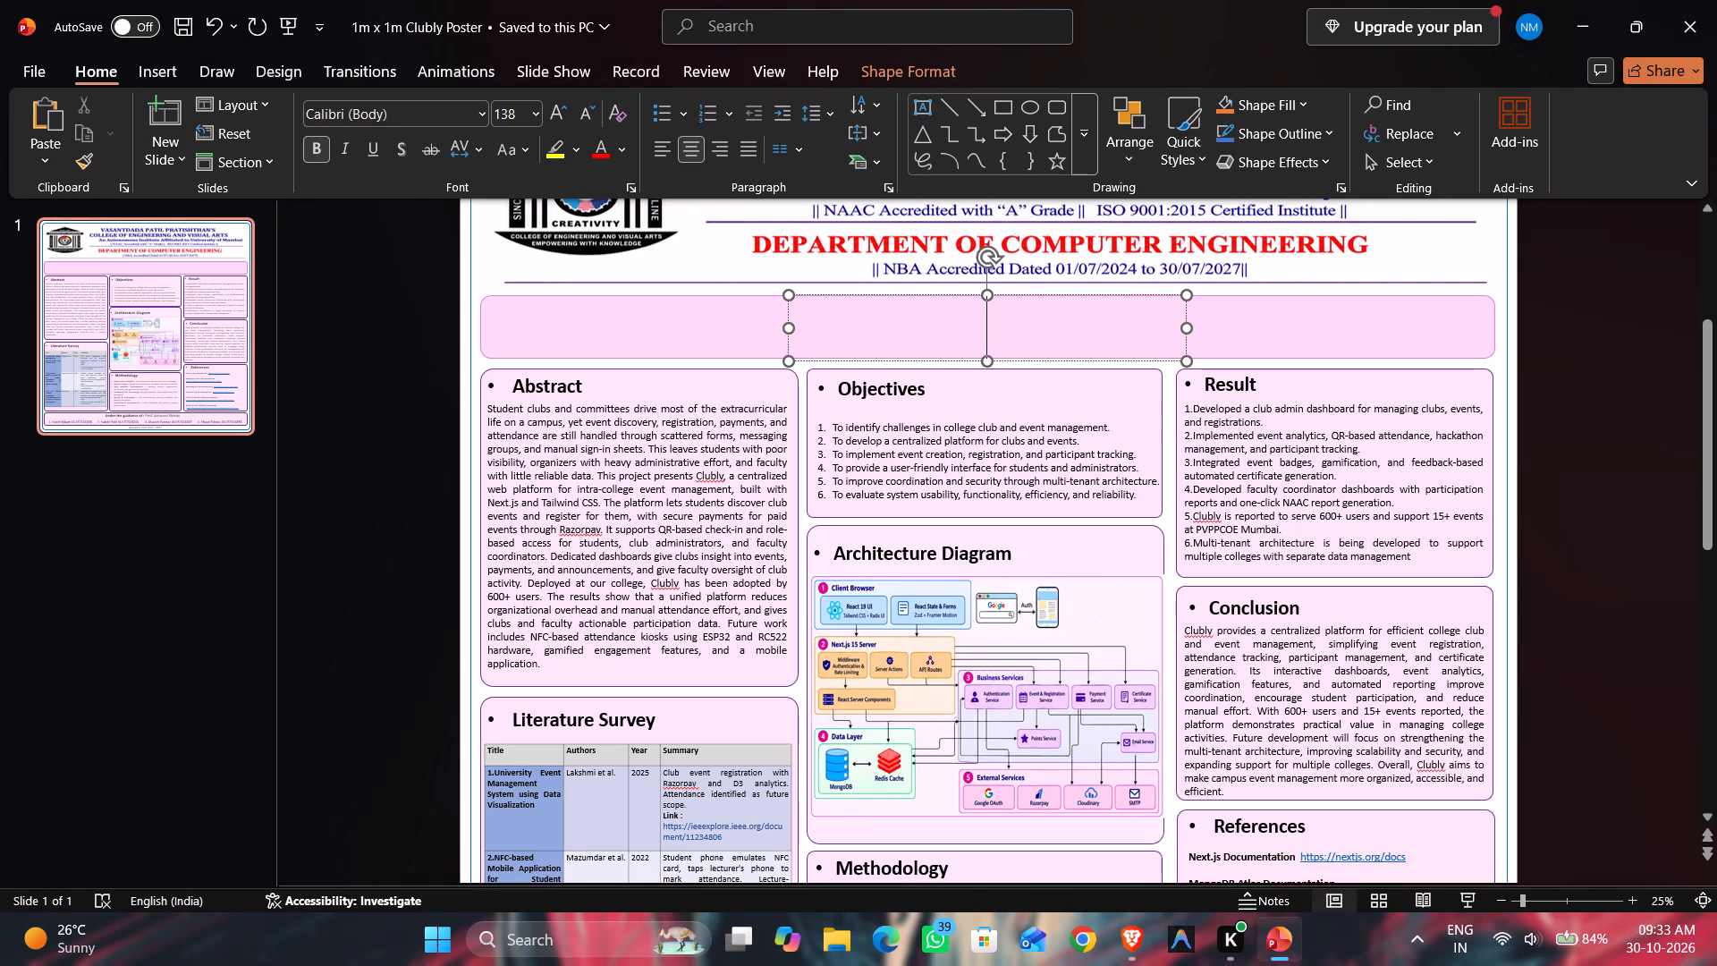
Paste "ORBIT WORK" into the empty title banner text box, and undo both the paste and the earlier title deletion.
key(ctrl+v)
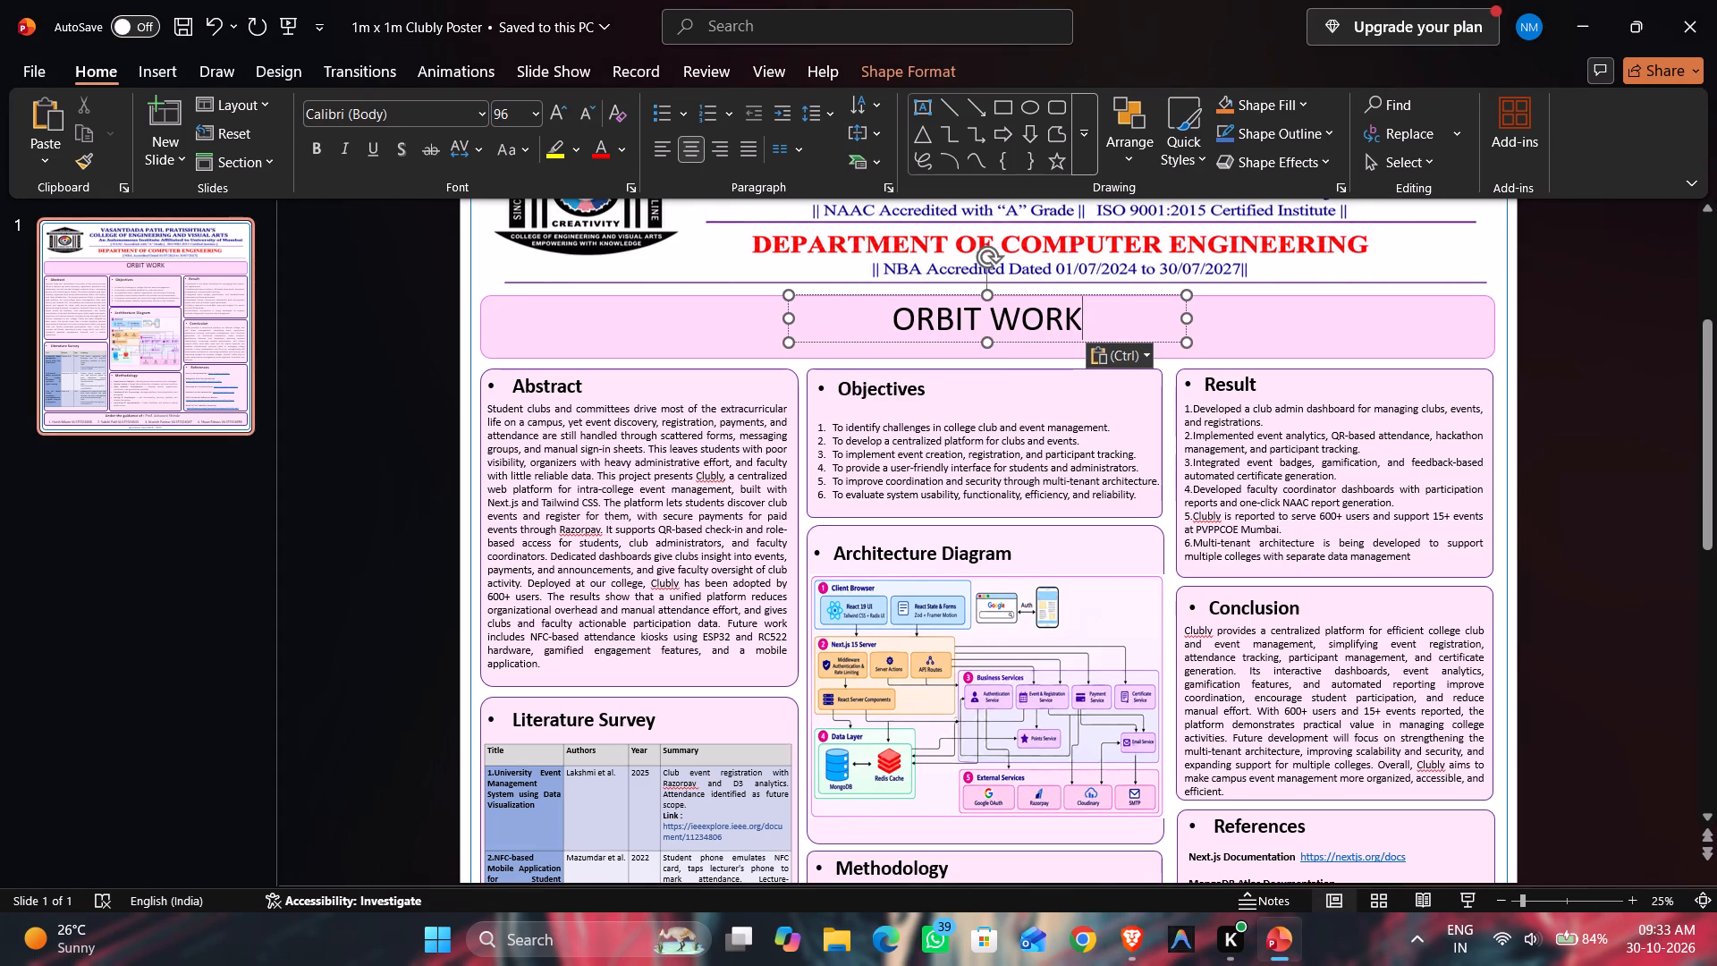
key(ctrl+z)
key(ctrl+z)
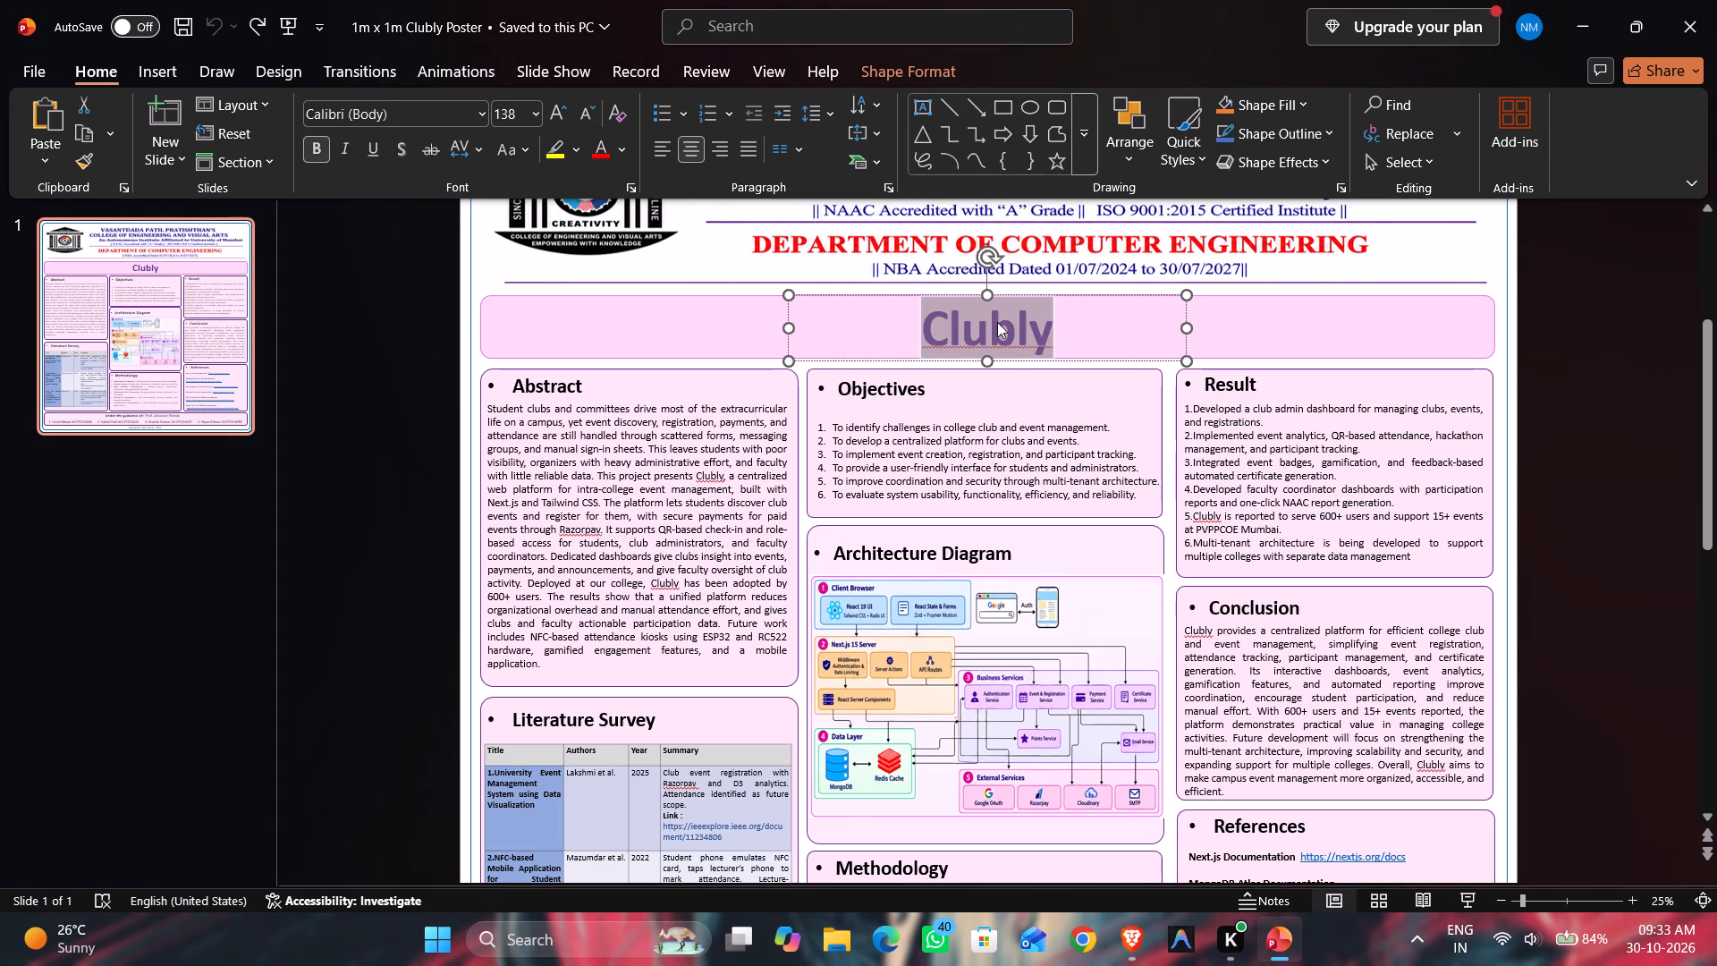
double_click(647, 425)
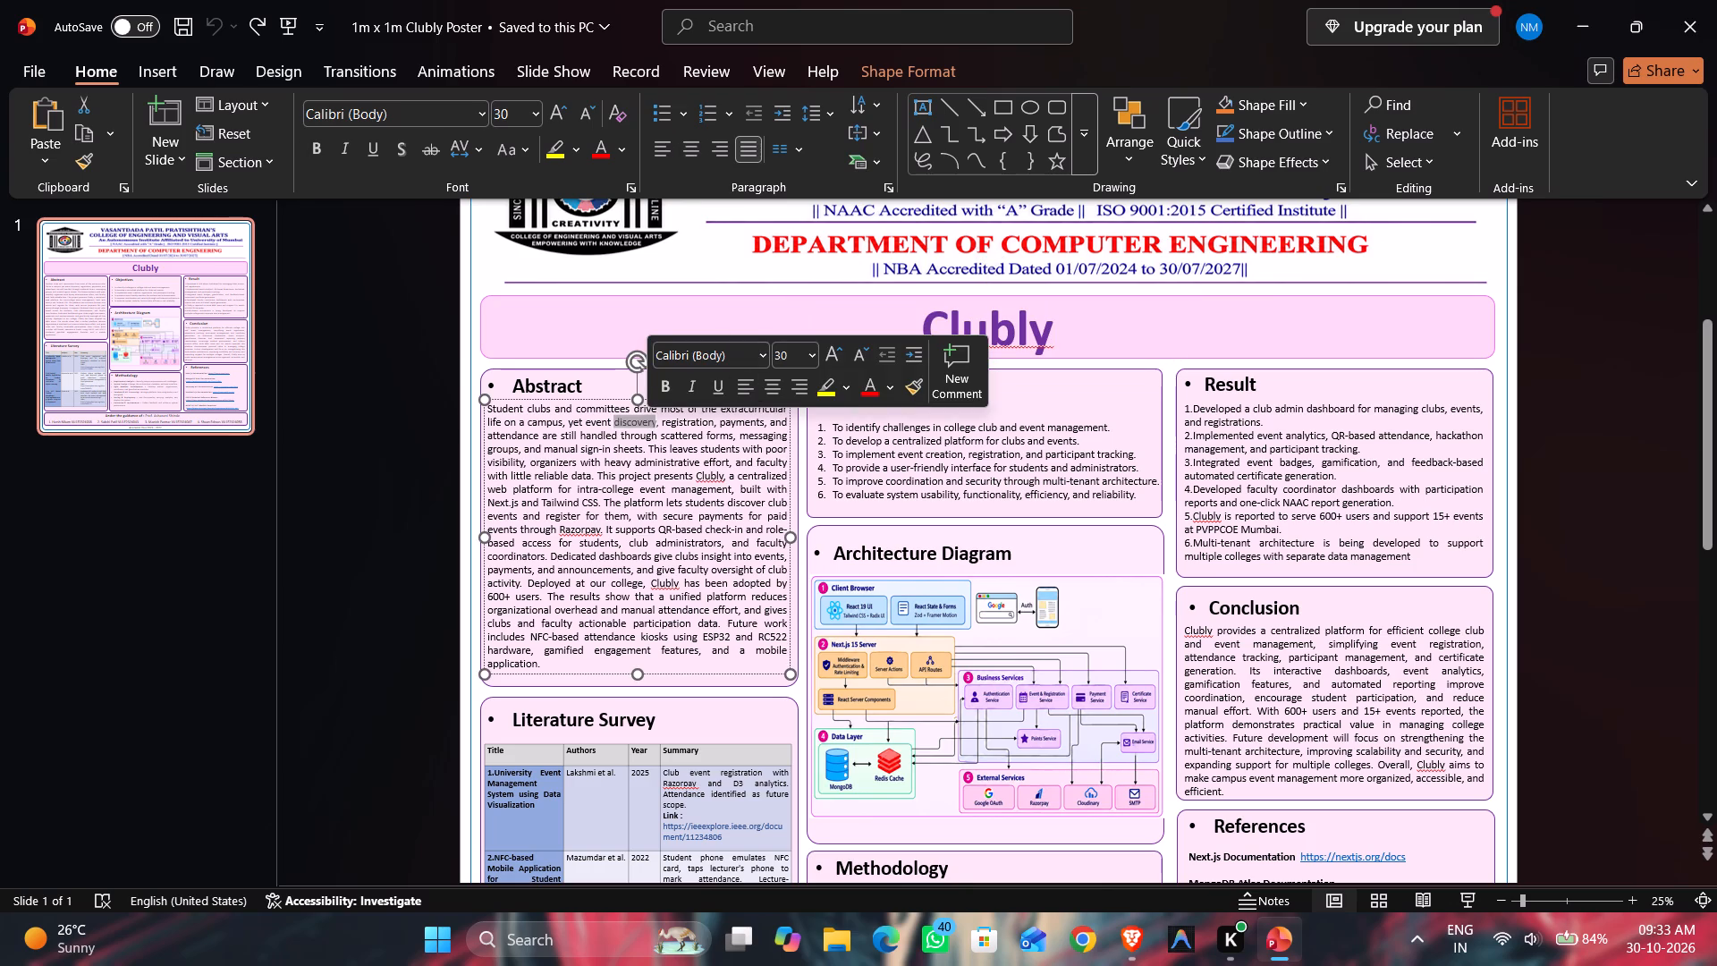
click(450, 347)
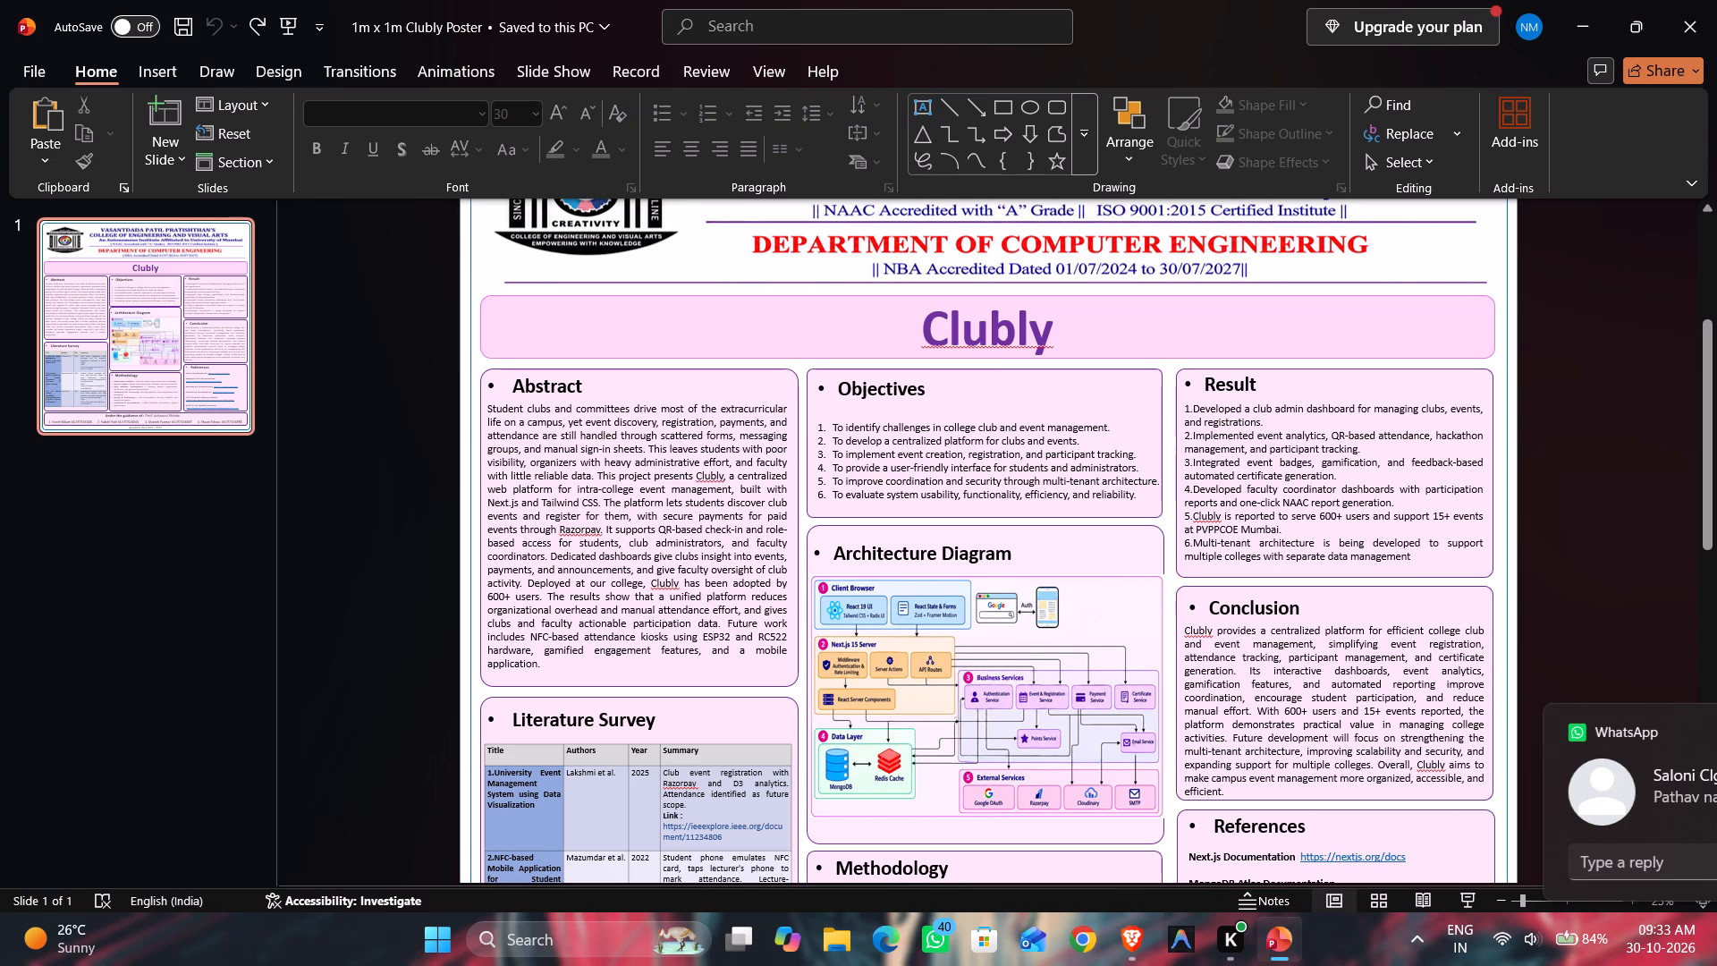
Select the "Clubly" title text in the poster's title banner.
double_click(1002, 337)
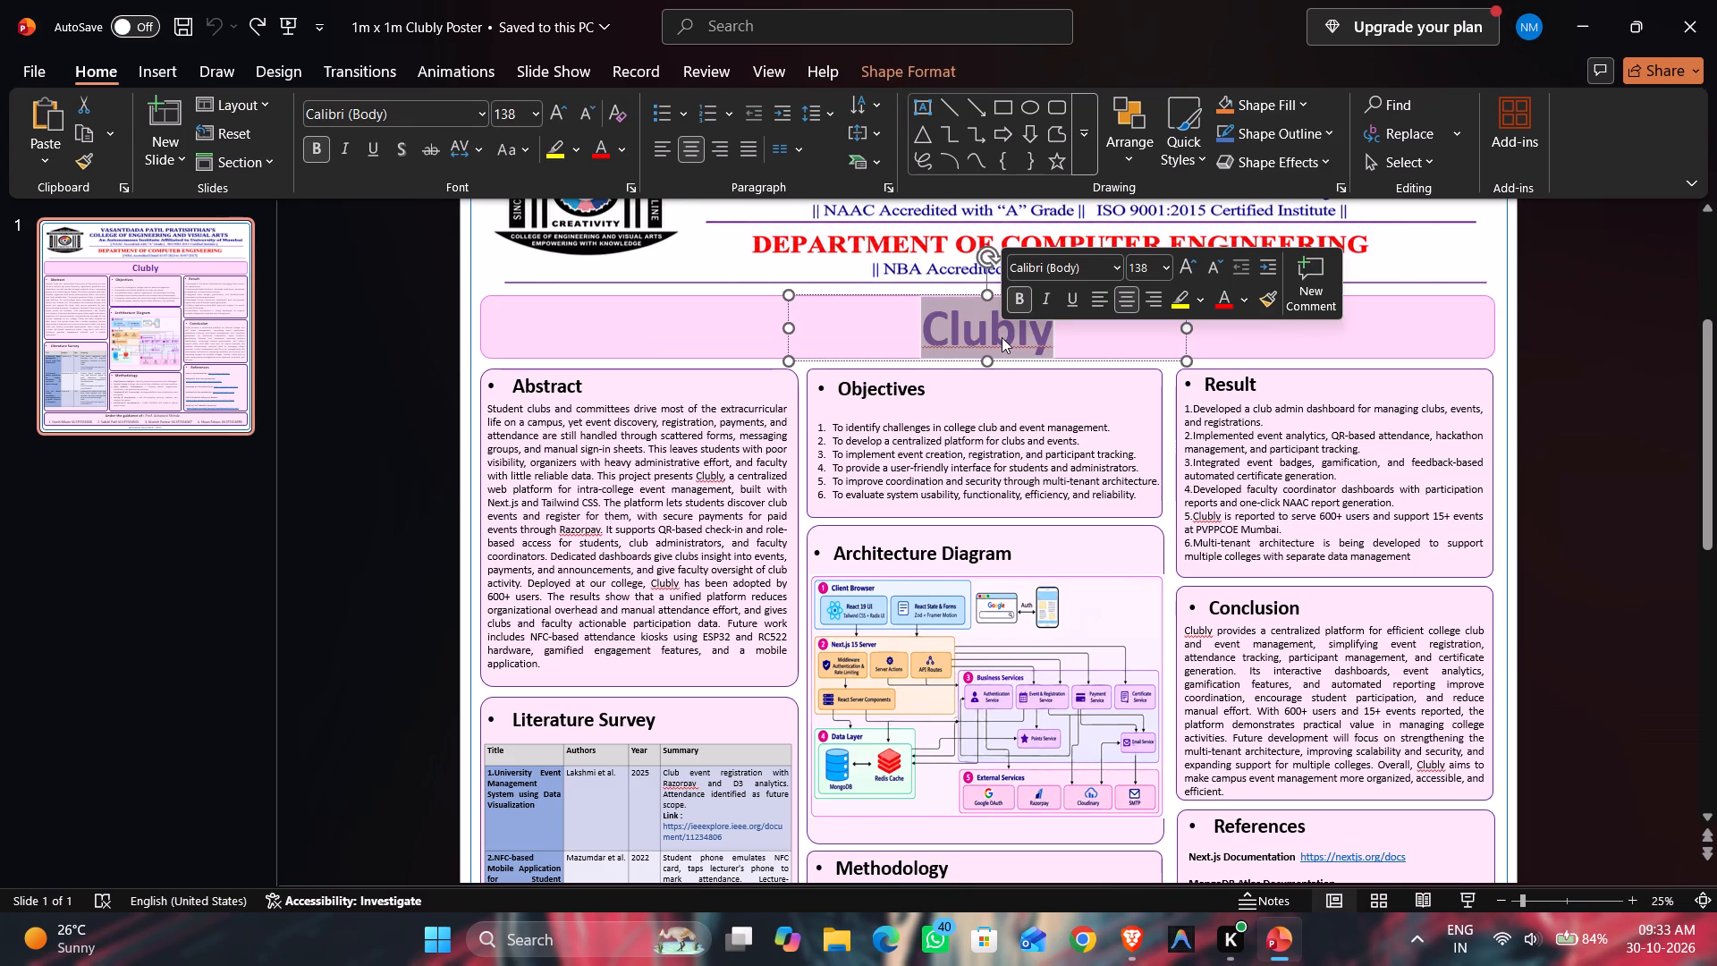
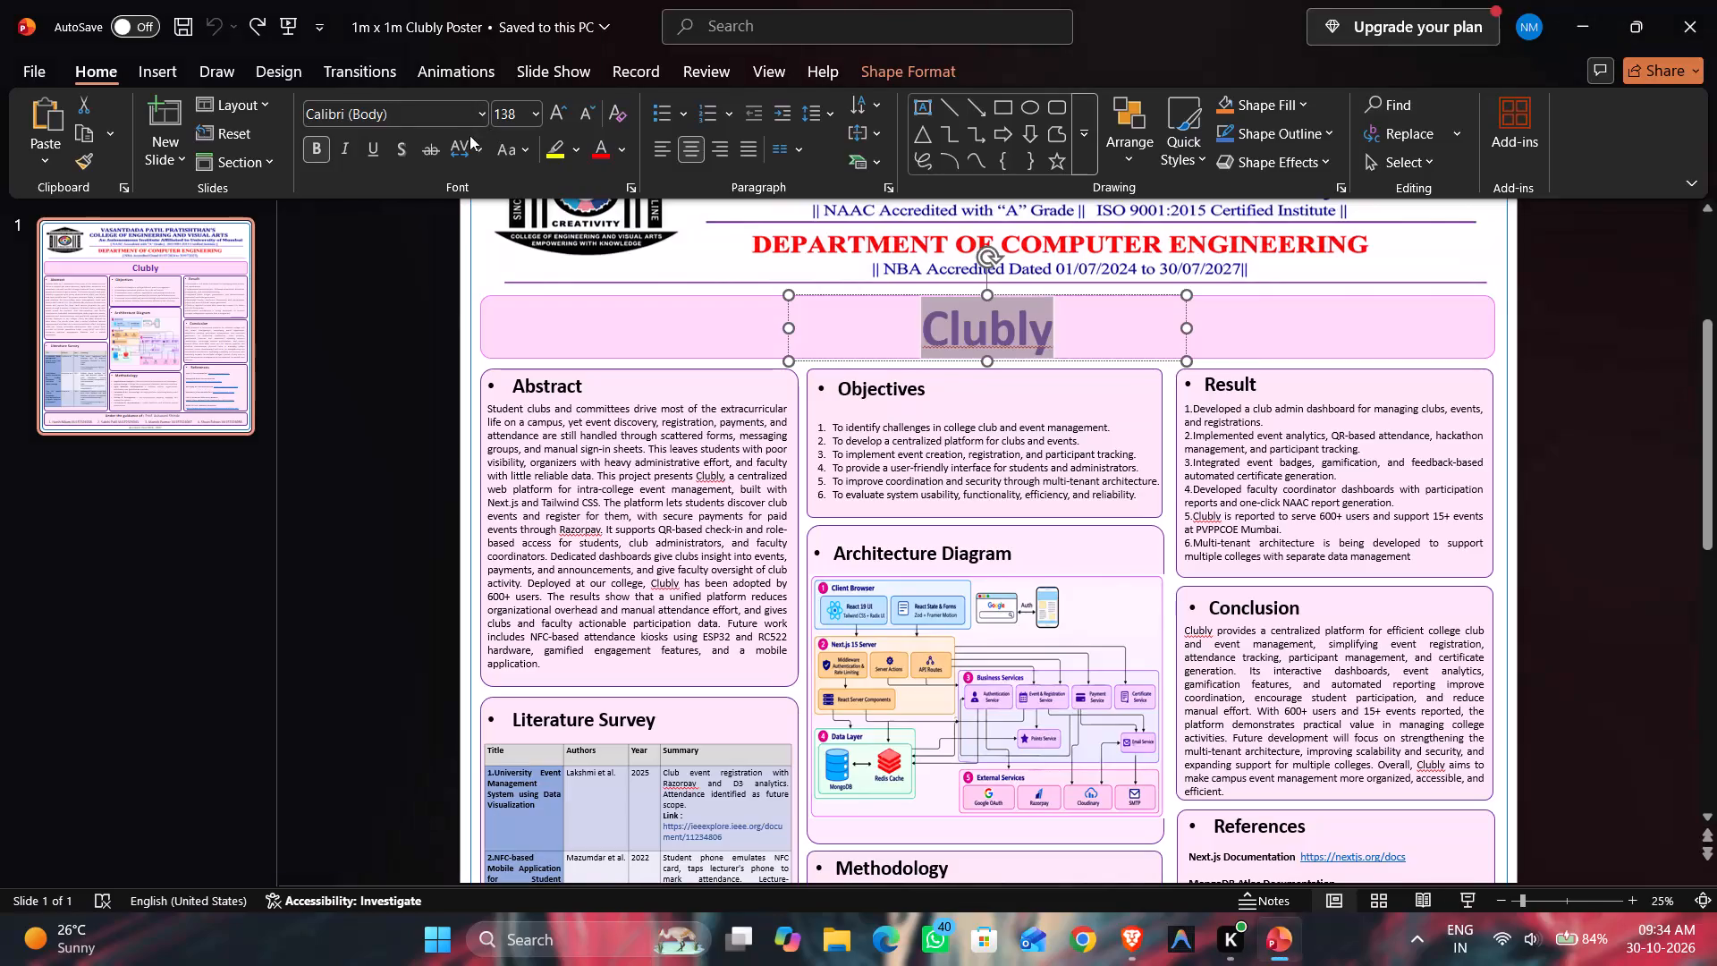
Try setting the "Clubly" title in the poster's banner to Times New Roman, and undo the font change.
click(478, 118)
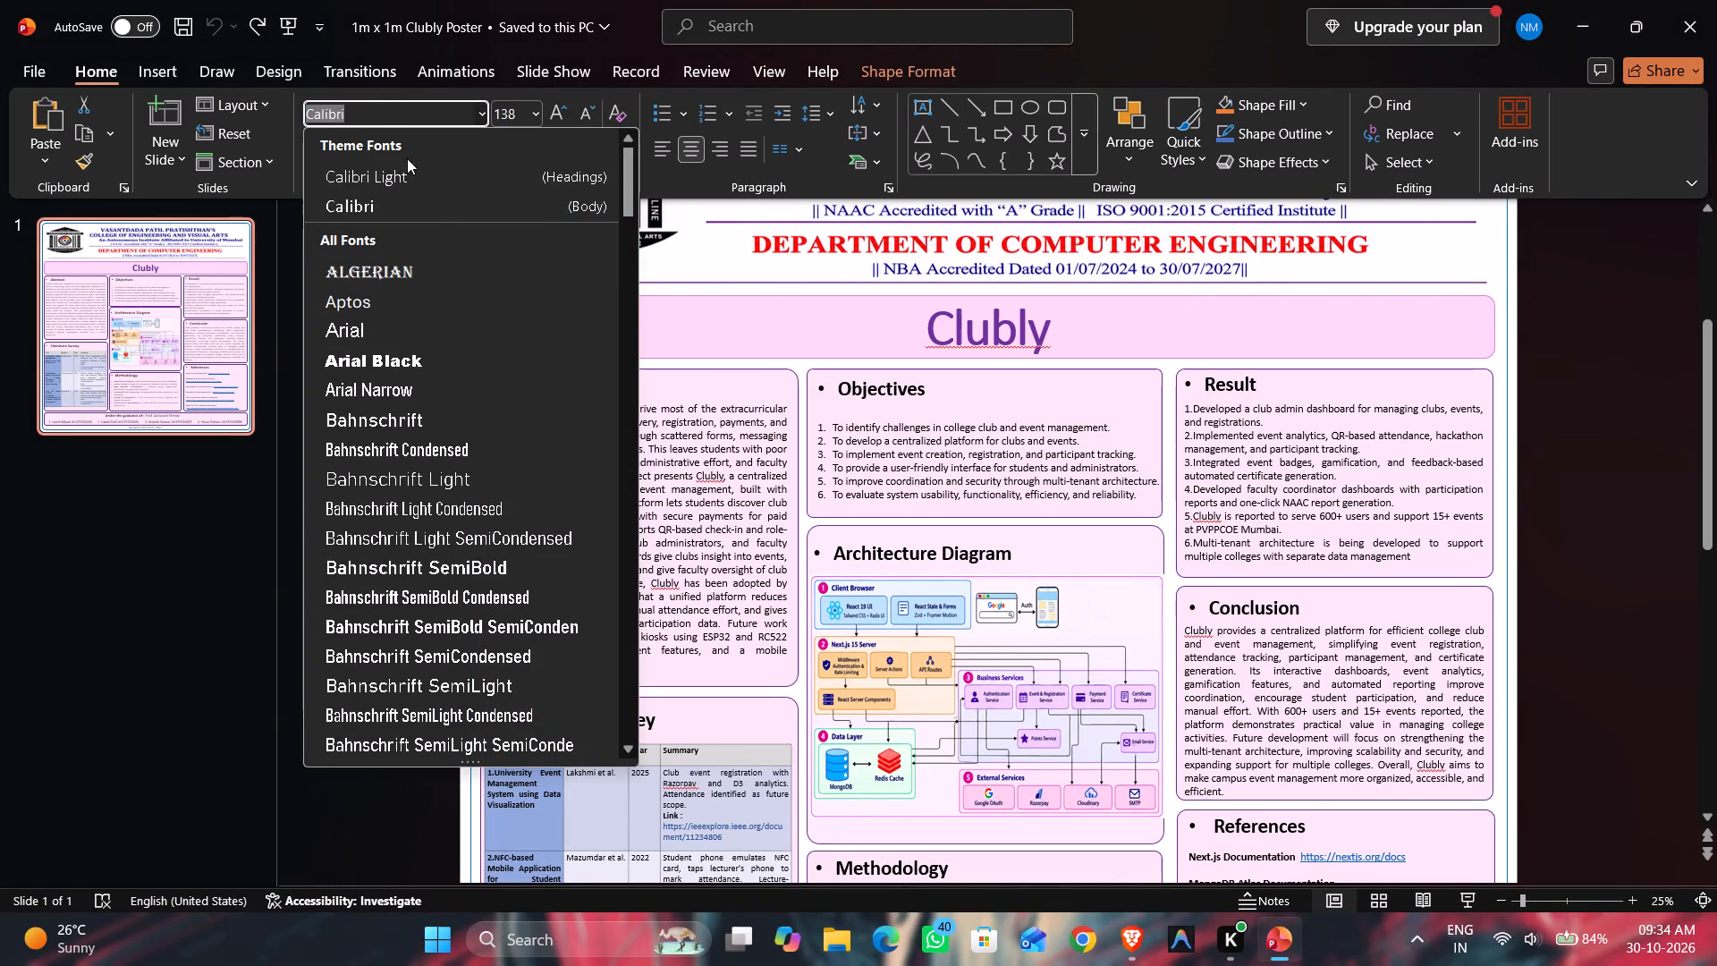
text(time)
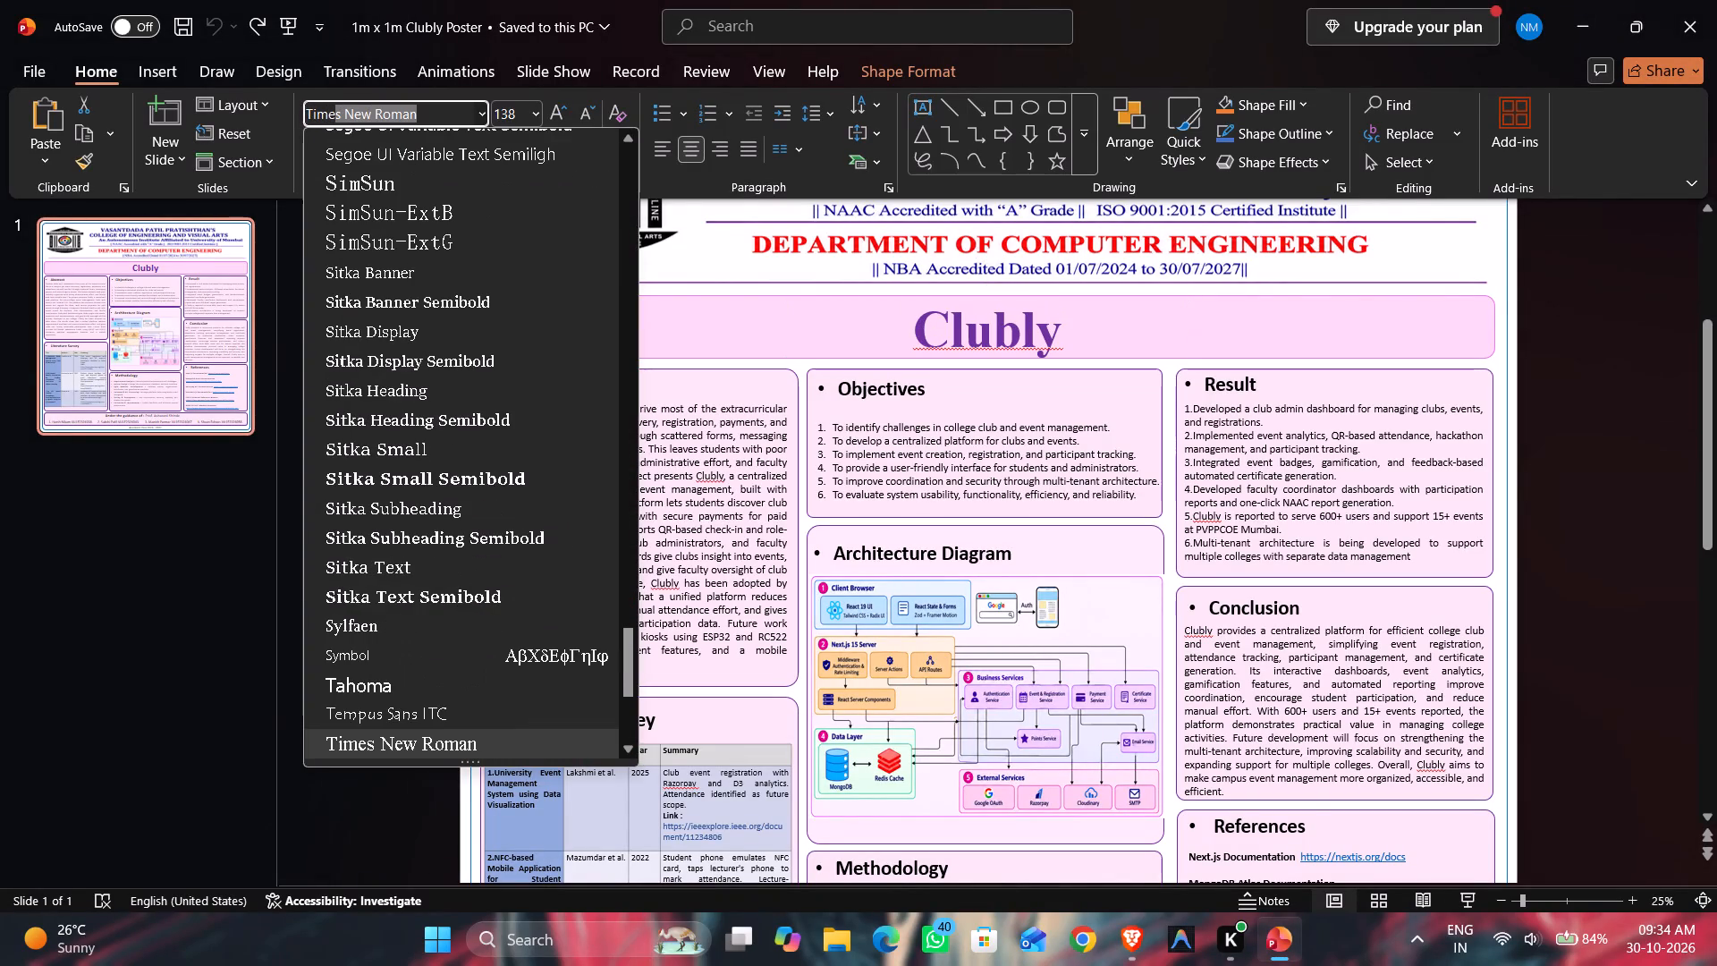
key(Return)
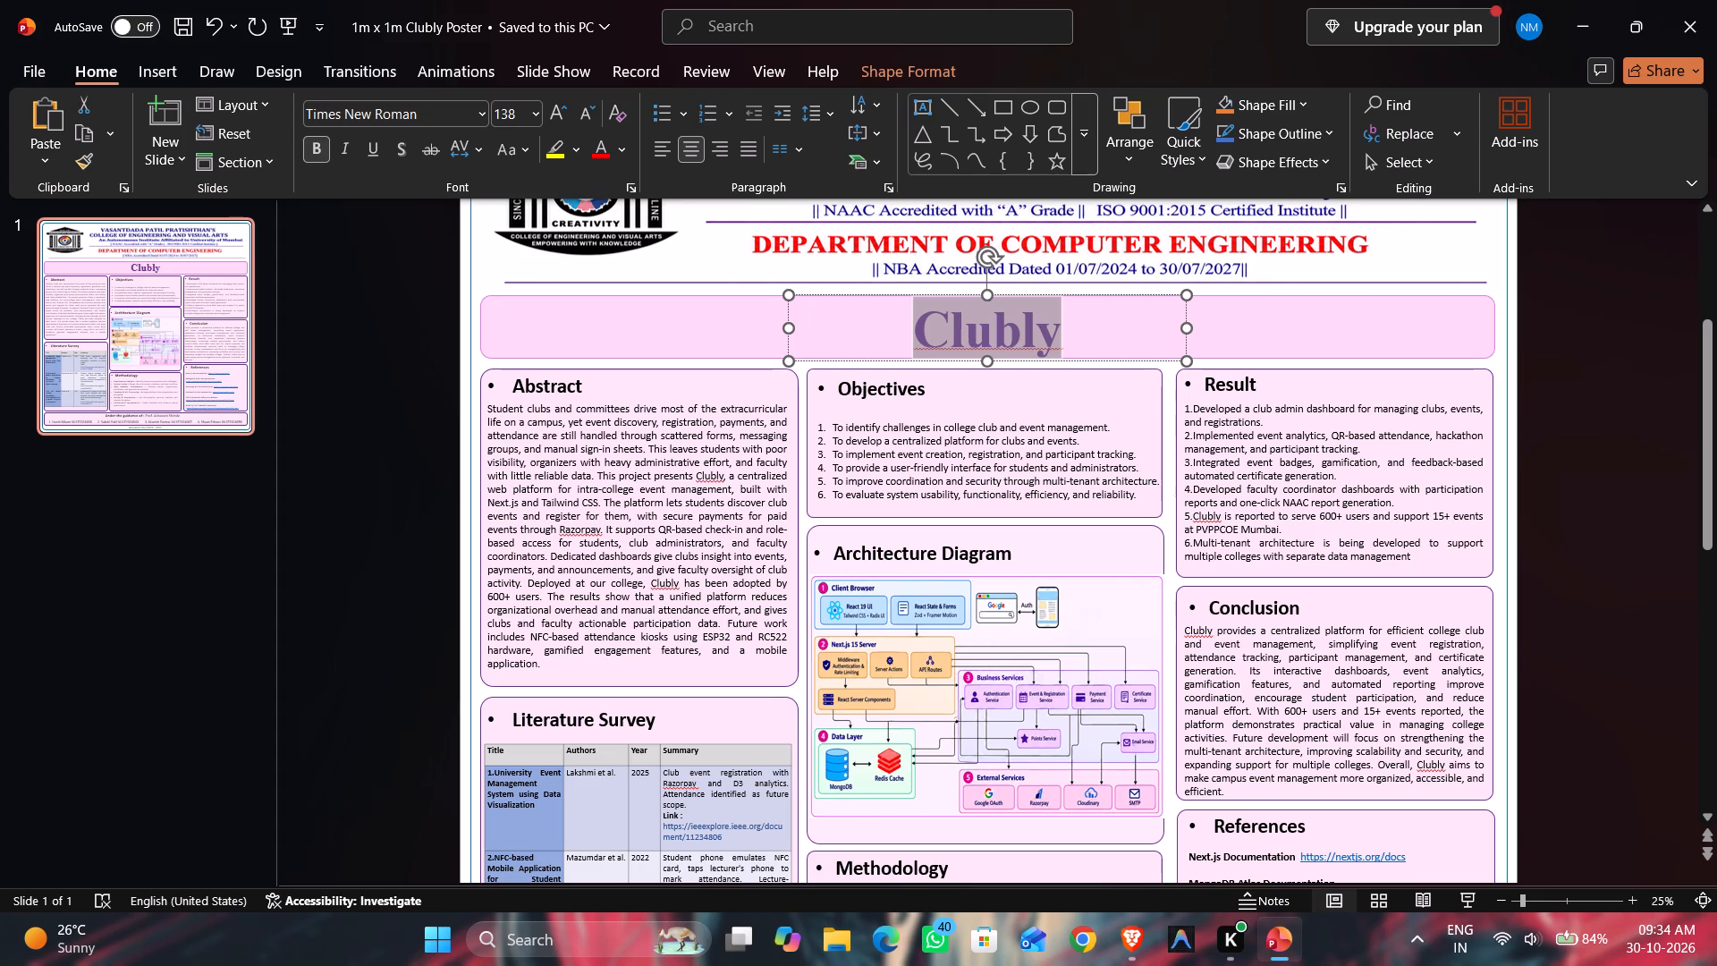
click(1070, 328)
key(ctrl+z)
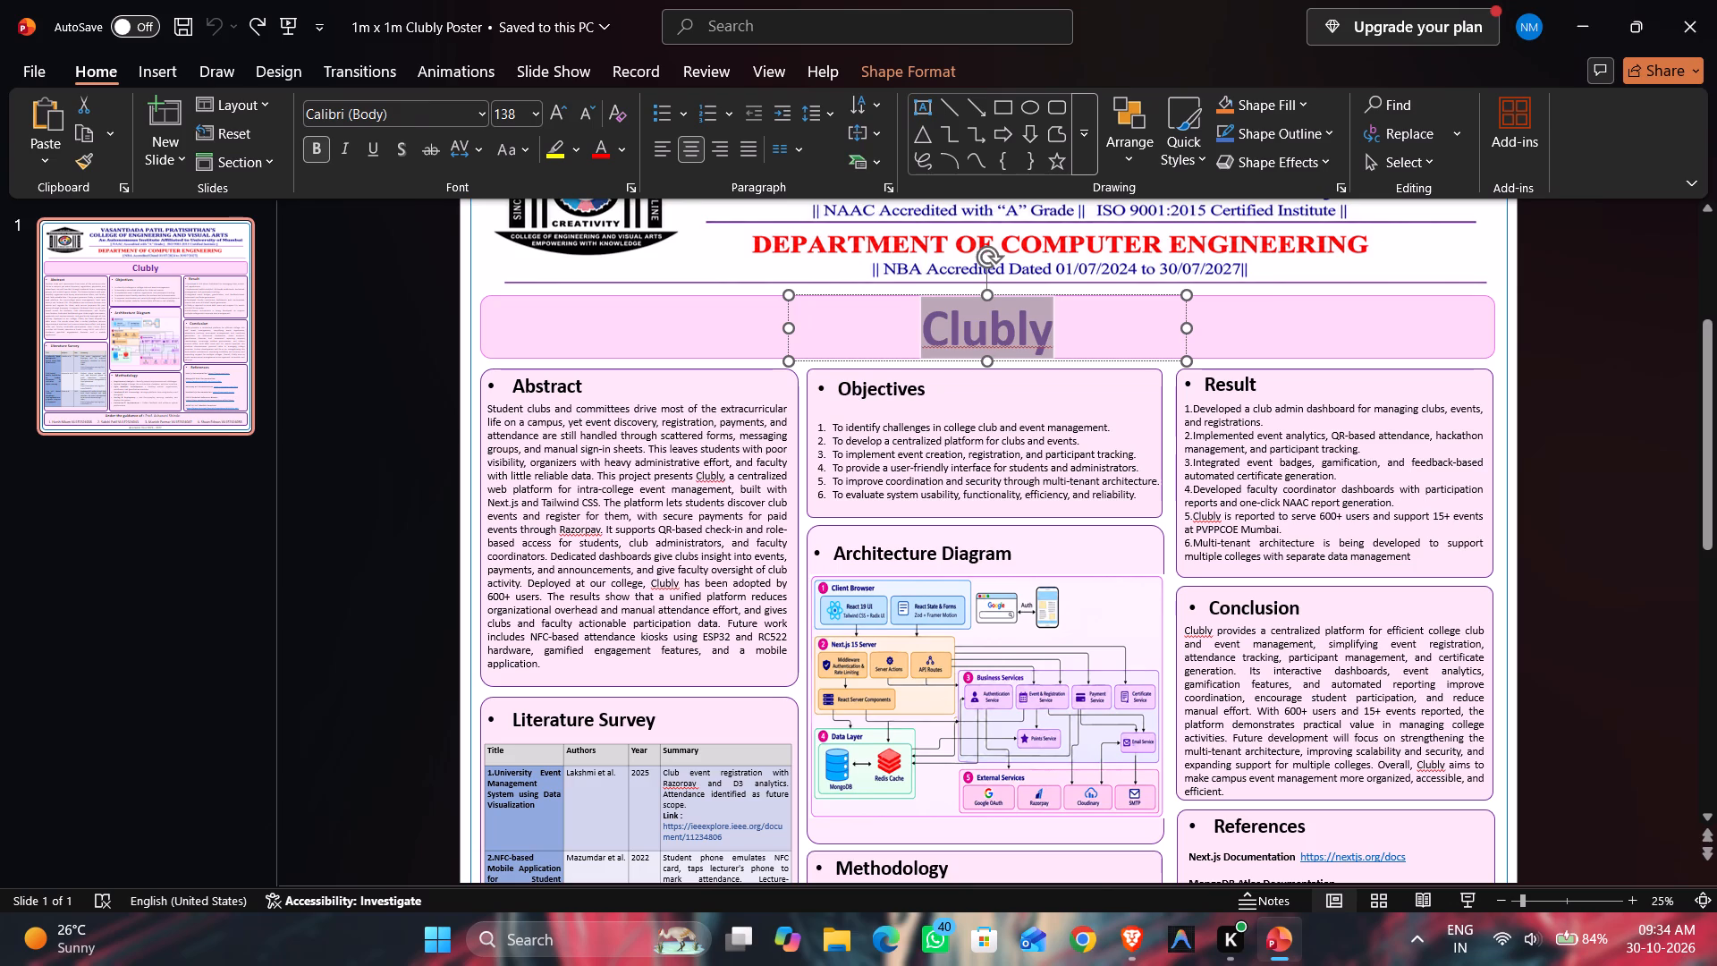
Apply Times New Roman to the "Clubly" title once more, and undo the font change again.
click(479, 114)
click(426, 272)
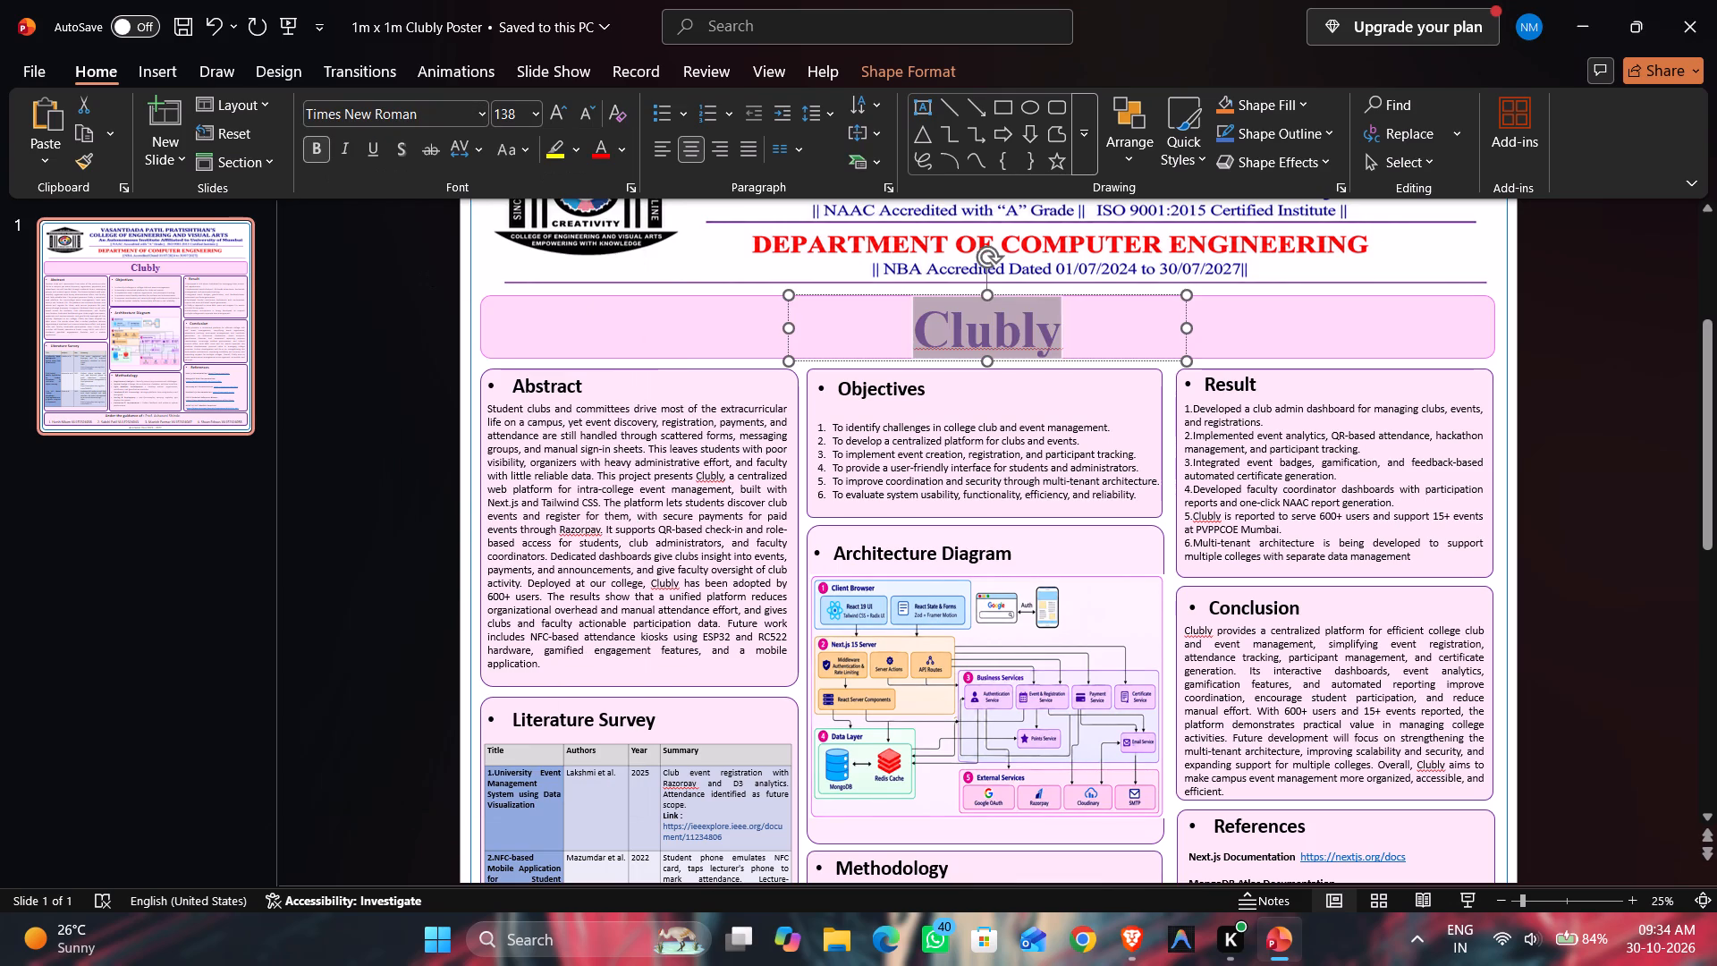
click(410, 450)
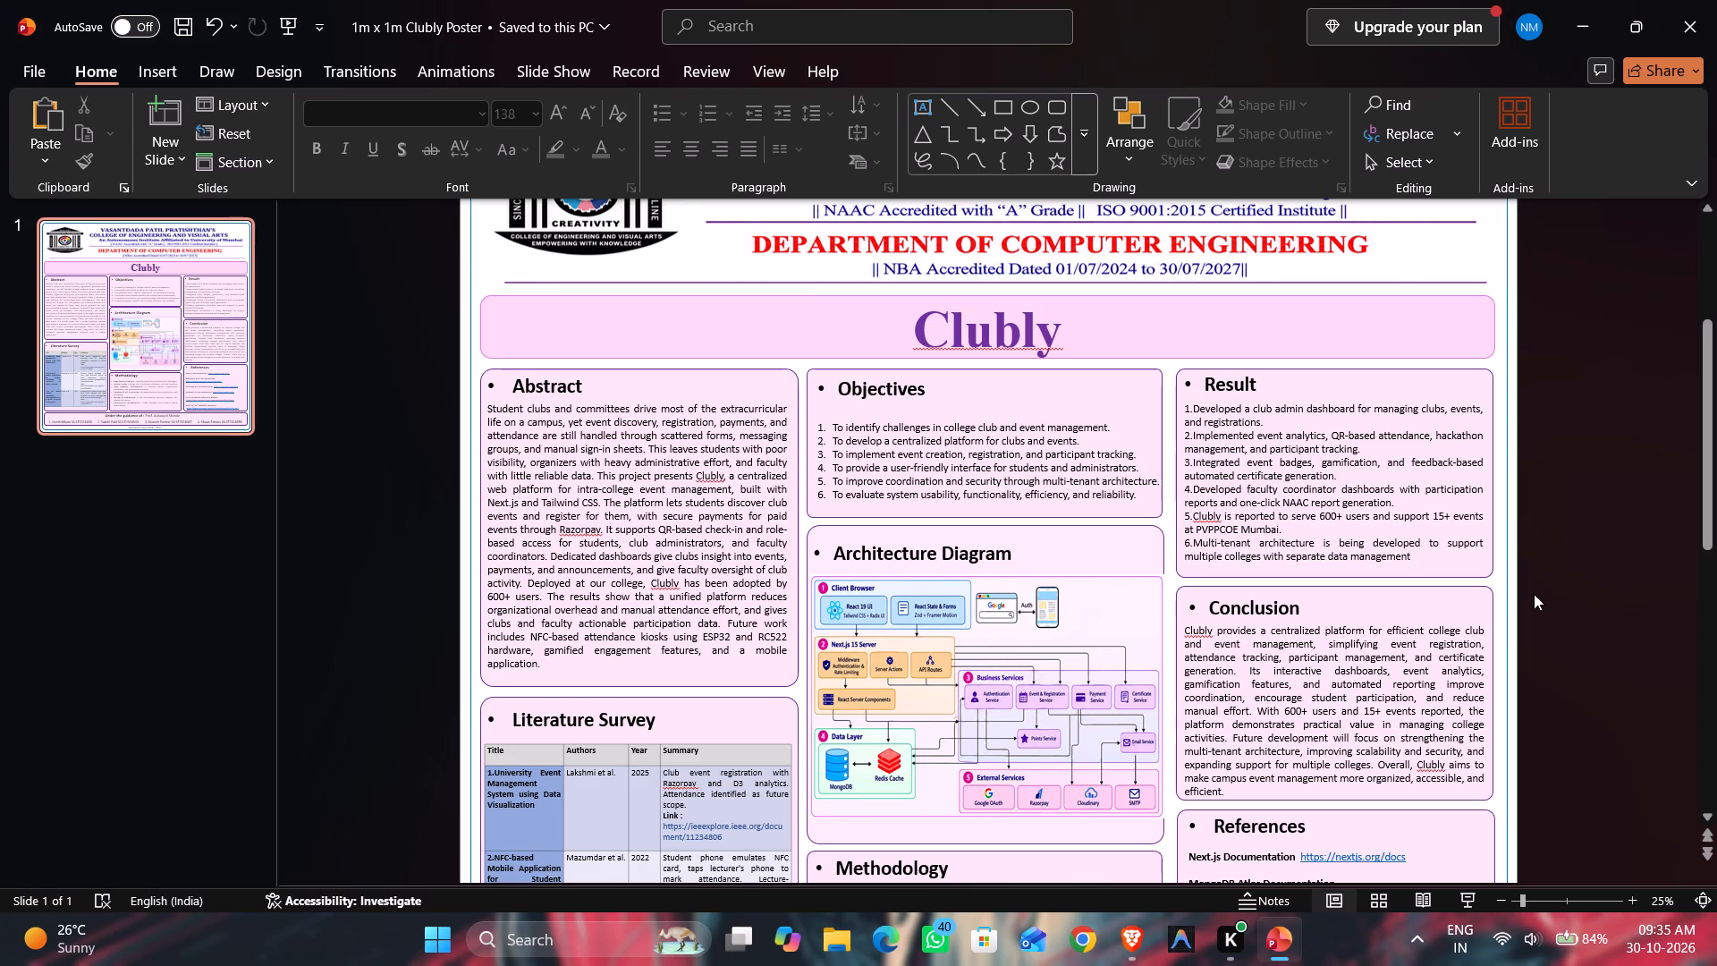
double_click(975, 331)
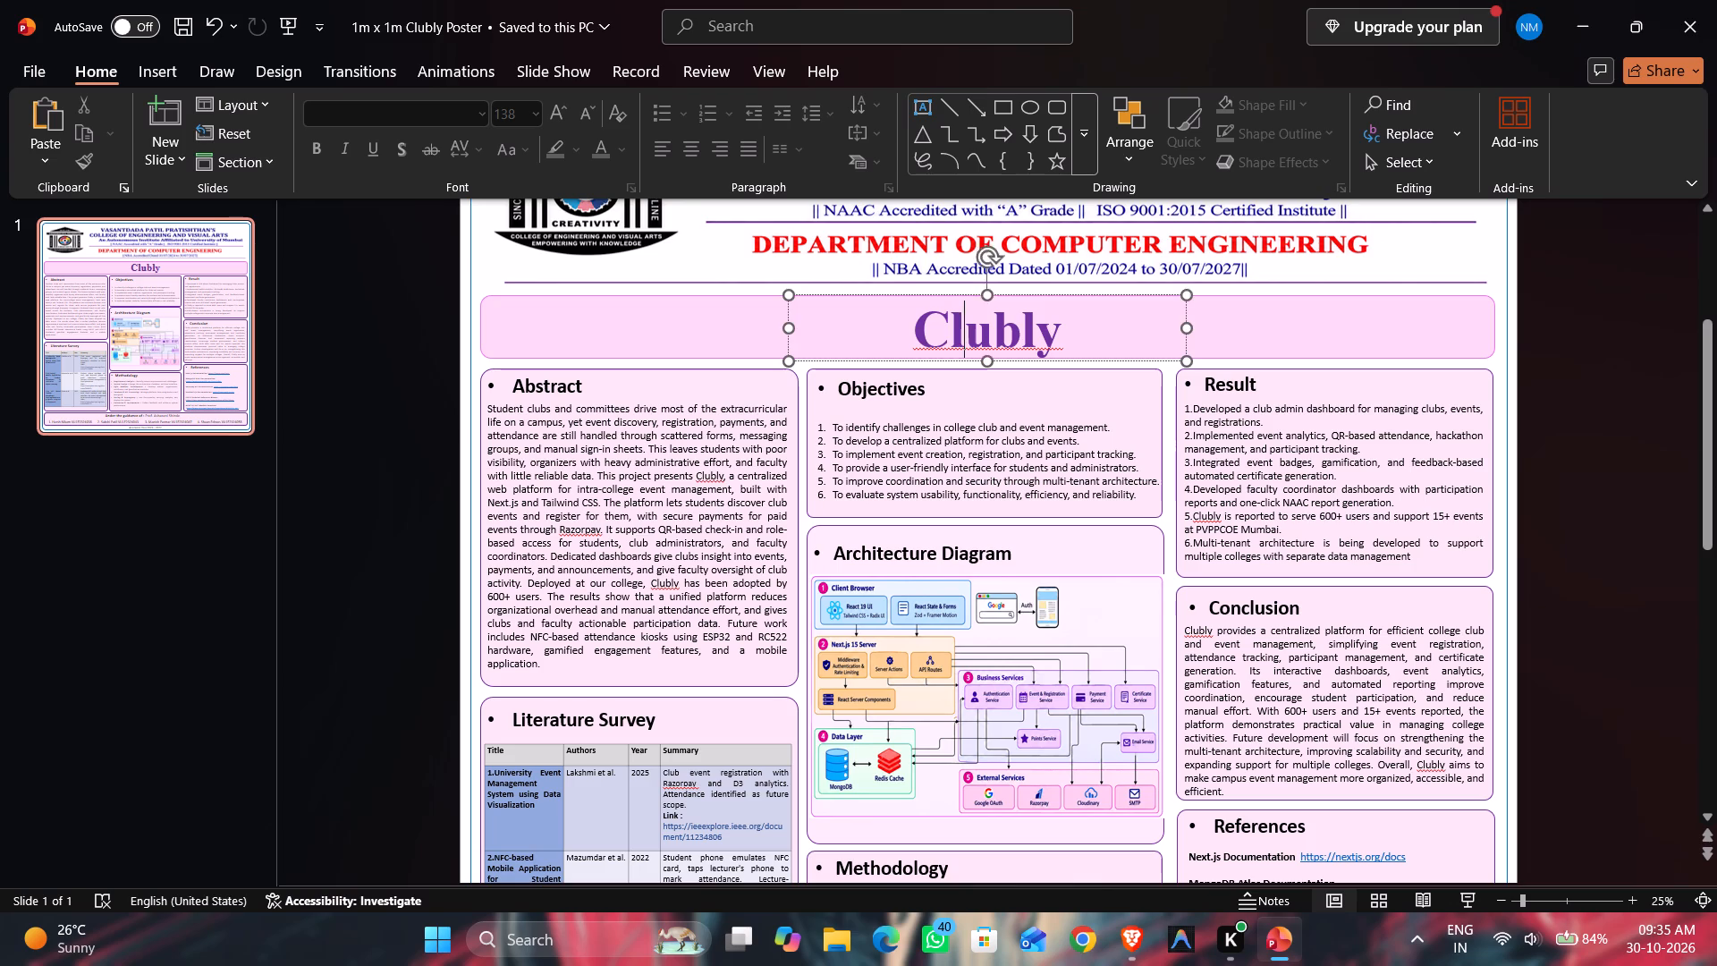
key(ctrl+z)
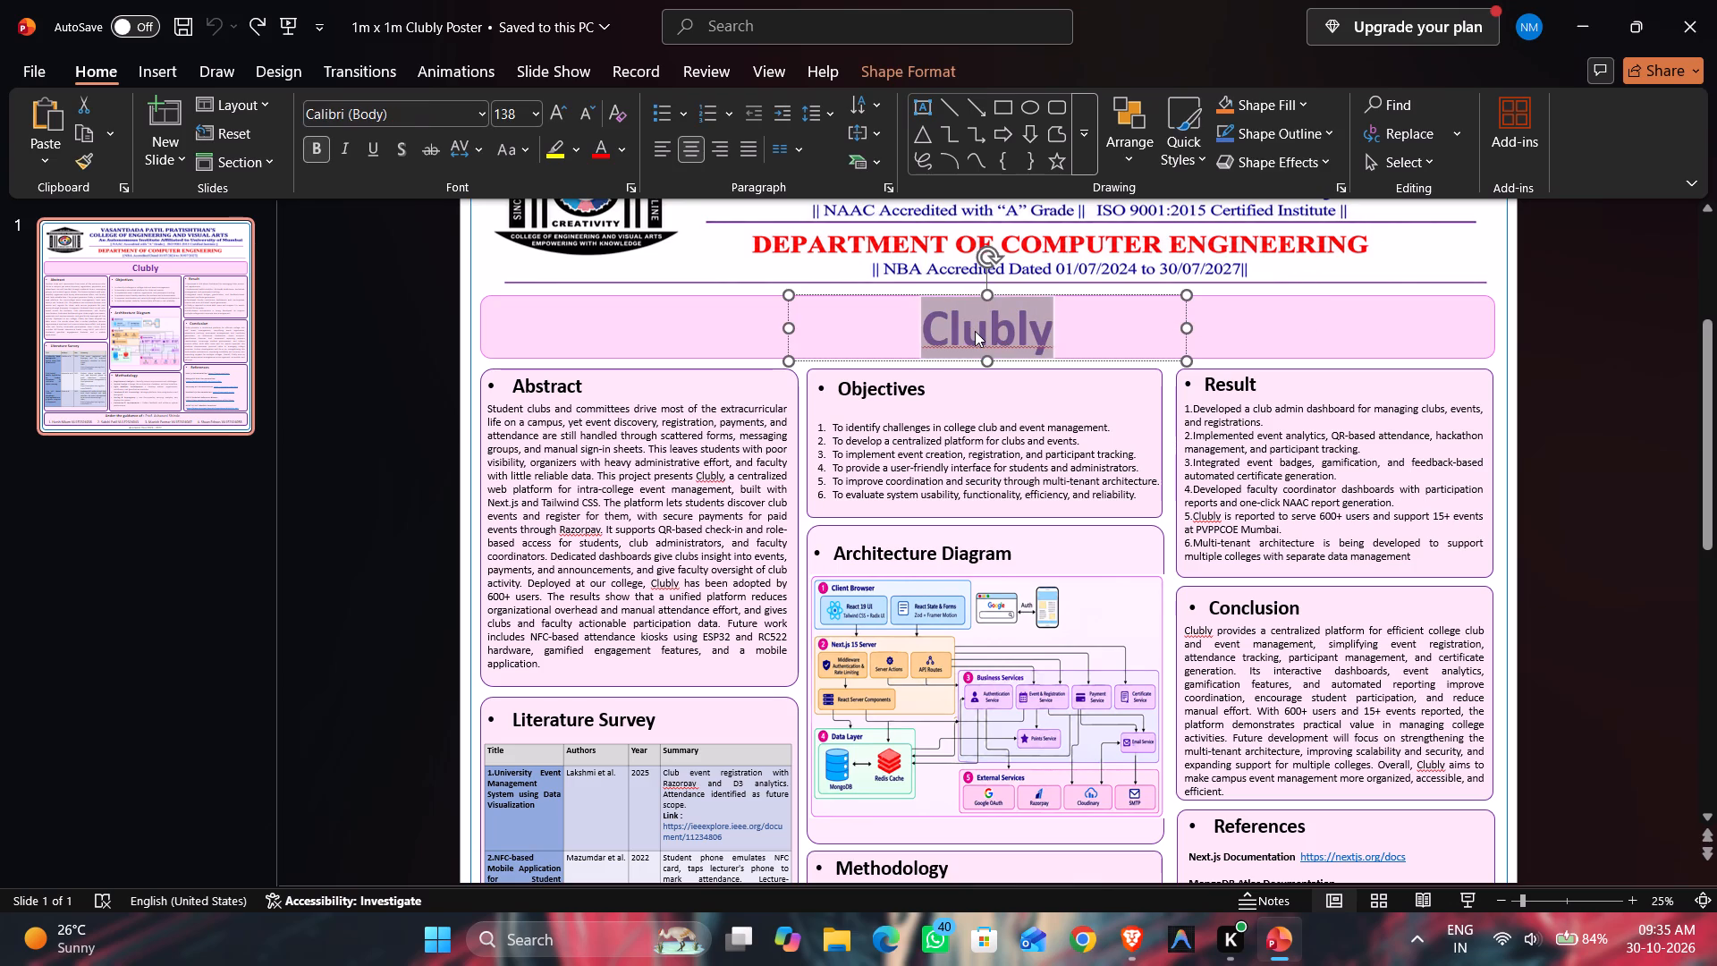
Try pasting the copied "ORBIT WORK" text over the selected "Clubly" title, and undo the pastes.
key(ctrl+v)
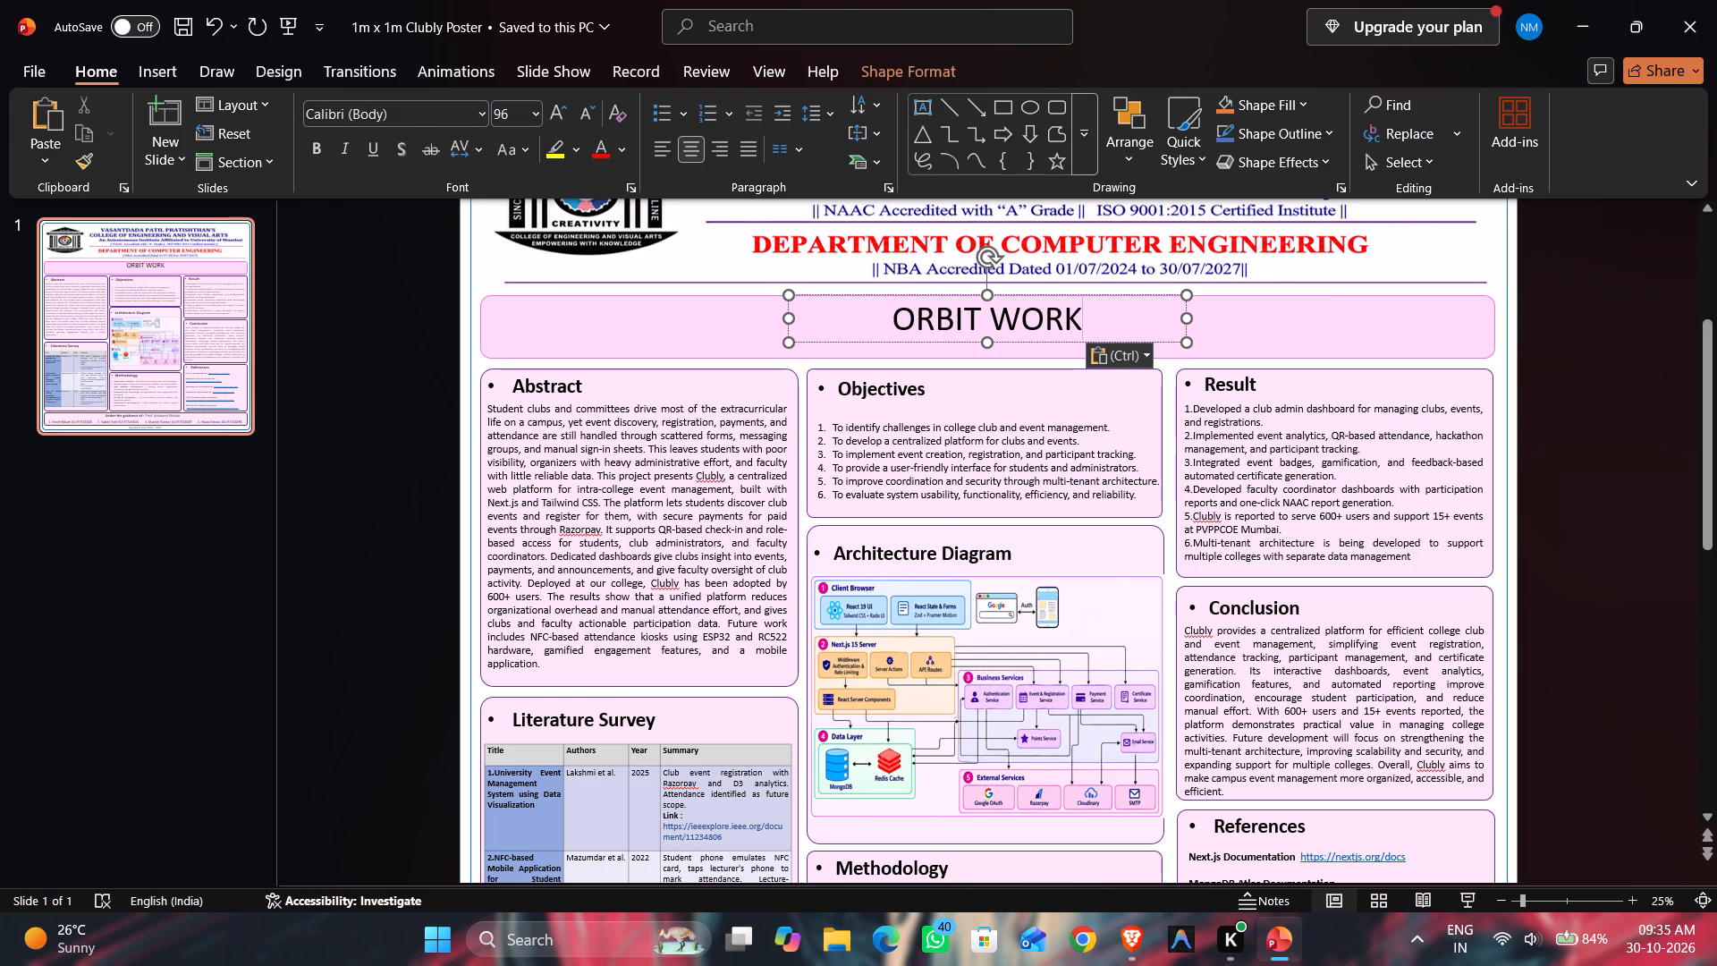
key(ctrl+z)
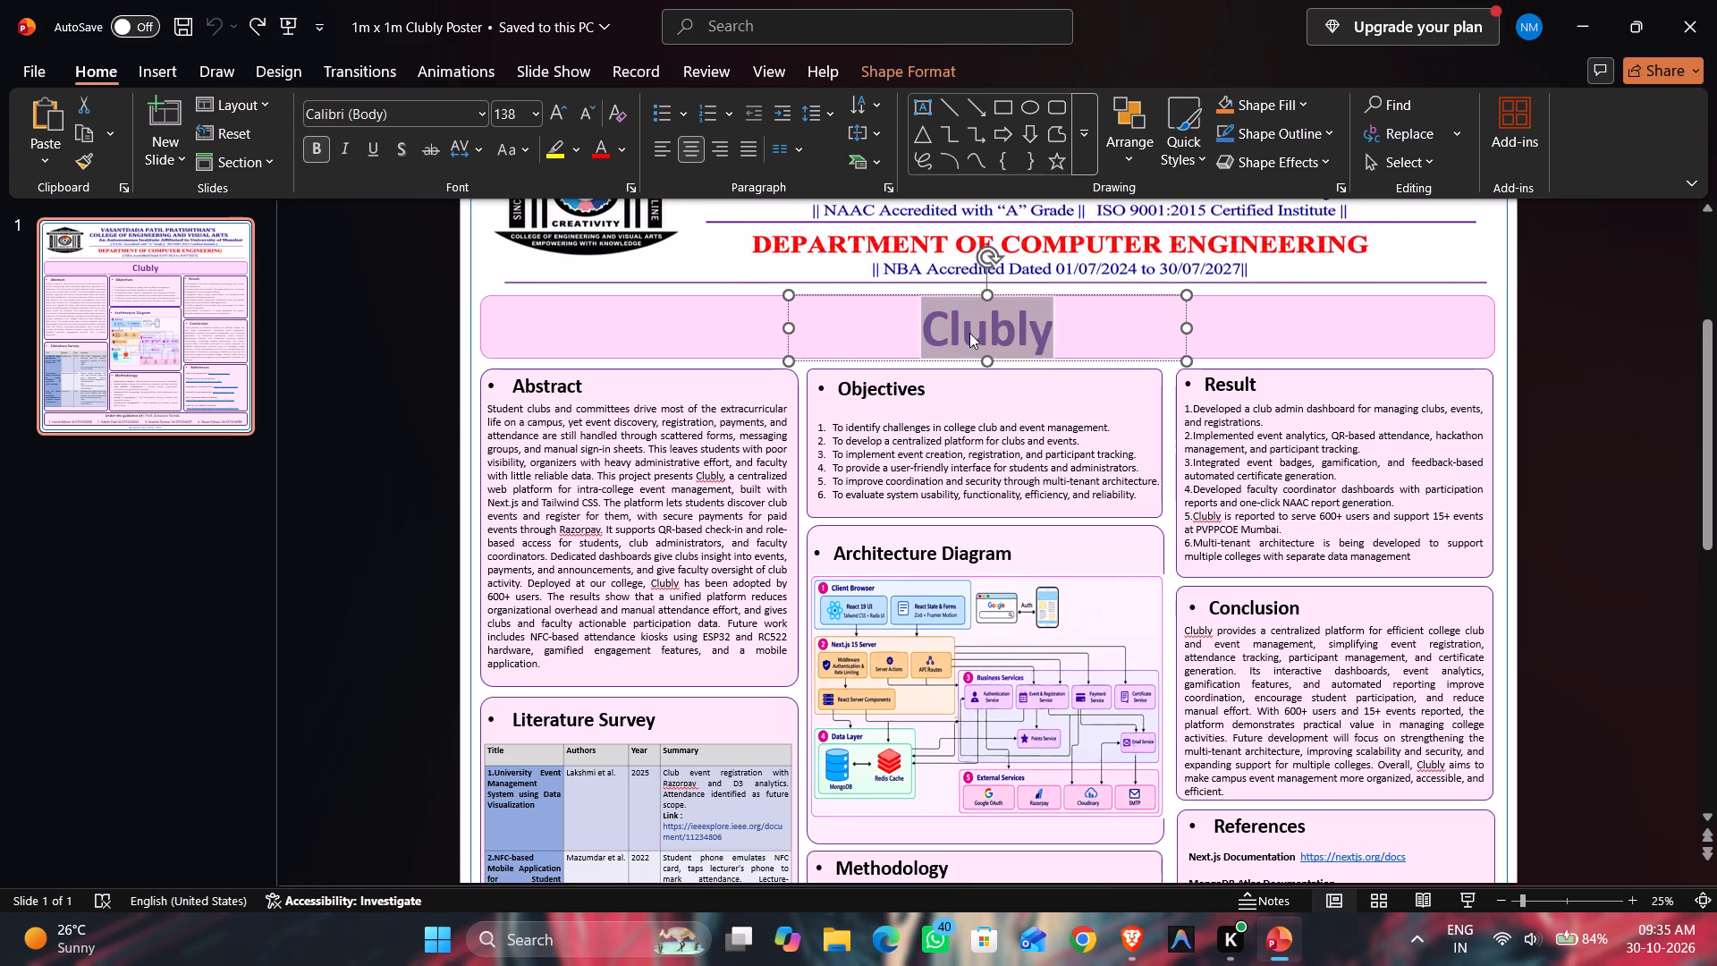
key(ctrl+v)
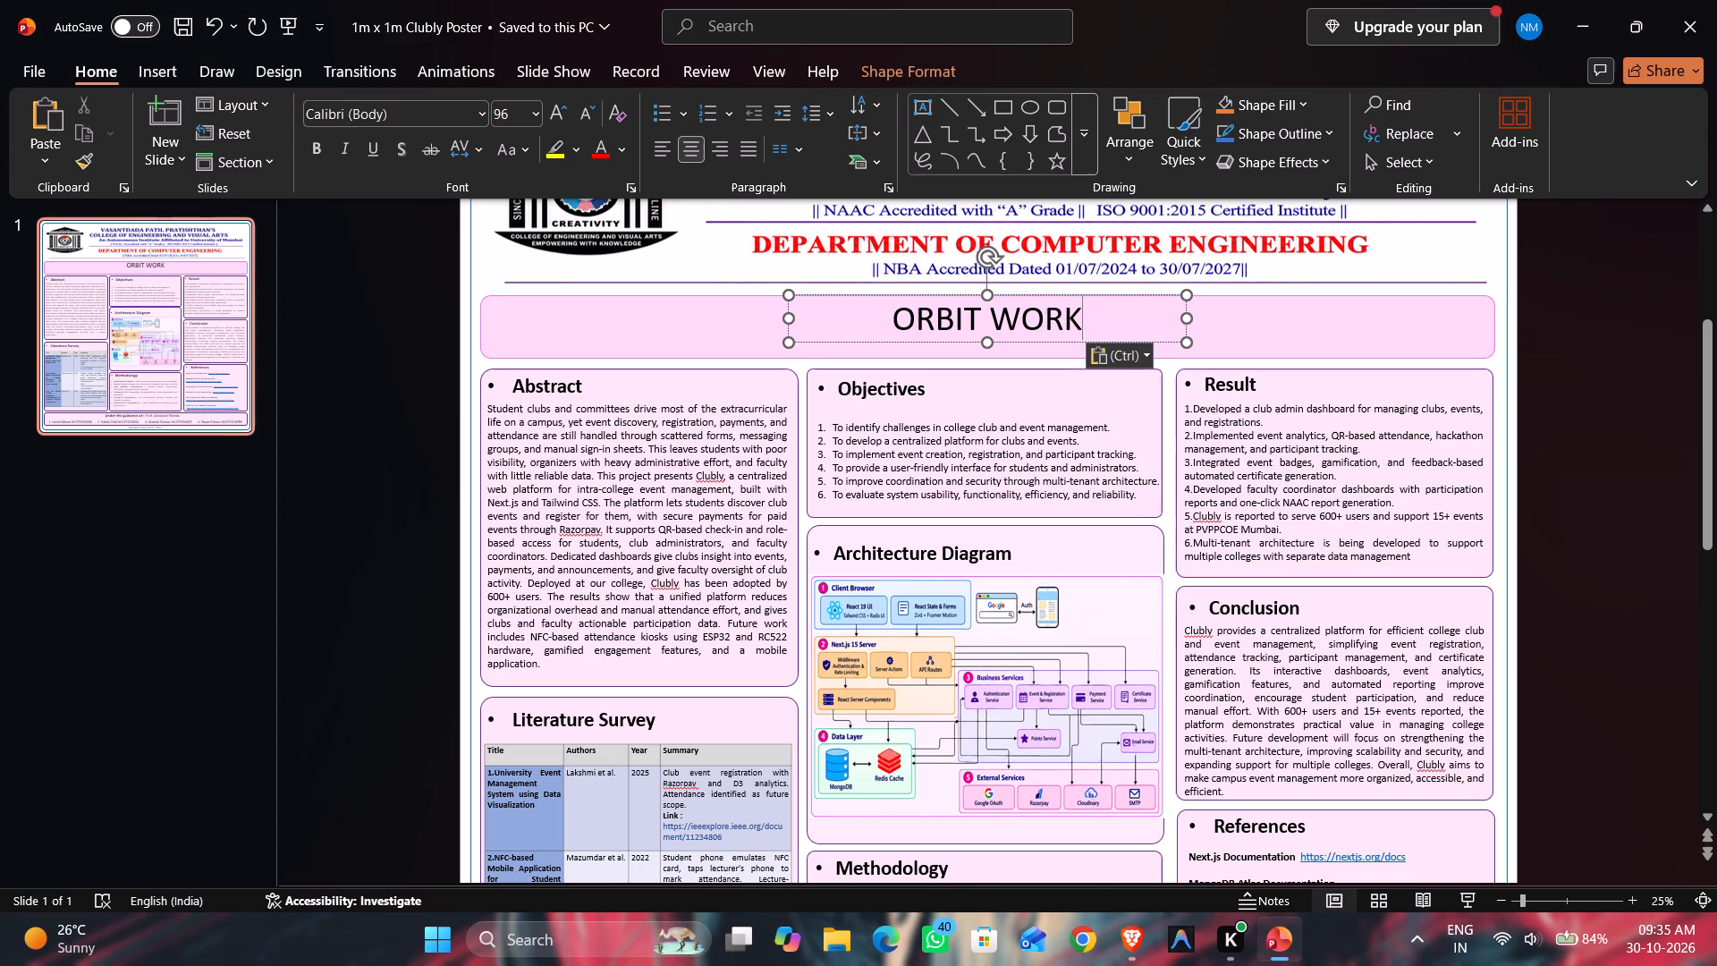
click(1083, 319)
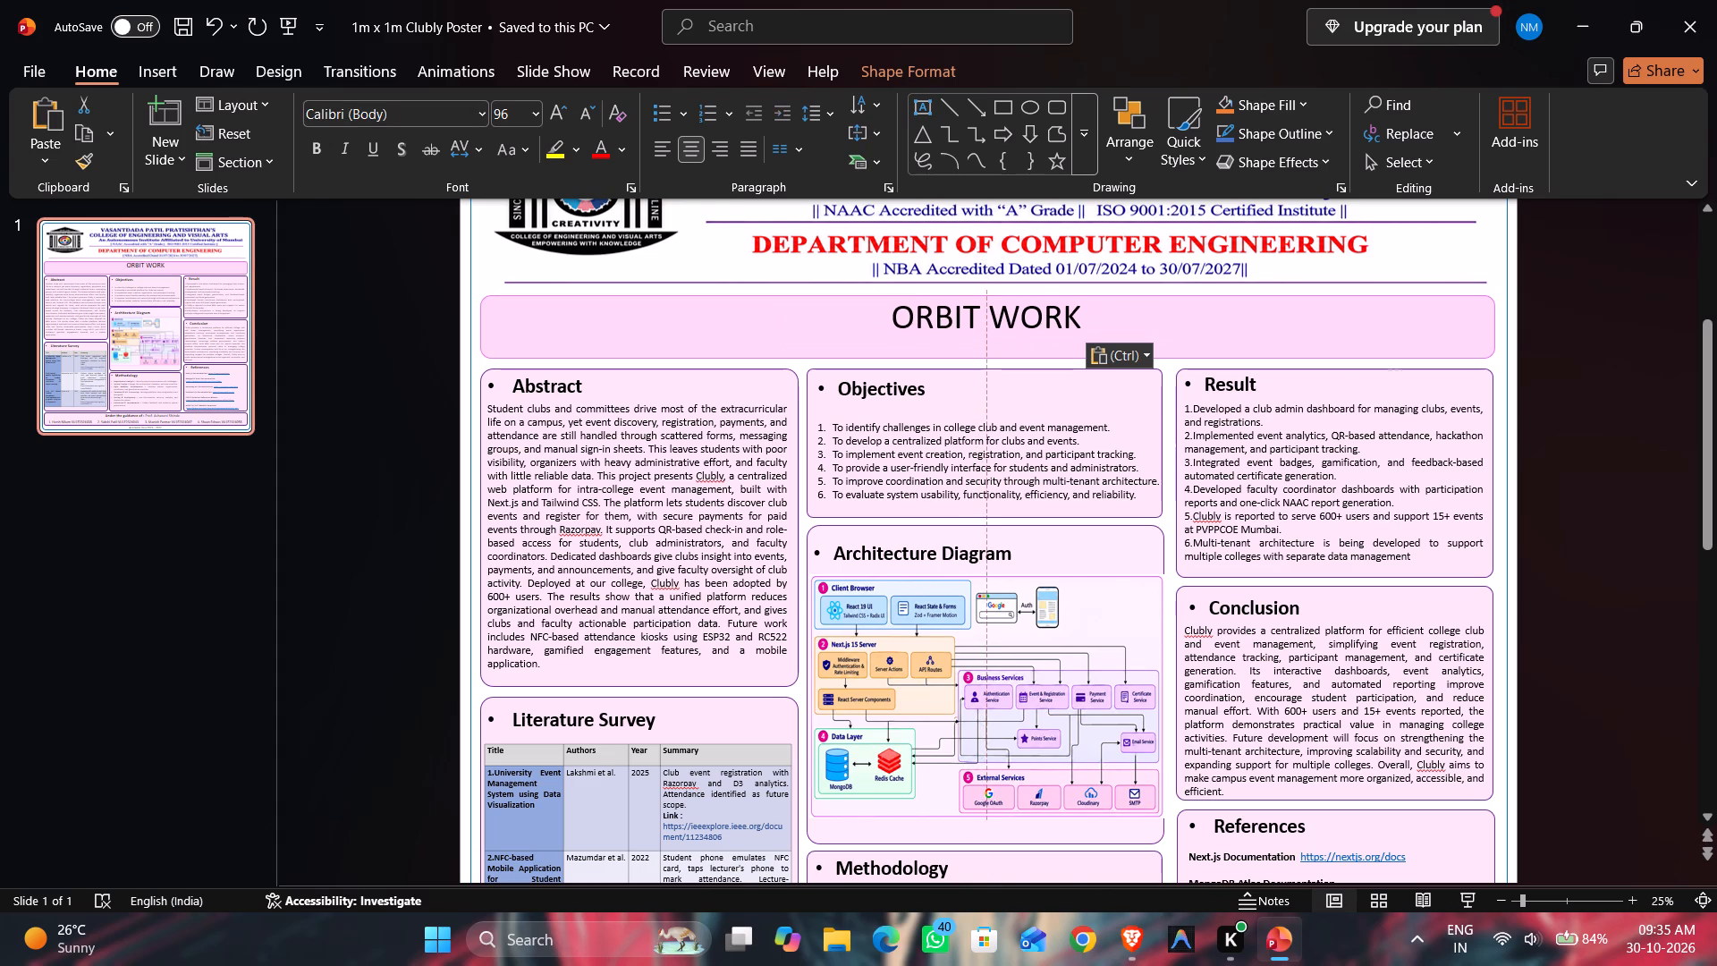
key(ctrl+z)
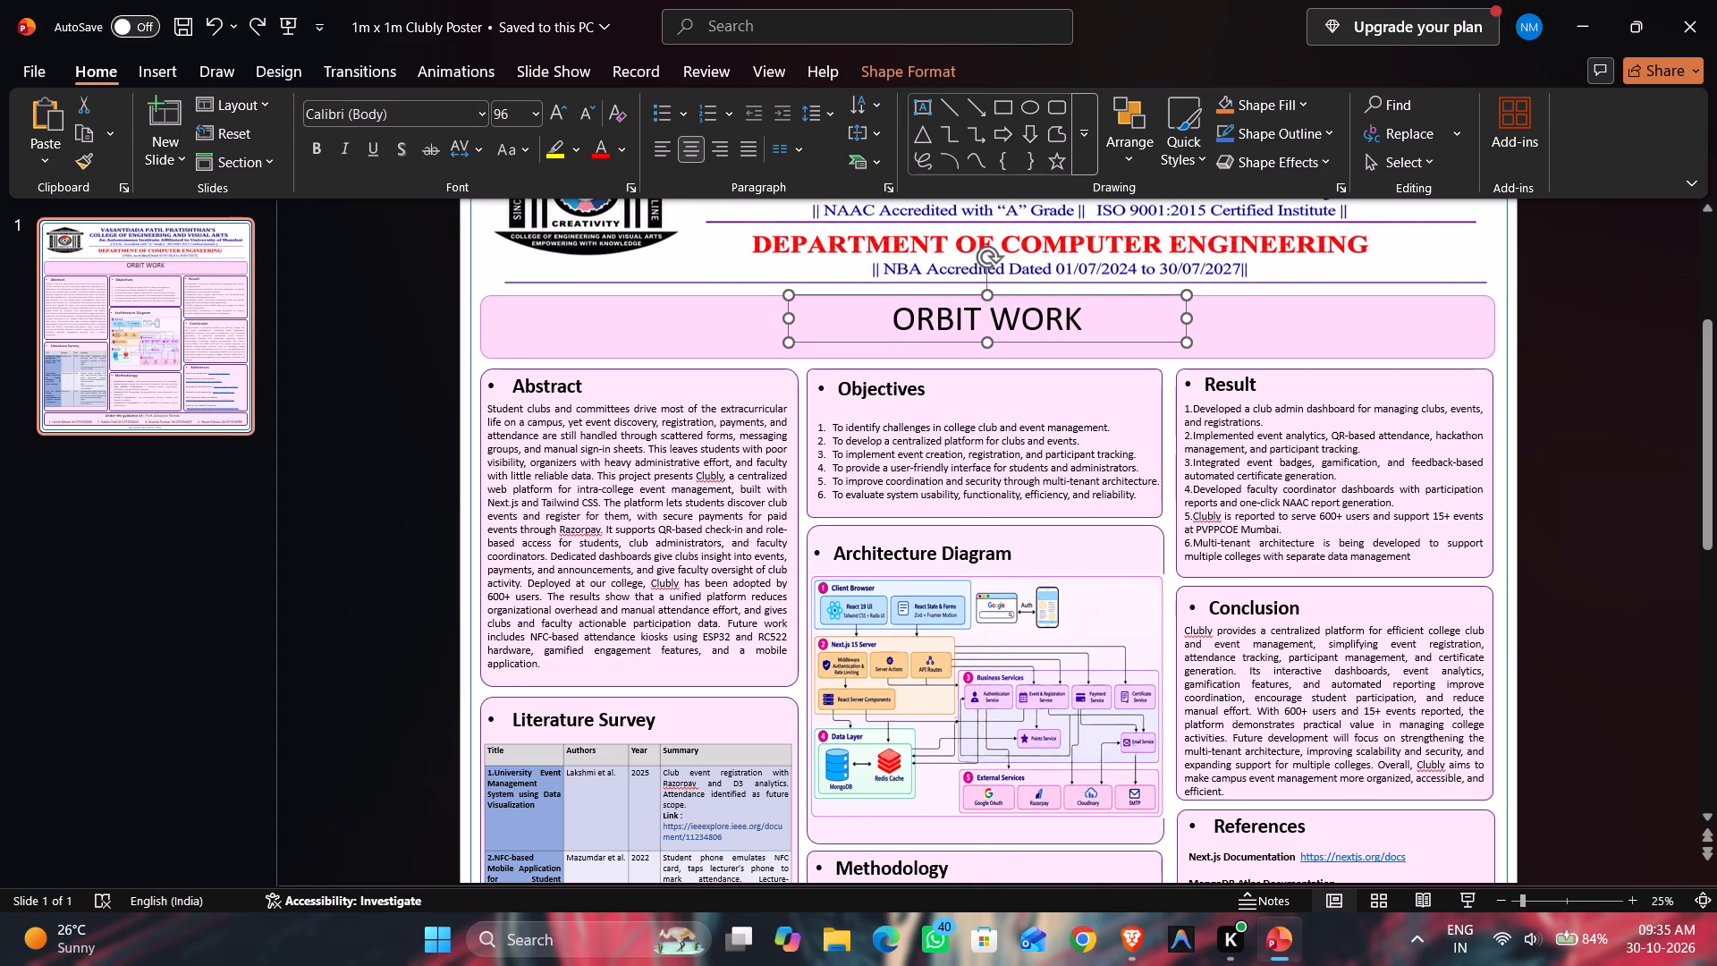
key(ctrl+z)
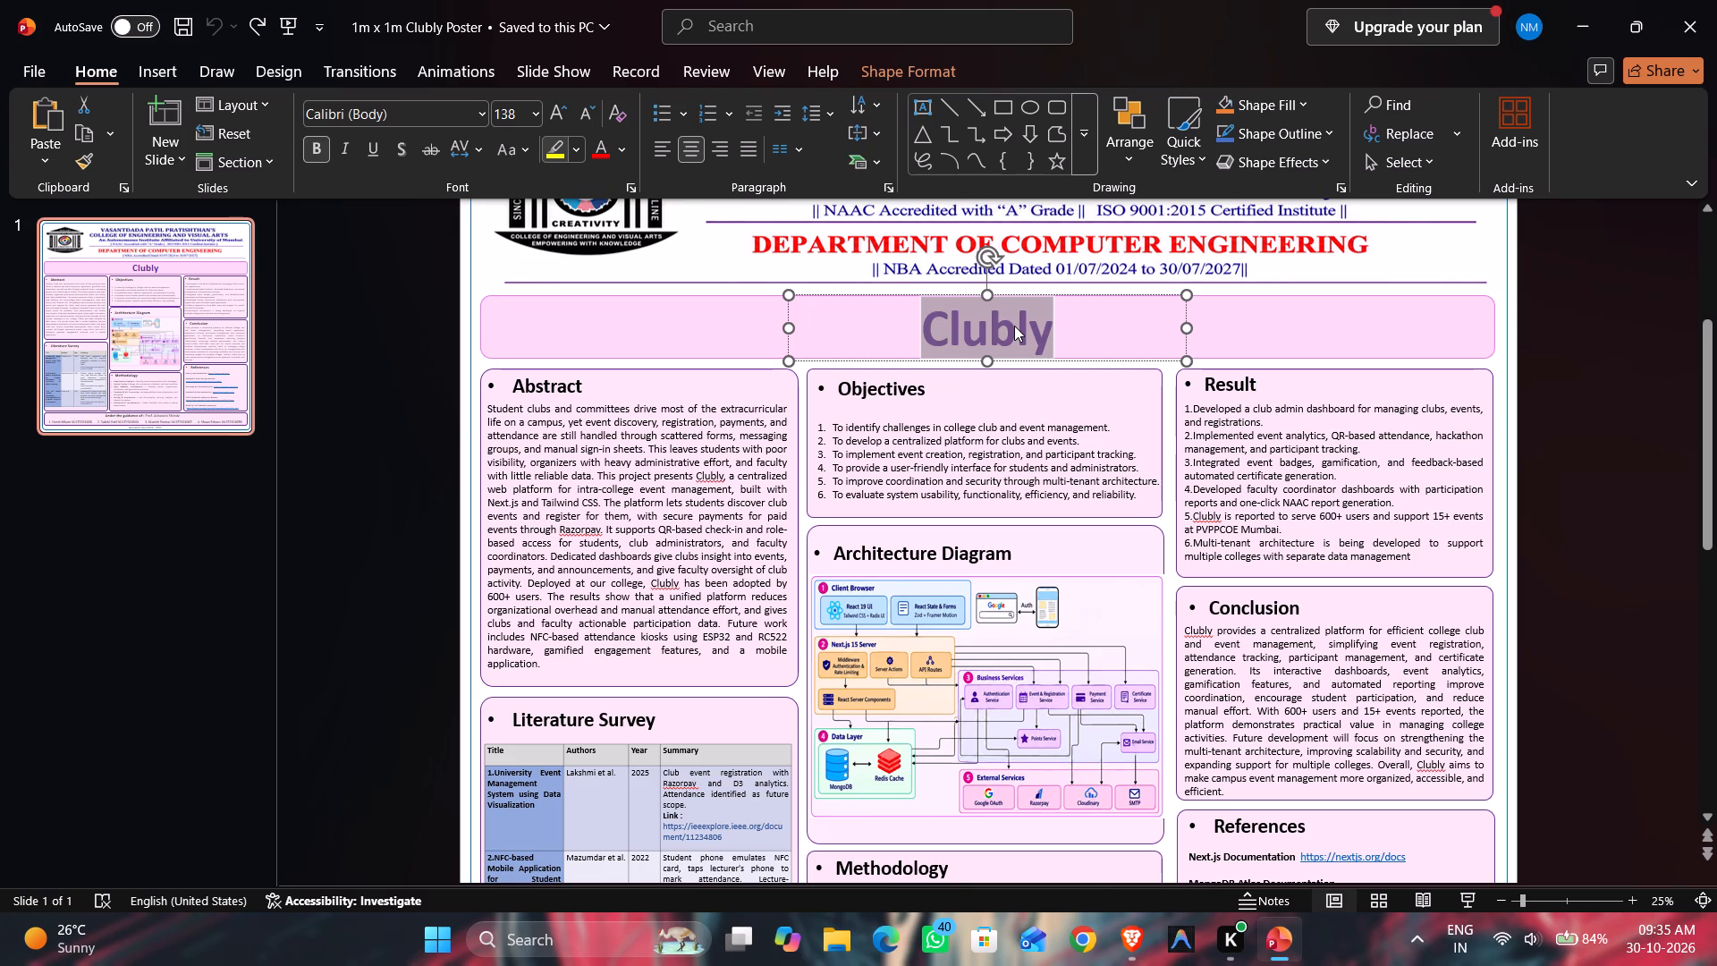
Delete the "Clubly" title text and paste the copied "ORBIT WORK" in its place in the banner.
key(BackSpace)
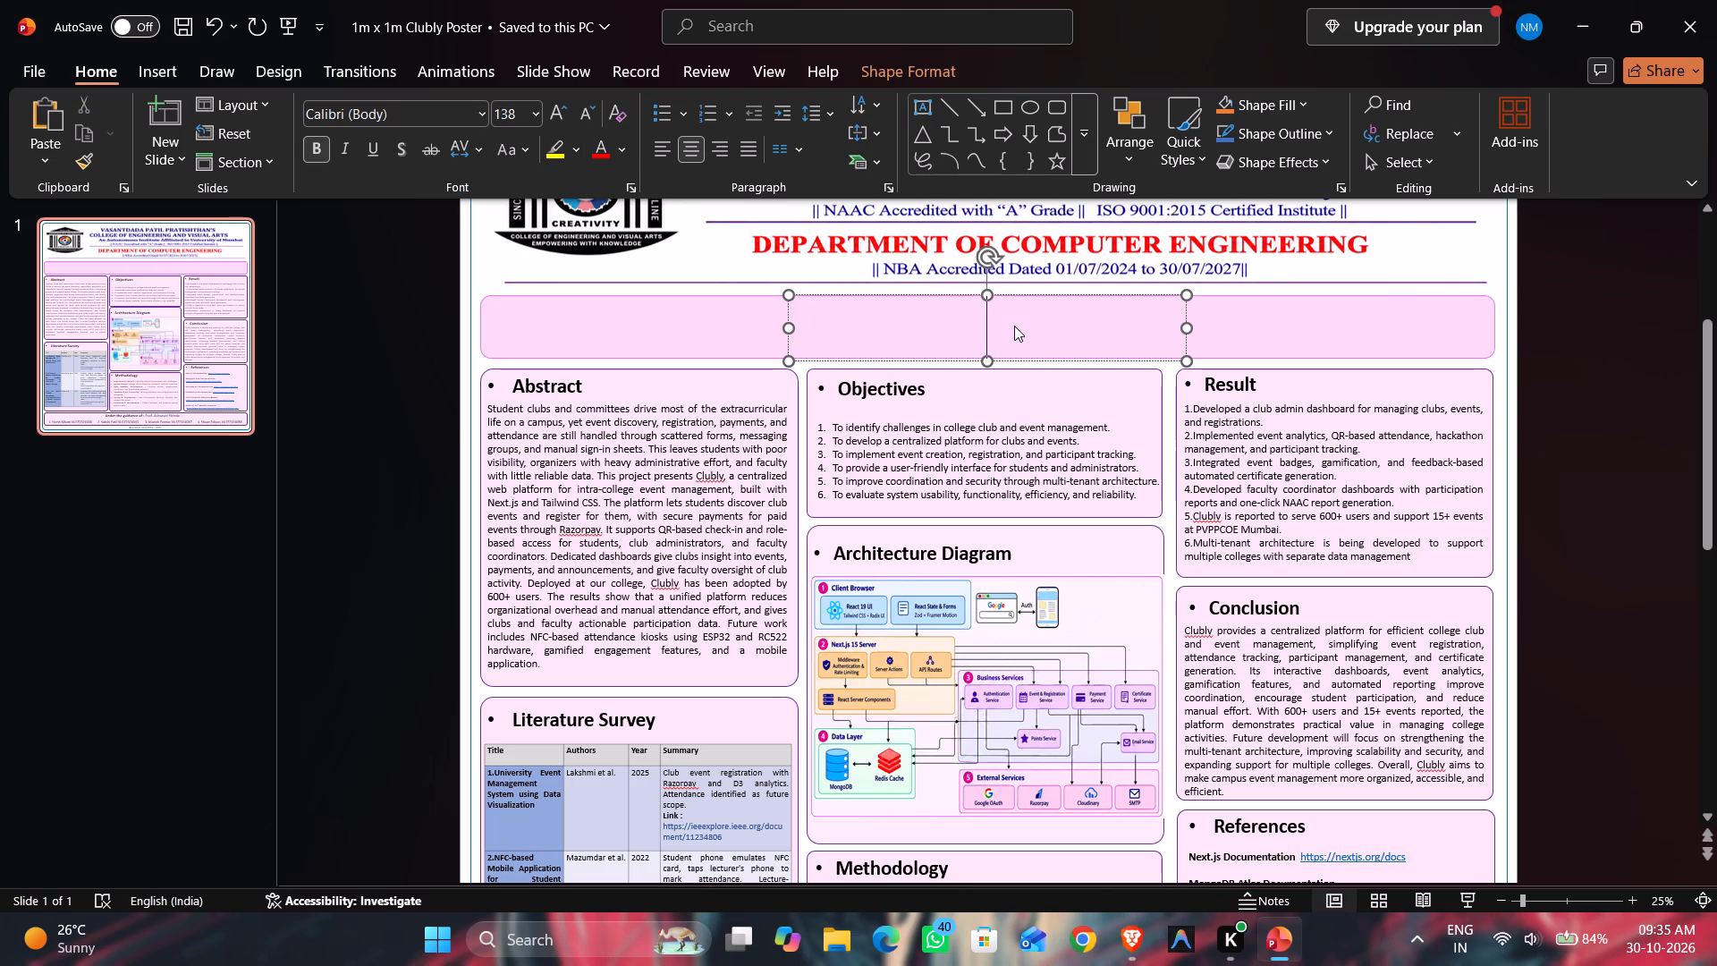
key(ctrl+v)
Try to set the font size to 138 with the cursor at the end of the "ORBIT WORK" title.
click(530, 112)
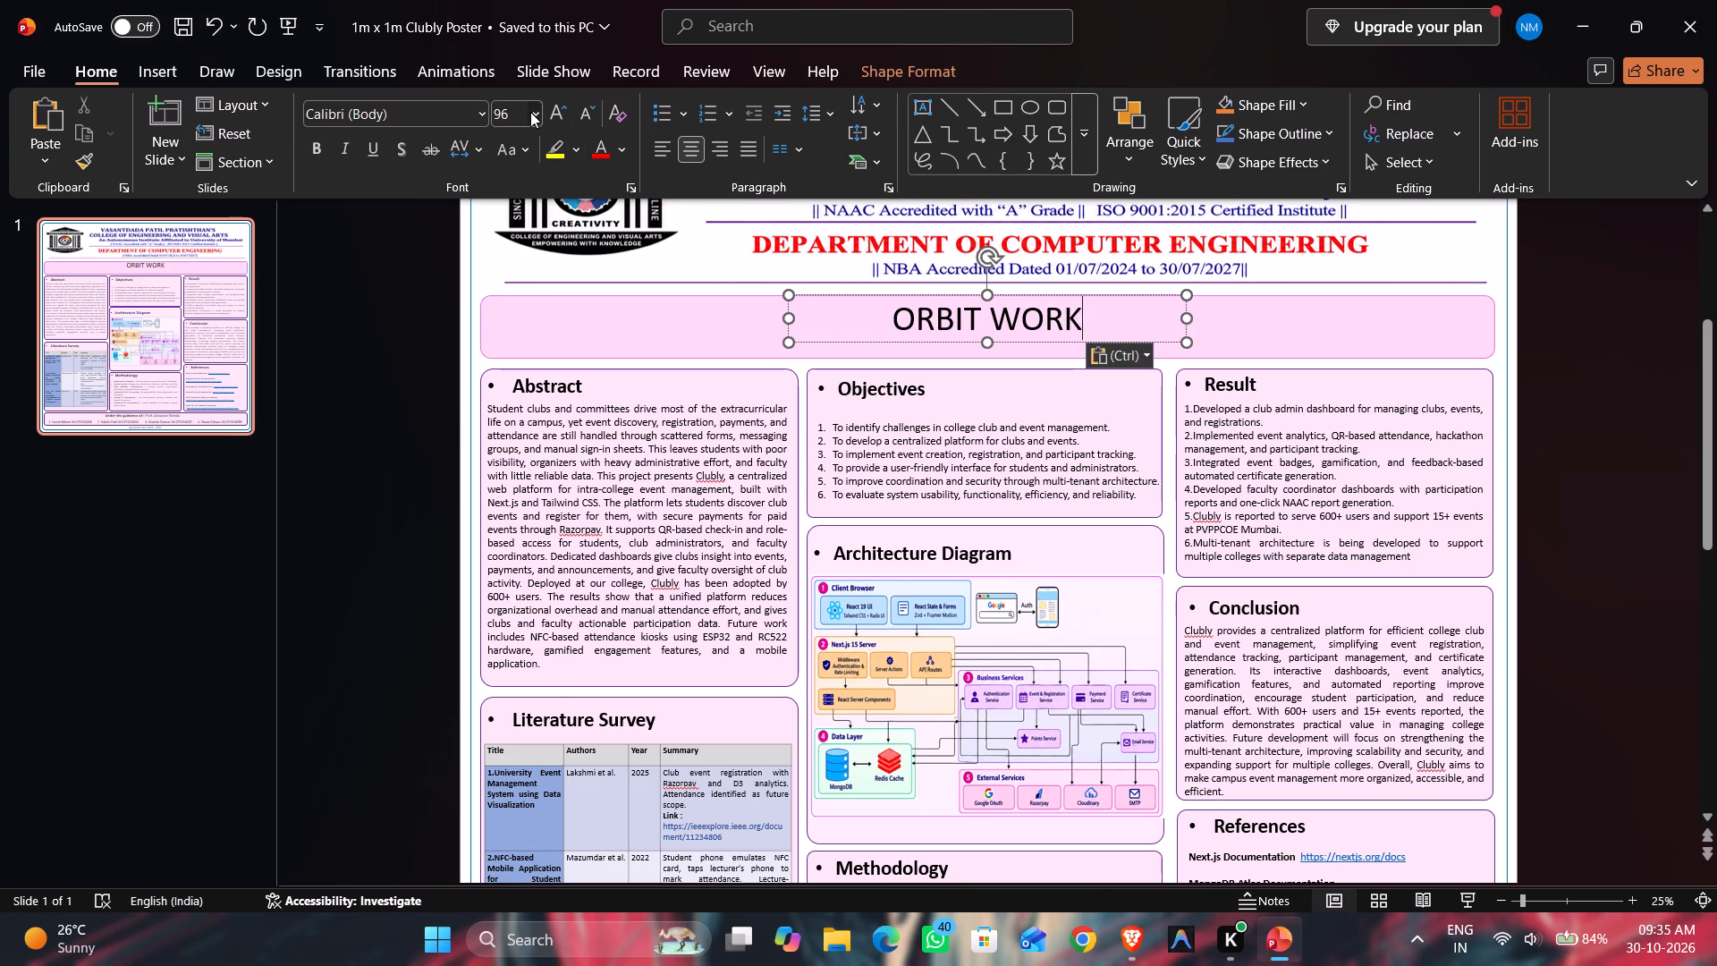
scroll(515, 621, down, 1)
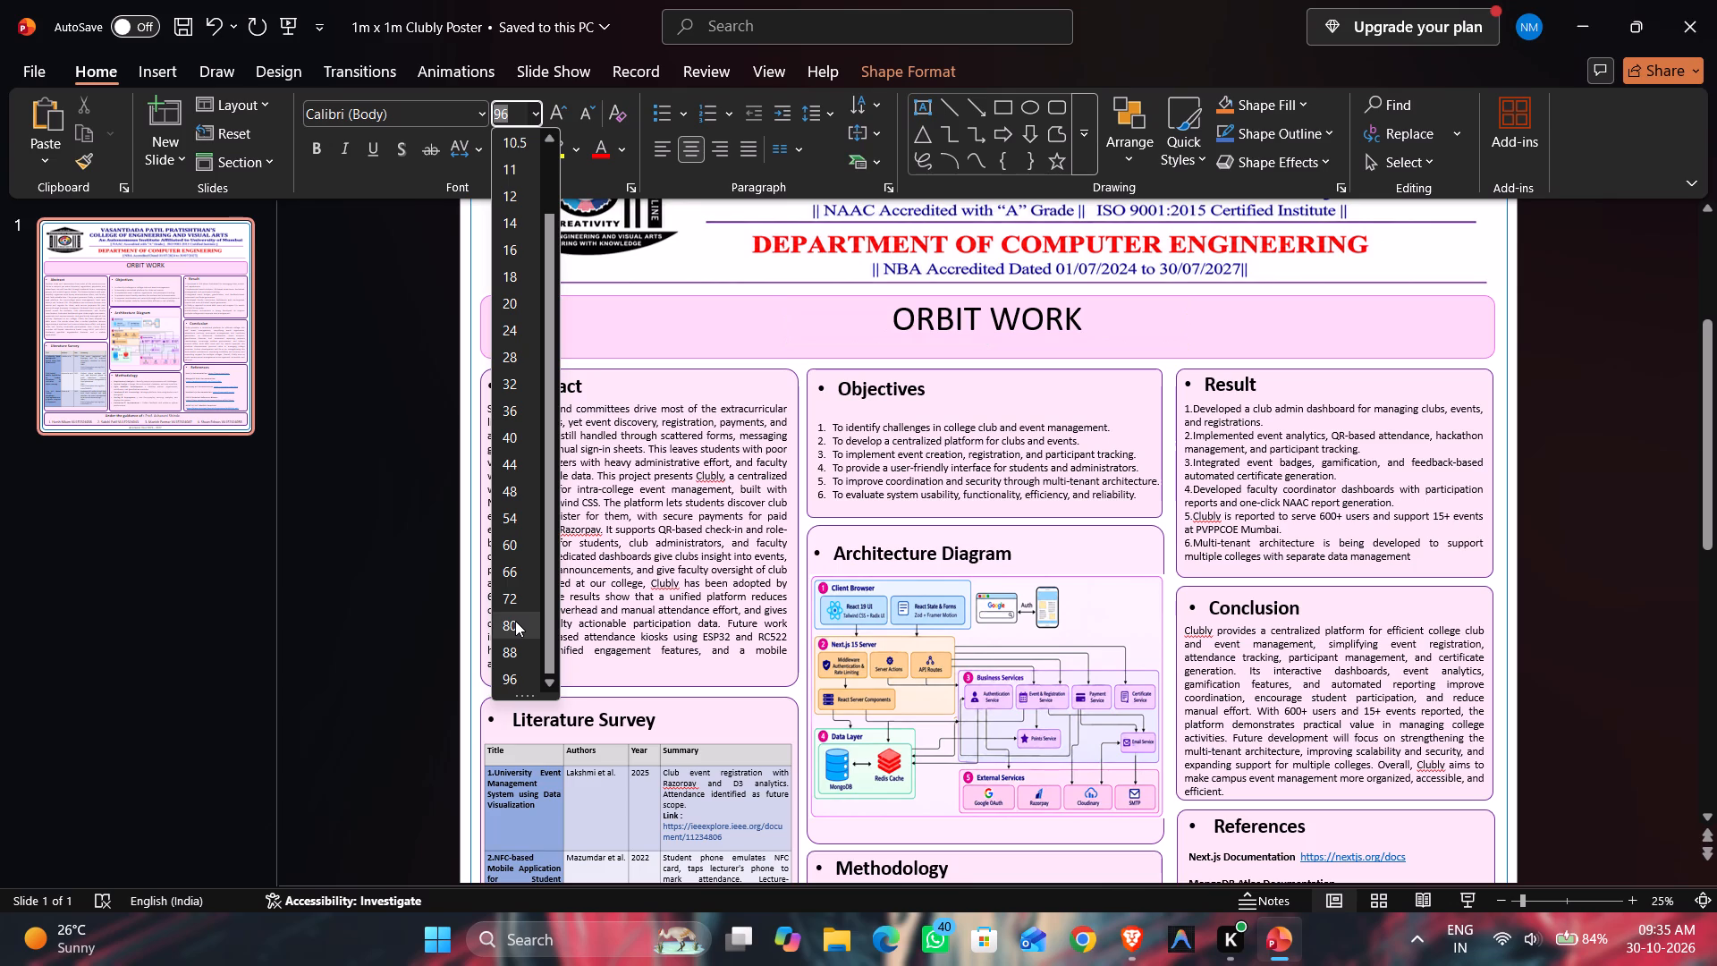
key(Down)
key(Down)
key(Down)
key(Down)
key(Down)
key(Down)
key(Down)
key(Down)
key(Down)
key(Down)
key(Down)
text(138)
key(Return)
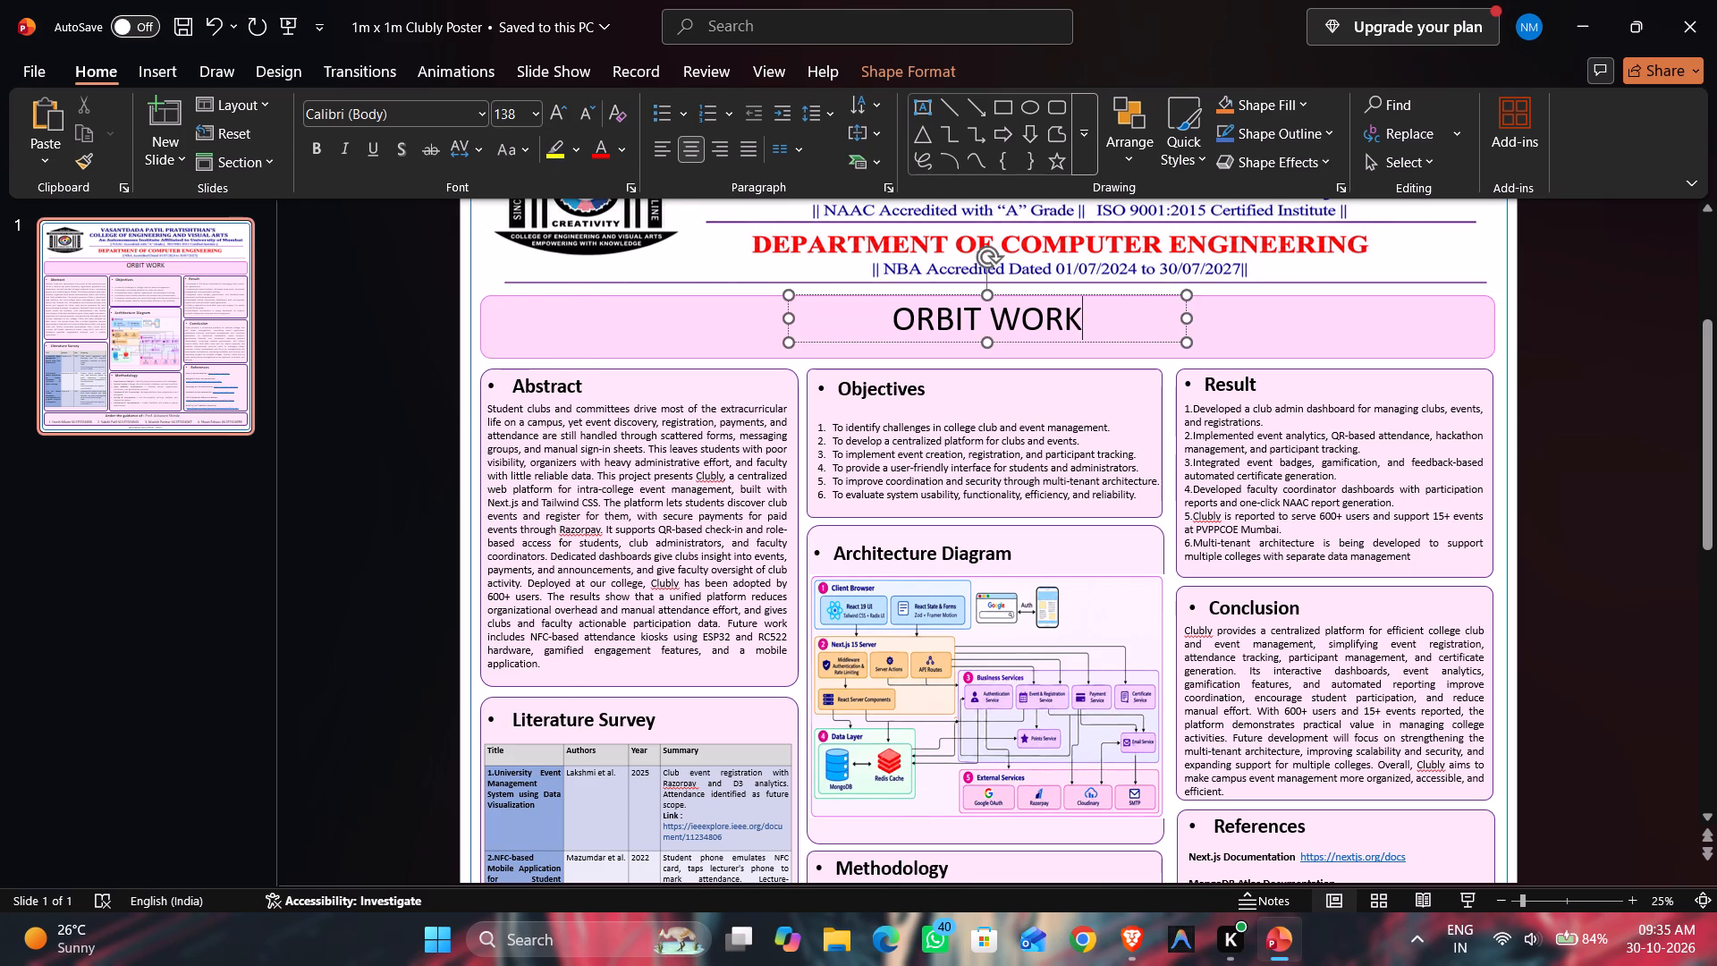
Select the whole "ORBIT WORK" title text and set its font size to 138.
double_click(1087, 319)
drag(1079, 323, 930, 326)
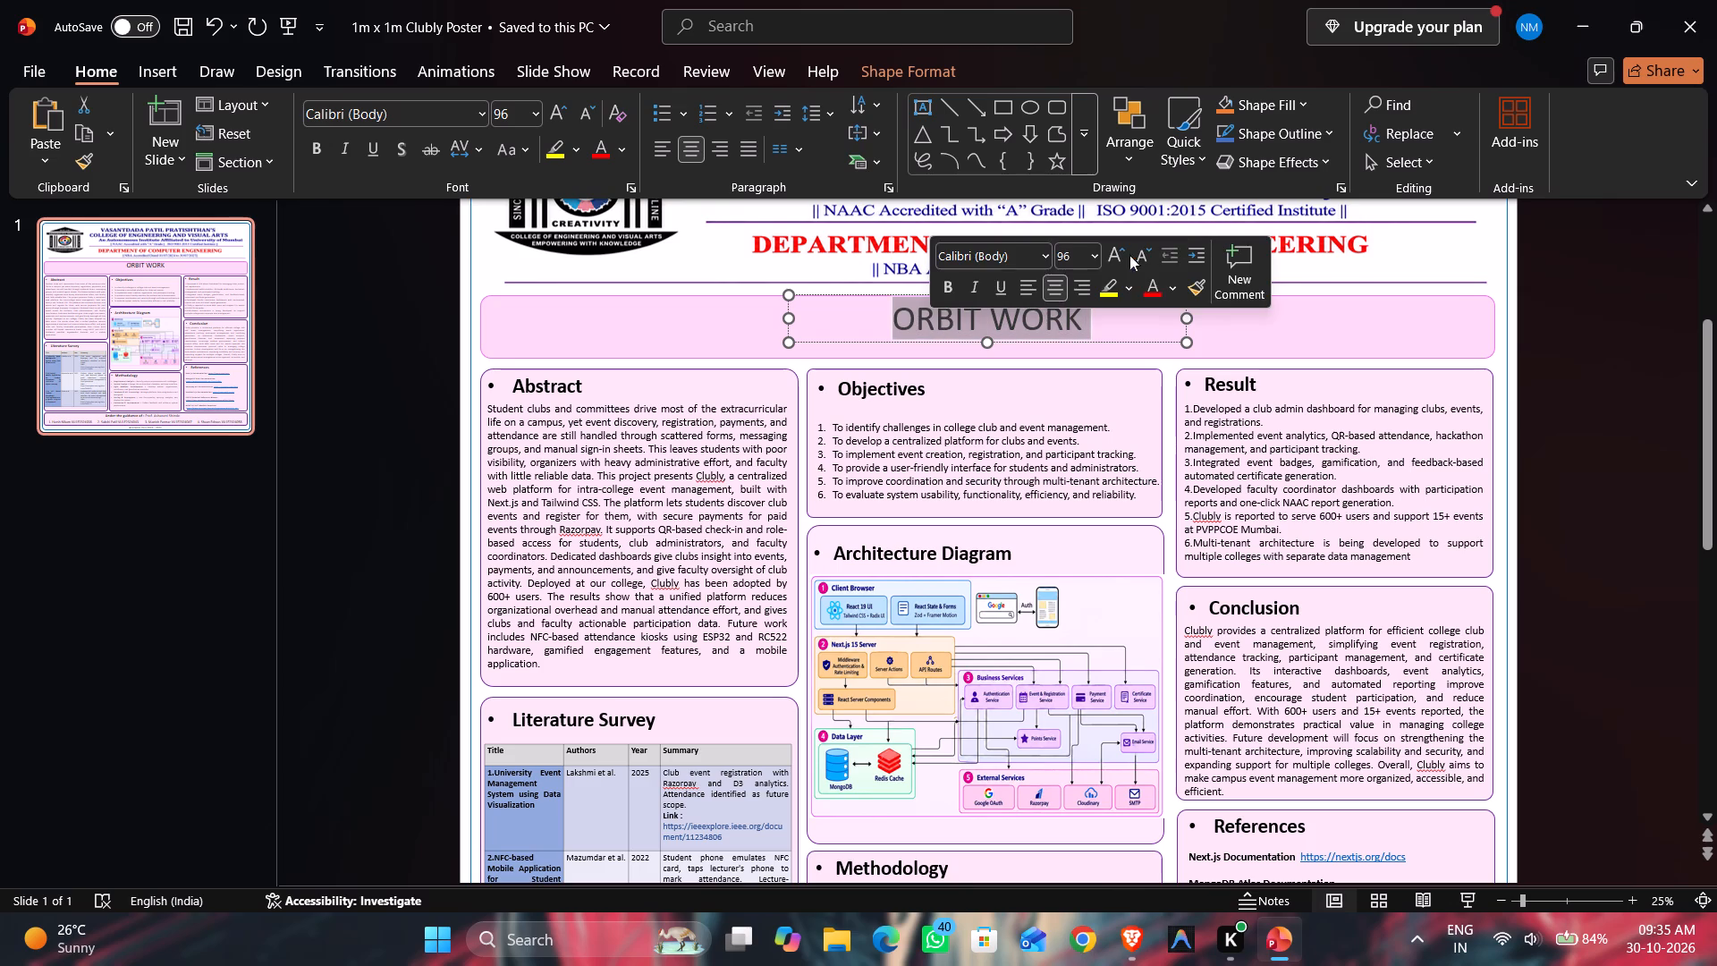
click(1096, 259)
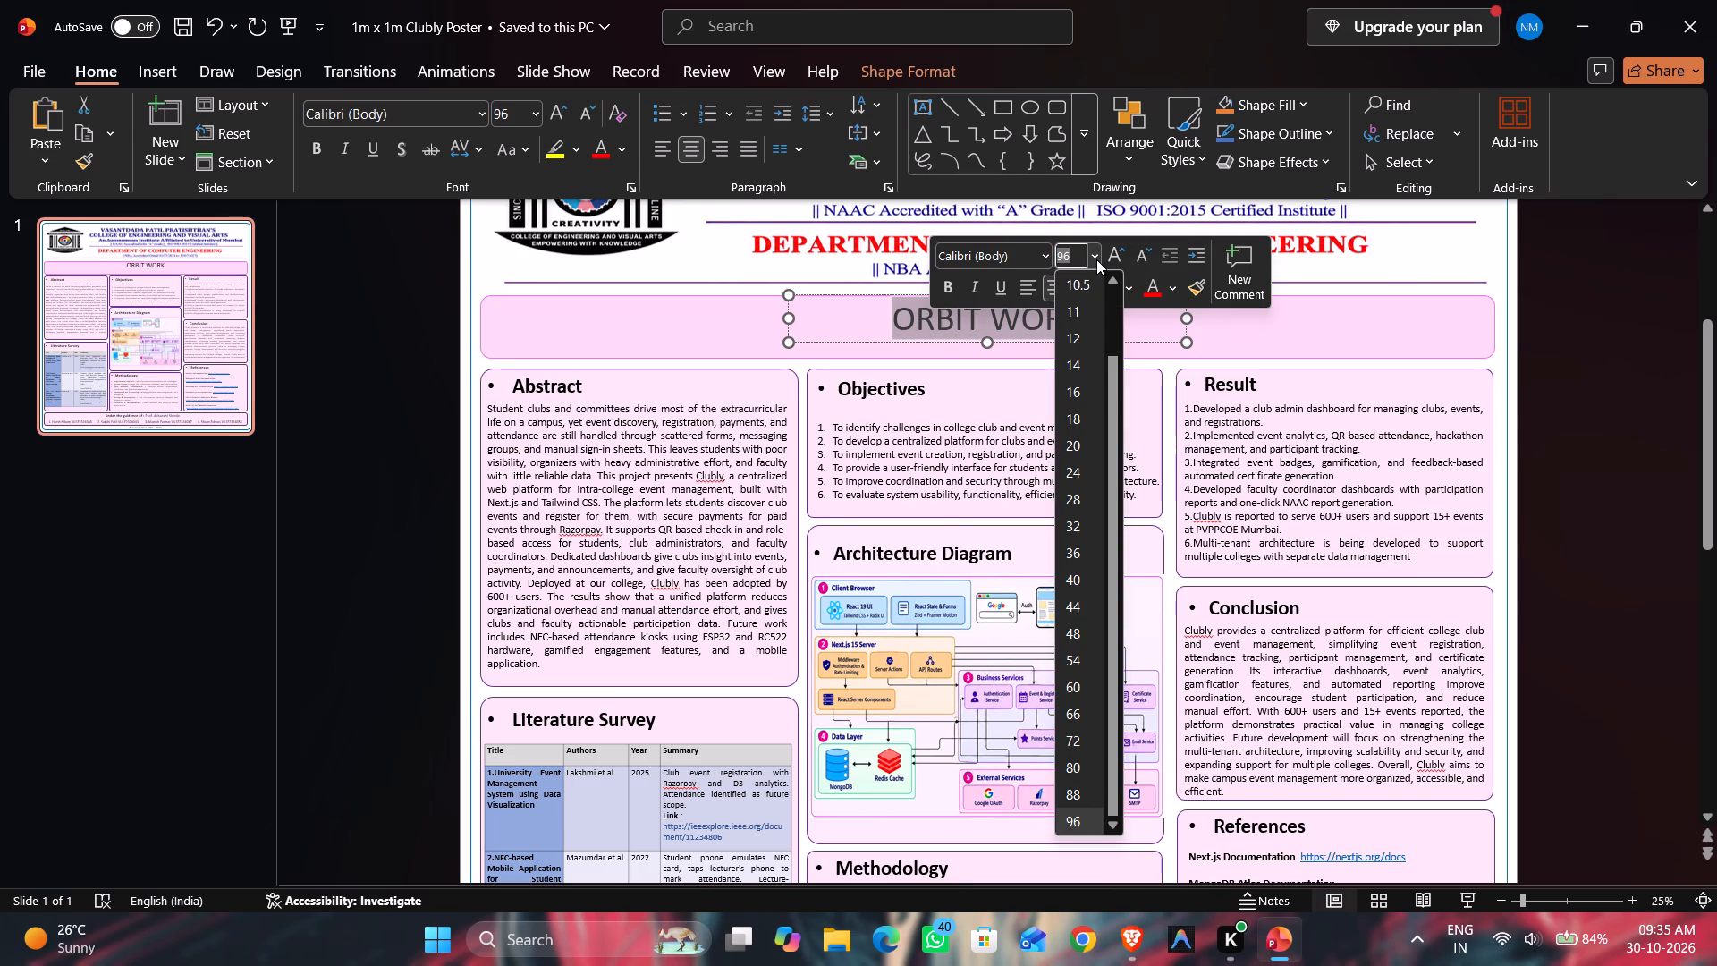
text(138)
key(Return)
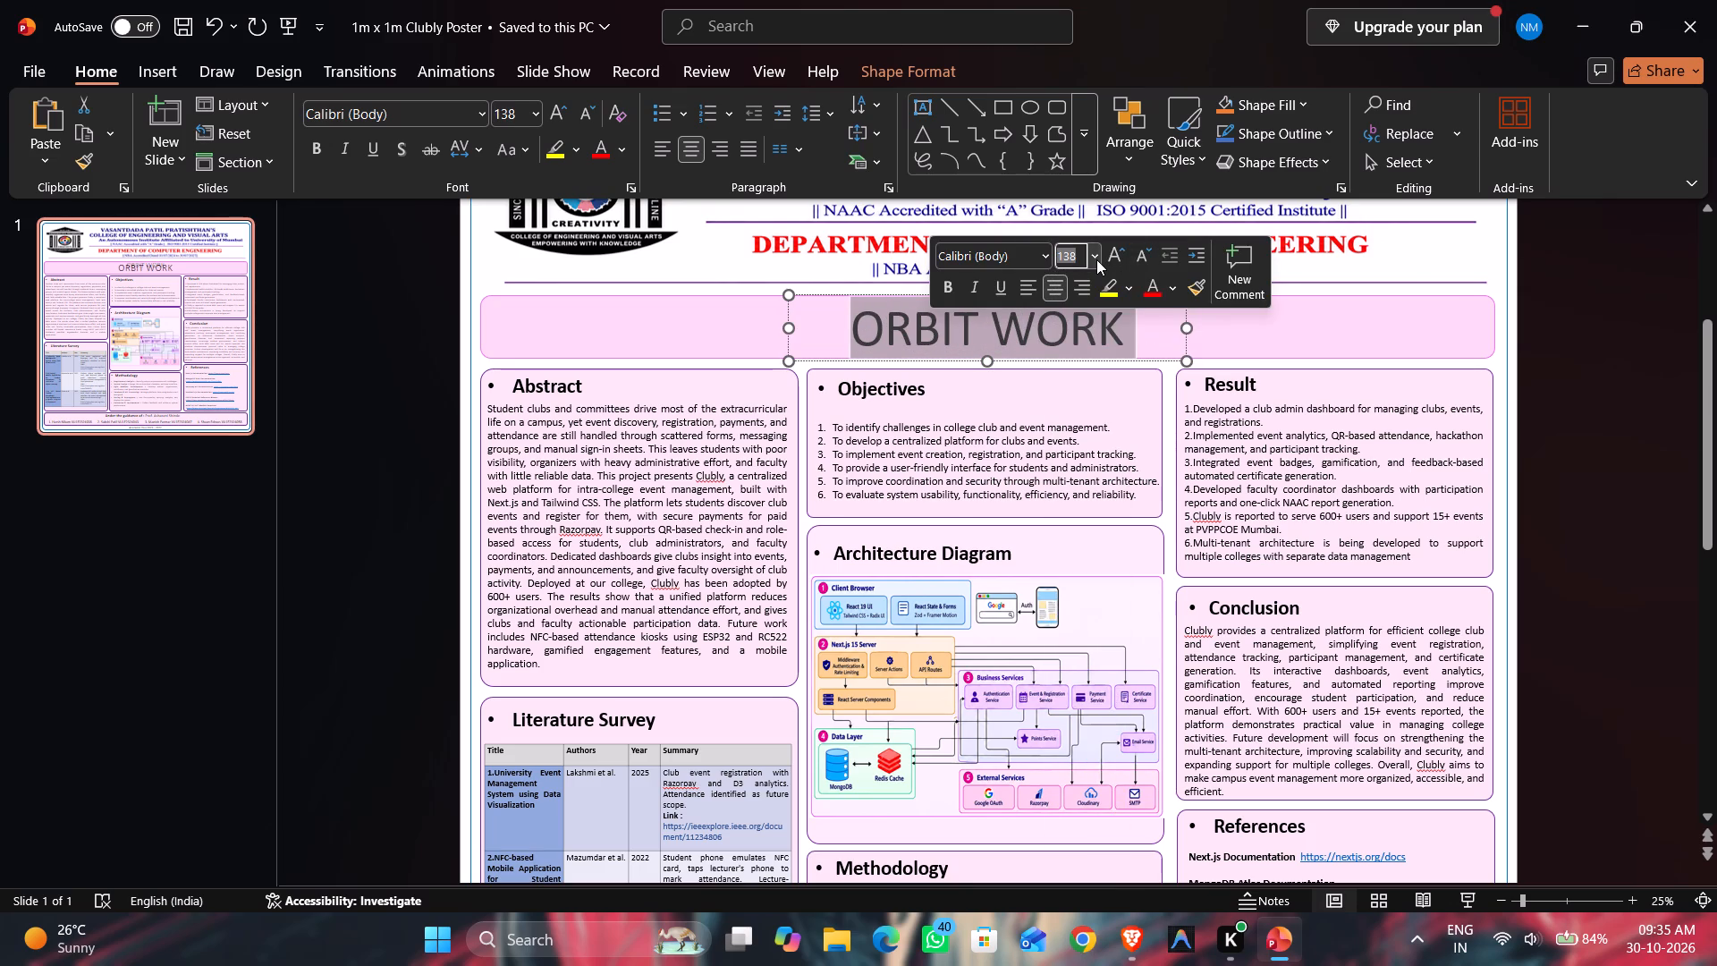
Colour the "ORBIT WORK" title with the recently used magenta-purple and make it bold.
click(1172, 284)
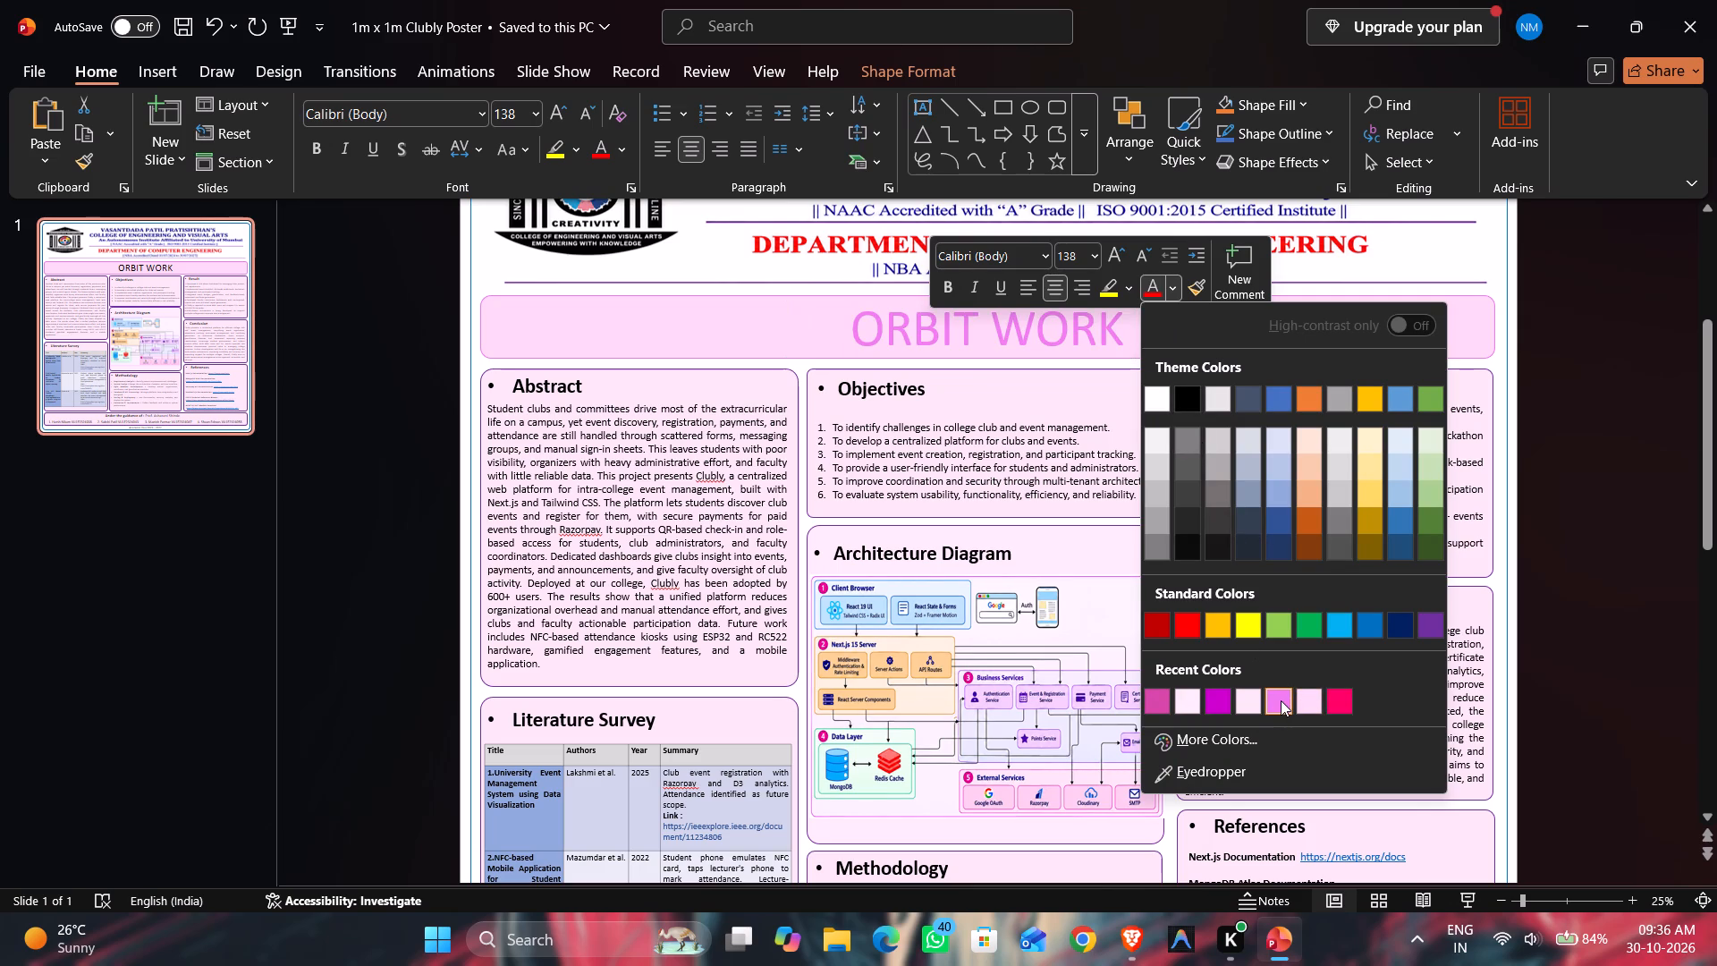
click(1218, 698)
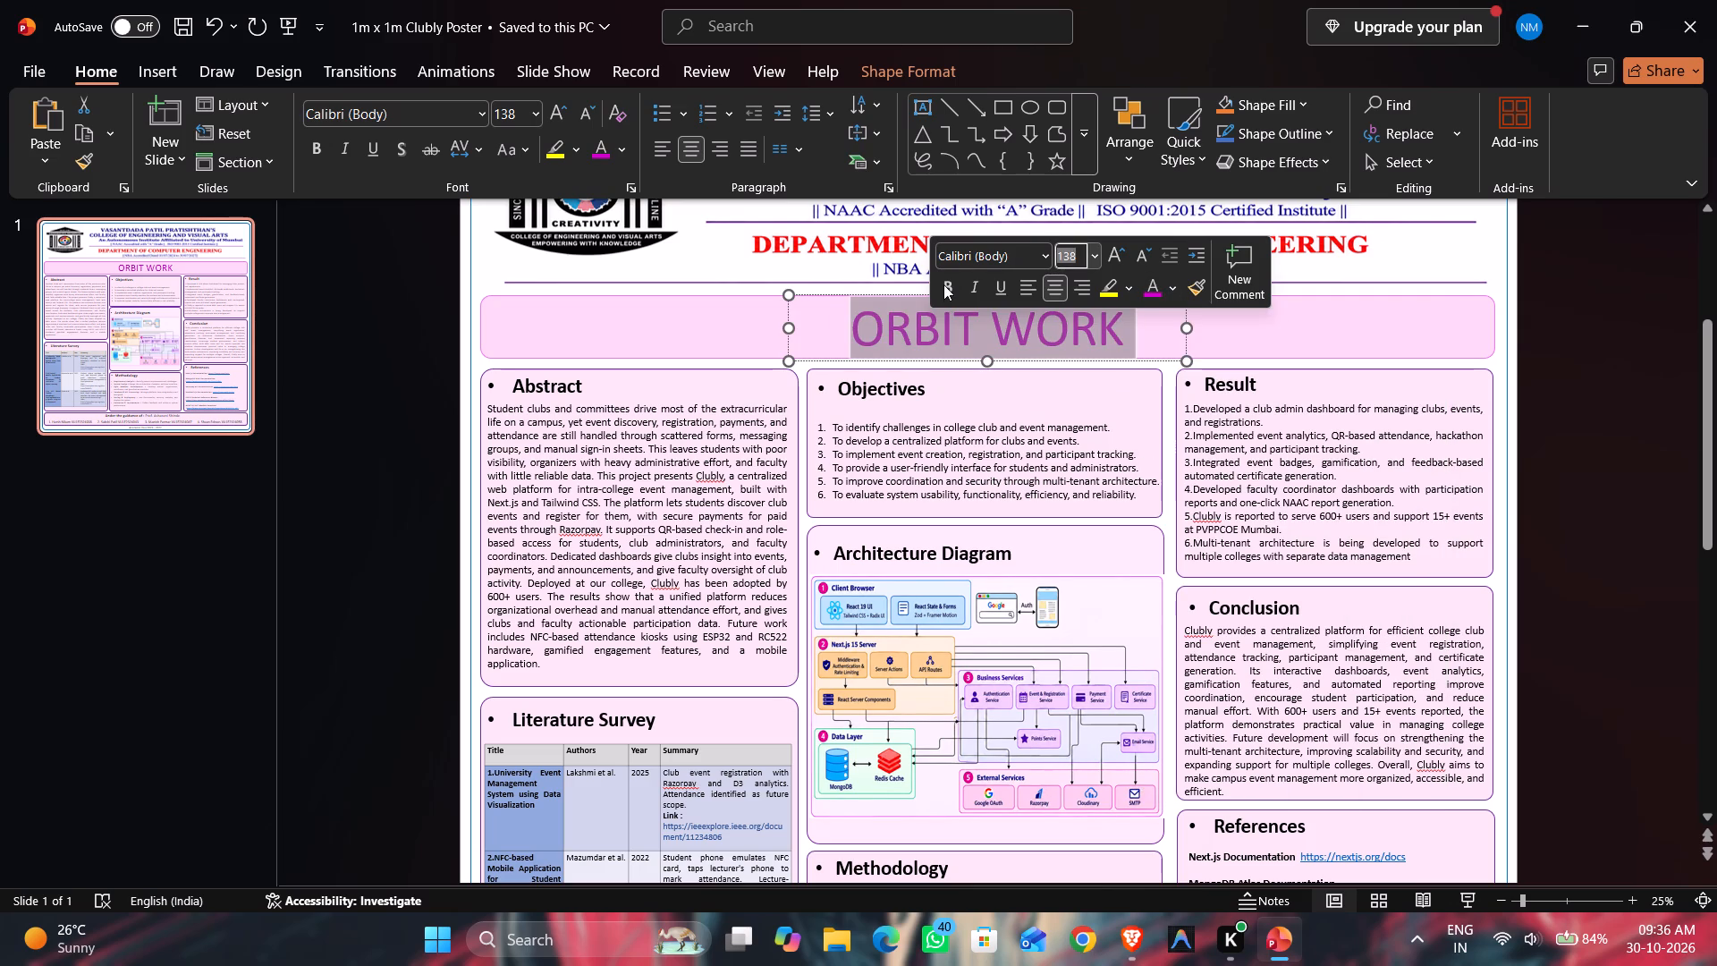
click(943, 284)
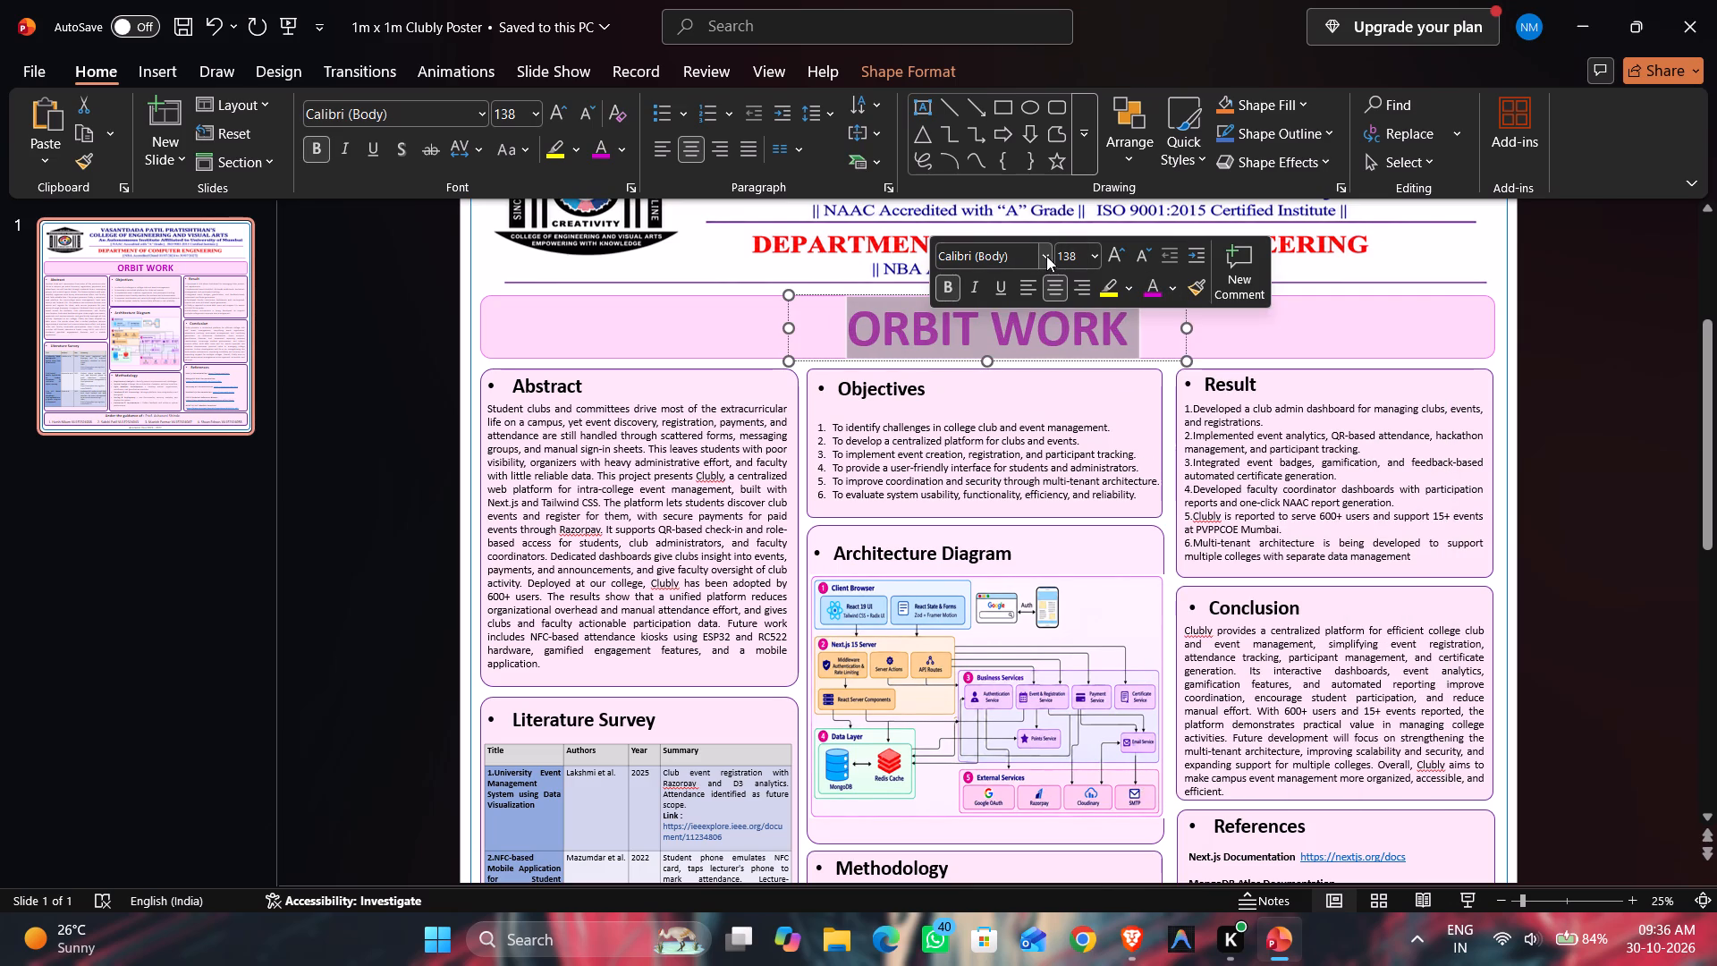
Change the "ORBIT WORK" title's font to Times New Roman and deselect the text box.
click(1046, 256)
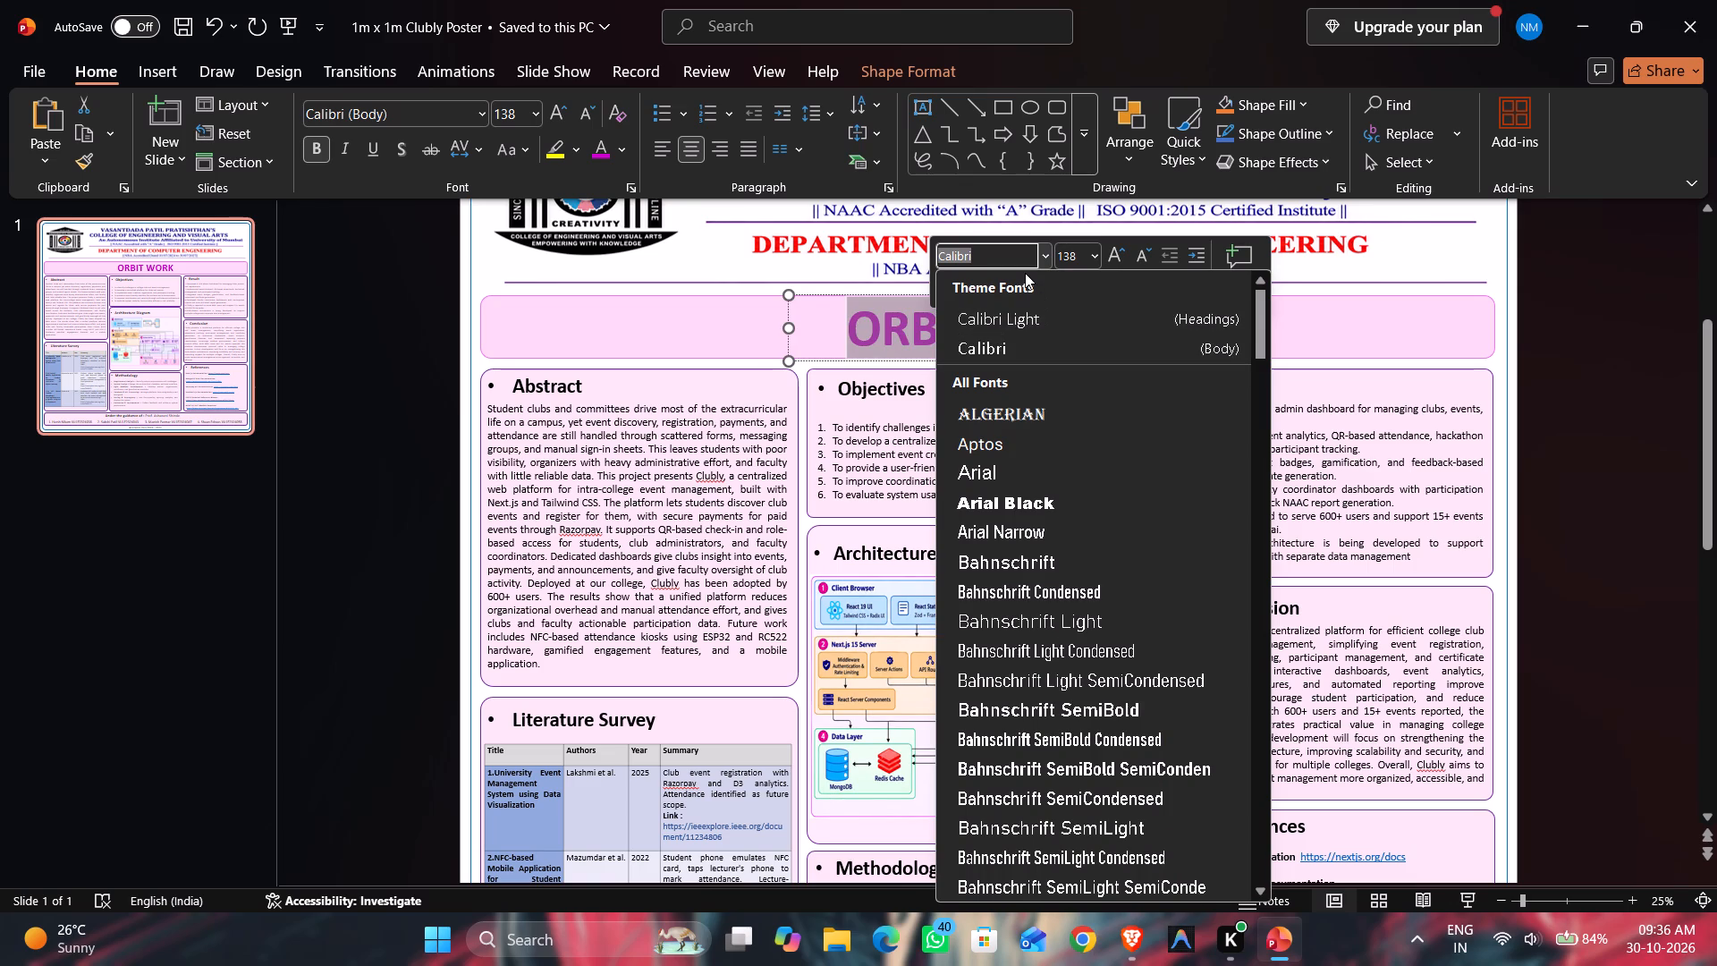
text(time)
key(Return)
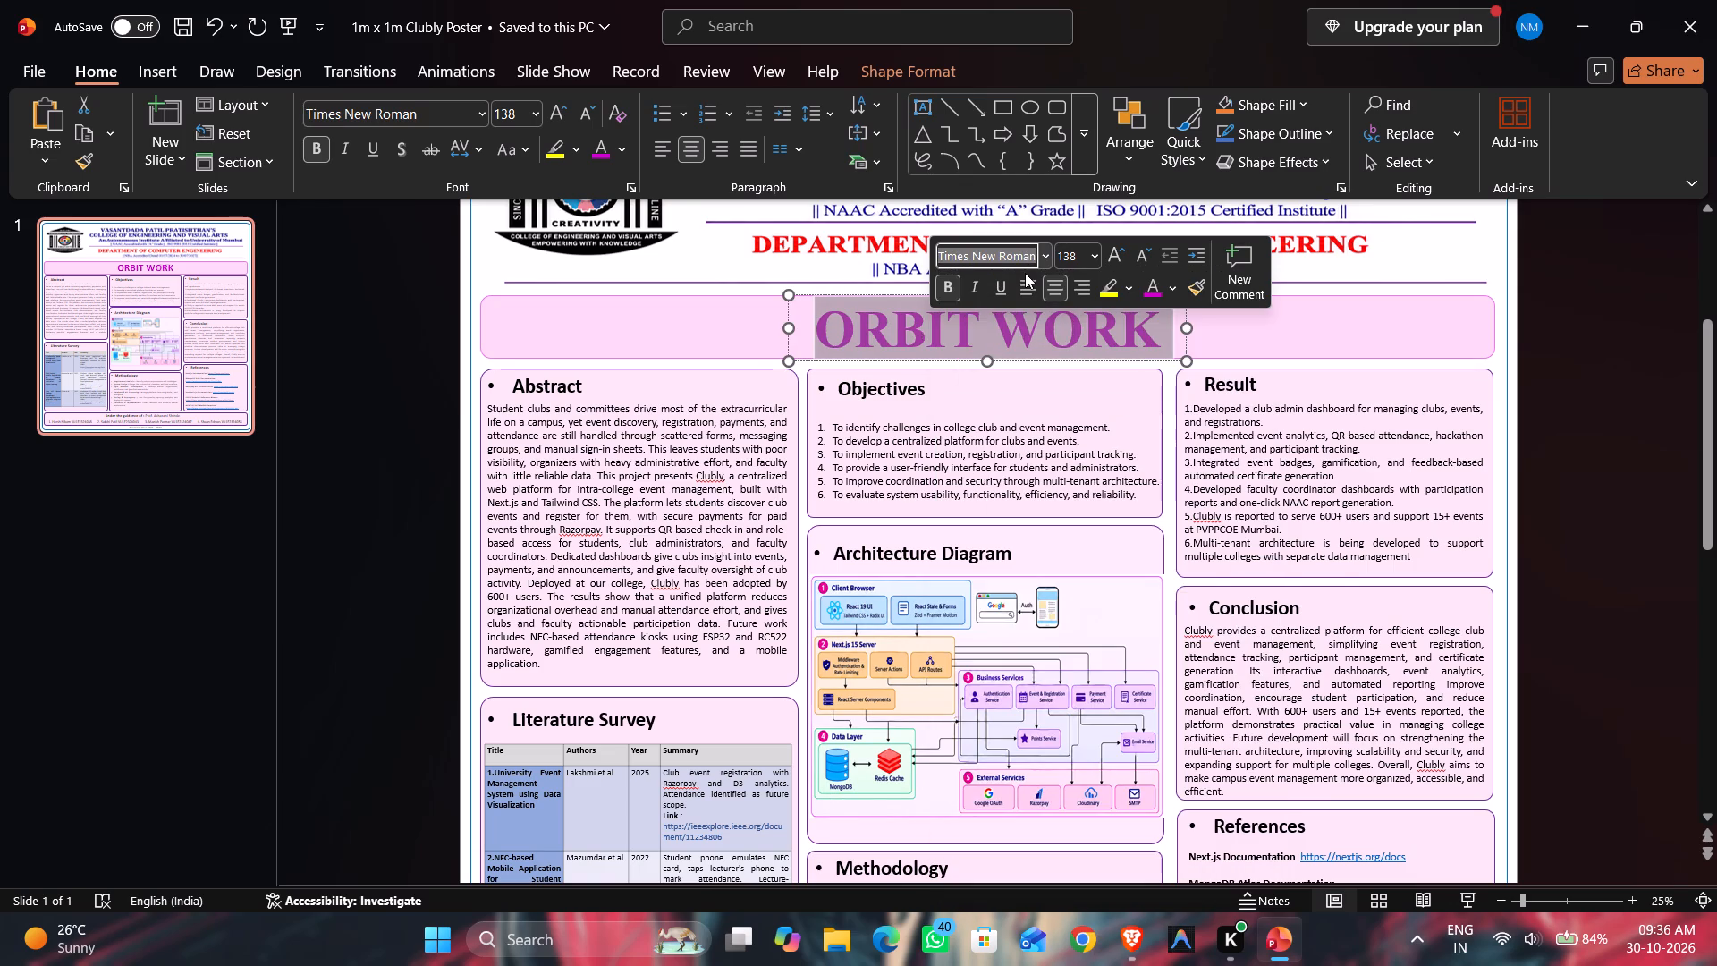
click(1547, 407)
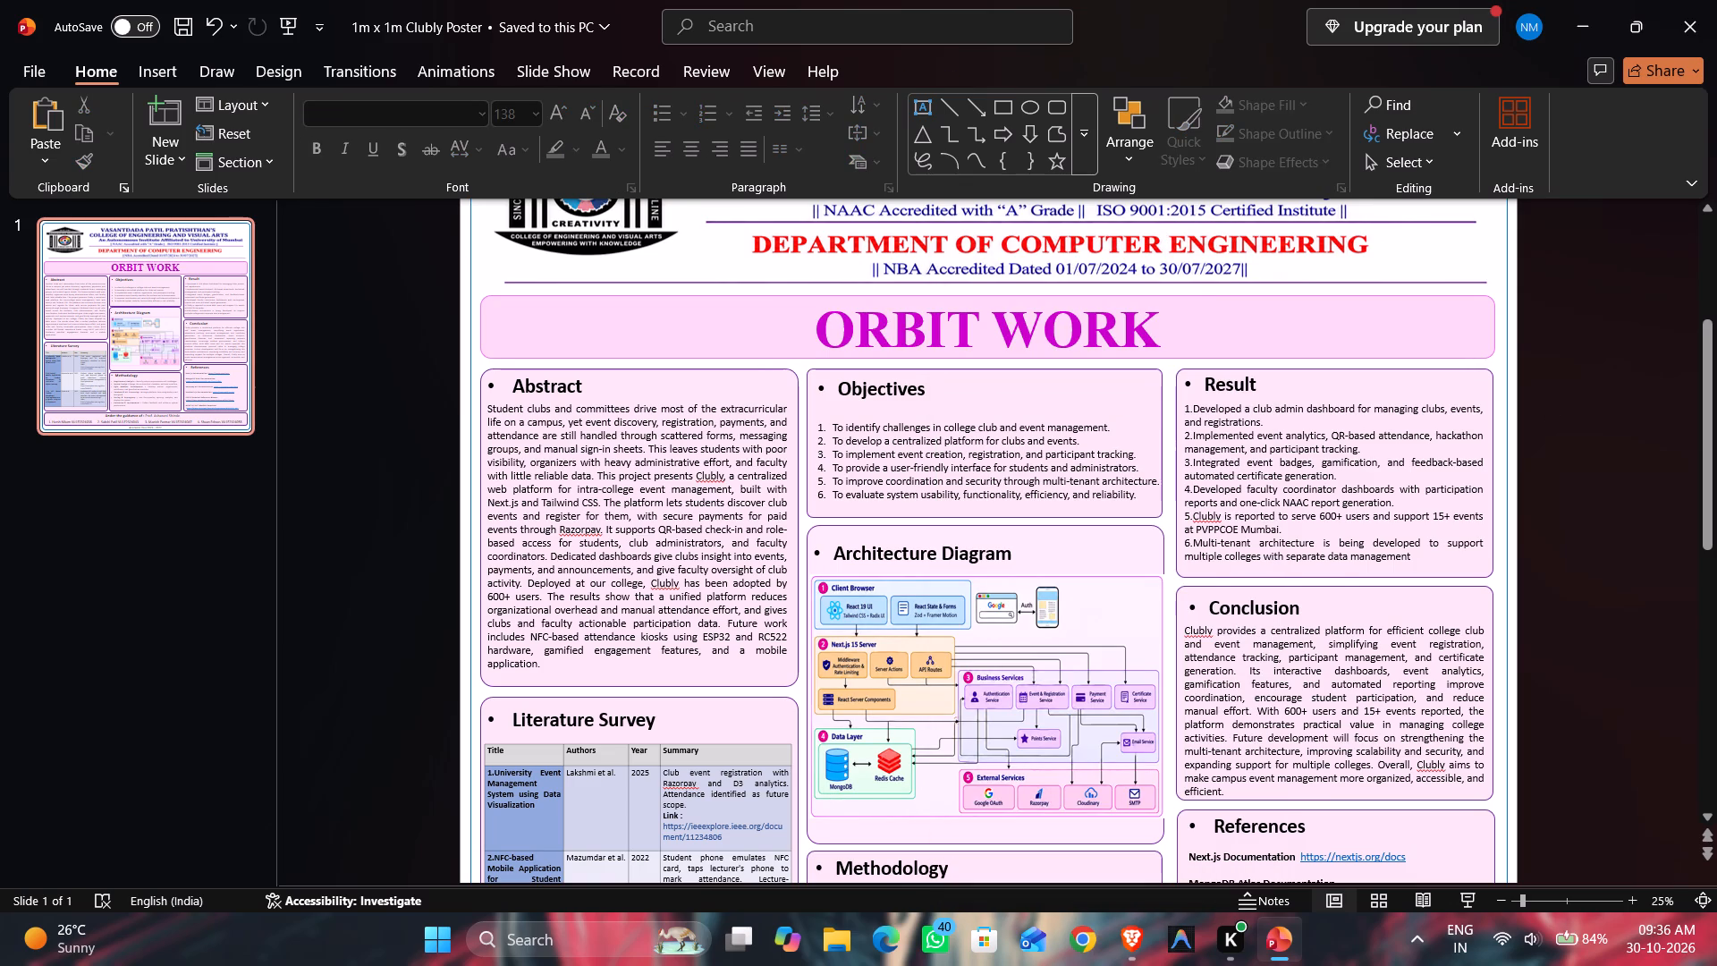
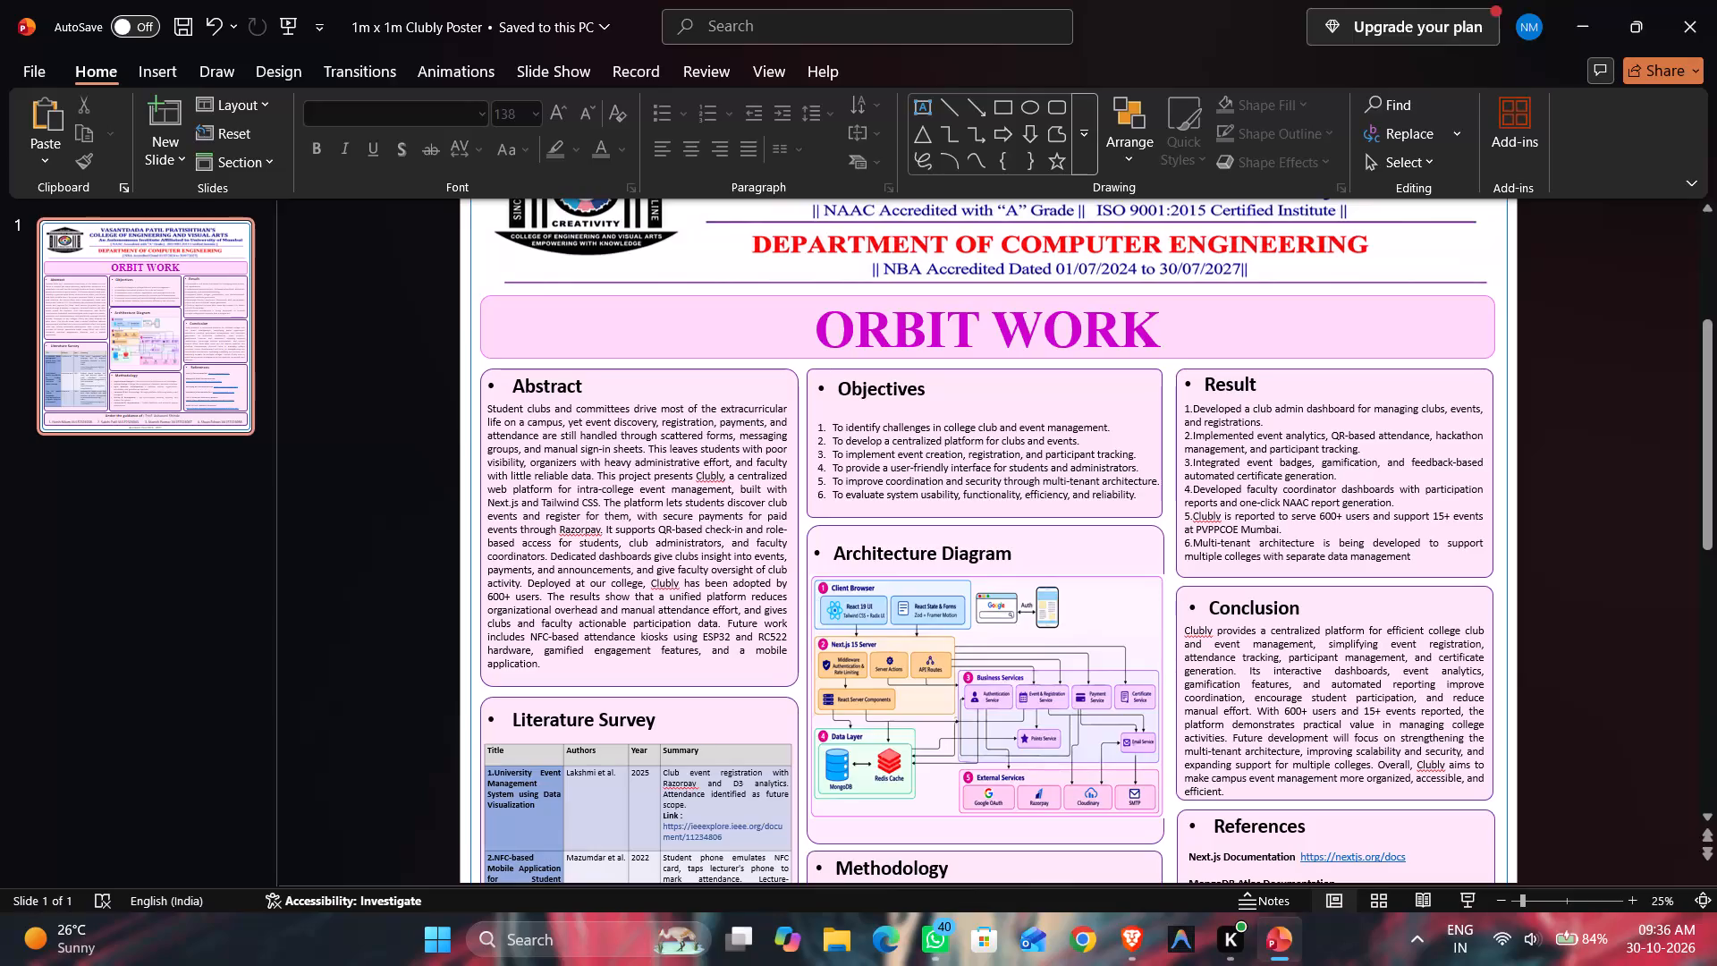
Recolour the whole "ORBIT WORK" title with the standard purple and deselect its text box.
drag(821, 338, 928, 335)
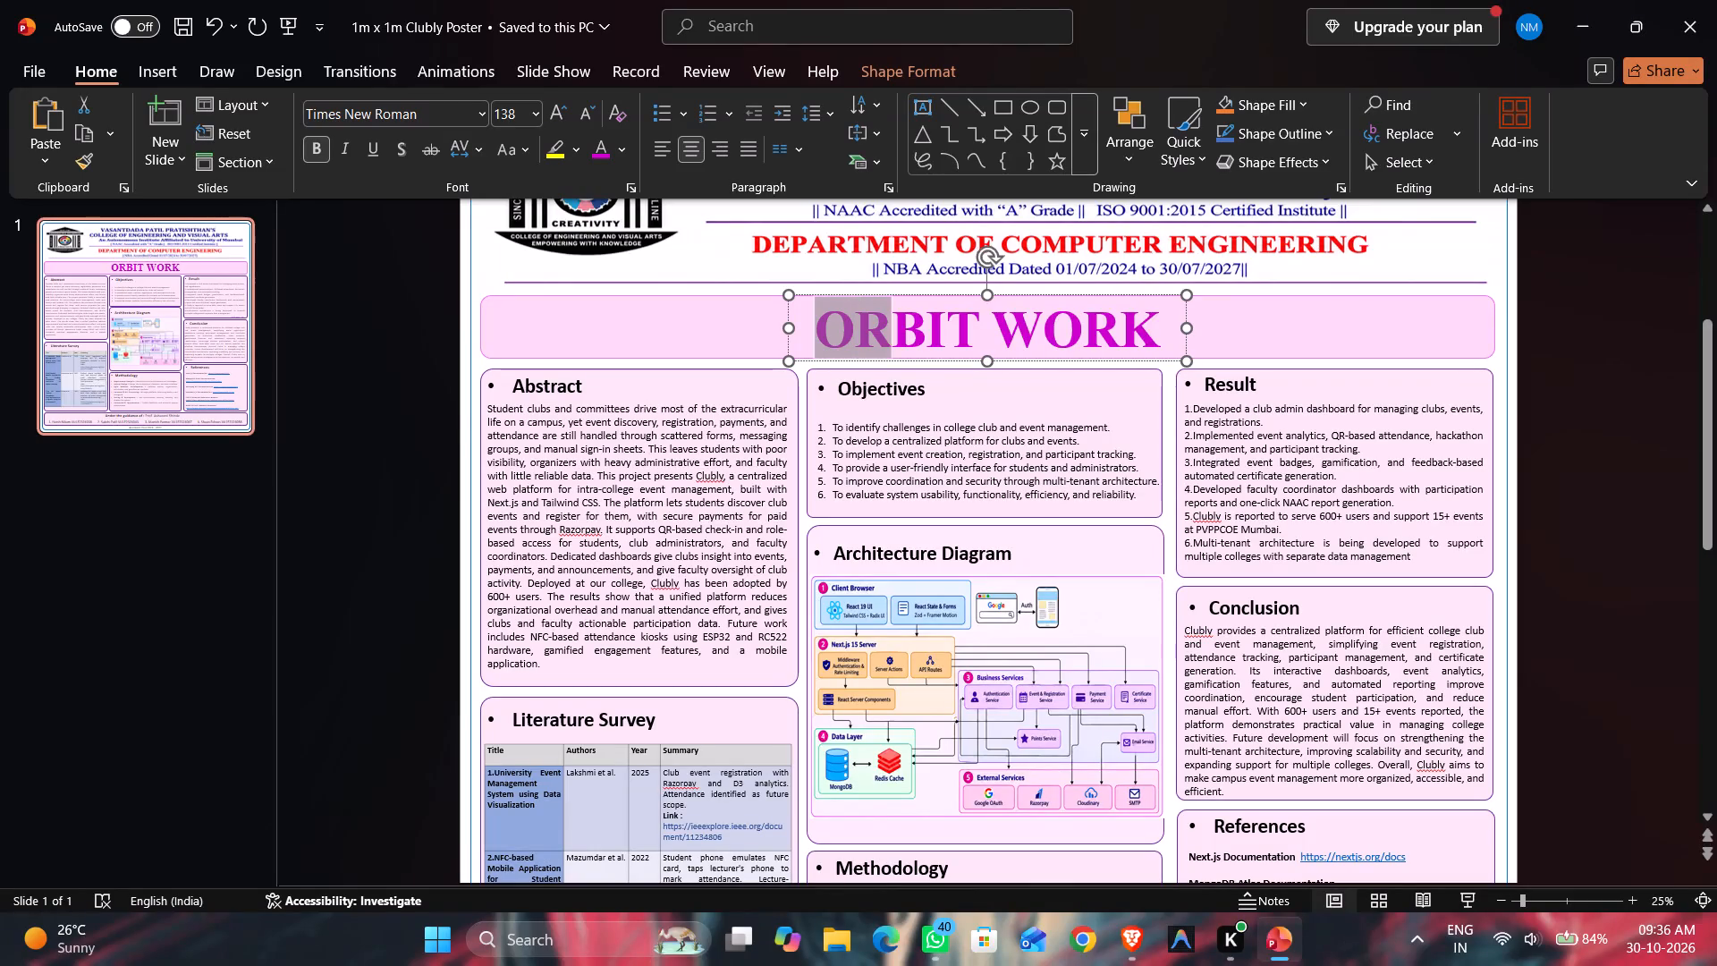
drag(928, 335, 1130, 333)
click(1373, 296)
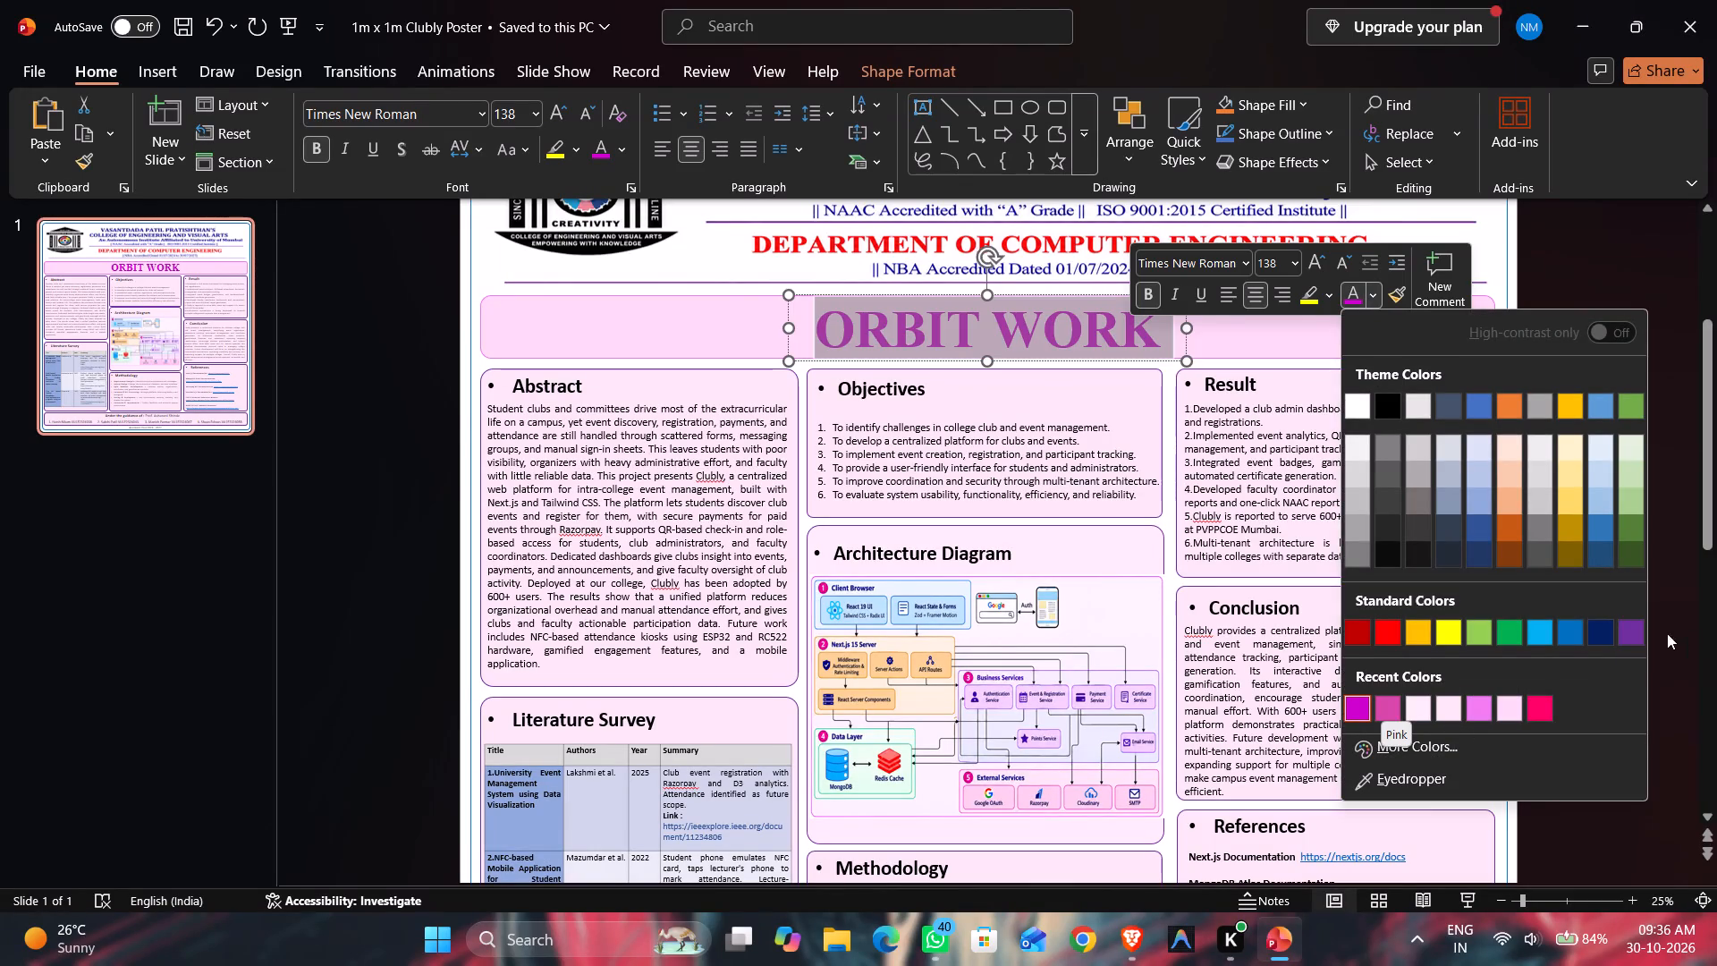
click(1635, 633)
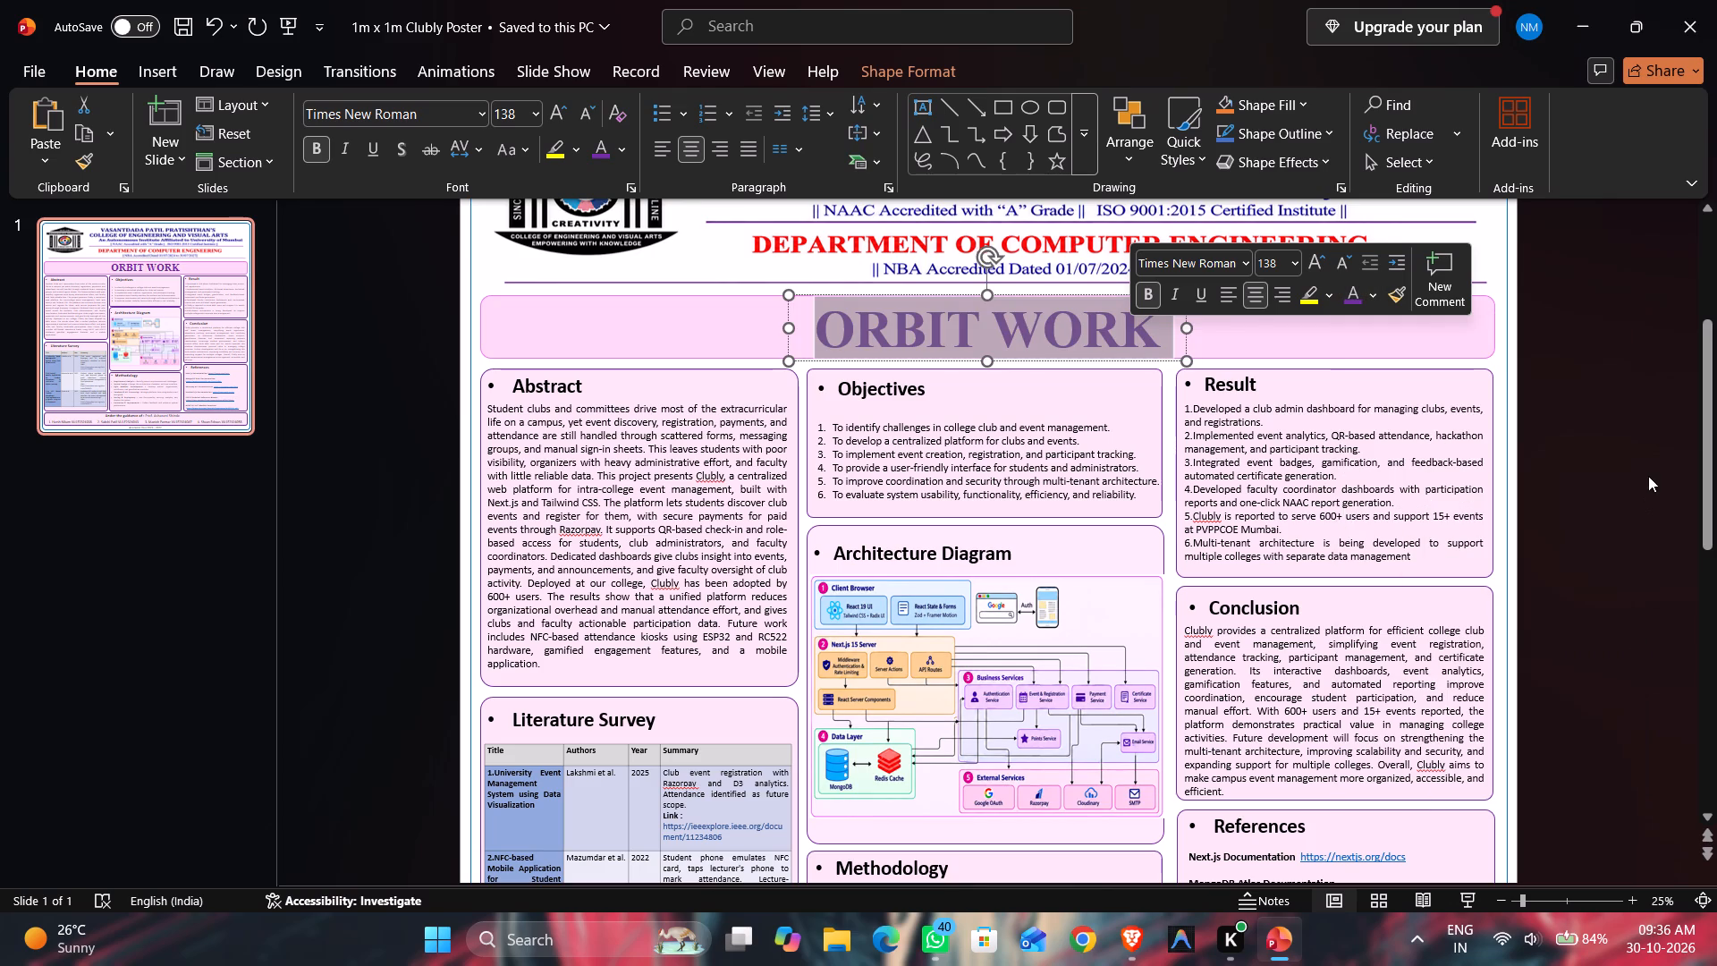
click(1648, 476)
scroll(1648, 476, down, 1)
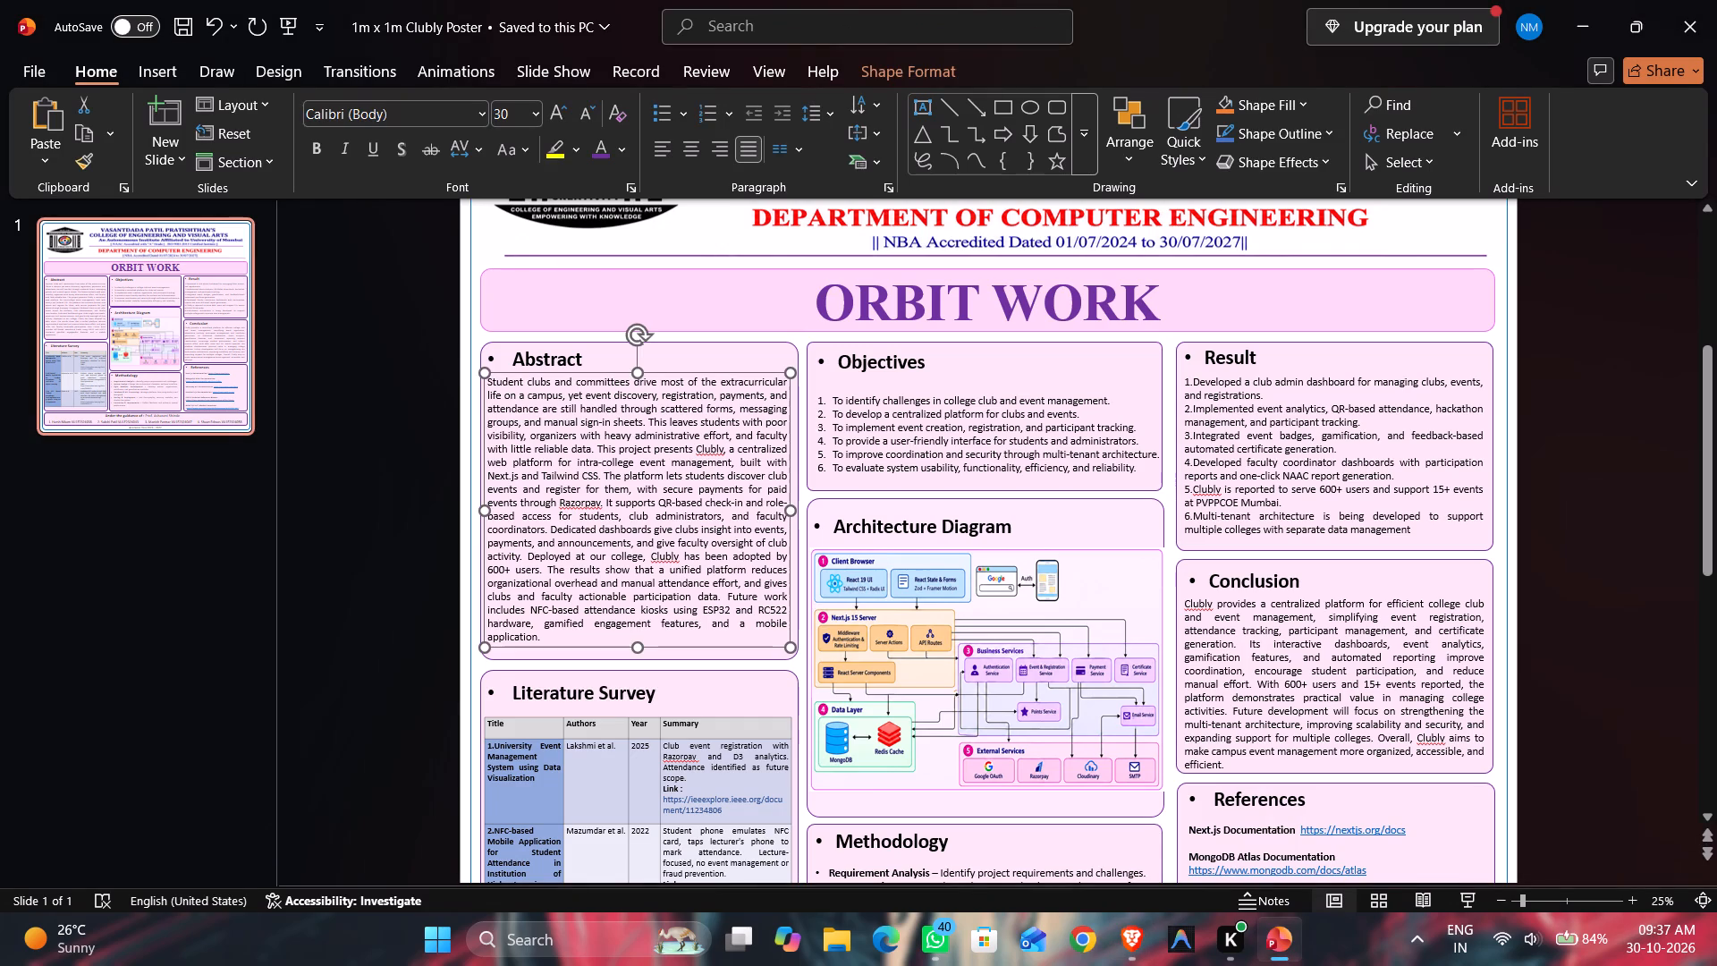
key(Escape)
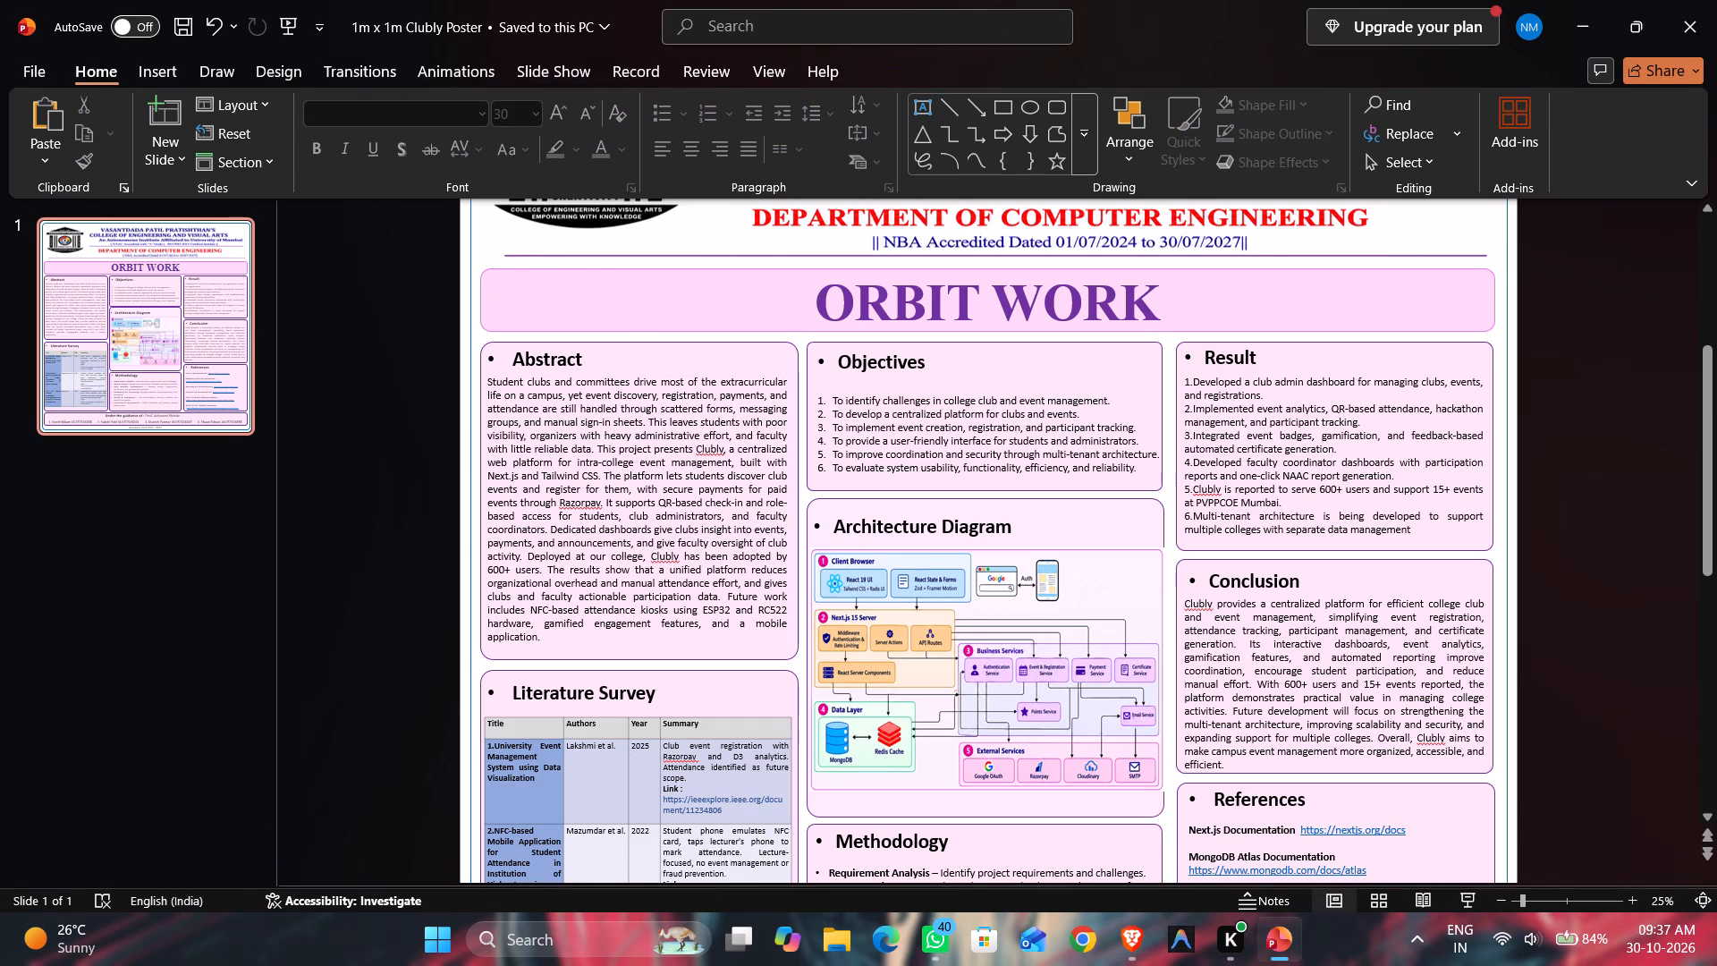
drag(488, 383, 540, 623)
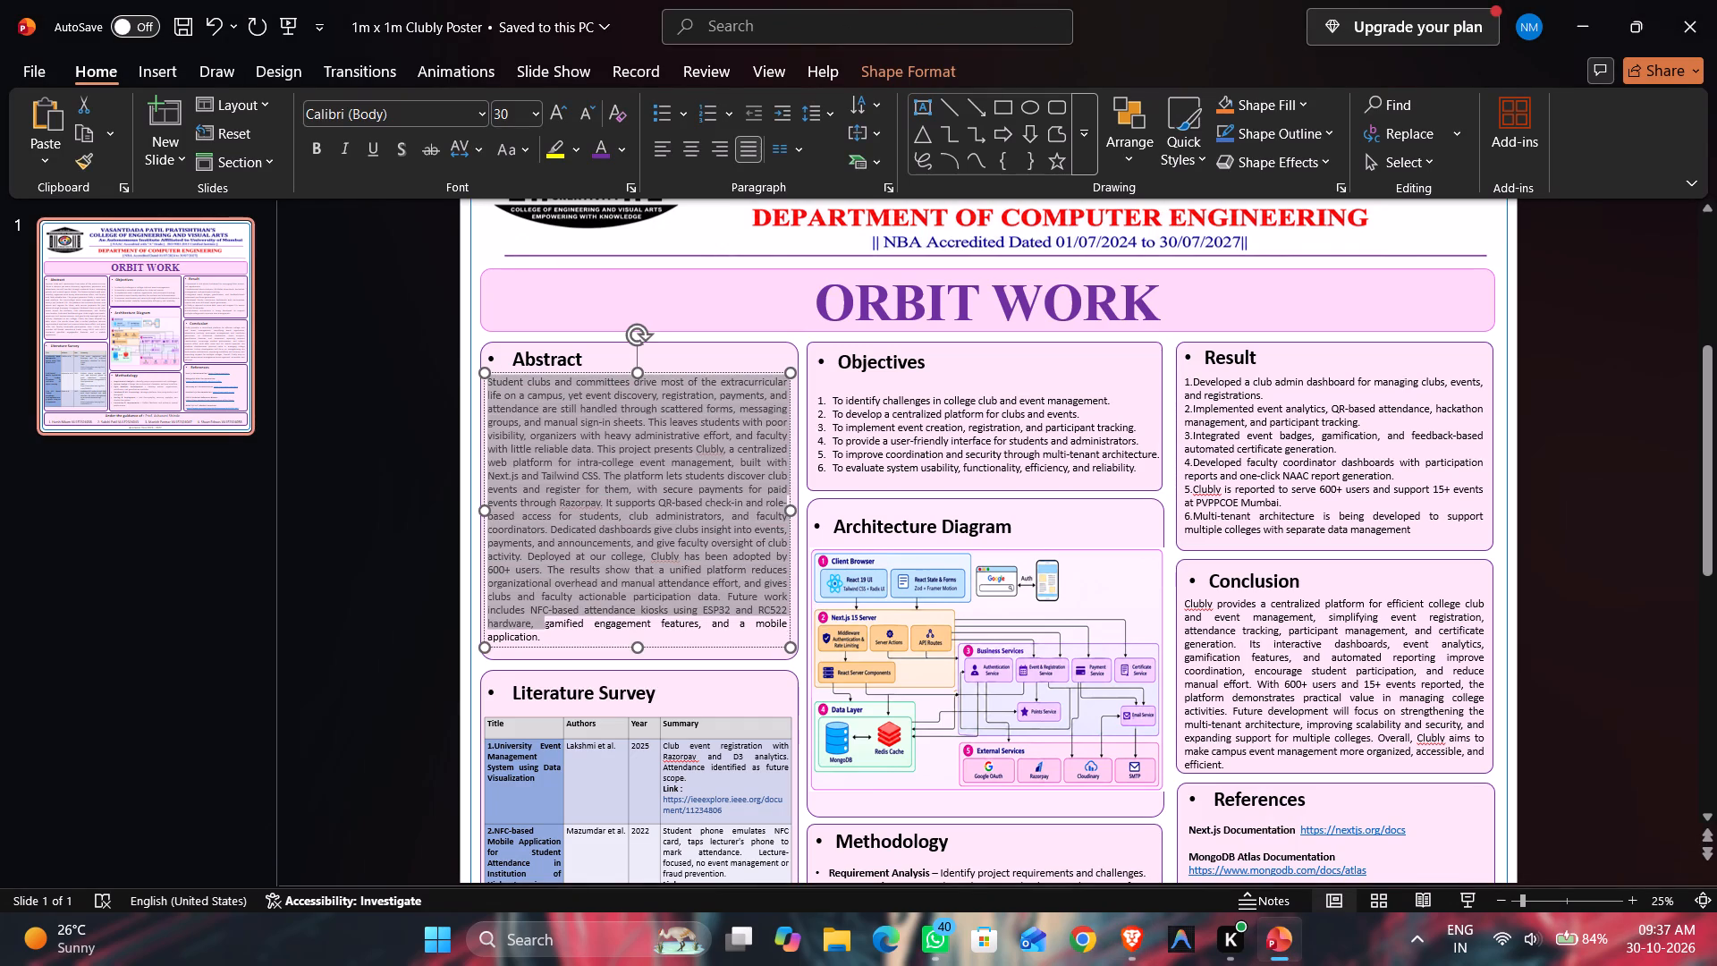
drag(540, 623, 542, 637)
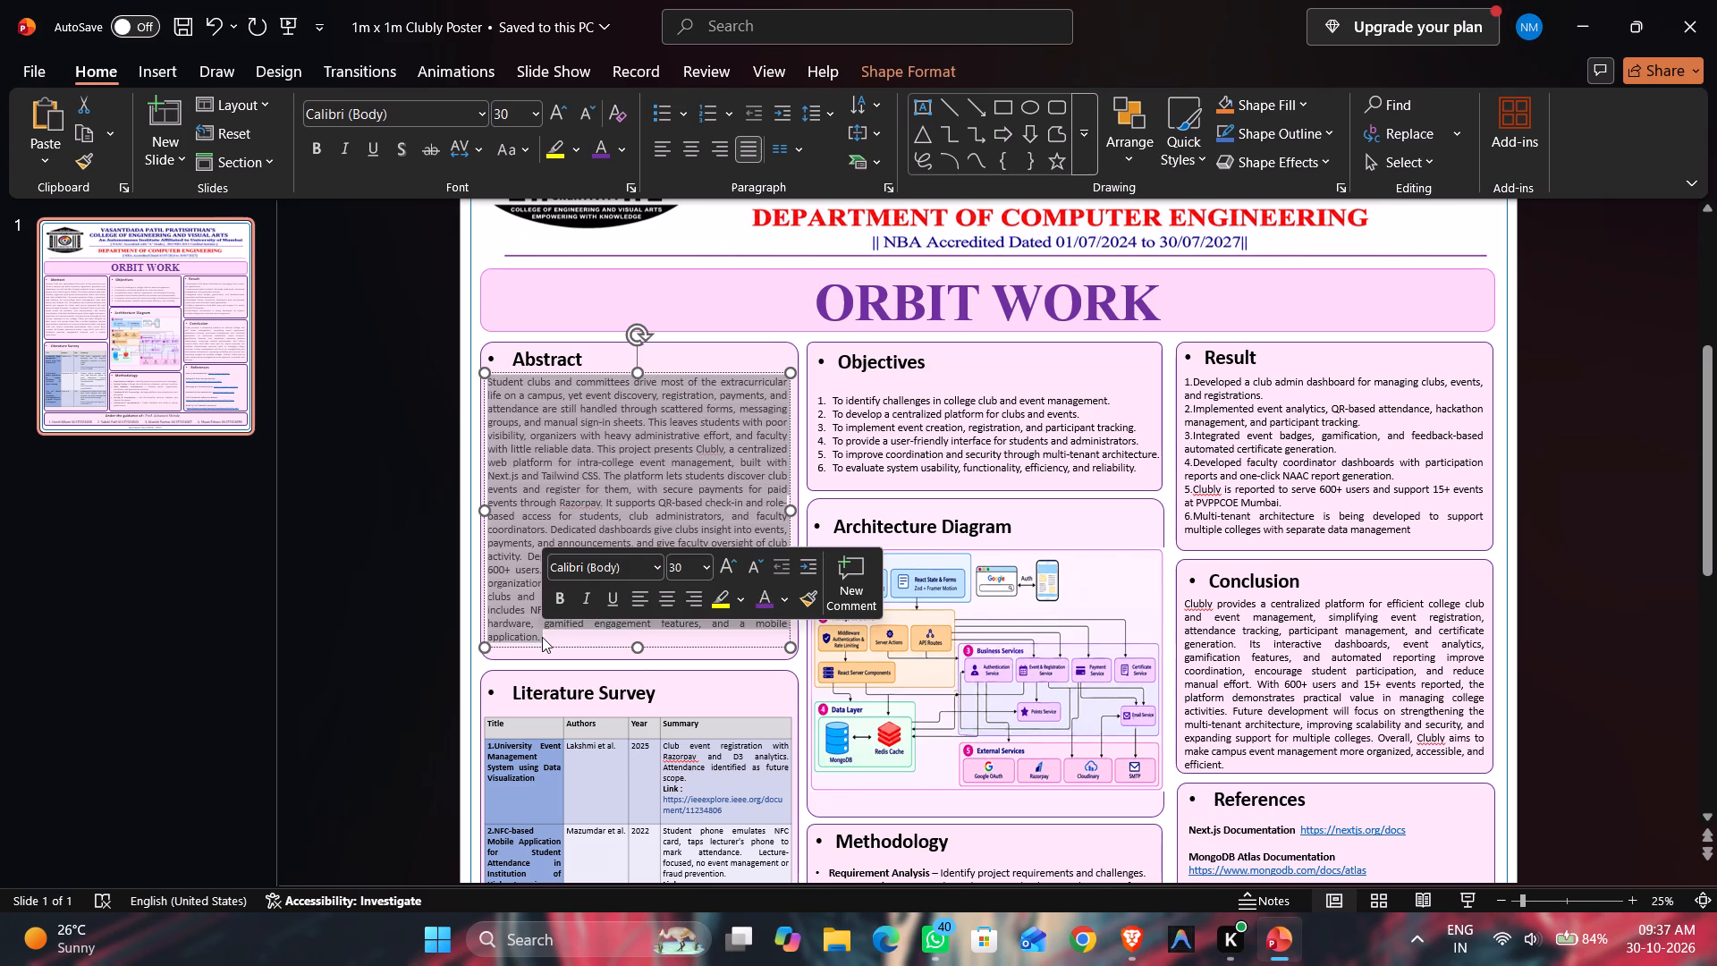
key(ctrl+v)
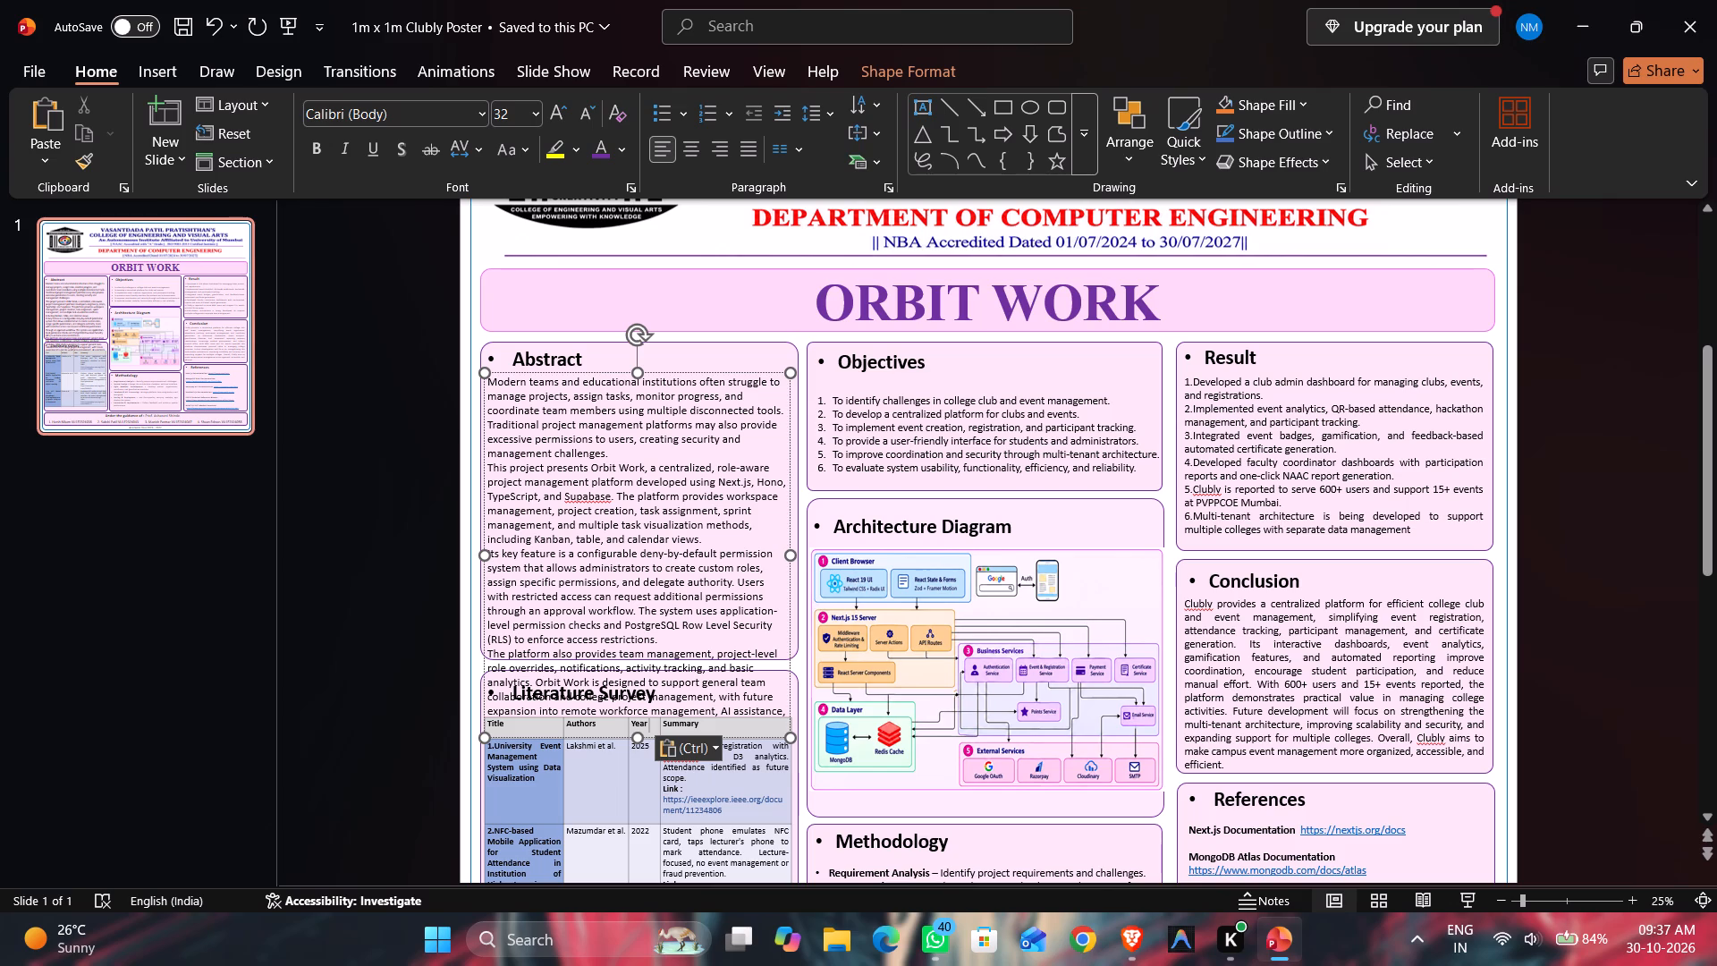
key(ctrl+z)
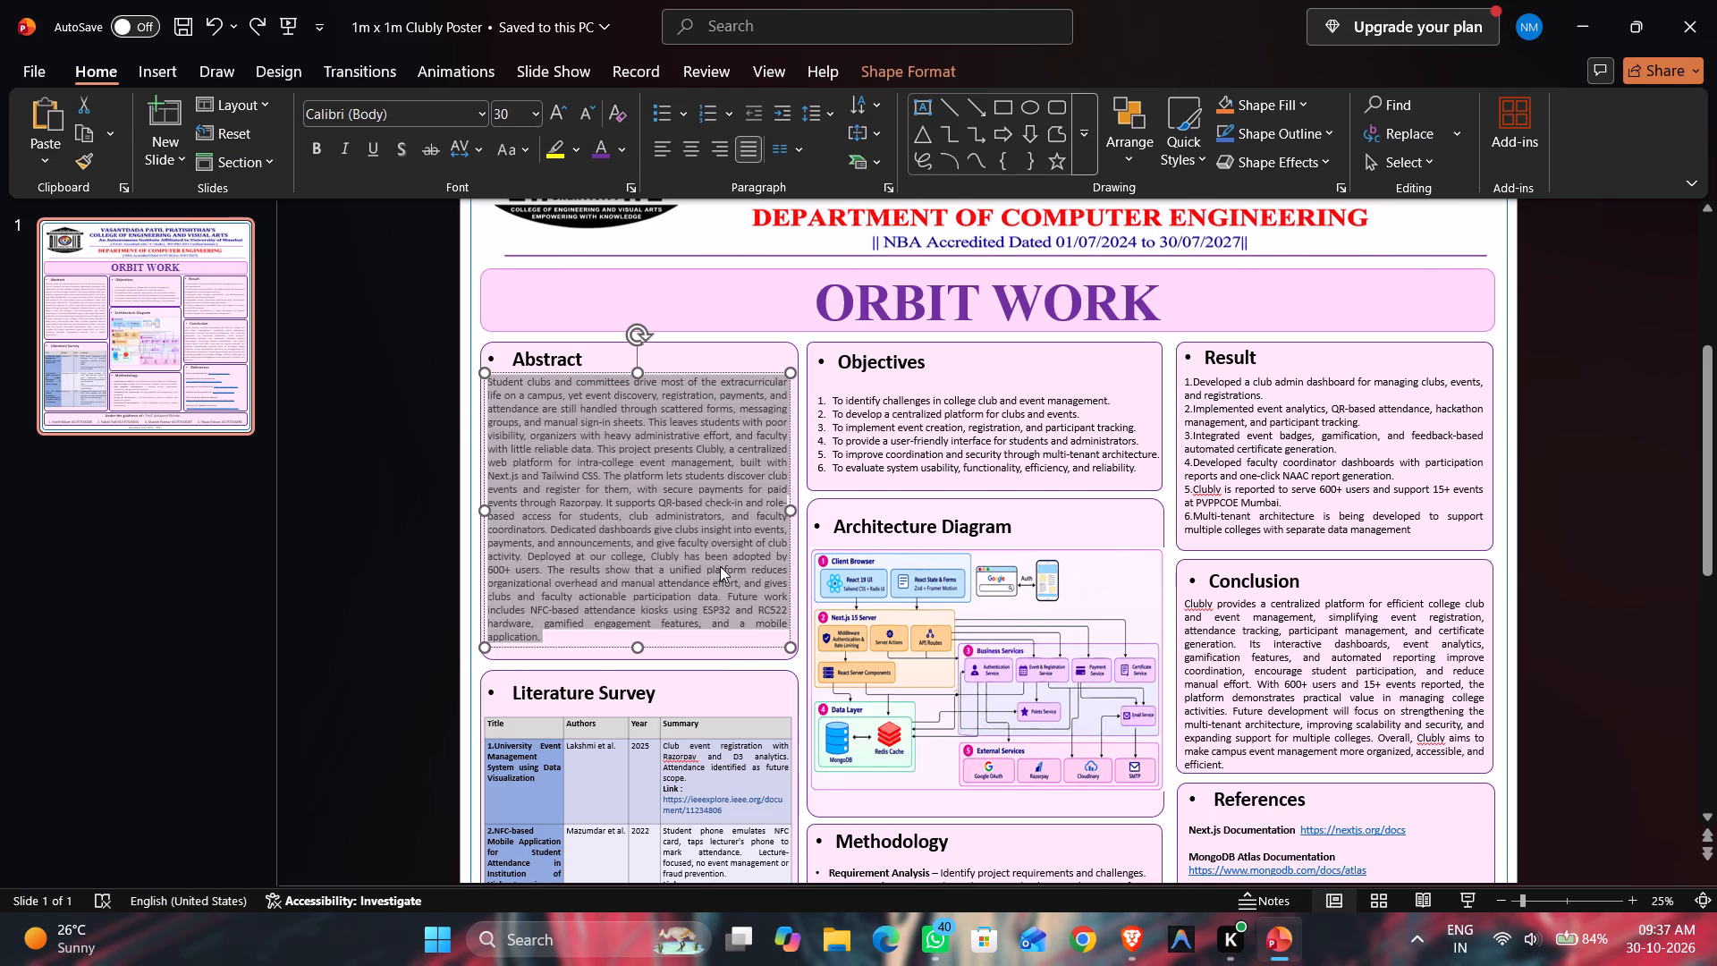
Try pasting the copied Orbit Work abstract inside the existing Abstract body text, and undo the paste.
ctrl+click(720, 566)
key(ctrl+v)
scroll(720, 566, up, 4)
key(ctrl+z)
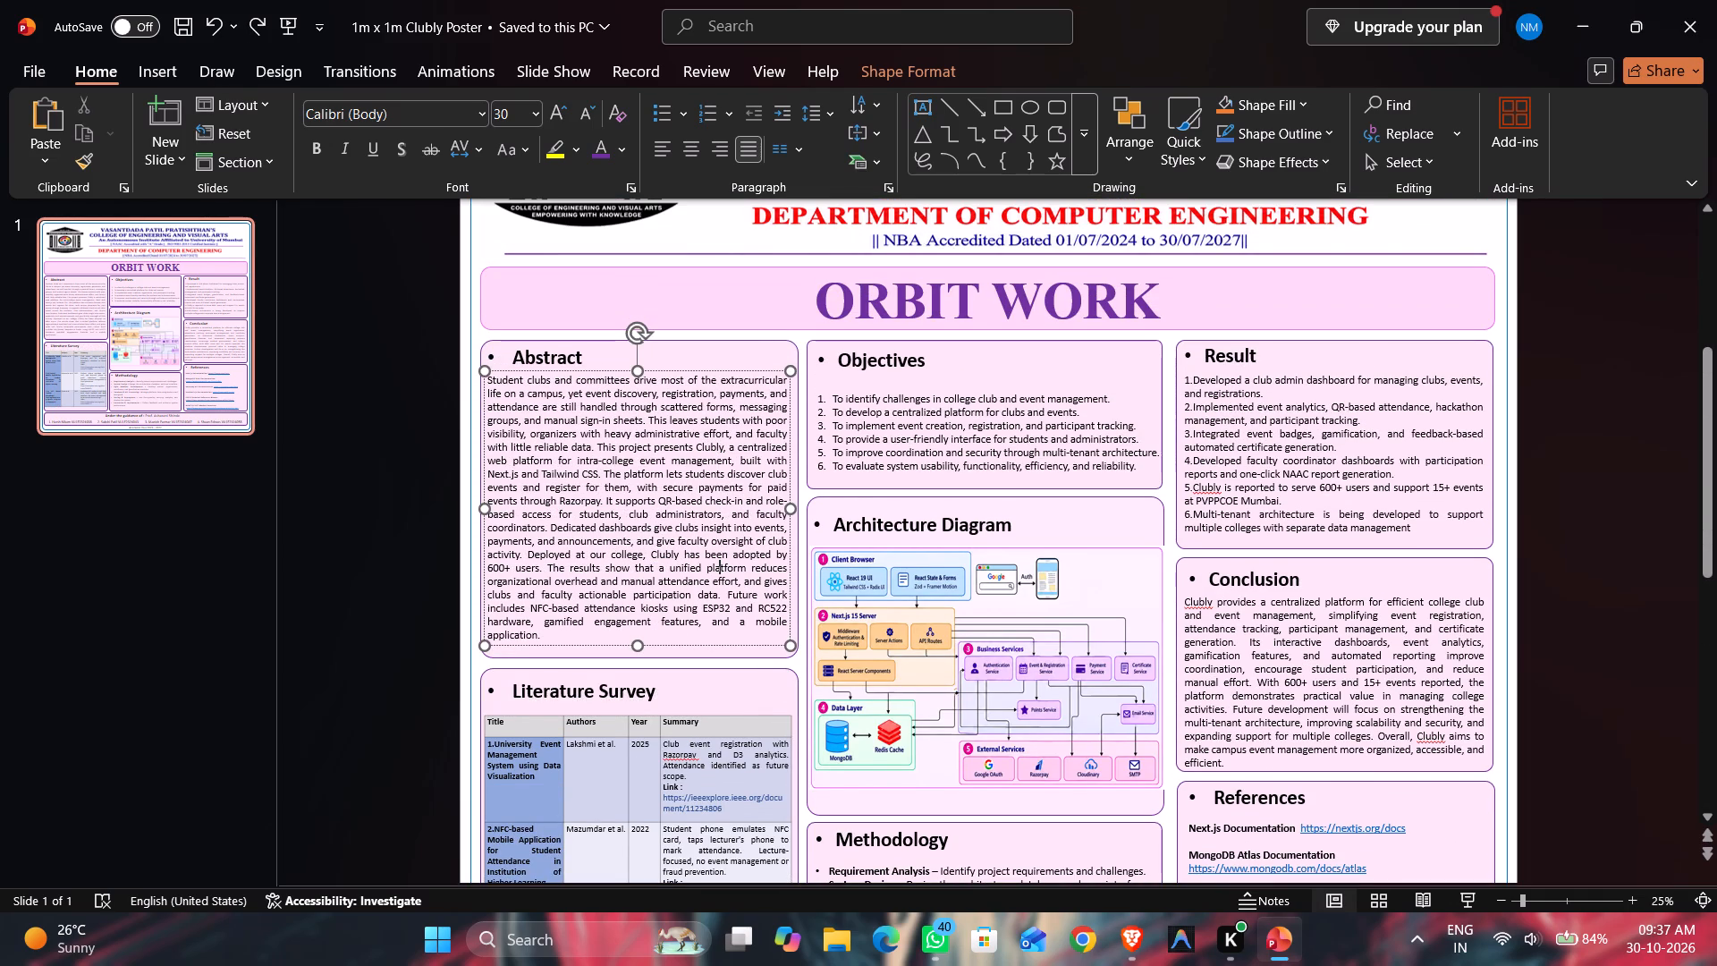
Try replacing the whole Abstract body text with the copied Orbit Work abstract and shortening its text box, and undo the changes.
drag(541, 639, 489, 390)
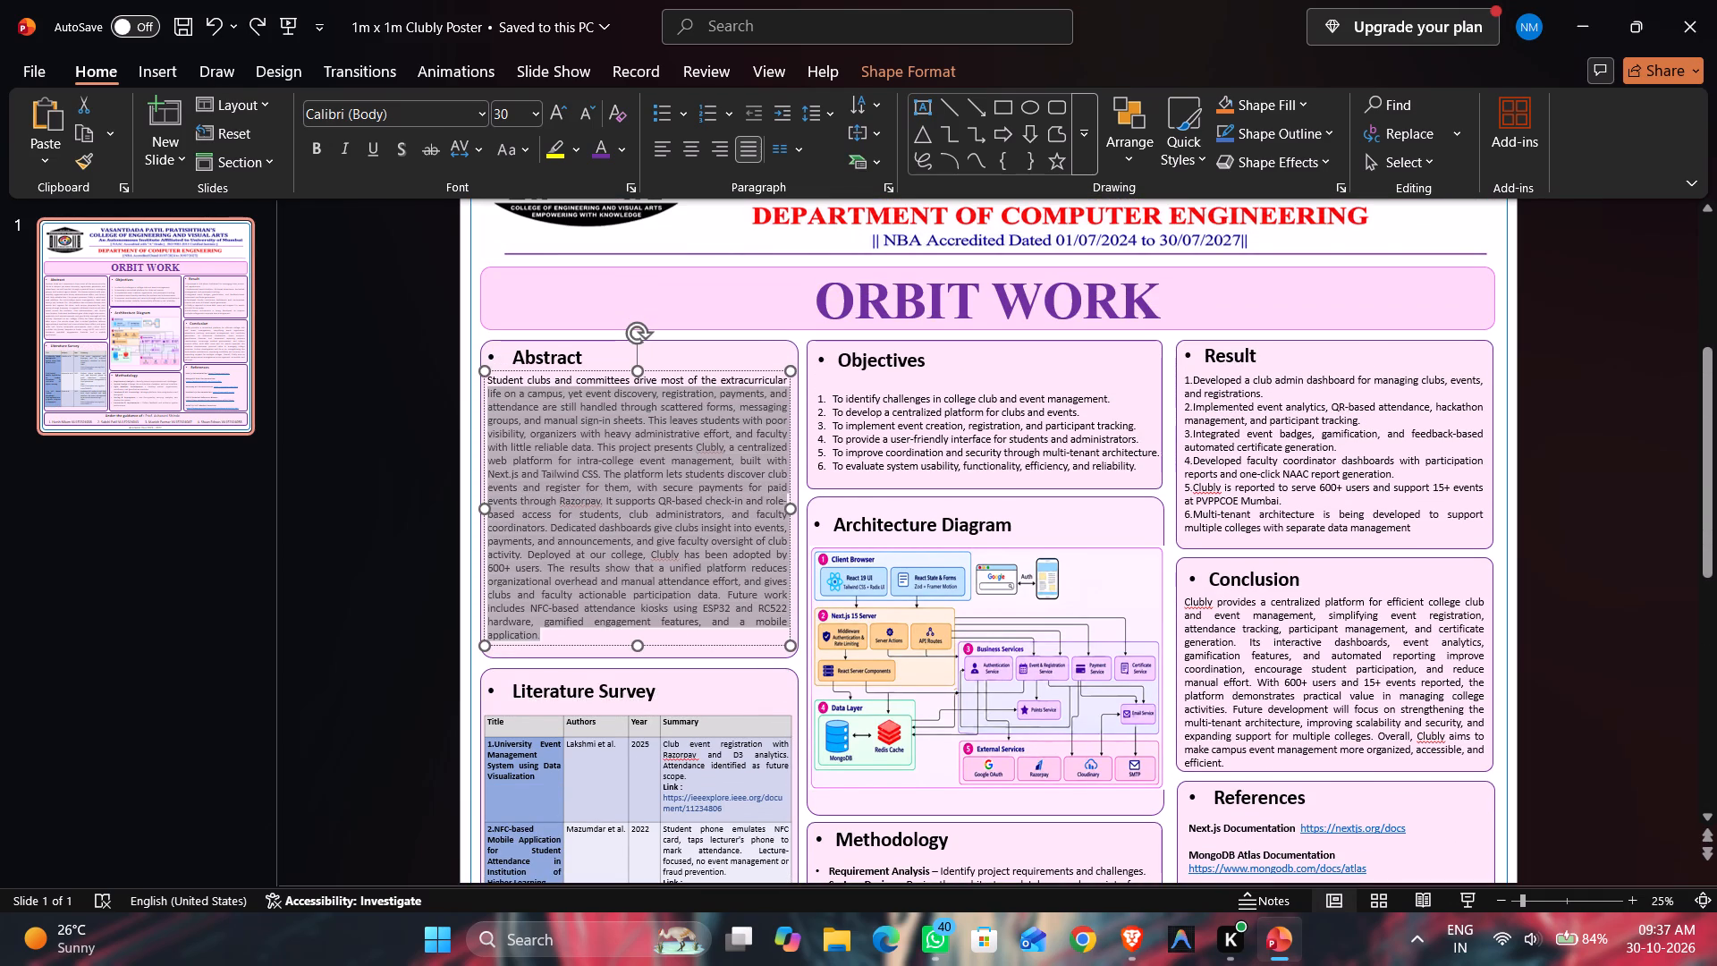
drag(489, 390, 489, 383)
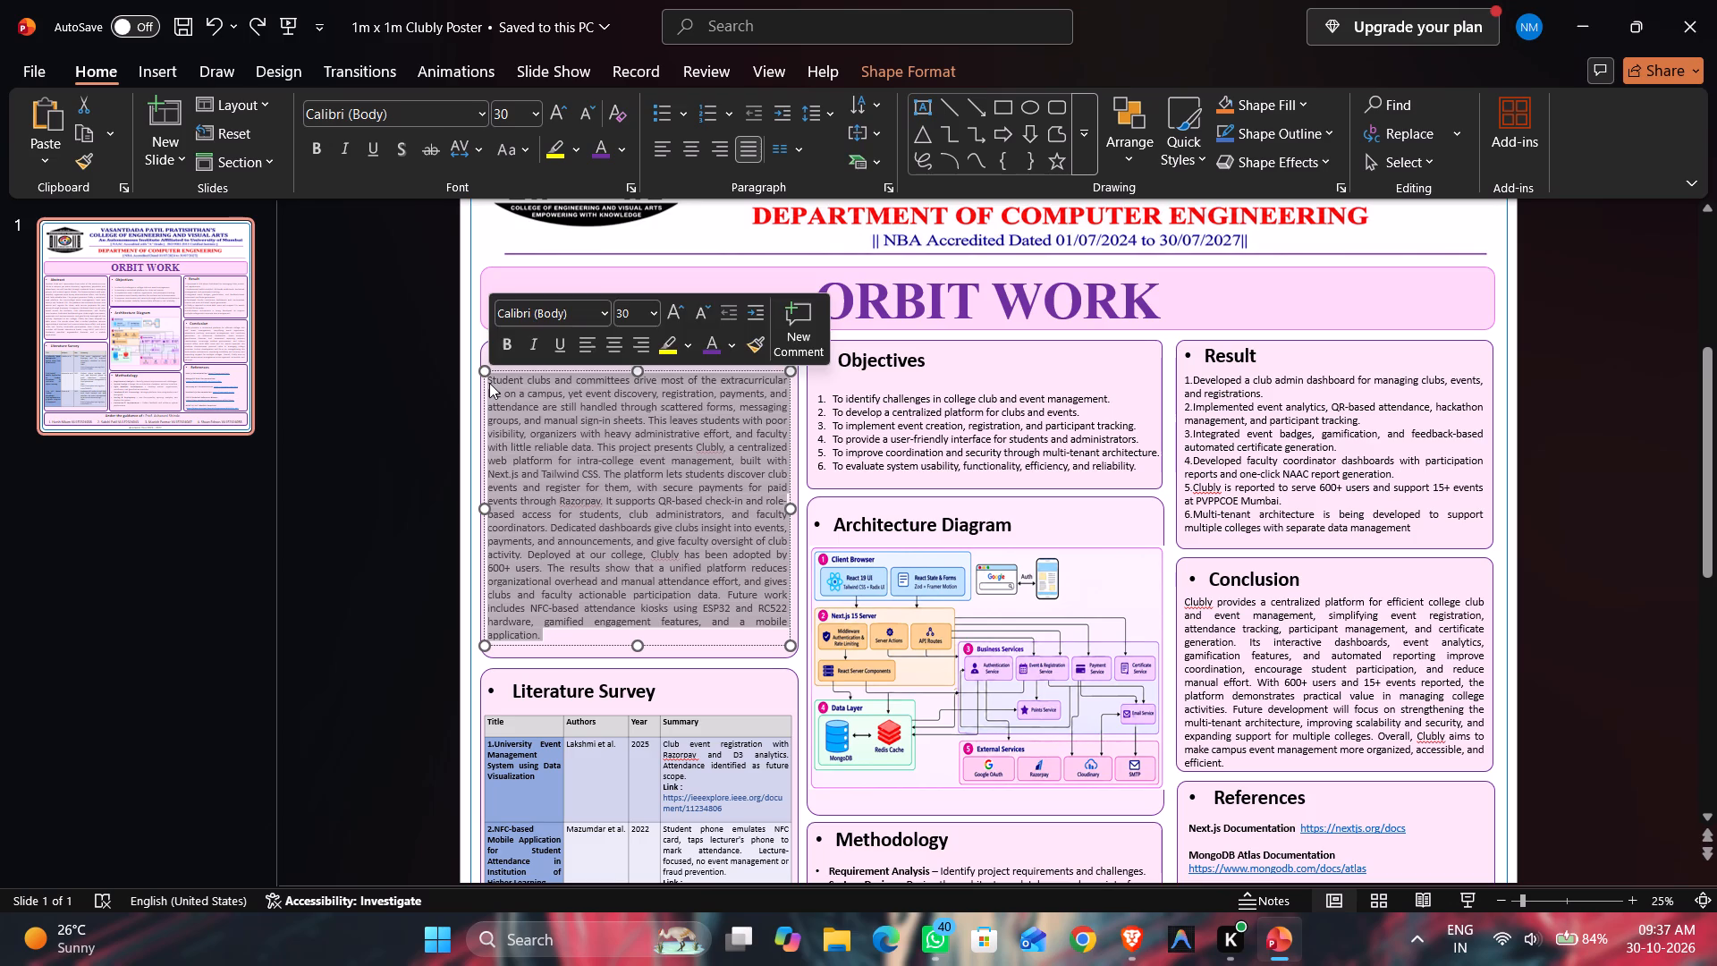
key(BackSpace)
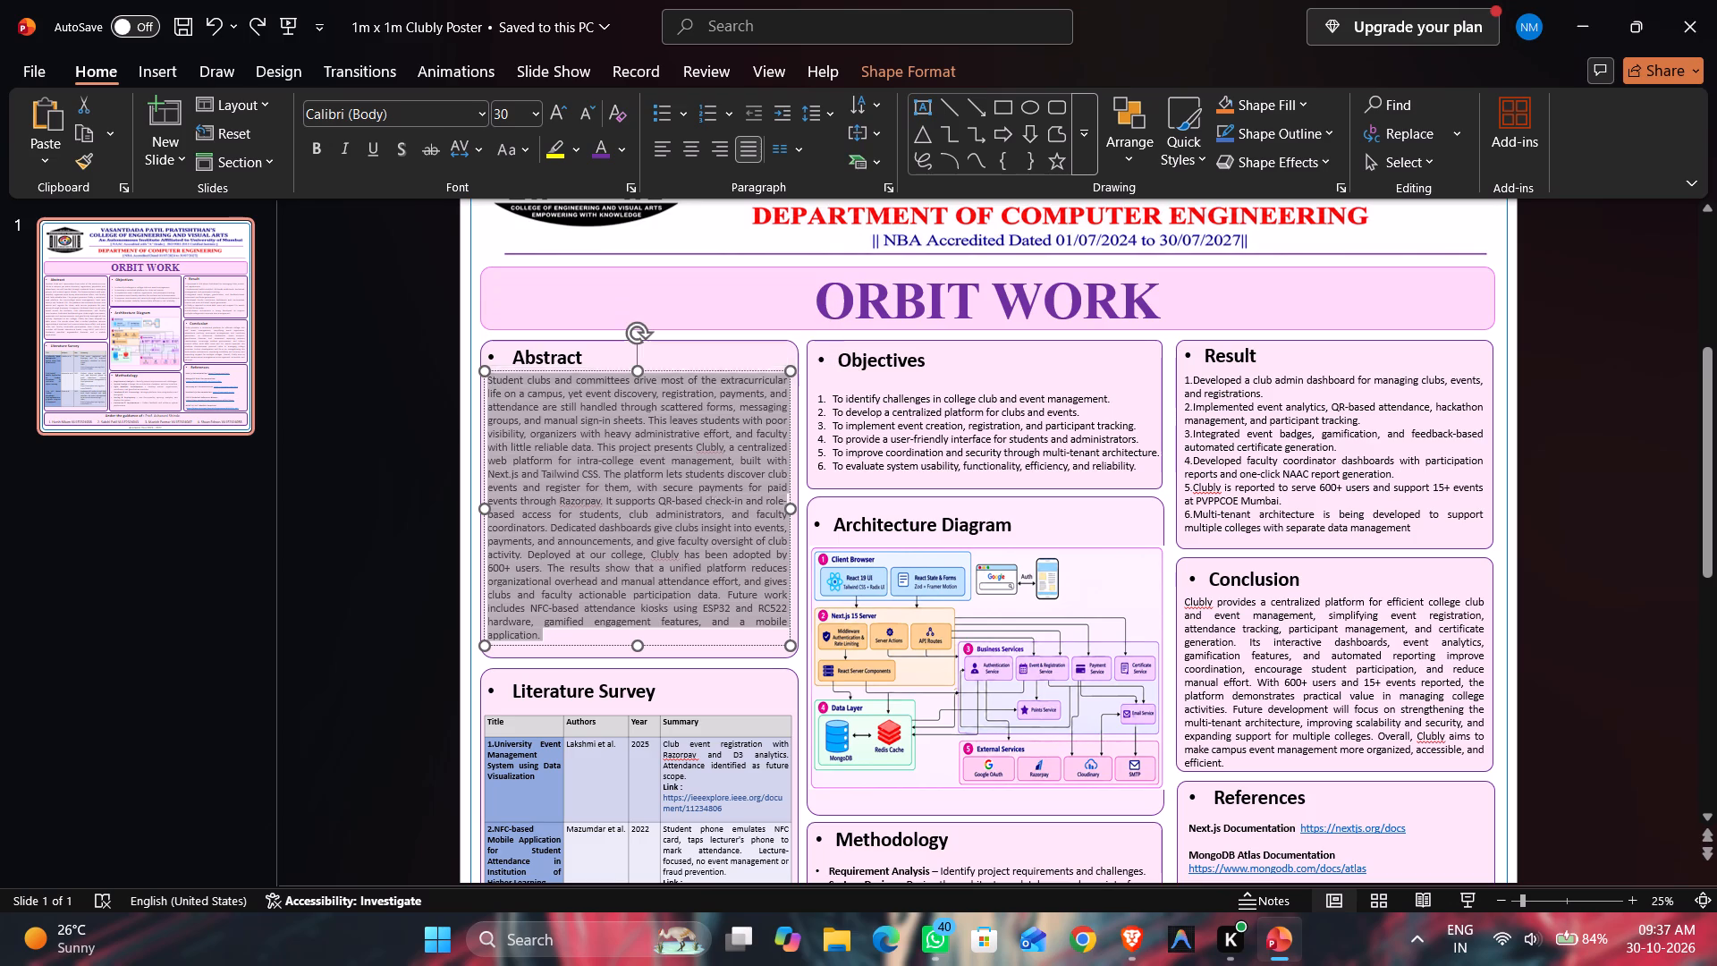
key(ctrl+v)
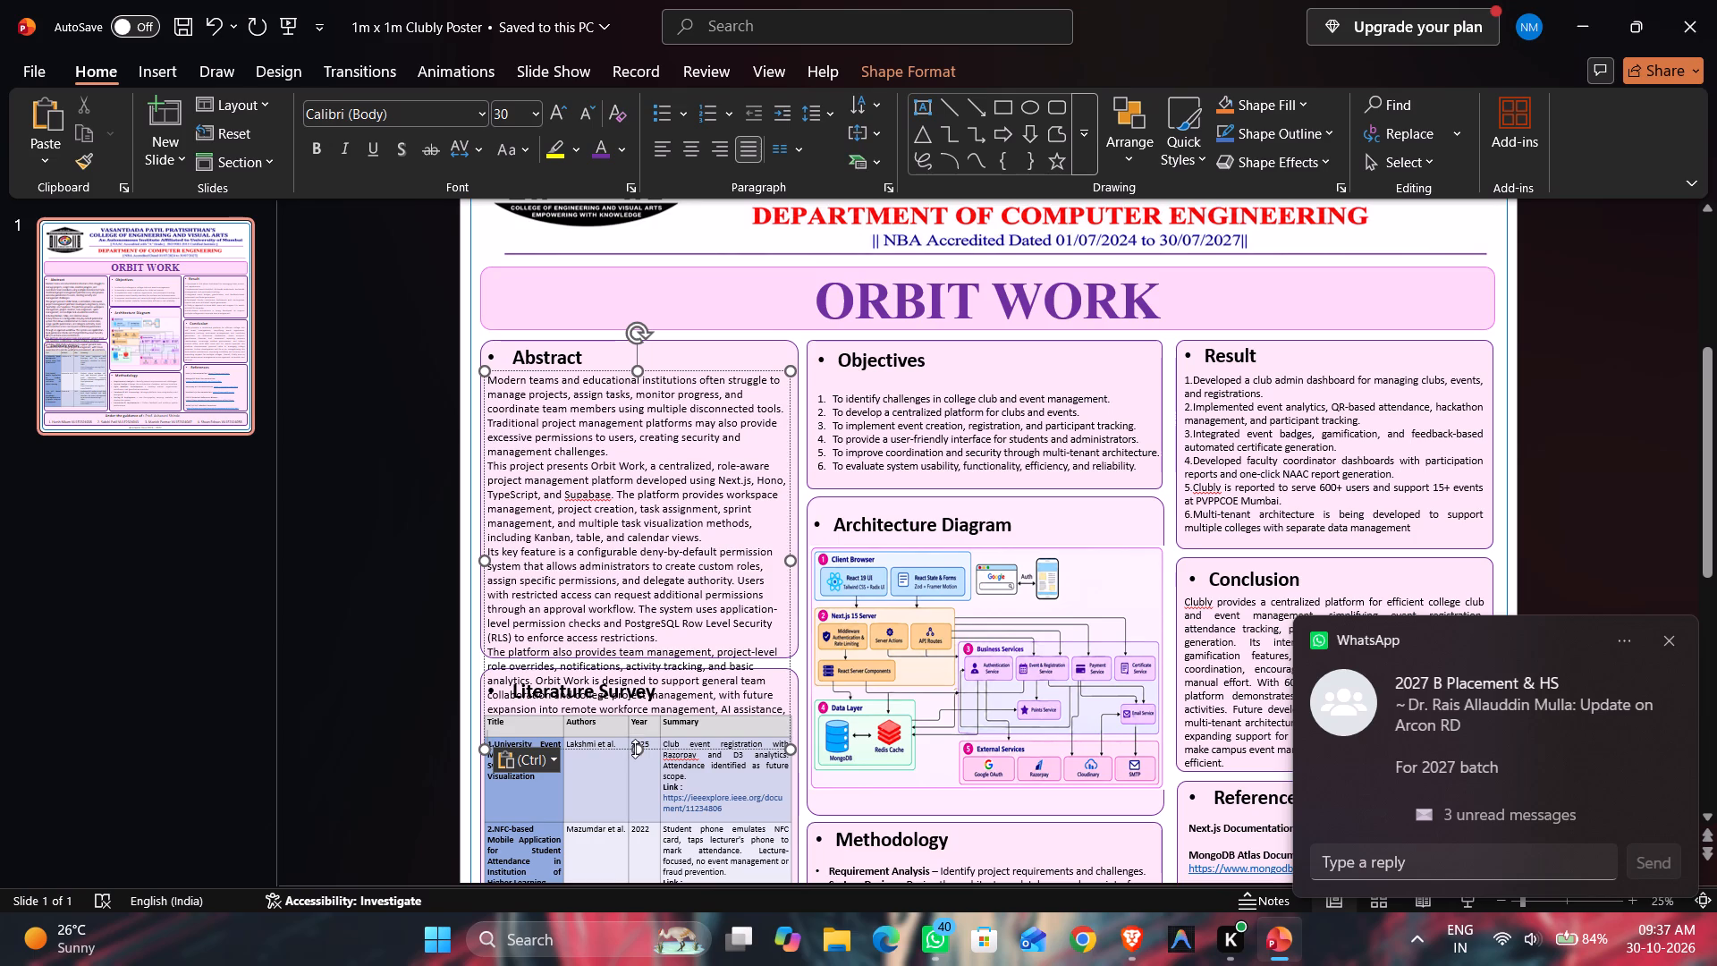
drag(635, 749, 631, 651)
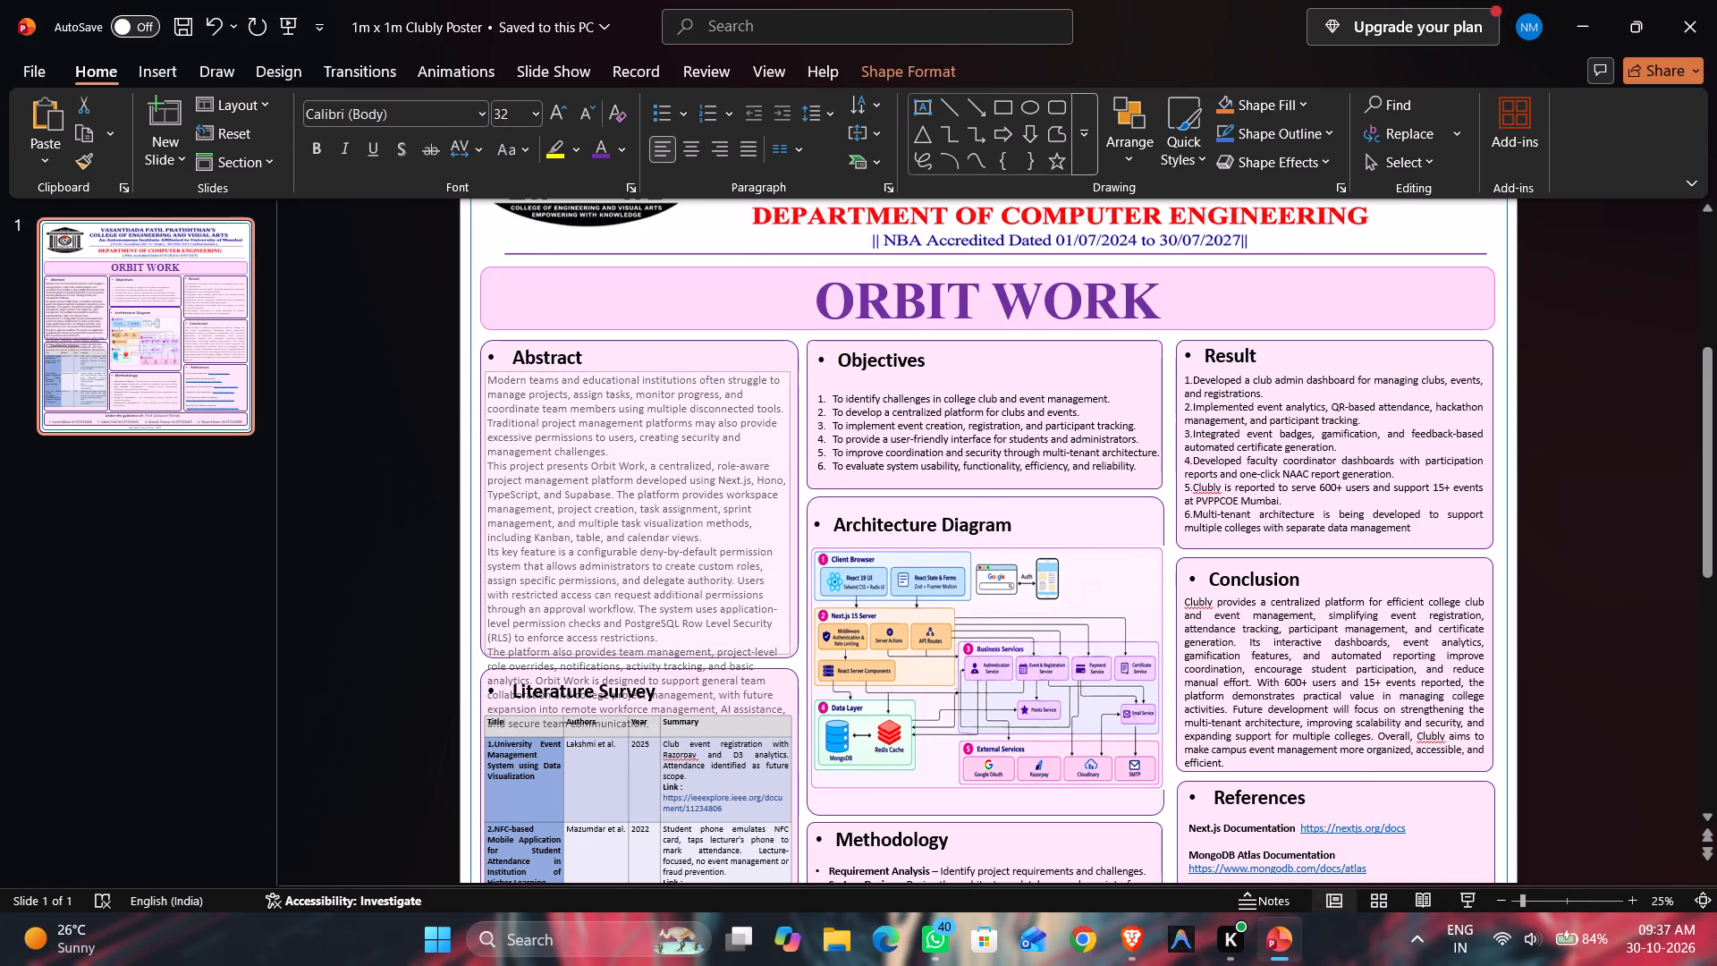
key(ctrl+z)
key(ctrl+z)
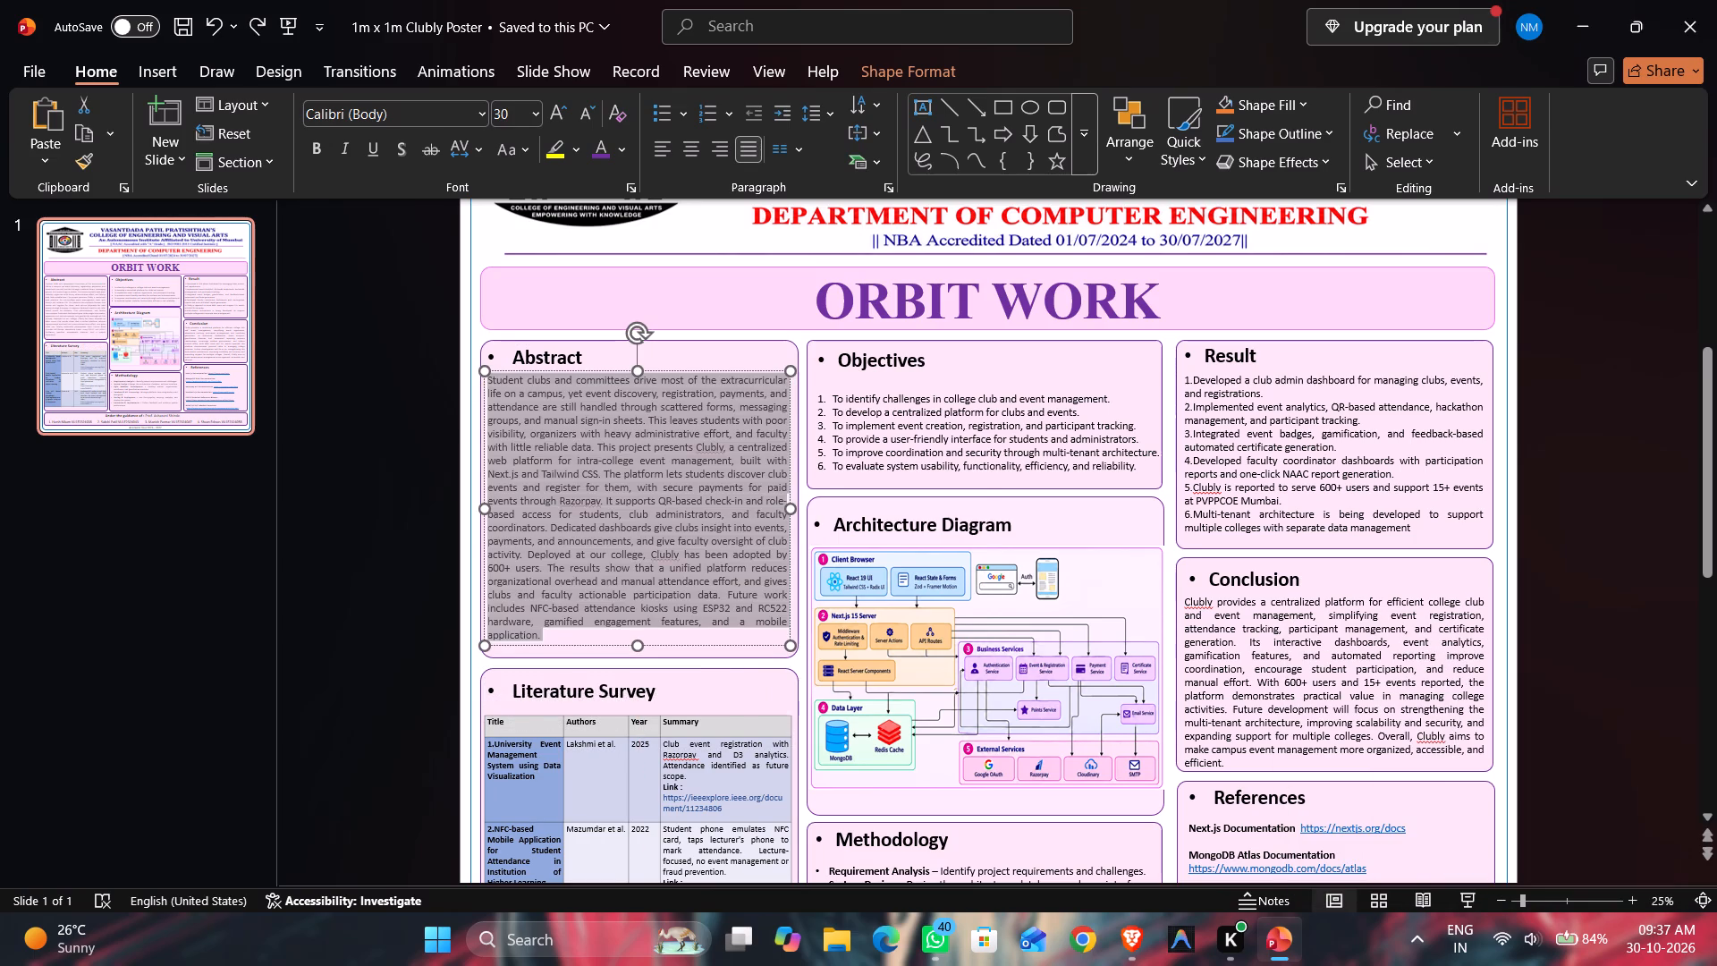
Paste the Orbit Work abstract over the Abstract body text again and snip a screenshot from the Abstract heading to the Literature Survey table's top.
key(ctrl+v)
key(shift+super+s)
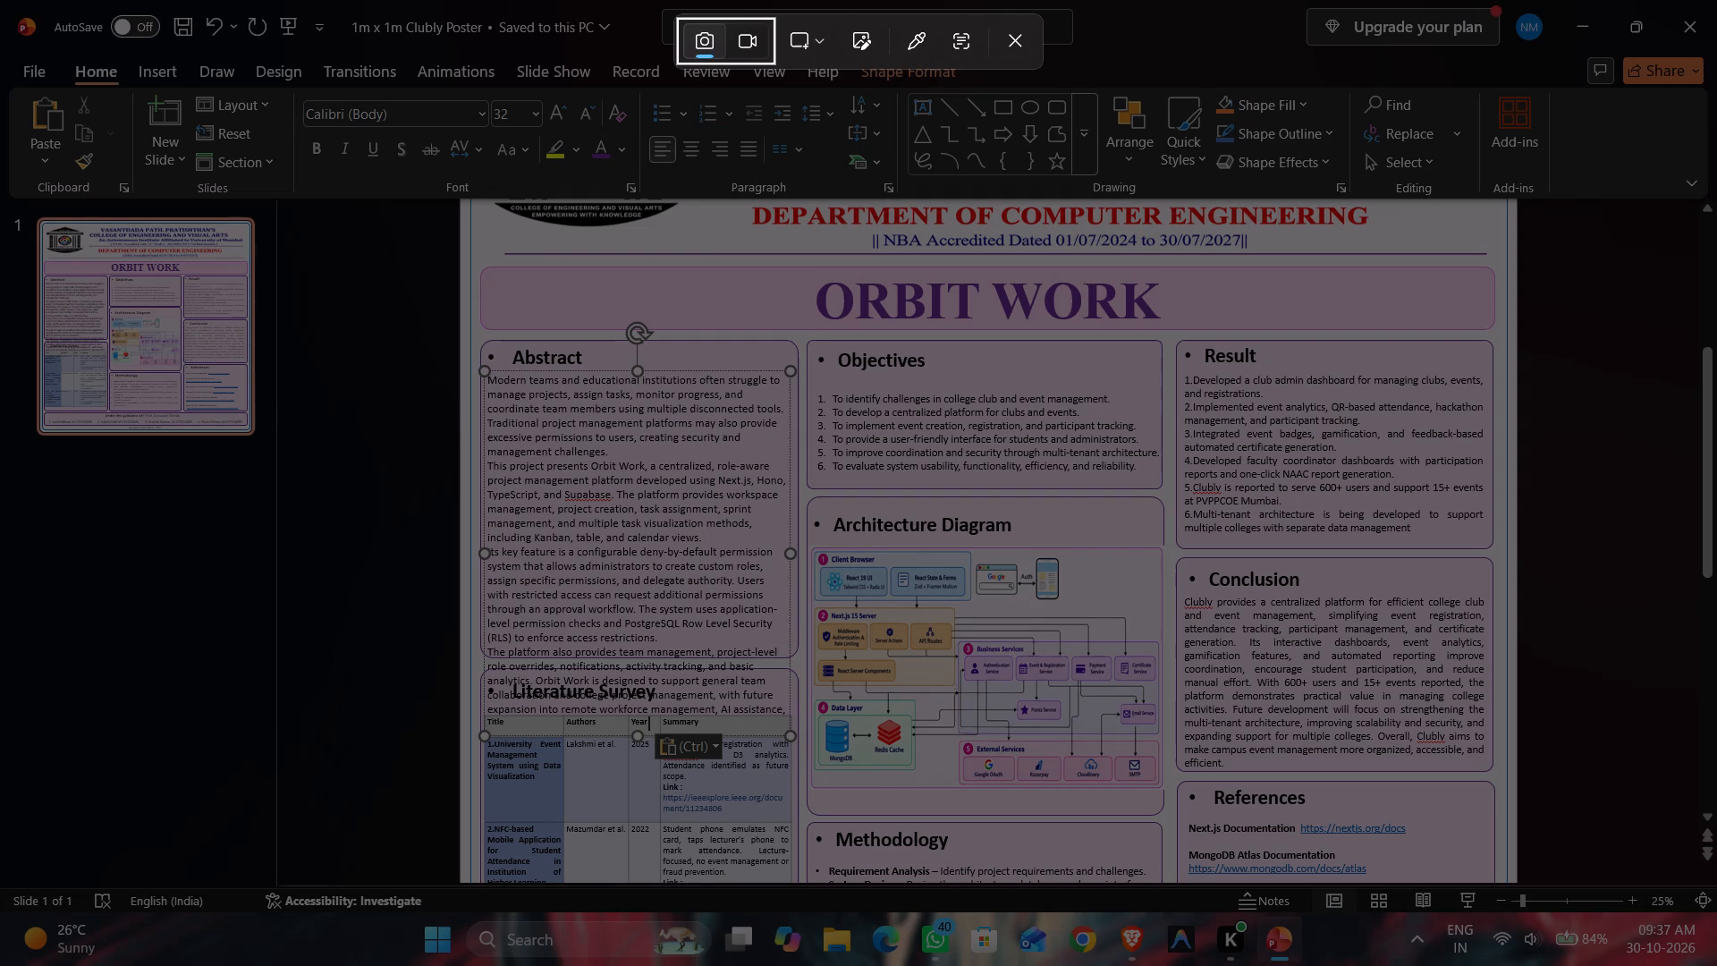
drag(460, 327, 824, 752)
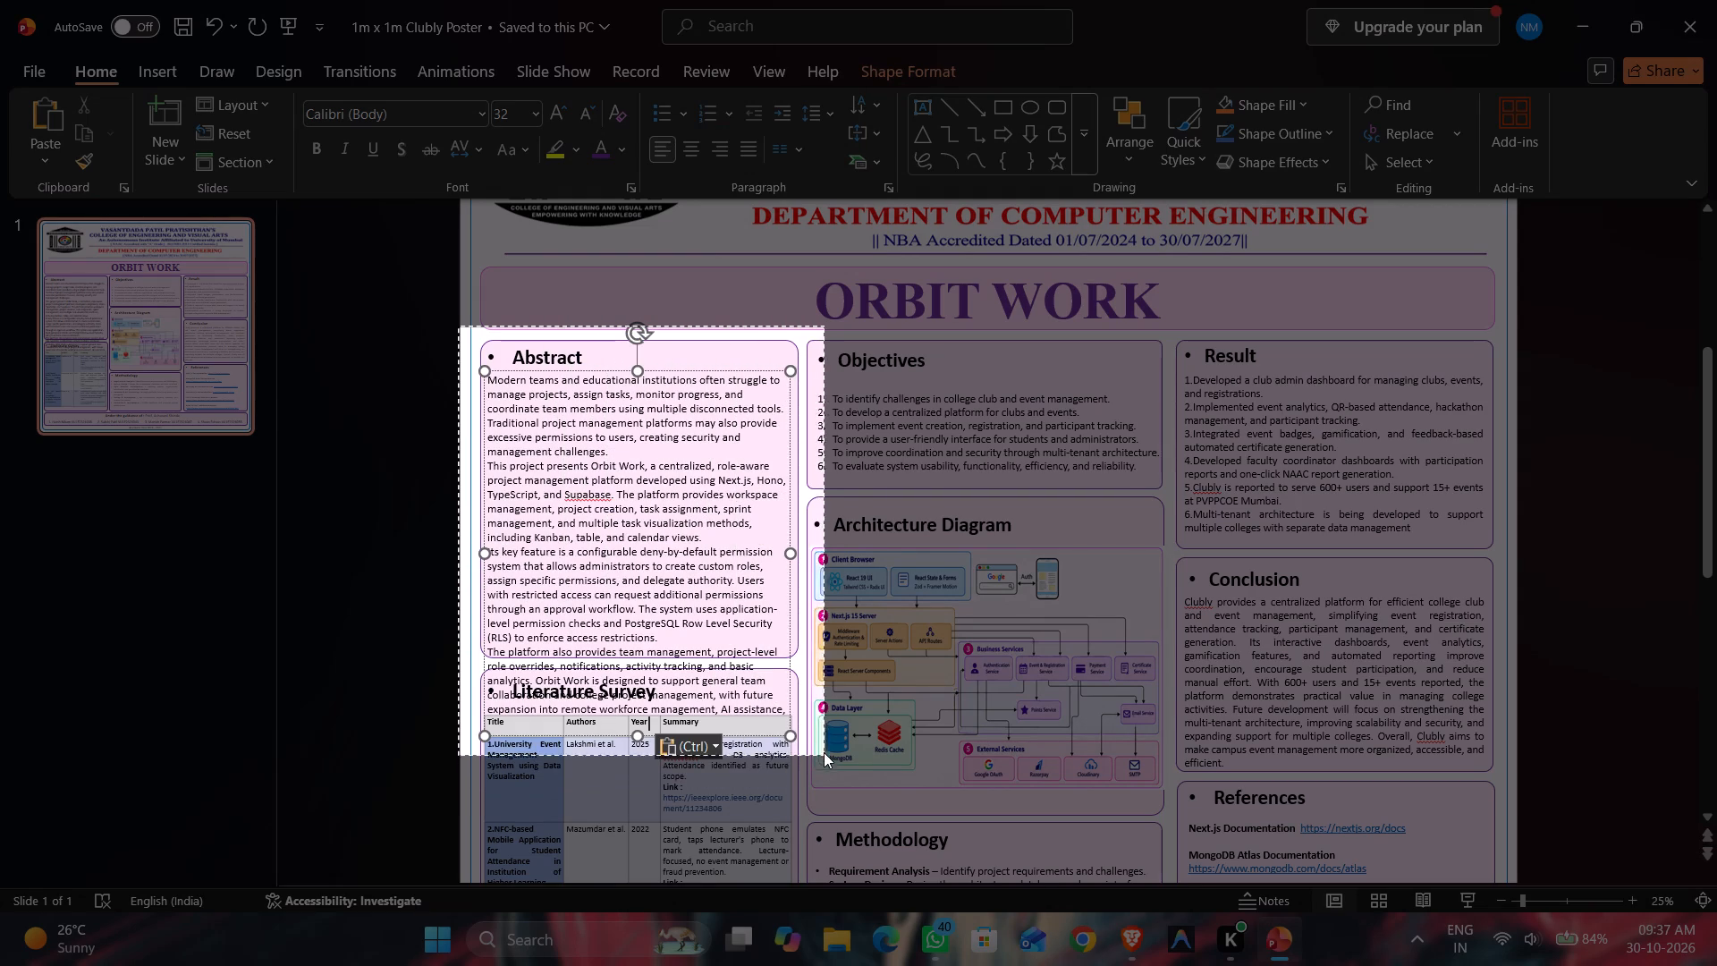
drag(824, 752, 804, 745)
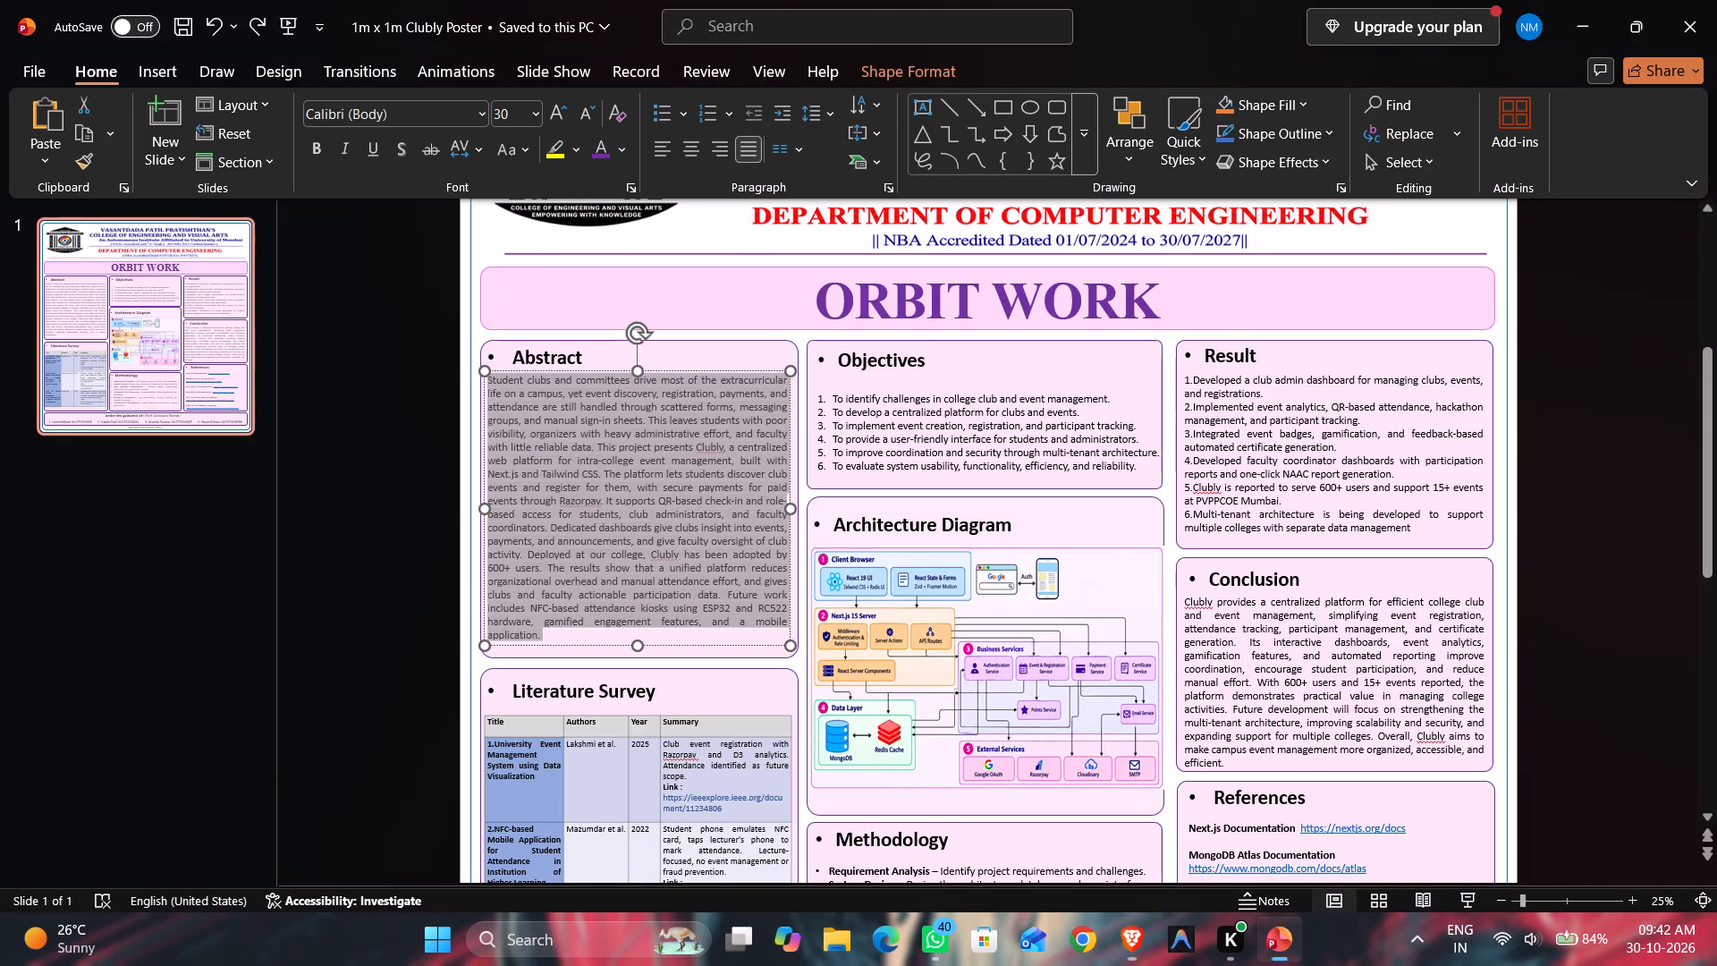
Replace the selected Clubly text in the poster's Abstract box with the copied Orbit Work abstract.
key(ctrl+v)
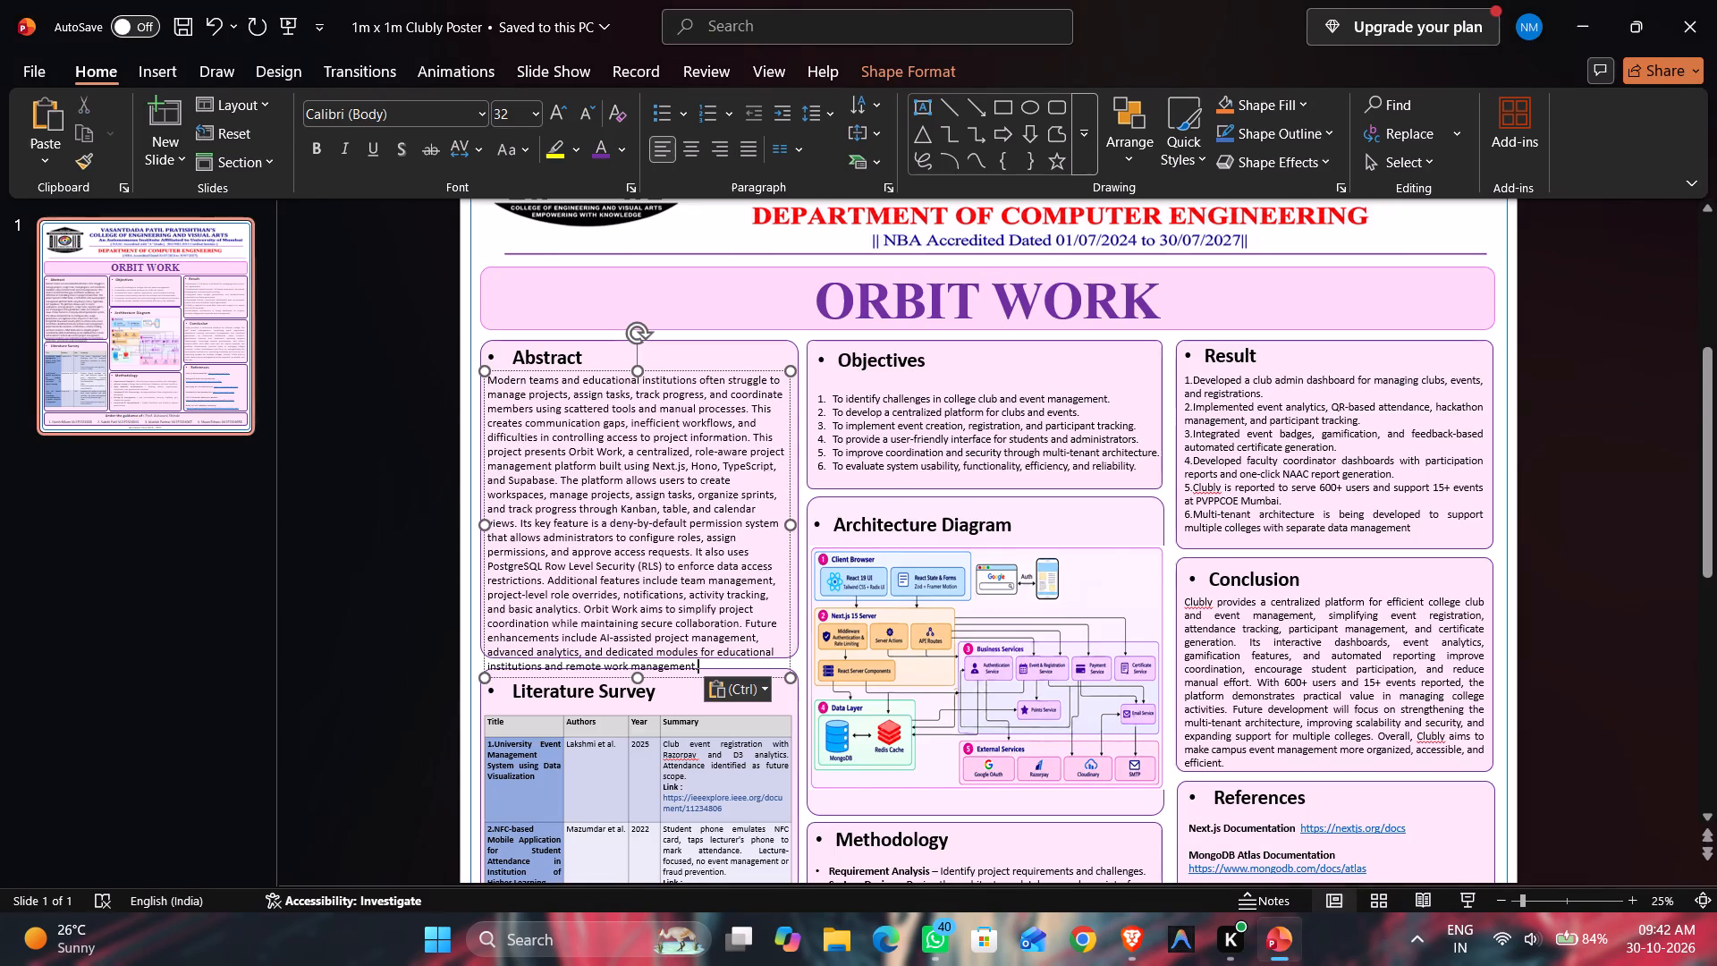
Select the entire Orbit Work abstract text in the Abstract box and open its font choices.
drag(488, 384, 535, 415)
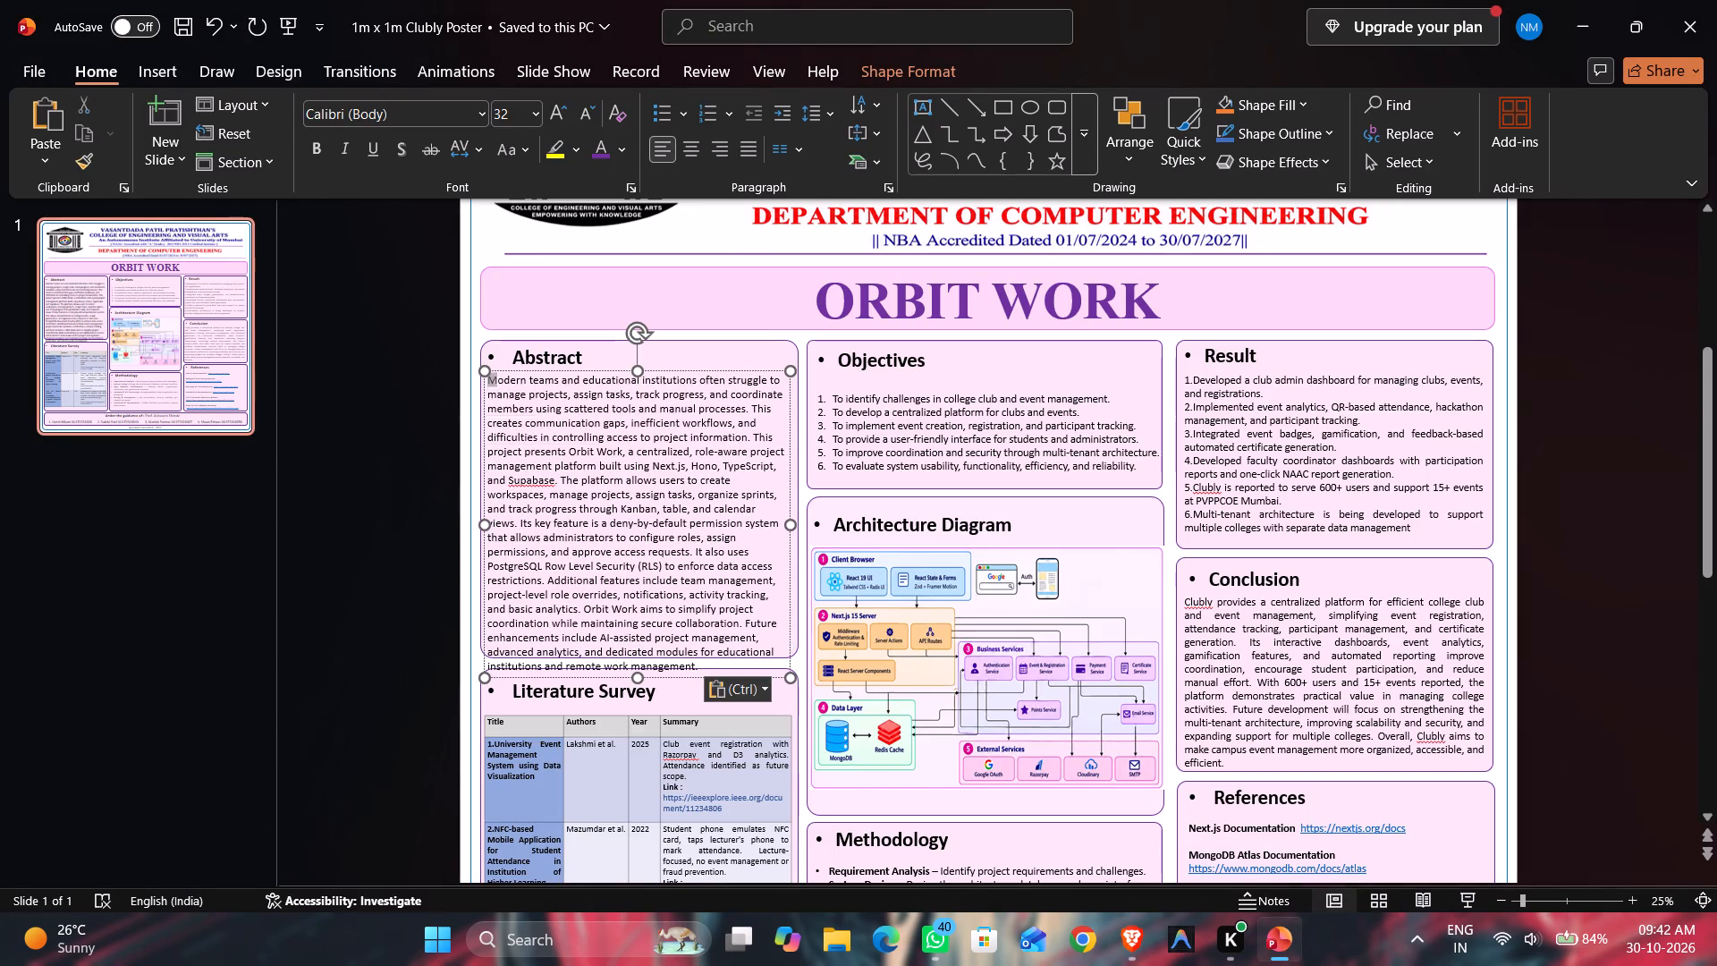
drag(535, 415, 694, 661)
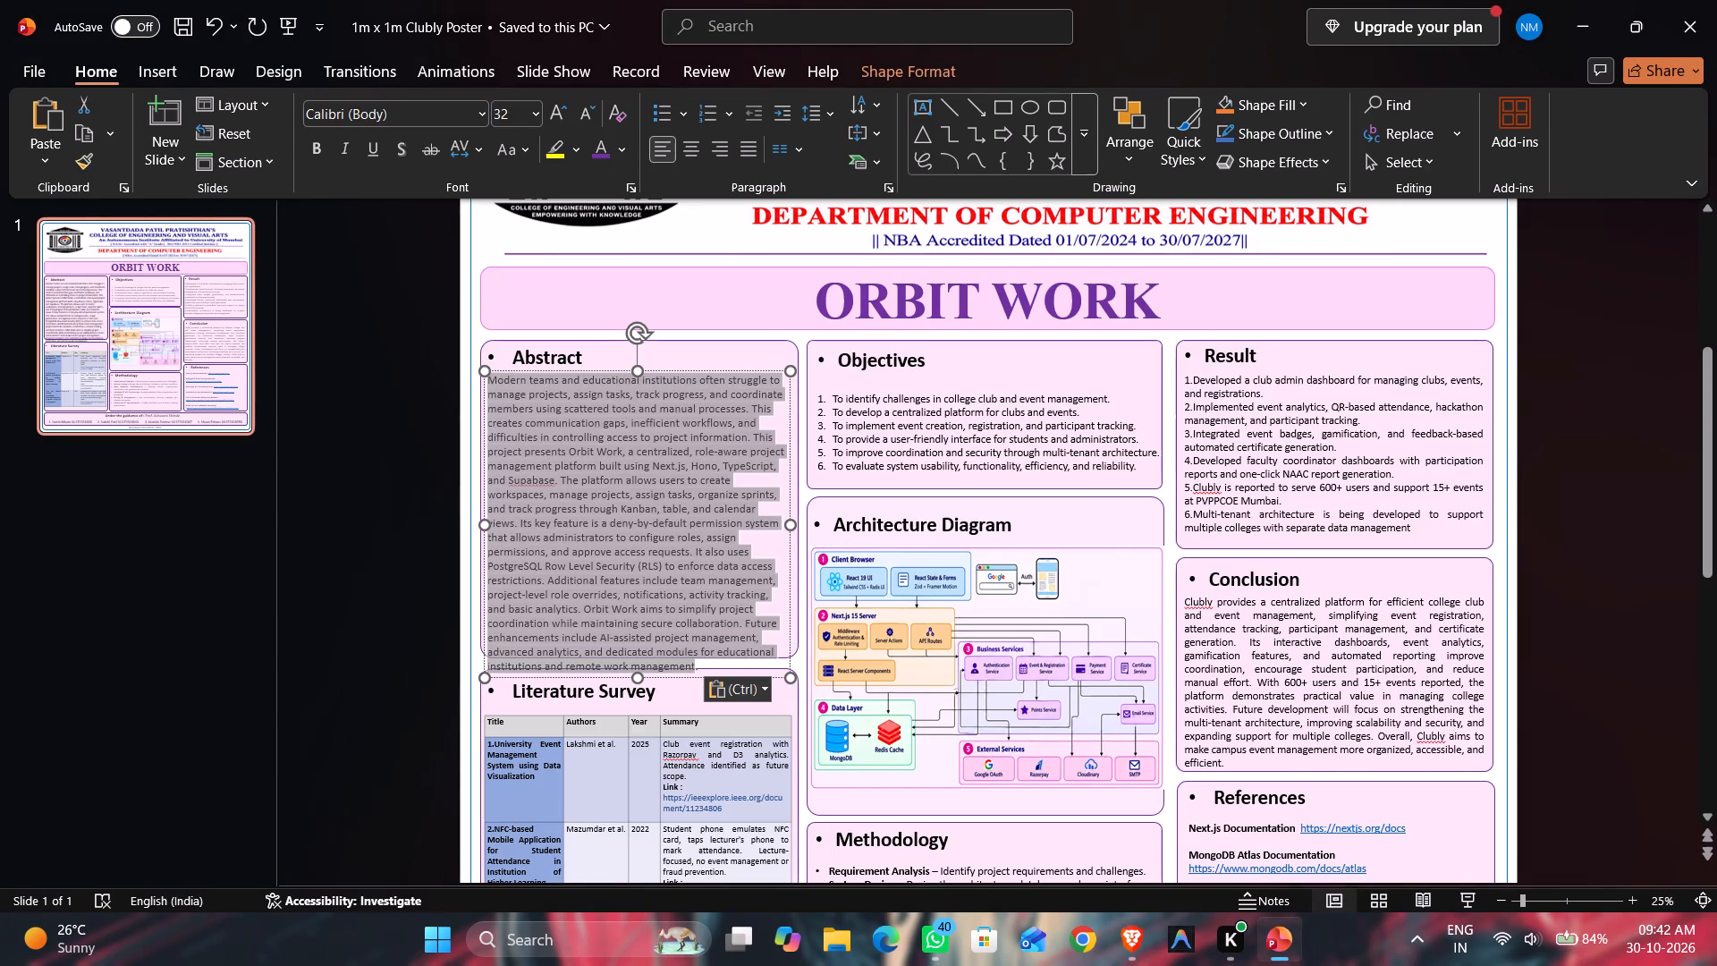
drag(694, 661, 696, 660)
click(815, 590)
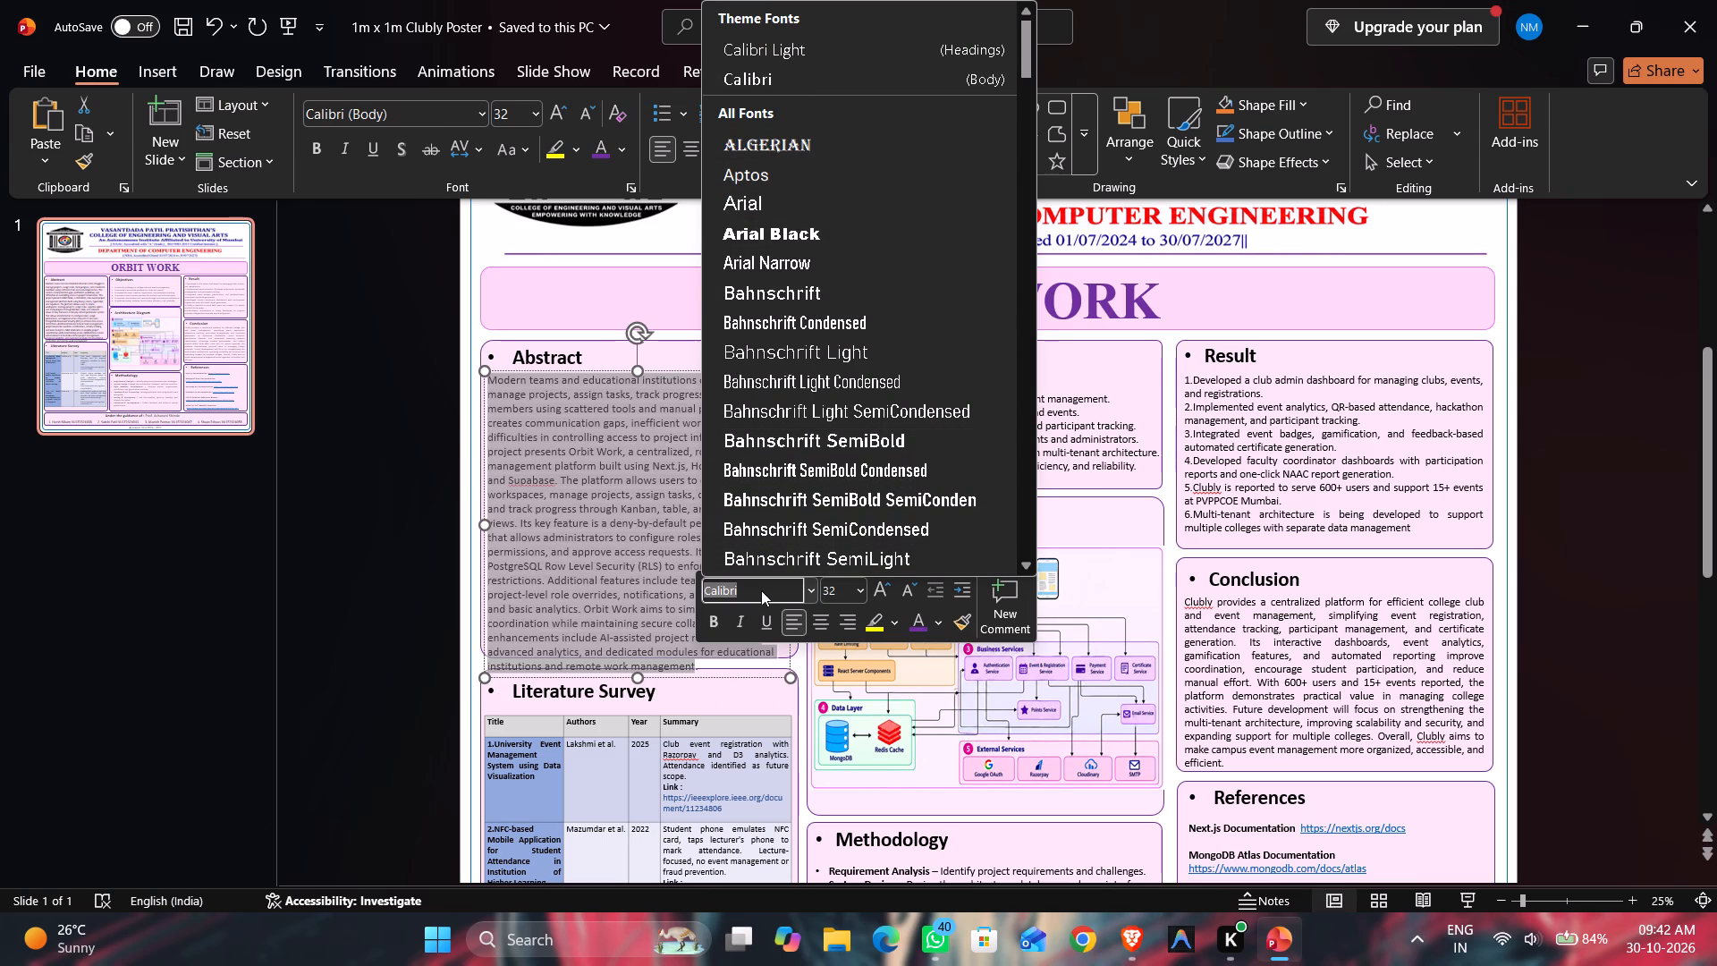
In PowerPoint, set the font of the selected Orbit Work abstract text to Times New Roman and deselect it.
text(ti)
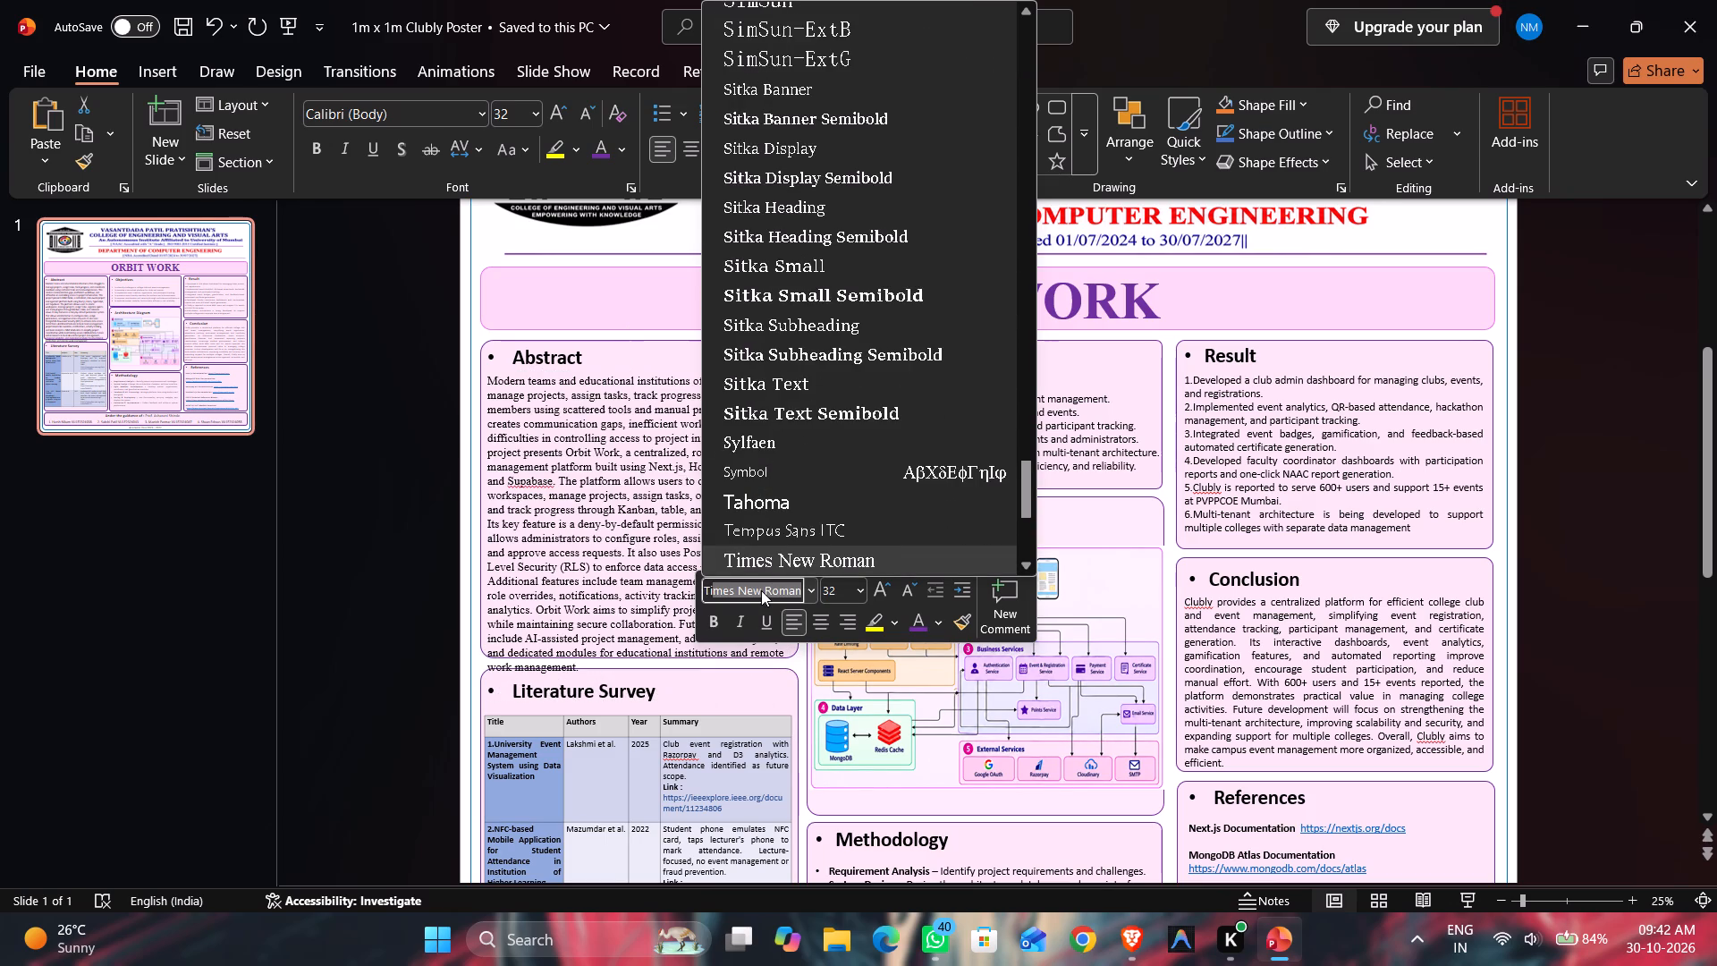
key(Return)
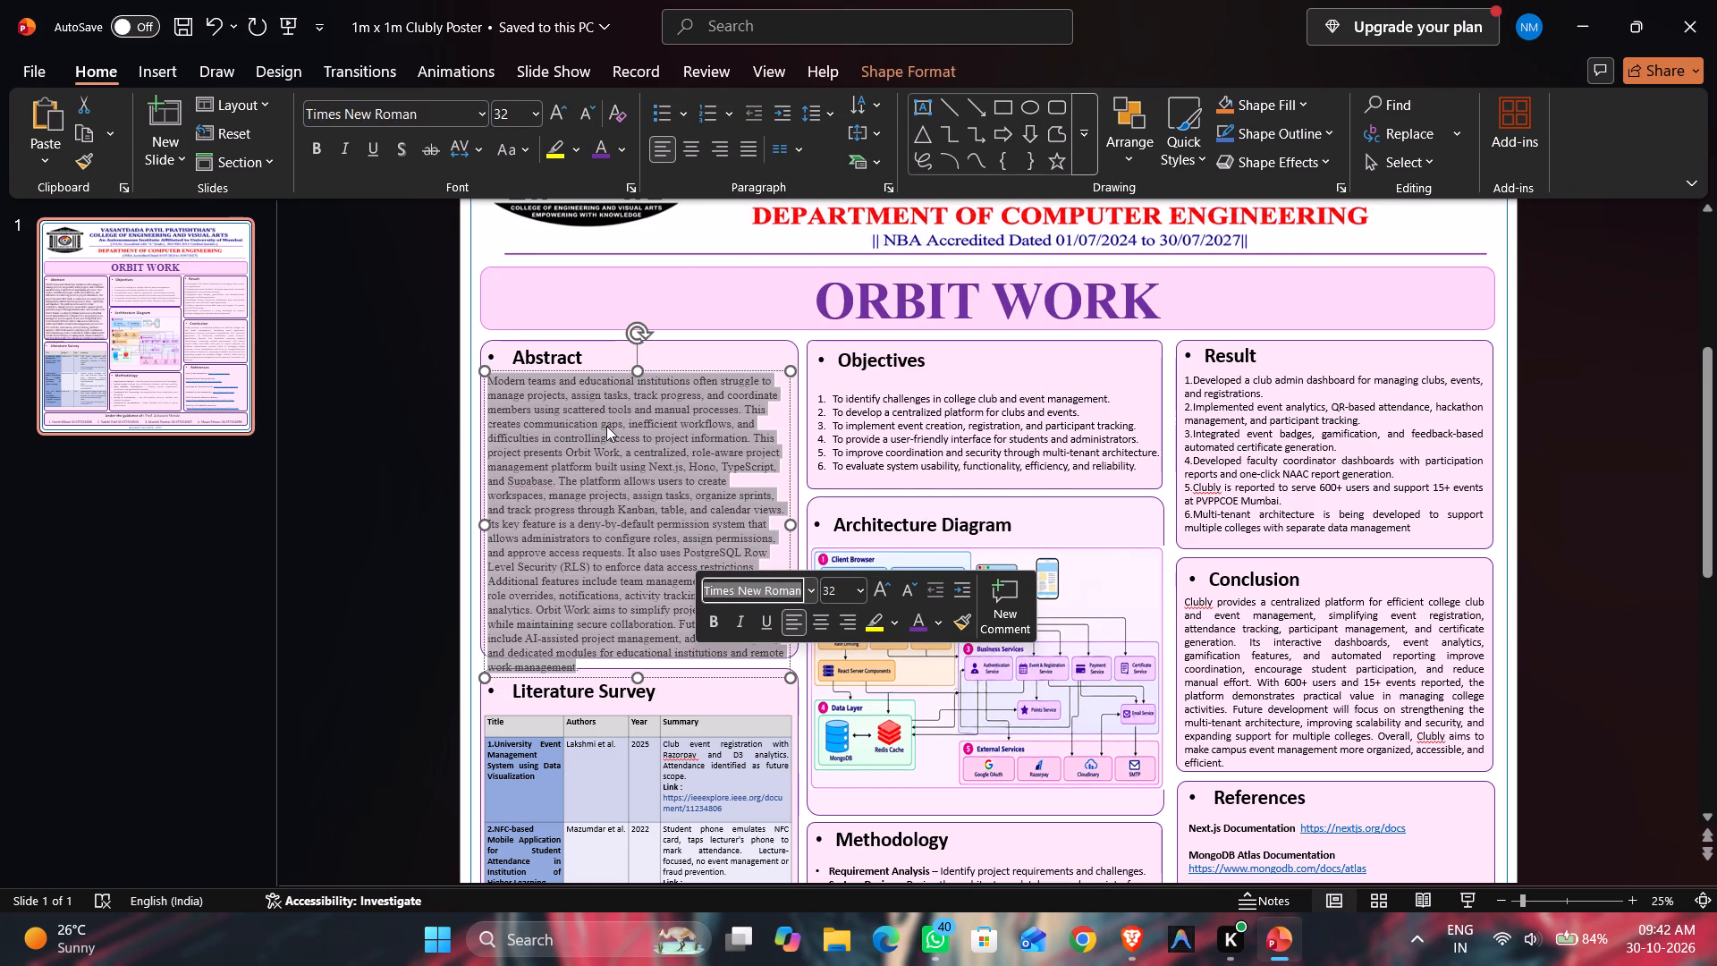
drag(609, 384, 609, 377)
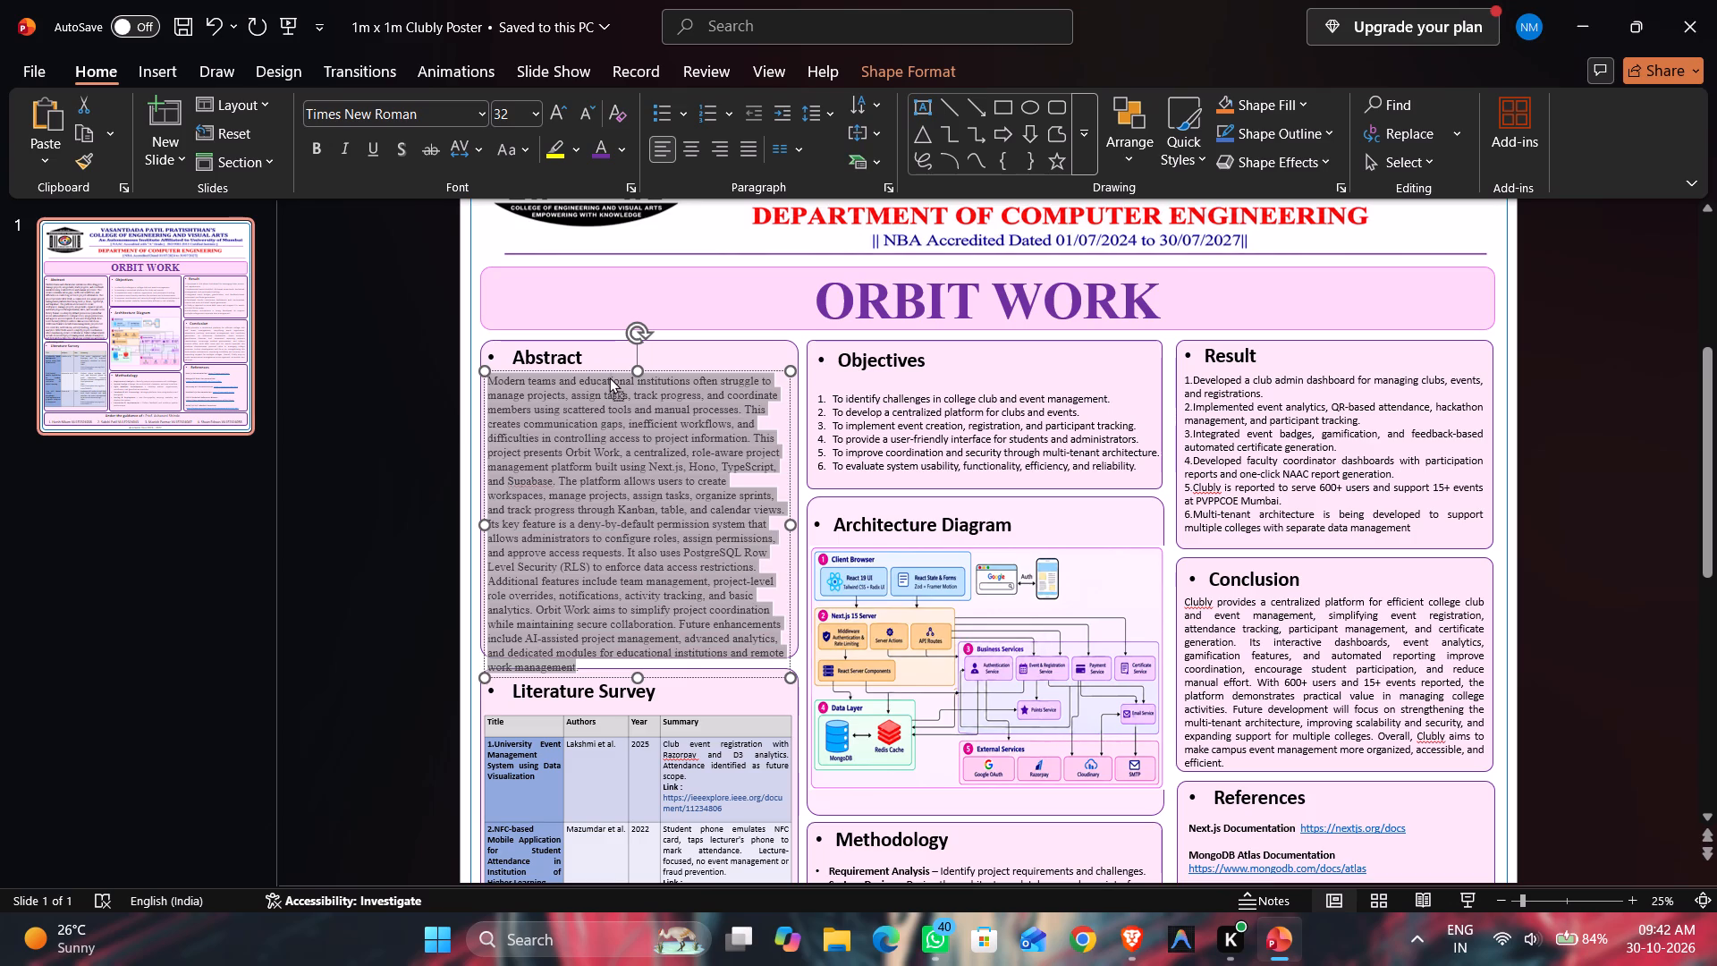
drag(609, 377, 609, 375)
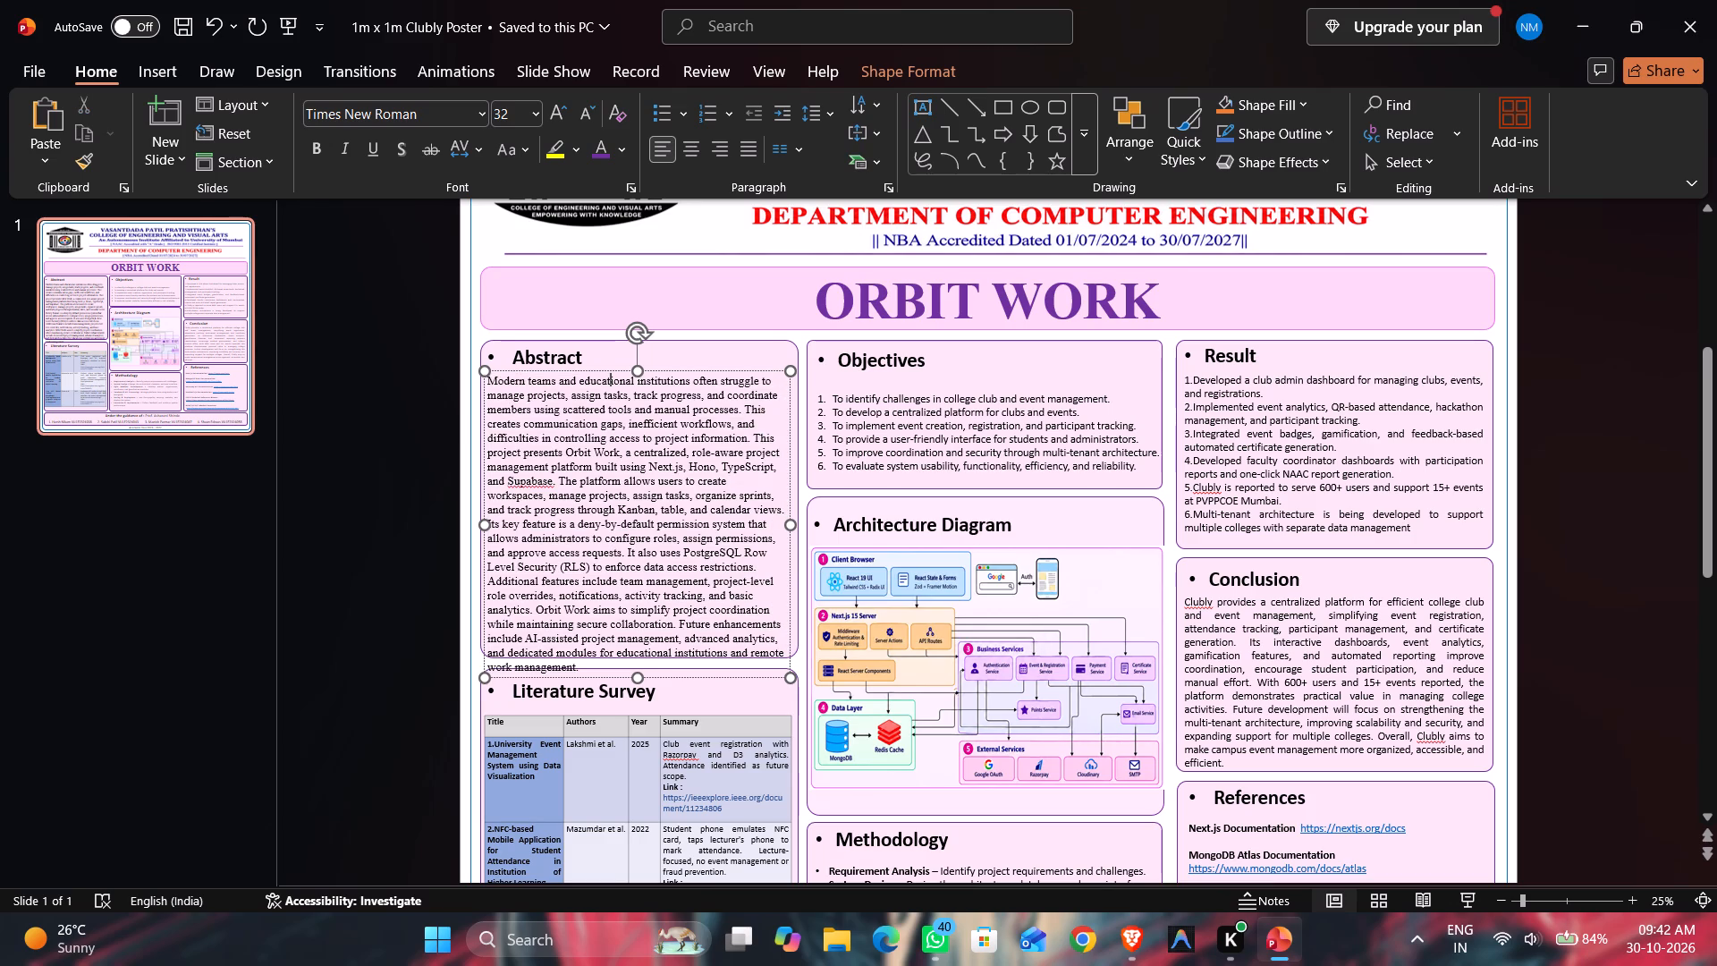
Examine up close how the Orbit Work abstract text fits inside the poster's Abstract box.
ctrl+scroll(681, 443, up, 2)
ctrl+scroll(681, 443, down, 1)
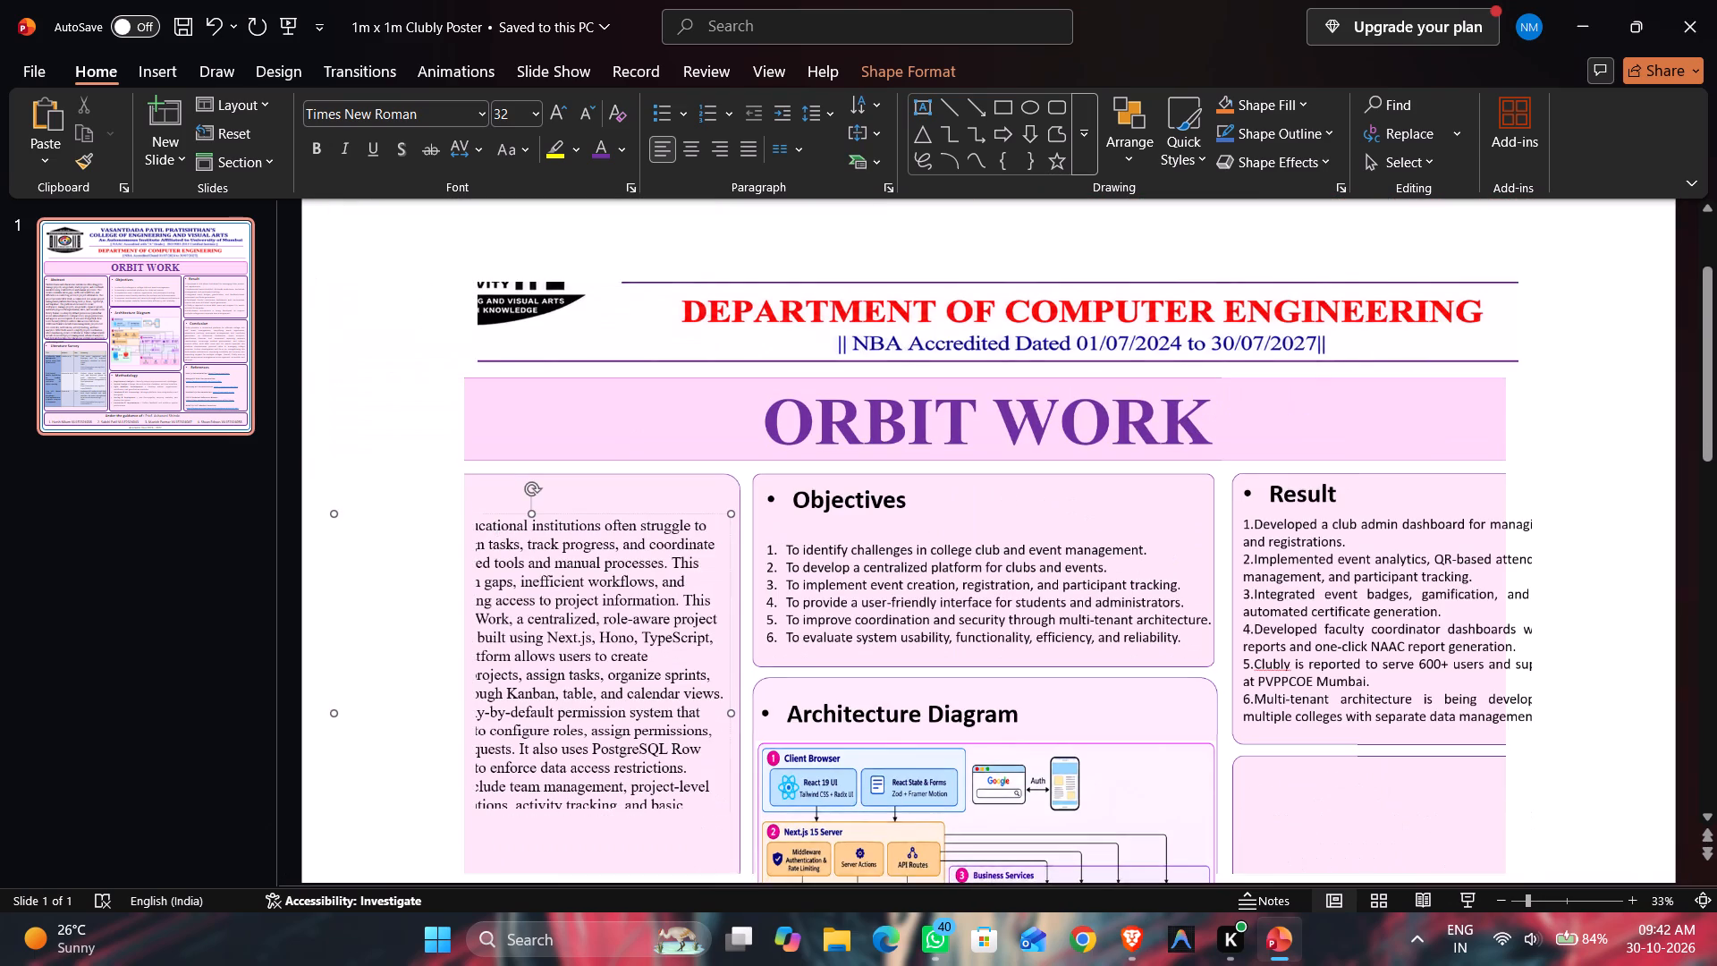
scroll(295, 610, down, 1)
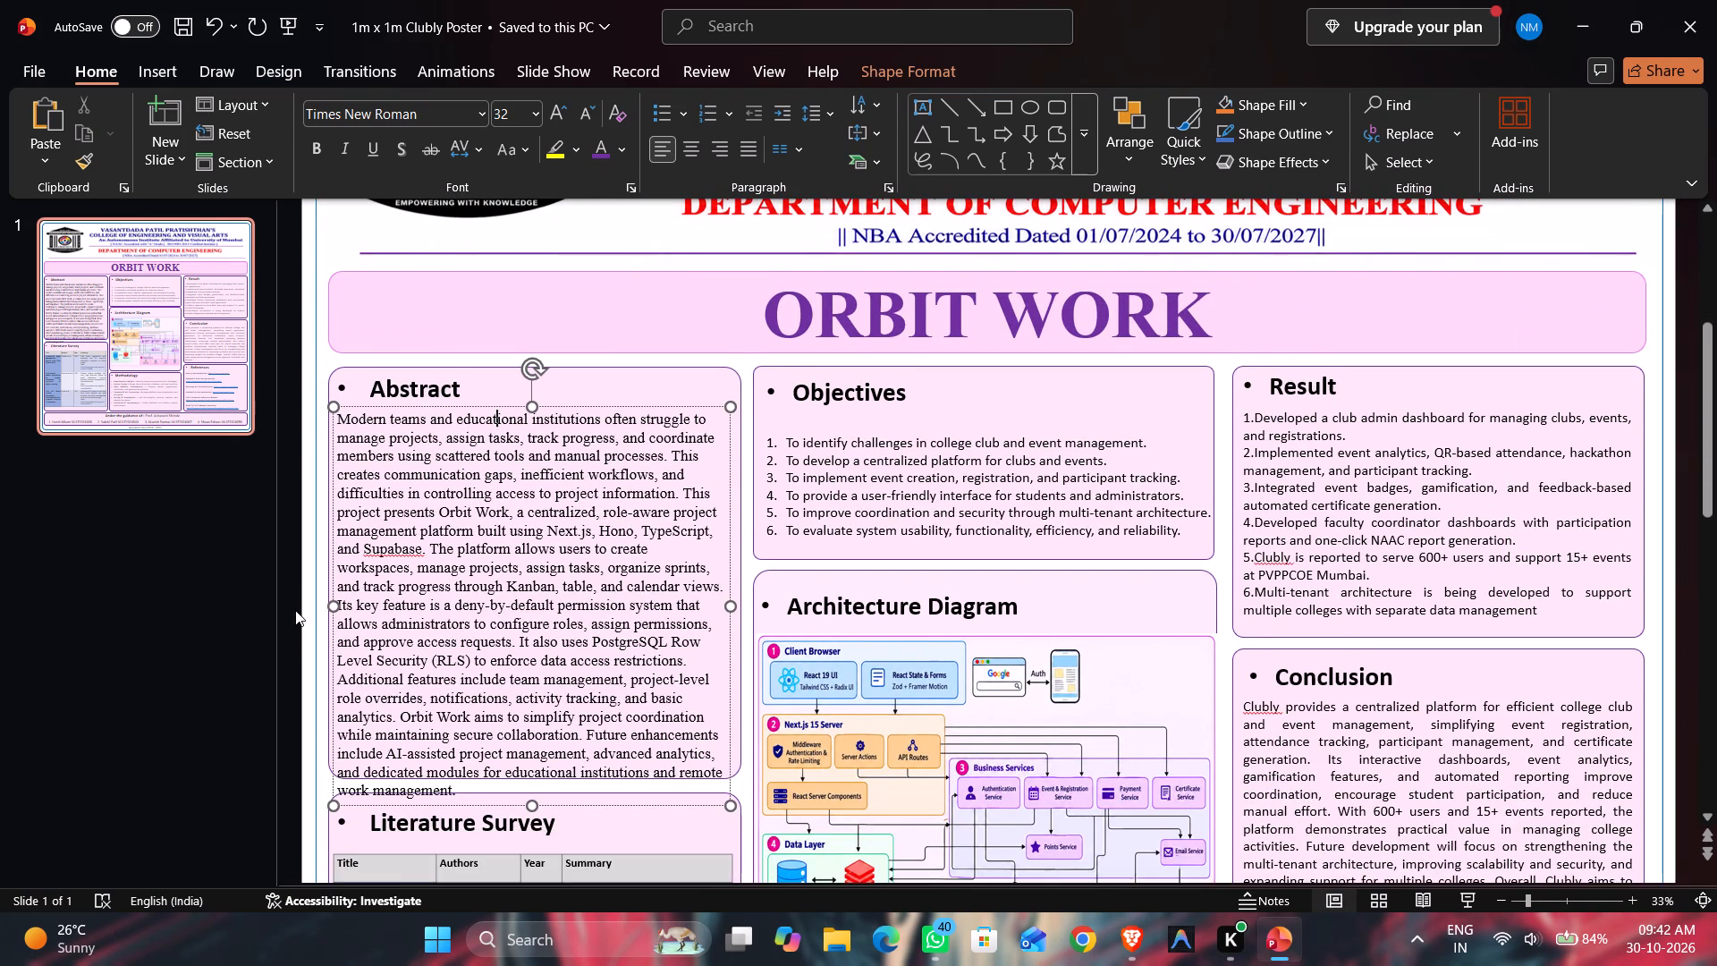
scroll(295, 610, down, 1)
click(577, 400)
click(719, 489)
click(706, 462)
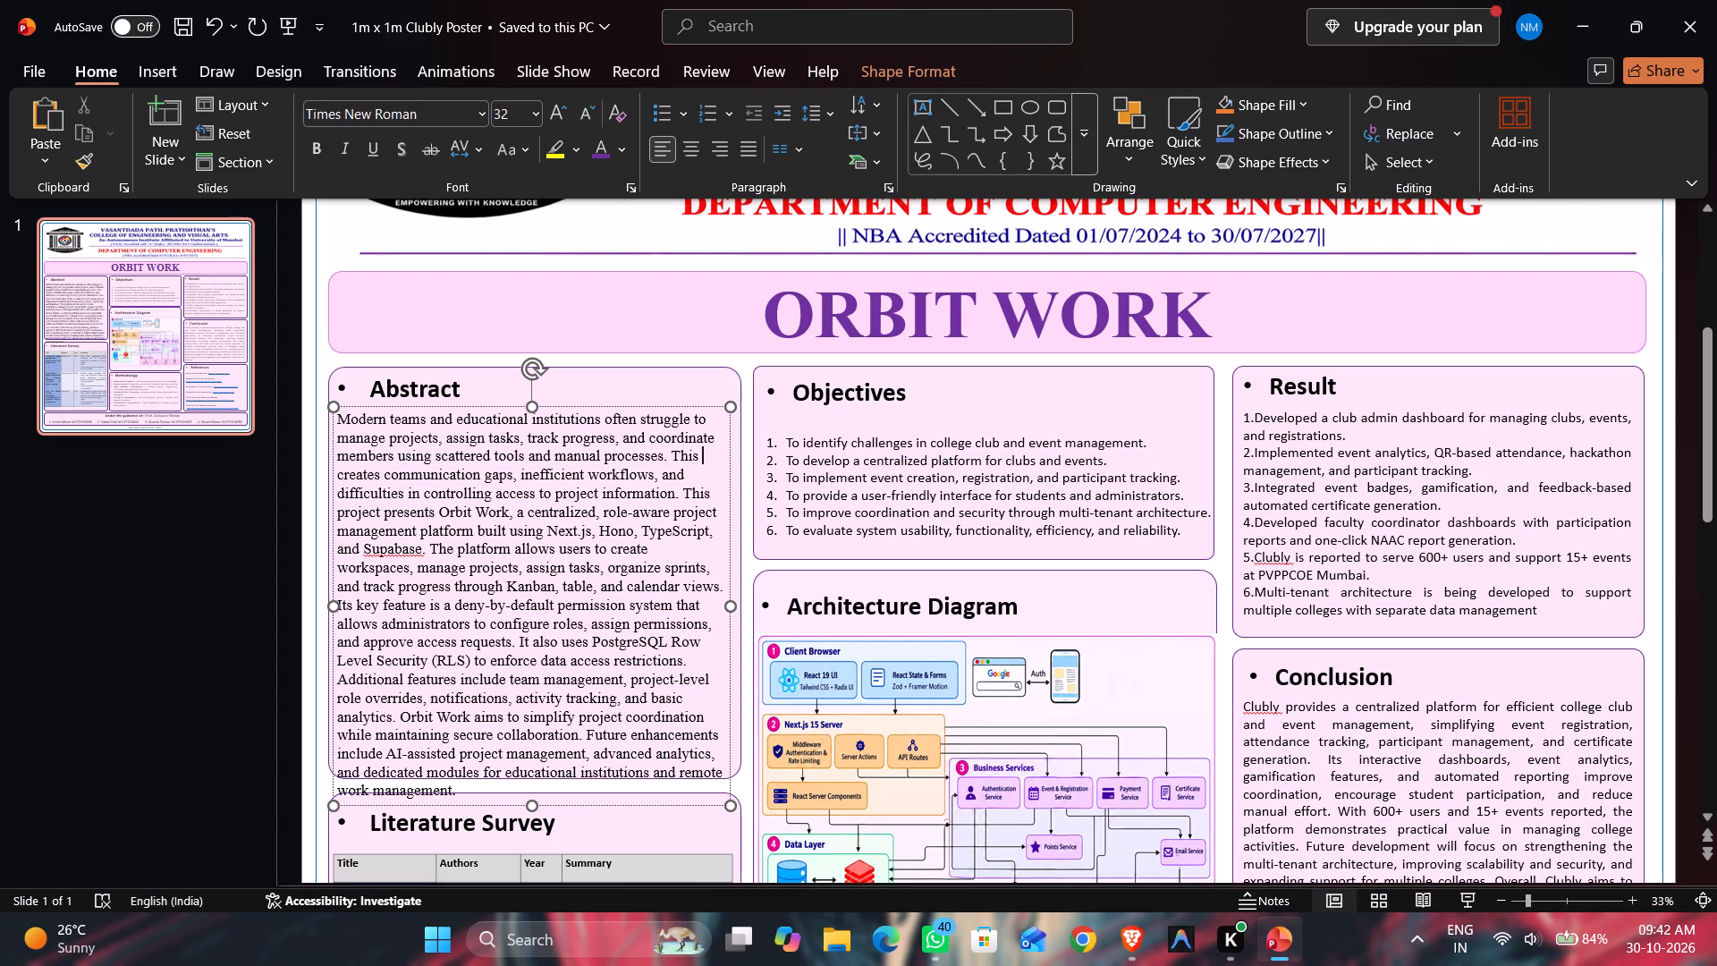
click(723, 750)
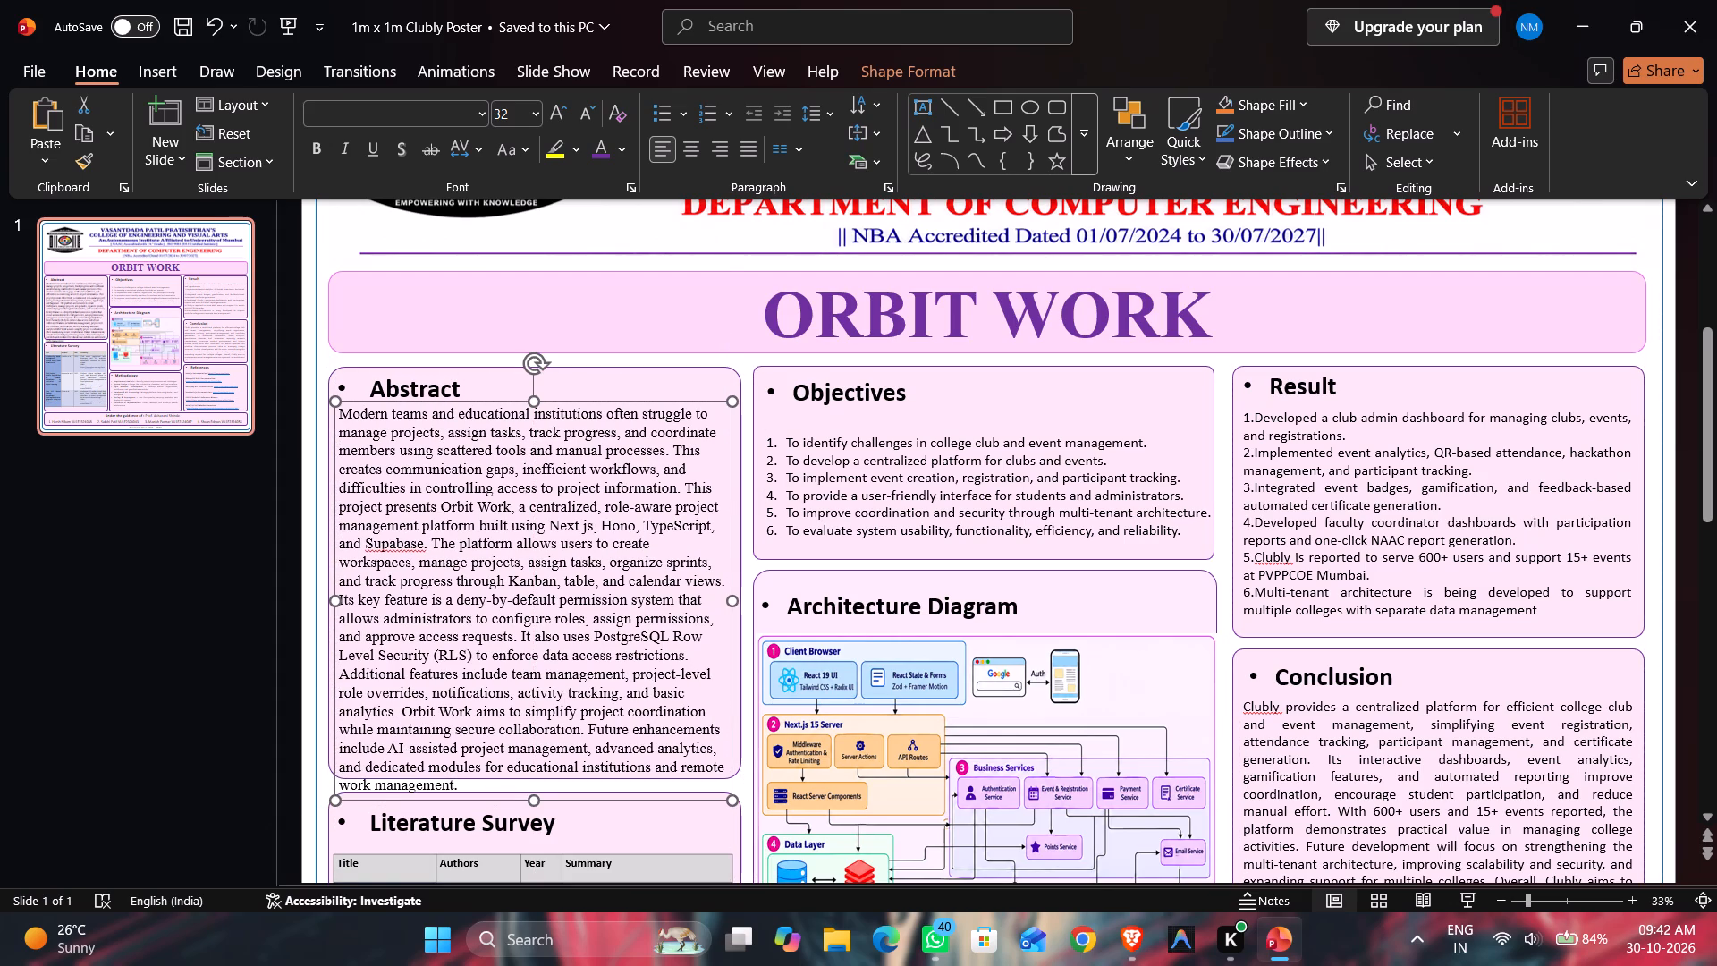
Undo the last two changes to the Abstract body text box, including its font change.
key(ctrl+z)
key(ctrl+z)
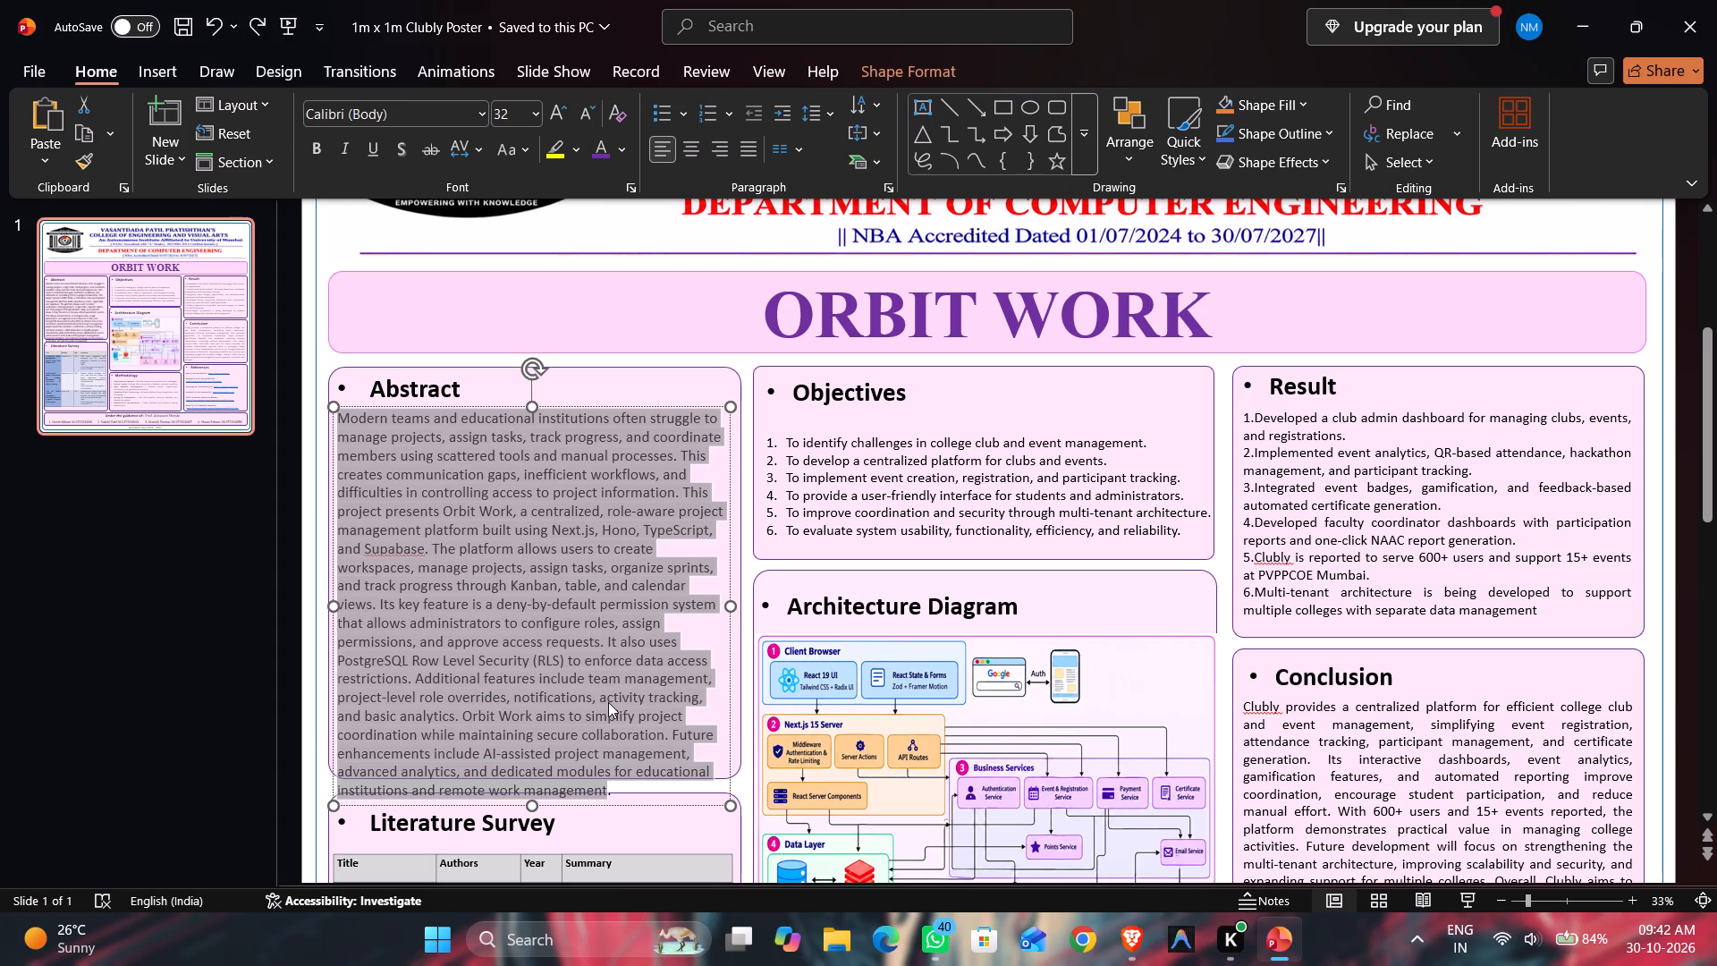
Apply the Times New Roman font to the whole Abstract body text and deselect the text.
click(486, 112)
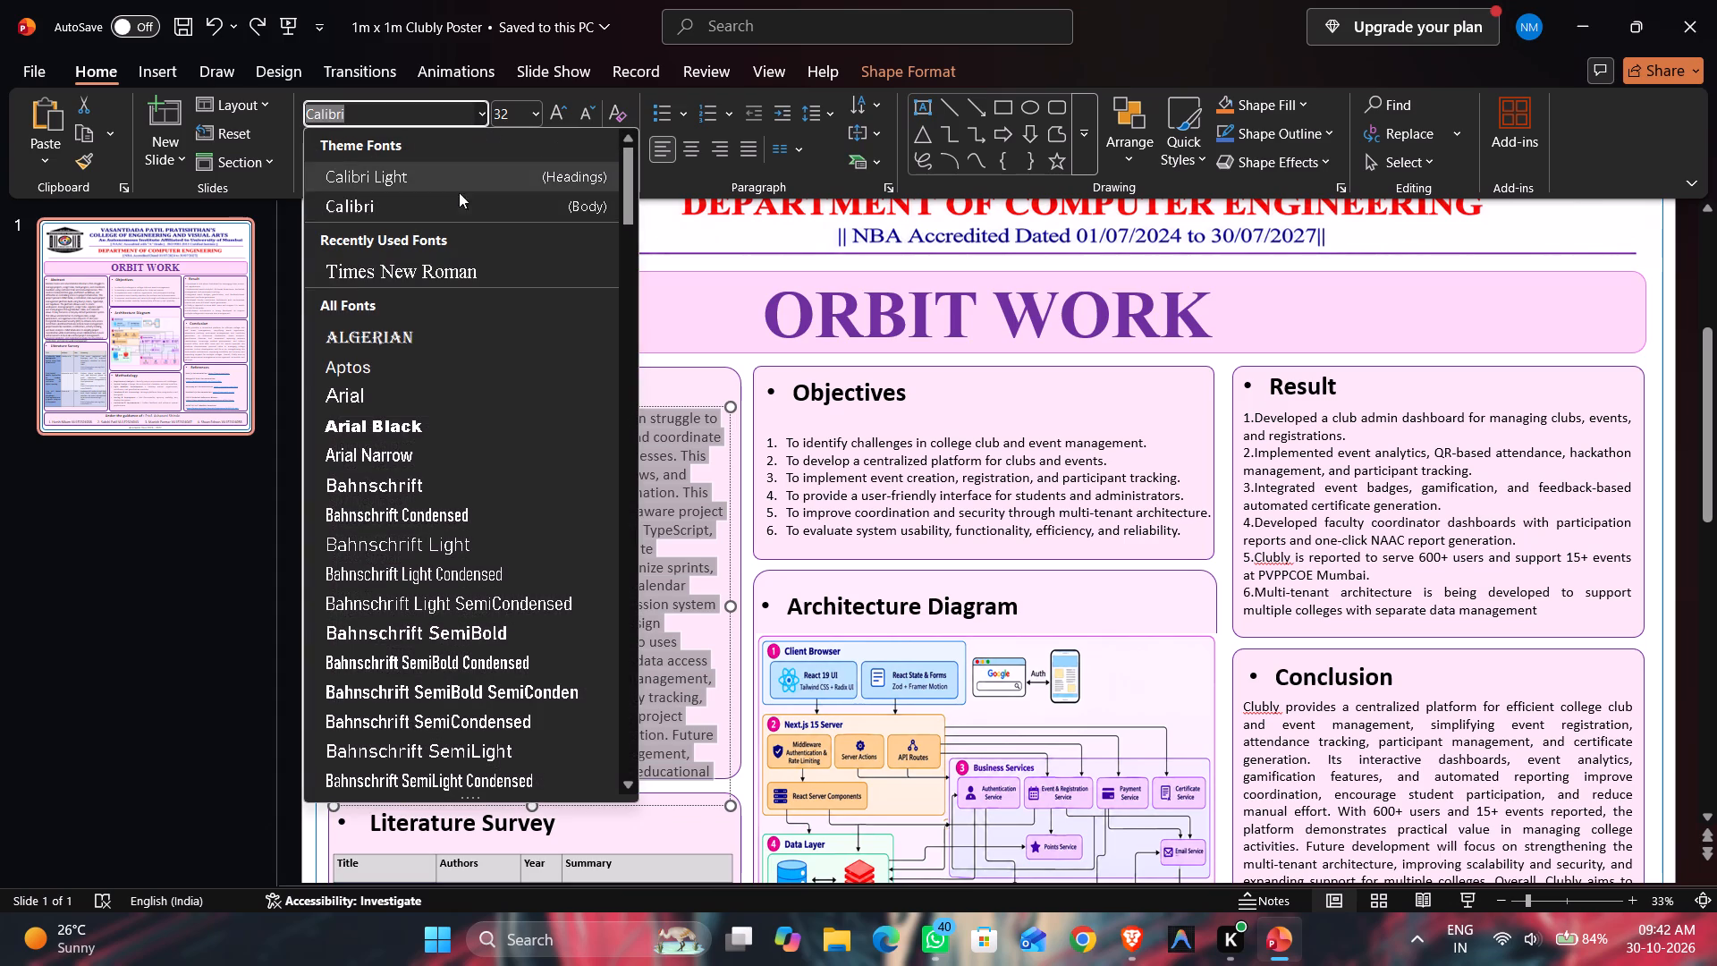
click(449, 275)
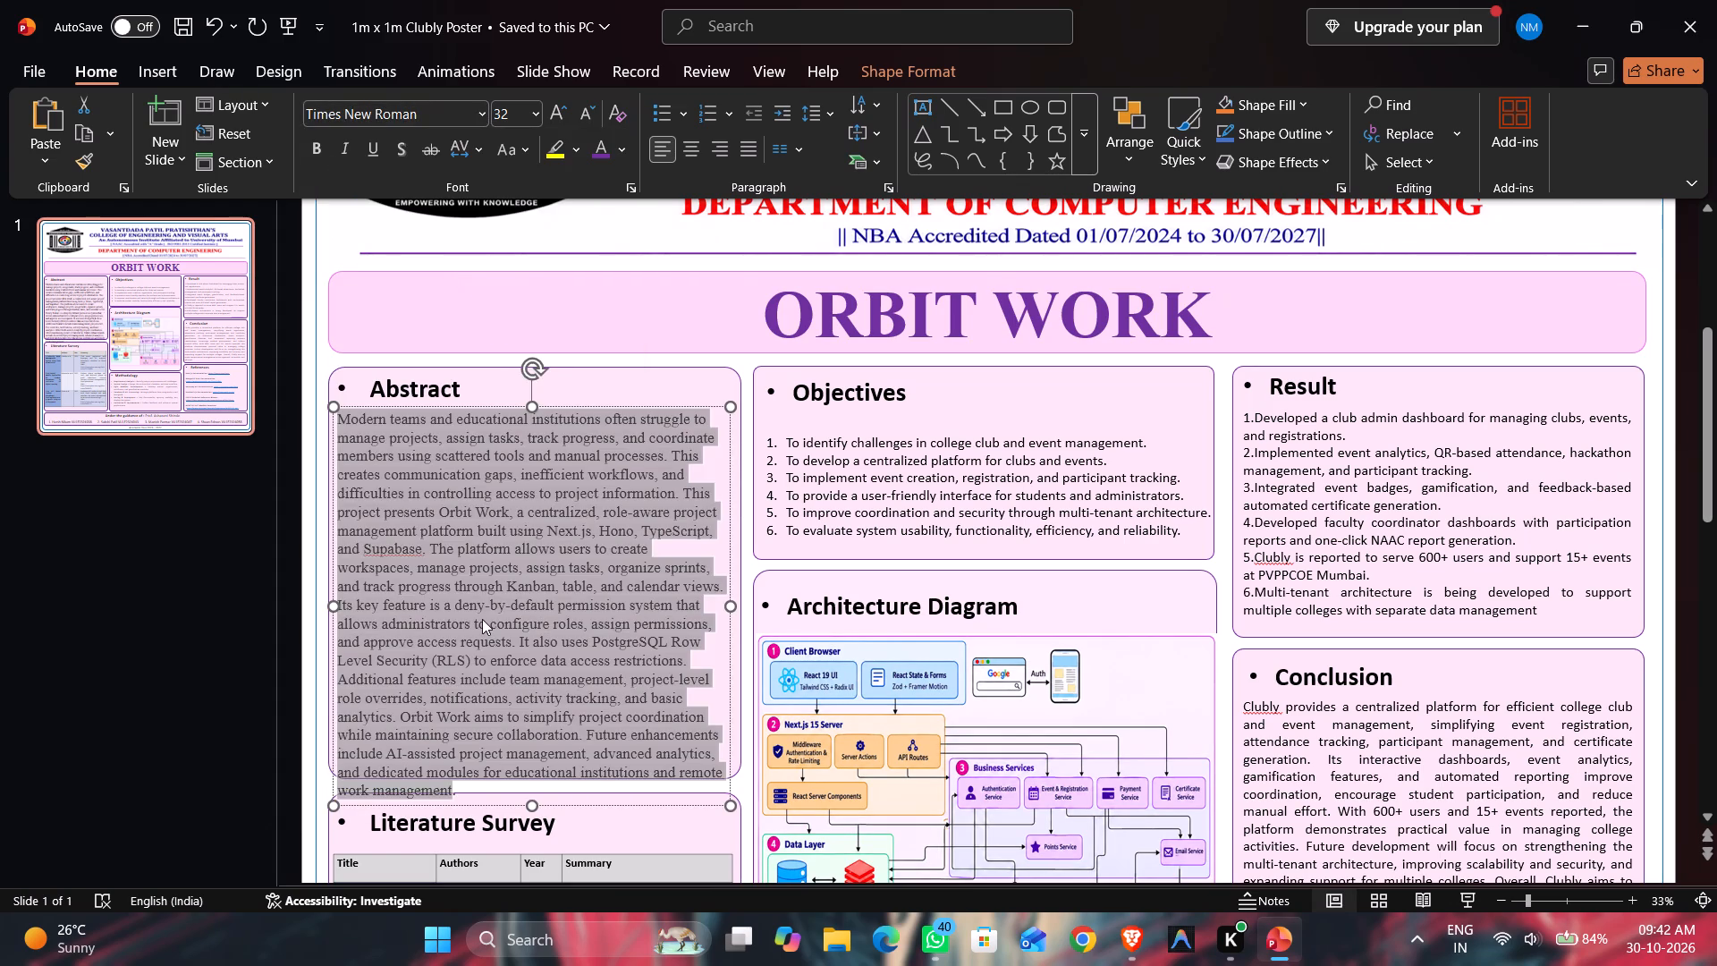
right_click(482, 619)
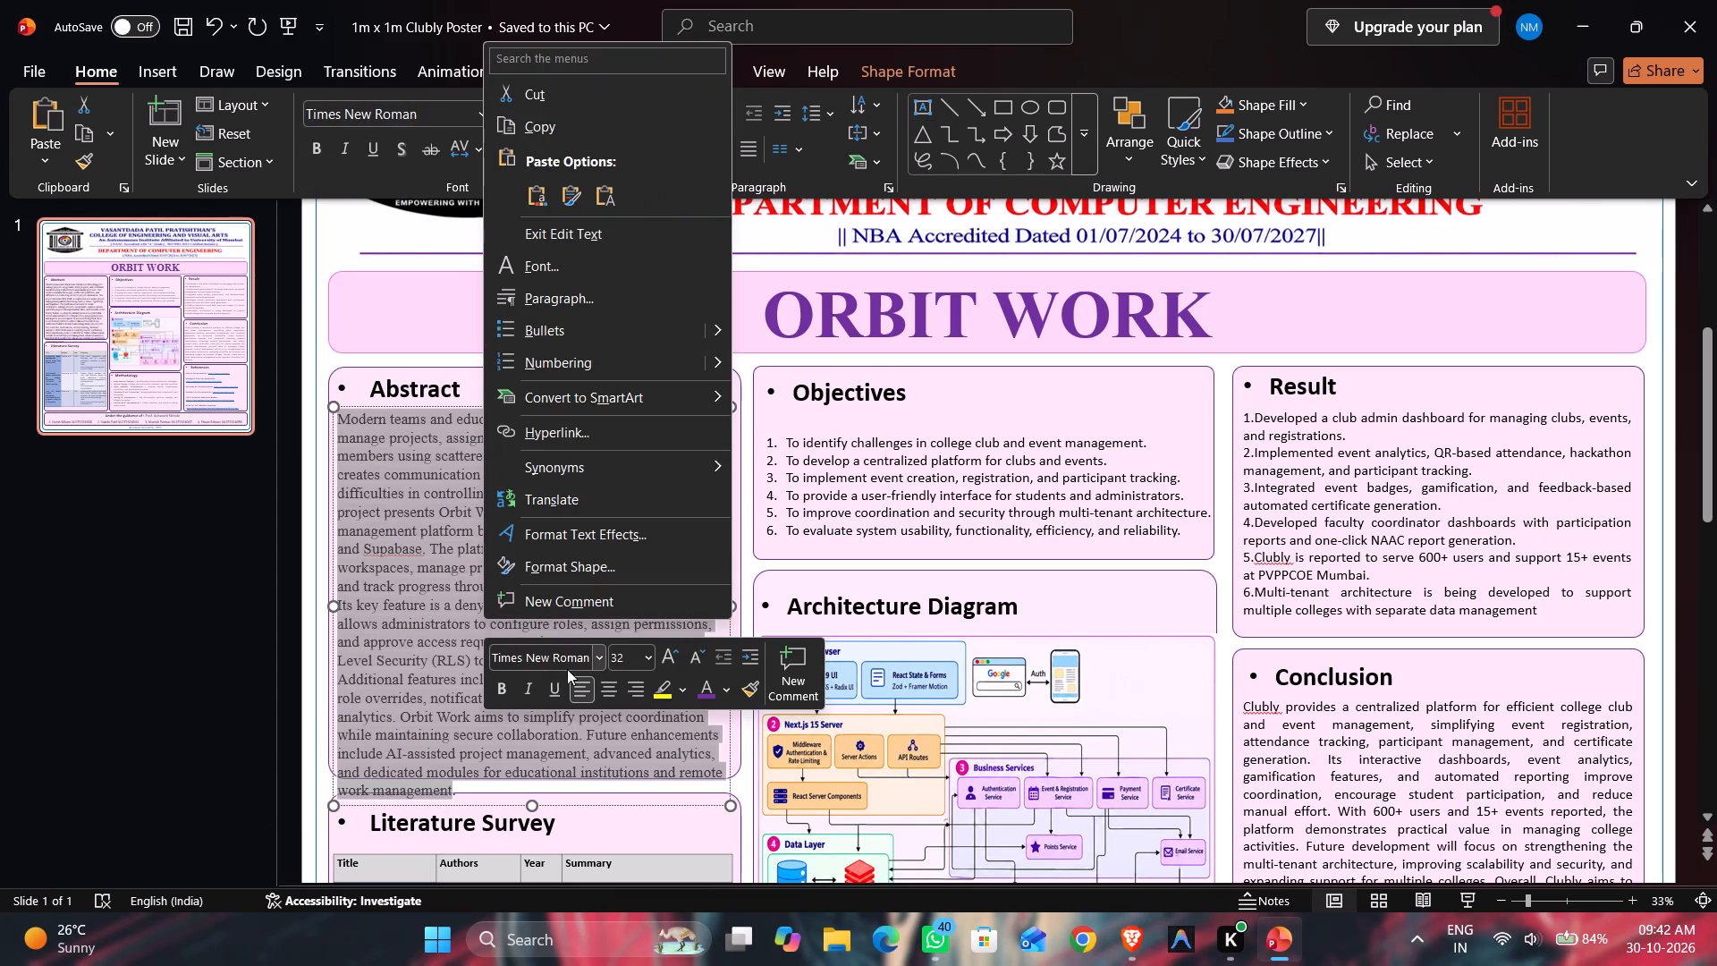
click(306, 602)
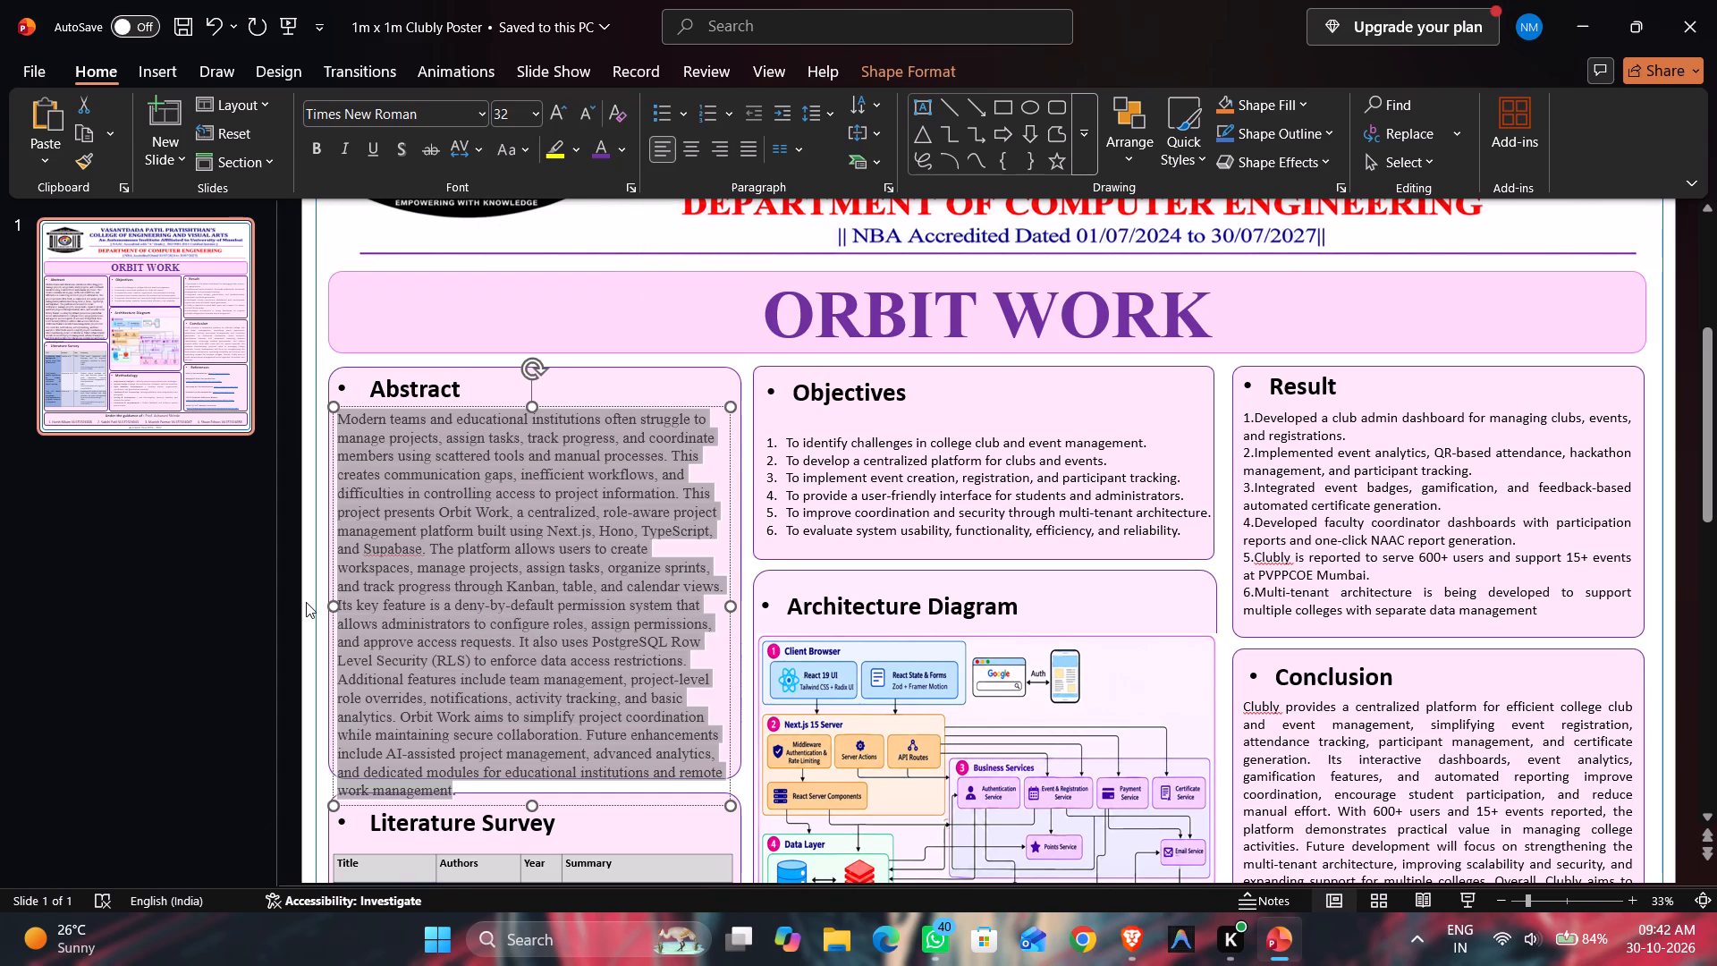
click(540, 652)
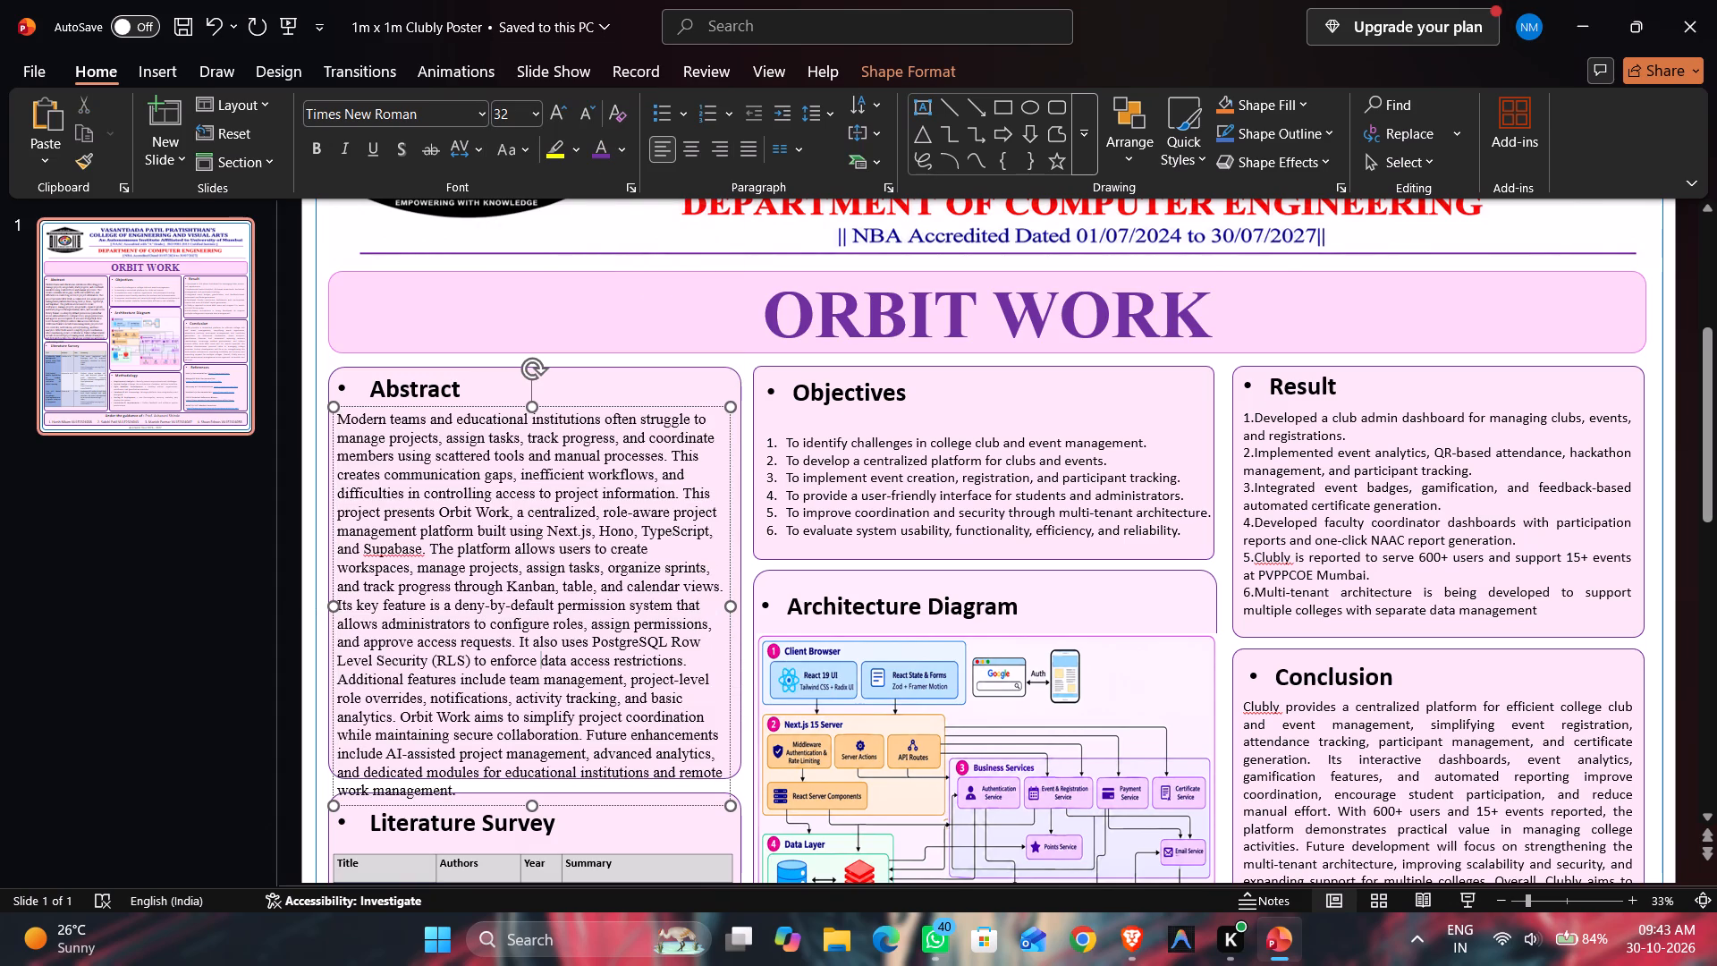
Delete the space between "assign tasks," and "organize sprints" in the Abstract body text.
click(608, 571)
key(BackSpace)
scroll(608, 571, down, 1)
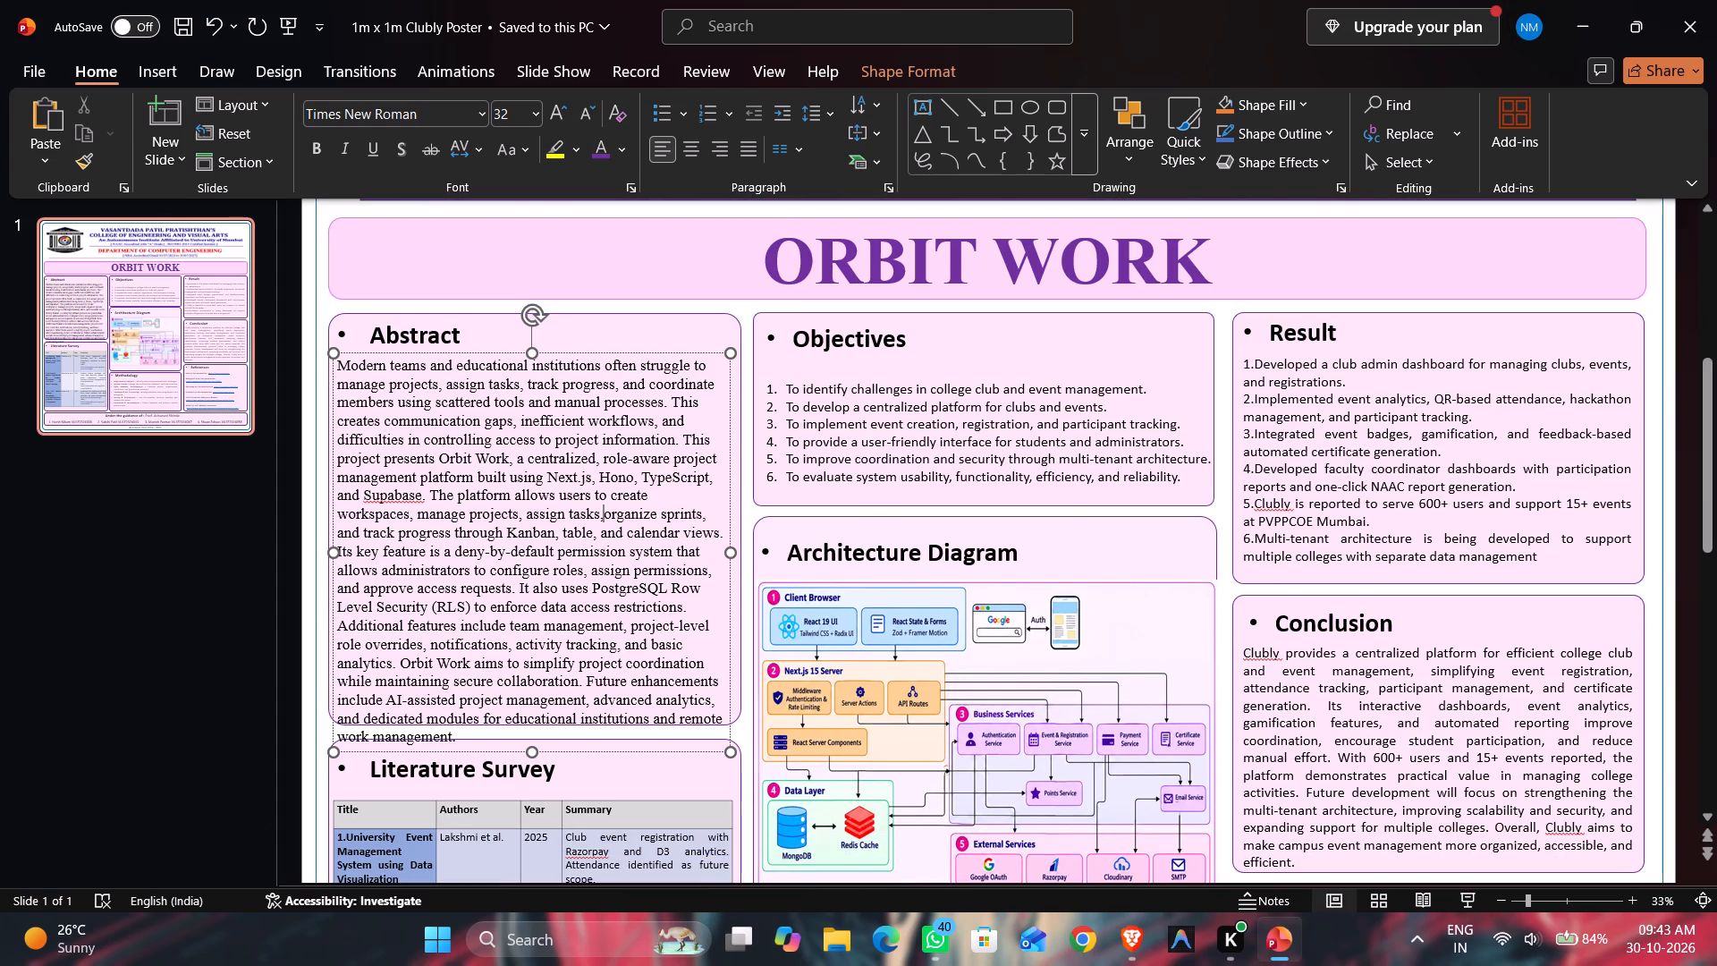
key(shift+super+s)
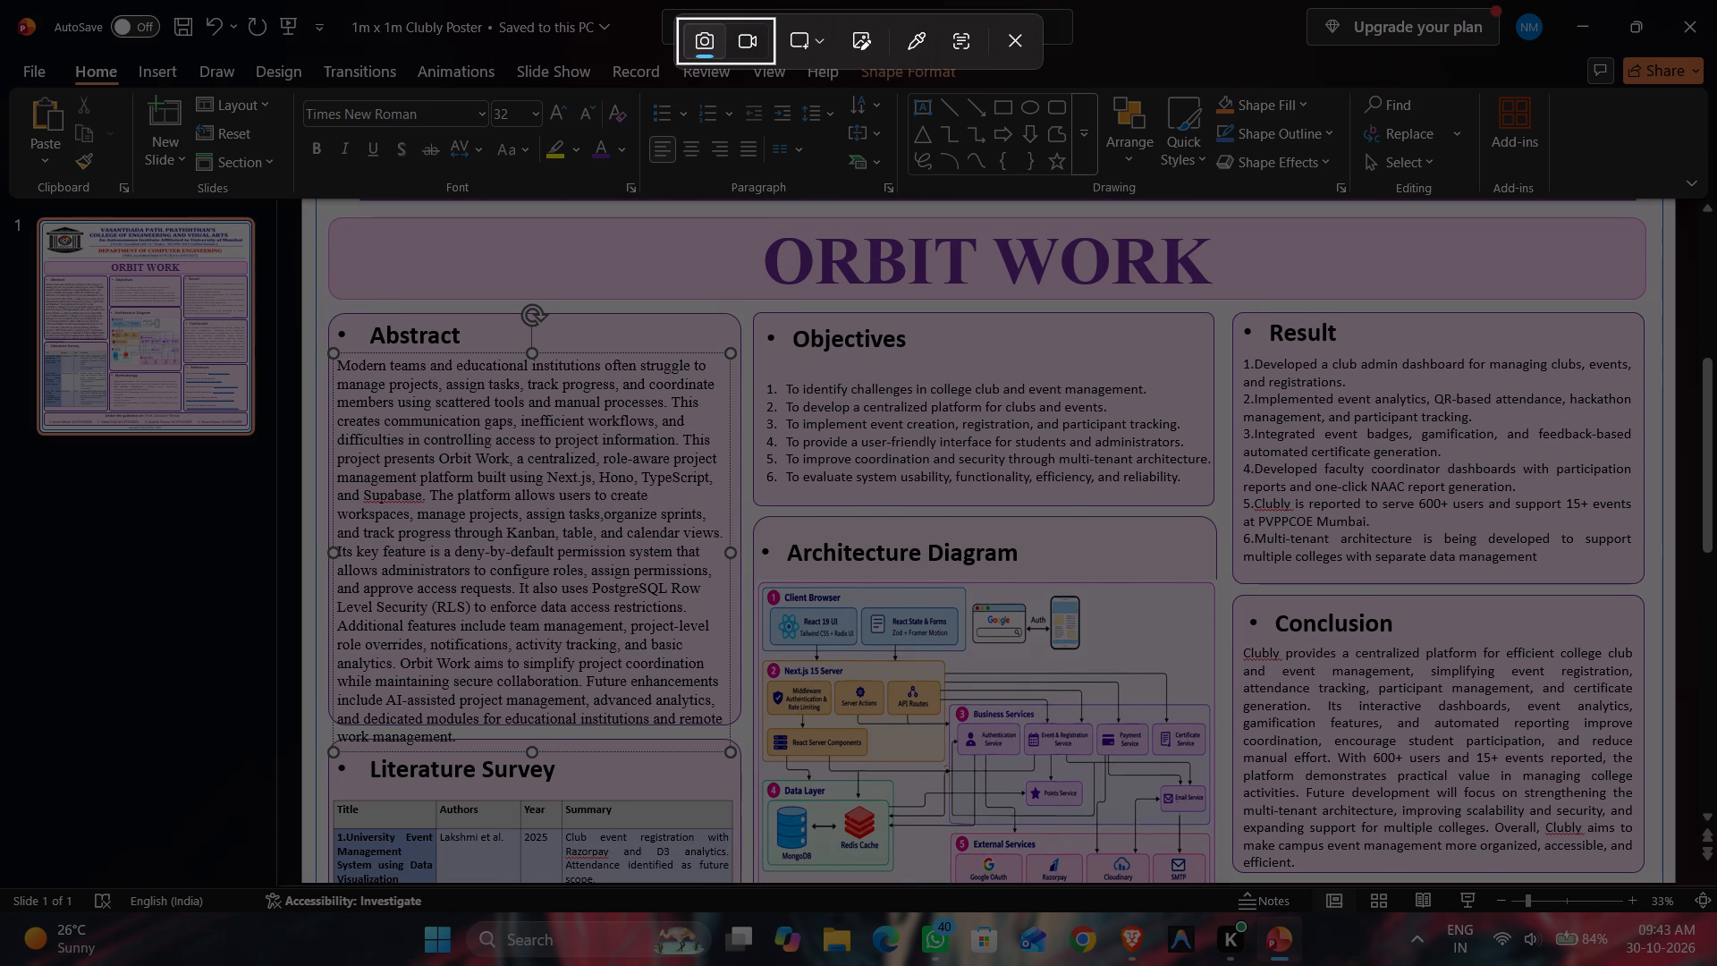
drag(318, 326, 780, 746)
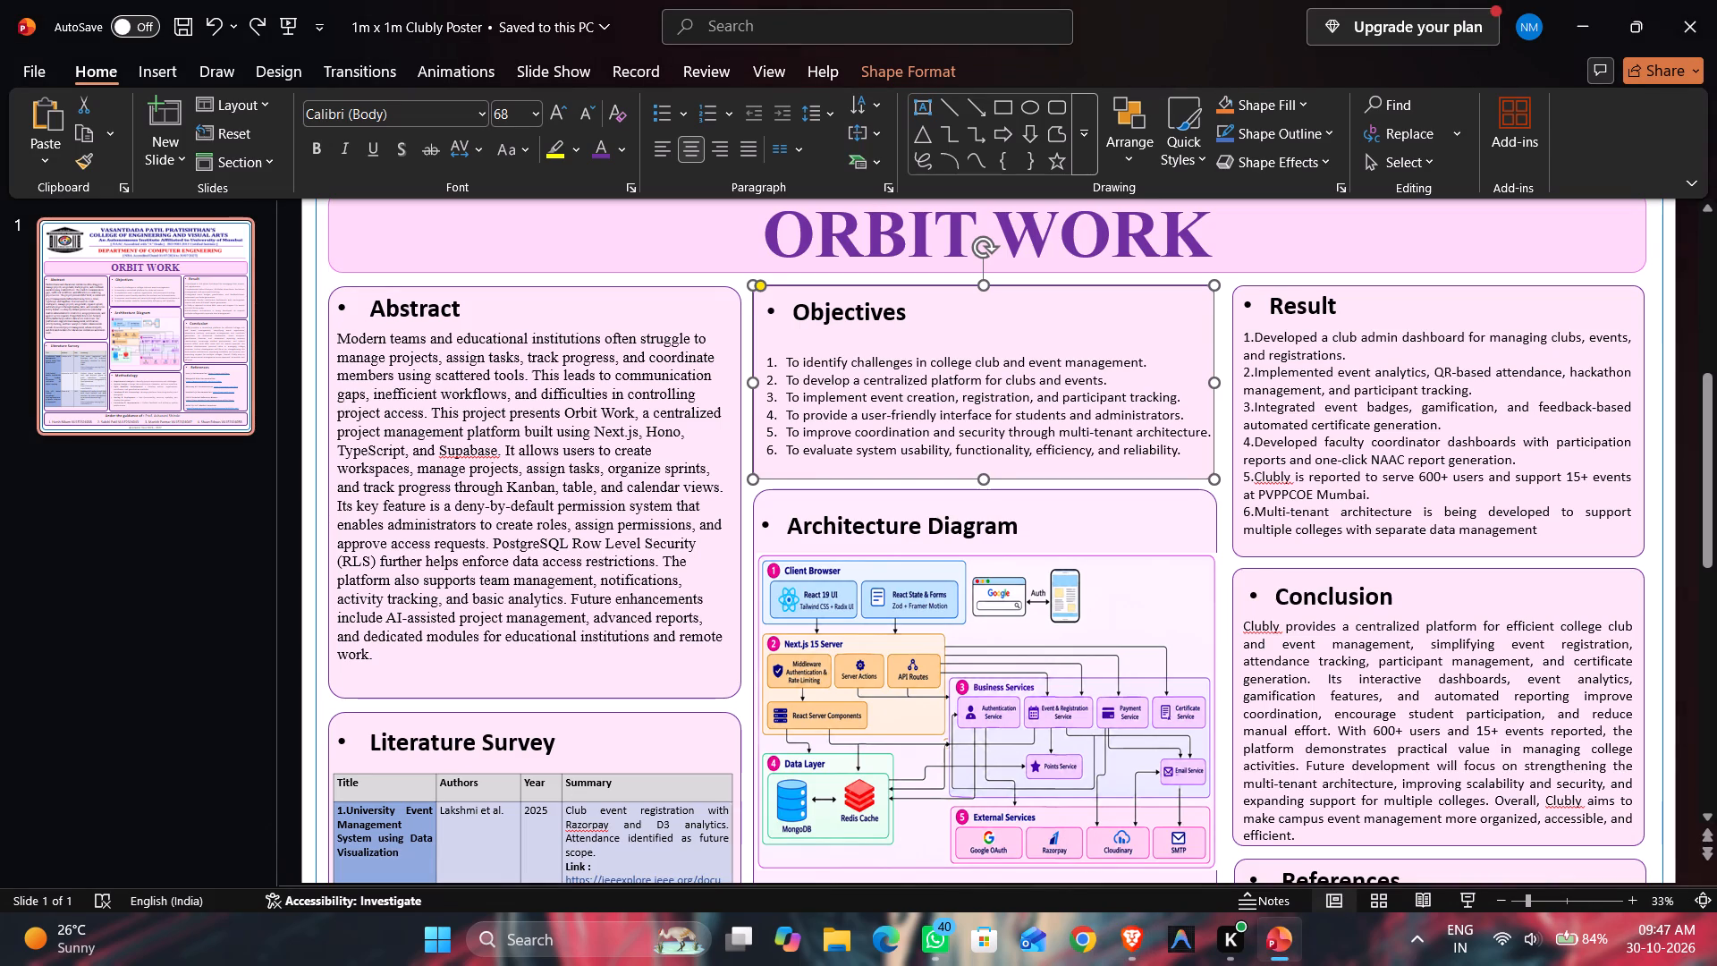
In PowerPoint, replace the numbered club objectives with the copied Orbit Work objectives and delete the leftover numbered line below them.
double_click(785, 360)
drag(785, 360, 1176, 456)
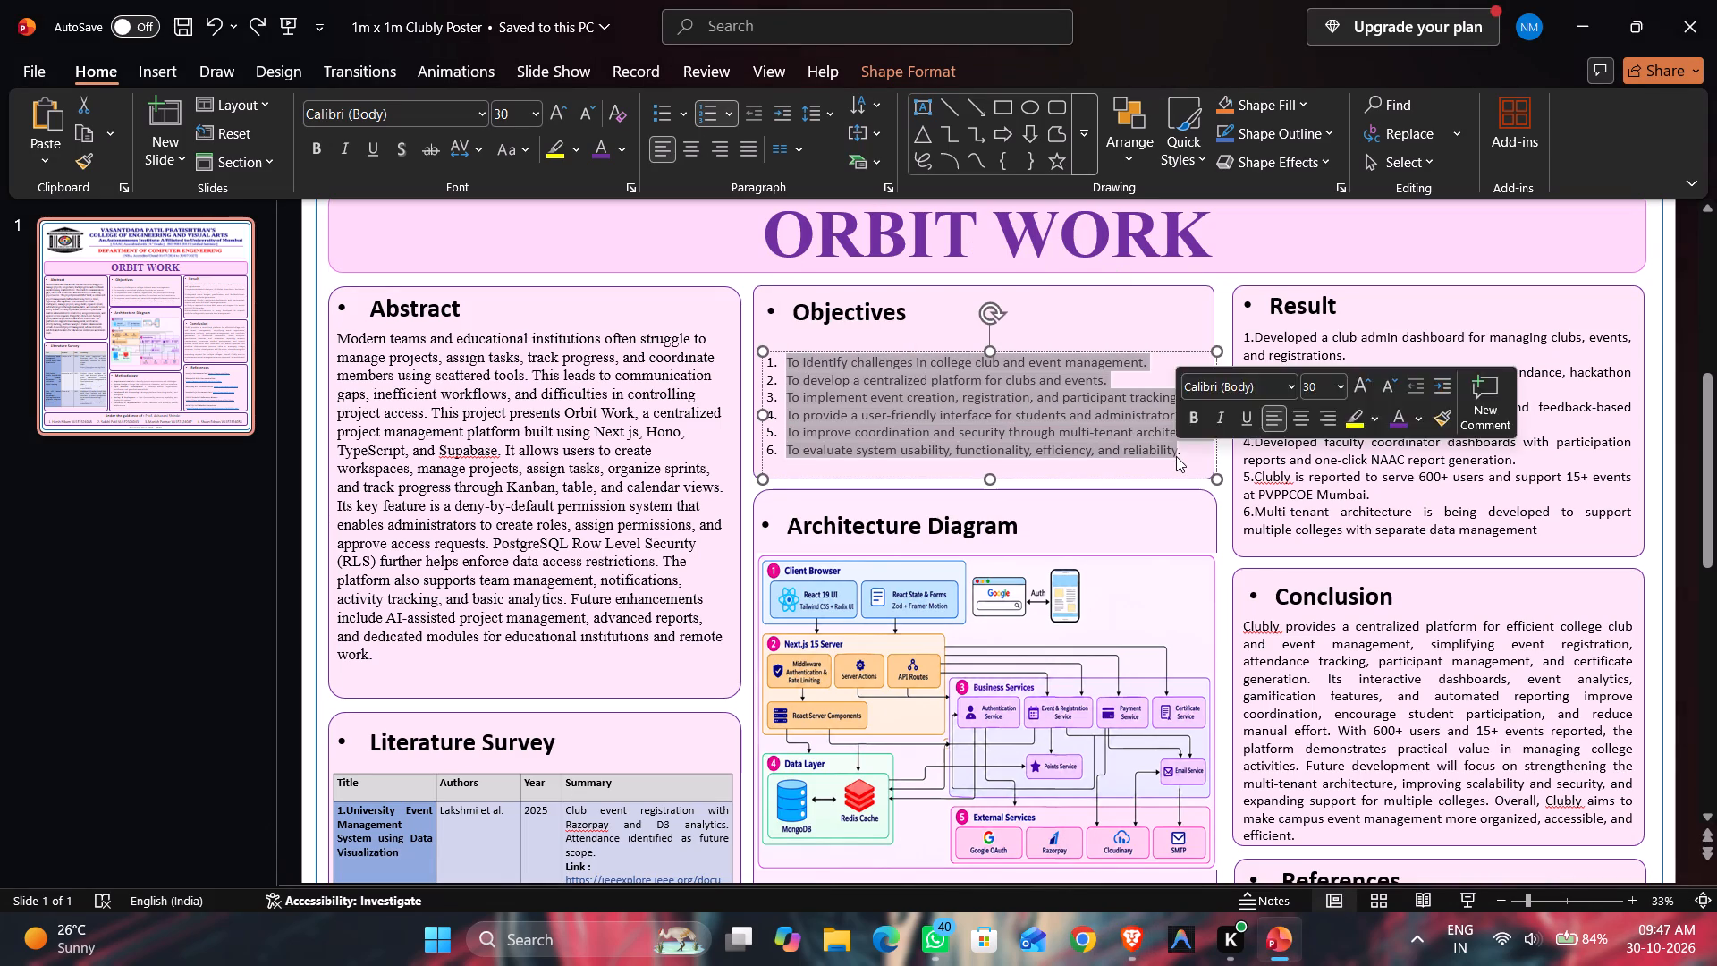
key(ctrl+v)
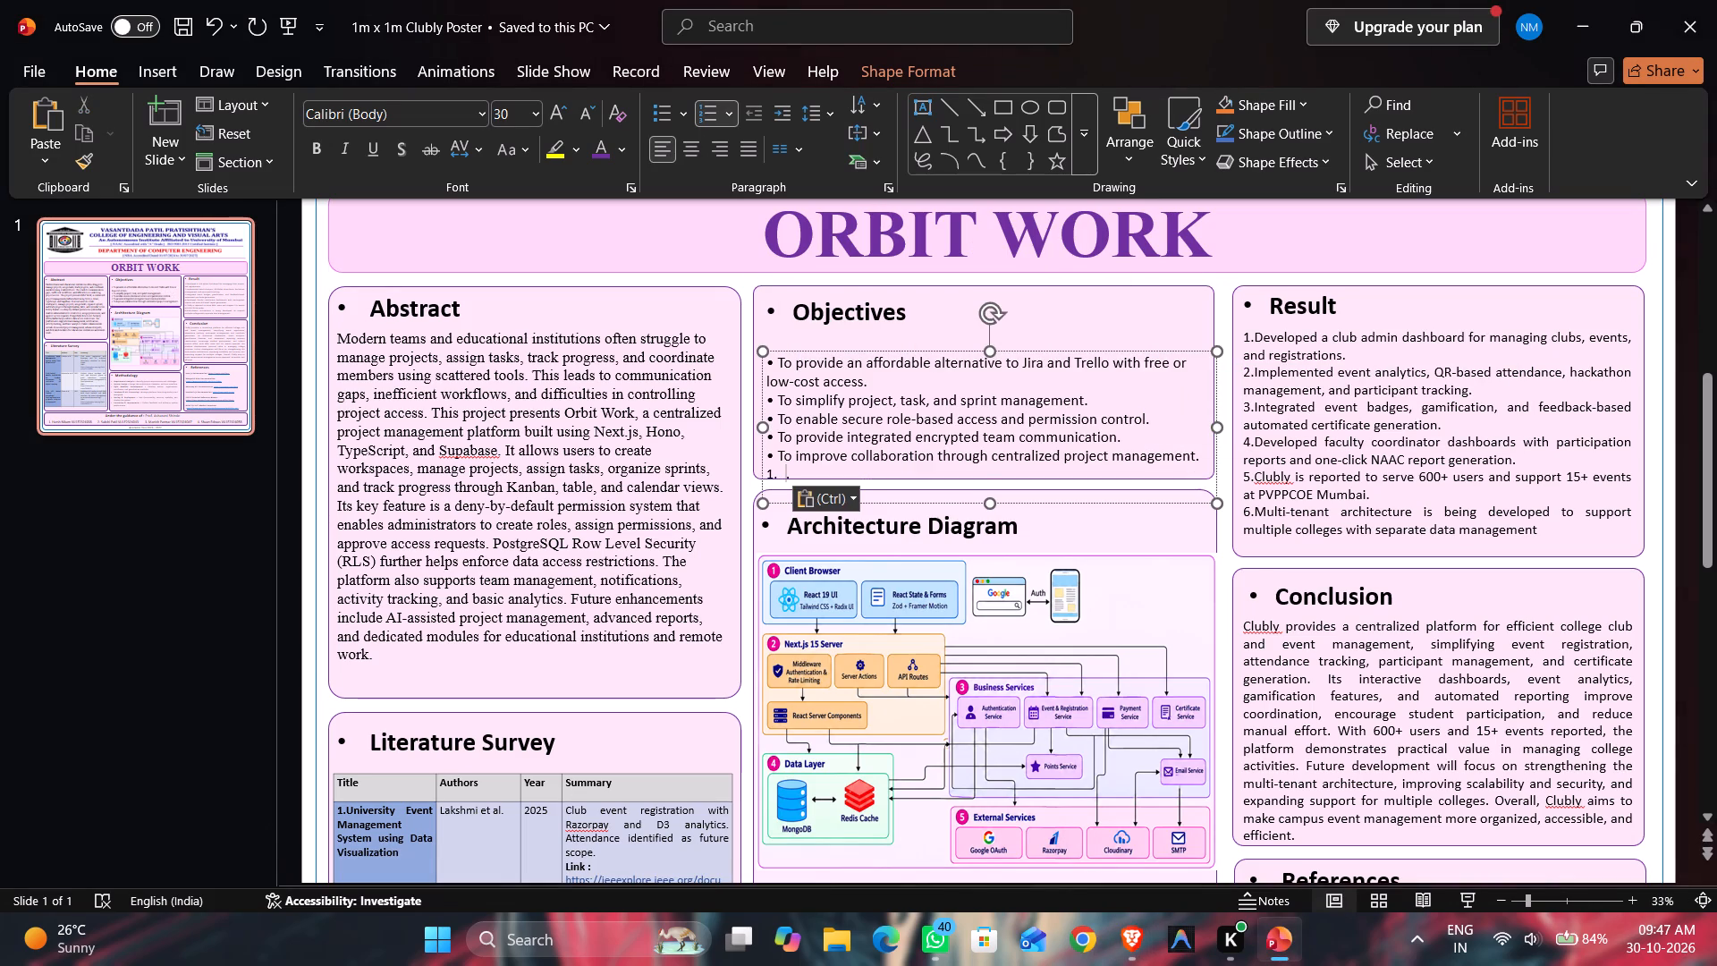
click(823, 478)
click(823, 478)
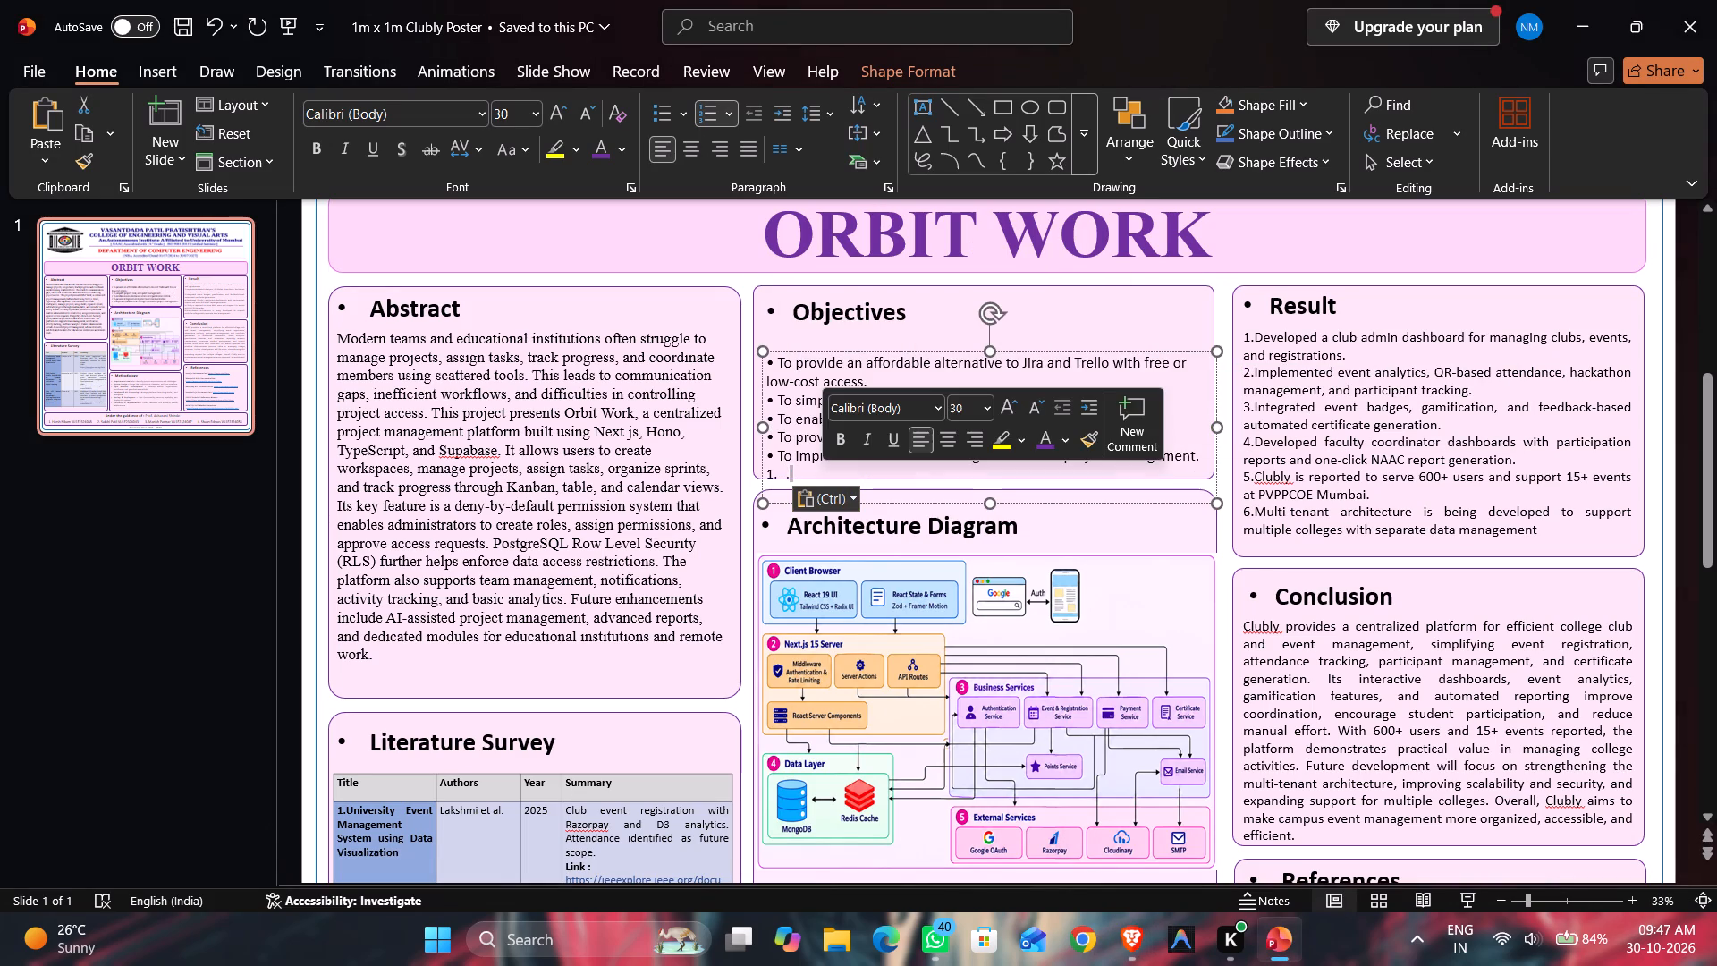
key(BackSpace)
key(BackSpace)
key(BackSpace)
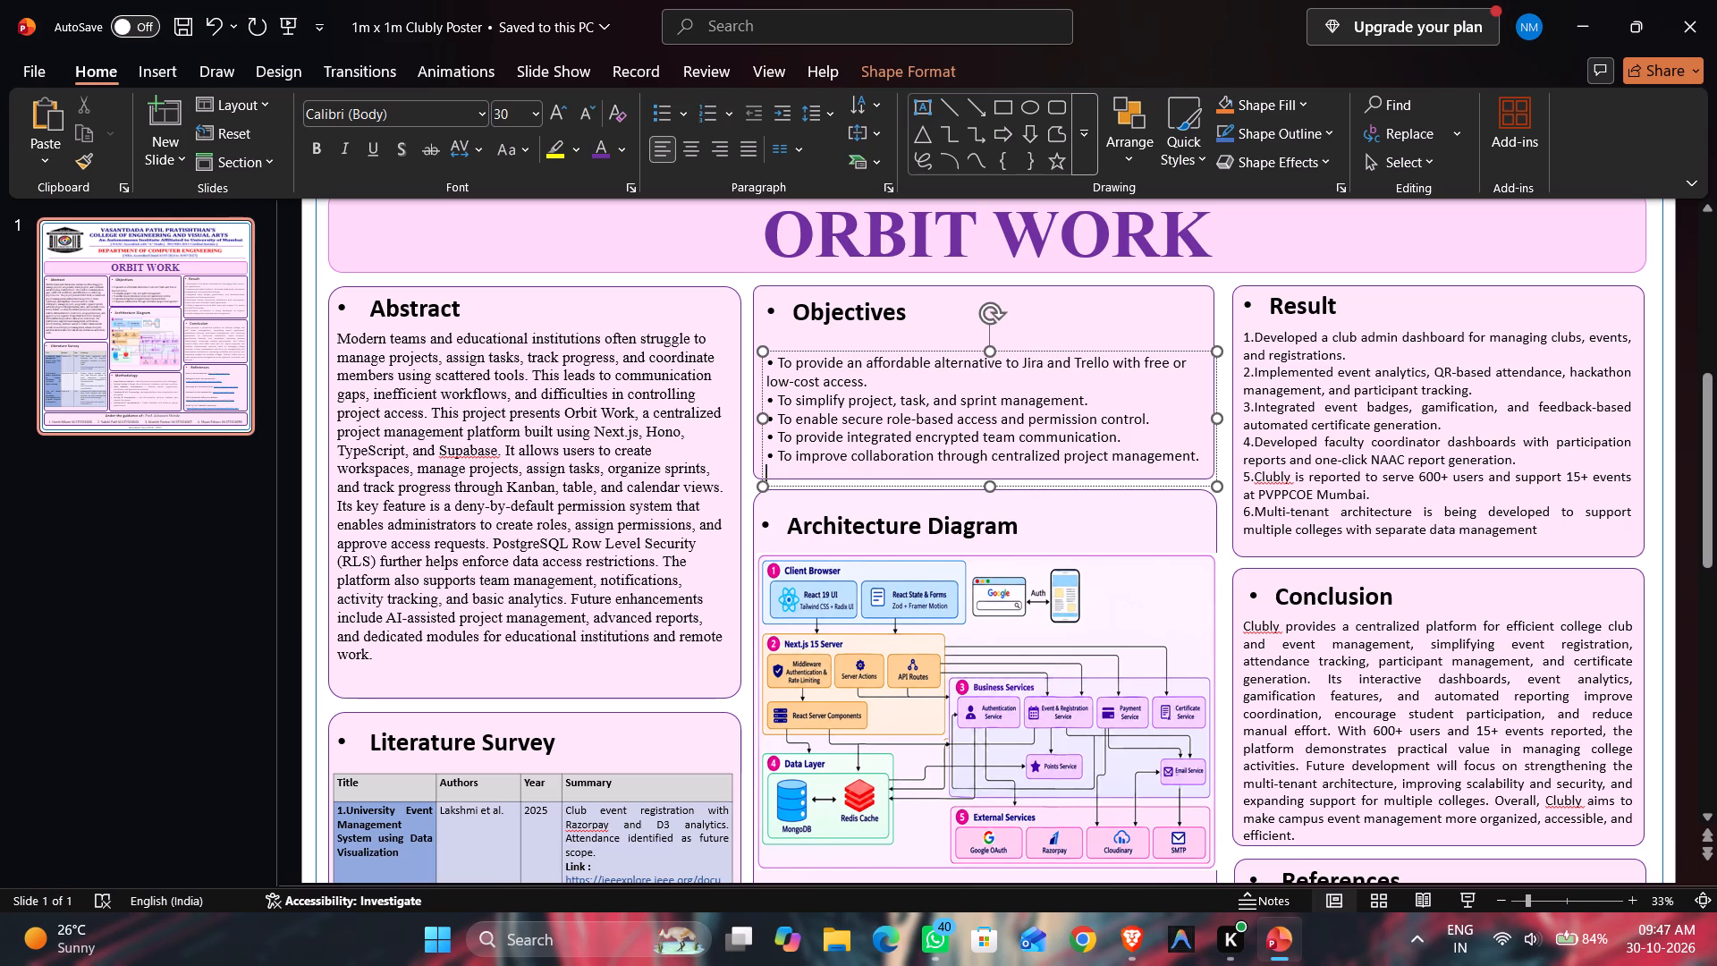
Apply the 1. 2. 3. numbering style to the five Orbit Work objectives, leaving the bulleted styles at None.
drag(778, 361, 1178, 446)
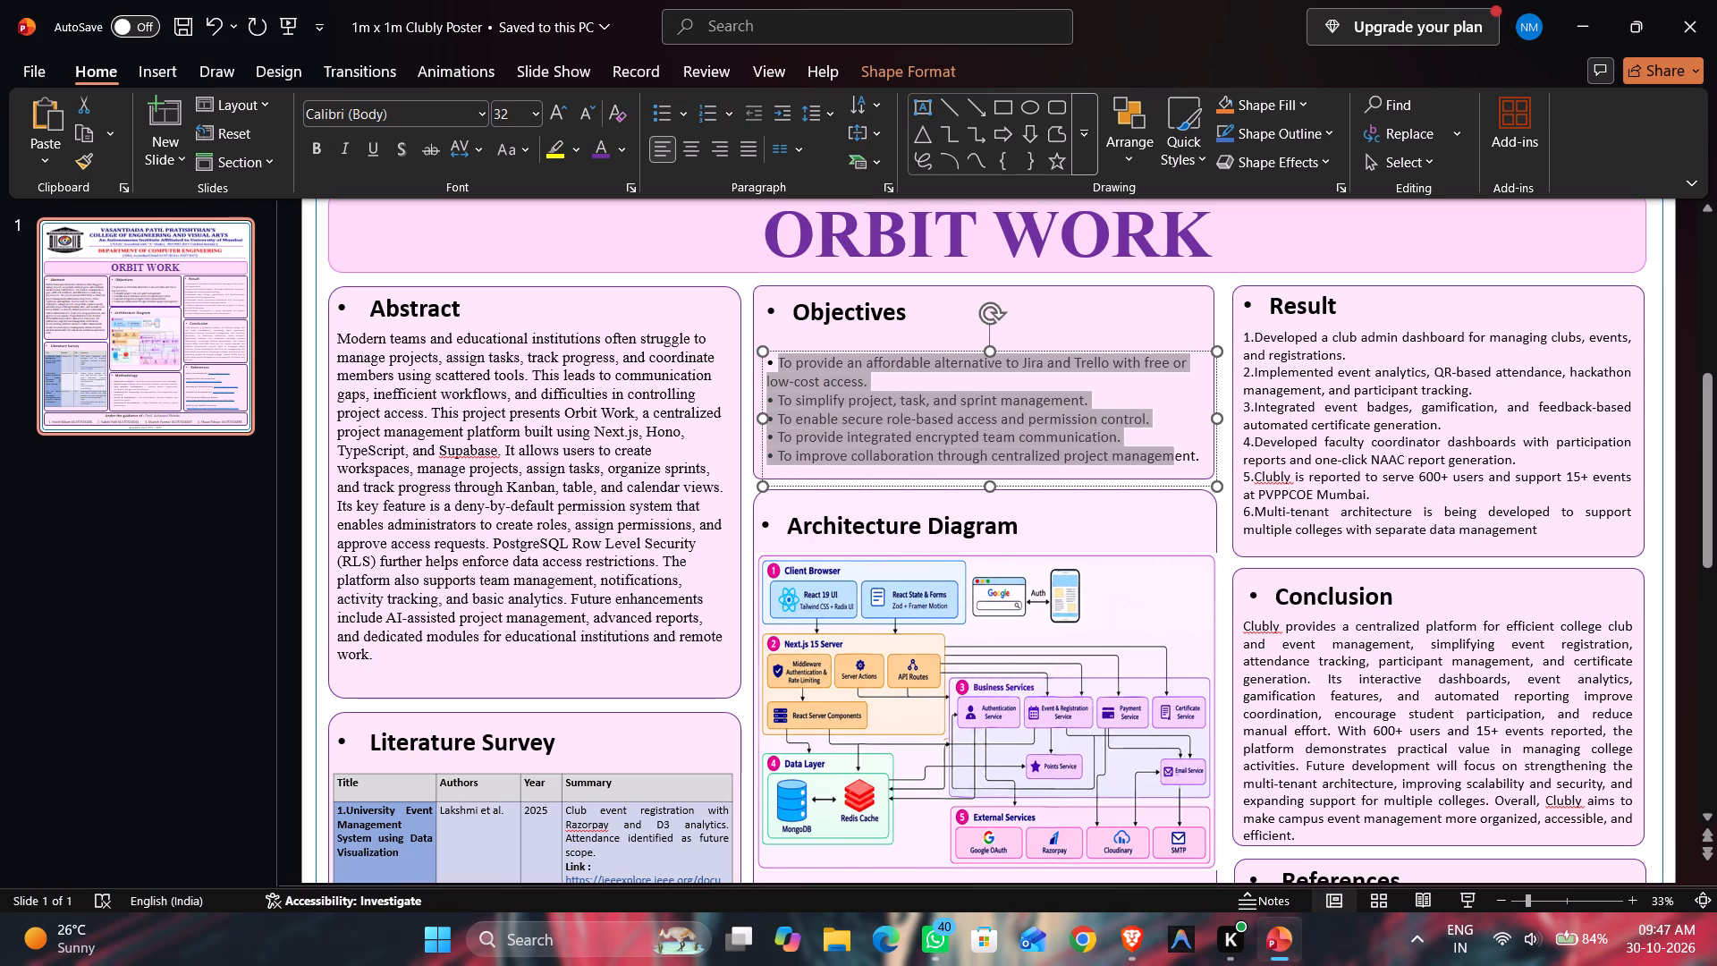
drag(1178, 446, 1200, 451)
click(678, 109)
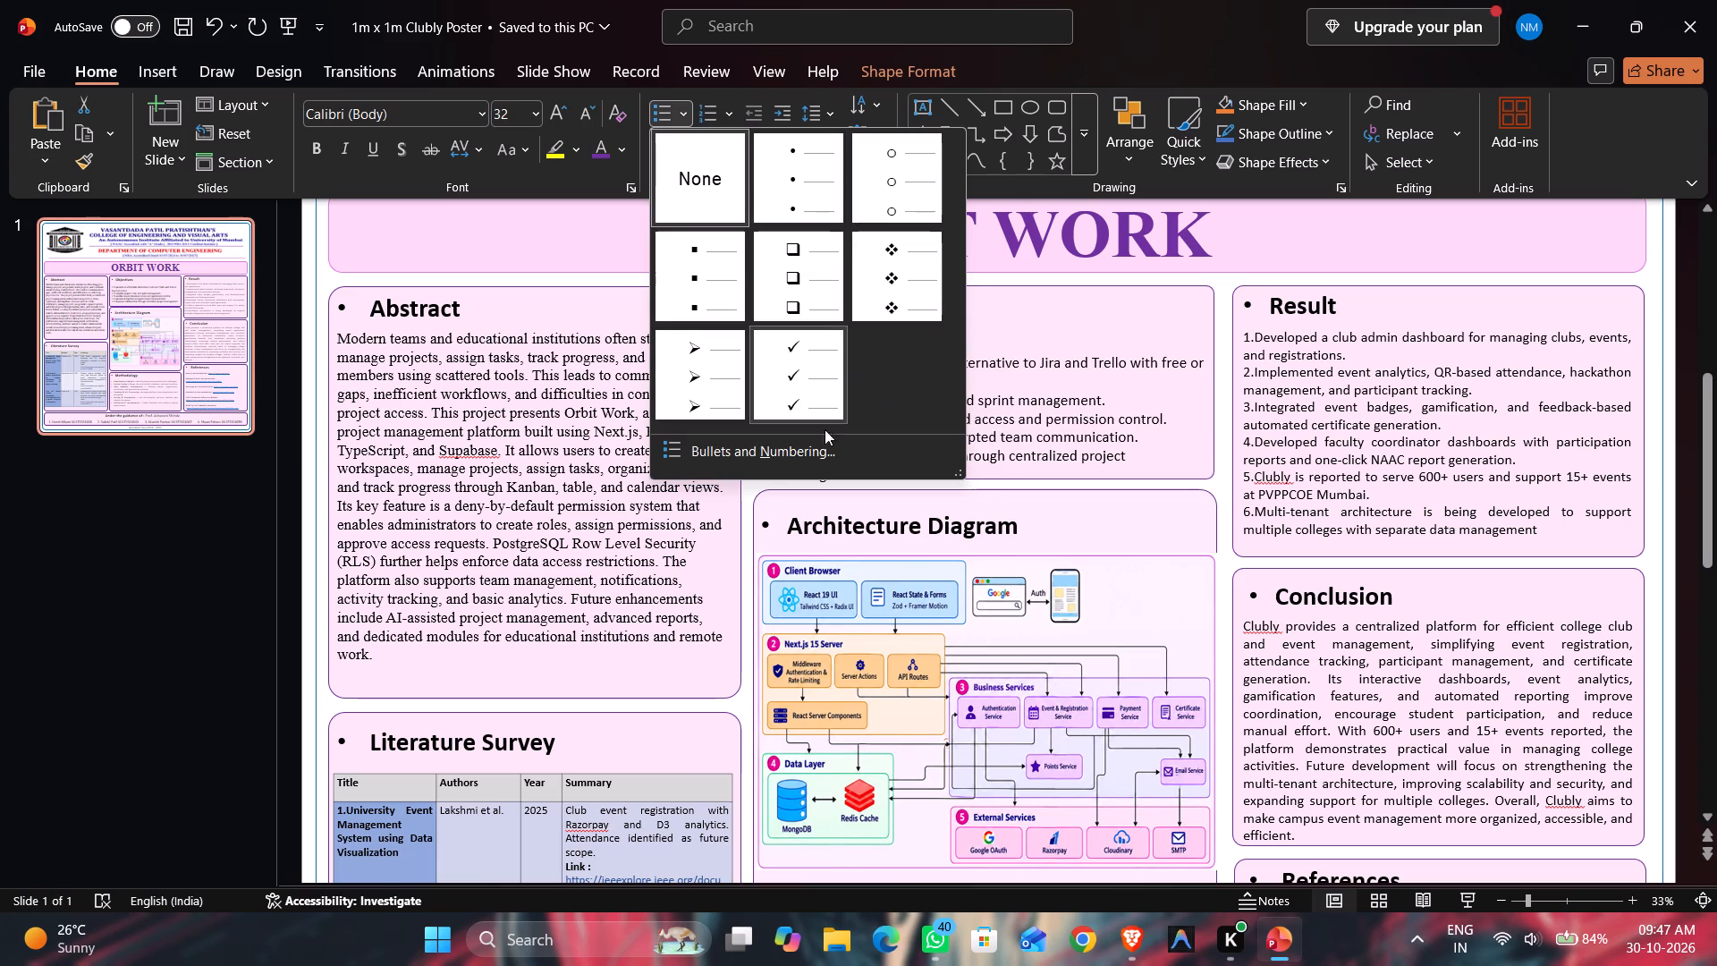
click(761, 457)
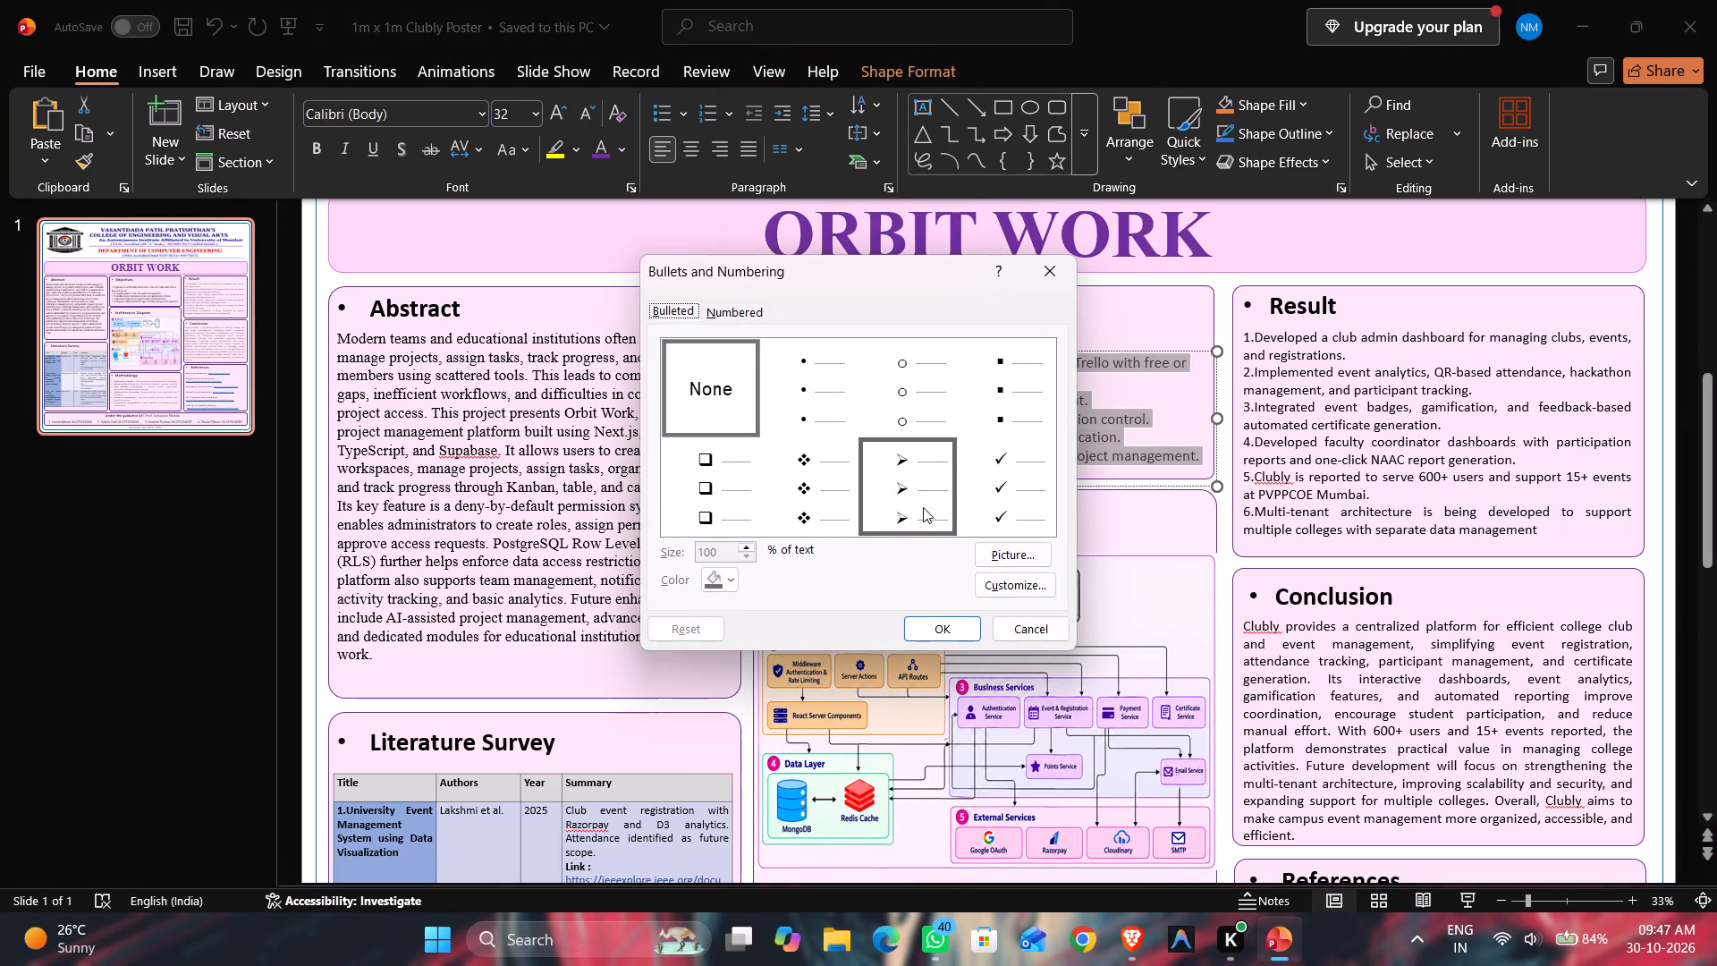
click(940, 487)
scroll(940, 487, down, 5)
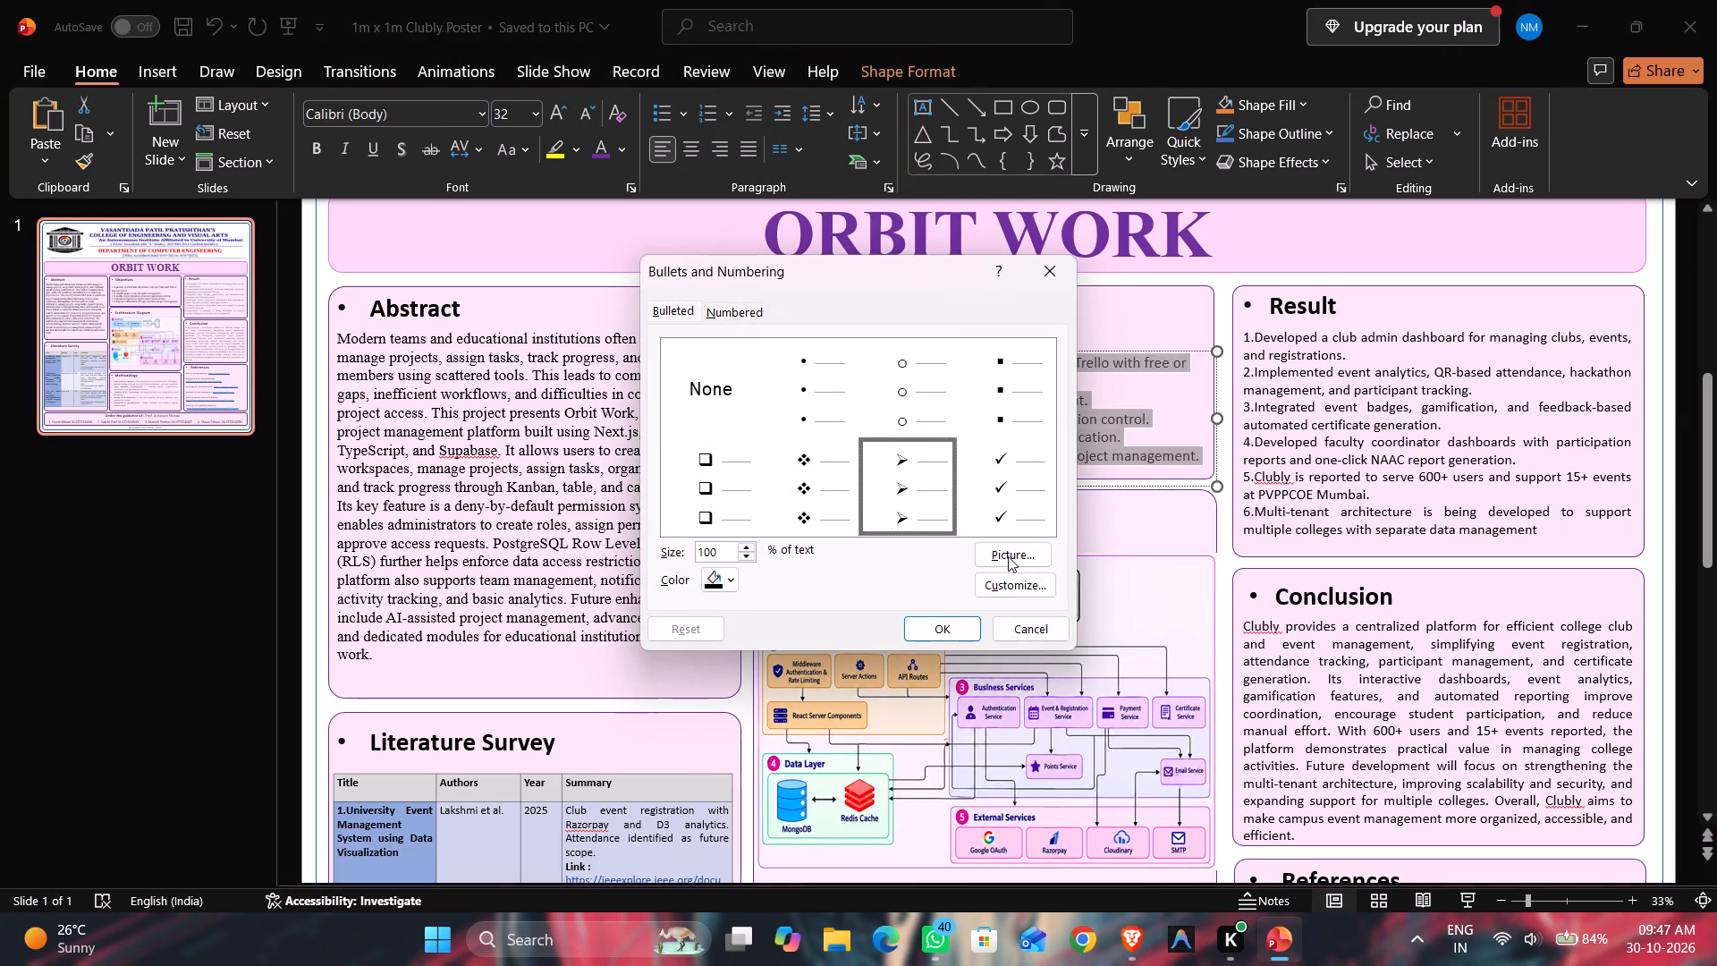
click(728, 417)
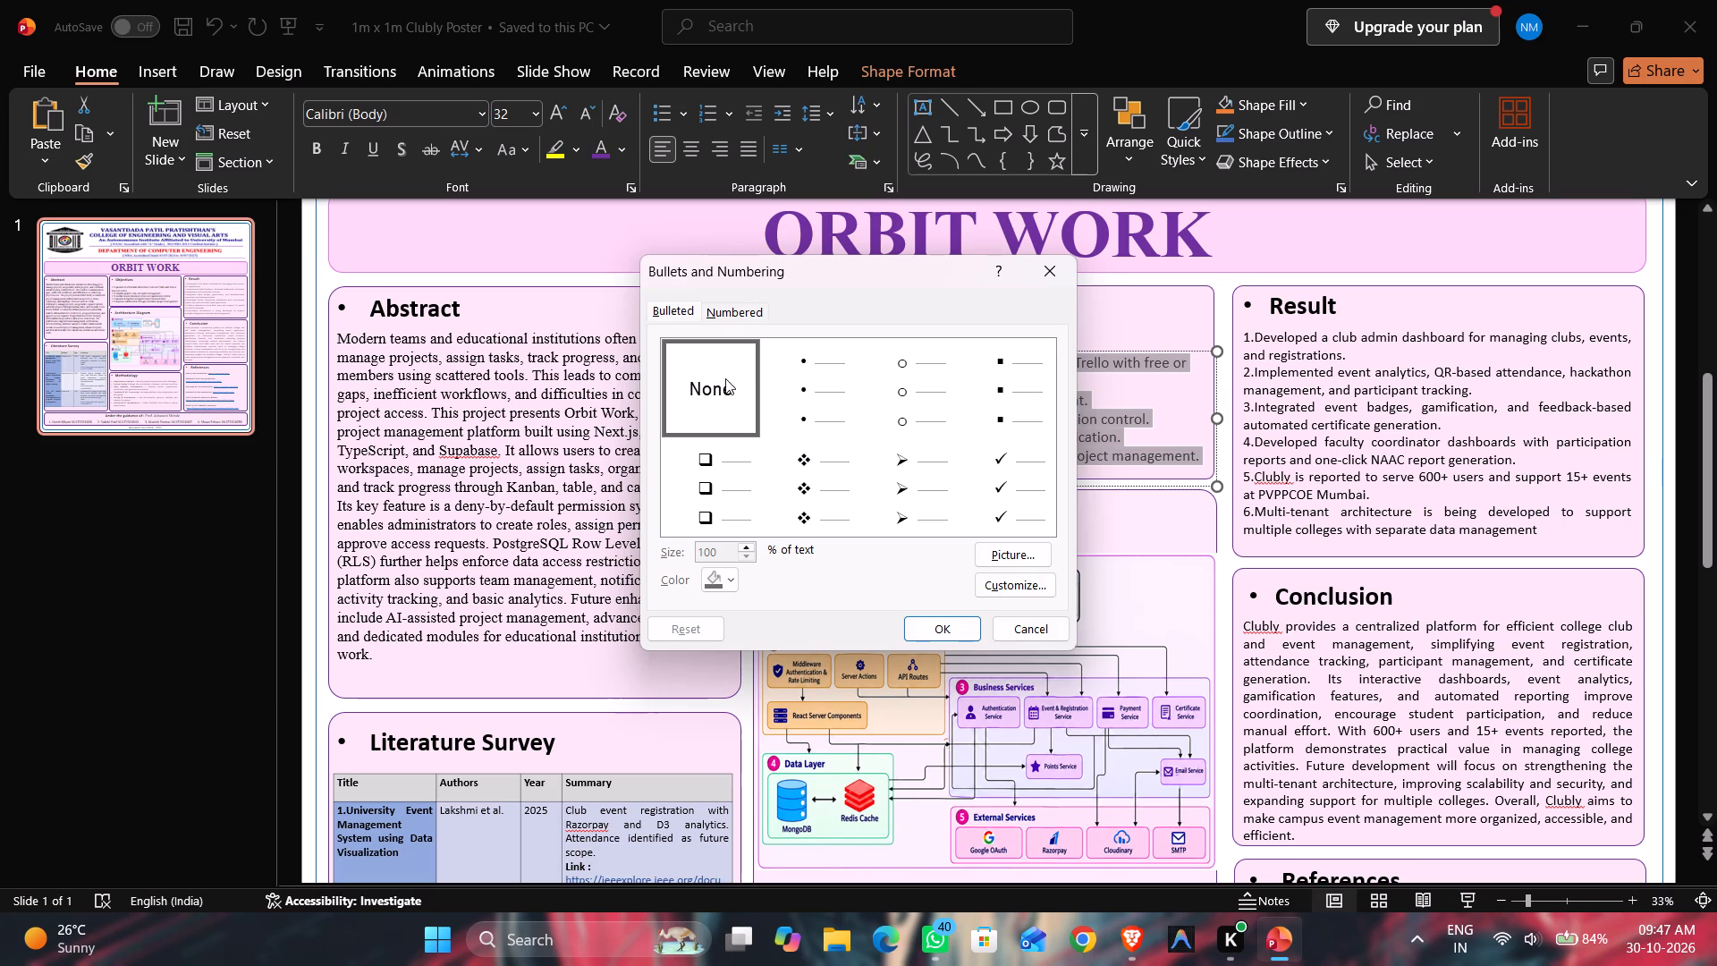
click(734, 314)
click(797, 373)
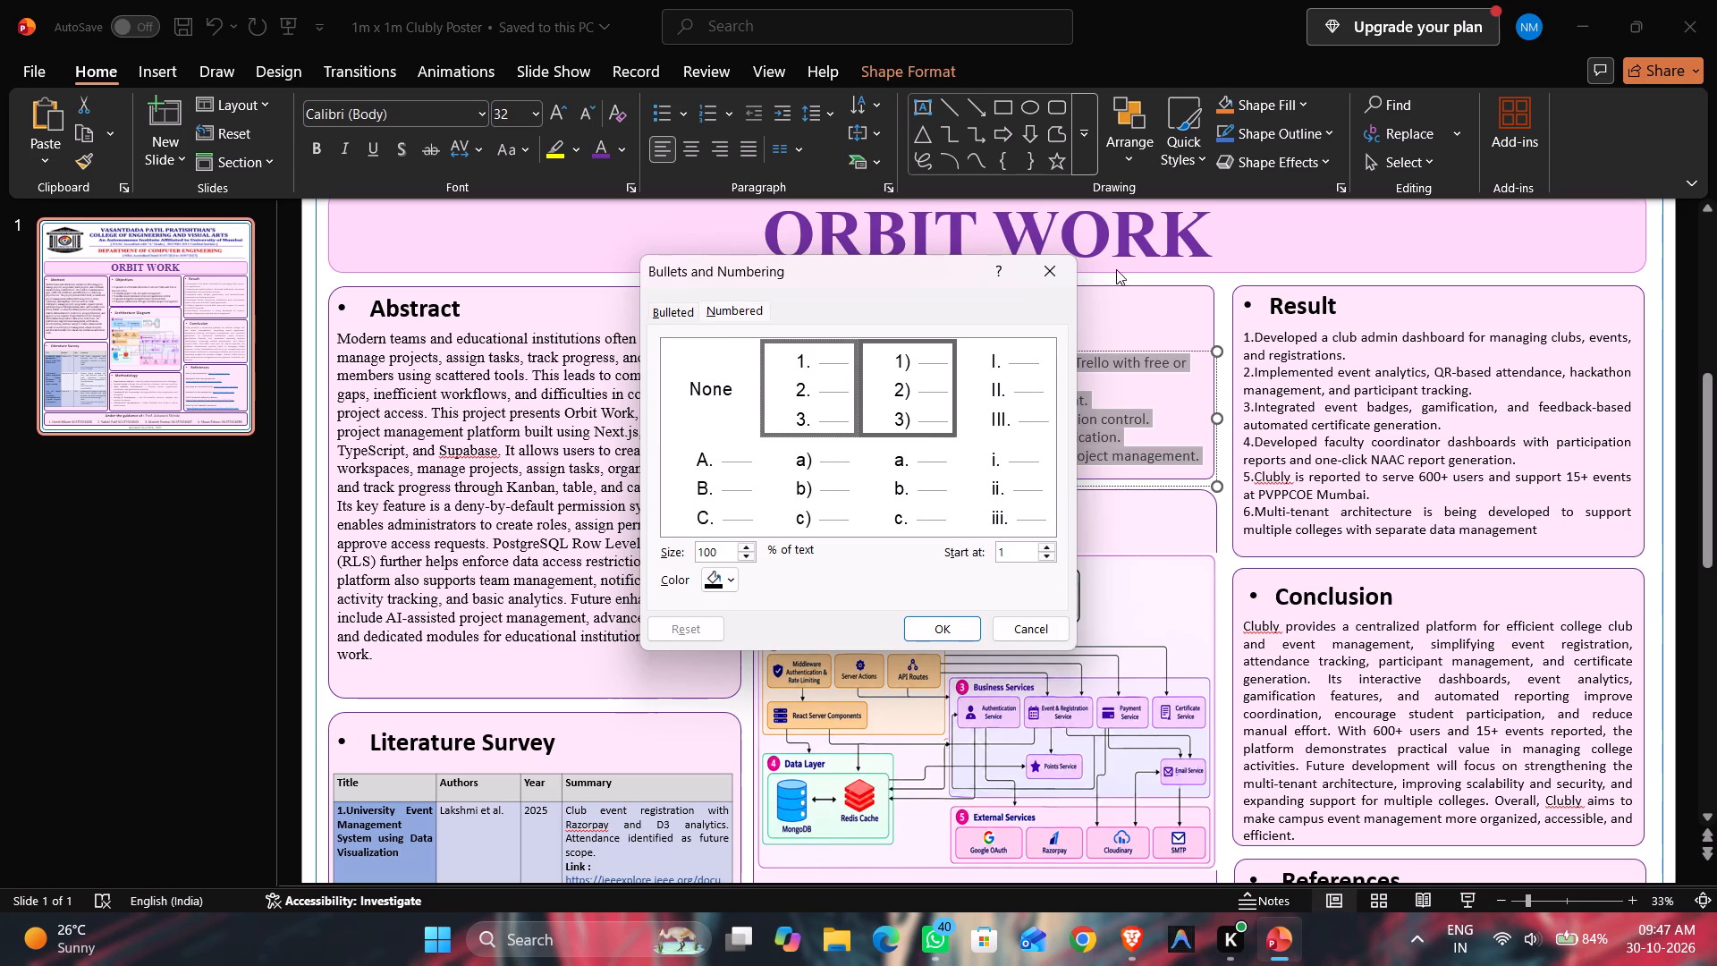
click(953, 638)
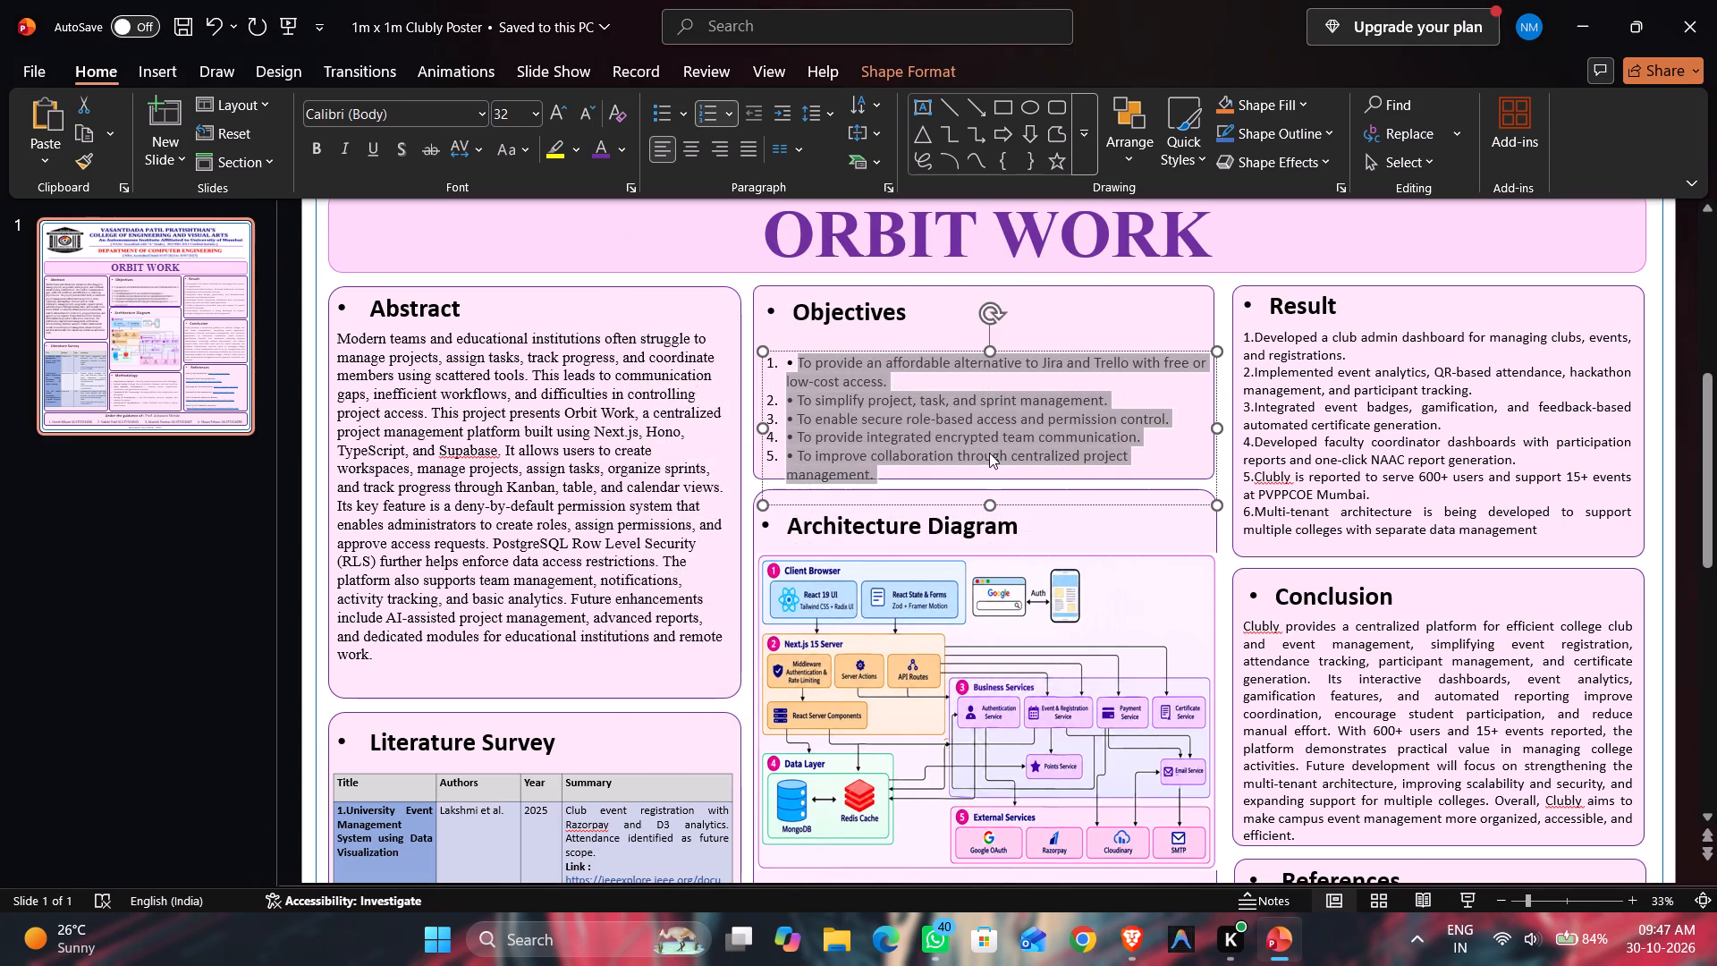
Move the objectives text box slightly up, closer to the Objectives heading, so the last line sits inside the section frame.
click(920, 463)
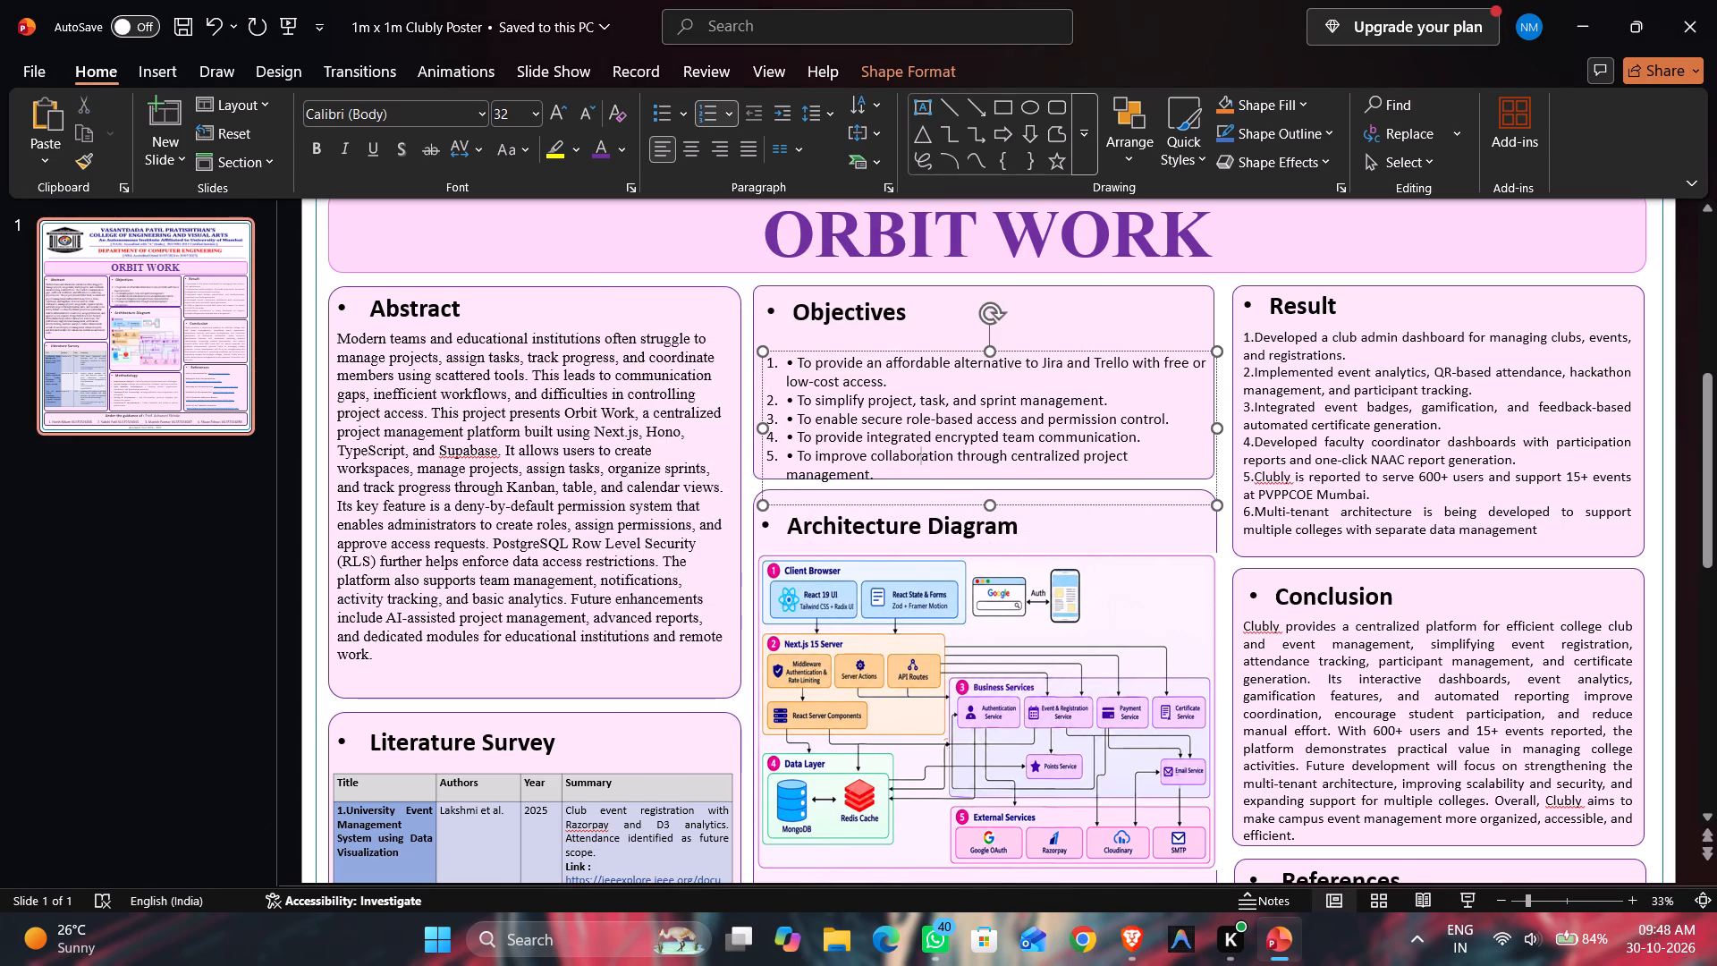
click(777, 360)
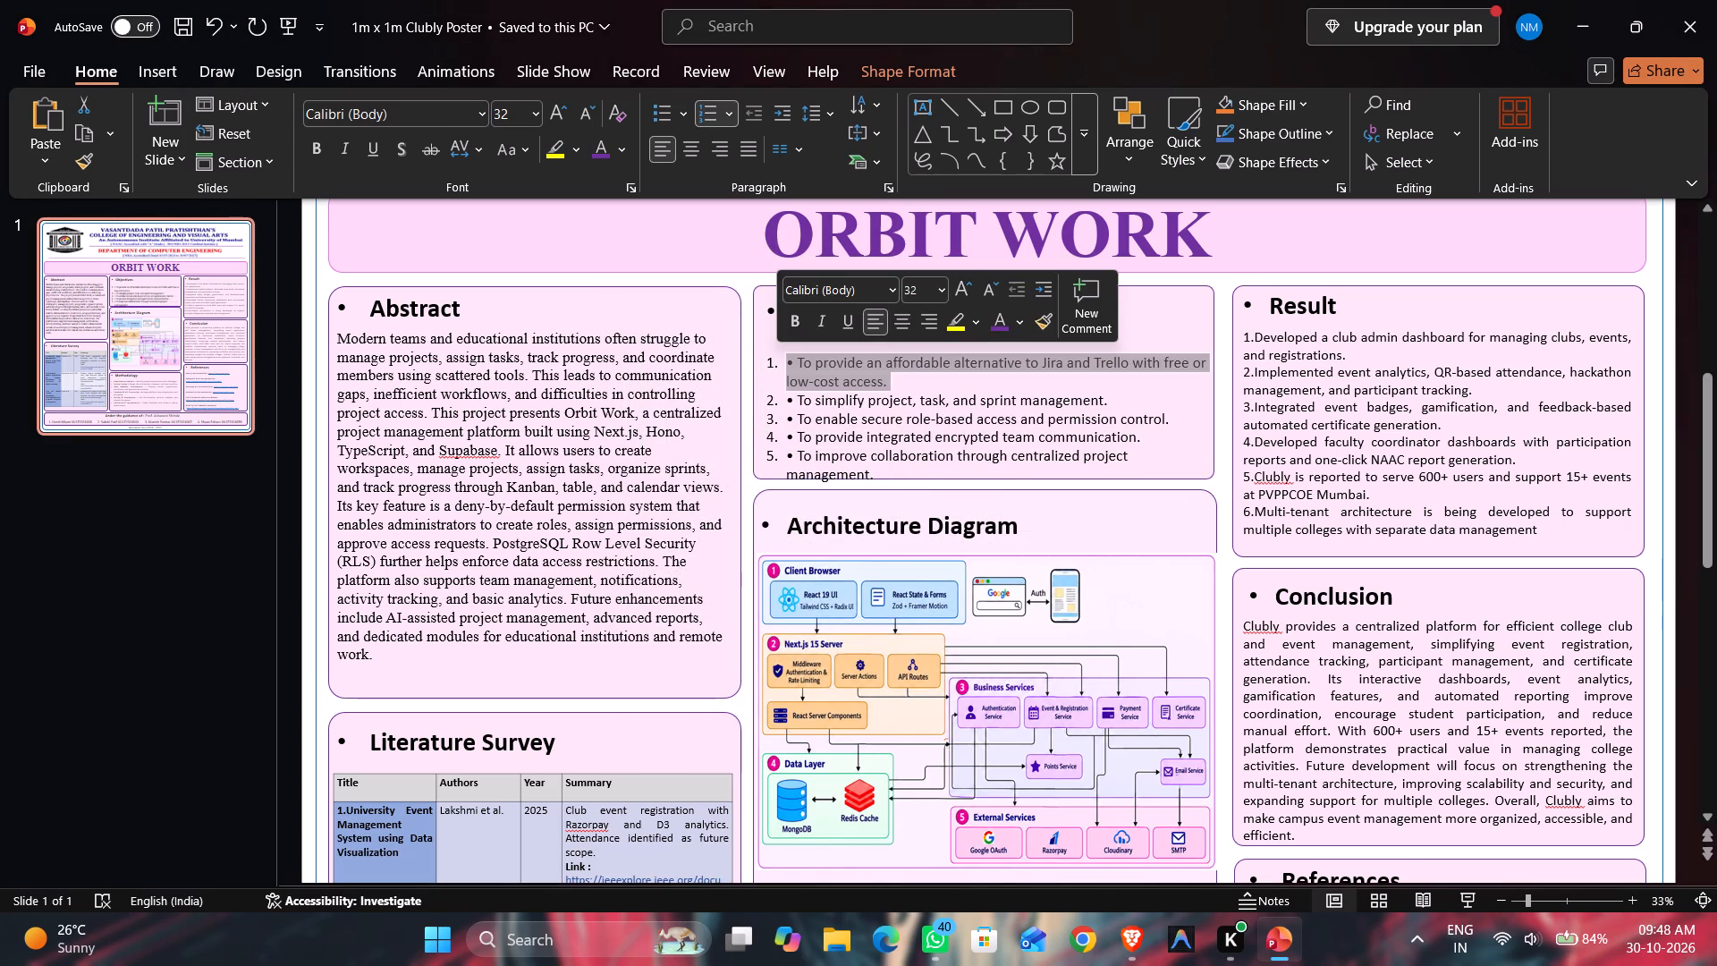
click(1152, 454)
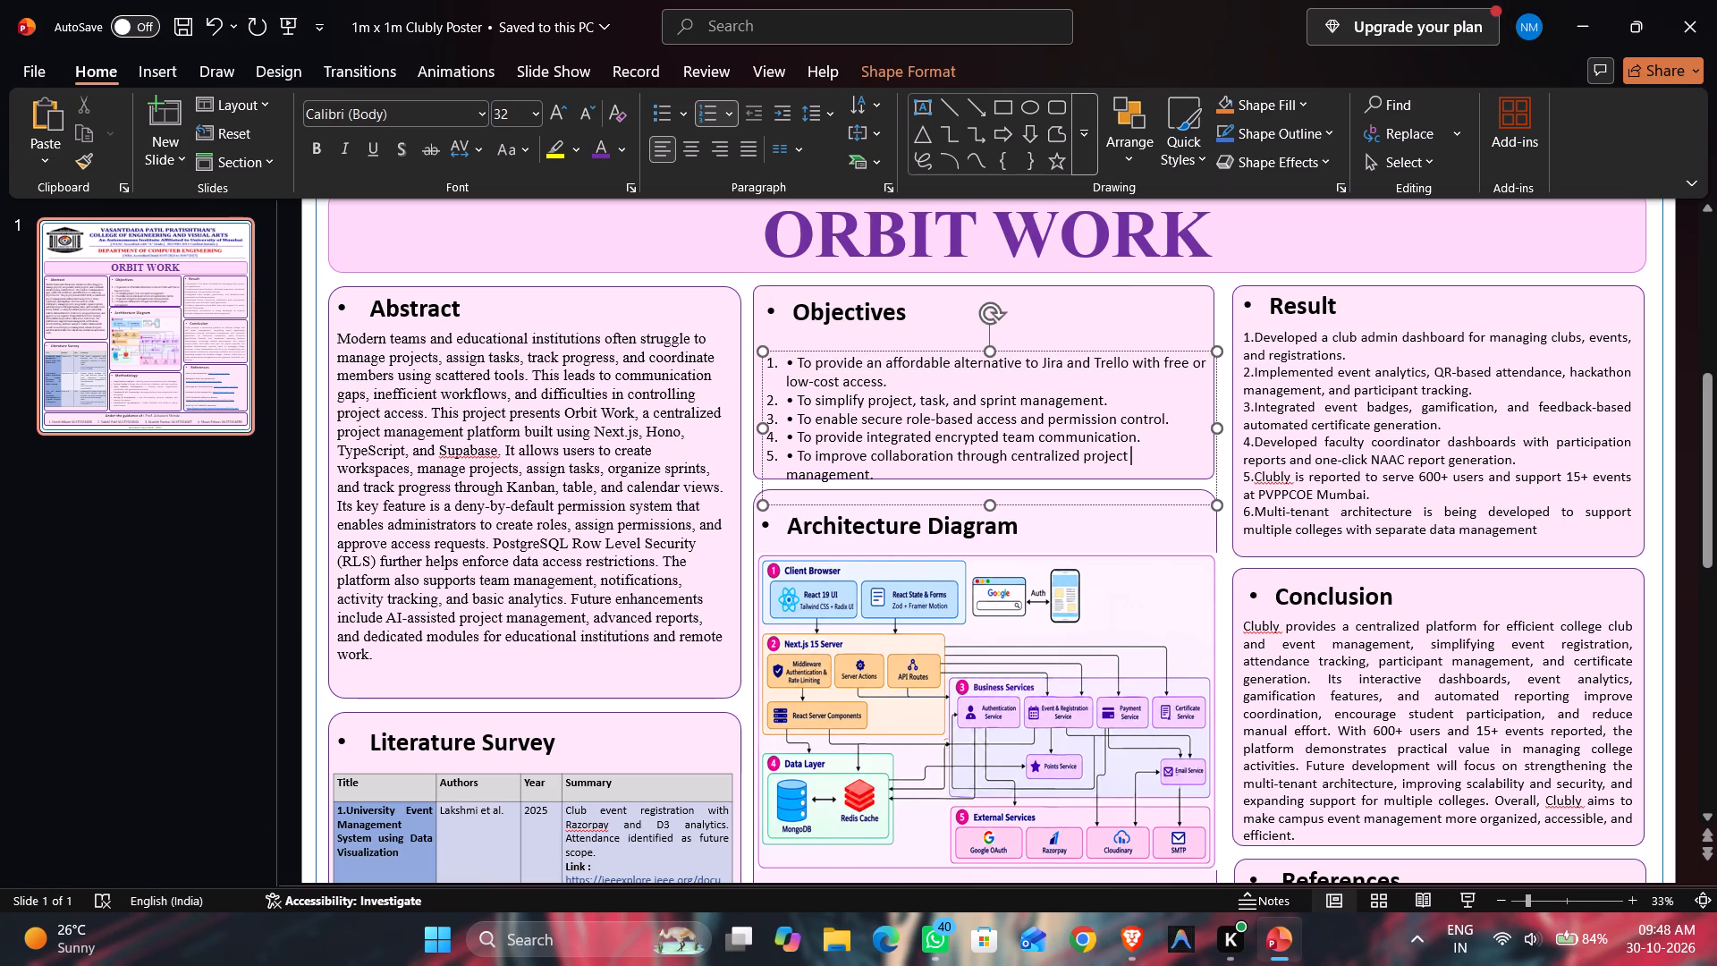
drag(1143, 349, 1140, 334)
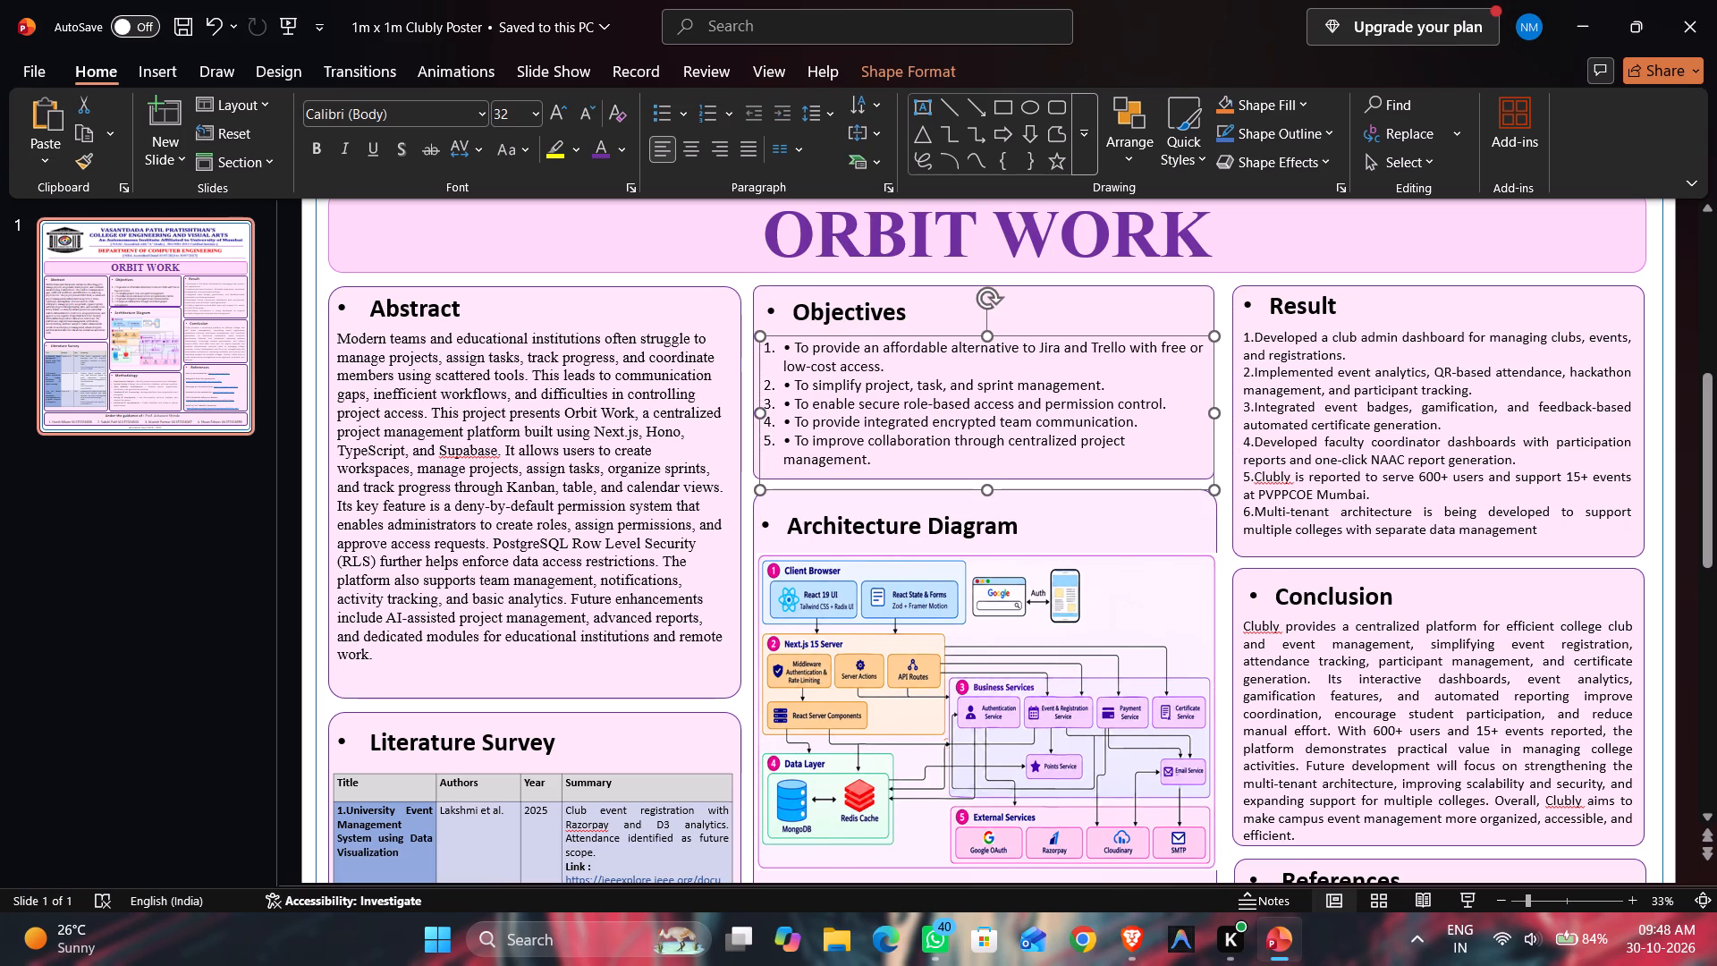
click(1222, 315)
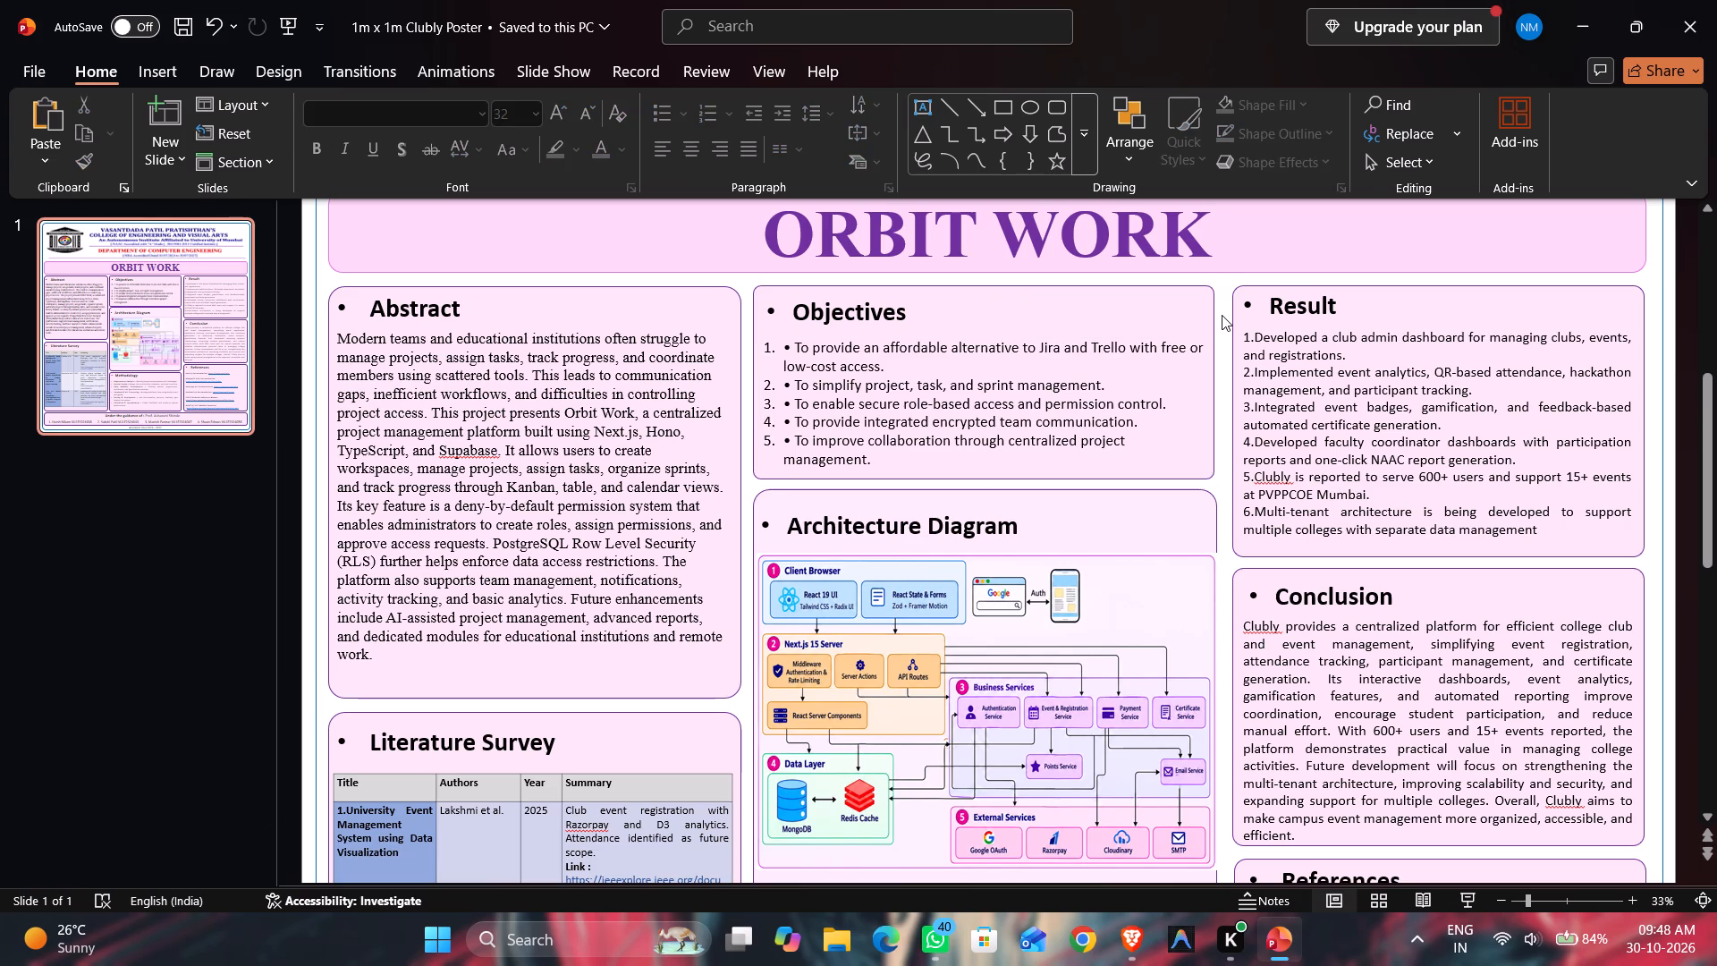
Delete the leftover bullet characters before all five objectives, keeping the numbers 1 to 5.
click(793, 441)
key(BackSpace)
key(BackSpace)
key(BackSpace)
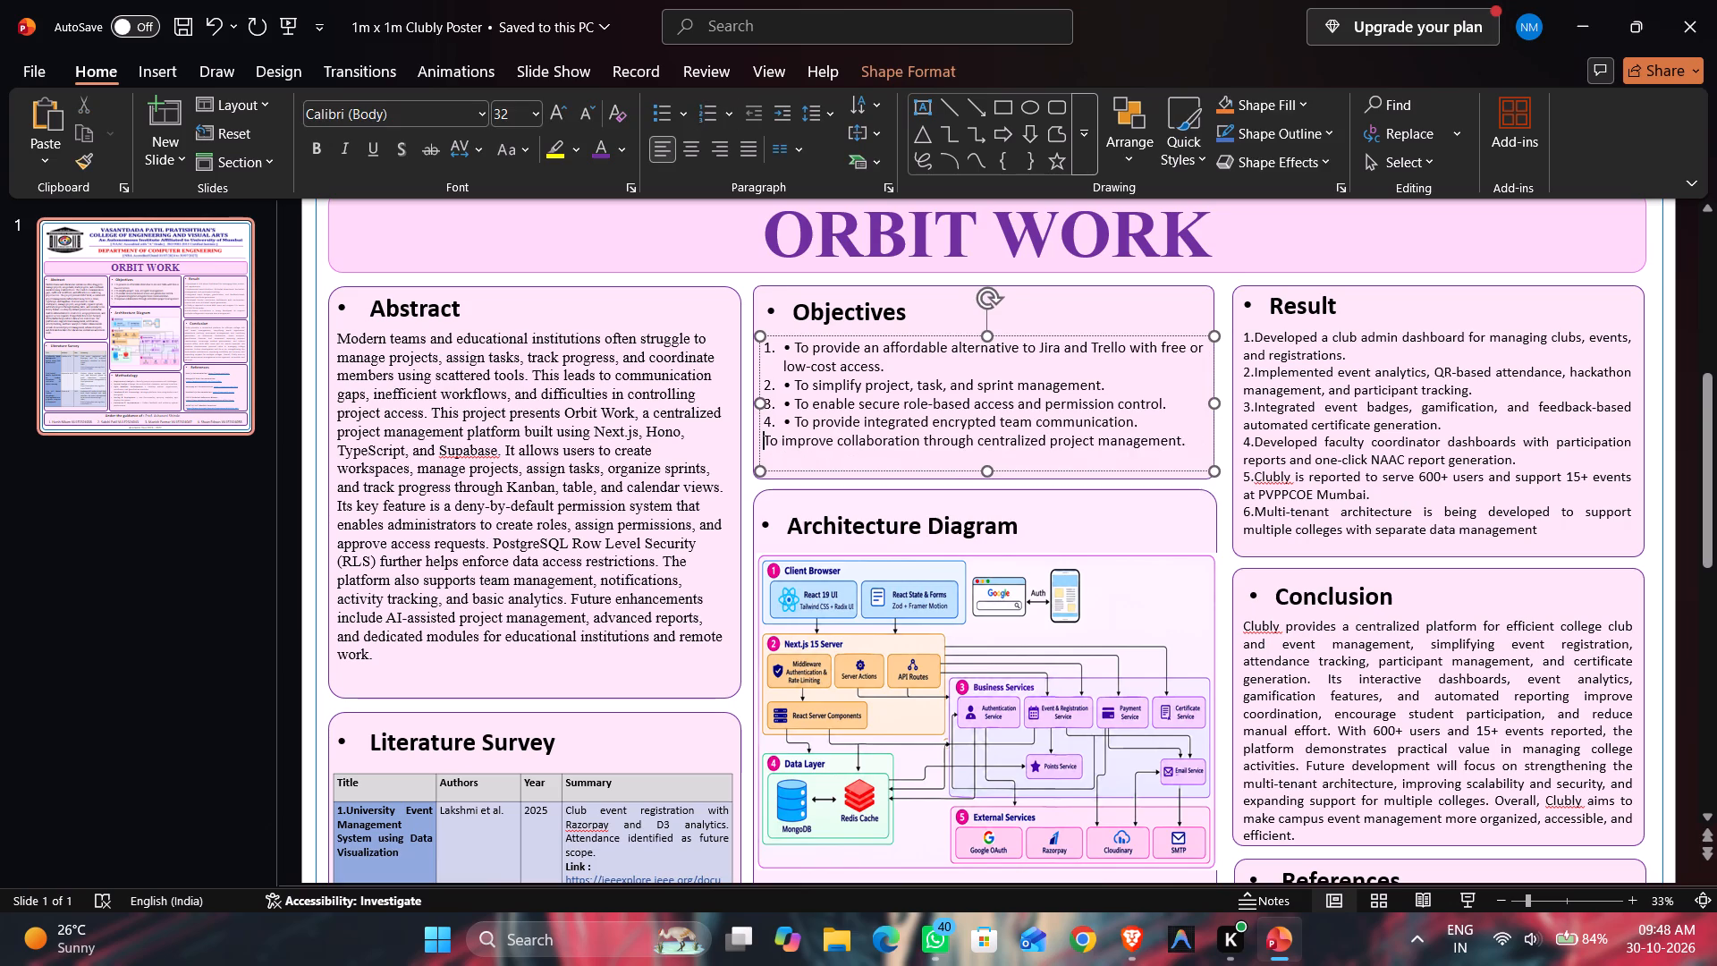
key(ctrl+z)
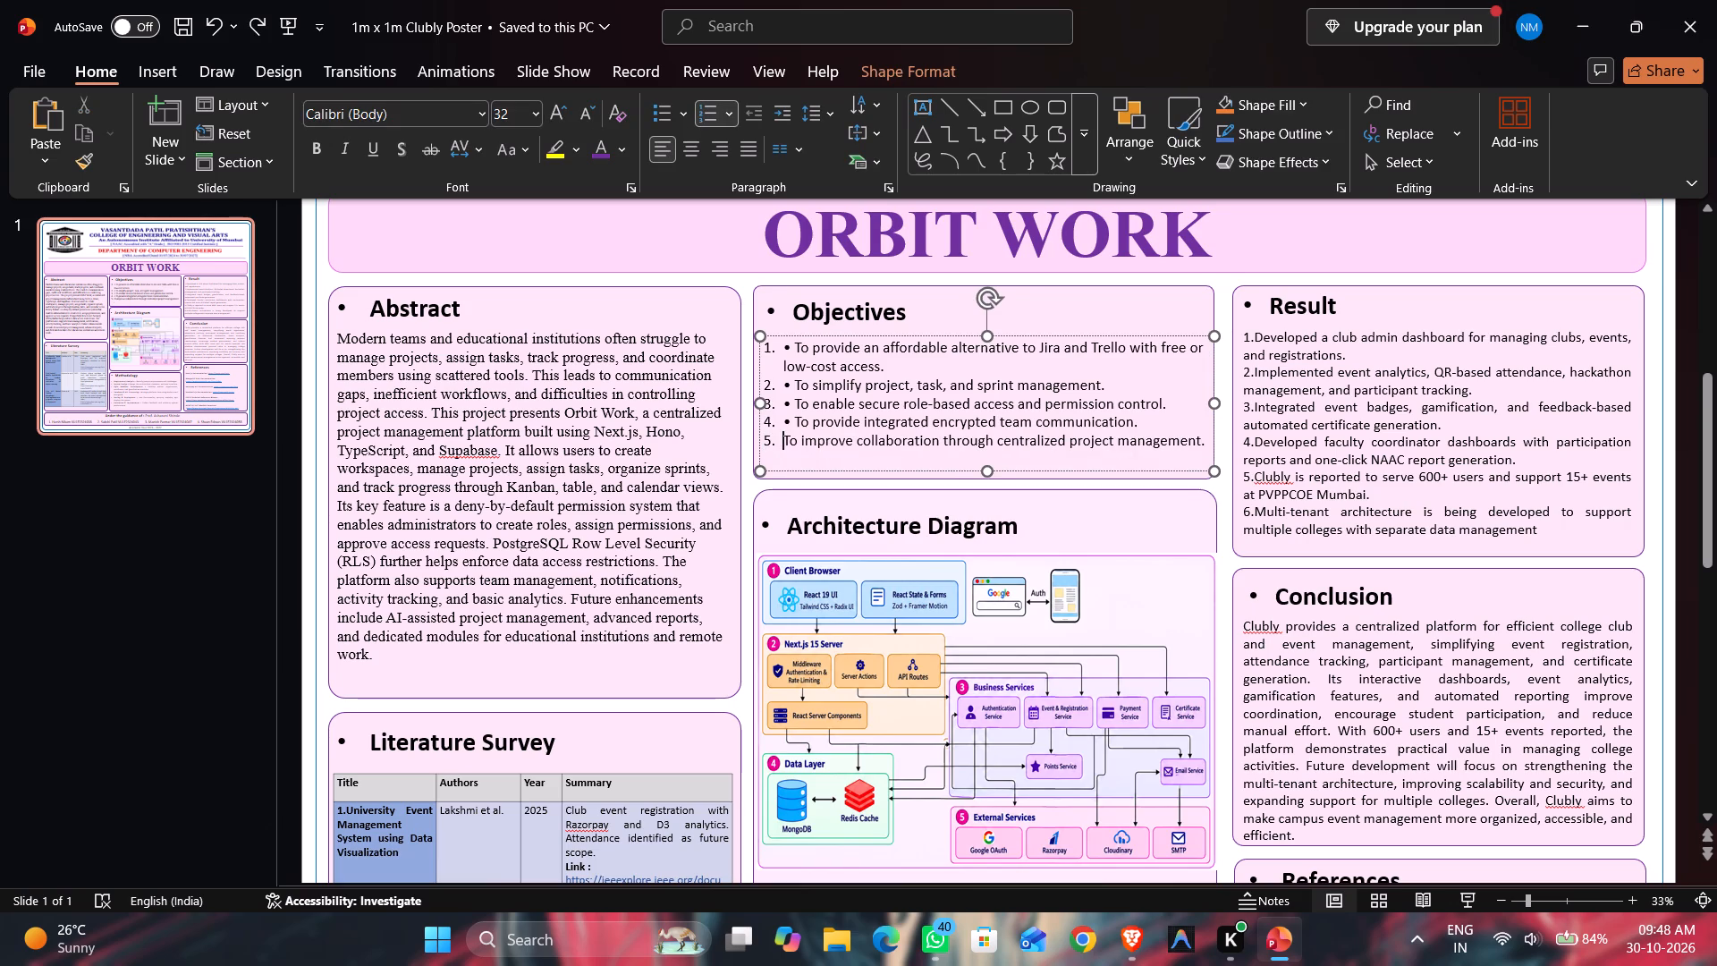
click(794, 422)
key(BackSpace)
key(BackSpace)
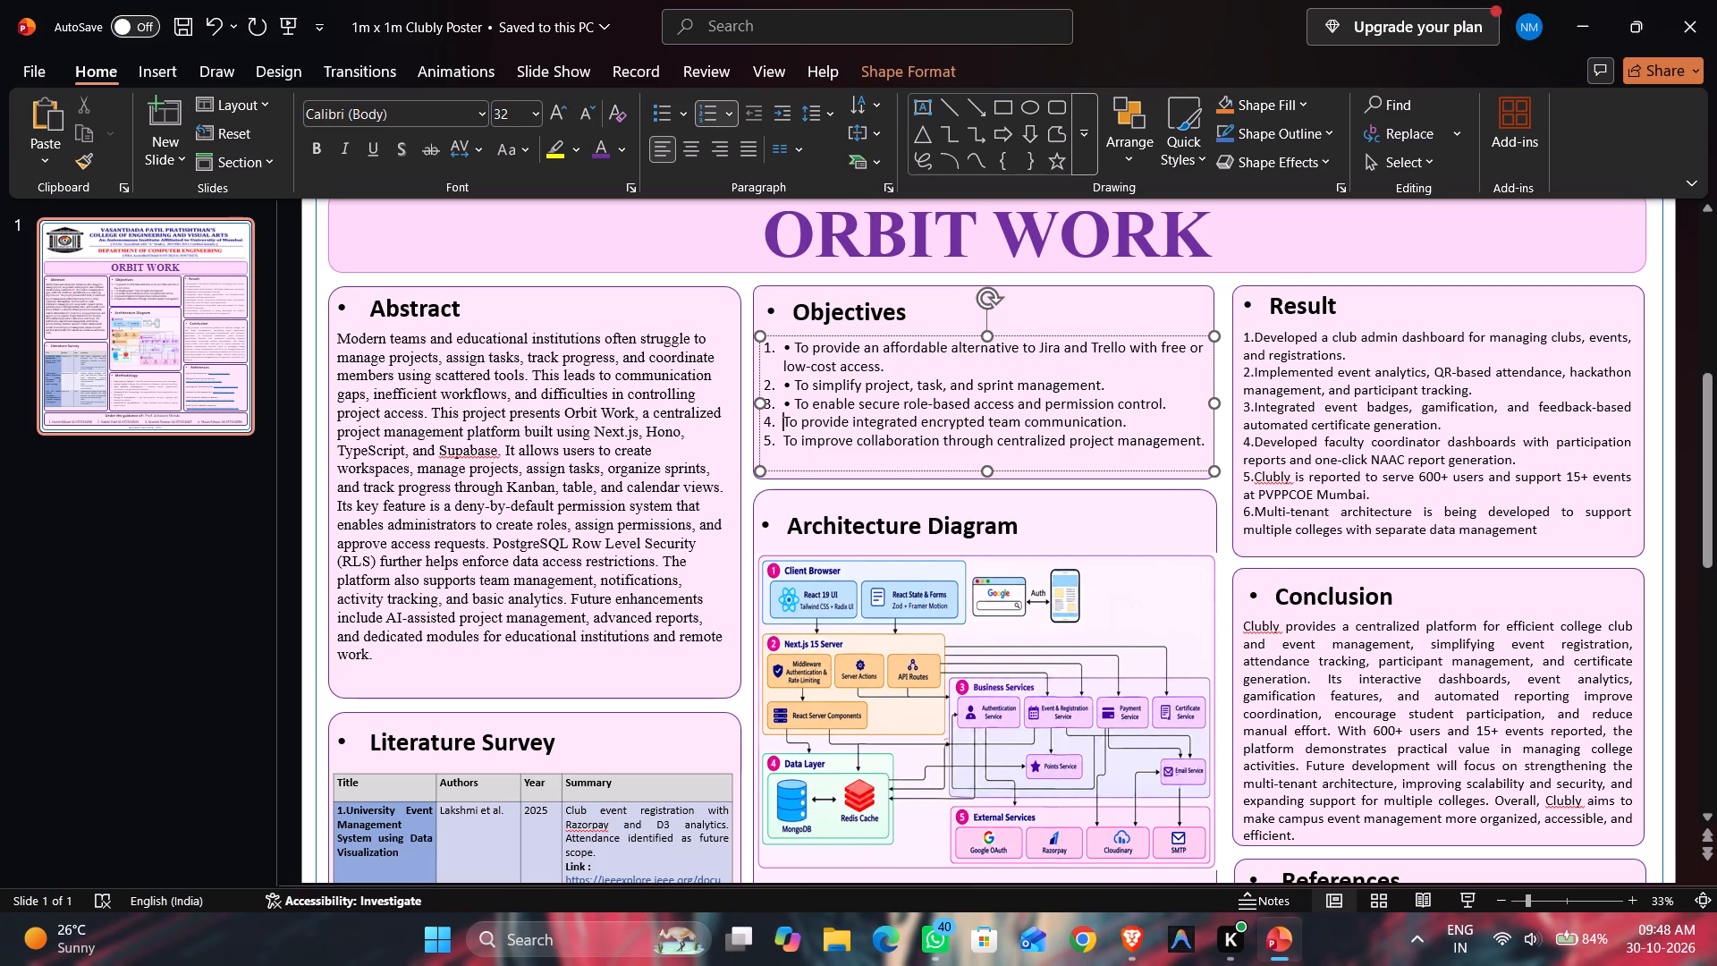
click(794, 410)
key(BackSpace)
key(BackSpace)
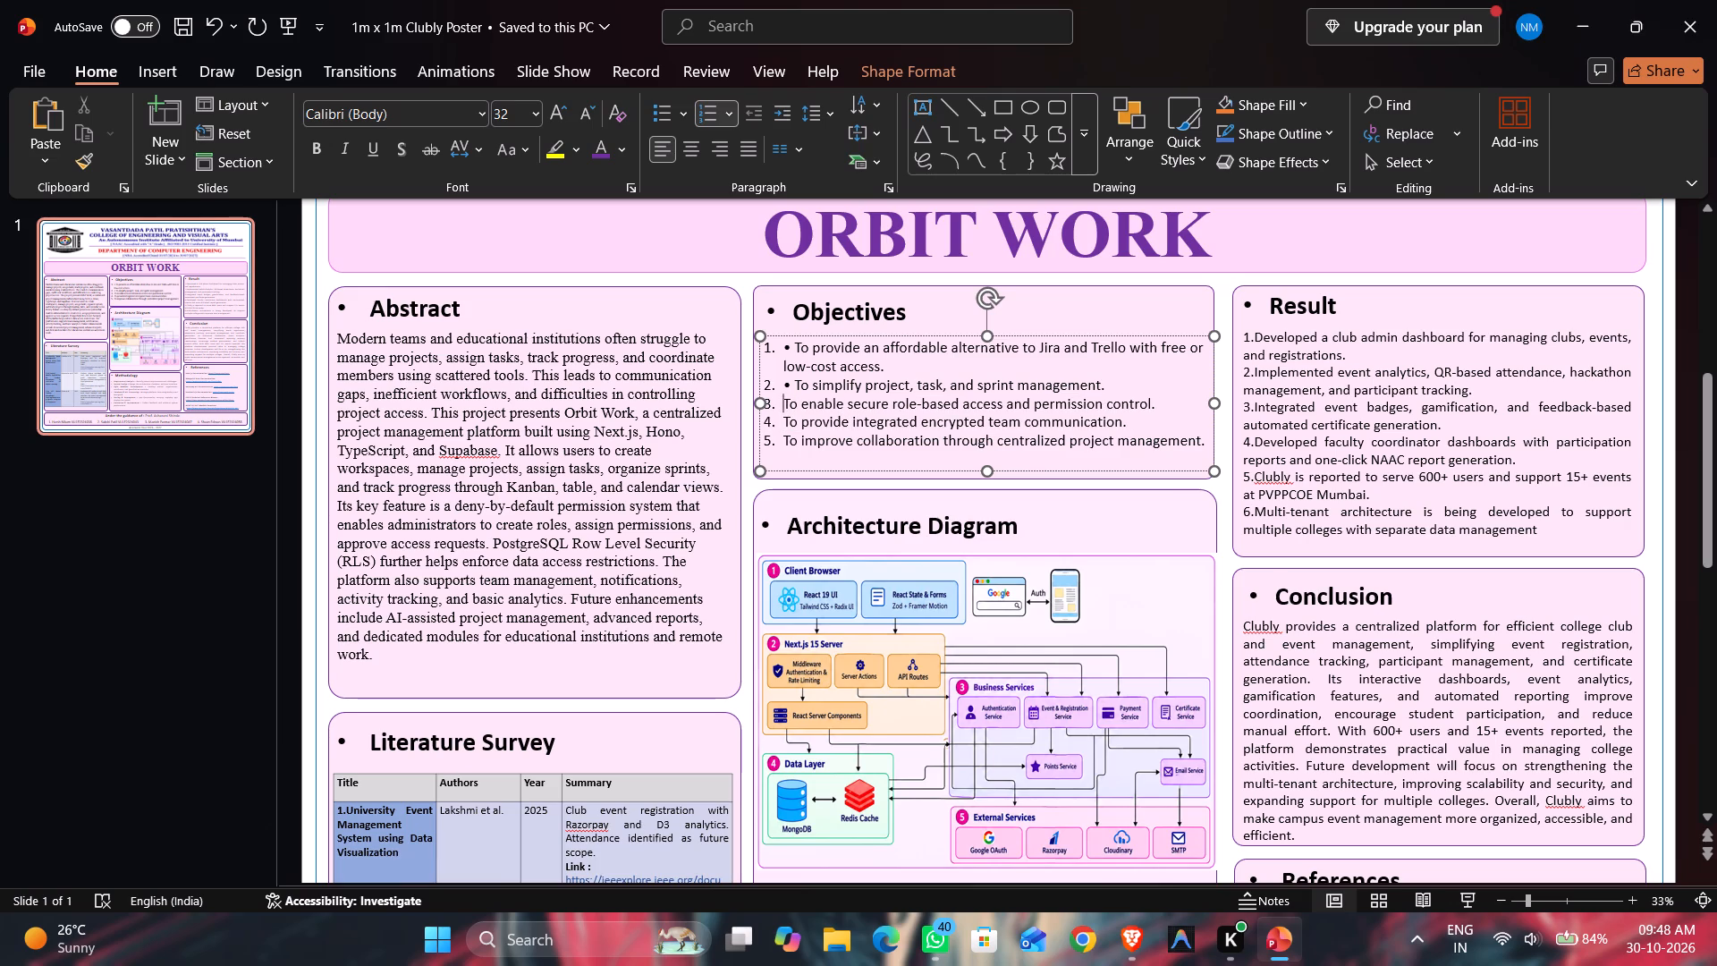
key(Up)
key(Right)
key(BackSpace)
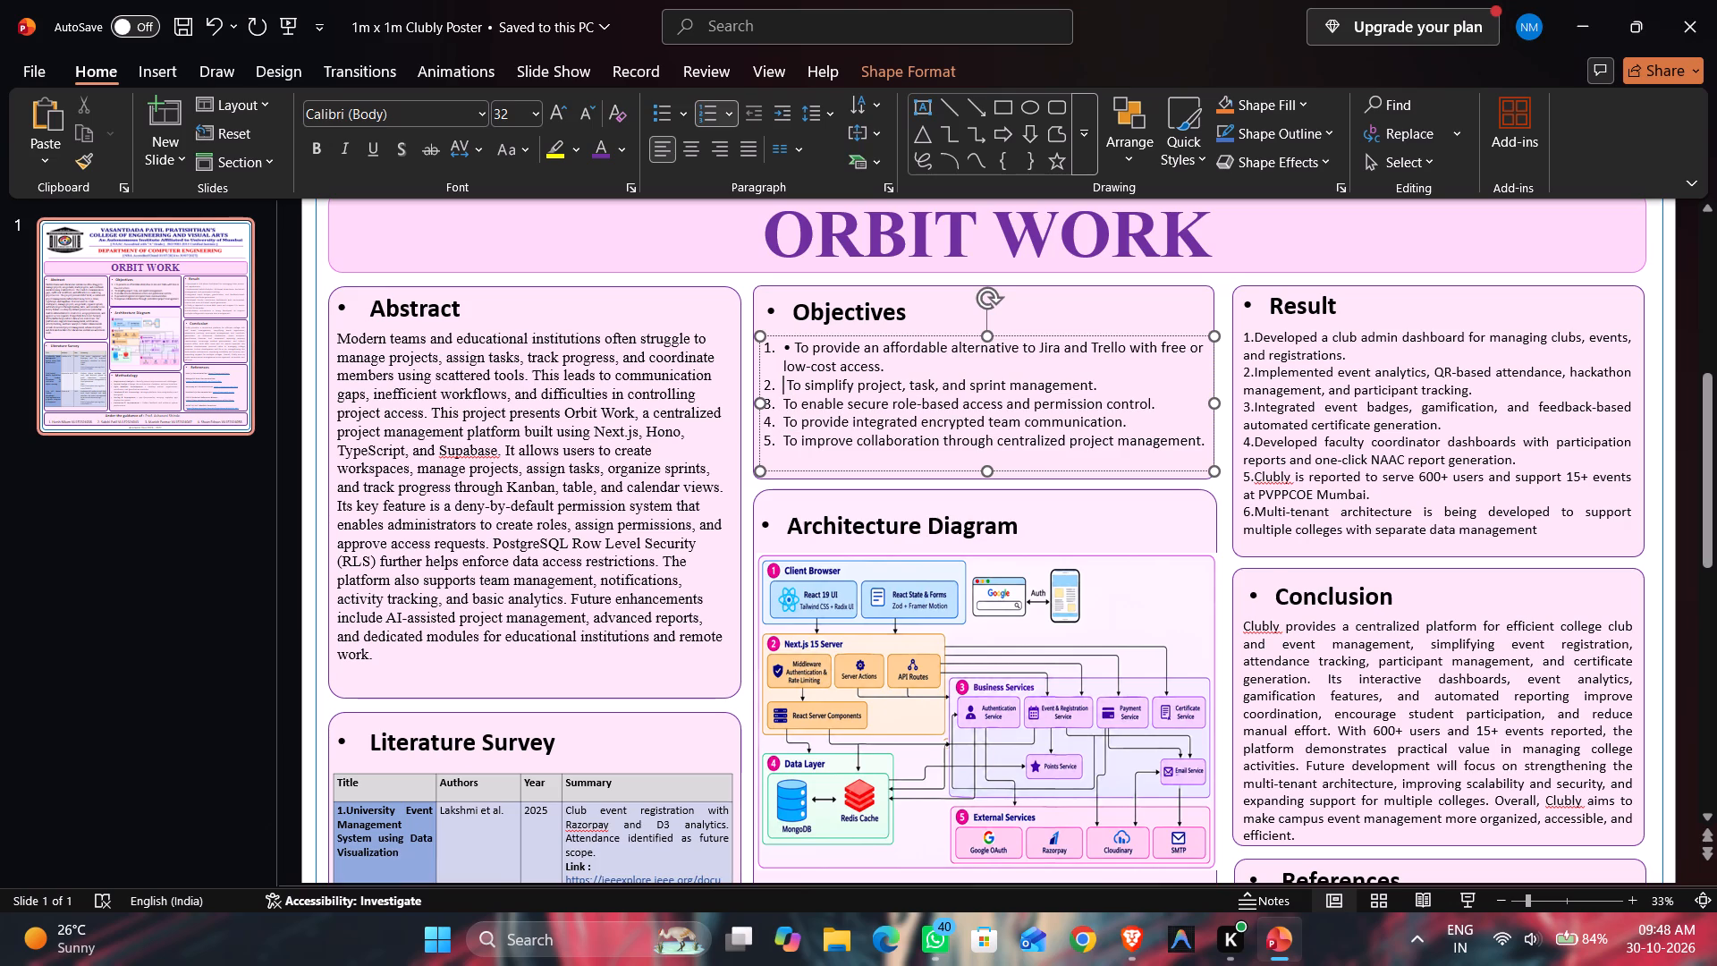
key(Right)
key(BackSpace)
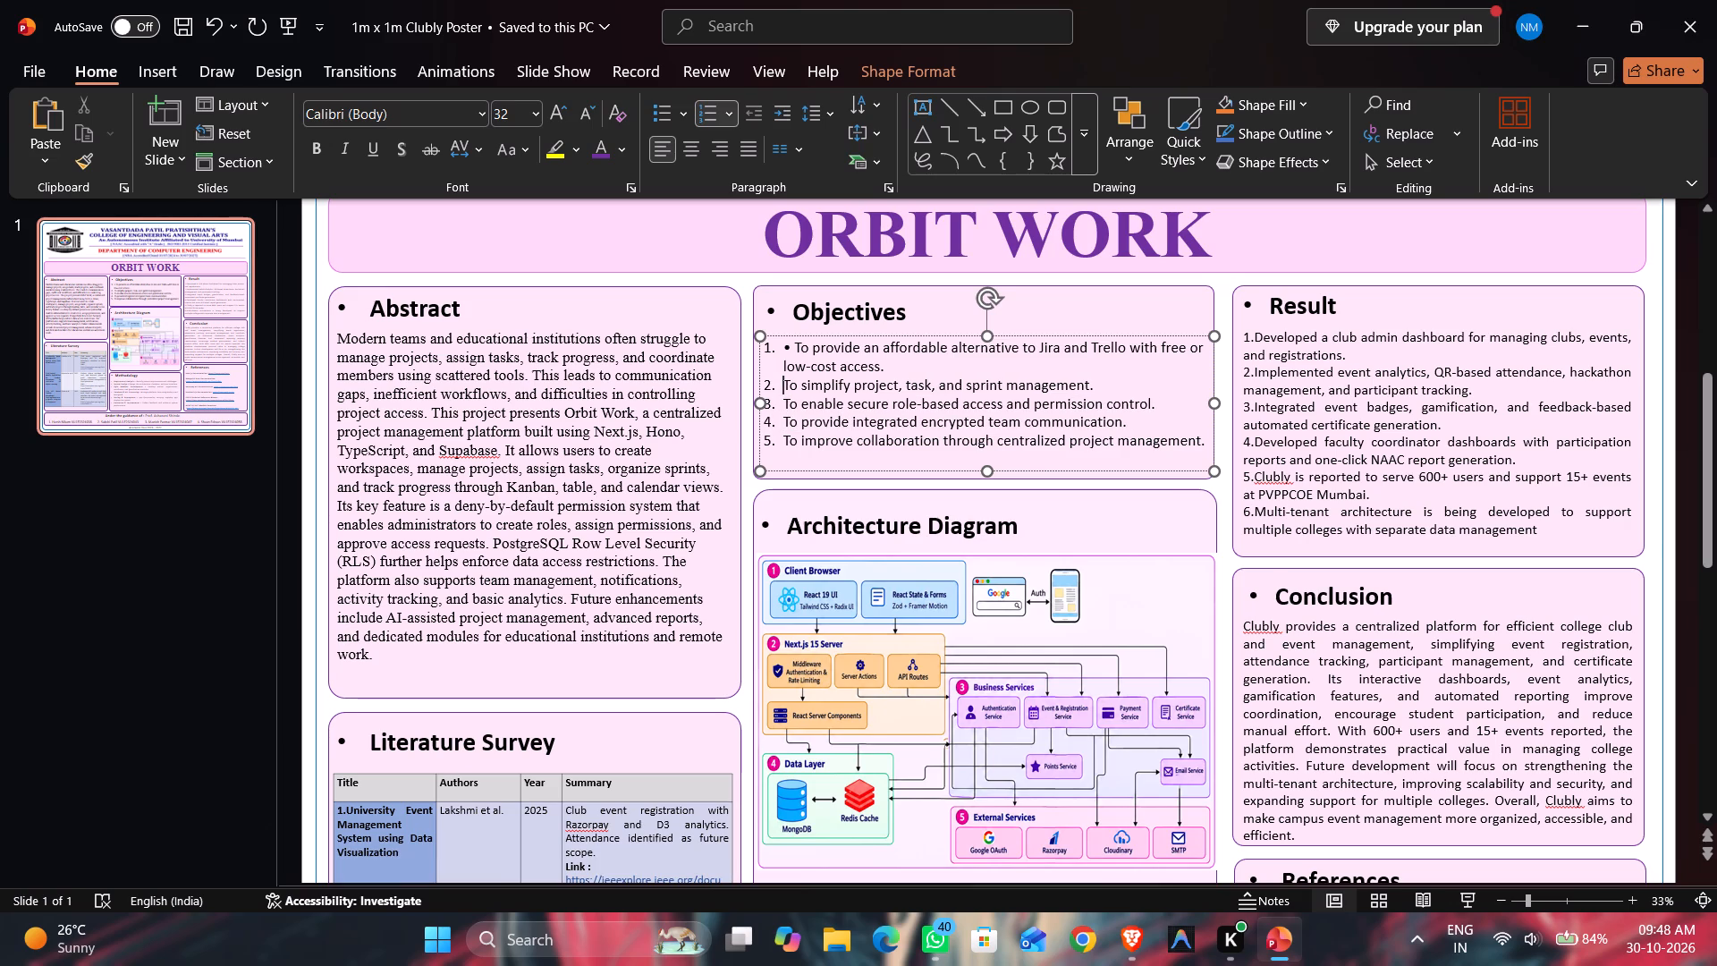
click(793, 348)
key(BackSpace)
key(BackSpace)
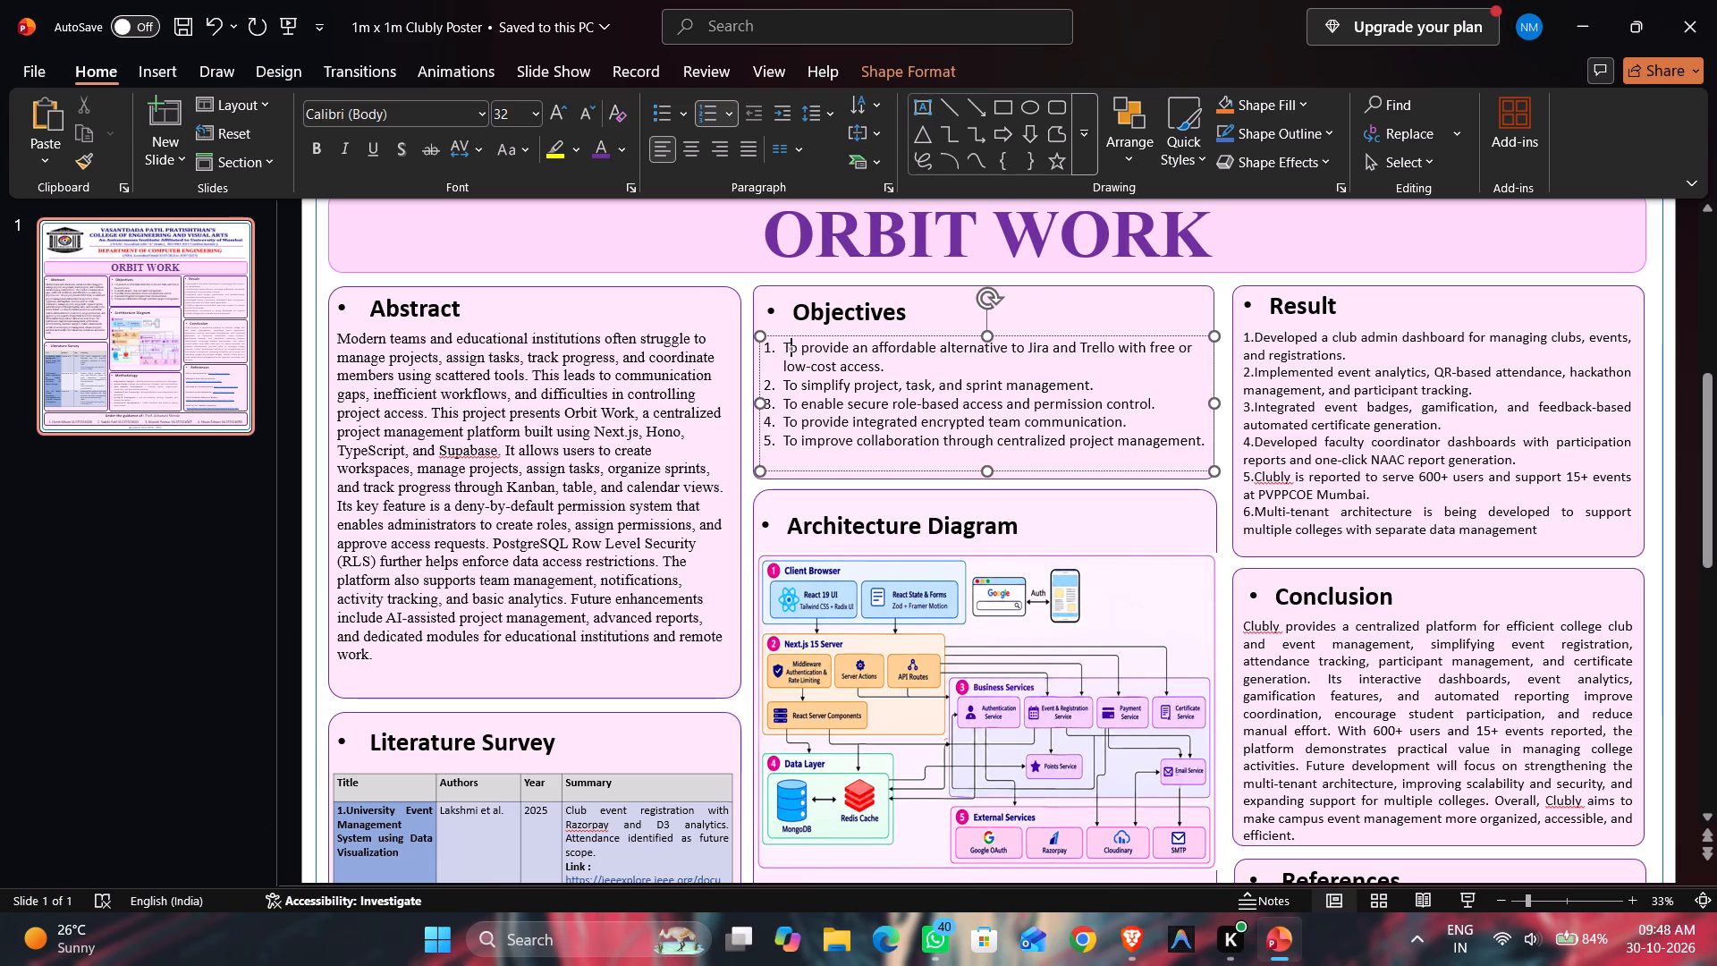
click(741, 291)
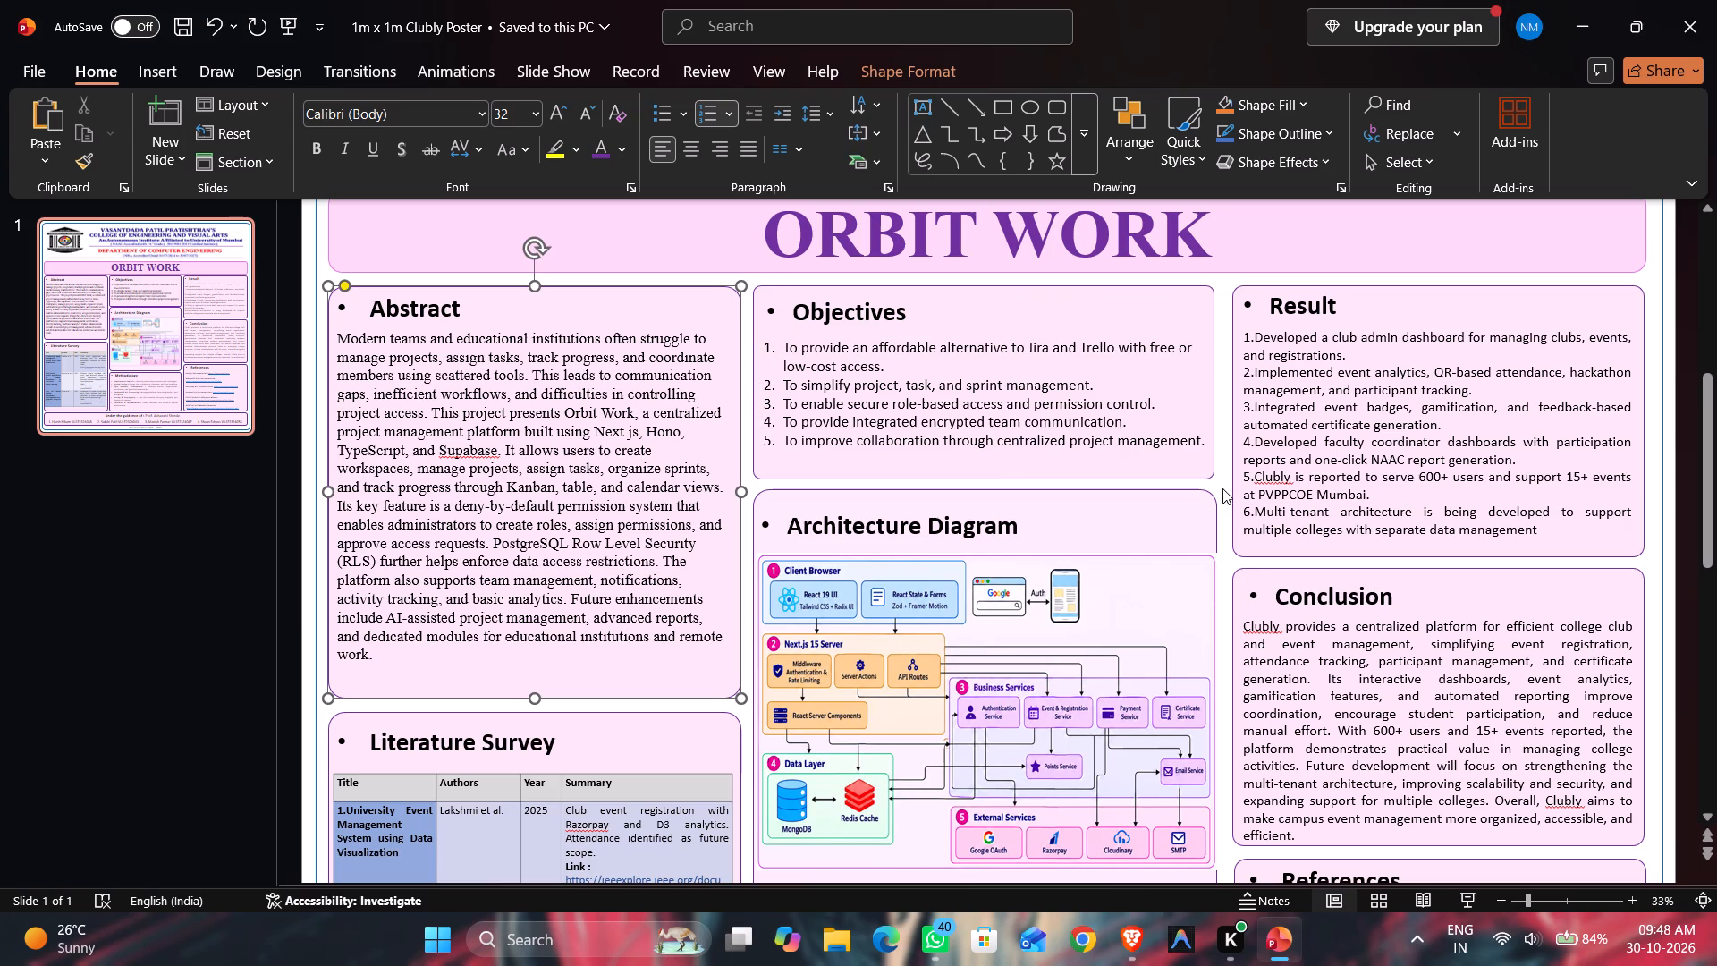
click(1220, 488)
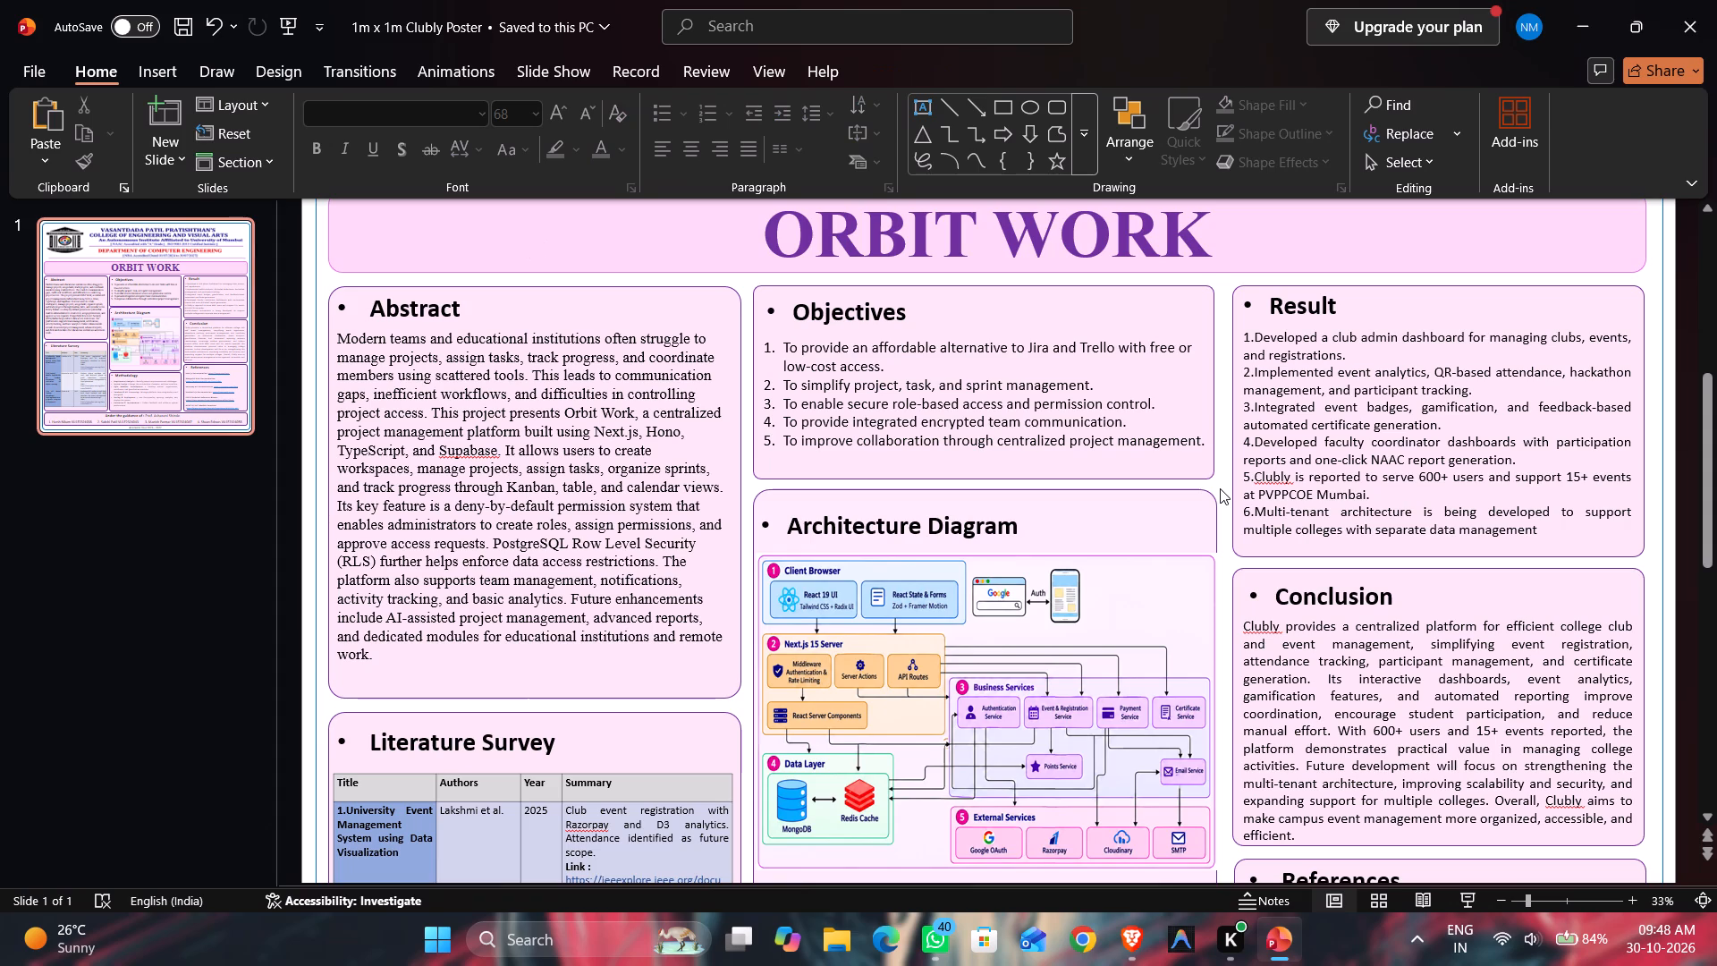
Remove the automatic list numbering from all five Orbit Work objectives, leaving plain text lines.
click(781, 347)
key(BackSpace)
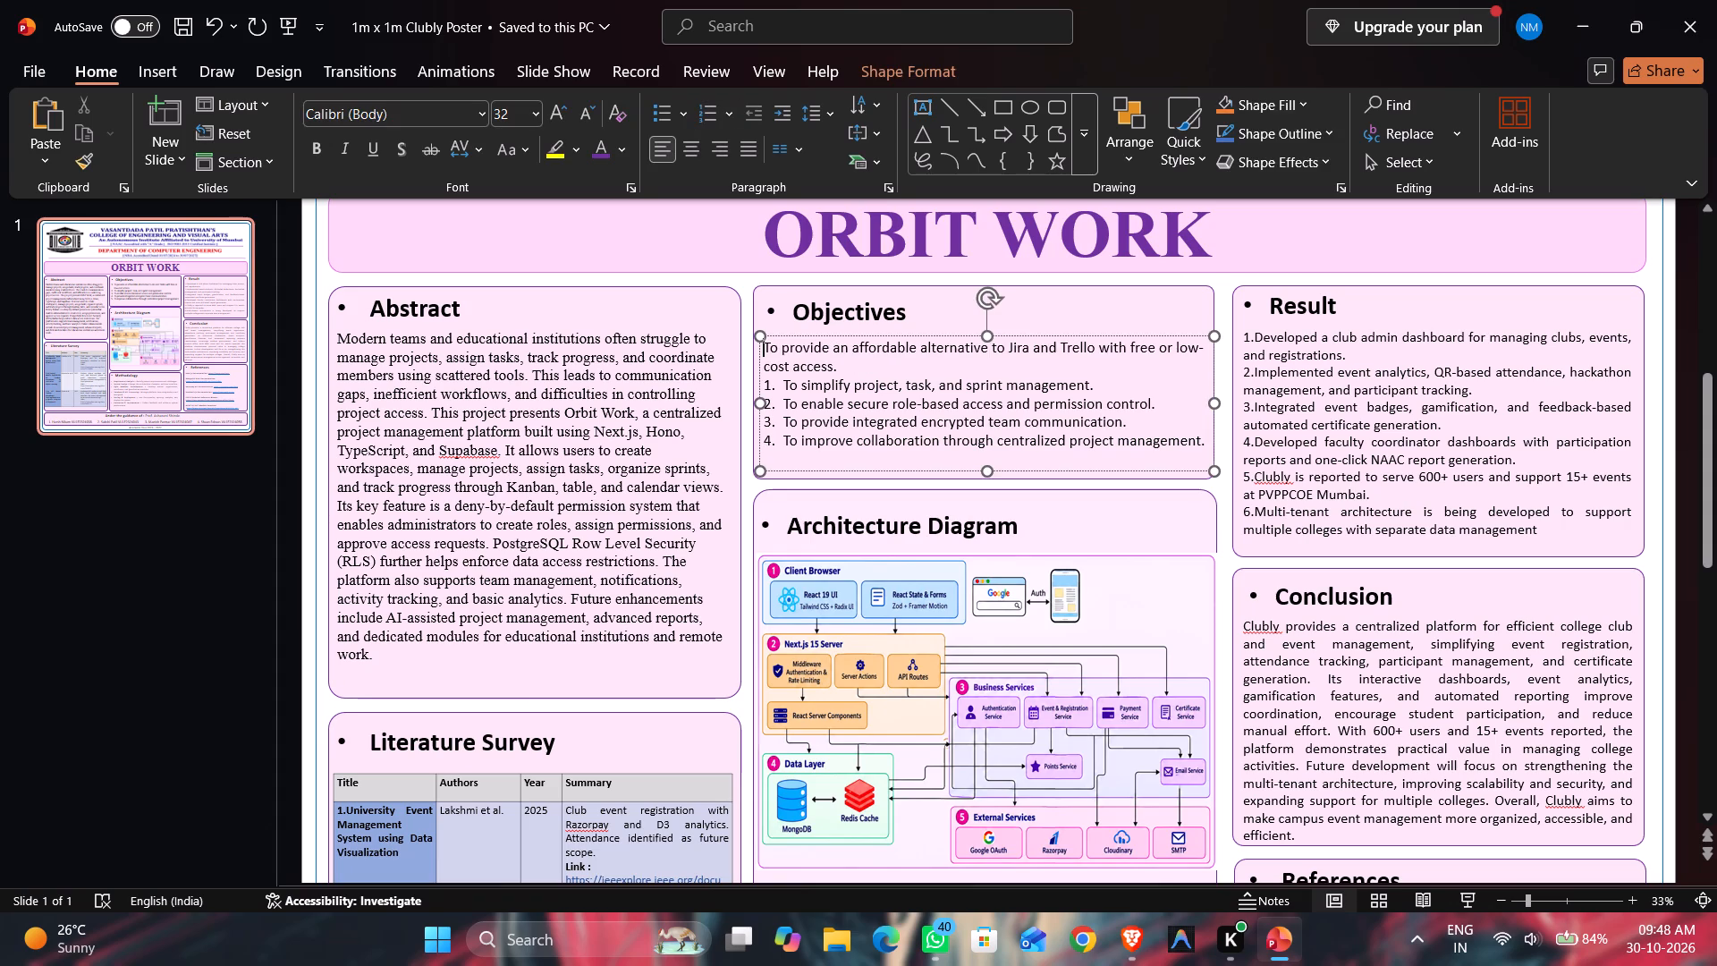
key(Down)
key(Down)
key(Right)
key(Left)
key(BackSpace)
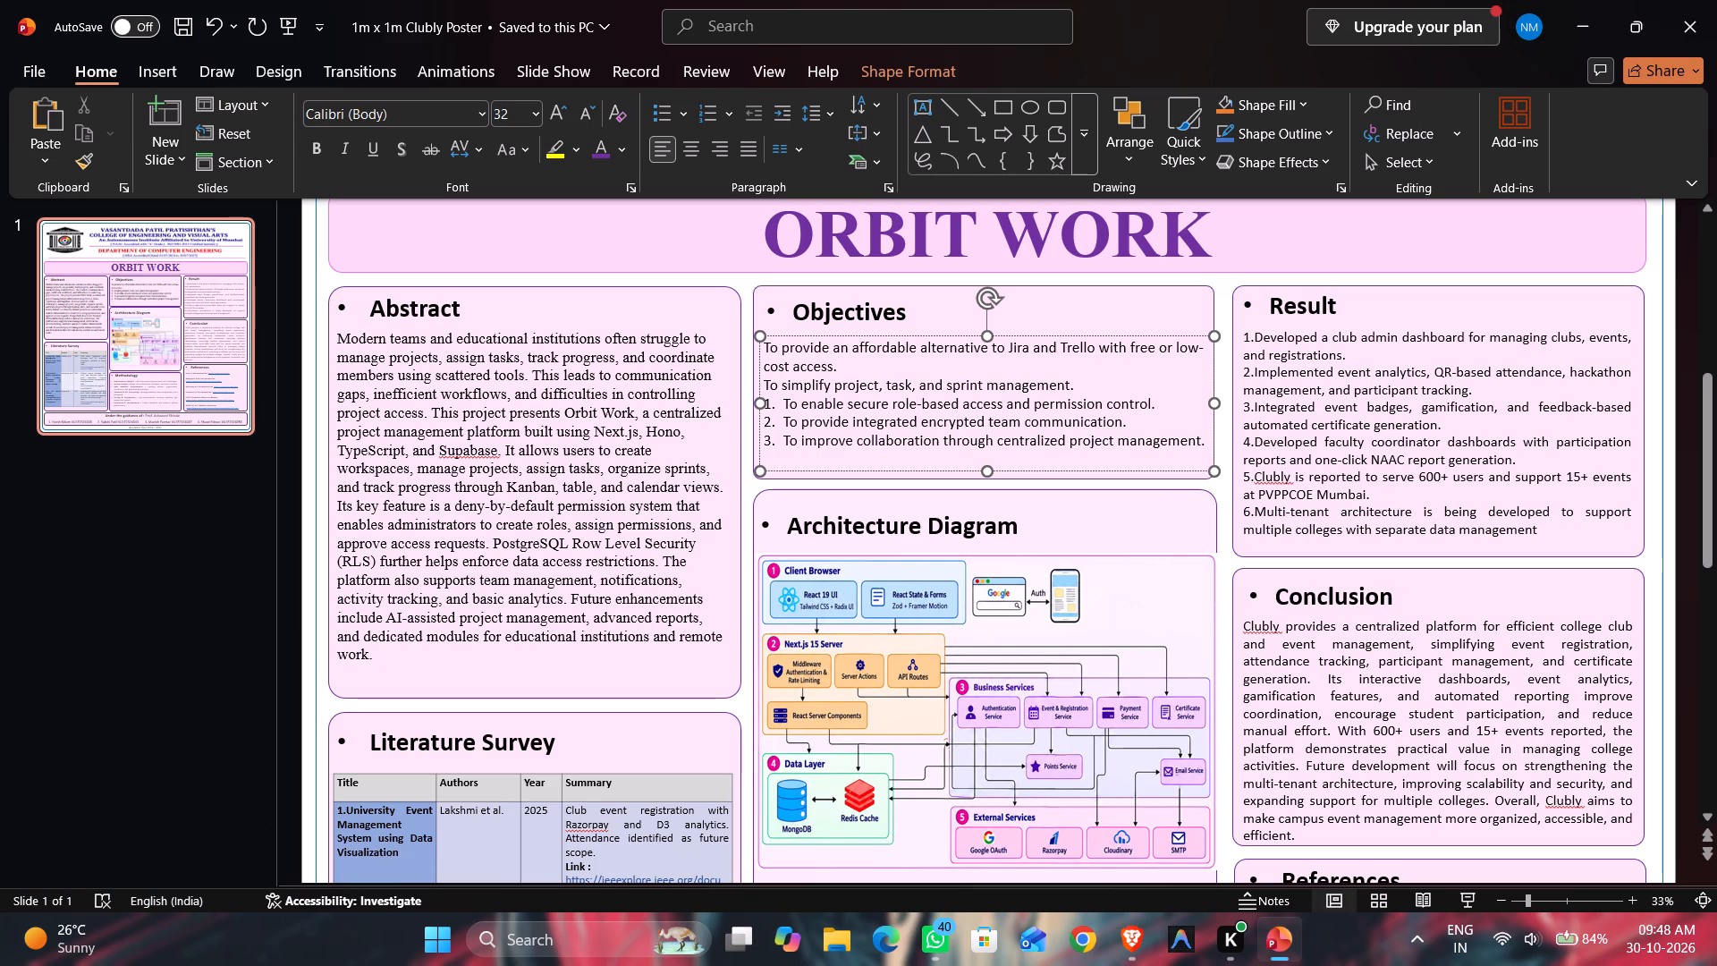
key(Down)
key(Right)
key(Left)
key(BackSpace)
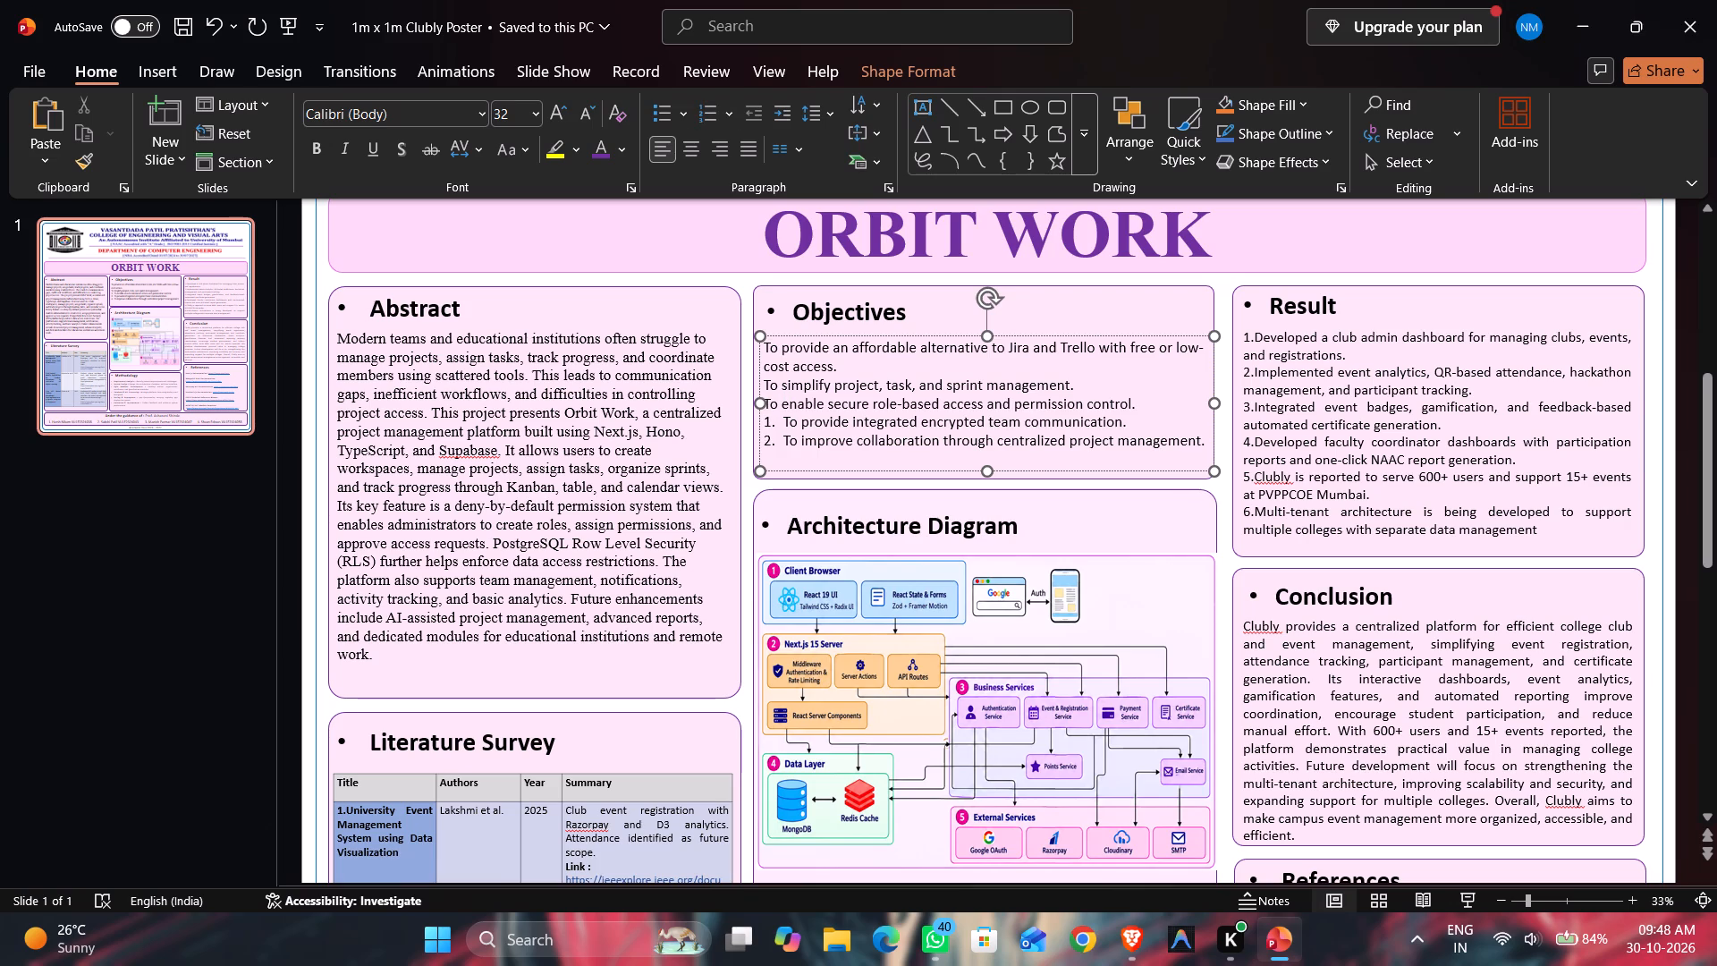
key(Down)
key(BackSpace)
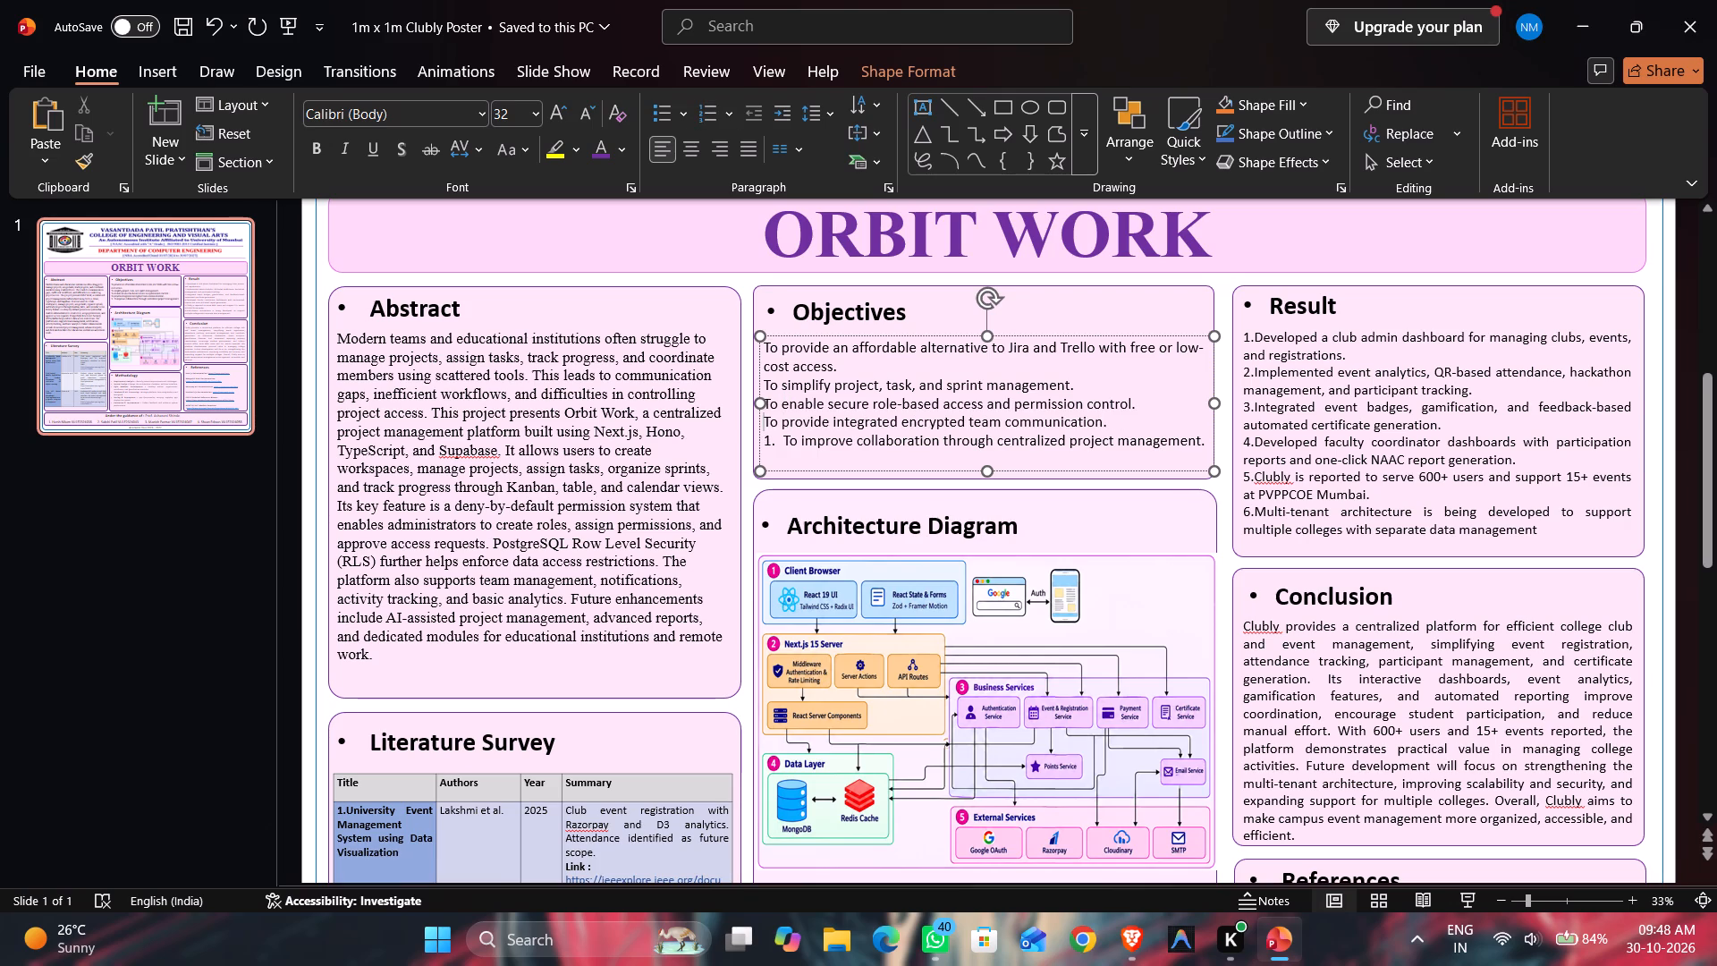
key(Down)
key(BackSpace)
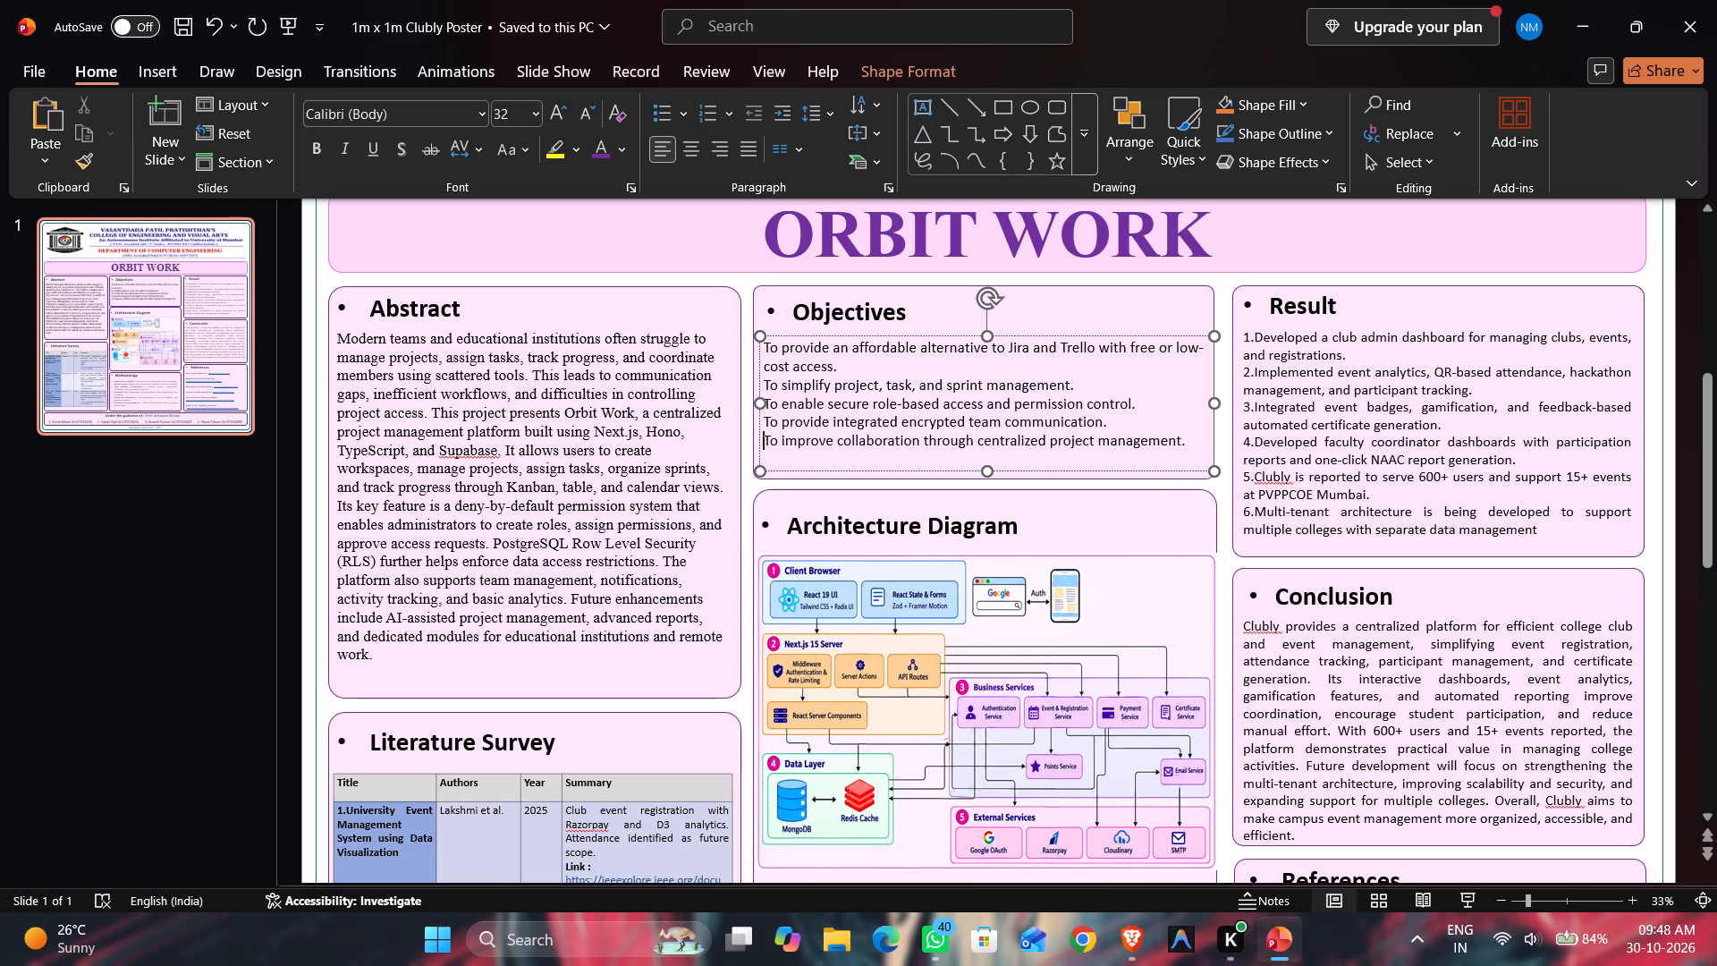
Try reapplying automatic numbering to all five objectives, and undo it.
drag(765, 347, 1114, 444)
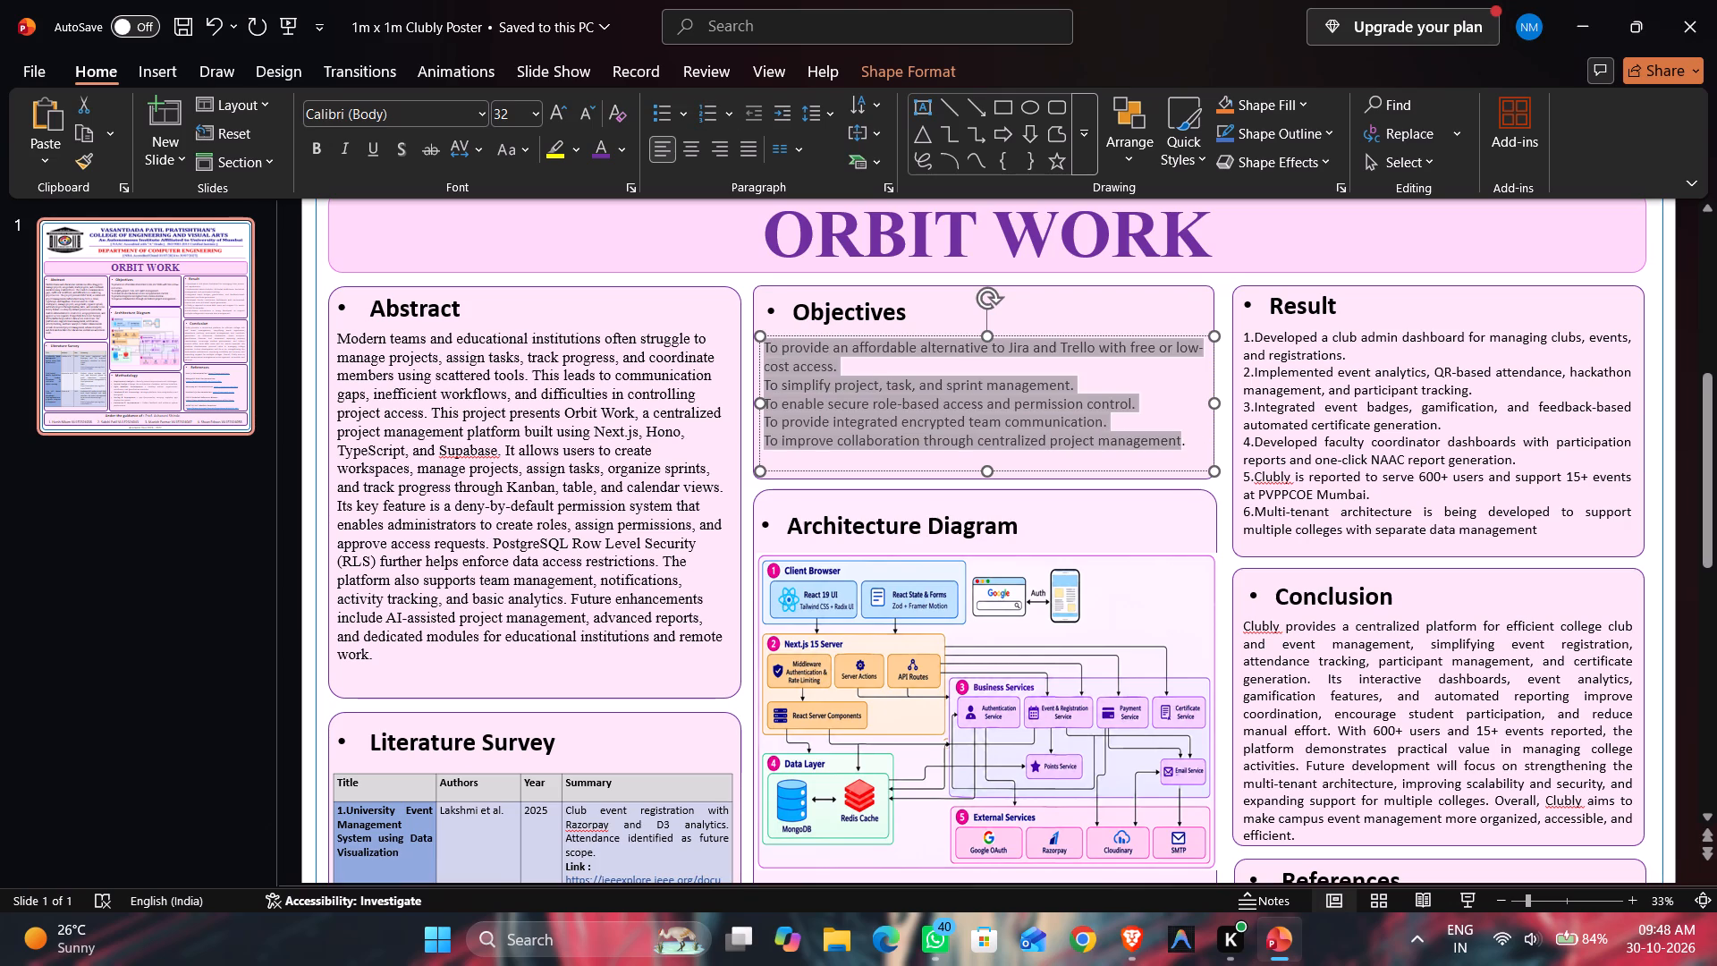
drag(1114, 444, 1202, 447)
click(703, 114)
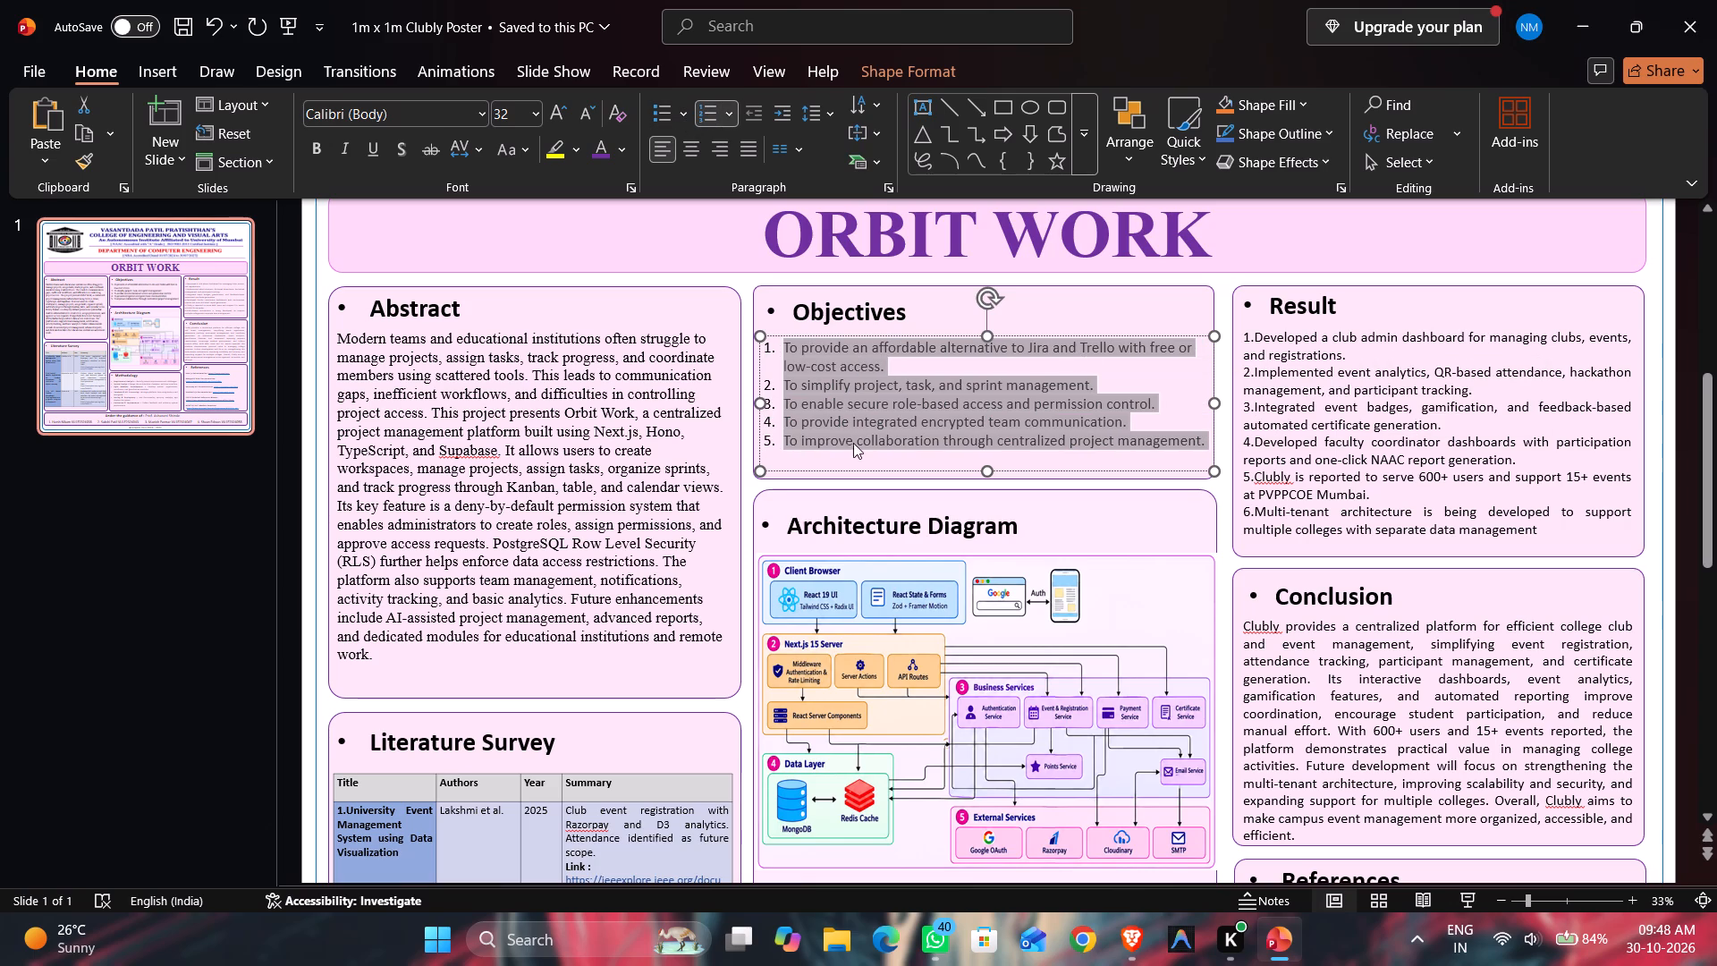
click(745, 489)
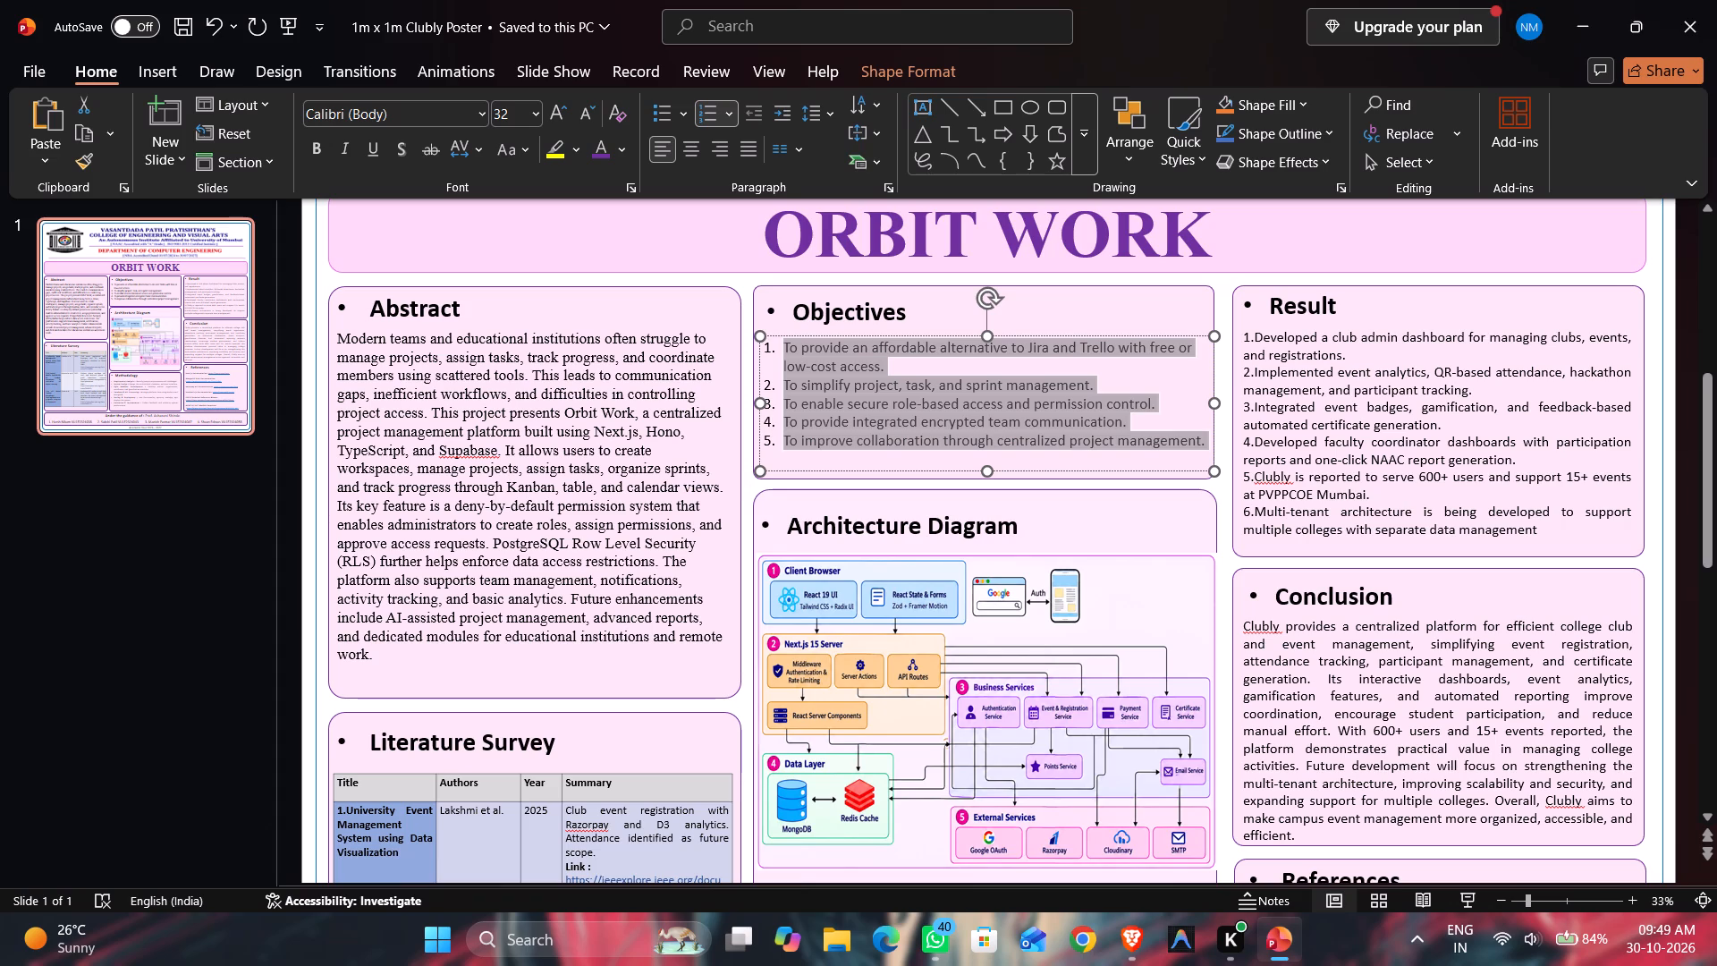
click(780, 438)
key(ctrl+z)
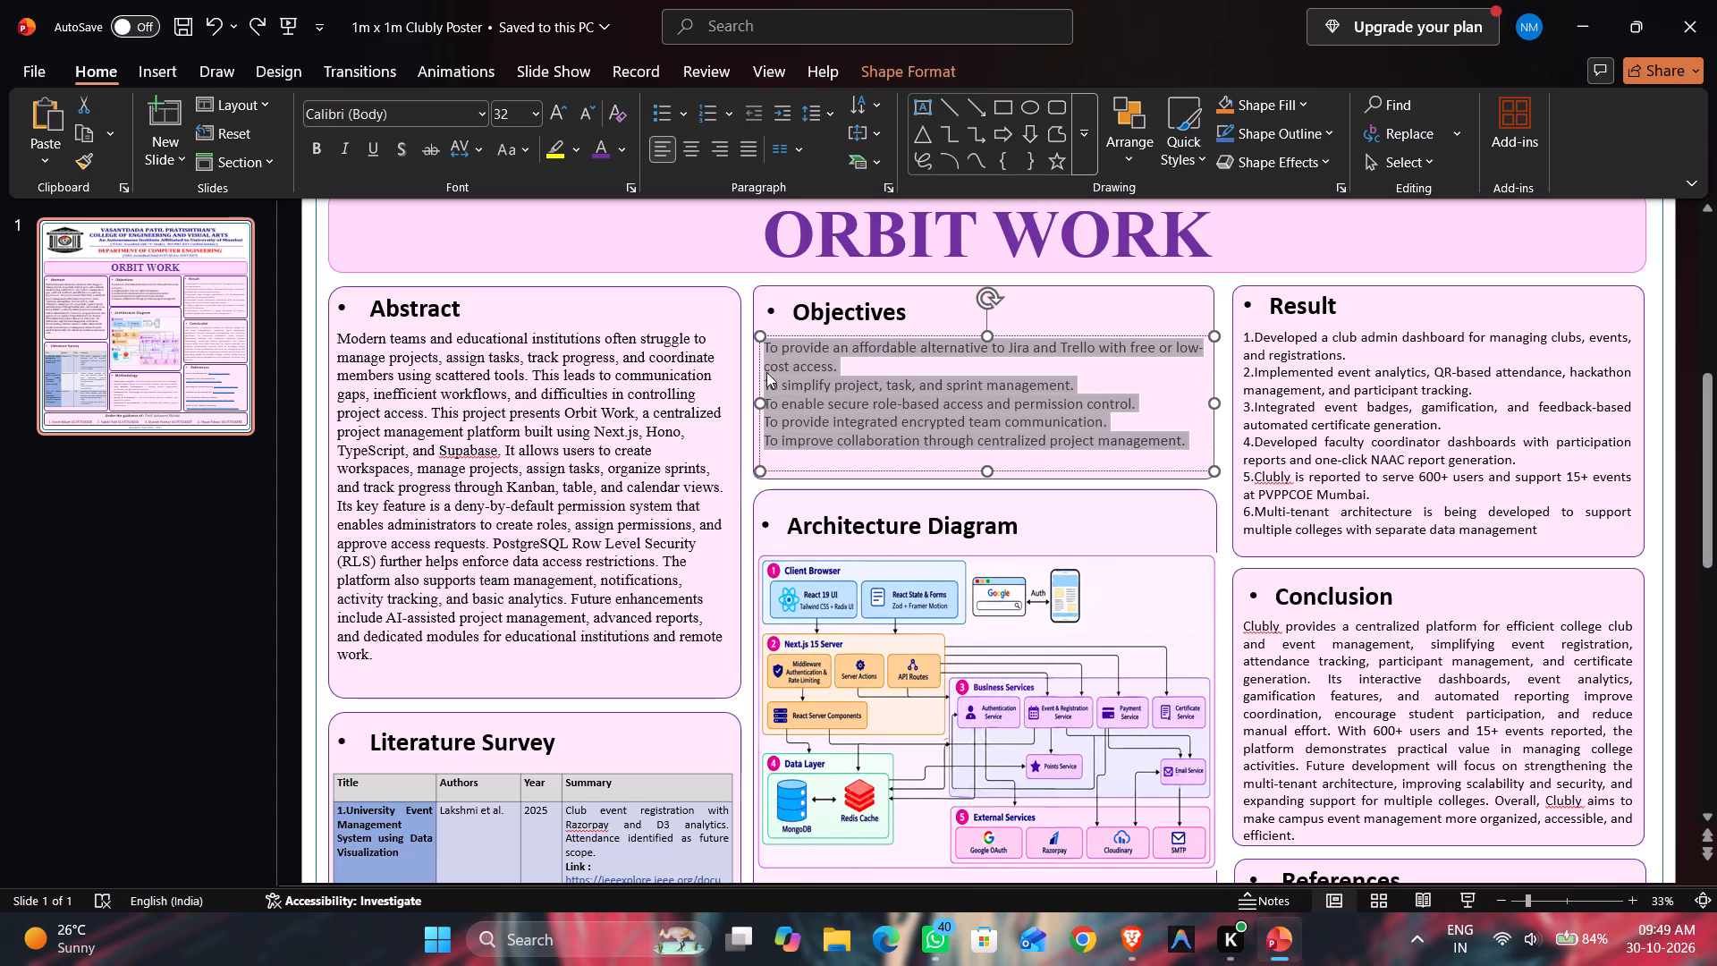
Add manual numbers to the first two lines of the objectives text: 1. before "To provide an affordable alternative" and 2. before "low-cost access.".
click(768, 348)
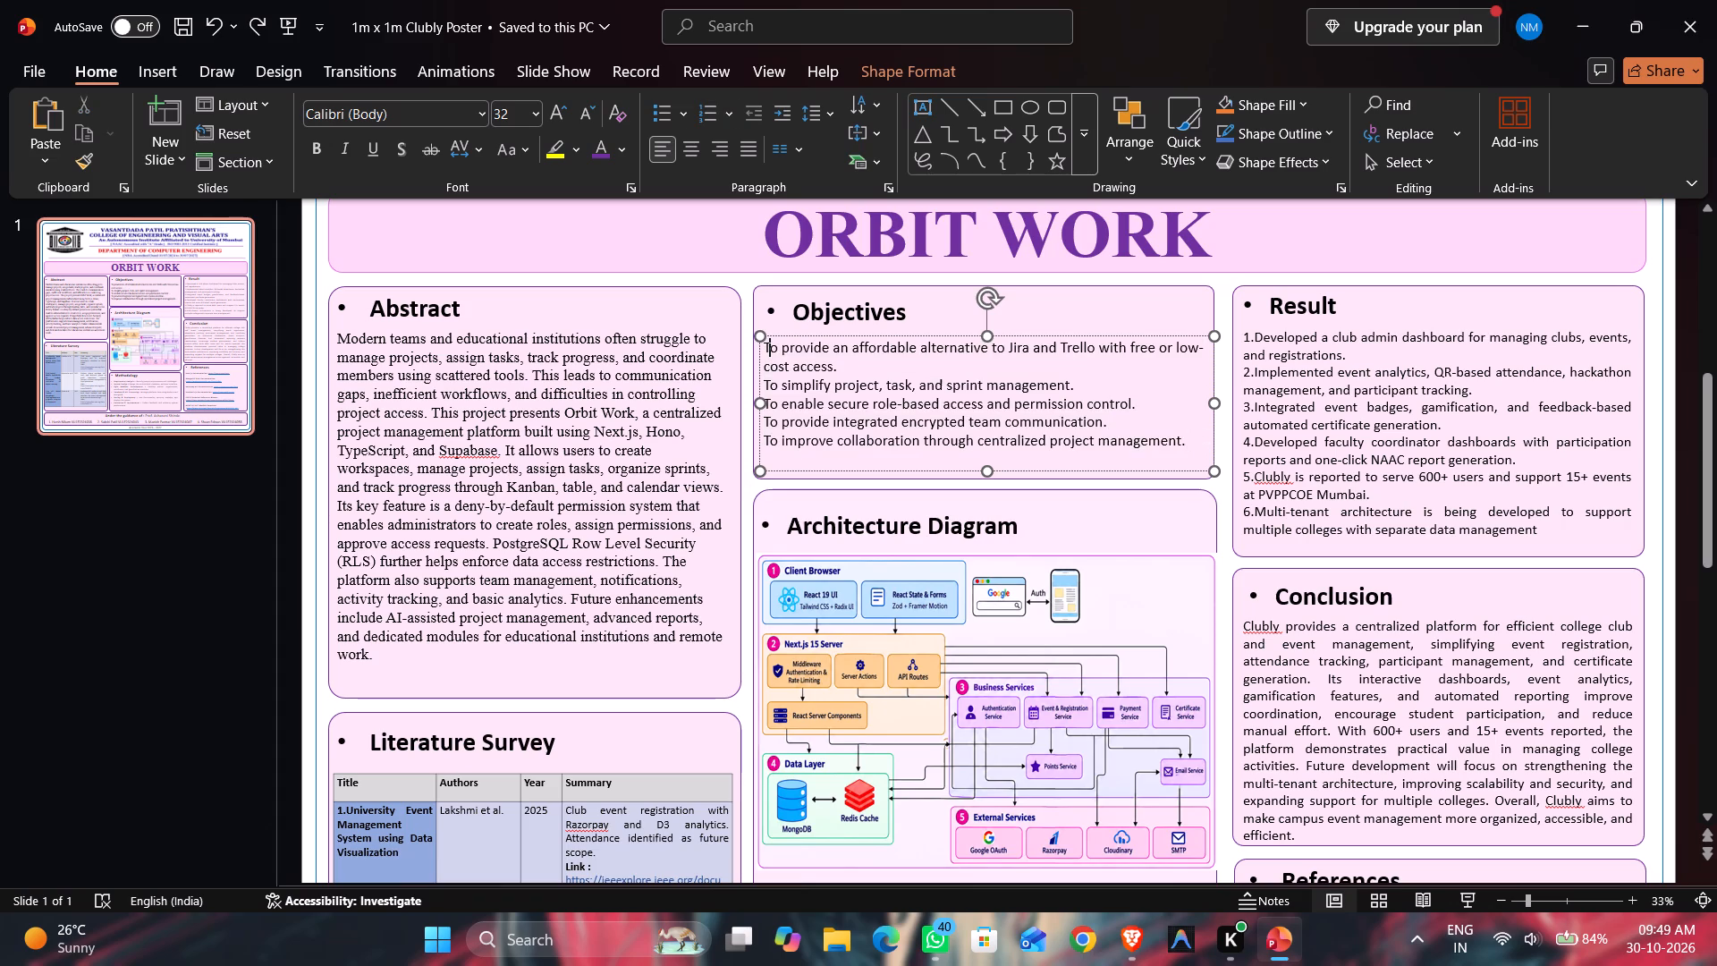
key(Left)
text(1.)
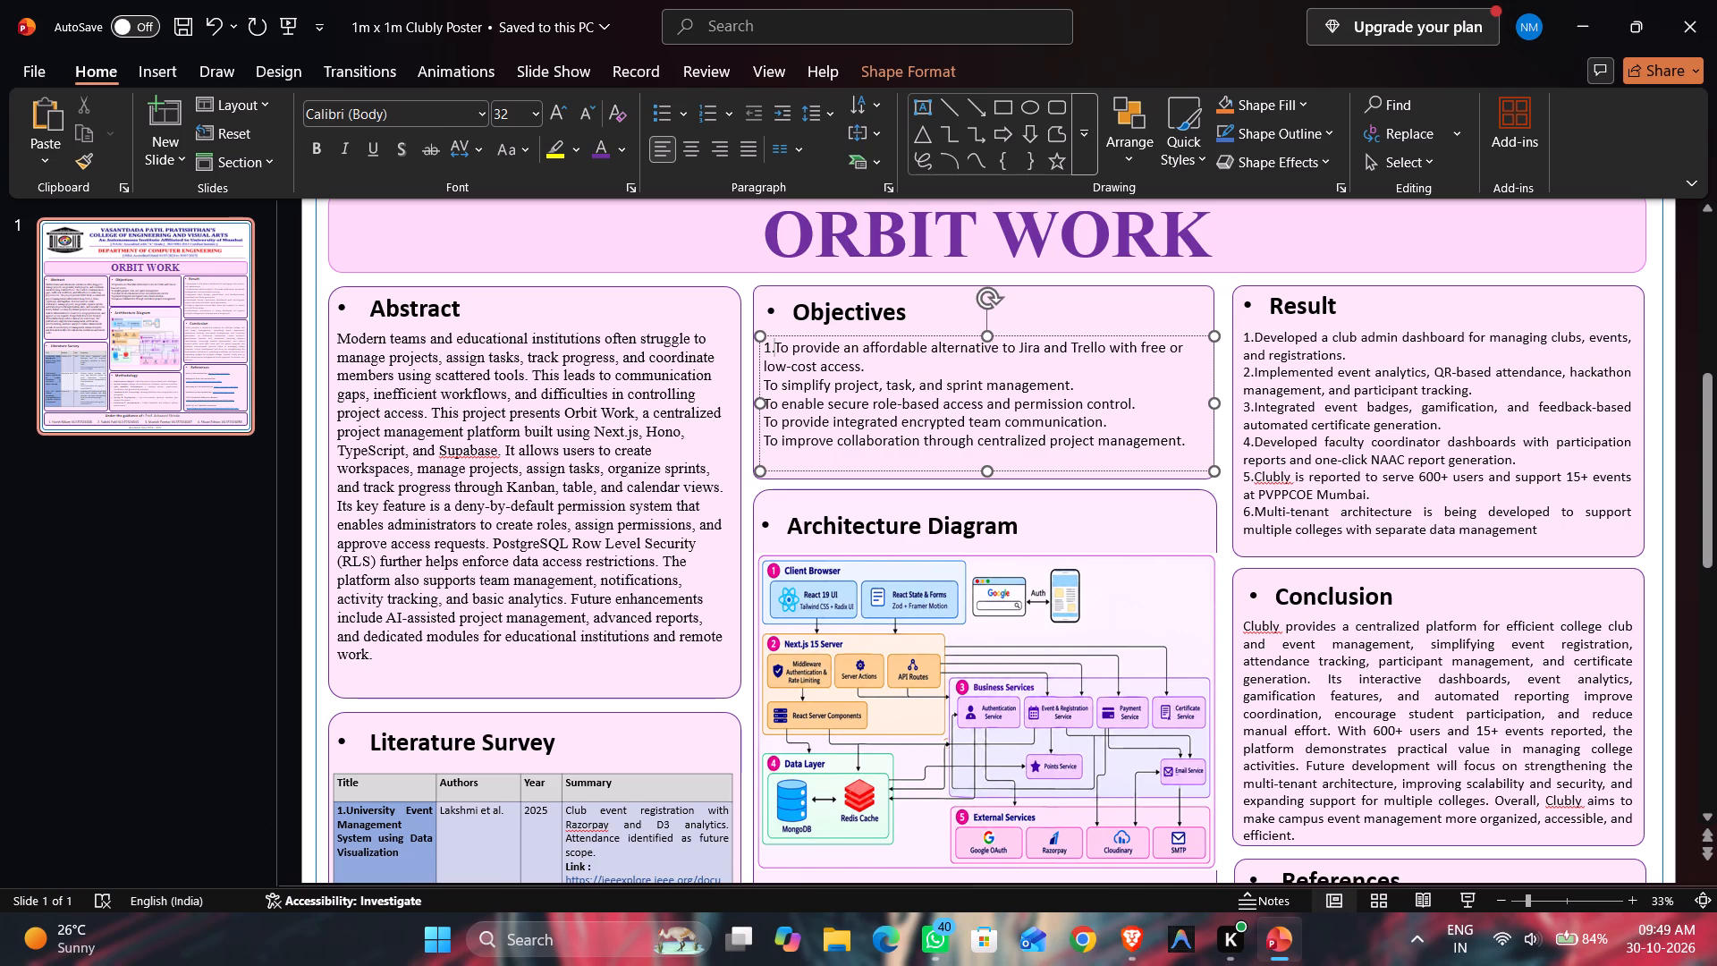
click(766, 368)
text(2.)
key(BackSpace)
key(BackSpace)
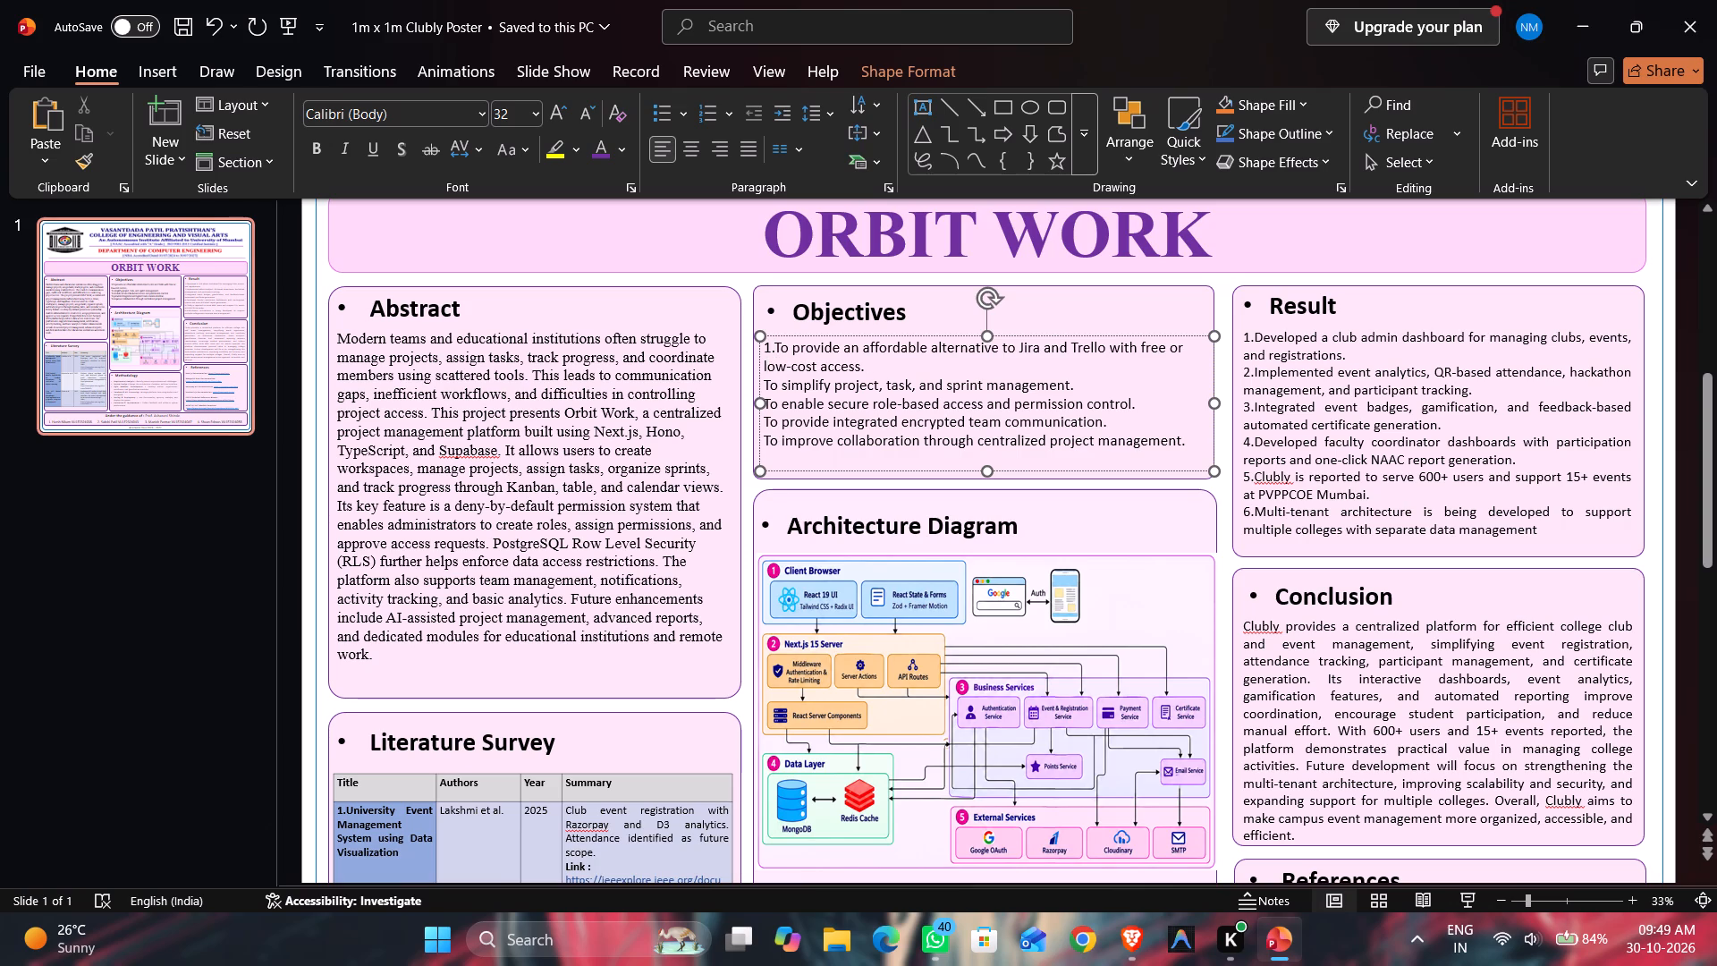
key(Left)
key(2)
key(period)
Add manual numbers 3. to 6. before the remaining four objectives lines, from "To simplify project" to "To improve collaboration".
key(Down)
key(Left)
key(Left)
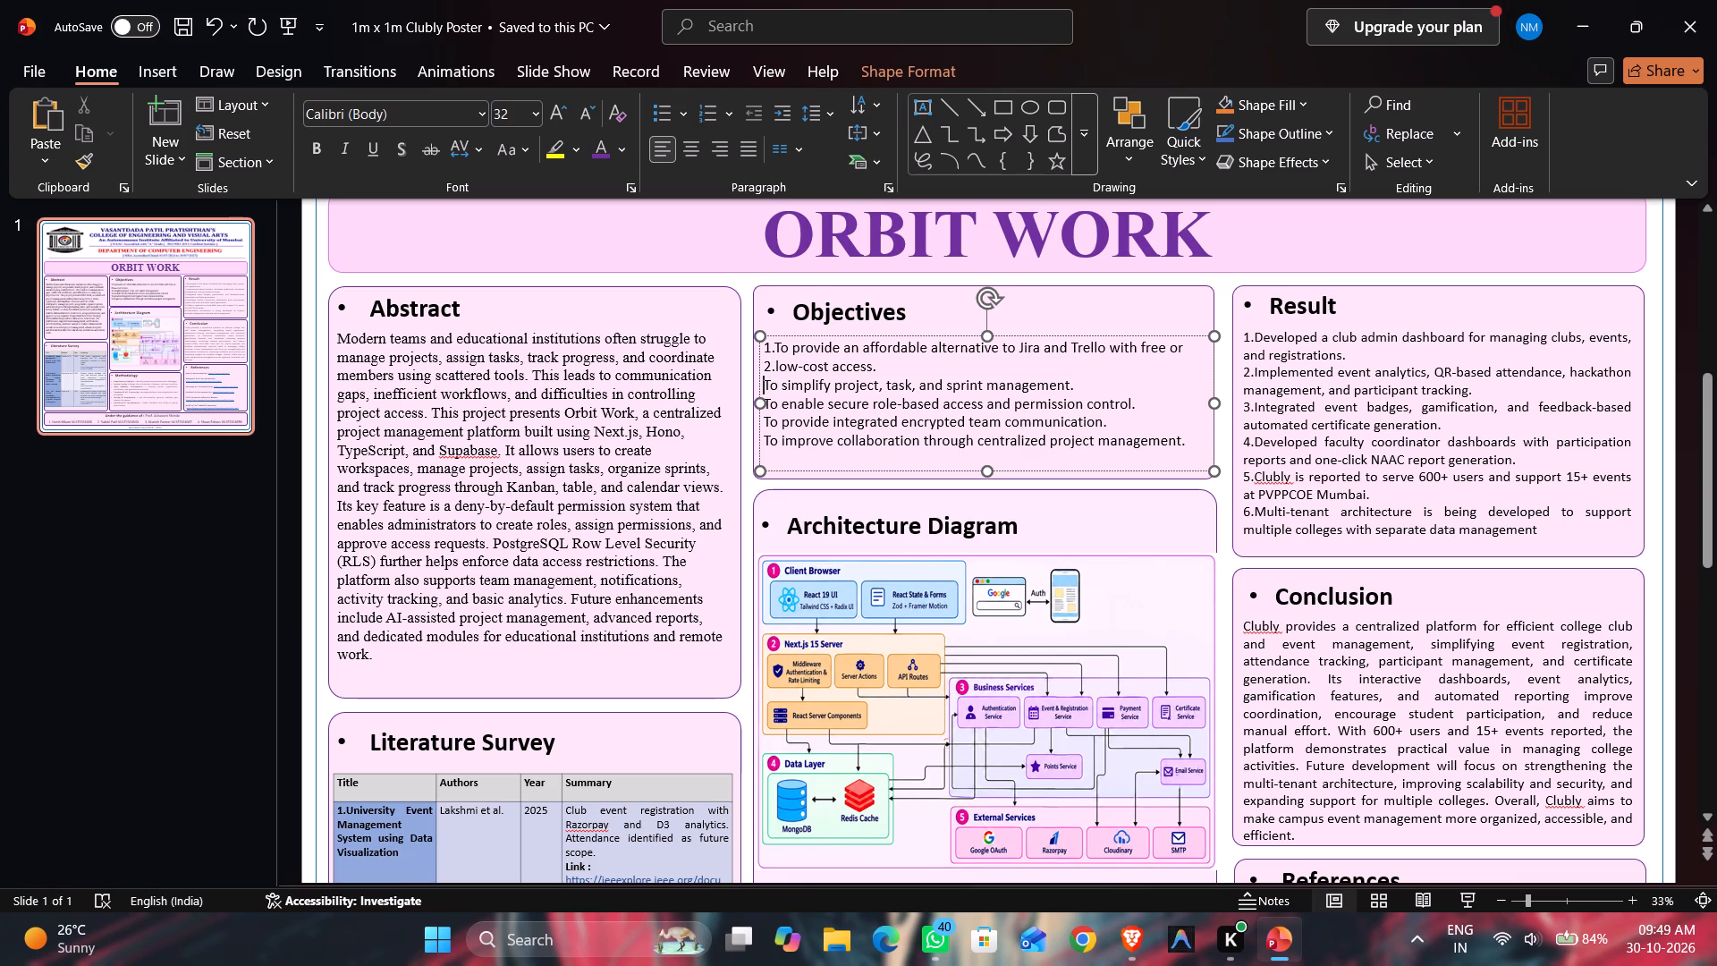
text(3.)
key(Down)
key(Left)
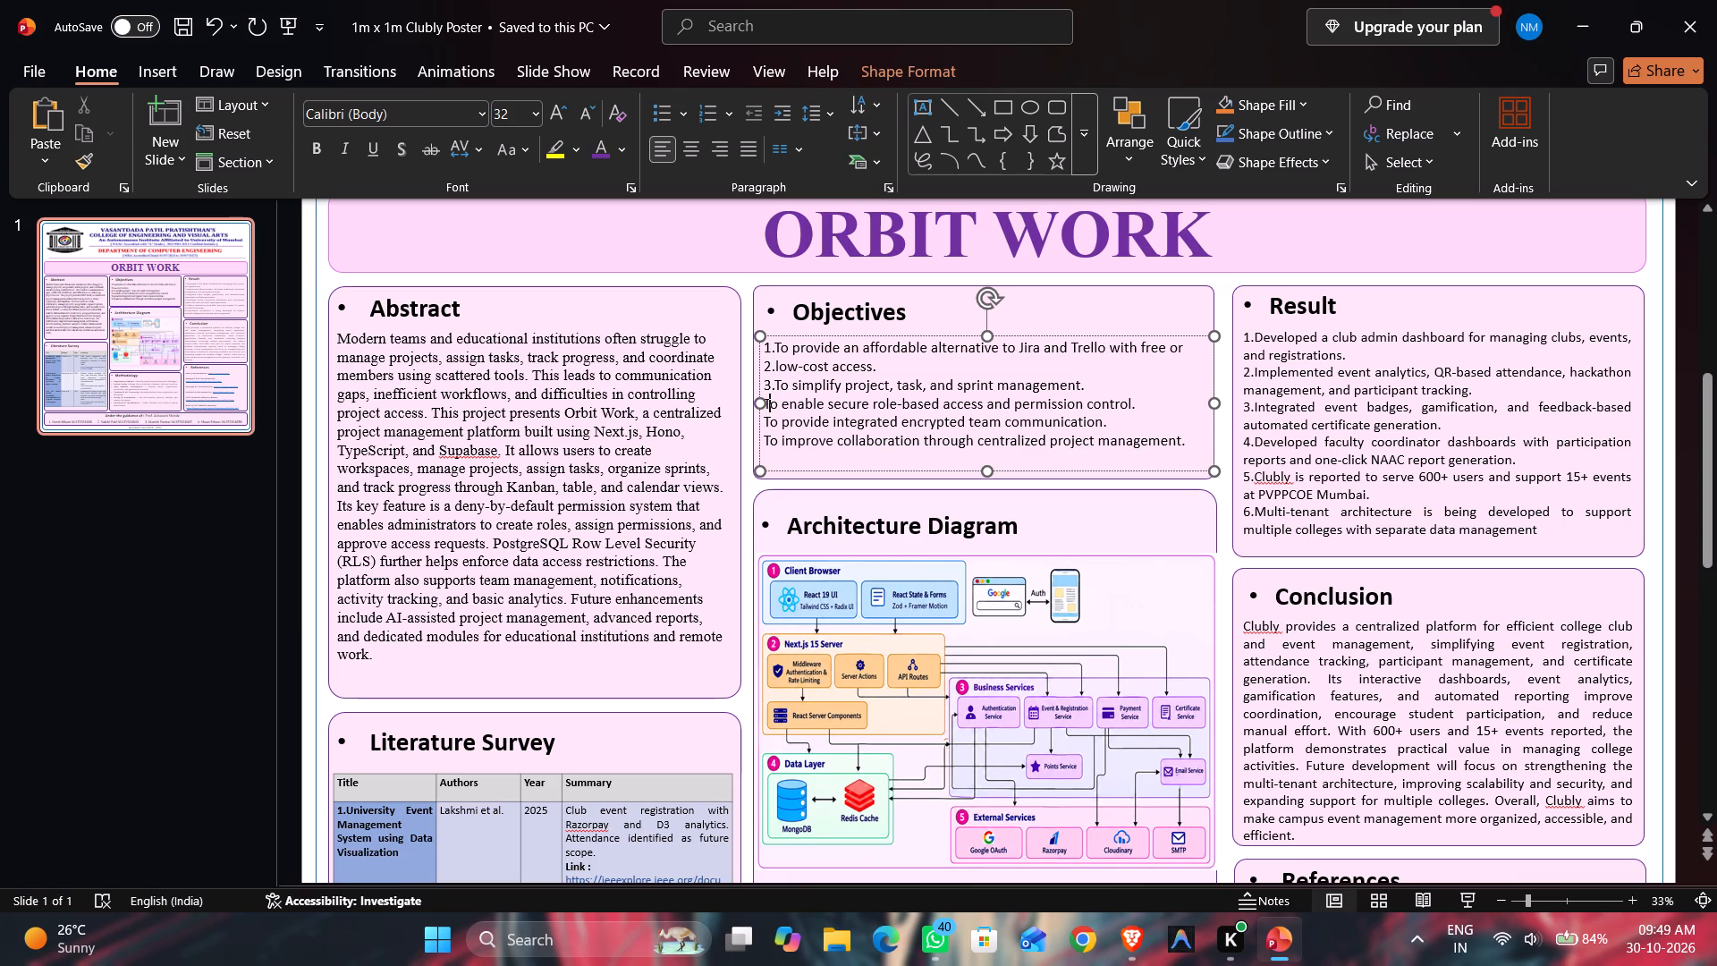
key(Left)
text(4.)
key(Down)
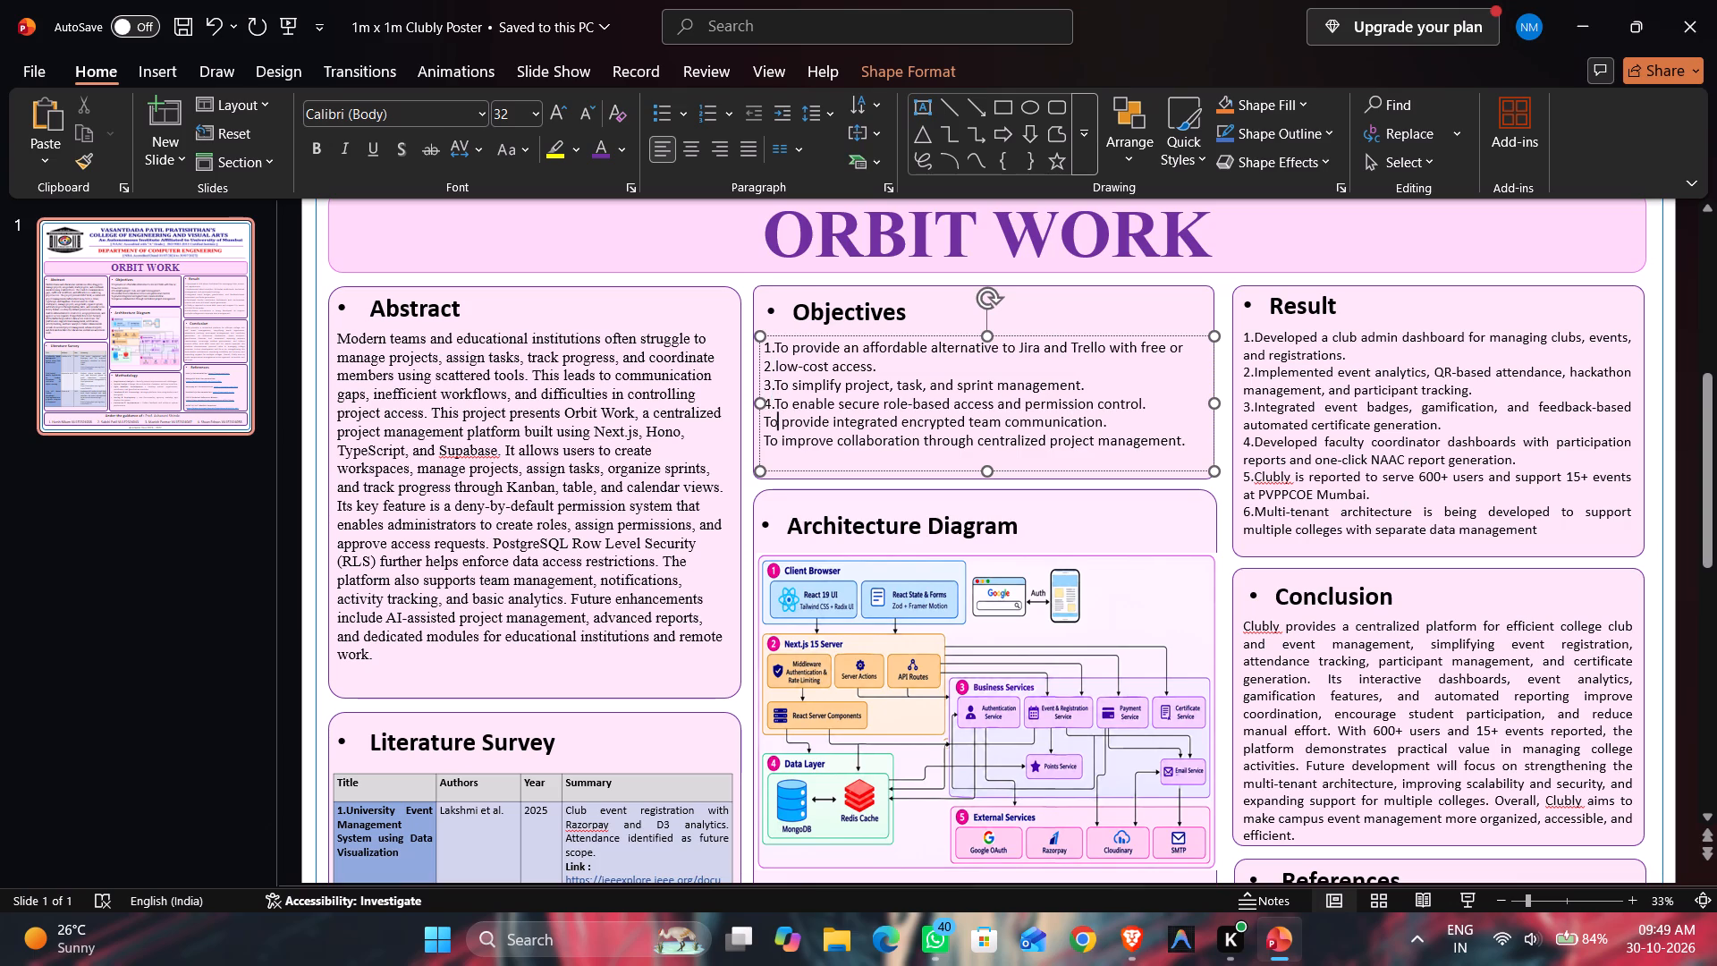
key(Left)
key(Left)
text(5.)
key(Down)
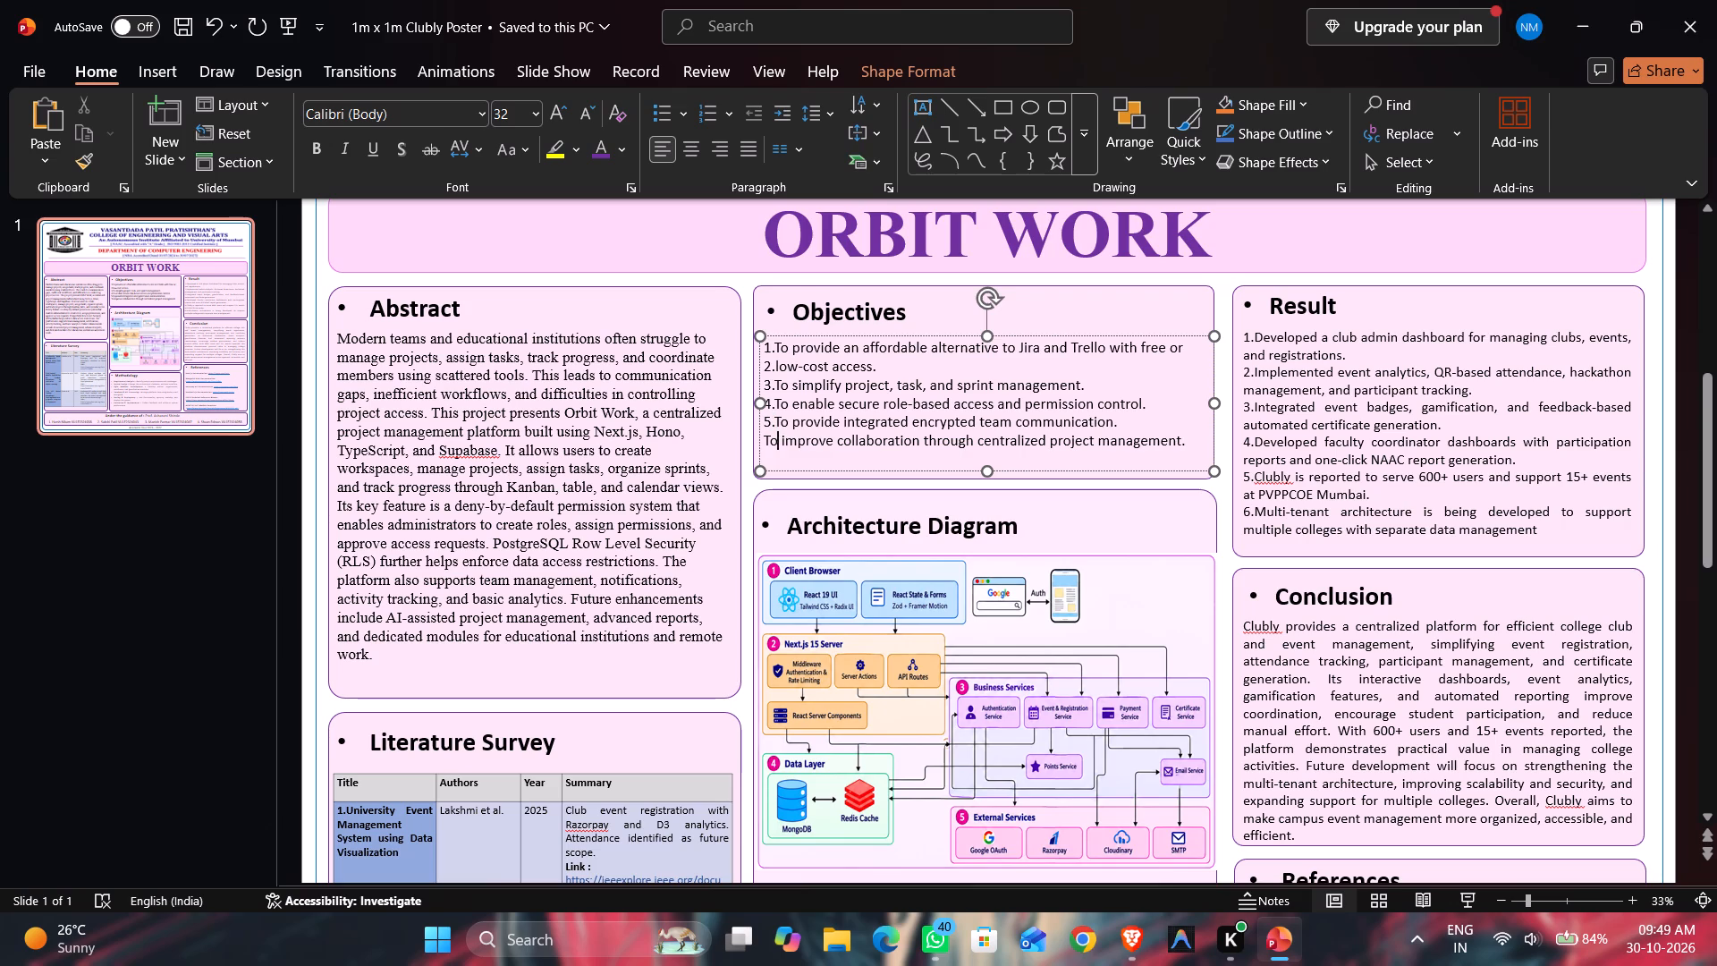
key(Left)
key(Left)
text(6.)
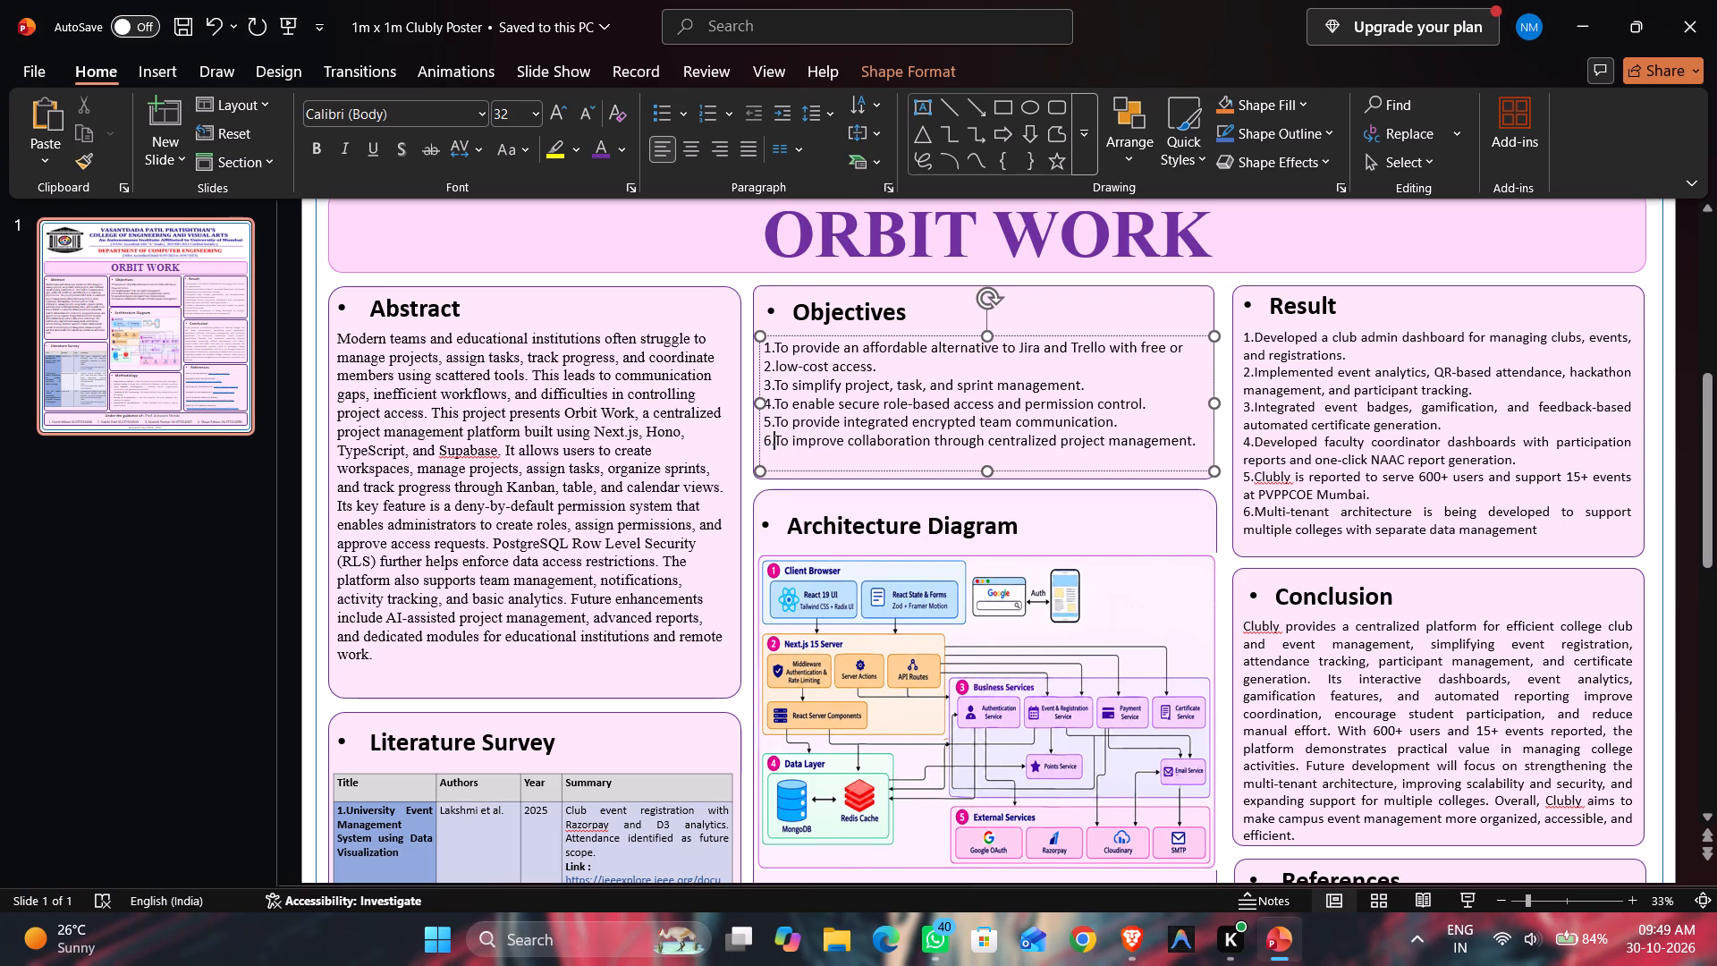
click(1223, 298)
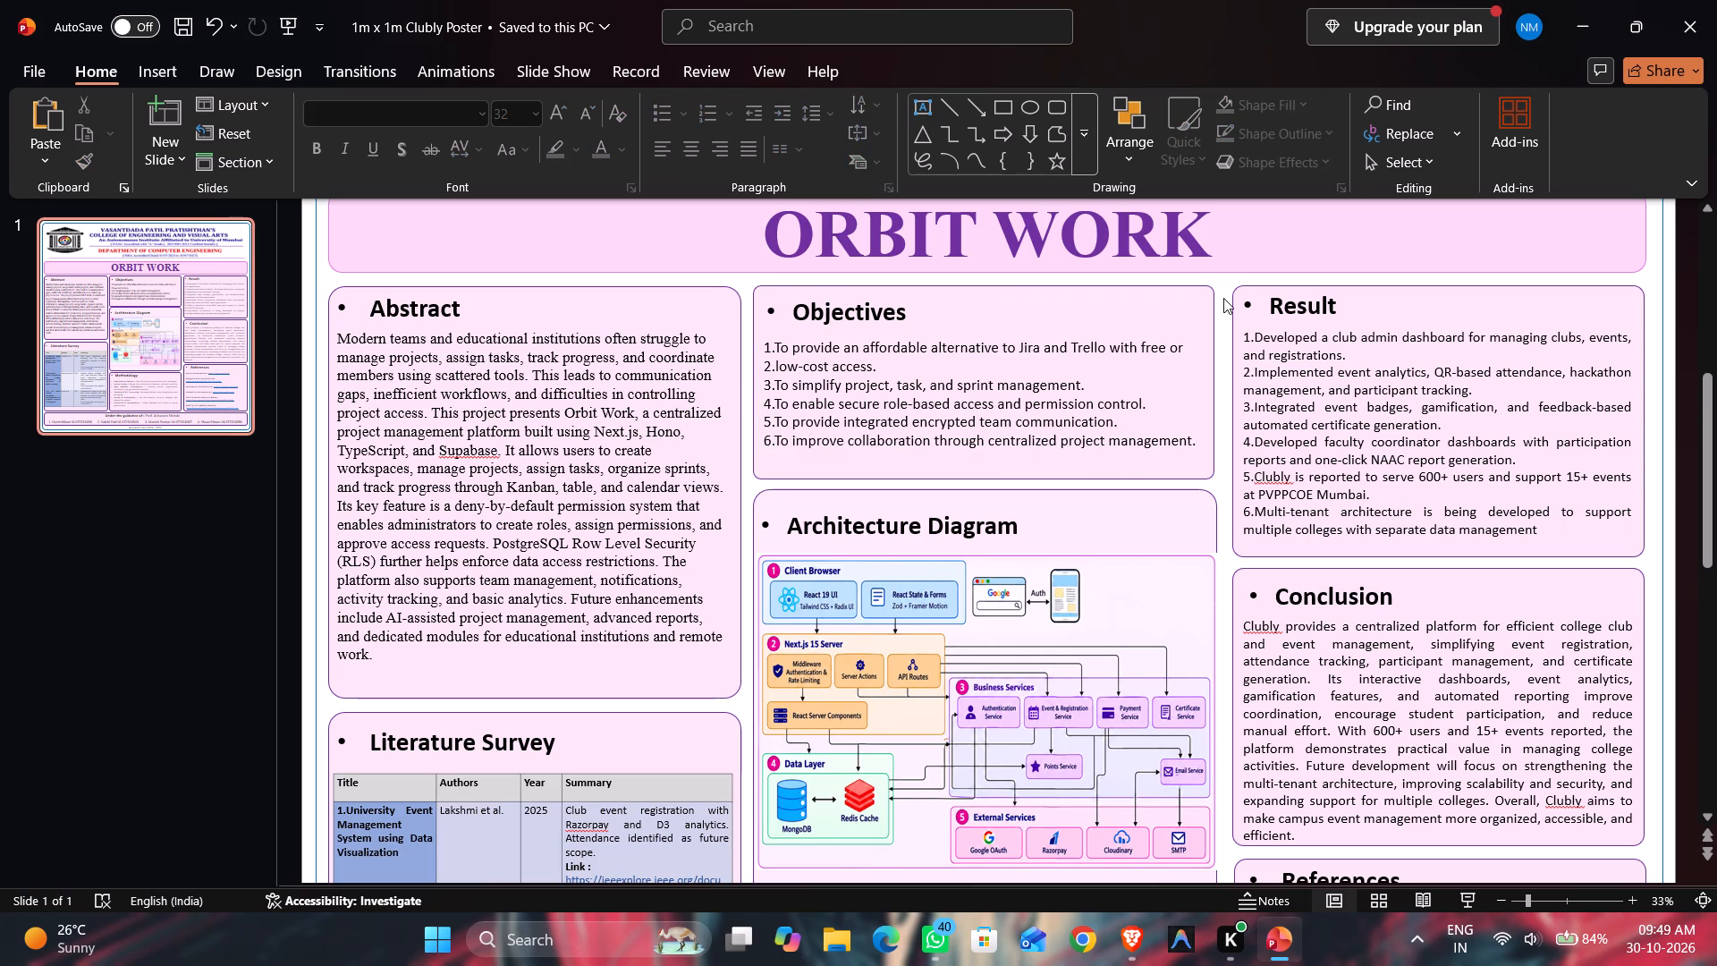
Set the font of the whole objectives text to Times New Roman.
drag(765, 346, 1193, 443)
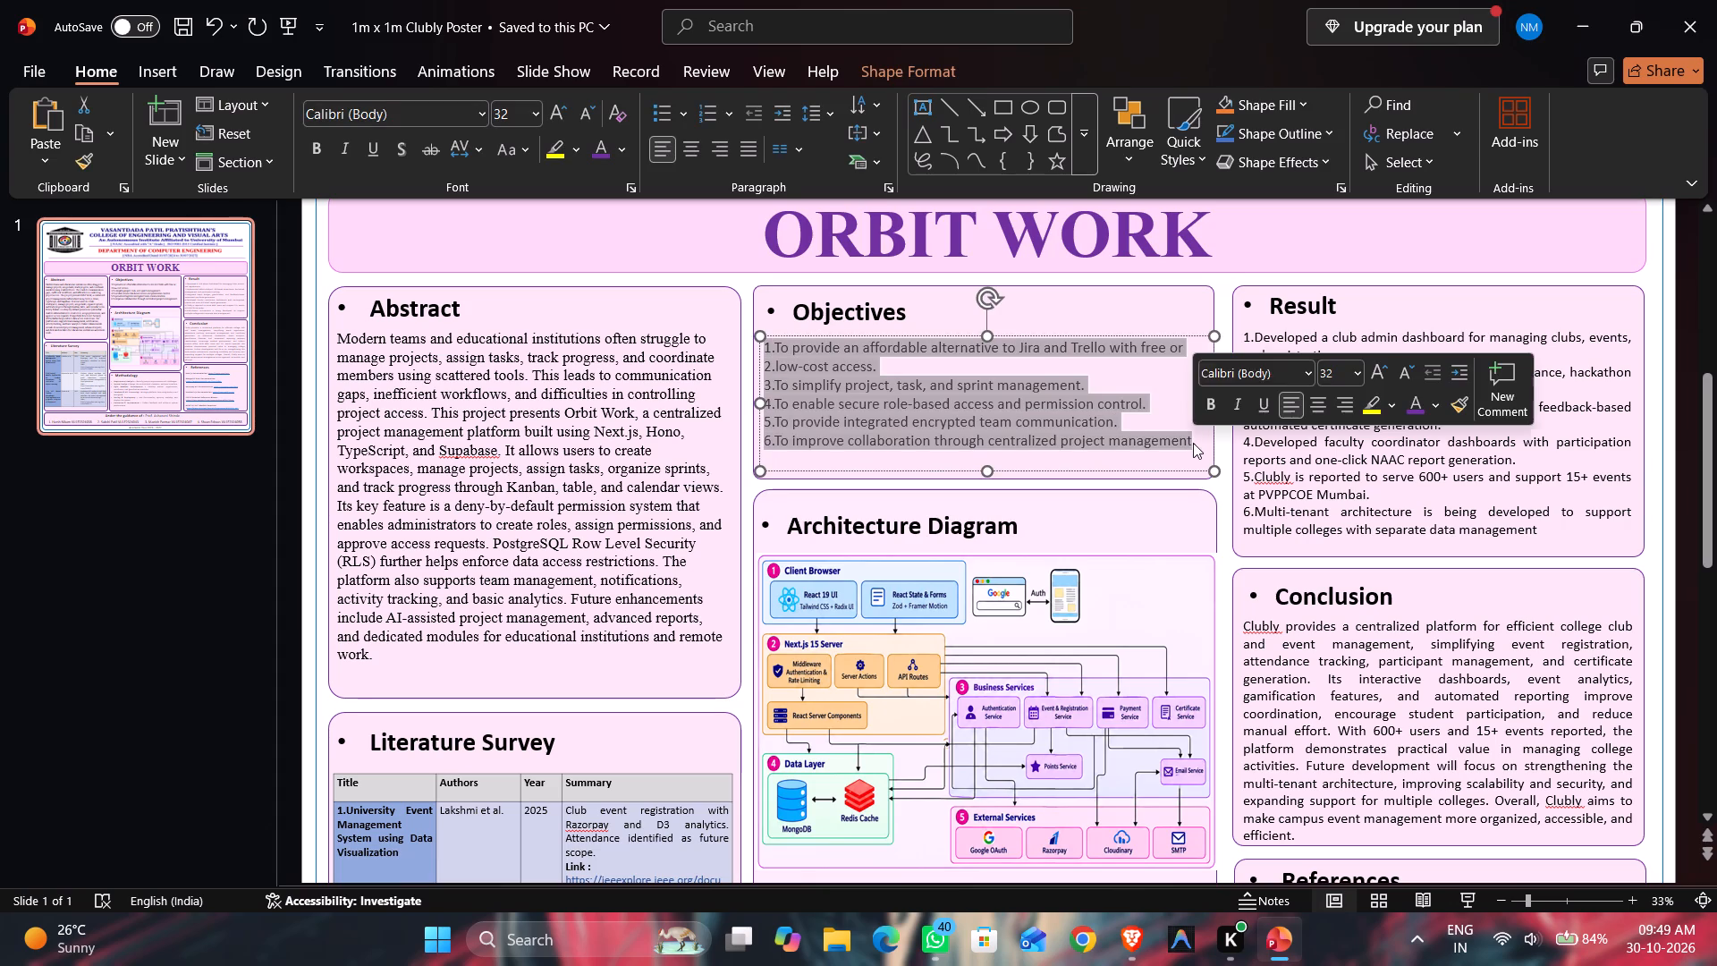
click(1311, 370)
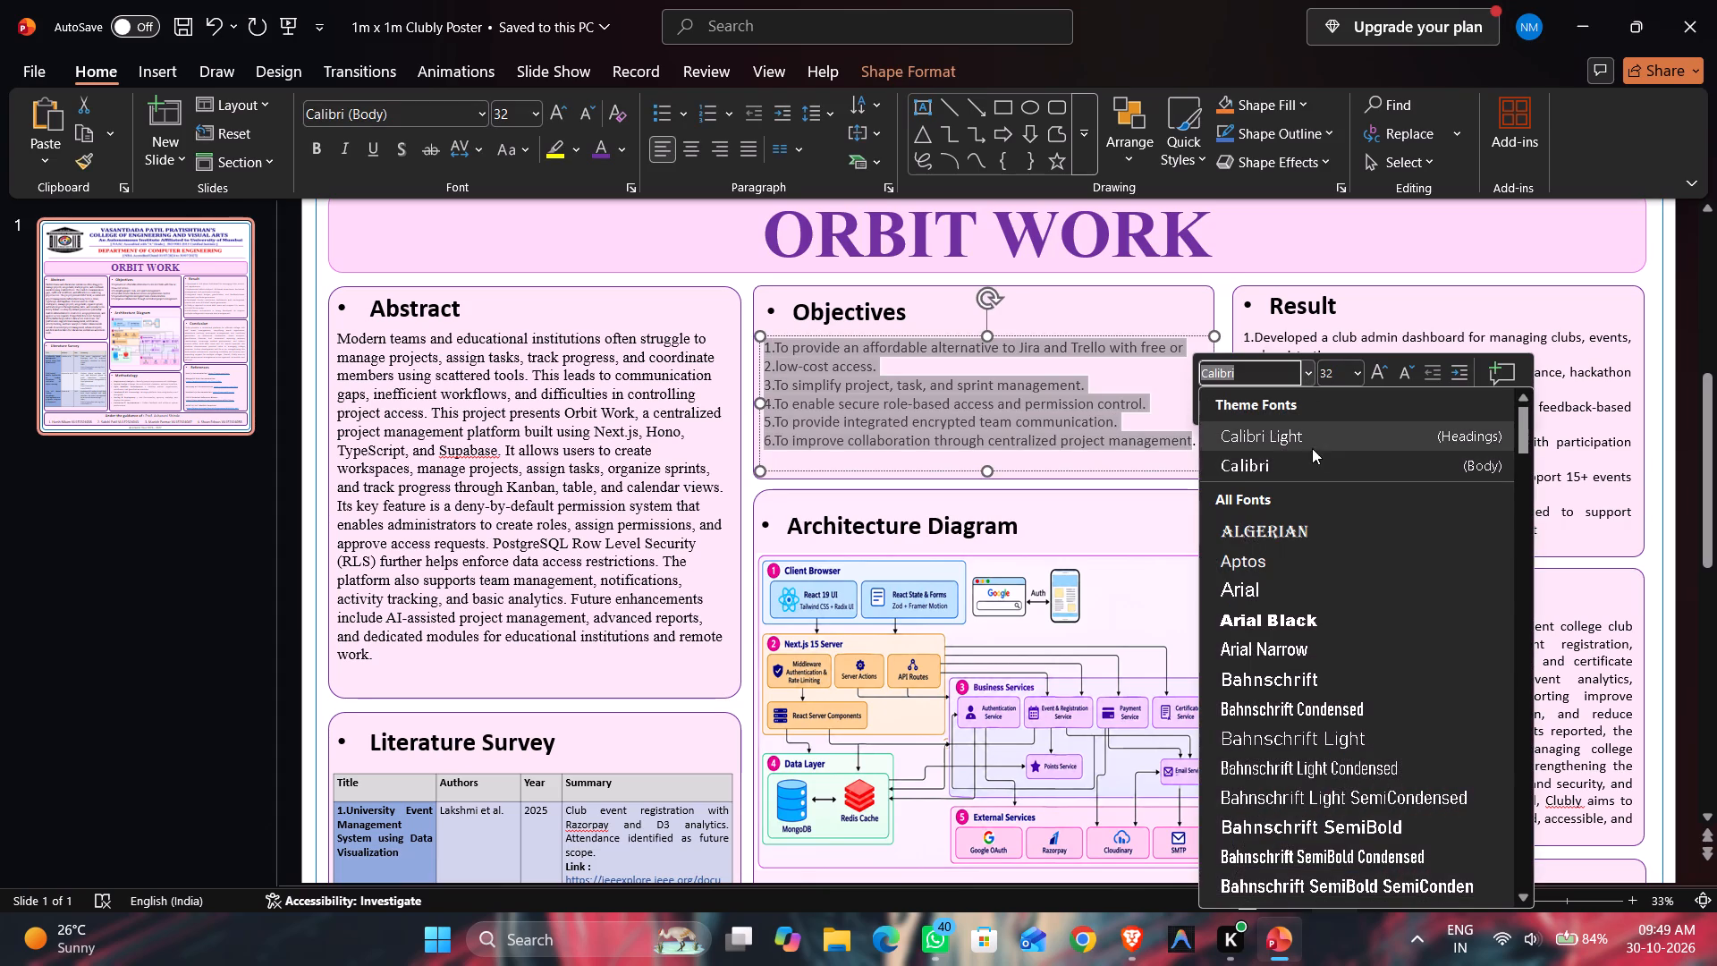
text(ti)
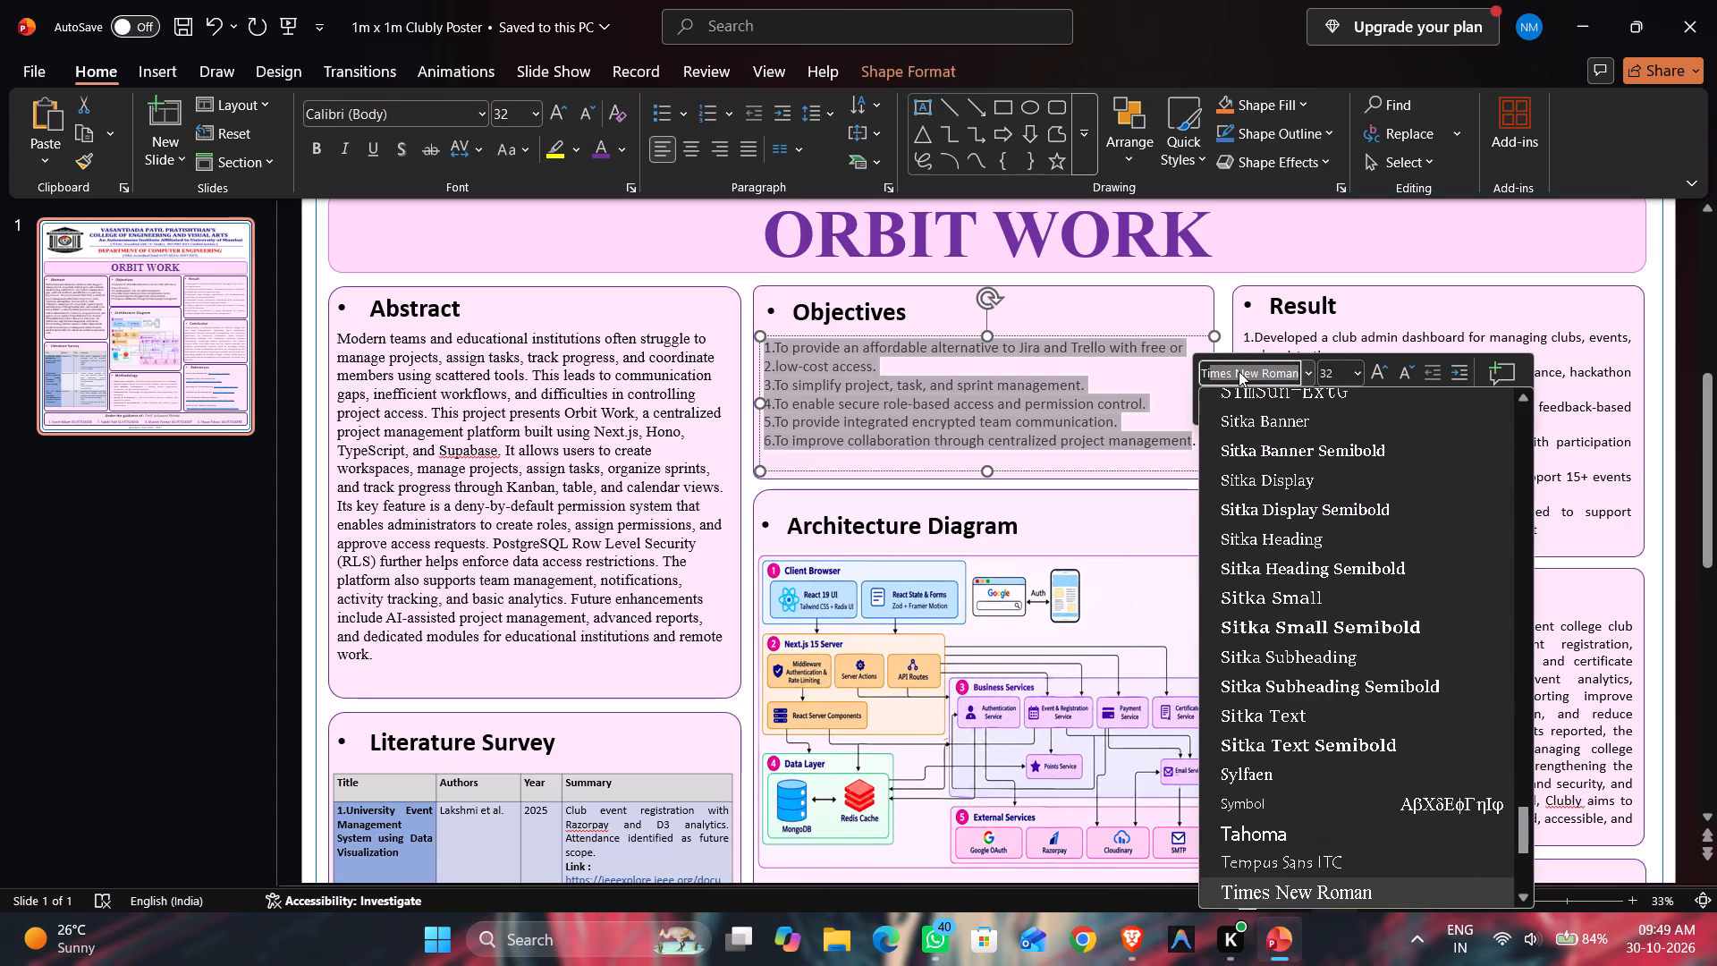
key(Return)
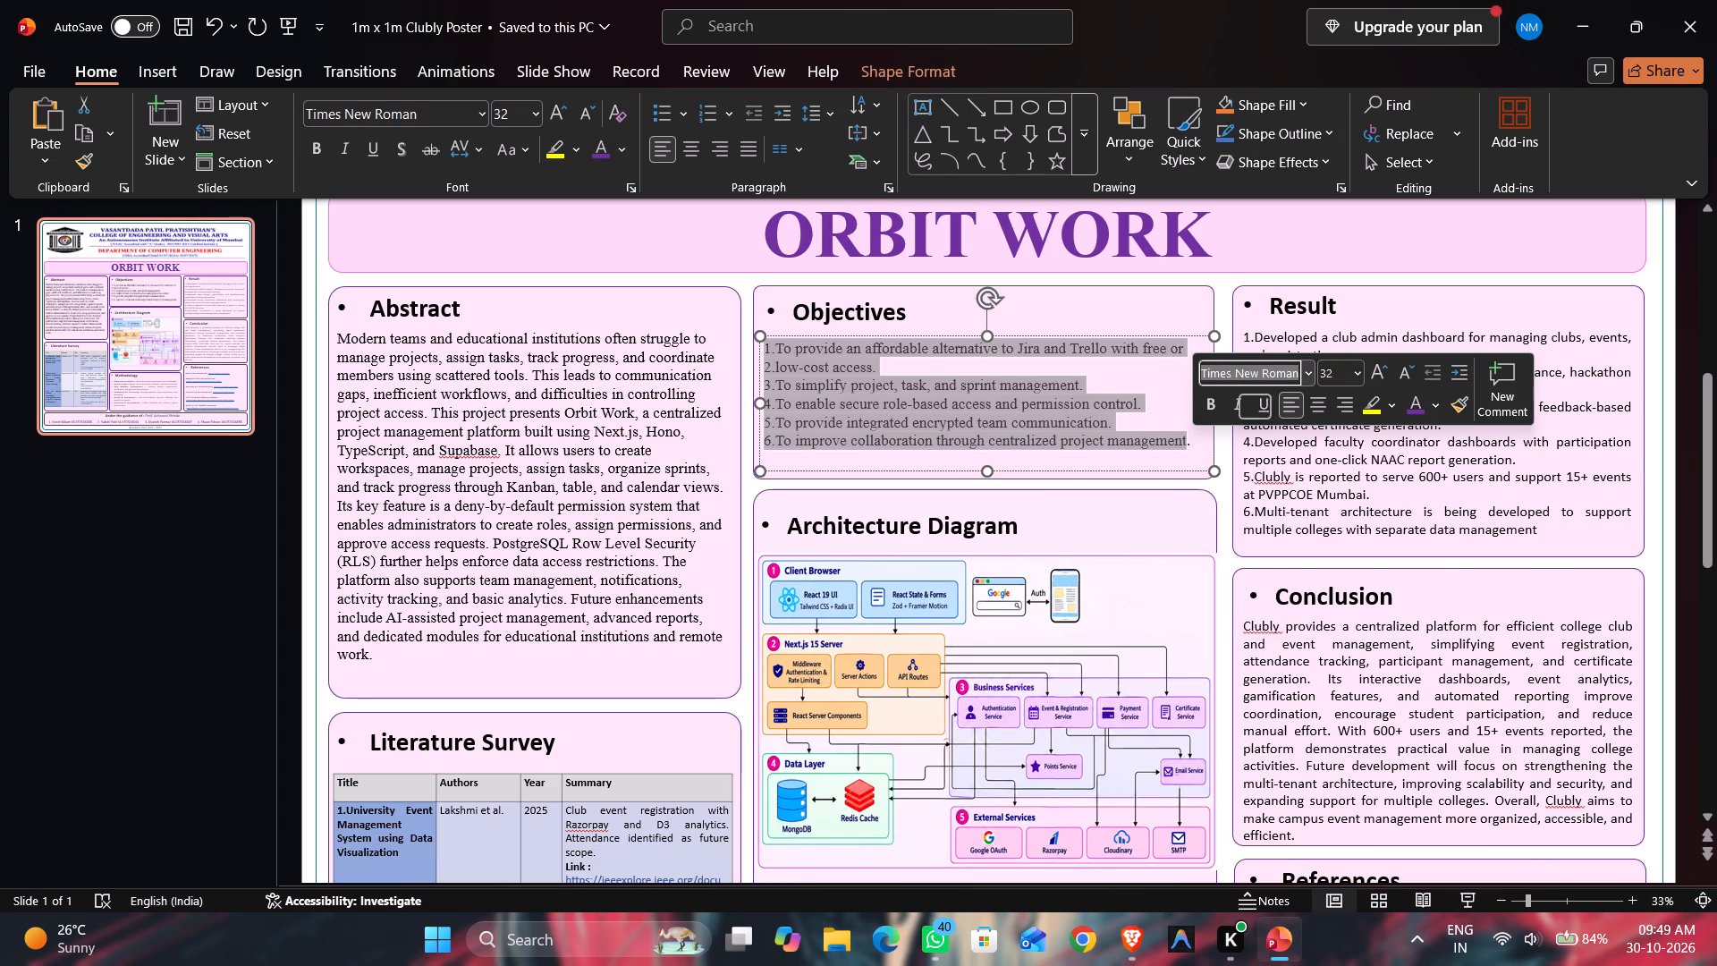
click(1222, 309)
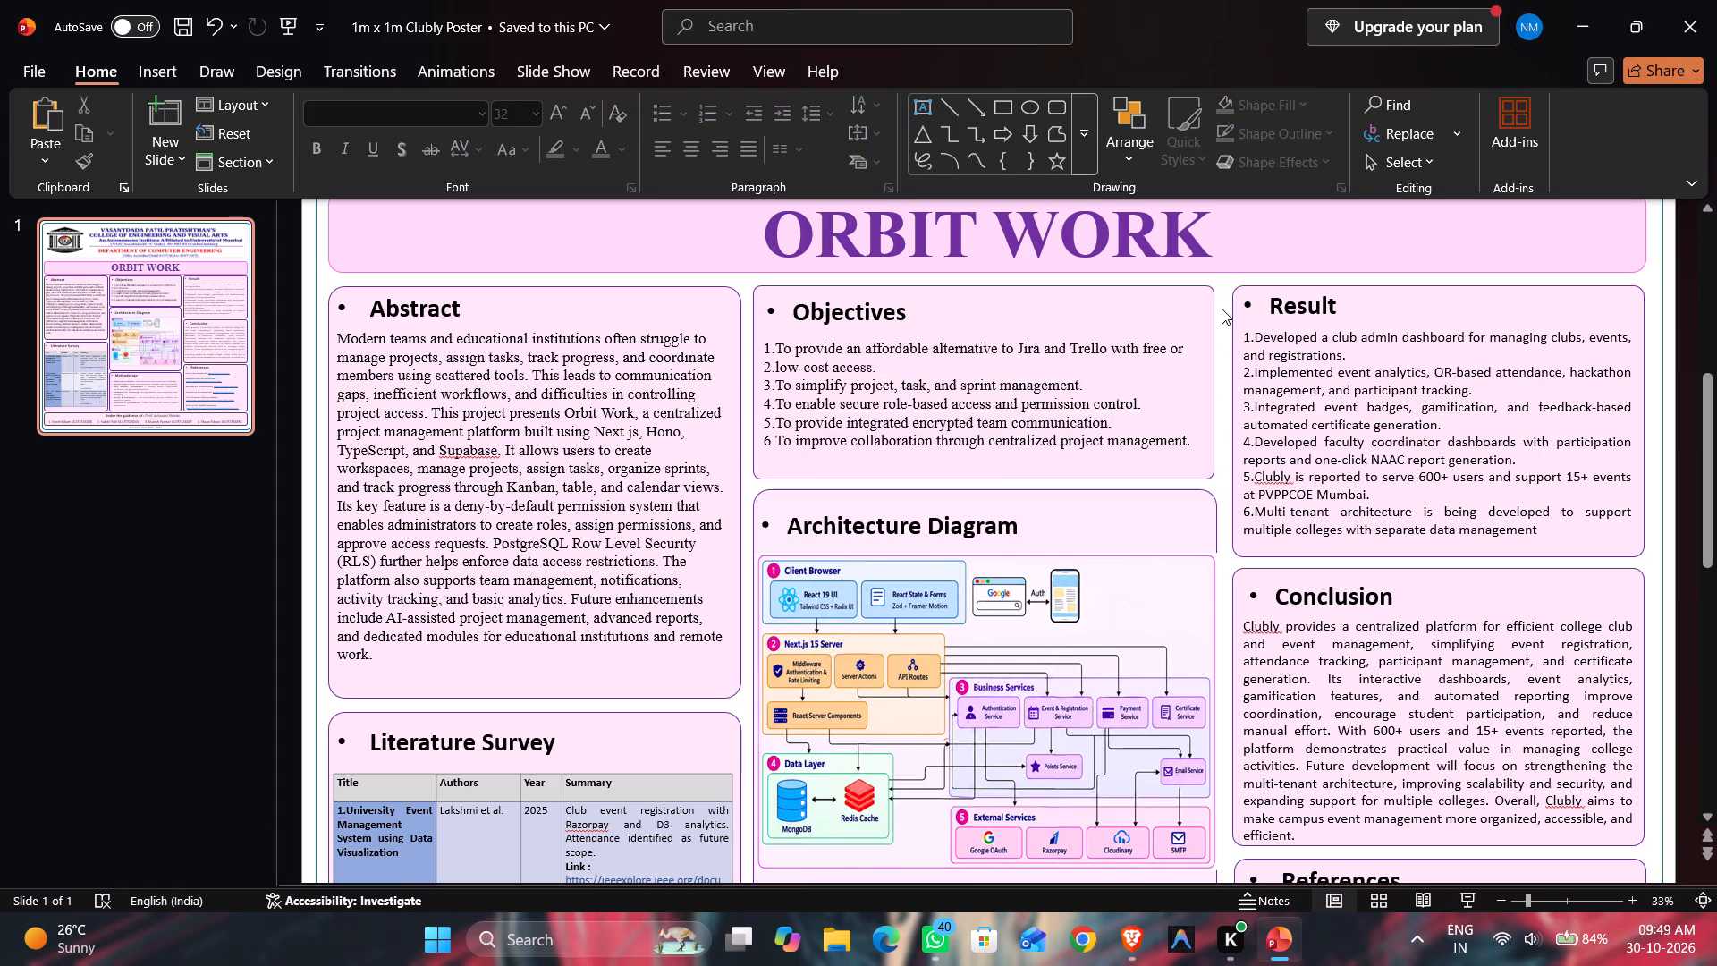
Delete the mistaken 2. before the wrapped line "low-cost access." and insert spaces in its place.
click(774, 370)
key(BackSpace)
key(BackSpace)
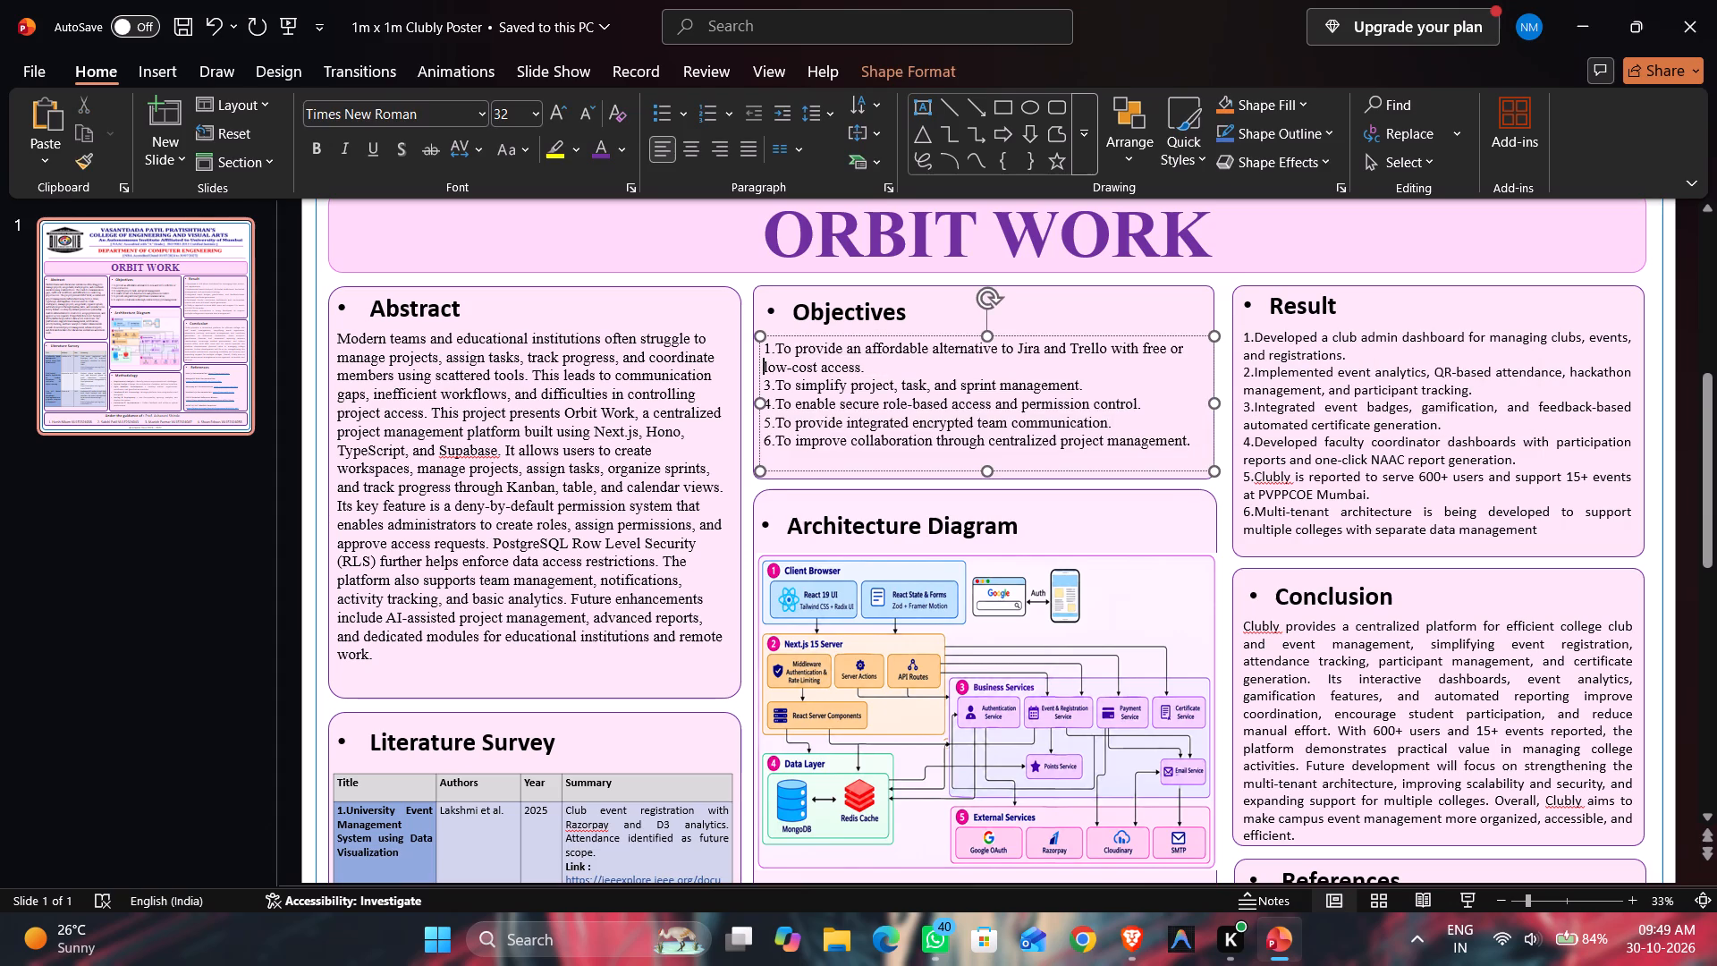
key(space)
key(space)
key(space)
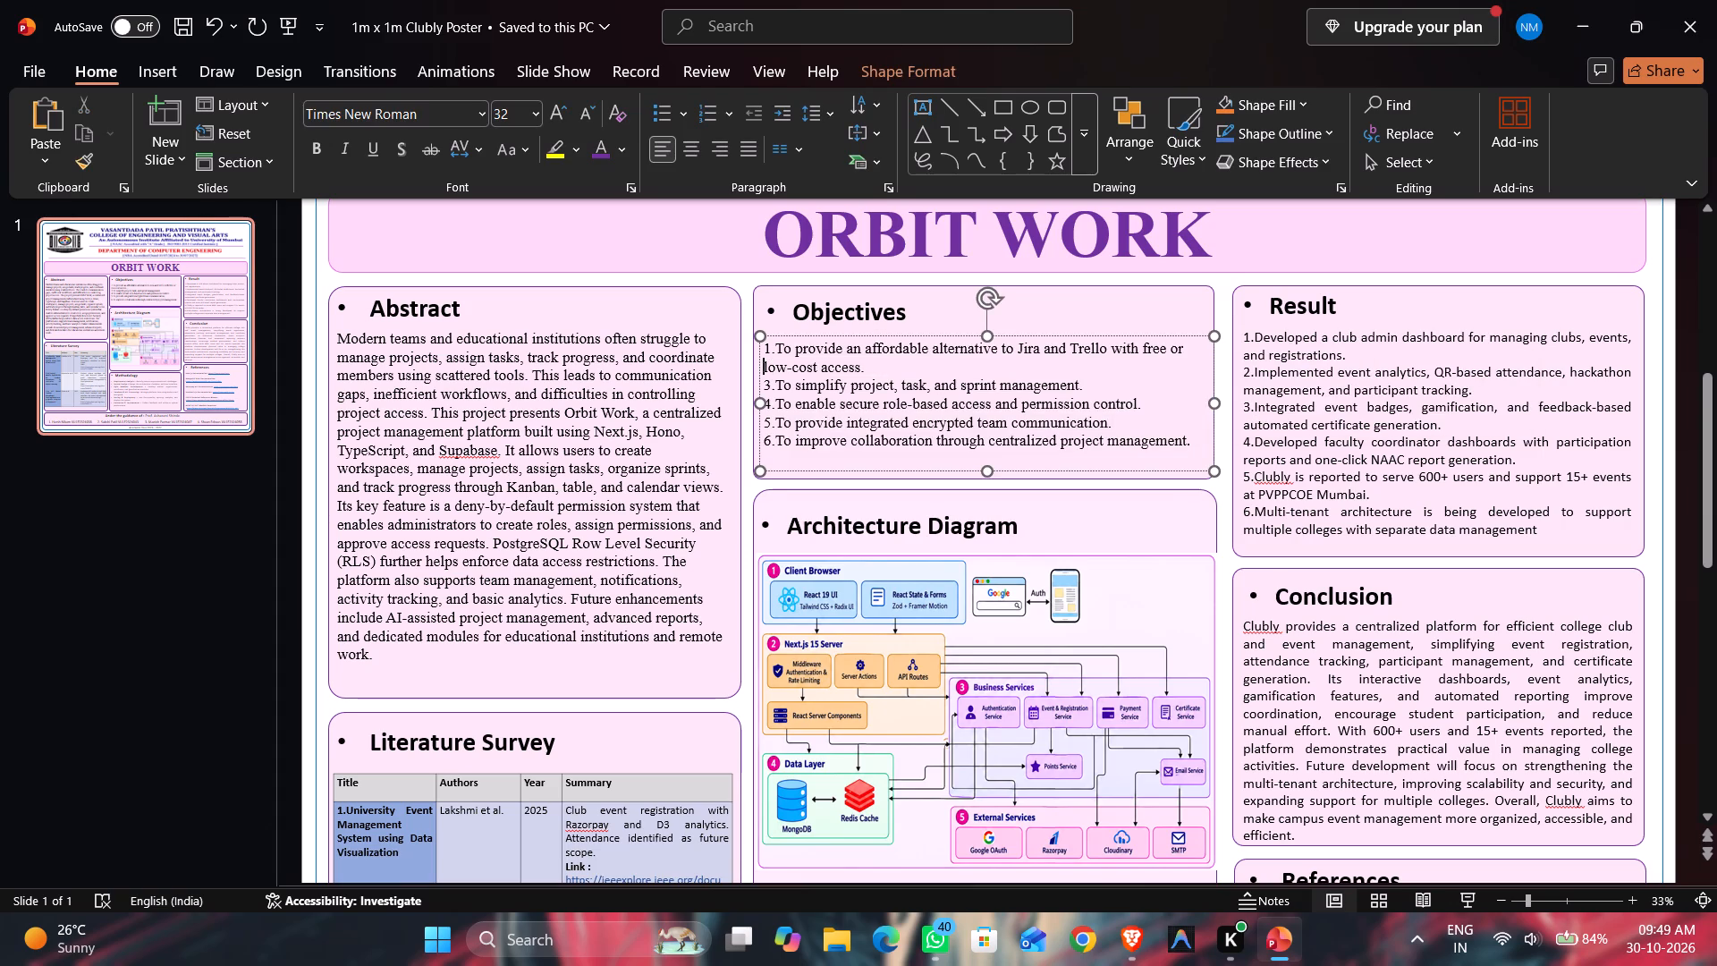
key(space)
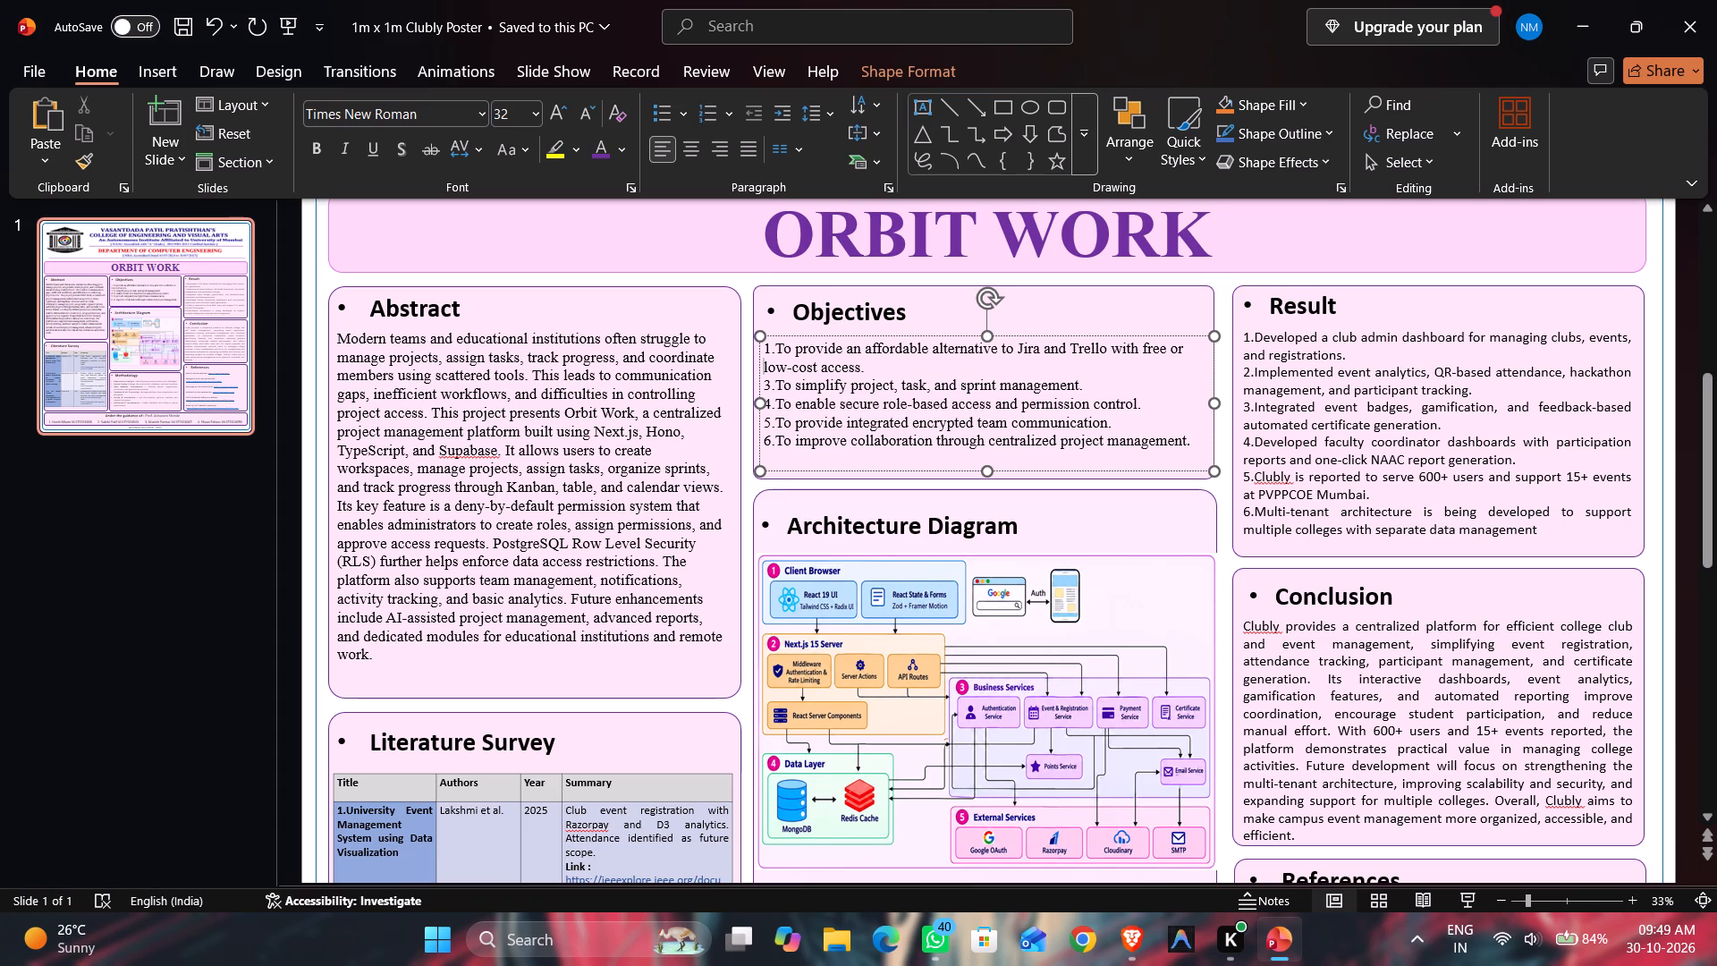
Renumber the four objectives from "To simplify project" through "To improve collaboration" as 2. to 5.
click(770, 386)
key(BackSpace)
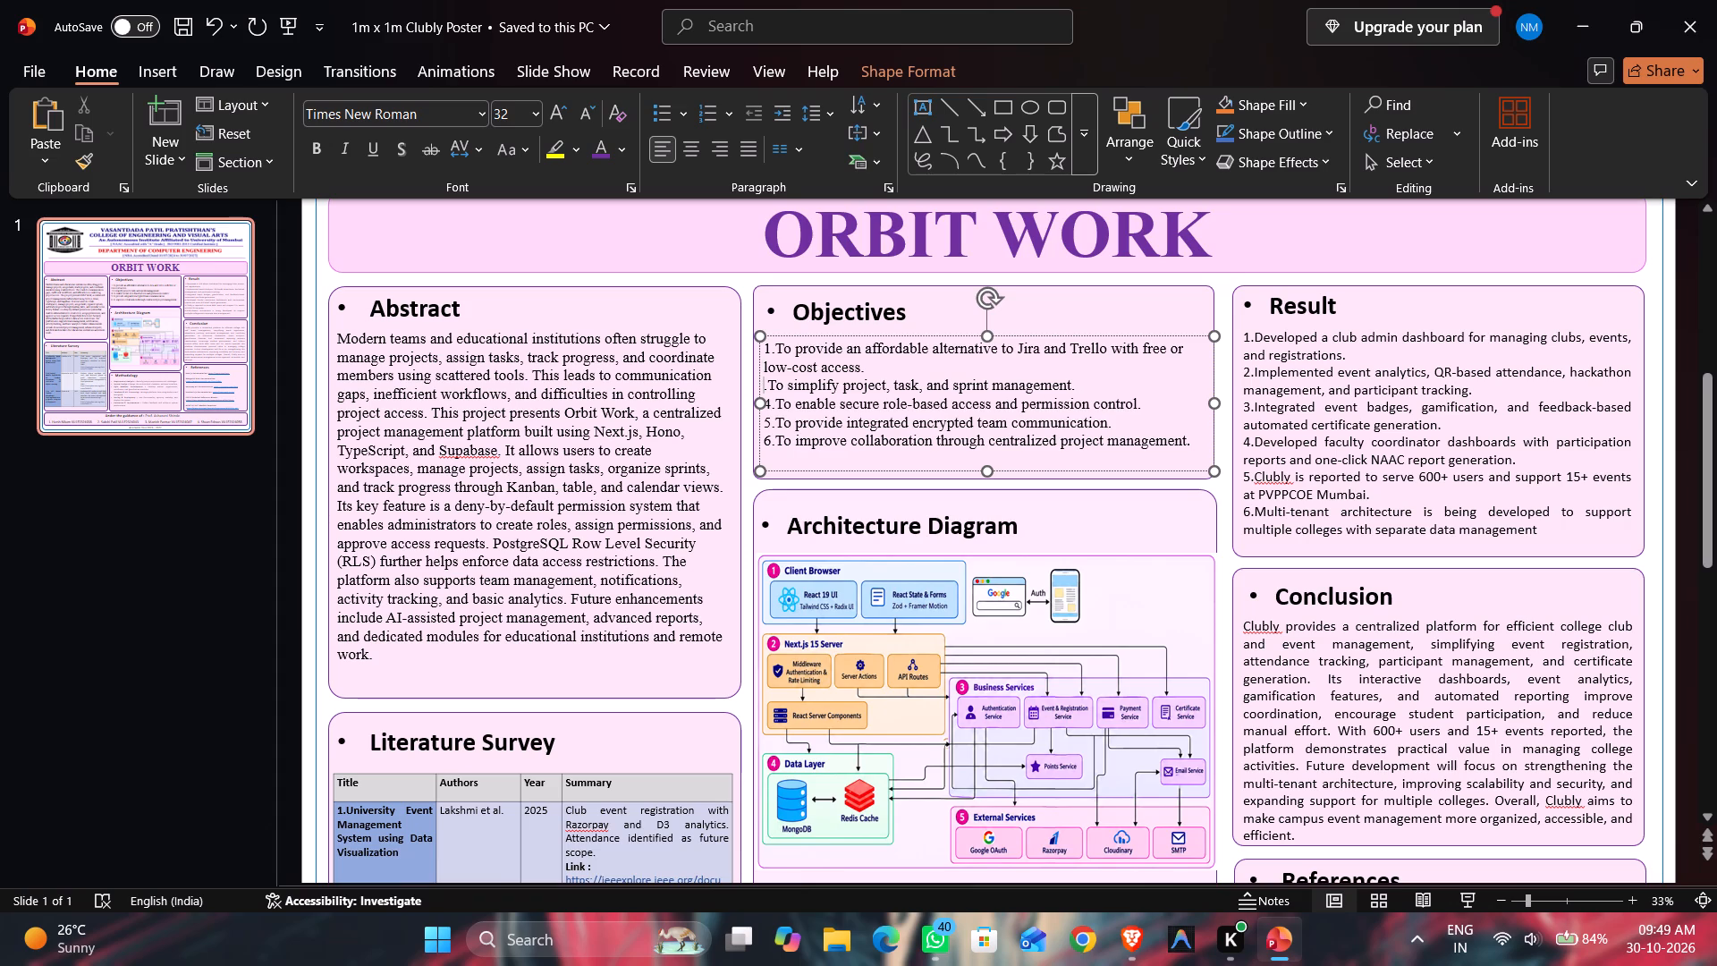
text(2.)
click(770, 406)
key(BackSpace)
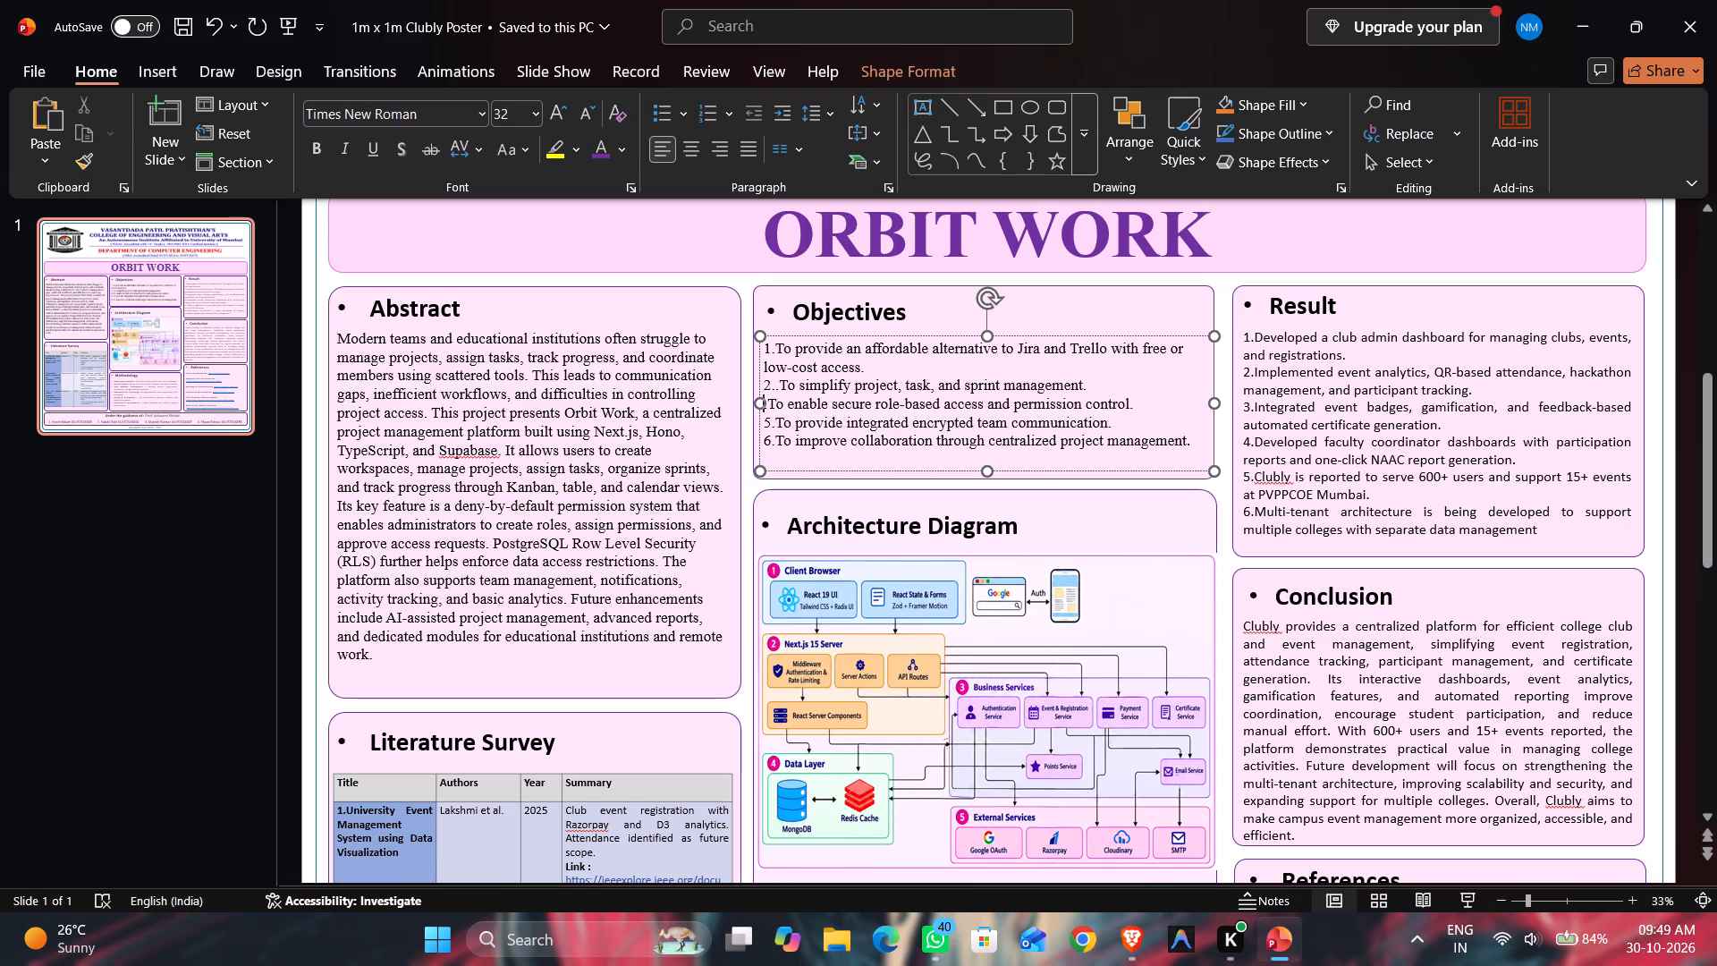
text(3.)
click(770, 424)
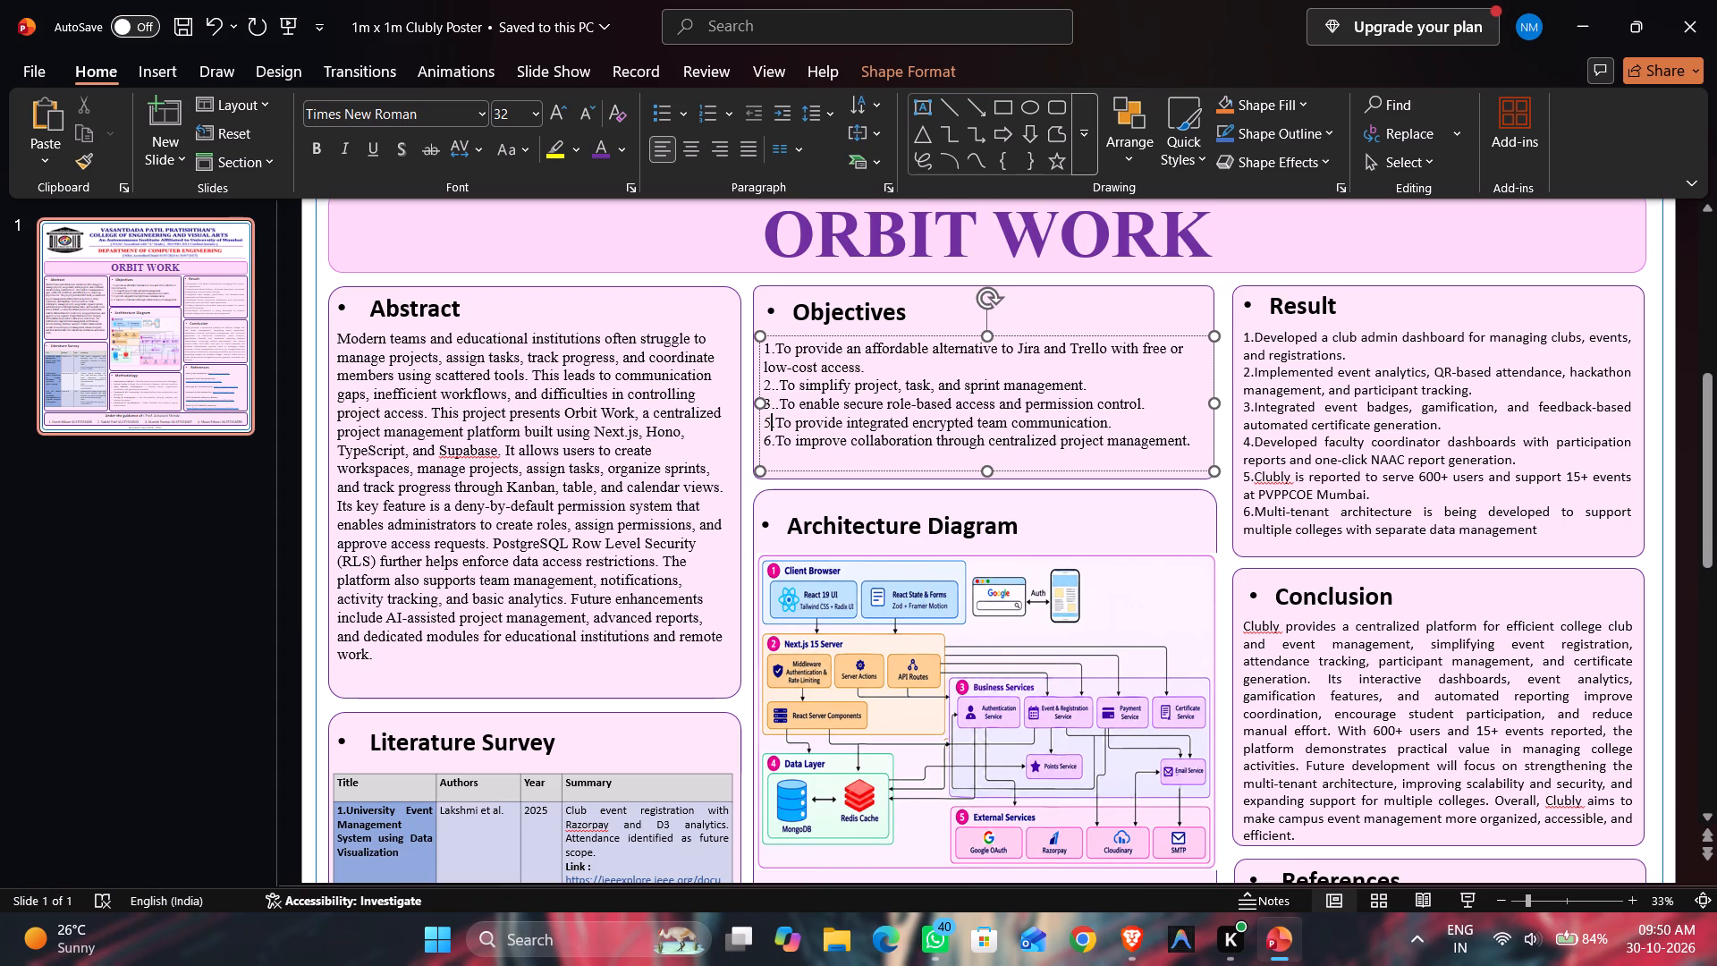
key(BackSpace)
text(4.)
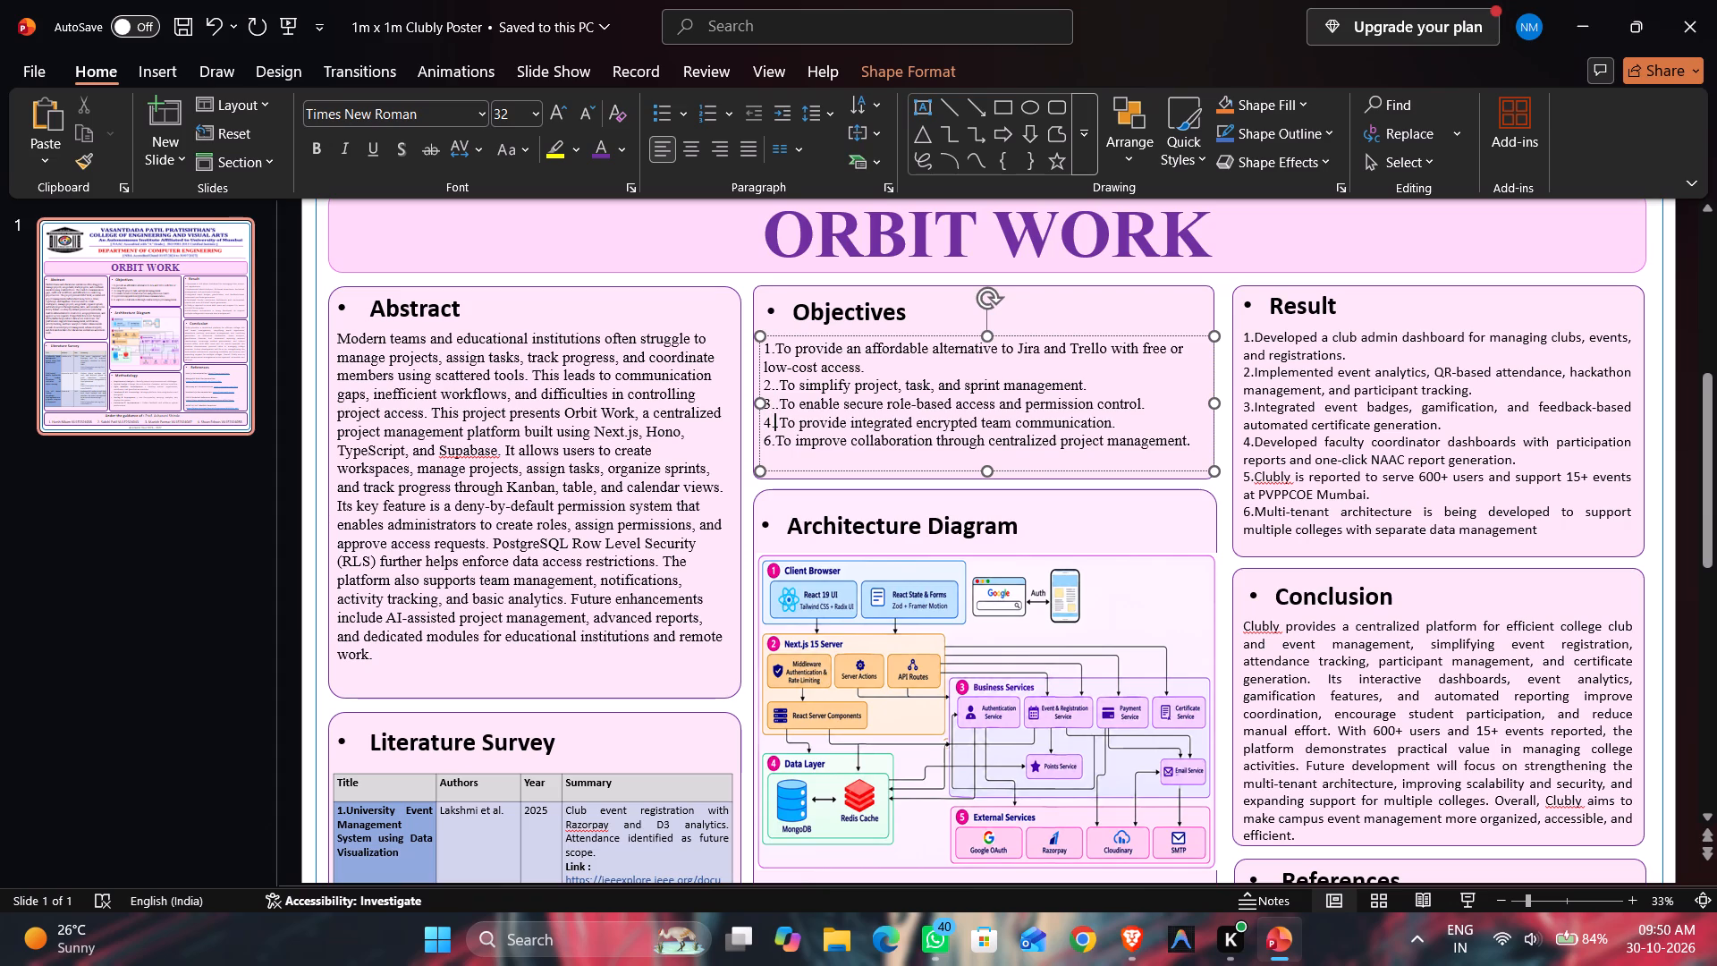
click(770, 440)
key(BackSpace)
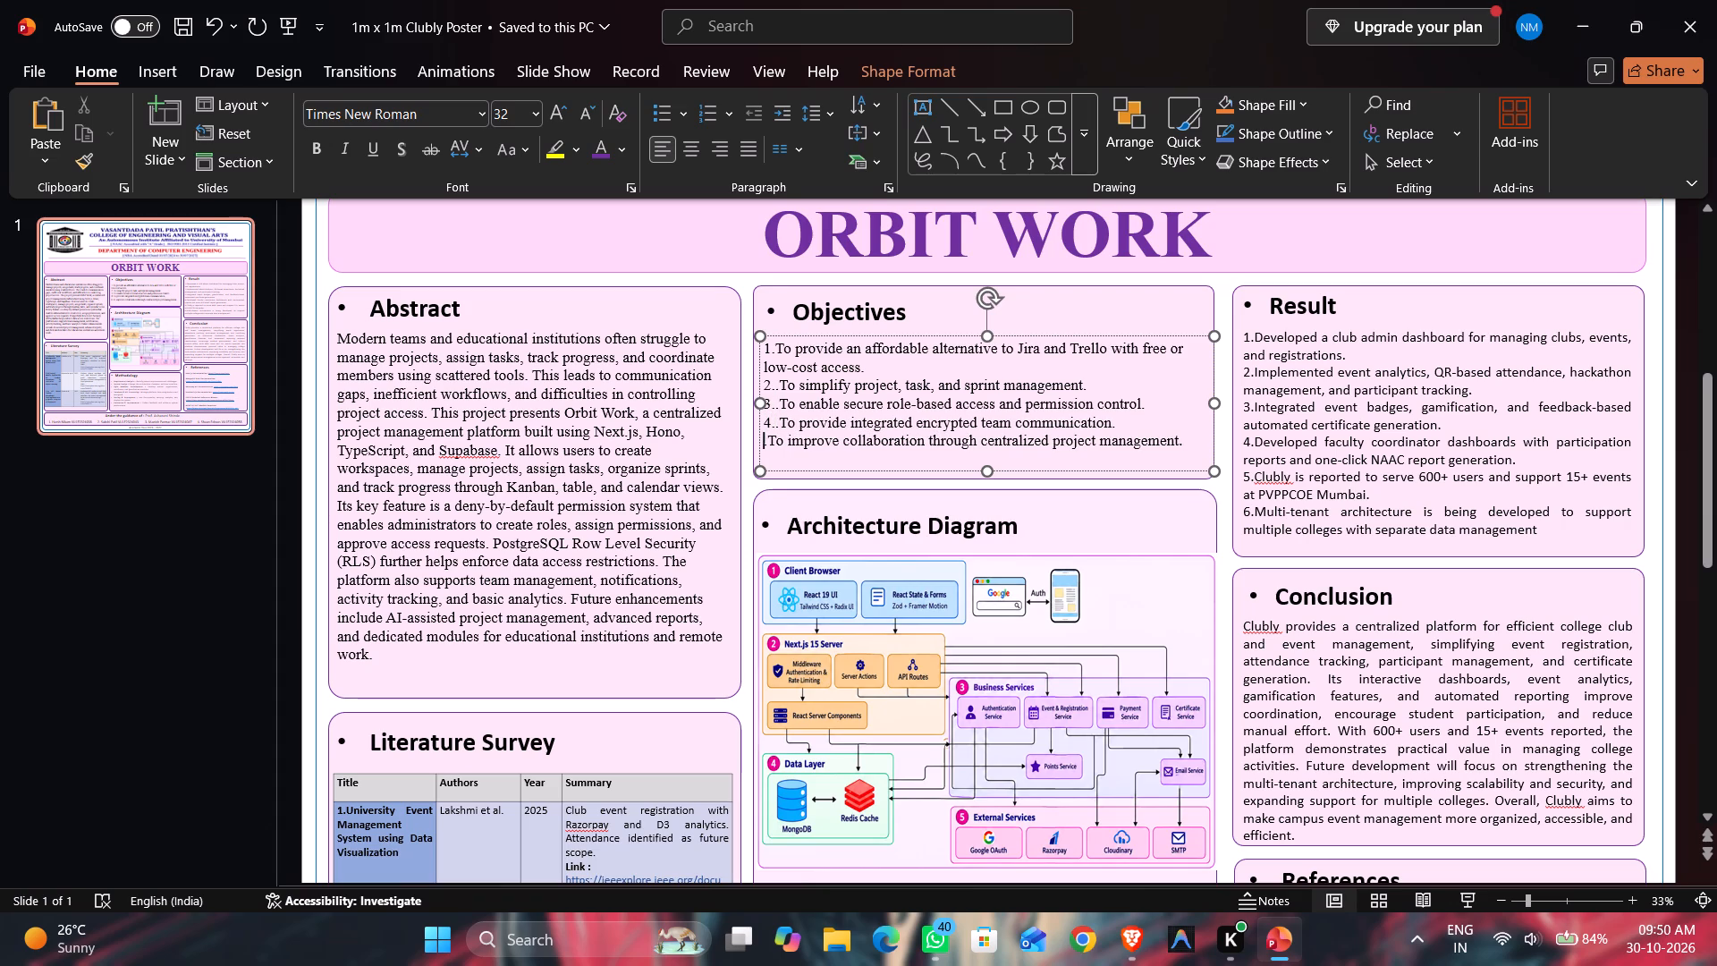
text(5.)
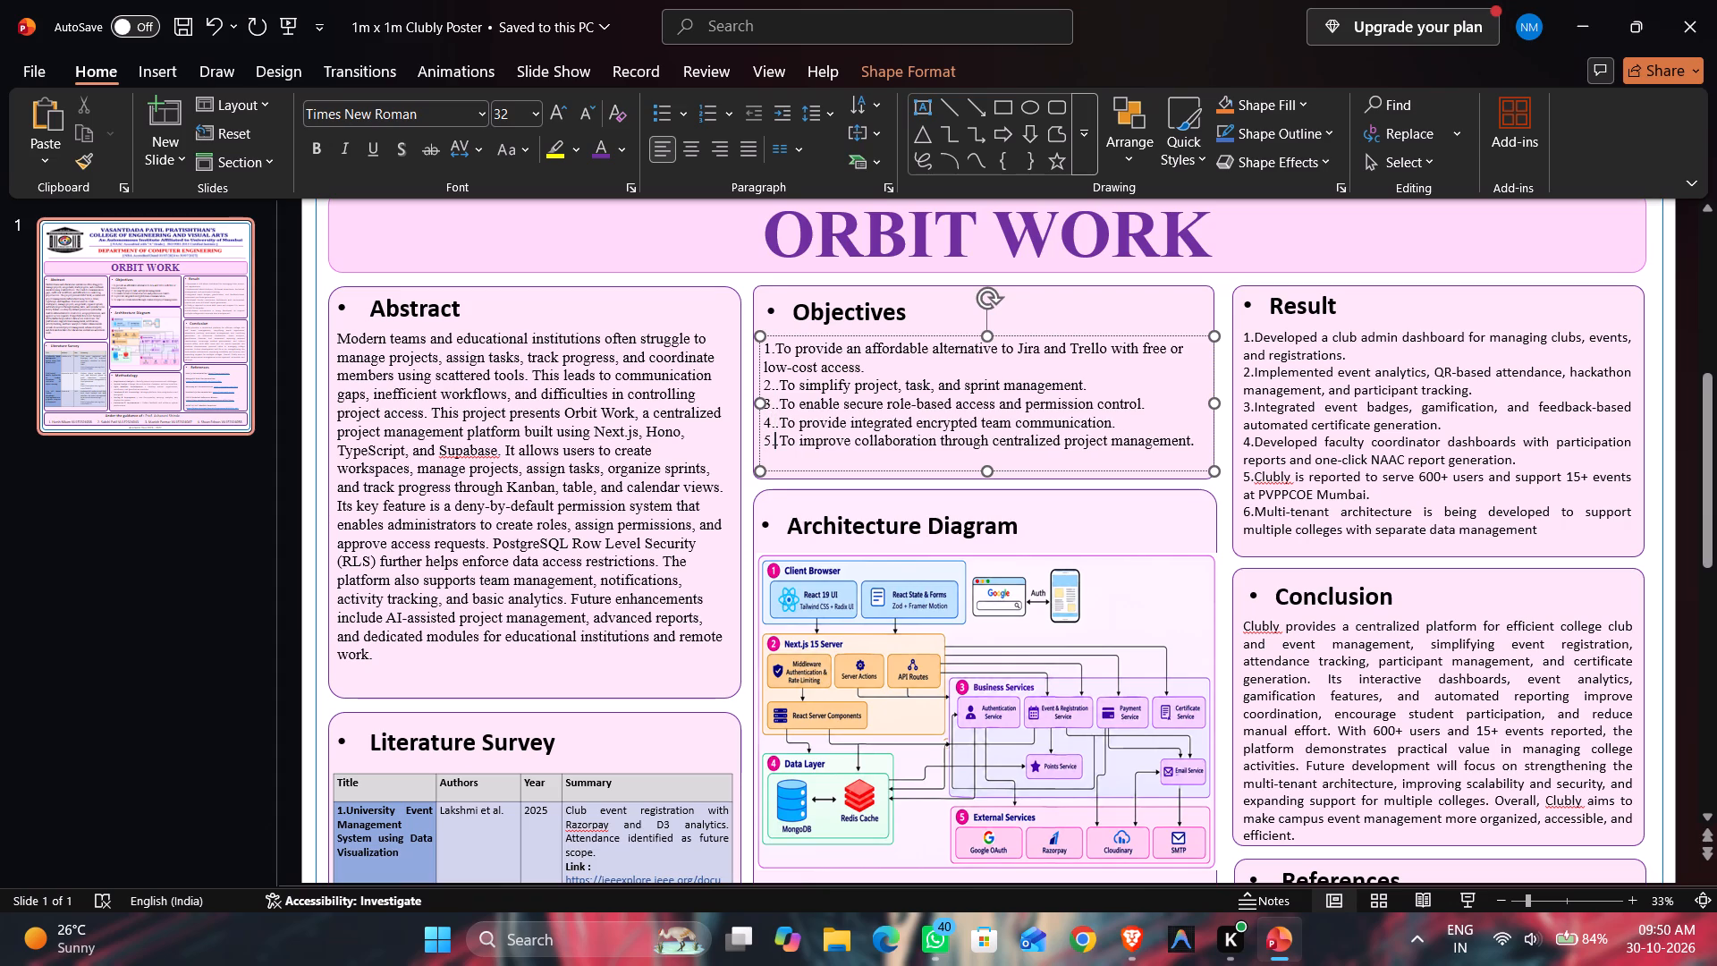
click(1224, 490)
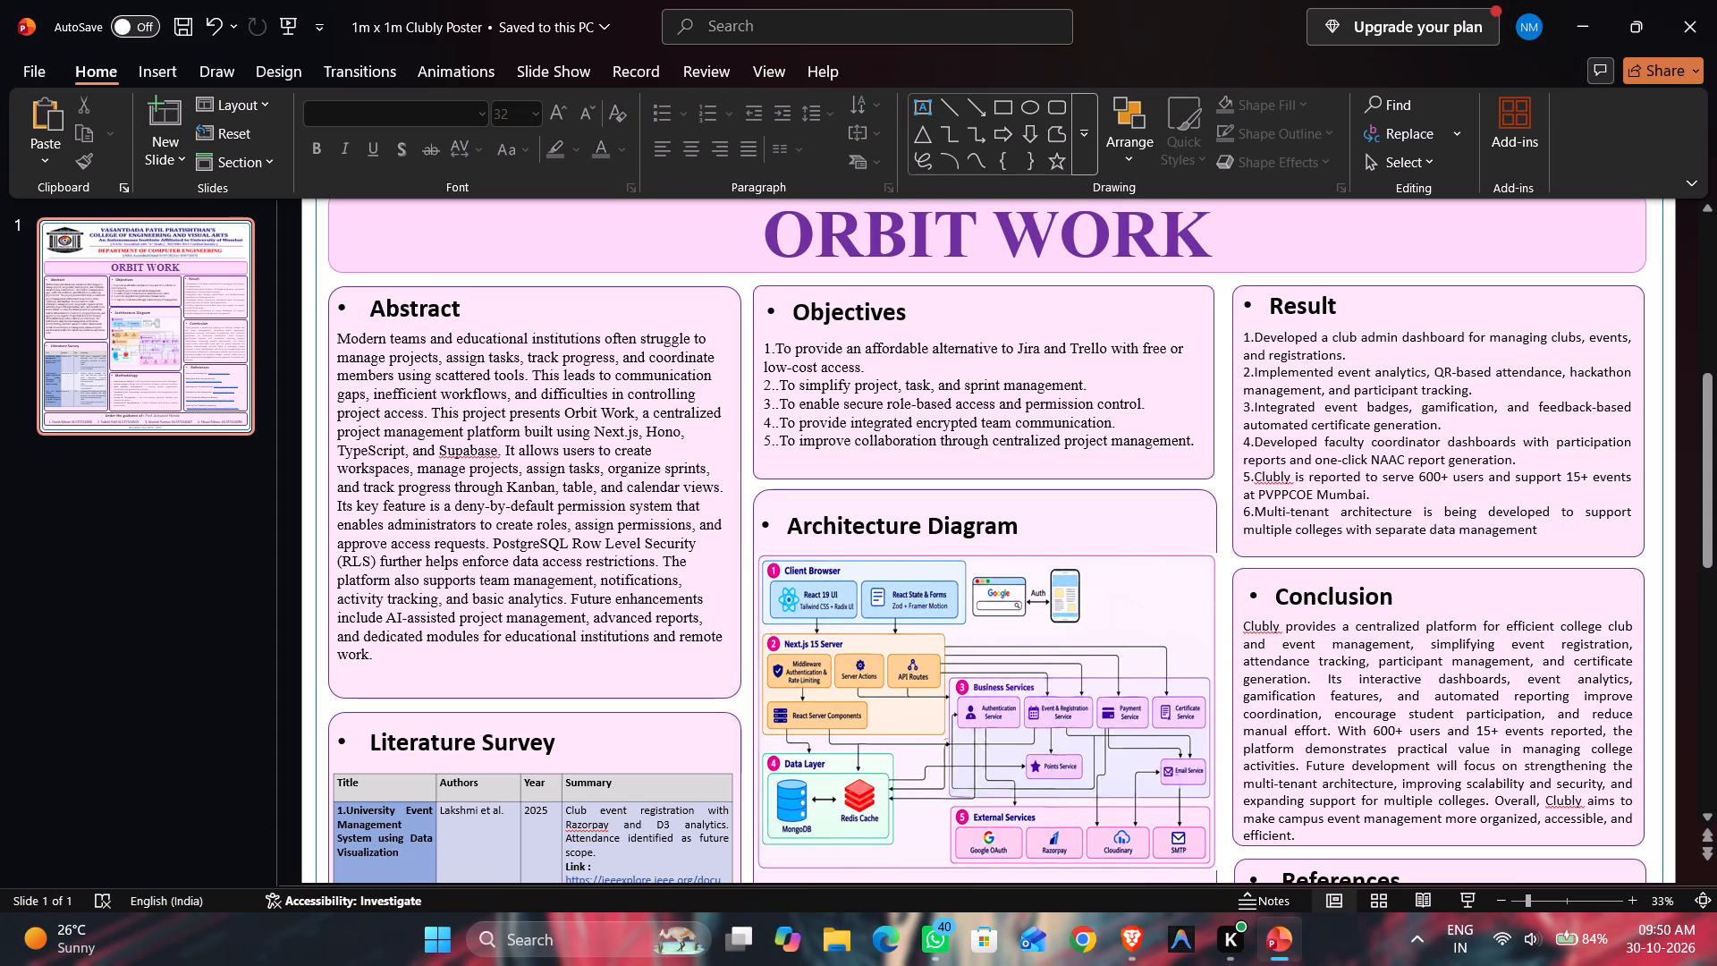
Remove the duplicate period after each of the numbers 2 to 5 in the objectives list.
click(778, 388)
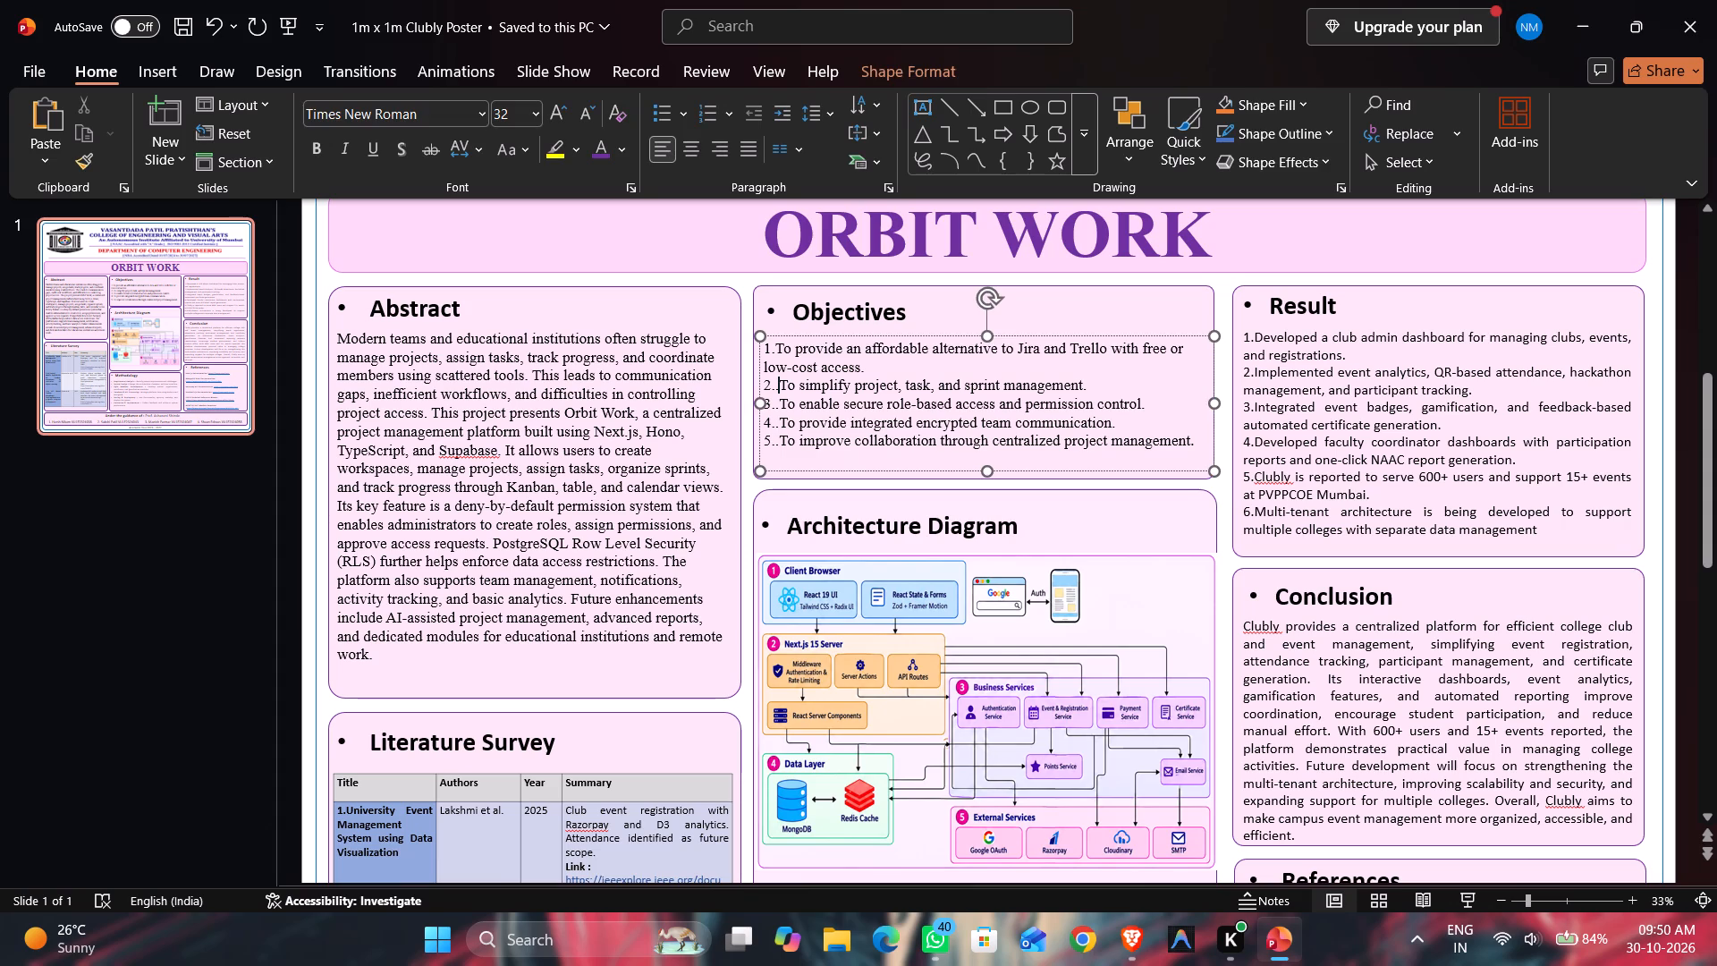
key(BackSpace)
key(Down)
key(Right)
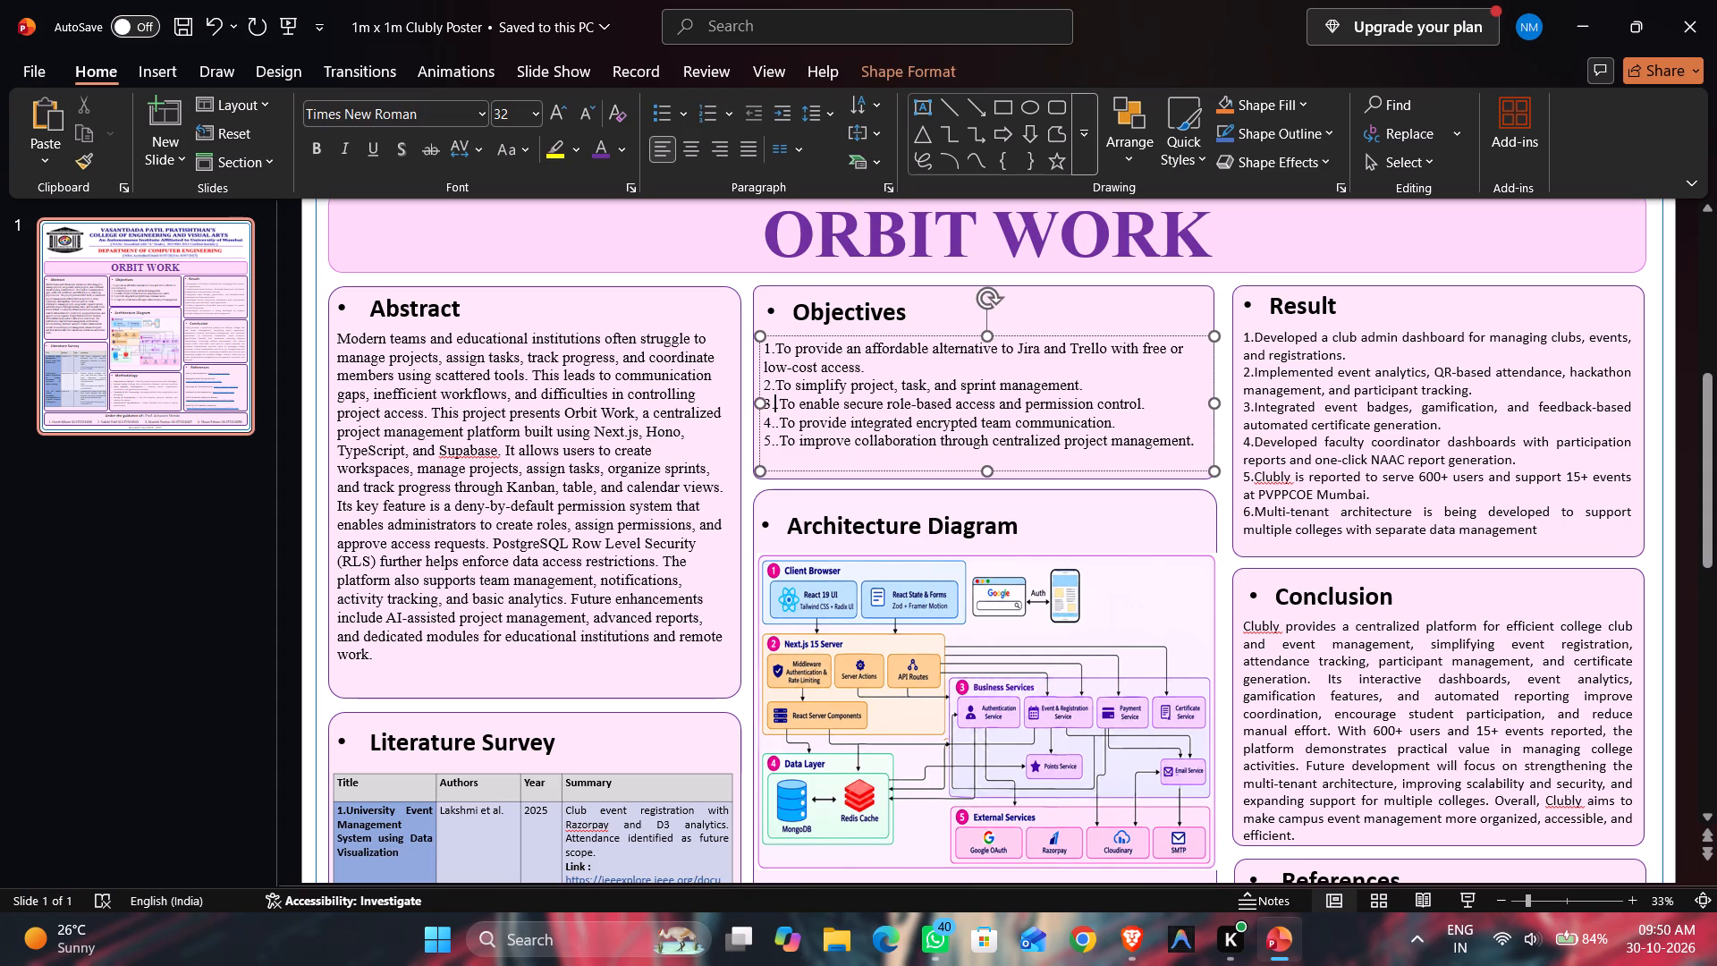
key(BackSpace)
key(Down)
key(Right)
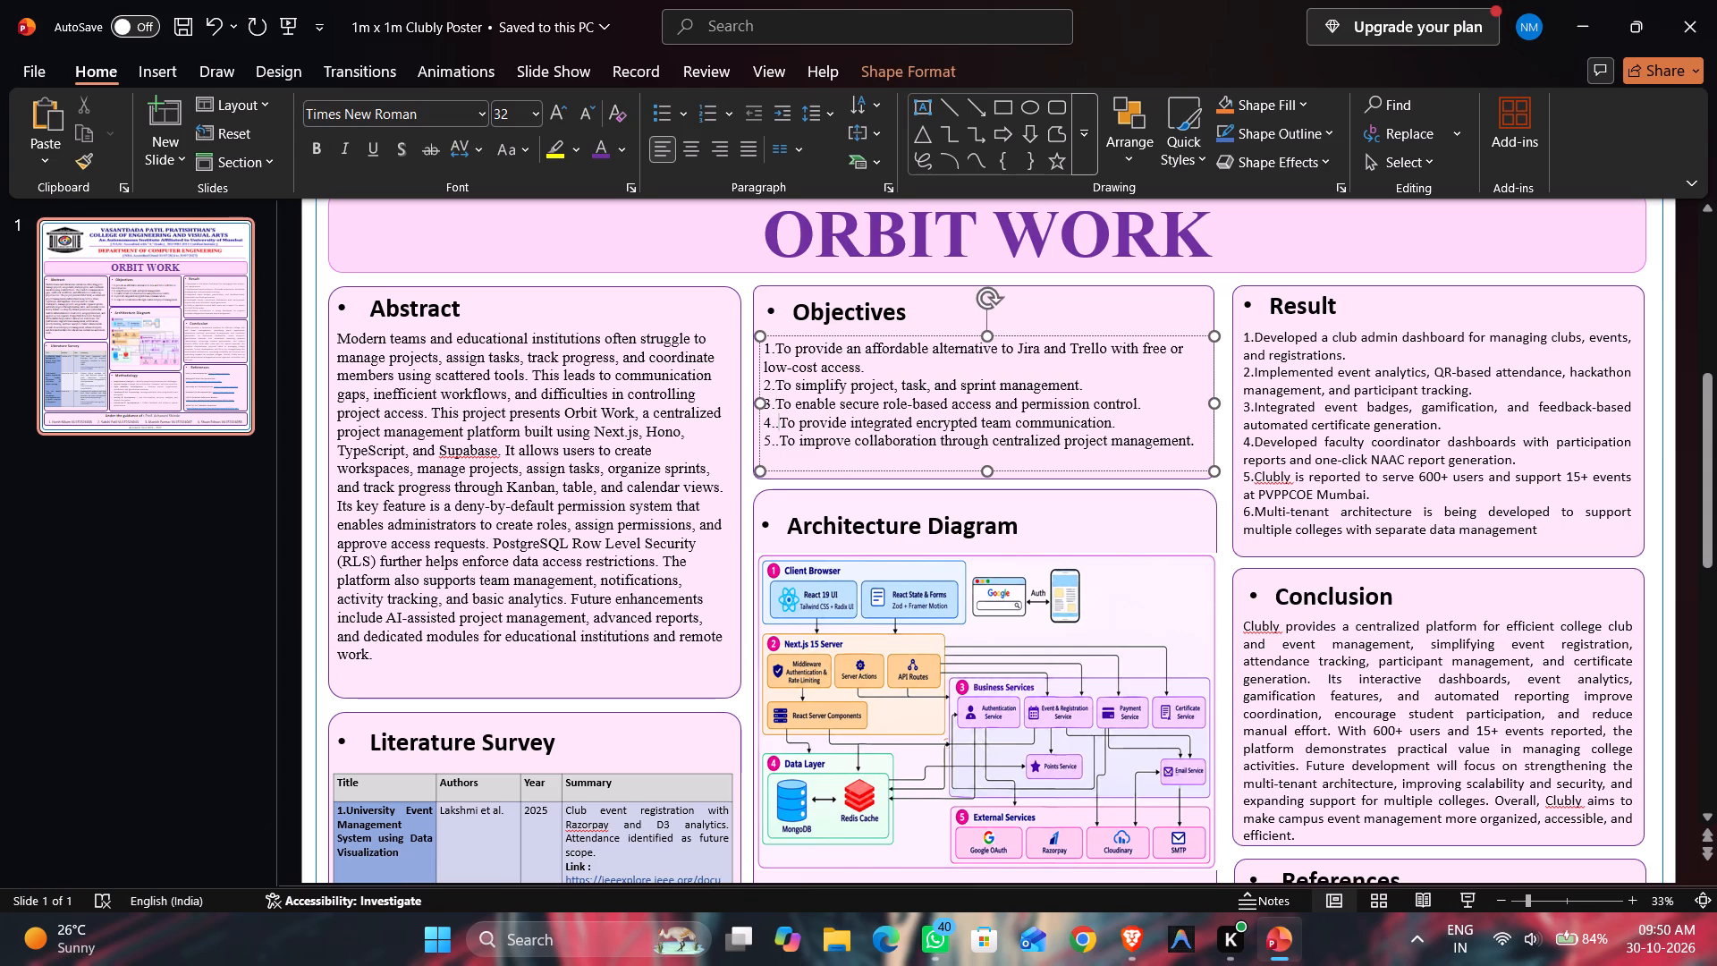
key(BackSpace)
key(Down)
key(Right)
key(BackSpace)
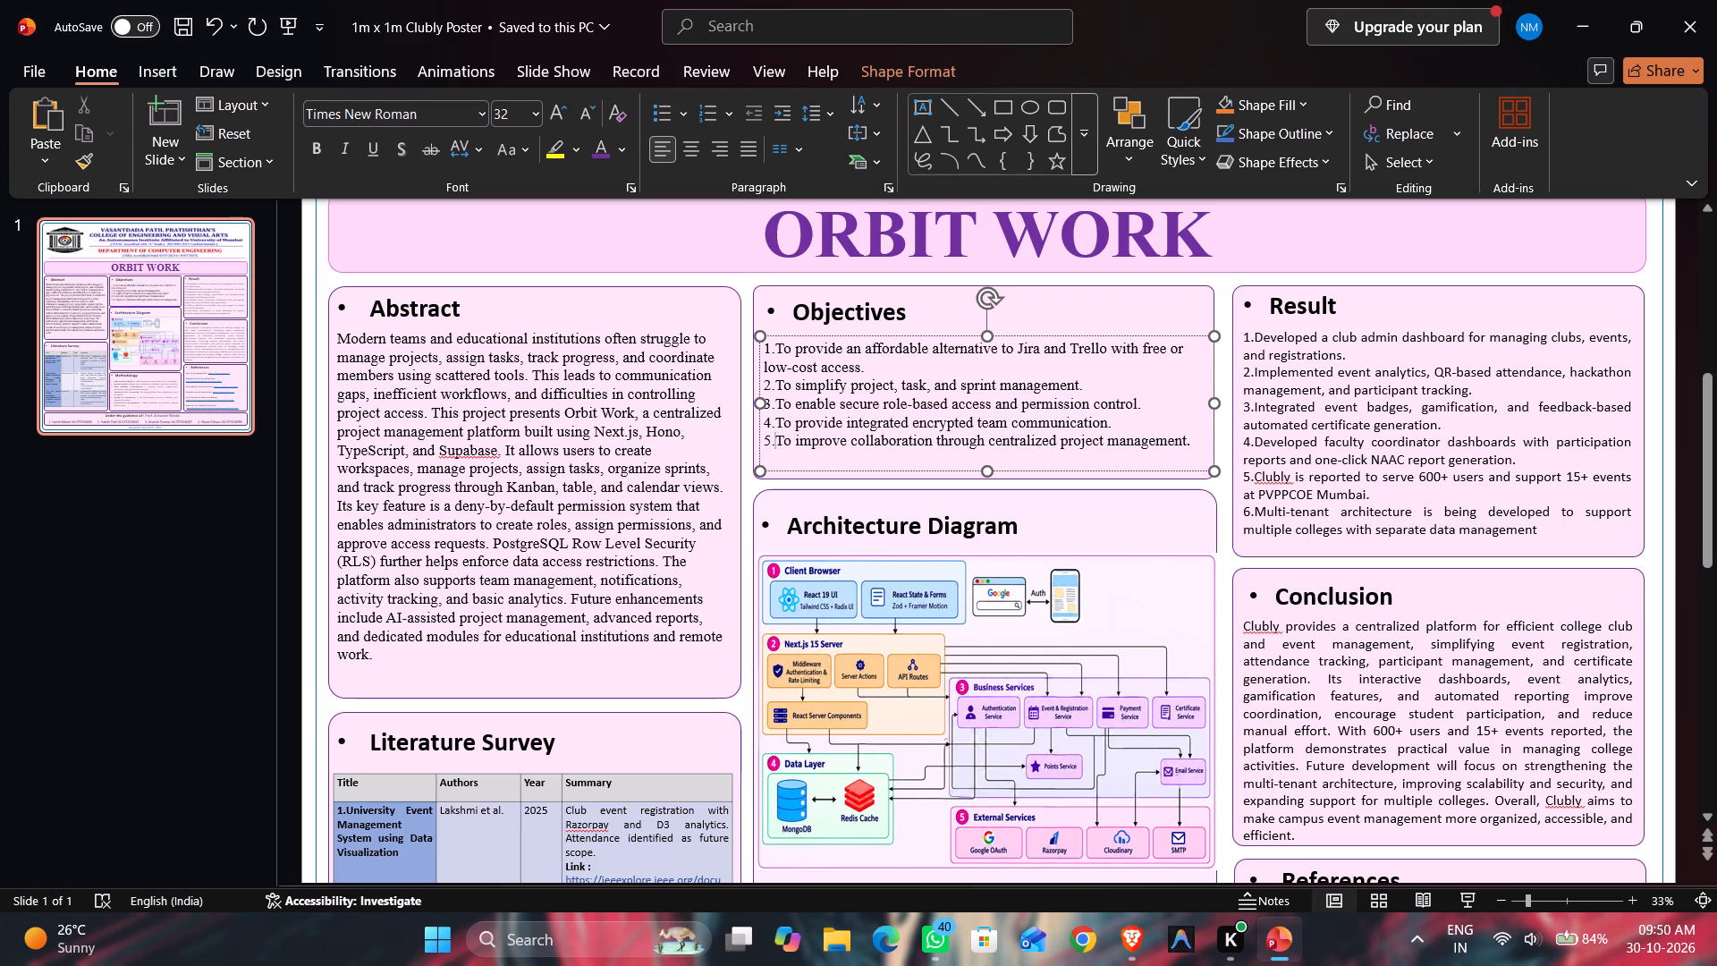
click(1225, 315)
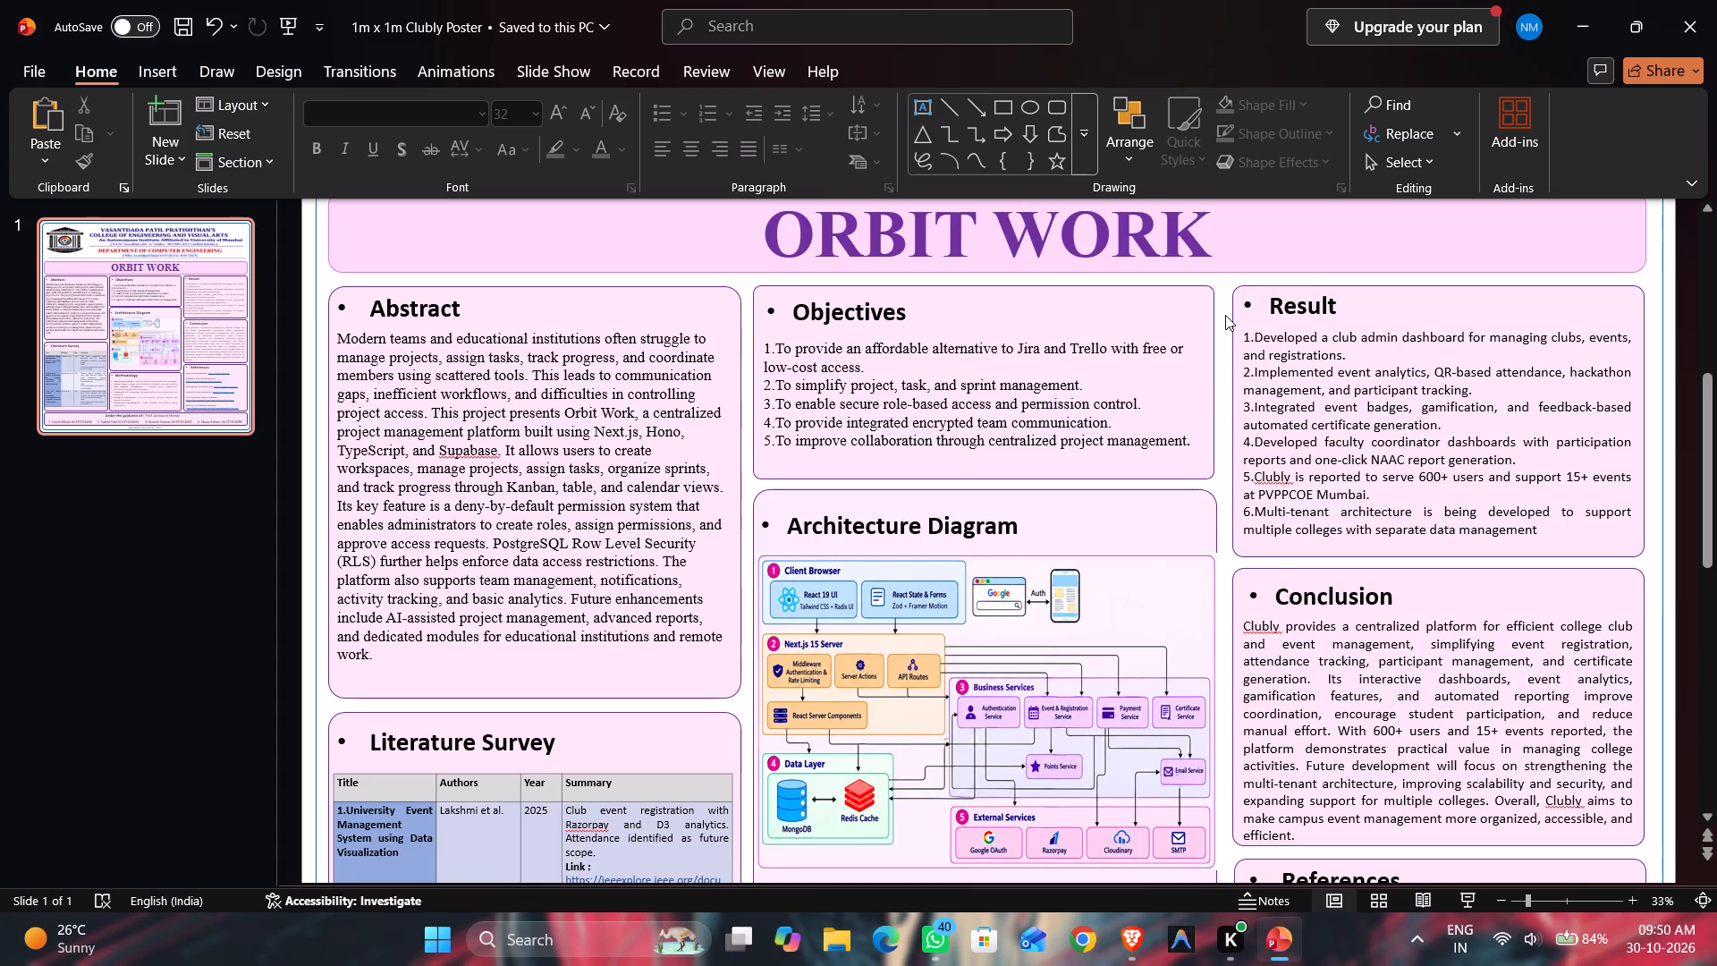
Look over the poster's remaining sections, from Literature Survey and Methodology to Conclusion and References, and back up to the Abstract.
scroll(1225, 315, down, 5)
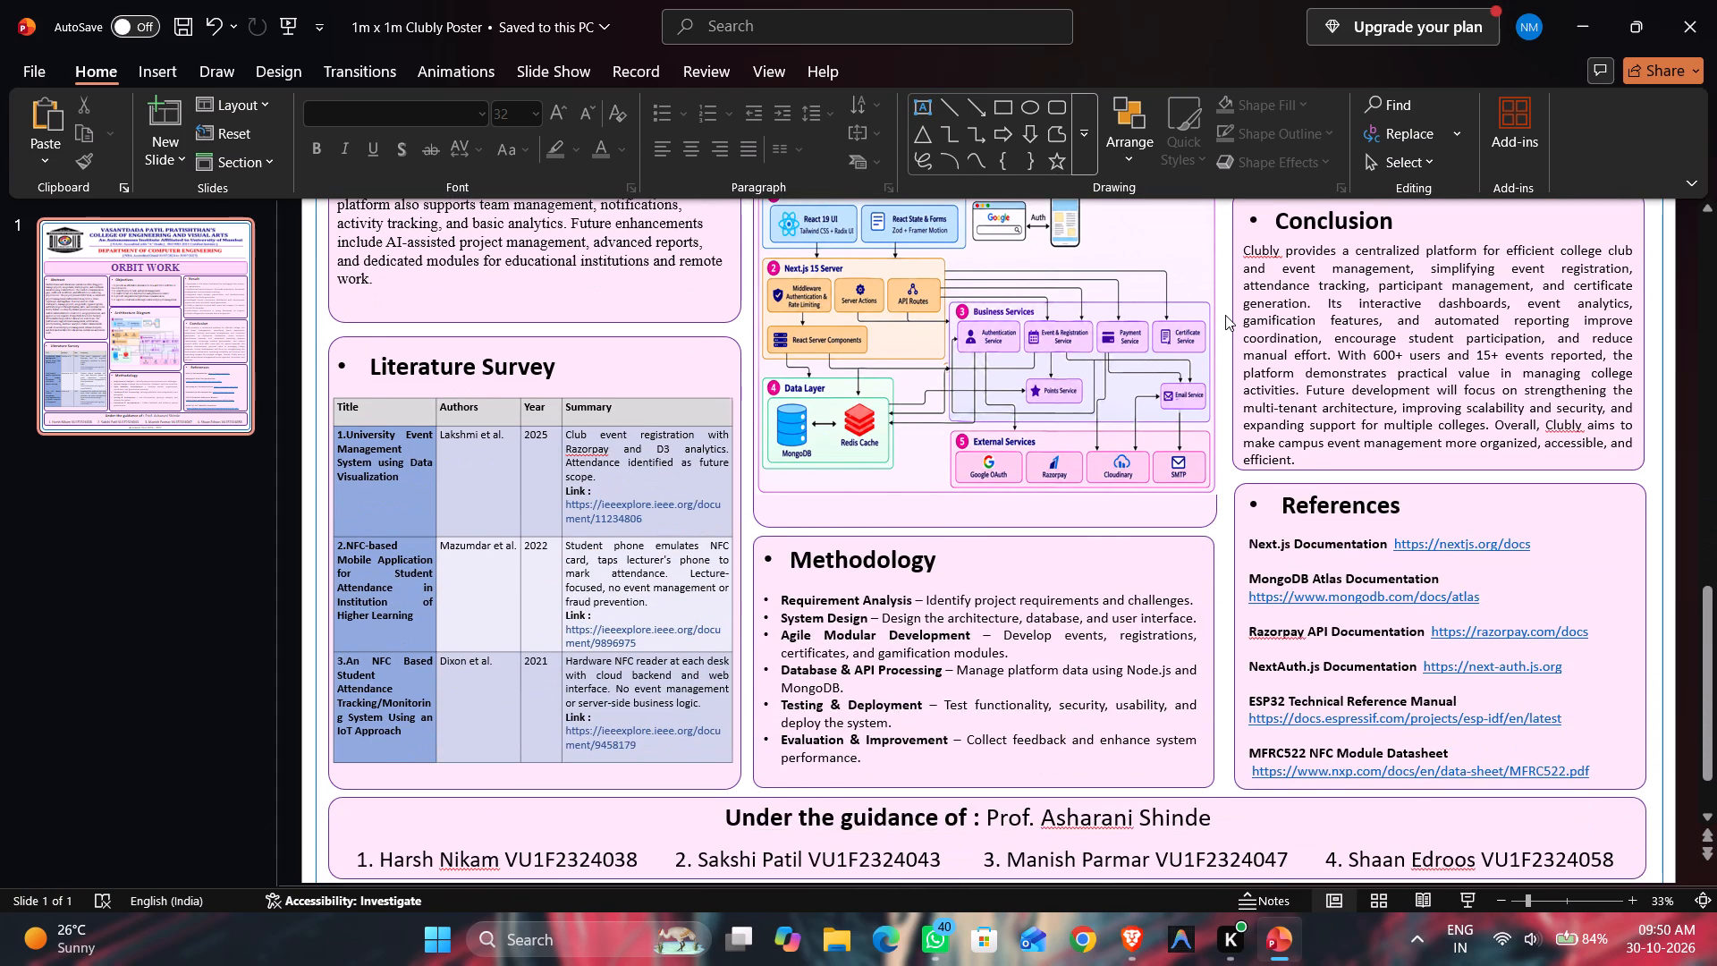
scroll(1225, 315, down, 5)
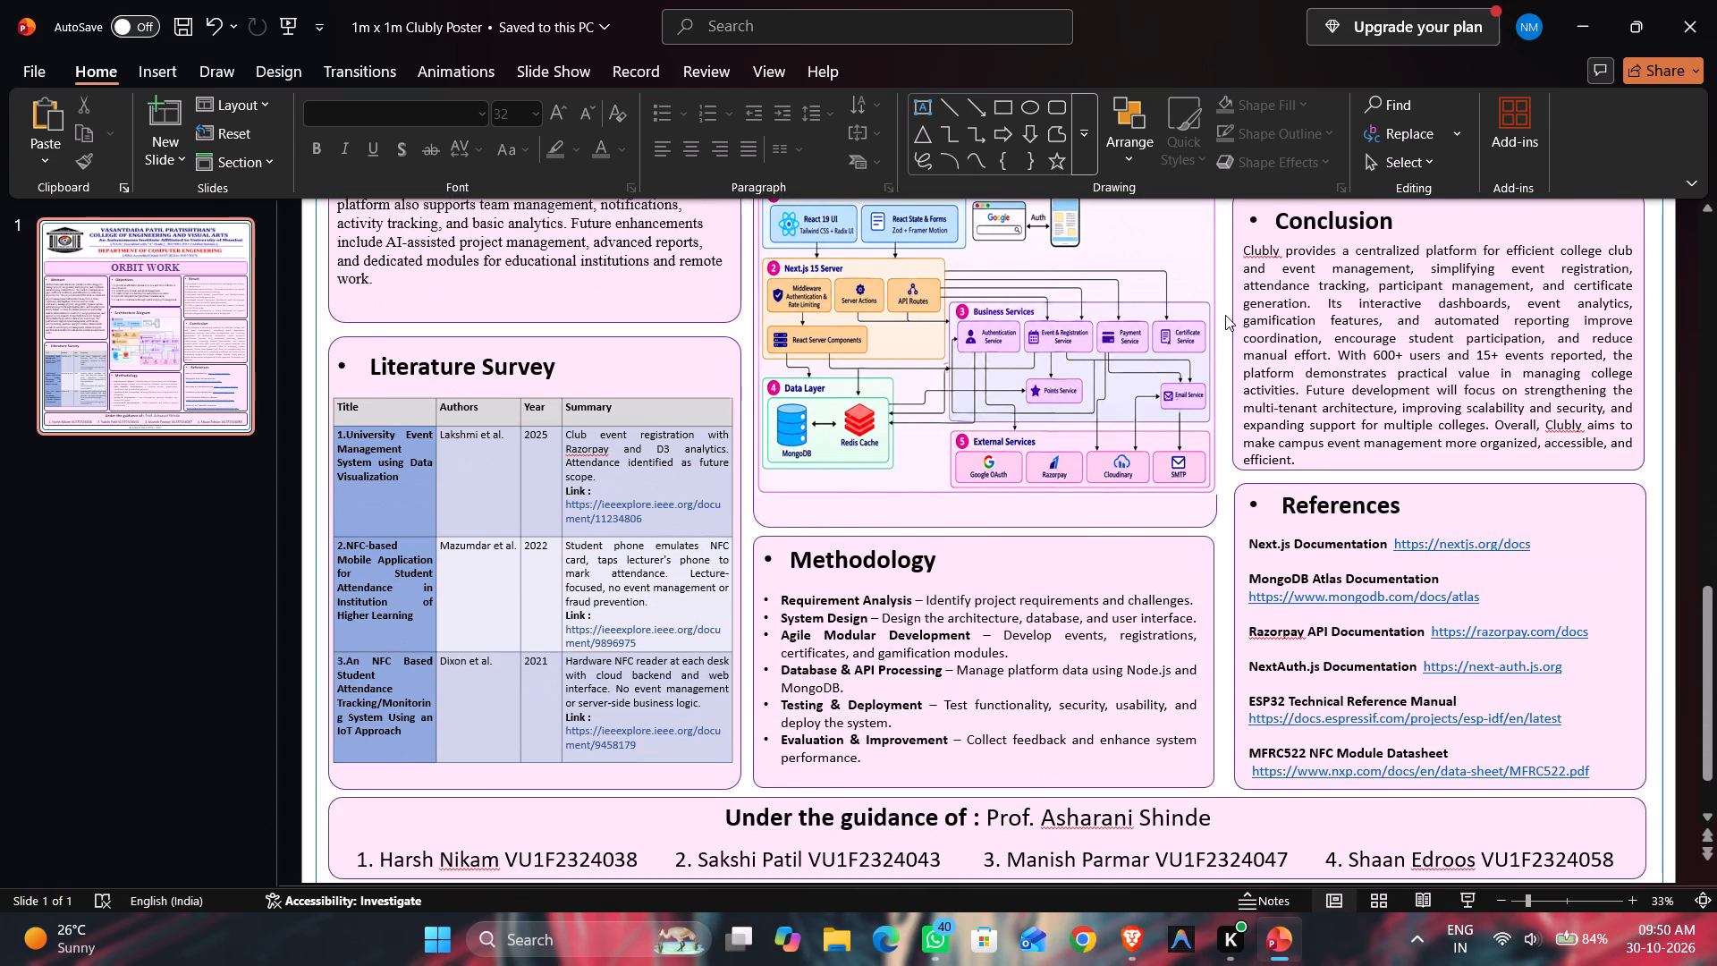
click(1225, 315)
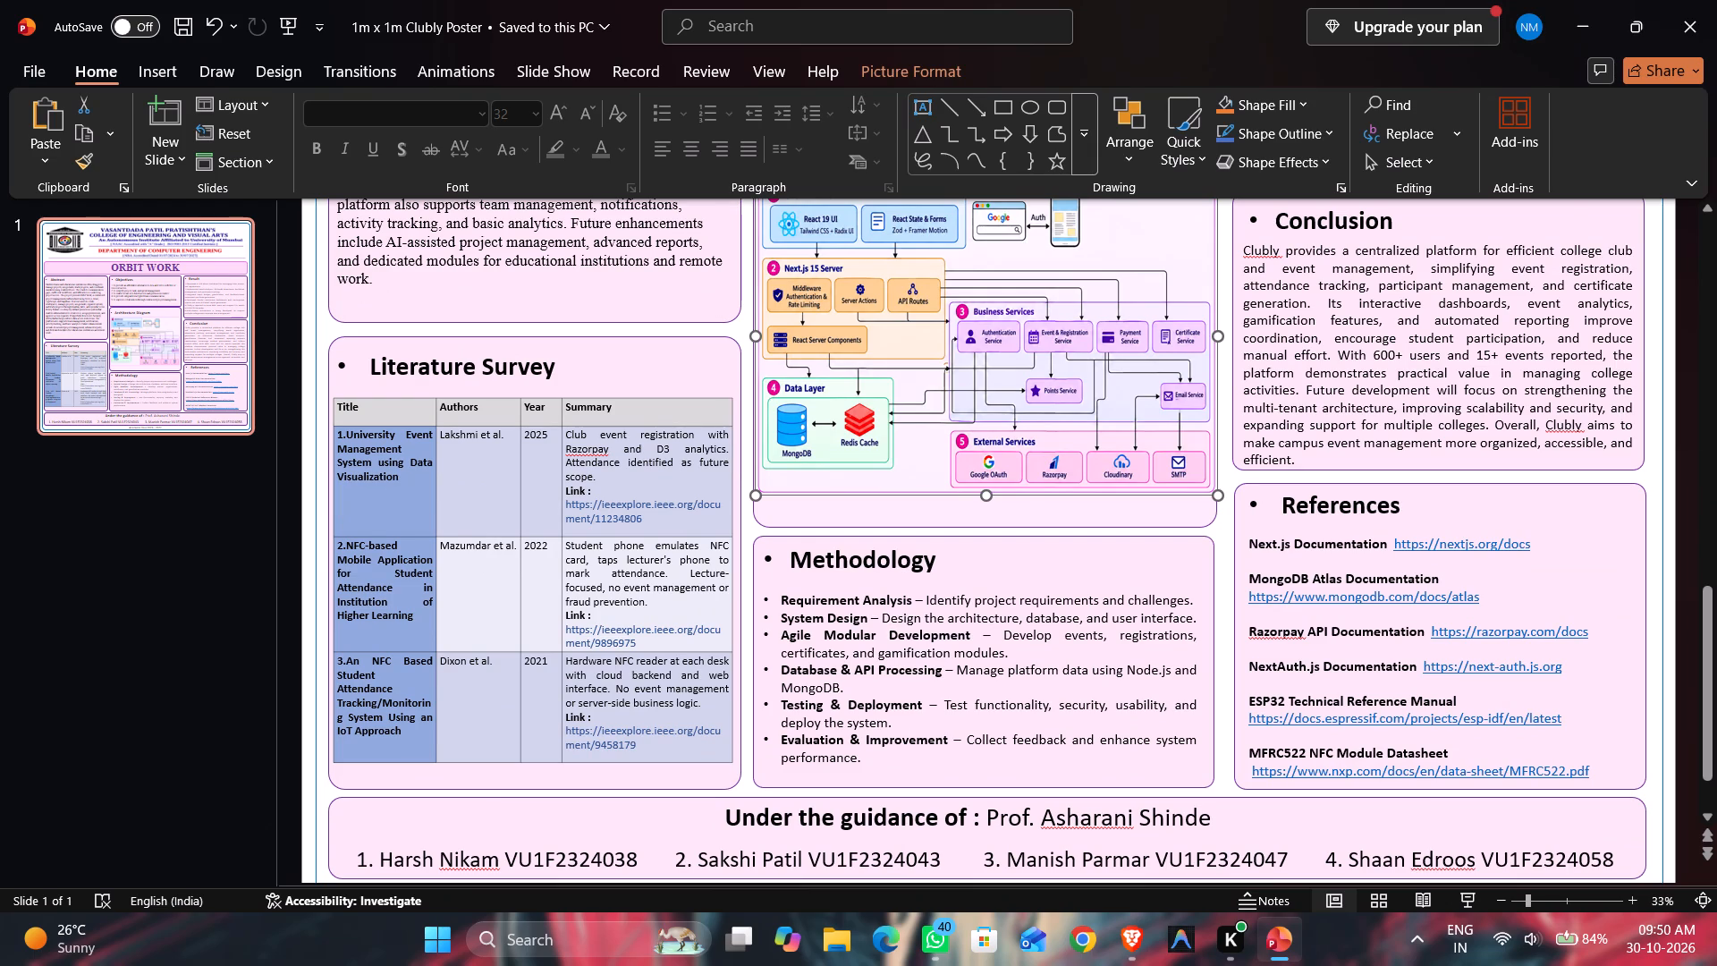
click(1222, 648)
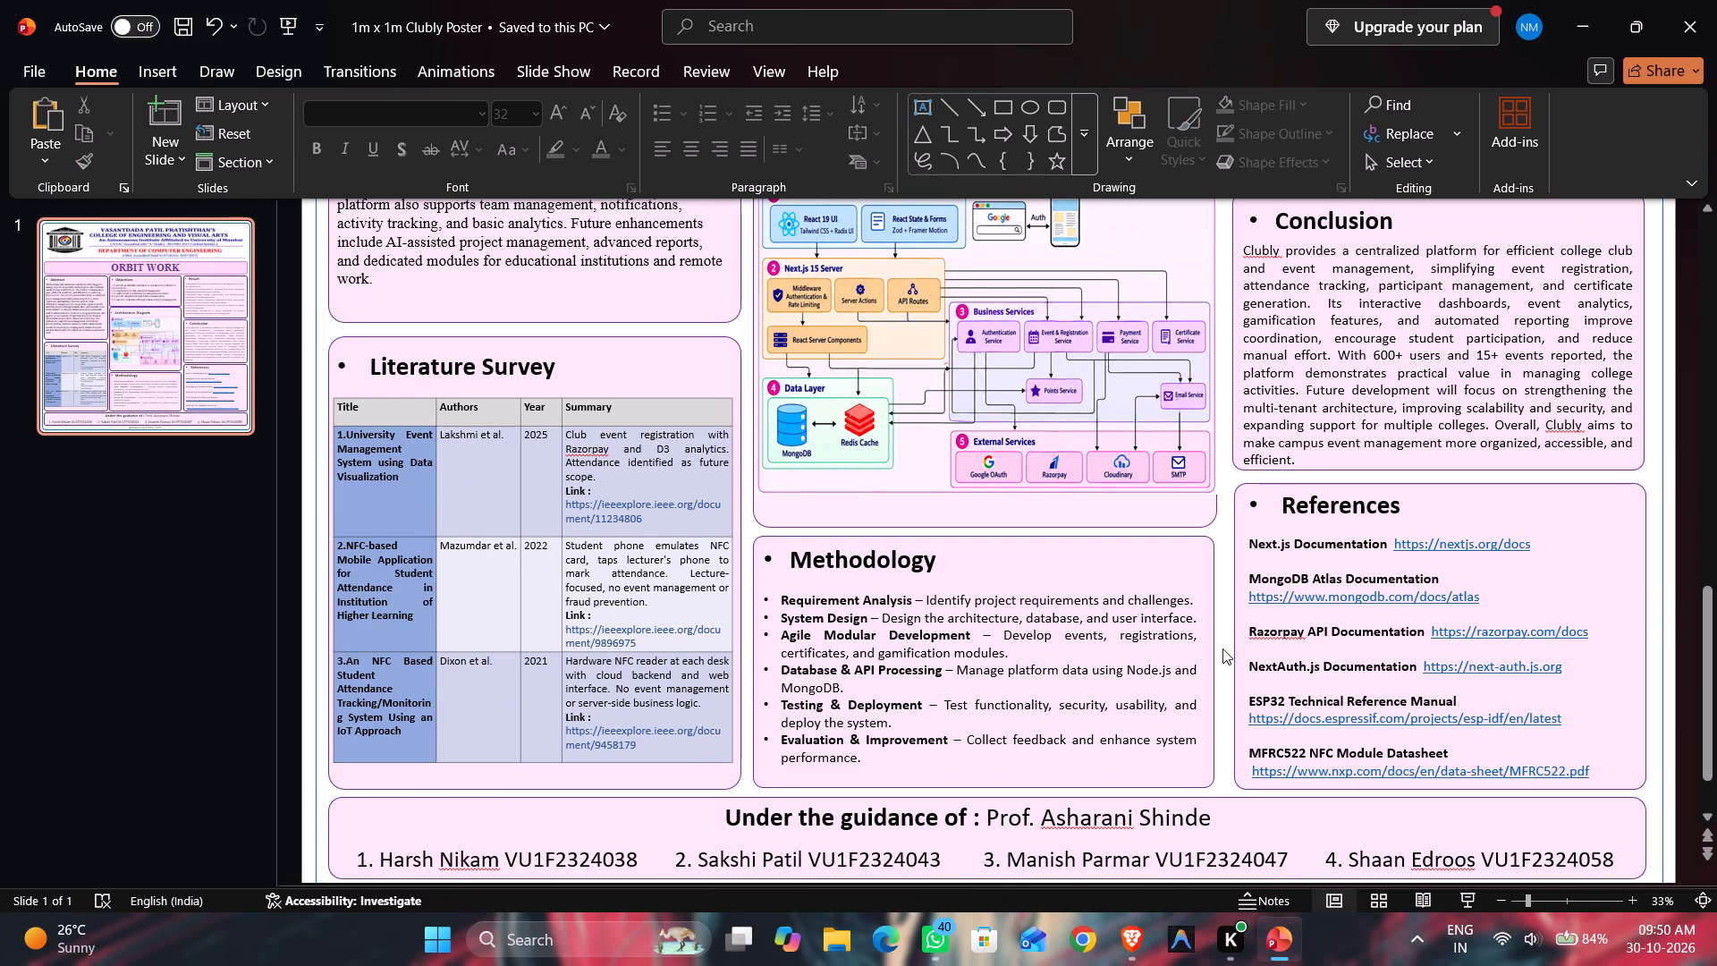
scroll(1222, 648, up, 5)
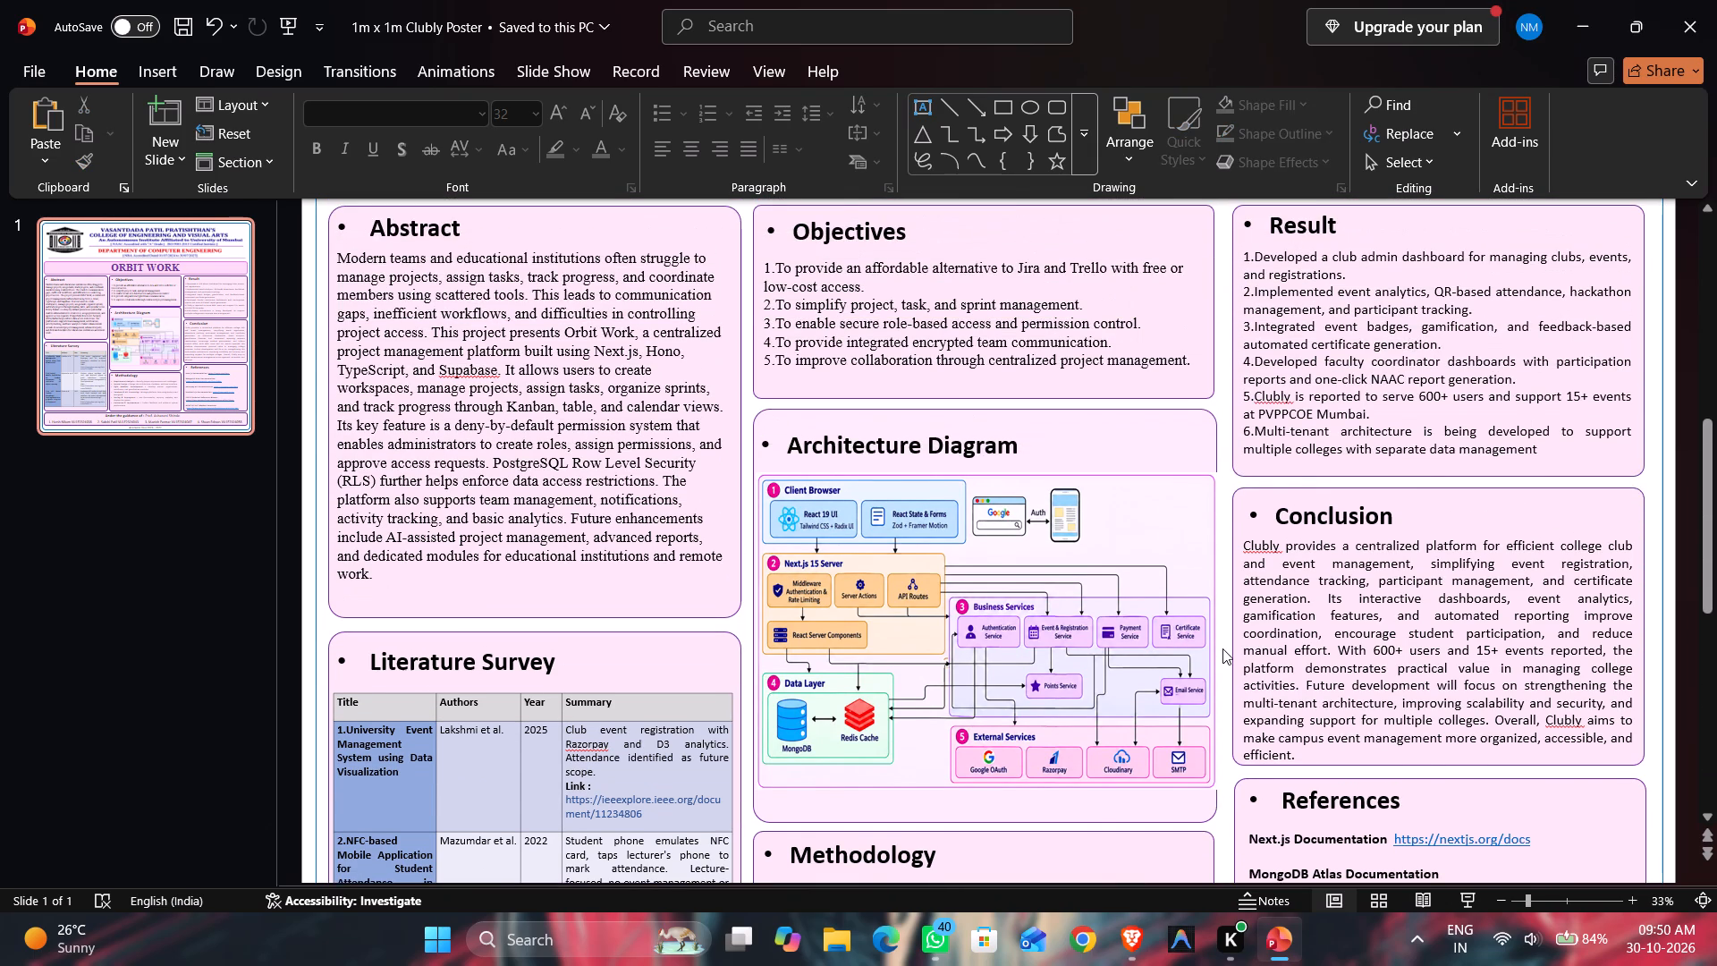
scroll(1222, 648, up, 2)
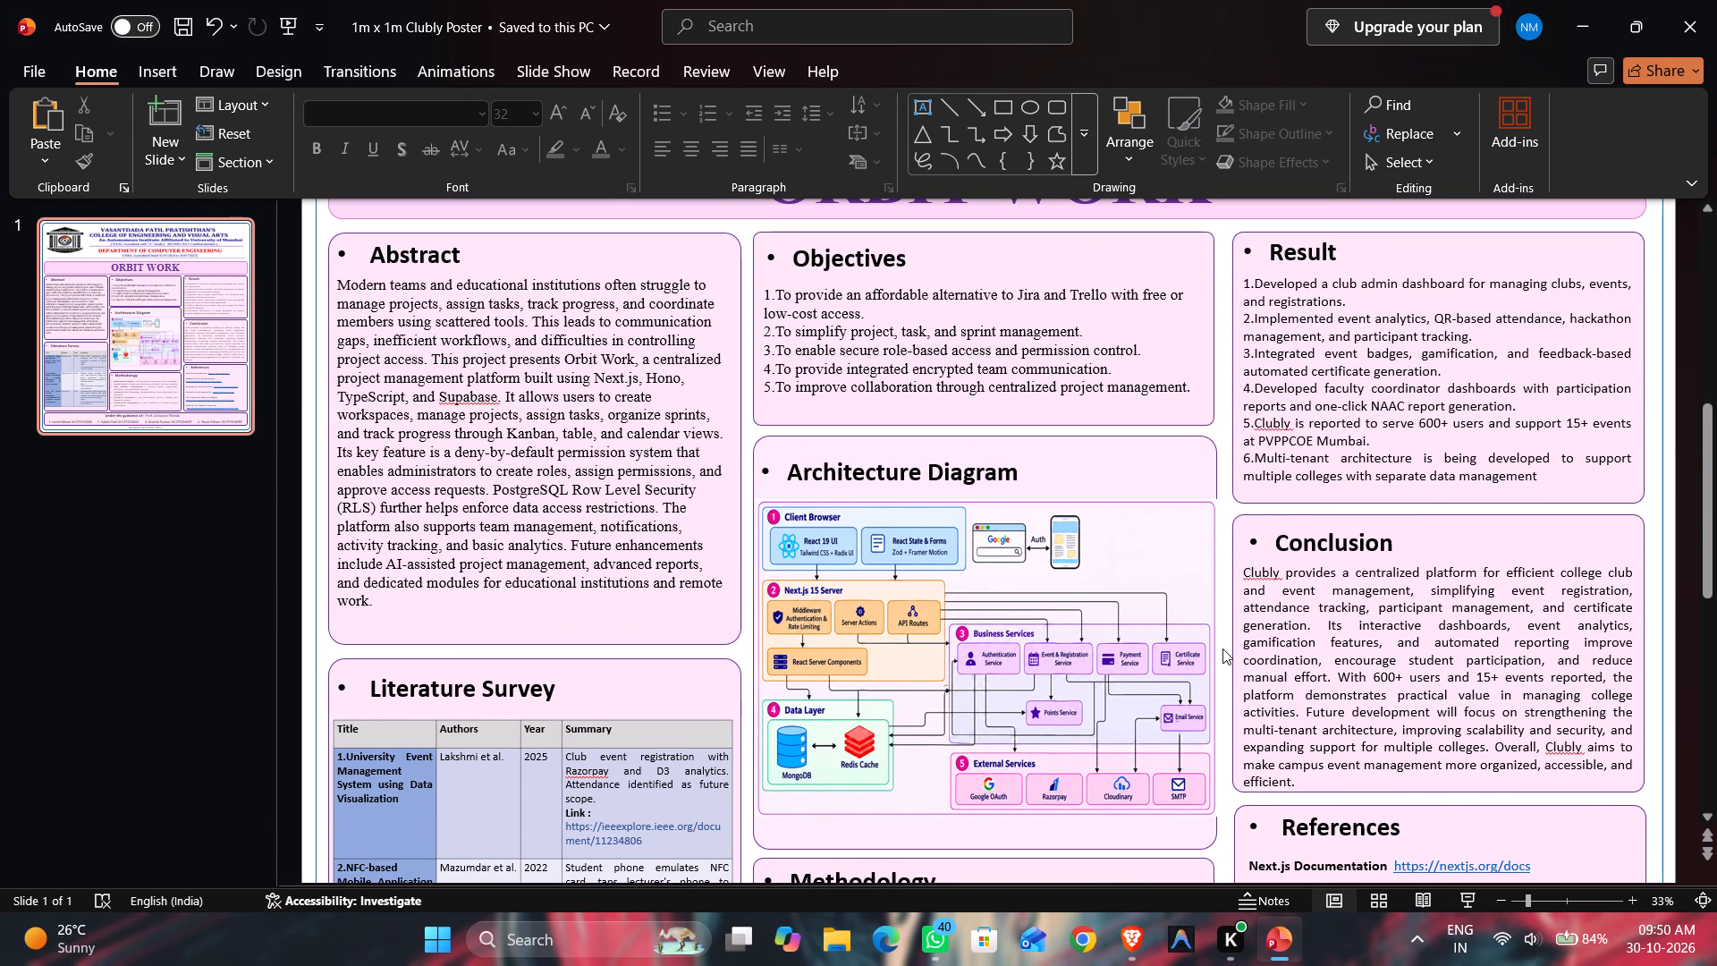
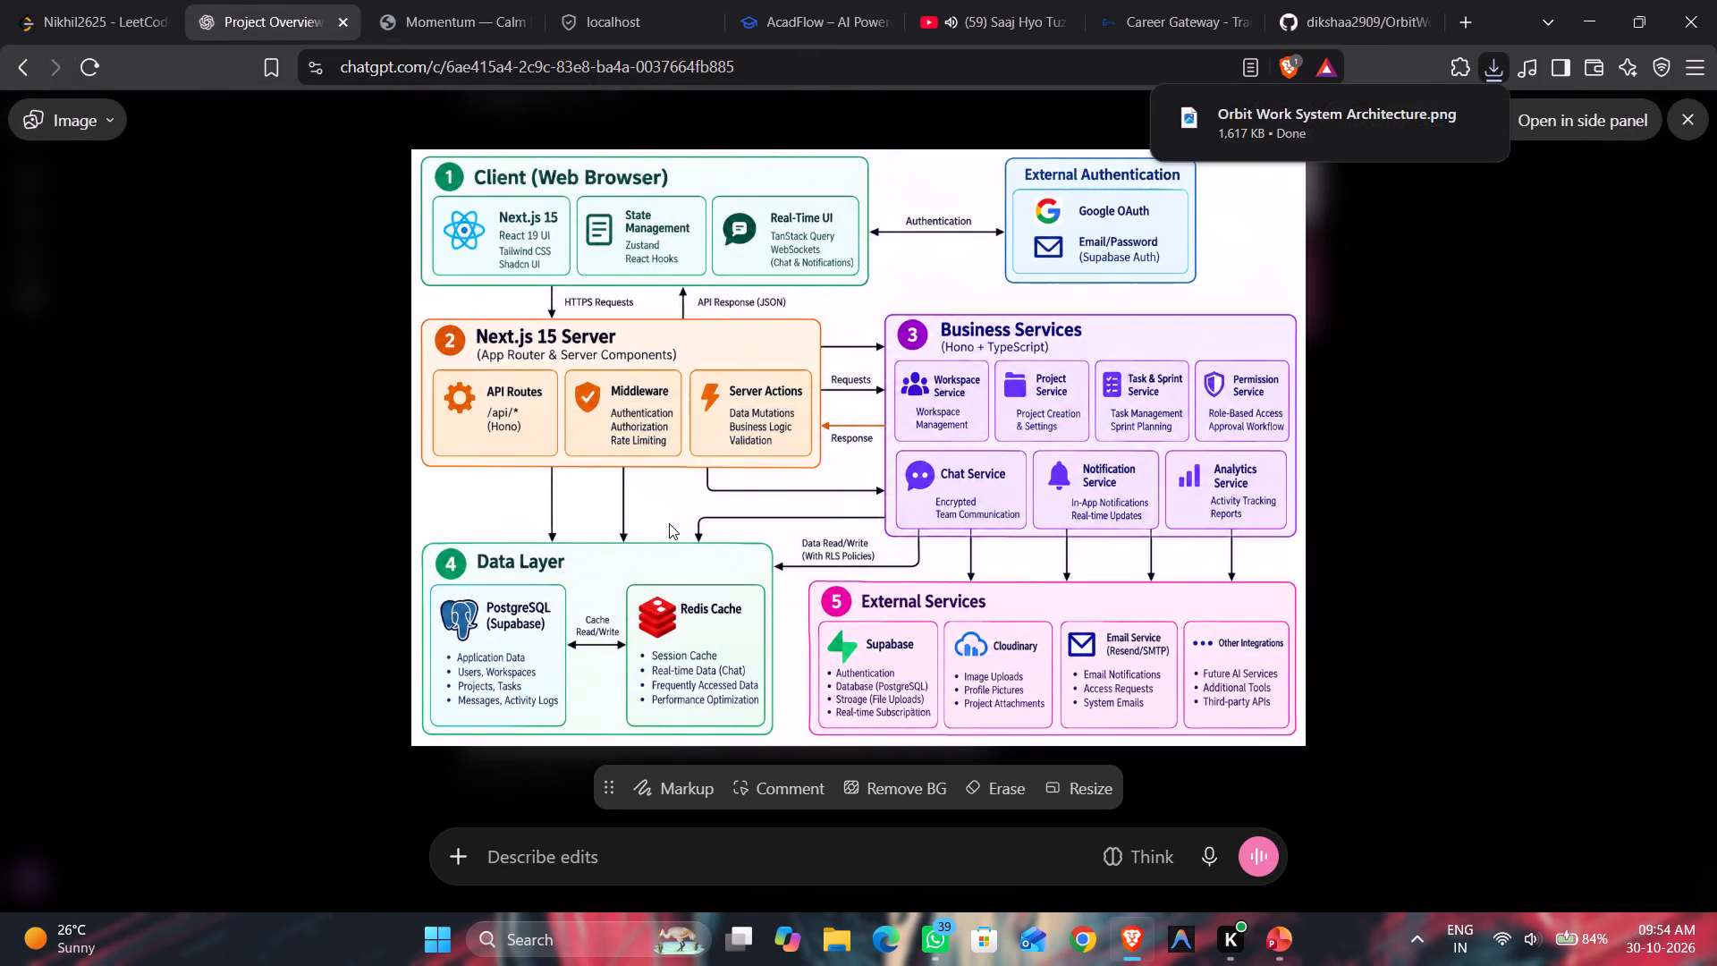
Switch to PowerPoint and select the old diagram picture in the poster's Architecture Diagram section.
scroll(669, 523, down, 1)
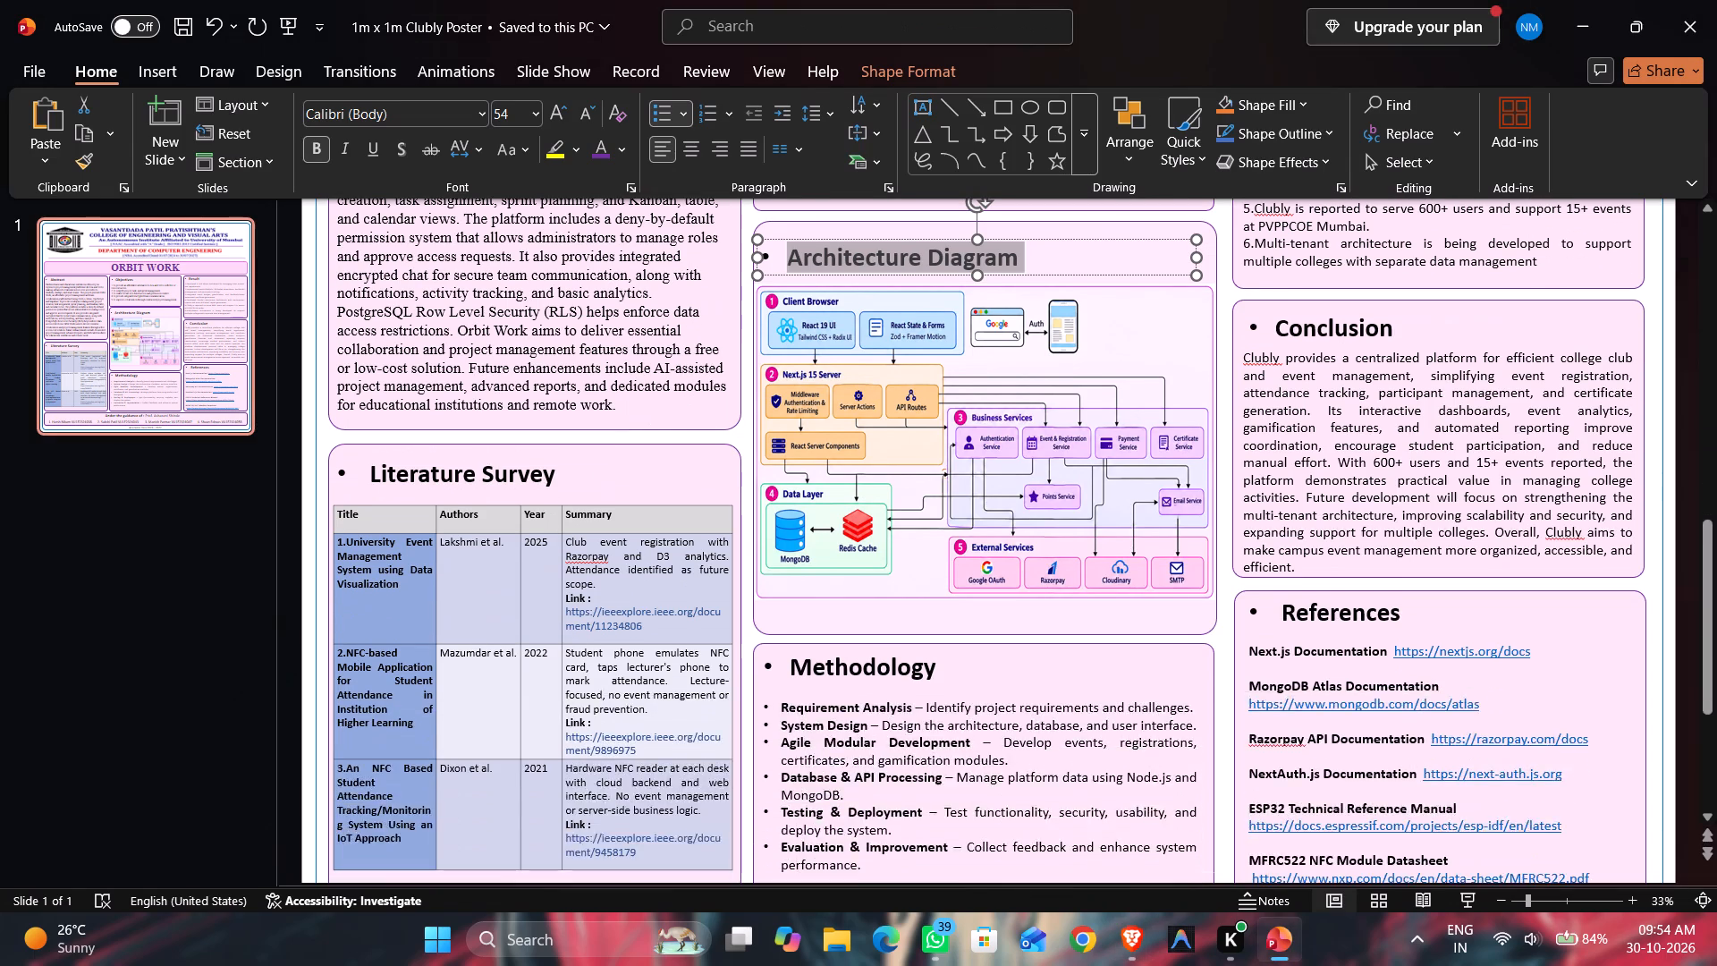
scroll(669, 523, down, 1)
click(889, 498)
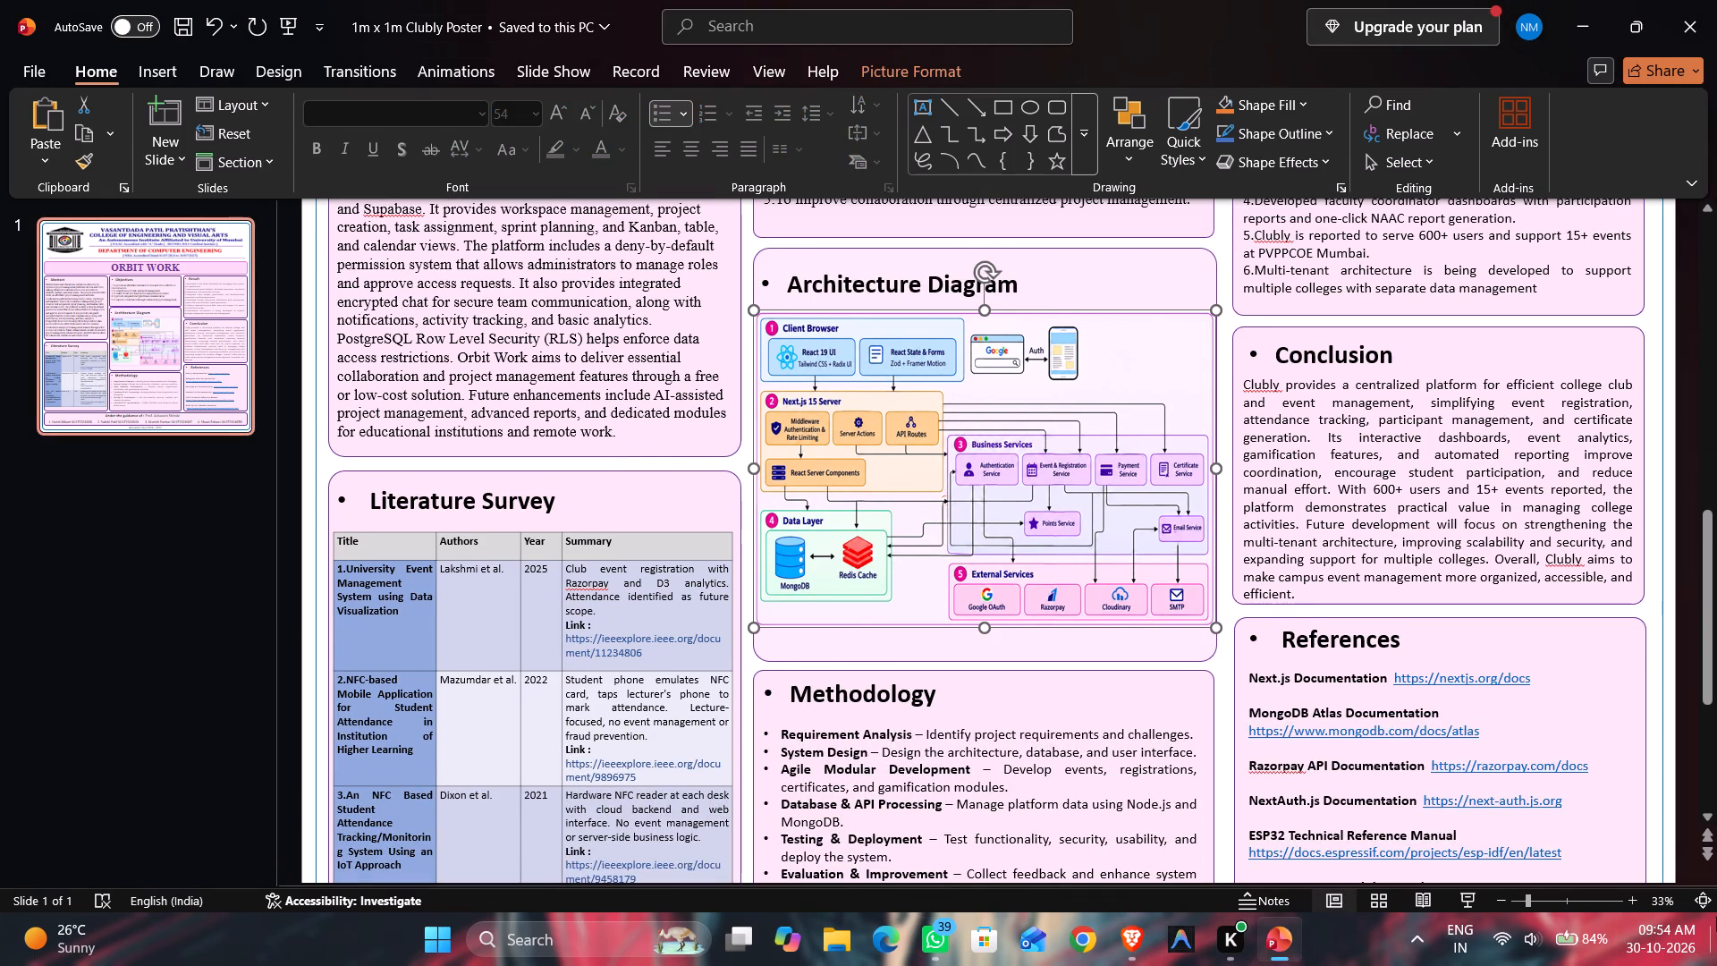
Return to Brave, open the downloaded "Orbit Work System Architecture.png" in Photos and copy the image.
click(1672, 947)
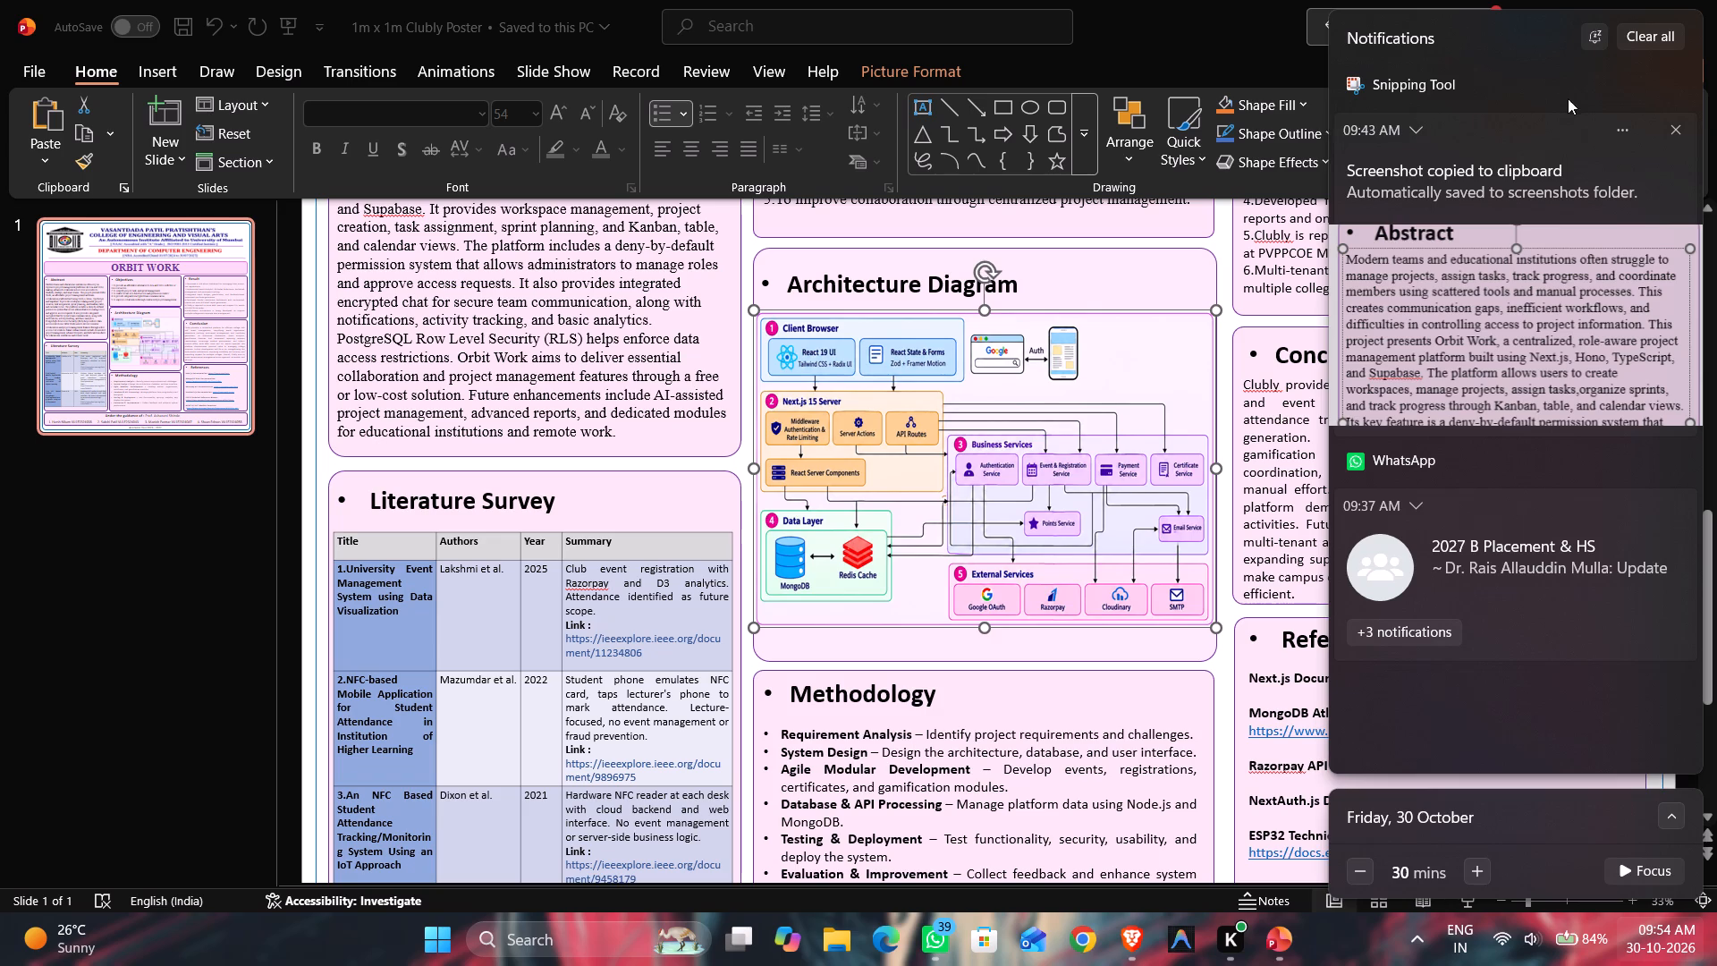
click(1218, 37)
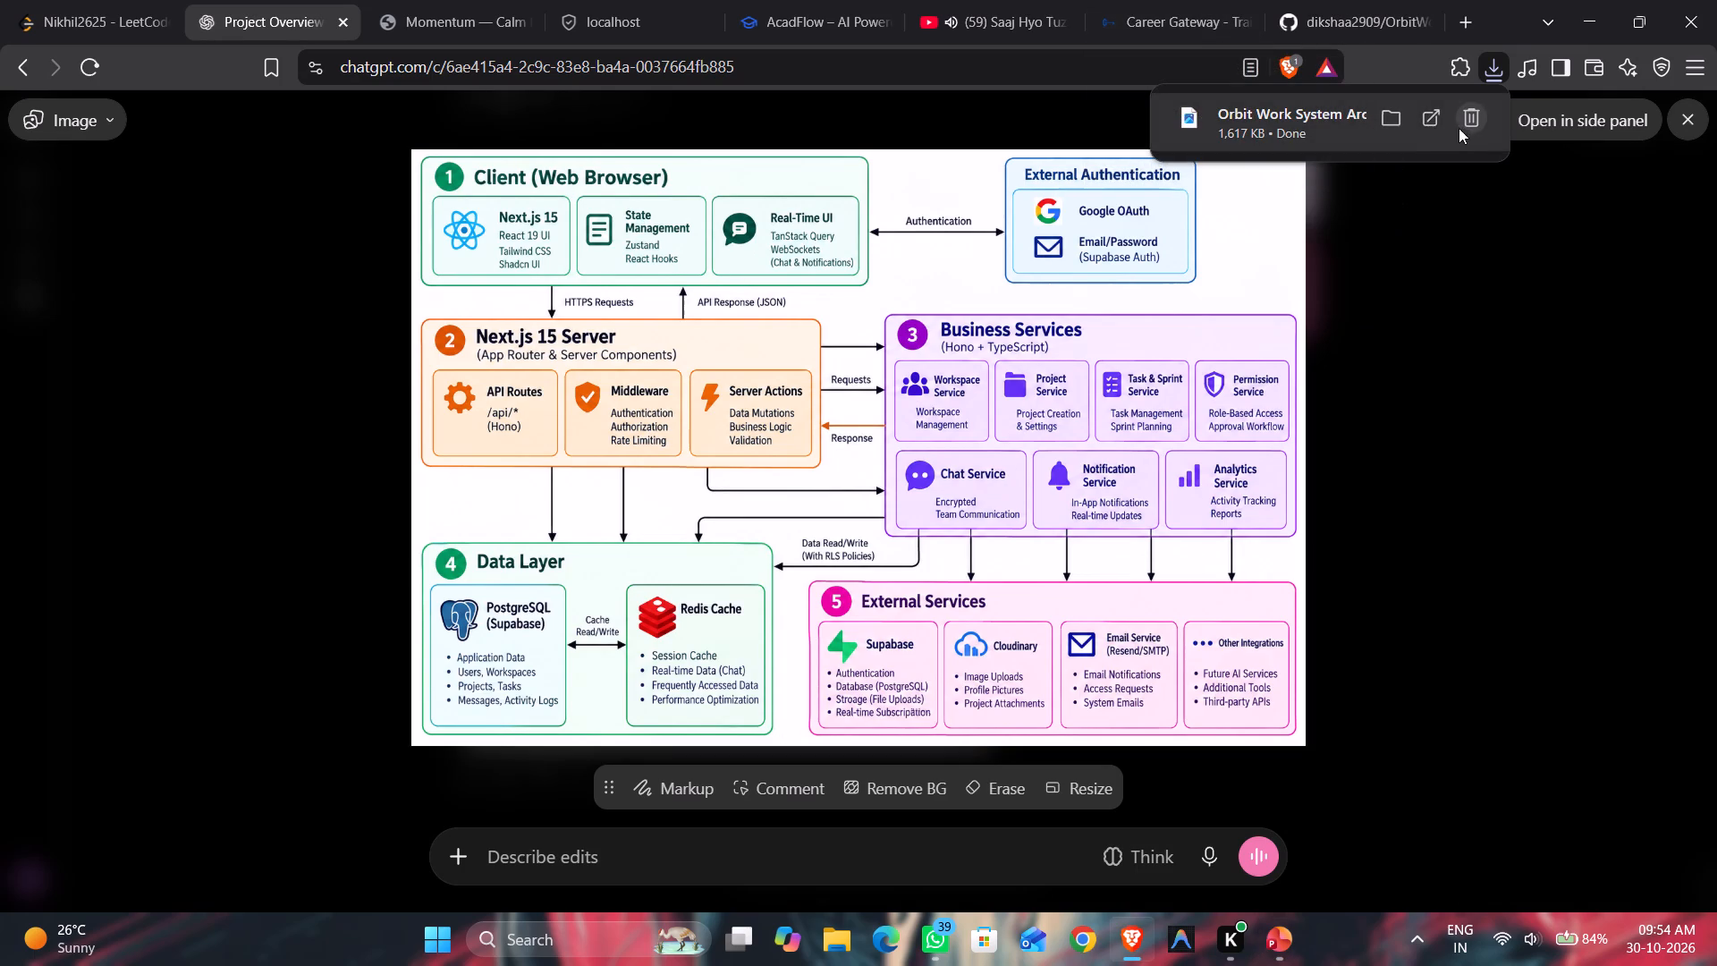
click(1430, 122)
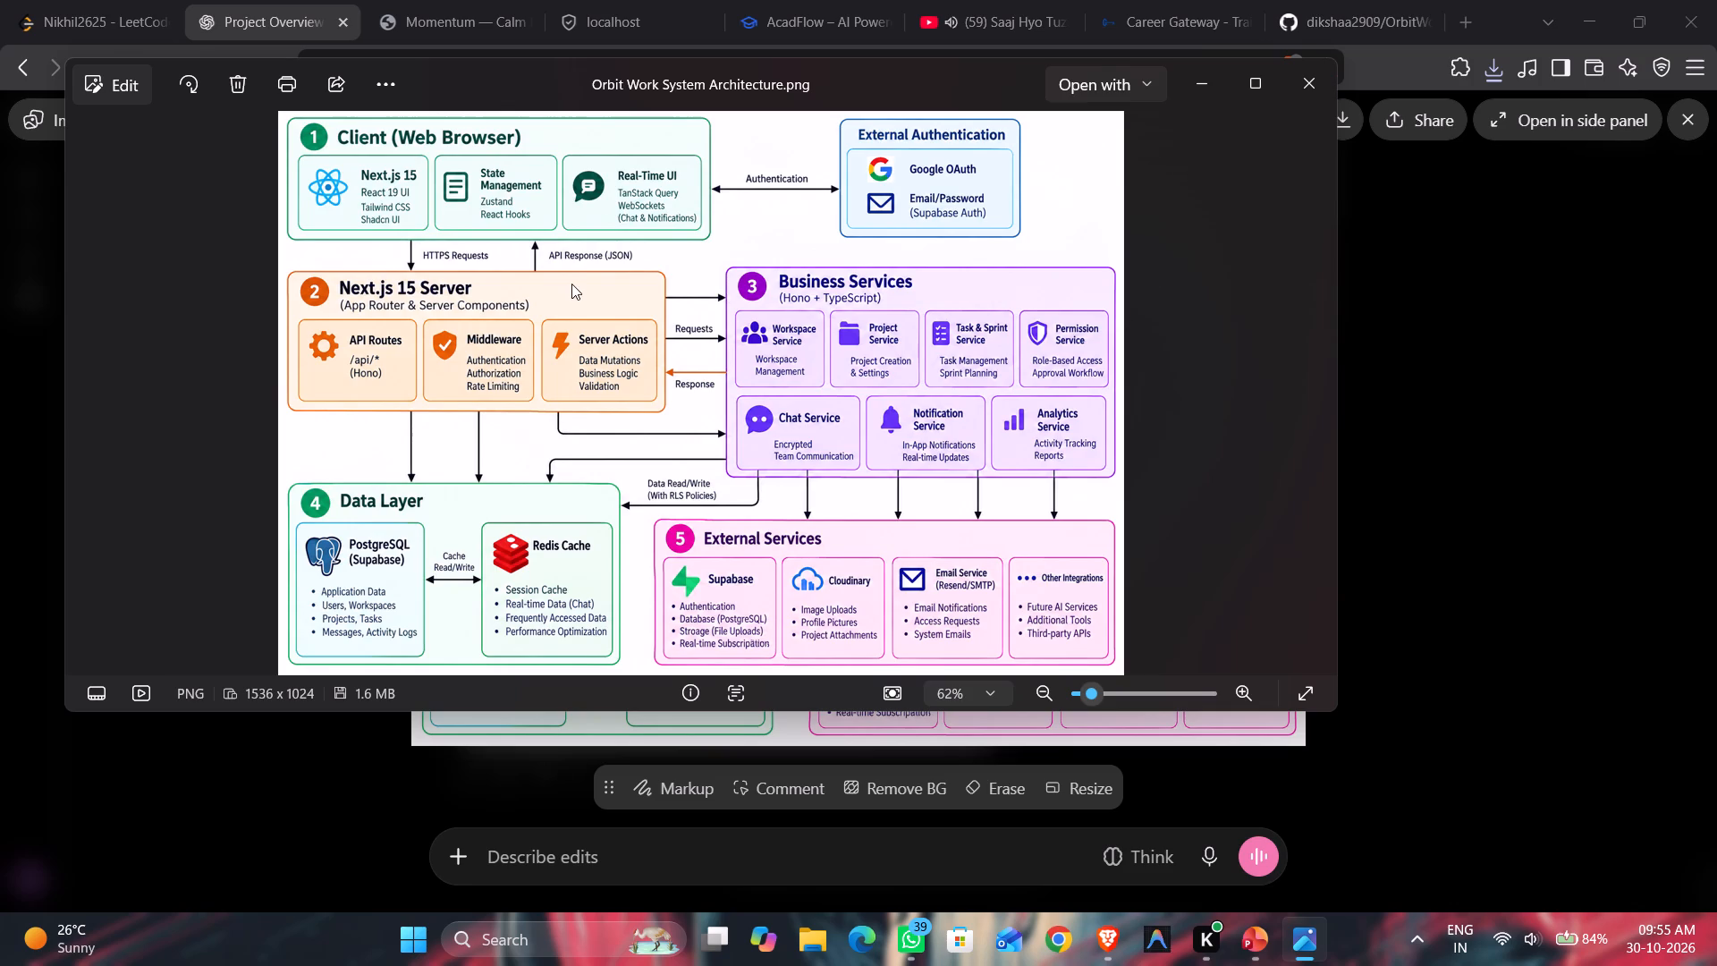
click(376, 82)
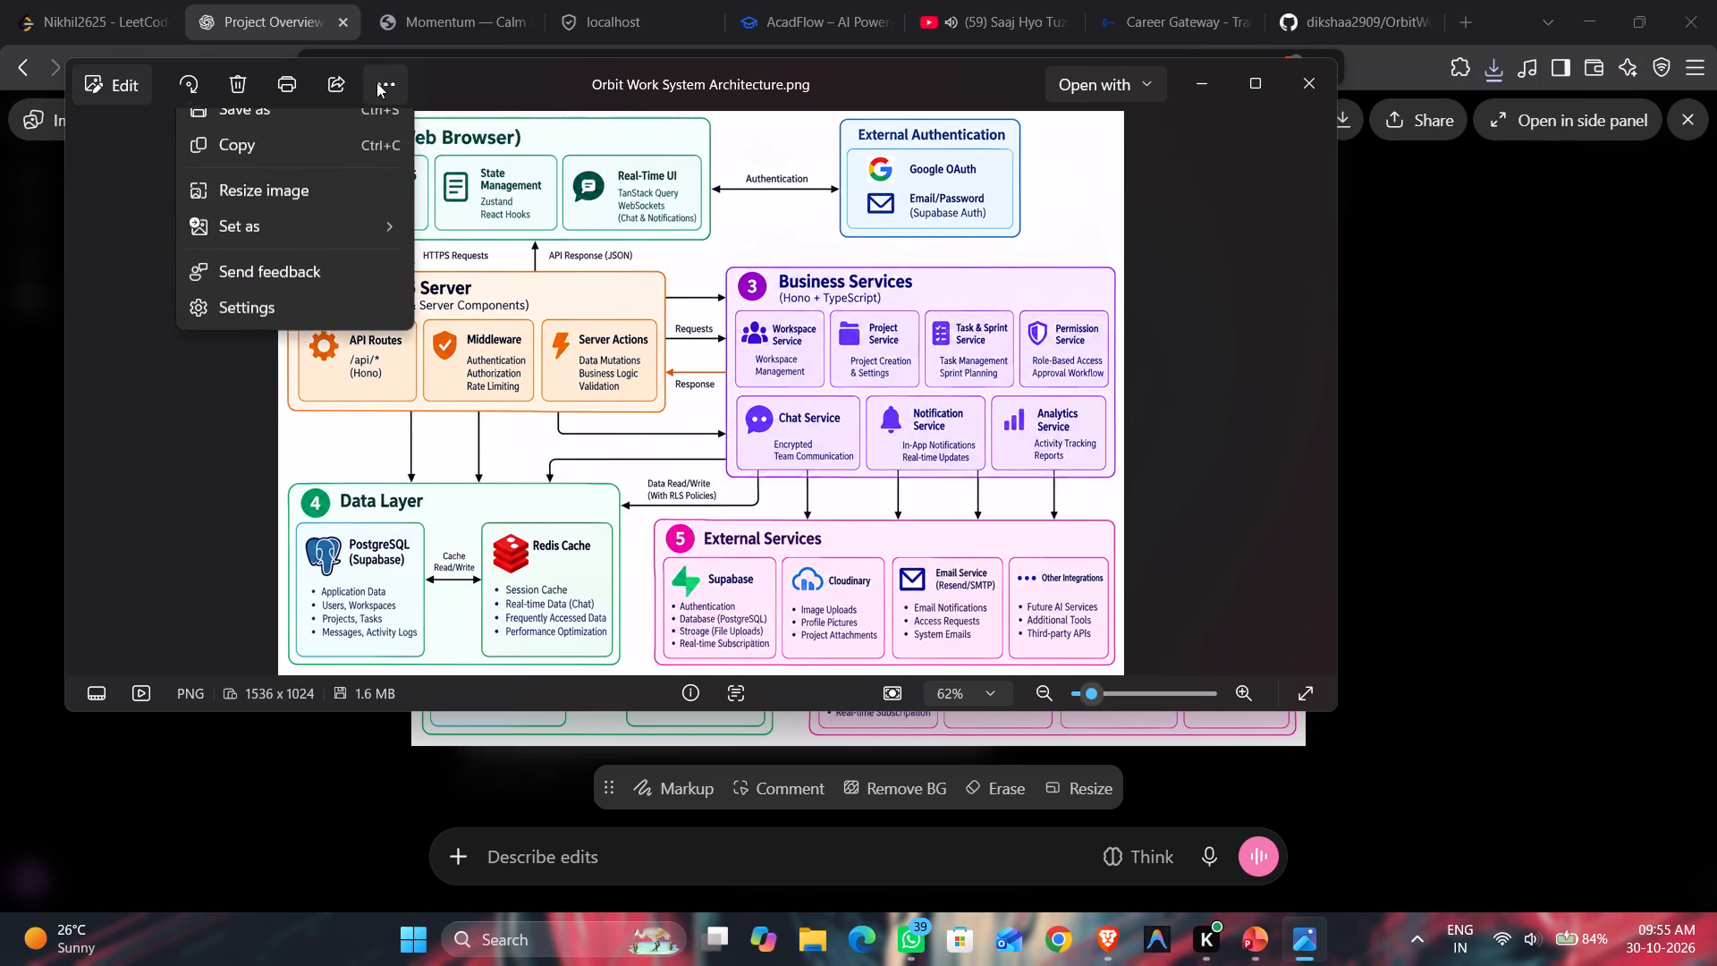
click(269, 172)
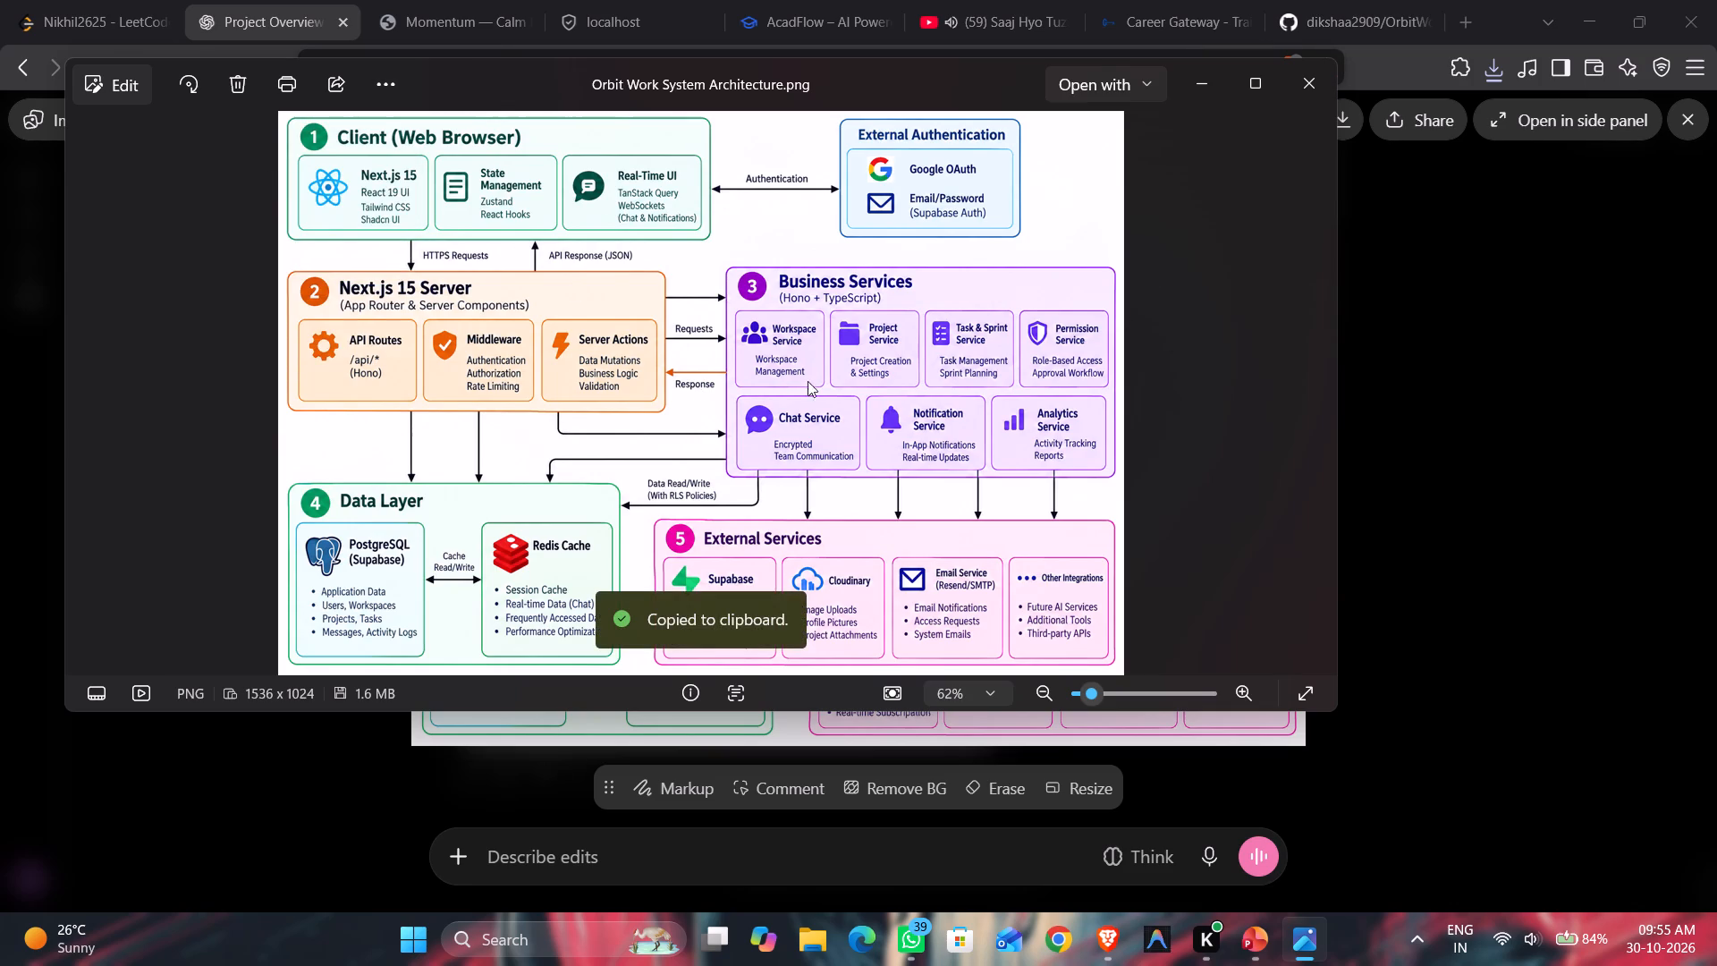
click(1214, 89)
click(1698, 128)
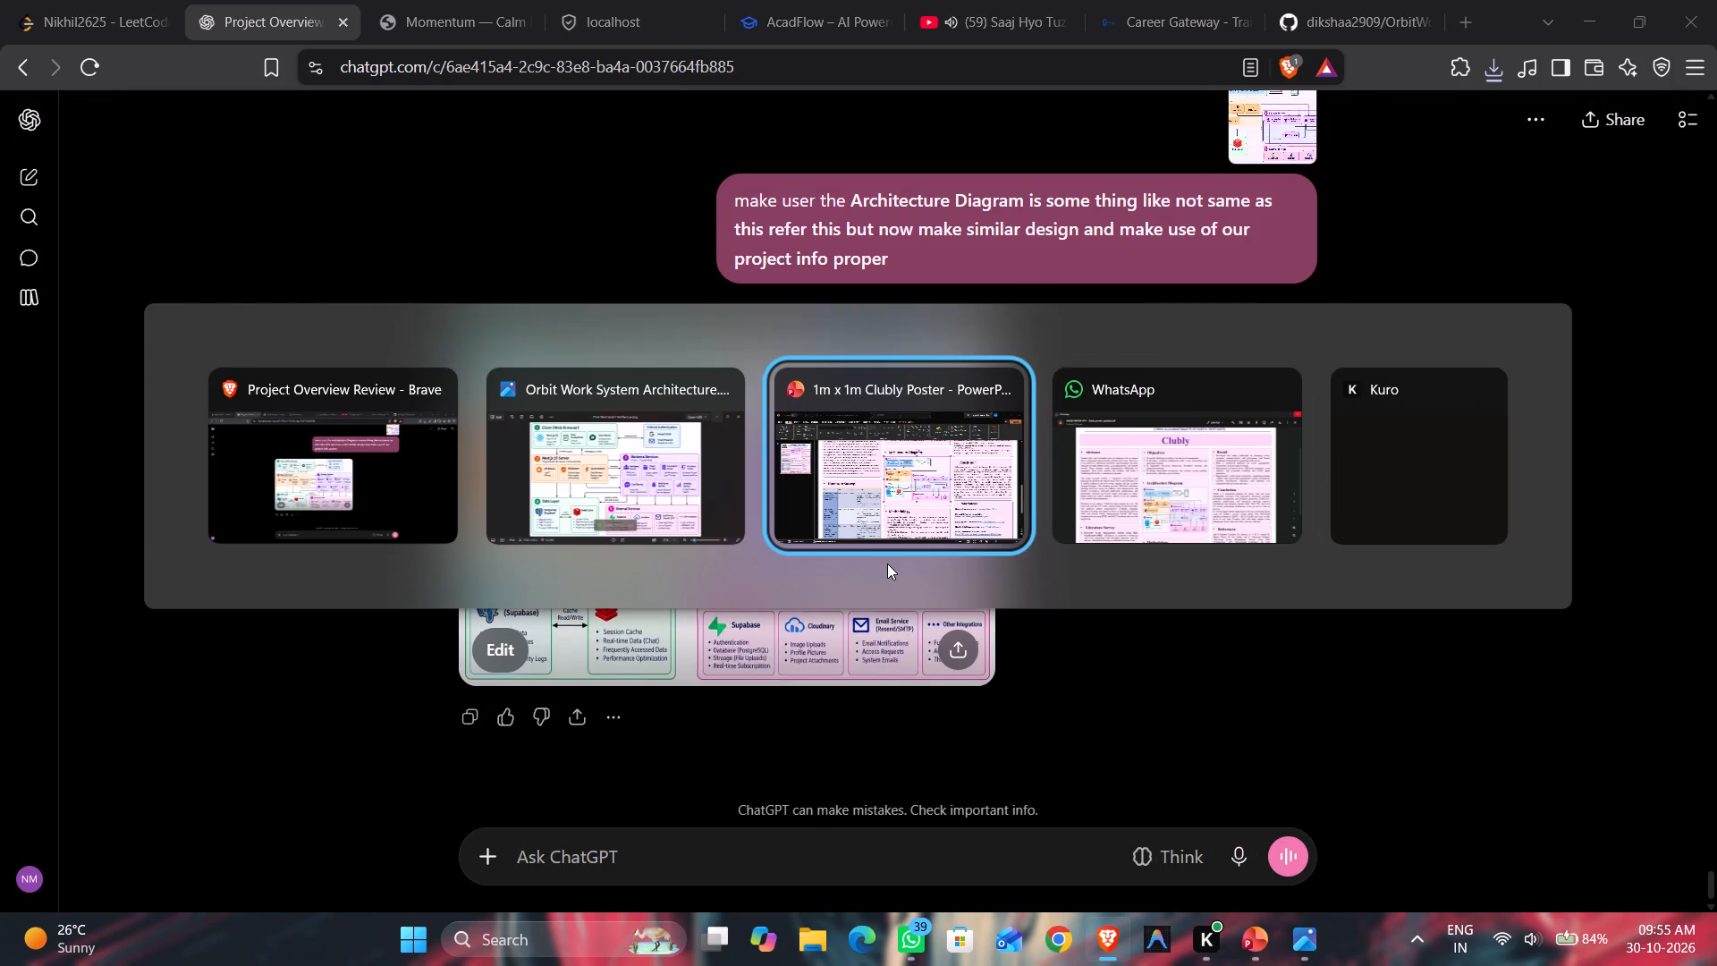
Switch to PowerPoint and paste the copied Orbit Work architecture image over the poster's Architecture Diagram section.
ctrl+scroll(795, 569, down, 3)
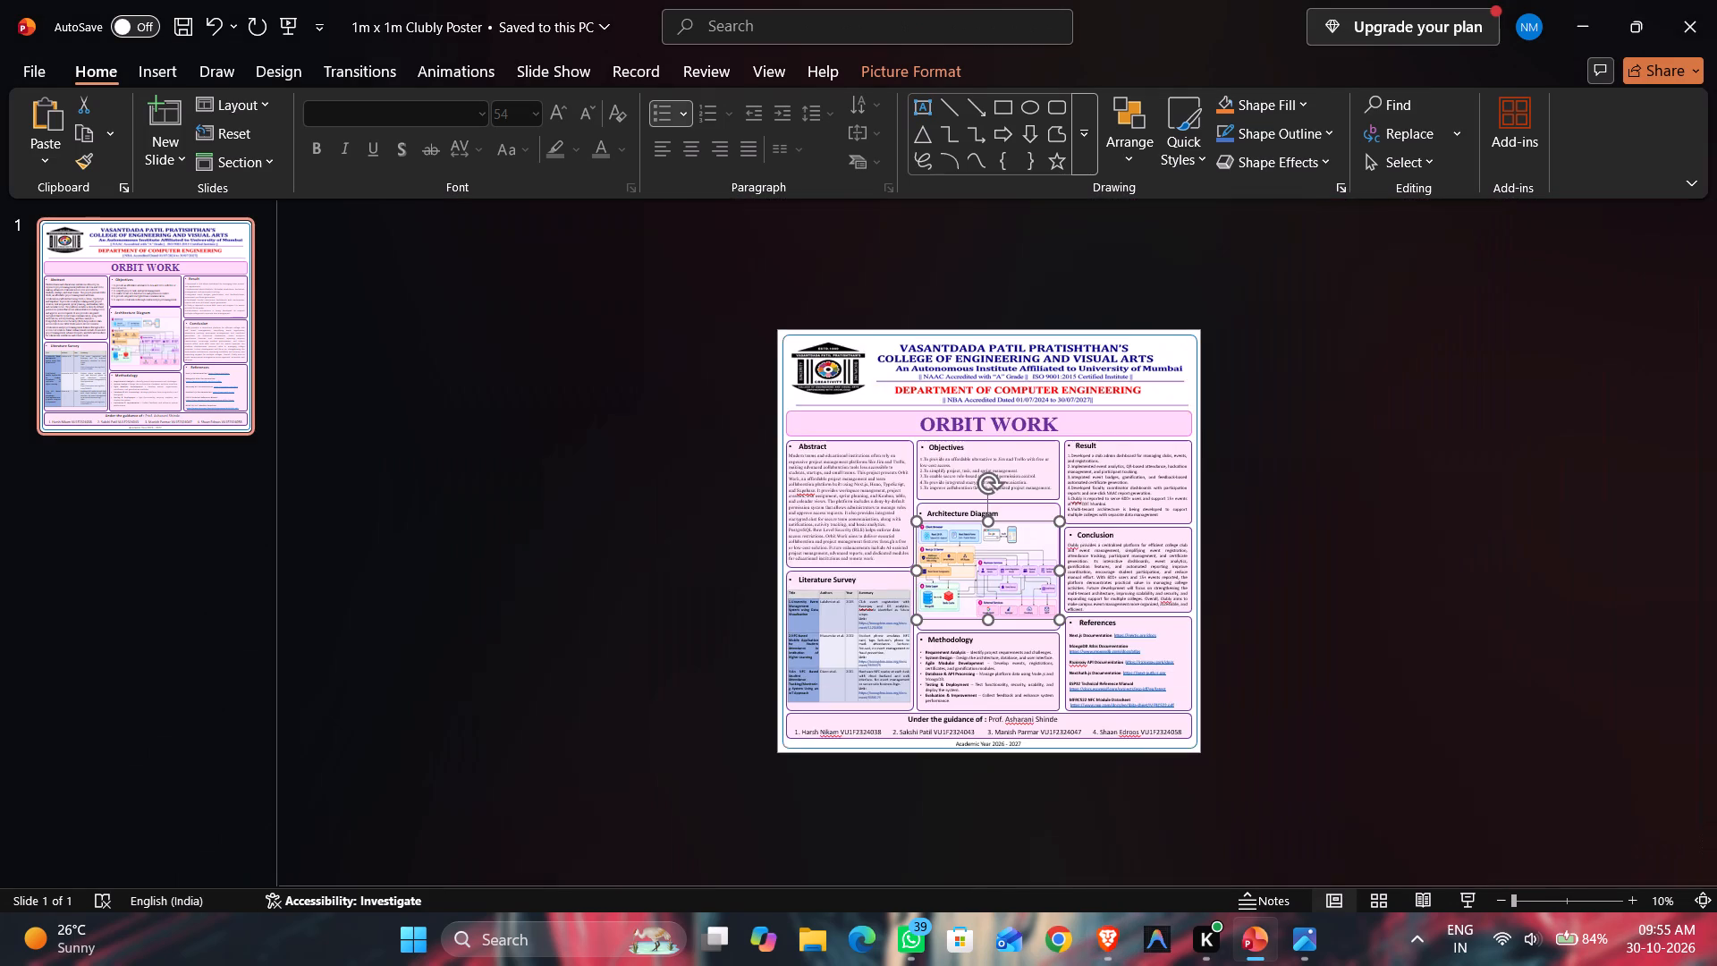
ctrl+scroll(795, 569, up, 1)
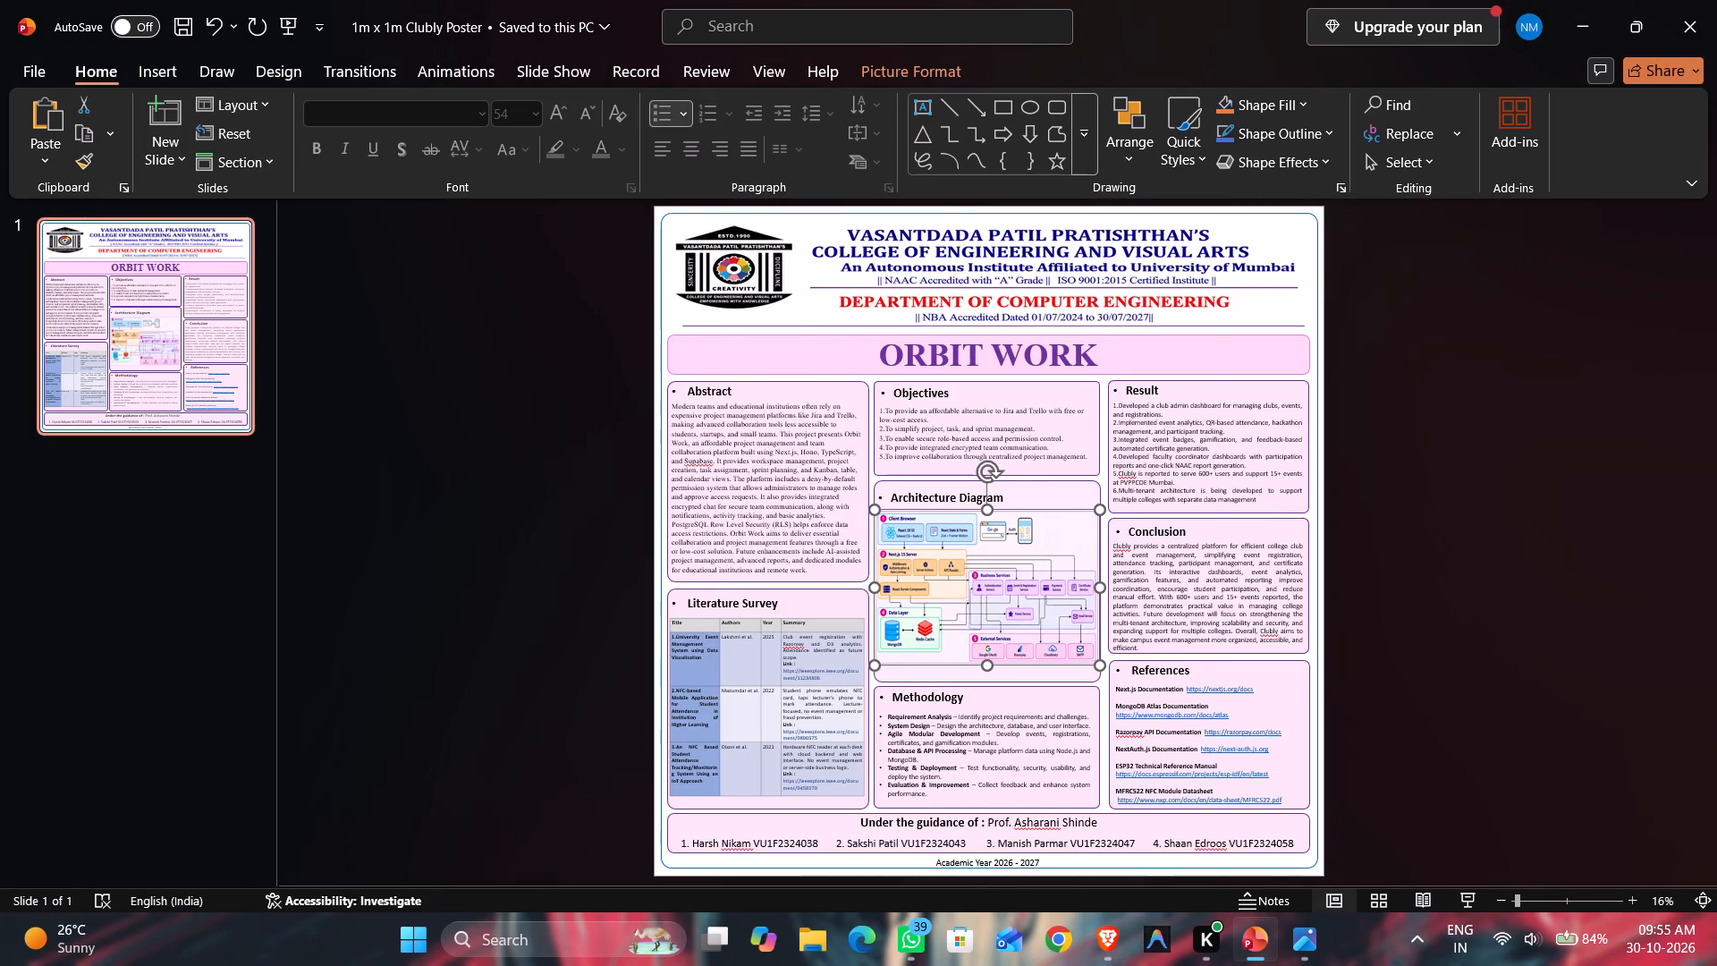
ctrl+scroll(795, 569, up, 2)
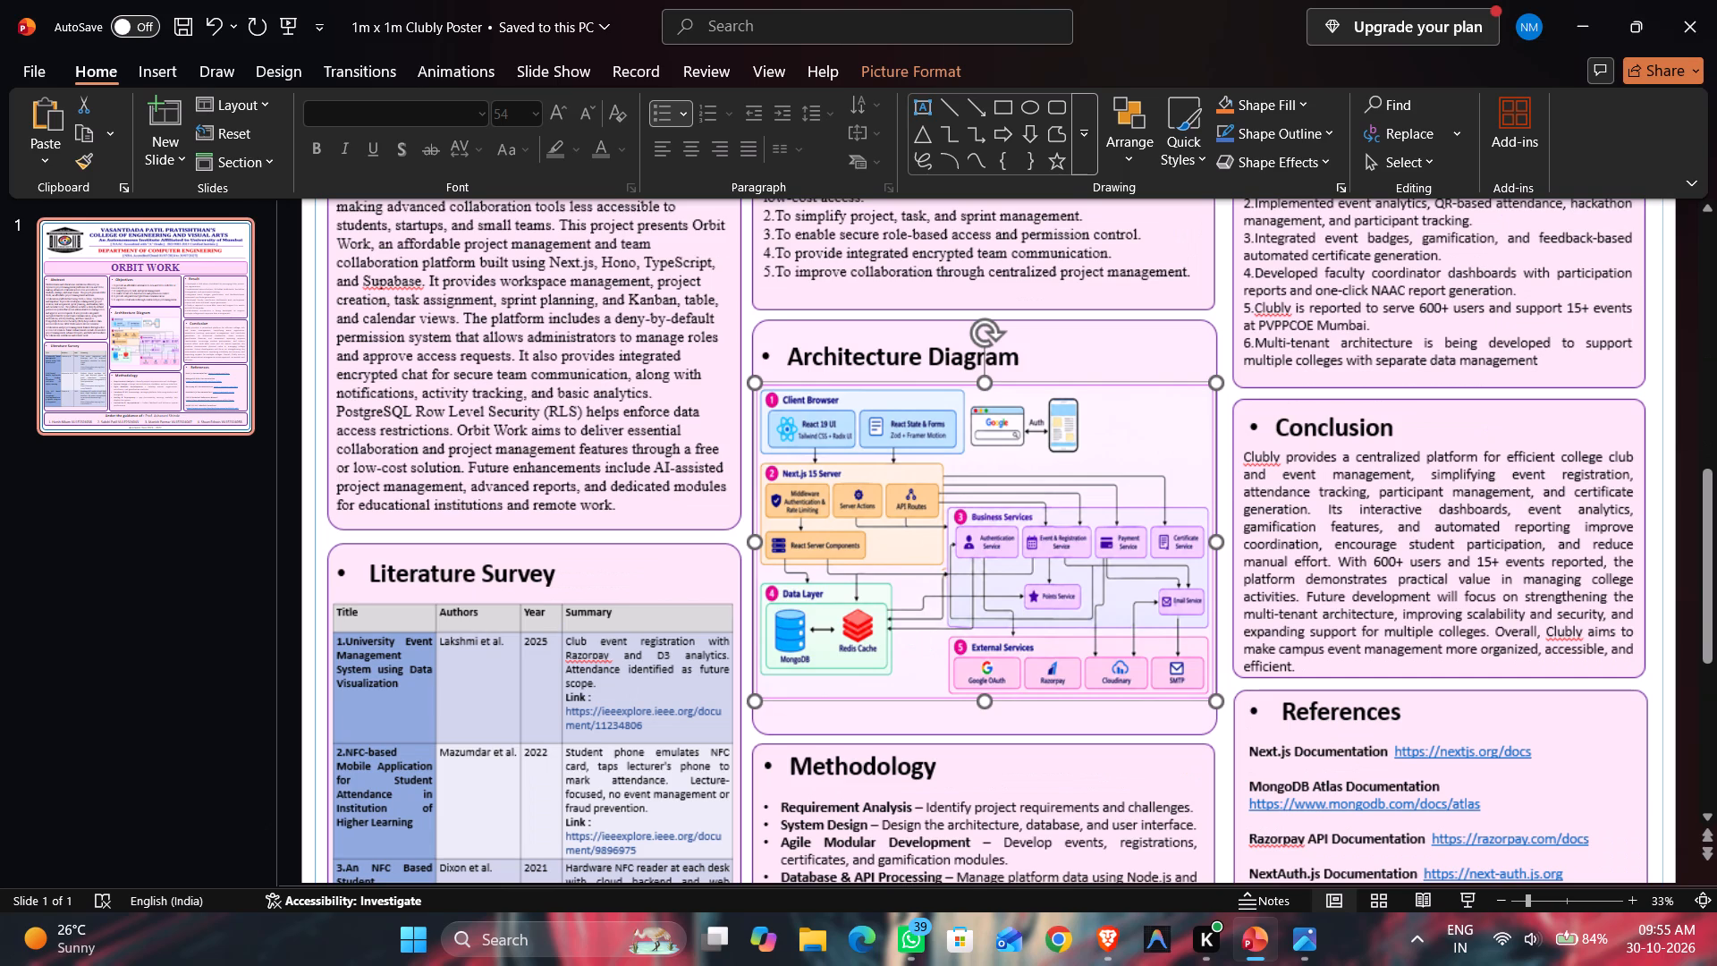
key(ctrl+v)
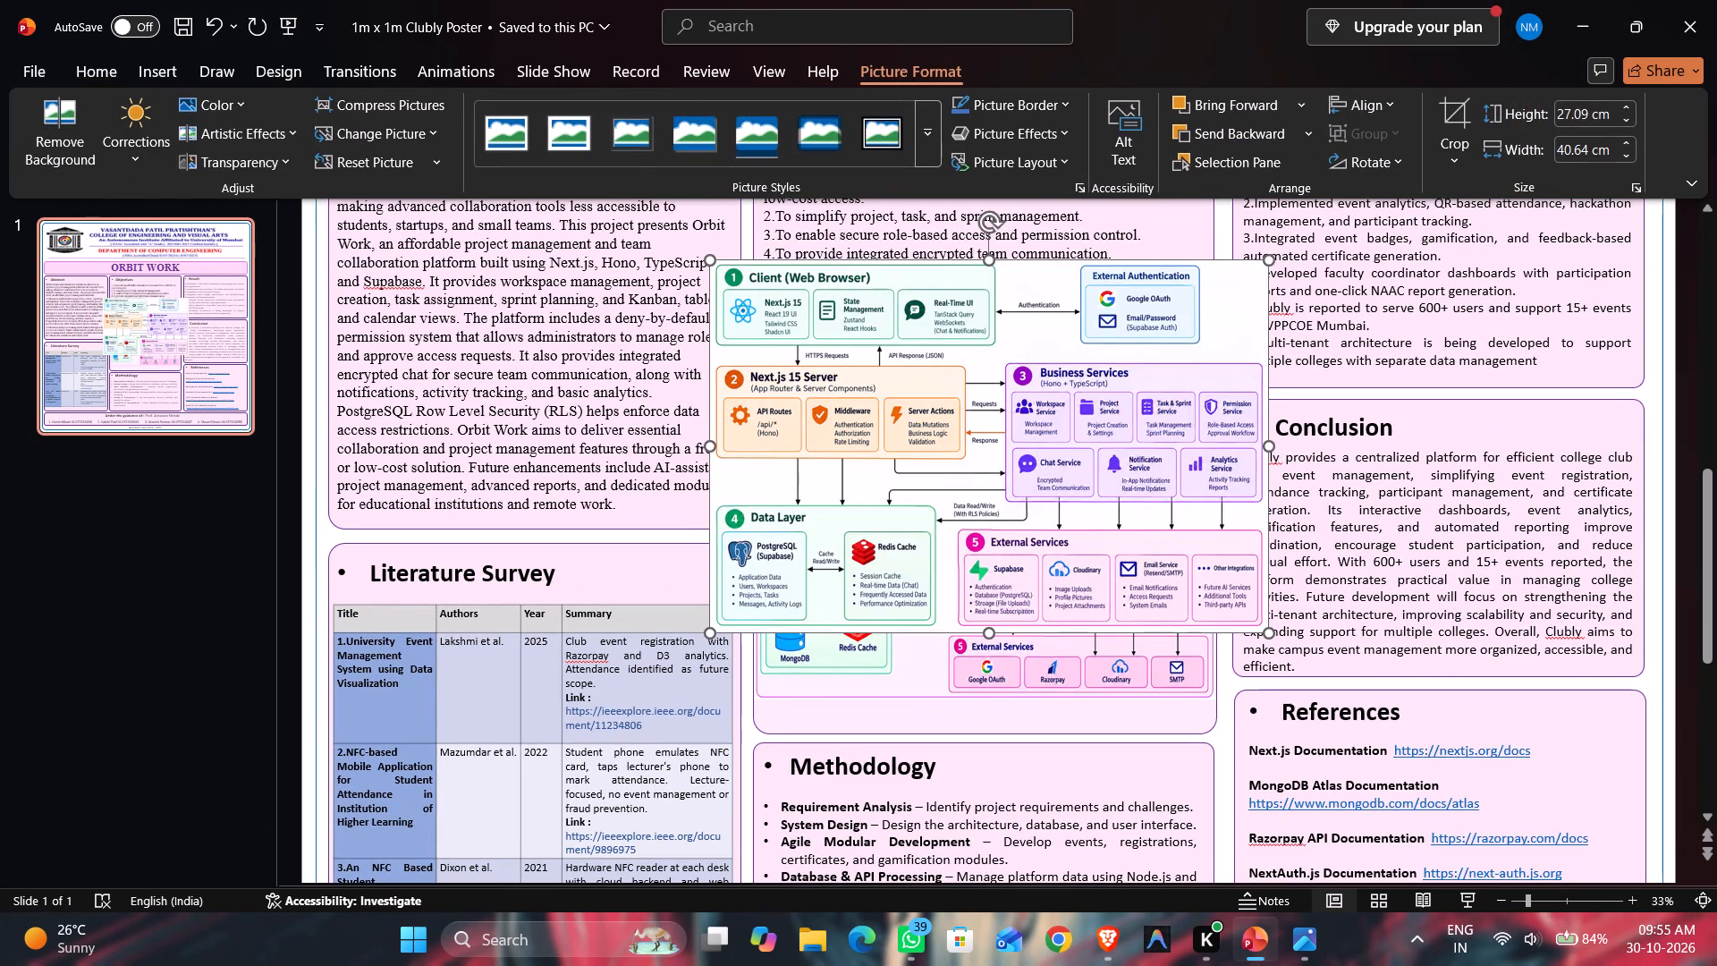
Delete the old Clubly architecture diagram lying beneath the pasted picture.
click(970, 677)
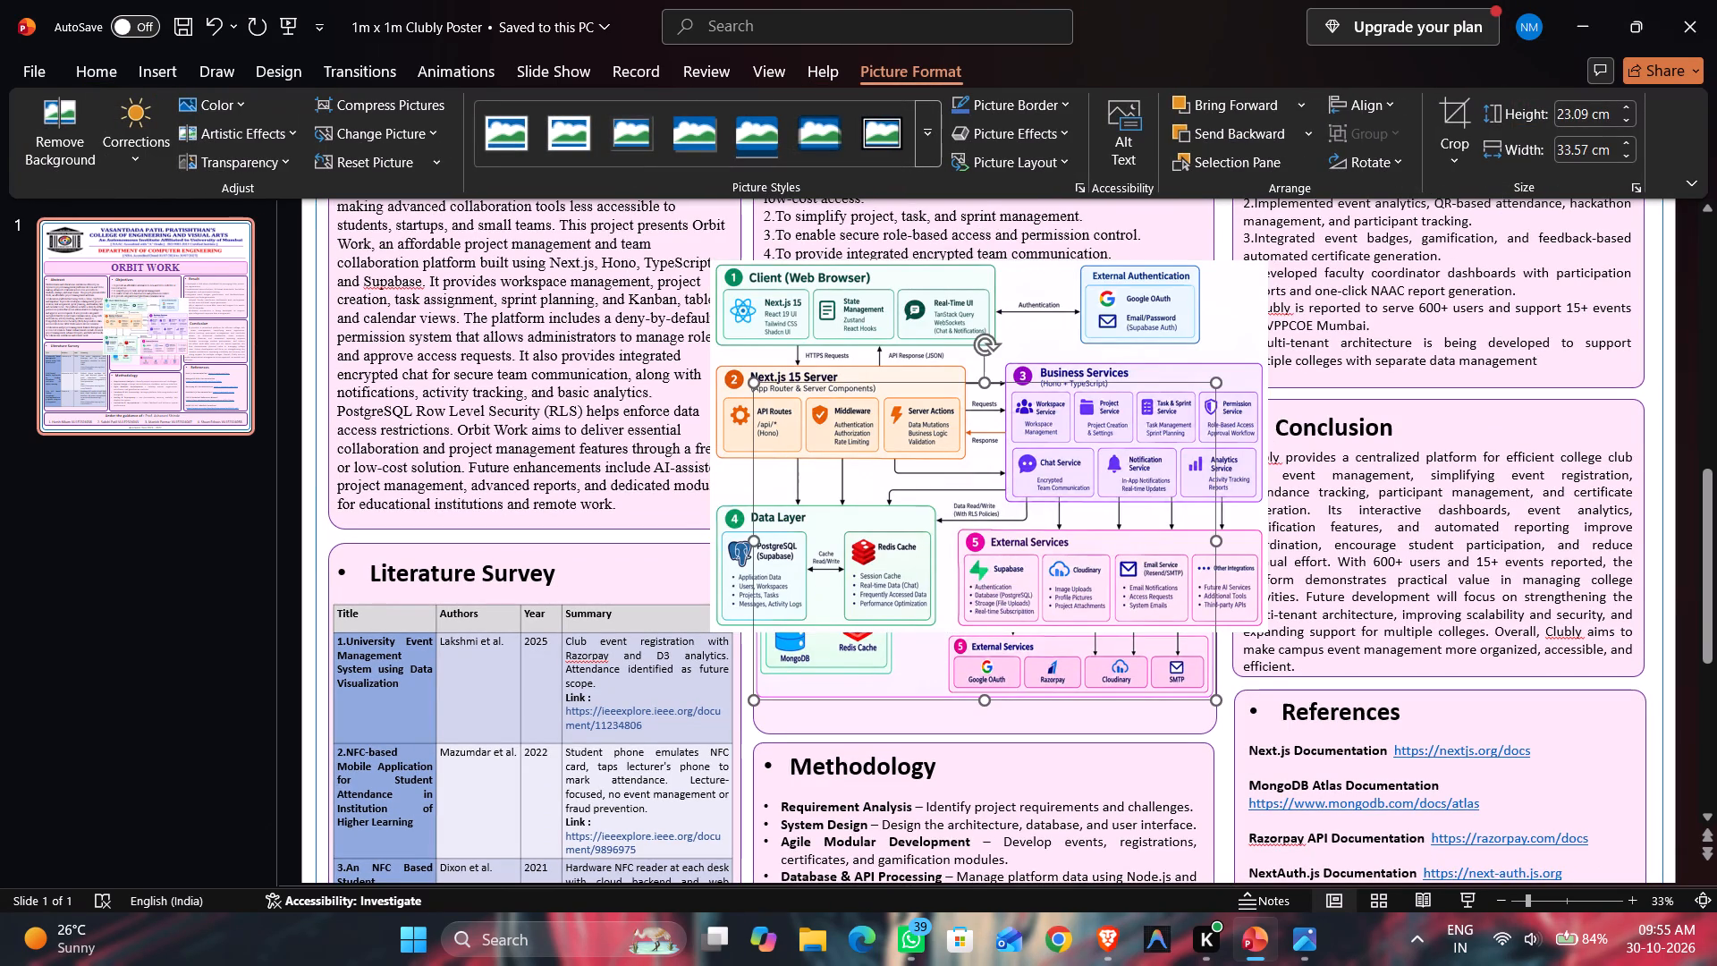
key(BackSpace)
Fit the new diagram inside the Architecture Diagram box below its heading, resized to about 33 cm wide and 24.4 cm high.
drag(962, 589, 1021, 718)
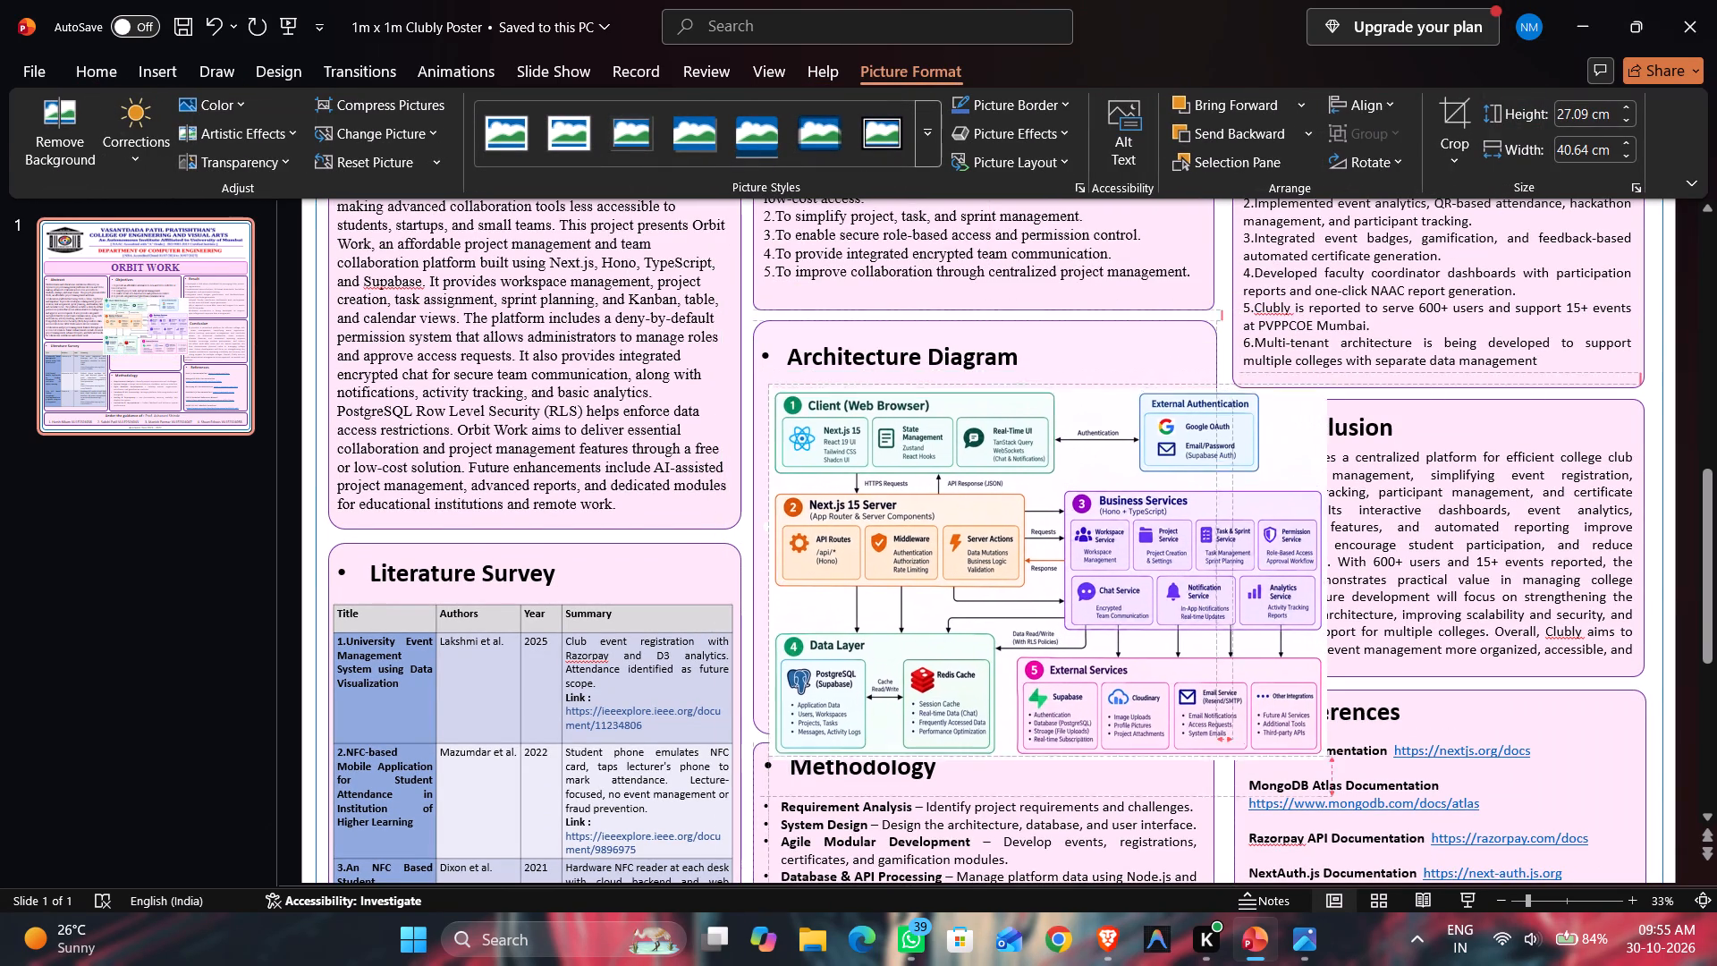
drag(1021, 718, 1013, 694)
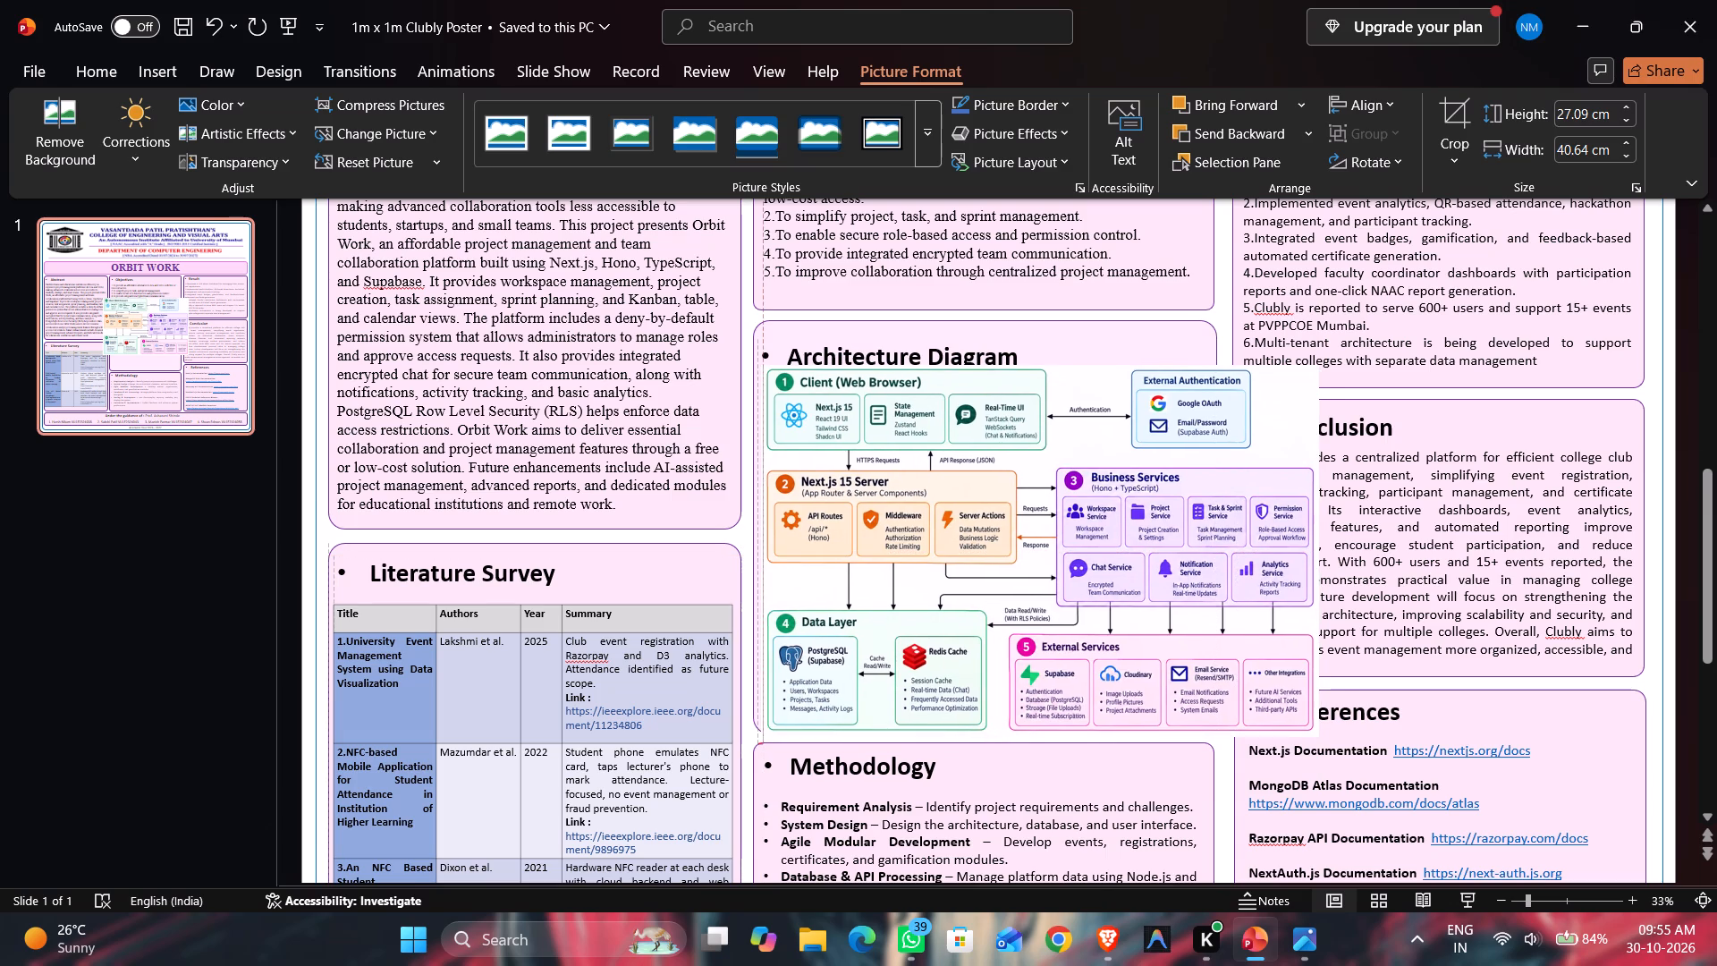
drag(1013, 694, 1010, 696)
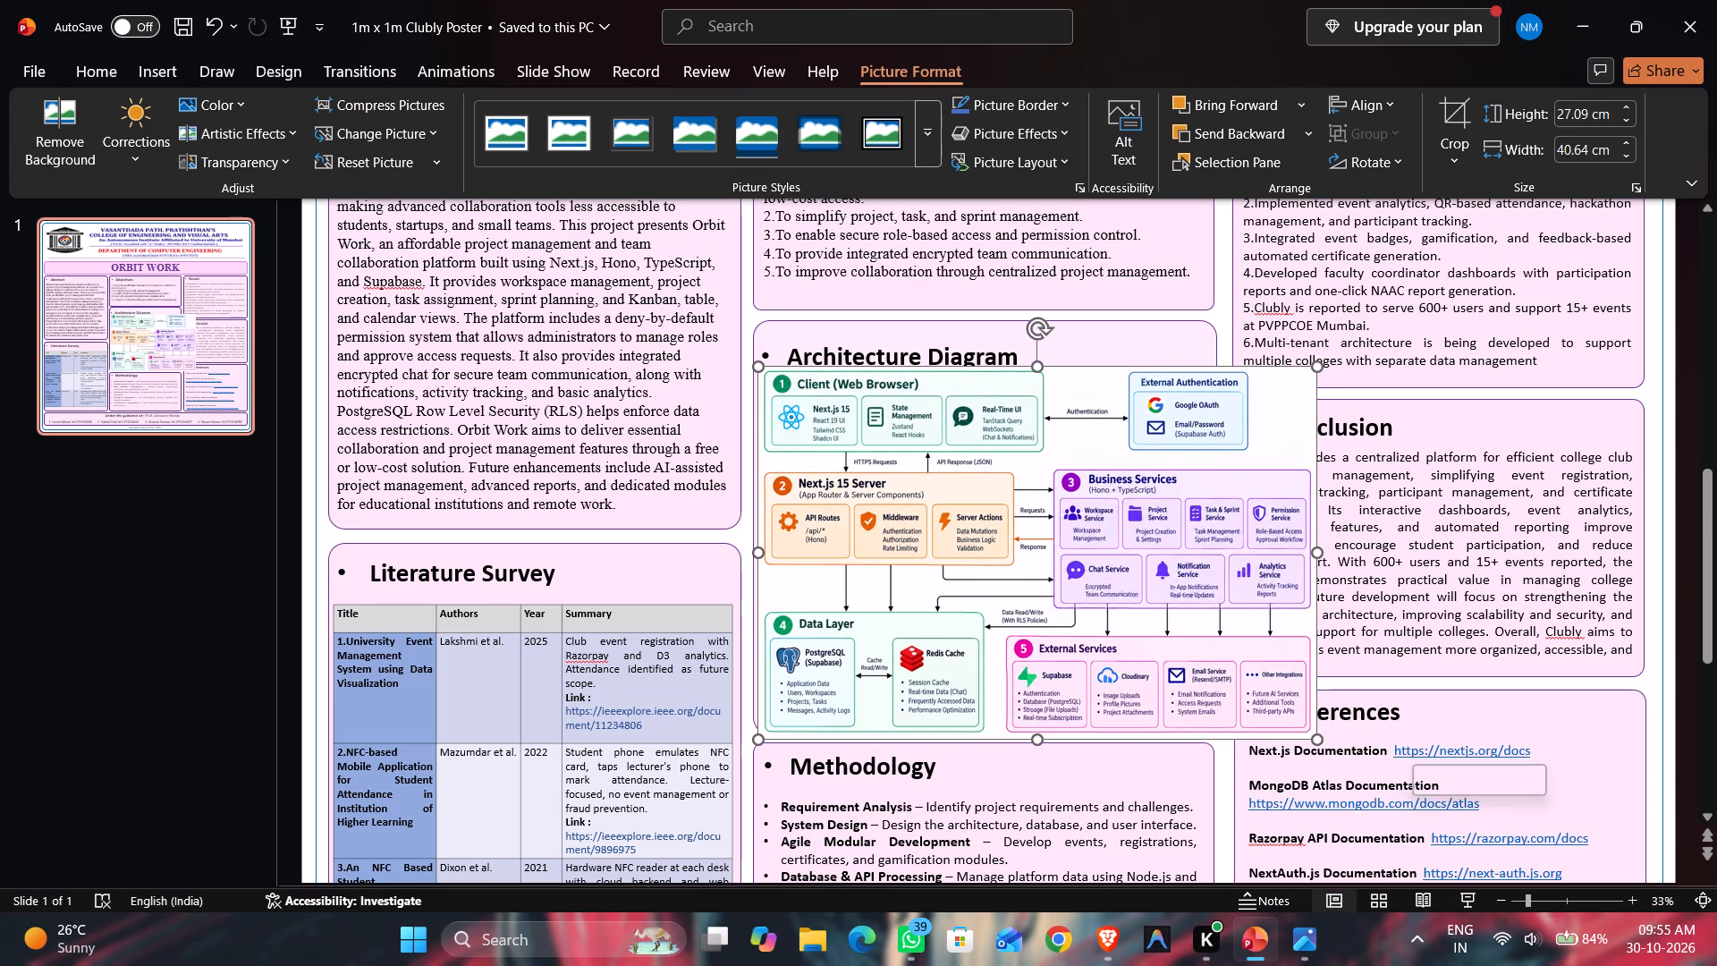
drag(1312, 739, 1087, 707)
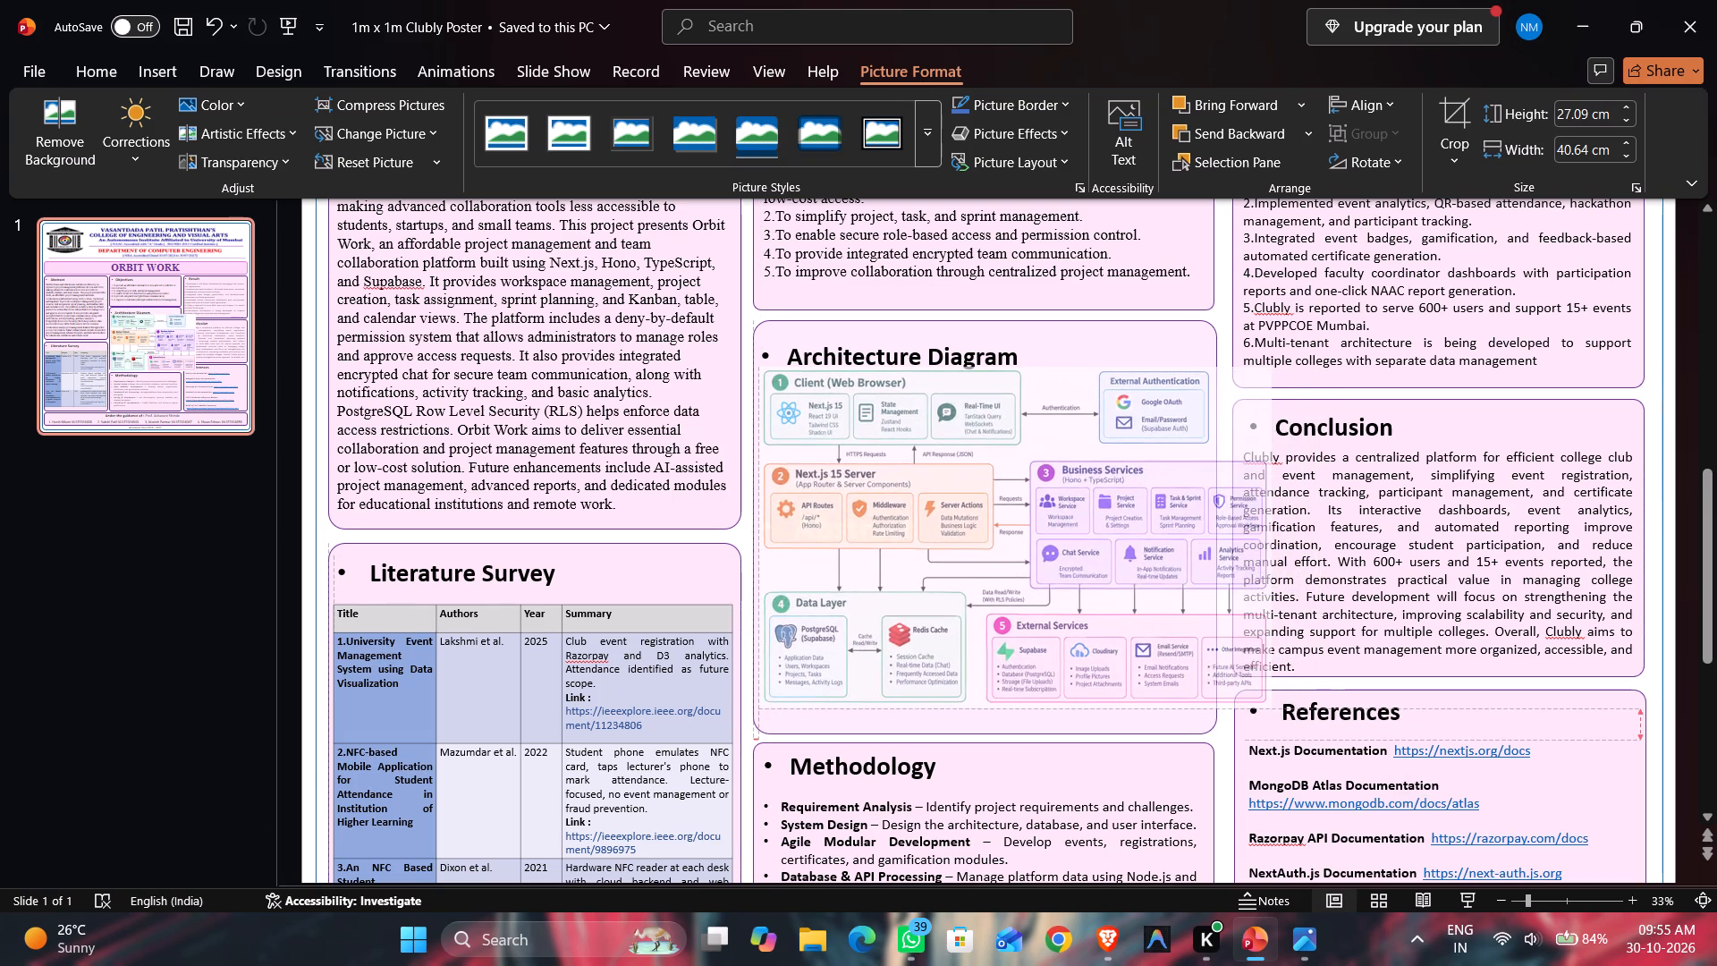
drag(1087, 707, 1083, 668)
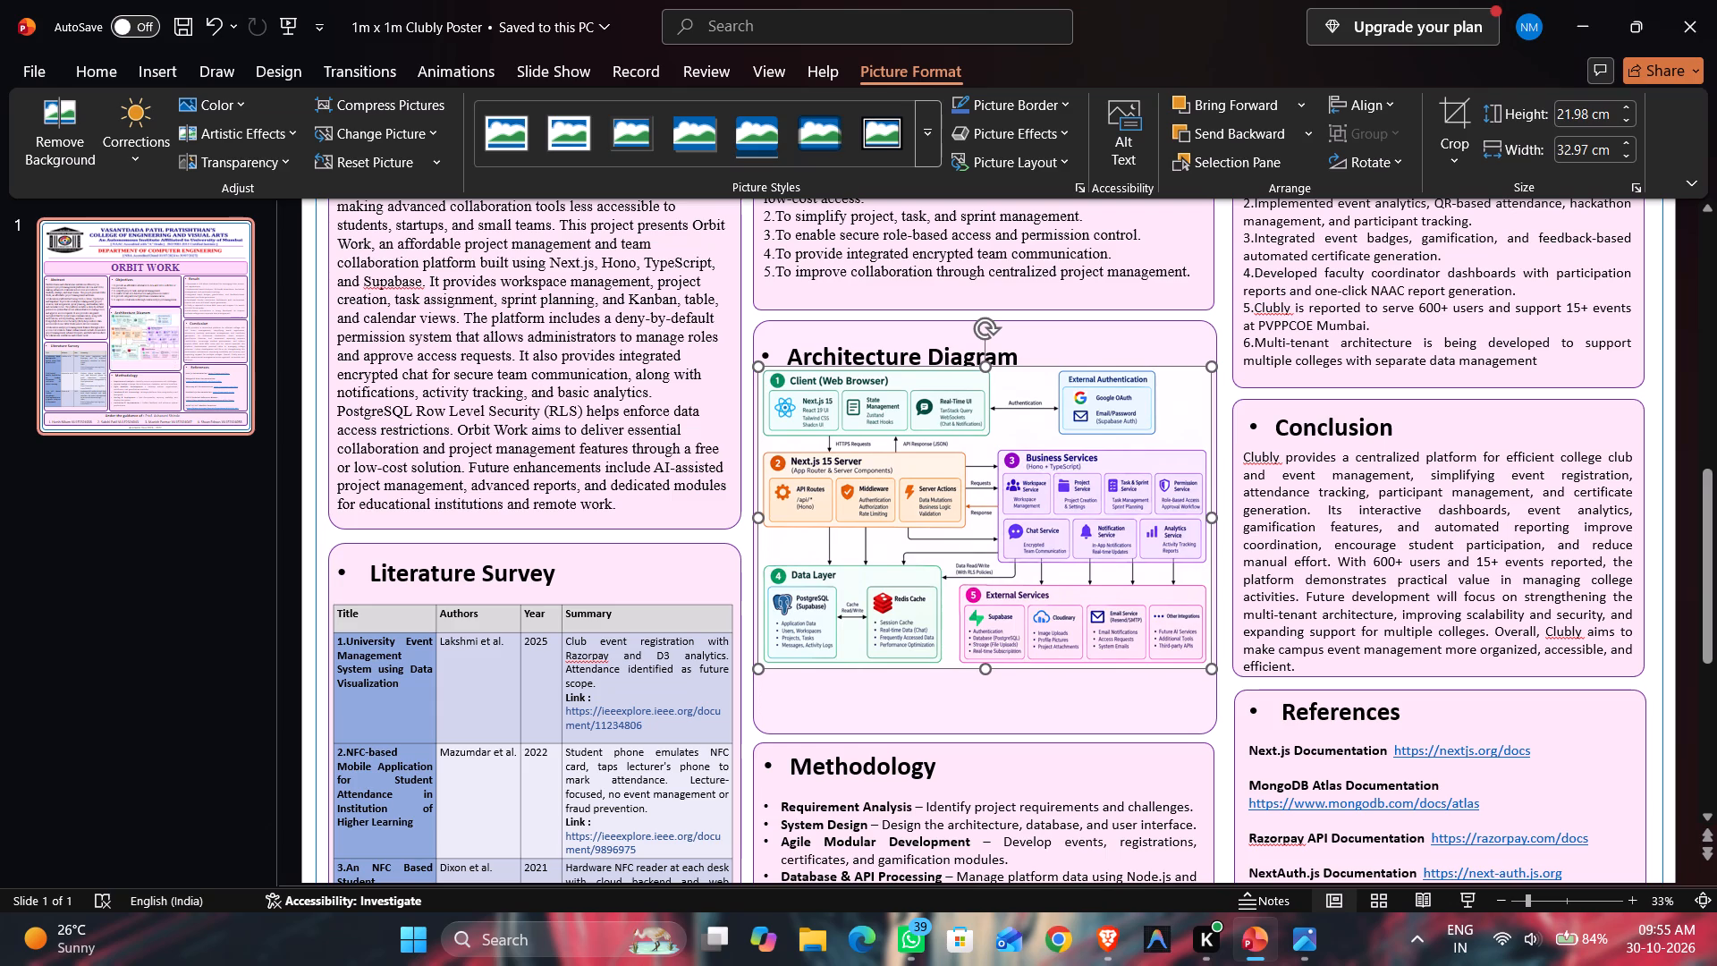
drag(985, 668, 986, 699)
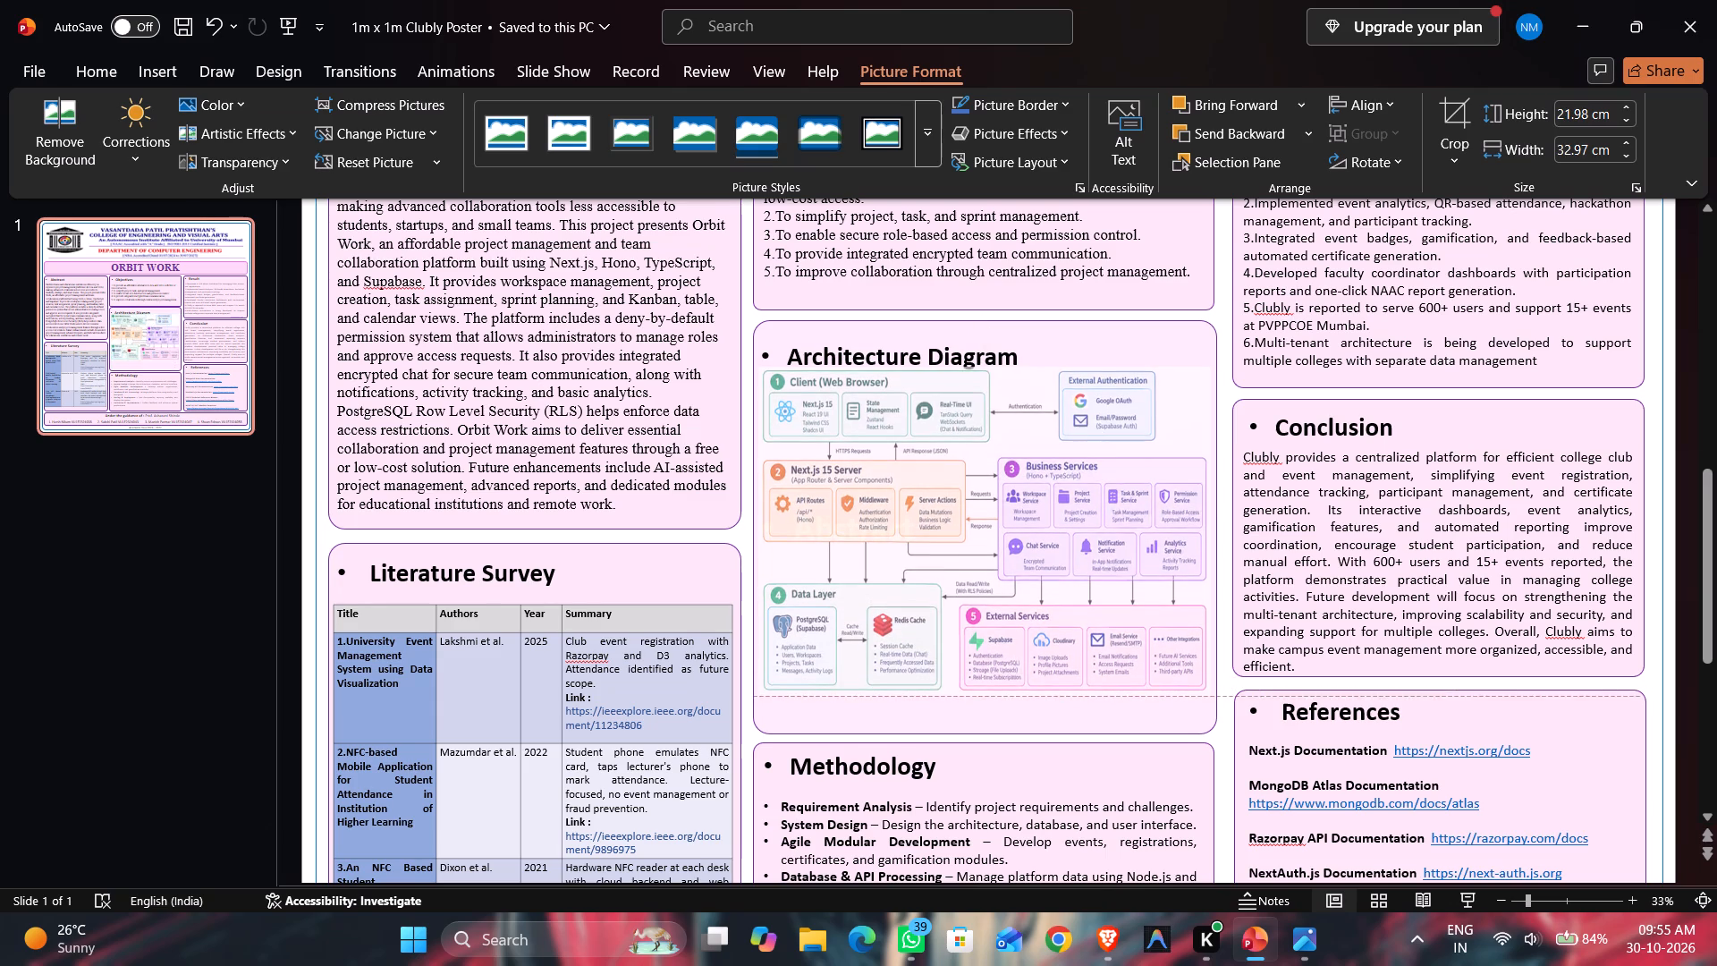
drag(986, 699, 986, 703)
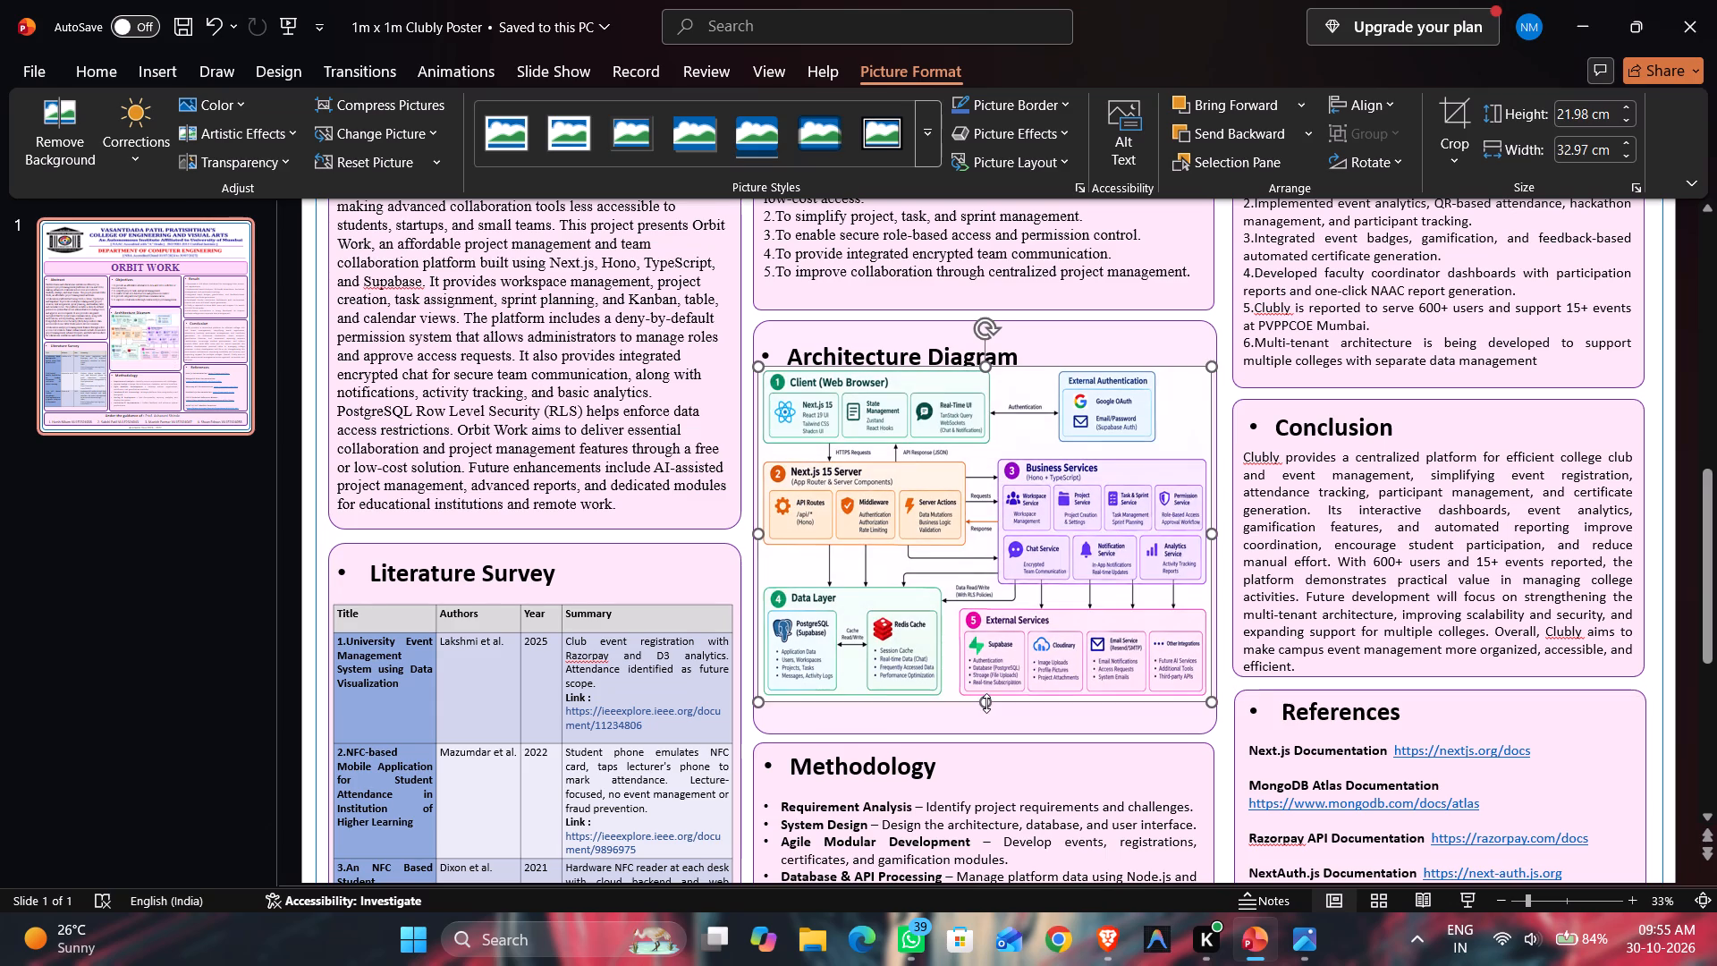
click(1230, 392)
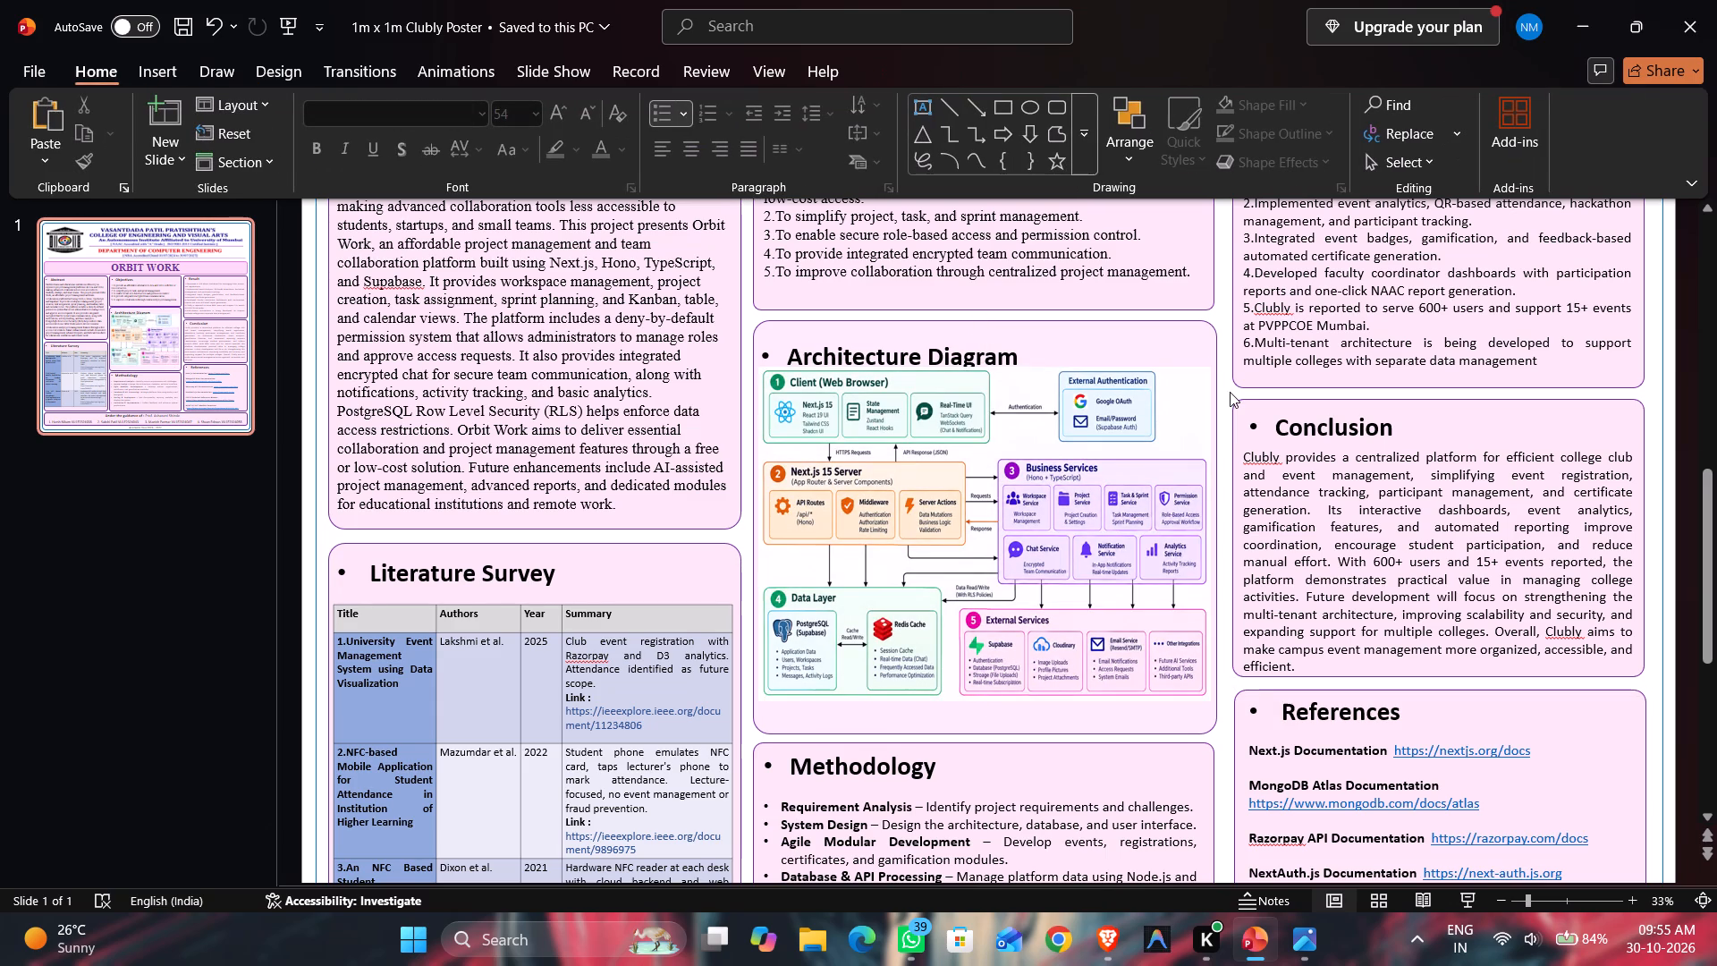
click(994, 437)
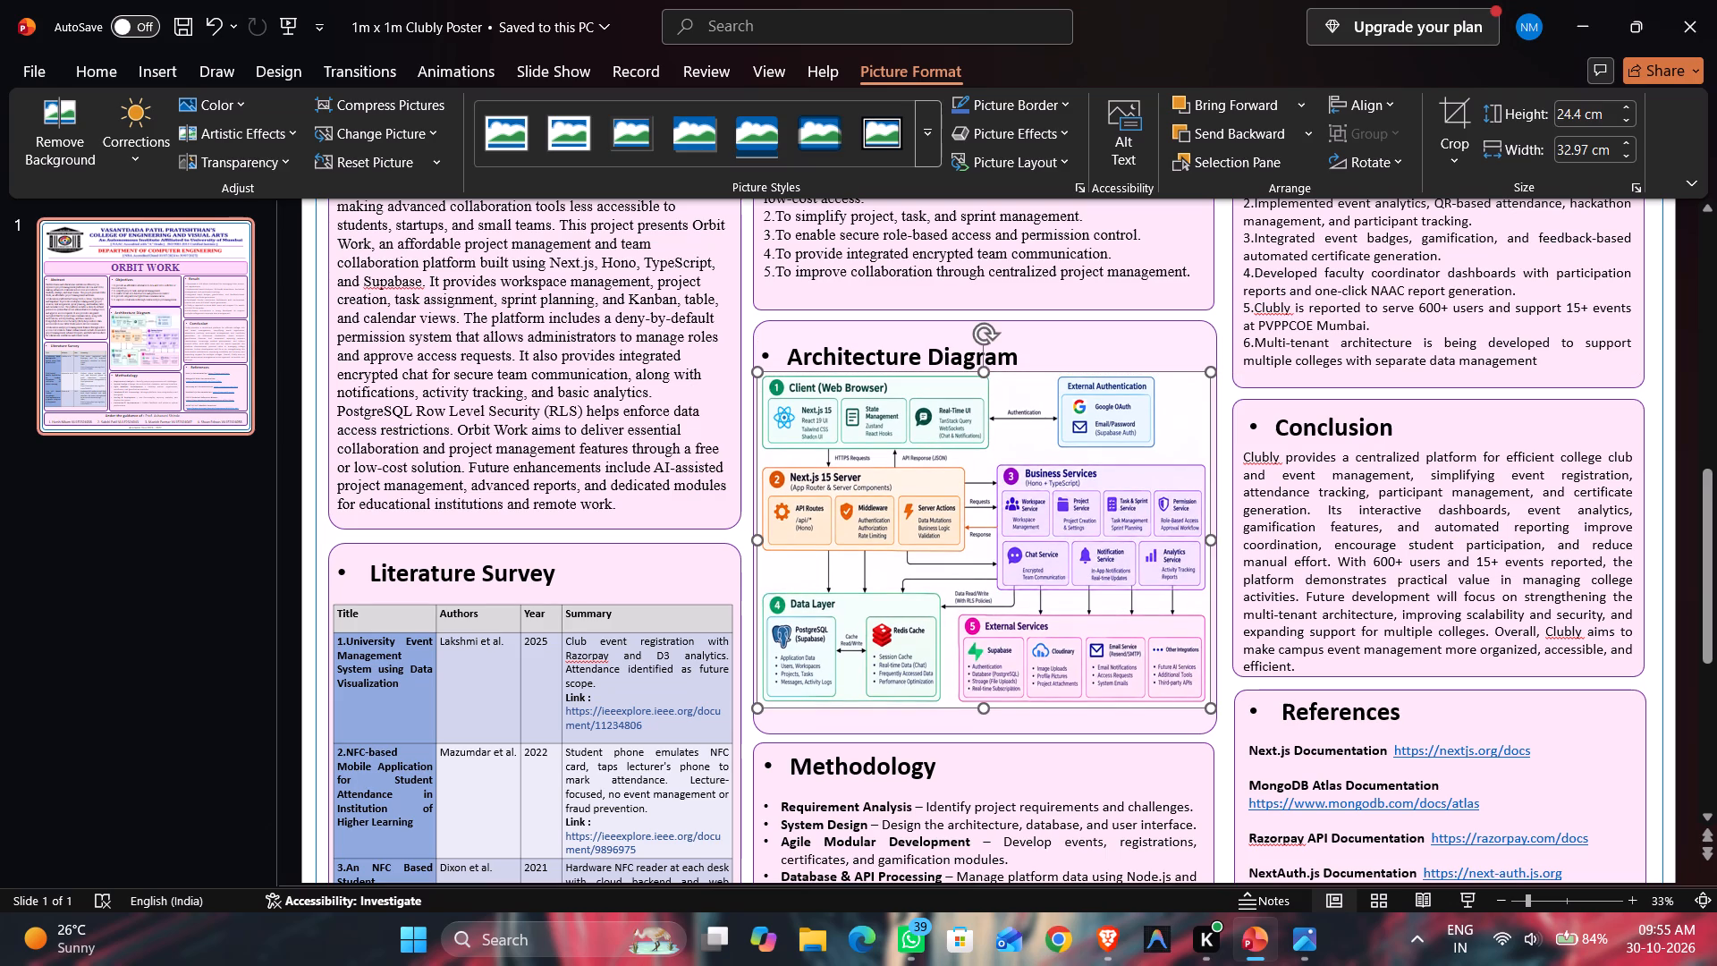
click(296, 572)
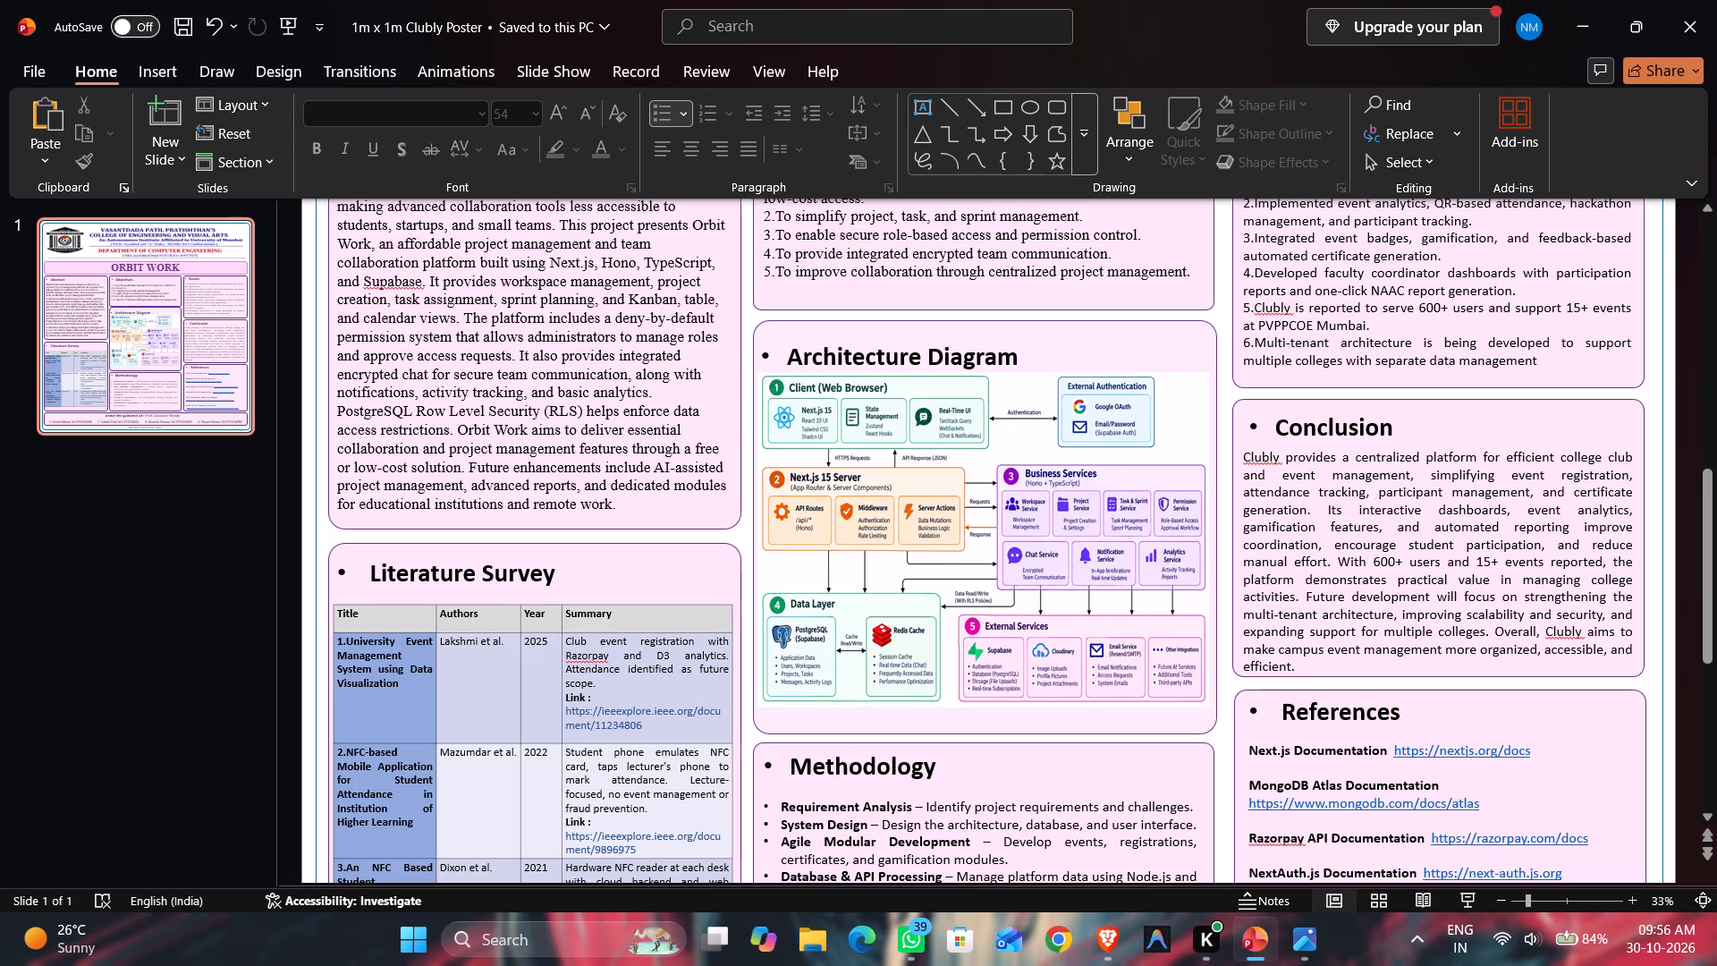
Review the poster's sections from the Orbit Work title to the guidance footer for remaining Clubly content.
scroll(748, 555, down, 1)
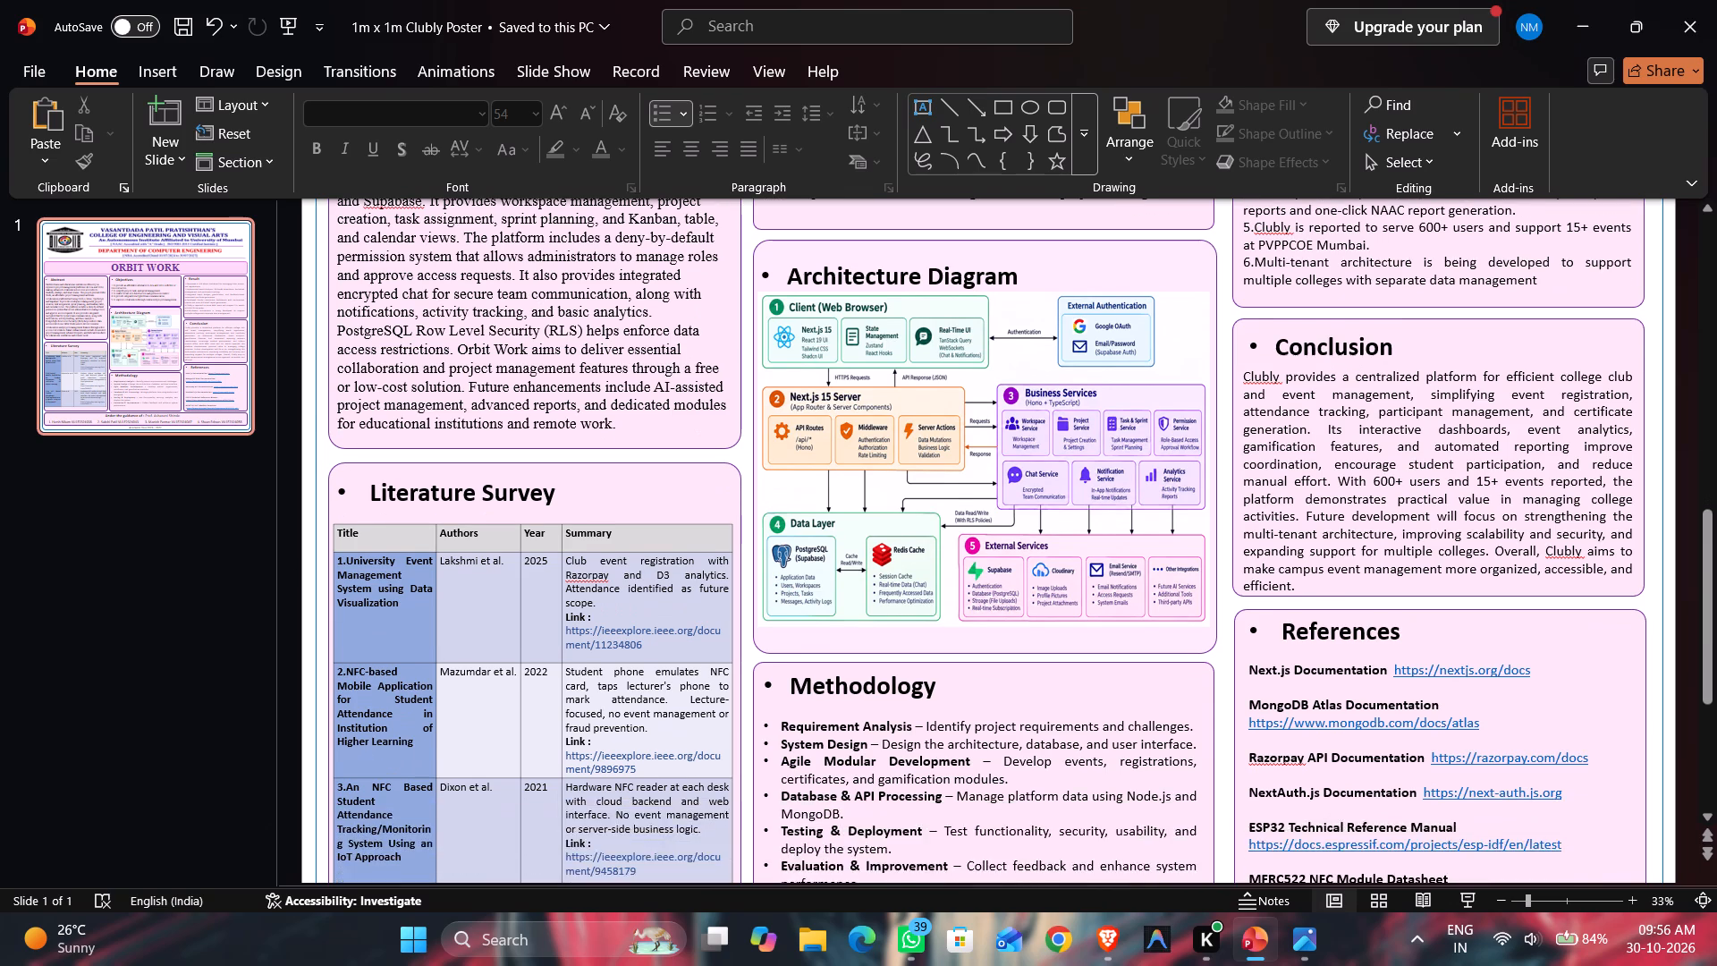
scroll(748, 555, down, 3)
scroll(748, 555, up, 1)
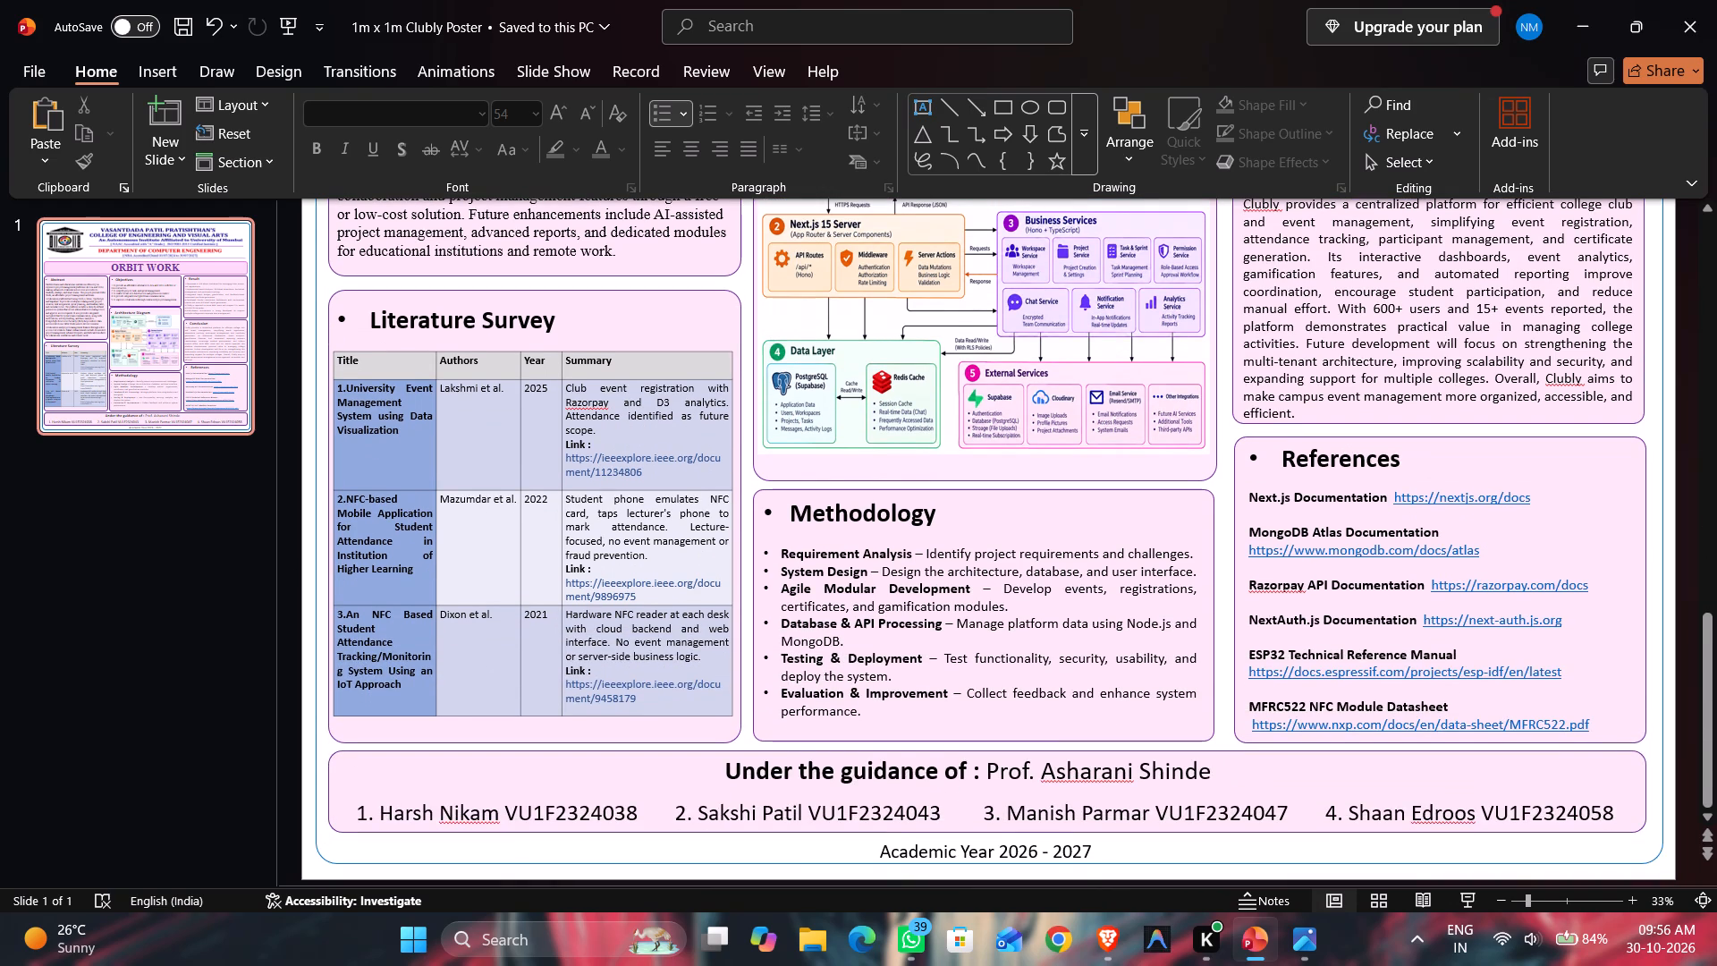
scroll(748, 555, up, 1)
scroll(748, 555, down, 1)
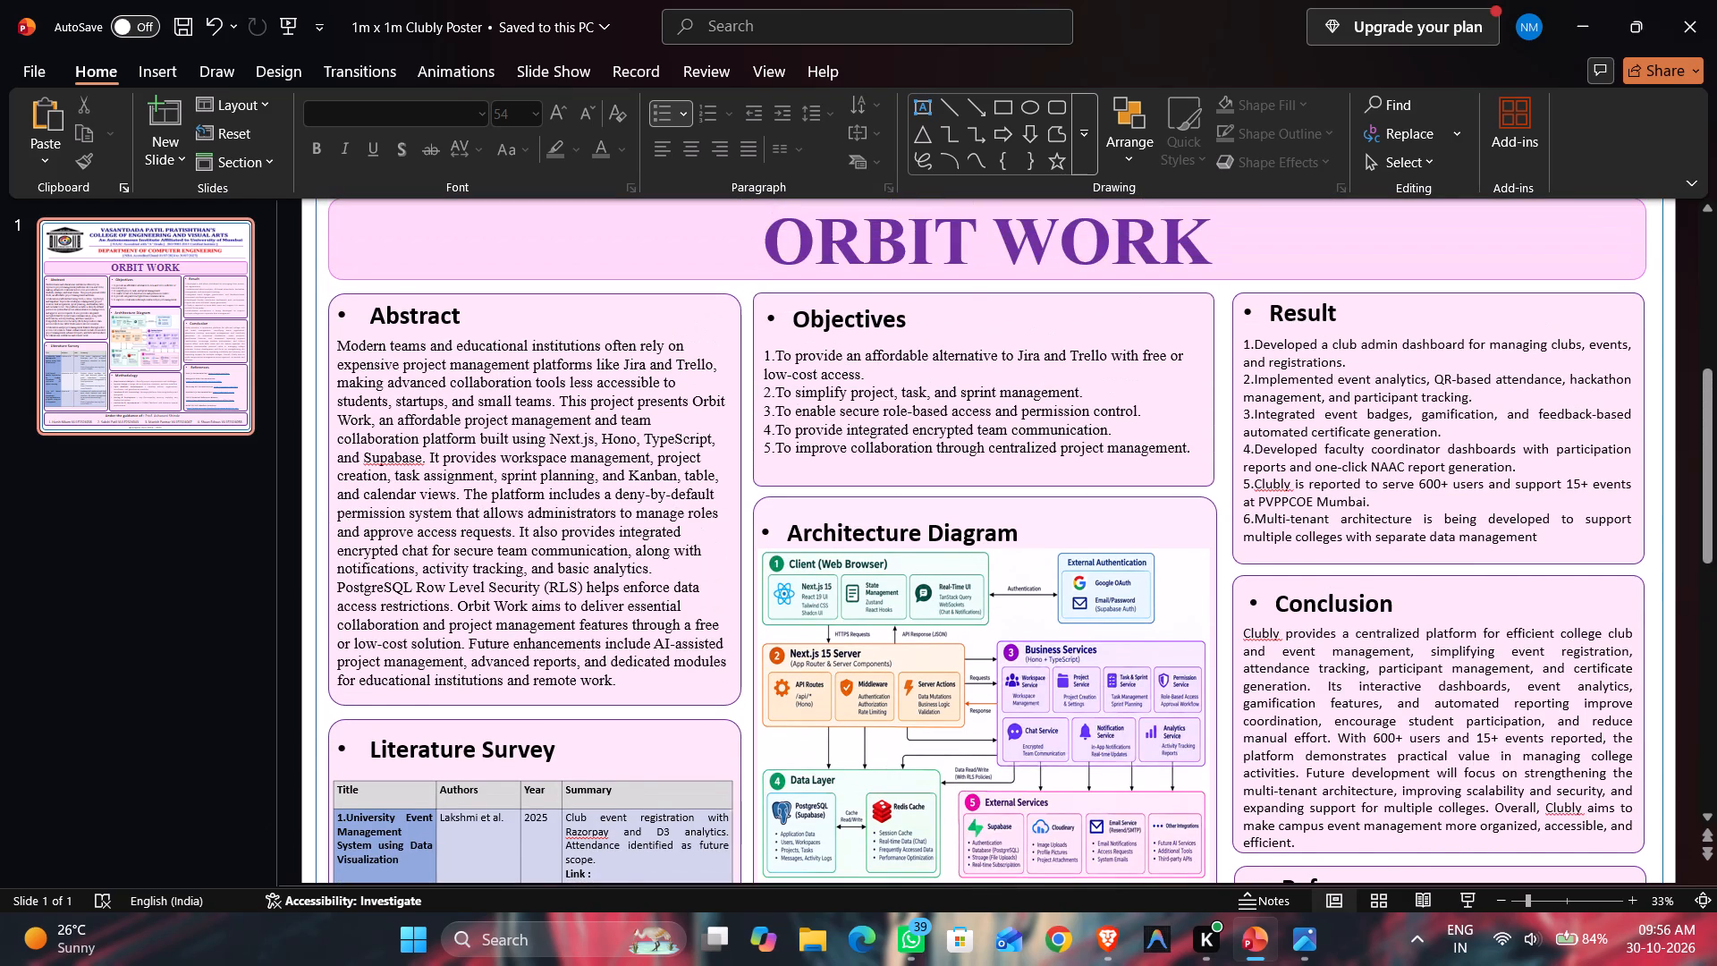
scroll(748, 555, down, 3)
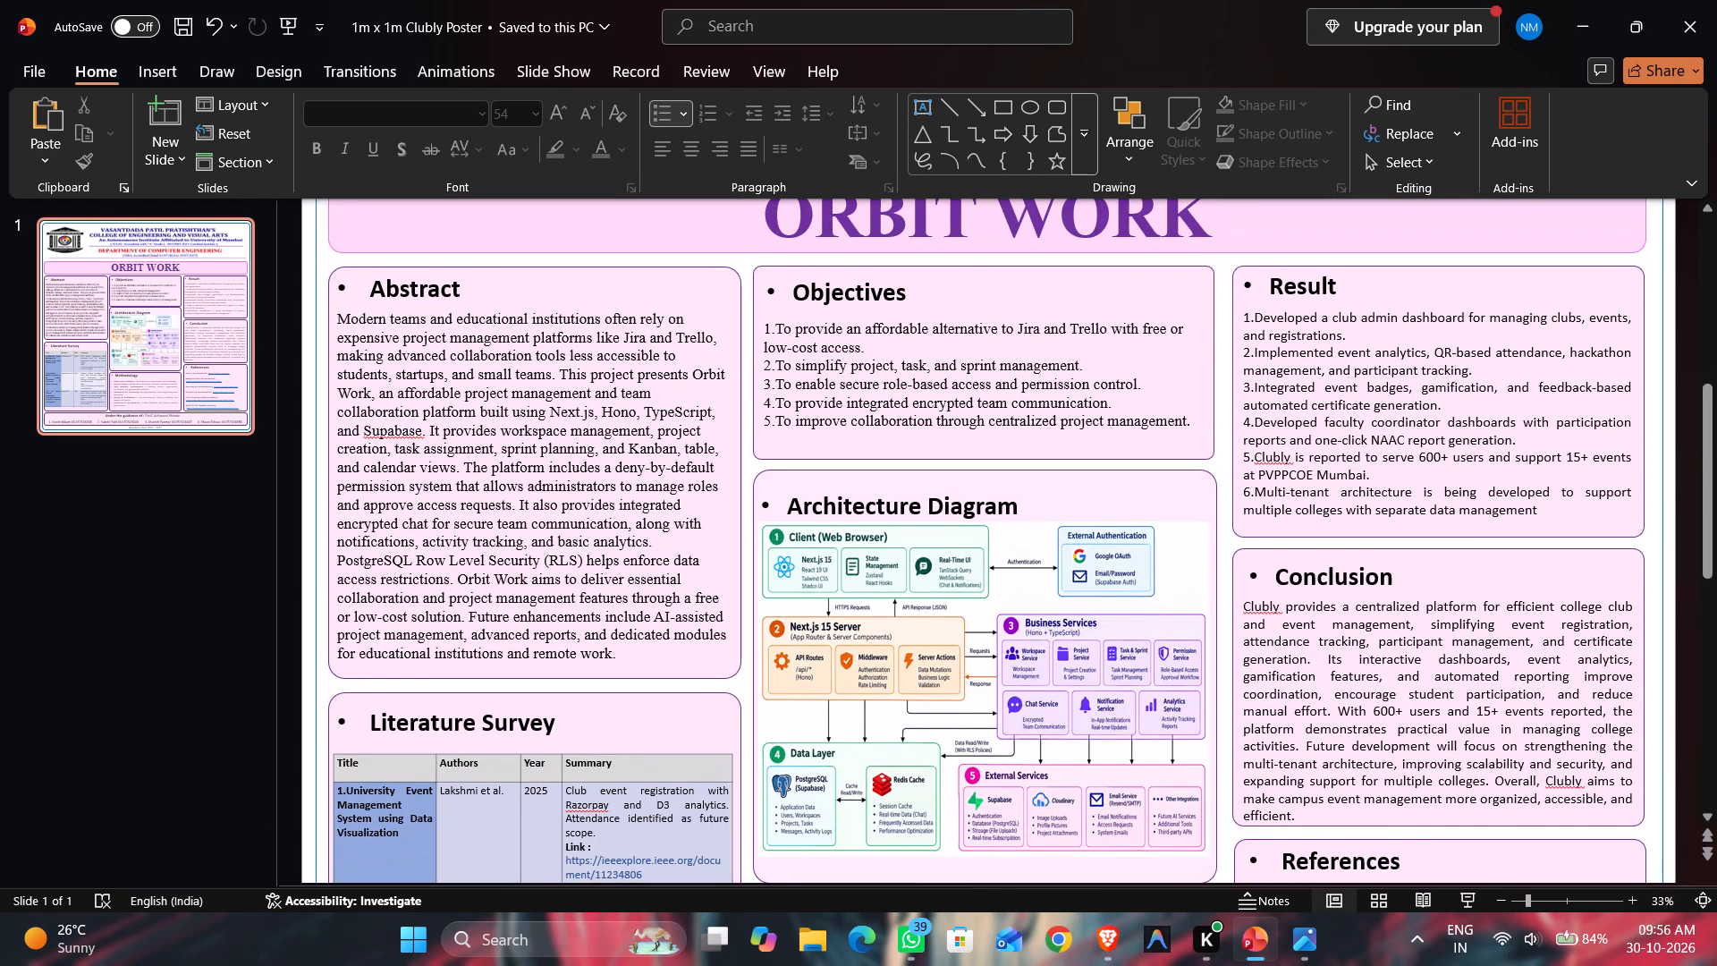
Inspect the new architecture diagram up close and check how it sits among the poster's neighbouring sections.
scroll(748, 555, down, 1)
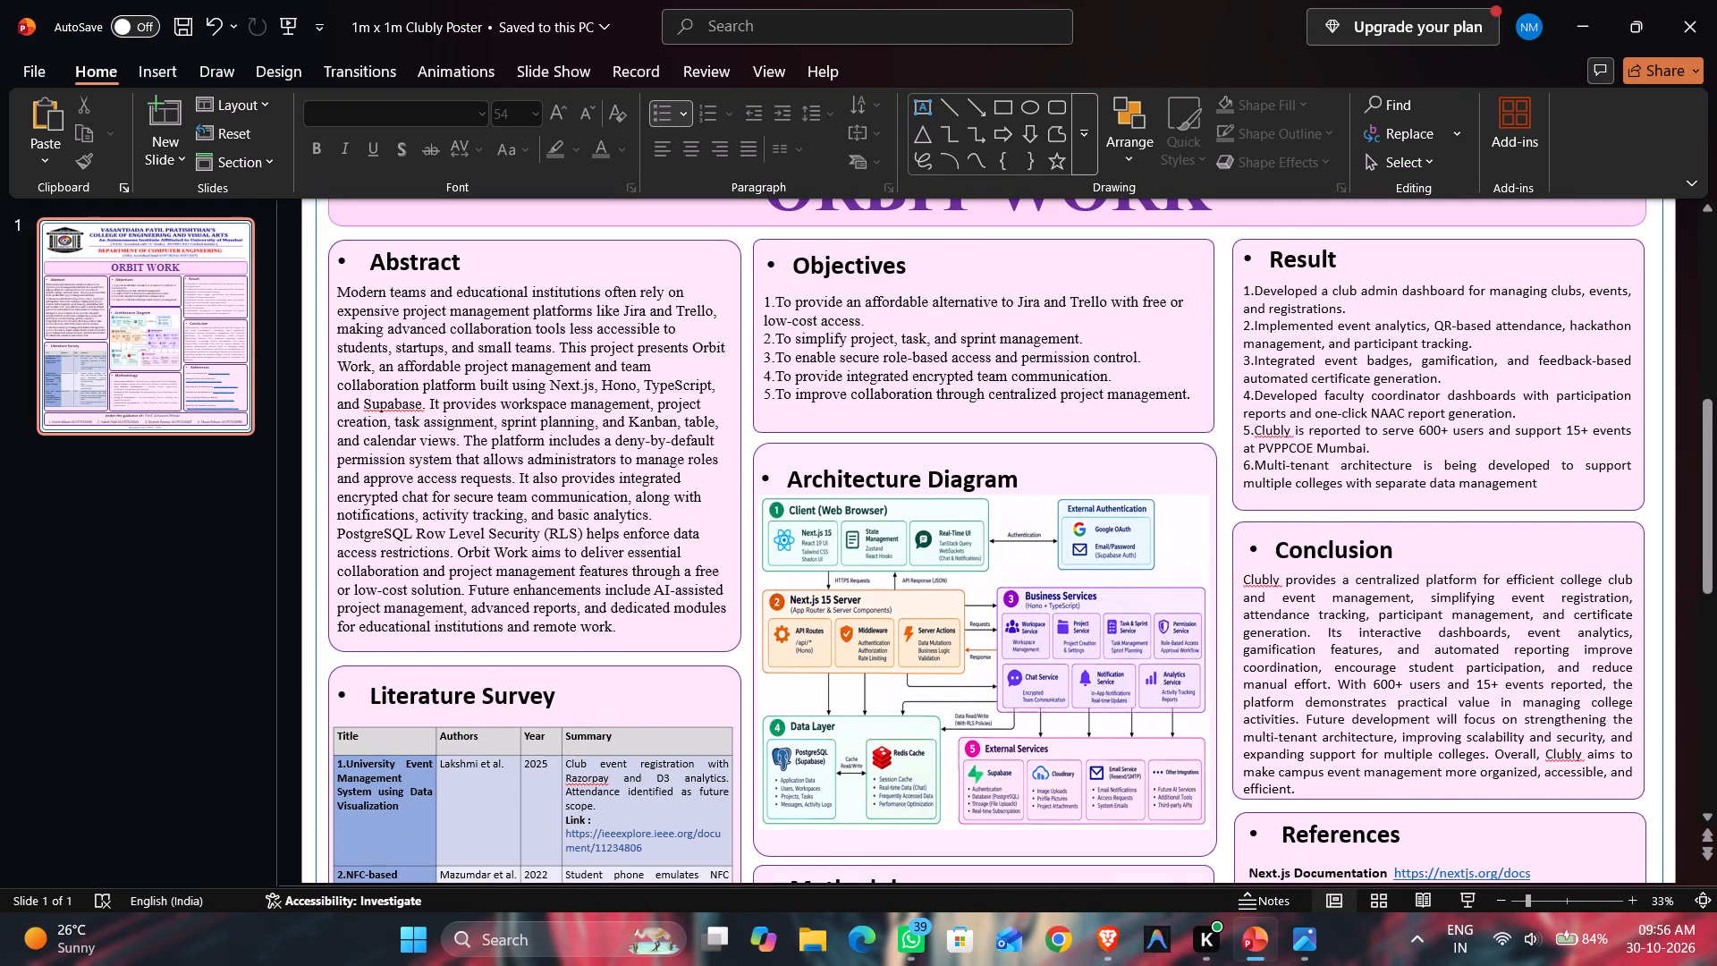
scroll(748, 555, down, 1)
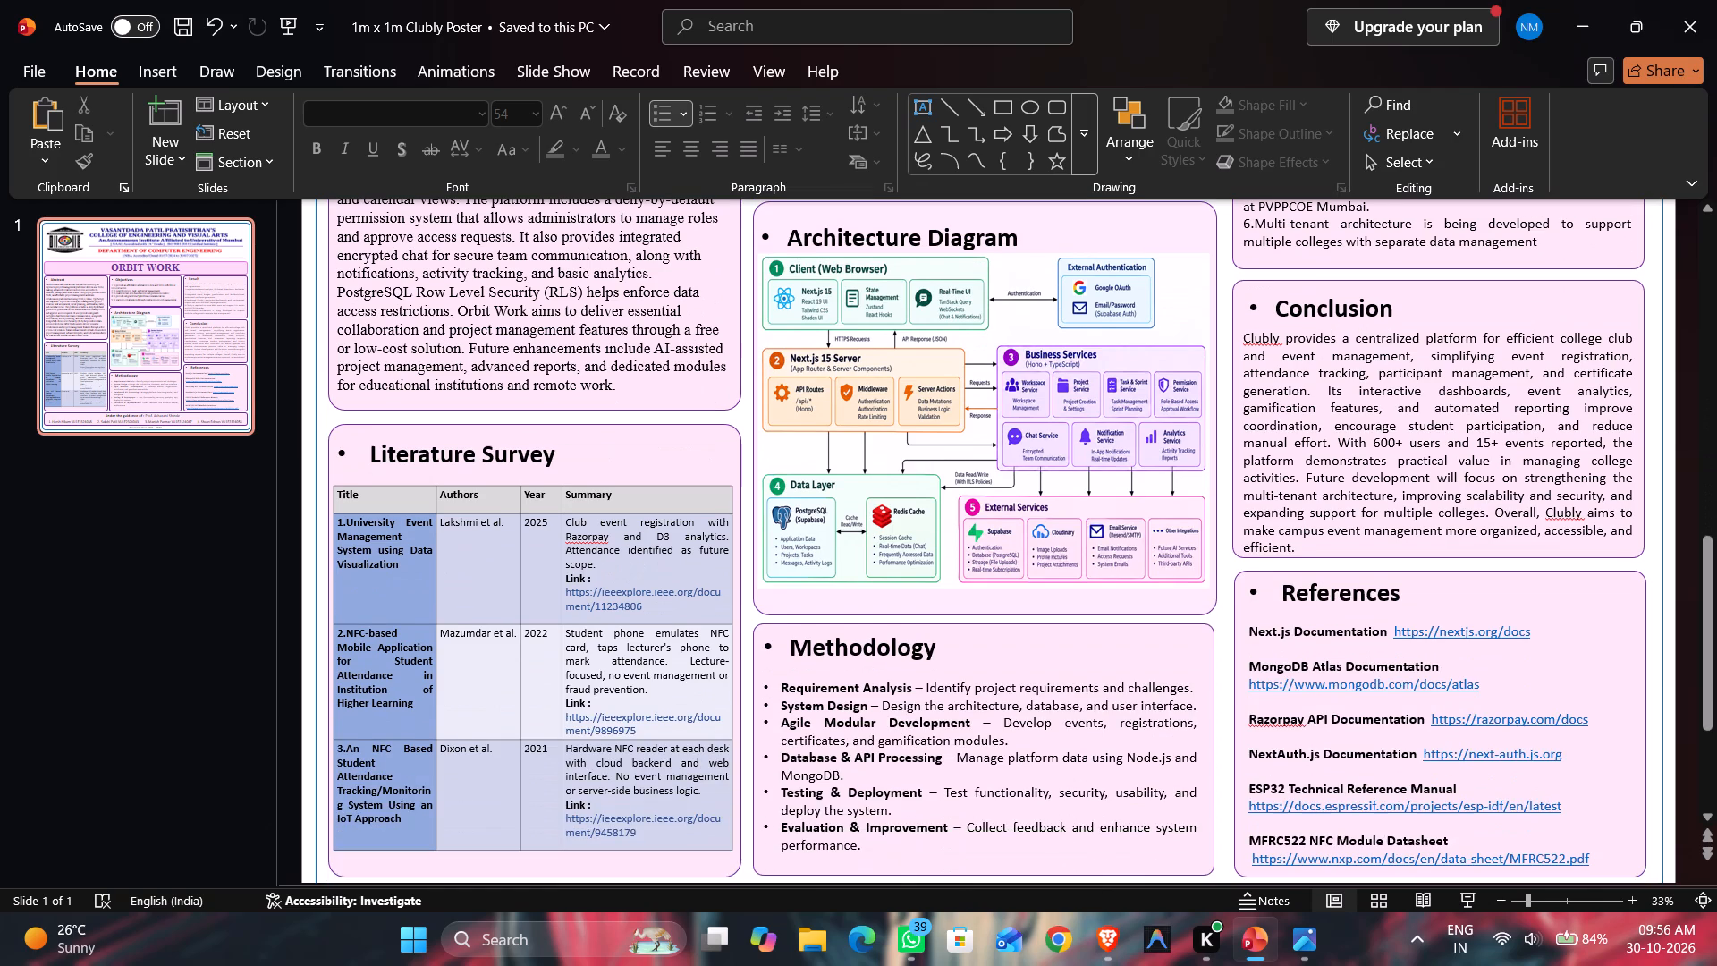
scroll(748, 555, down, 1)
ctrl+scroll(997, 462, up, 2)
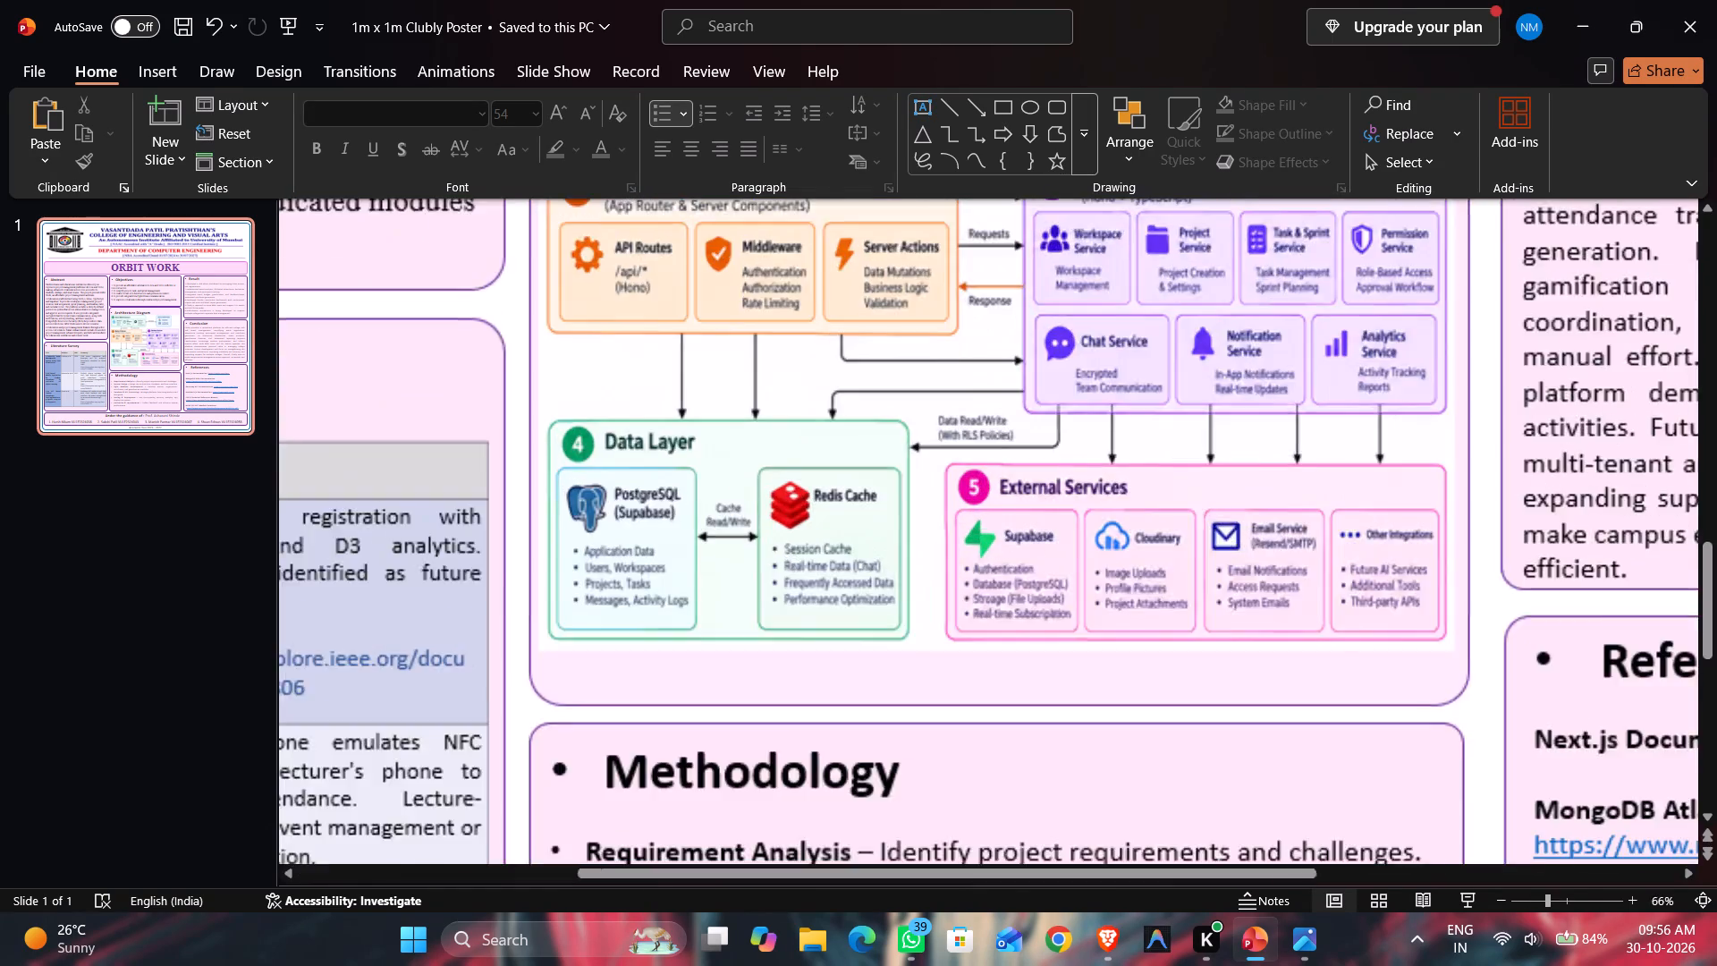
ctrl+scroll(997, 462, up, 3)
ctrl+scroll(997, 462, down, 6)
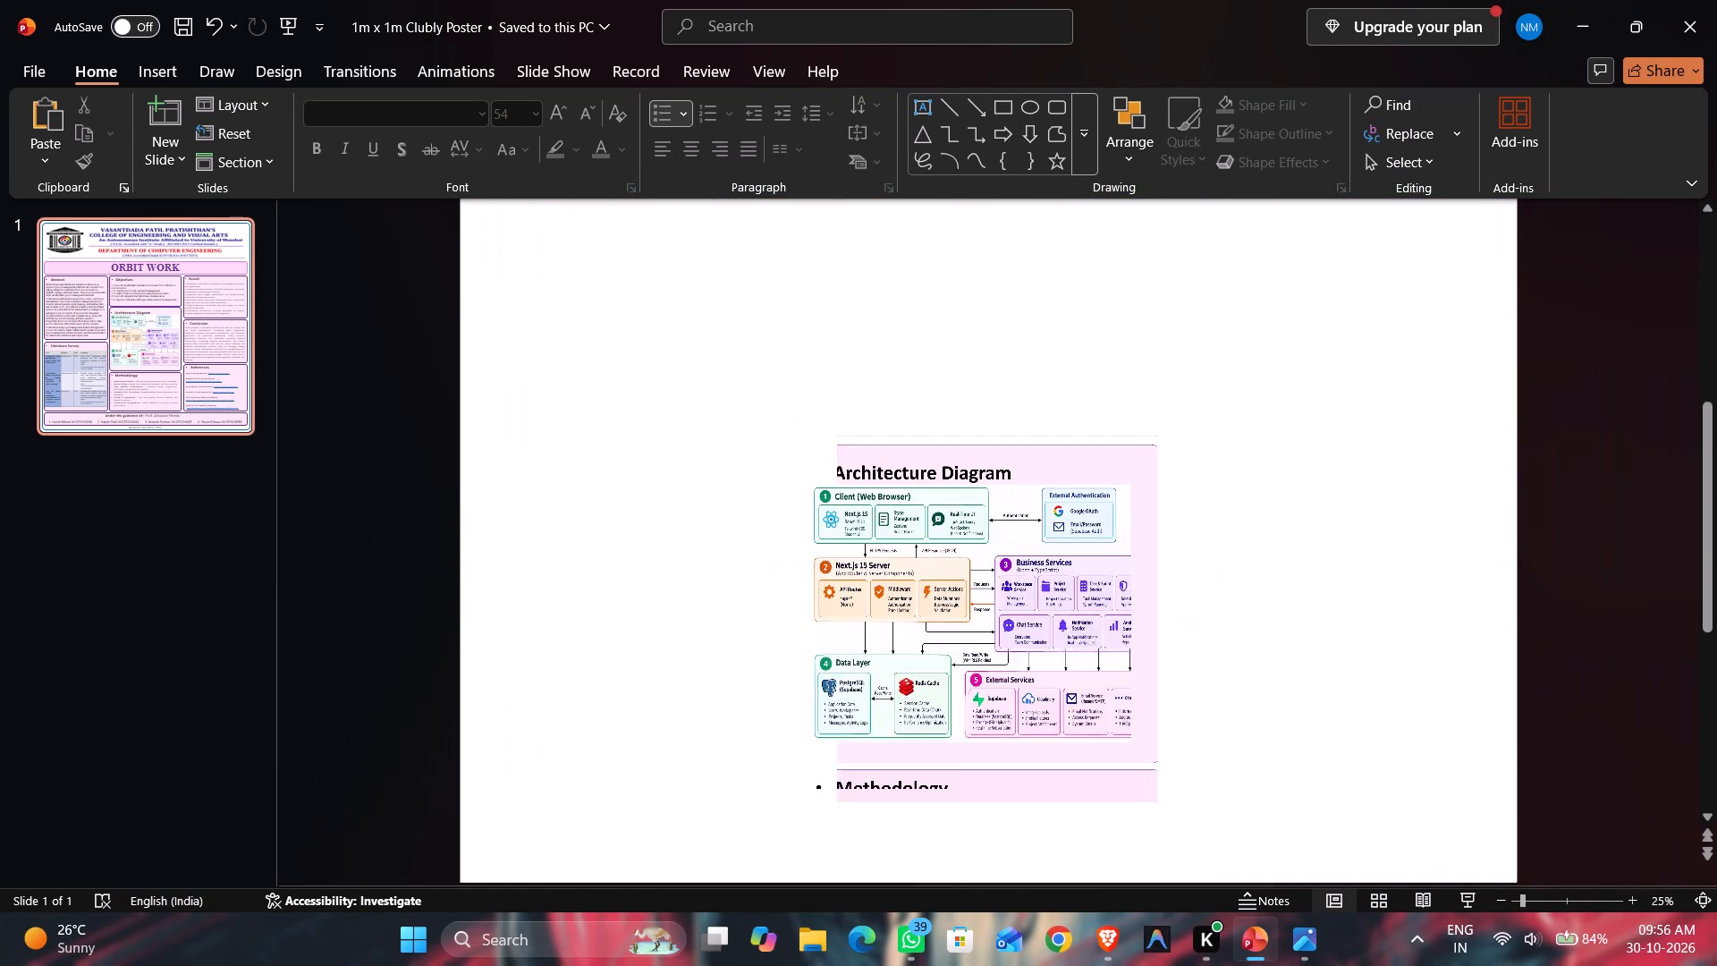
ctrl+scroll(997, 462, up, 2)
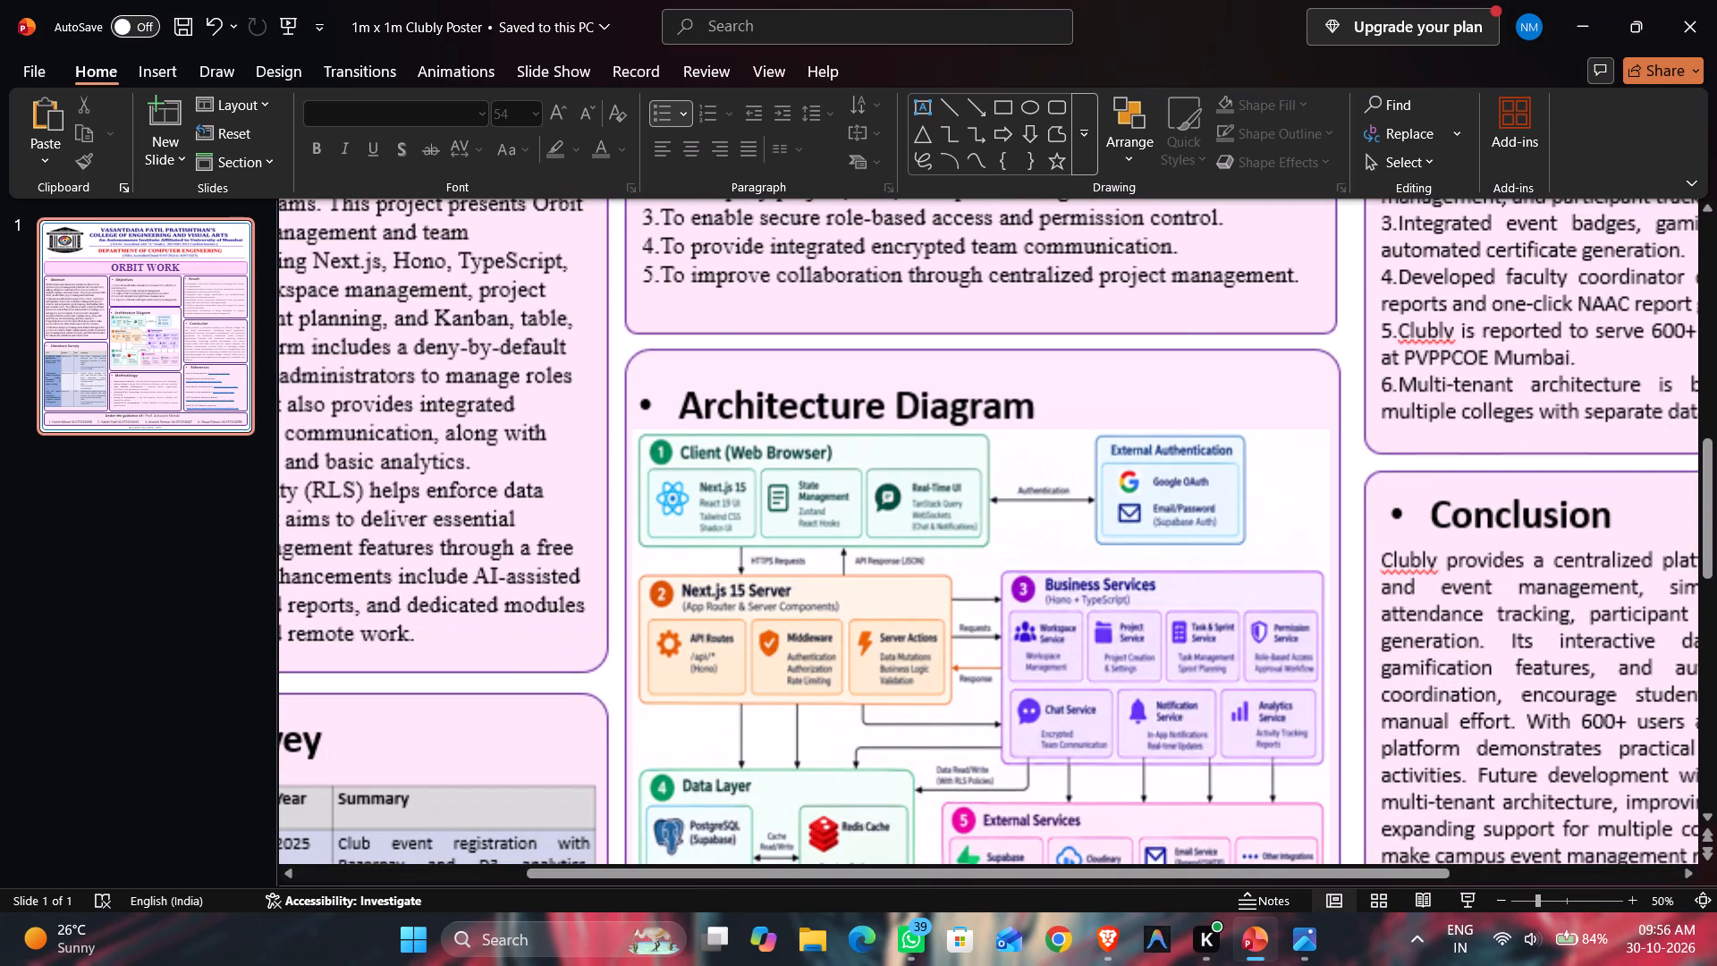
ctrl+scroll(997, 462, down, 1)
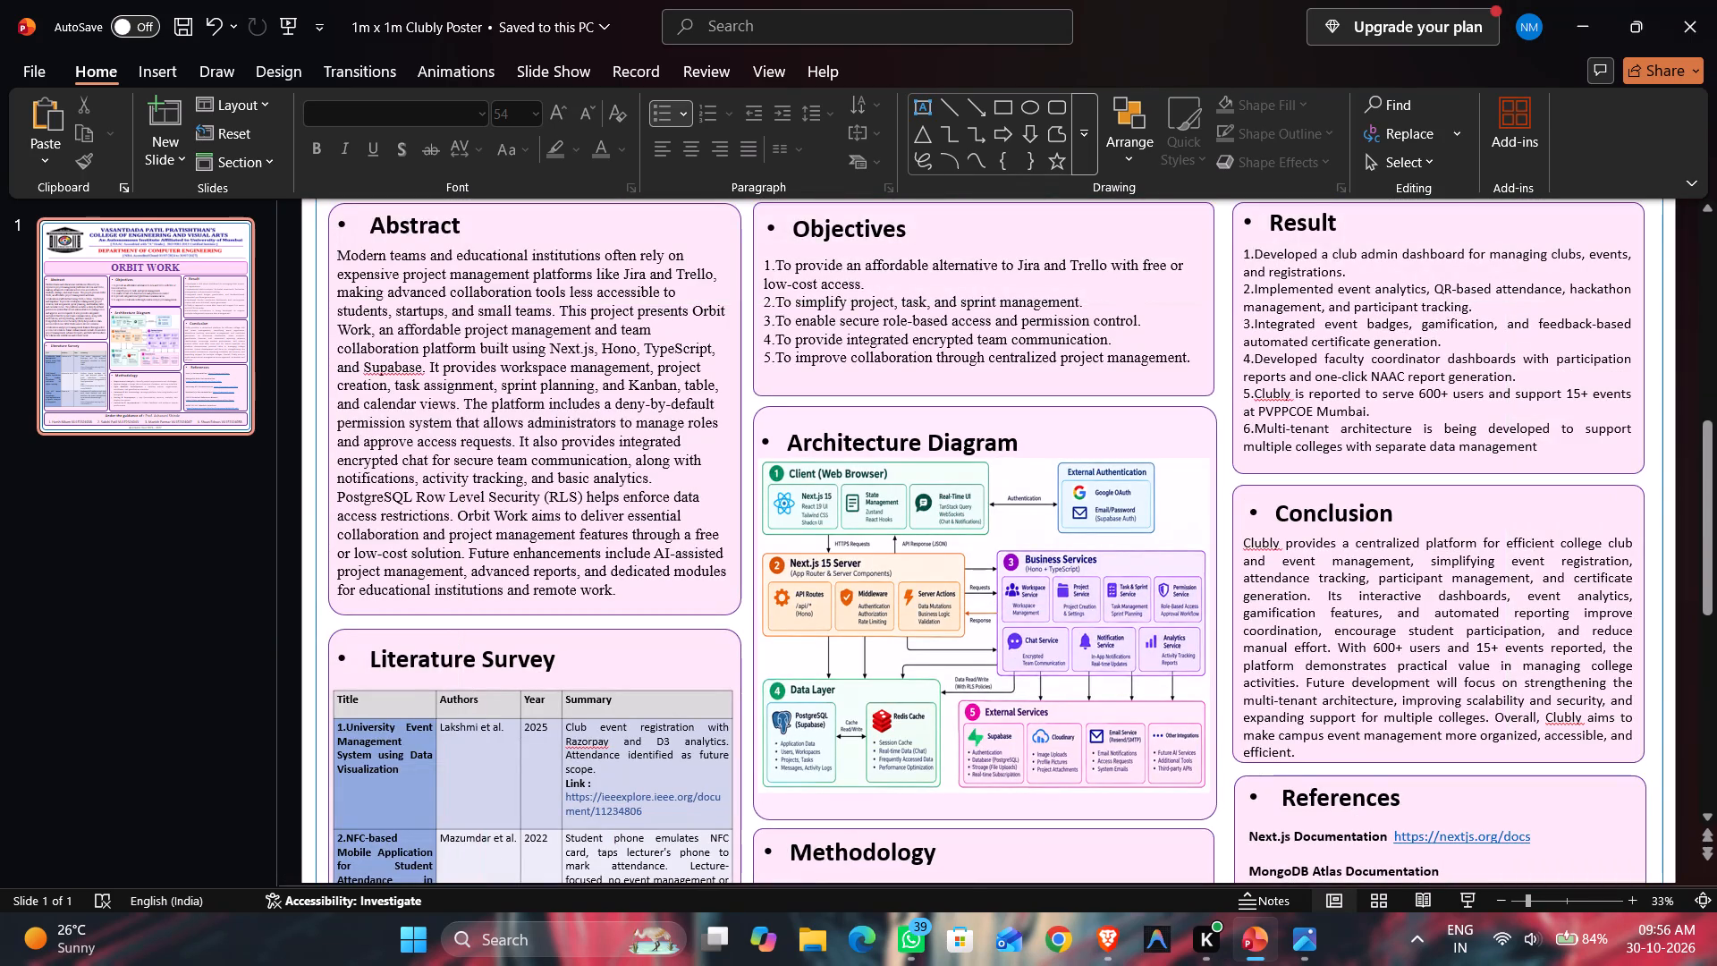
ctrl+scroll(997, 462, up, 1)
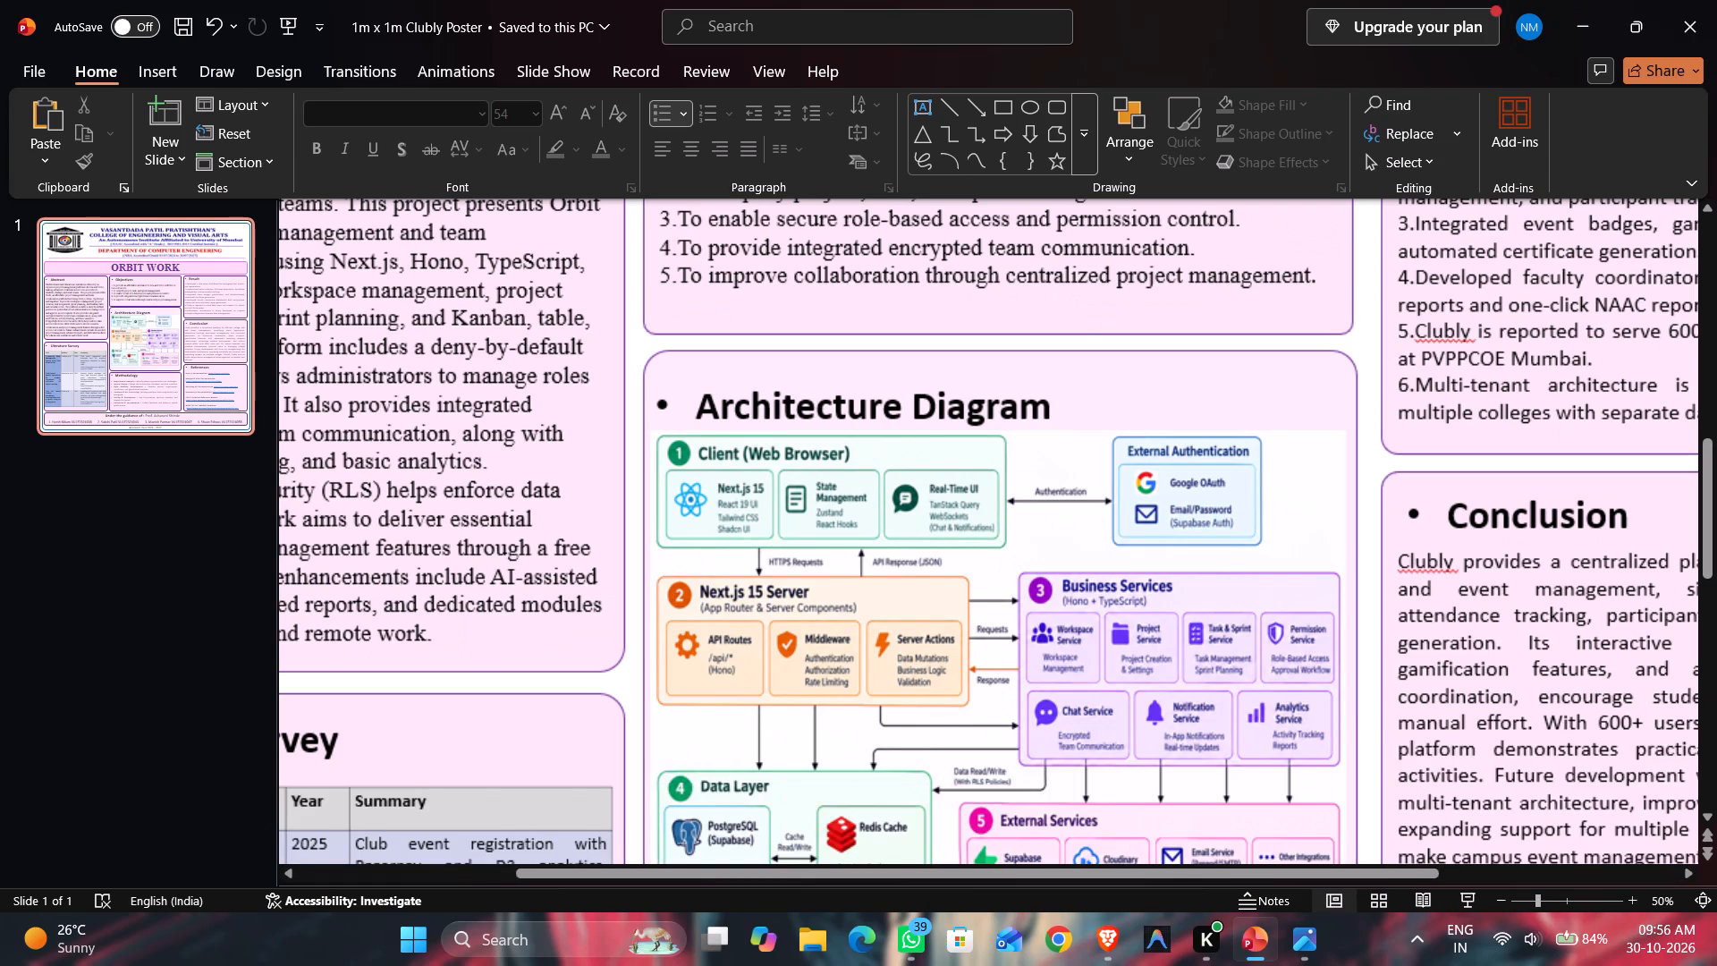
ctrl+scroll(997, 462, down, 1)
Copy the new architecture diagram picture from the poster's Architecture Diagram box.
click(977, 487)
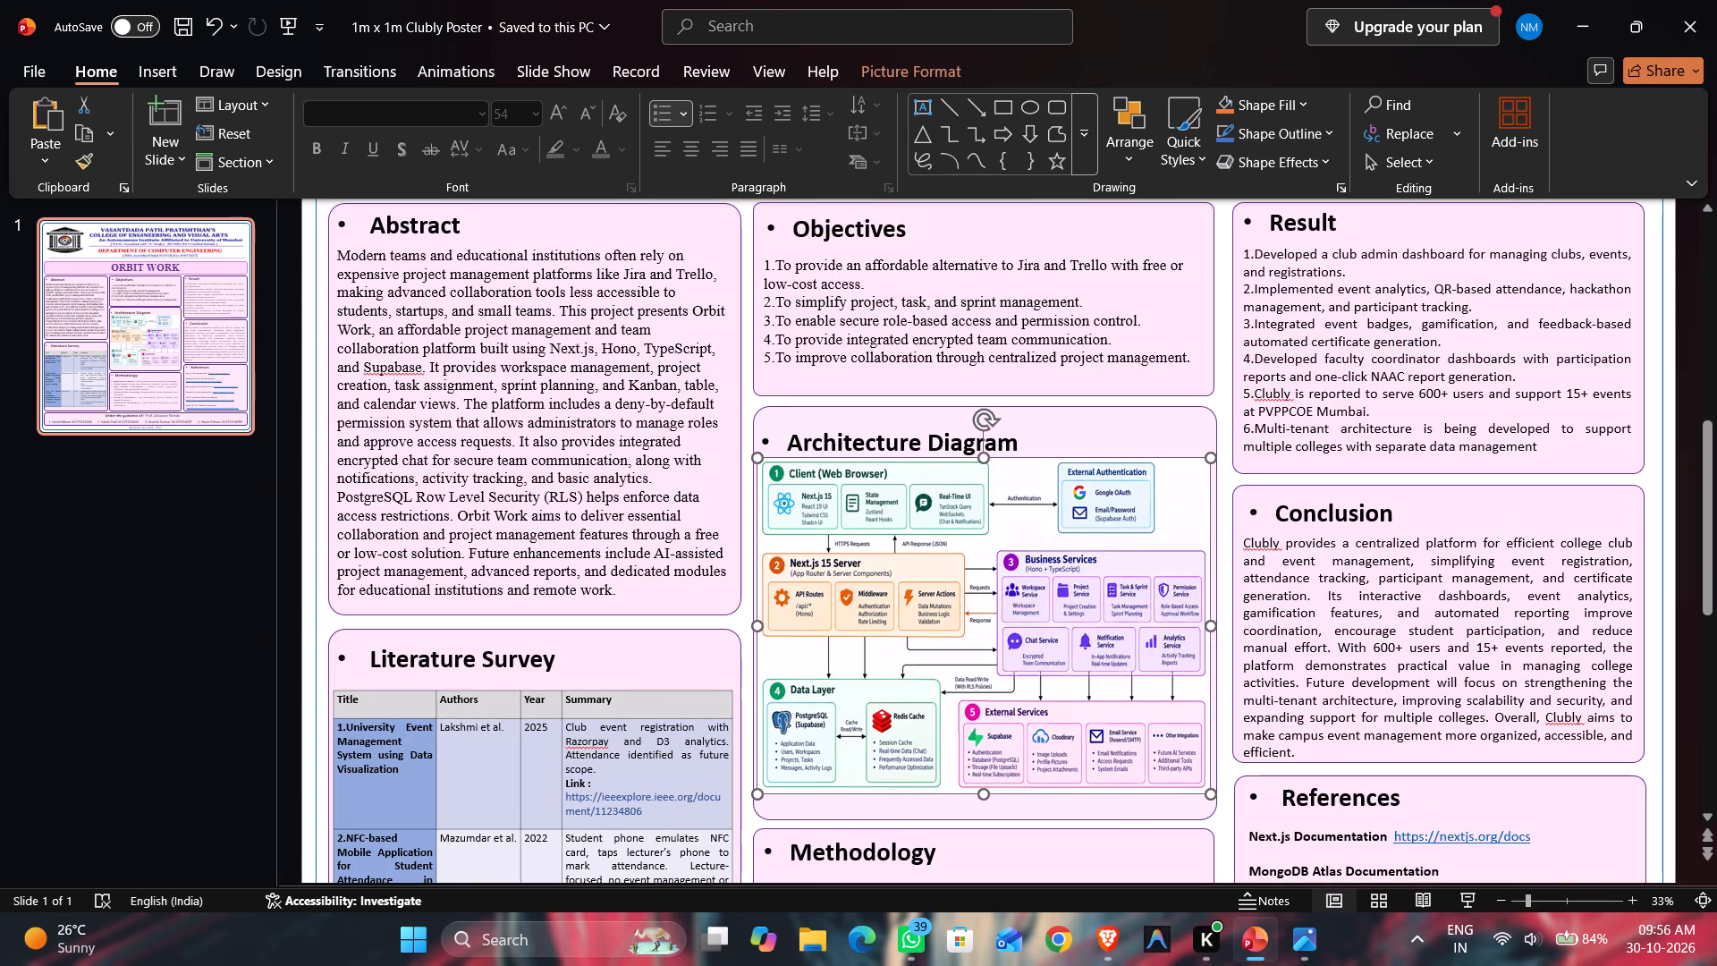
key(ctrl+c)
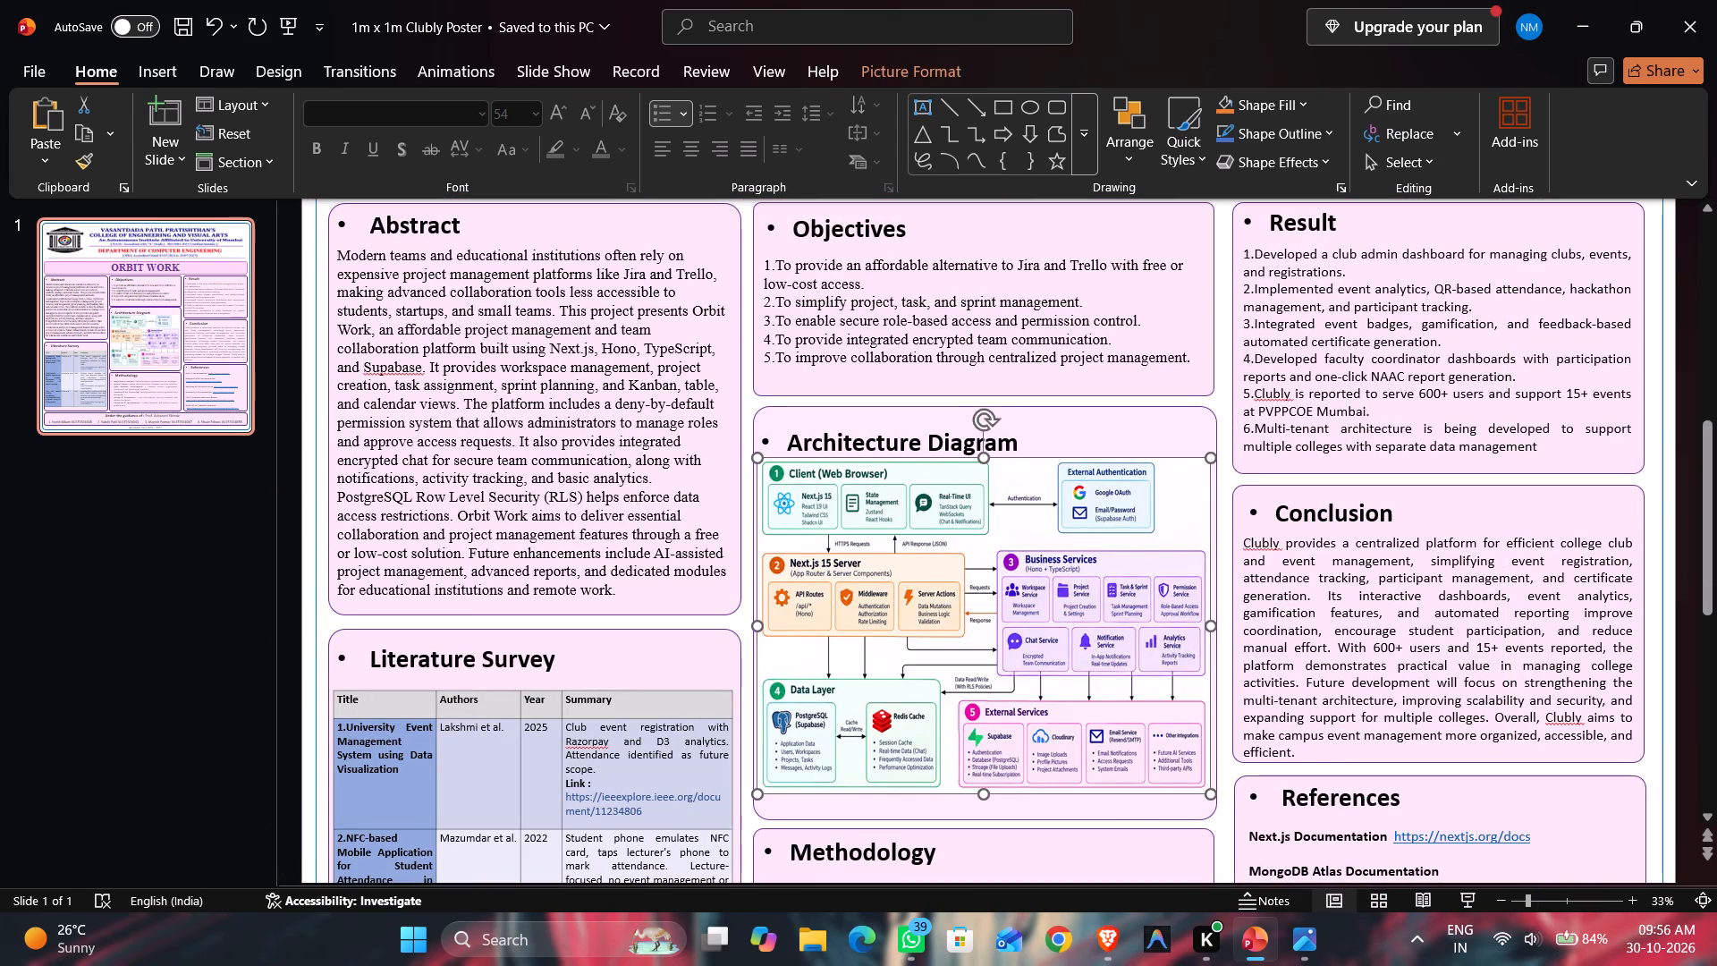
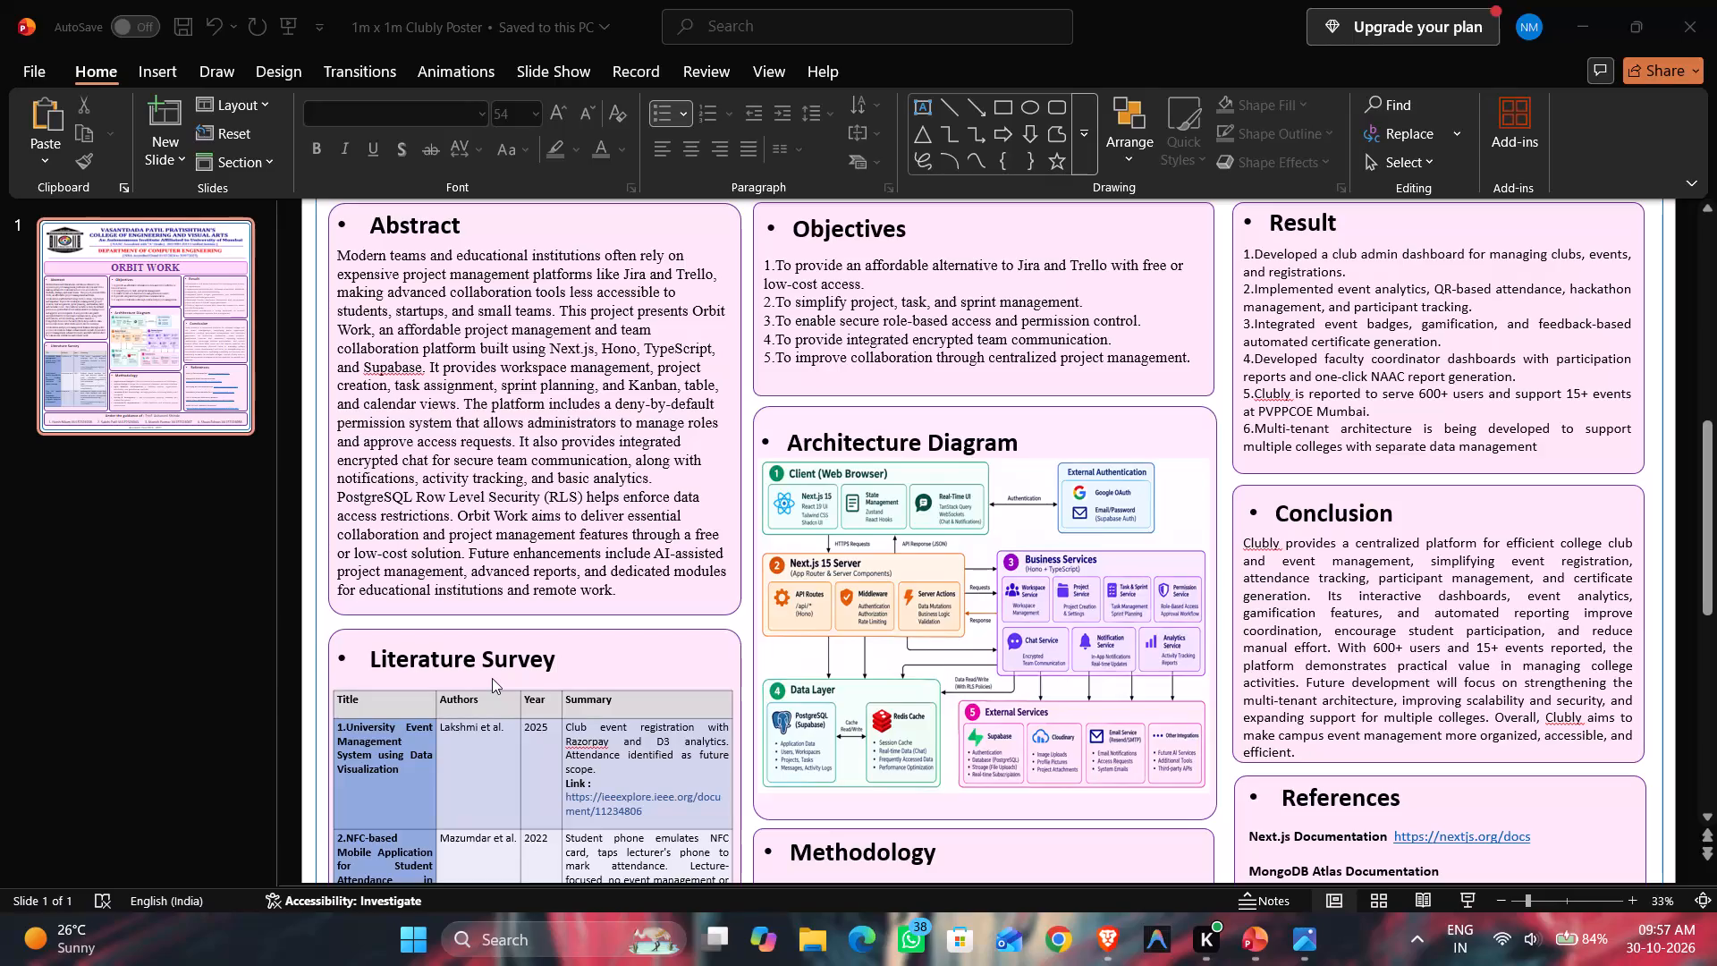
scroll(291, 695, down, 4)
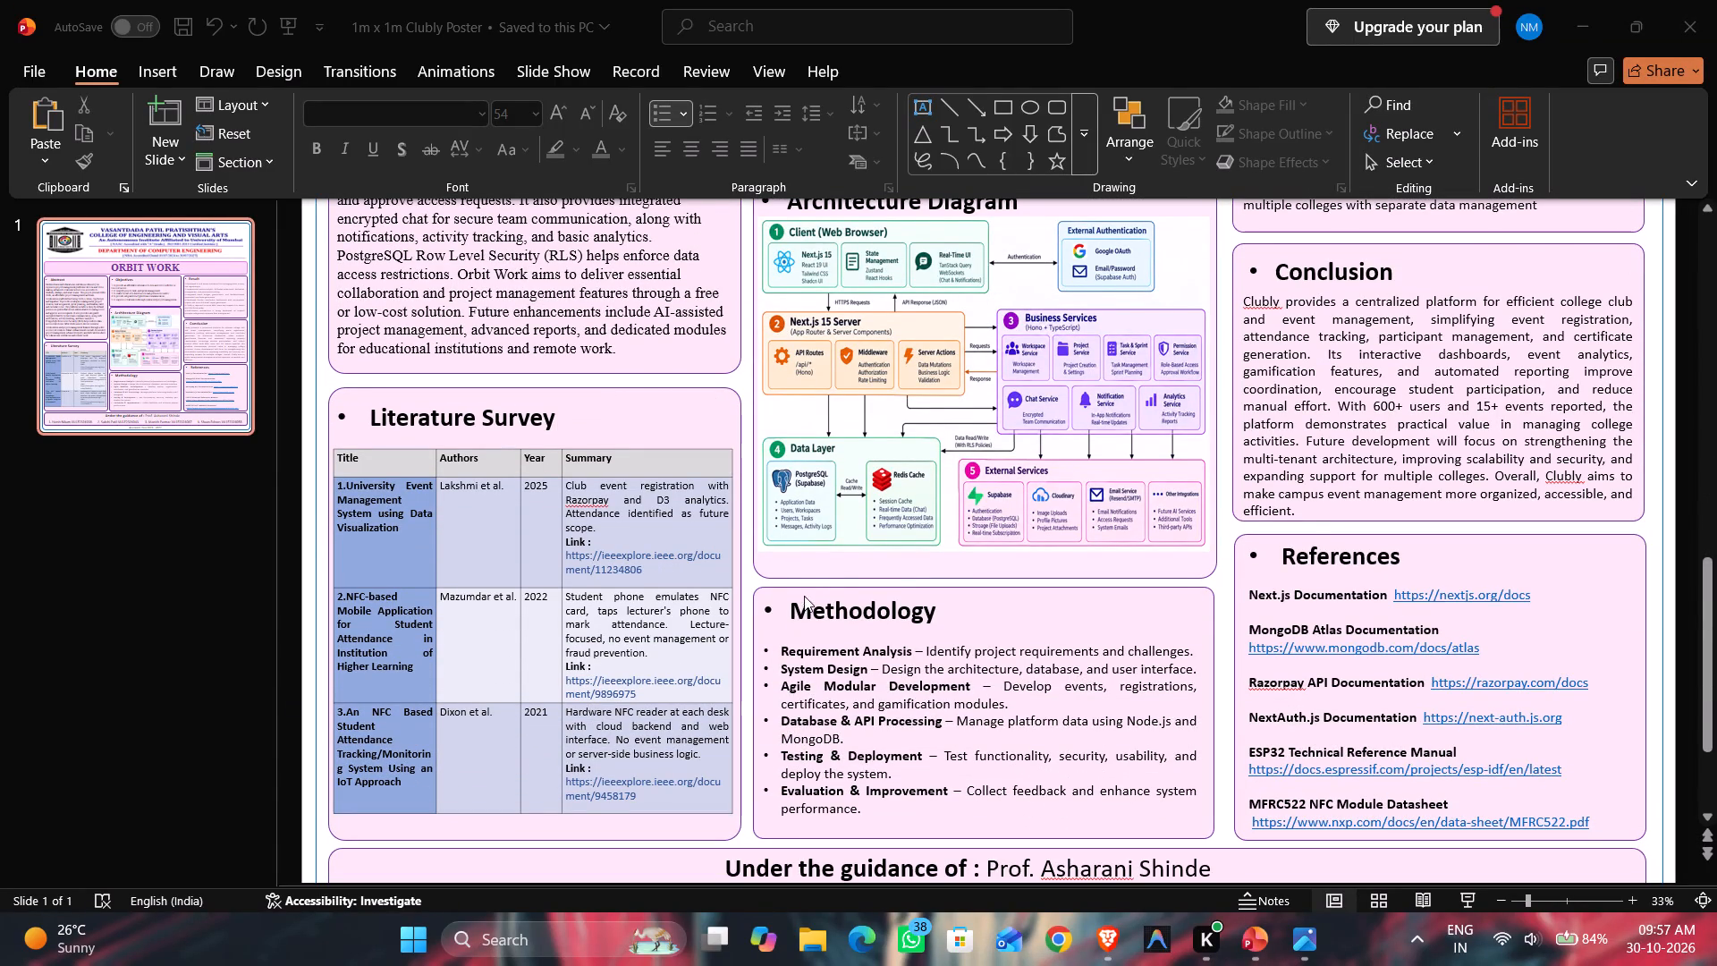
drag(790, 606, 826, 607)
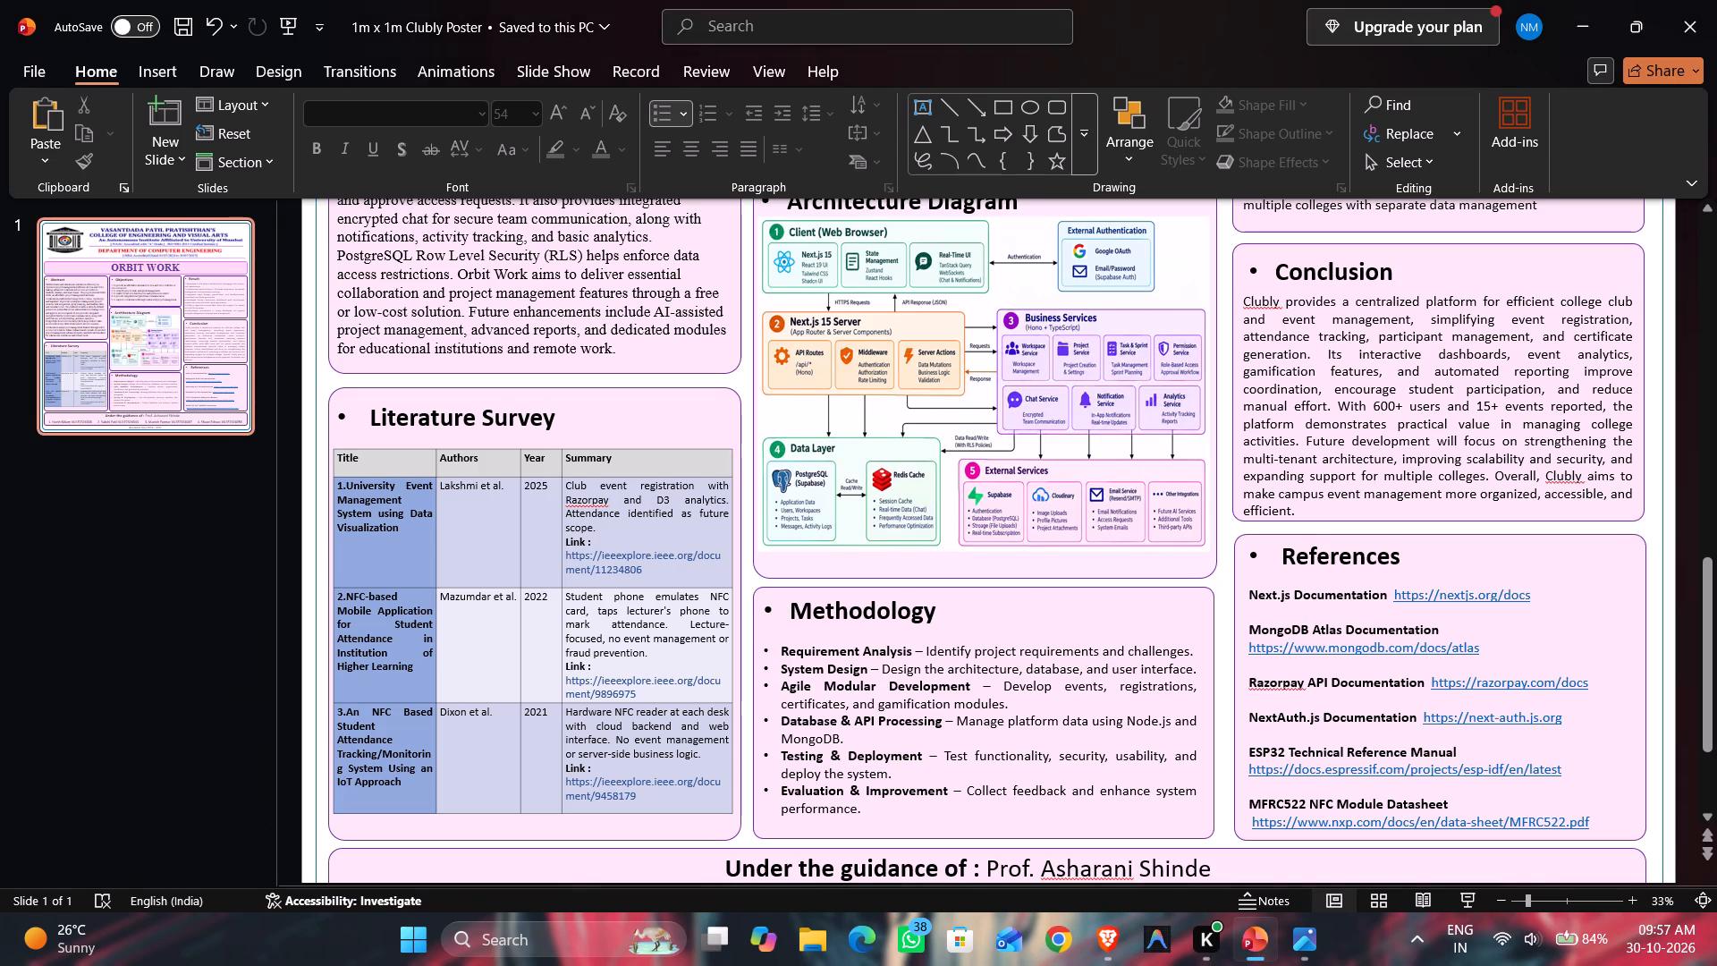
drag(787, 611, 938, 608)
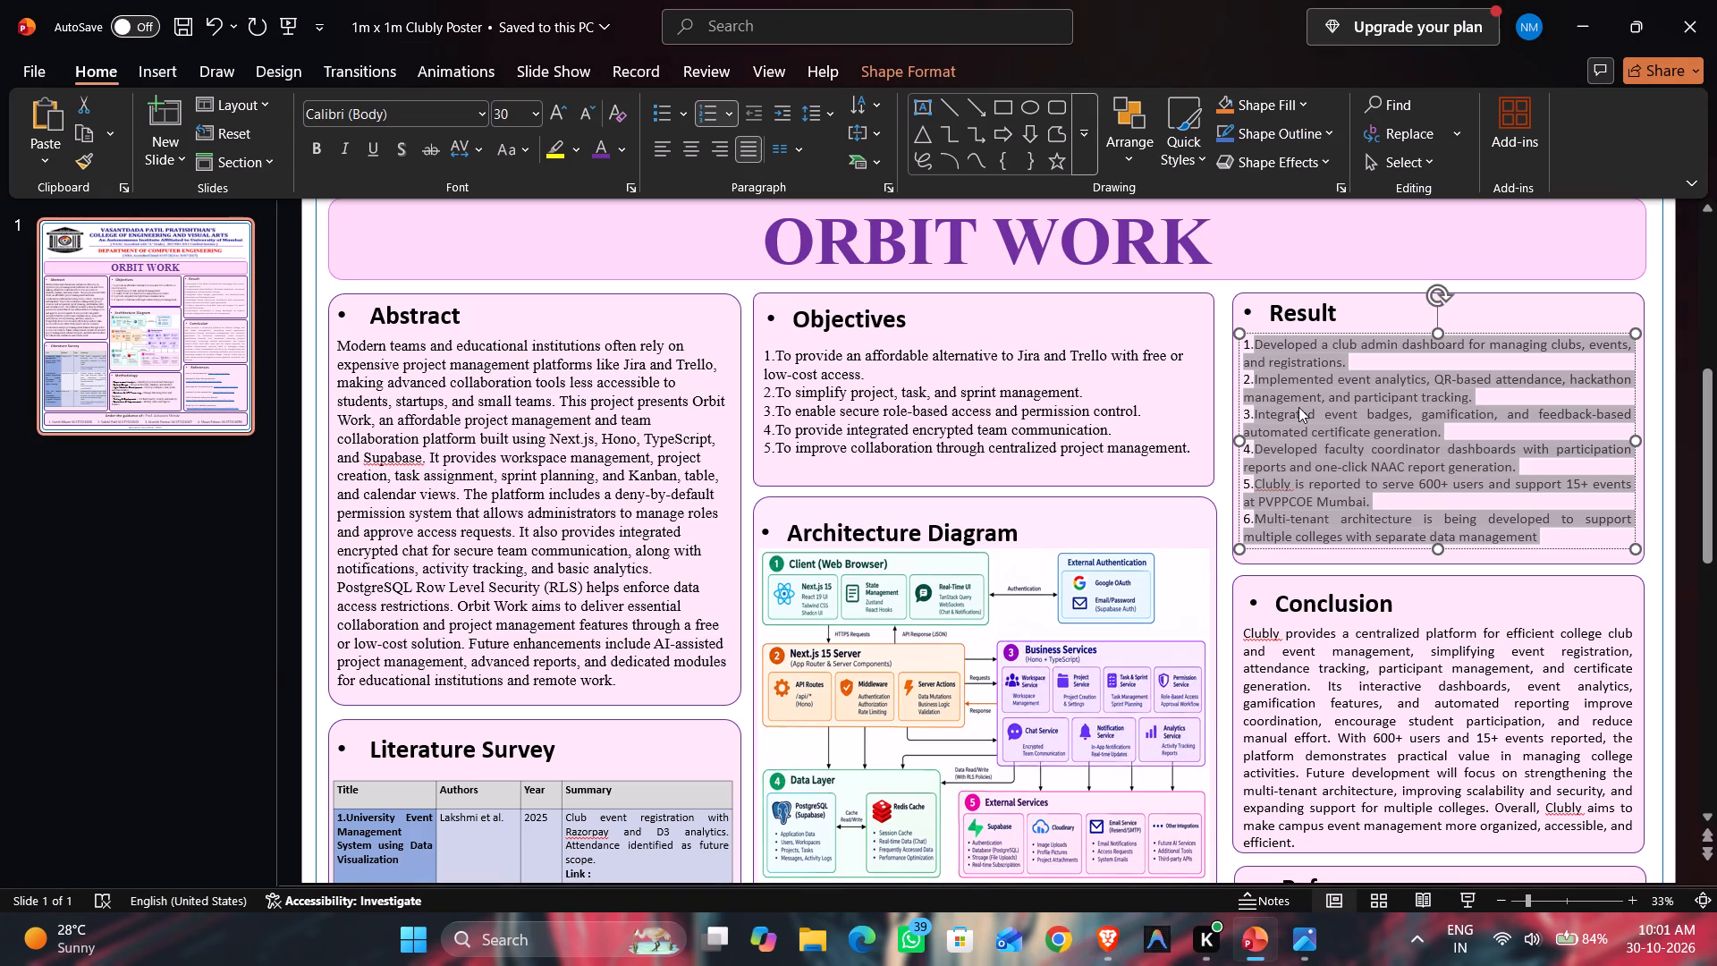
key(ctrl+v)
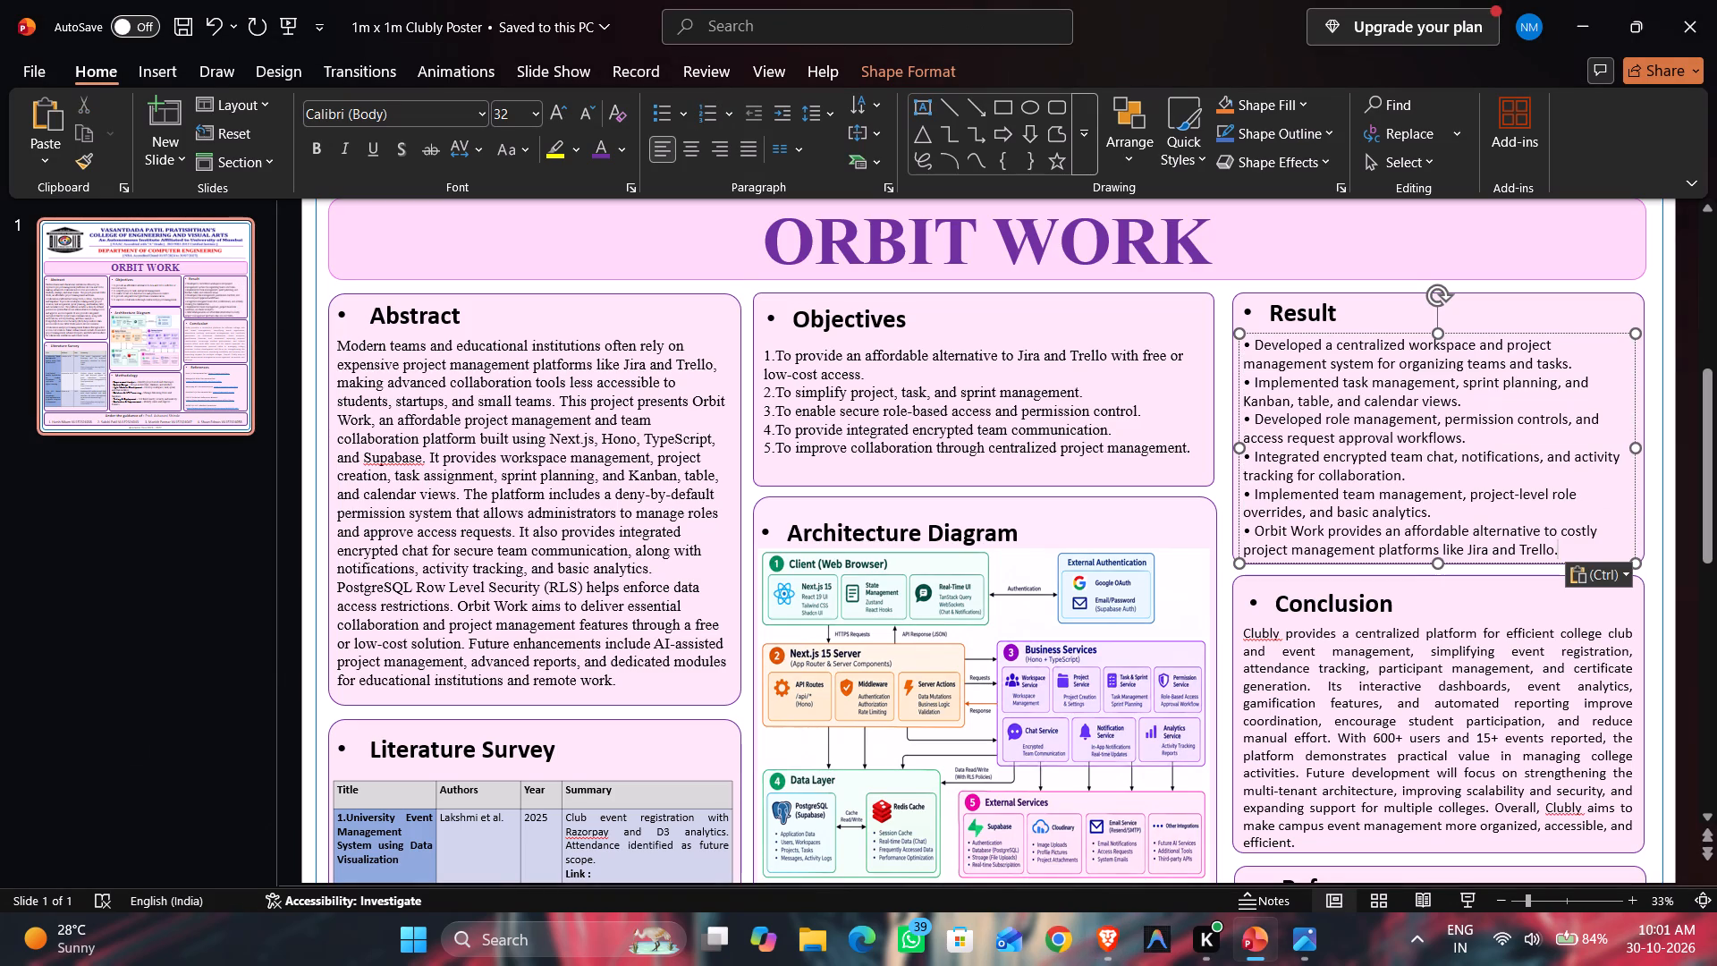
key(ctrl+z)
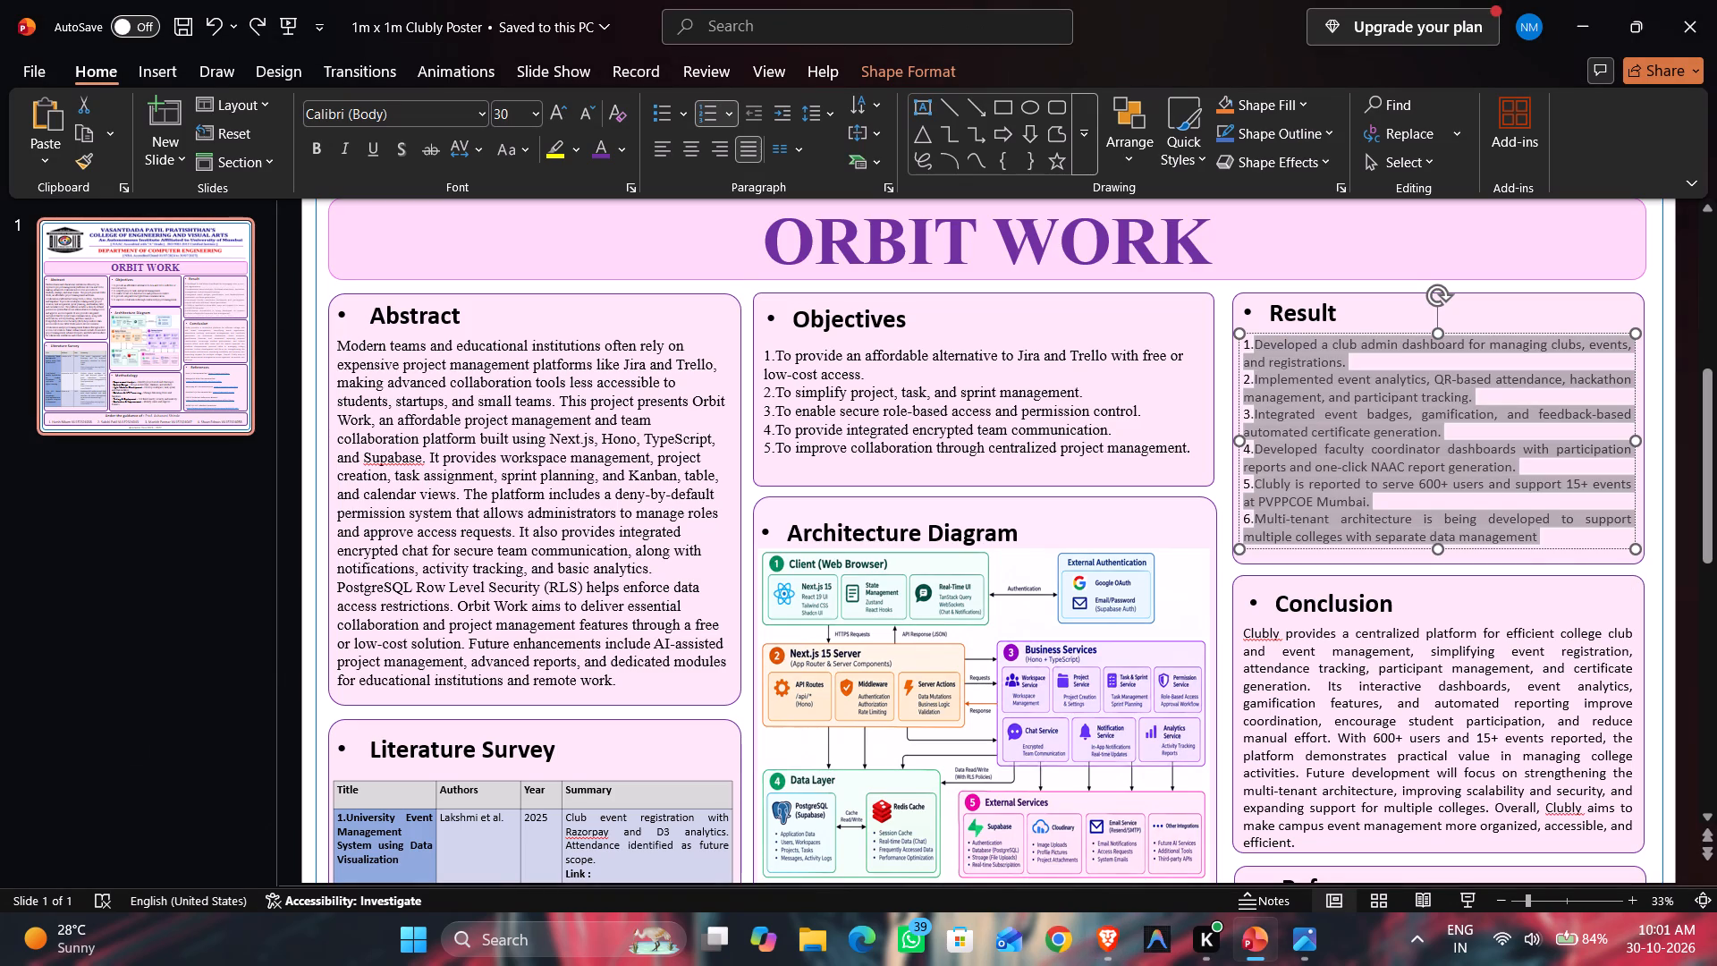
key(ctrl+v)
Replace the bullets and following spaces of the first two Result points with "1." and "2.".
scroll(1444, 415, down, 1)
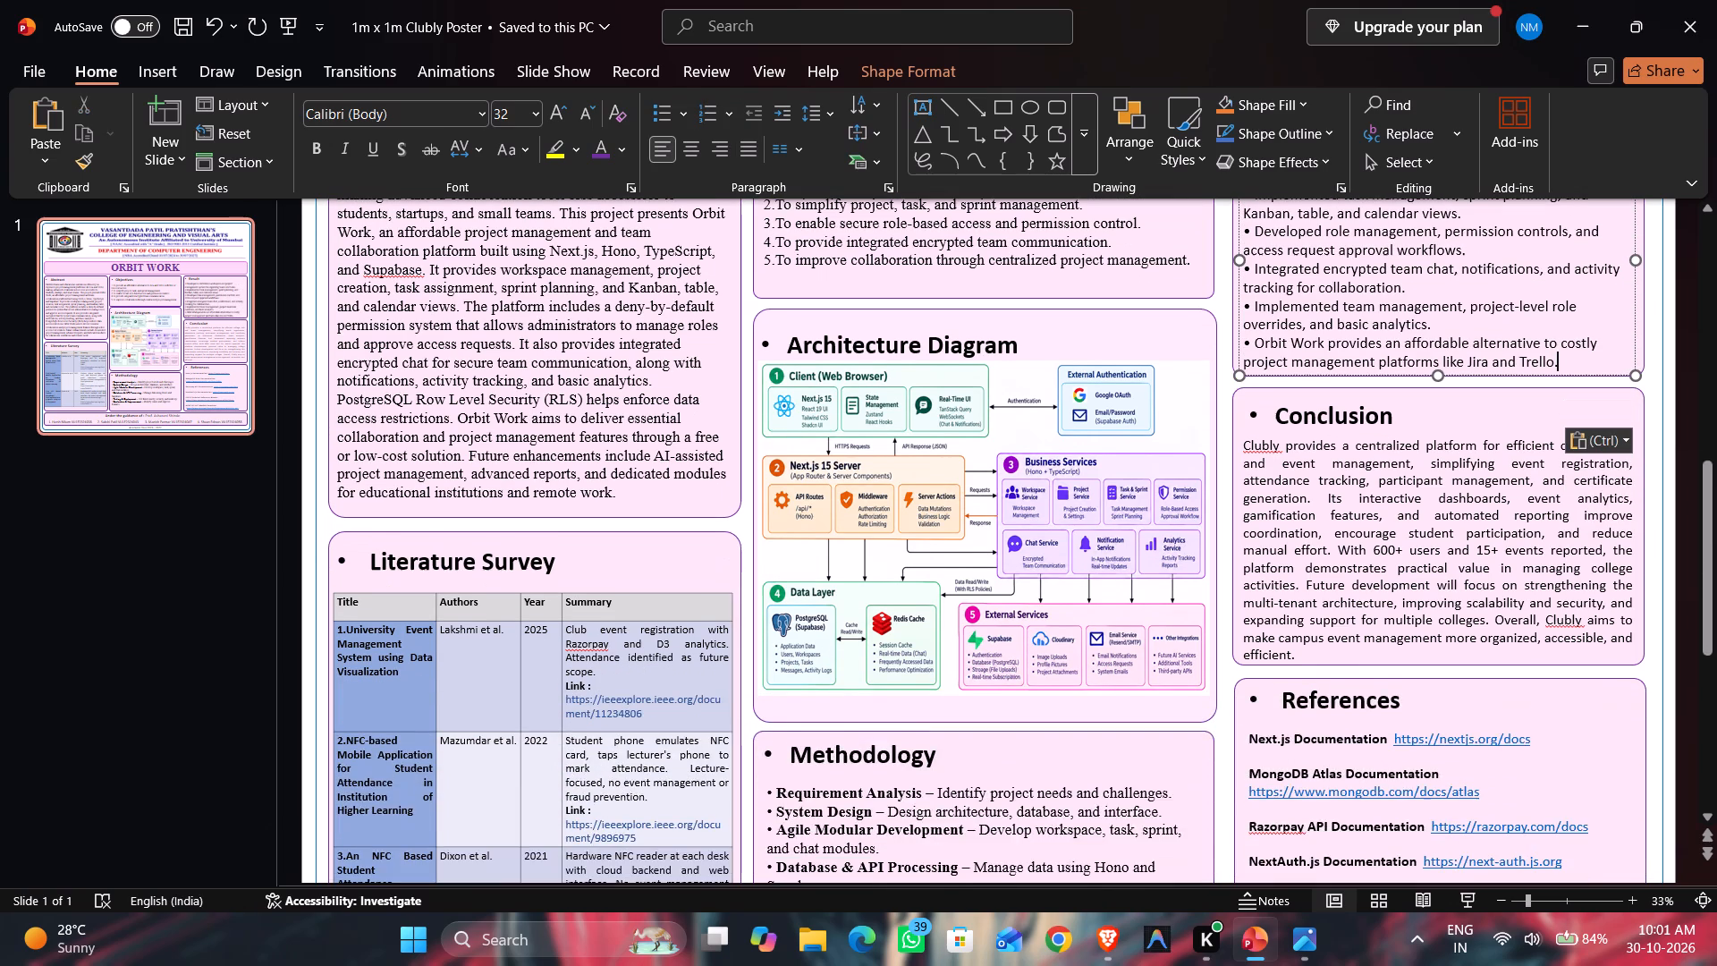
scroll(1444, 415, down, 1)
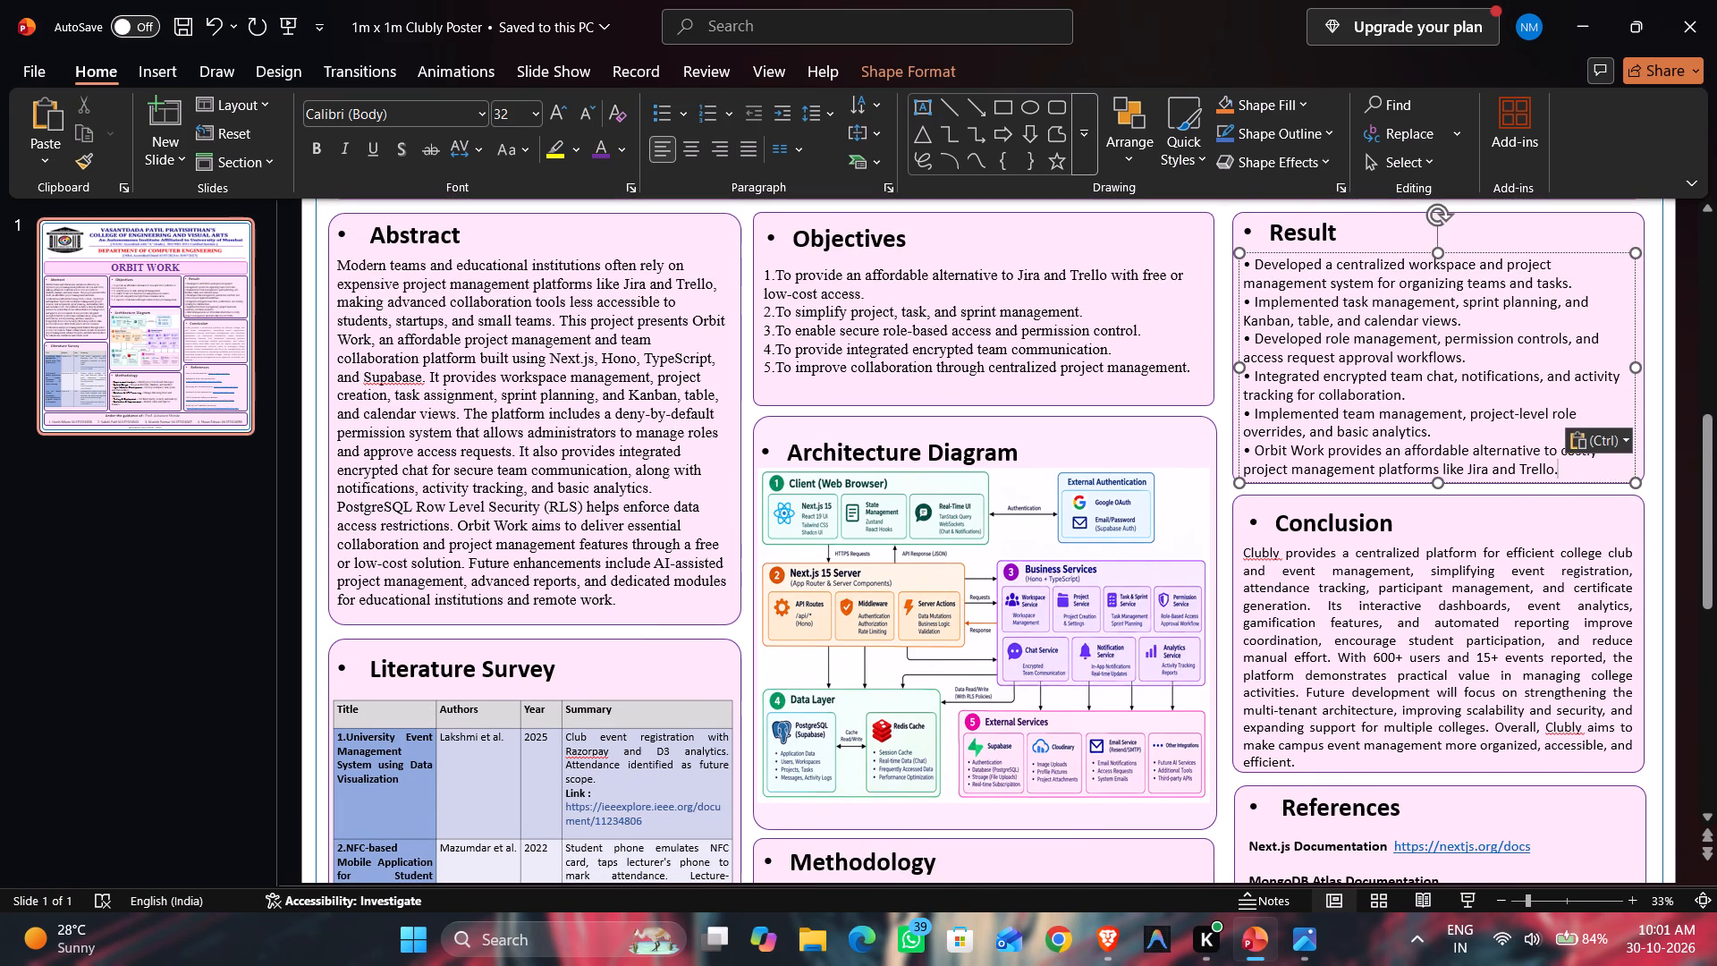
click(1255, 265)
key(BackSpace)
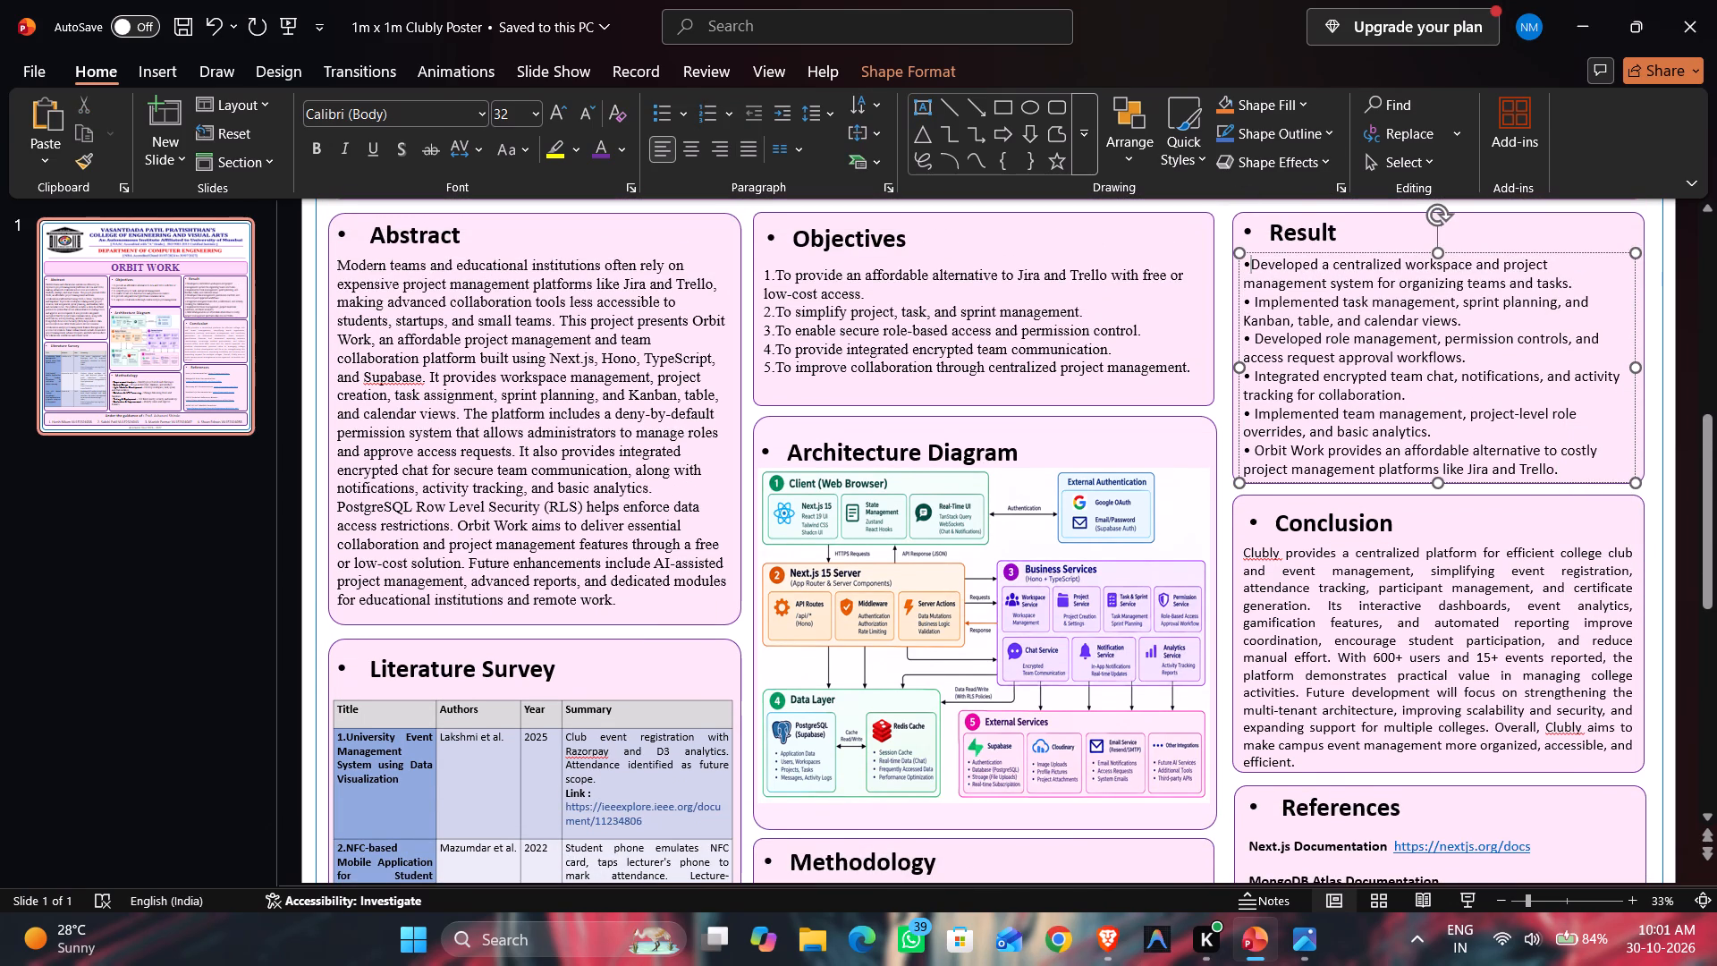
key(BackSpace)
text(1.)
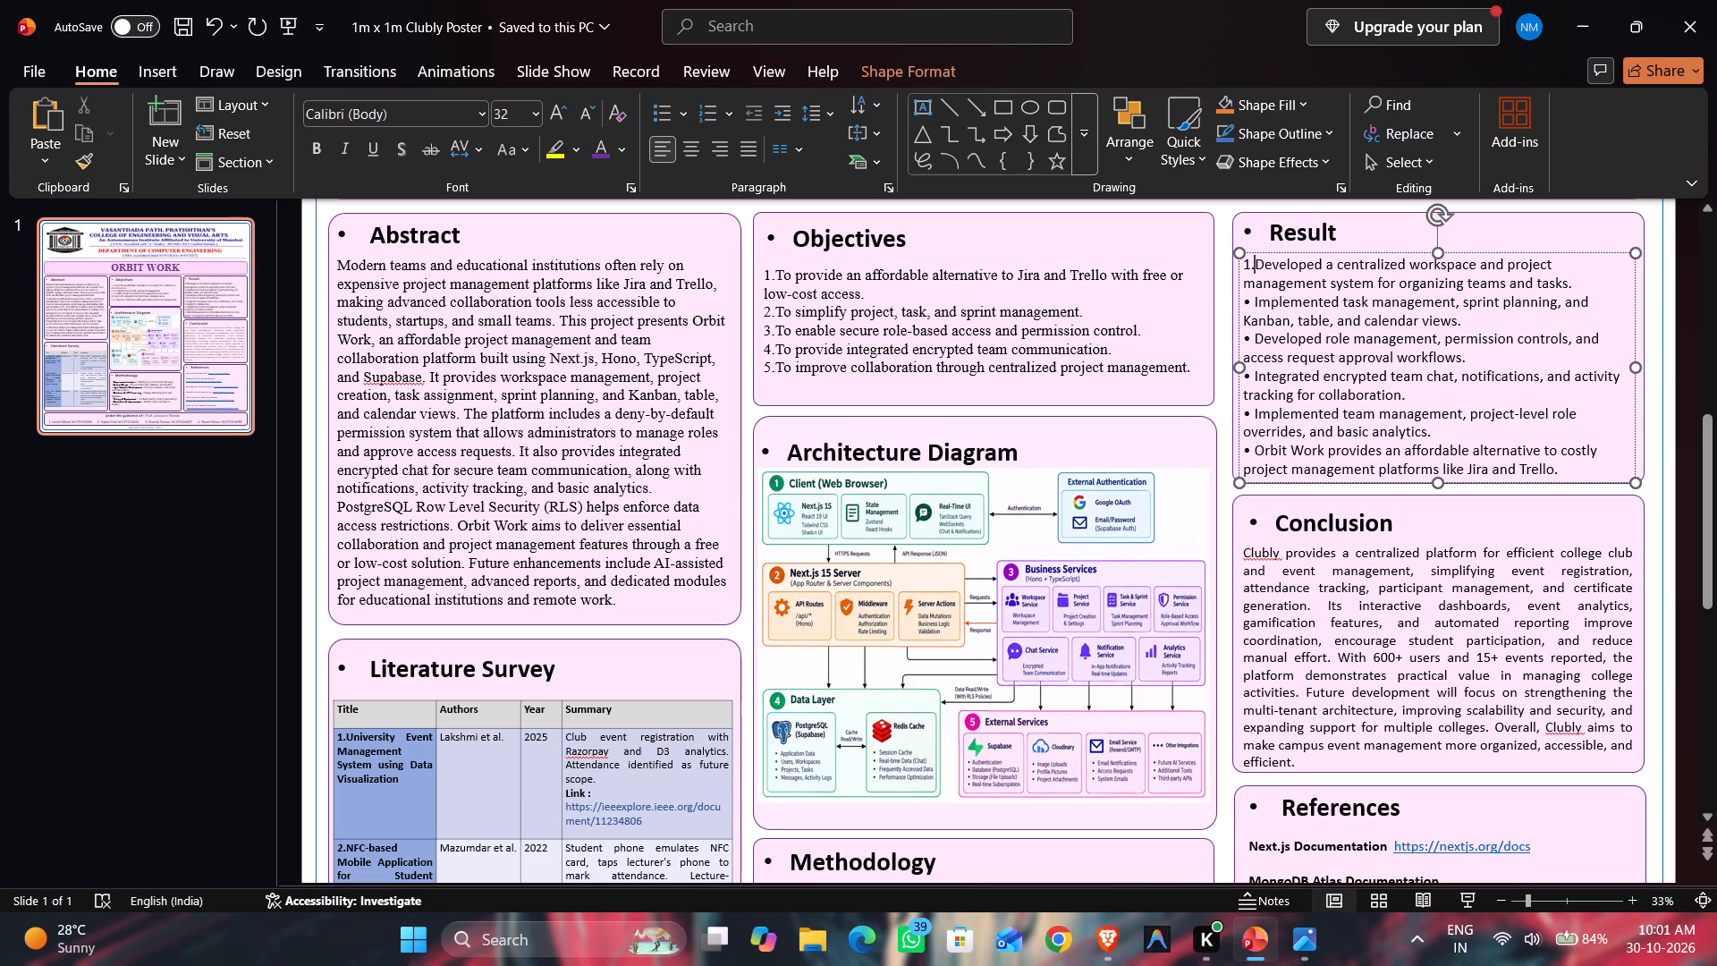
click(1252, 300)
key(BackSpace)
key(Right)
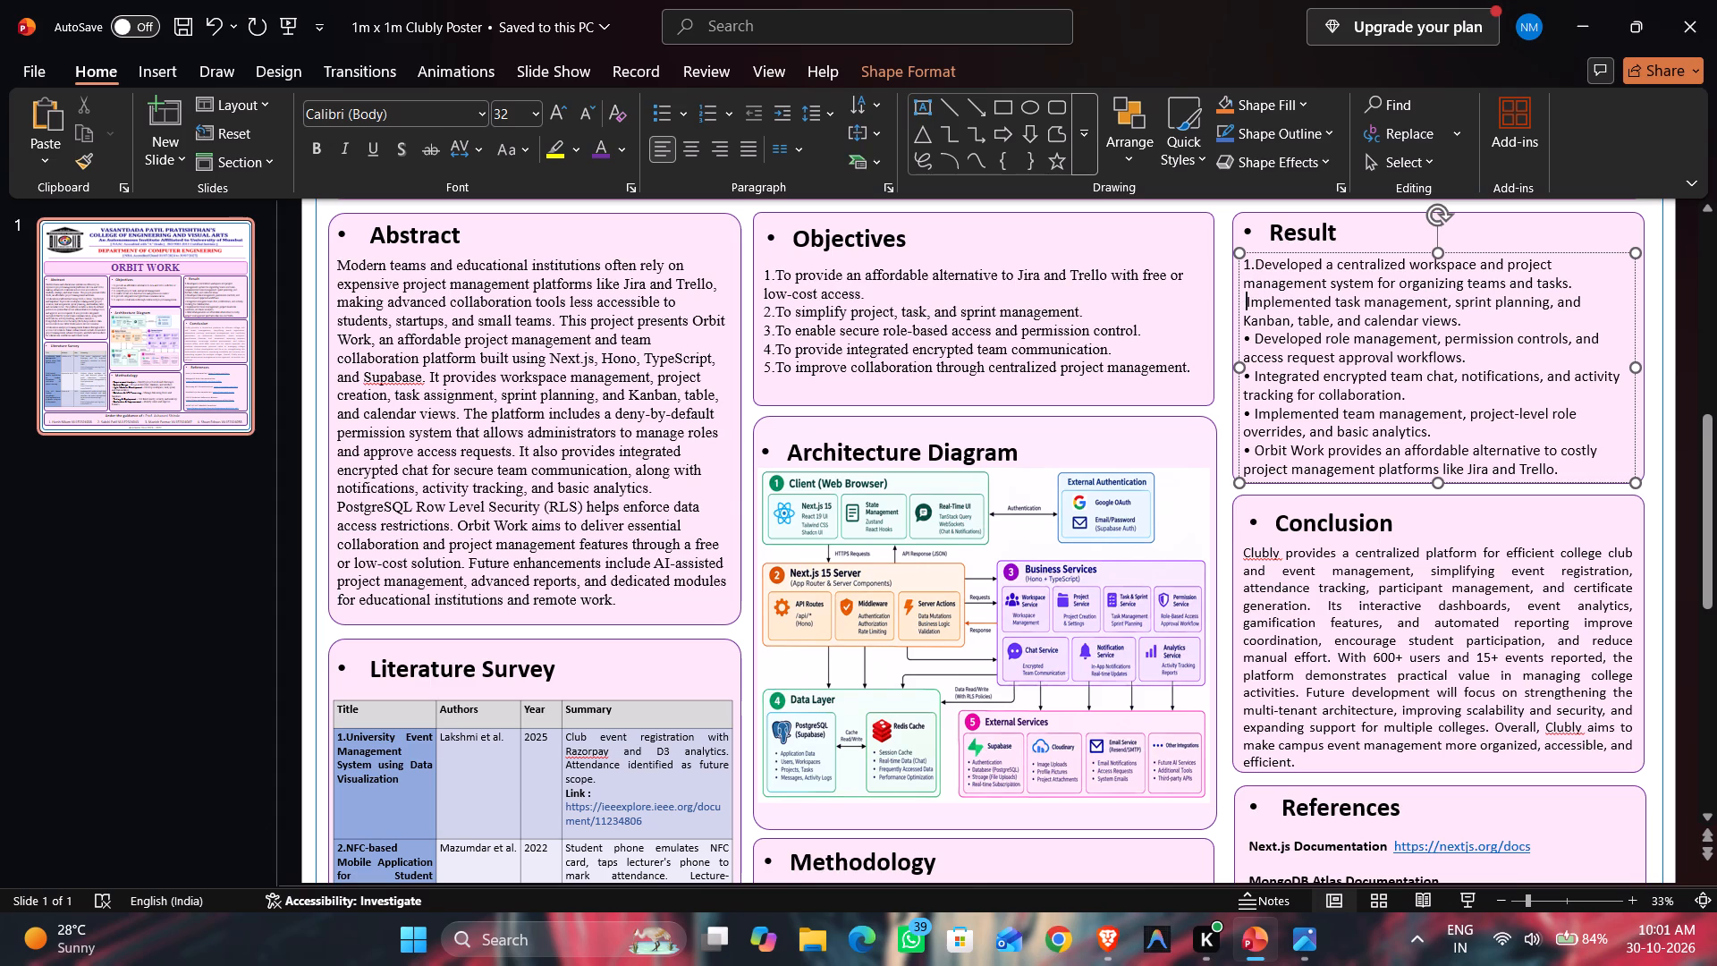
key(BackSpace)
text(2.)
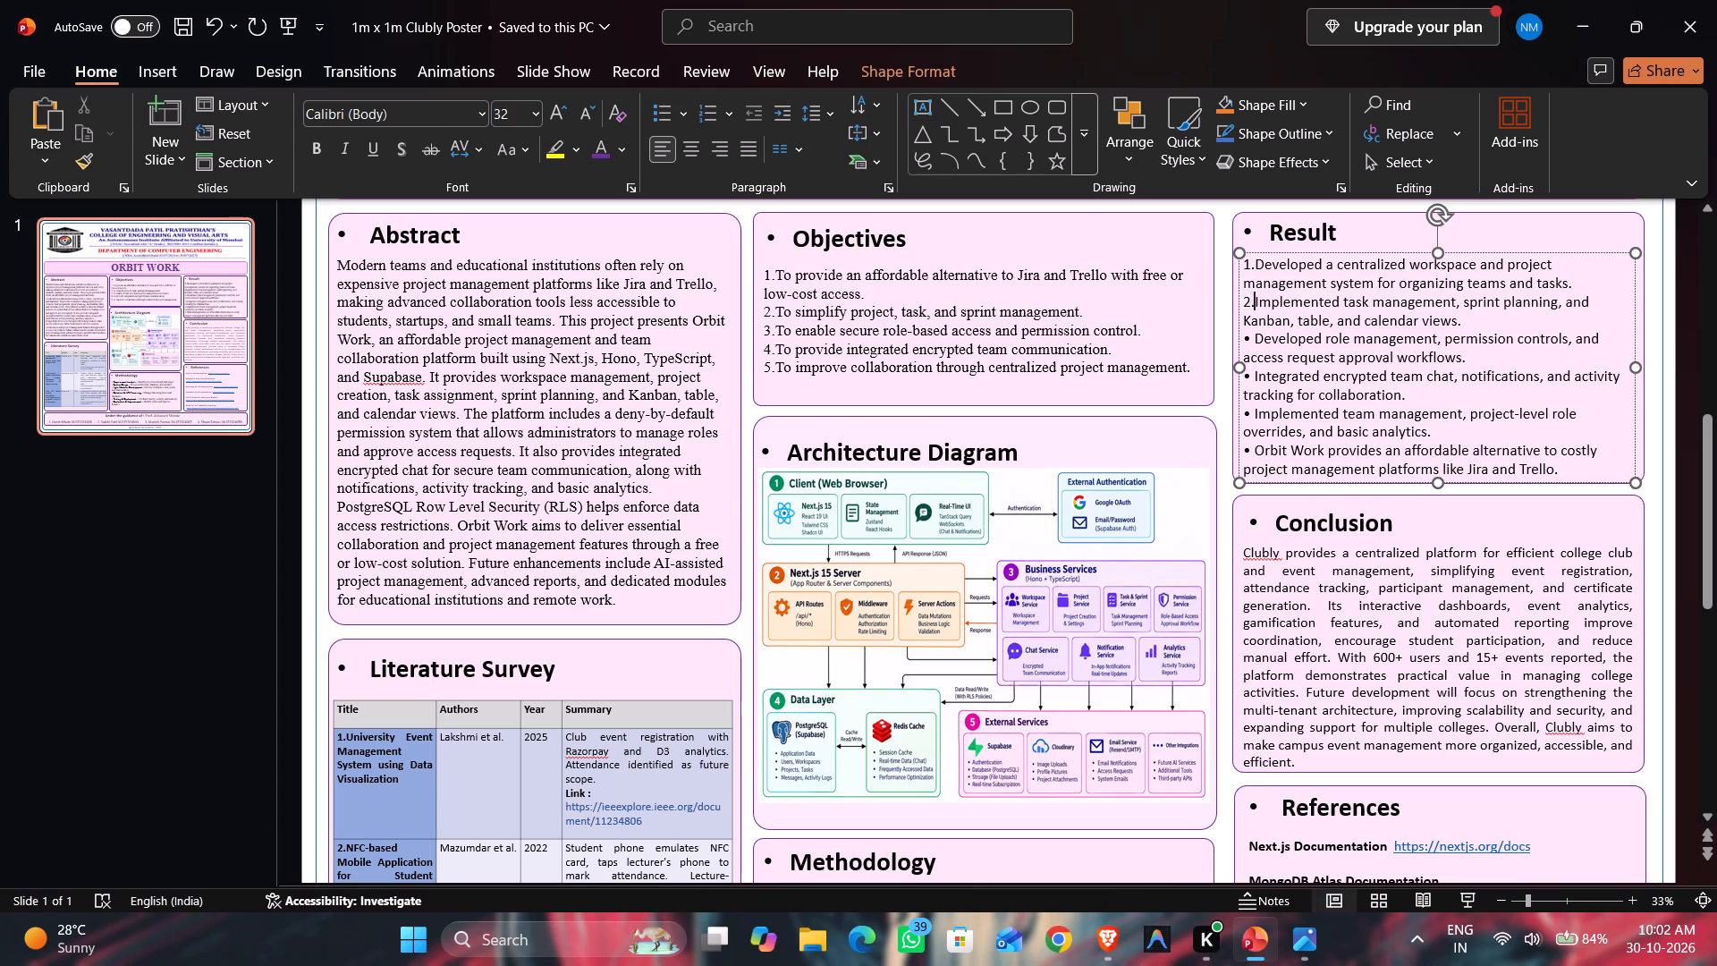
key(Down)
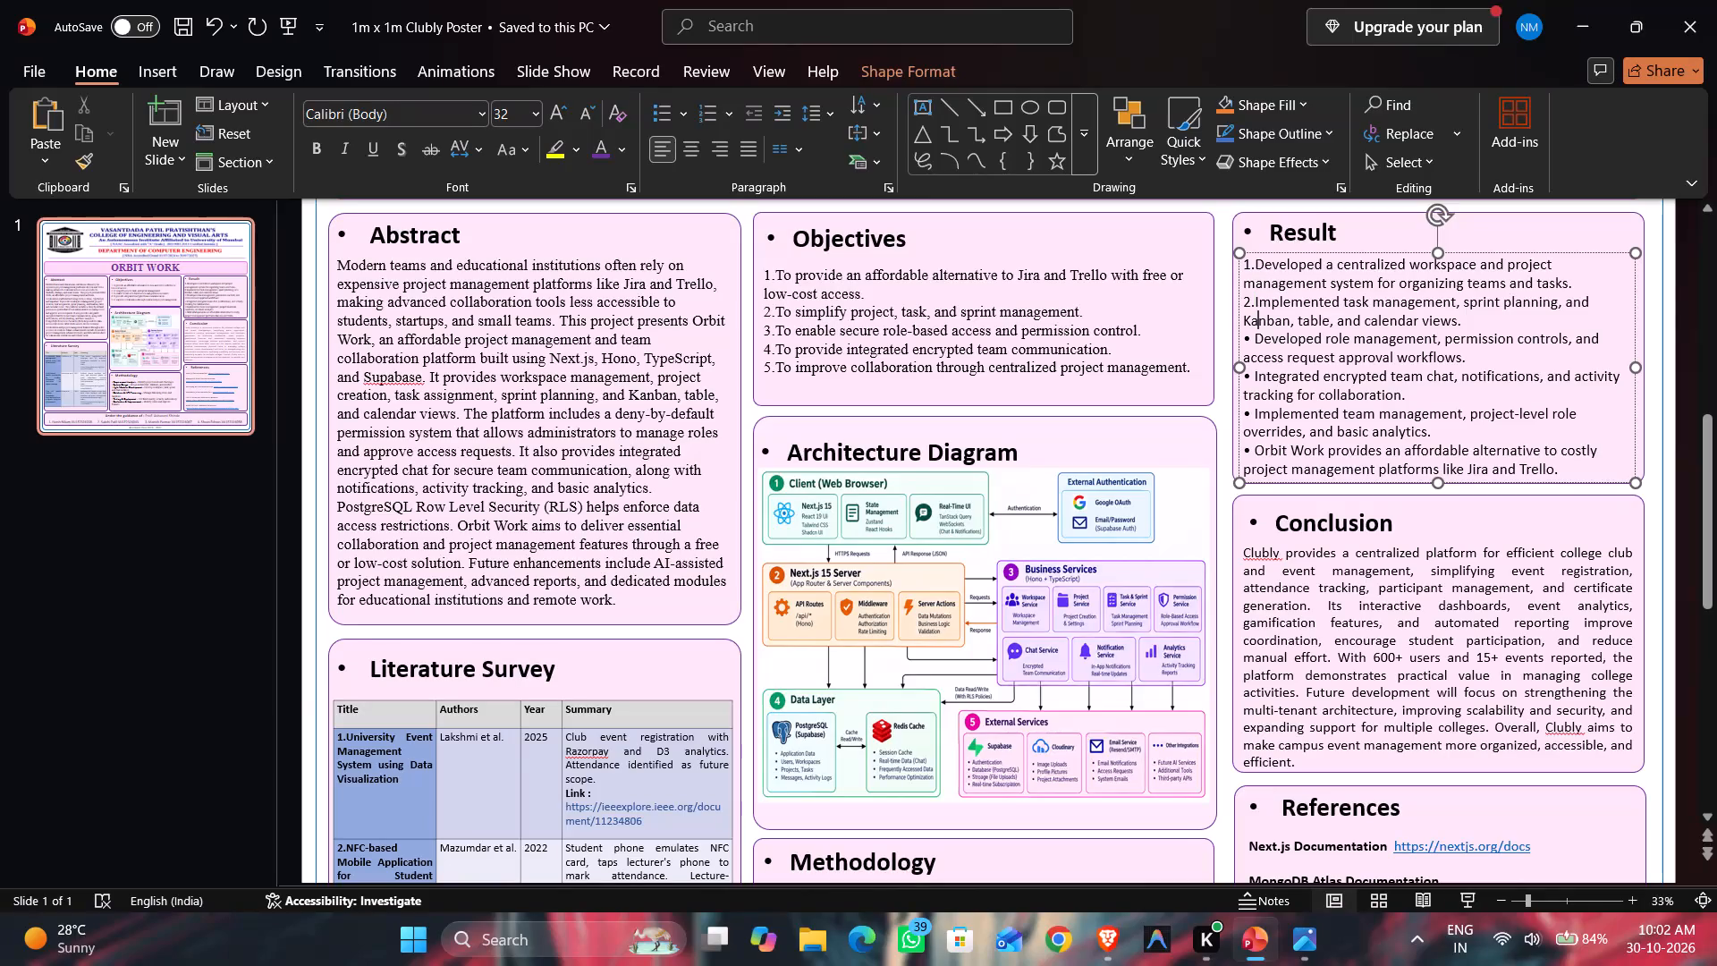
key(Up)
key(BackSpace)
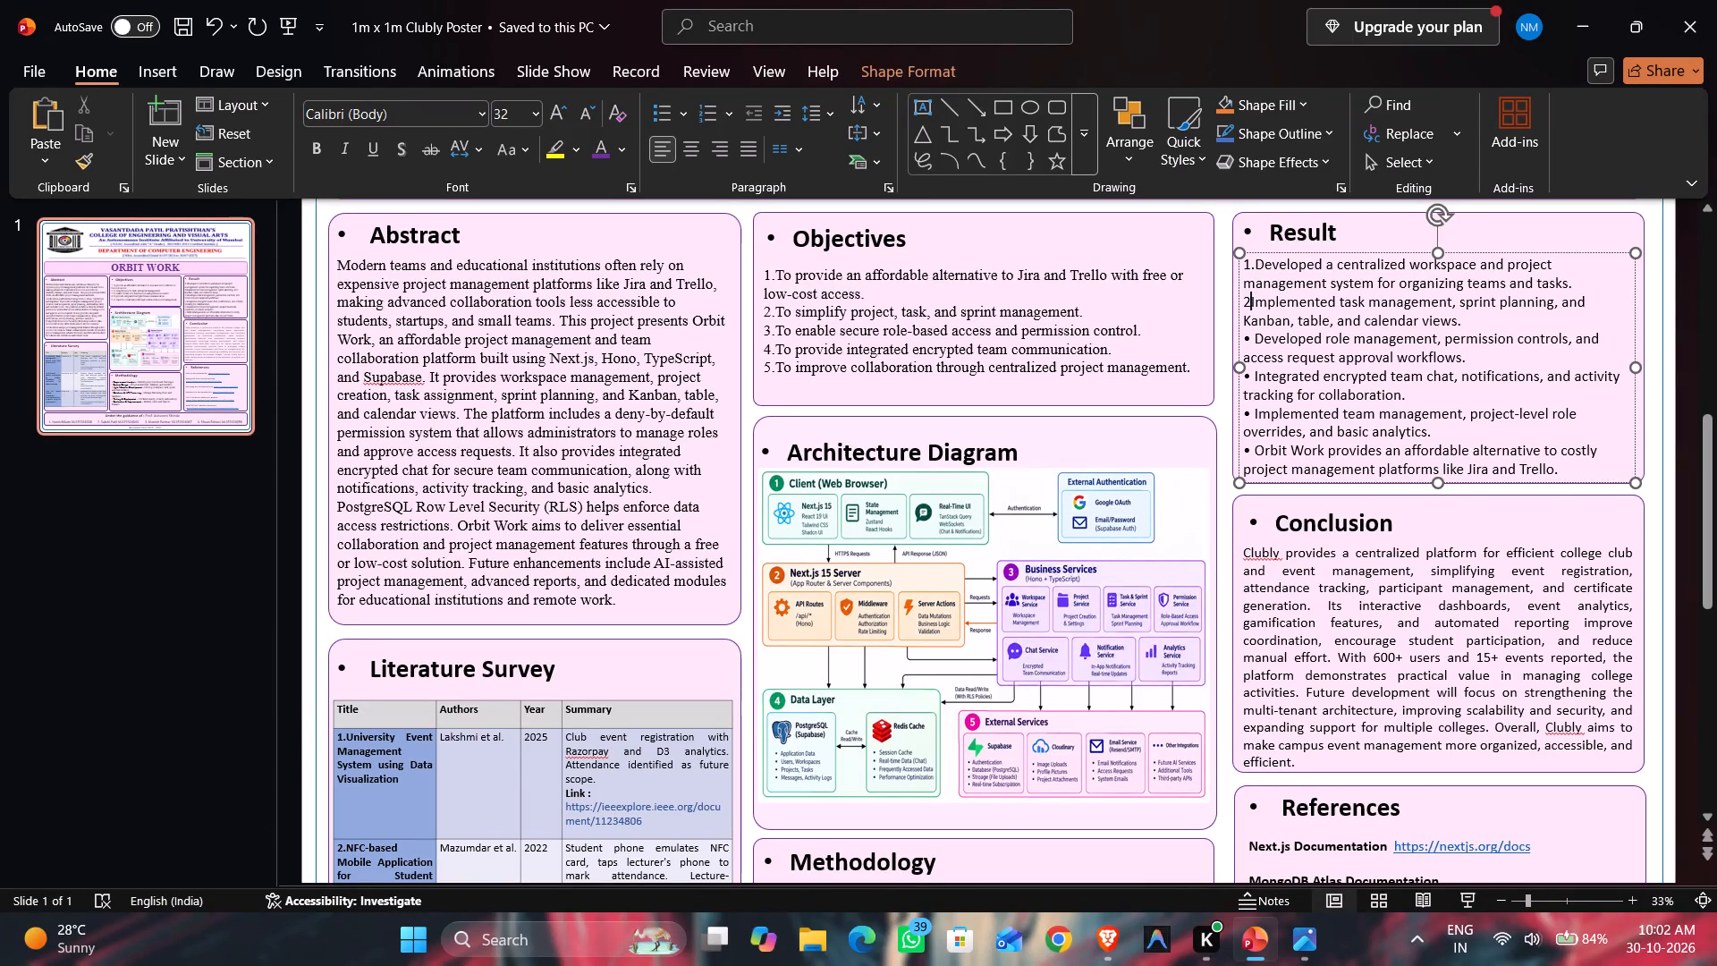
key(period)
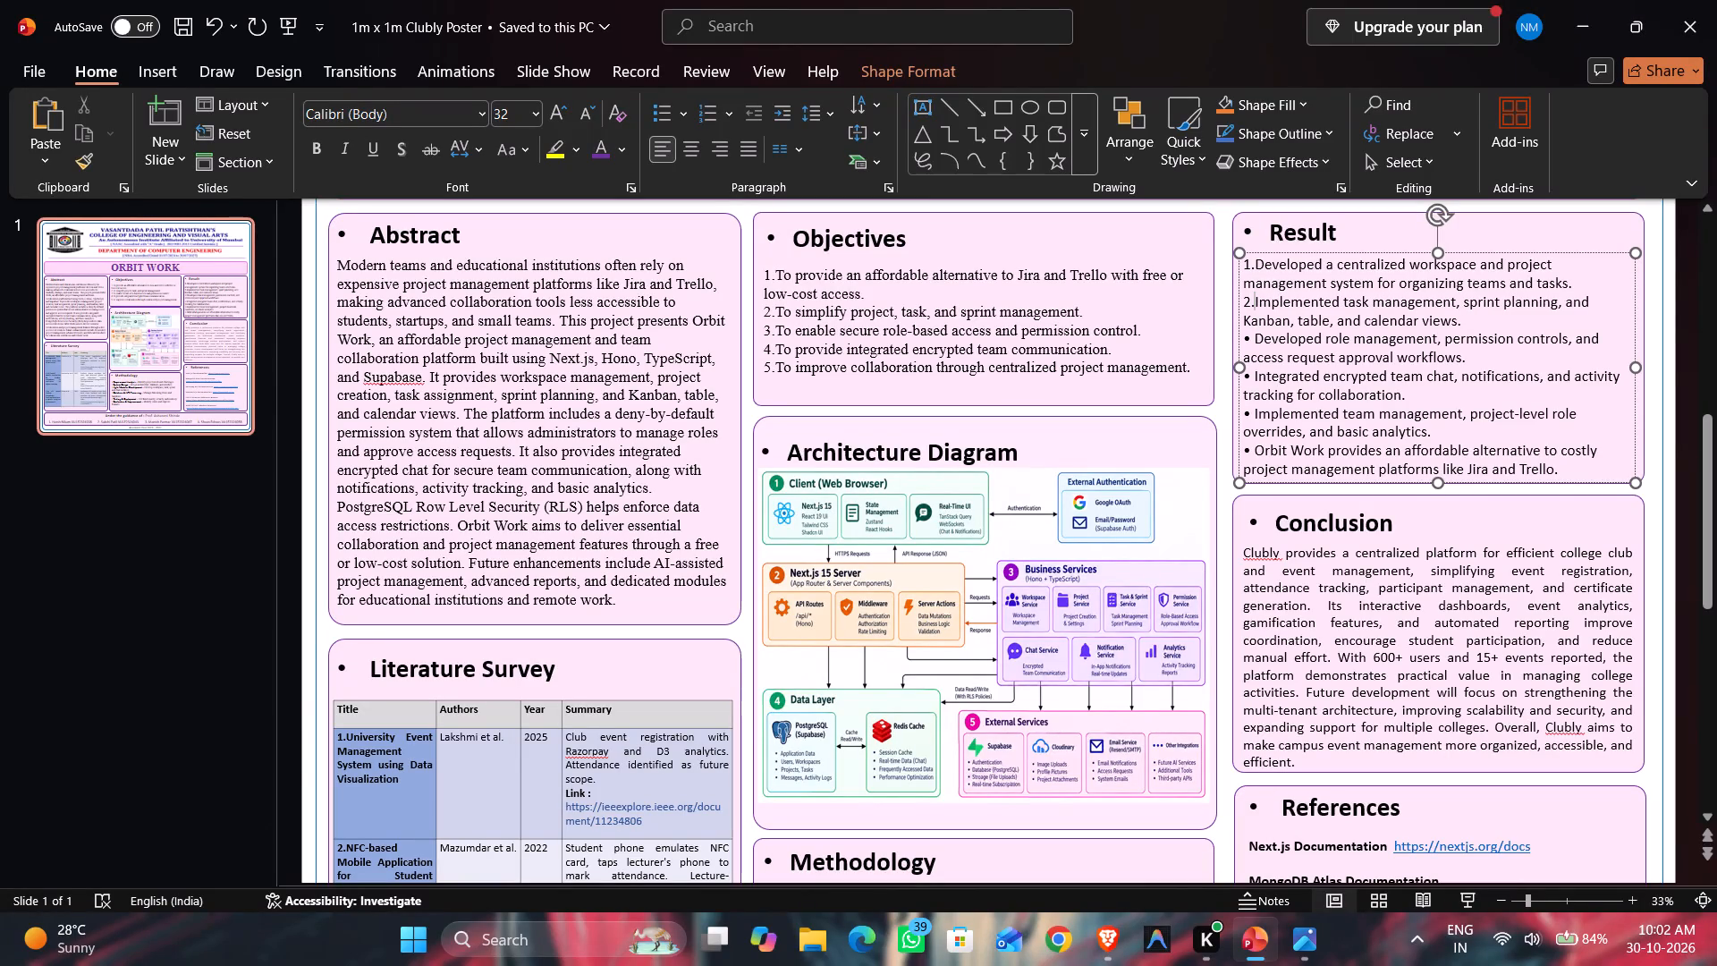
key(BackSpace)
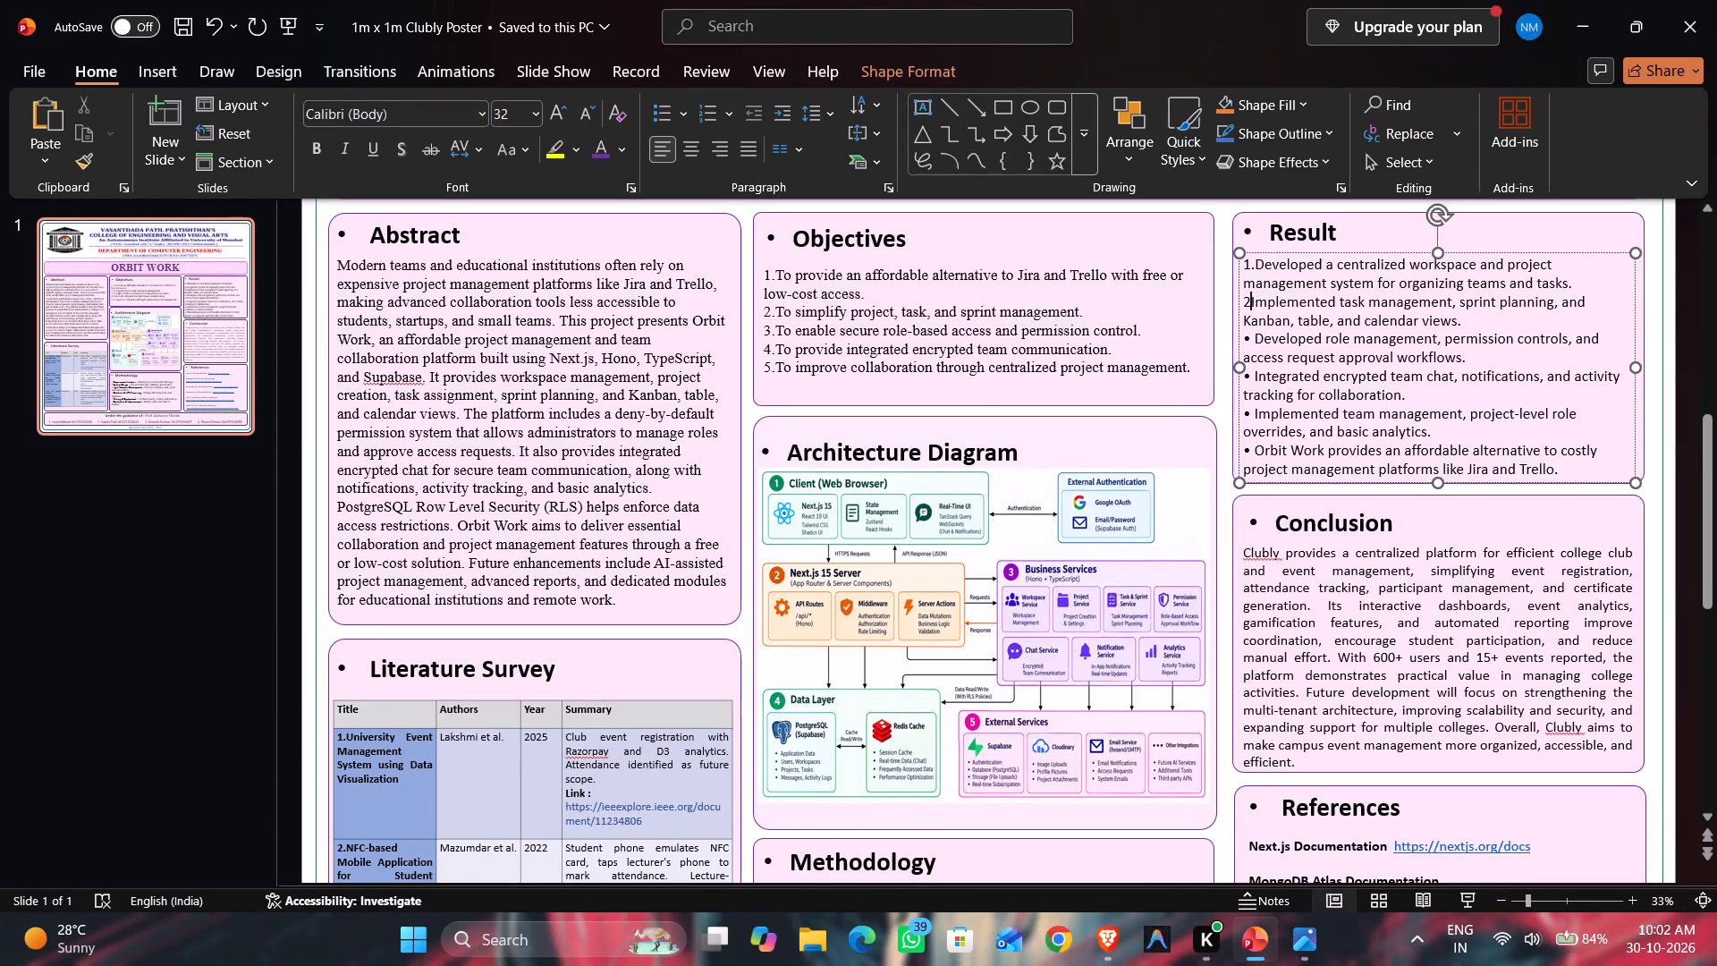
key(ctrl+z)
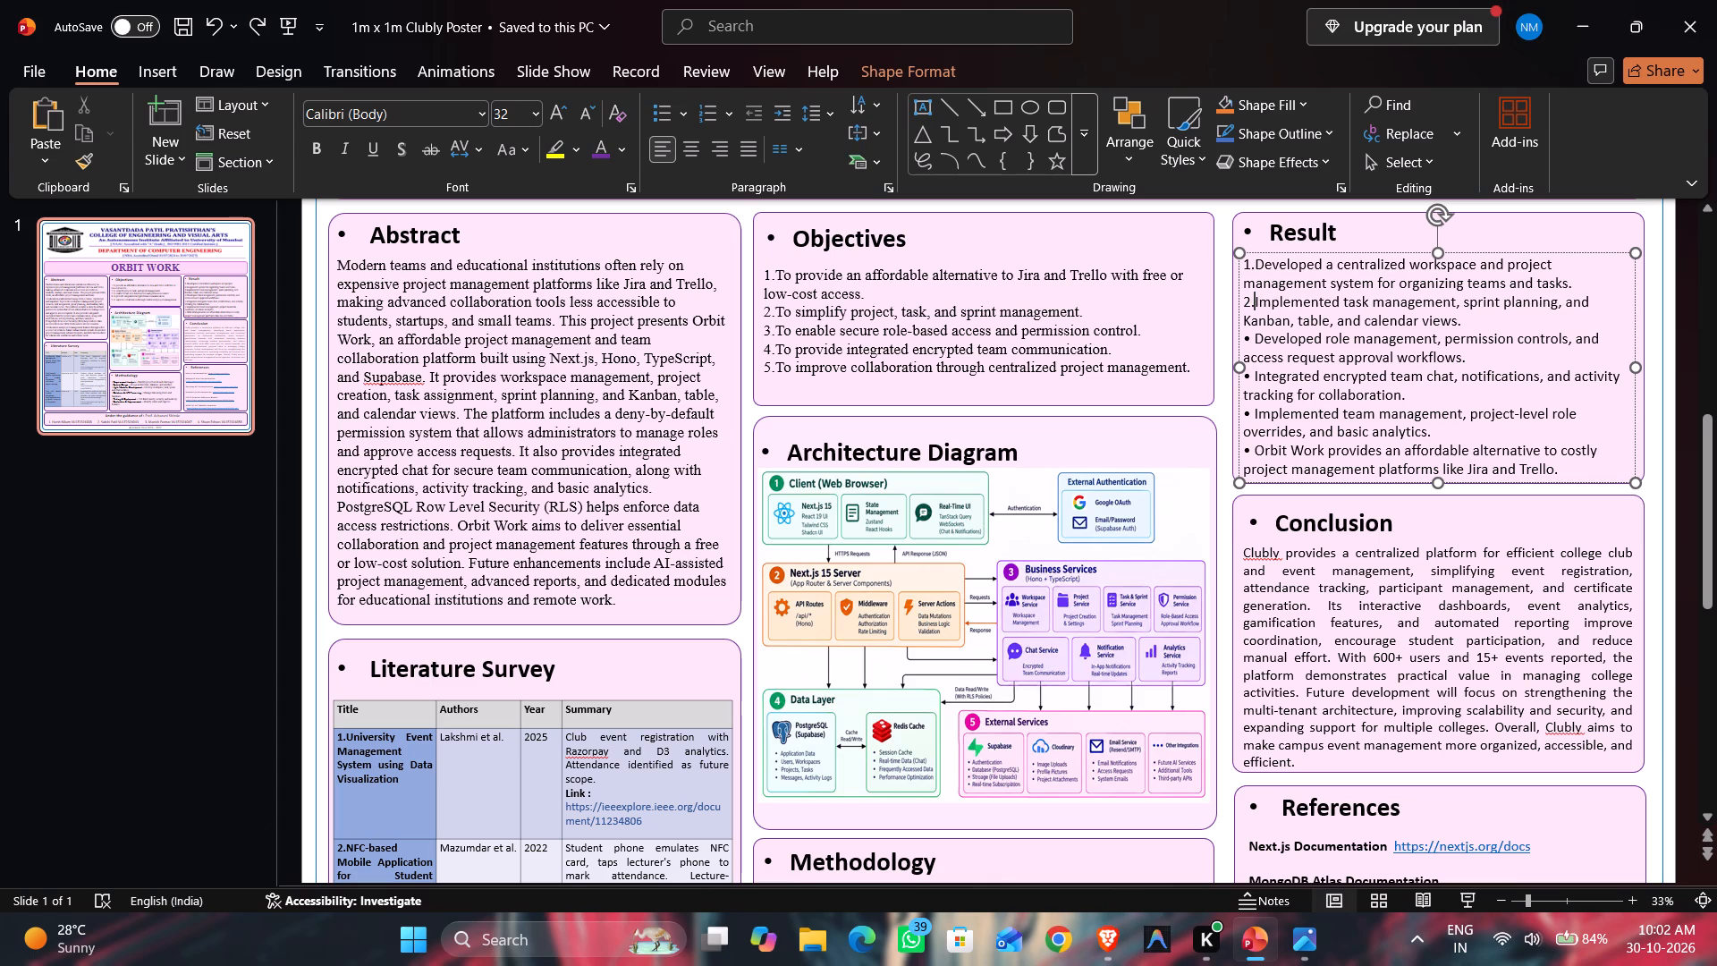
Replace the bullets and following spaces of the third and fourth Result points with "3." and "4.".
click(1255, 343)
key(BackSpace)
key(BackSpace)
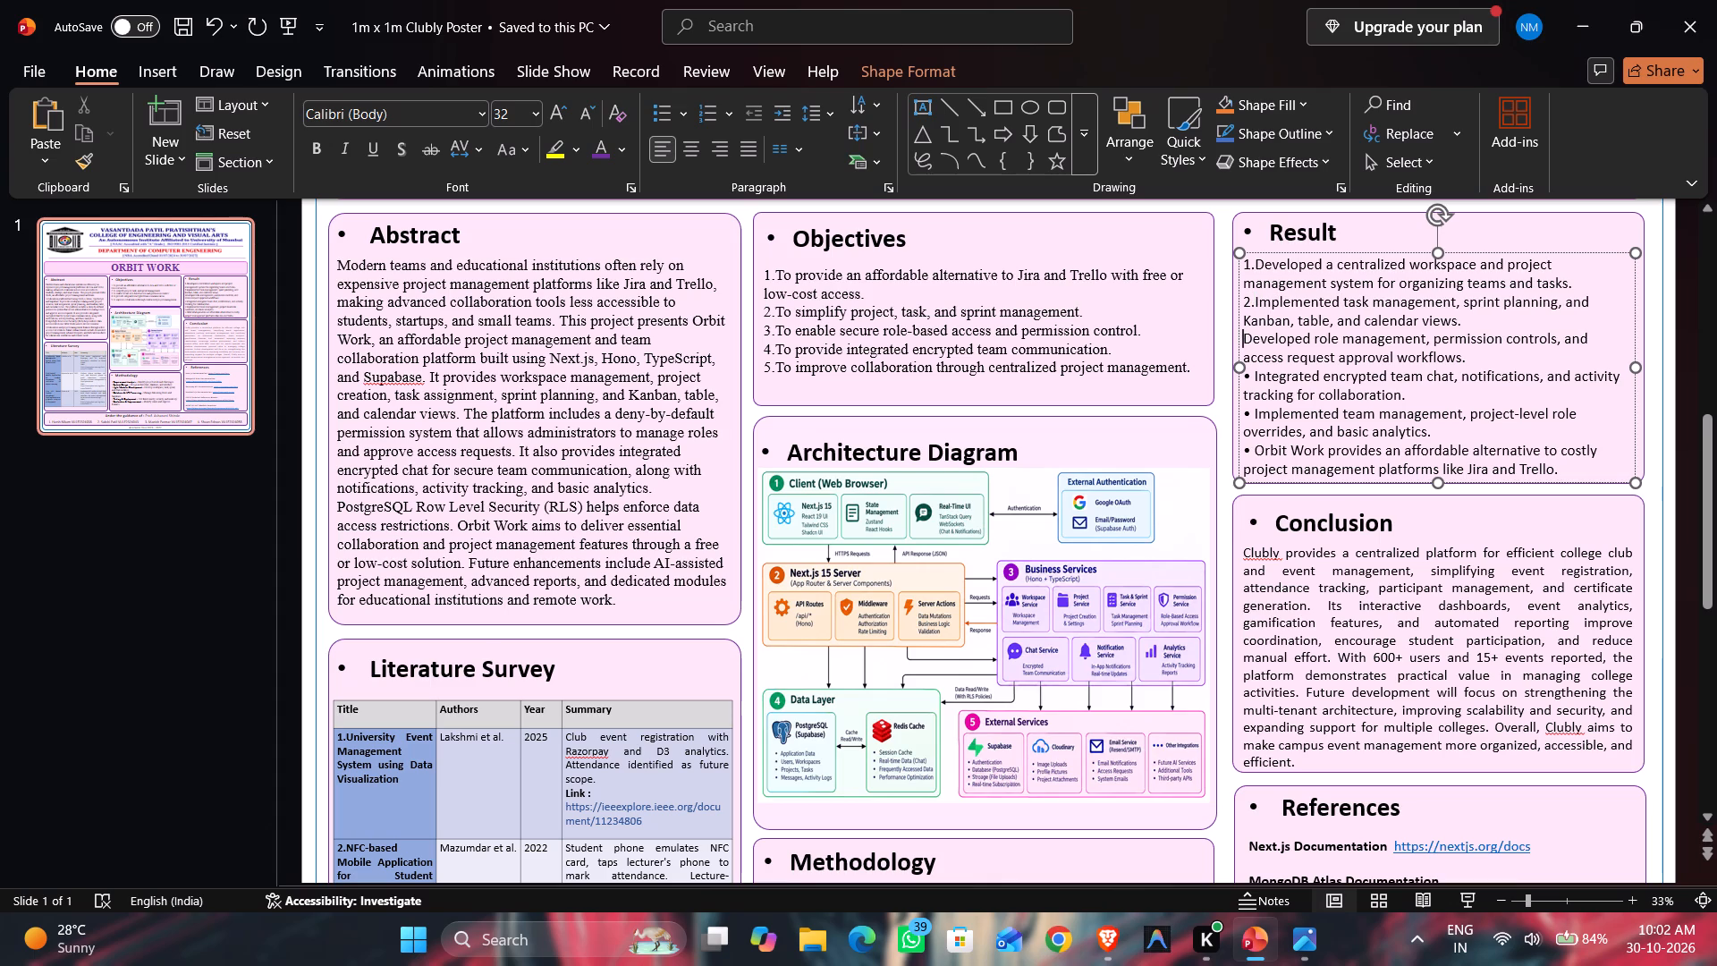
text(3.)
click(1253, 381)
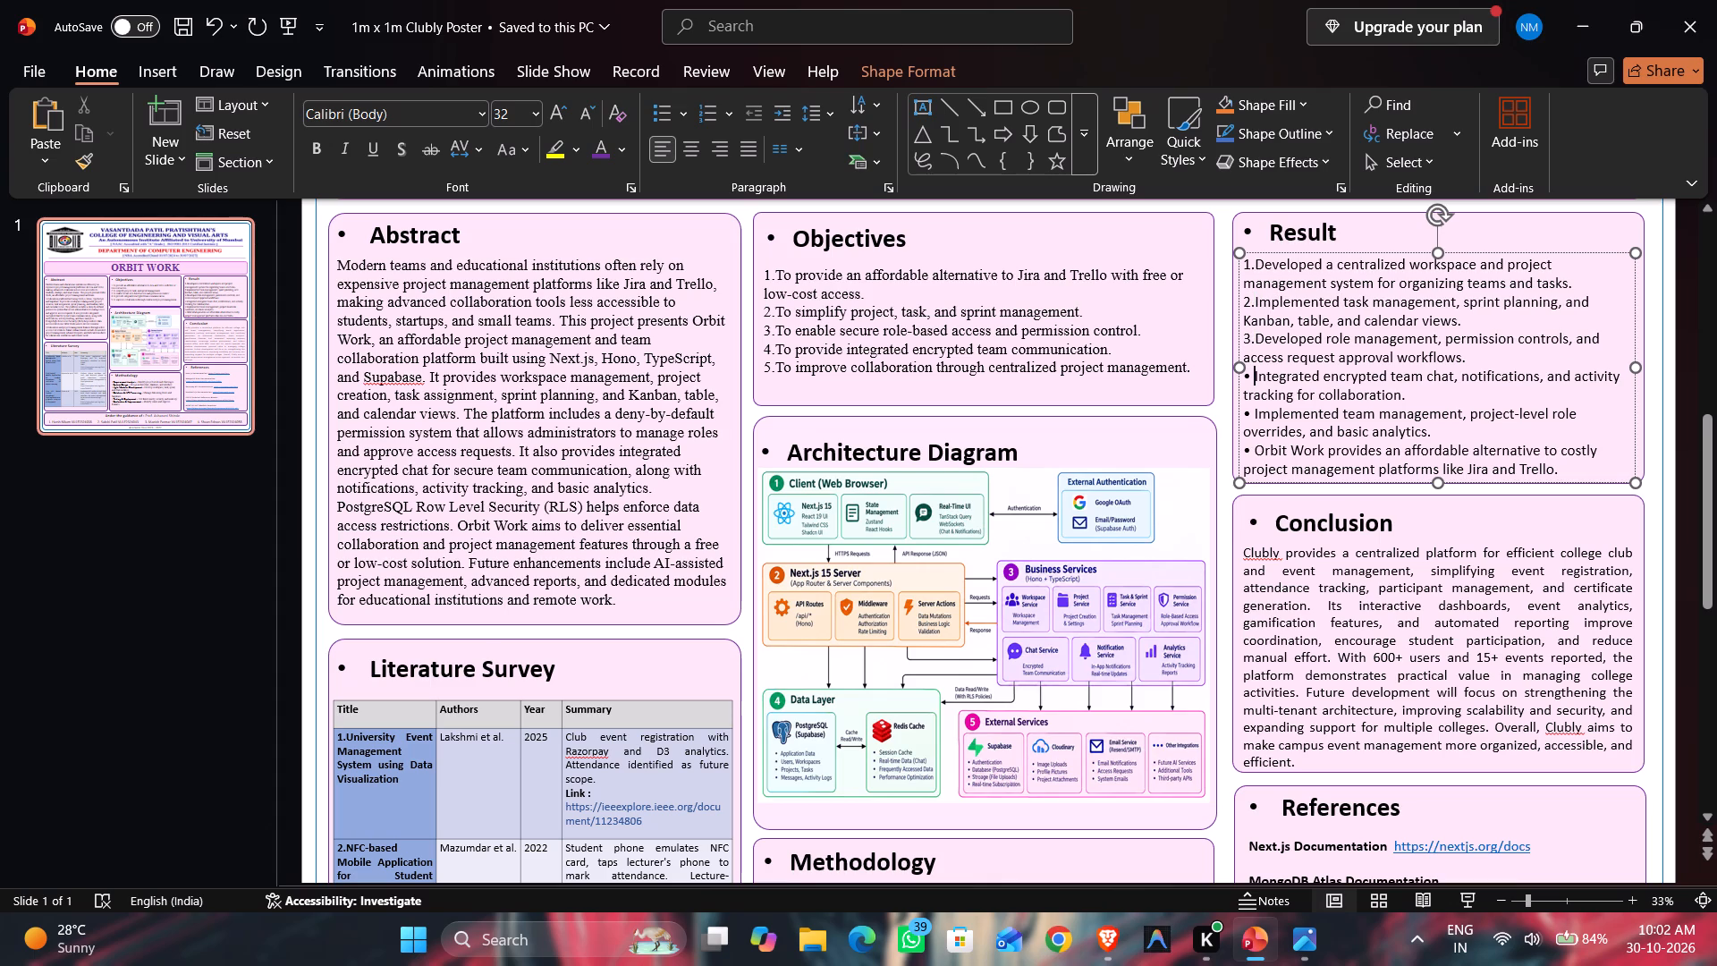
key(BackSpace)
key(BackSpace)
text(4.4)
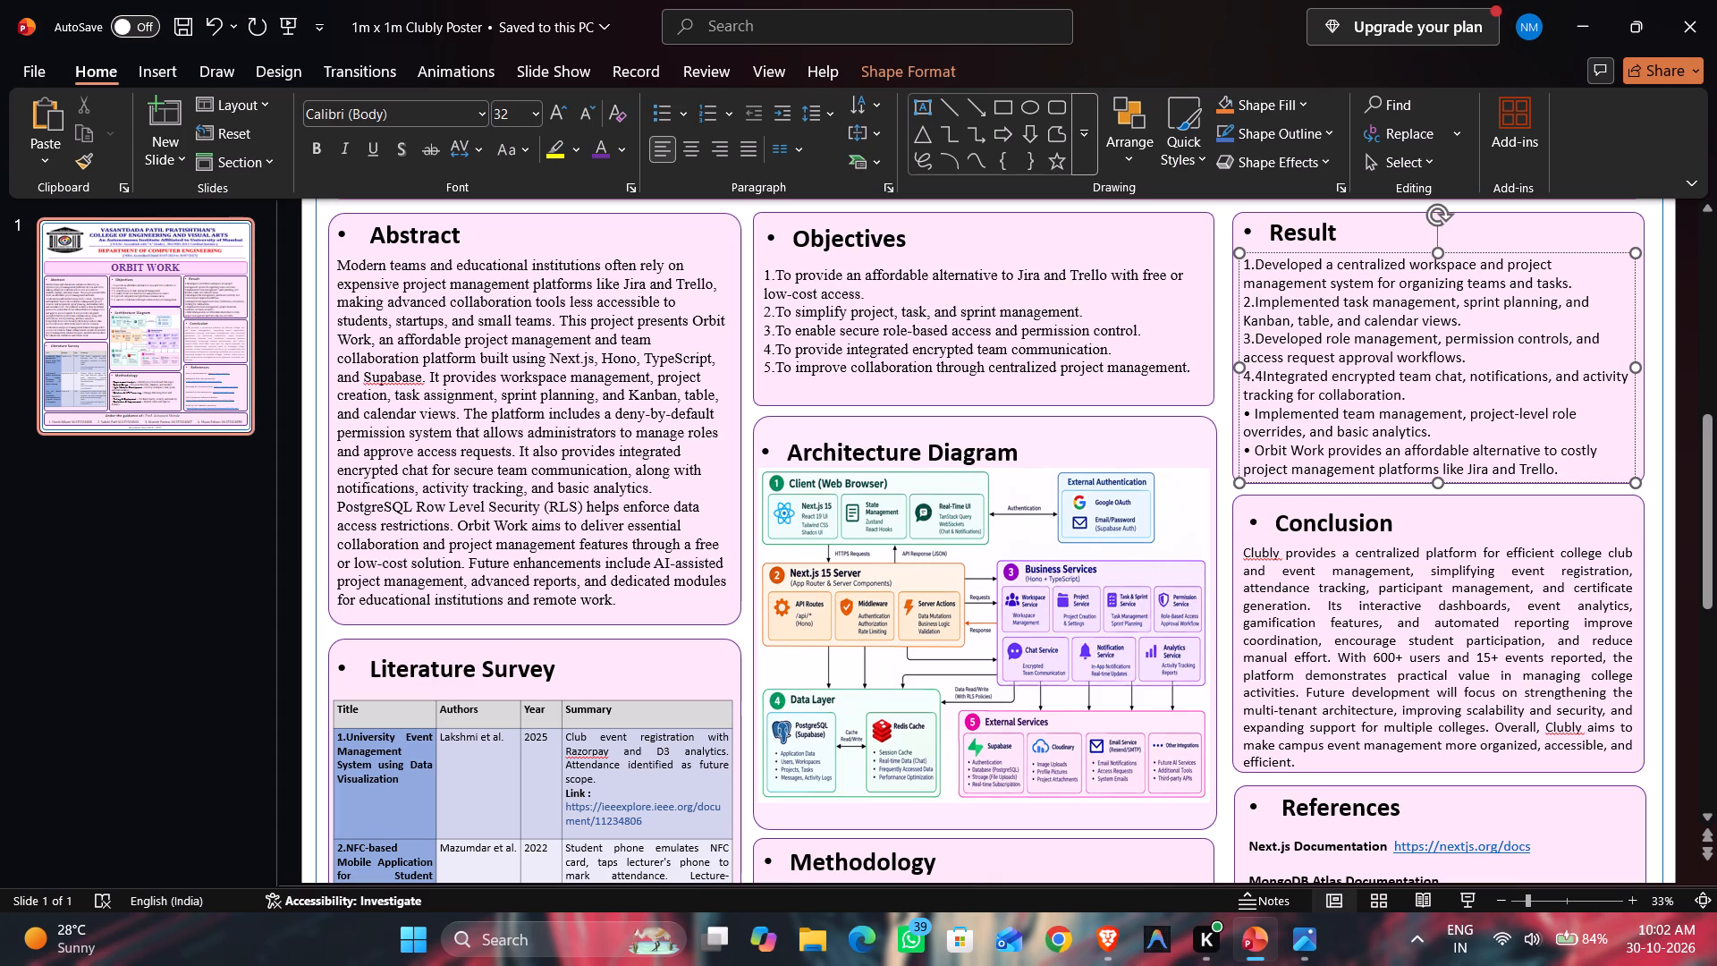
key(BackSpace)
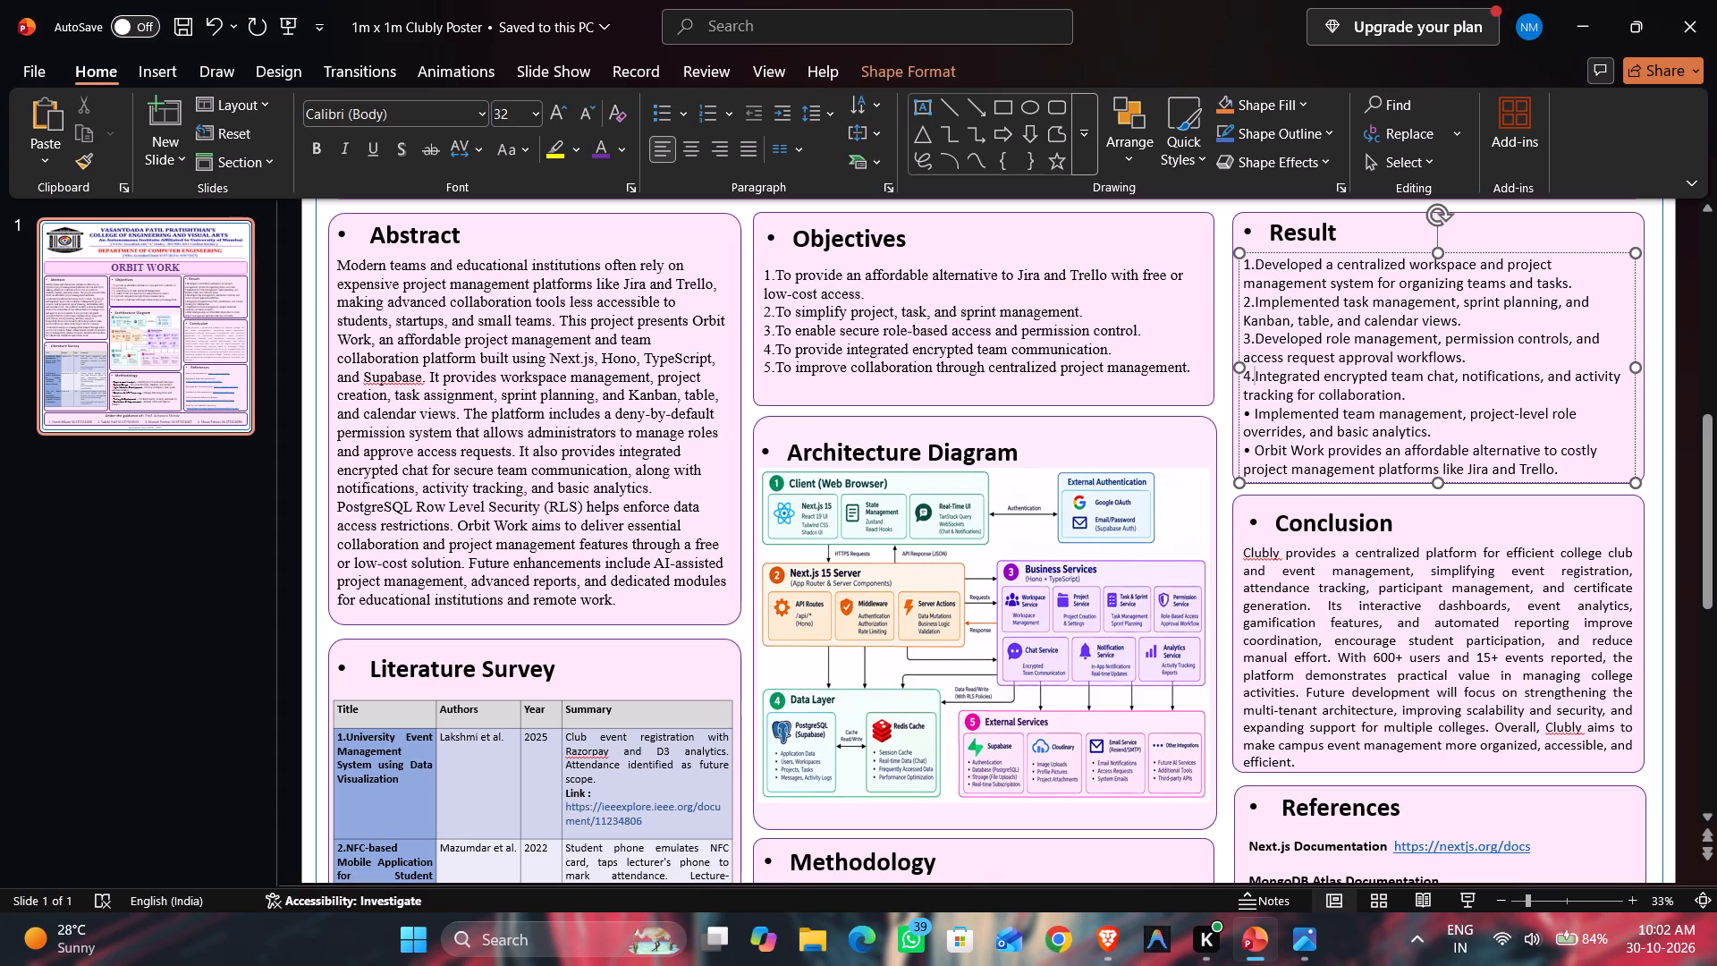
Replace the bullets and following spaces of the fifth and sixth Result points with "5." and "6.".
click(1253, 415)
key(BackSpace)
key(BackSpace)
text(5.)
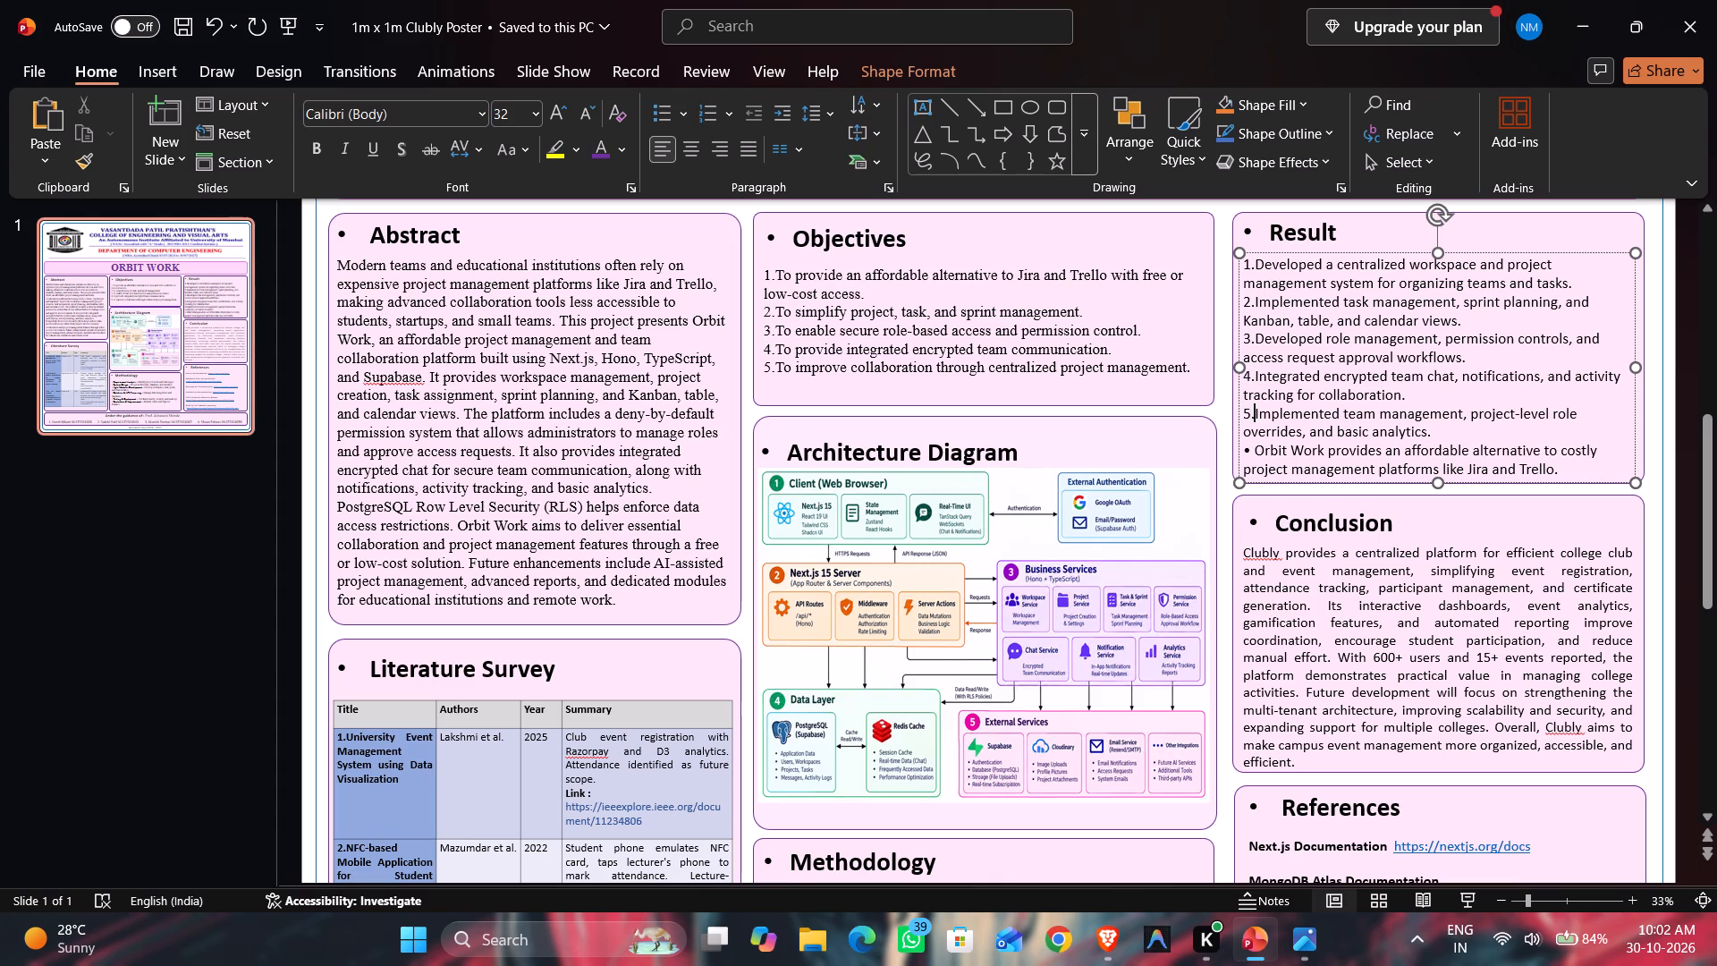
click(1252, 453)
key(BackSpace)
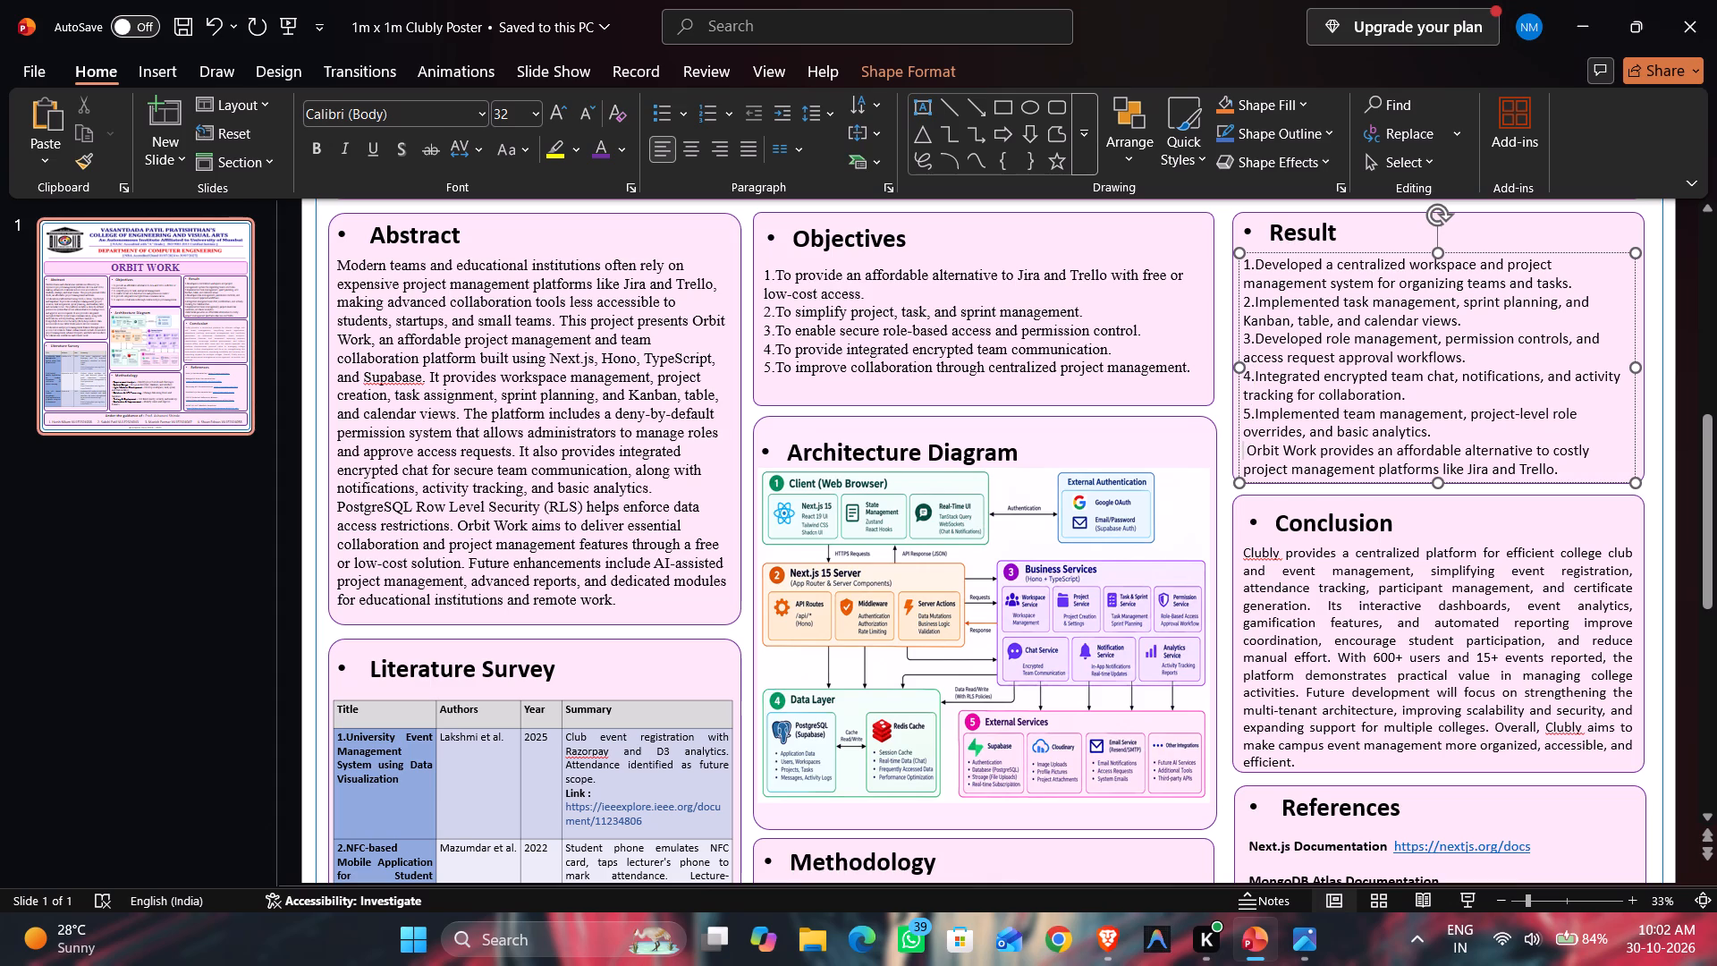
key(Right)
key(BackSpace)
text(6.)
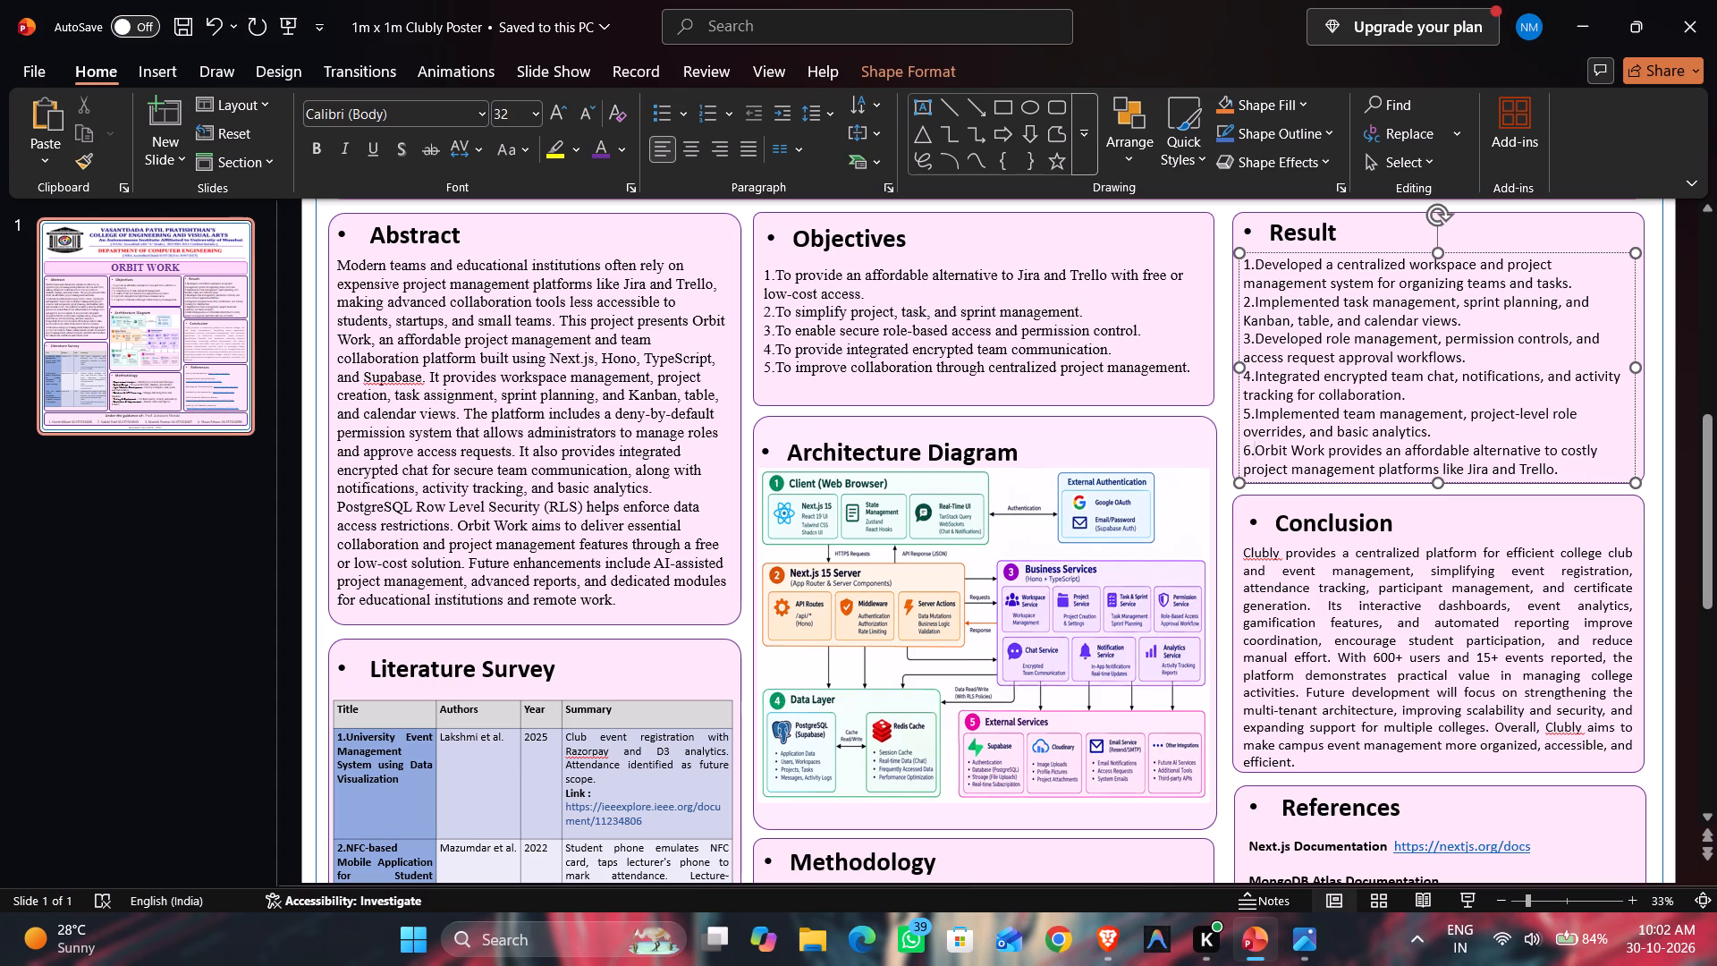
Set all six numbered points in the Result section to the Times New Roman font.
click(1351, 441)
key(ctrl+a)
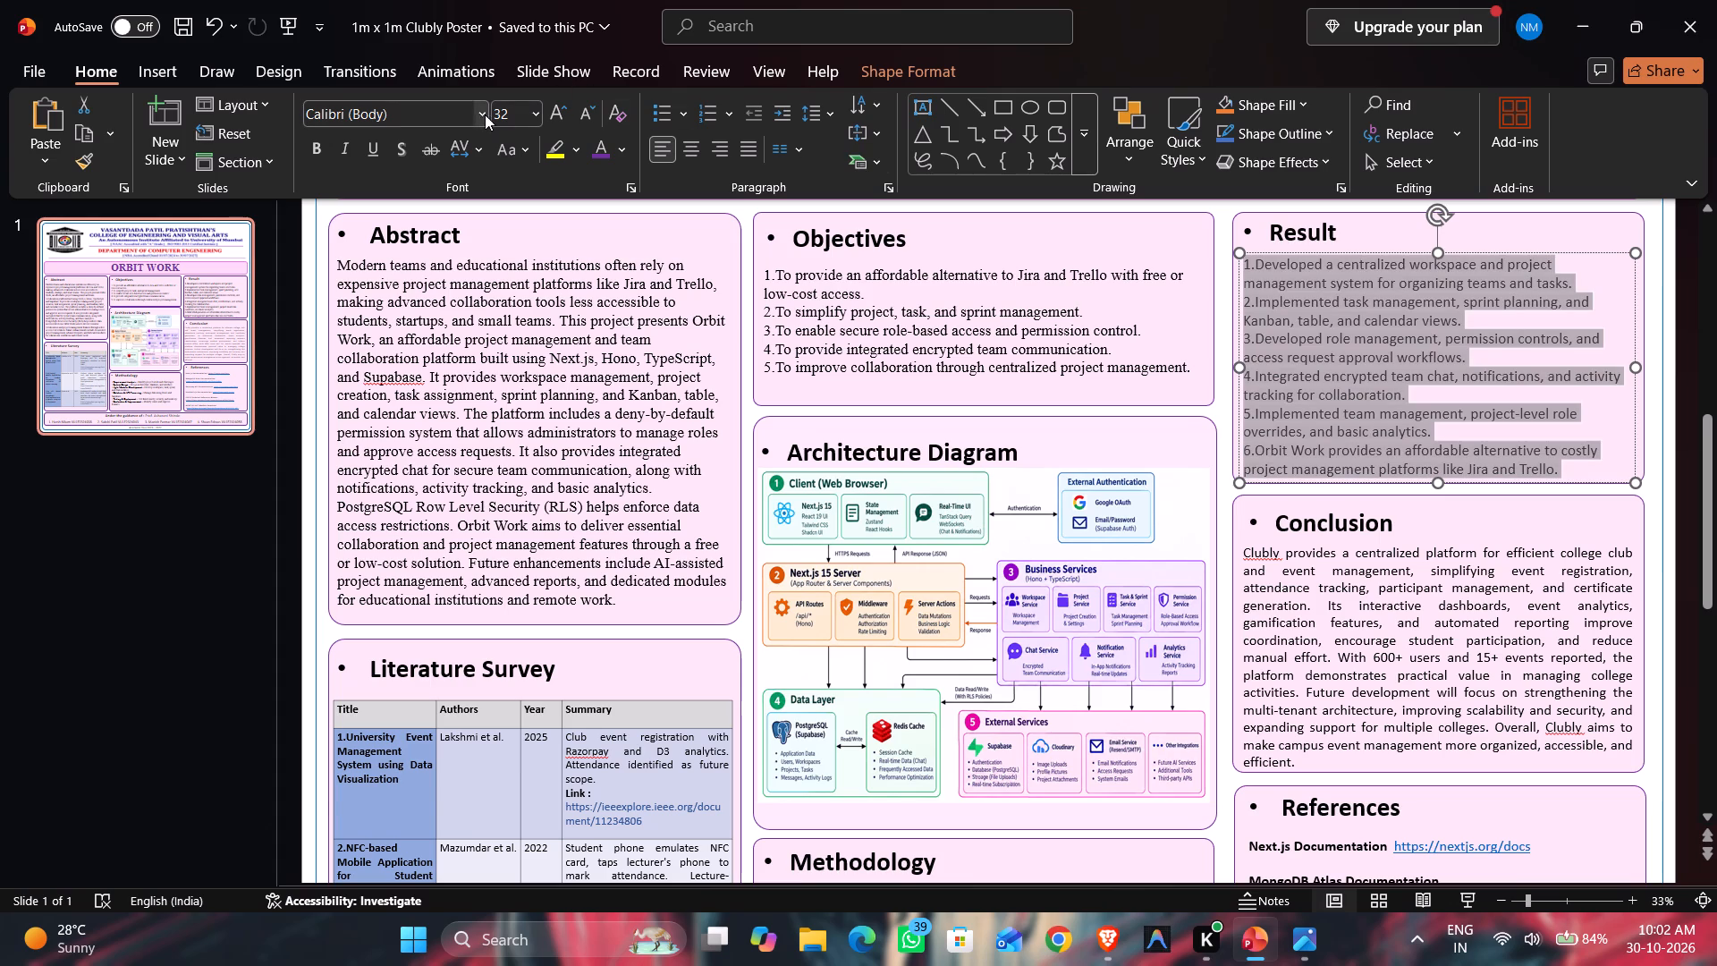
click(478, 112)
click(409, 270)
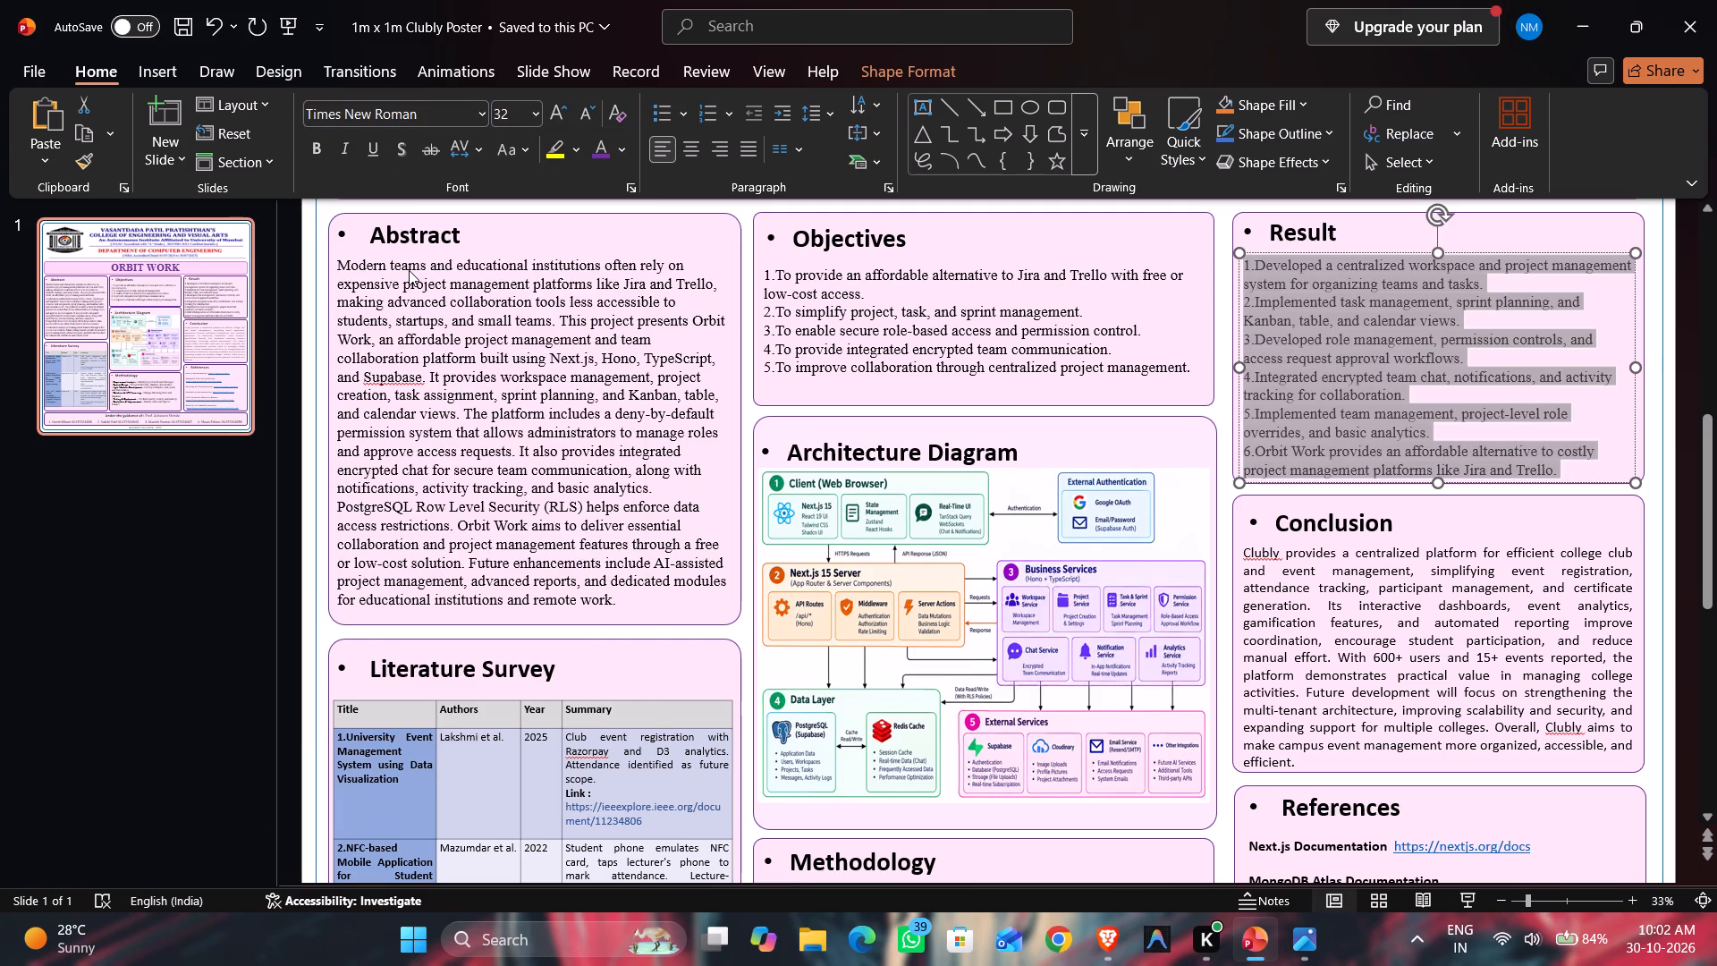
click(1217, 409)
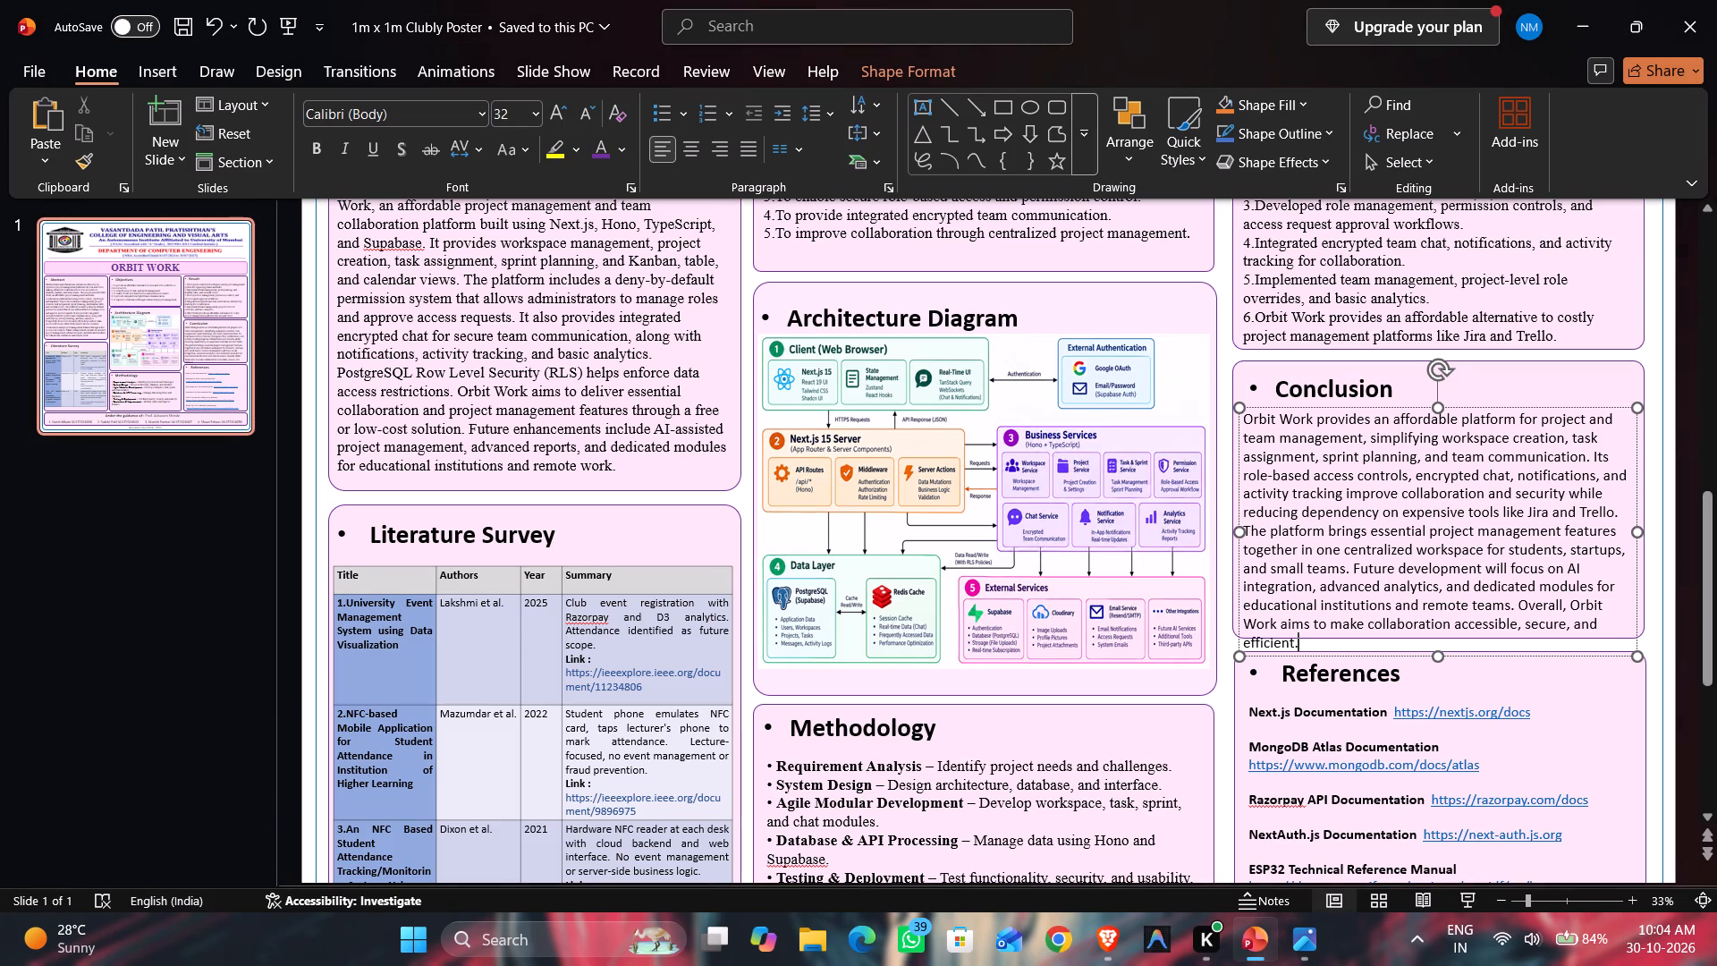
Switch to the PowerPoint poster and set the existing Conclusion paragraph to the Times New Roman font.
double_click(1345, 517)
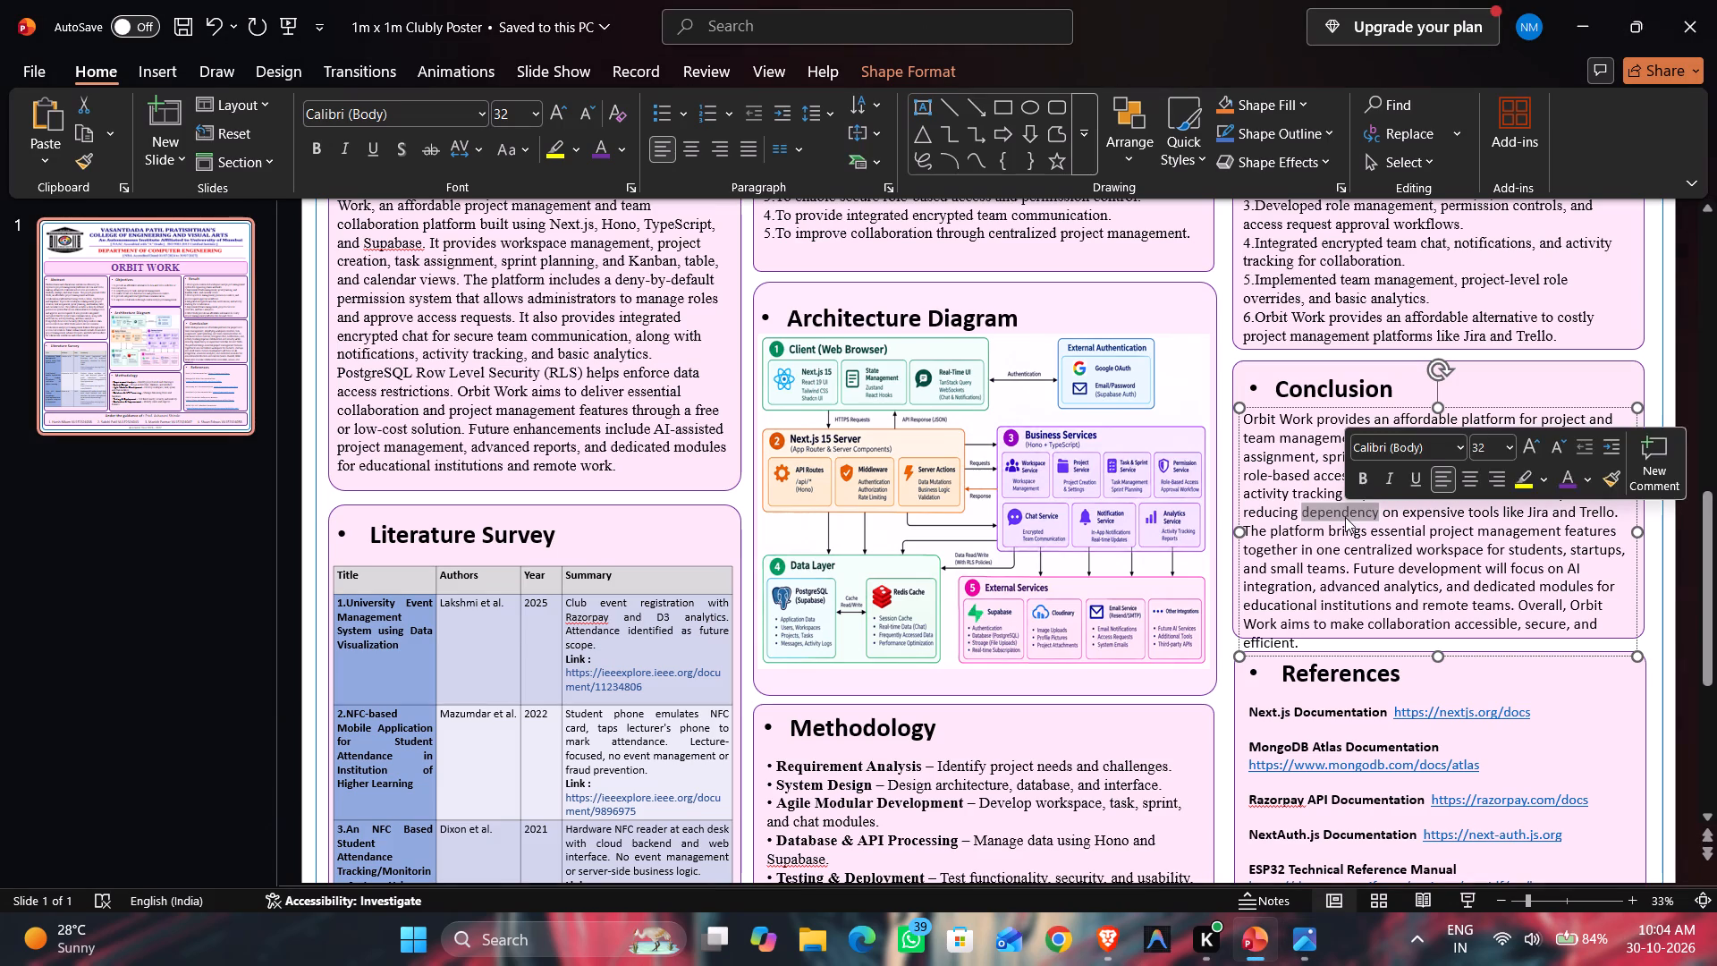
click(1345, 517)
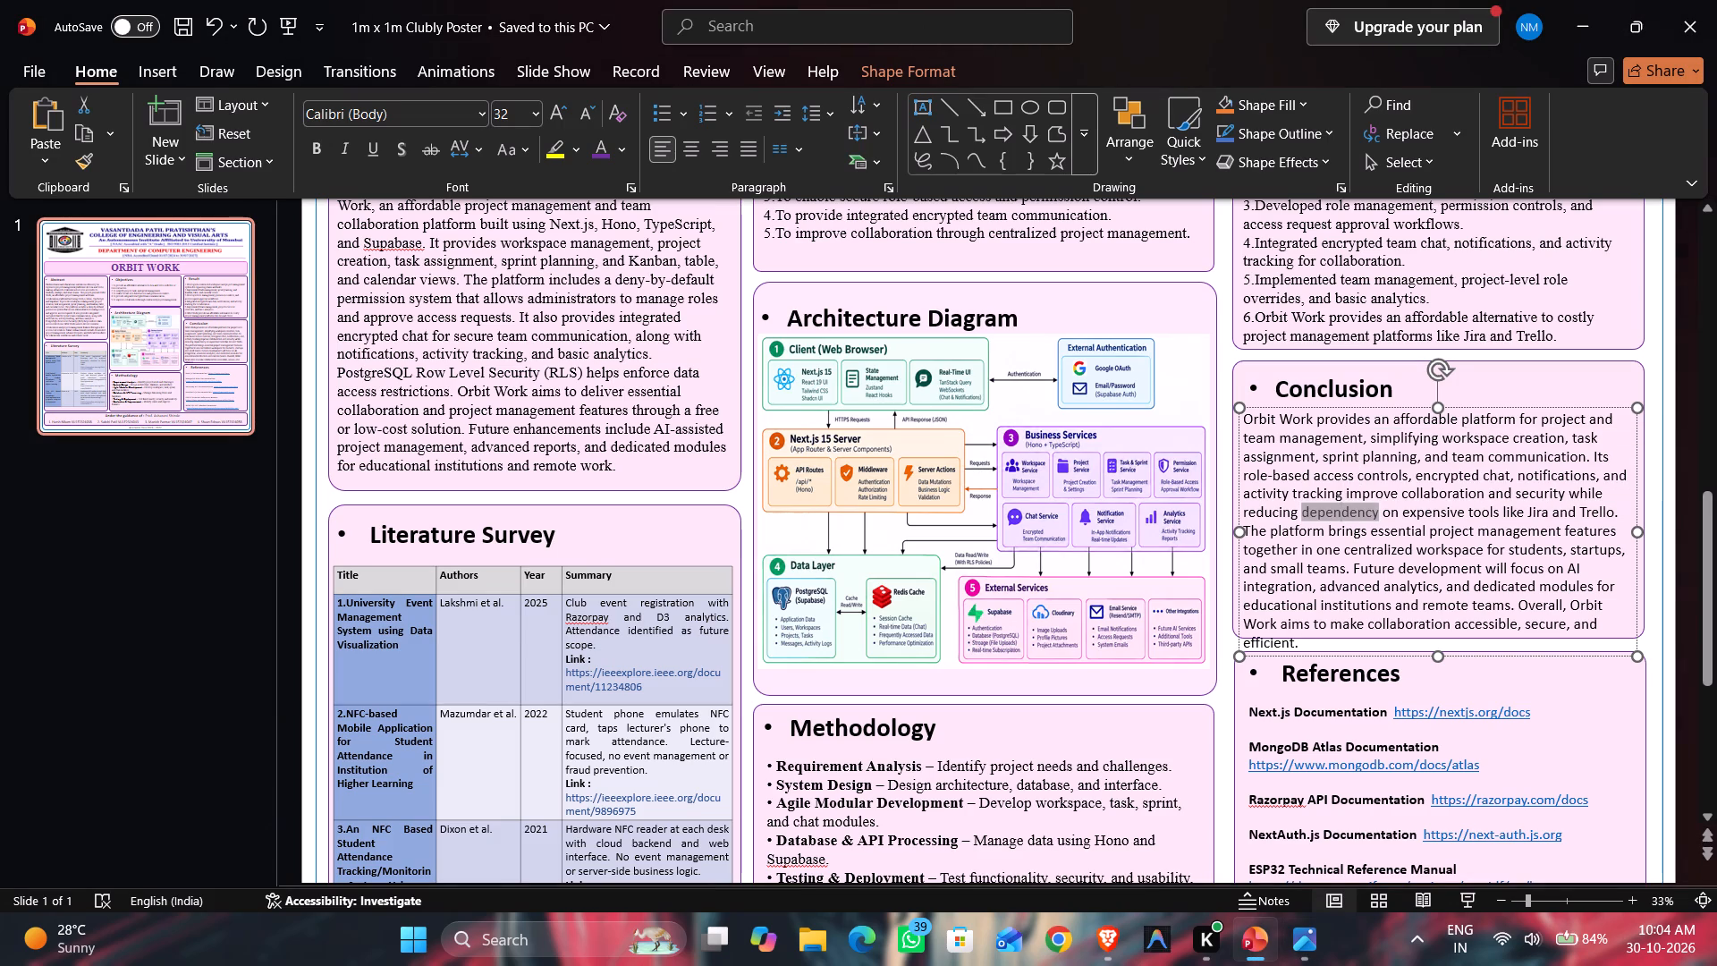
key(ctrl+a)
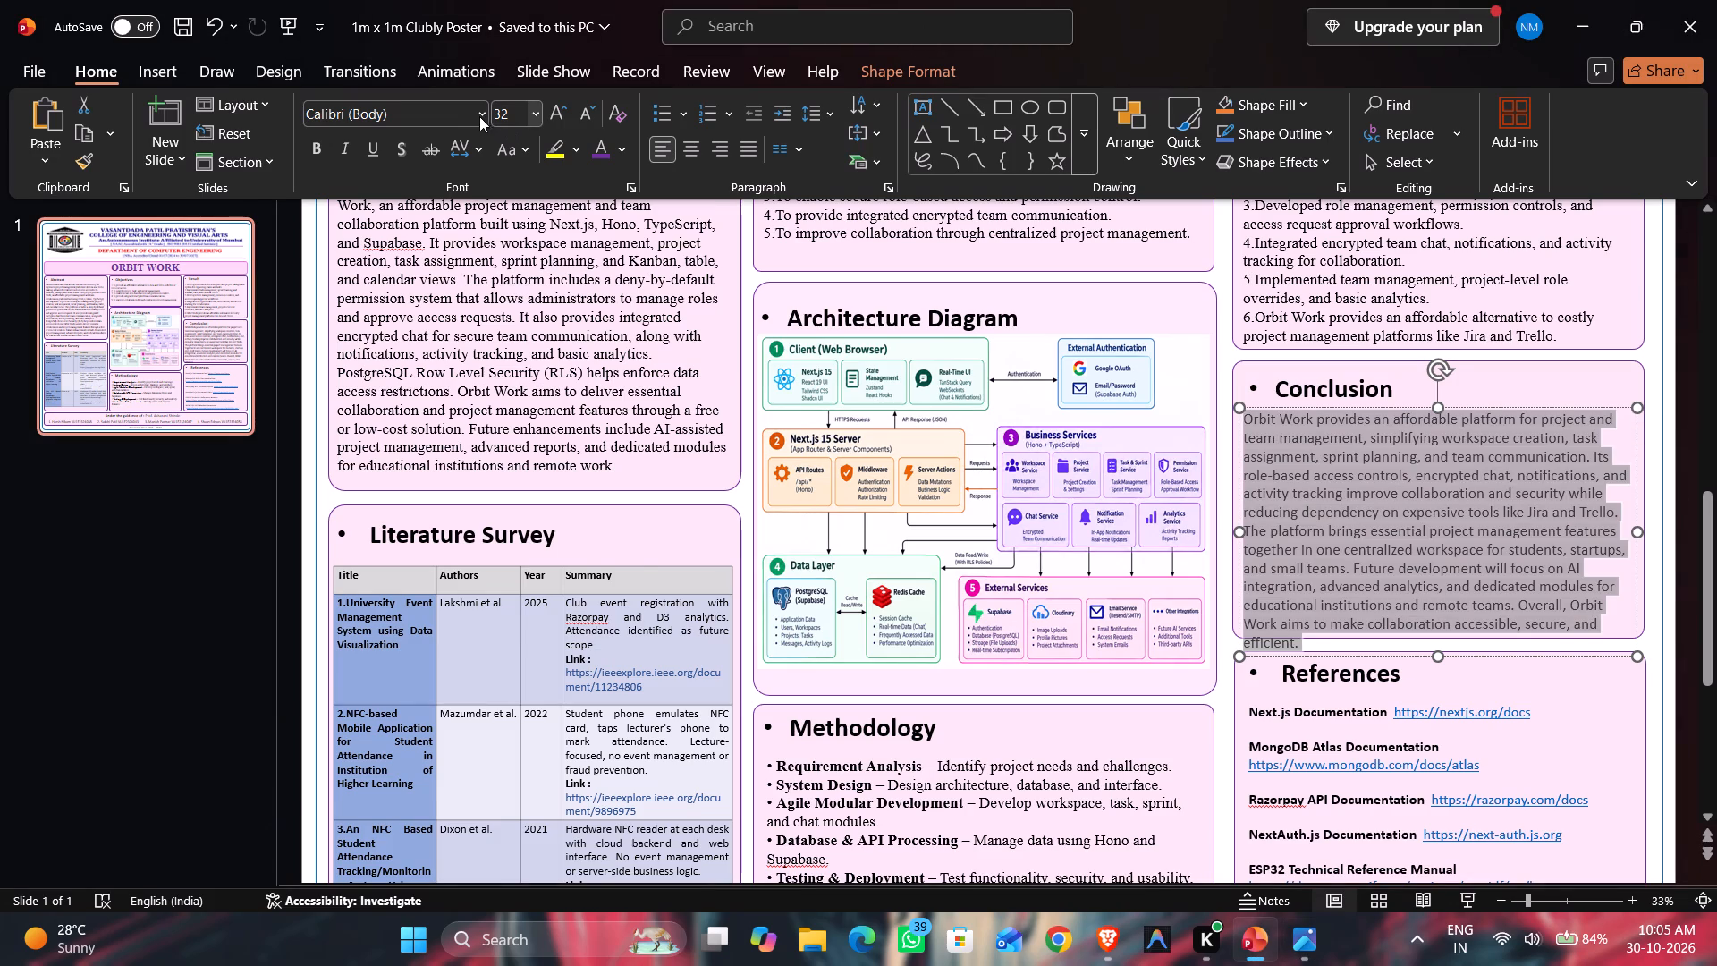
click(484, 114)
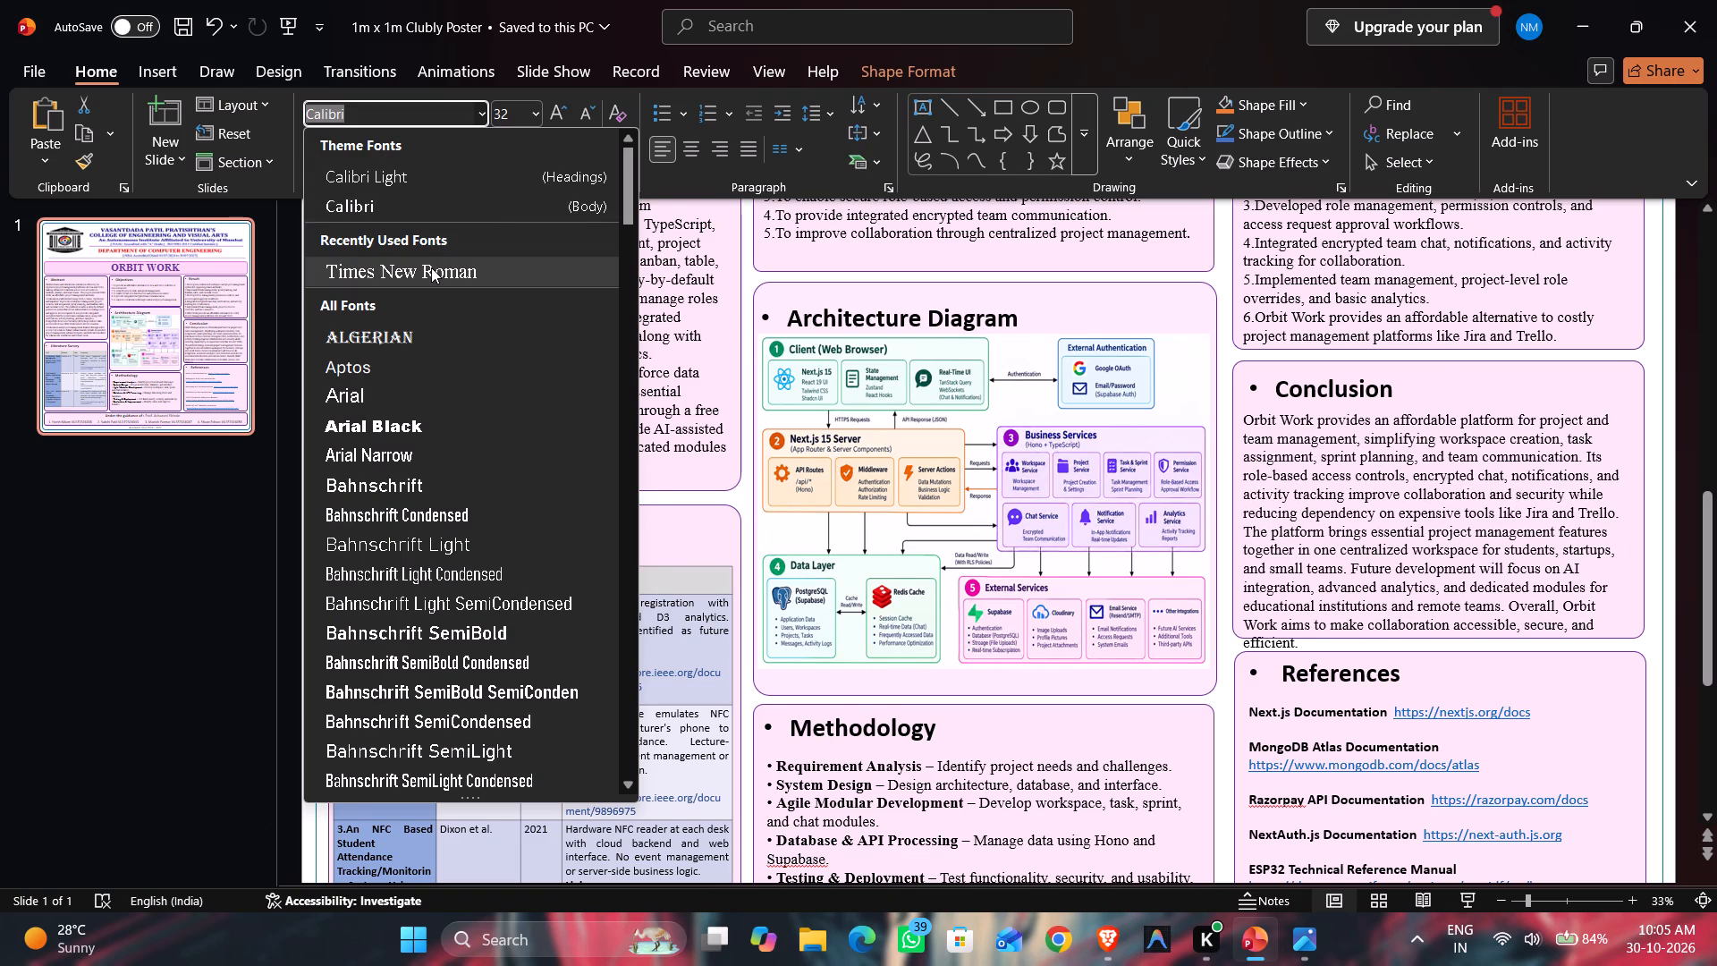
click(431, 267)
Replace the whole Conclusion paragraph on the poster with the copied 88-word version.
click(1323, 516)
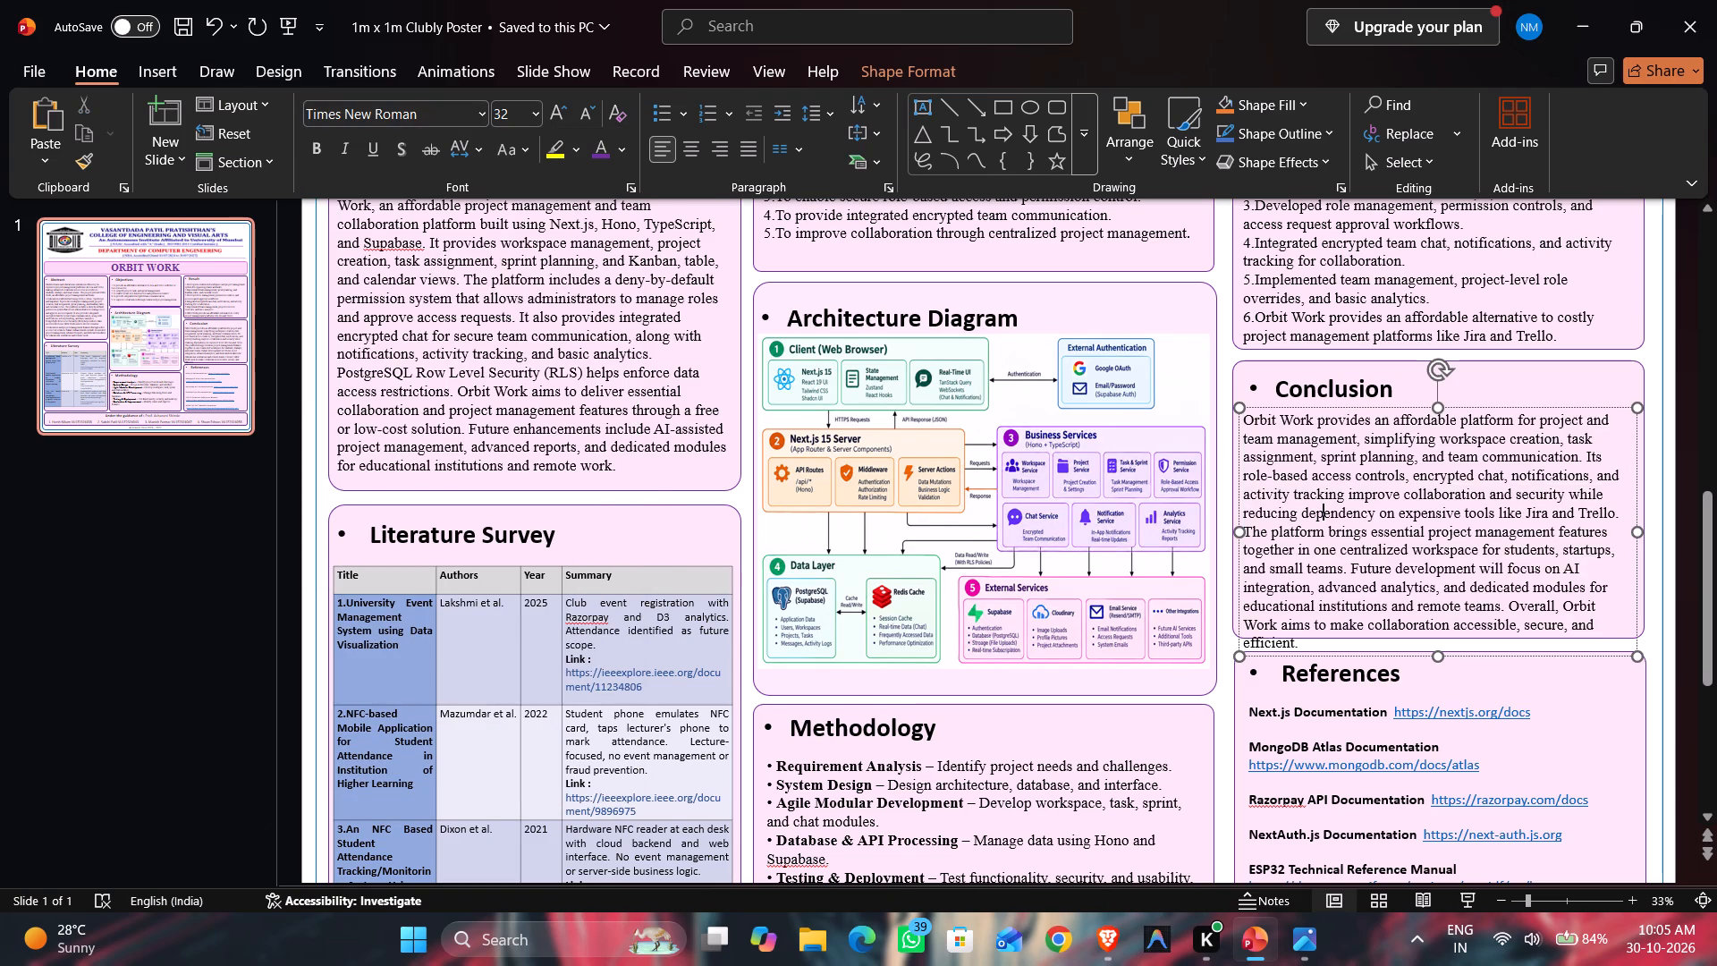
key(ctrl+a)
key(ctrl+v)
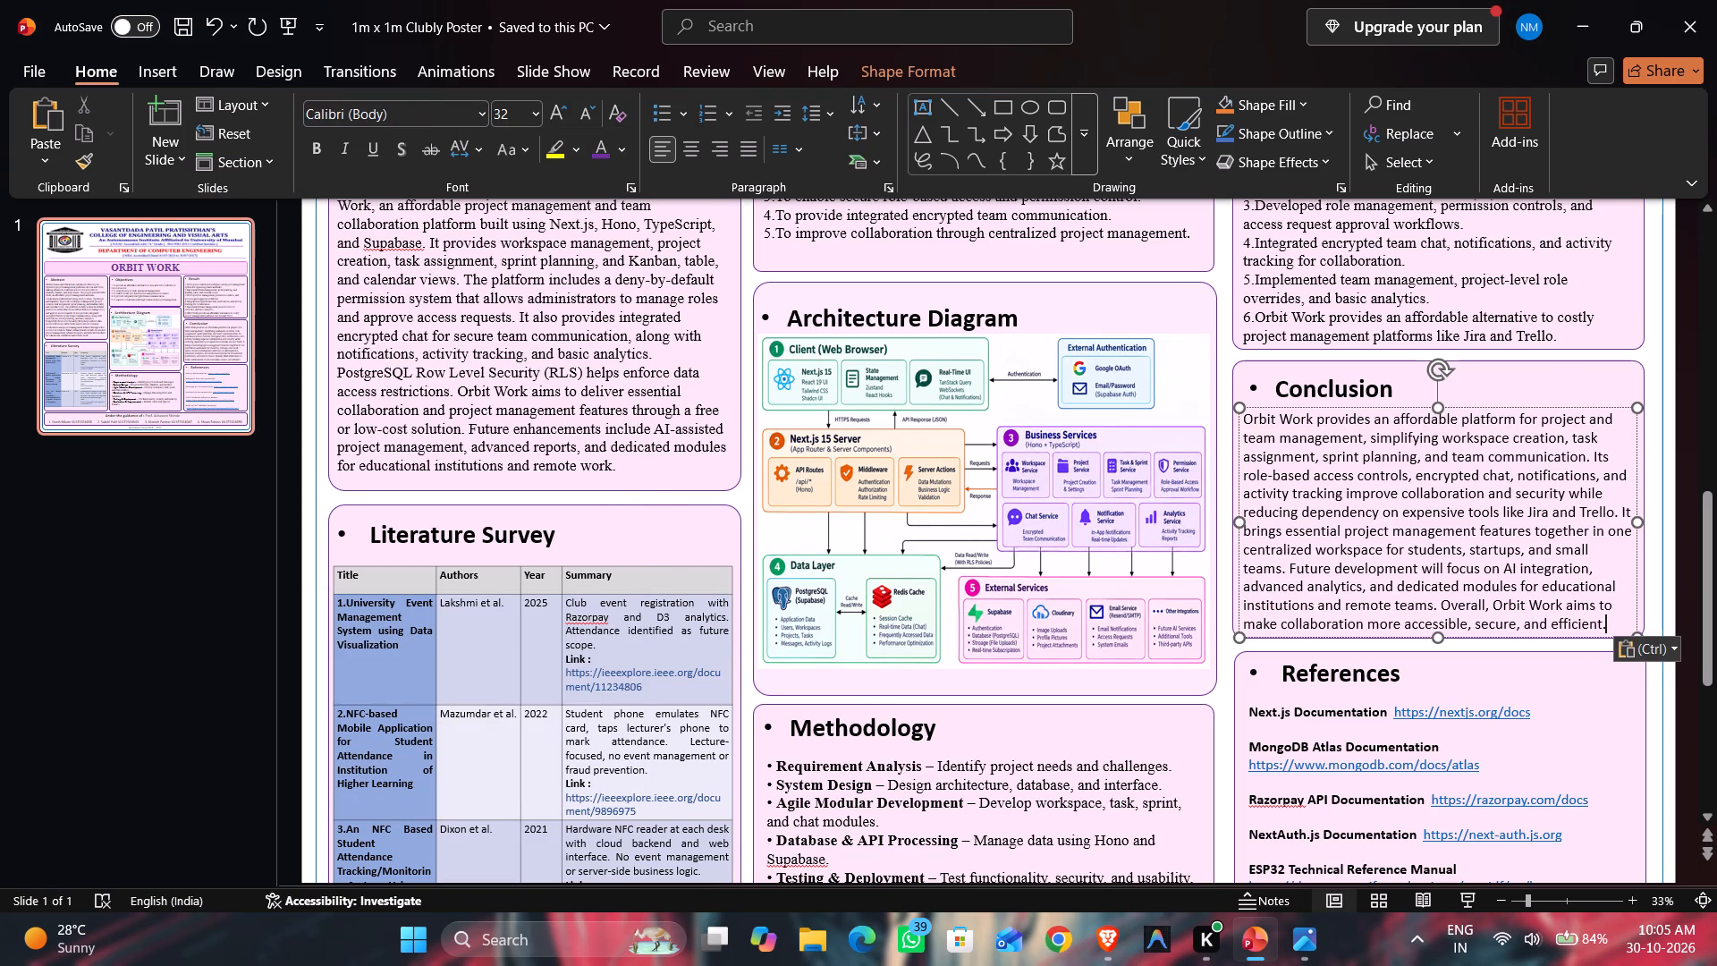
Set the whole newly pasted Conclusion paragraph to the Times New Roman font.
click(1456, 489)
key(ctrl+a)
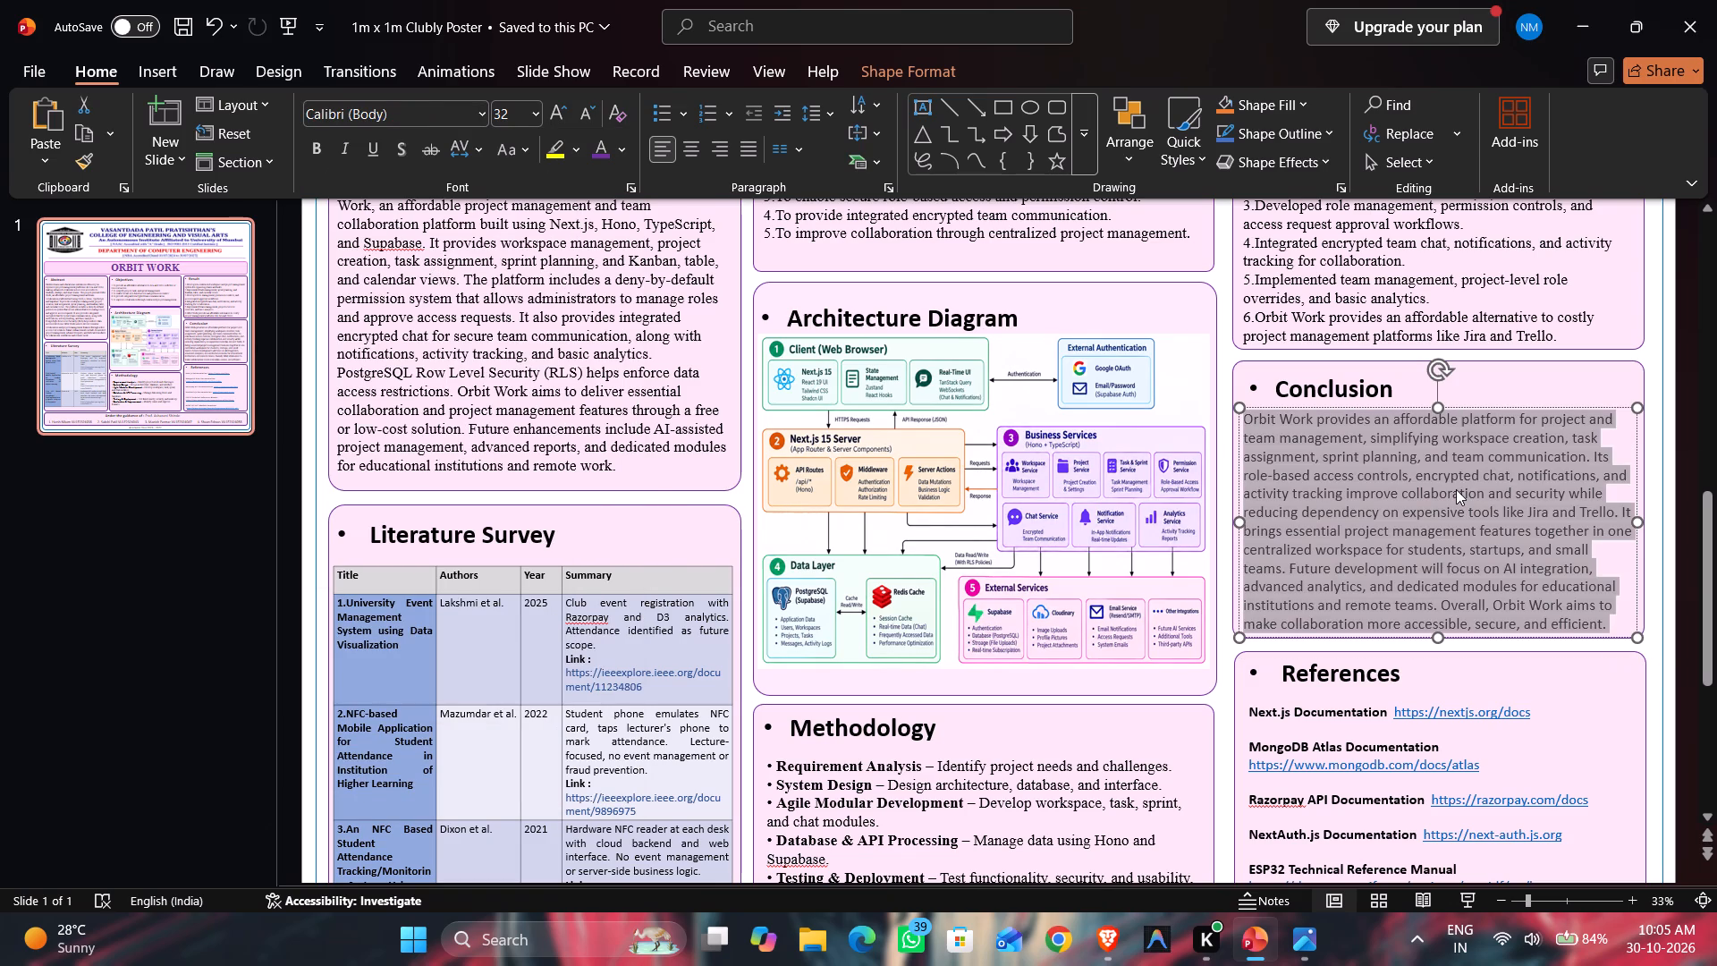
click(483, 107)
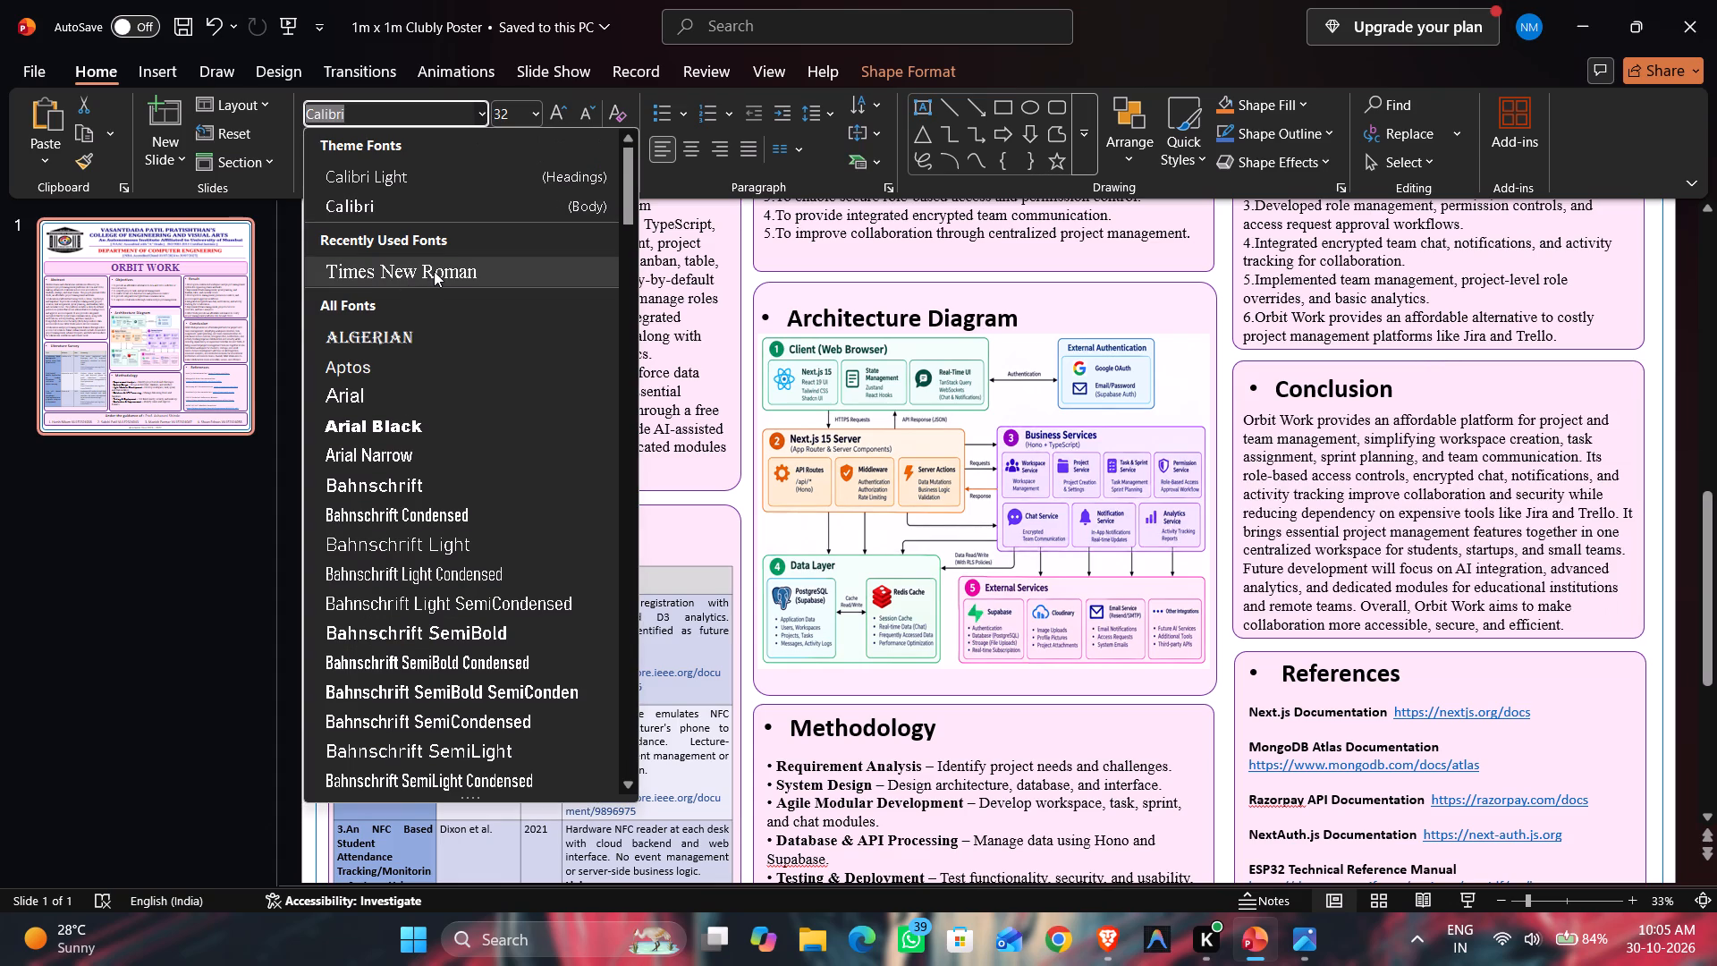
click(434, 271)
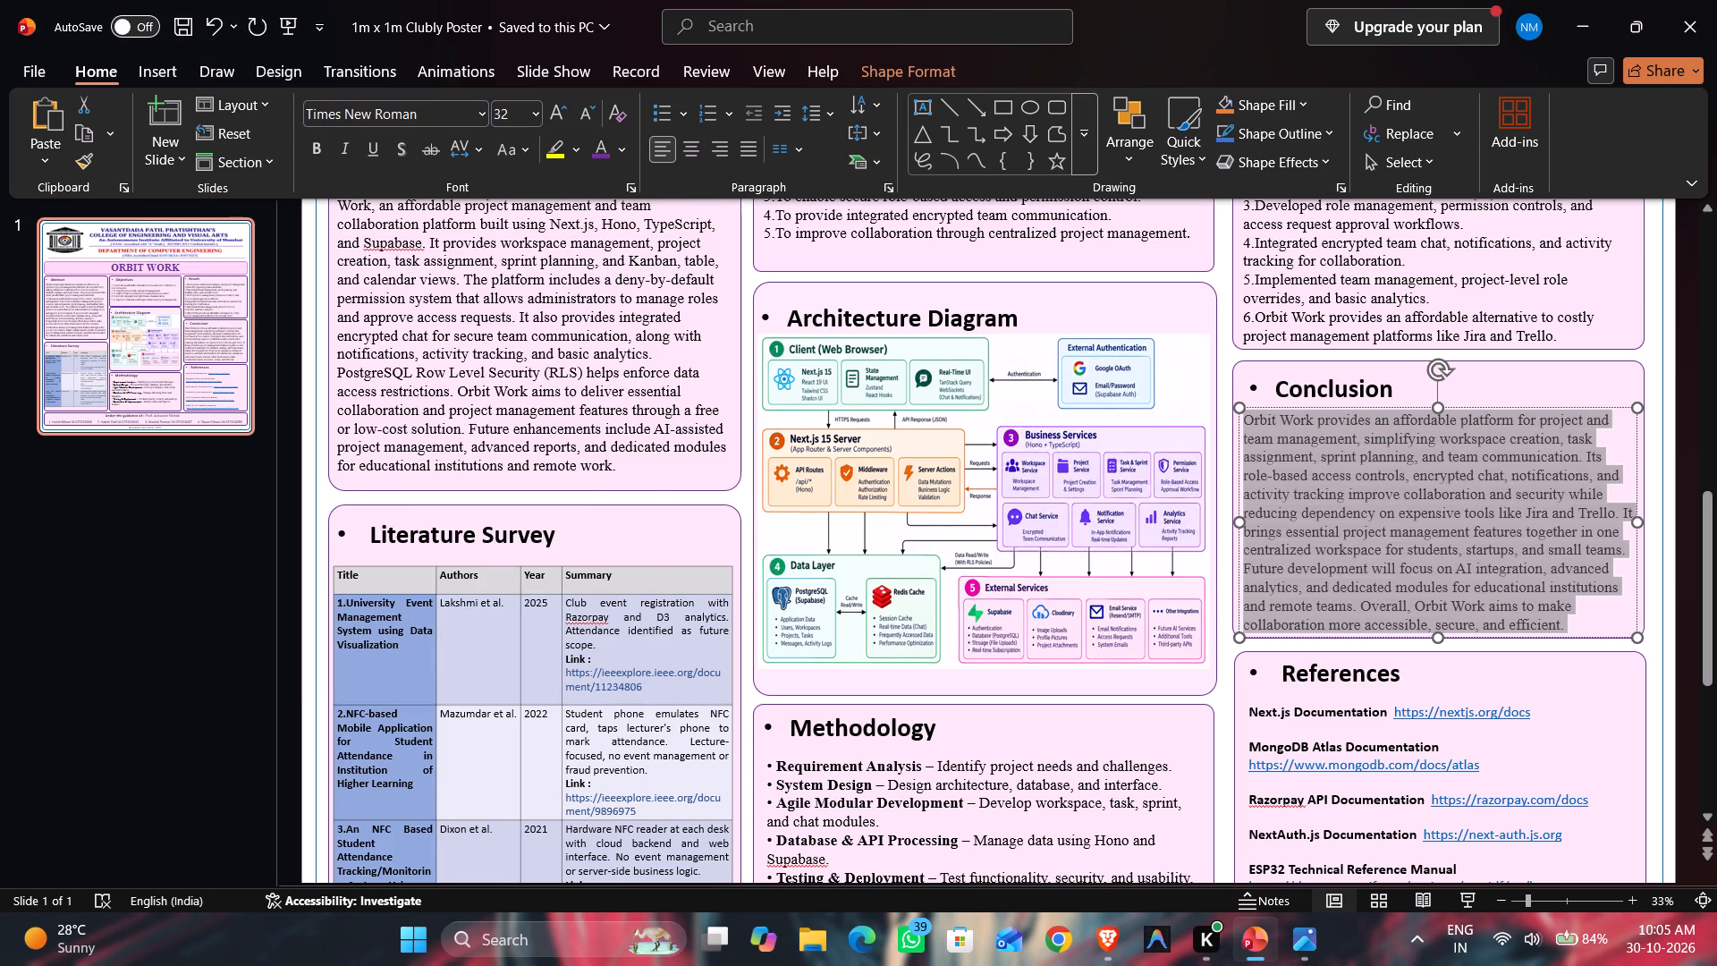
click(1224, 563)
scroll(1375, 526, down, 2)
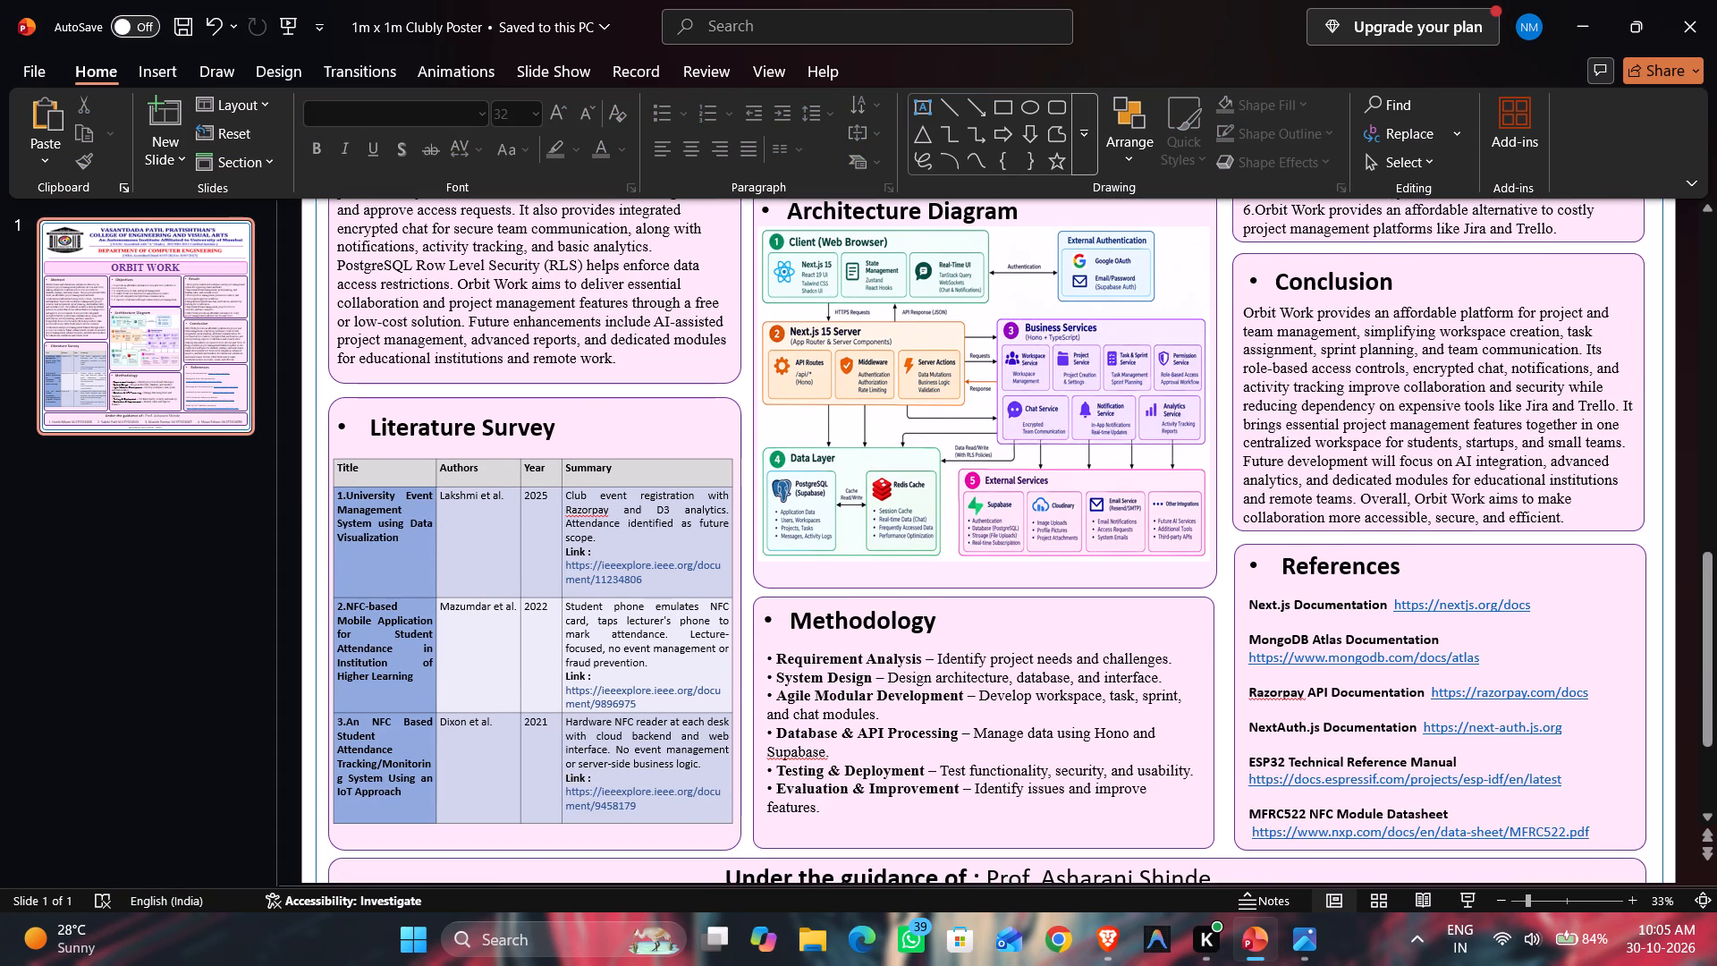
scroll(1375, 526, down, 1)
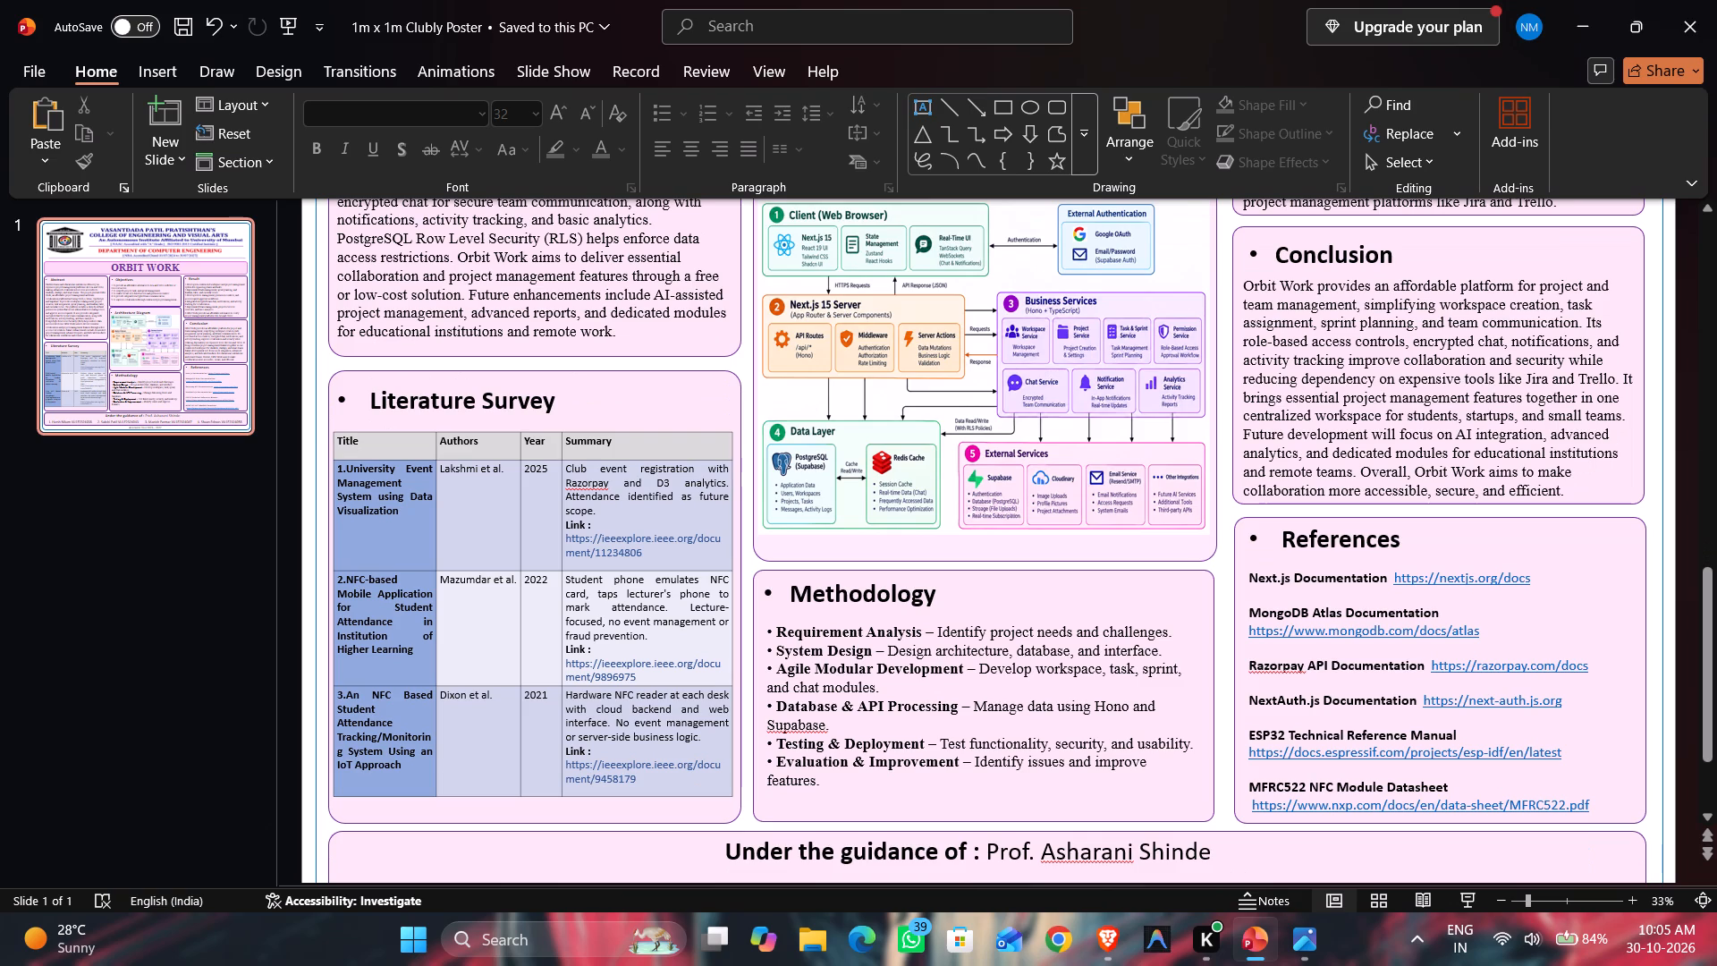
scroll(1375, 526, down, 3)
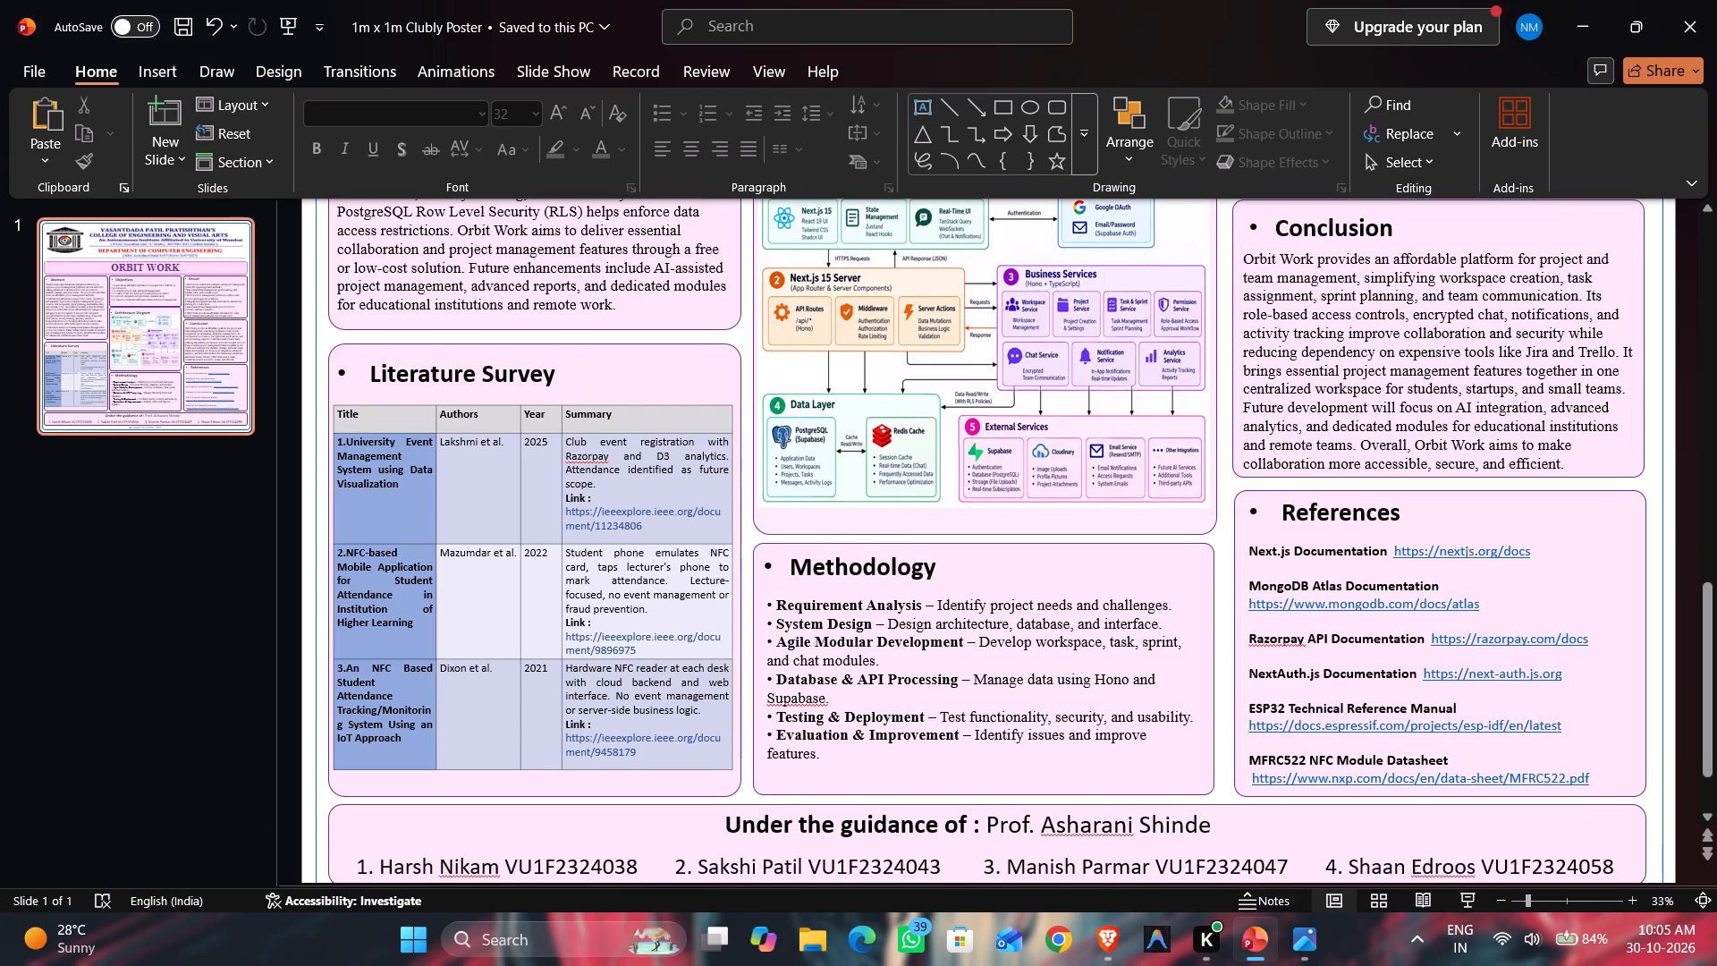
Replace the professor's name in the poster's "Under the guidance of" line with the new guide's name in capitals, keeping "Prof.".
scroll(1375, 526, down, 2)
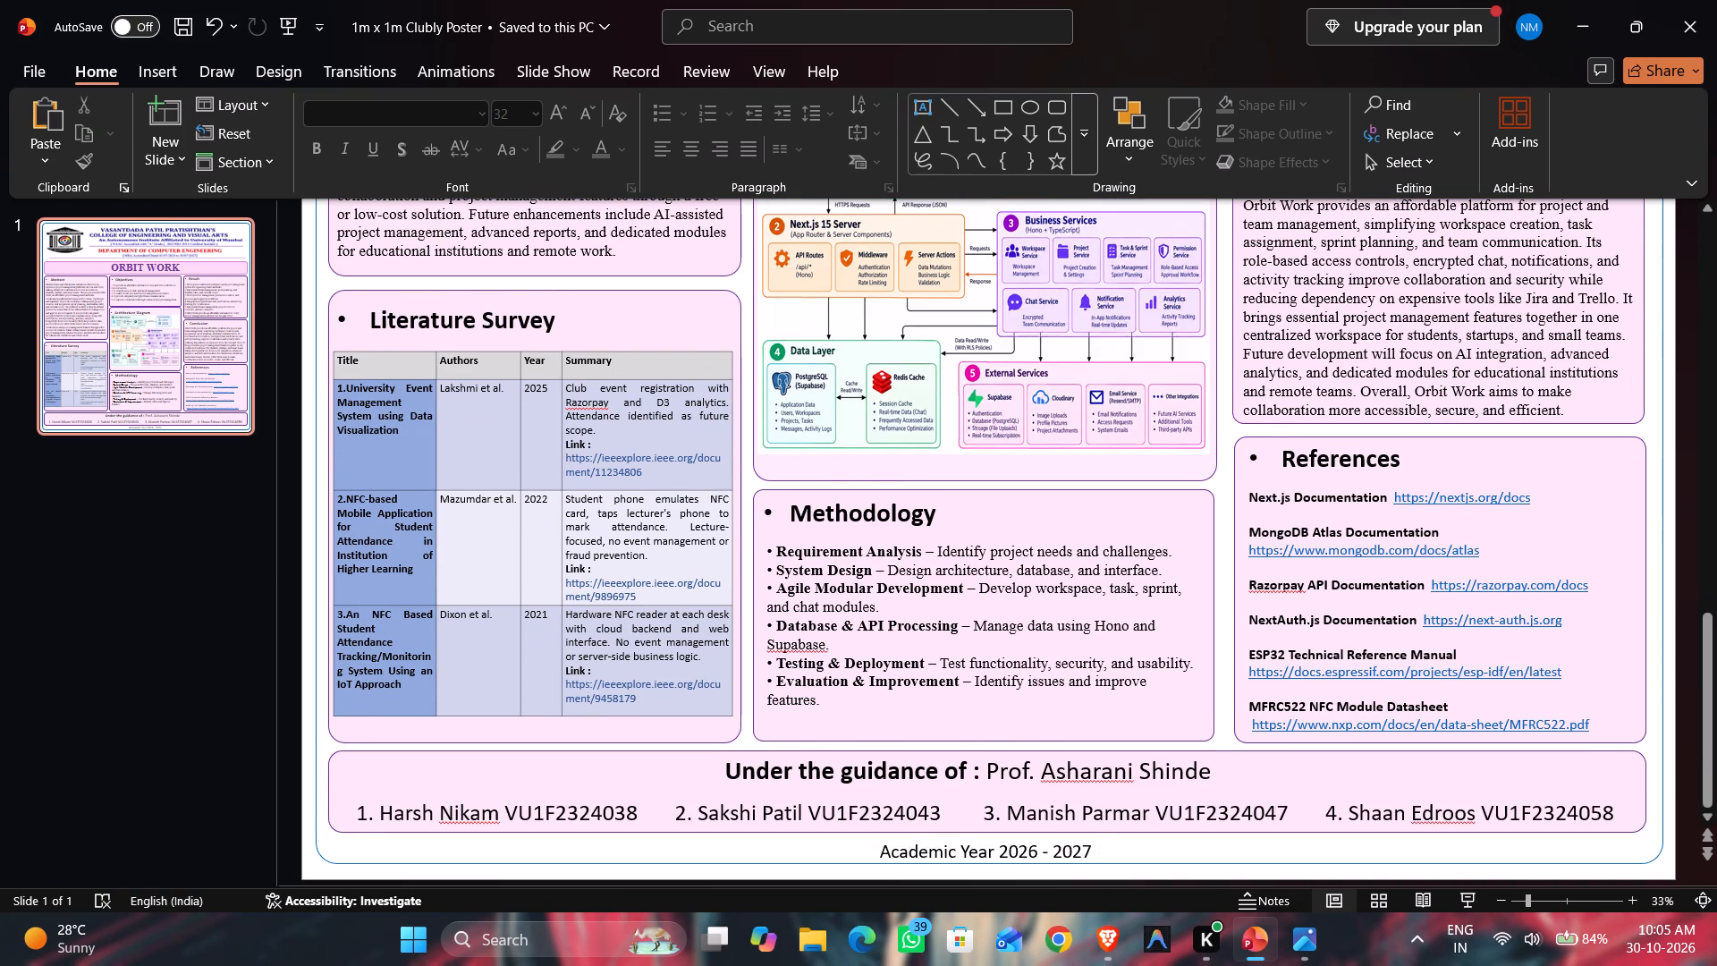
scroll(1375, 526, down, 4)
click(1206, 775)
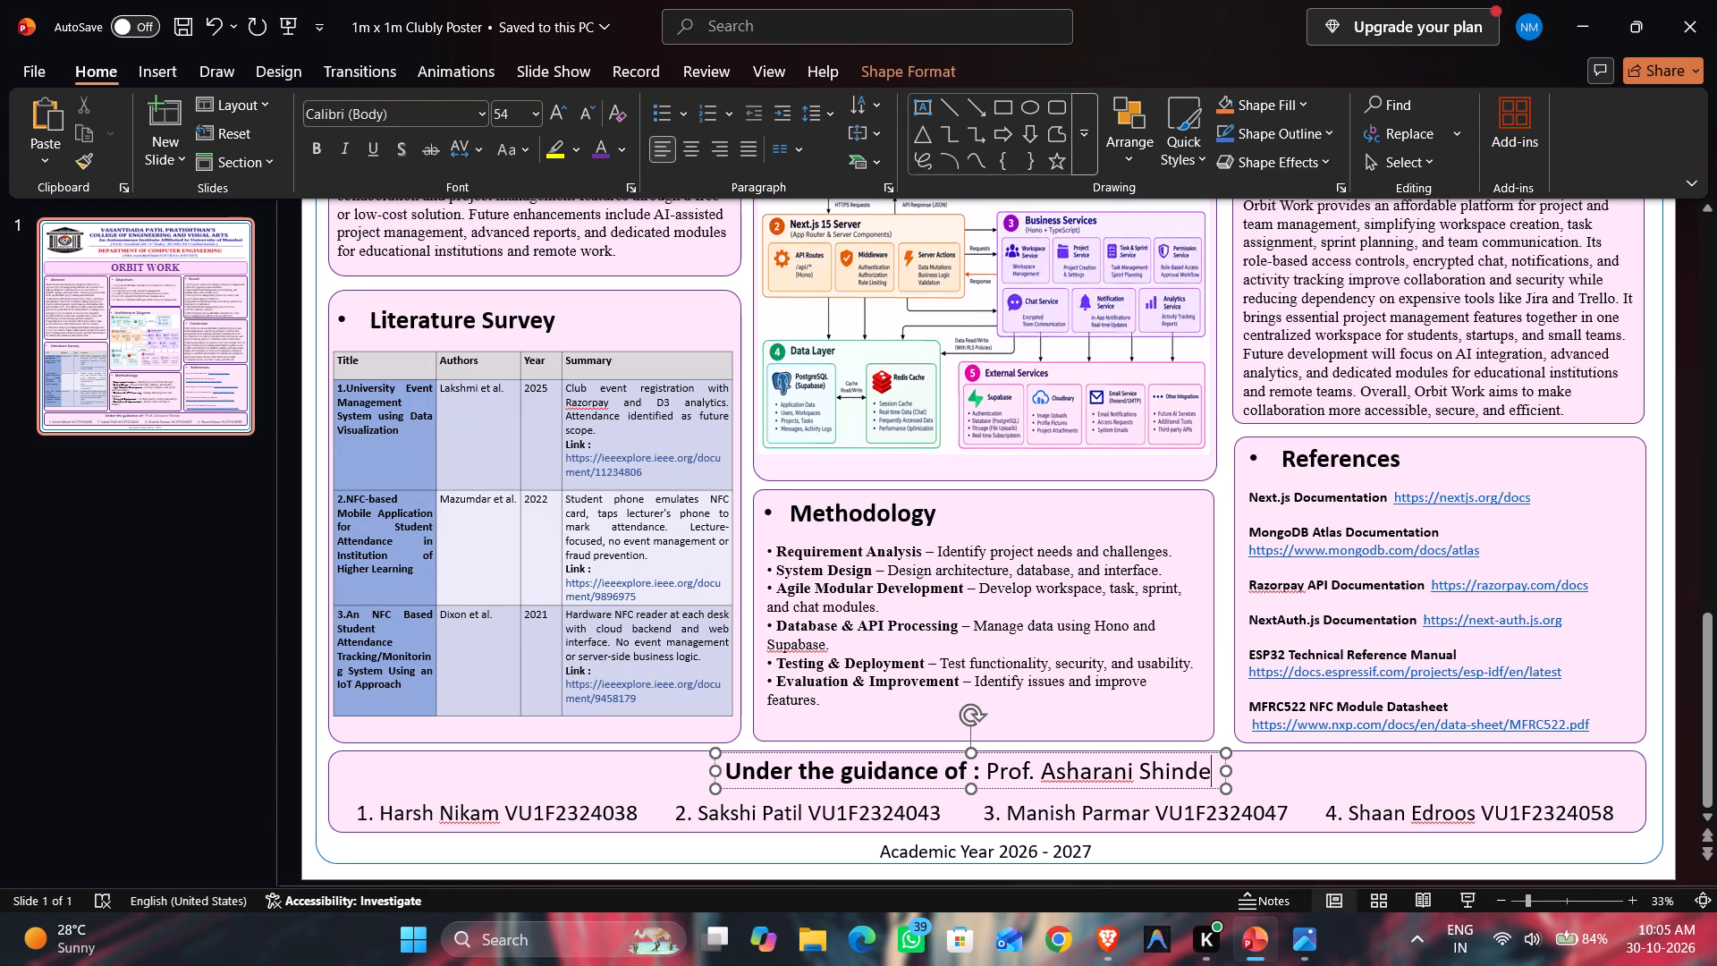
key(BackSpace)
key(BackSpace)
key(BackSpace)
key(BackSpace)
key(BackSpace)
key(BackSpace)
key(BackSpace)
key(BackSpace)
key(BackSpace)
key(BackSpace)
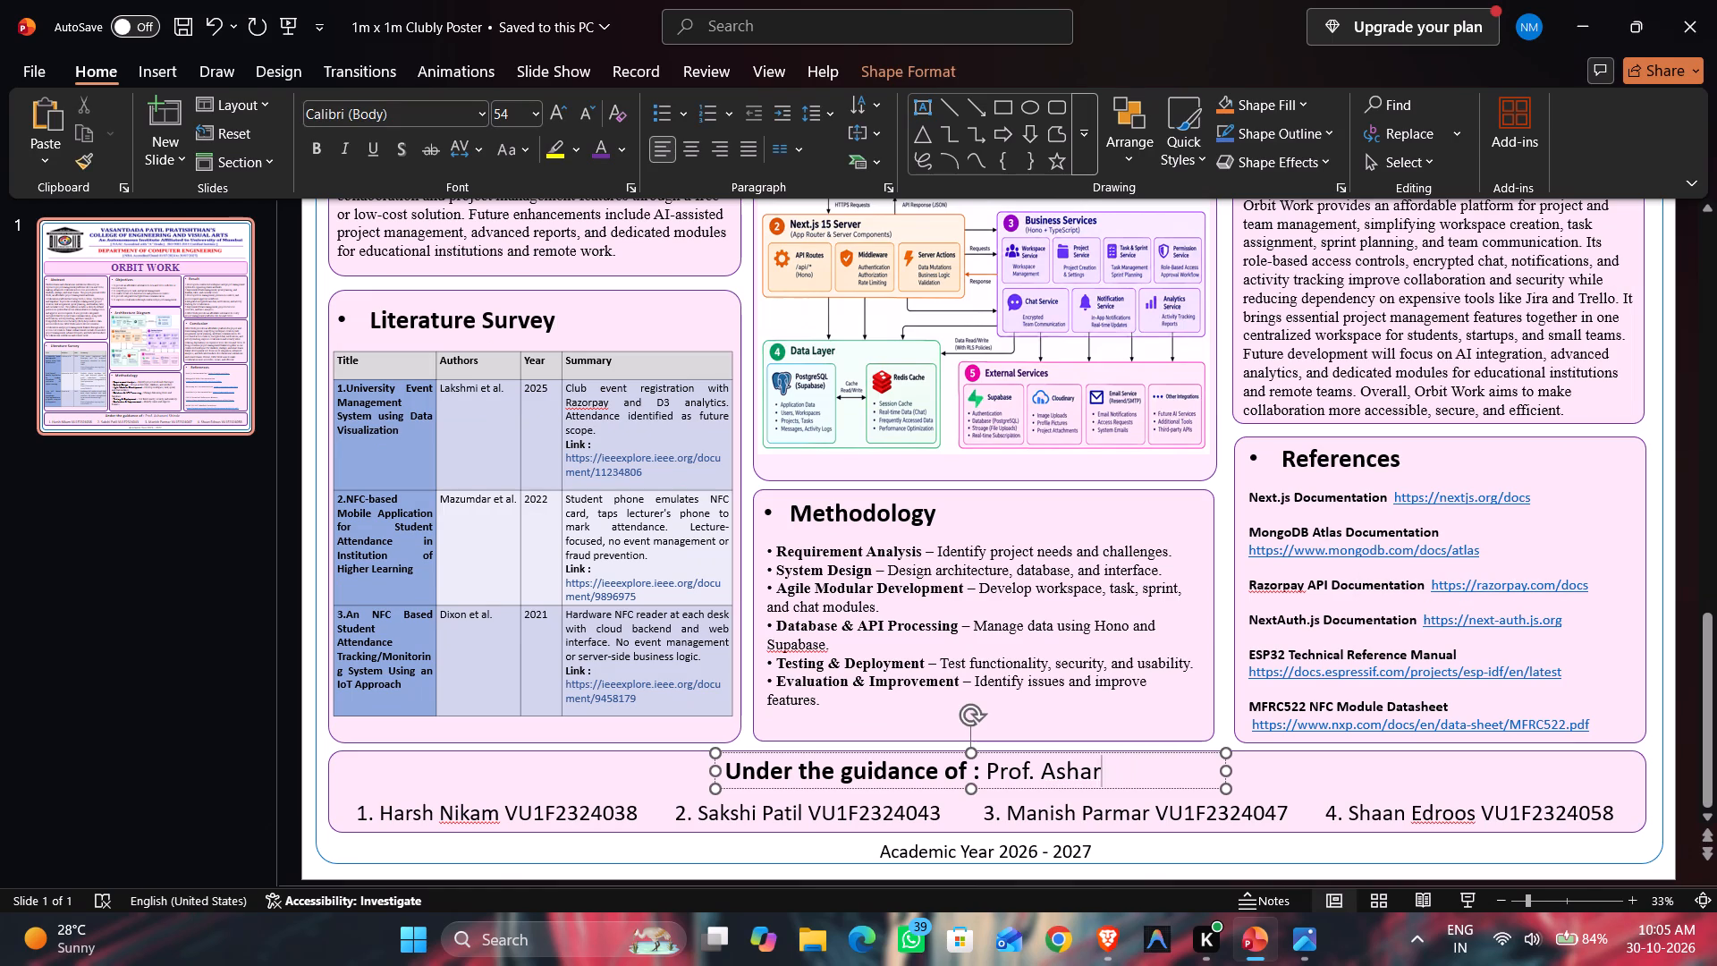
key(BackSpace)
key(BackSpace)
key(BackSpace)
key(BackSpace)
key(BackSpace)
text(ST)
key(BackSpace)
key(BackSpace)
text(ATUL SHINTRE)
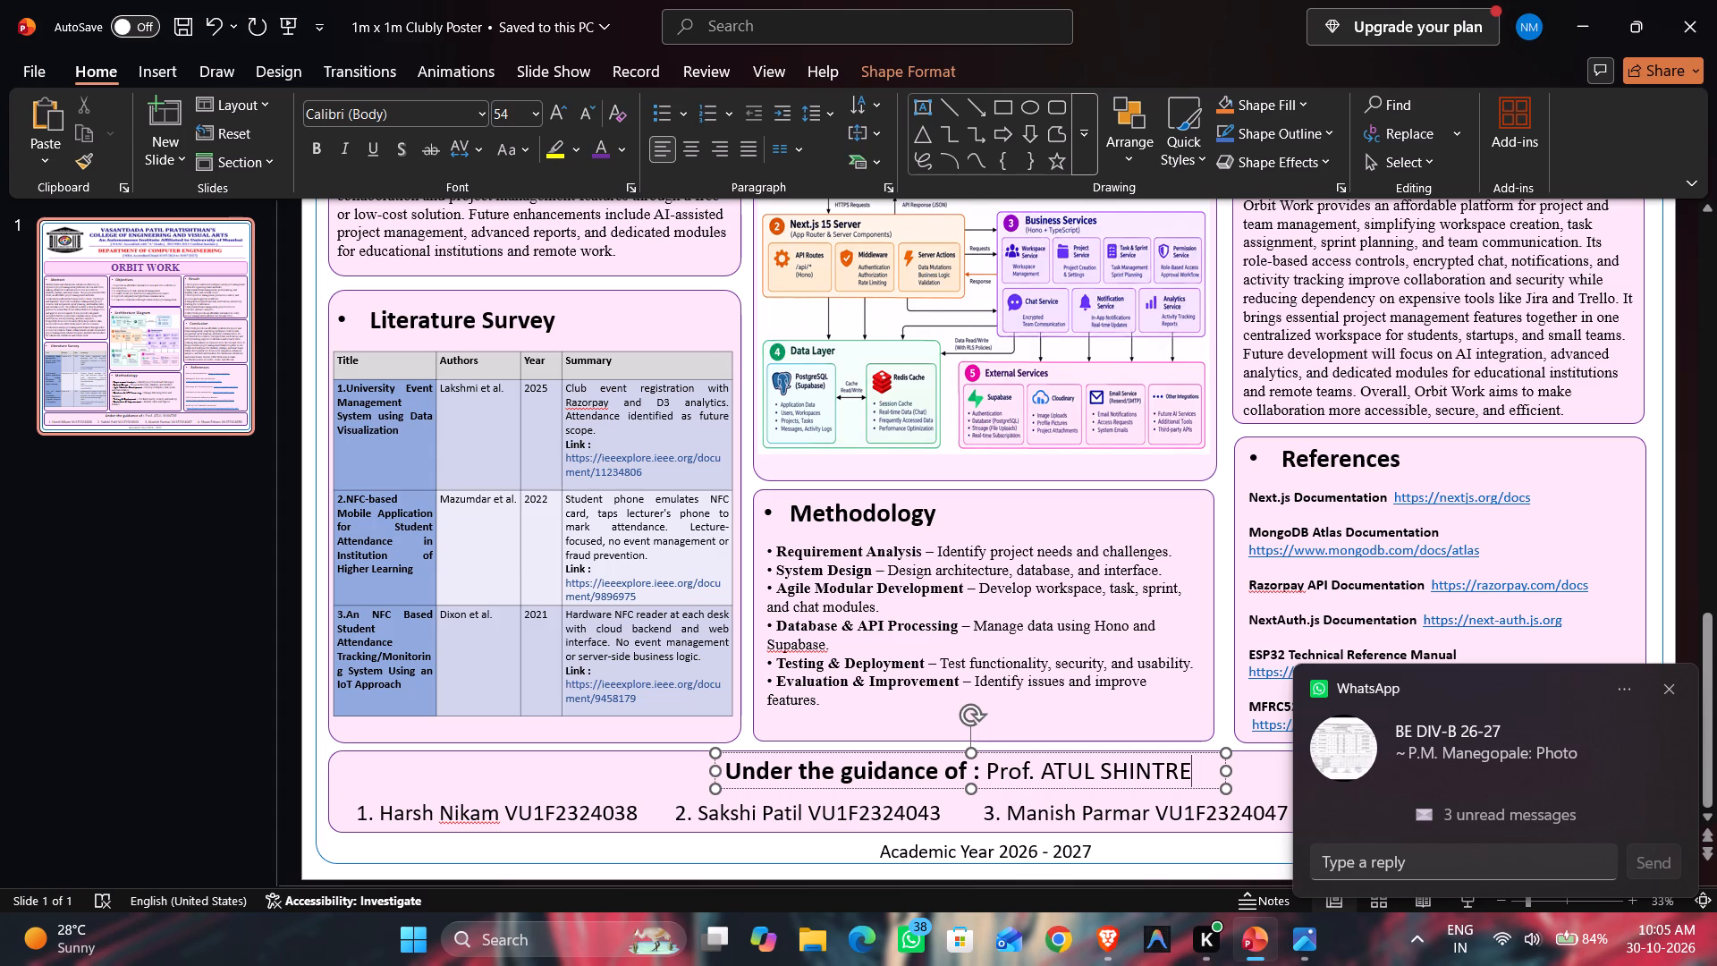
Set the whole "Under the guidance of" line to the Times New Roman font.
double_click(1178, 770)
key(ctrl+a)
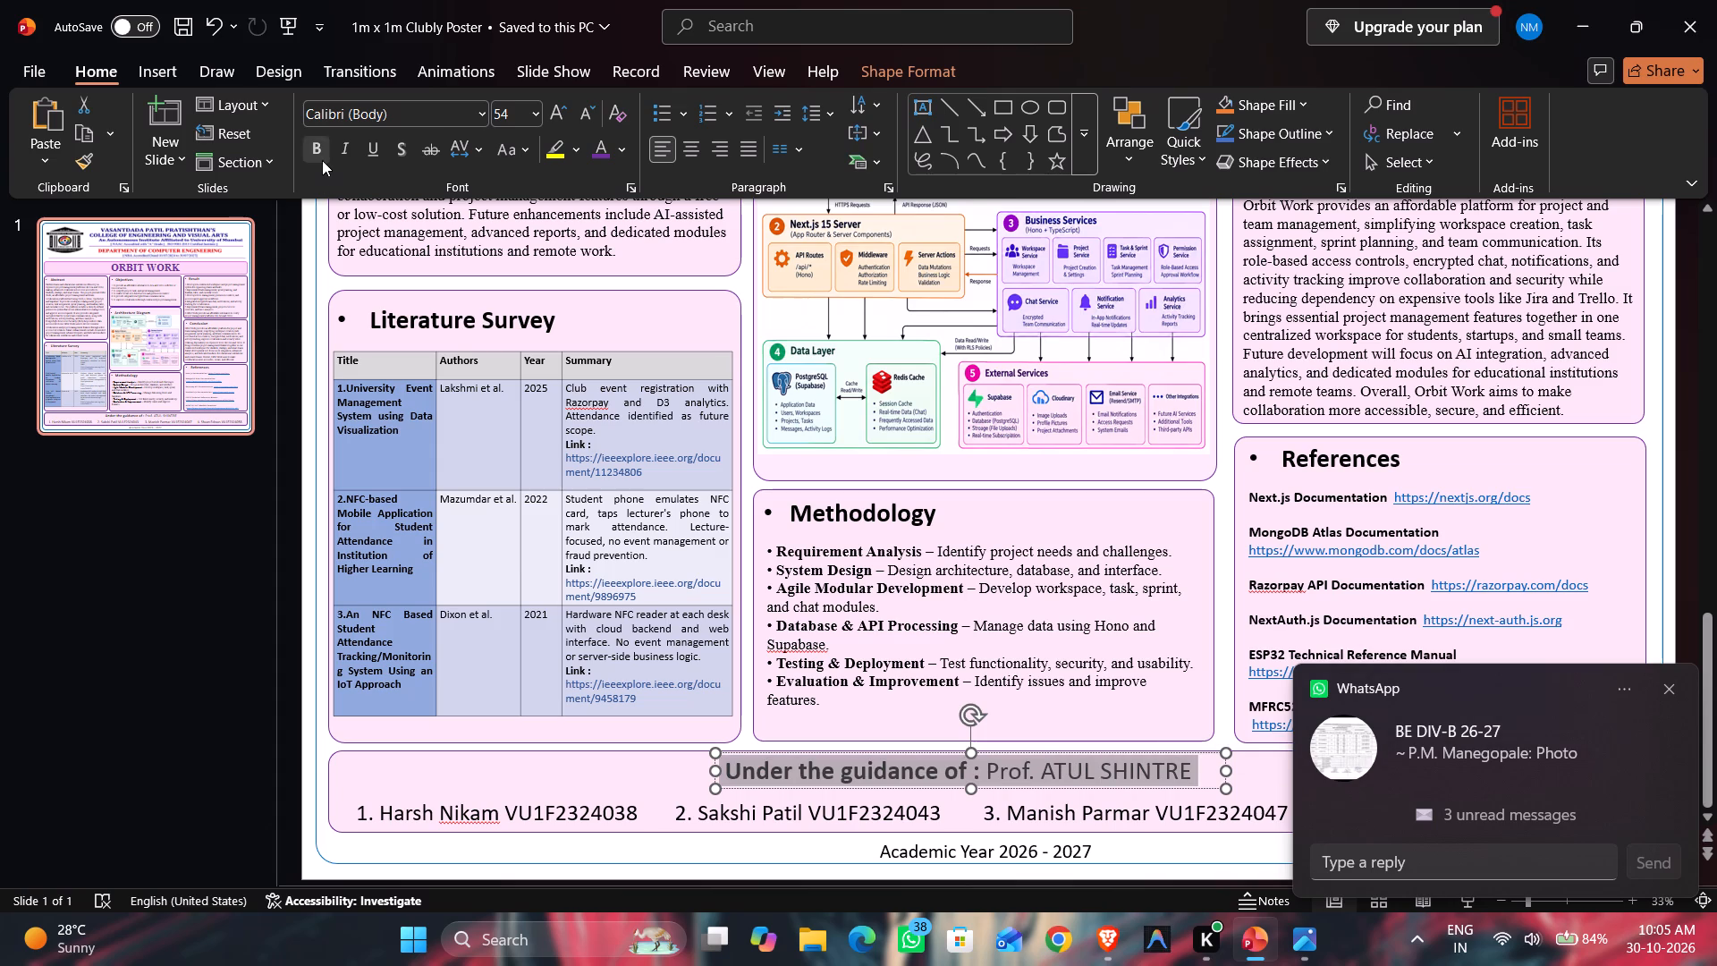
click(483, 110)
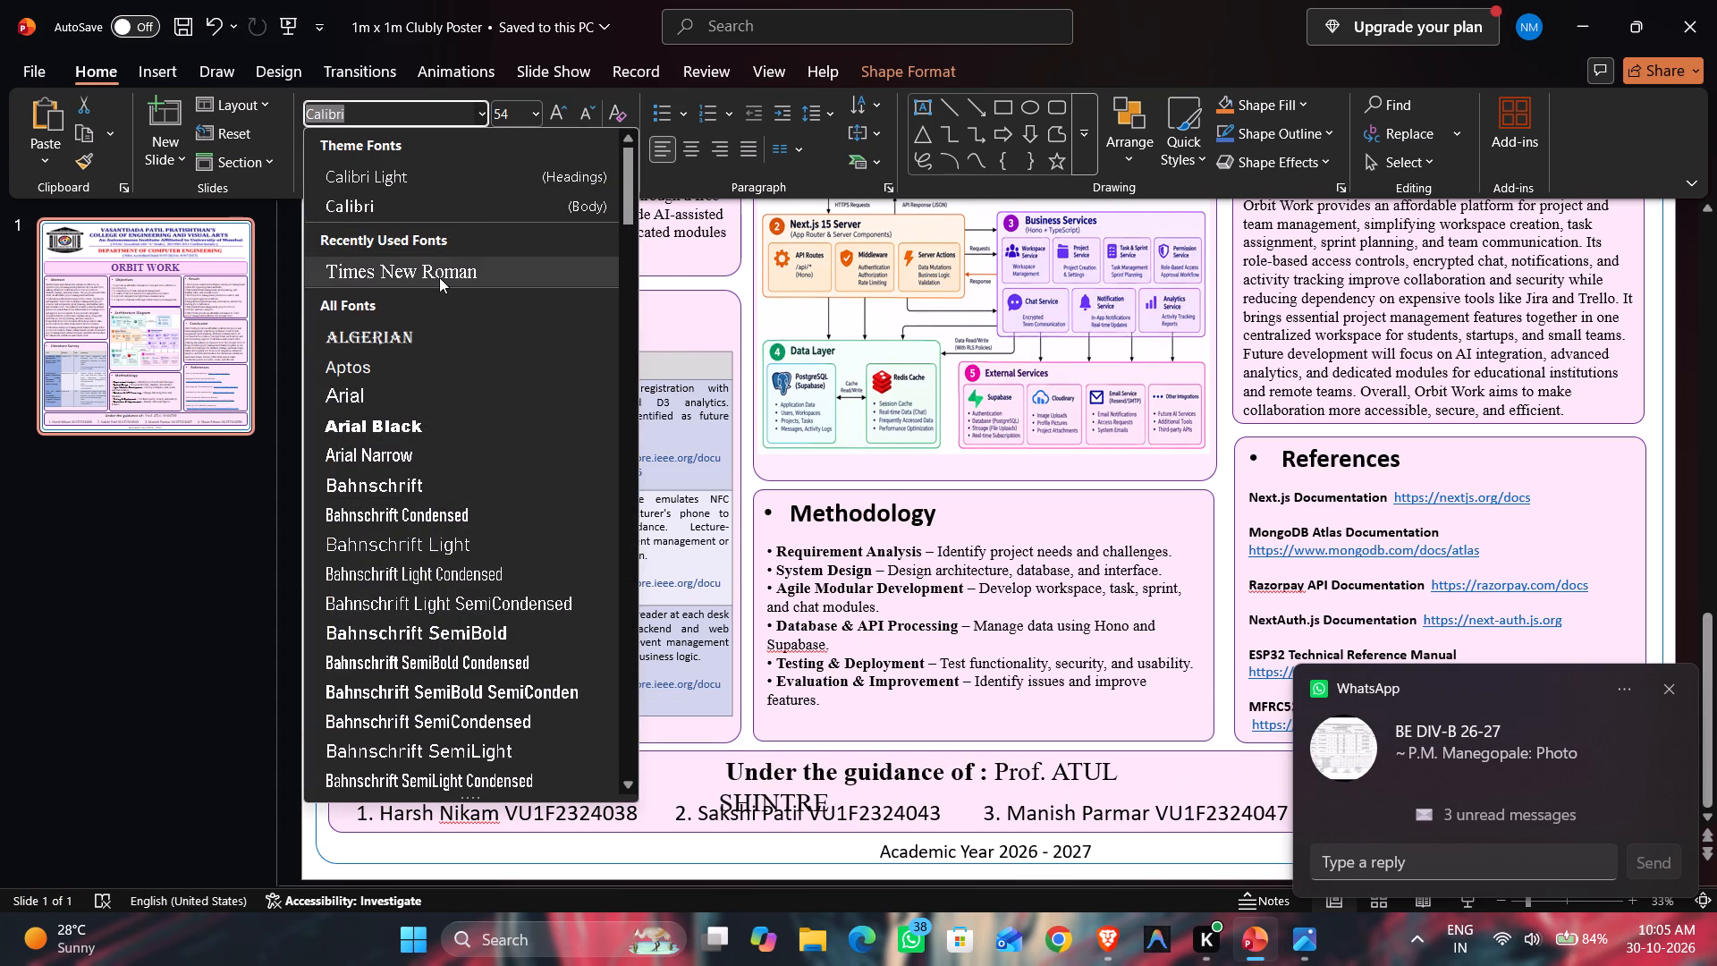
click(439, 277)
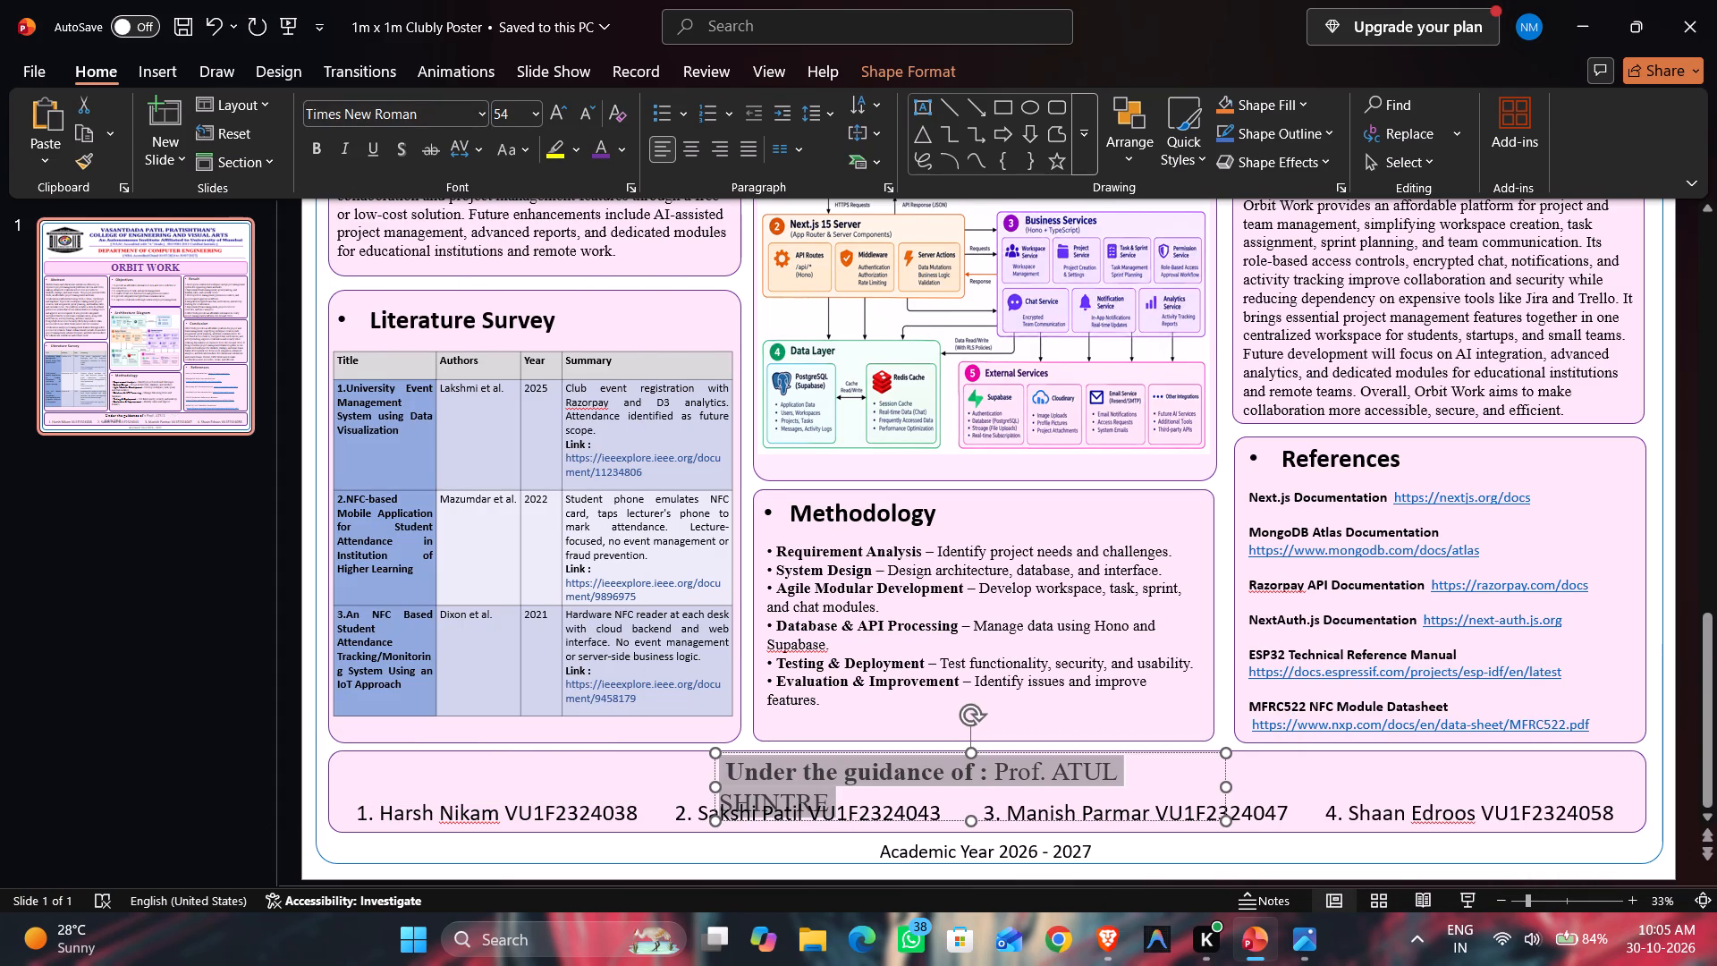
Widen the "Under the guidance of" text box slightly so the guide's name fits on a single line.
drag(1224, 788, 1240, 787)
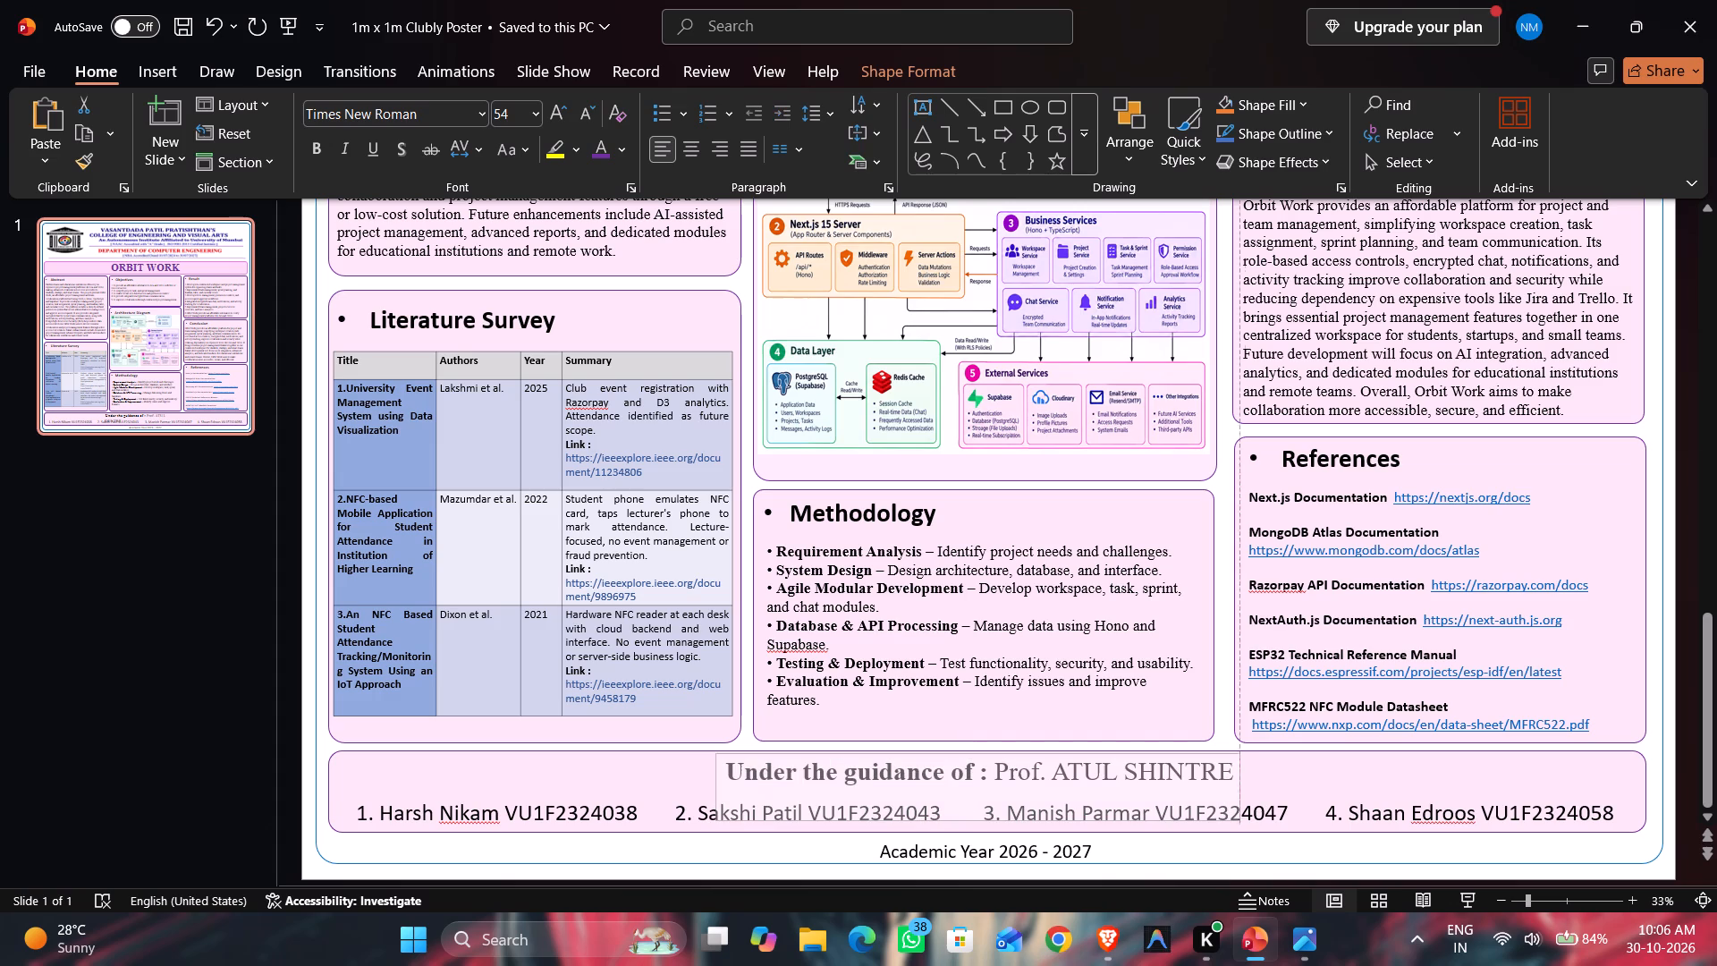
drag(1240, 787, 1245, 787)
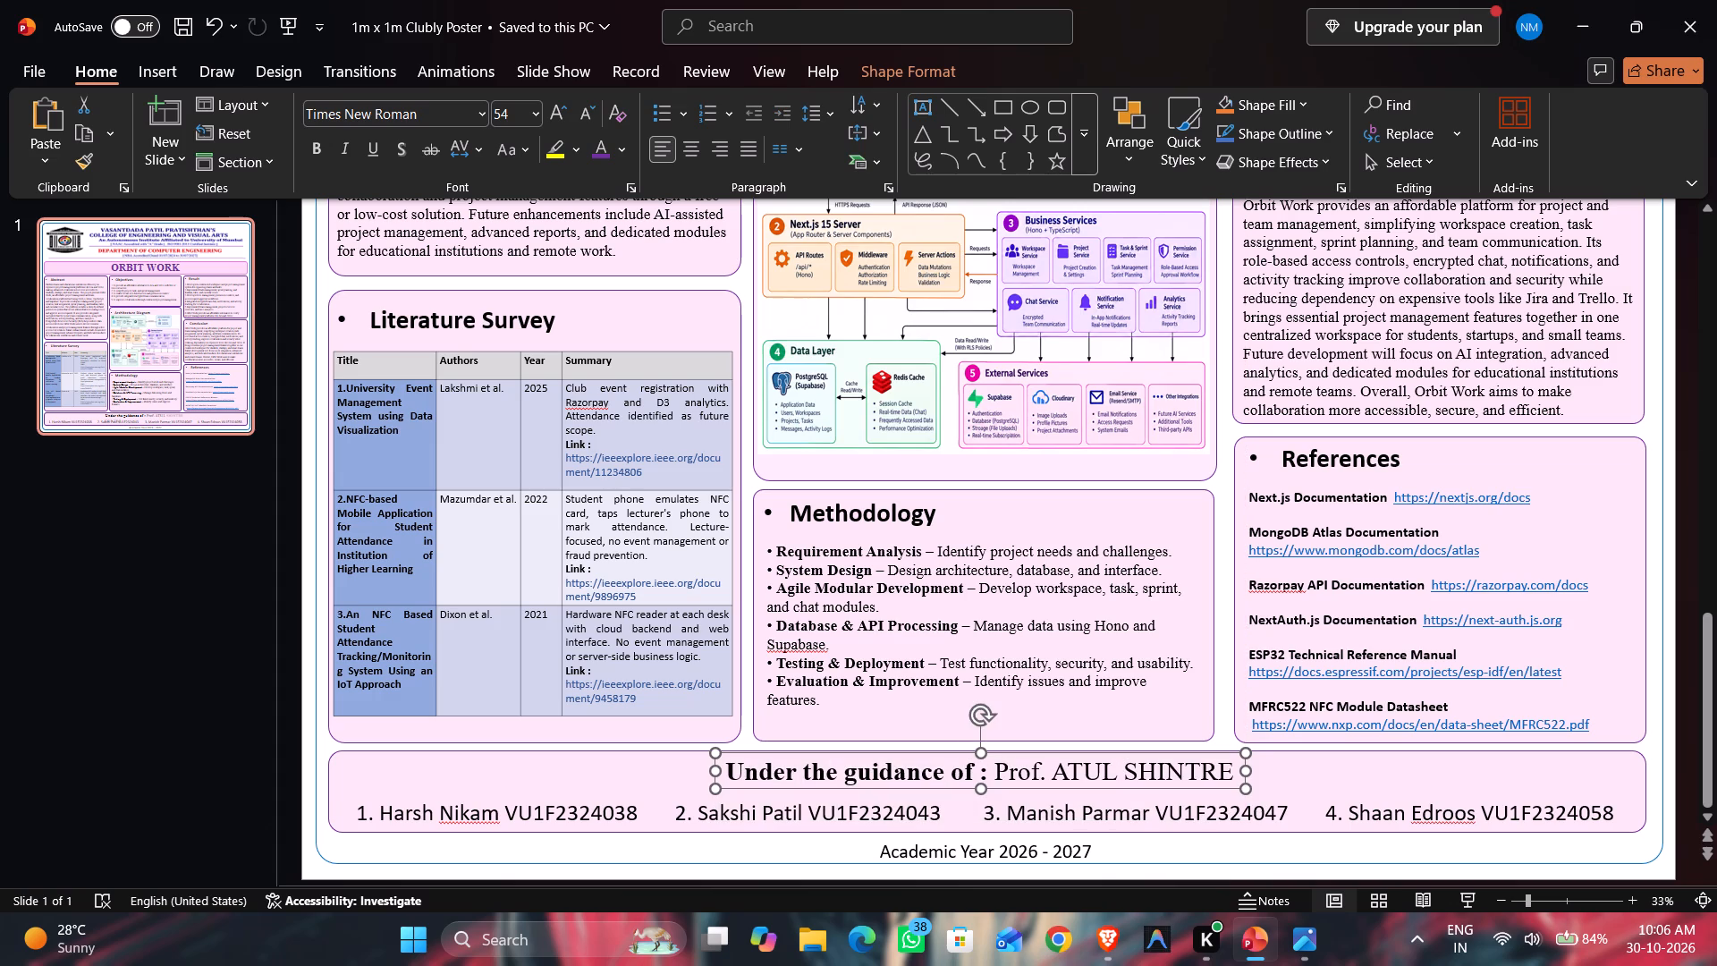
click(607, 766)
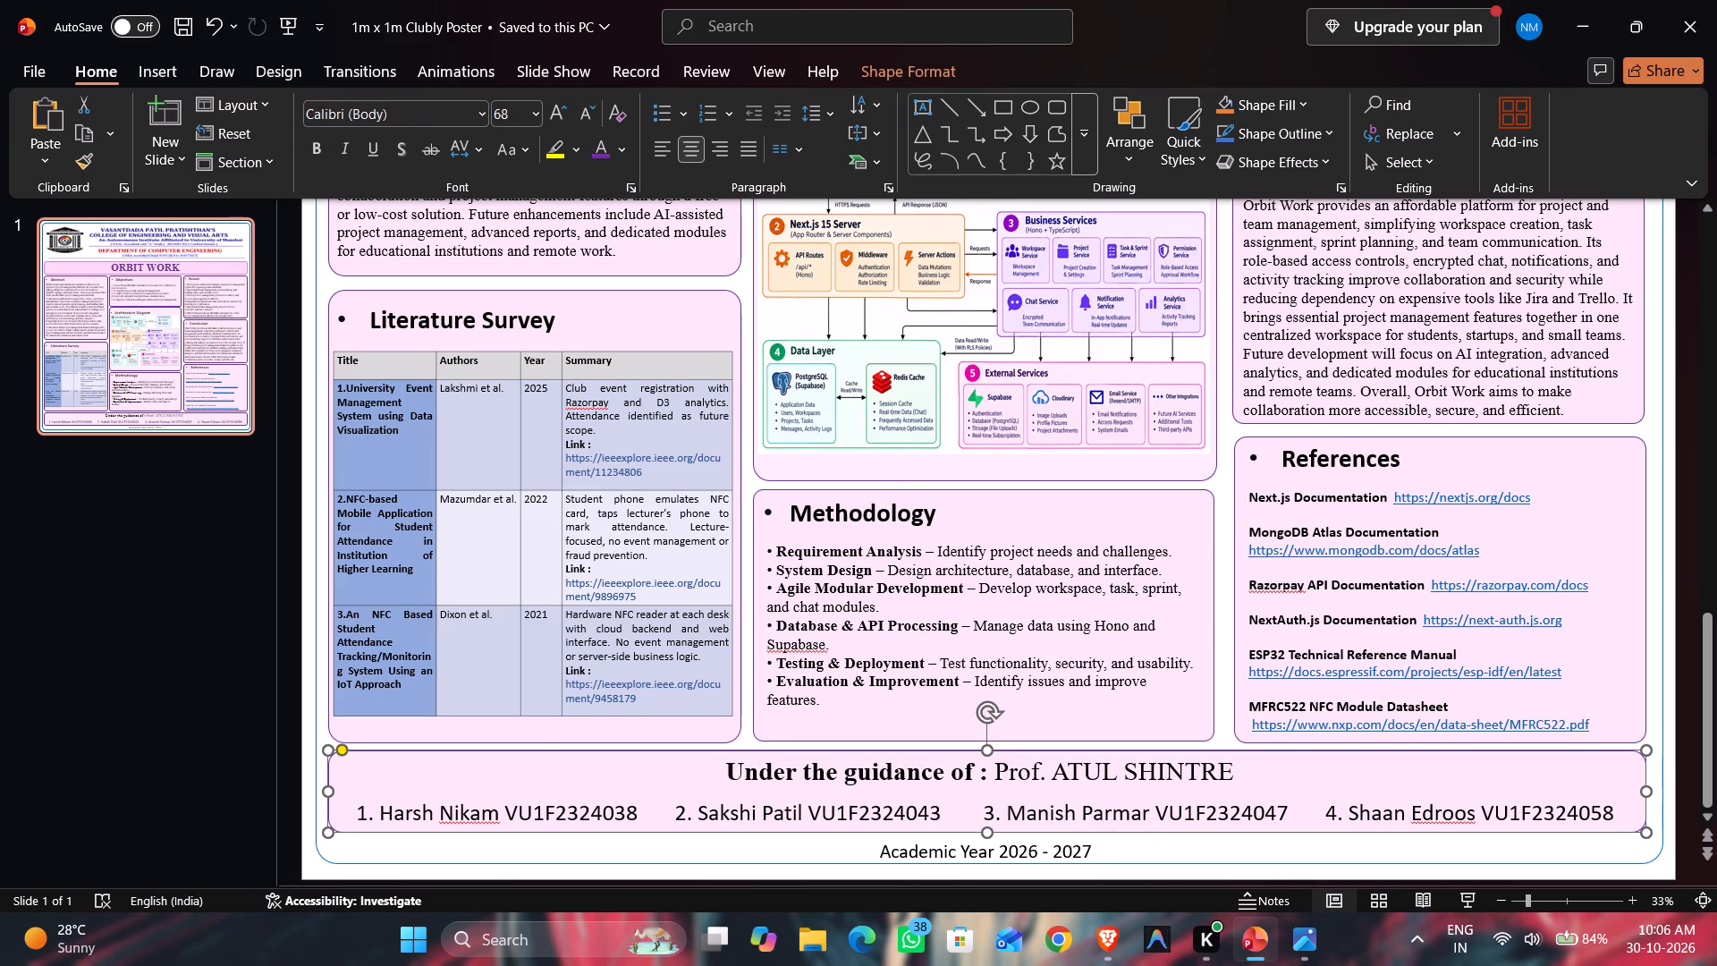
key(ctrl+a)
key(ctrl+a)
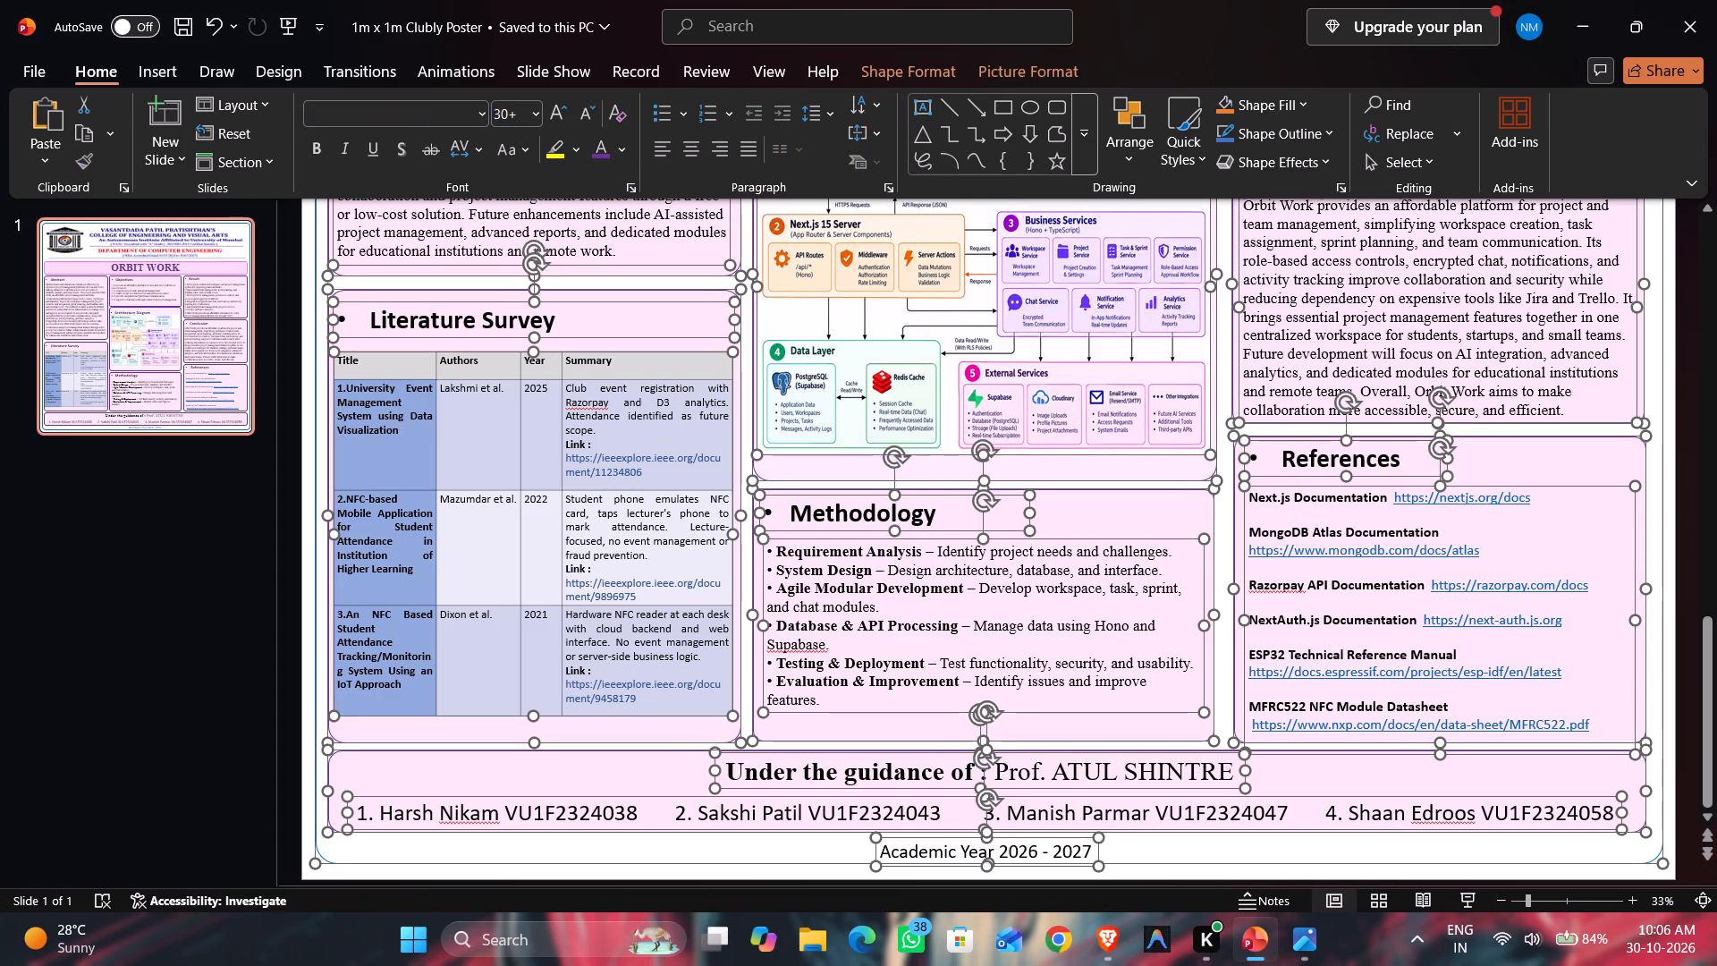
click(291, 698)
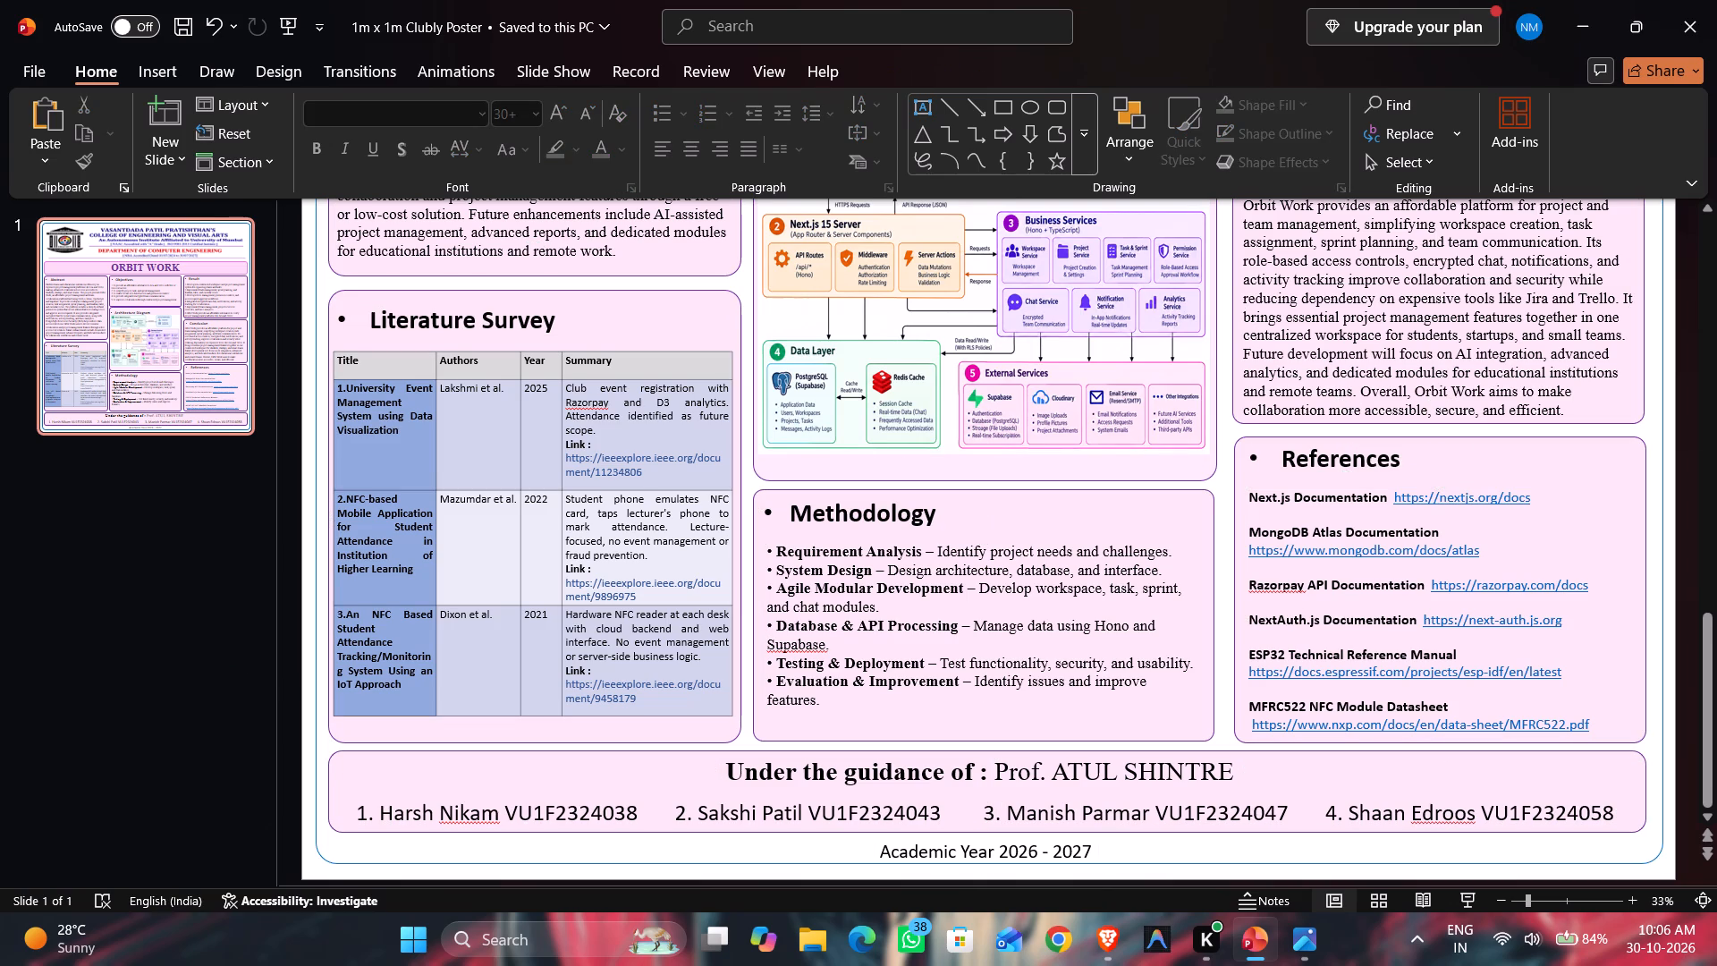
Delete the first student's name from the numbered student list beneath the guidance line, keeping the roll number.
click(501, 817)
key(BackSpace)
key(BackSpace)
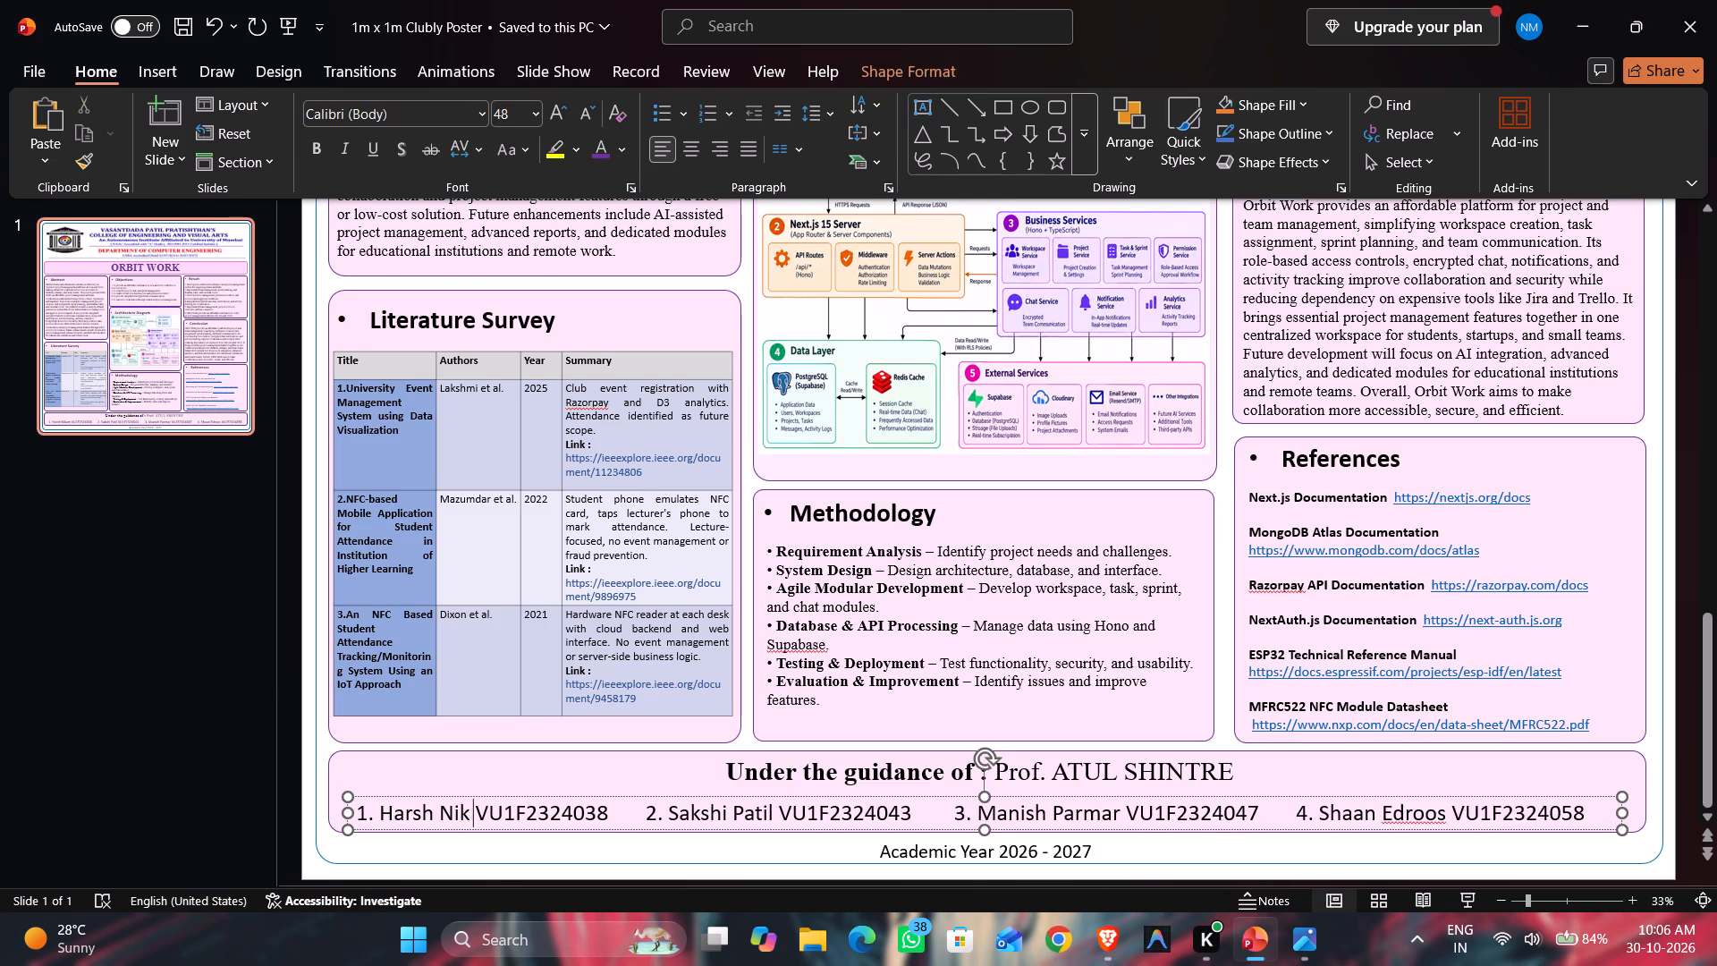
key(BackSpace)
key(BackSpace)
key(BackSpace)
key(BackSpace)
key(BackSpace)
key(BackSpace)
key(BackSpace)
key(BackSpace)
key(BackSpace)
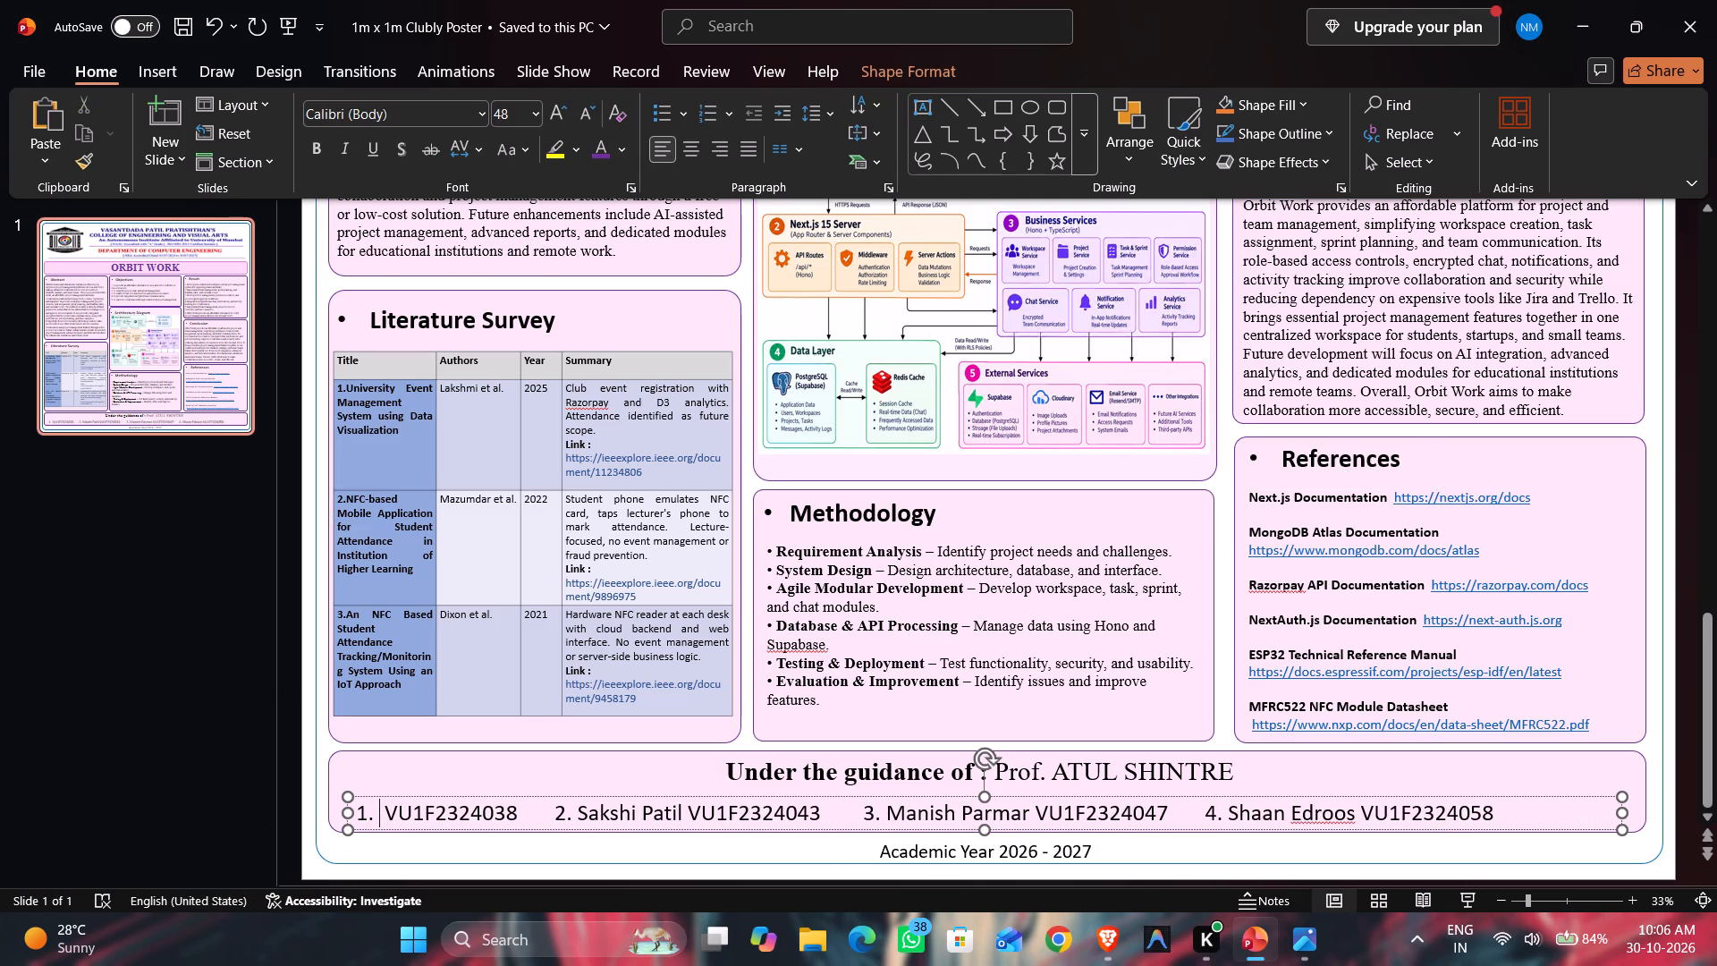
Set the entire student list line to the Times New Roman font.
key(ctrl+a)
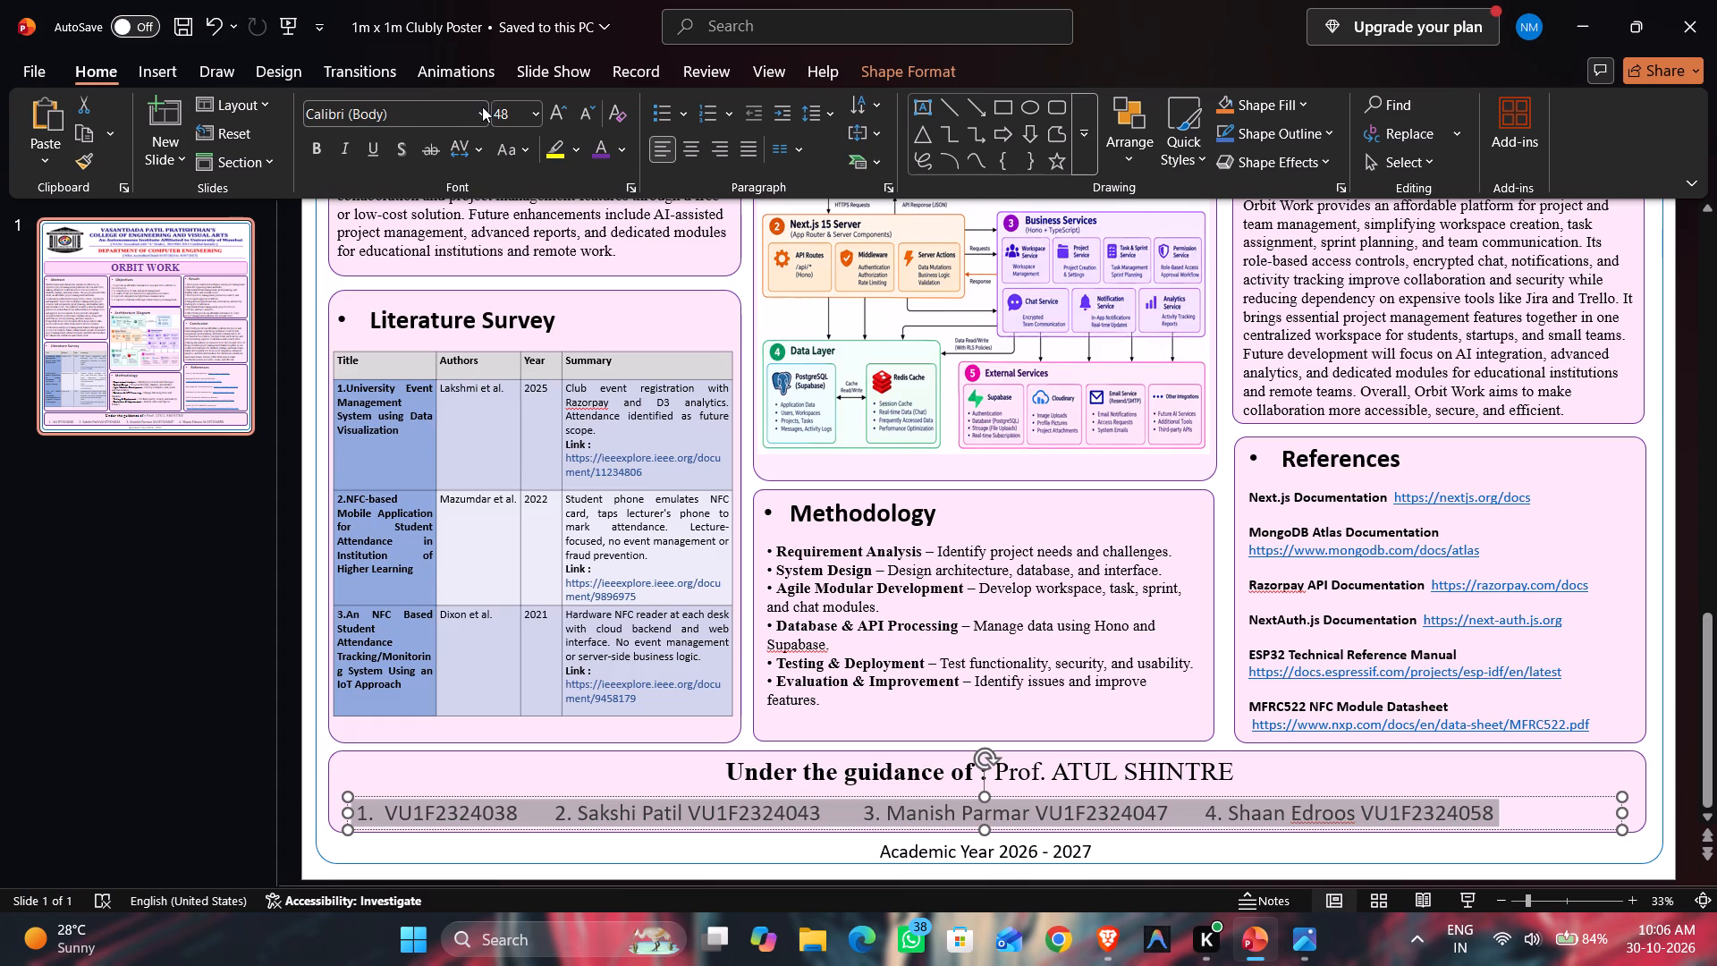
click(482, 106)
click(413, 263)
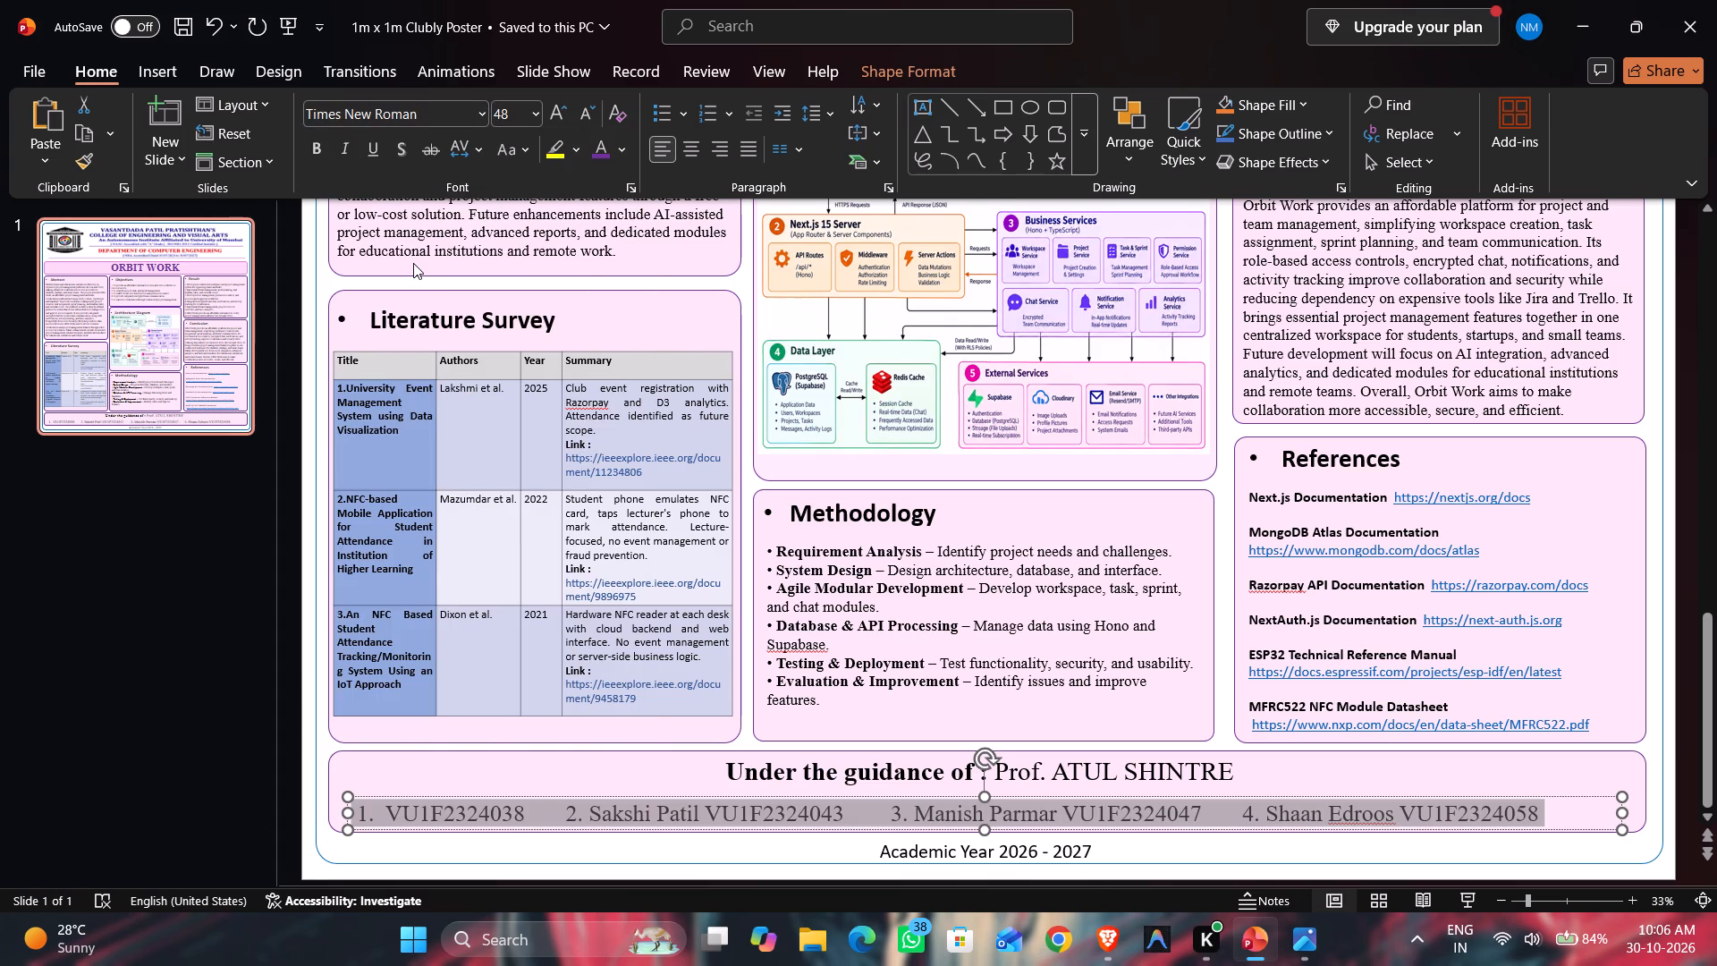
Enter the new first student's name in capitals before the roll number, and update that student's roll number.
click(385, 819)
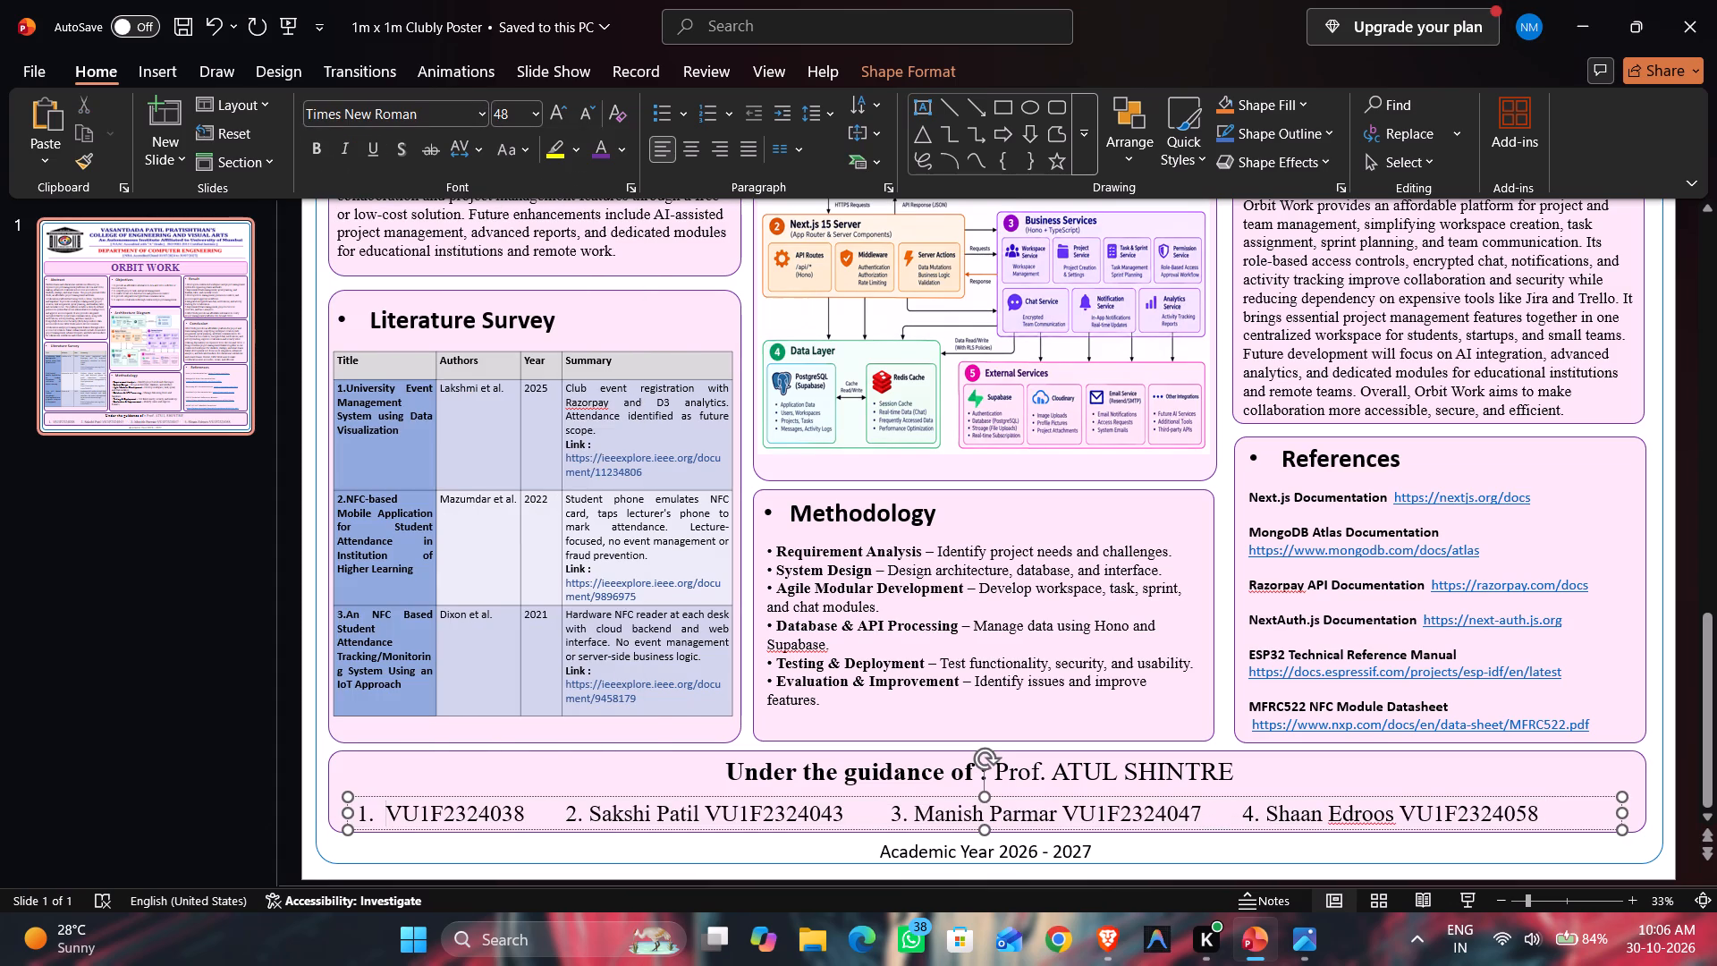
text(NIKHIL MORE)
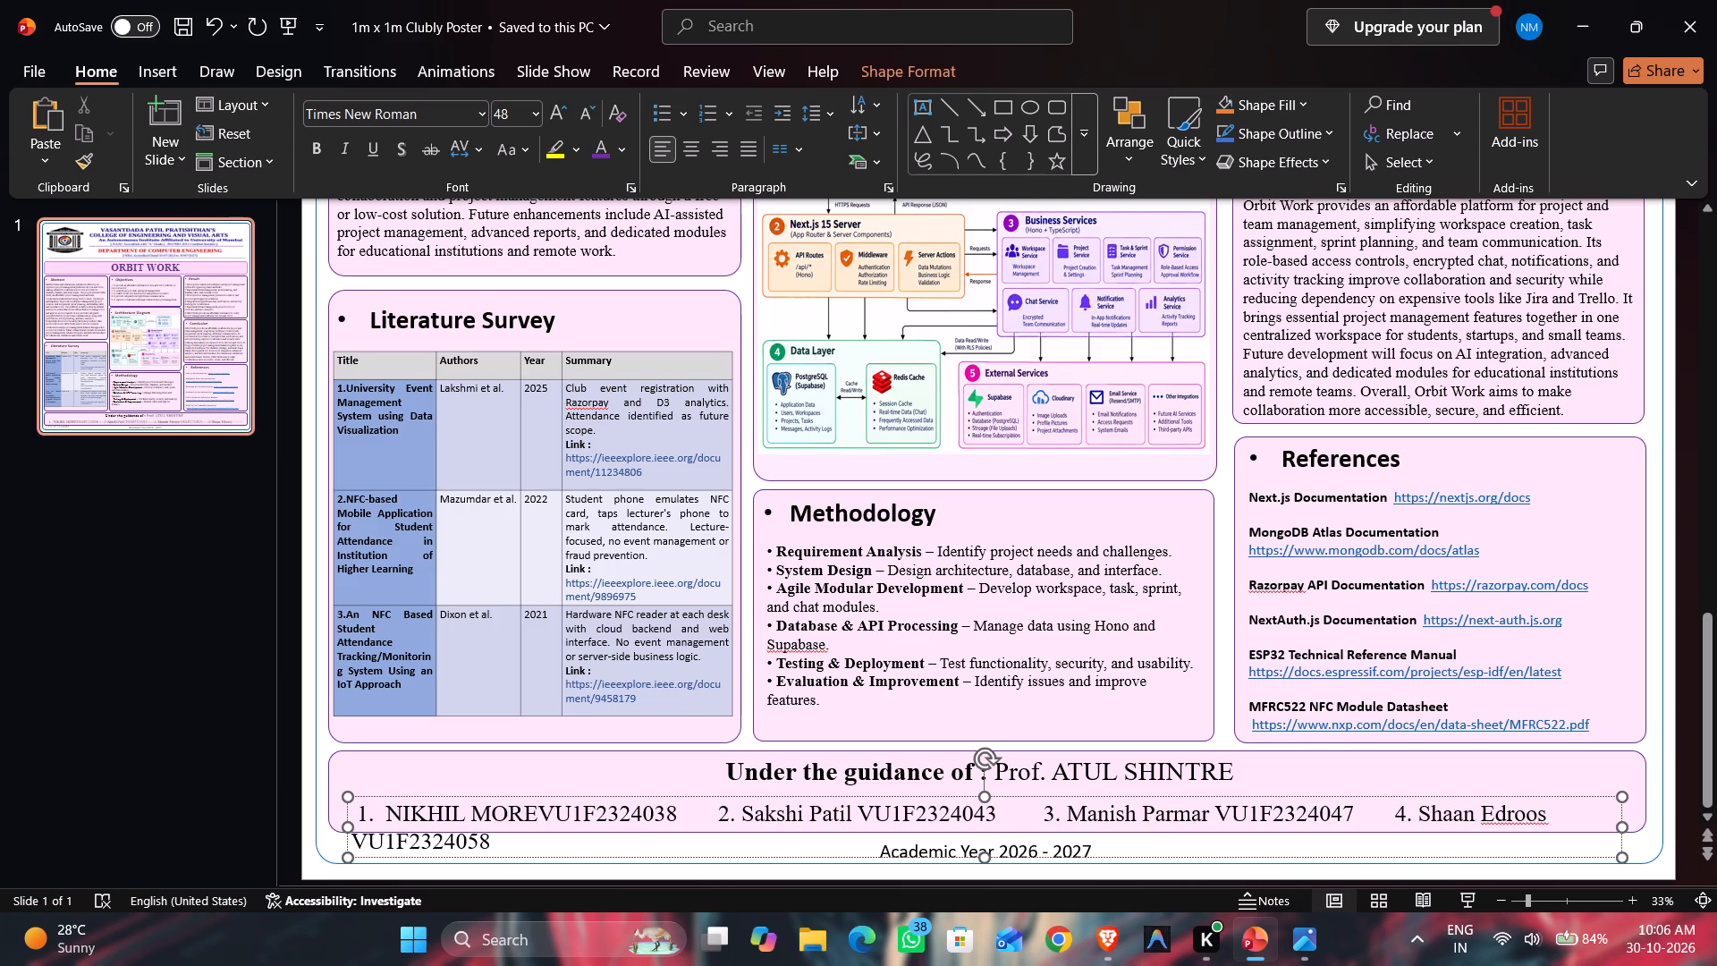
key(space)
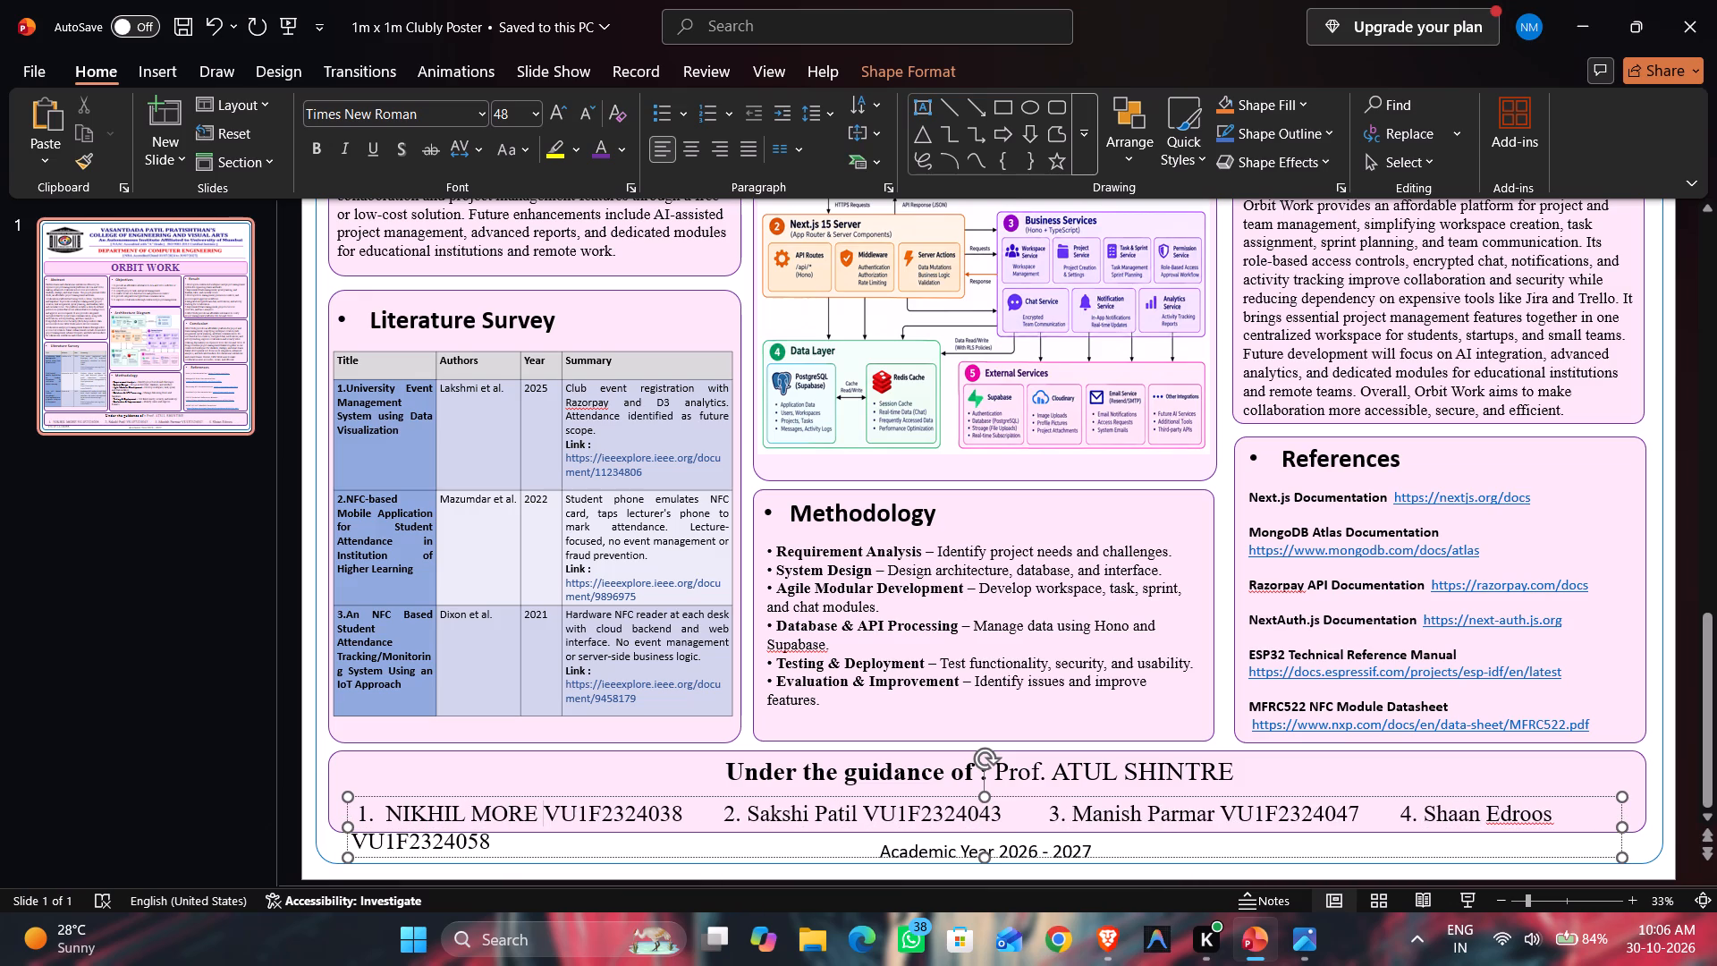
click(682, 815)
key(BackSpace)
key(BackSpace)
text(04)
Replace the second student's name in the list with the new team member's name in capitals.
click(858, 822)
key(BackSpace)
key(BackSpace)
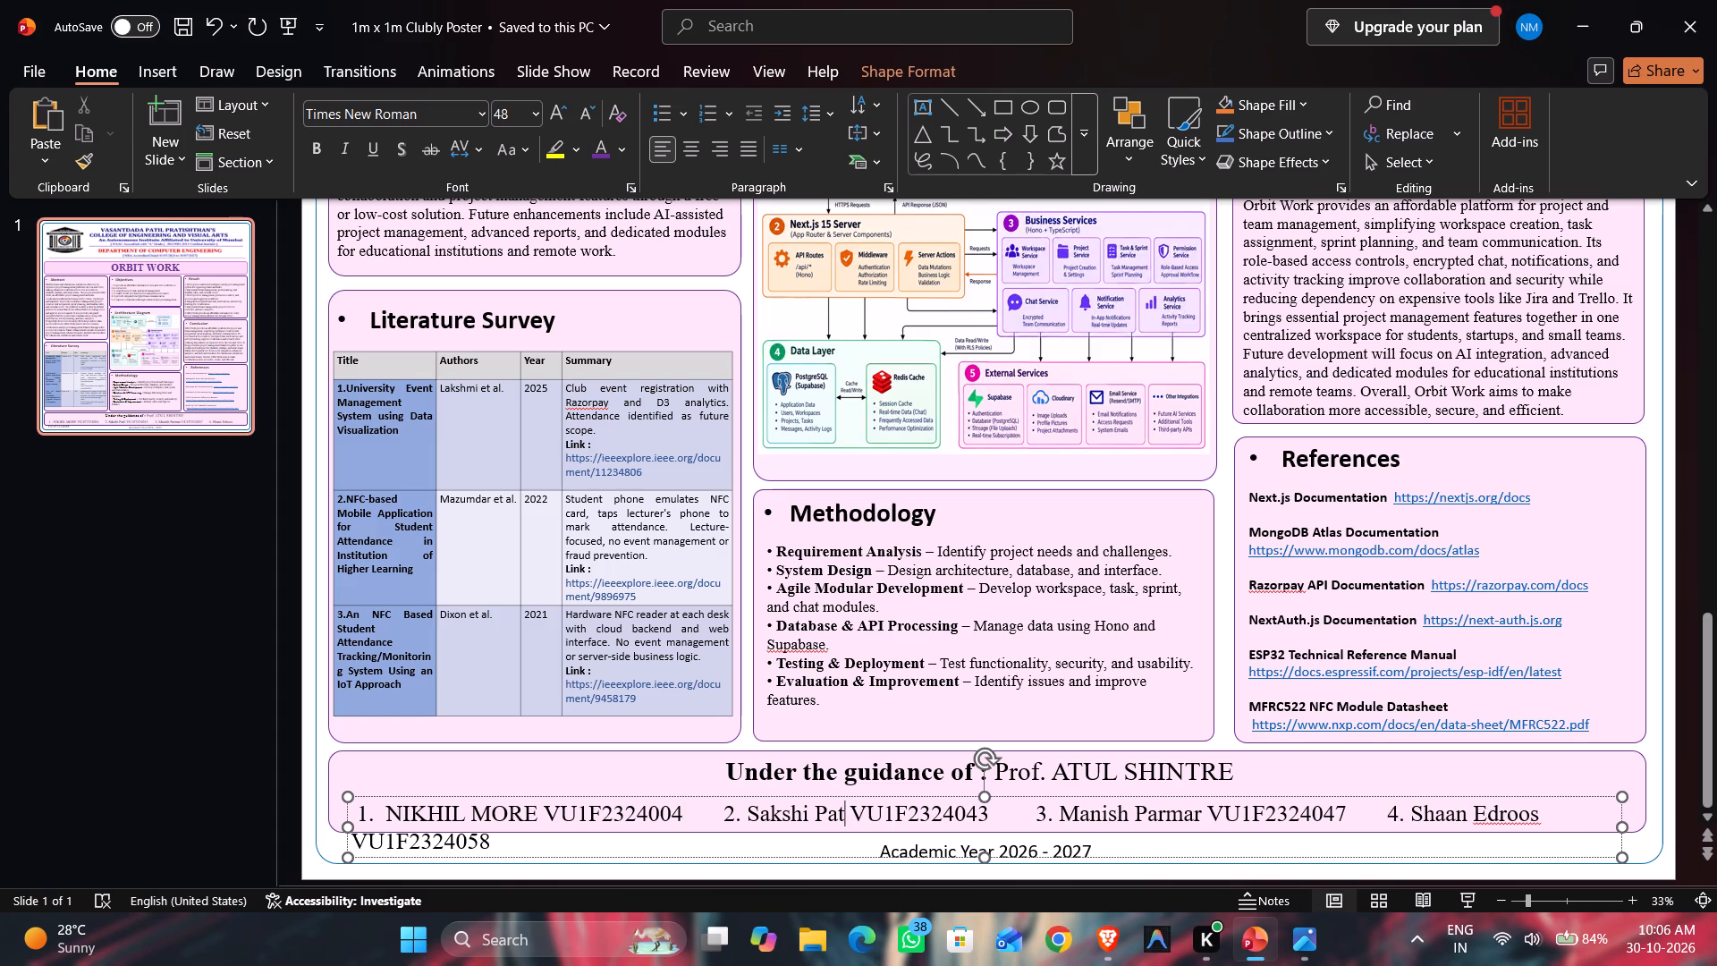
key(BackSpace)
key(BackSpace)
key(BackSpace)
key(BackSpace)
key(BackSpace)
key(BackSpace)
key(BackSpace)
key(BackSpace)
key(BackSpace)
key(BackSpace)
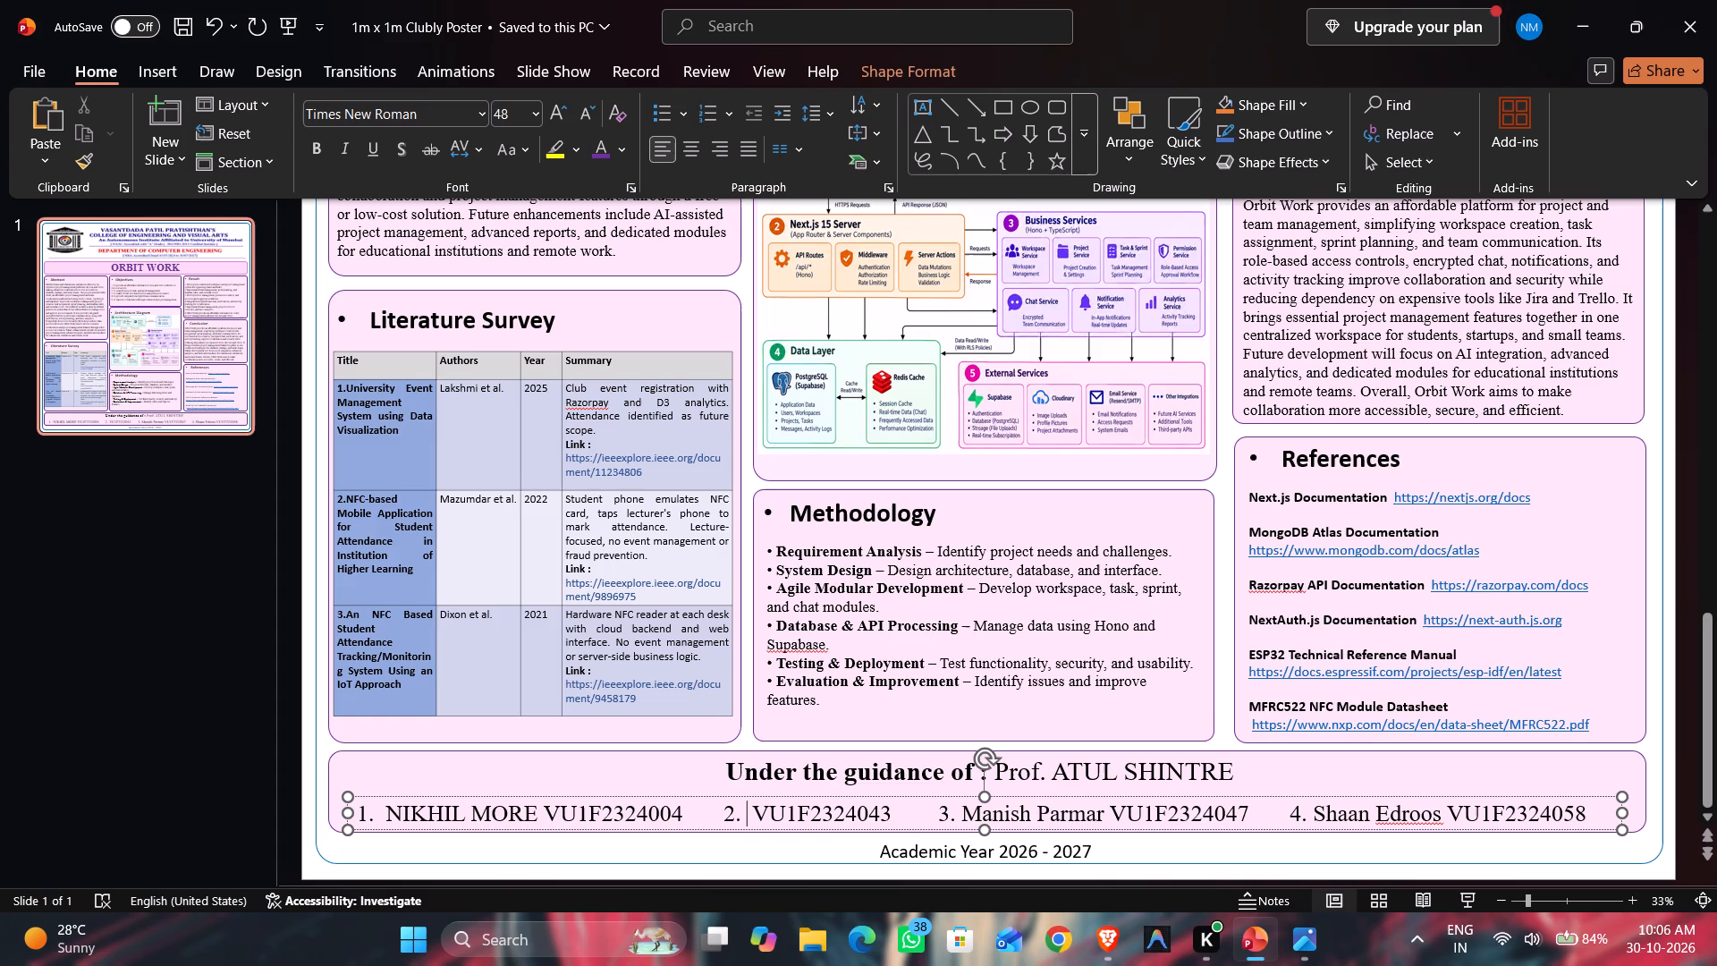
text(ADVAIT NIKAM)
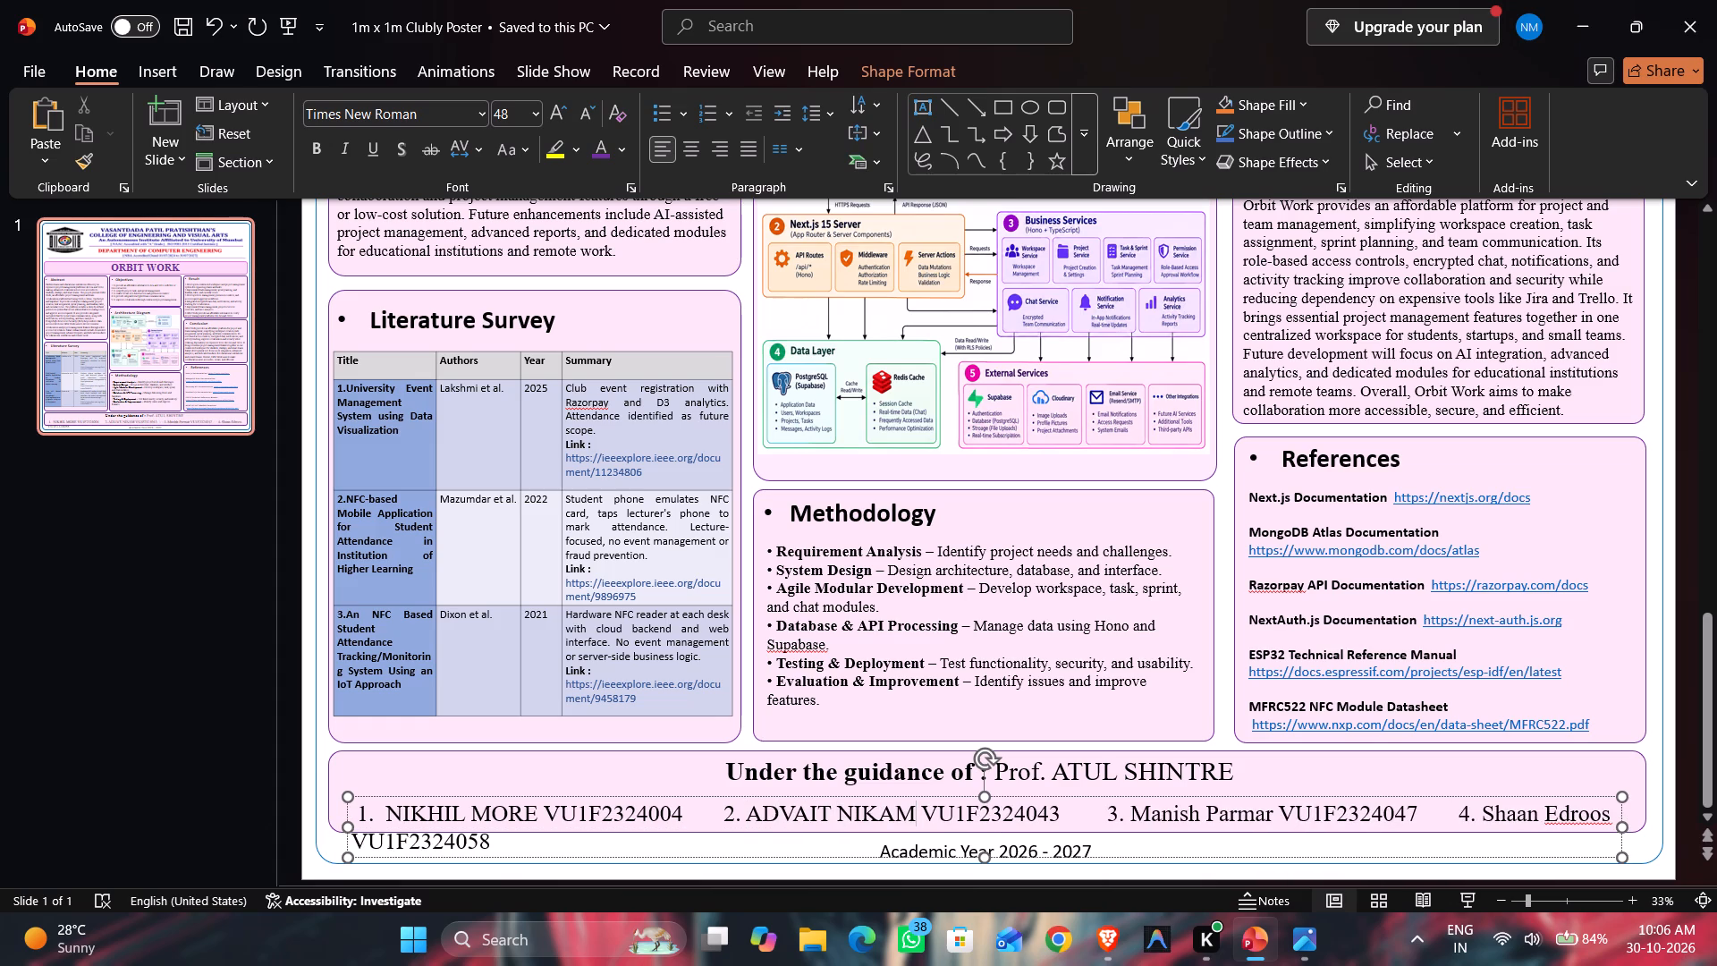
Change the last two digits of the second student's roll number to the new member's.
click(1063, 820)
key(BackSpace)
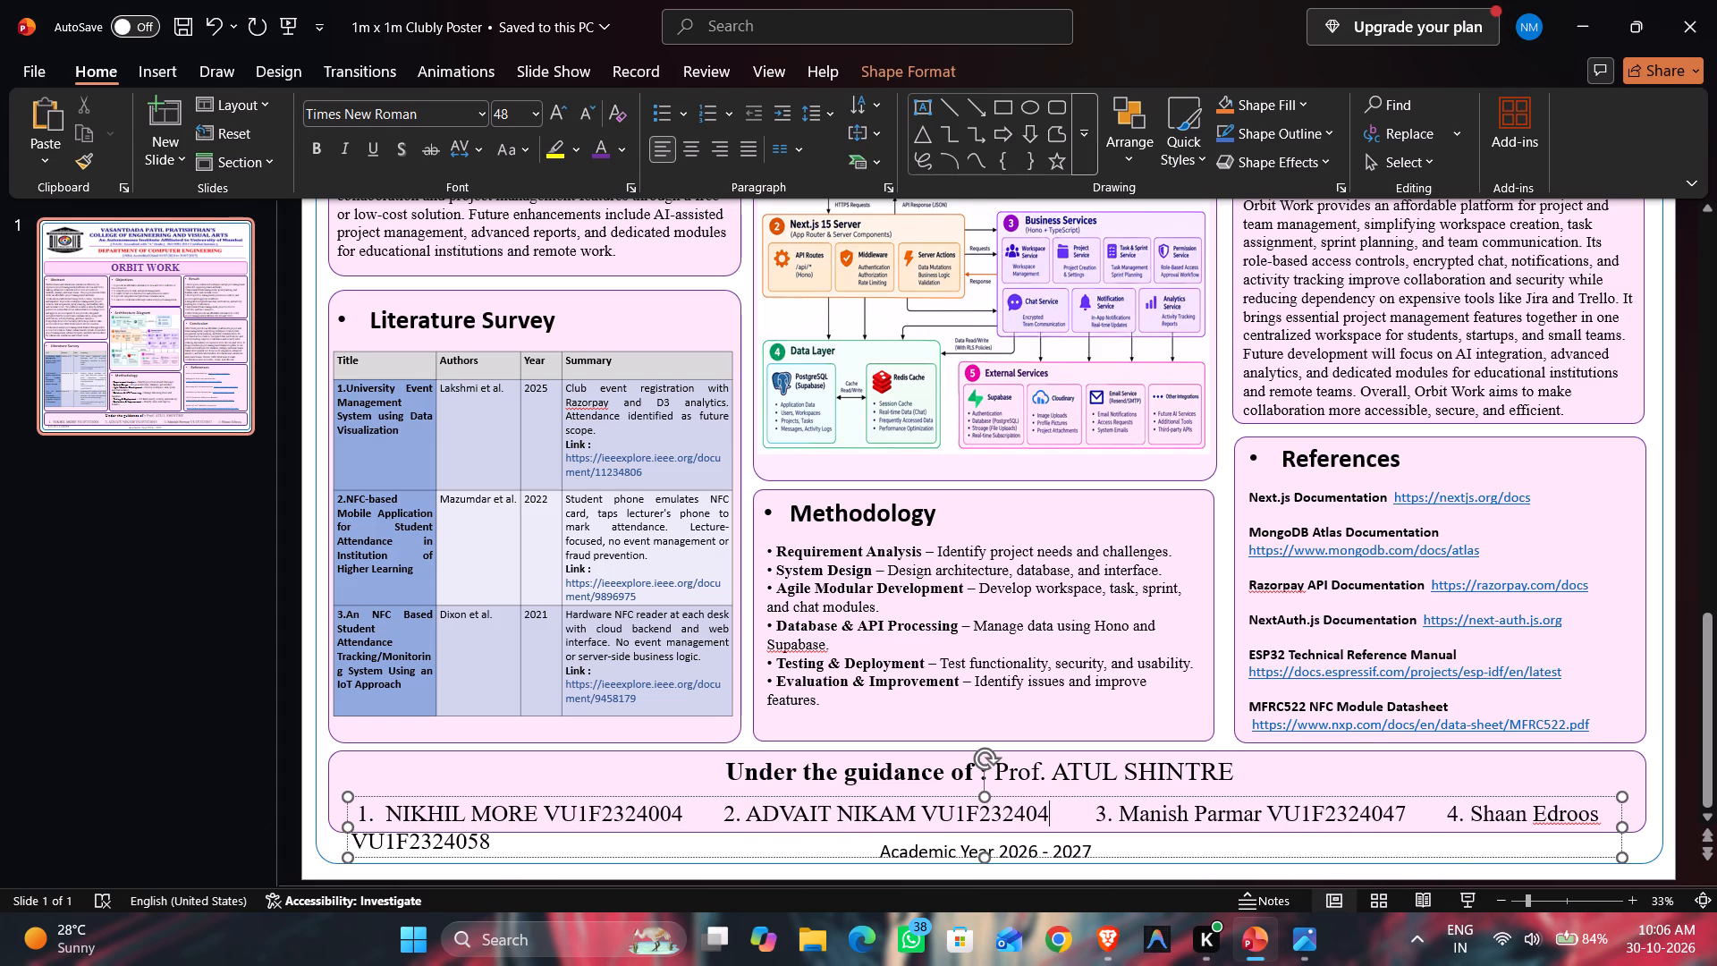
key(BackSpace)
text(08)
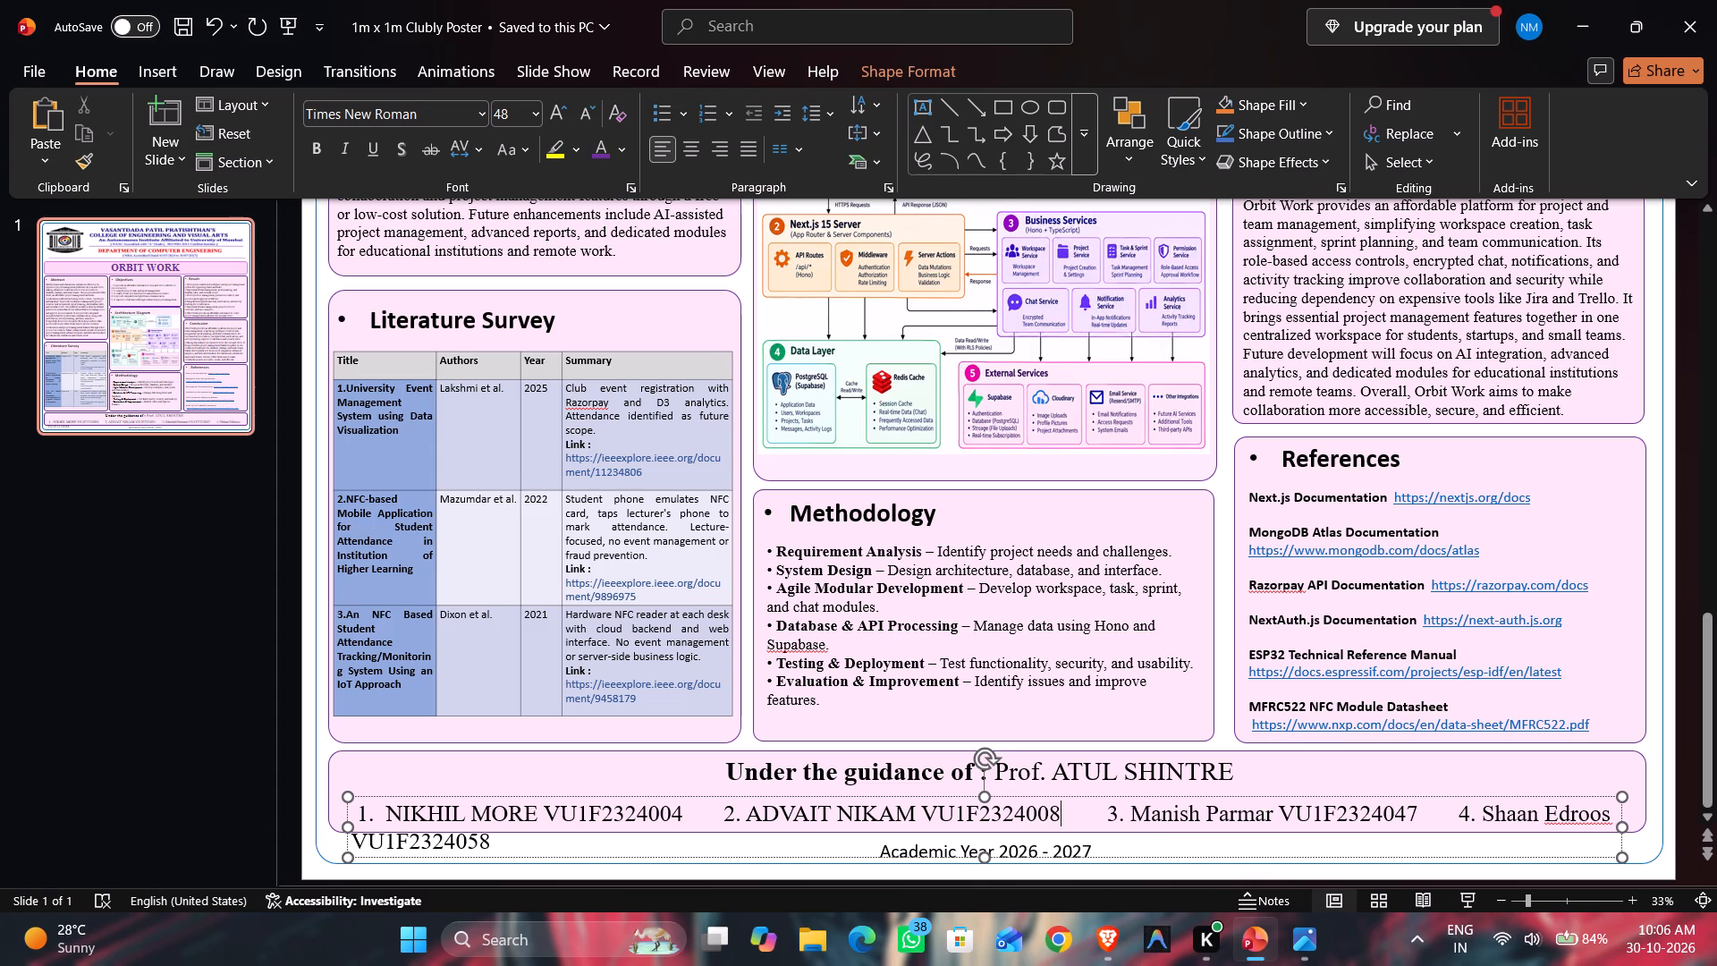
click(1273, 819)
Rewrite the first student's name in title case instead of all capitals.
click(540, 812)
key(BackSpace)
key(BackSpace)
key(BackSpace)
key(BackSpace)
key(BackSpace)
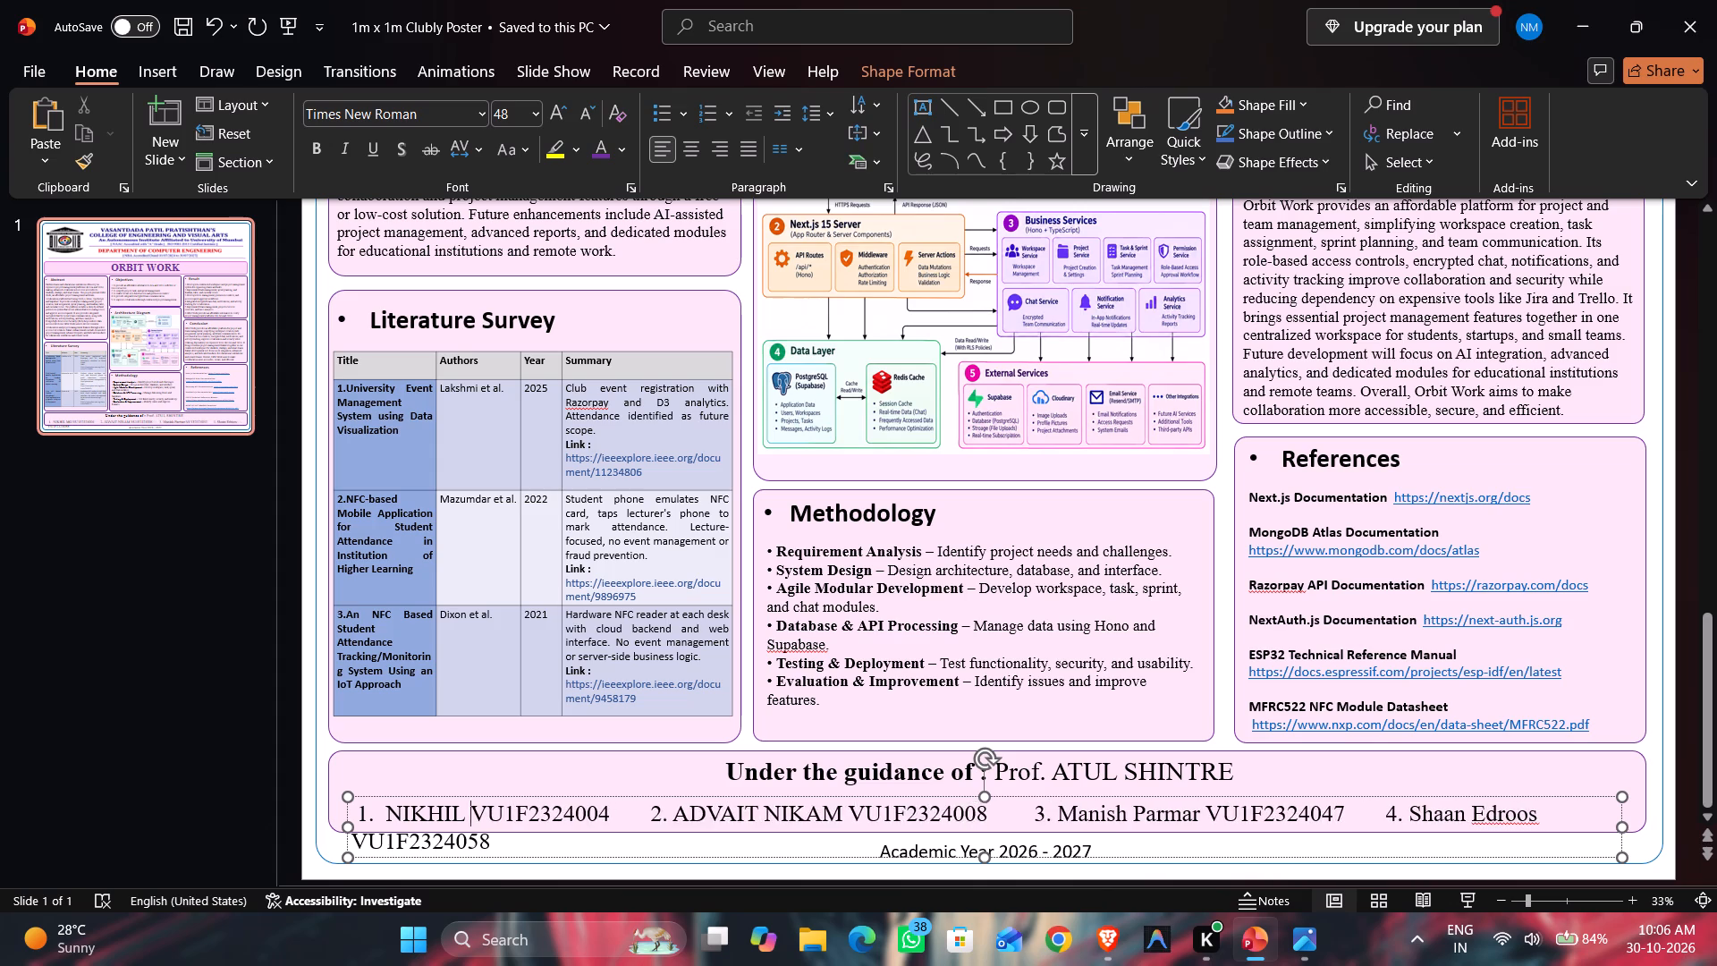
key(BackSpace)
key(BackSpace)
key(BackSpace)
key(BackSpace)
key(BackSpace)
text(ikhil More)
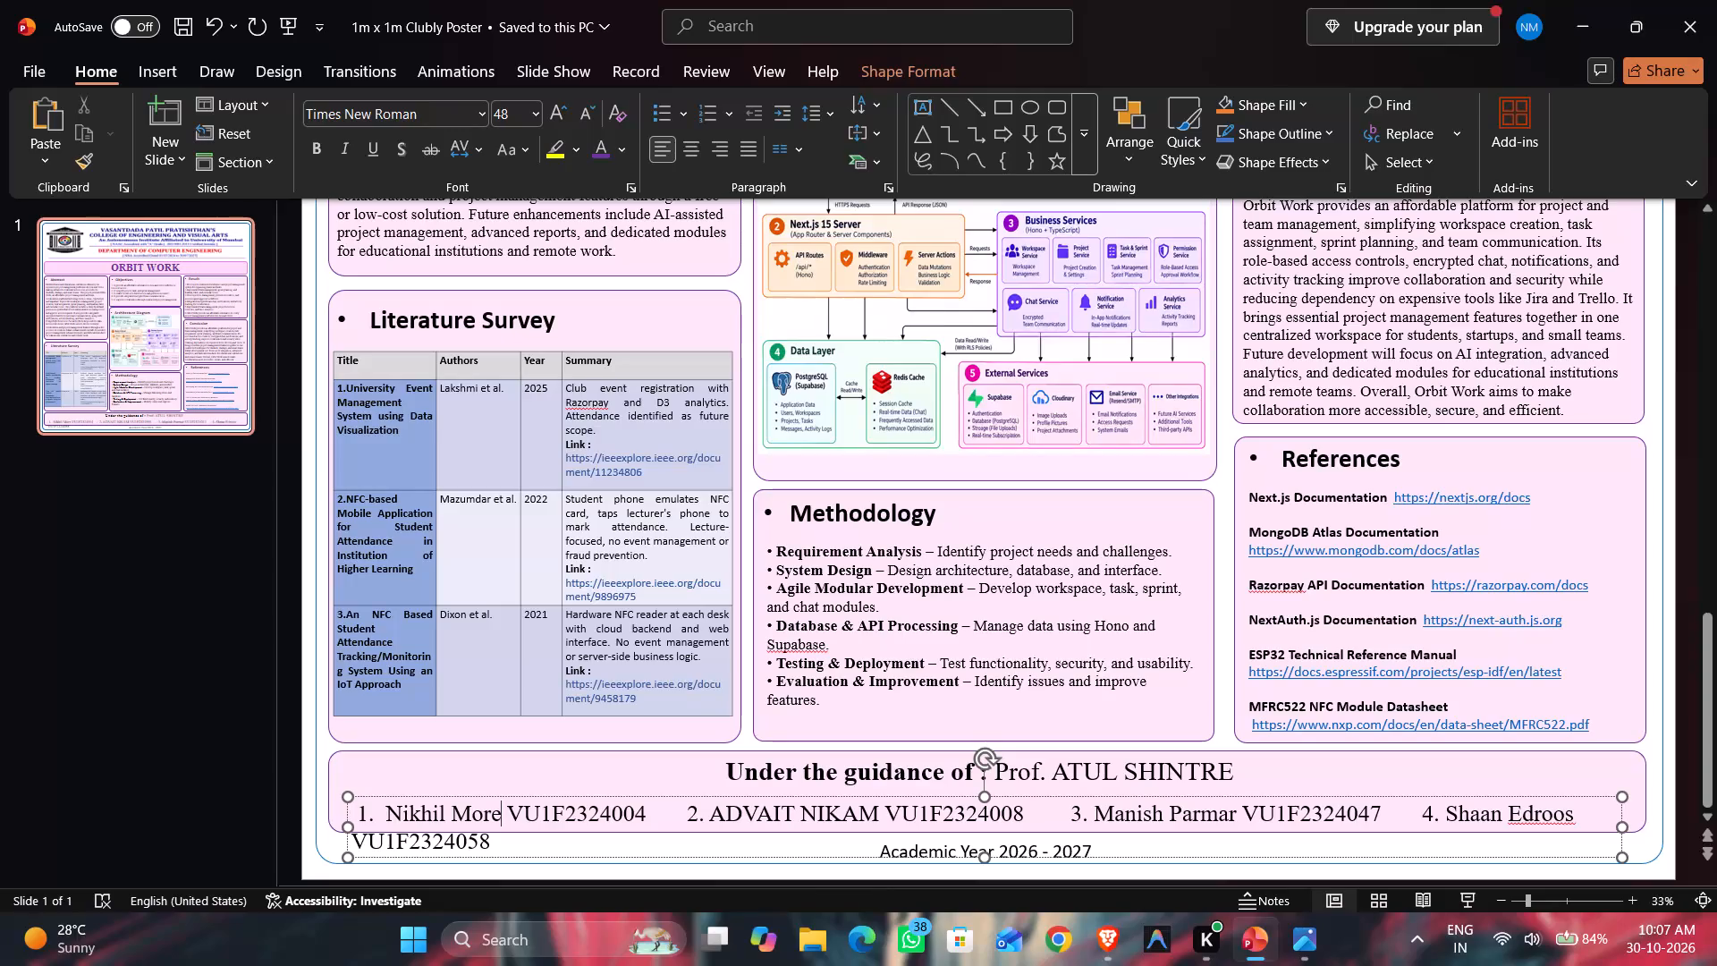
Rewrite the second student's name in title case instead of all capitals.
click(879, 818)
key(BackSpace)
key(BackSpace)
key(BackSpace)
key(BackSpace)
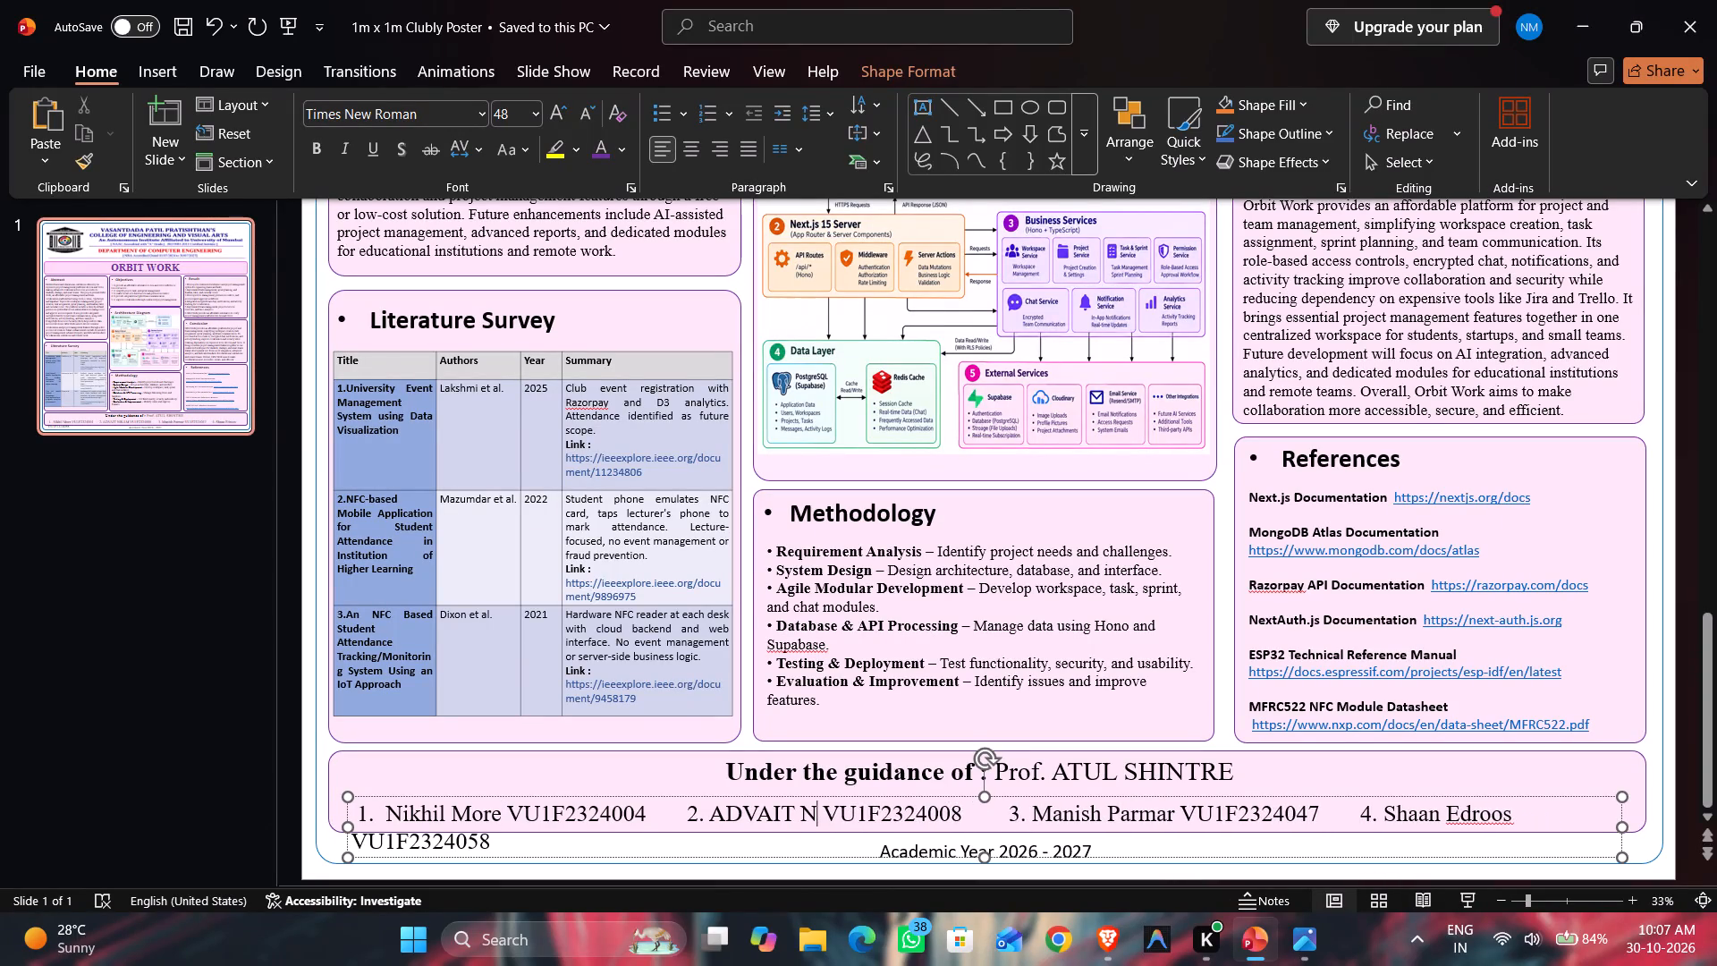
key(BackSpace)
key(BackSpace)
key(BackSpace)
key(BackSpace)
key(BackSpace)
key(BackSpace)
key(BackSpace)
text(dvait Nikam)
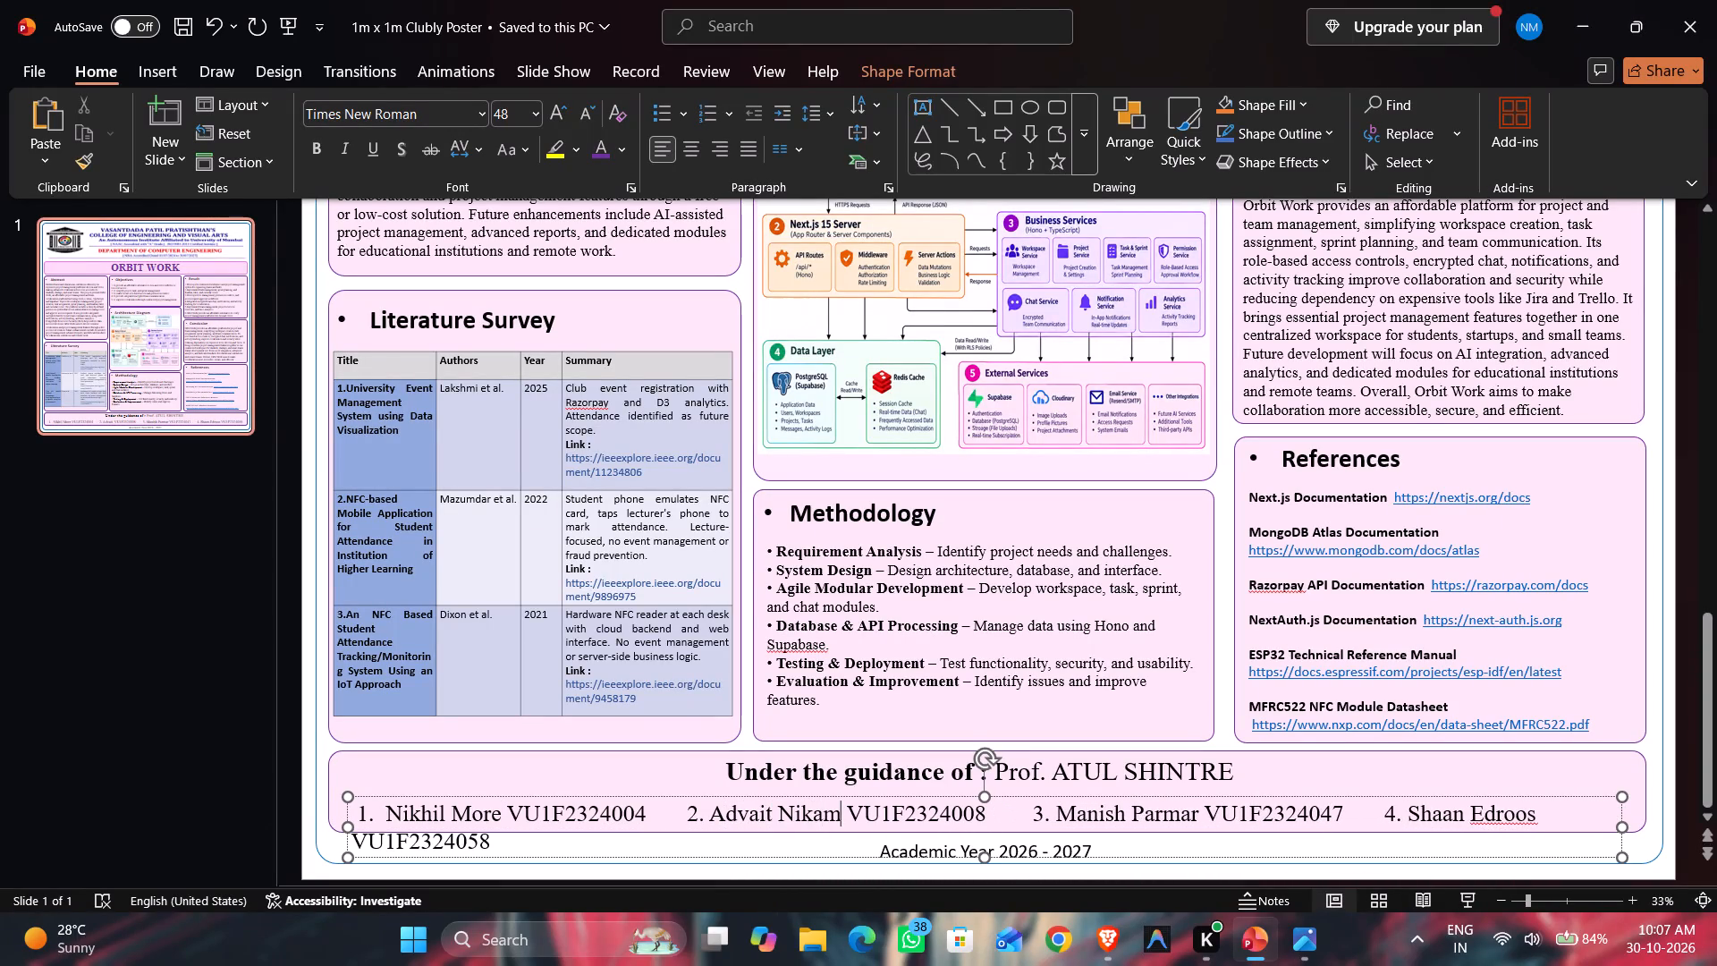
Replace the third student's name in the list with the new team member's name in title case.
click(1196, 822)
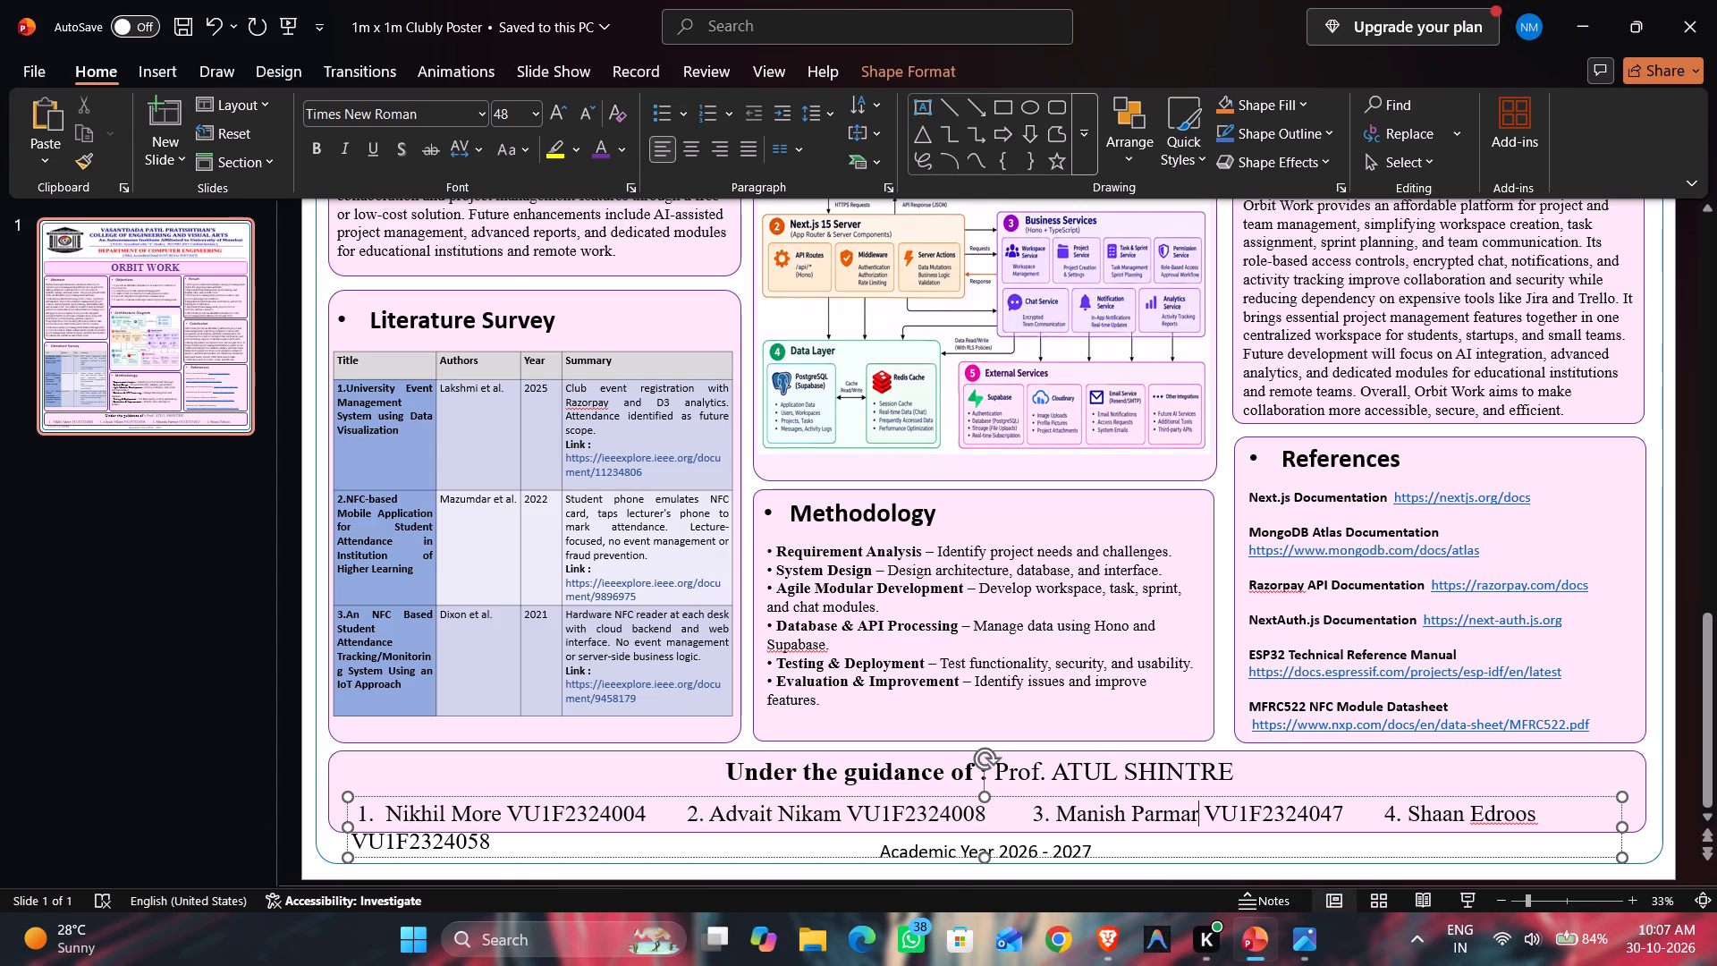
key(BackSpace)
key(BackSpace)
key(BackSpace)
key(BackSpace)
key(BackSpace)
key(BackSpace)
key(BackSpace)
key(BackSpace)
key(BackSpace)
key(BackSpace)
key(BackSpace)
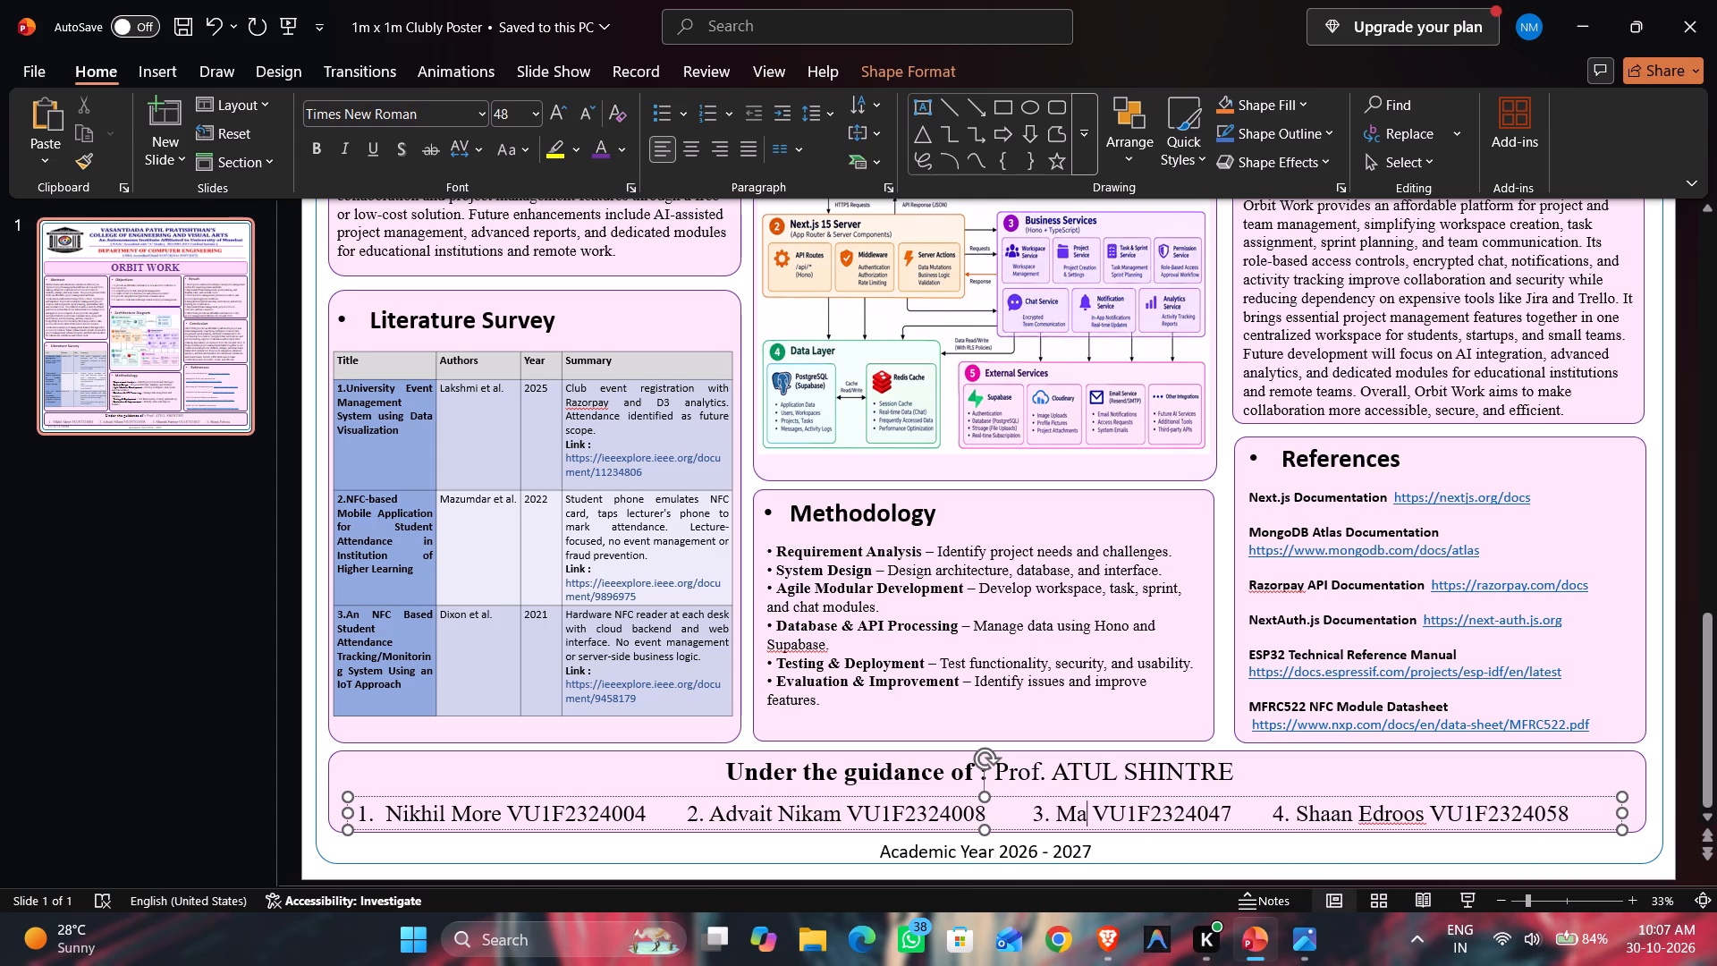
key(BackSpace)
key(BackSpace)
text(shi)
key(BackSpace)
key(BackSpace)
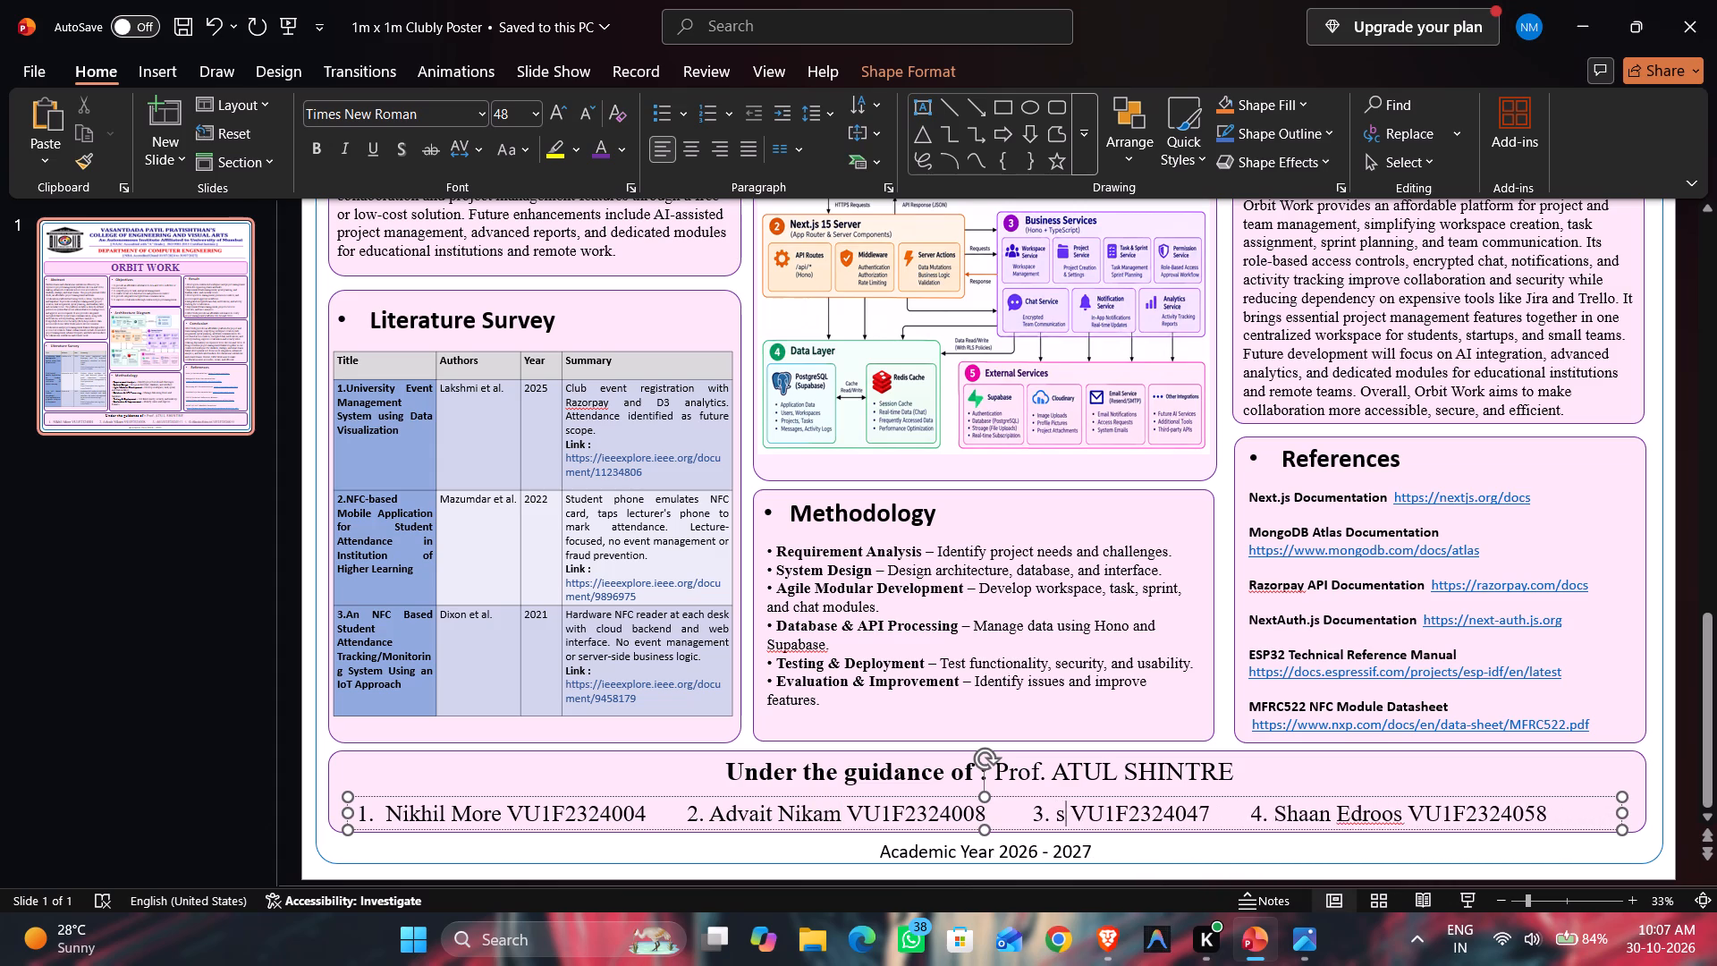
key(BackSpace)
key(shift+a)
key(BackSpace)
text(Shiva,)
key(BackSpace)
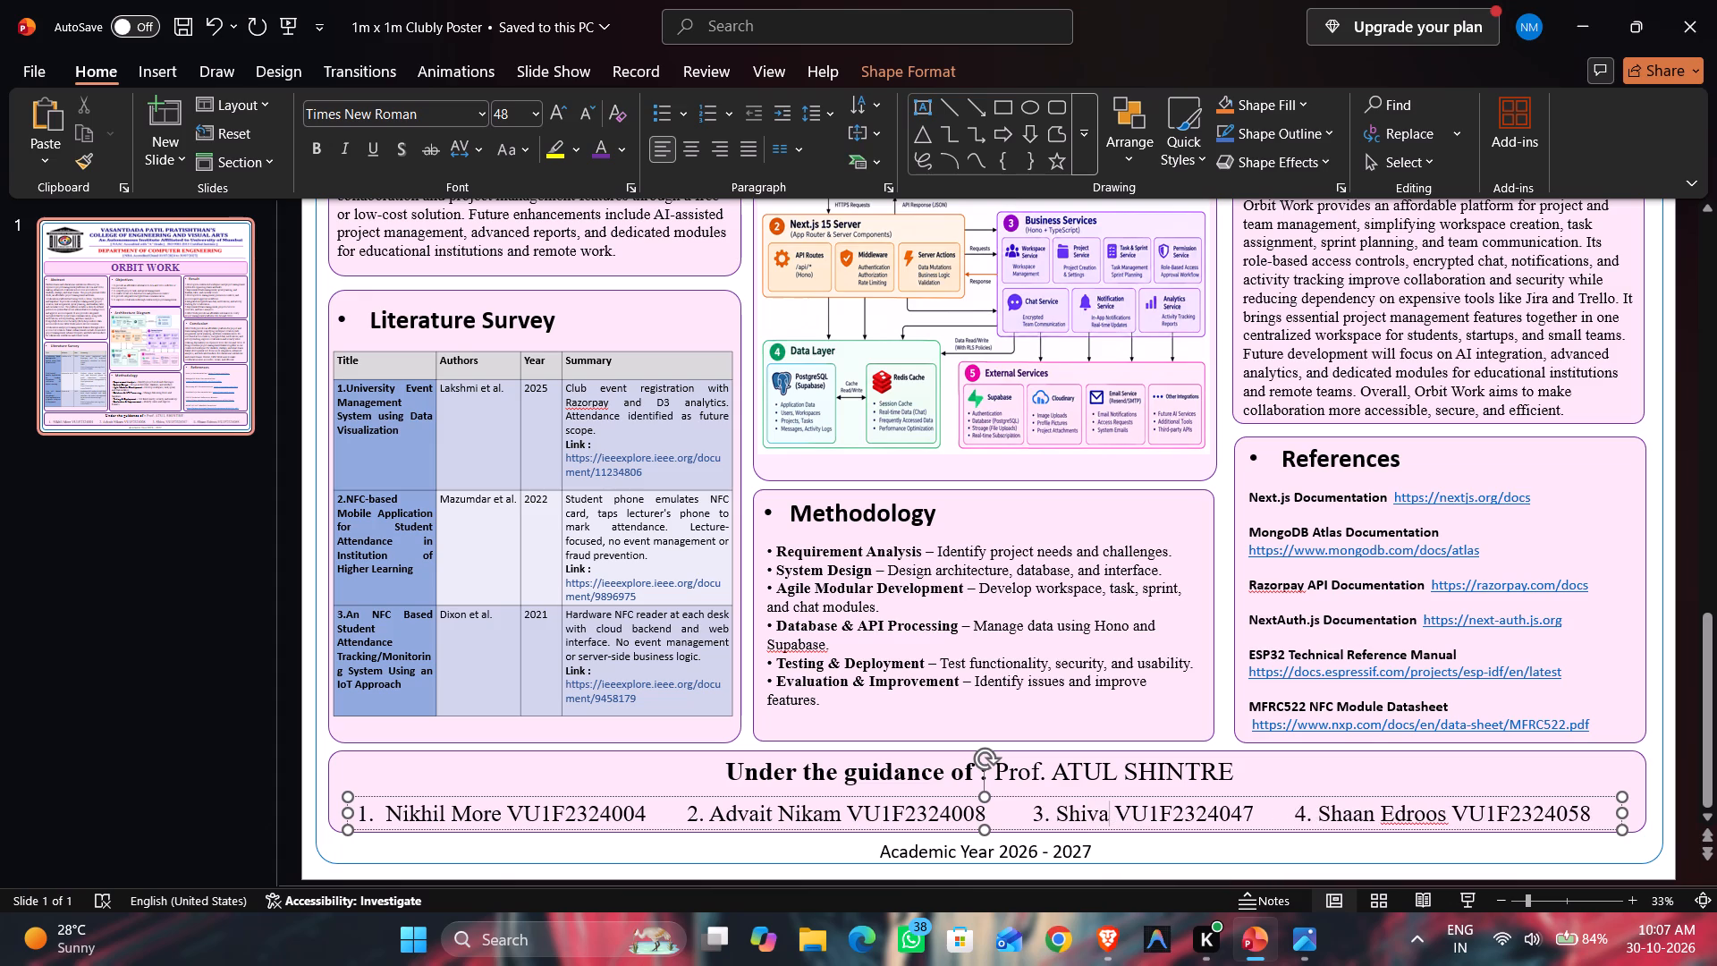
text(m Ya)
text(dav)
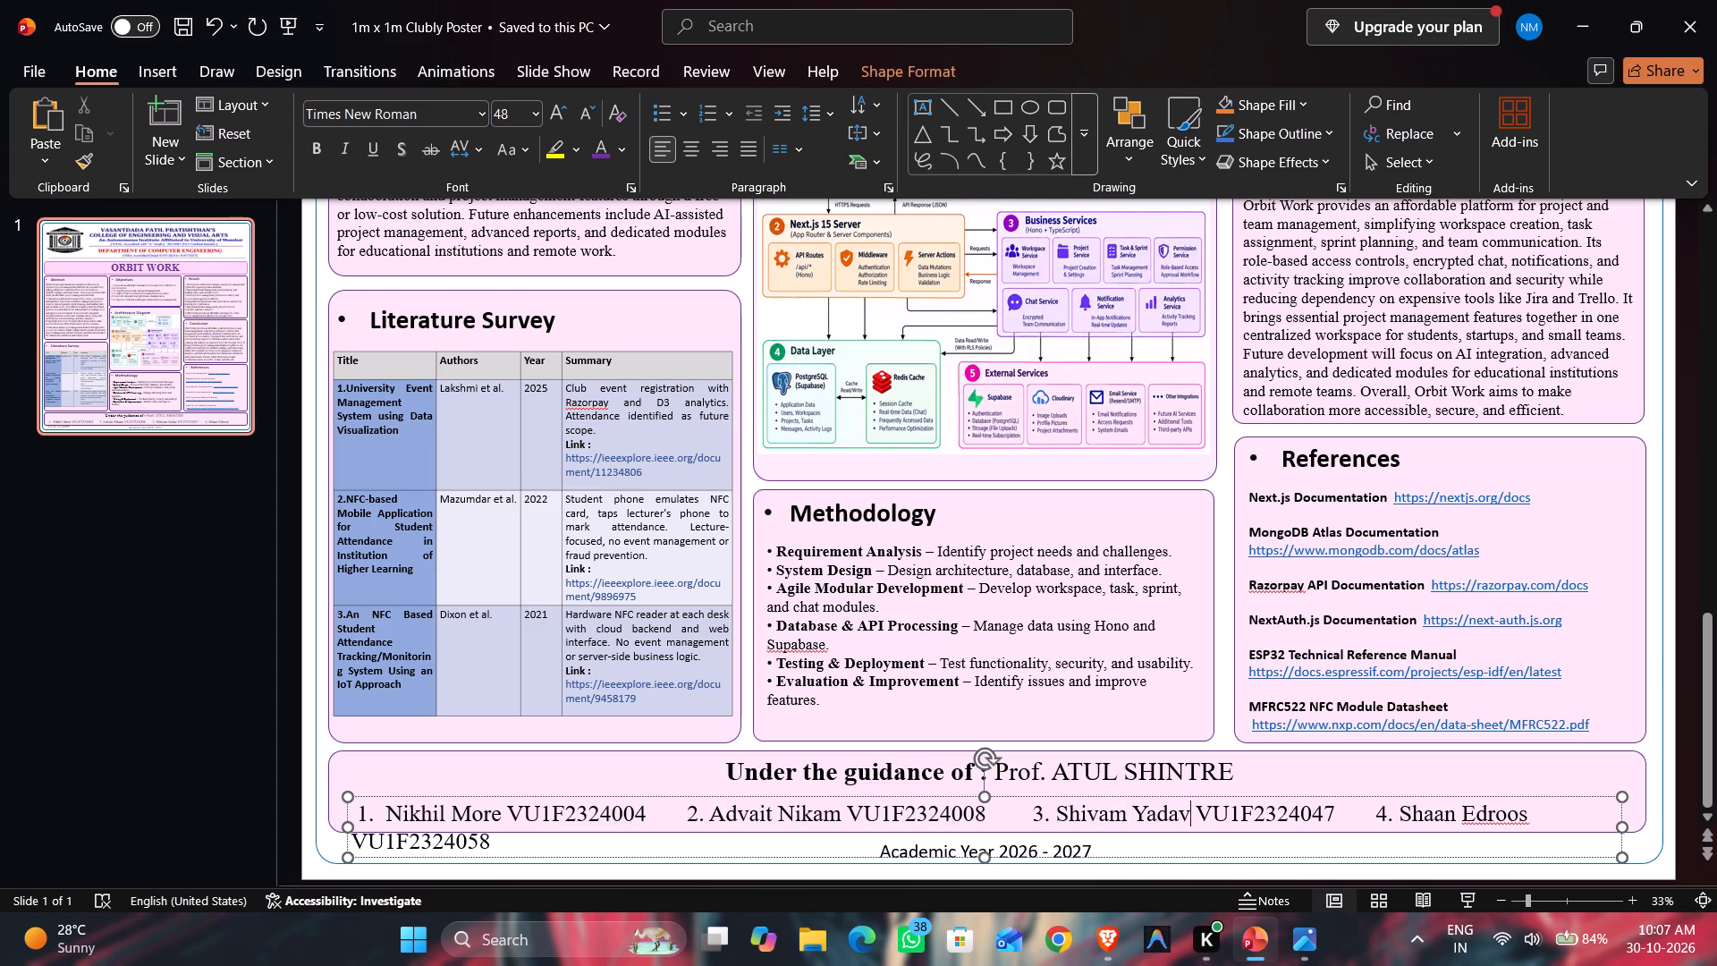
Change the last two digits of the third student's roll number to the new member's.
click(1334, 814)
key(BackSpace)
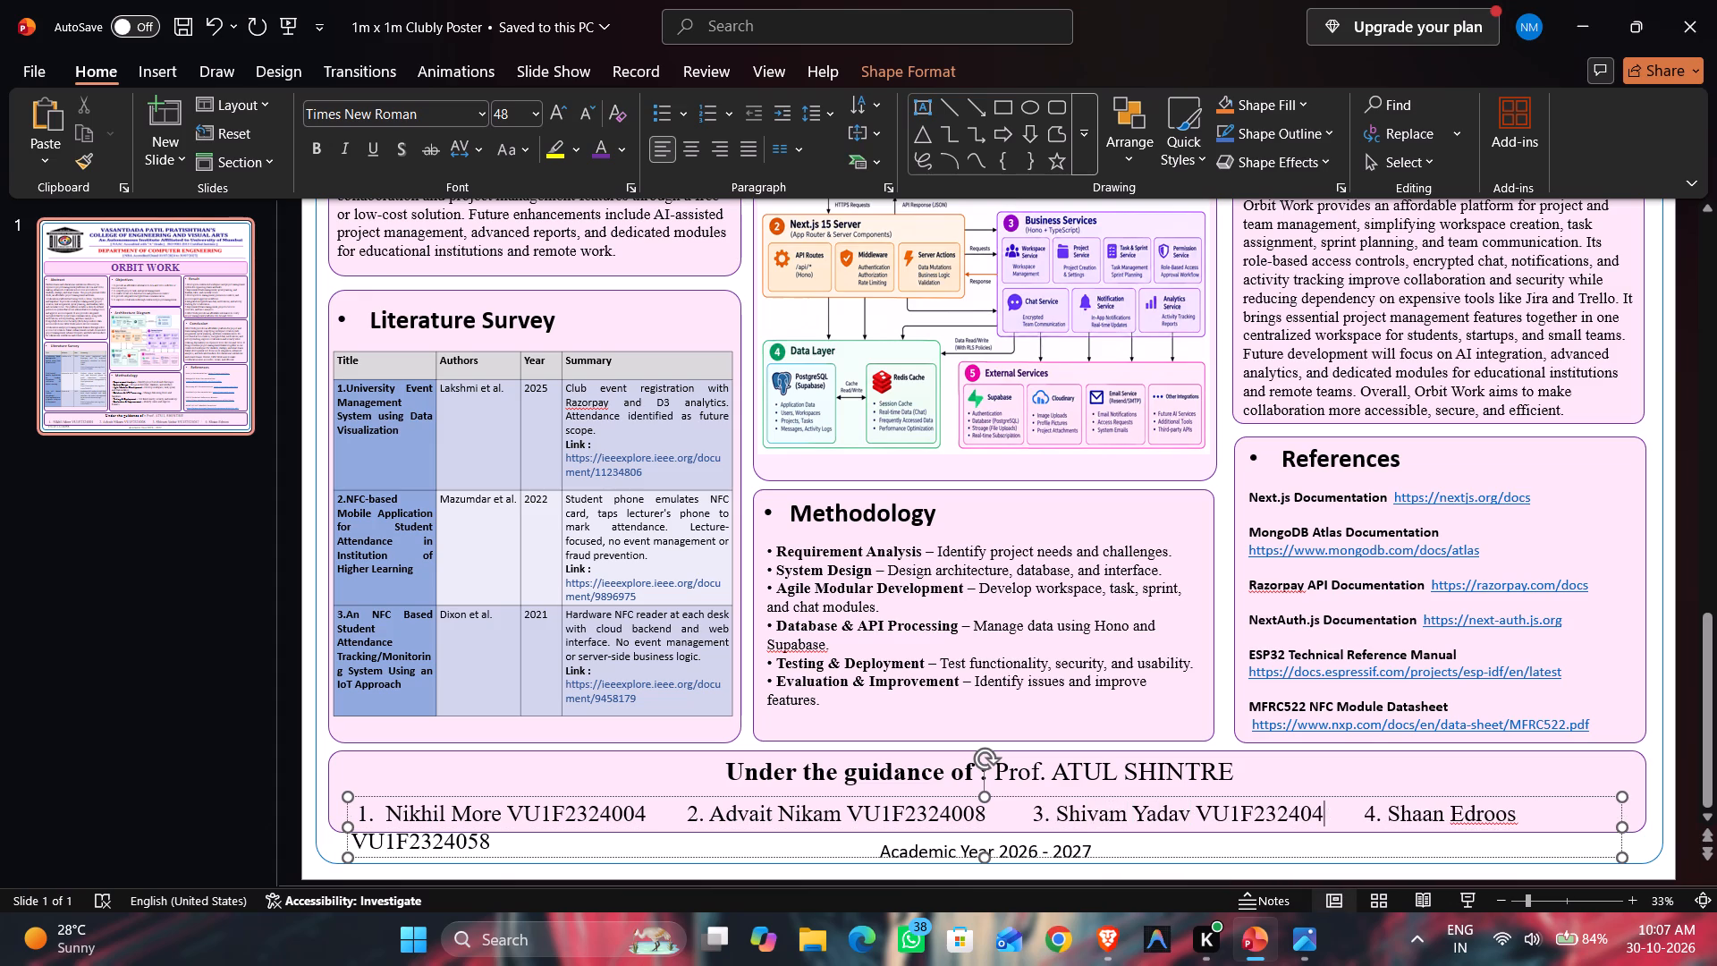
key(BackSpace)
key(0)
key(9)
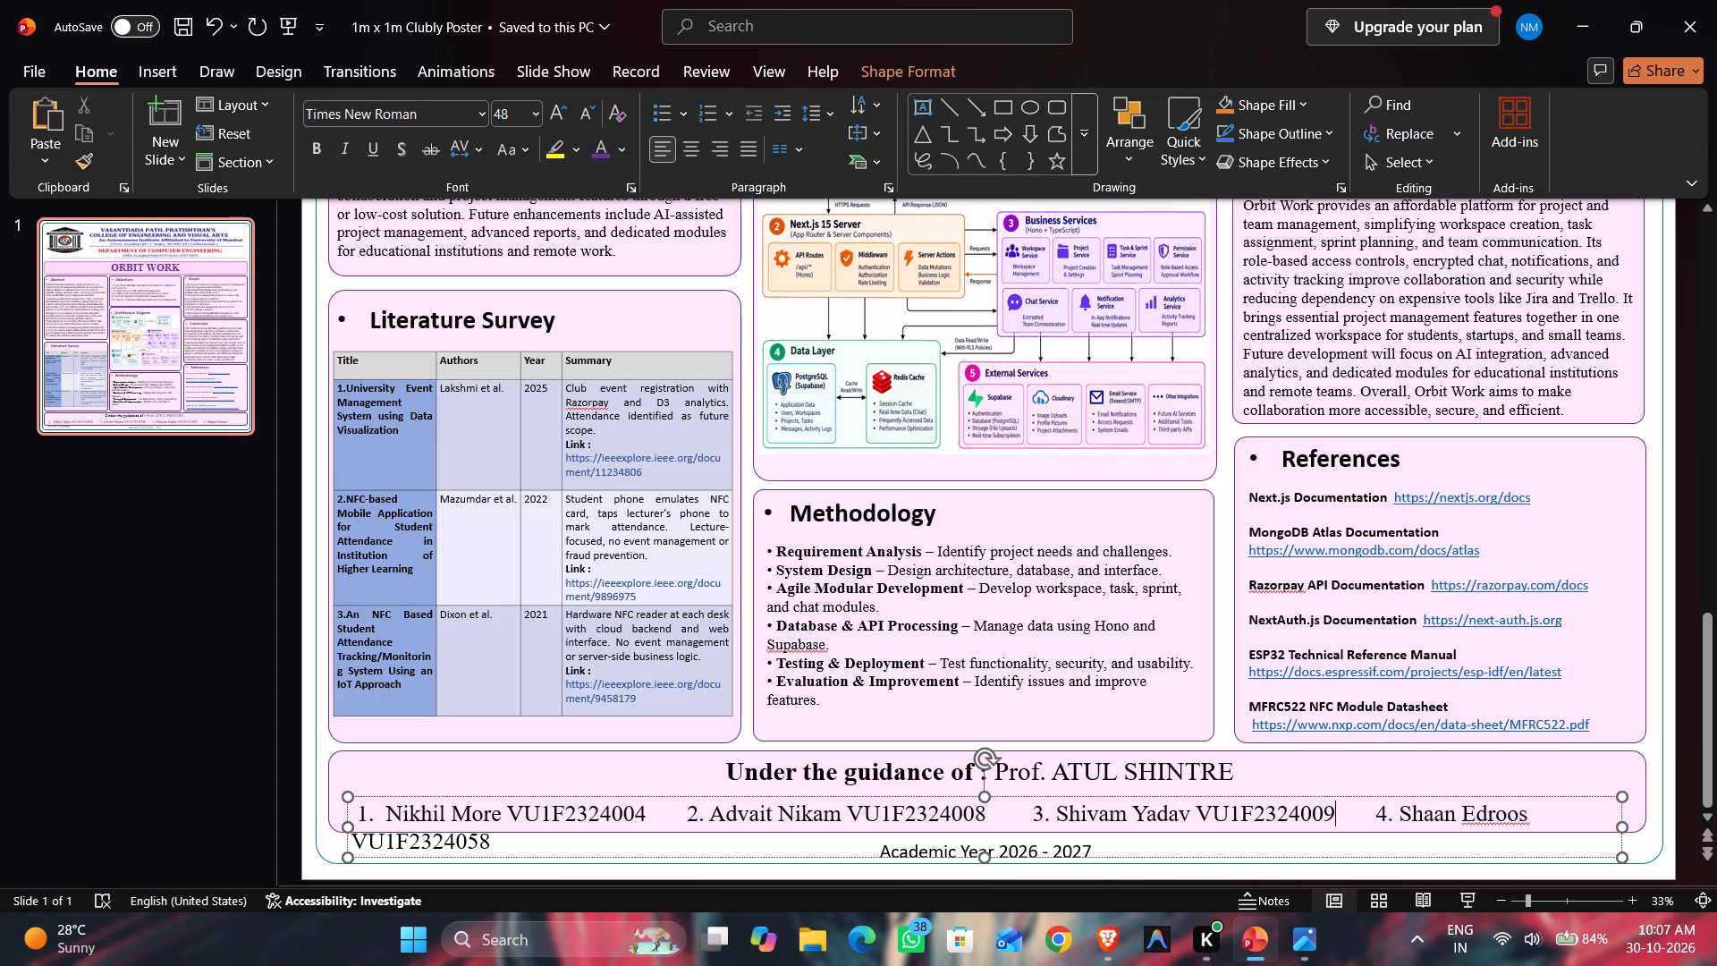
Replace the fourth student's name in the list with the new team member's name in title case.
click(1522, 818)
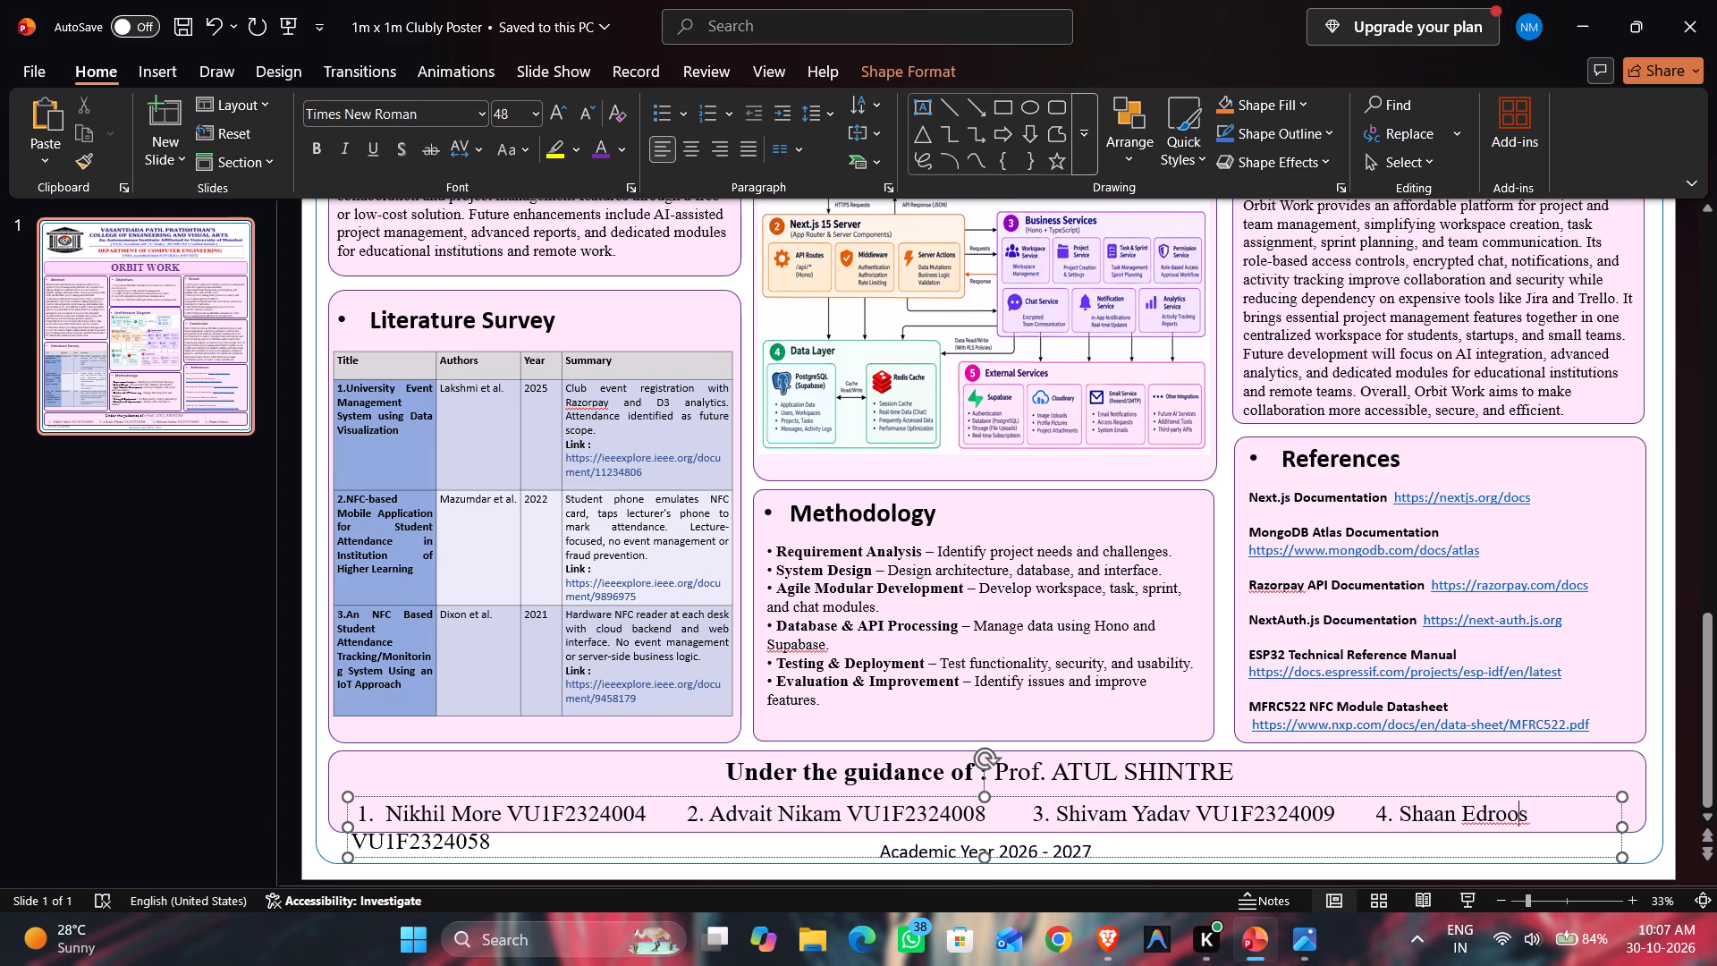
click(1531, 818)
click(1527, 813)
key(BackSpace)
key(BackSpace)
key(BackSpace)
key(BackSpace)
key(BackSpace)
key(BackSpace)
key(BackSpace)
key(BackSpace)
key(BackSpace)
key(BackSpace)
key(BackSpace)
key(BackSpace)
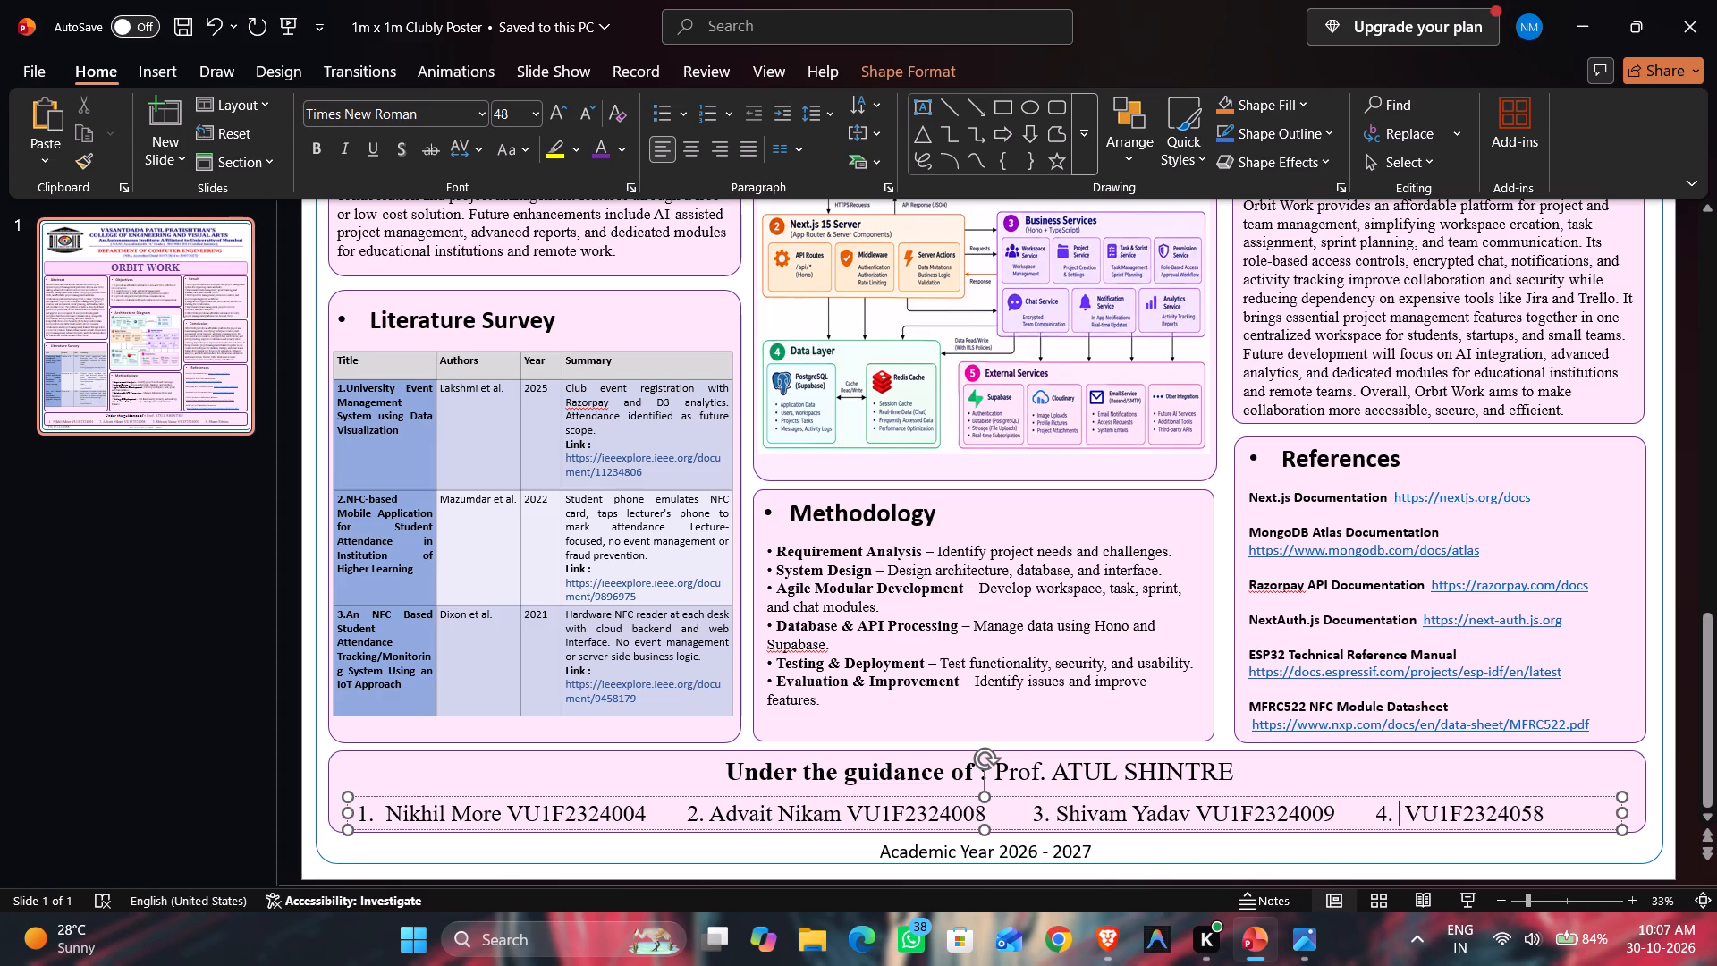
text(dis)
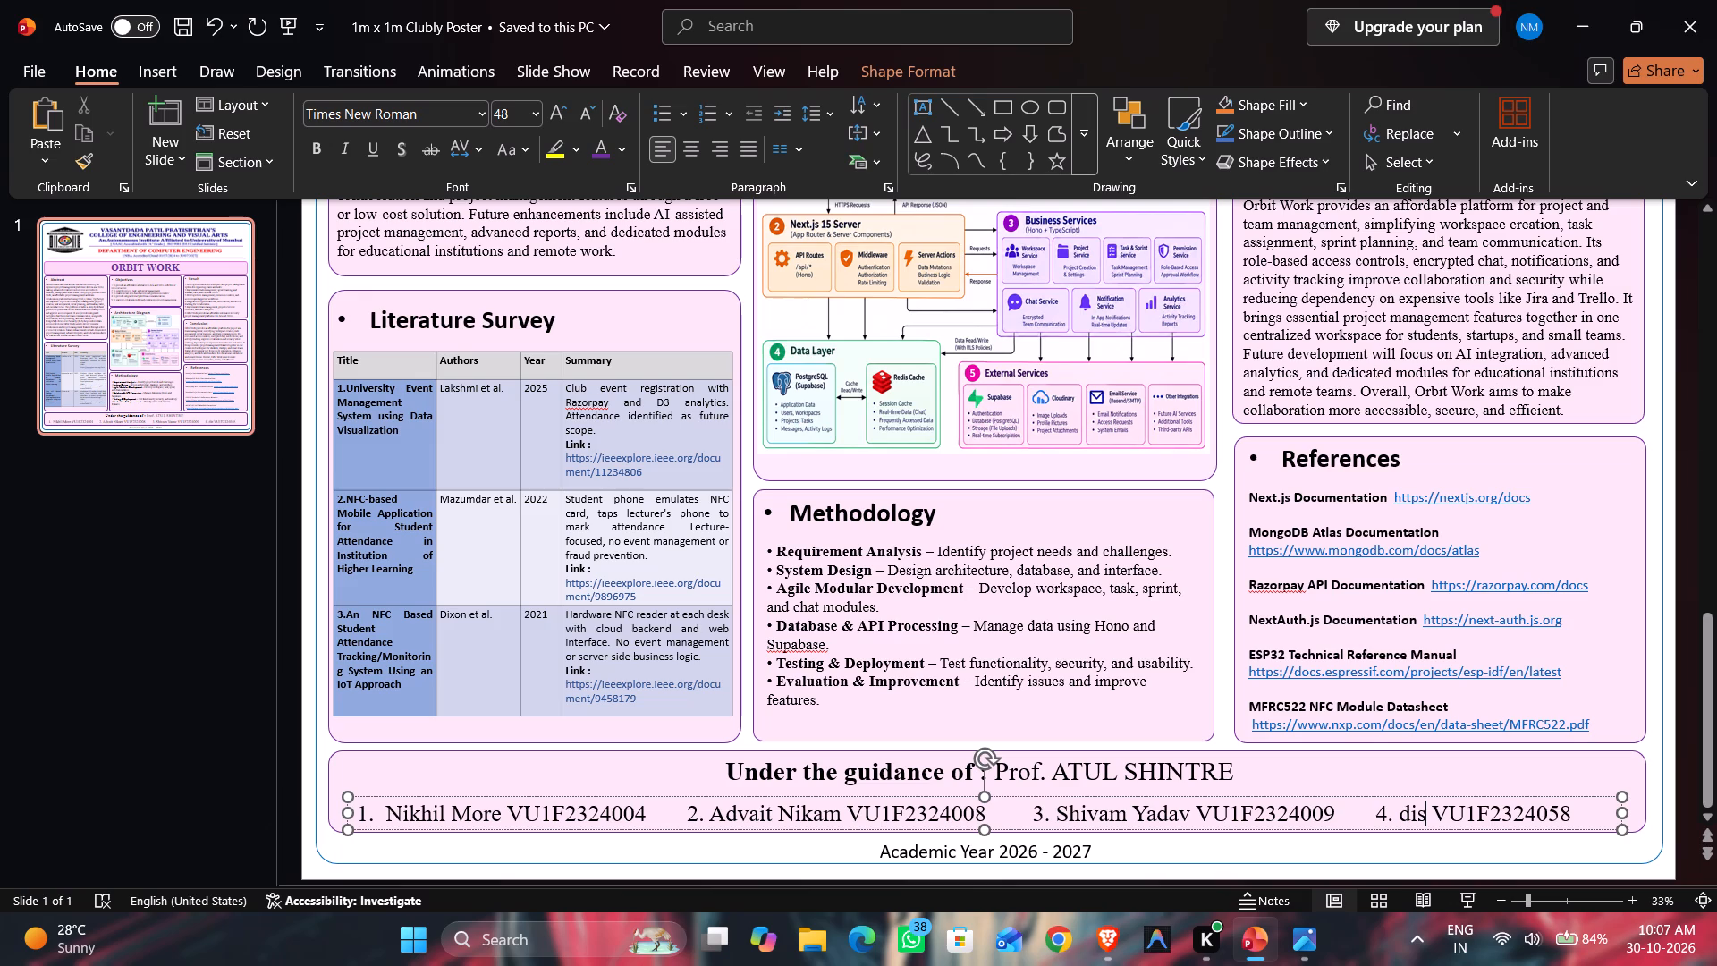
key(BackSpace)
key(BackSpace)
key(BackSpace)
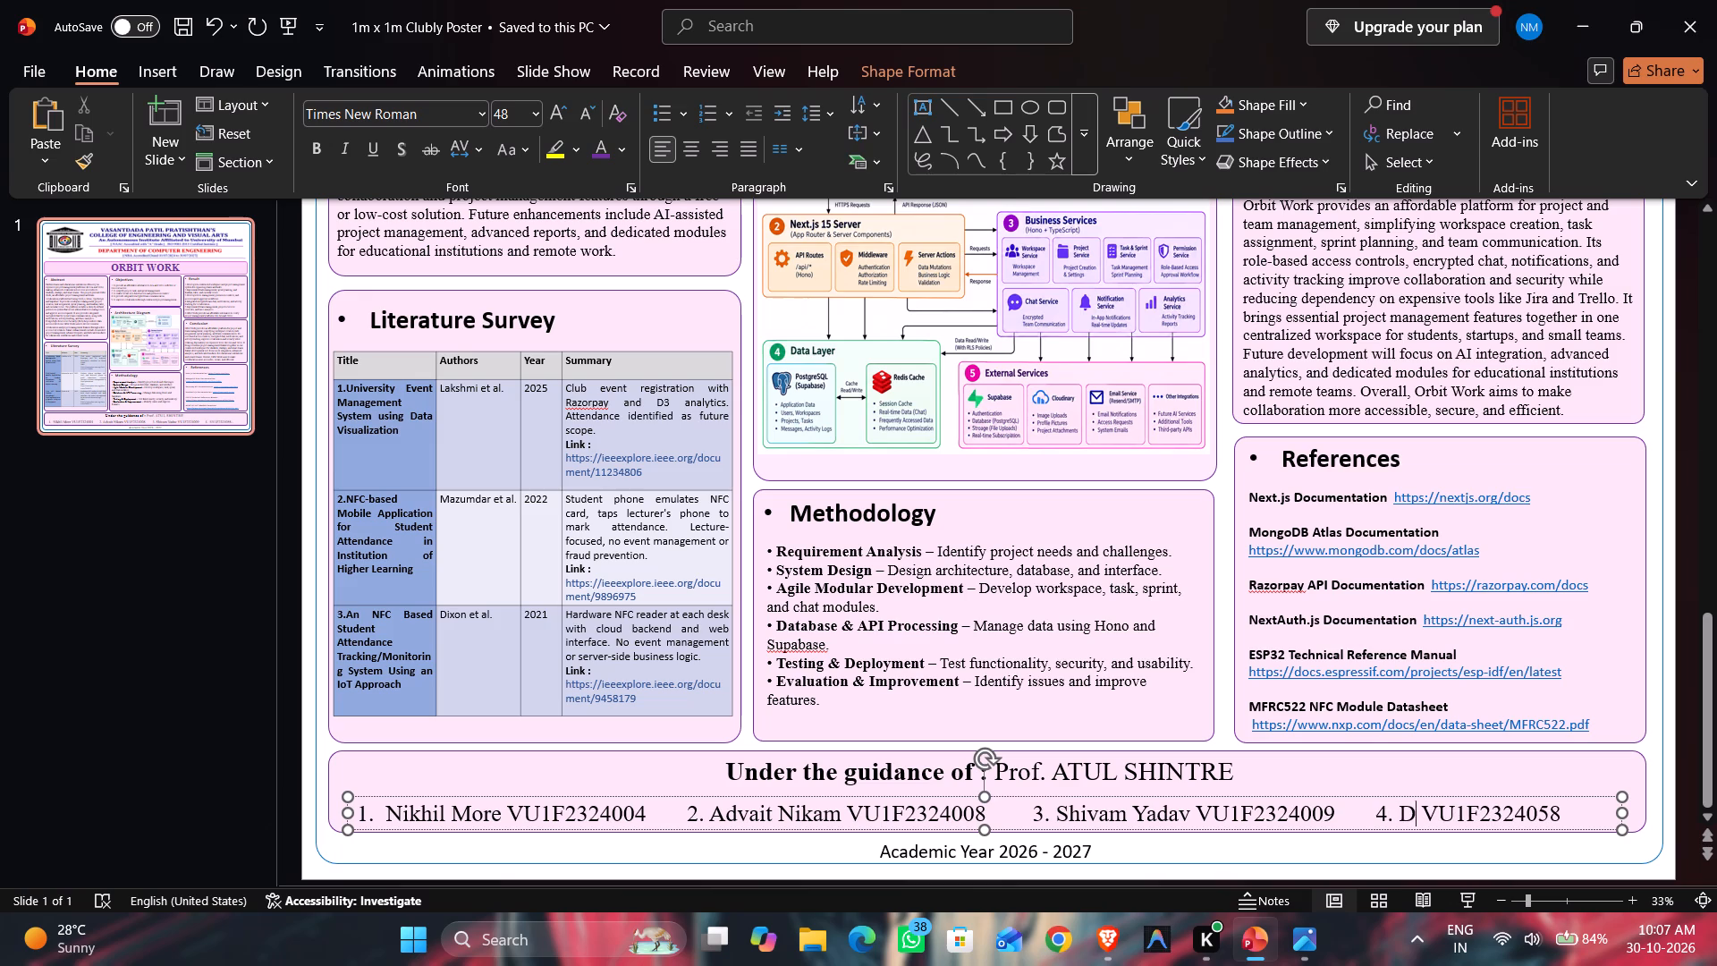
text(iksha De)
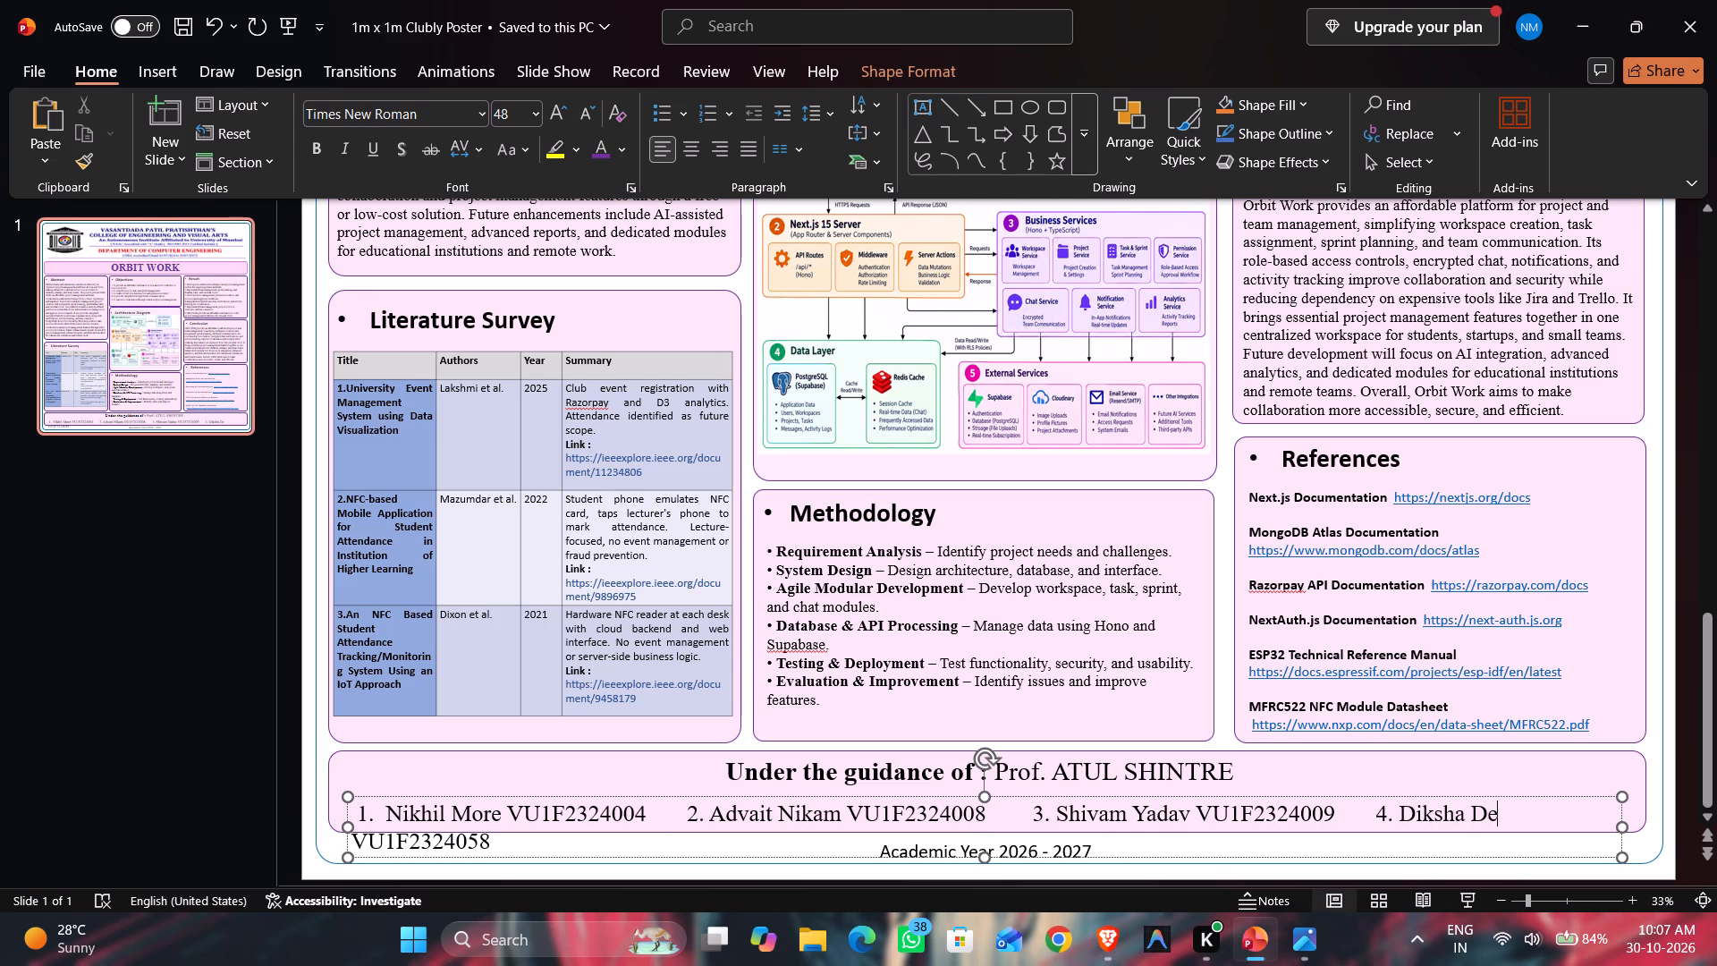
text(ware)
Extend the student list text box slightly to the left and trim two spaces from each gap between the four entries.
drag(344, 829, 335, 829)
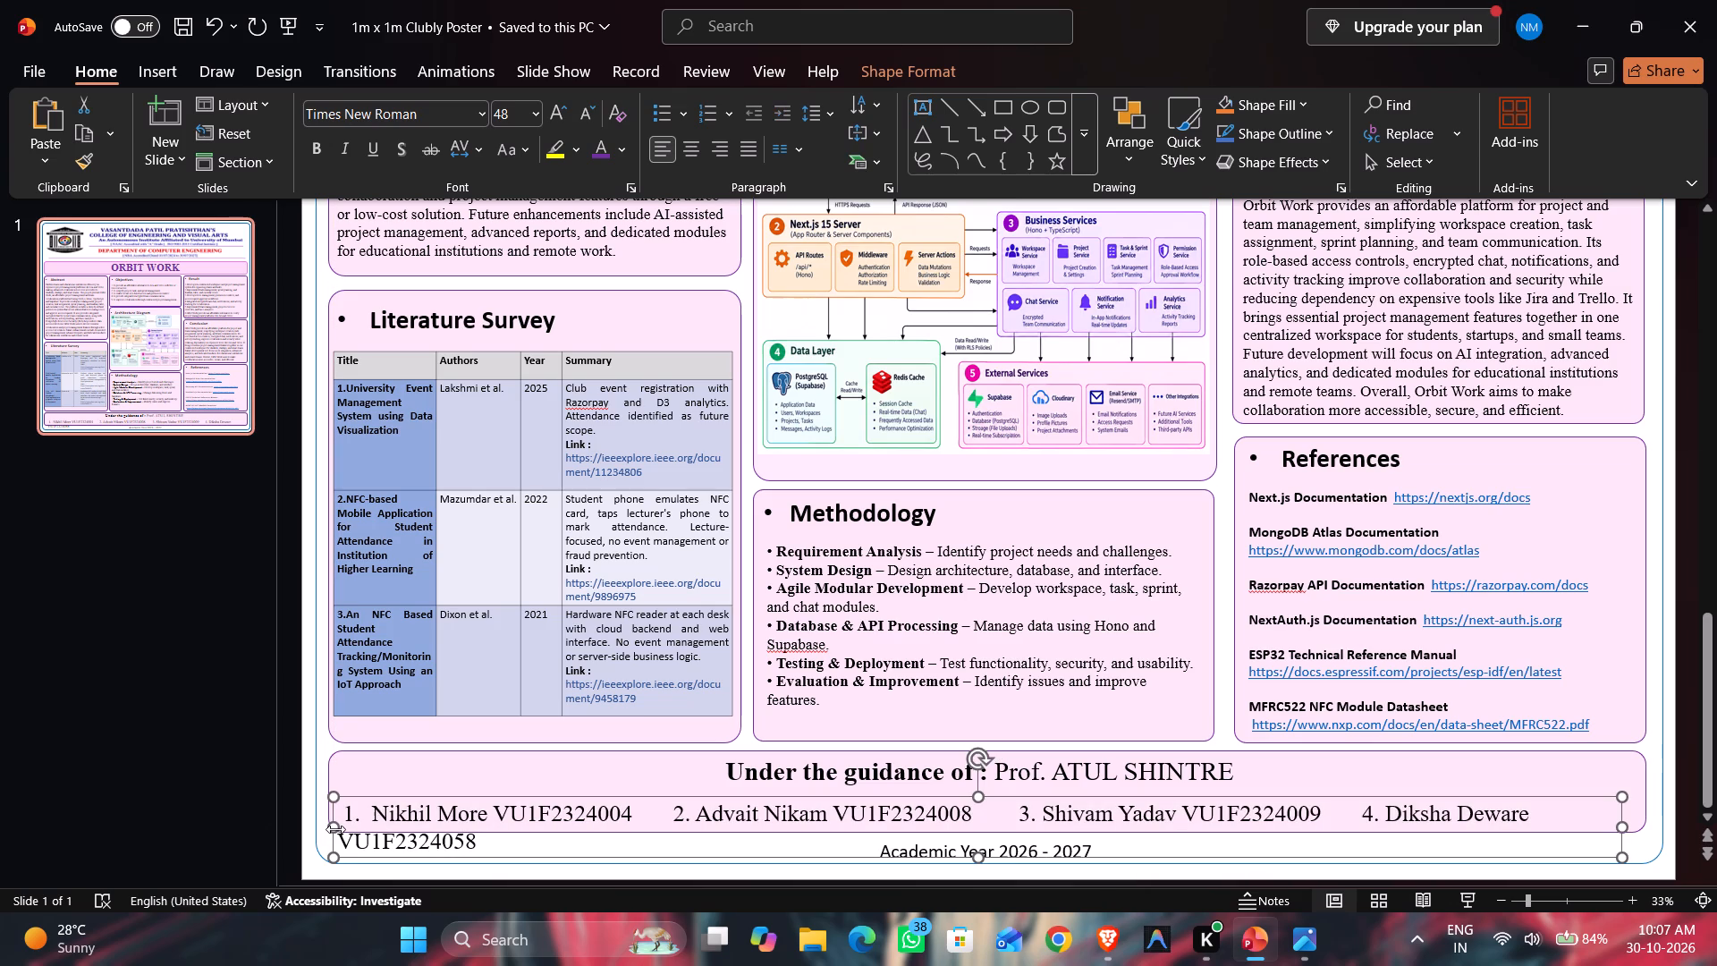
click(1361, 816)
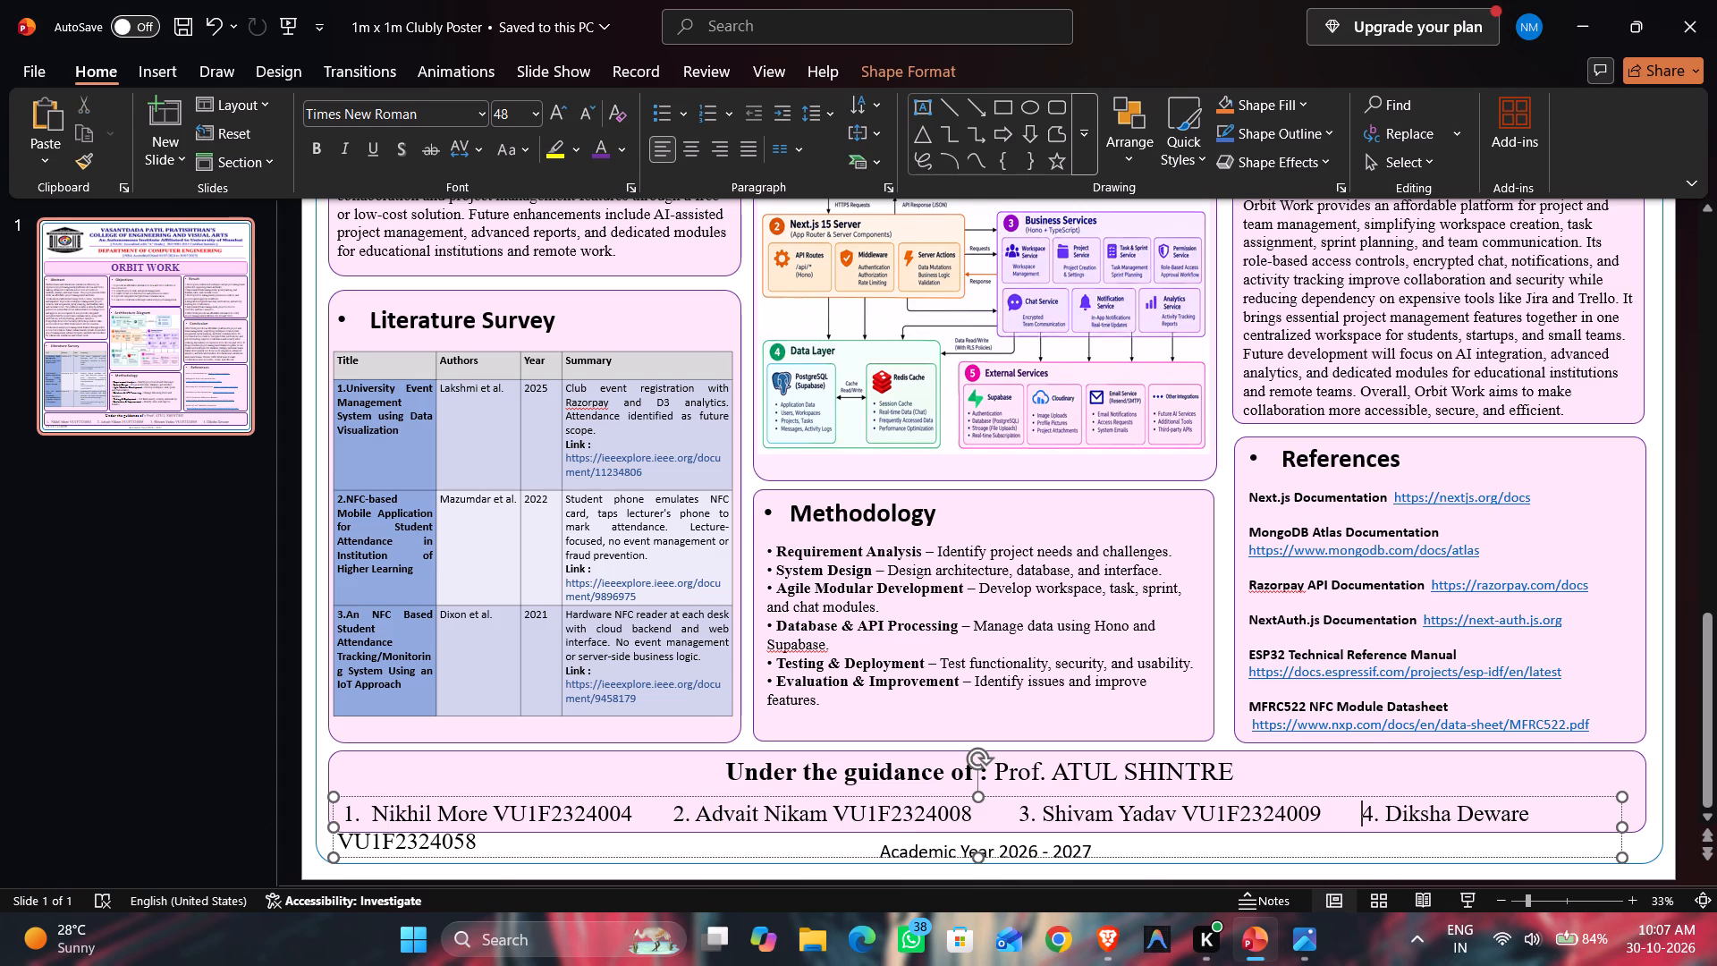
key(BackSpace)
key(BackSpace)
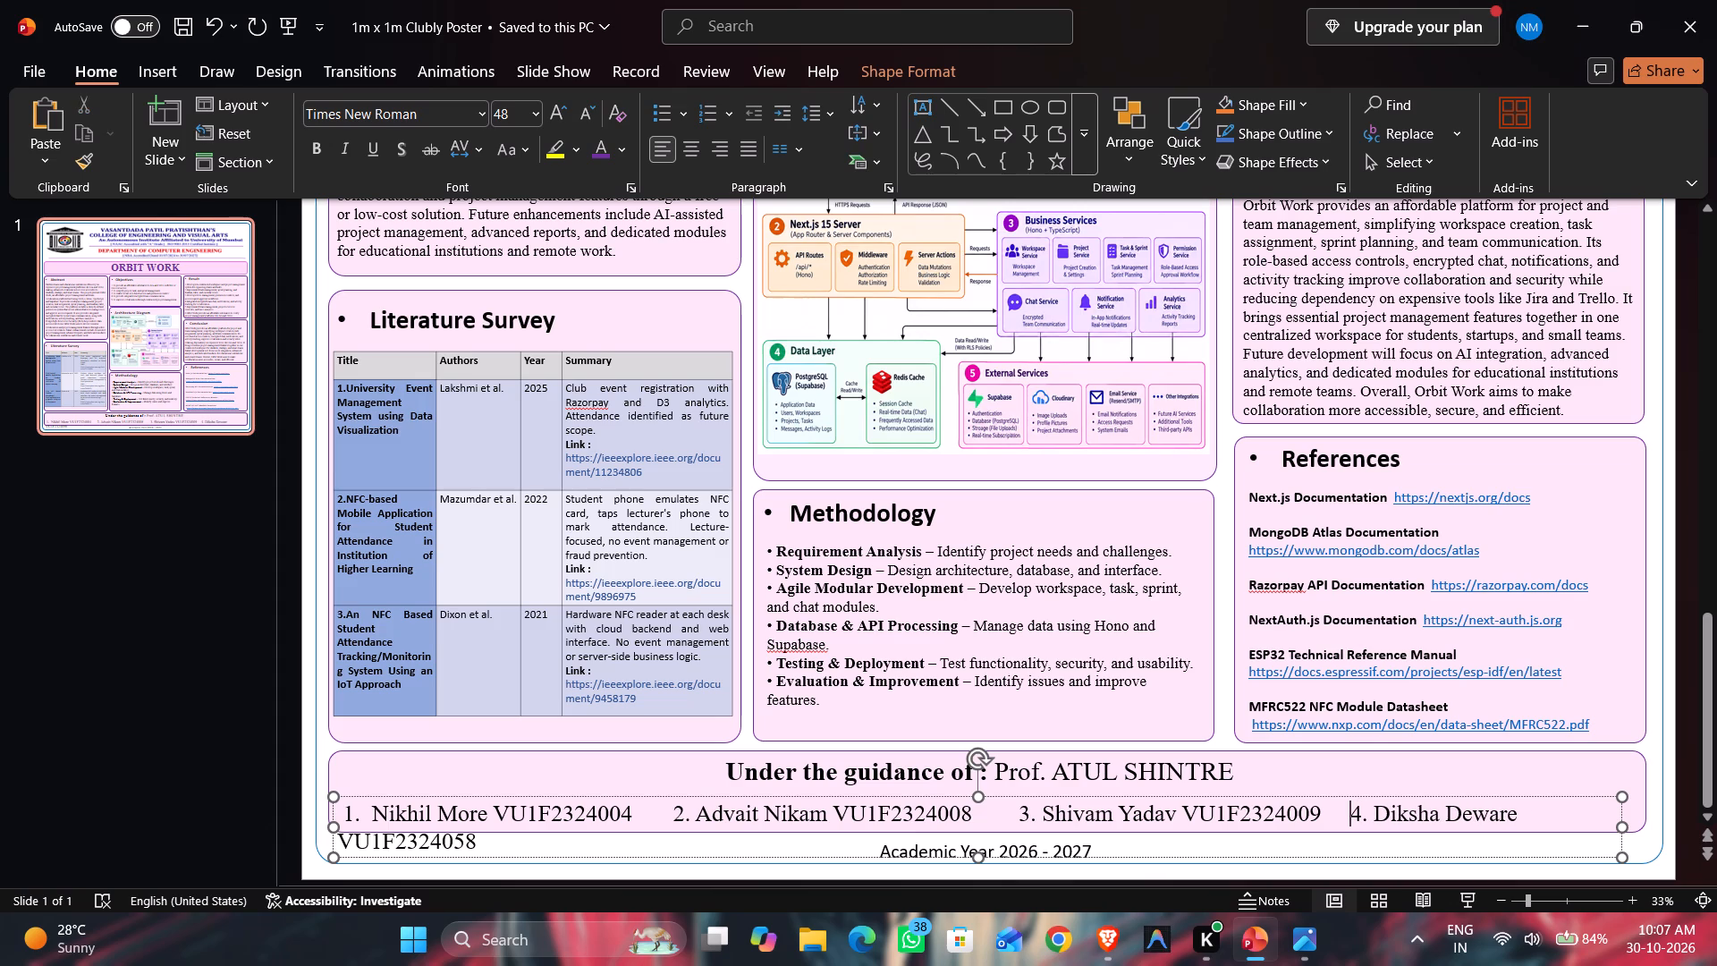
click(1019, 808)
key(BackSpace)
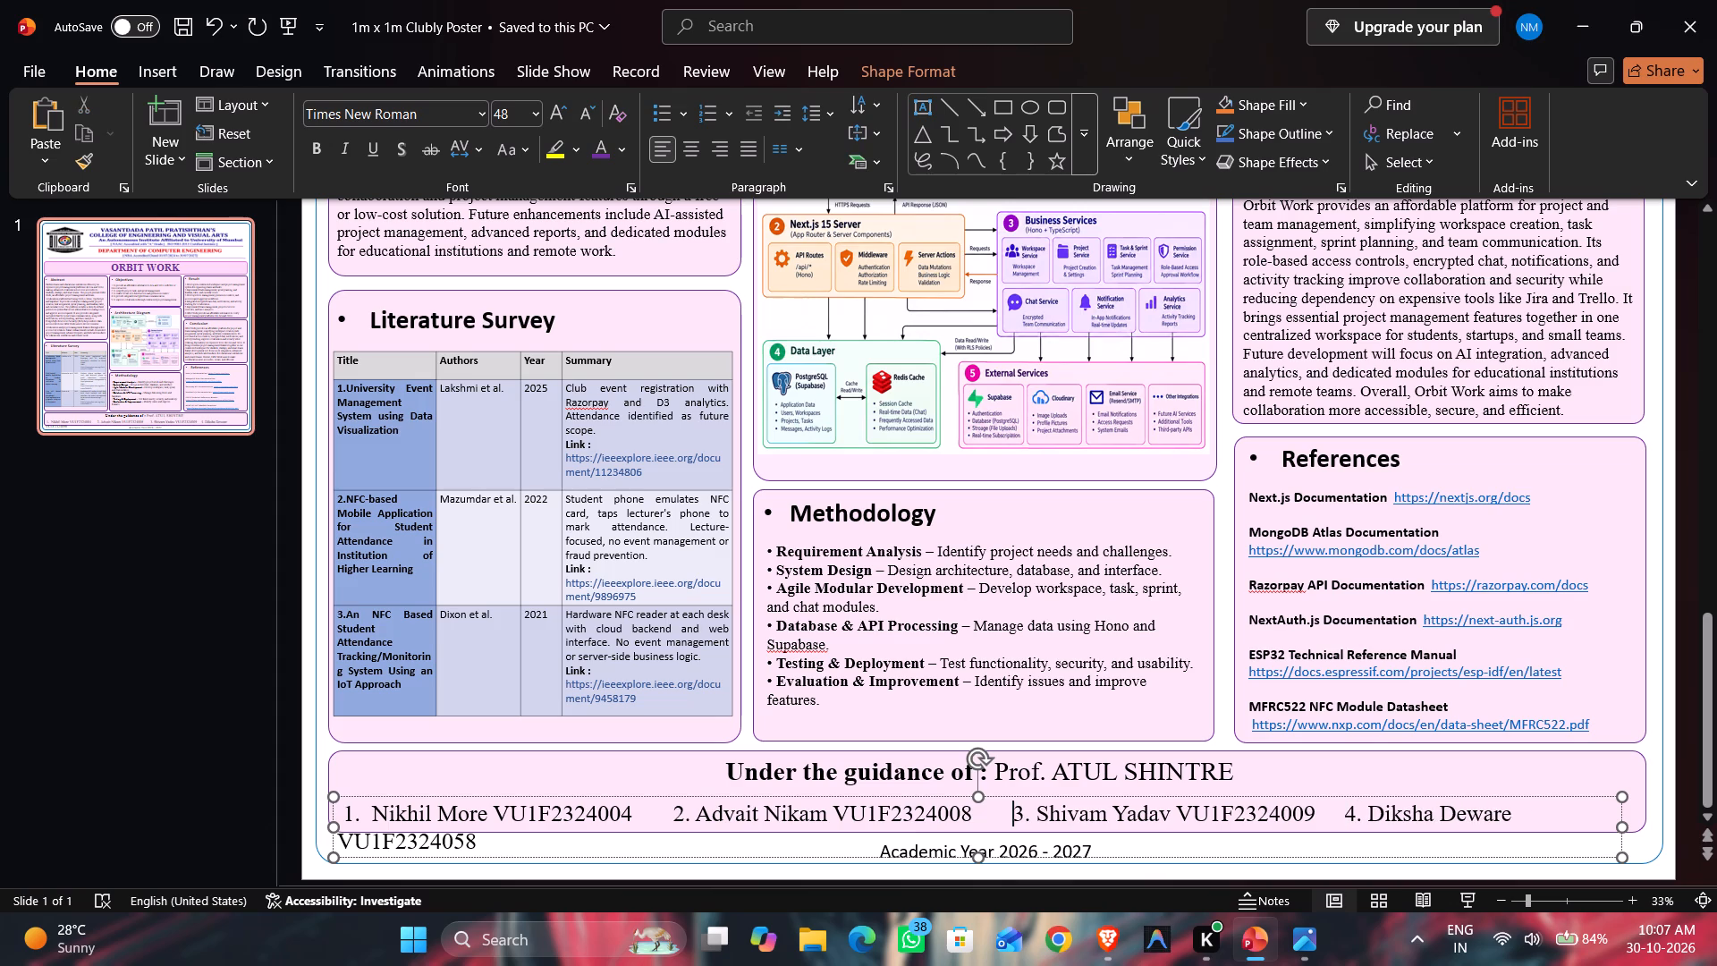
key(BackSpace)
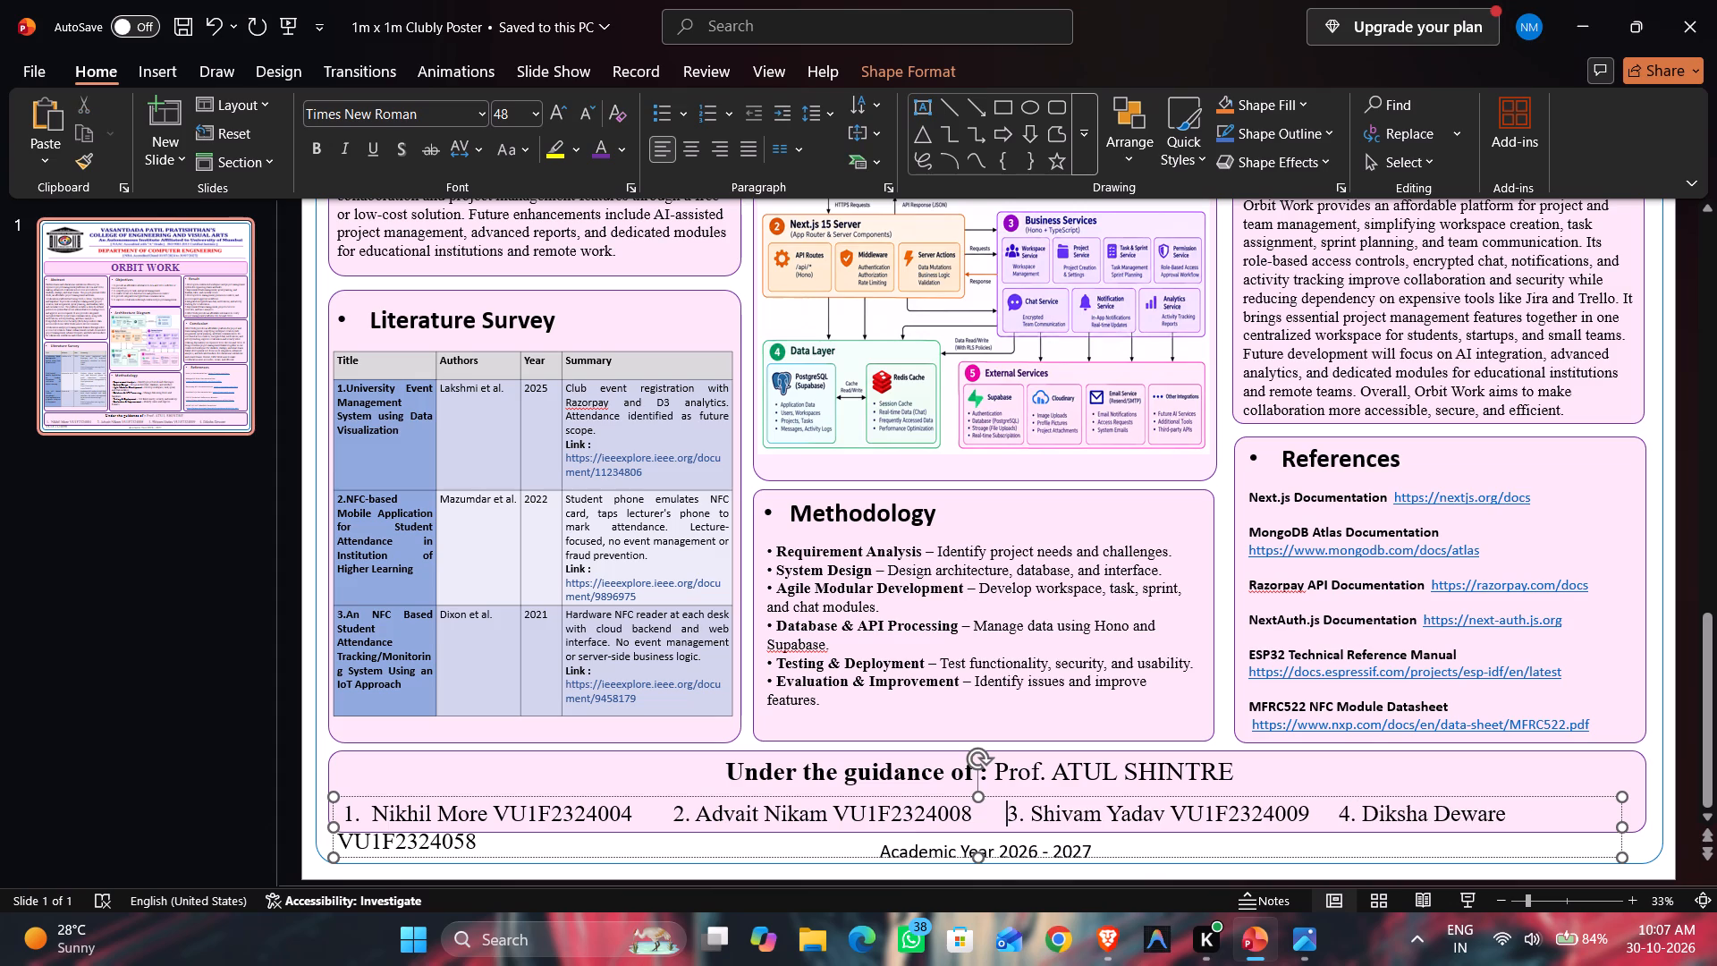
click(672, 816)
key(BackSpace)
key(BackSpace)
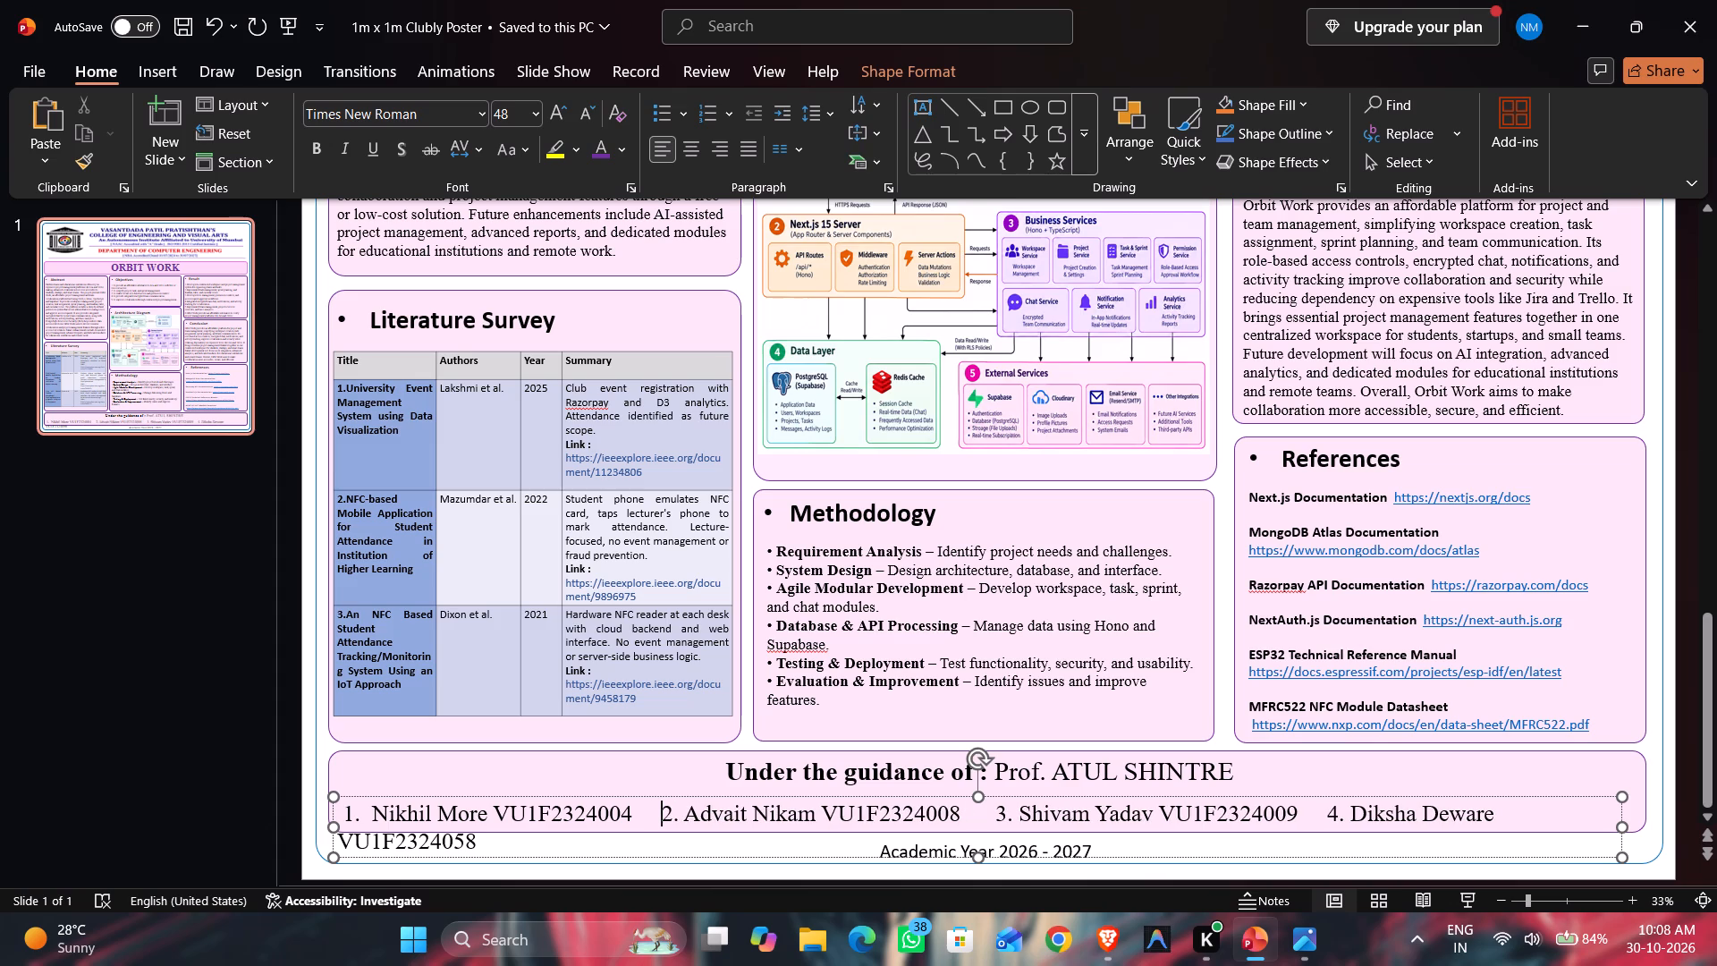
Remove the spaces around the first entry's number and before the fourth roll number to fit the student list on one line.
click(371, 810)
key(BackSpace)
key(BackSpace)
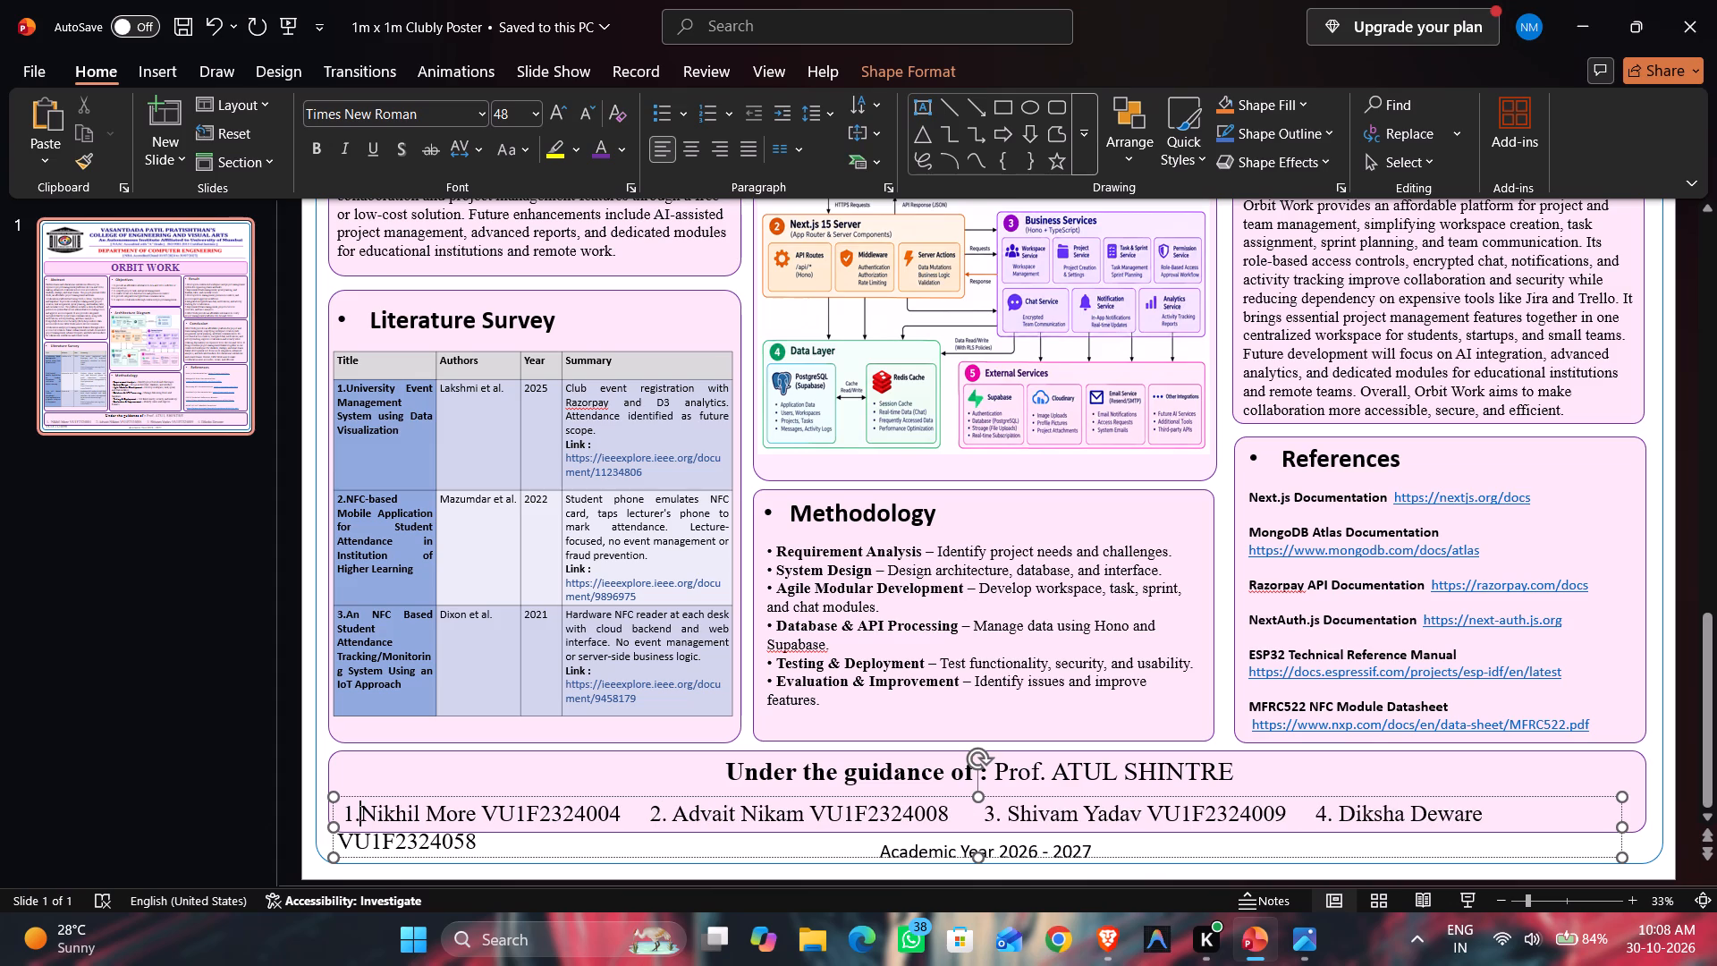
click(343, 814)
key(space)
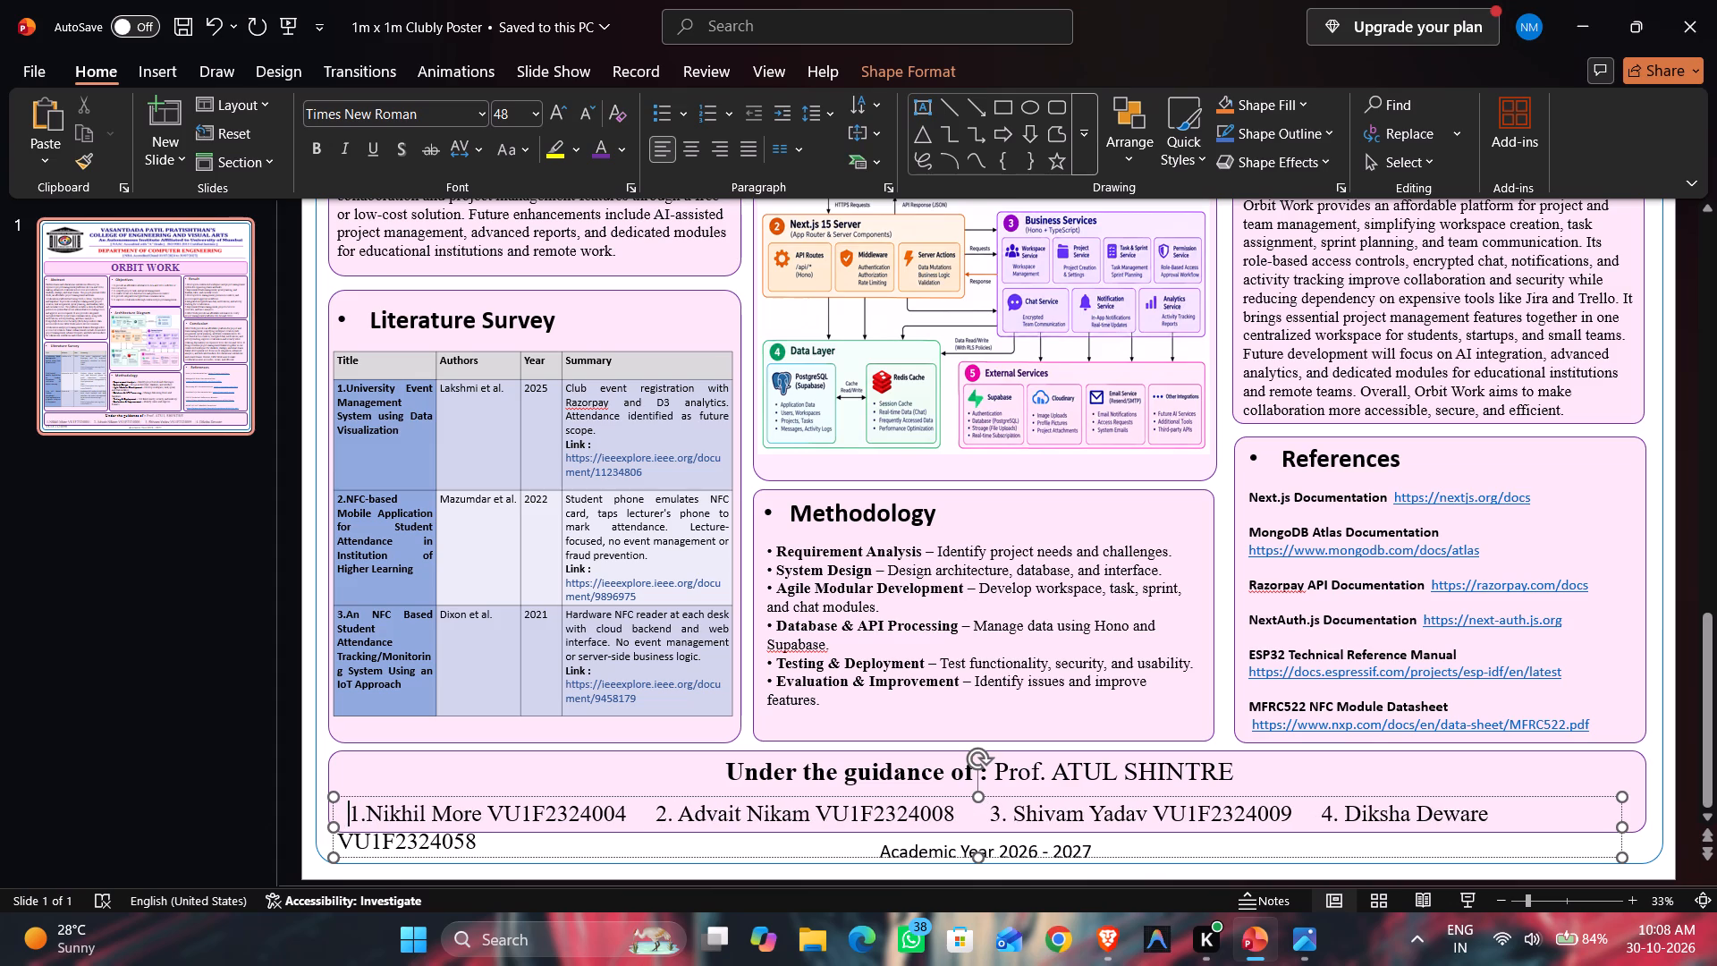
key(BackSpace)
key(BackSpace)
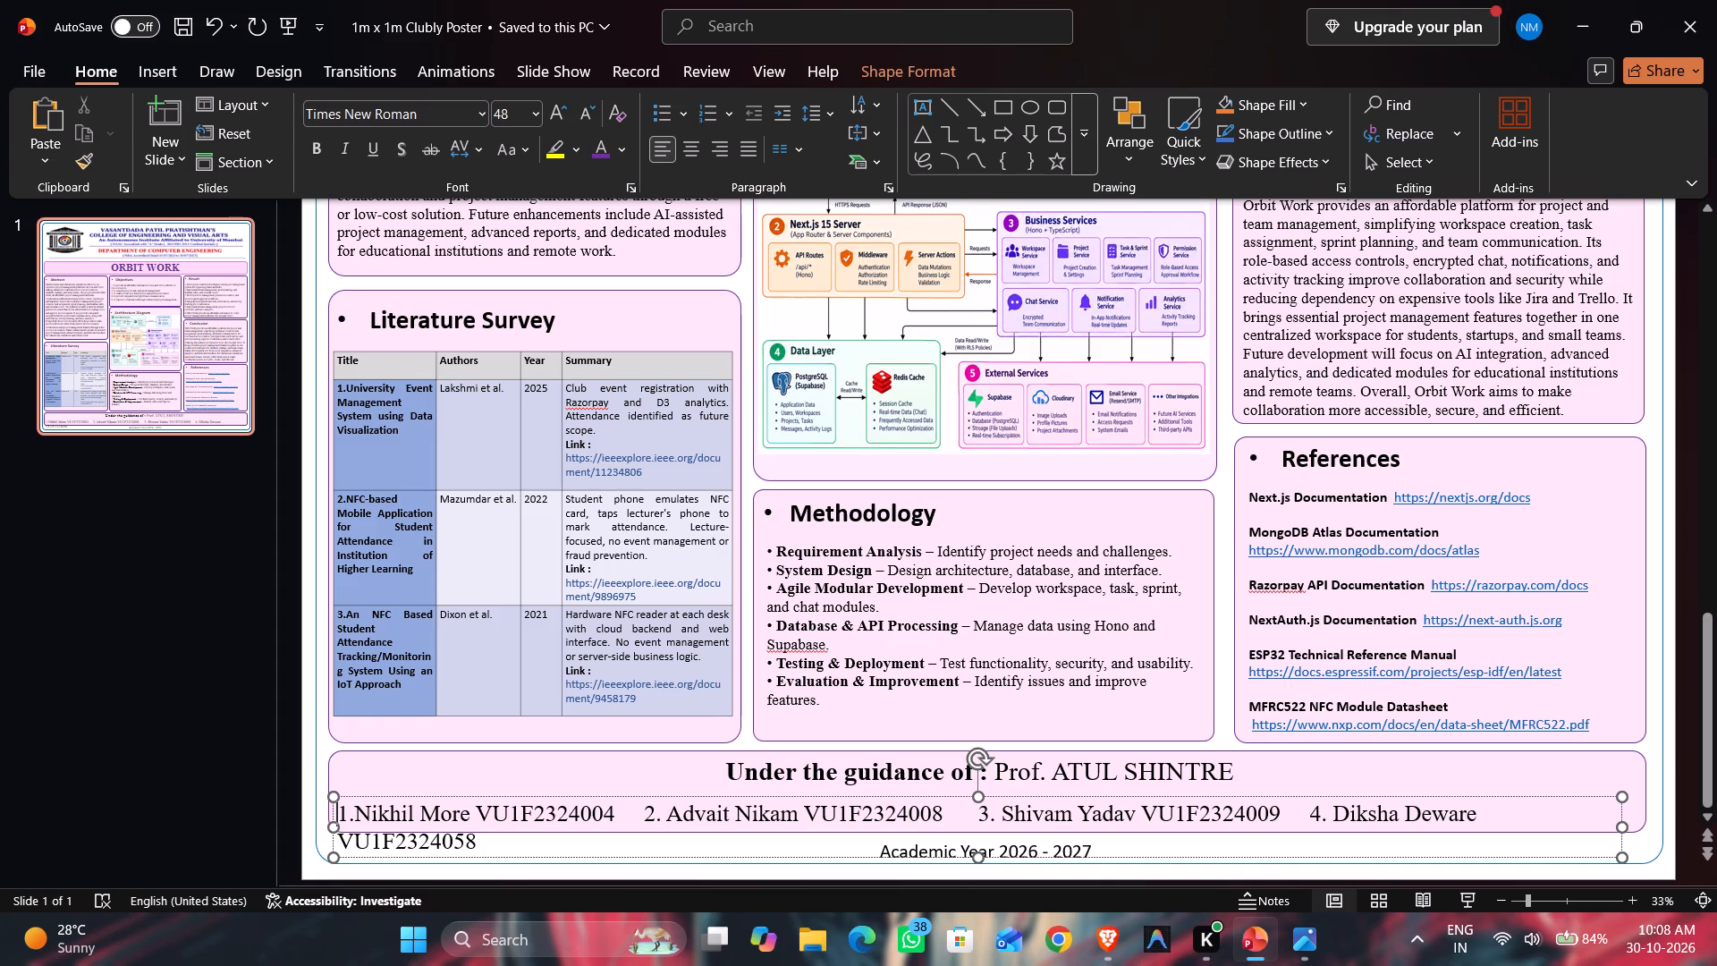
click(337, 840)
key(BackSpace)
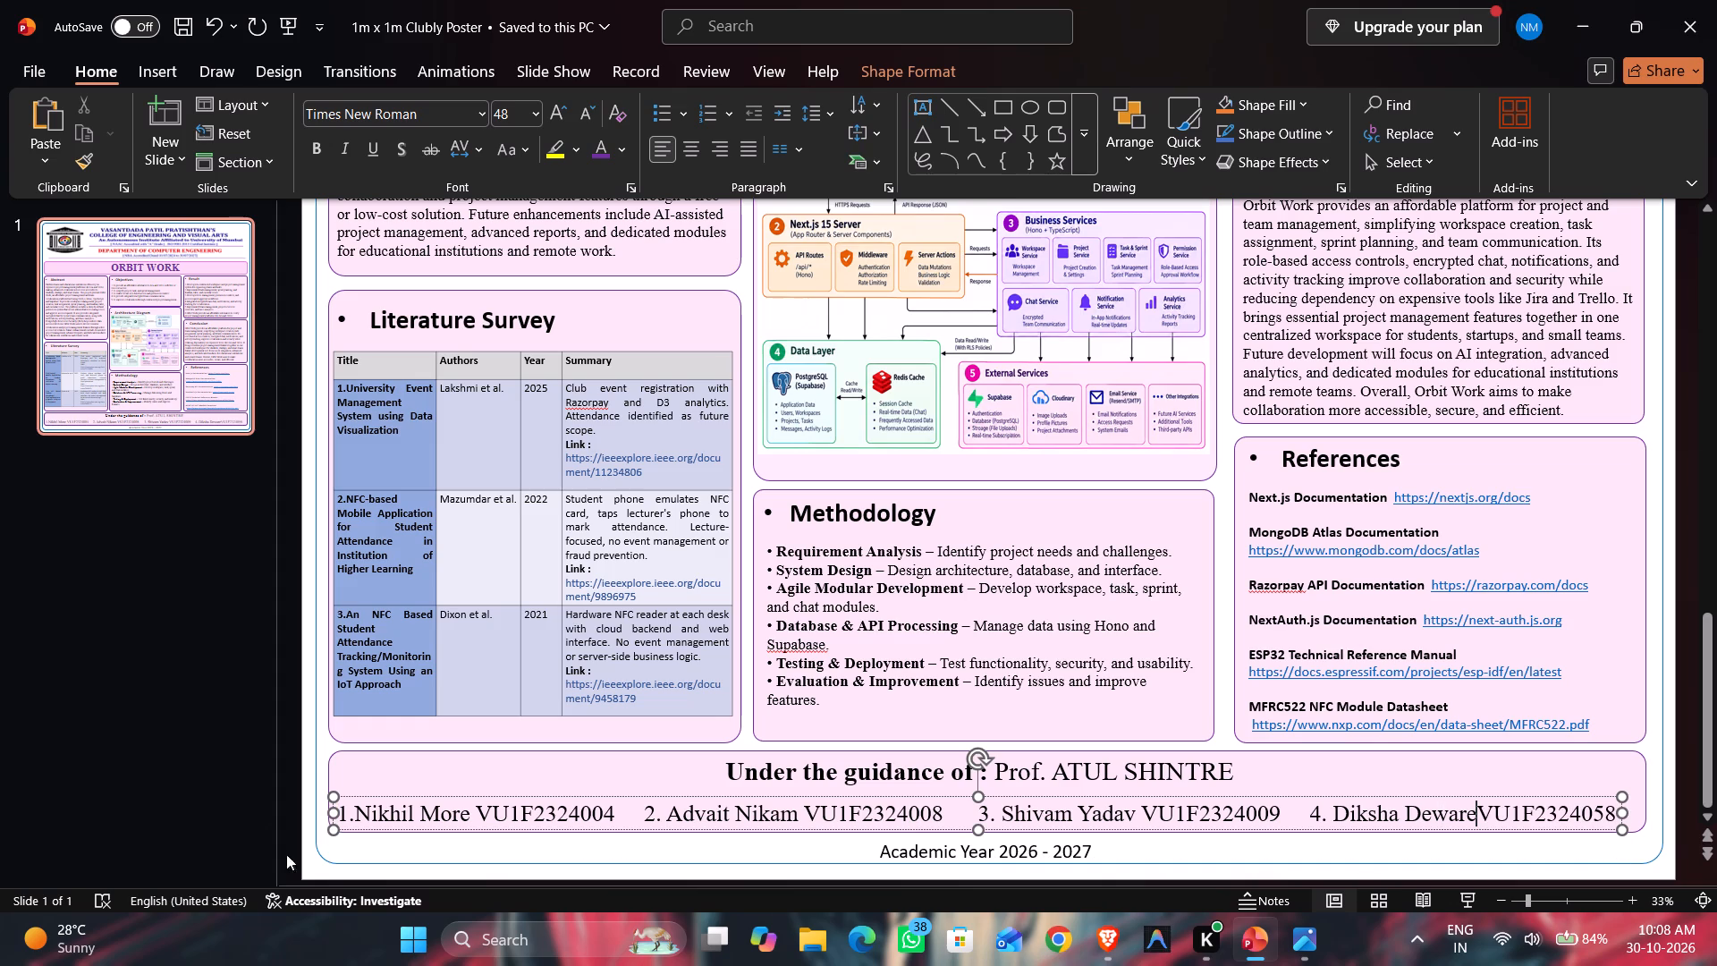
Set the gap between the first and second student entries to four spaces.
click(645, 806)
key(BackSpace)
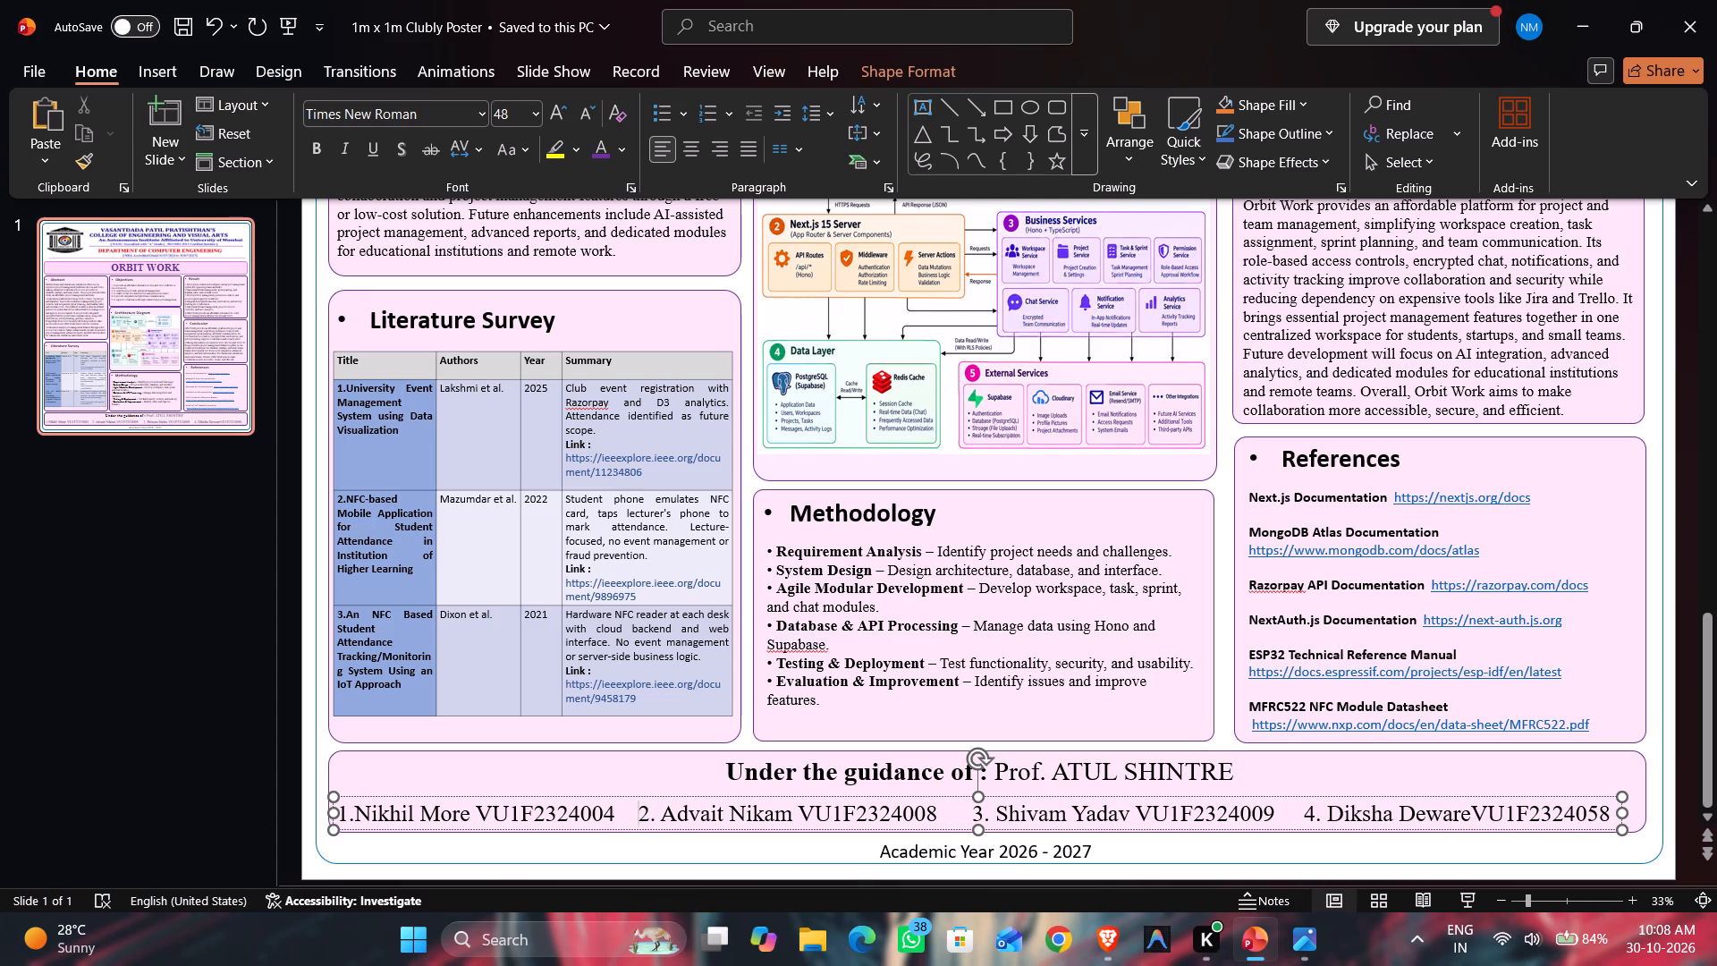
key(BackSpace)
key(BackSpace)
key(BackSpace)
key(BackSpace)
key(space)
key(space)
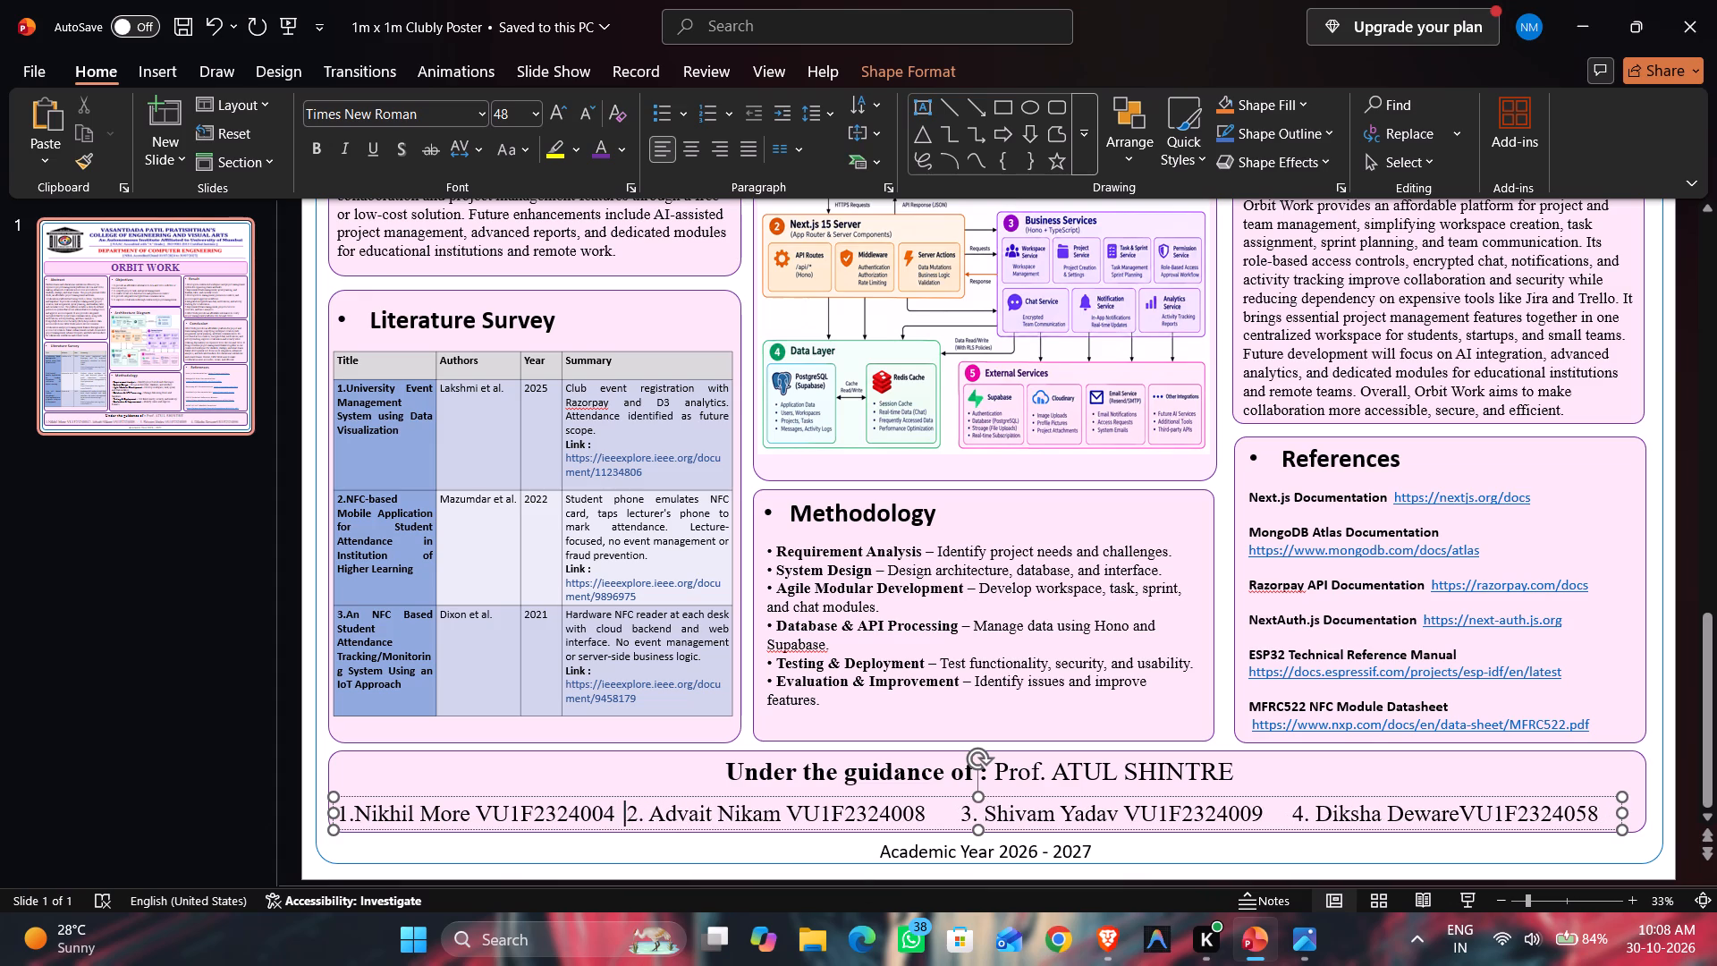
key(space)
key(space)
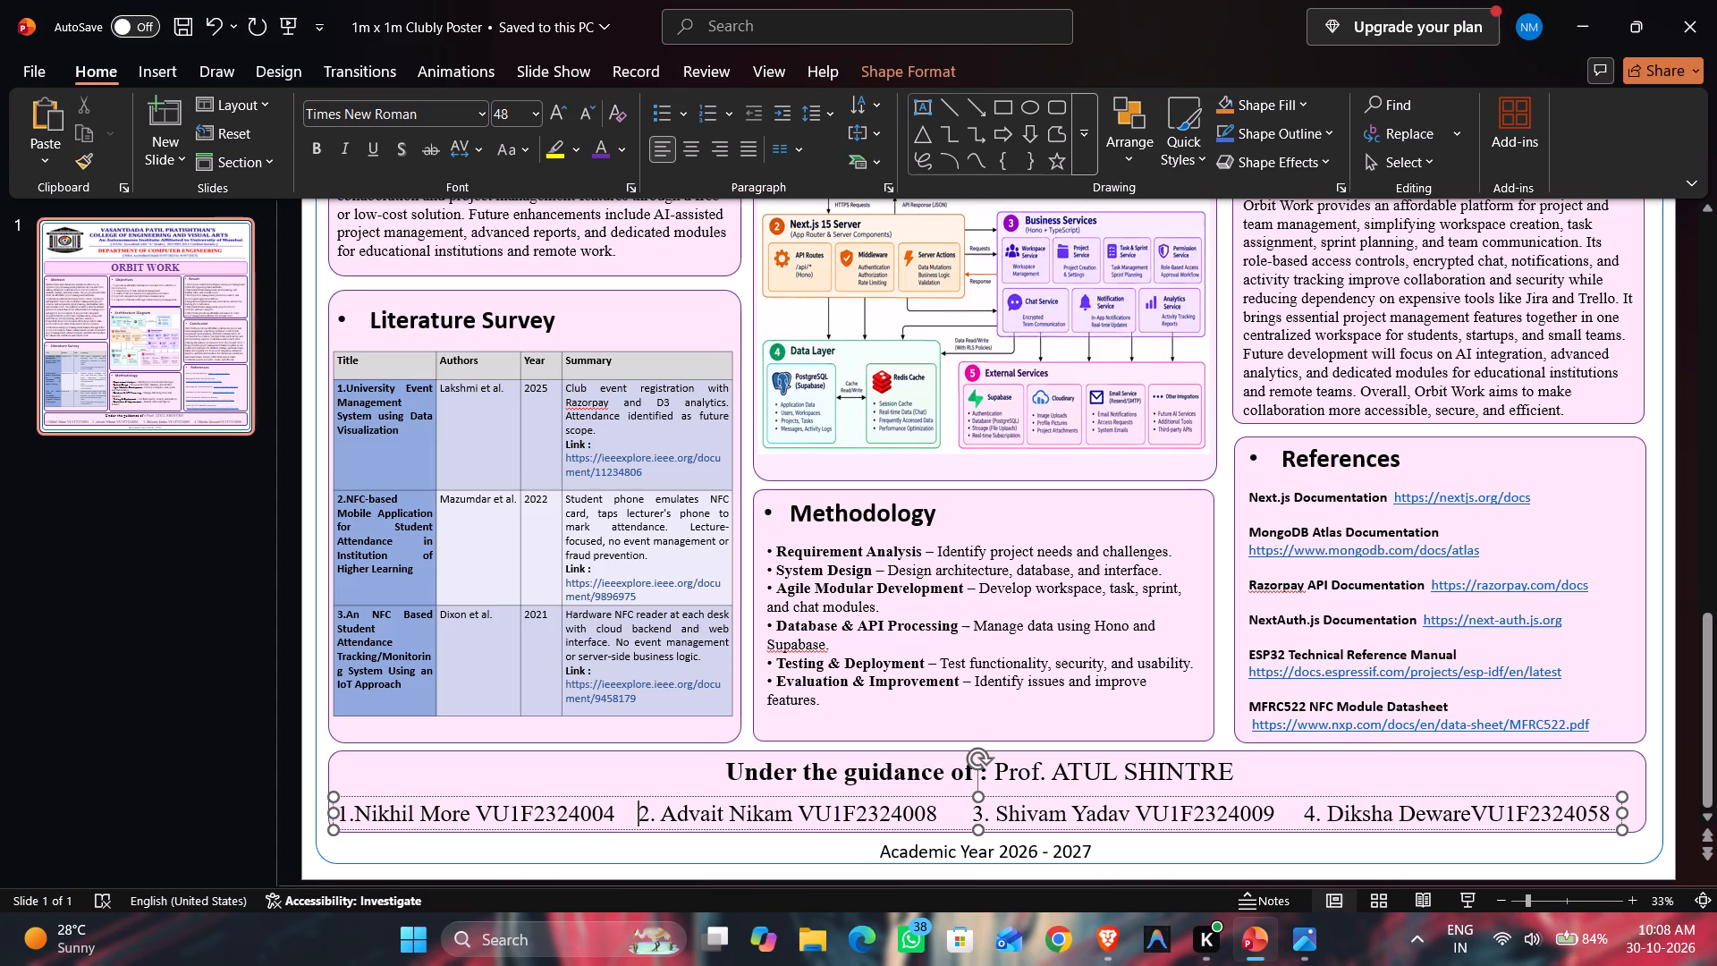
Set the gap between the second and third student entries to four spaces.
click(972, 808)
key(BackSpace)
key(BackSpace)
key(BackSpace)
key(BackSpace)
key(BackSpace)
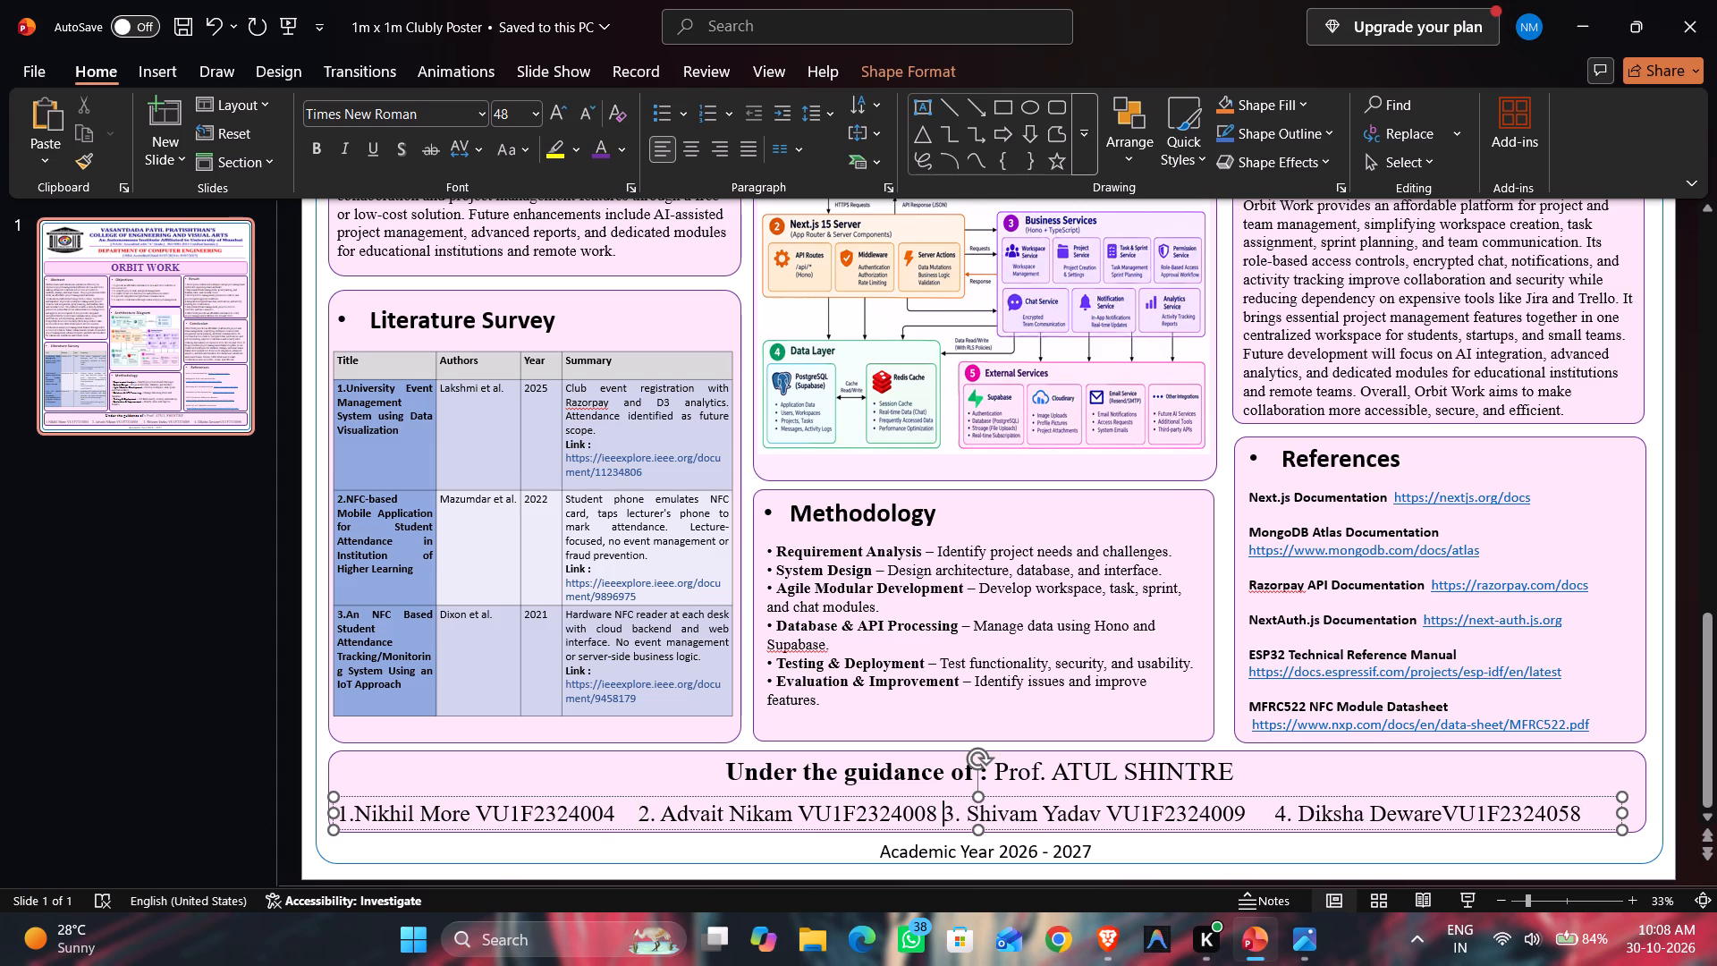
key(BackSpace)
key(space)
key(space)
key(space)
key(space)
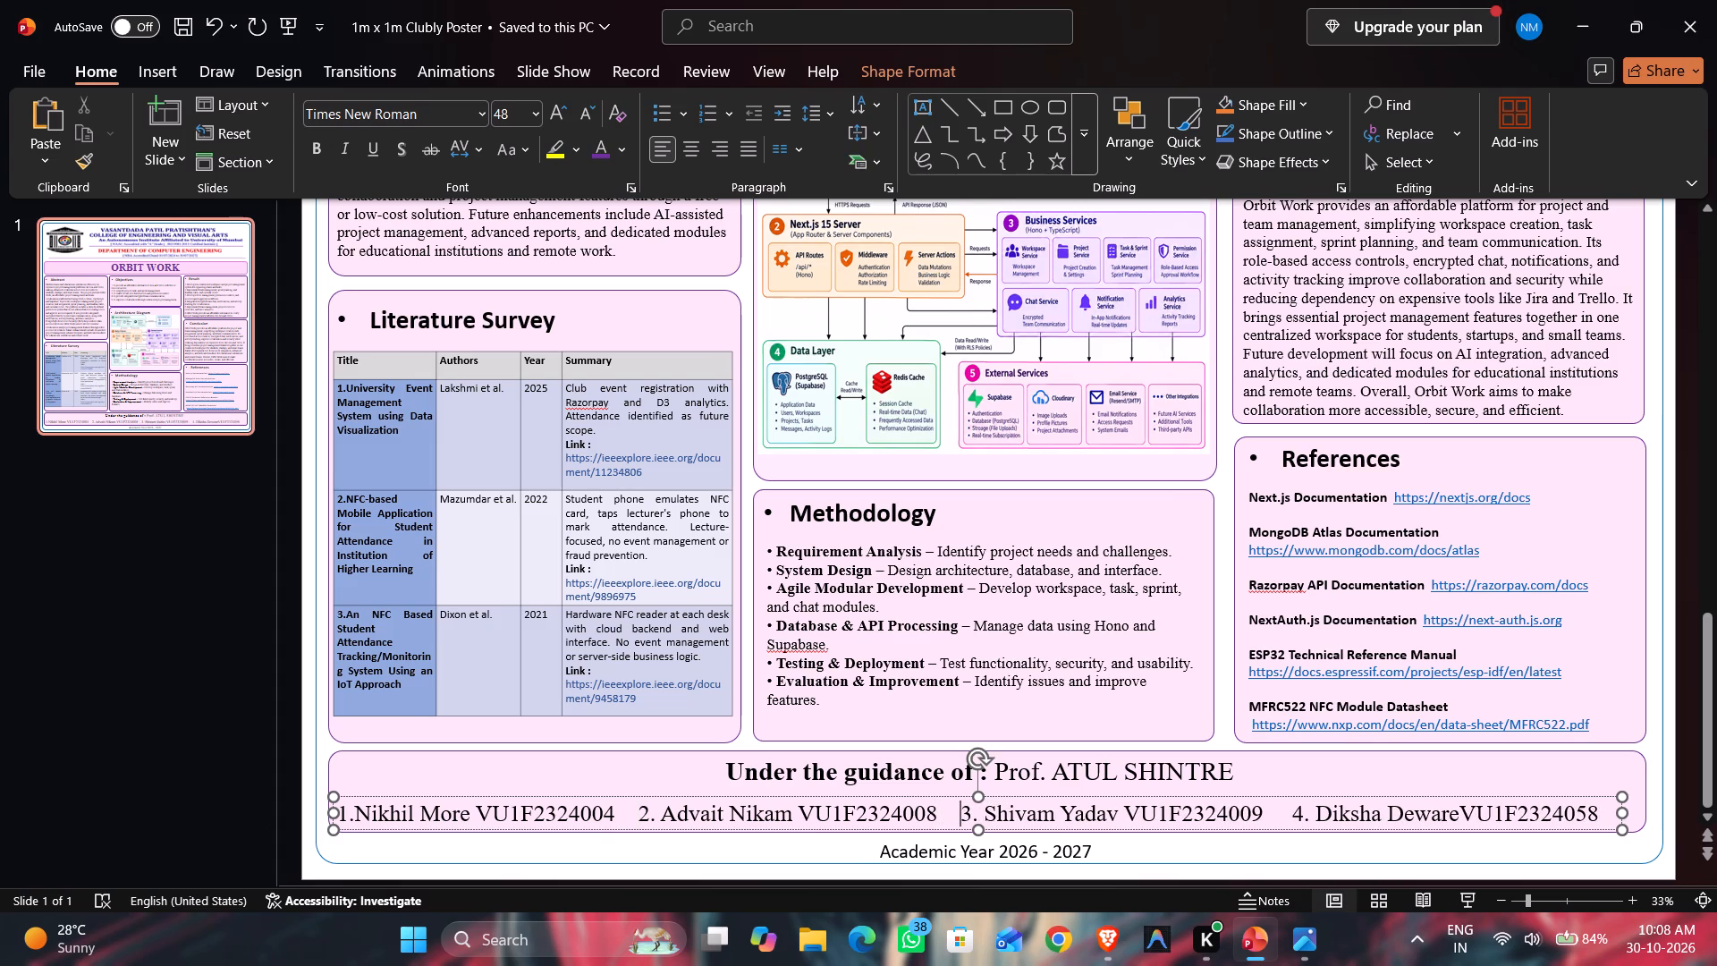
Set the gap between the third and fourth student entries to four spaces.
click(1294, 816)
key(BackSpace)
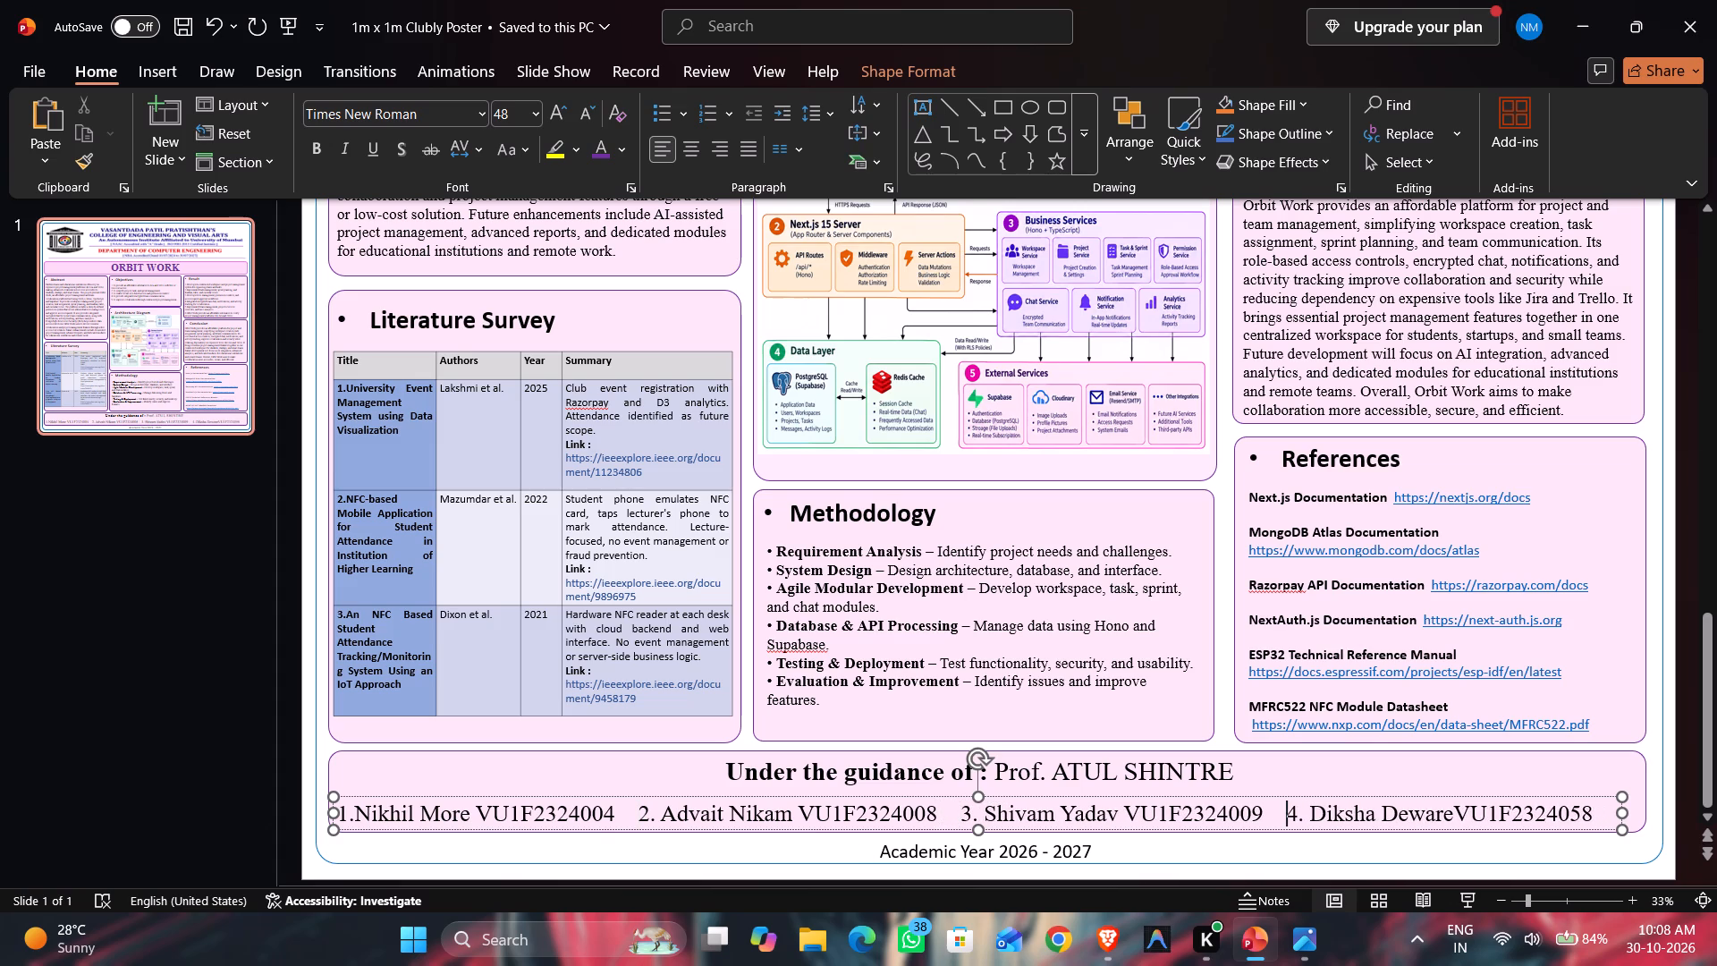
key(BackSpace)
key(BackSpace)
key(BackSpace)
key(BackSpace)
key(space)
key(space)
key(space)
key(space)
Leave a single space between name and roll number in the third and fourth student entries.
click(1454, 818)
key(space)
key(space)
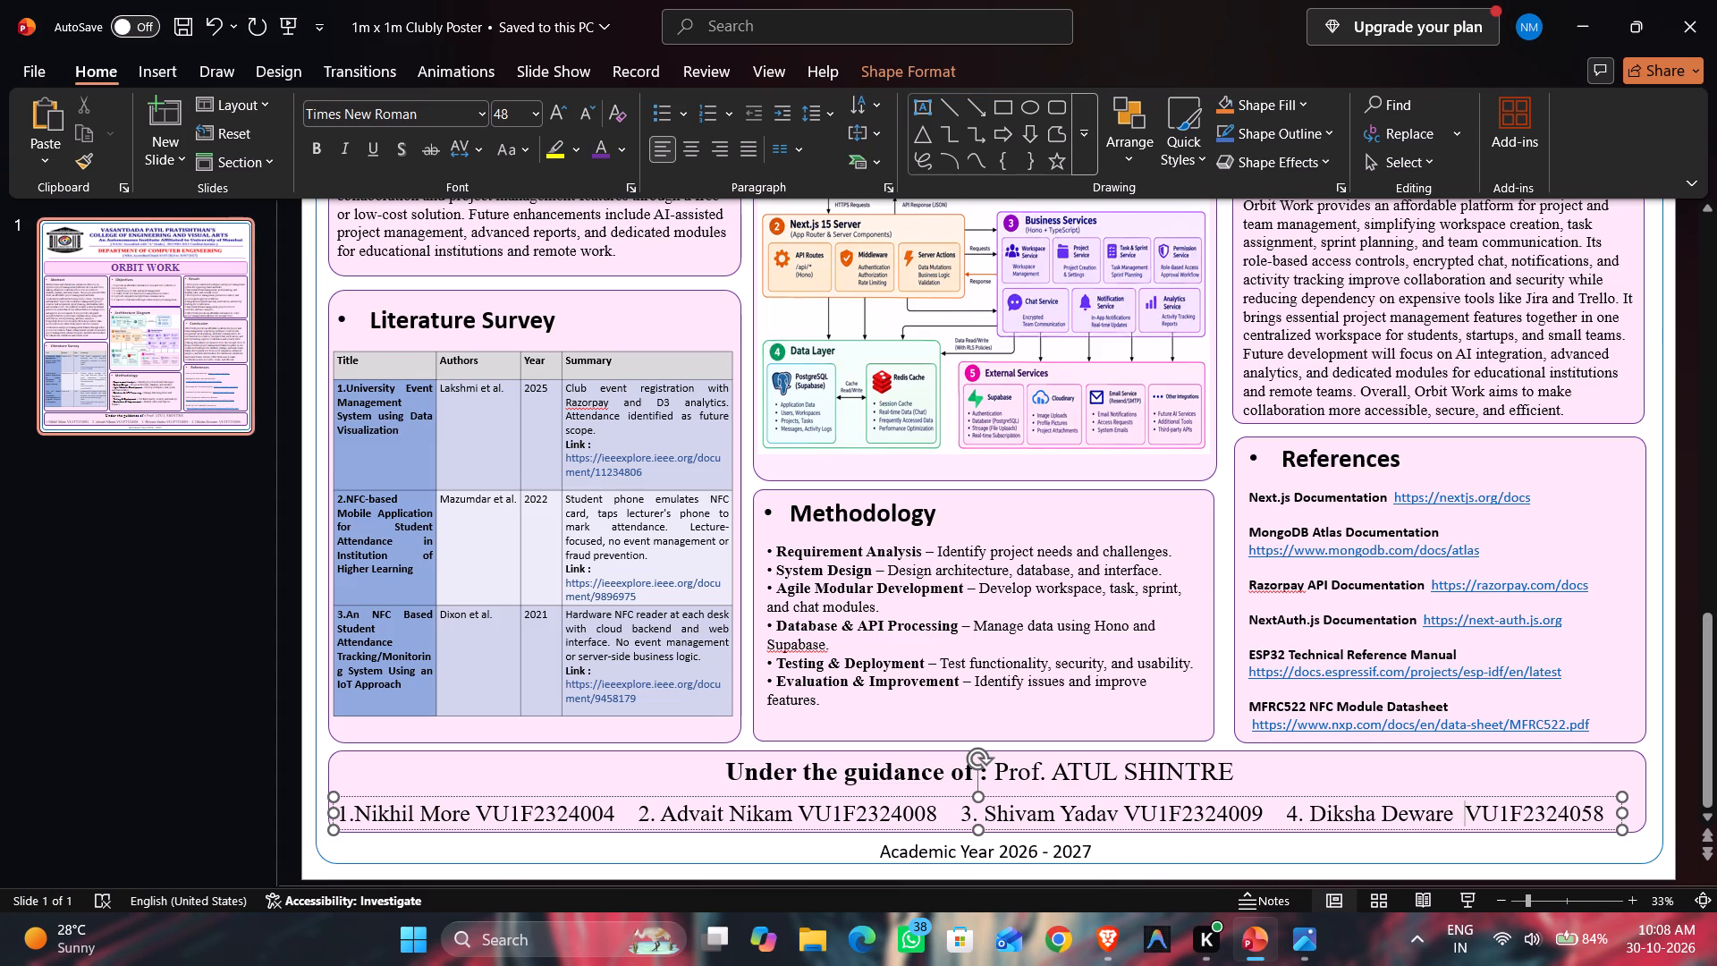
click(1127, 816)
key(BackSpace)
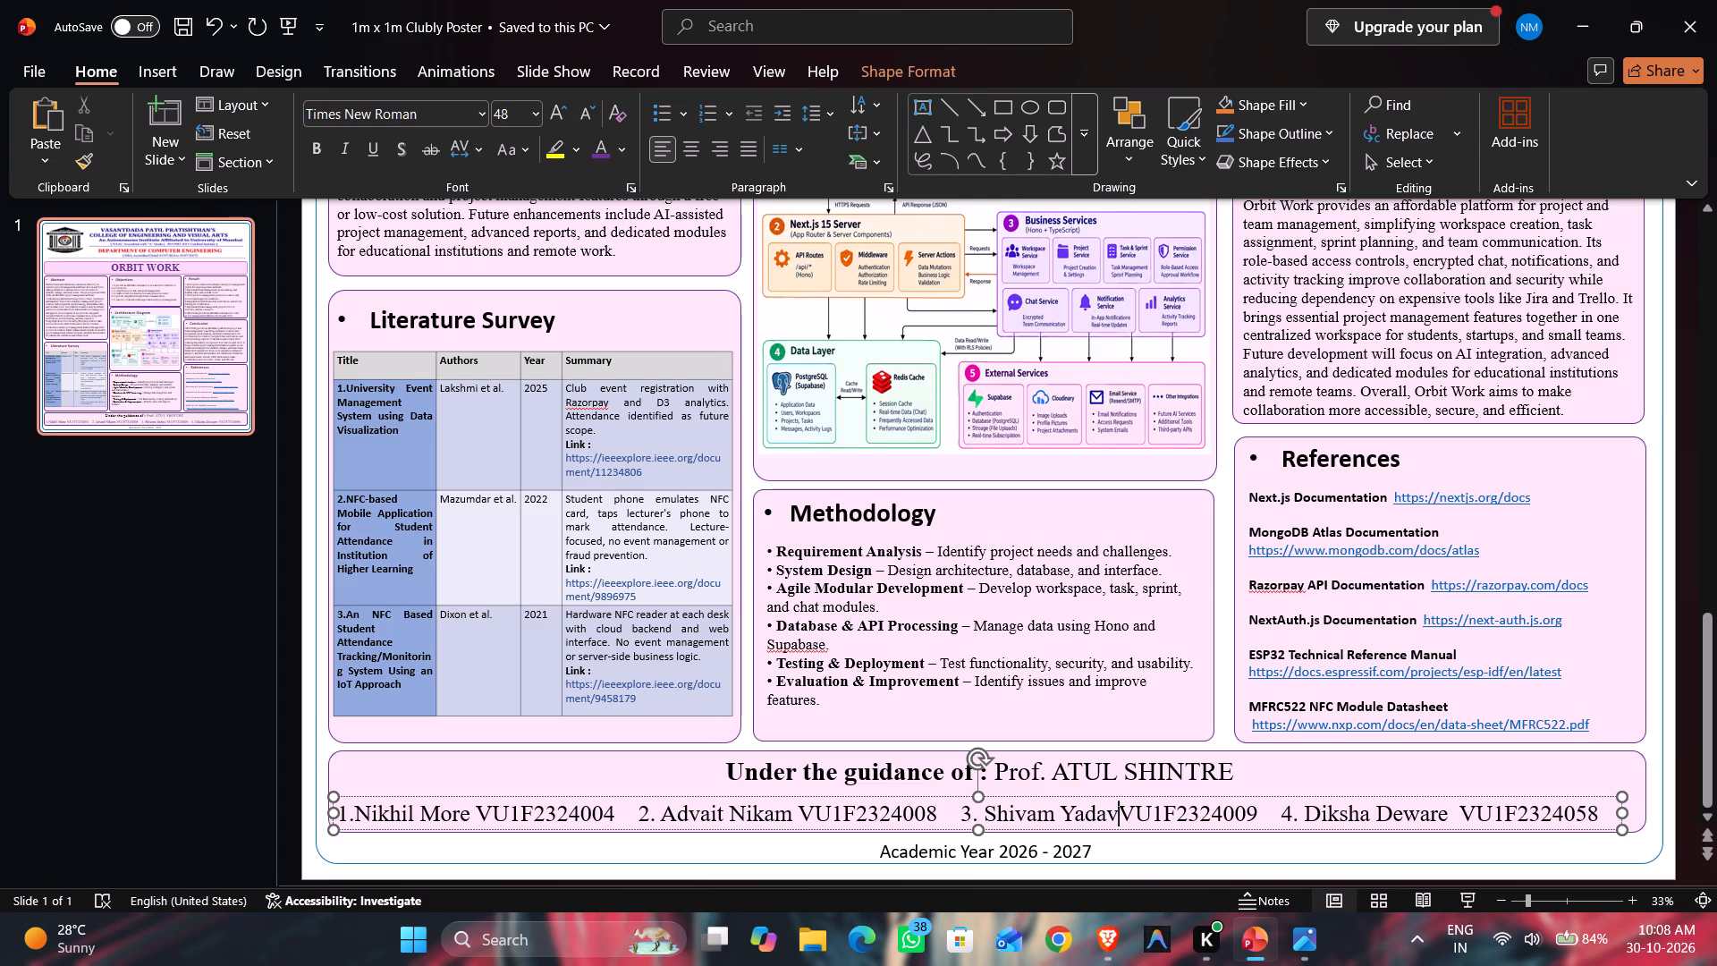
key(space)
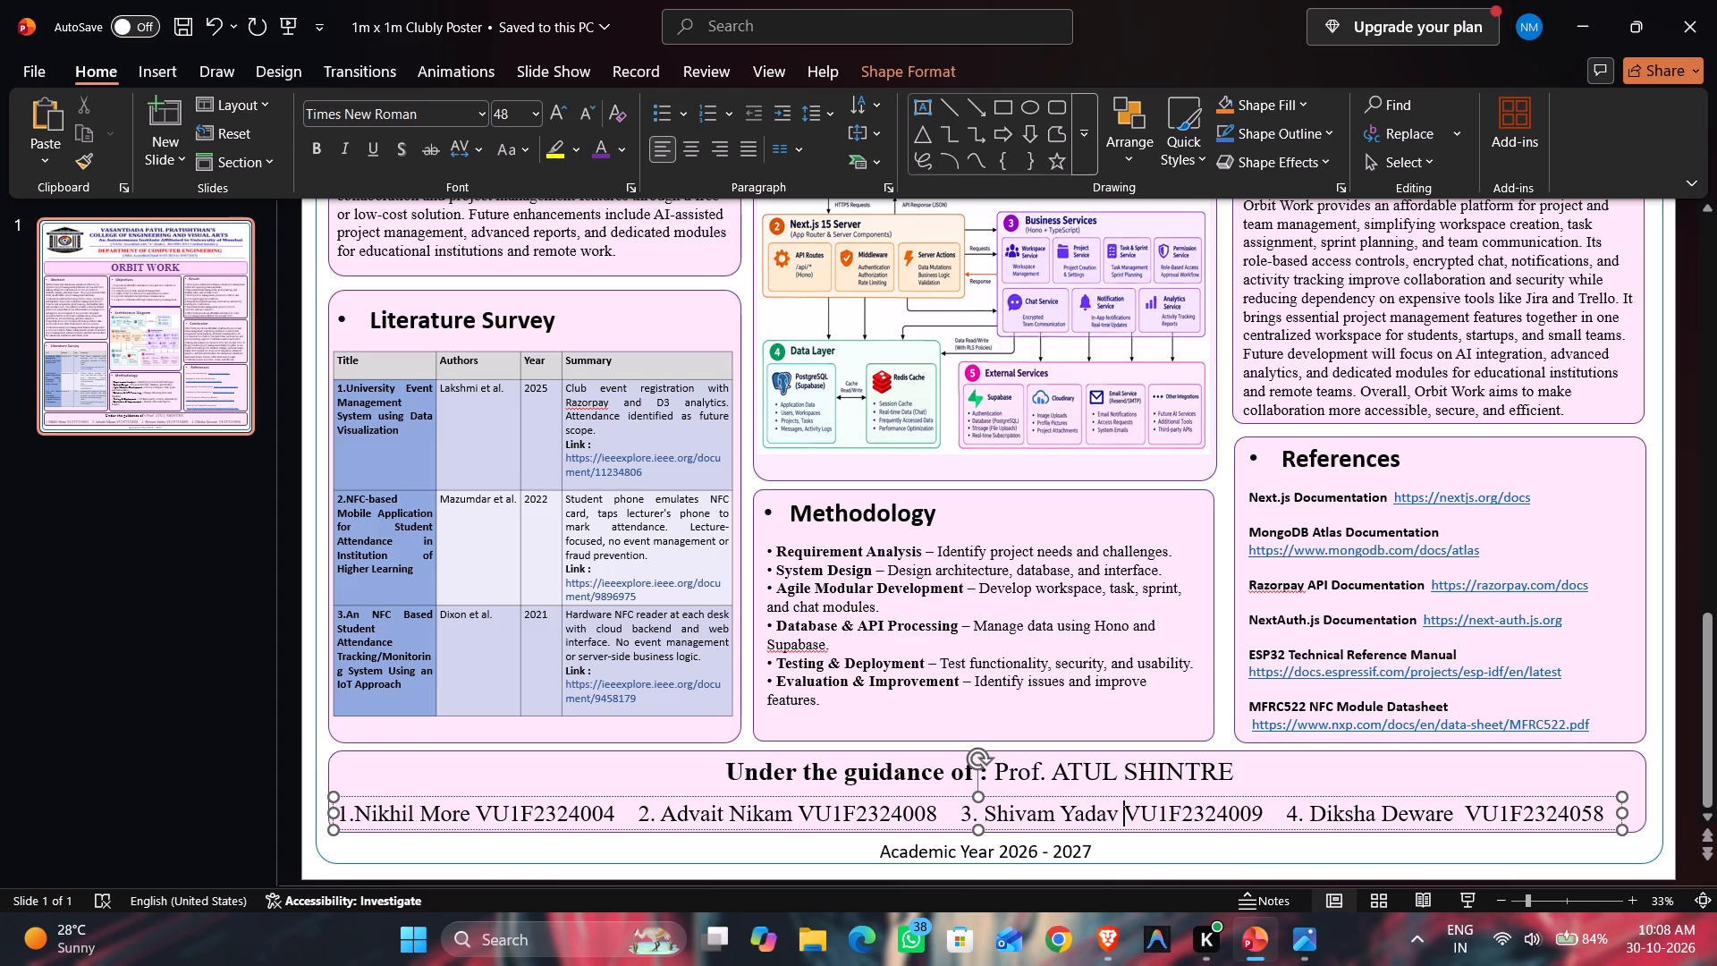
click(1467, 813)
key(BackSpace)
key(BackSpace)
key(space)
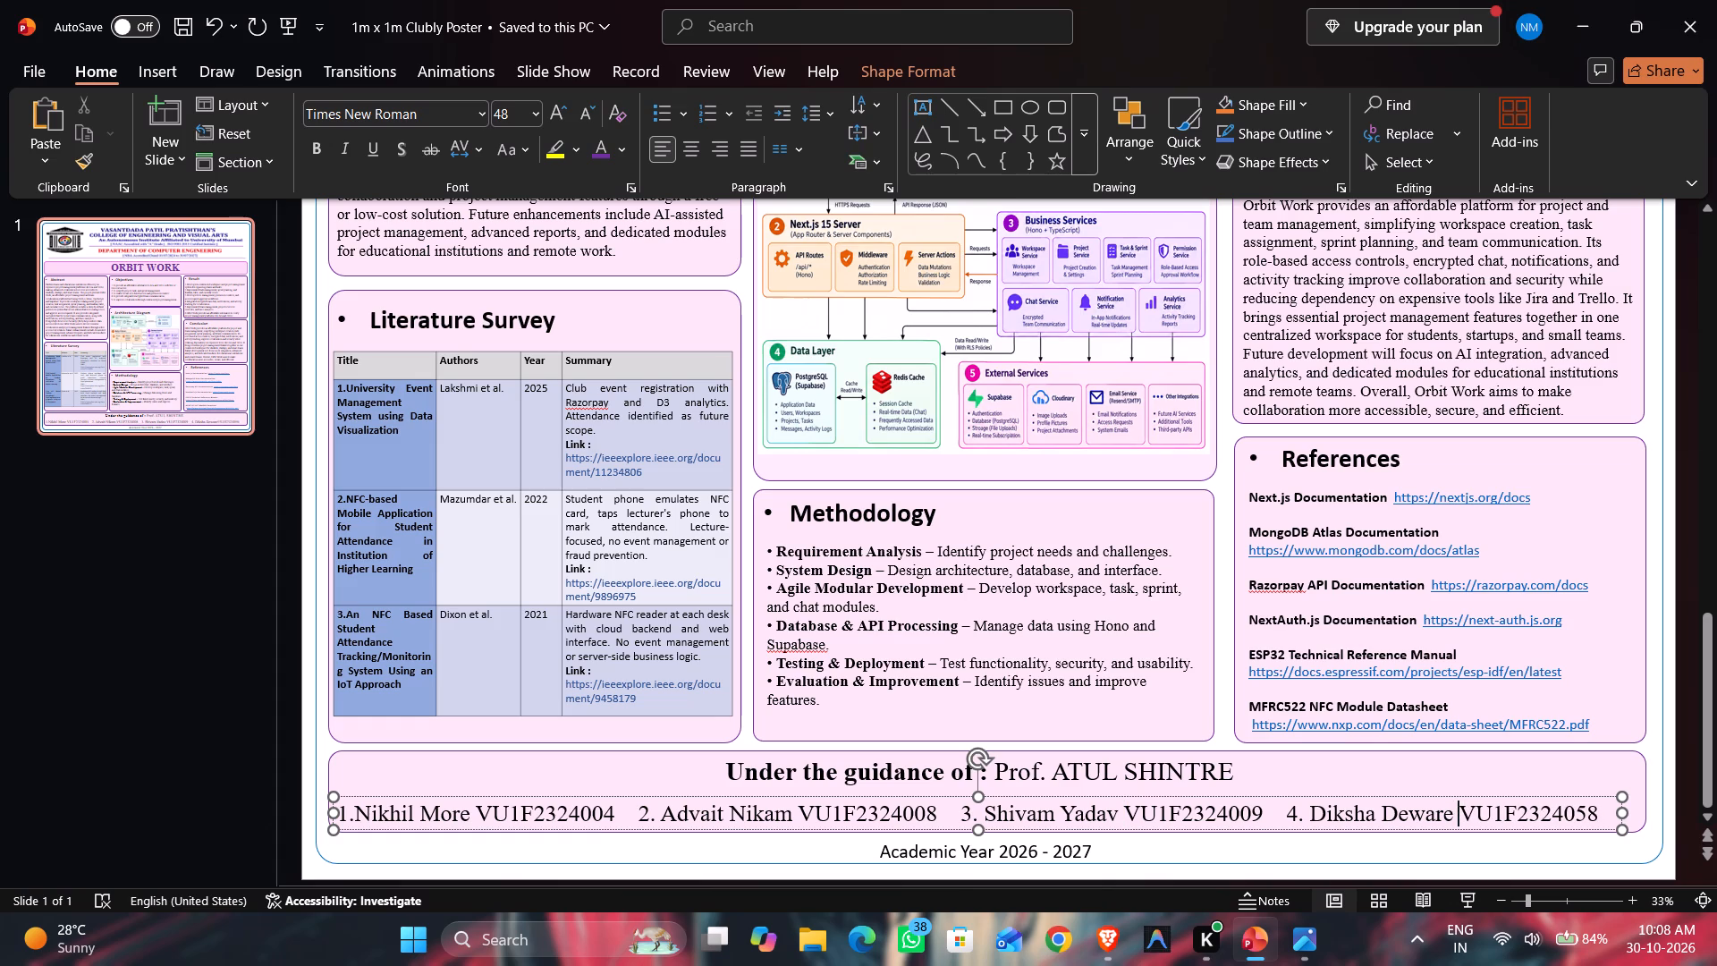
click(1683, 758)
Shift the student list text box slightly right to centre it in the guidance panel.
click(1554, 818)
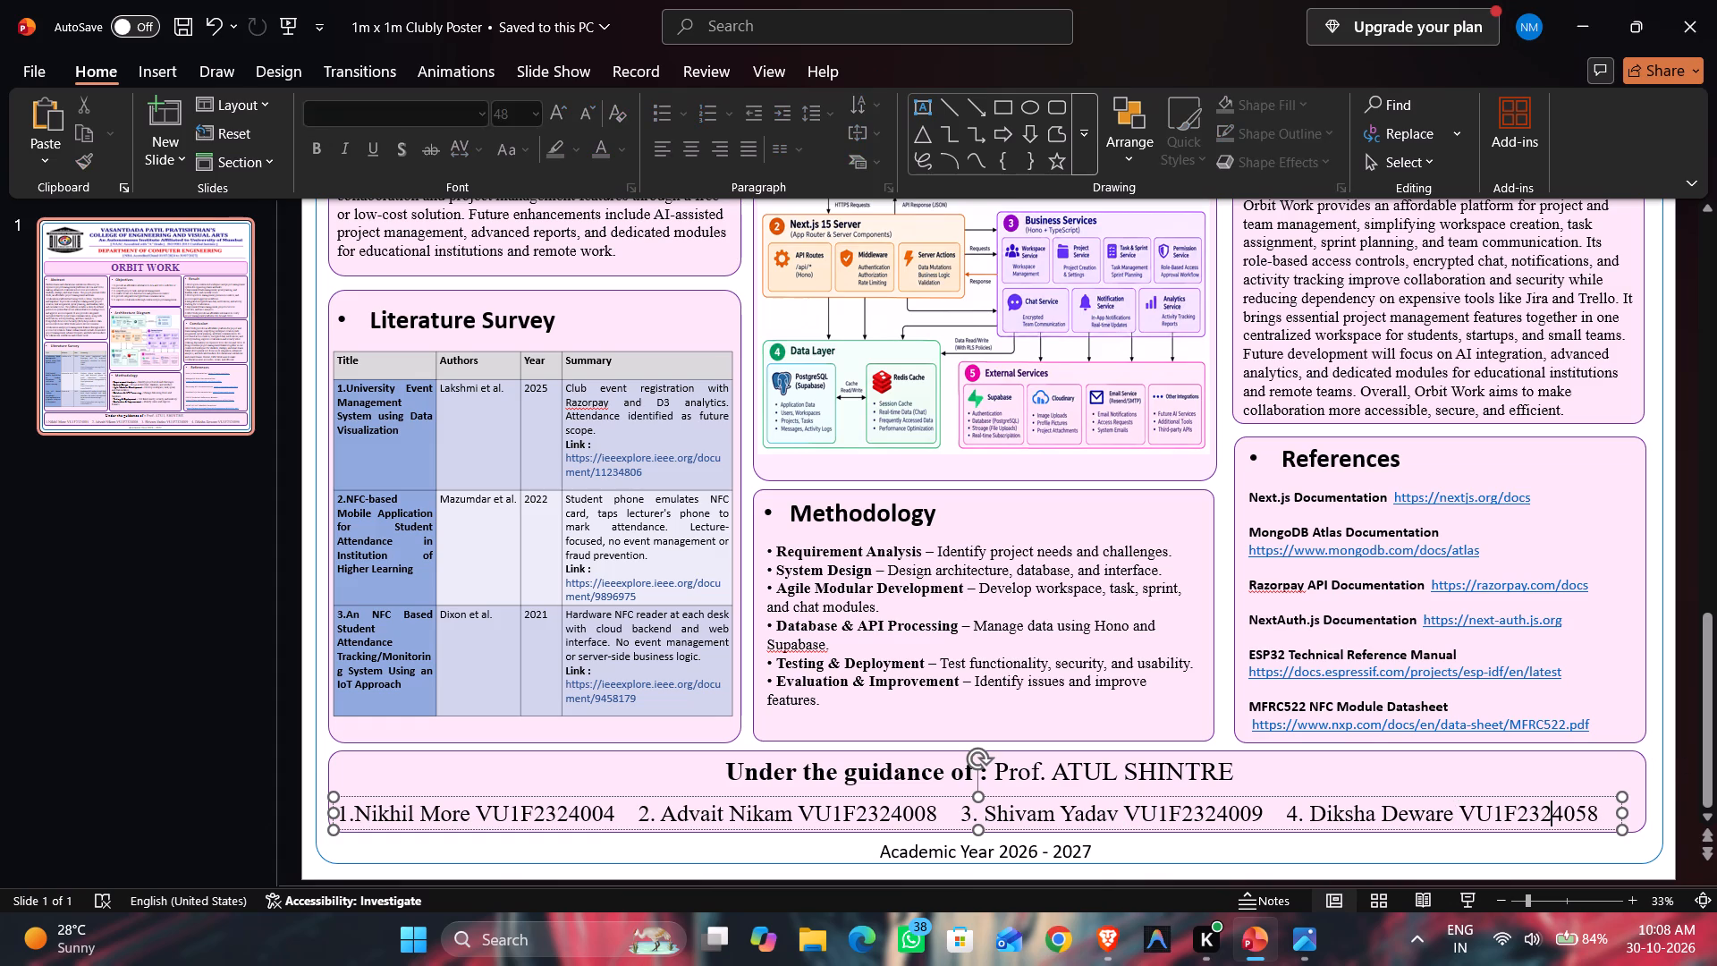
drag(1024, 828, 1034, 827)
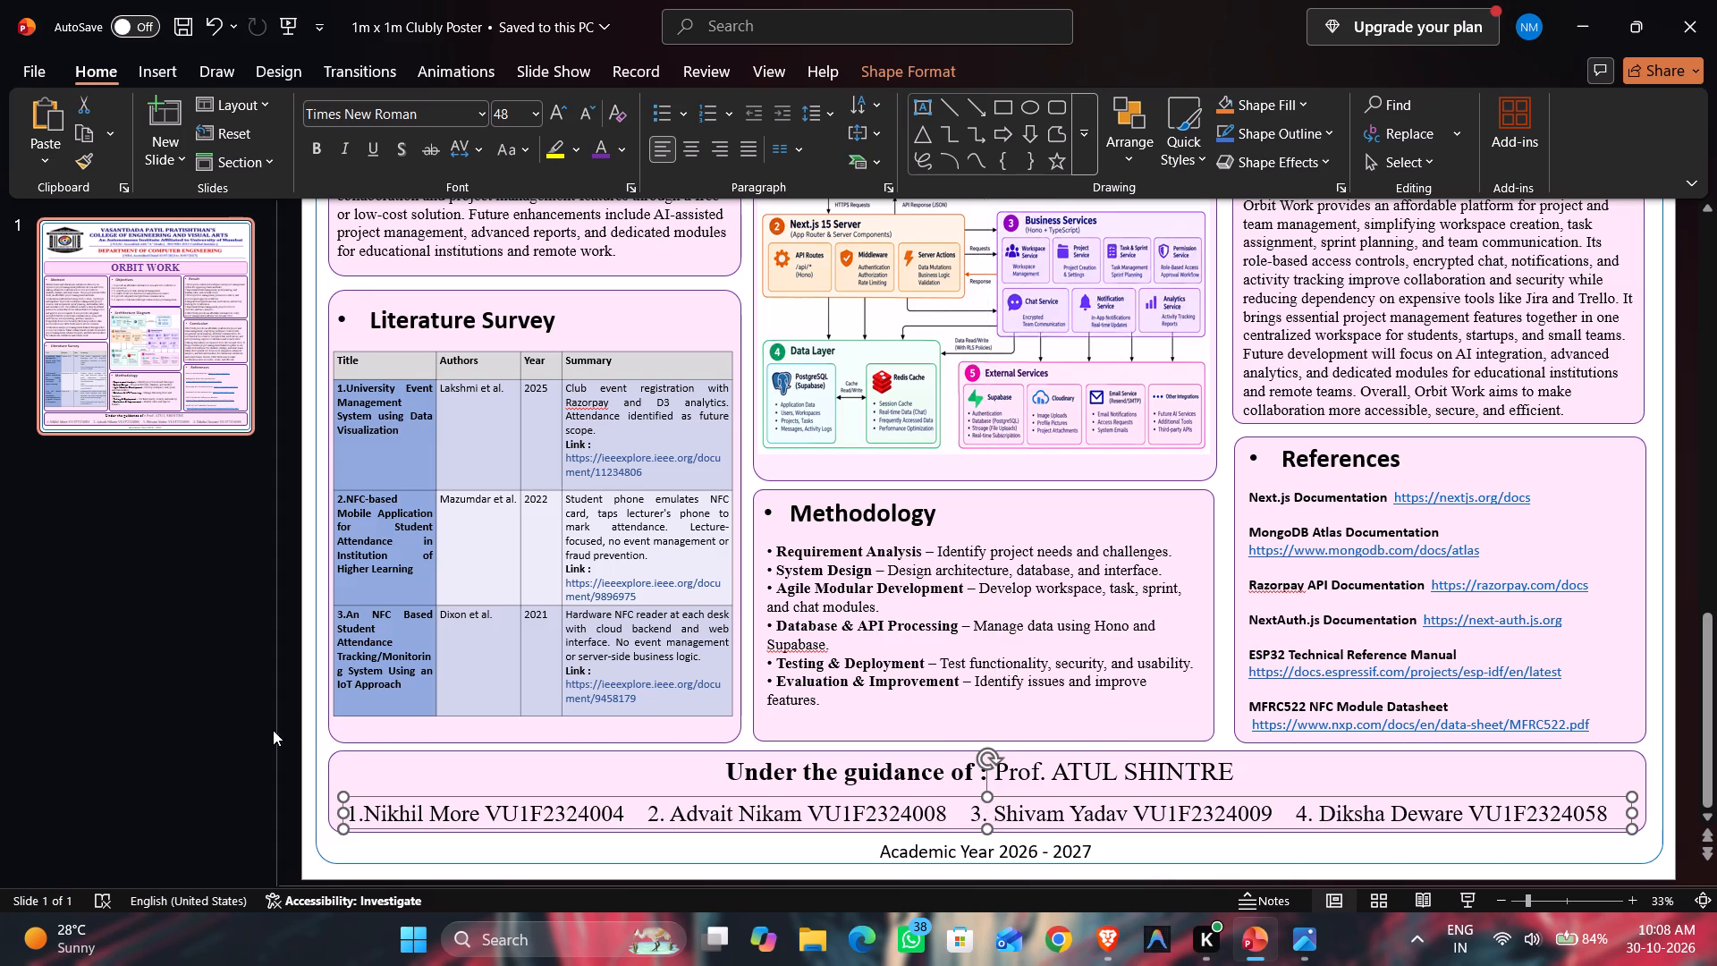
click(288, 731)
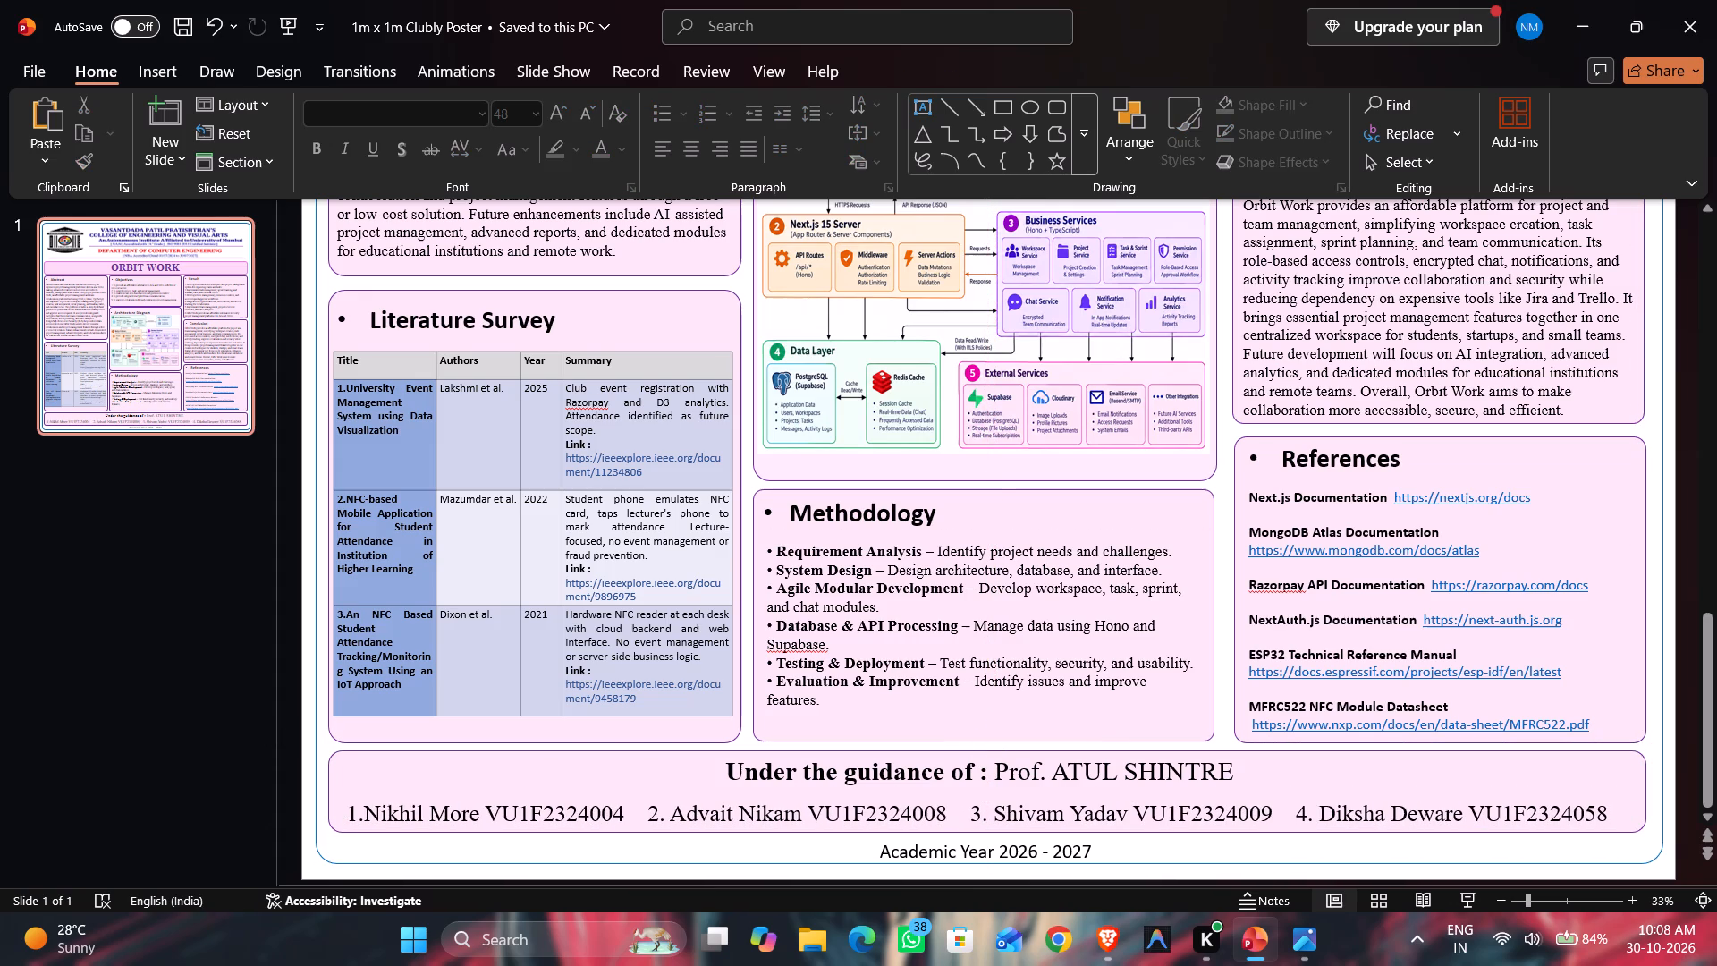
Check the font and size of the Methodology, Conclusion and Result body texts.
click(872, 665)
key(ctrl+a)
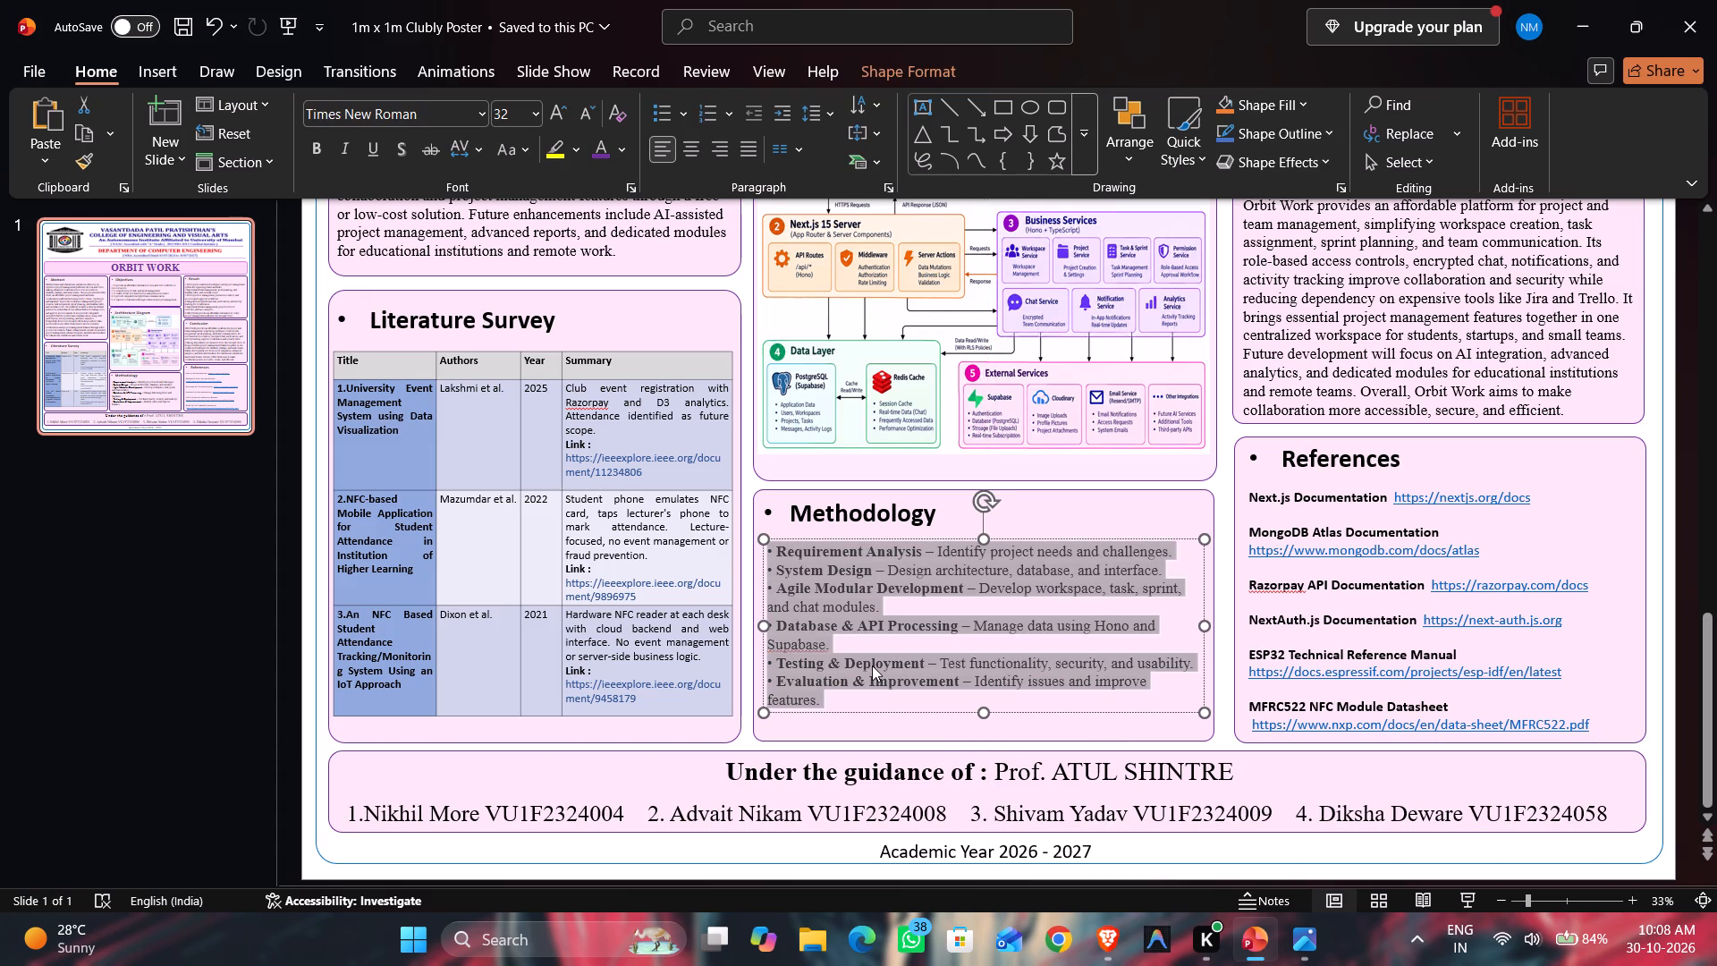
click(1383, 367)
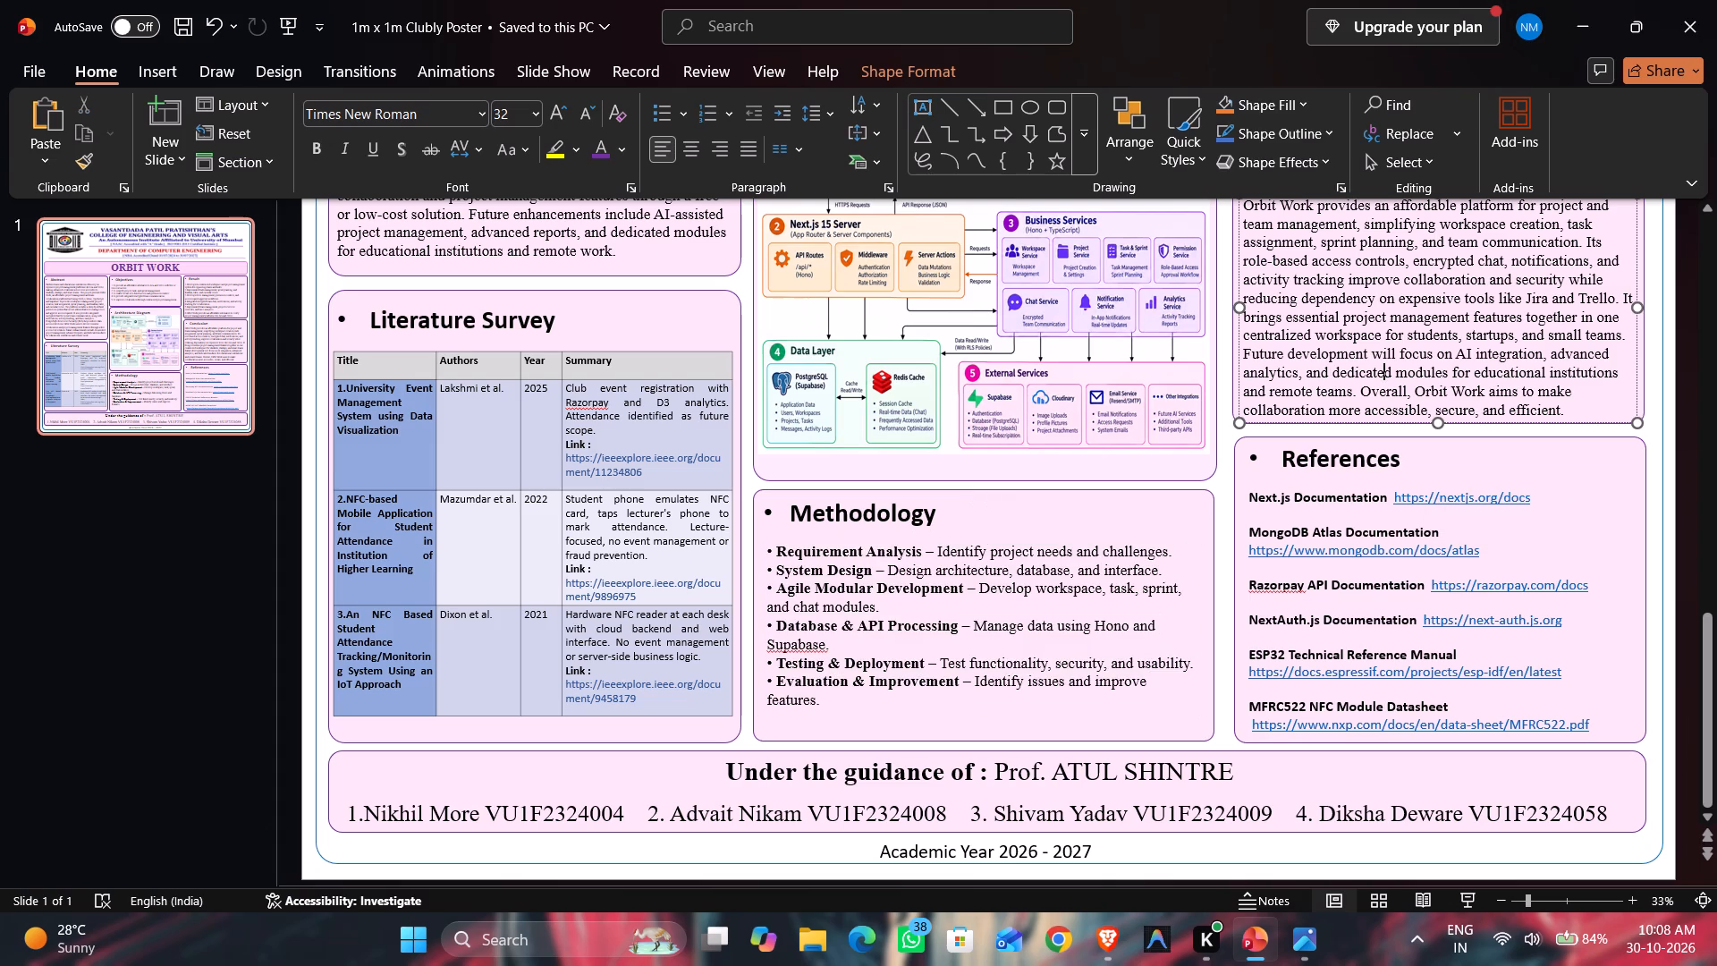
key(ctrl+a)
scroll(1383, 367, up, 4)
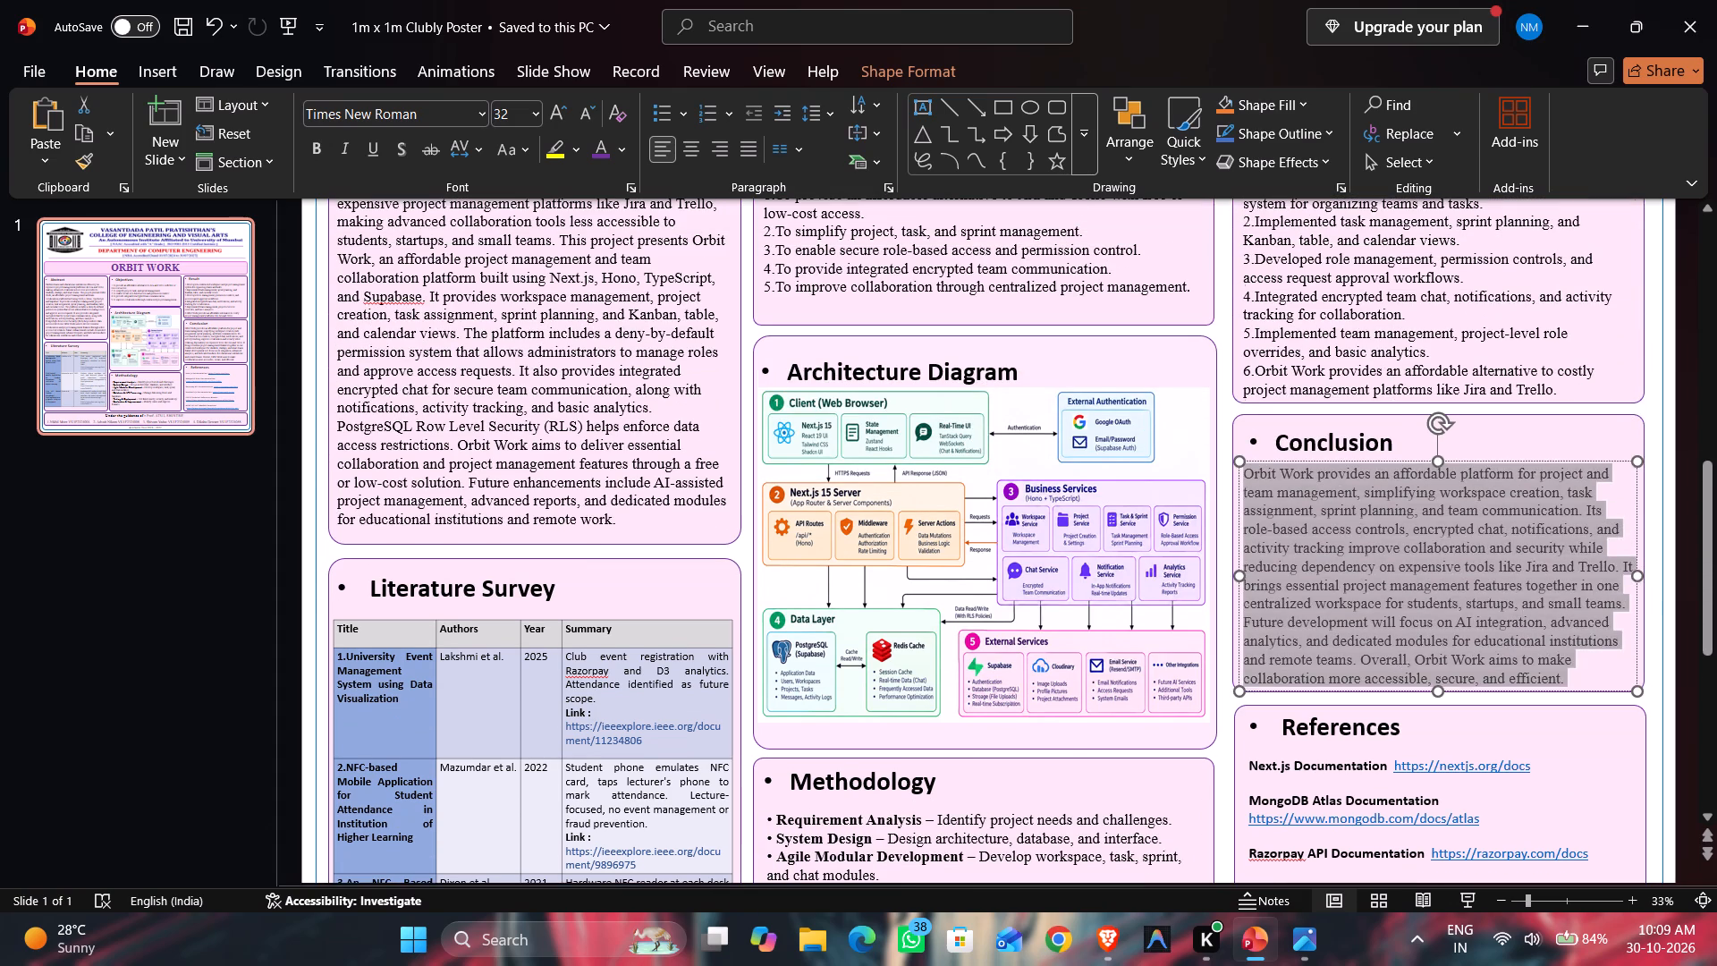
click(1380, 304)
key(ctrl+a)
Set the font of the entire Objectives body text to Times New Roman.
click(867, 216)
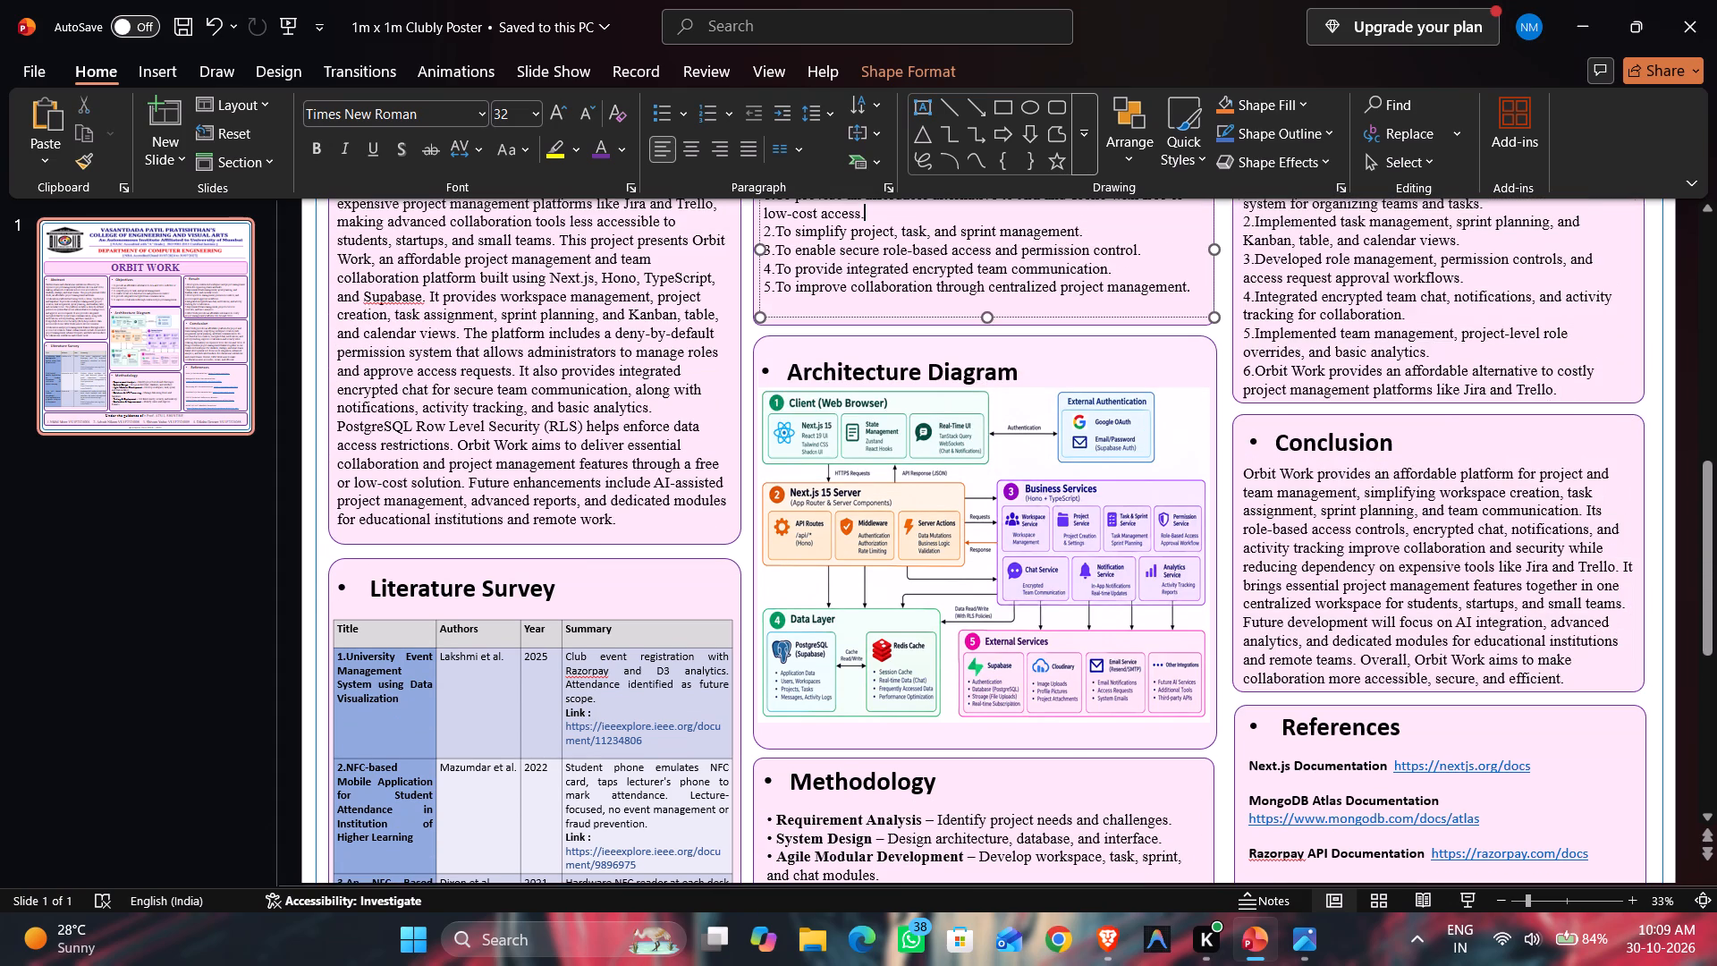
key(ctrl+a)
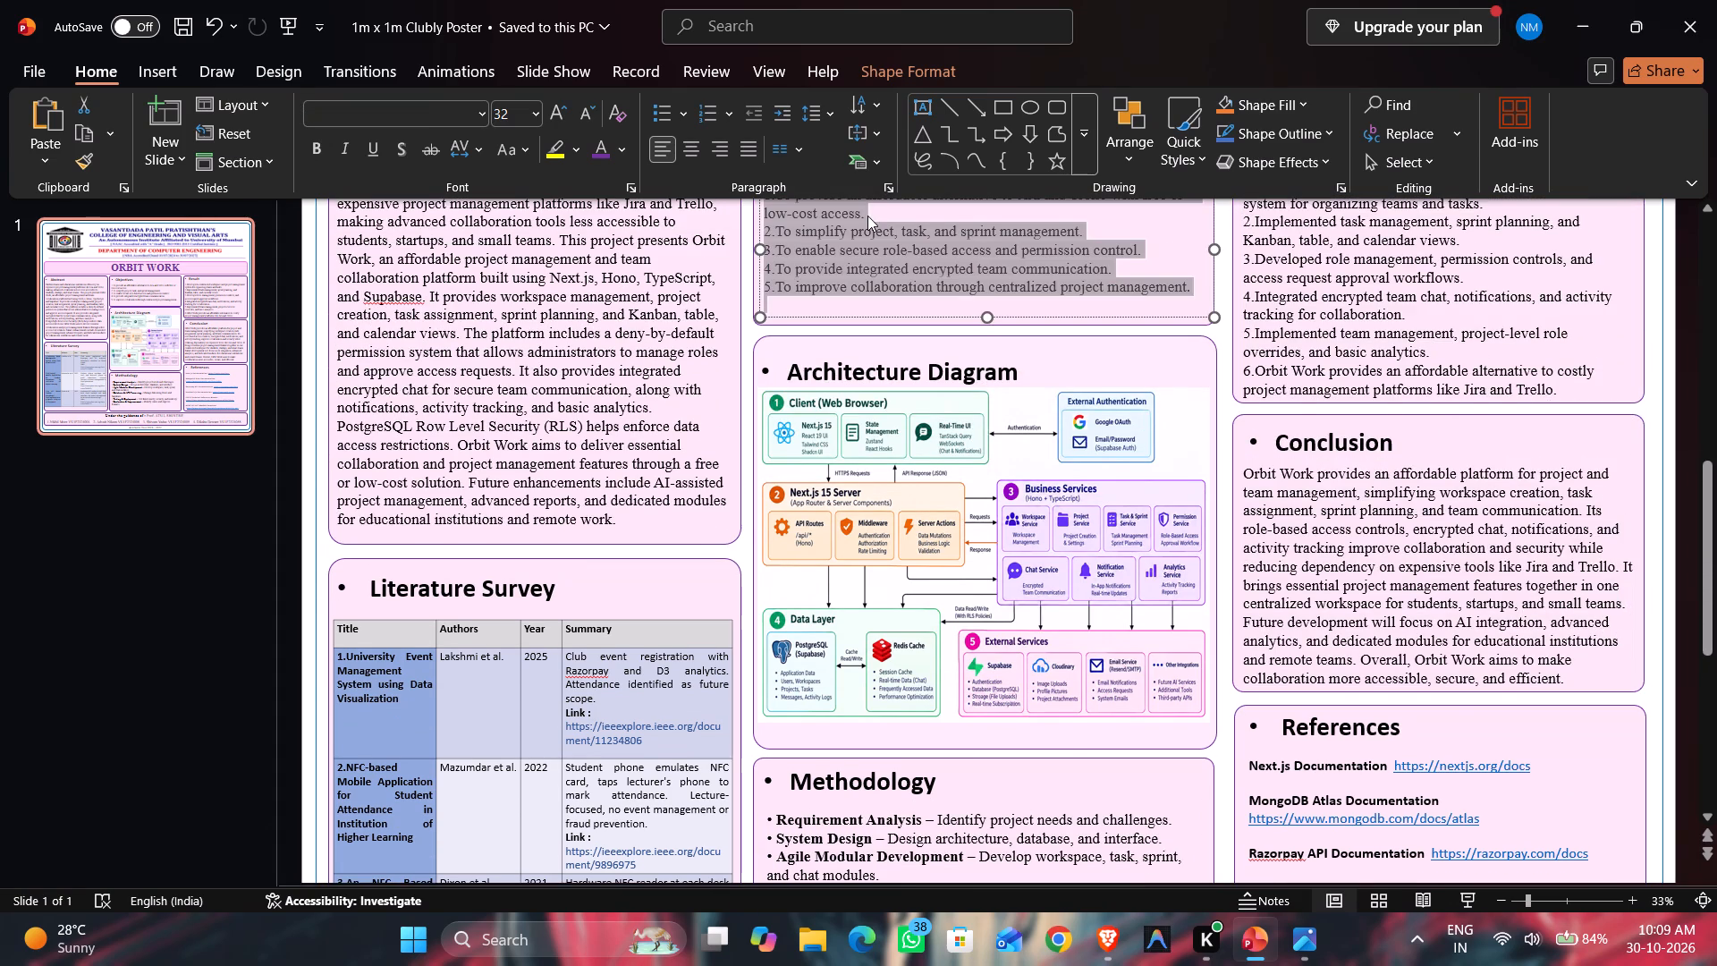
scroll(867, 216, up, 3)
right_click(878, 548)
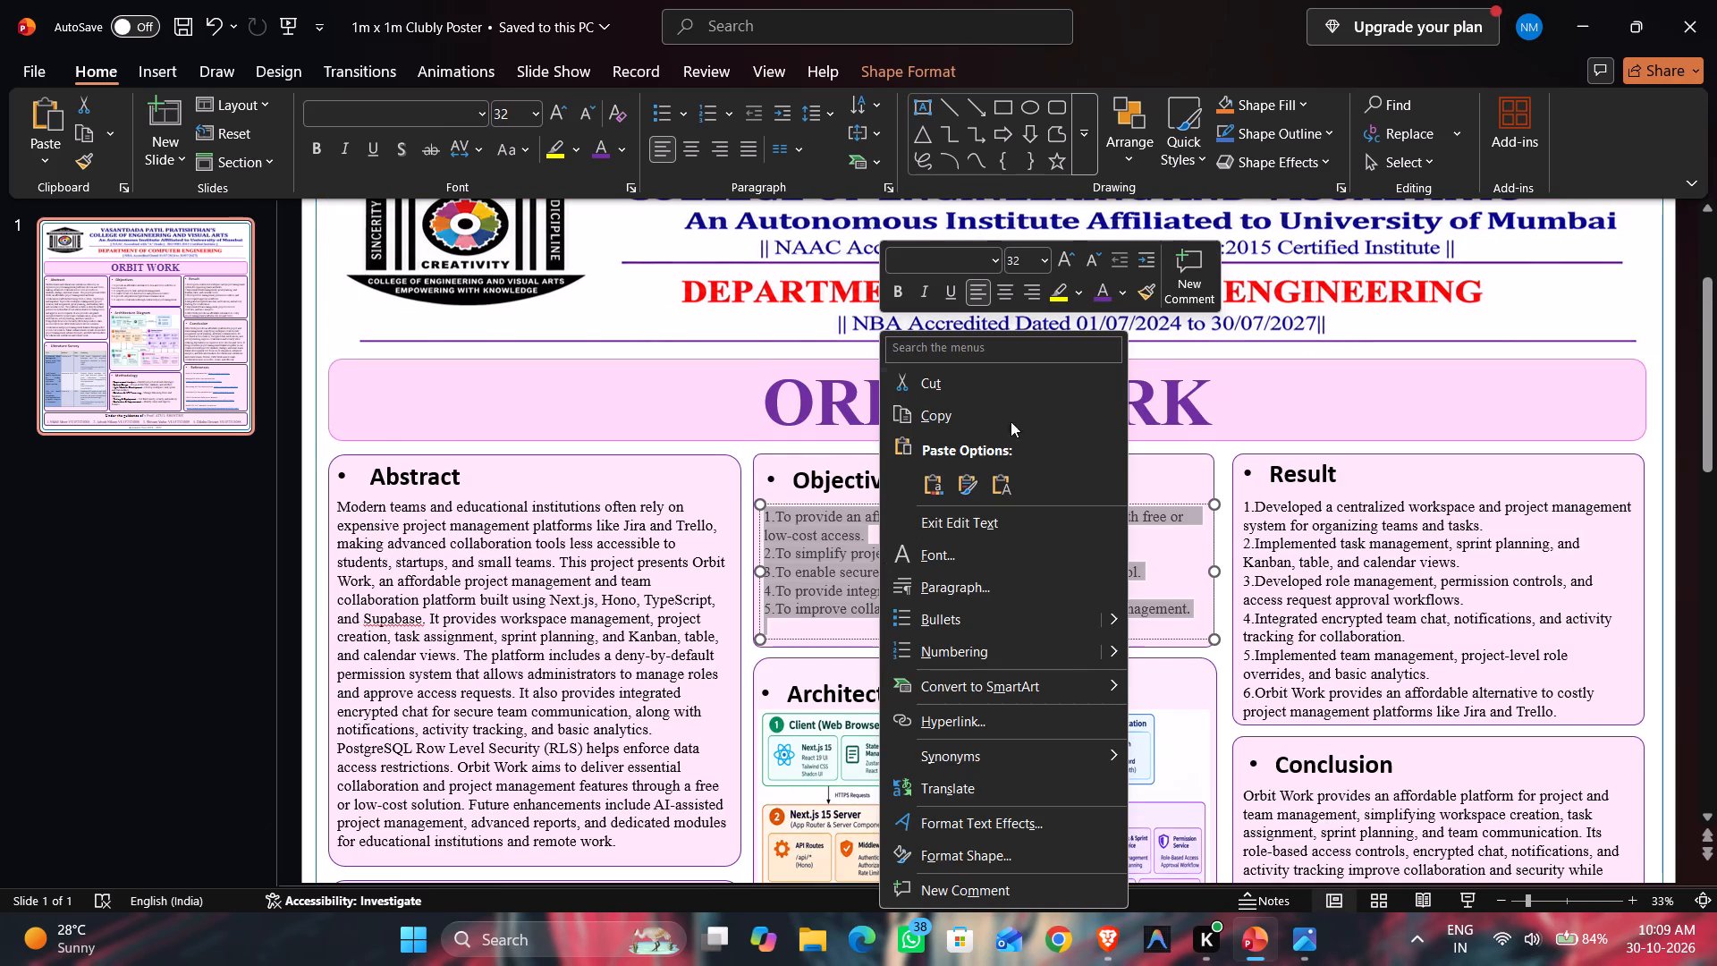
click(995, 253)
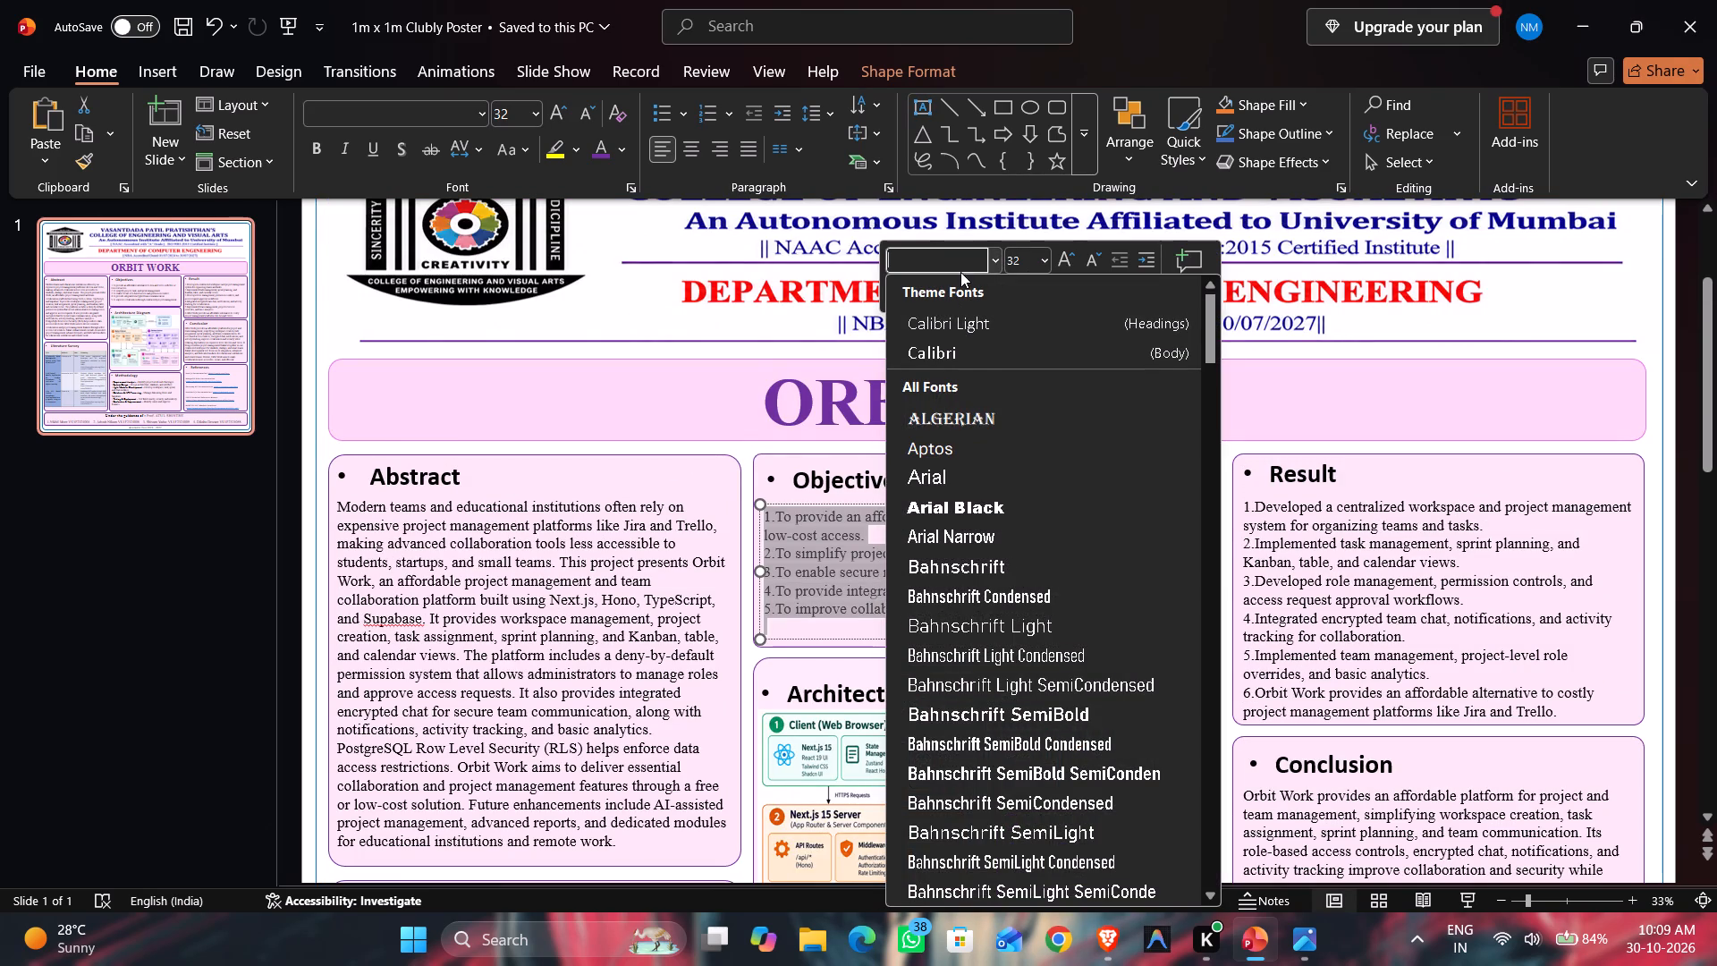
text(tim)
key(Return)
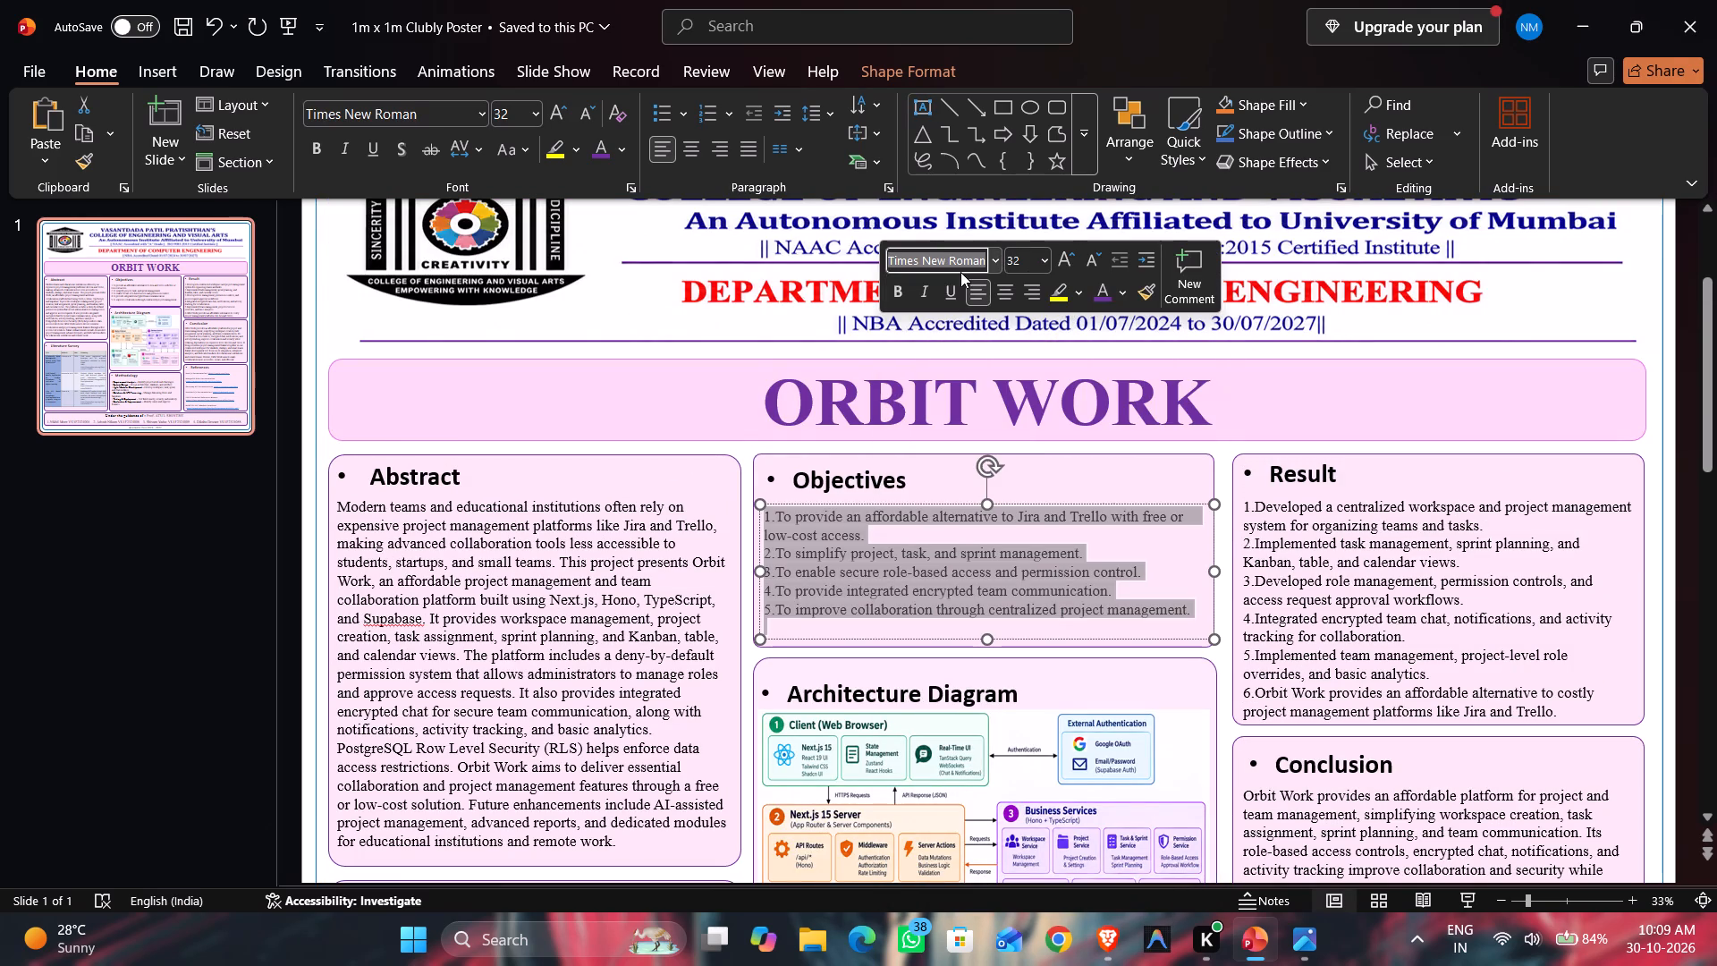
click(747, 459)
Check the font and size of the Abstract body text.
click(539, 669)
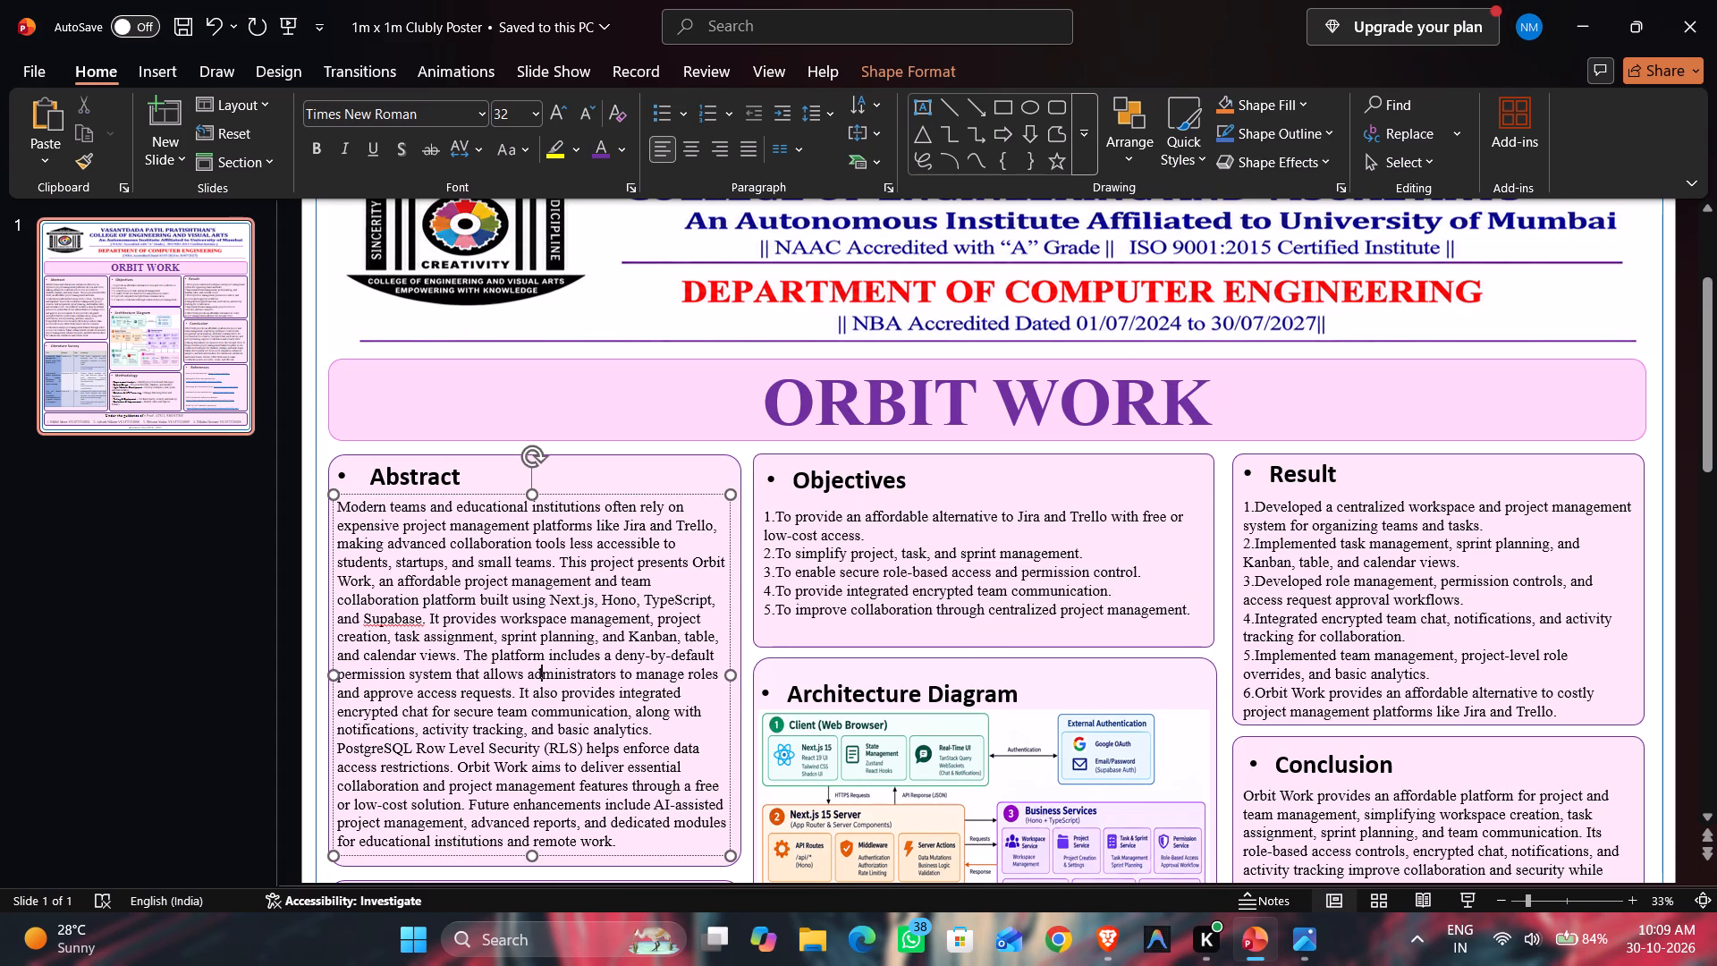
key(ctrl+a)
right_click(539, 669)
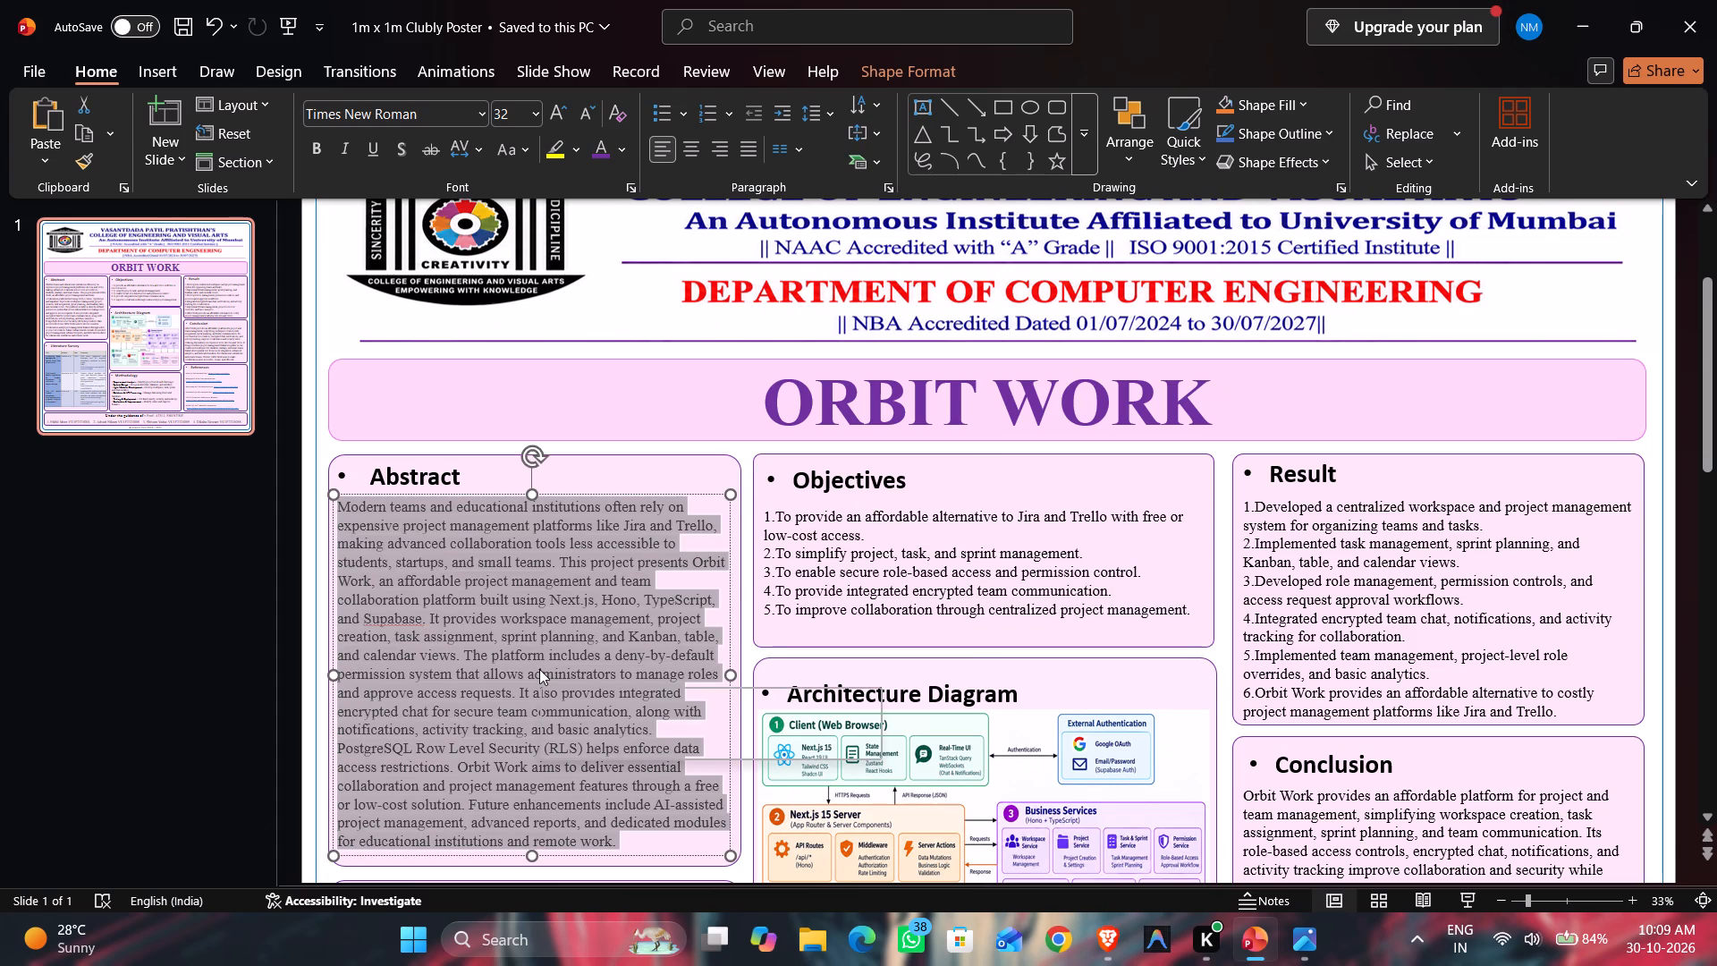
click(300, 739)
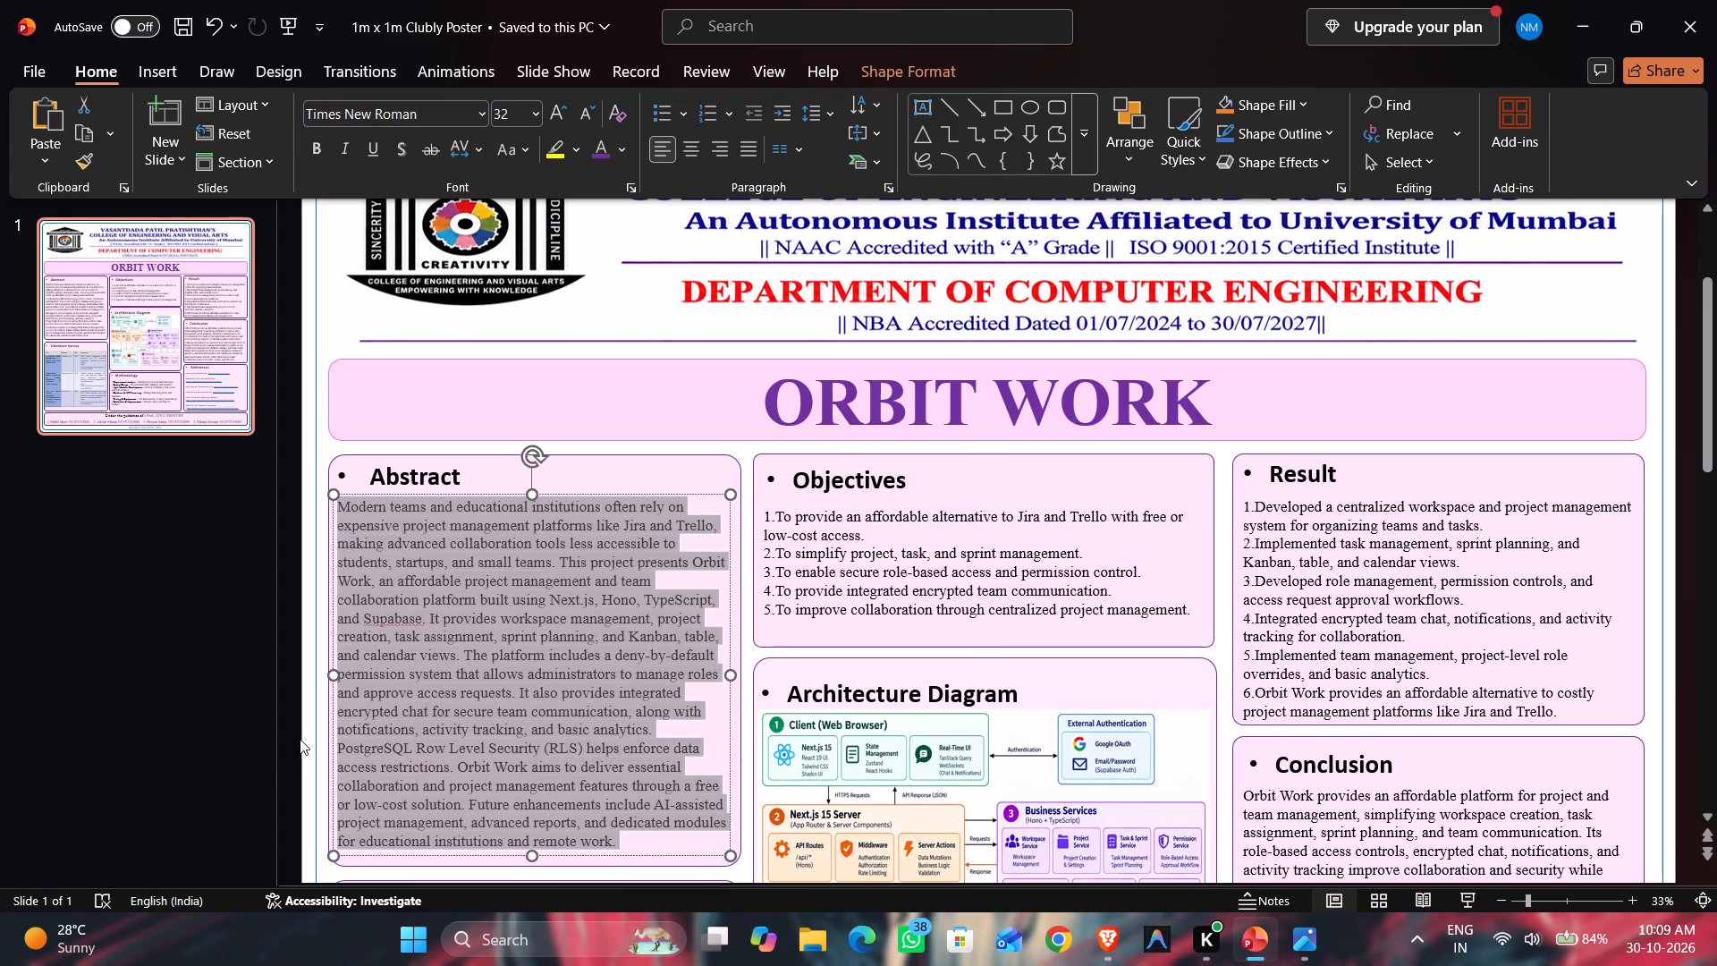
click(279, 772)
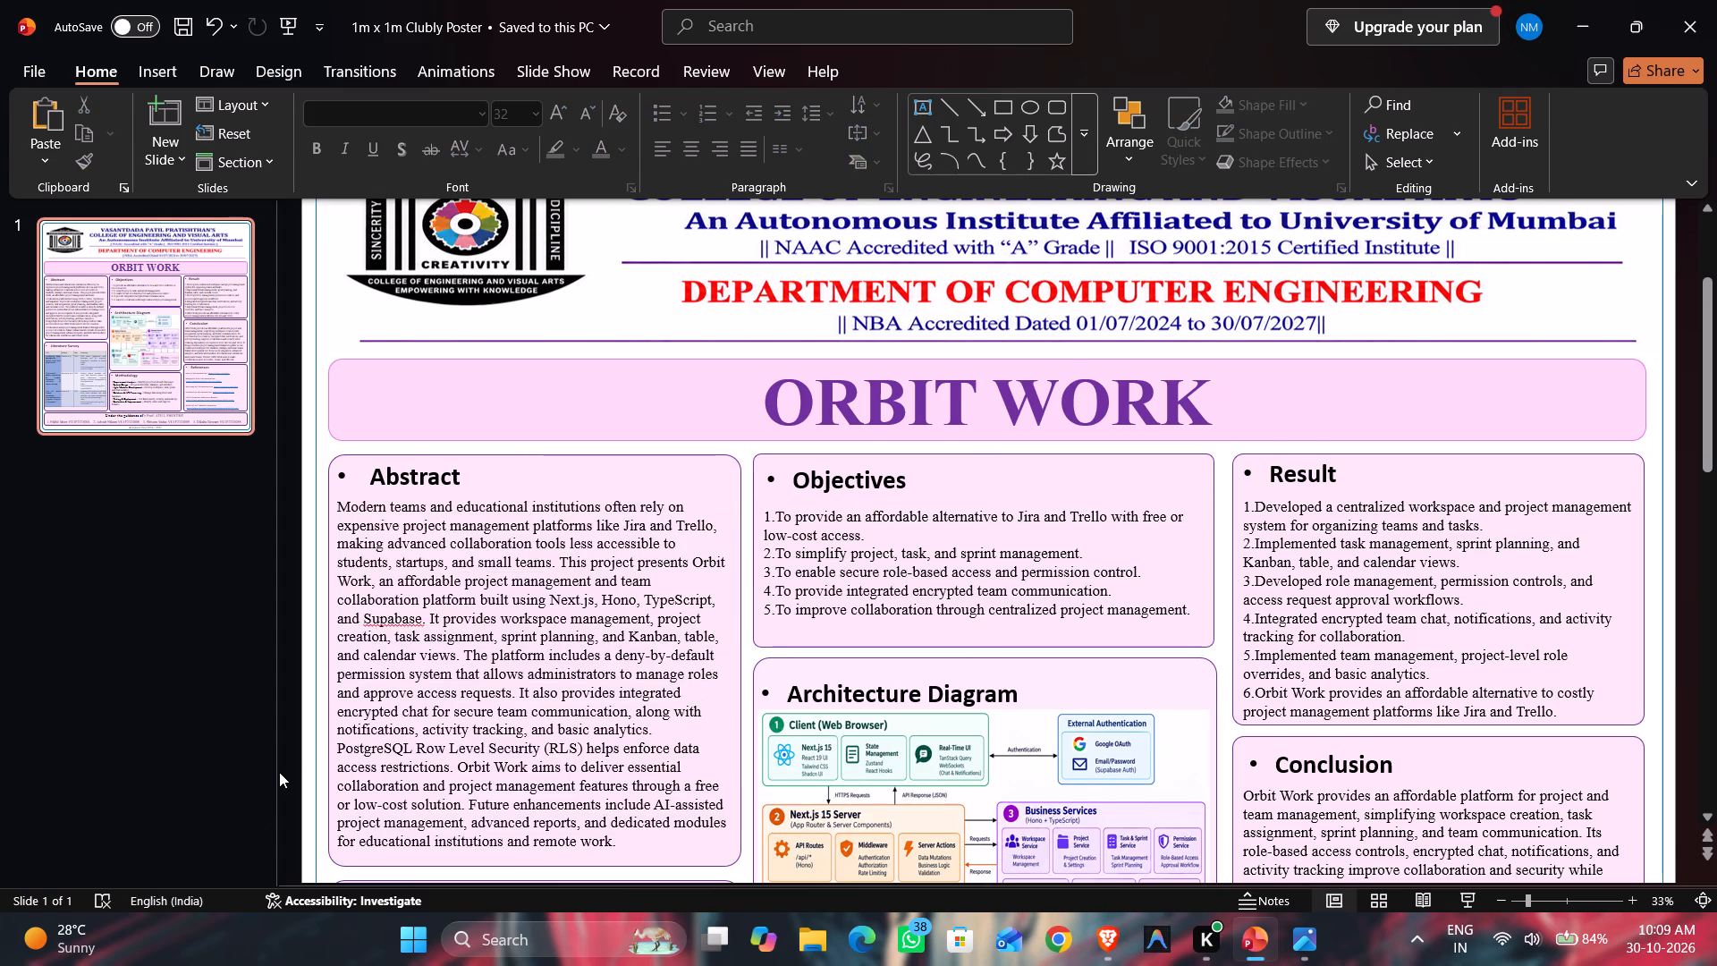
Copy the full References list, from Next.js Documentation through the MFRC522 NFC Module Datasheet link.
scroll(279, 772, down, 5)
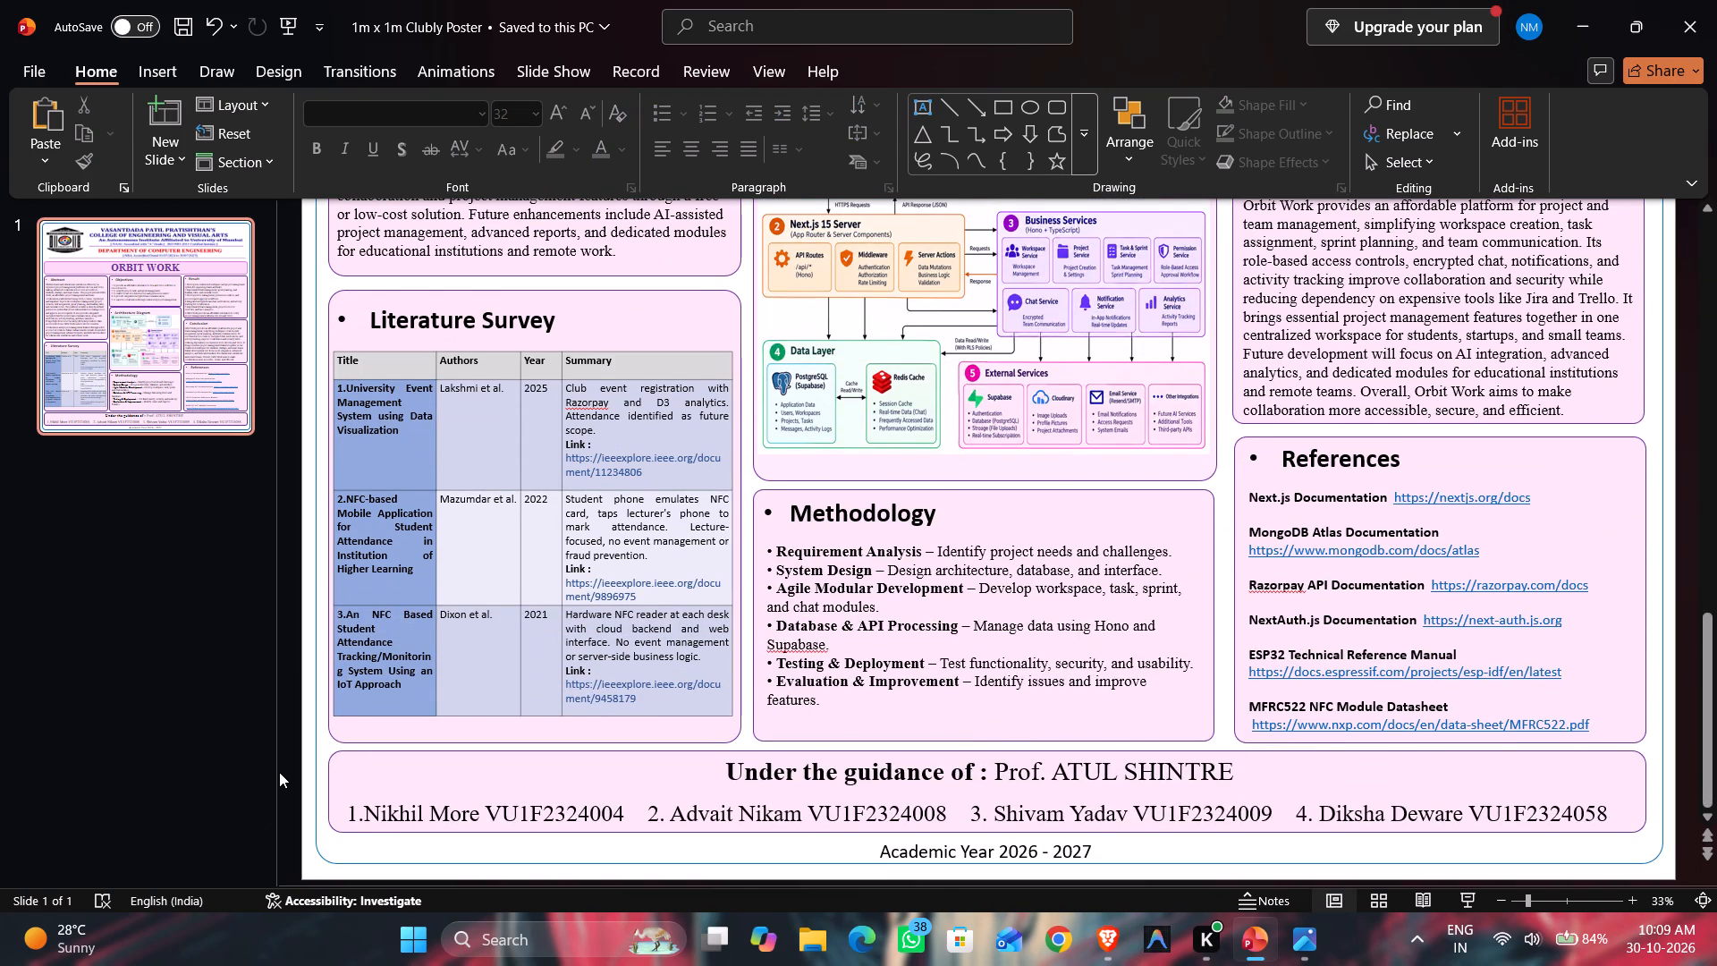
scroll(279, 772, down, 1)
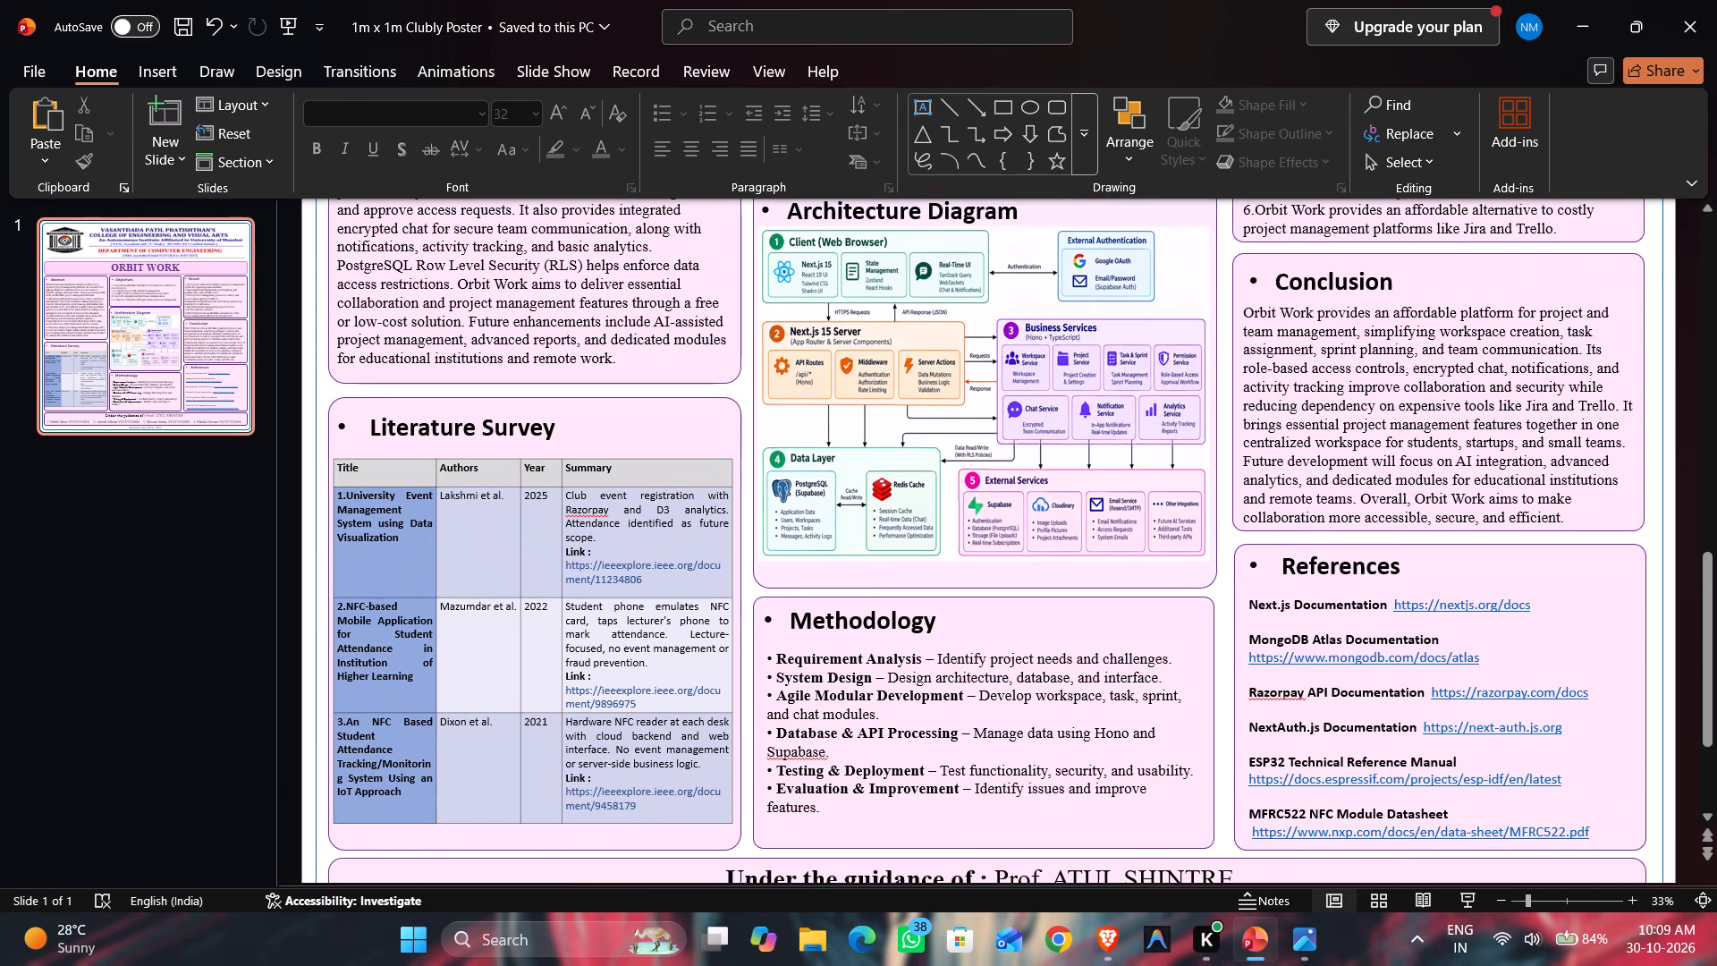
drag(1251, 602, 1526, 802)
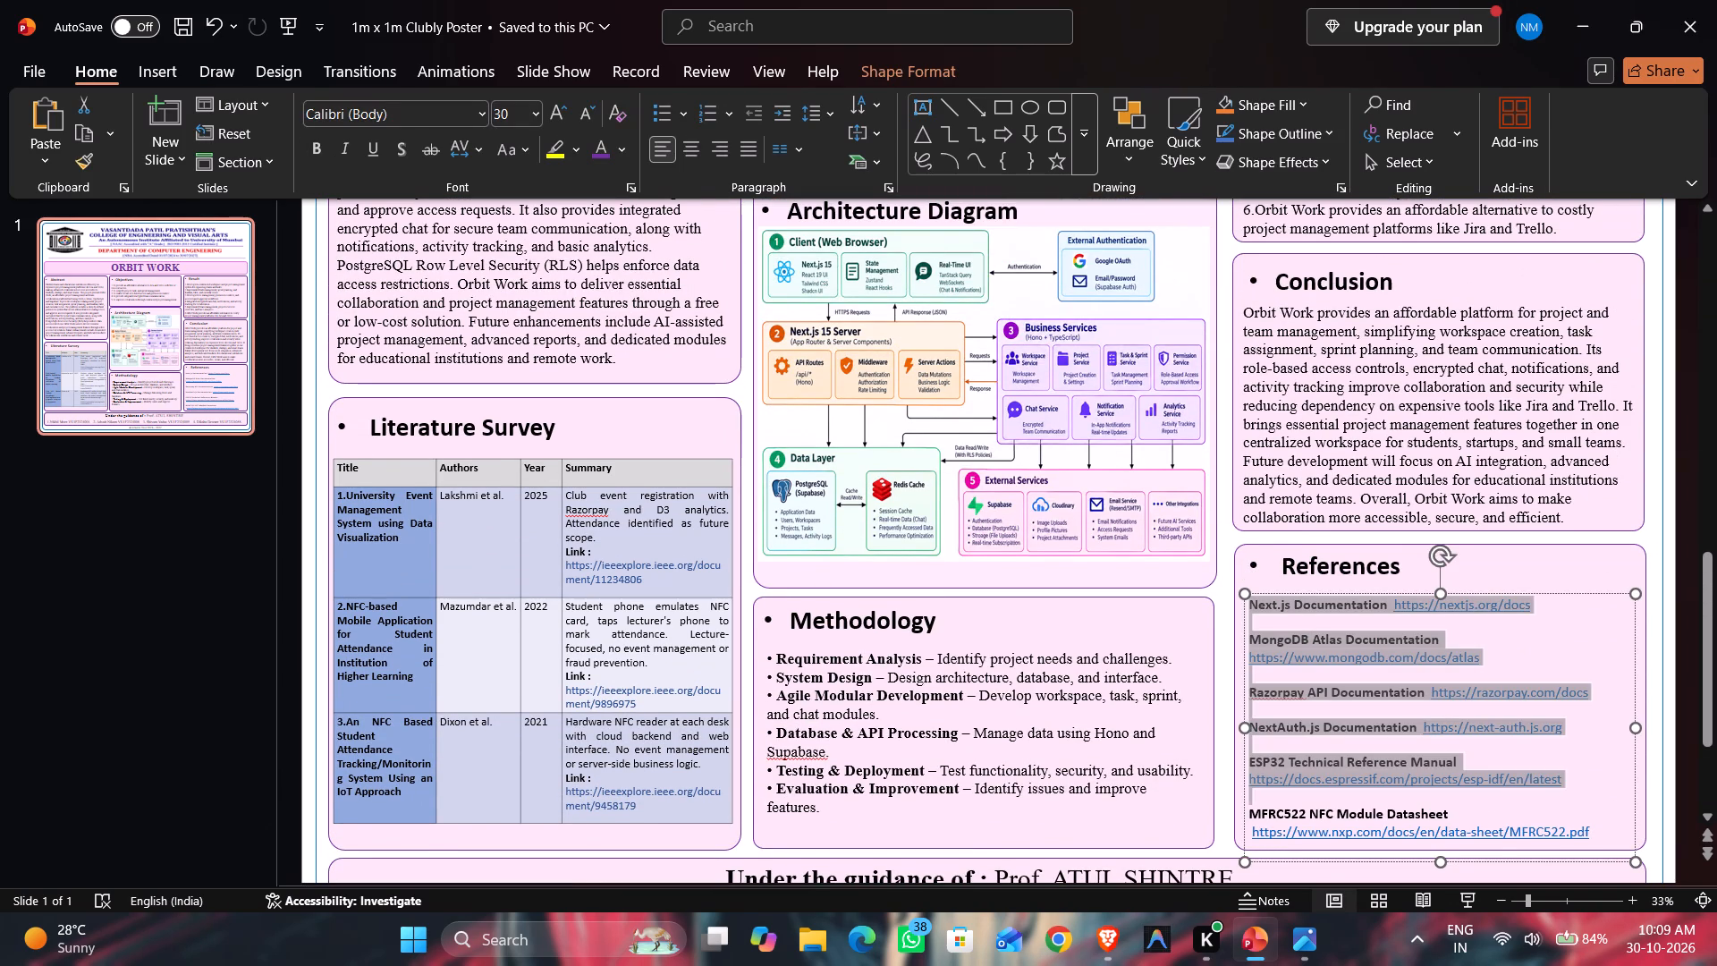
drag(1526, 802, 1610, 828)
key(ctrl+c)
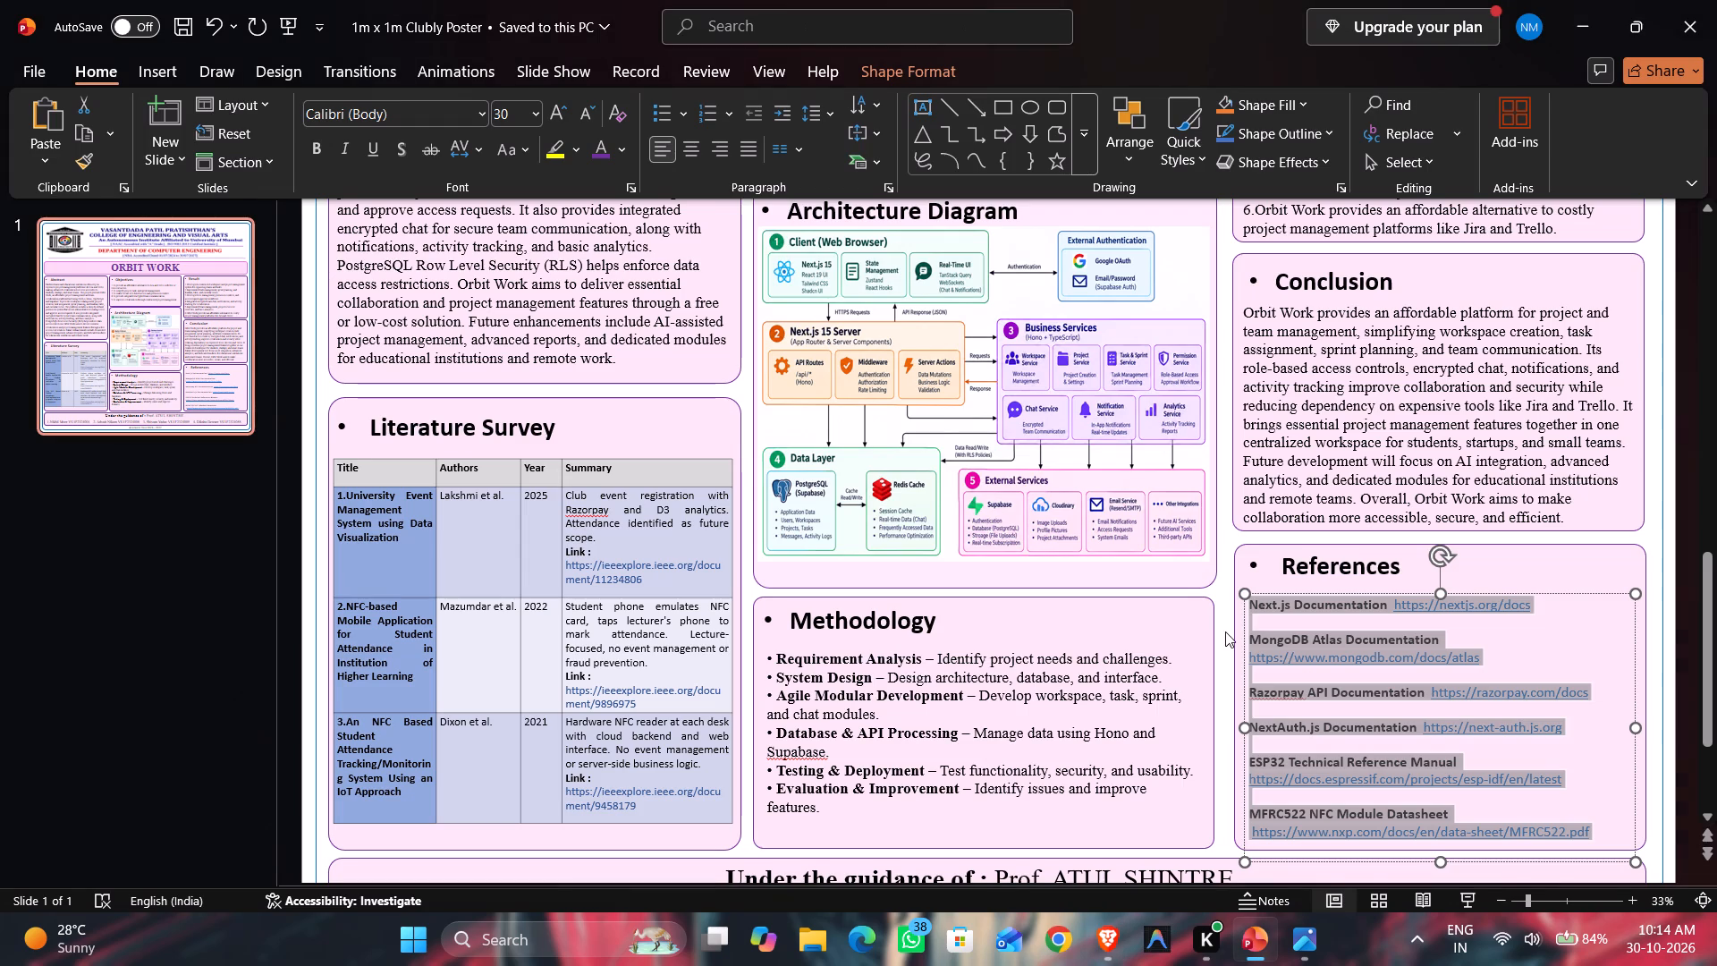
key(ctrl+v)
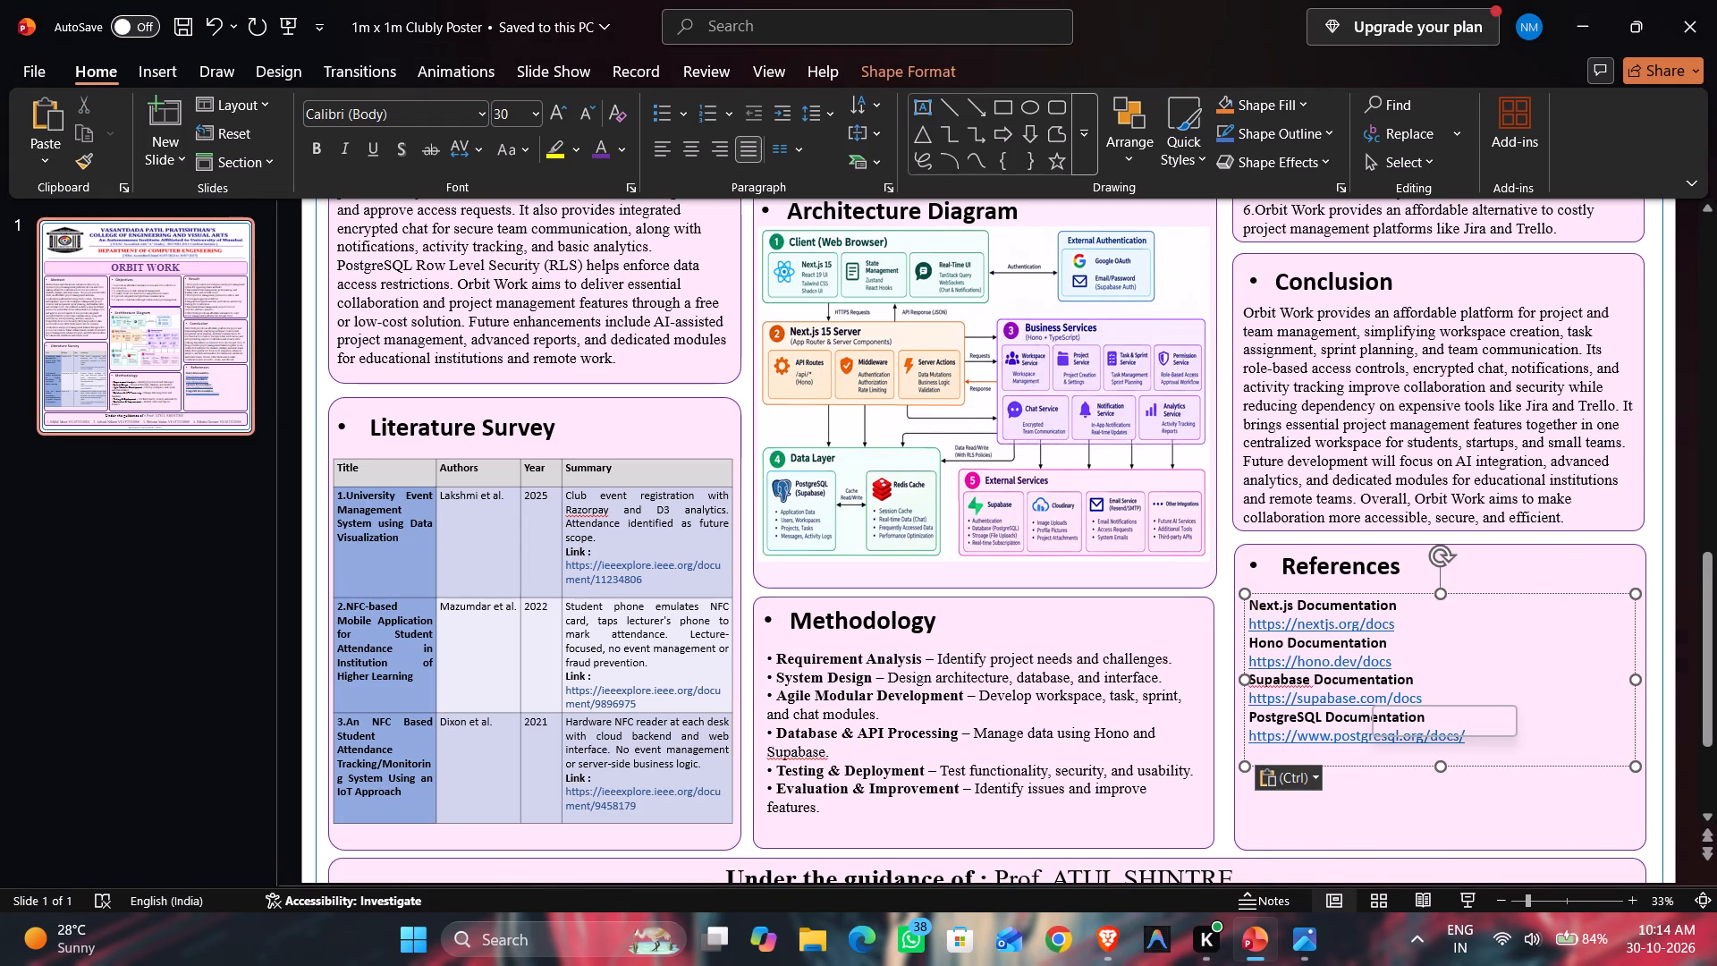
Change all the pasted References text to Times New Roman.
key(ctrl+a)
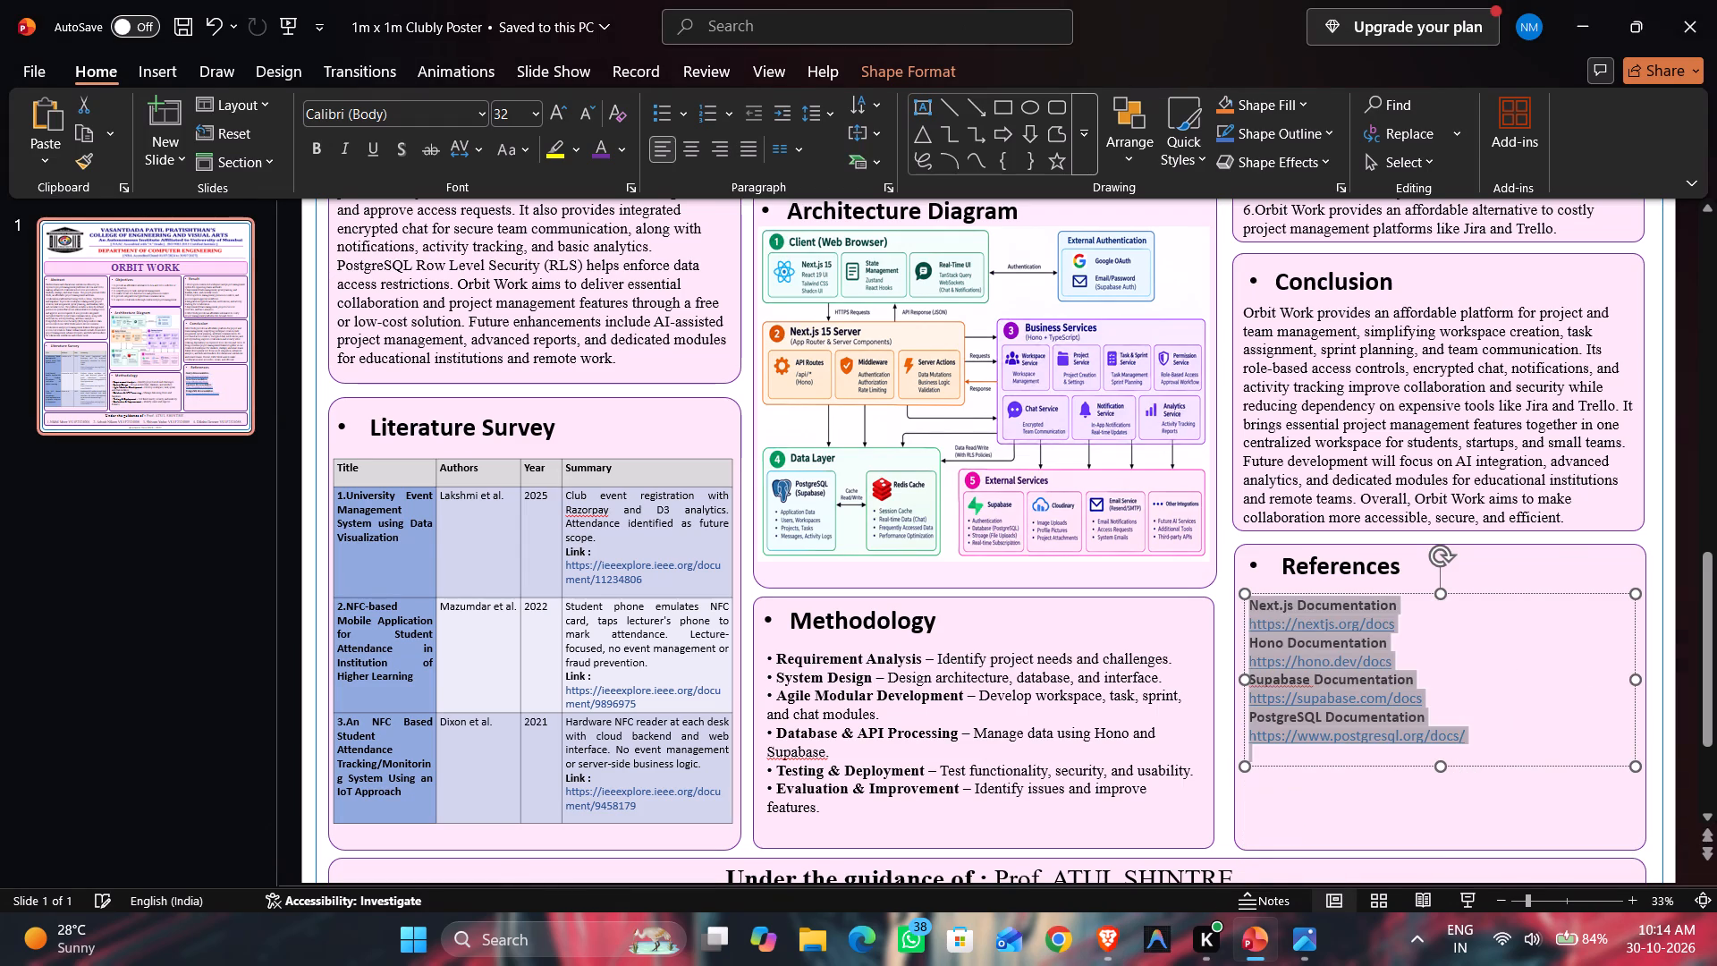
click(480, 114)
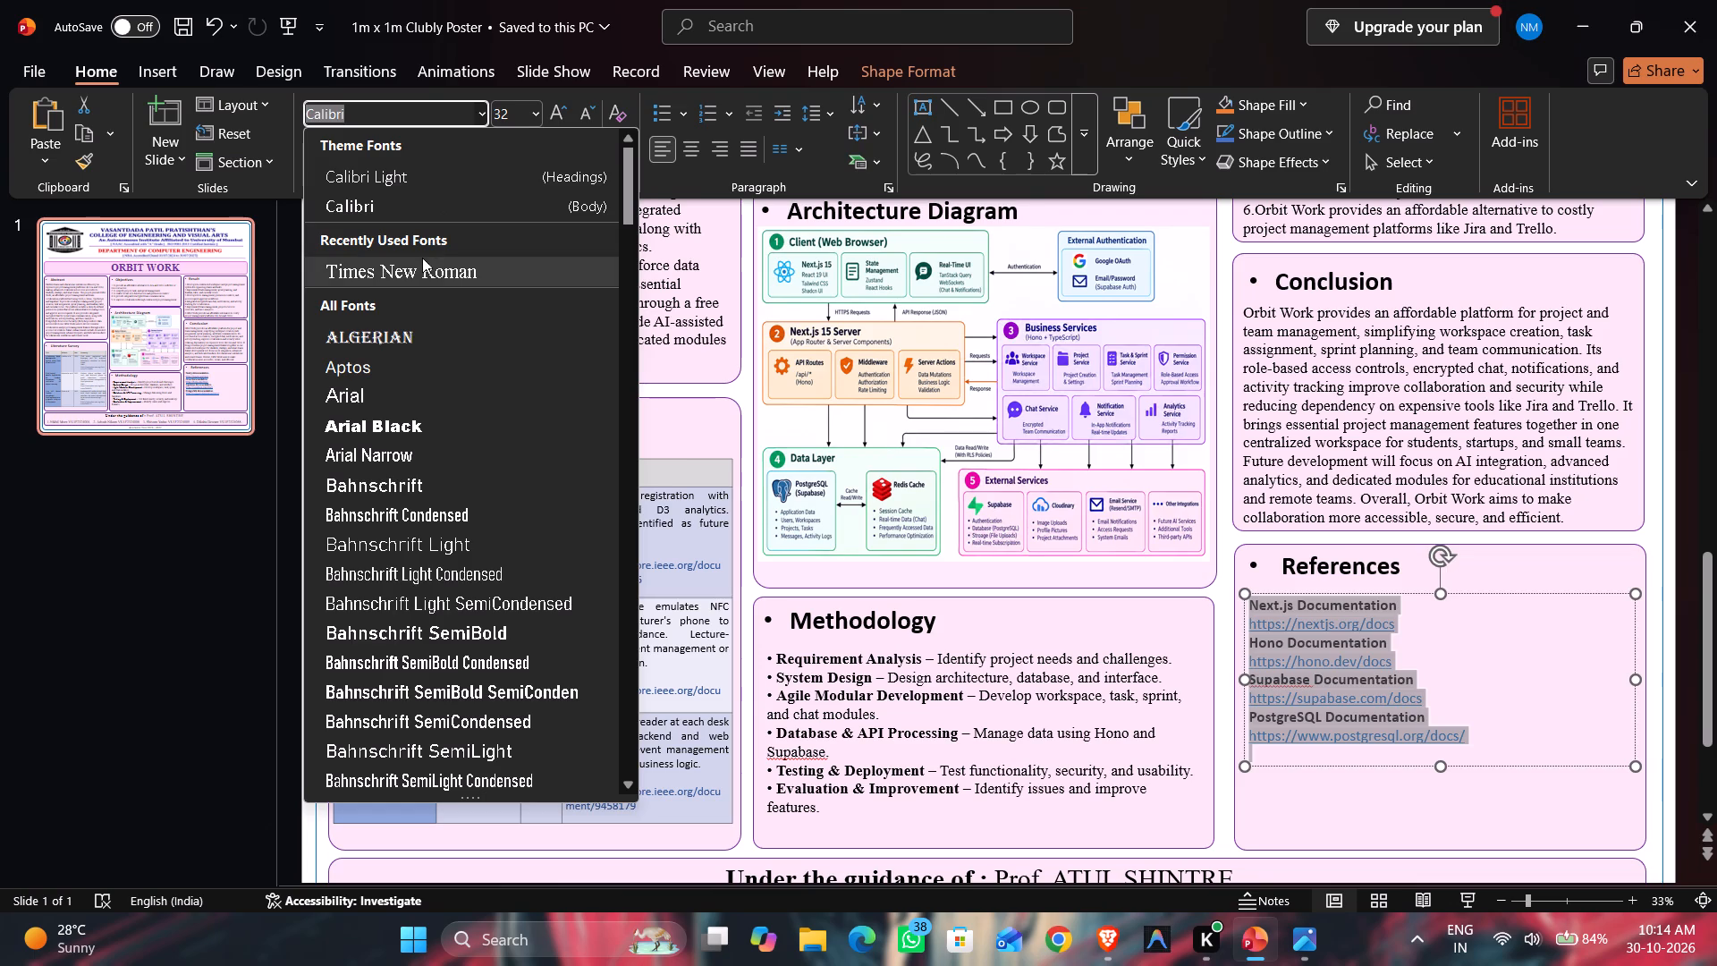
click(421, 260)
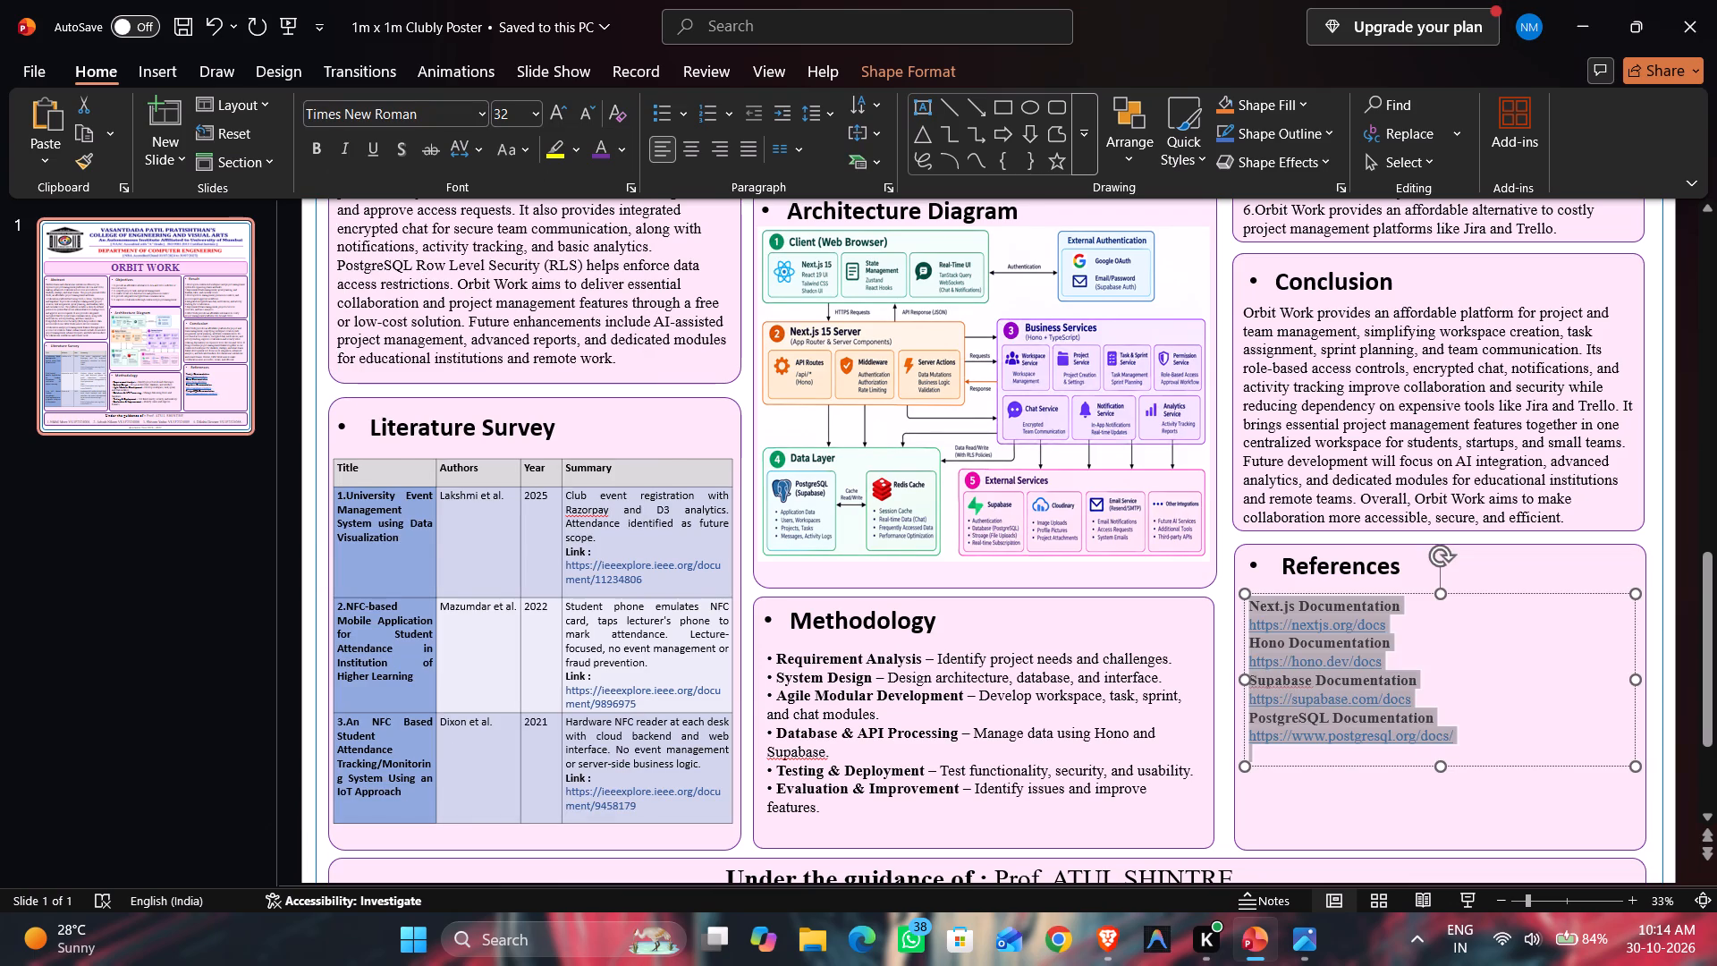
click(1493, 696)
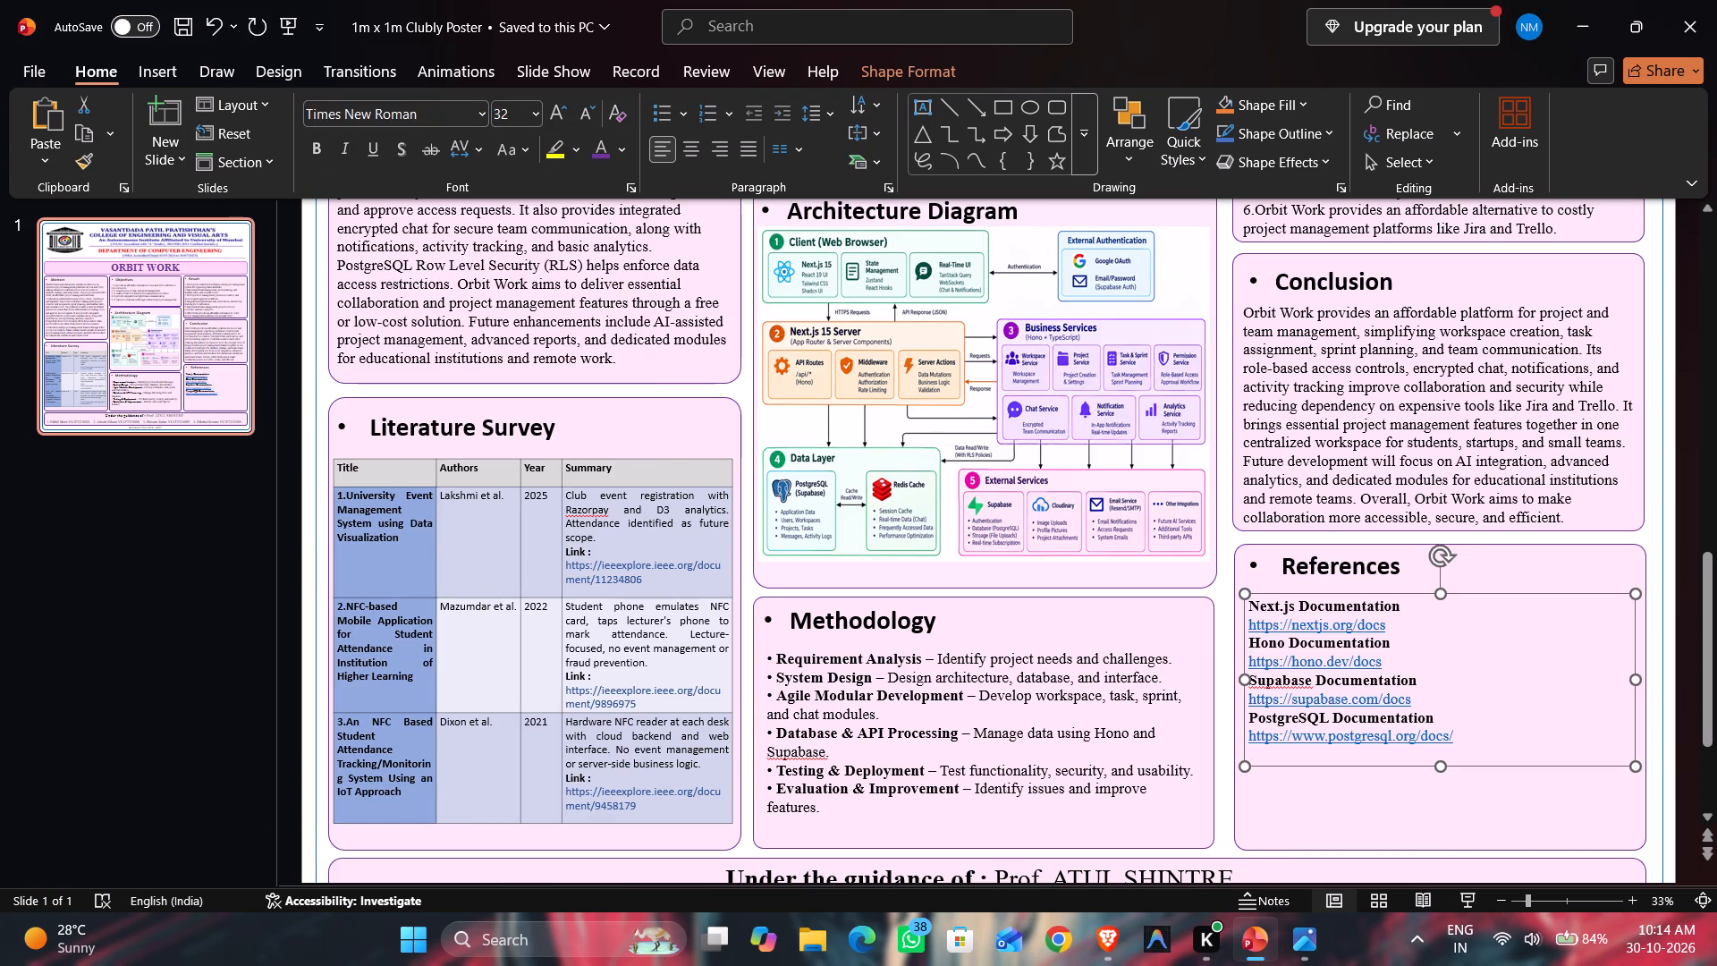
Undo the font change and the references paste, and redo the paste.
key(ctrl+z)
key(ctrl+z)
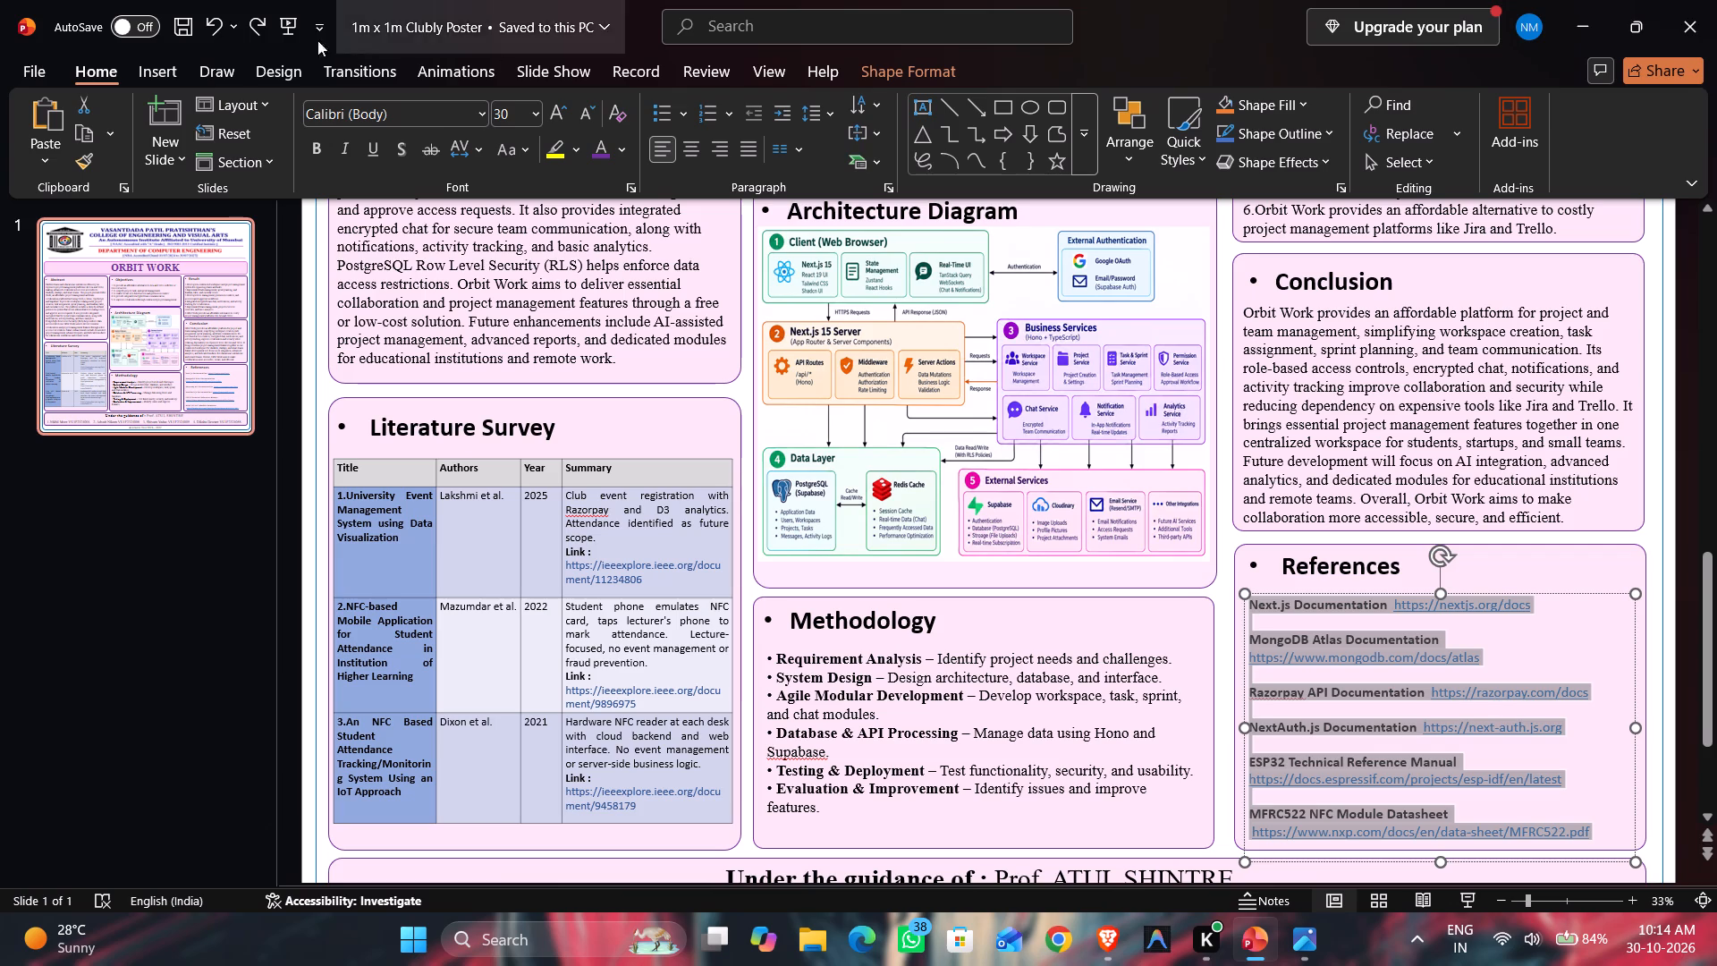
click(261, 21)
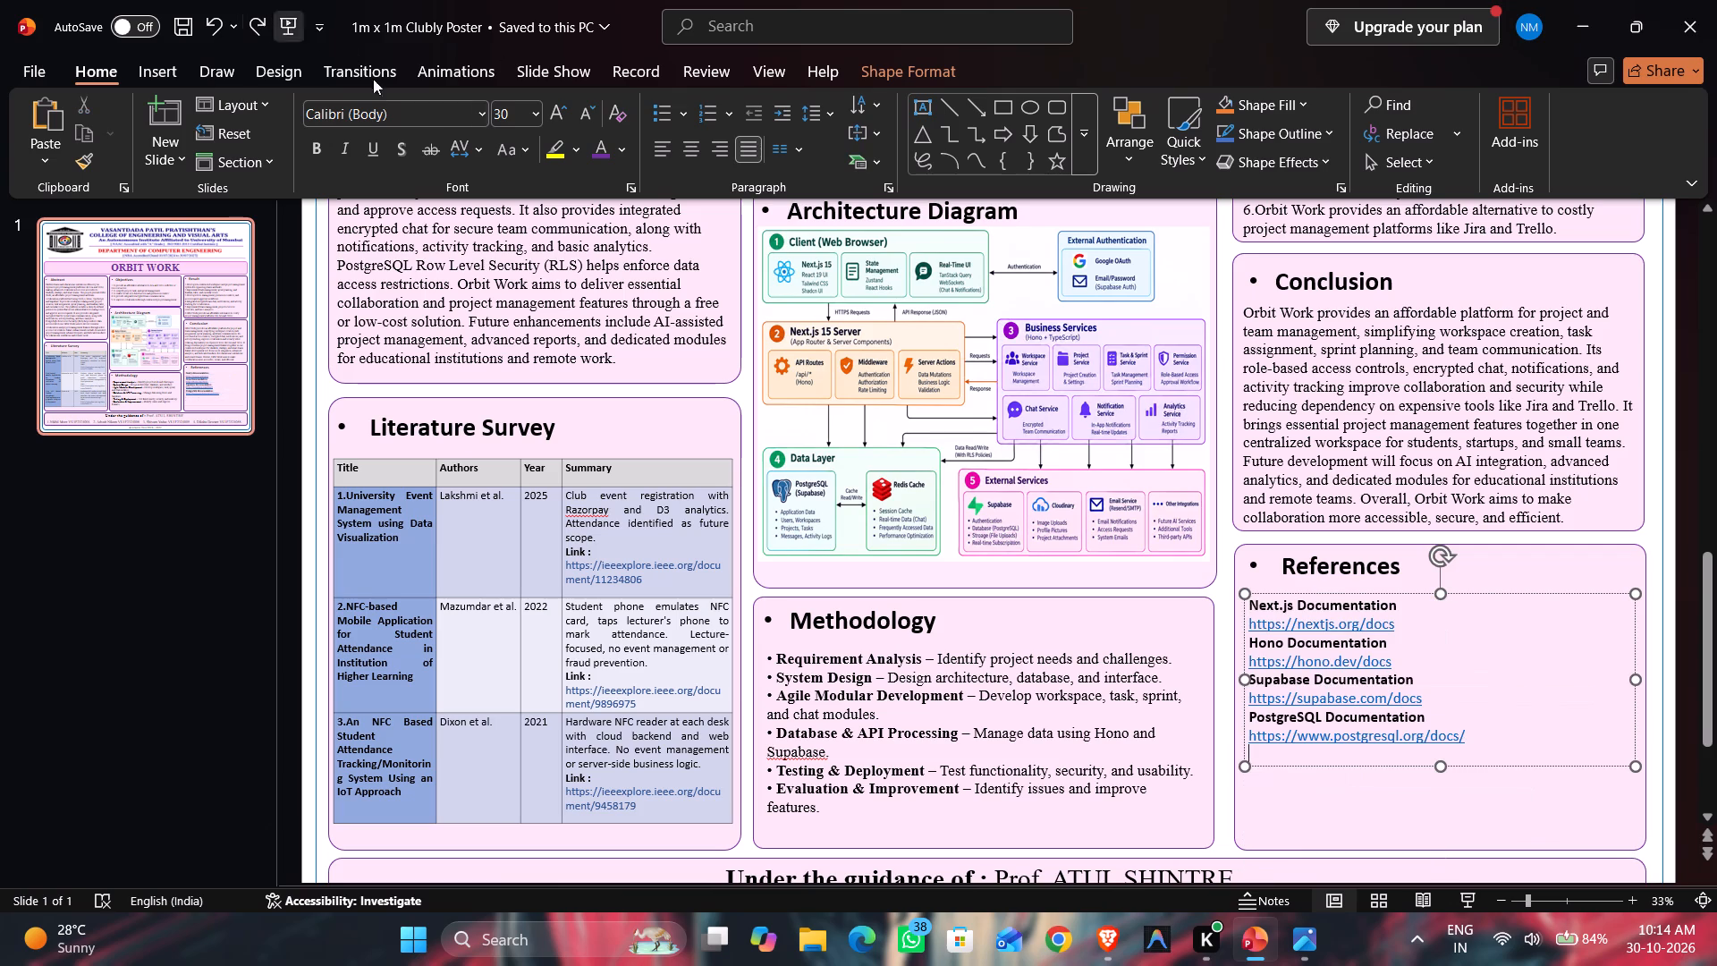
Set all the text in the References box to Times New Roman.
click(1454, 721)
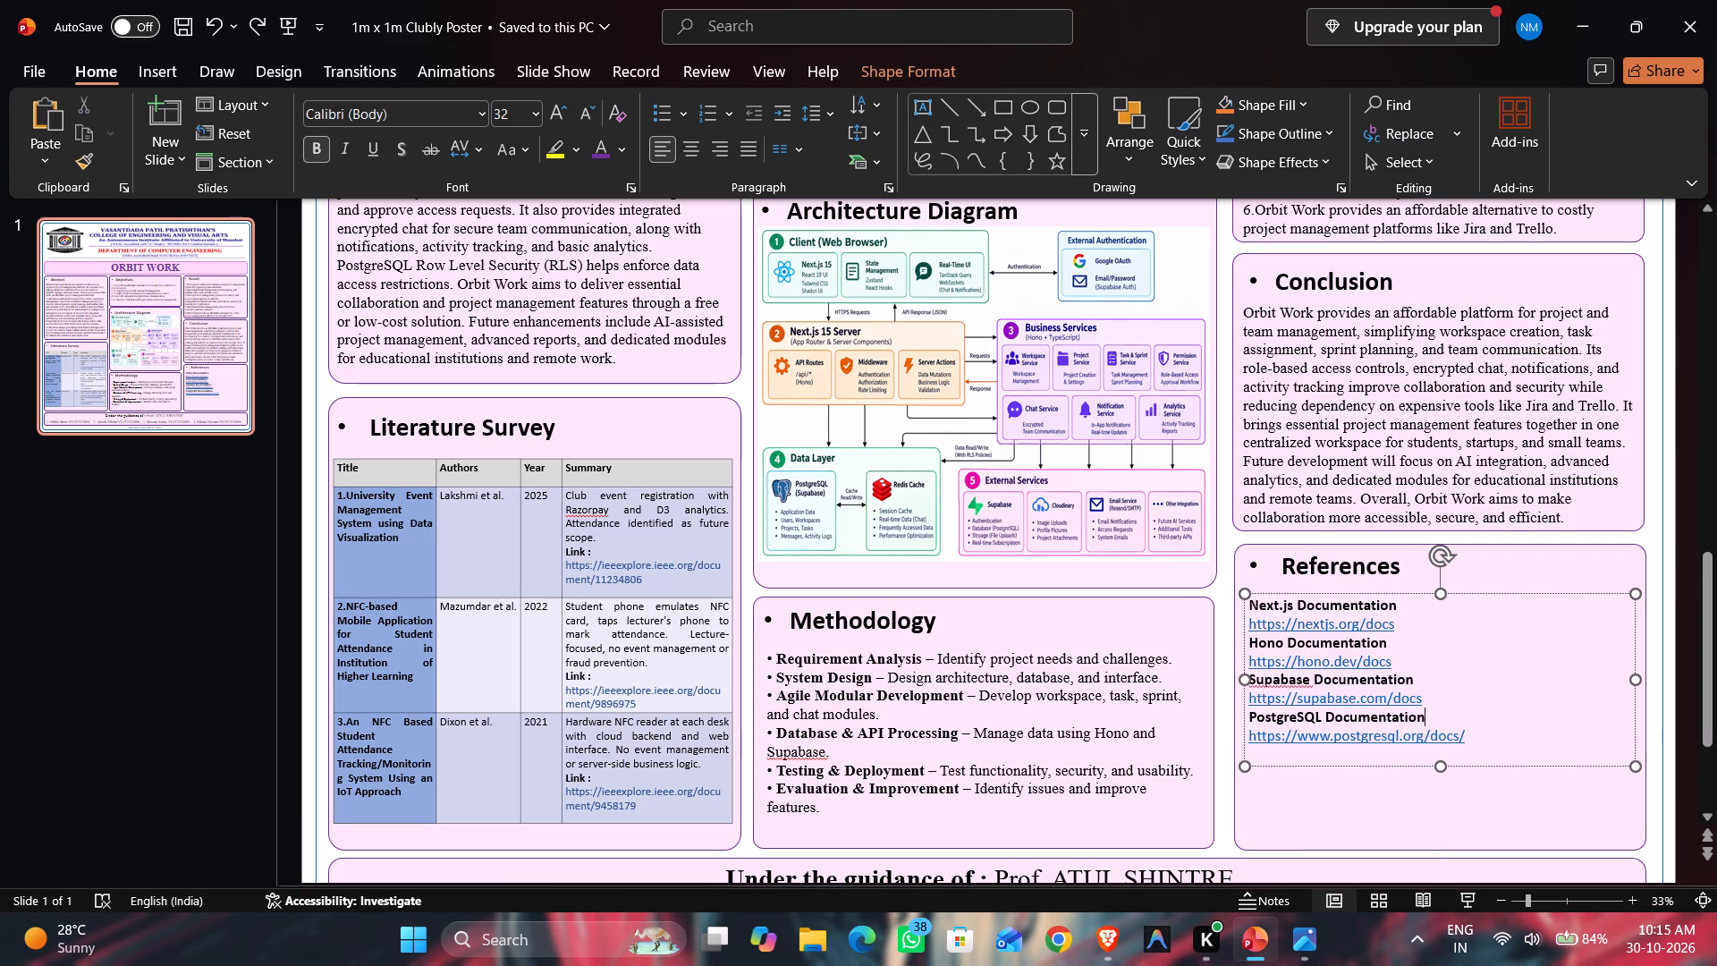
key(ctrl+a)
click(478, 105)
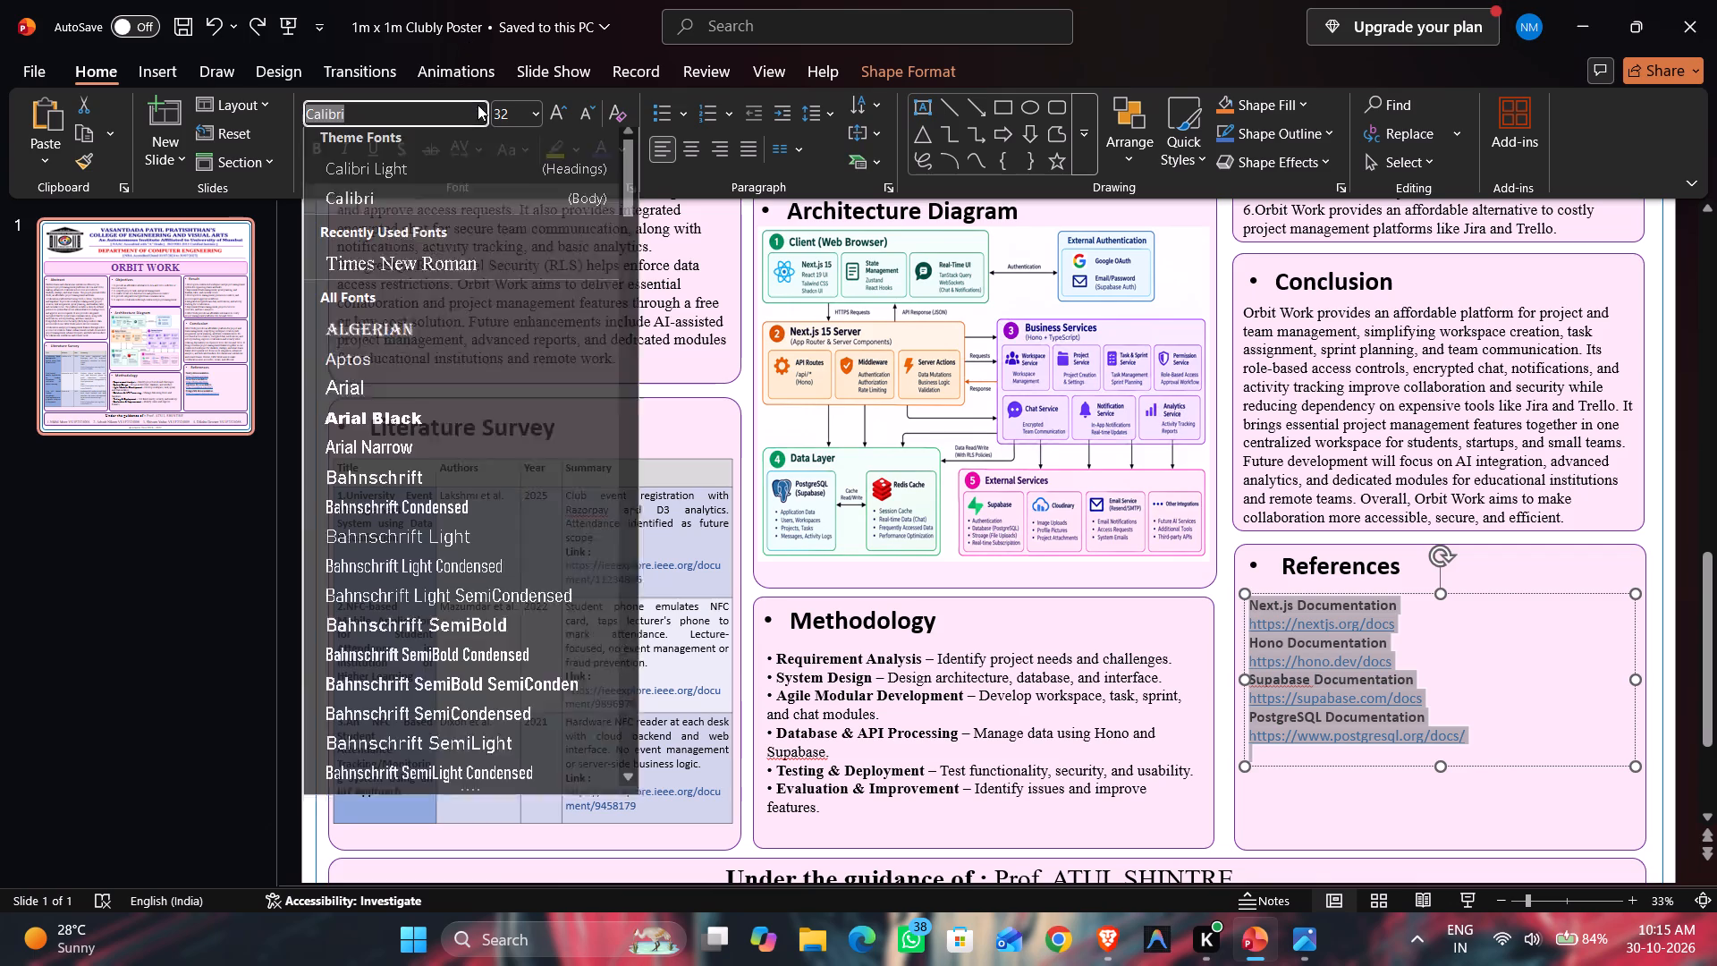
click(409, 261)
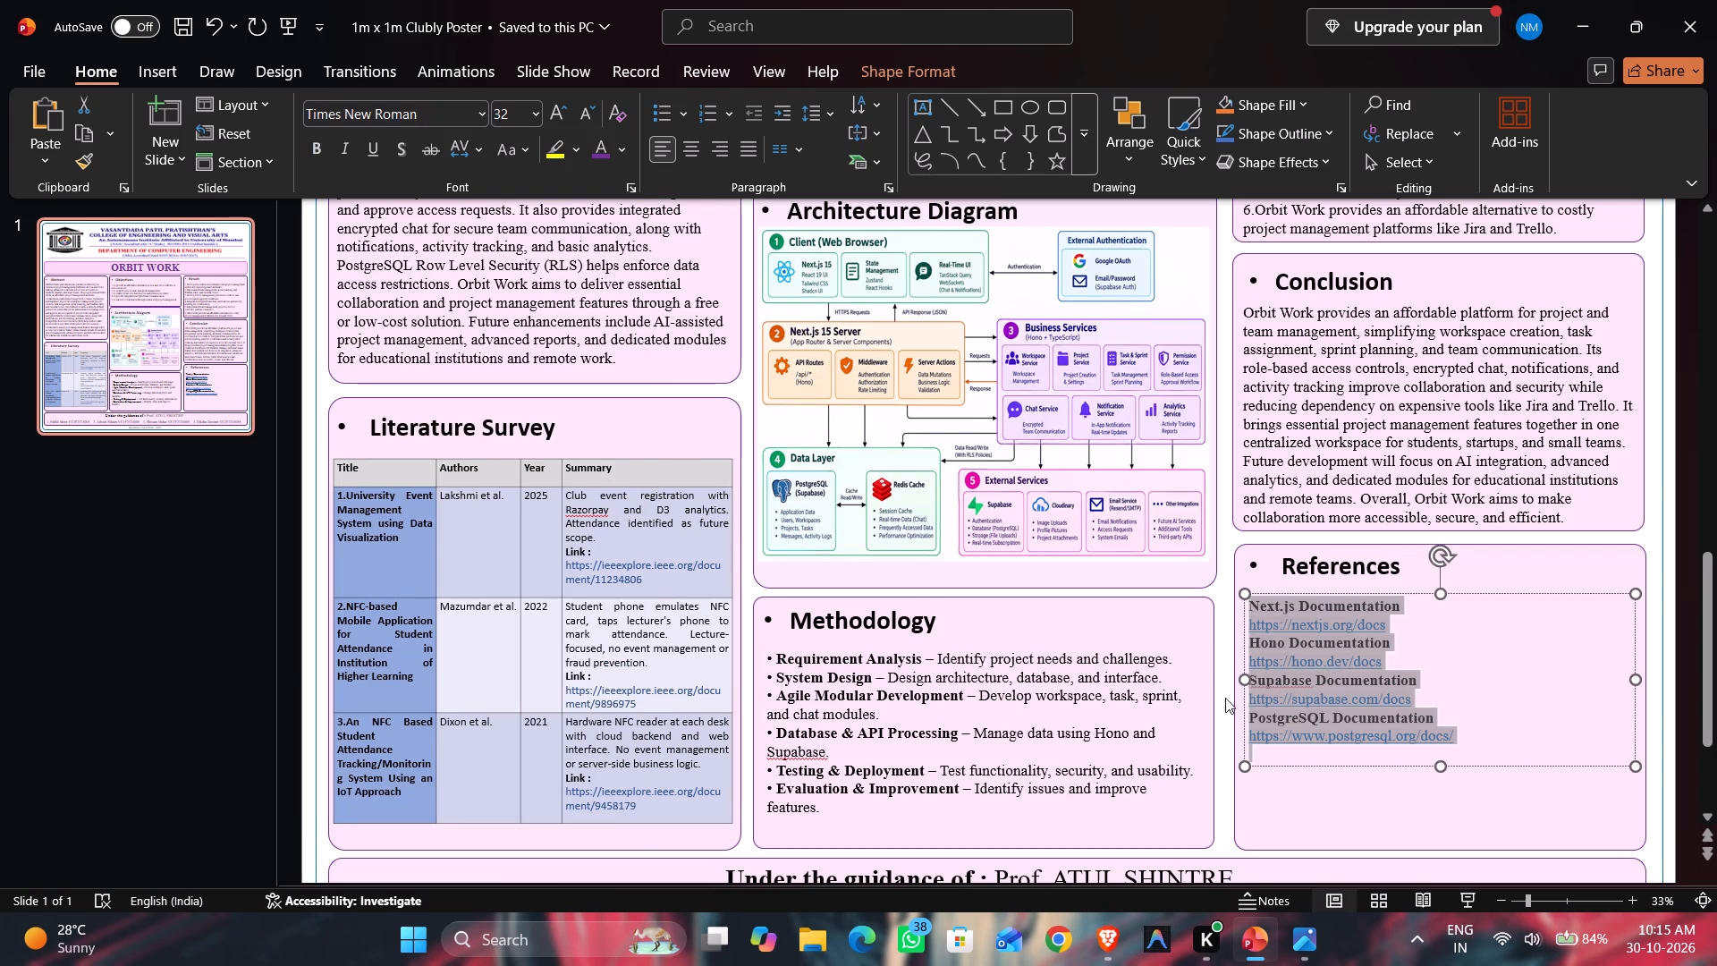
click(1465, 690)
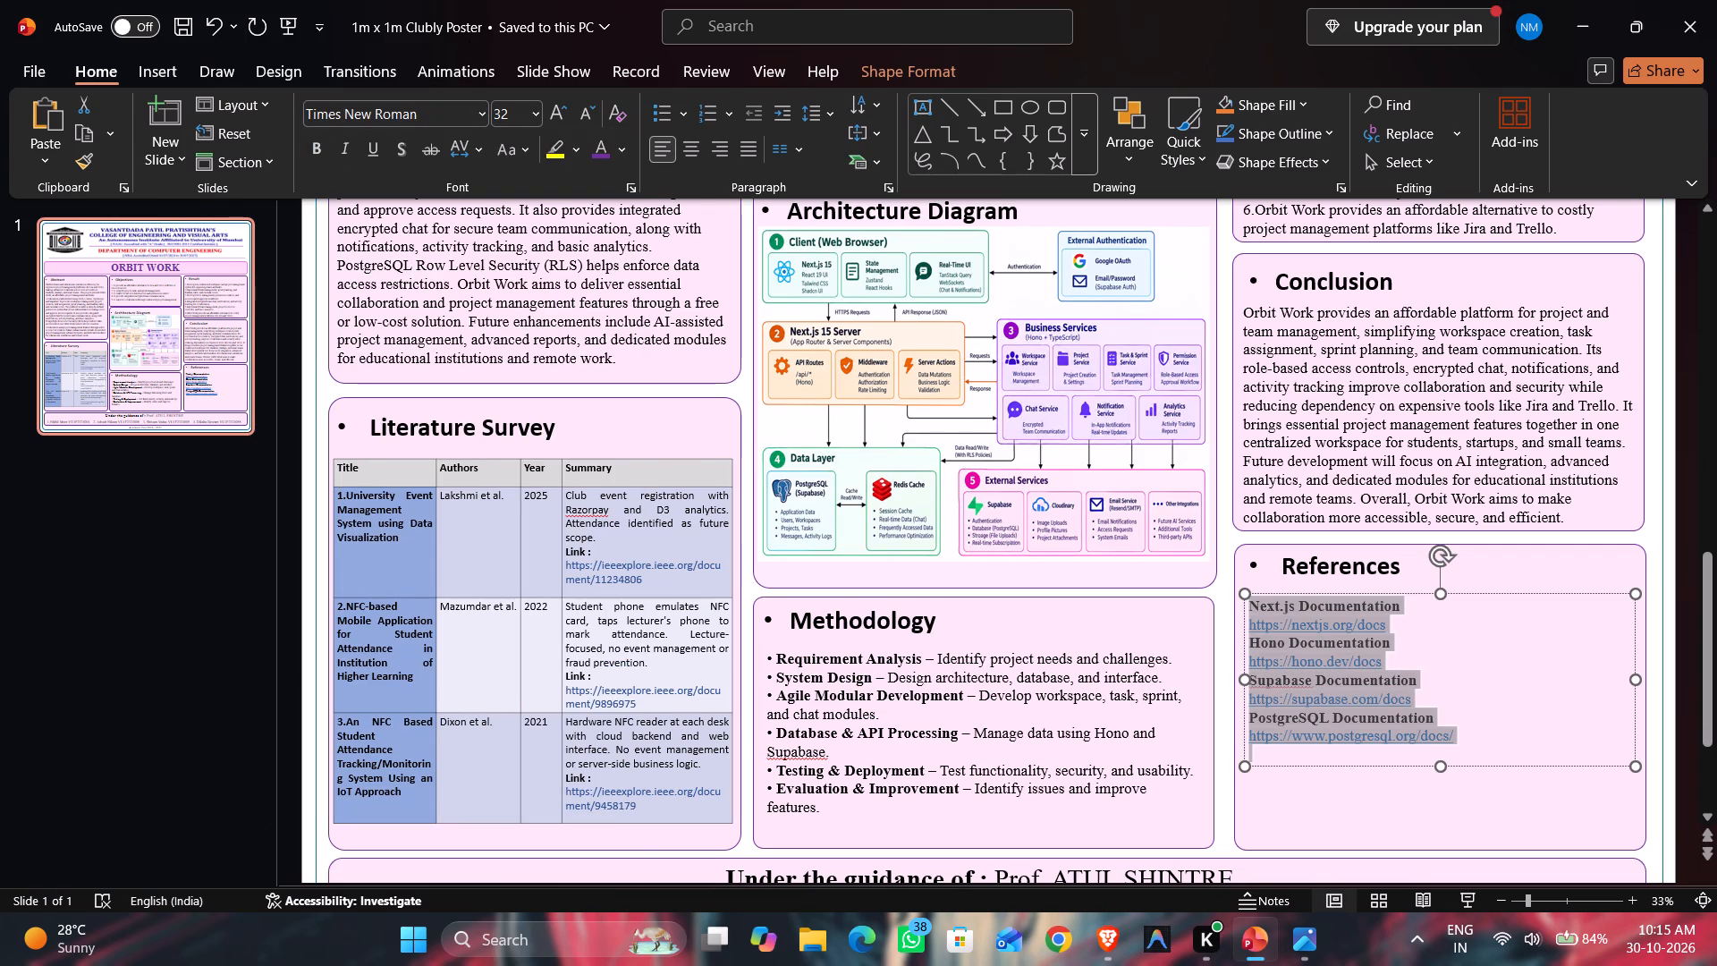
Insert a blank line after each of the Next.js, Hono and Supabase links to separate the four reference entries.
click(1388, 628)
key(Return)
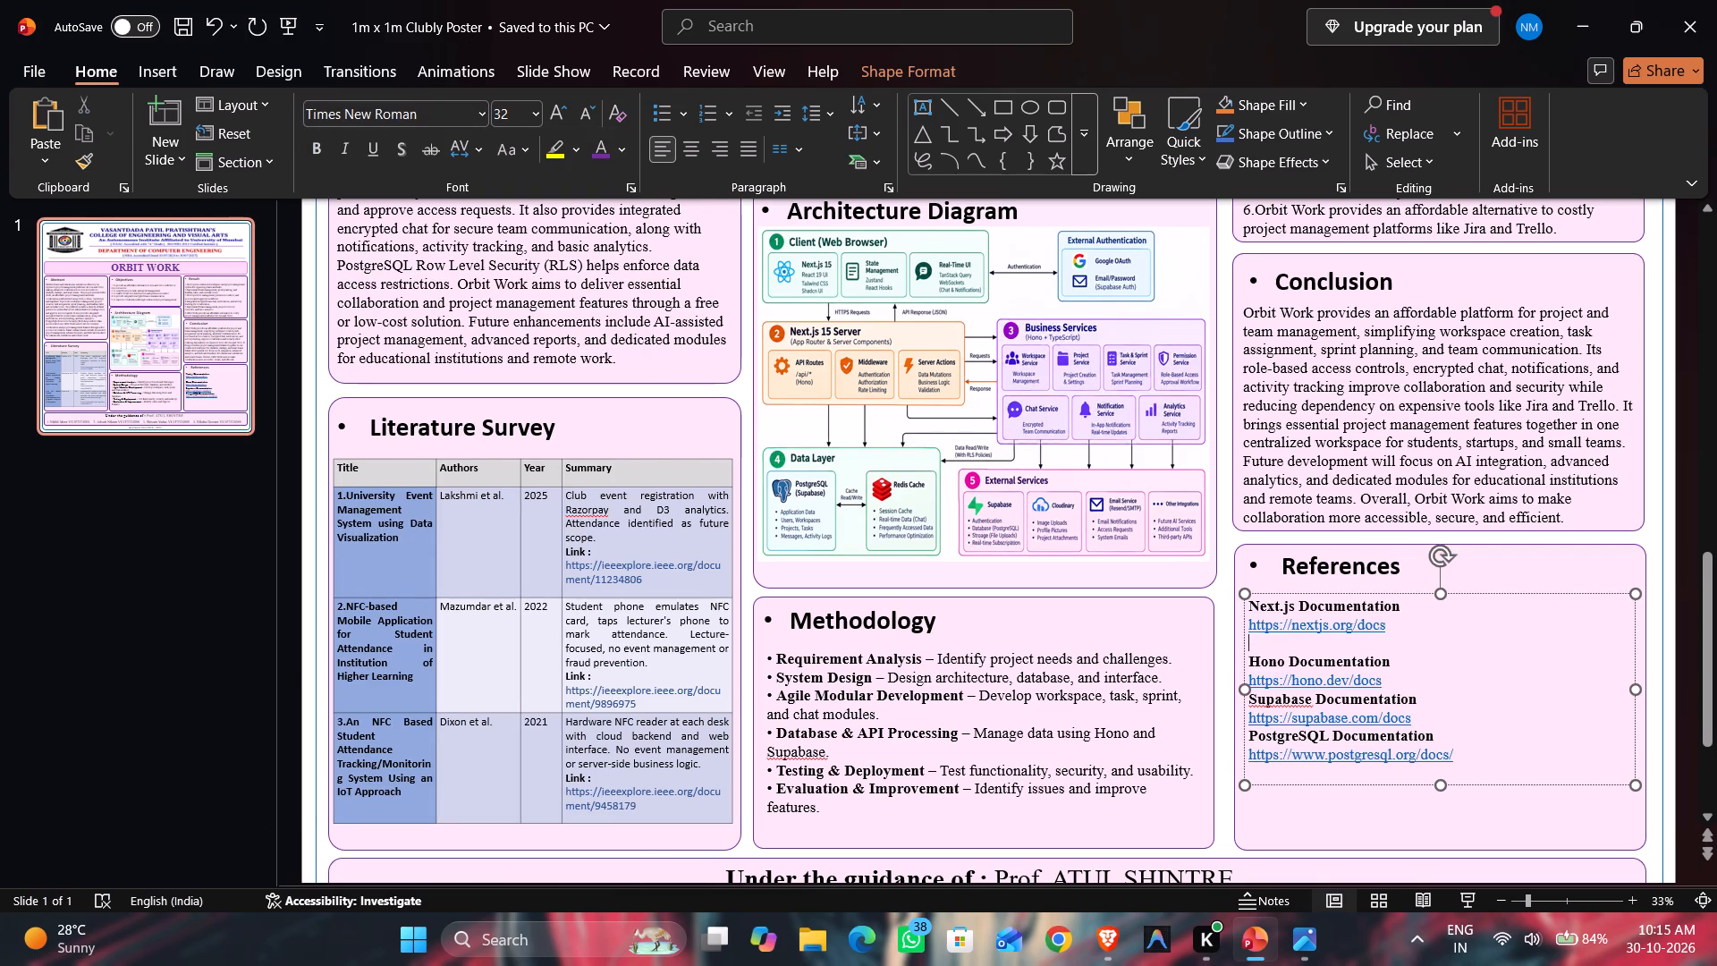
click(1389, 678)
key(Return)
click(1418, 740)
key(Return)
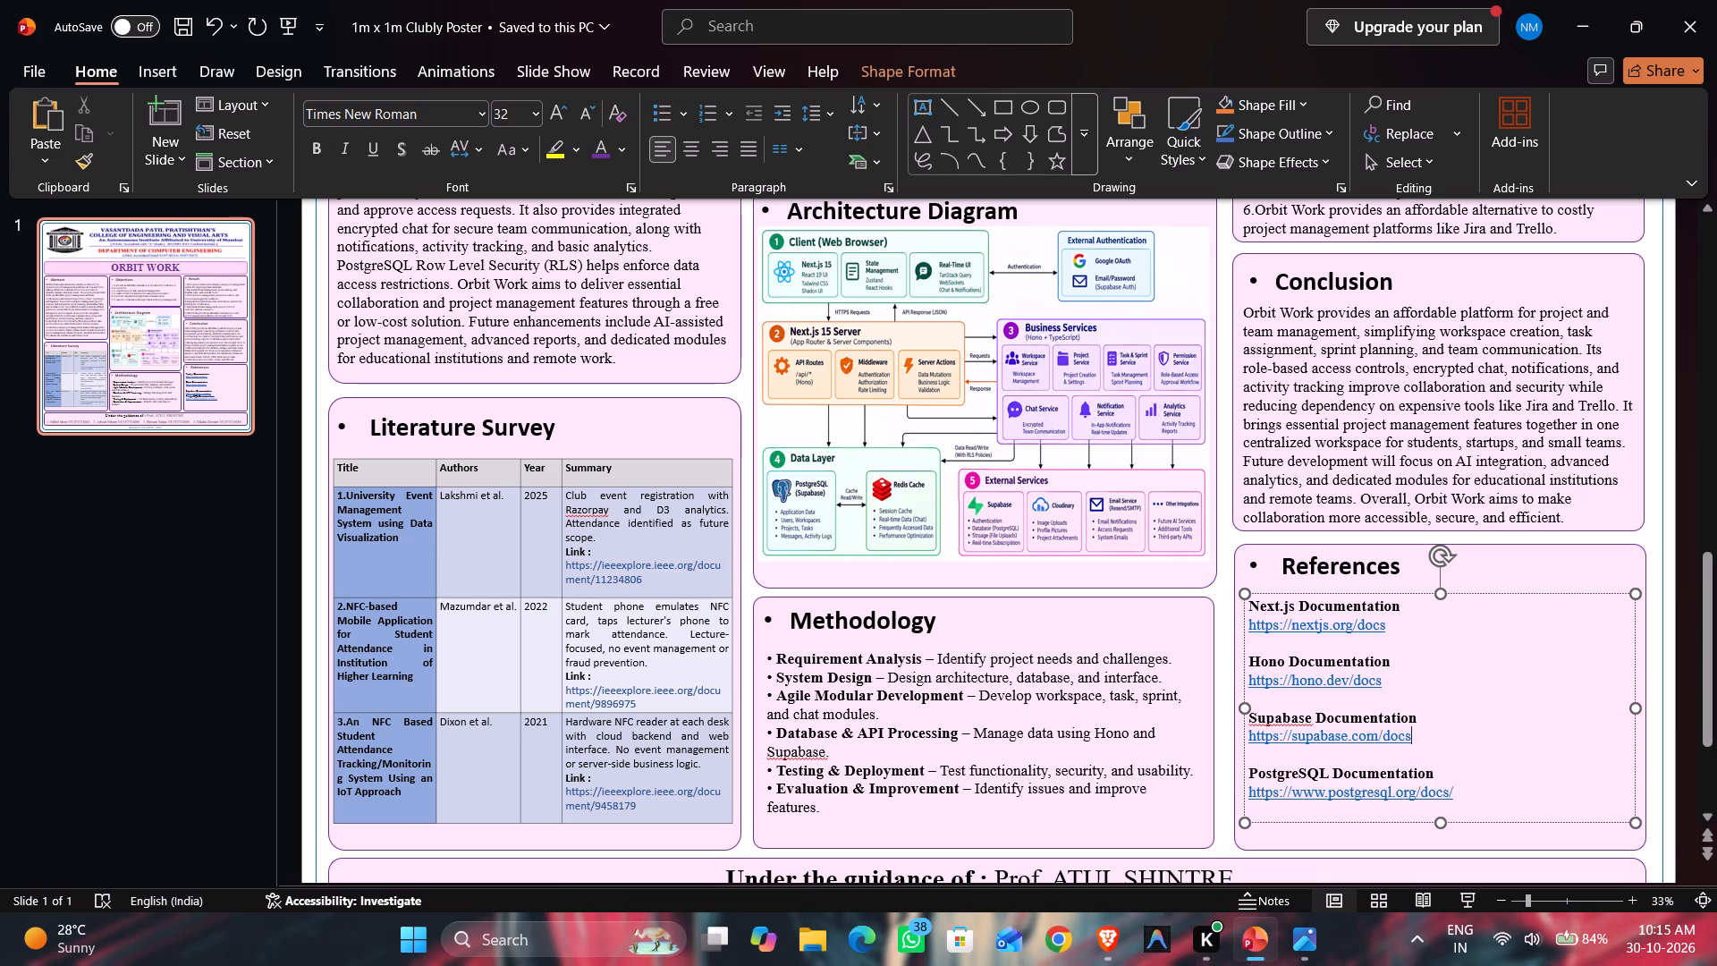
click(1225, 634)
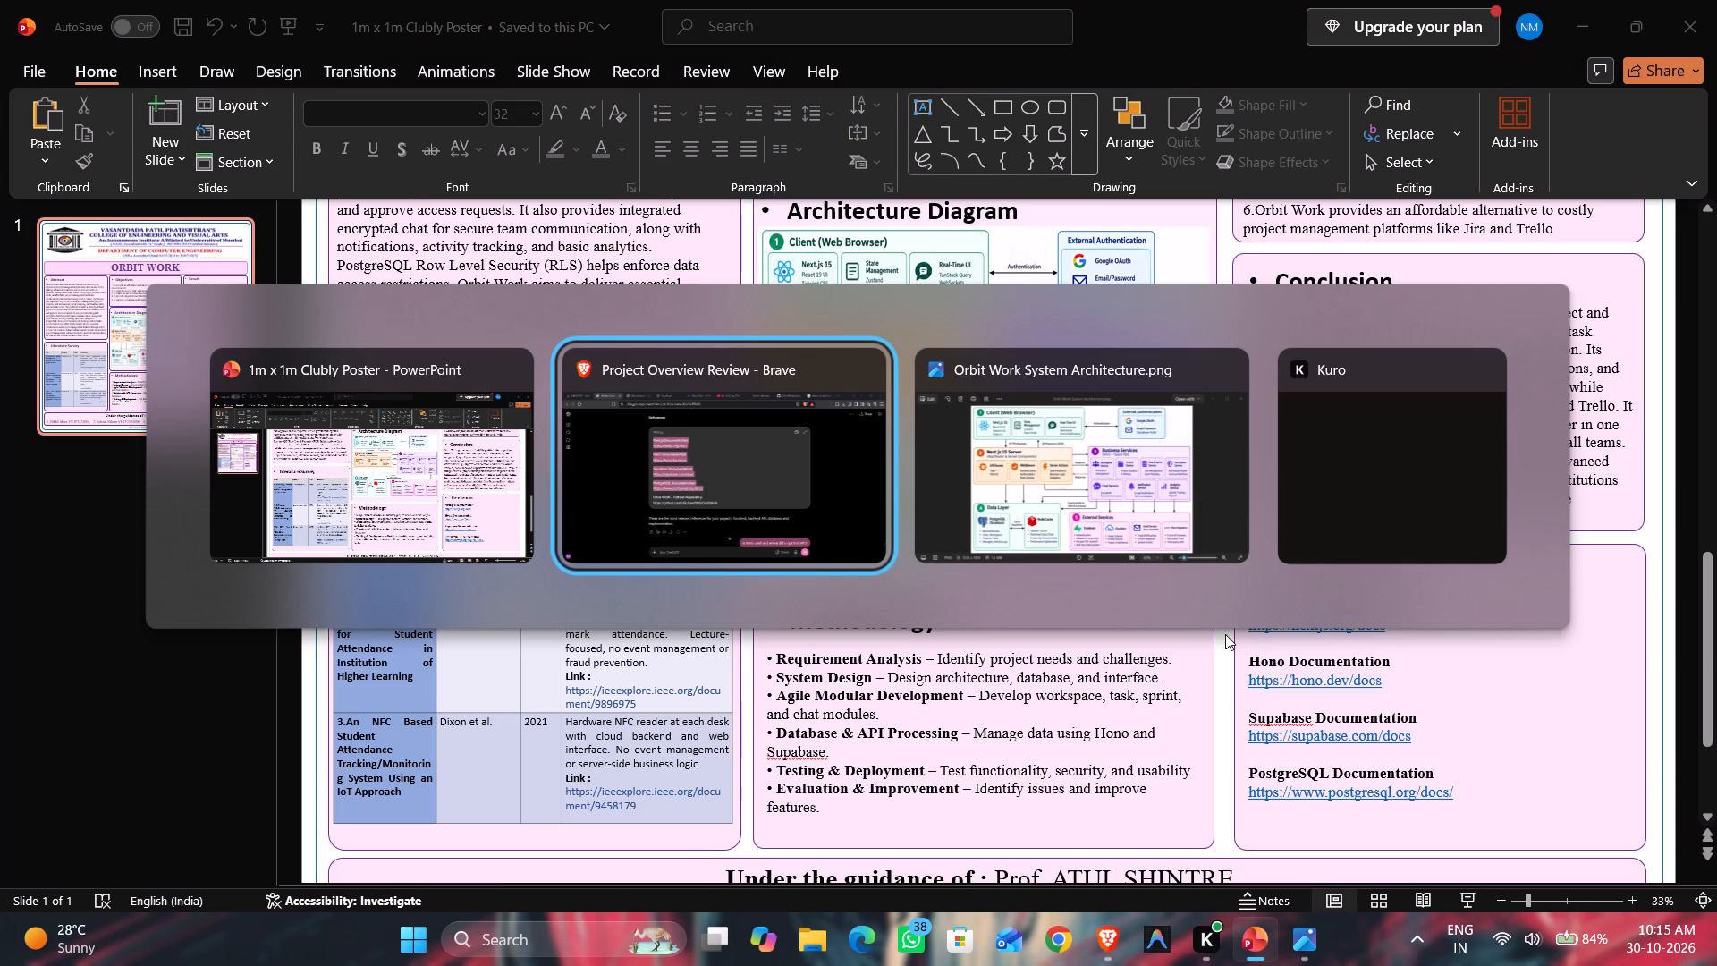
Switch to Brave and check the project's reference list in the ChatGPT conversation.
click(1225, 634)
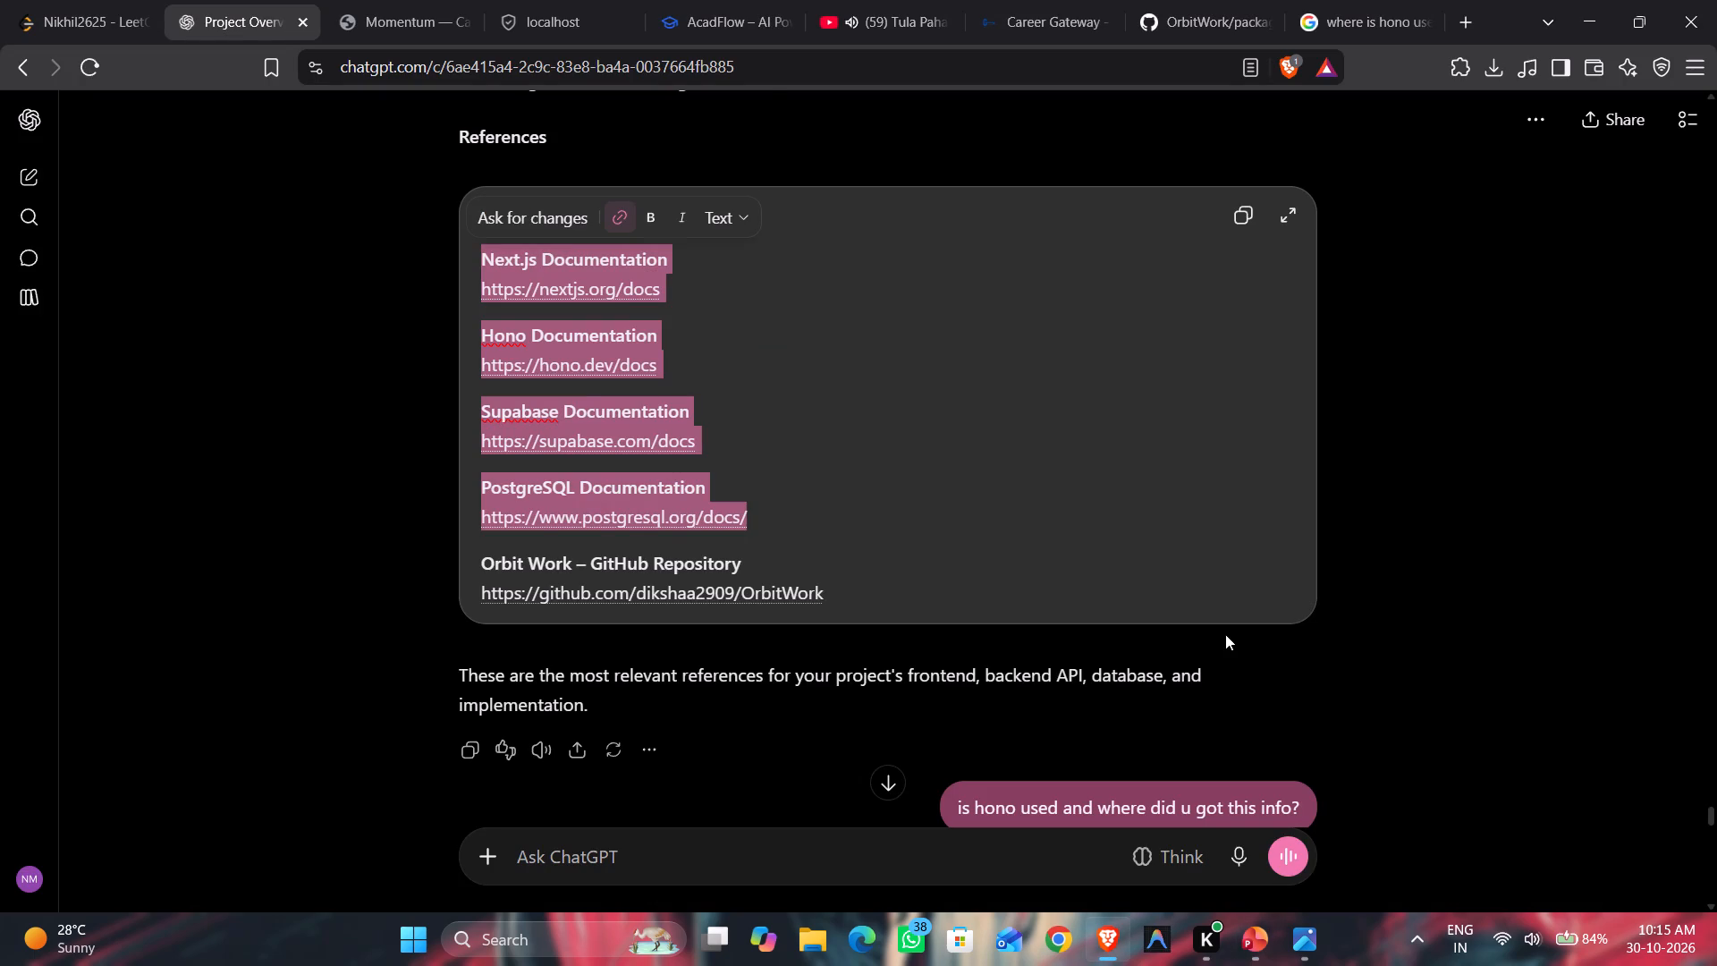
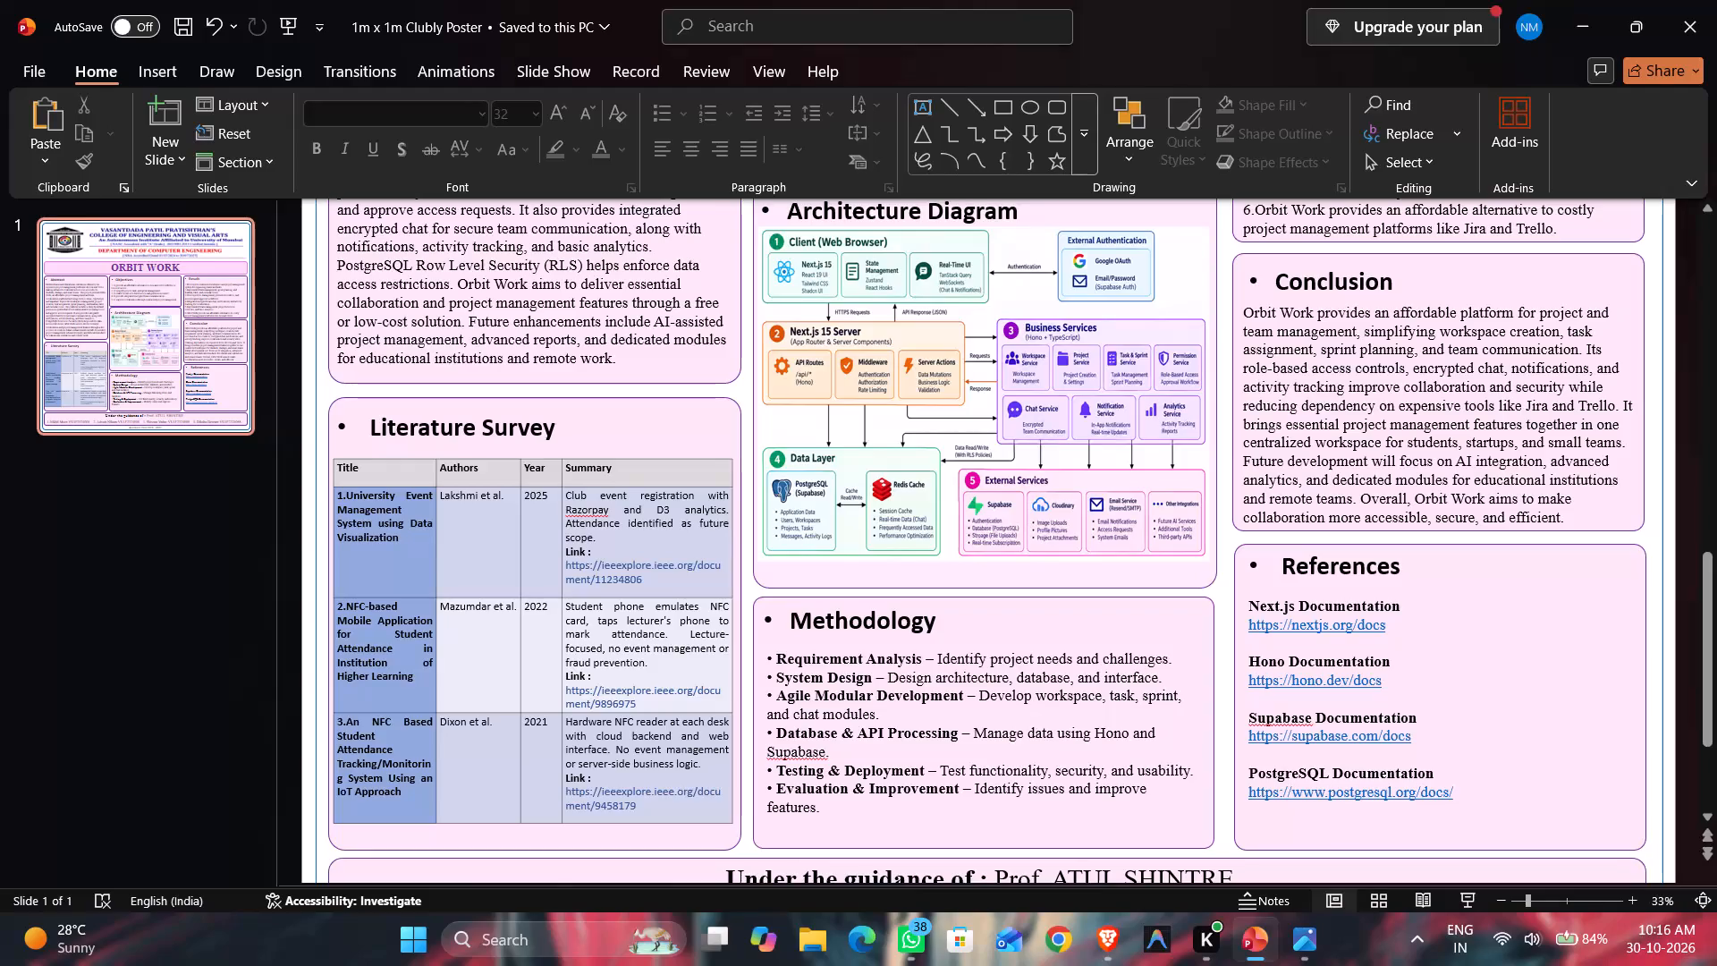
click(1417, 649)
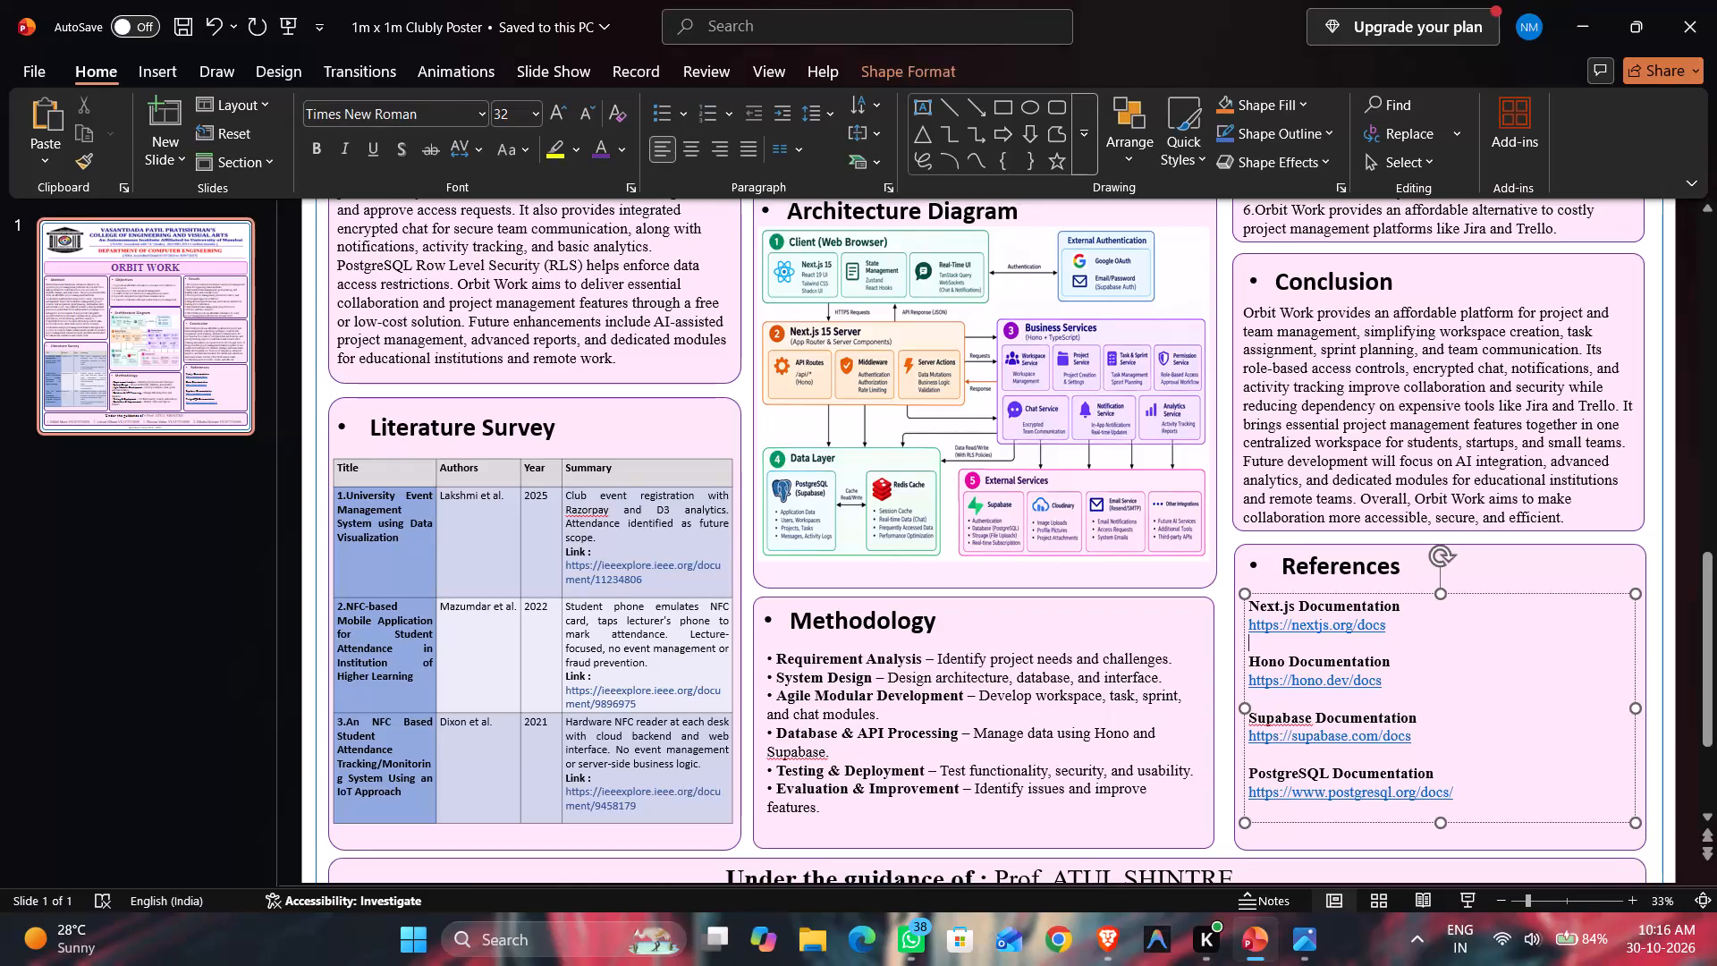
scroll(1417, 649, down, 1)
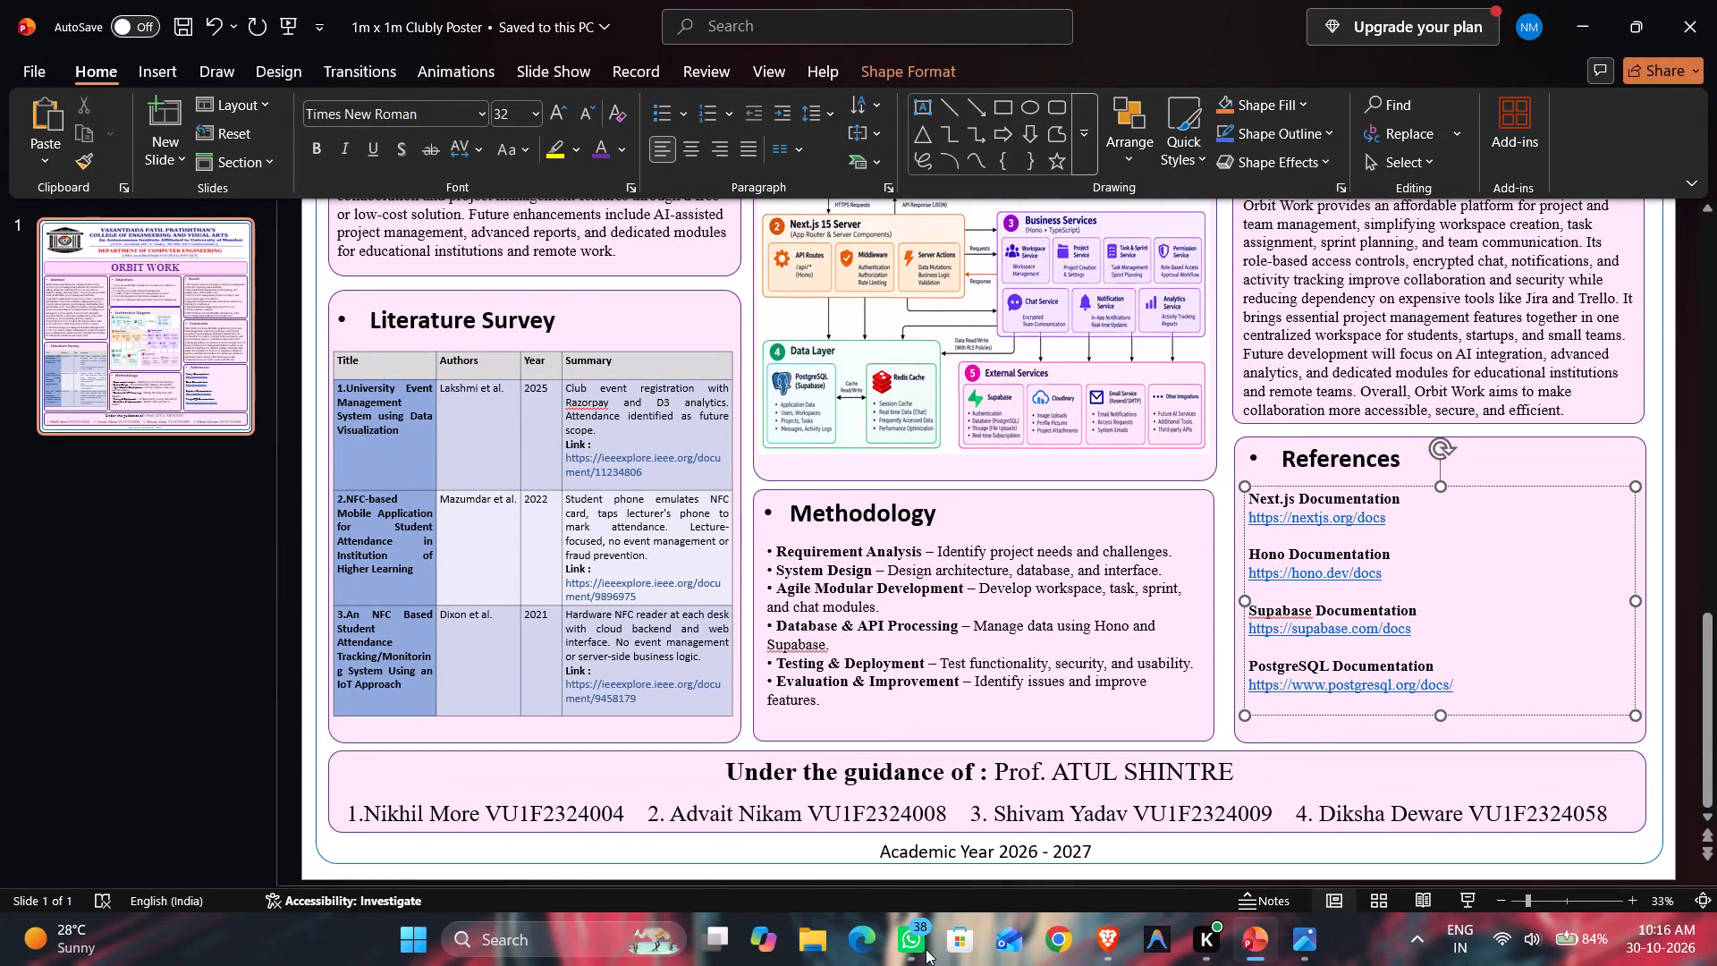
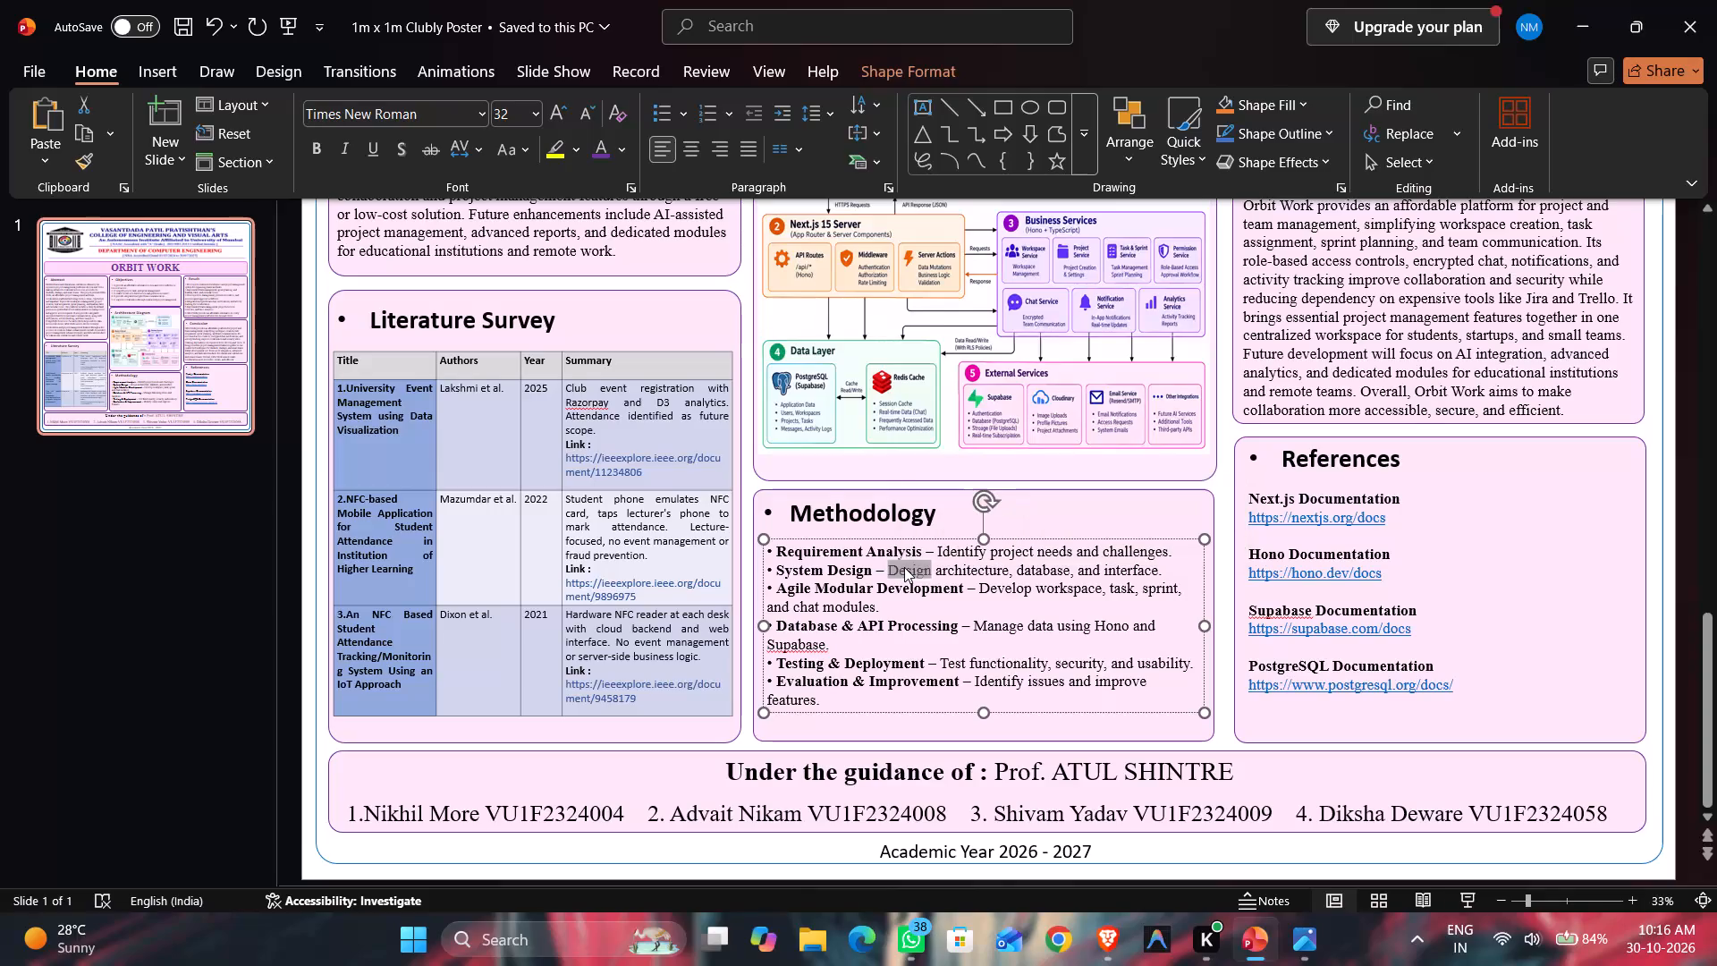
Set all the bullet text in the Methodology box to font size 30.
double_click(950, 626)
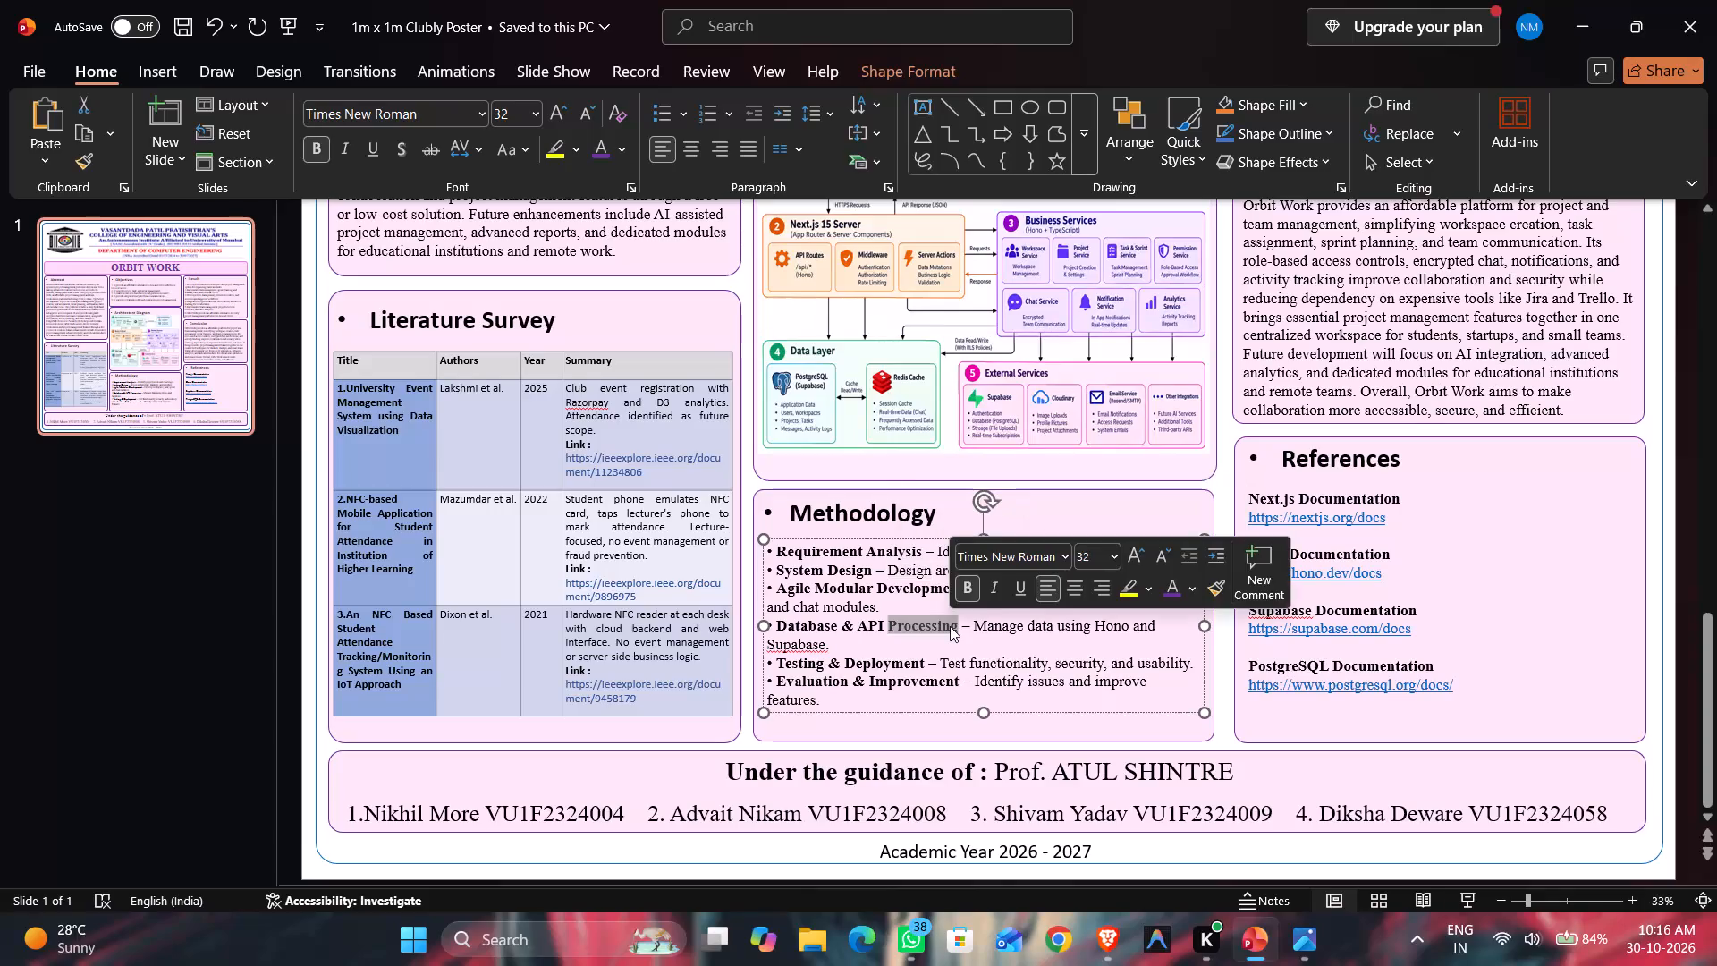
key(ctrl+a)
click(537, 110)
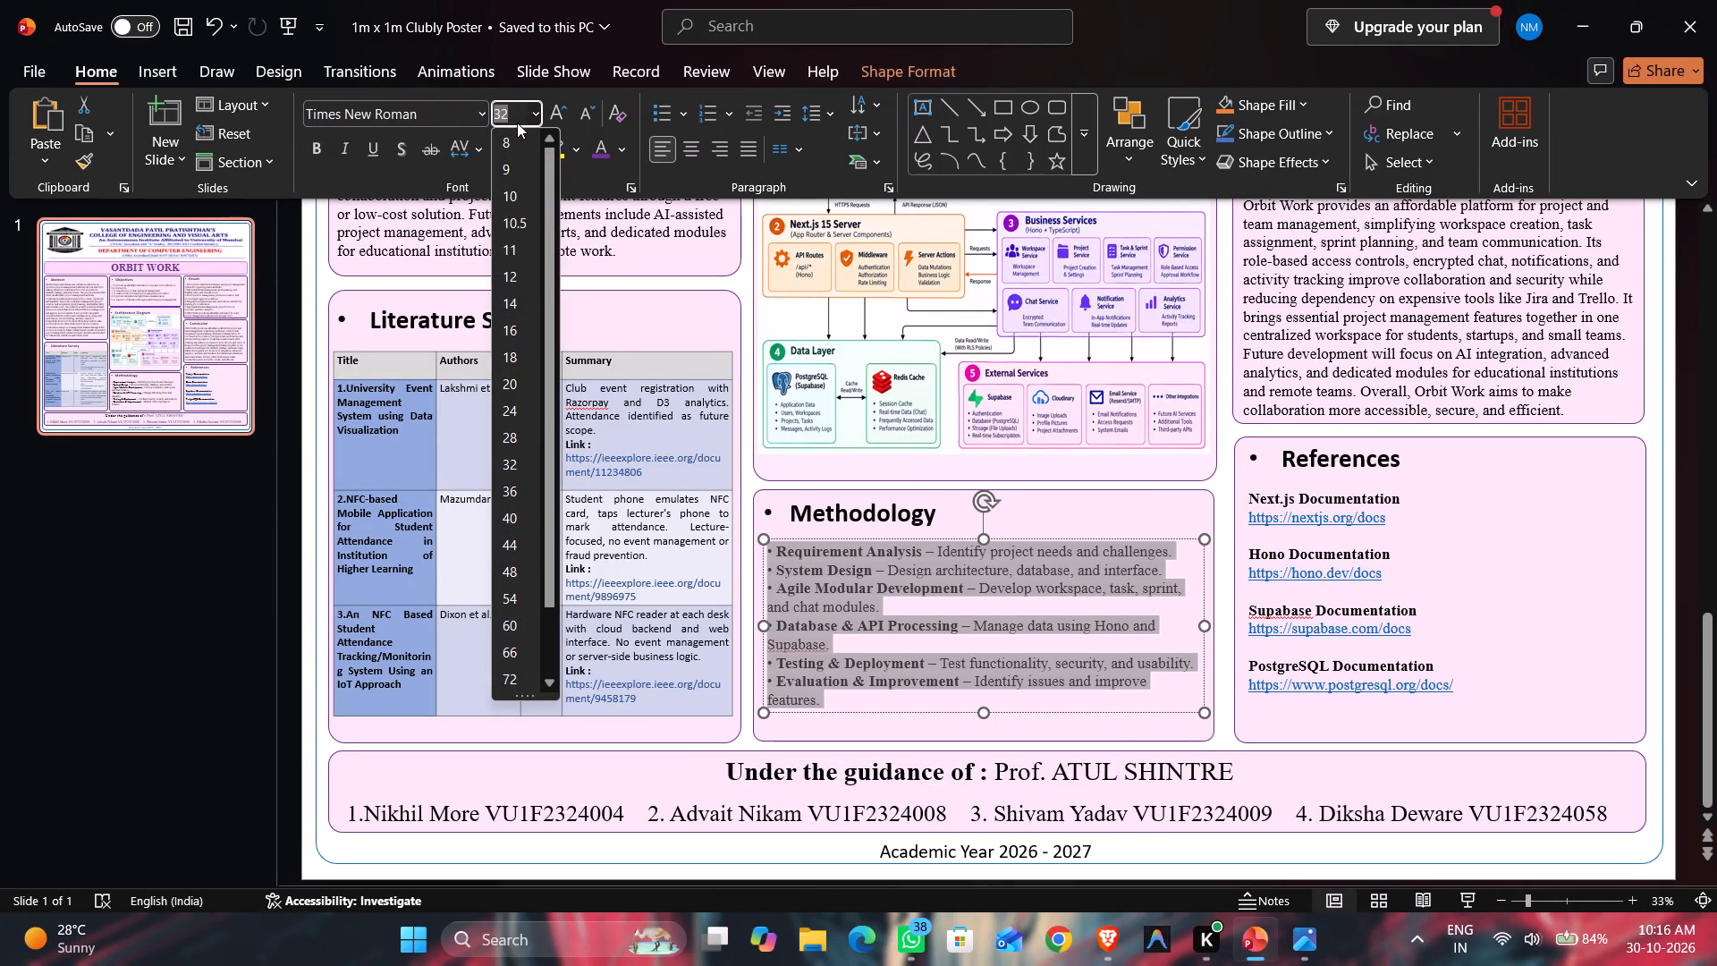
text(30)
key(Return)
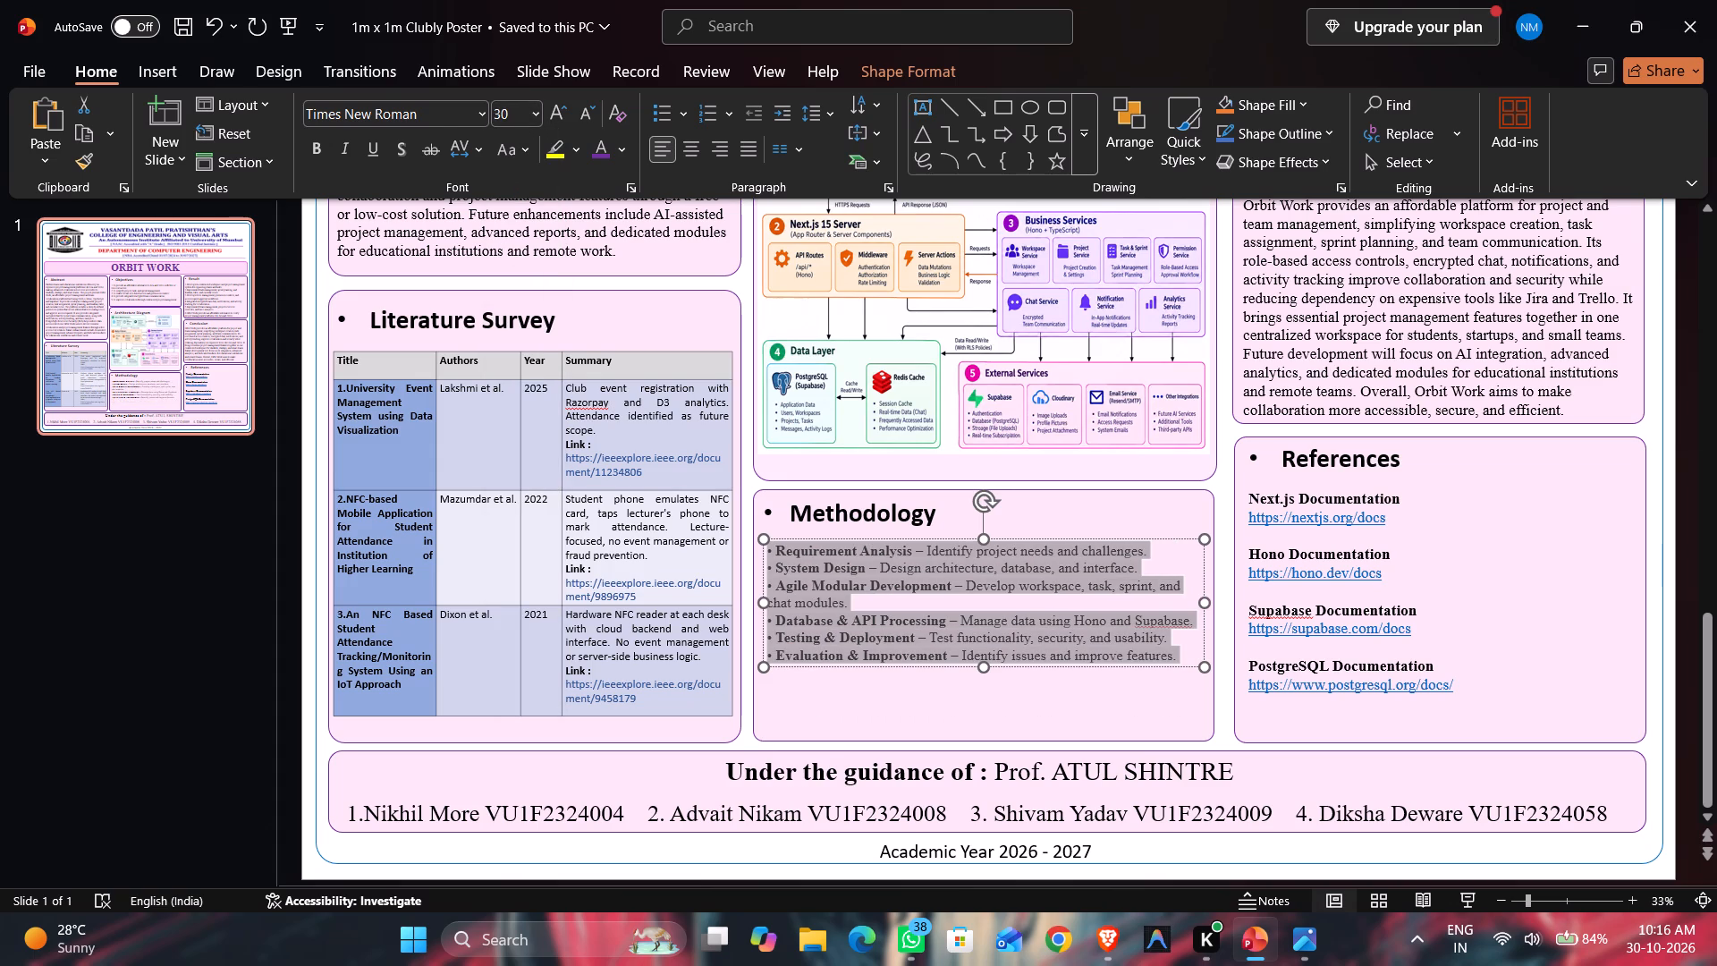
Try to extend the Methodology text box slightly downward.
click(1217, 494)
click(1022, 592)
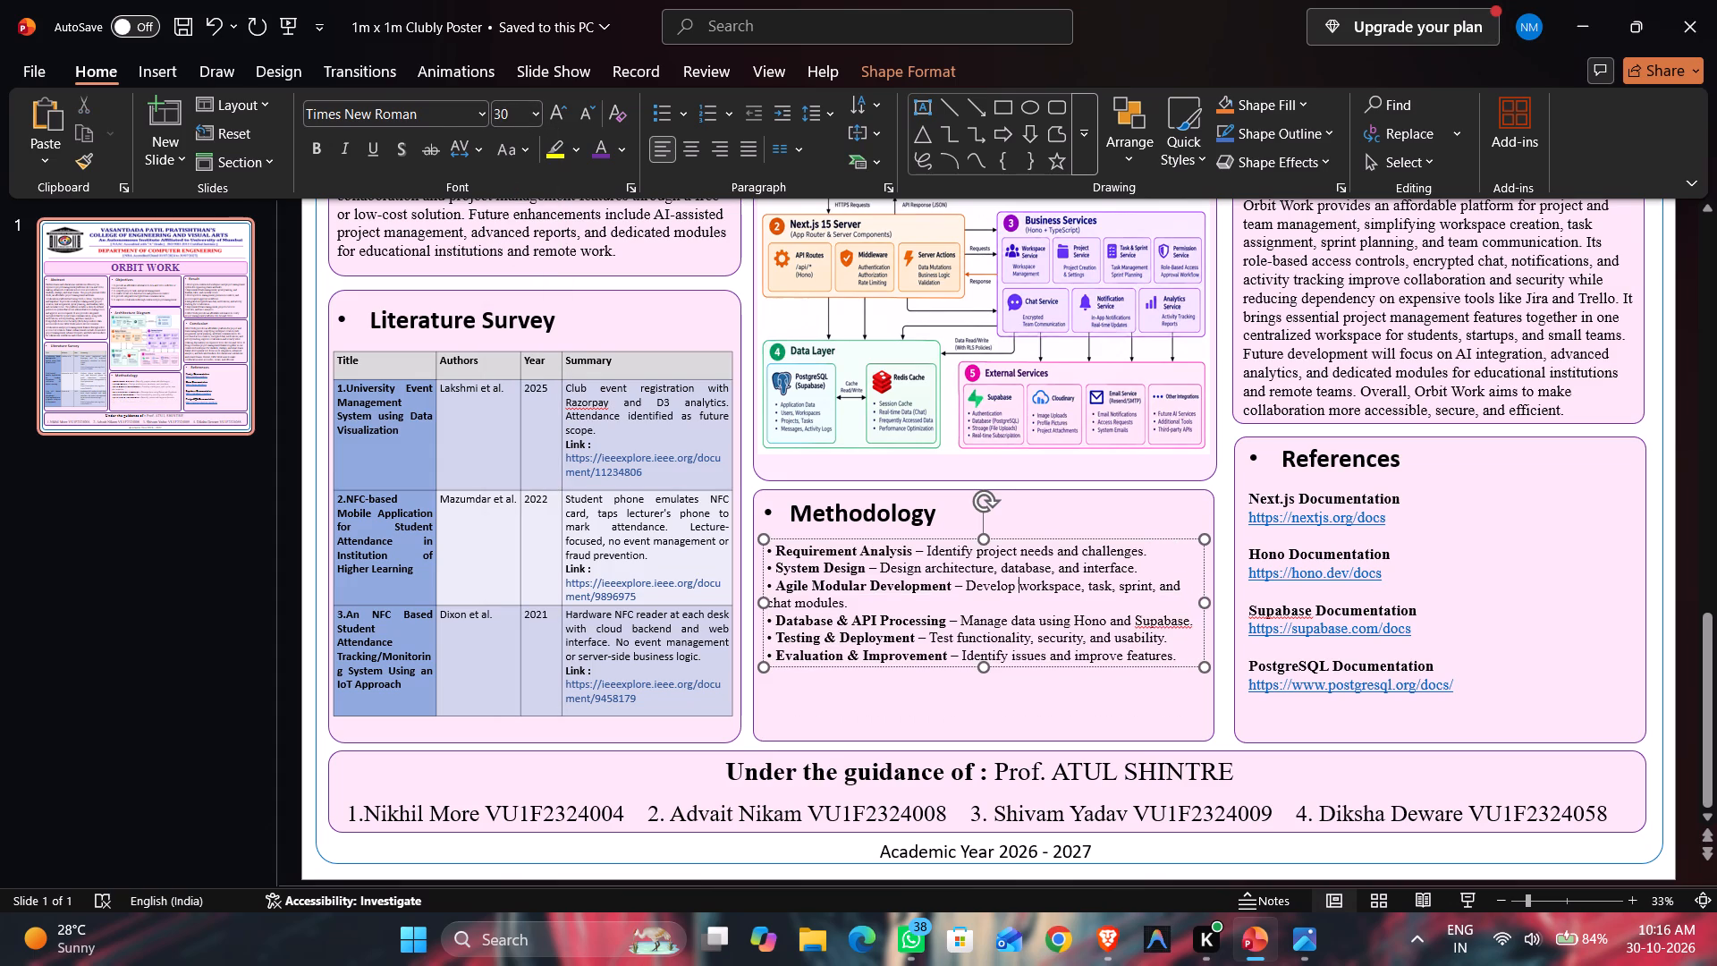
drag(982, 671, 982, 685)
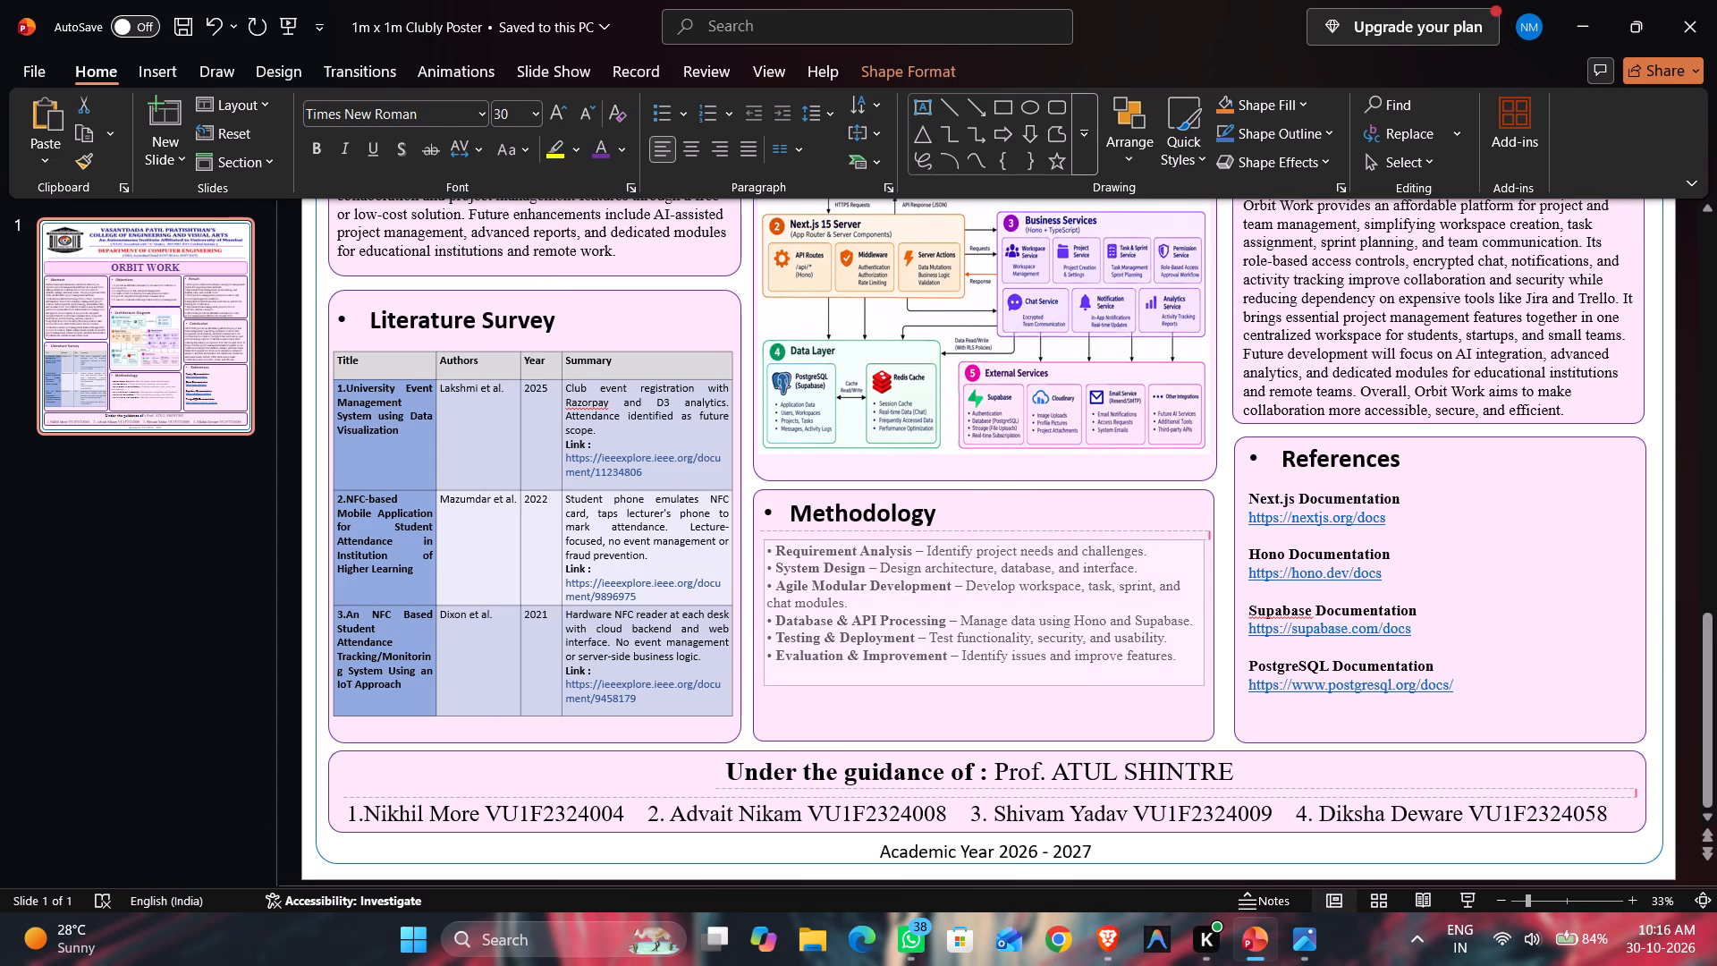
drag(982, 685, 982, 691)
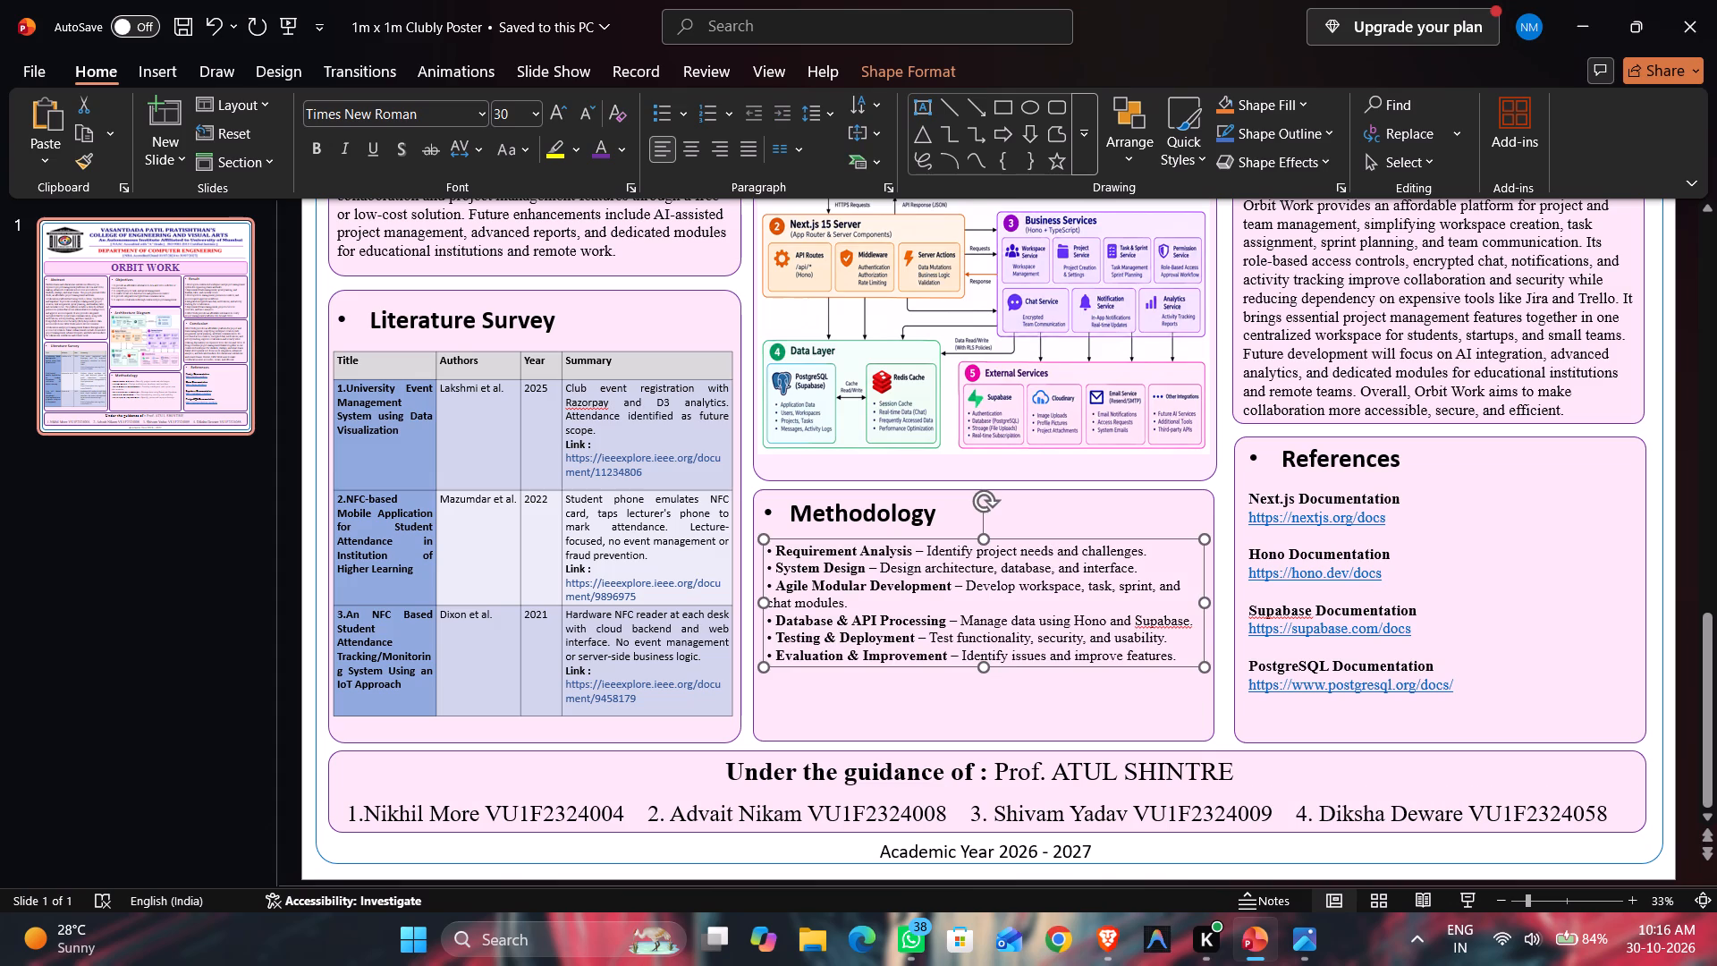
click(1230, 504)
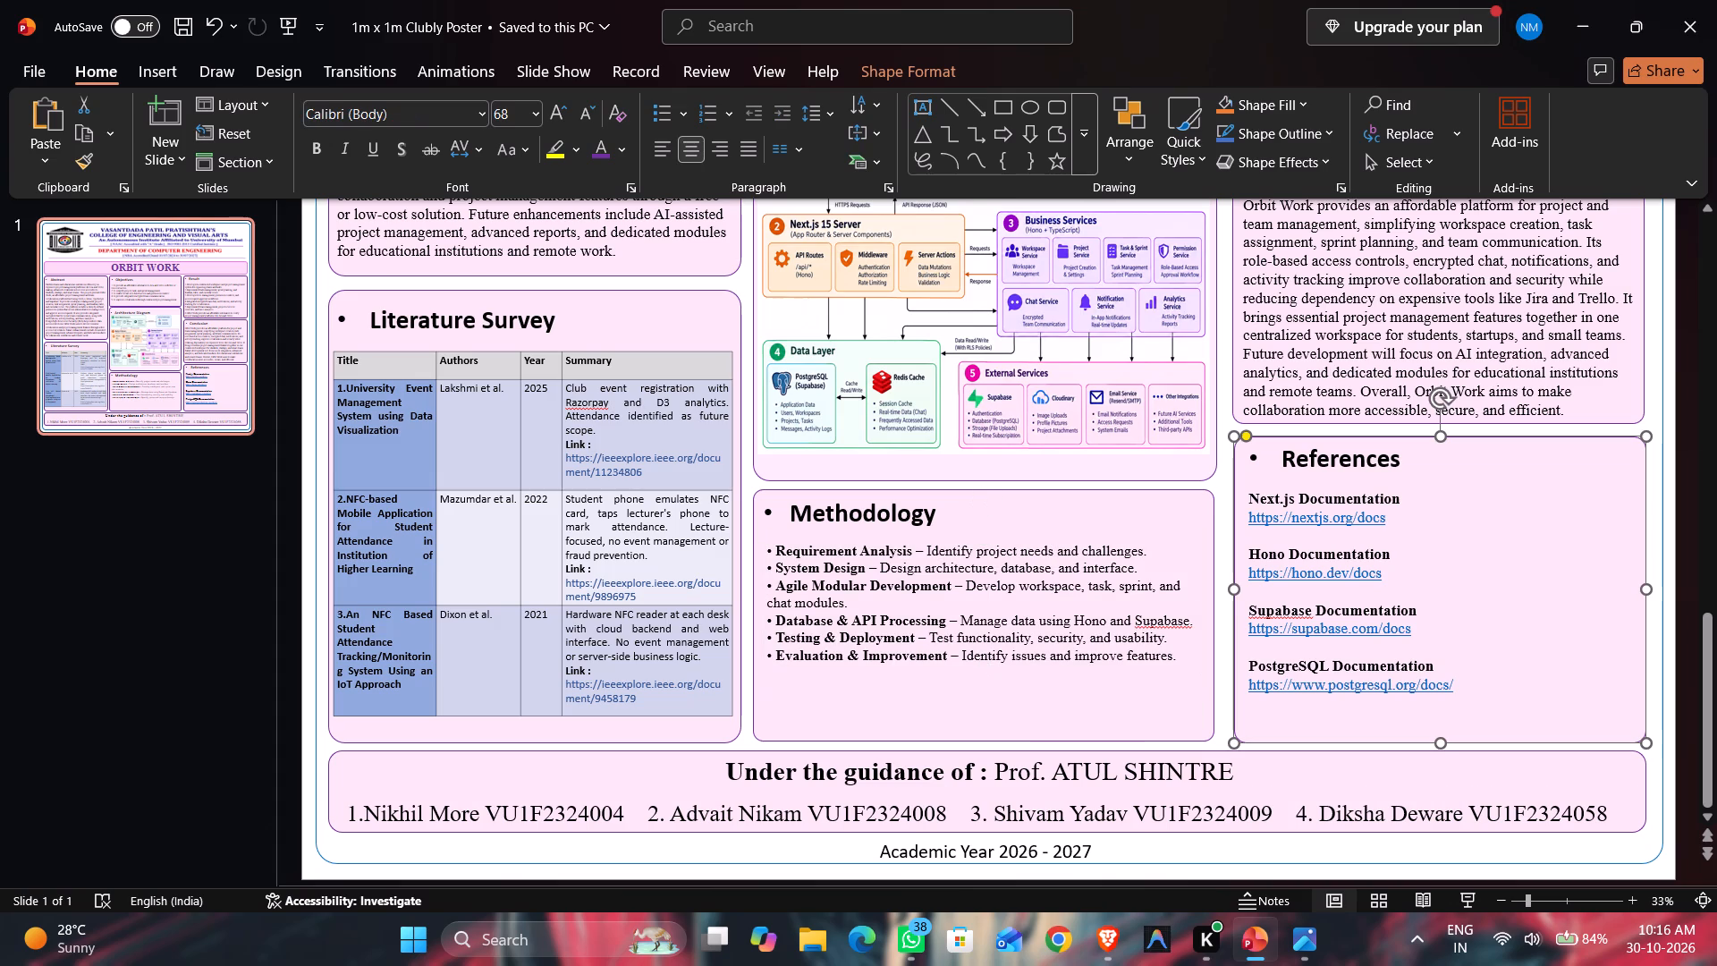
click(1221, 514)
Set all the Conclusion body text to font size 30.
scroll(1221, 514, up, 2)
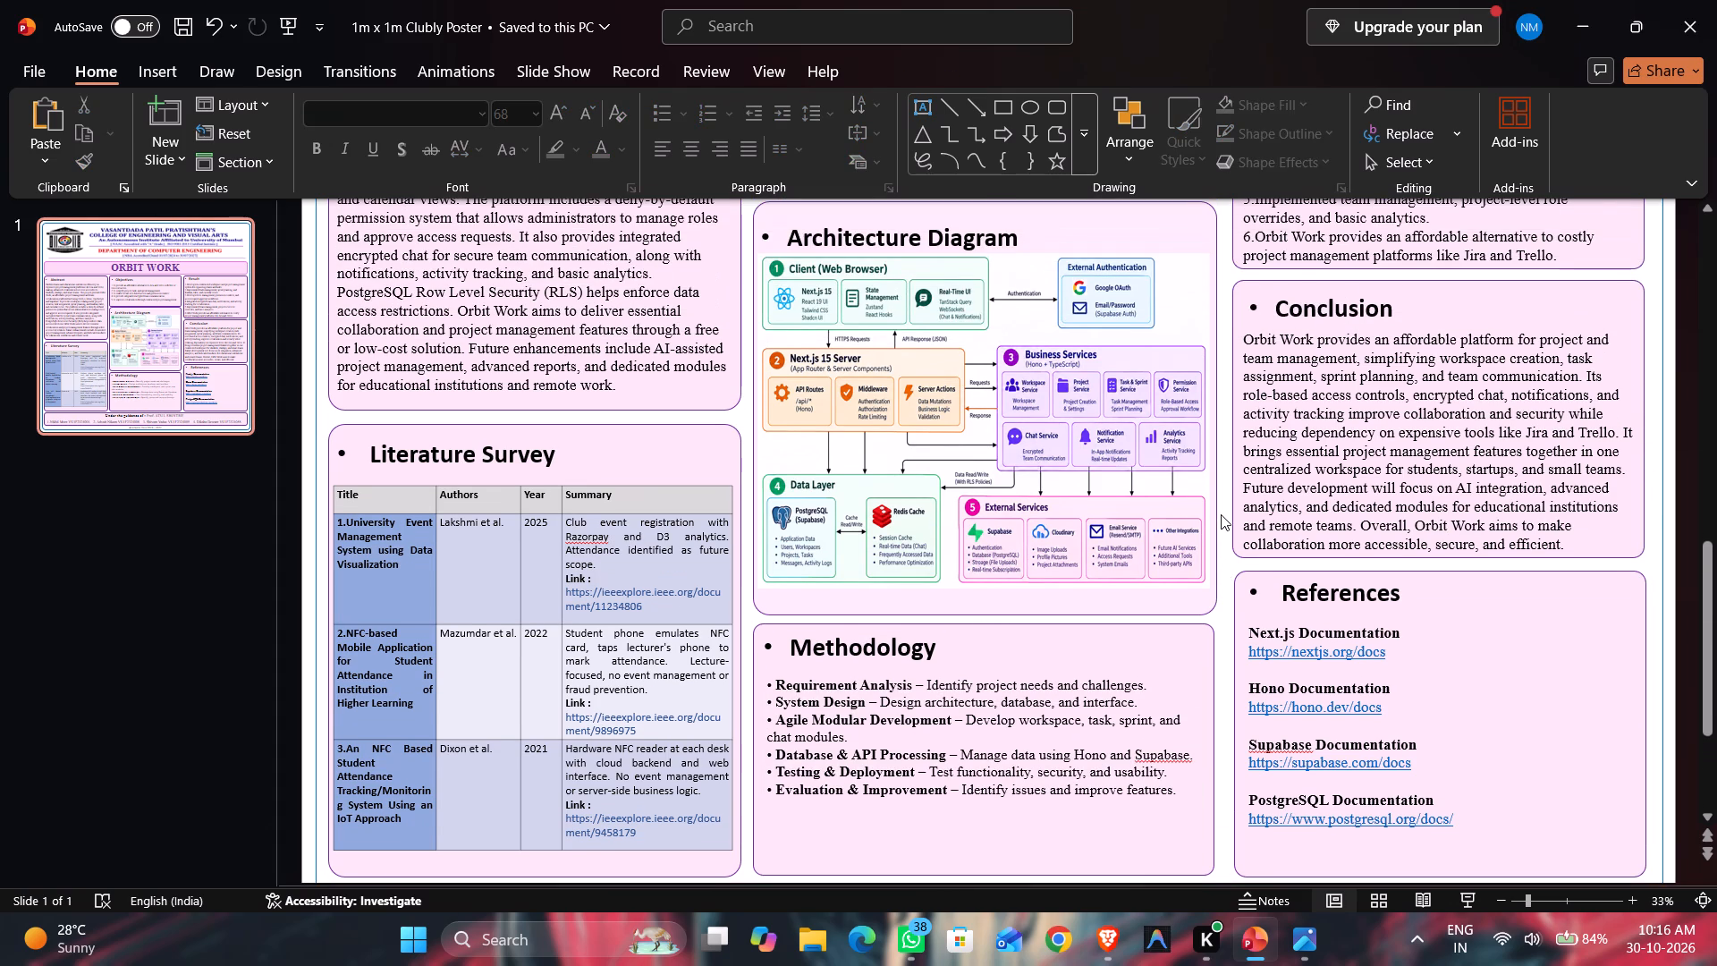
click(1385, 462)
key(ctrl+a)
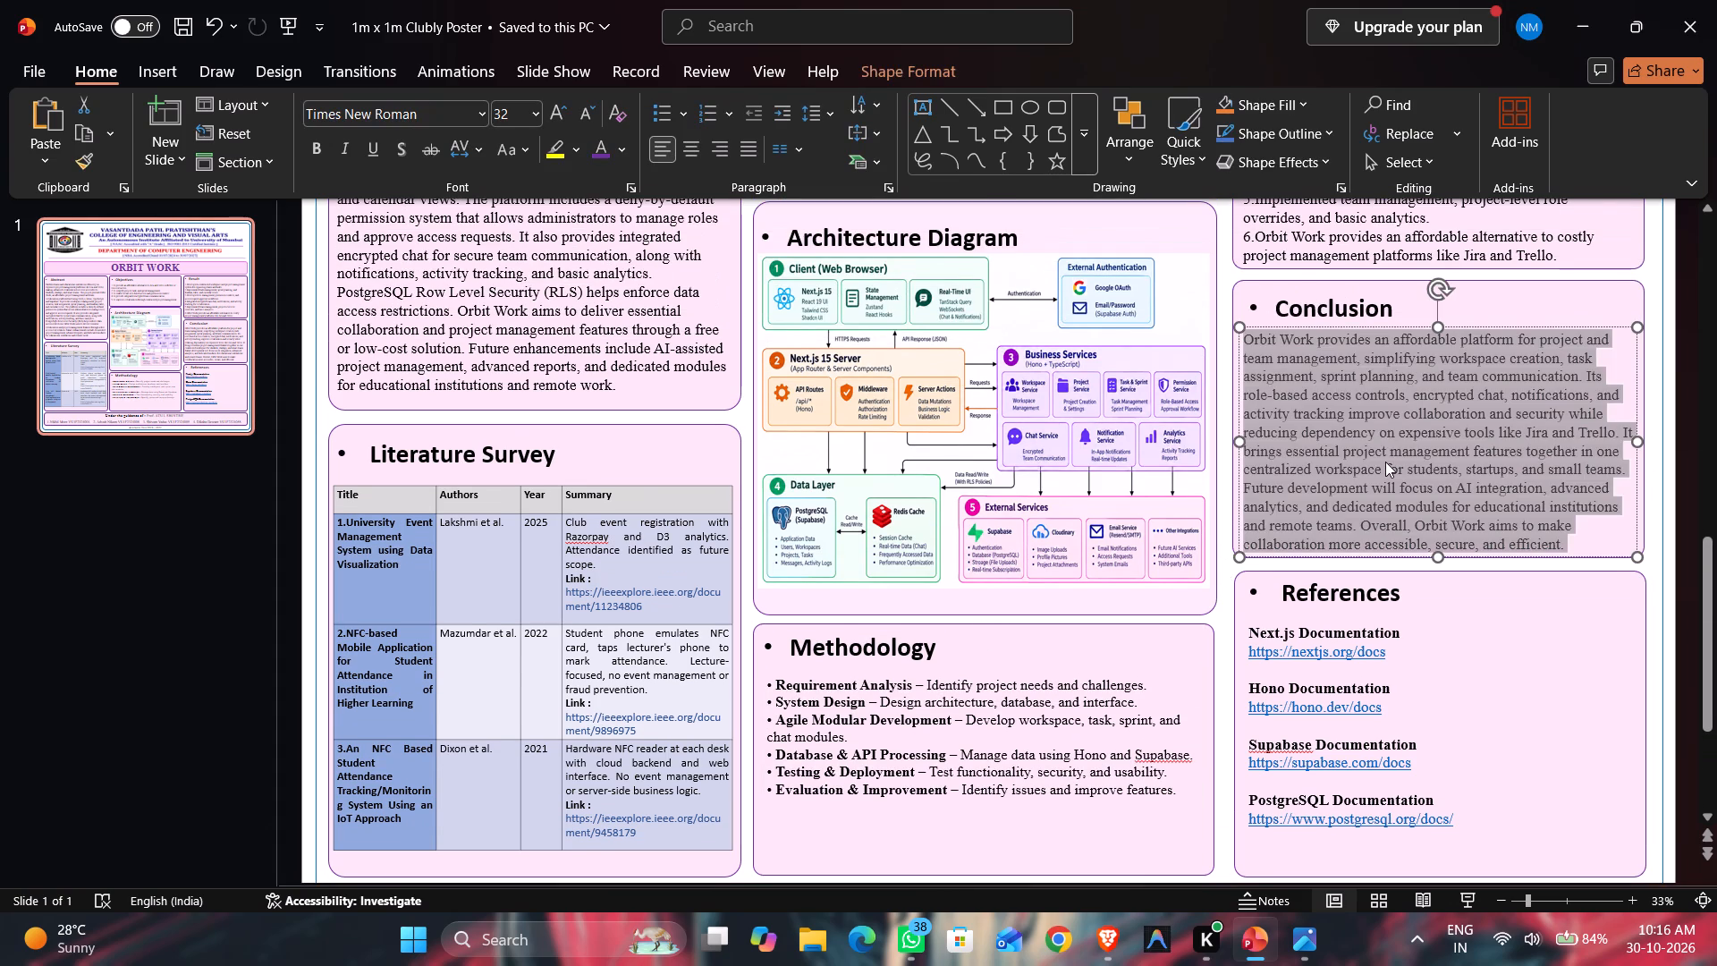
click(537, 110)
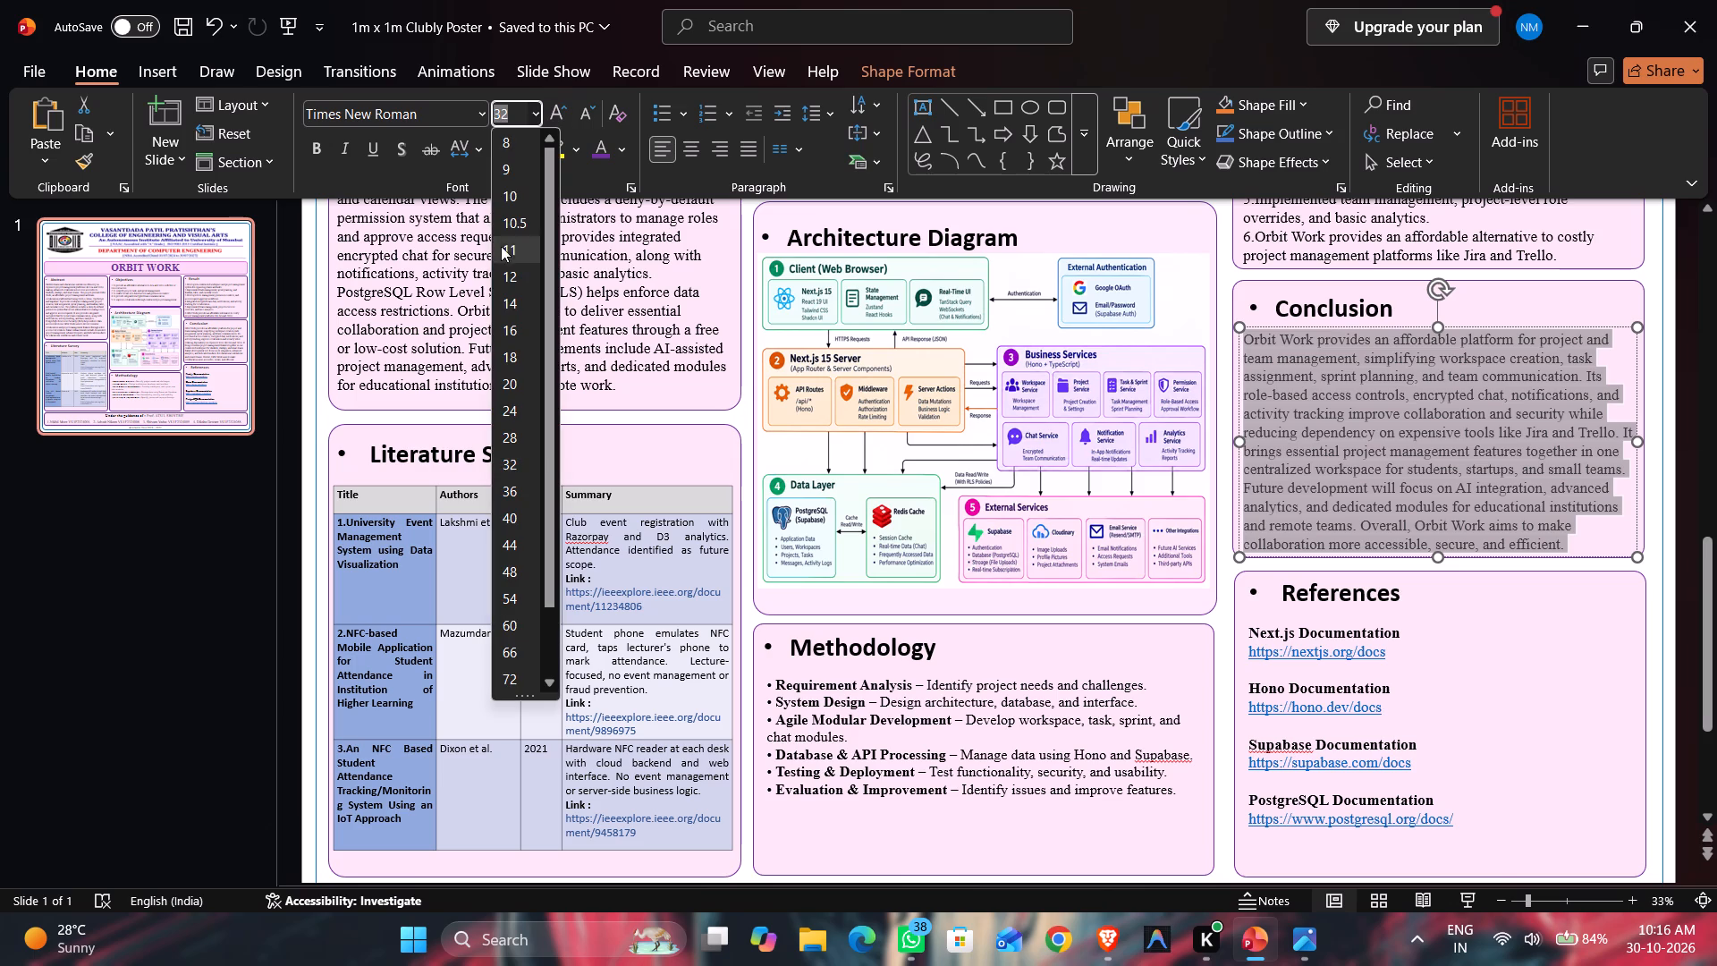
text(20)
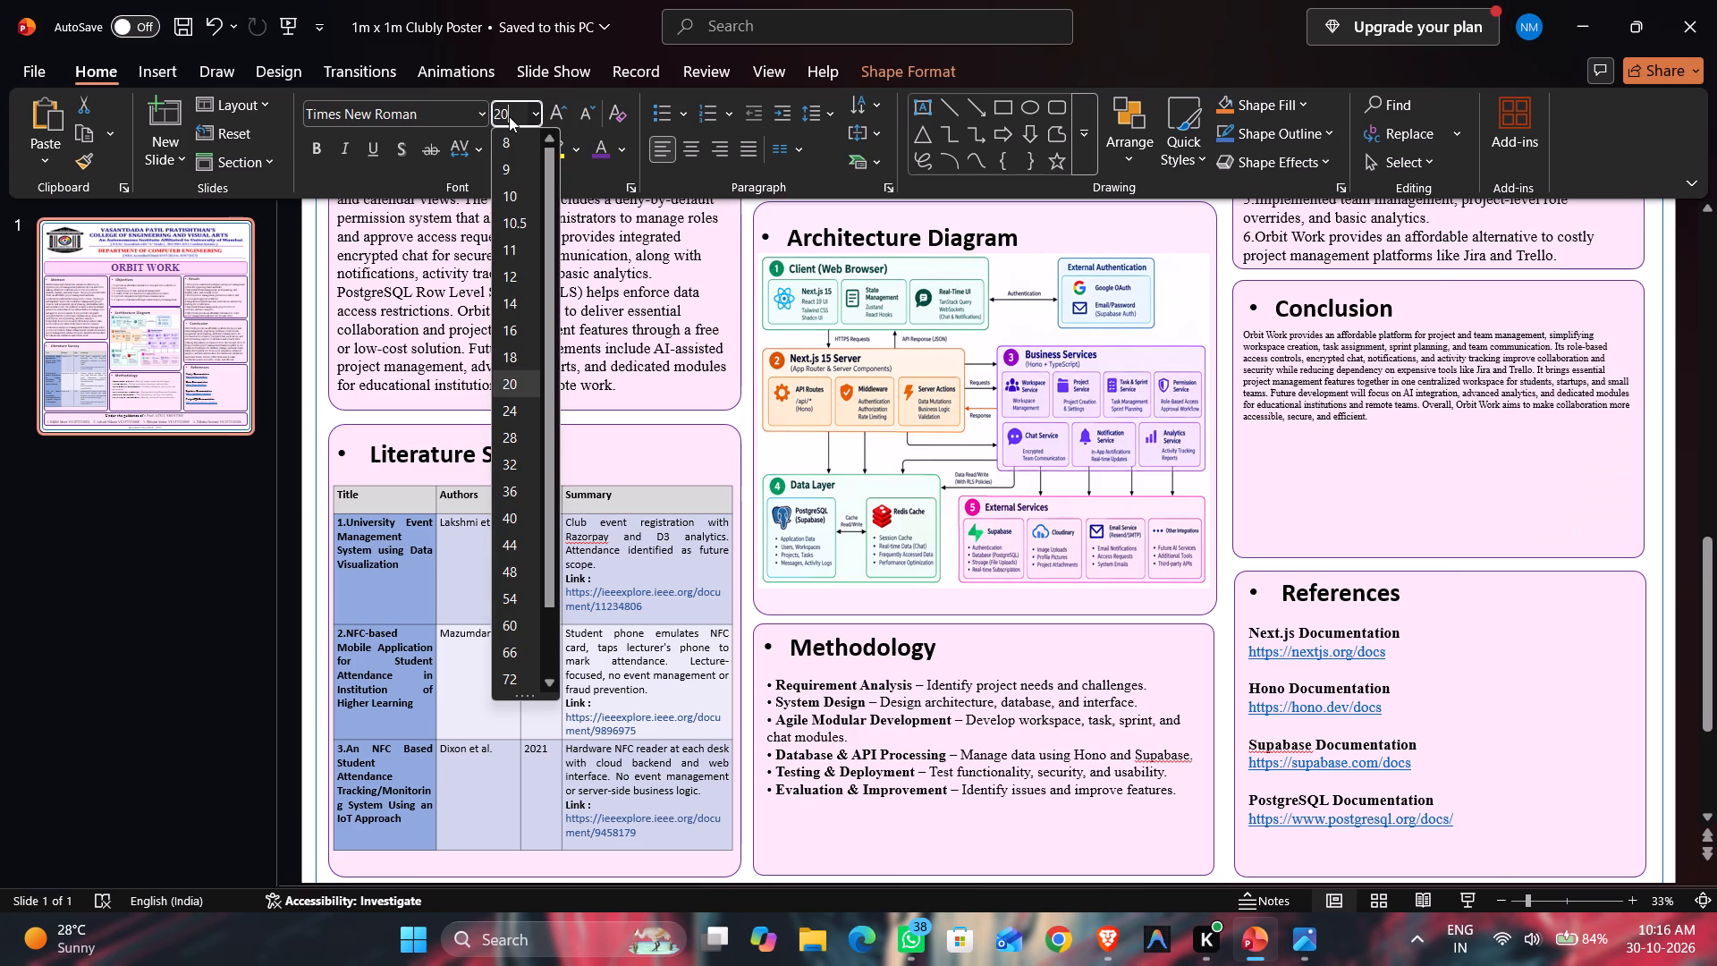
key(BackSpace)
key(BackSpace)
text(30)
key(Return)
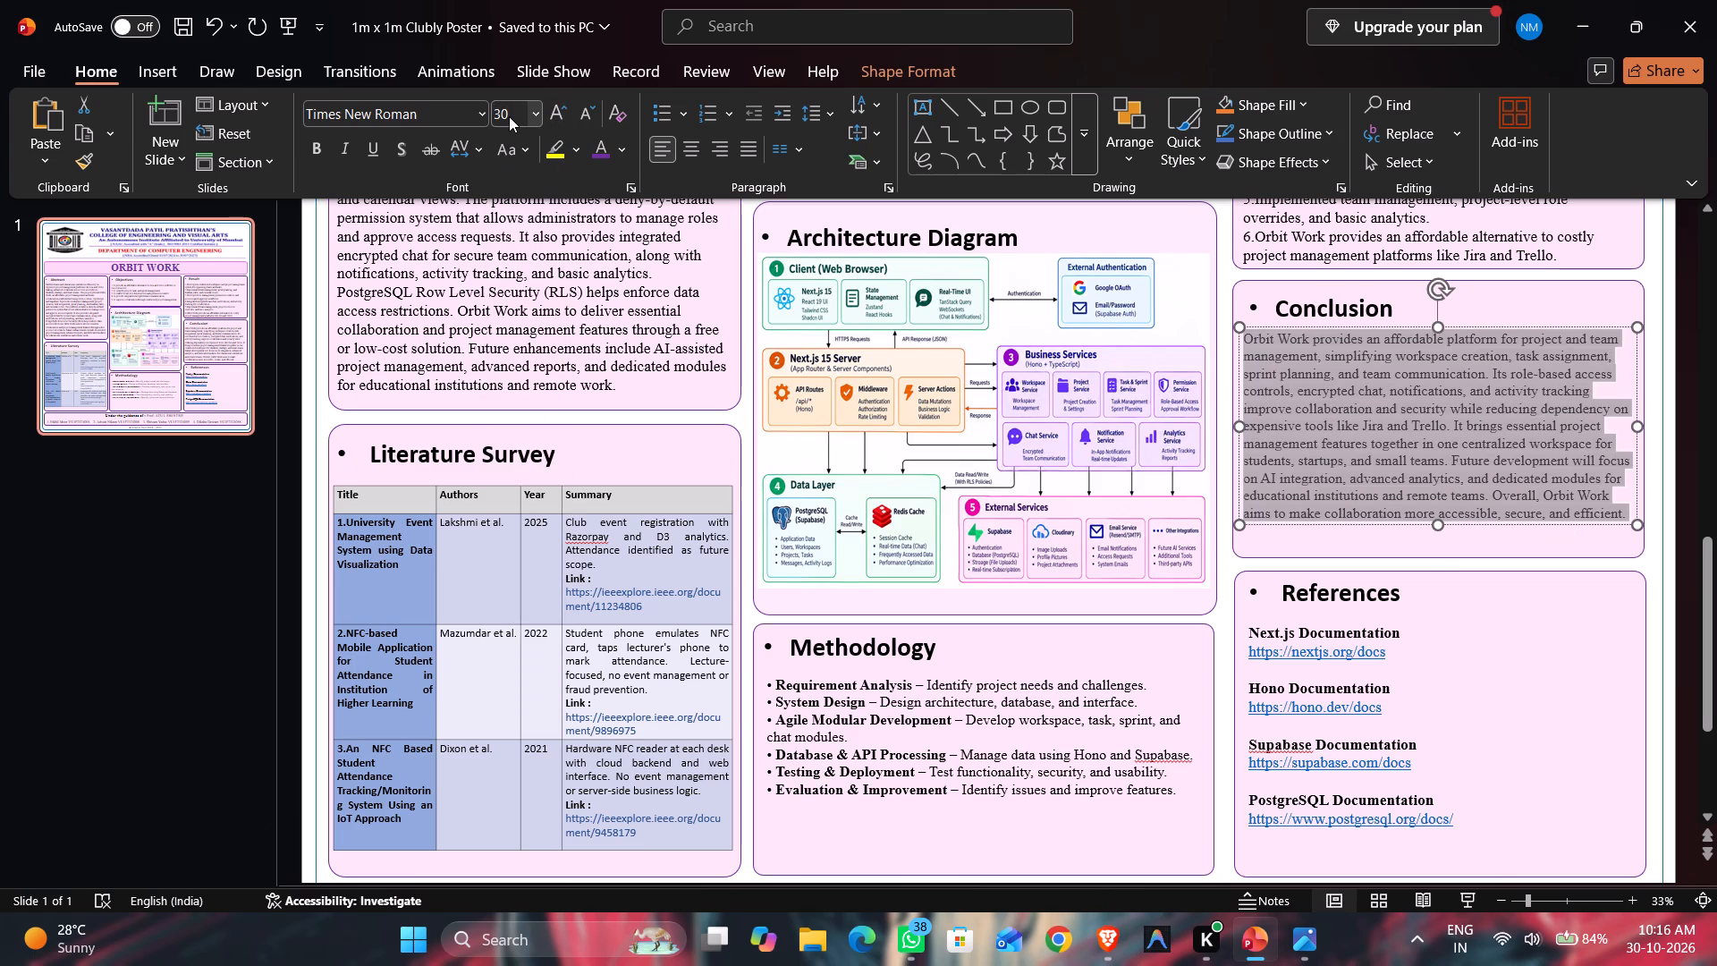
click(1222, 288)
Set all the Result body text to font size 30.
scroll(1222, 288, up, 2)
click(1358, 348)
key(ctrl+a)
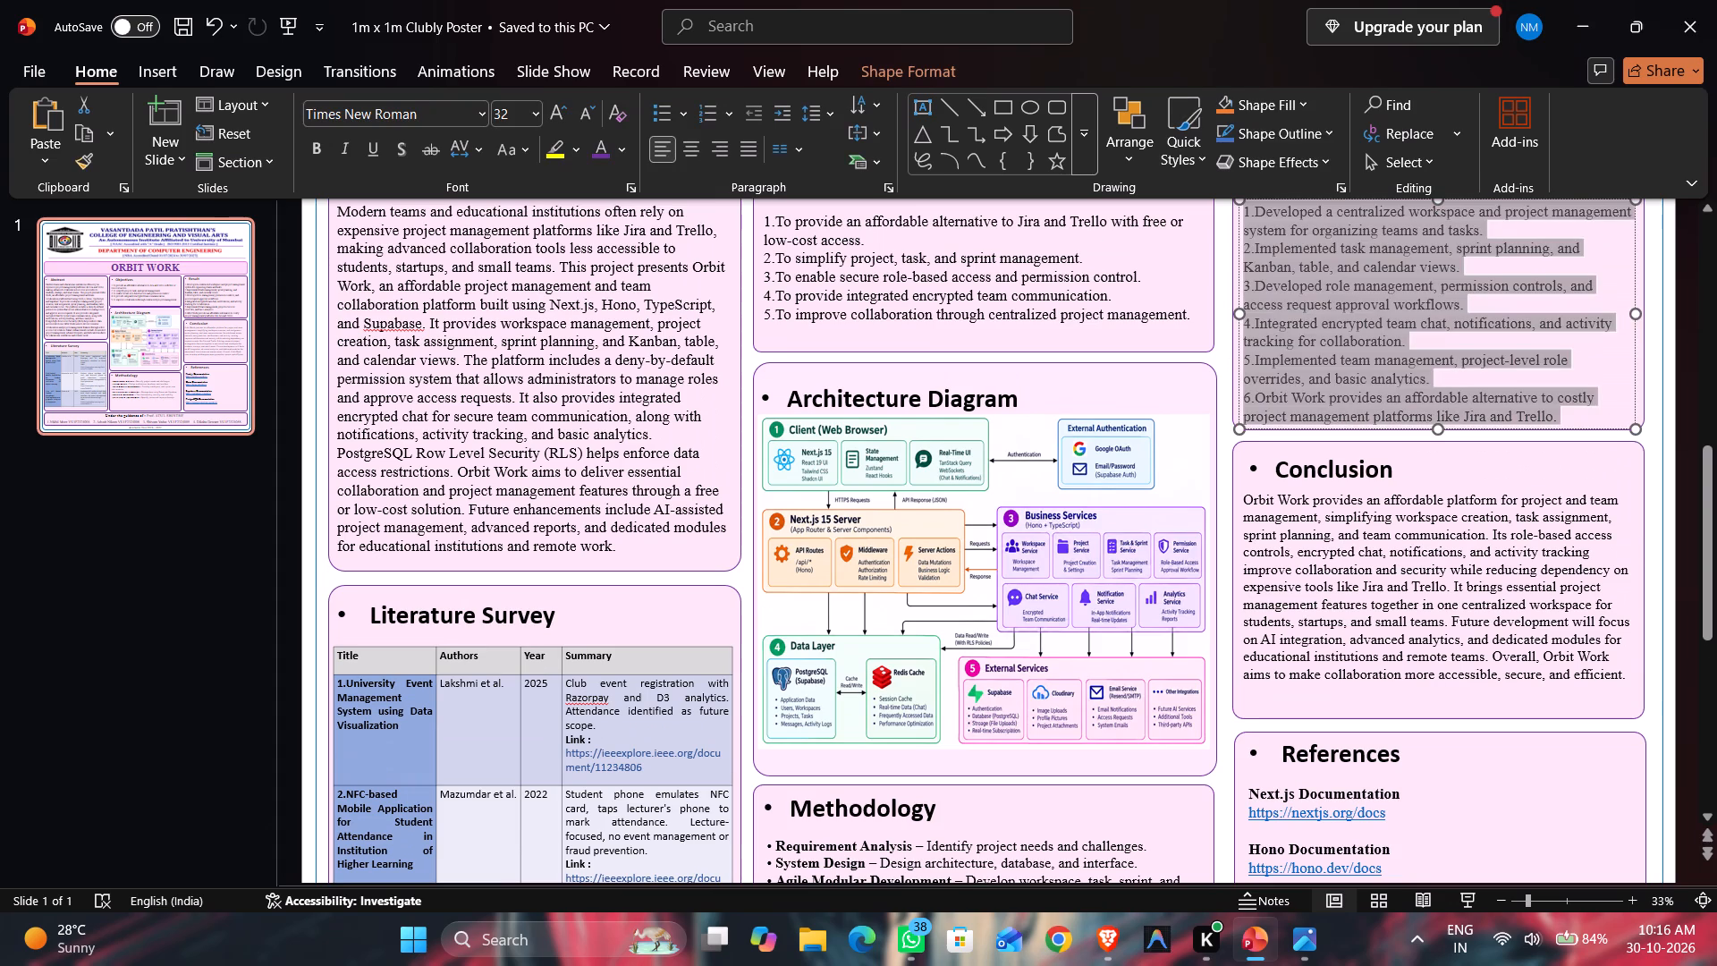
click(528, 109)
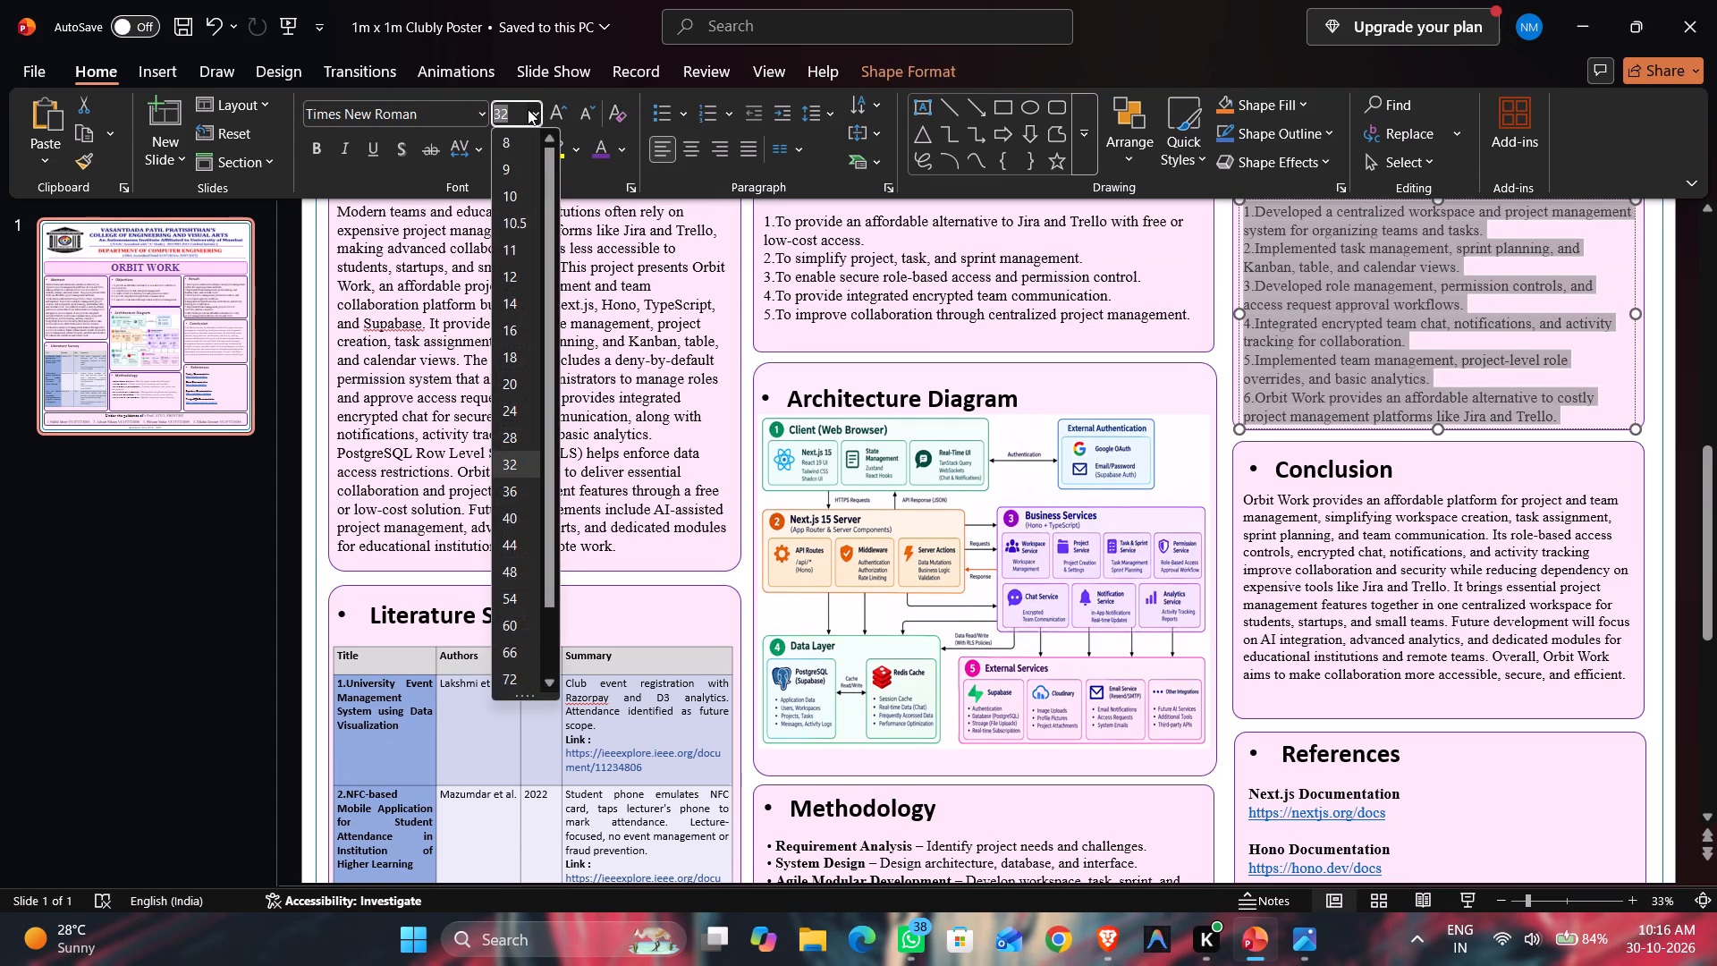
text(30)
key(Return)
Set all the Objectives body text to font size 30.
scroll(734, 382, up, 1)
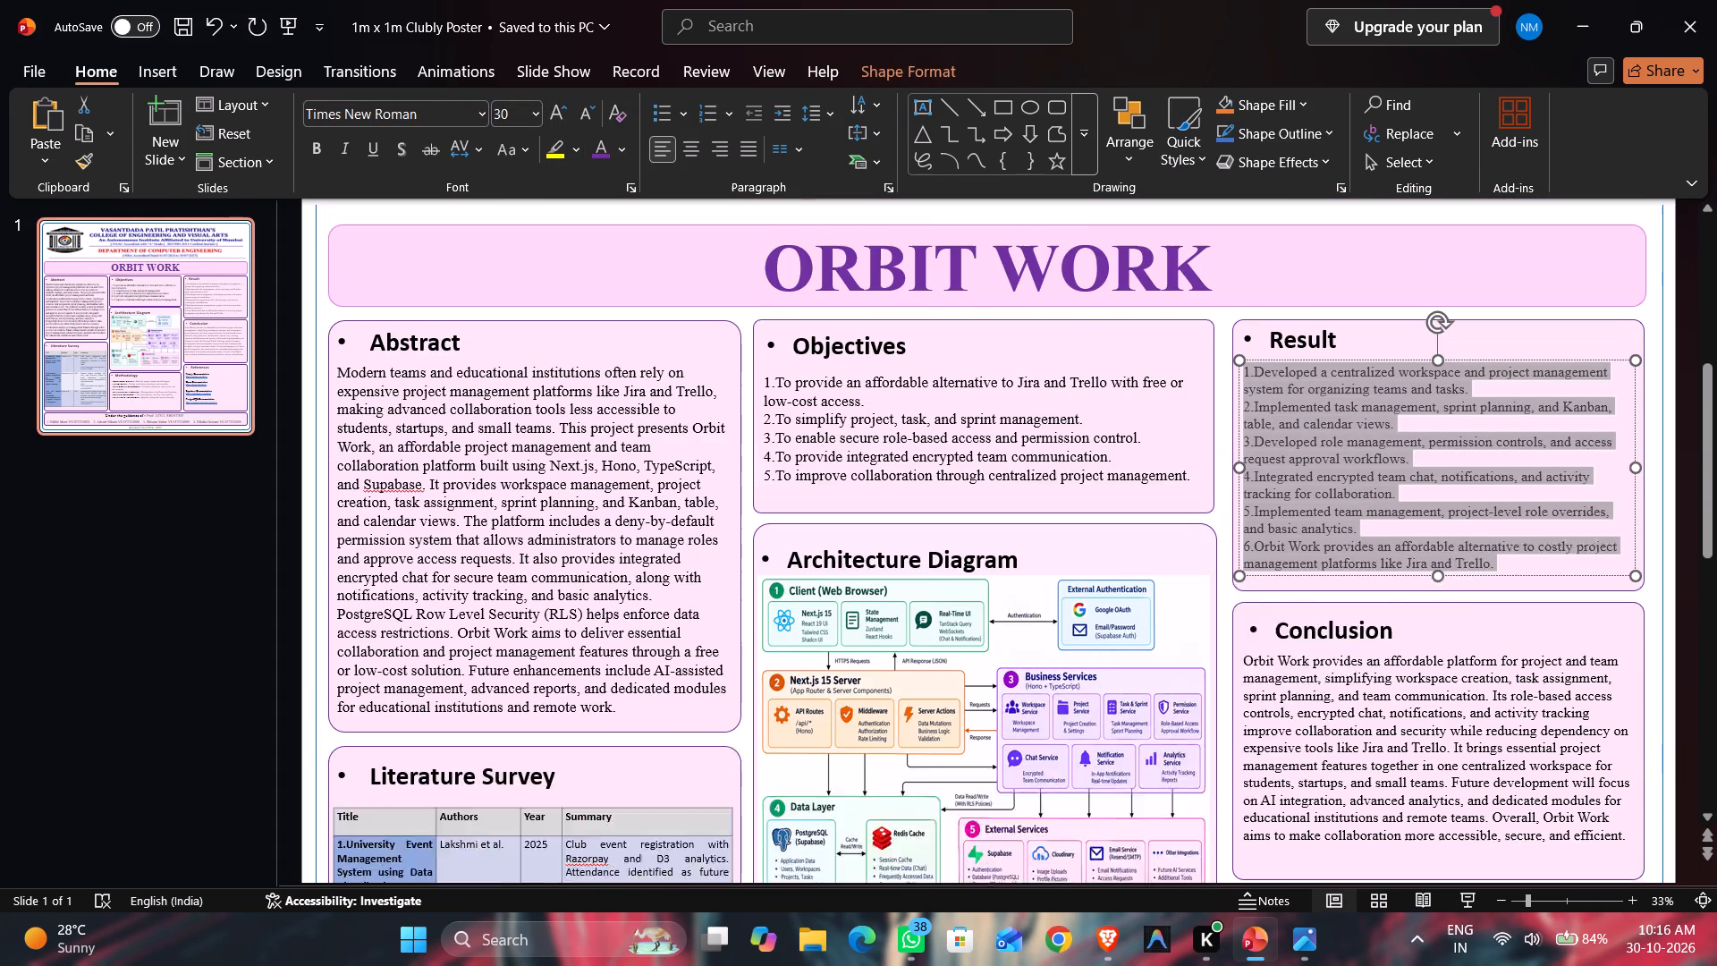
scroll(734, 382, up, 1)
click(1001, 507)
key(ctrl+a)
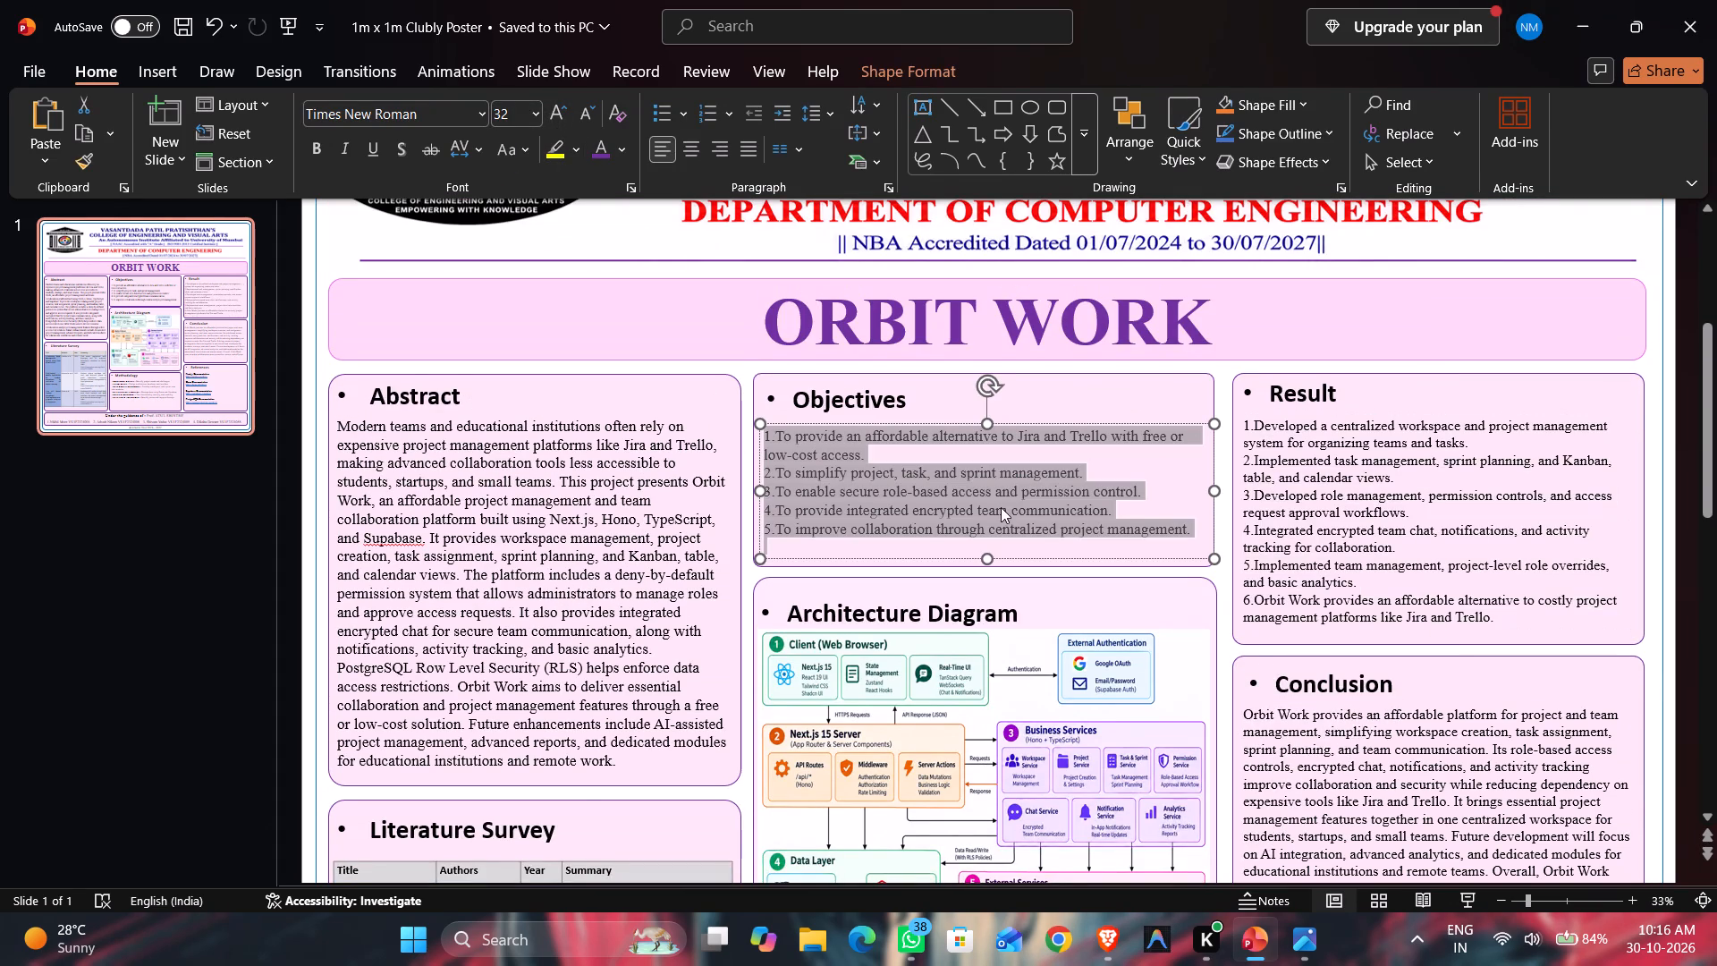
click(535, 115)
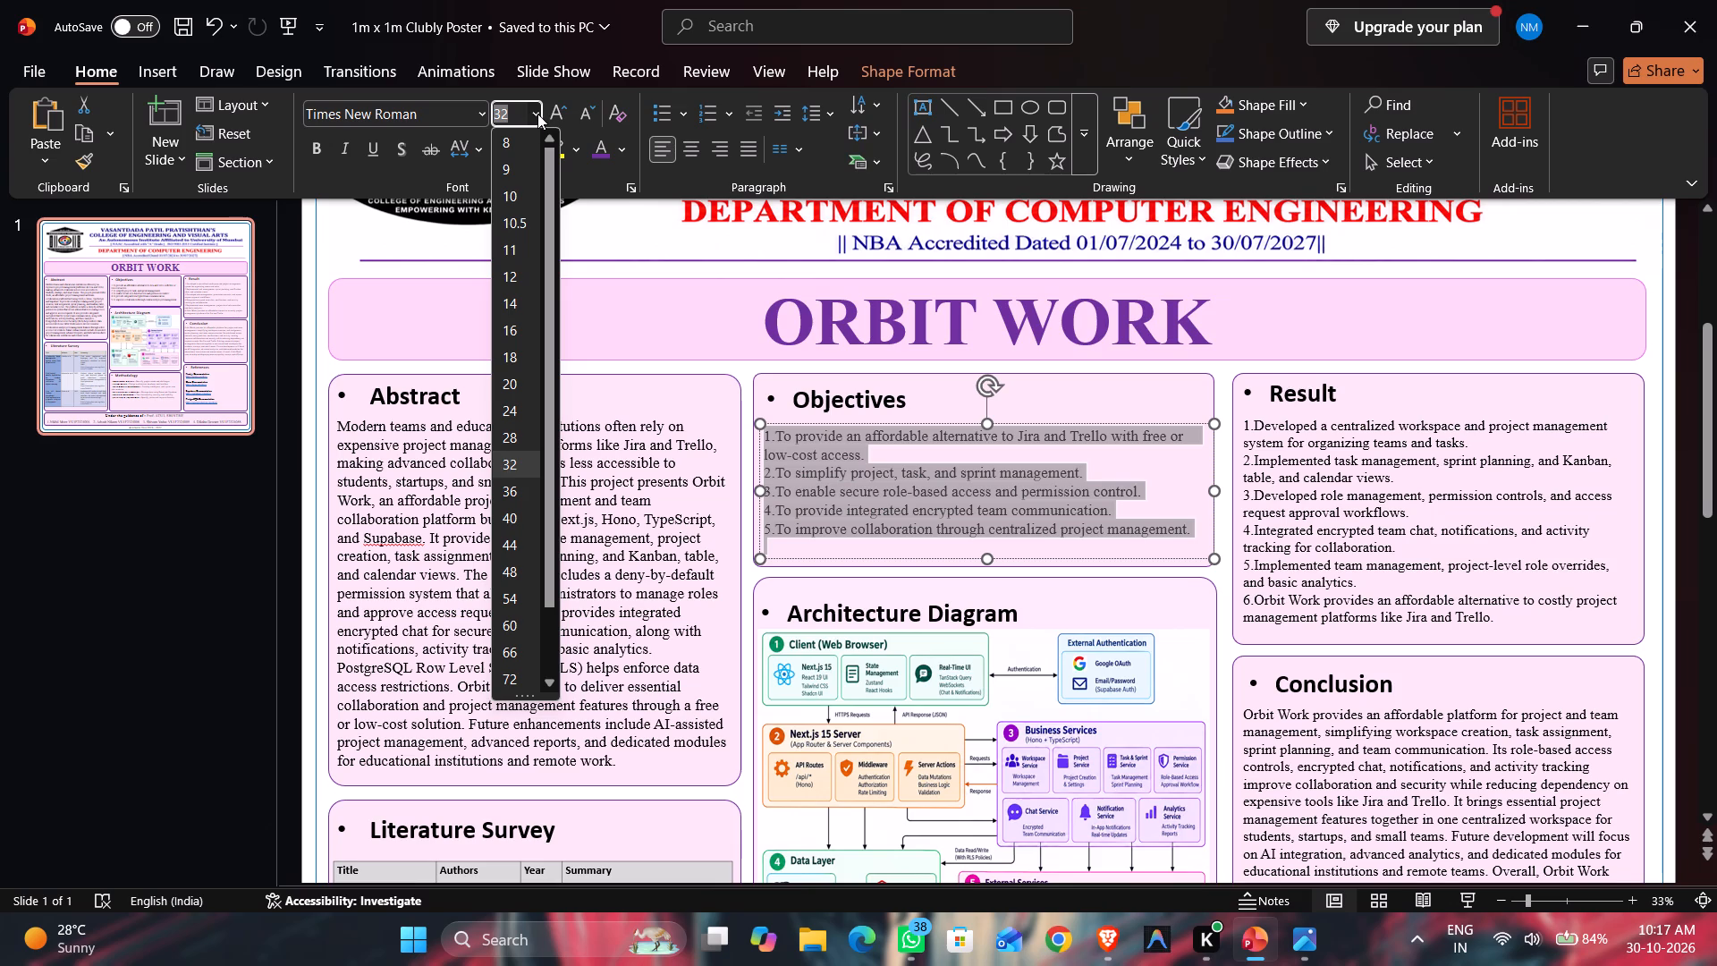
text(30)
key(Return)
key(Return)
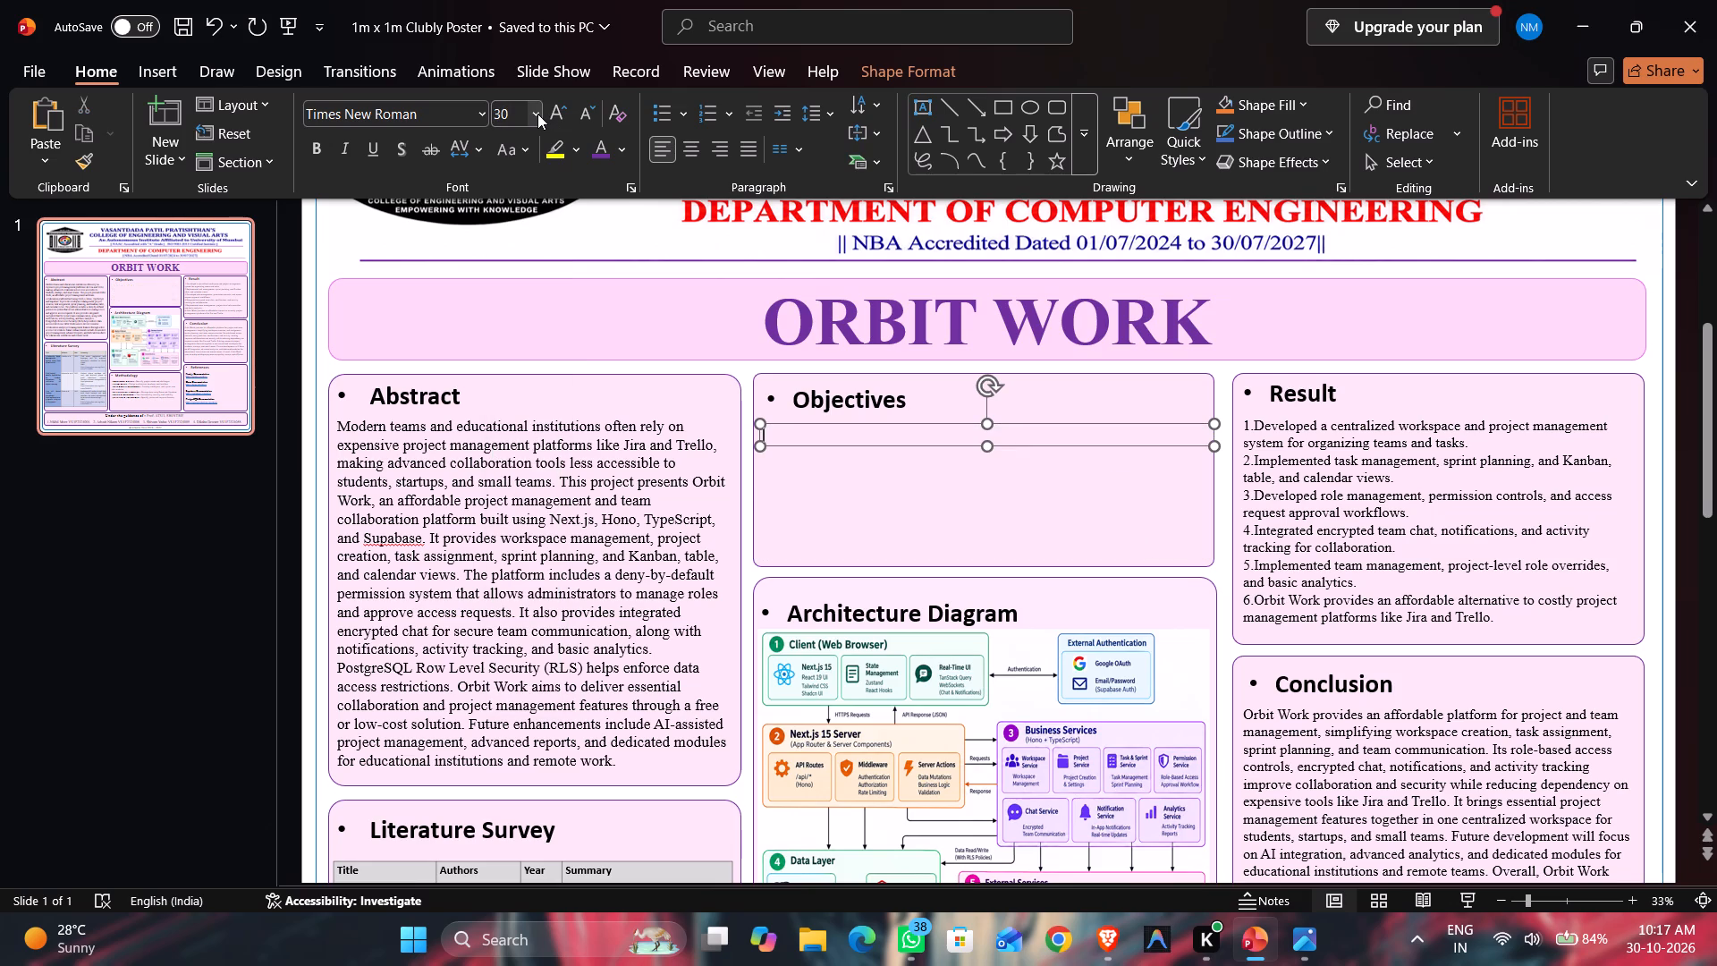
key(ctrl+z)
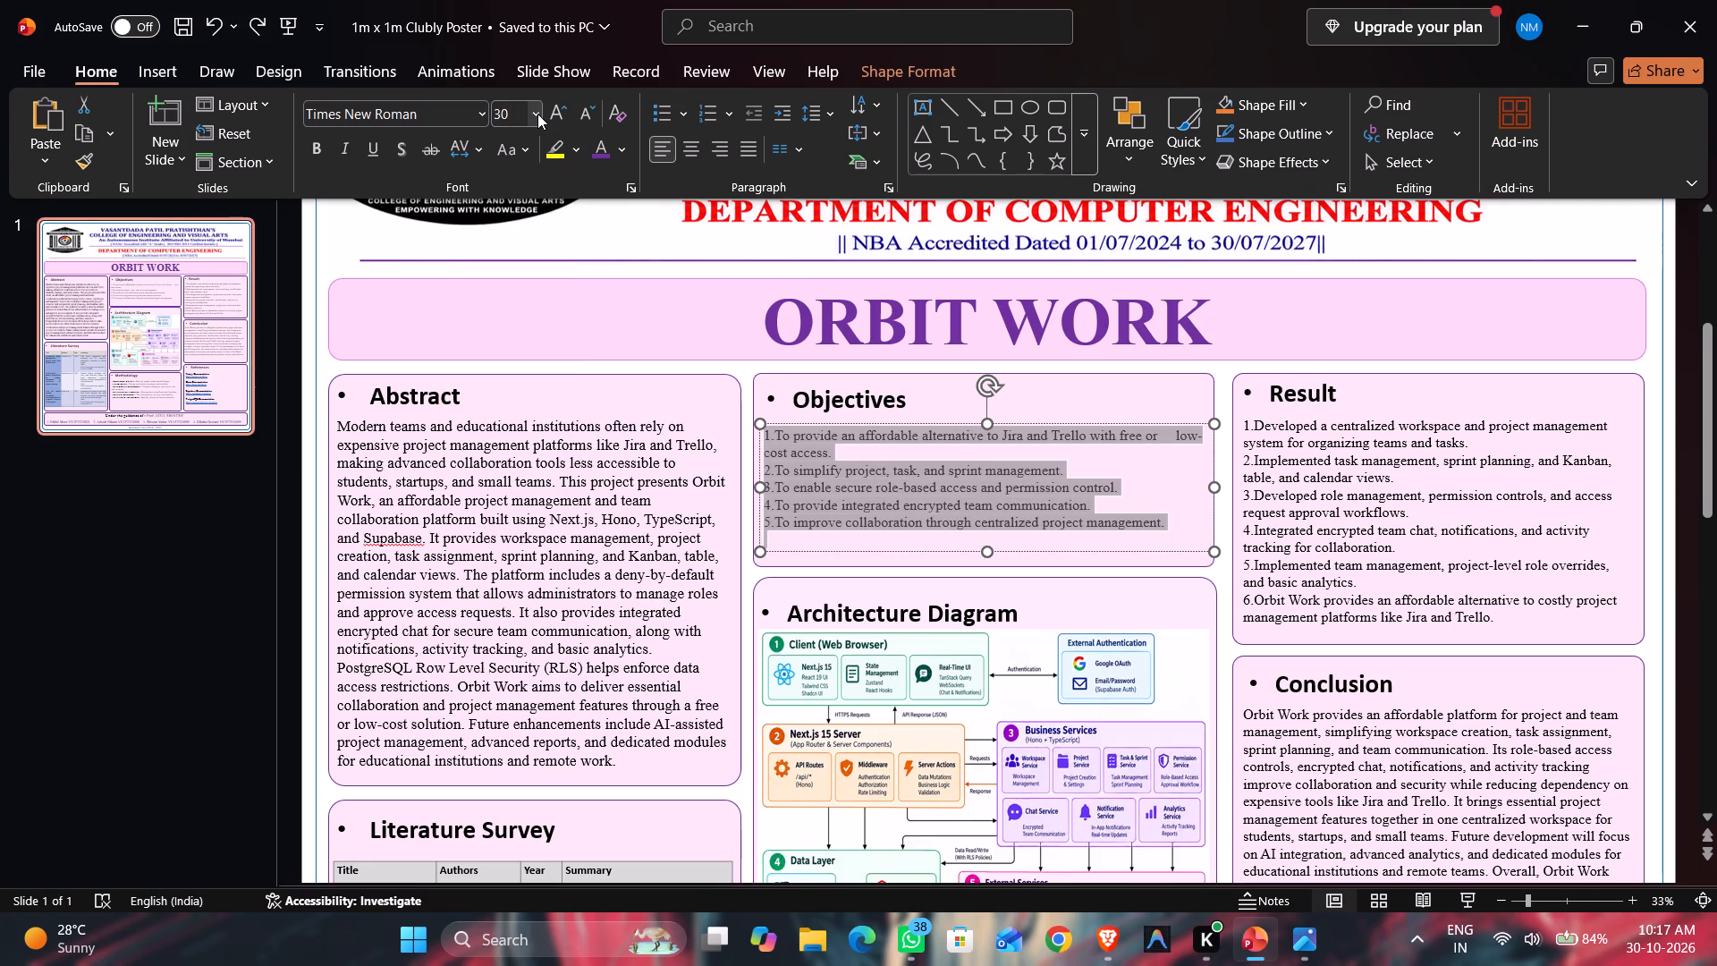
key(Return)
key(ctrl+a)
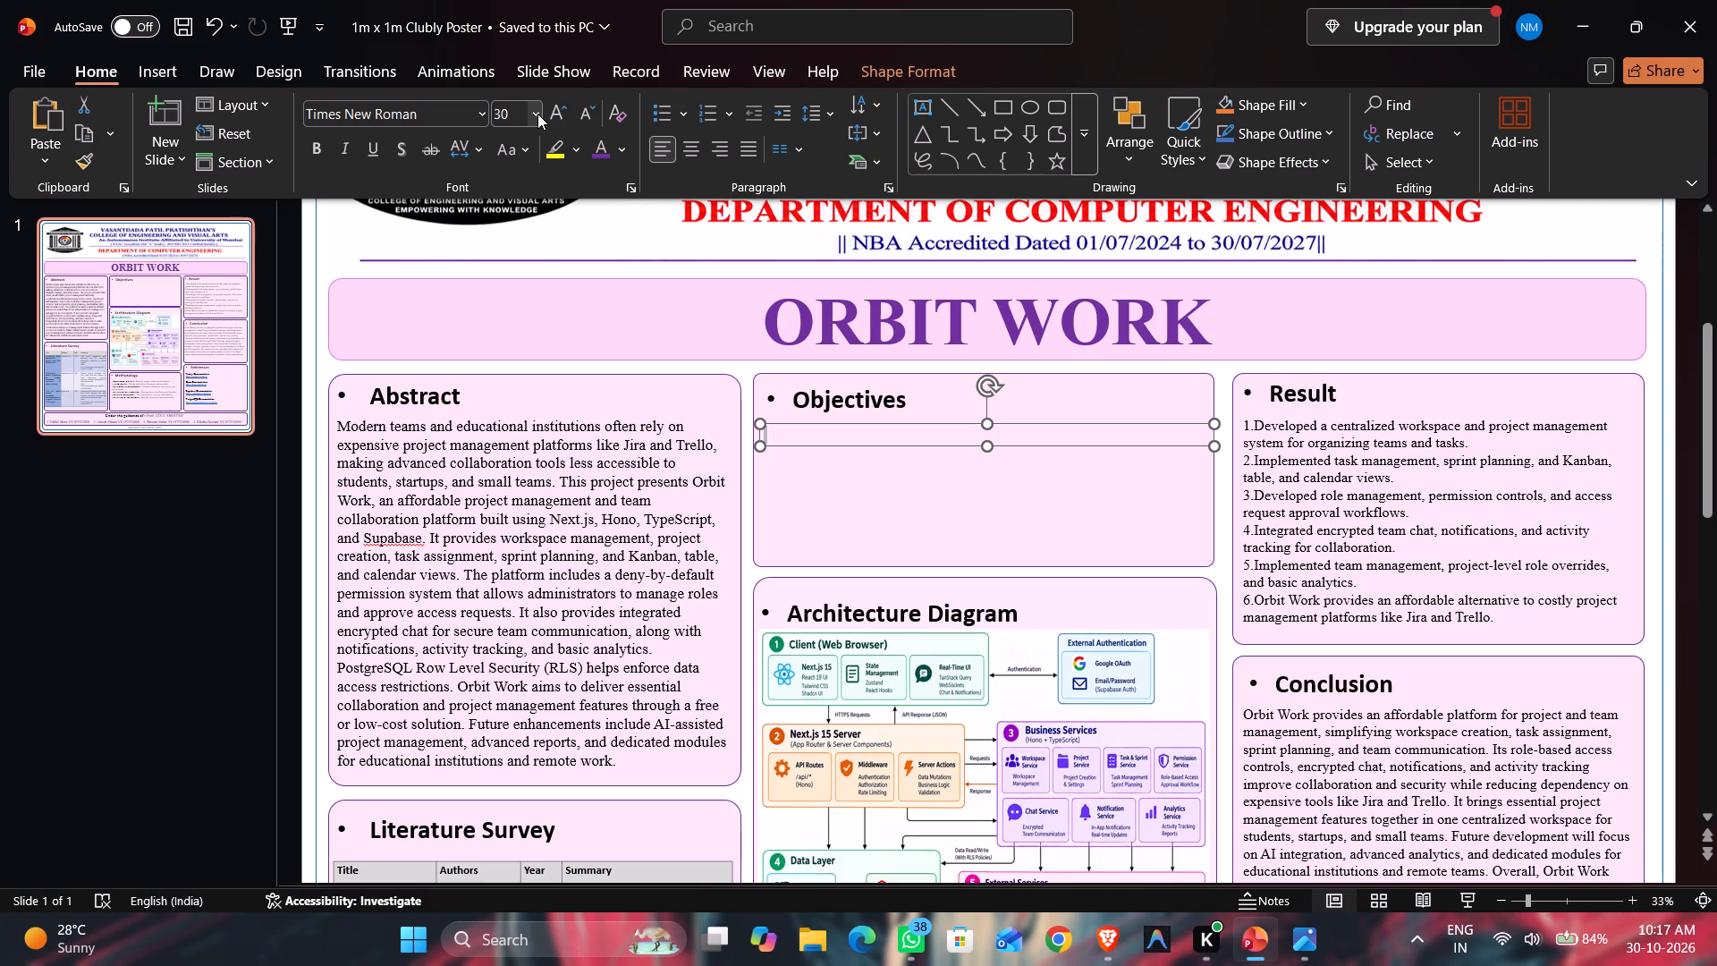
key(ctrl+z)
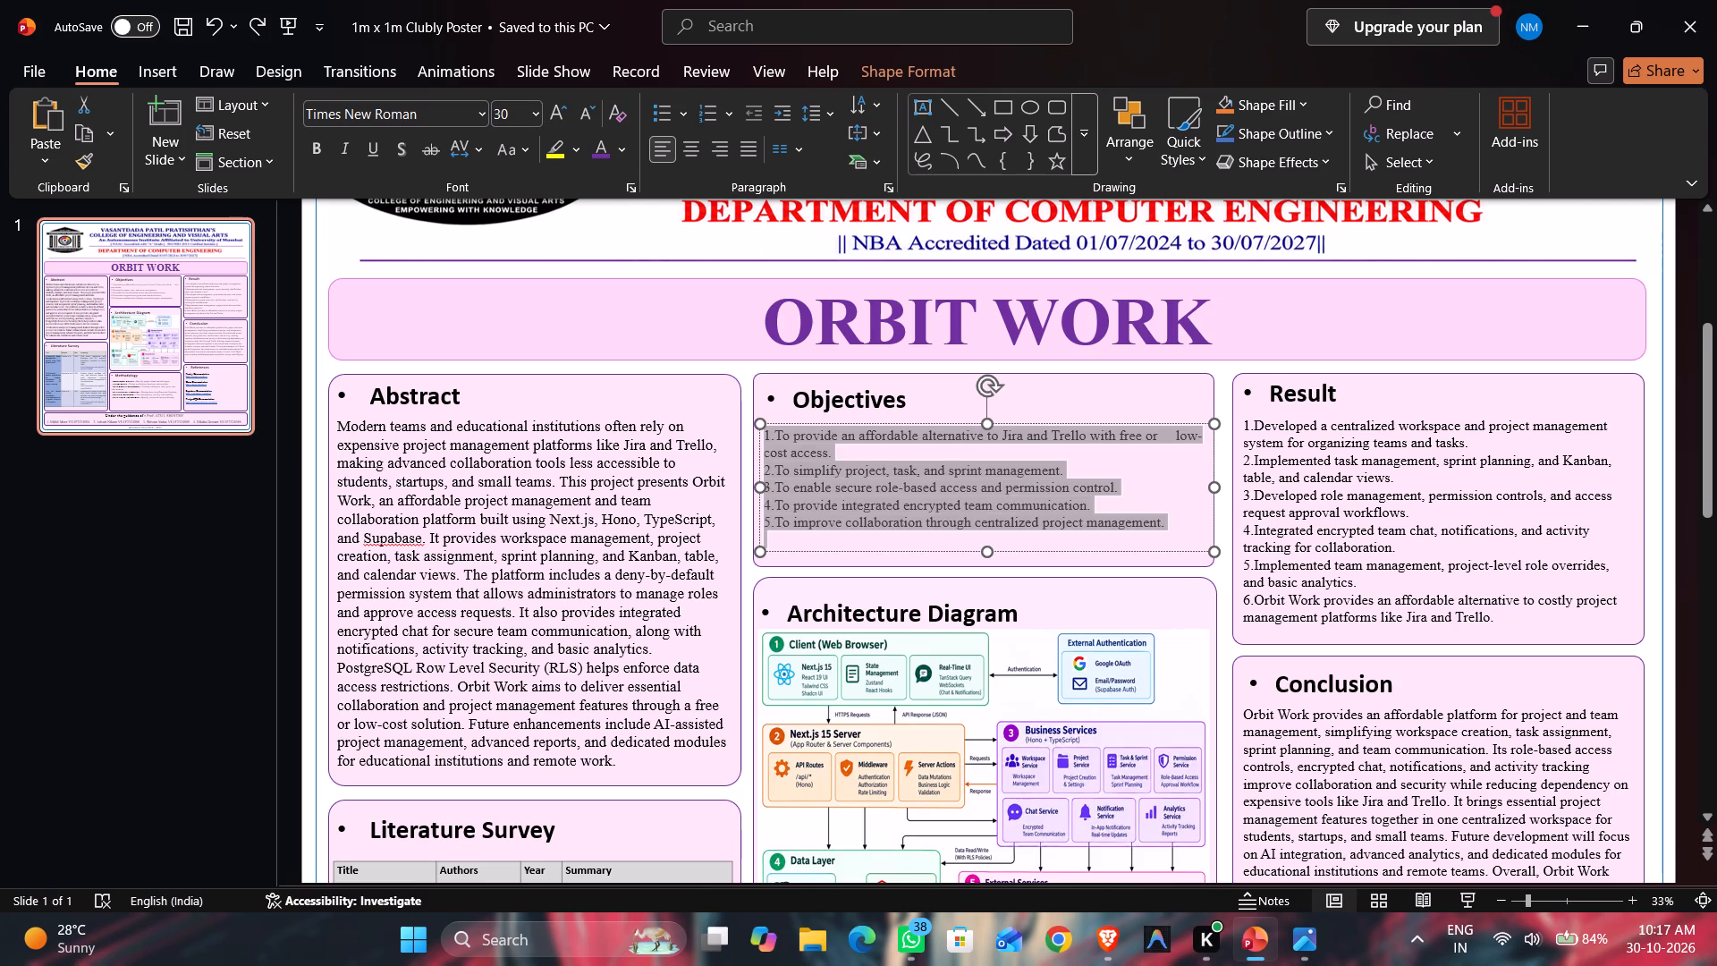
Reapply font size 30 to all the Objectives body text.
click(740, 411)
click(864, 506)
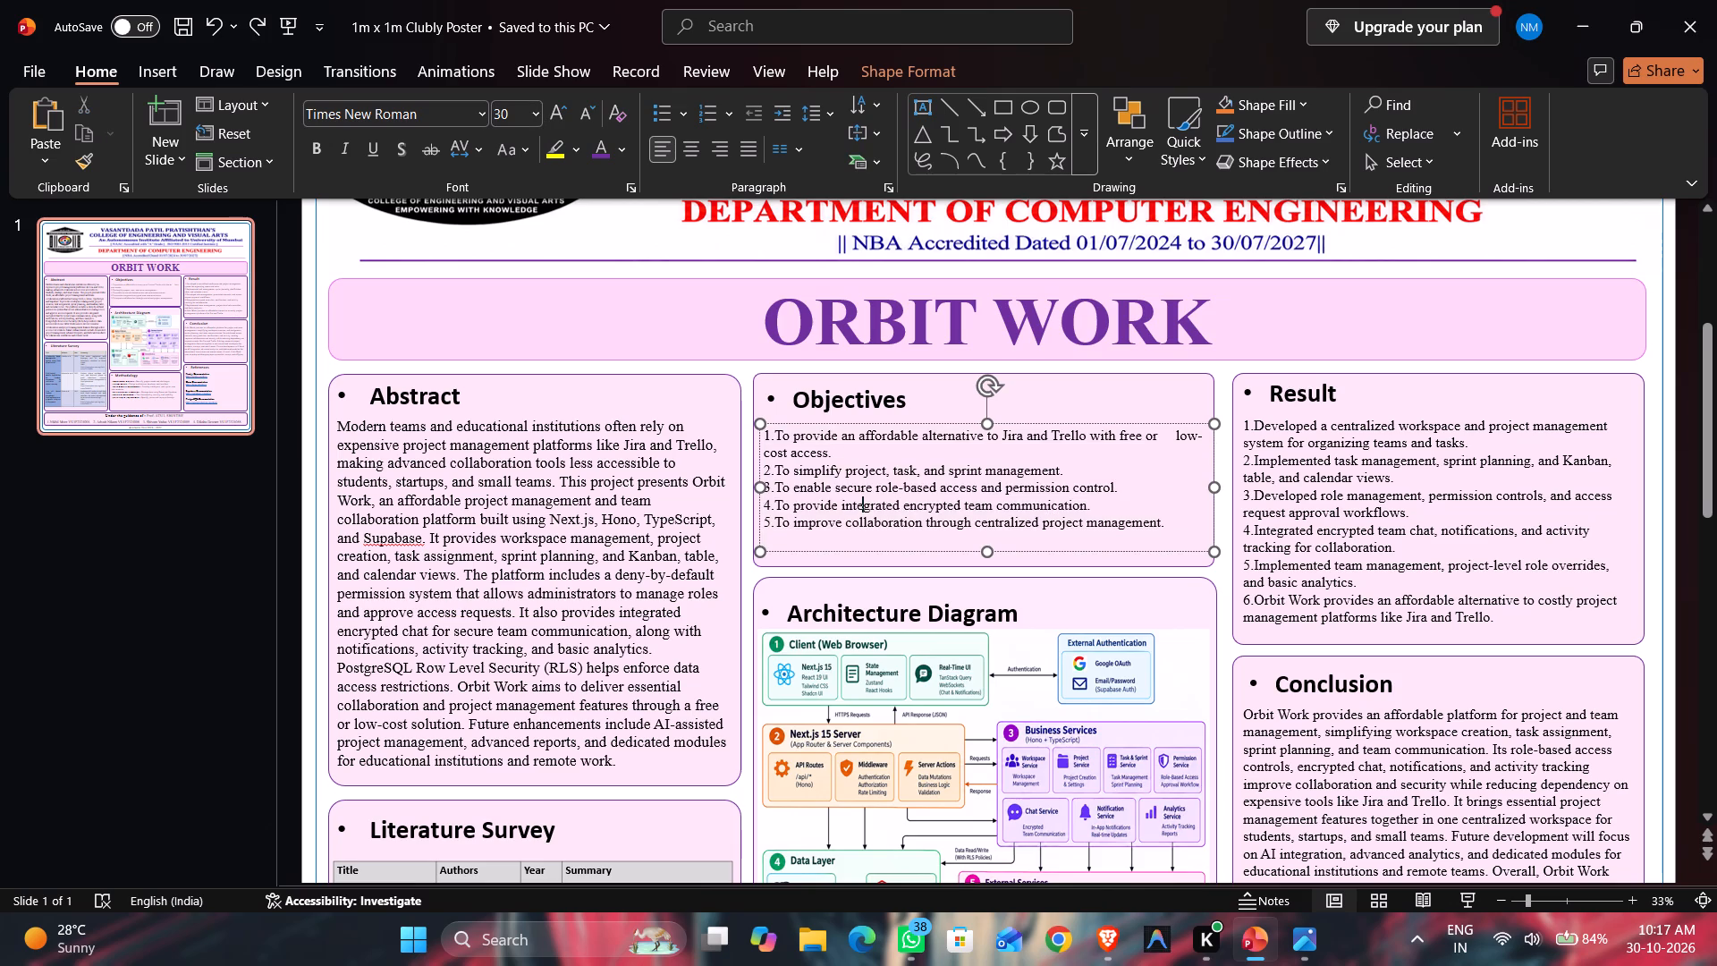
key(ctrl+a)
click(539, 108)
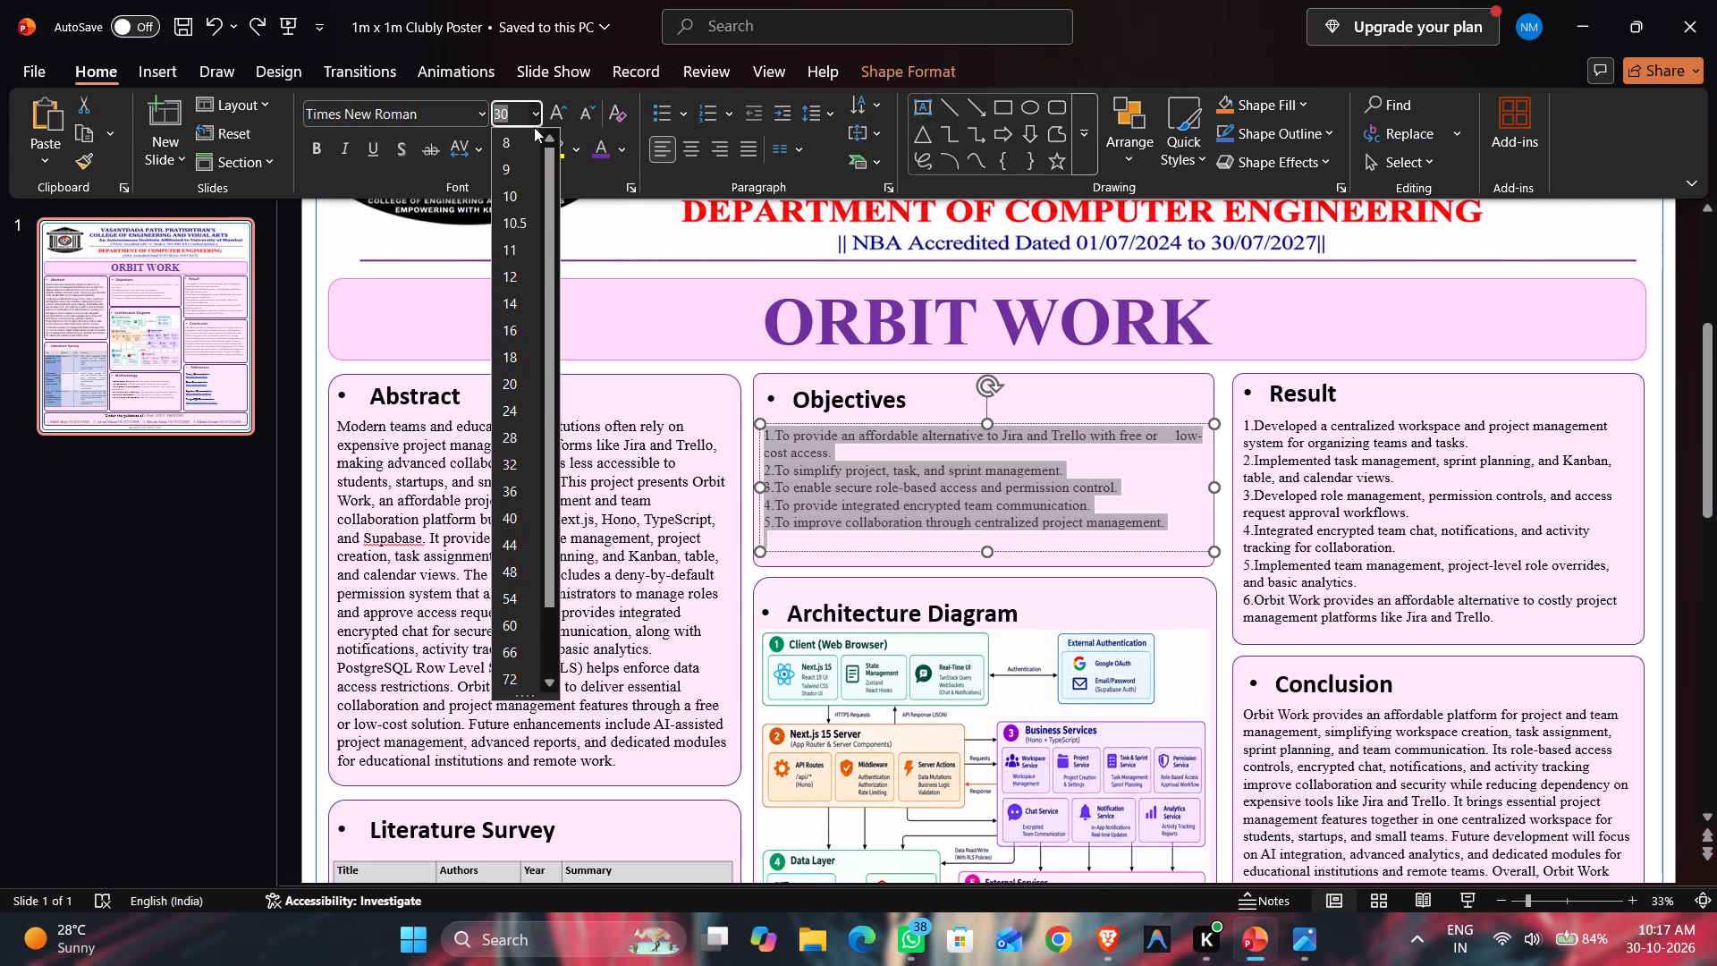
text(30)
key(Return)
Select all the body text in the Abstract section.
click(524, 707)
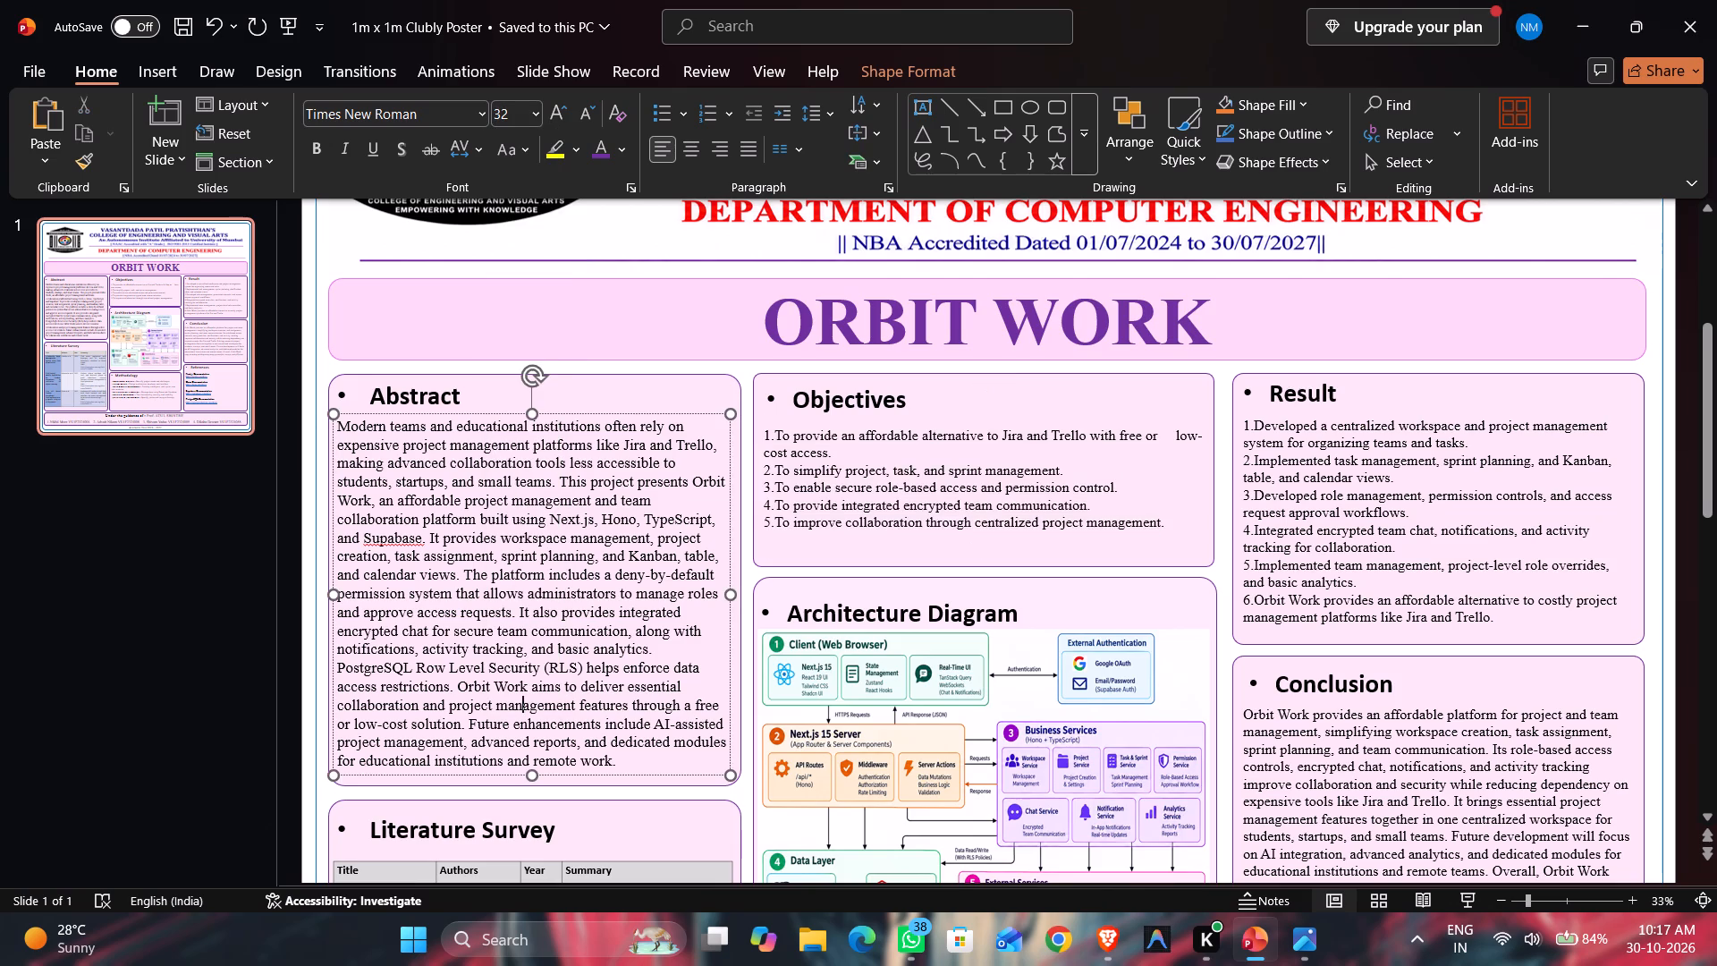
key(ctrl+a)
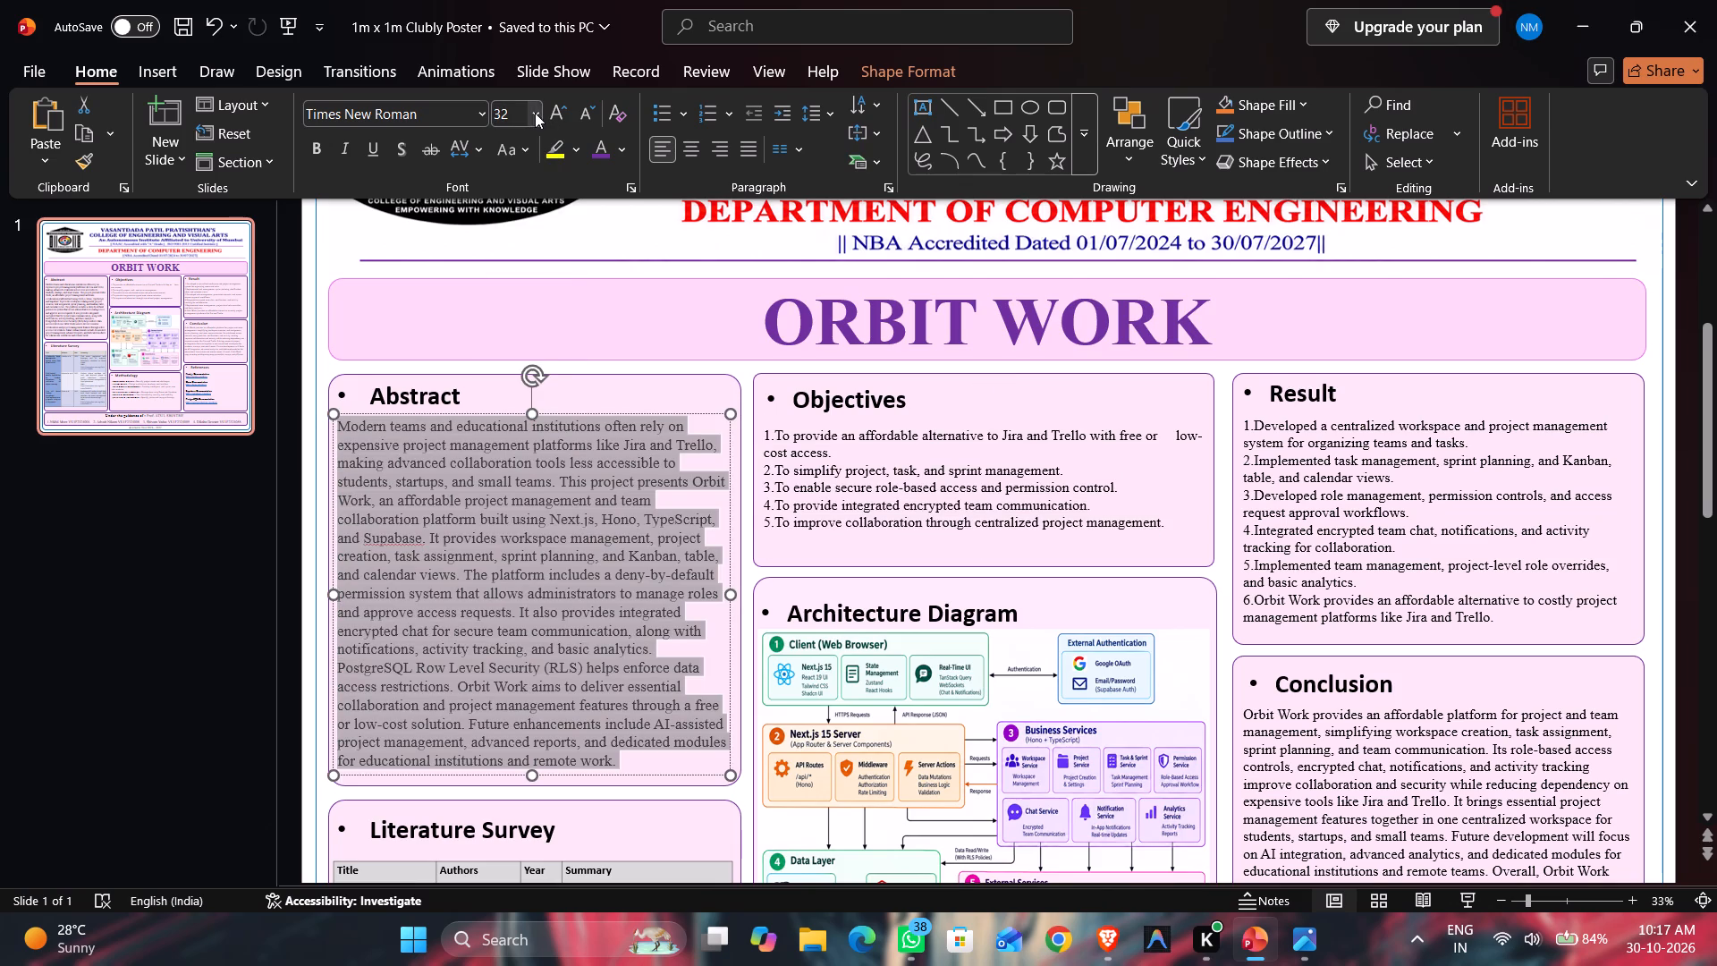
Set all the Abstract body text to font size 30.
click(535, 113)
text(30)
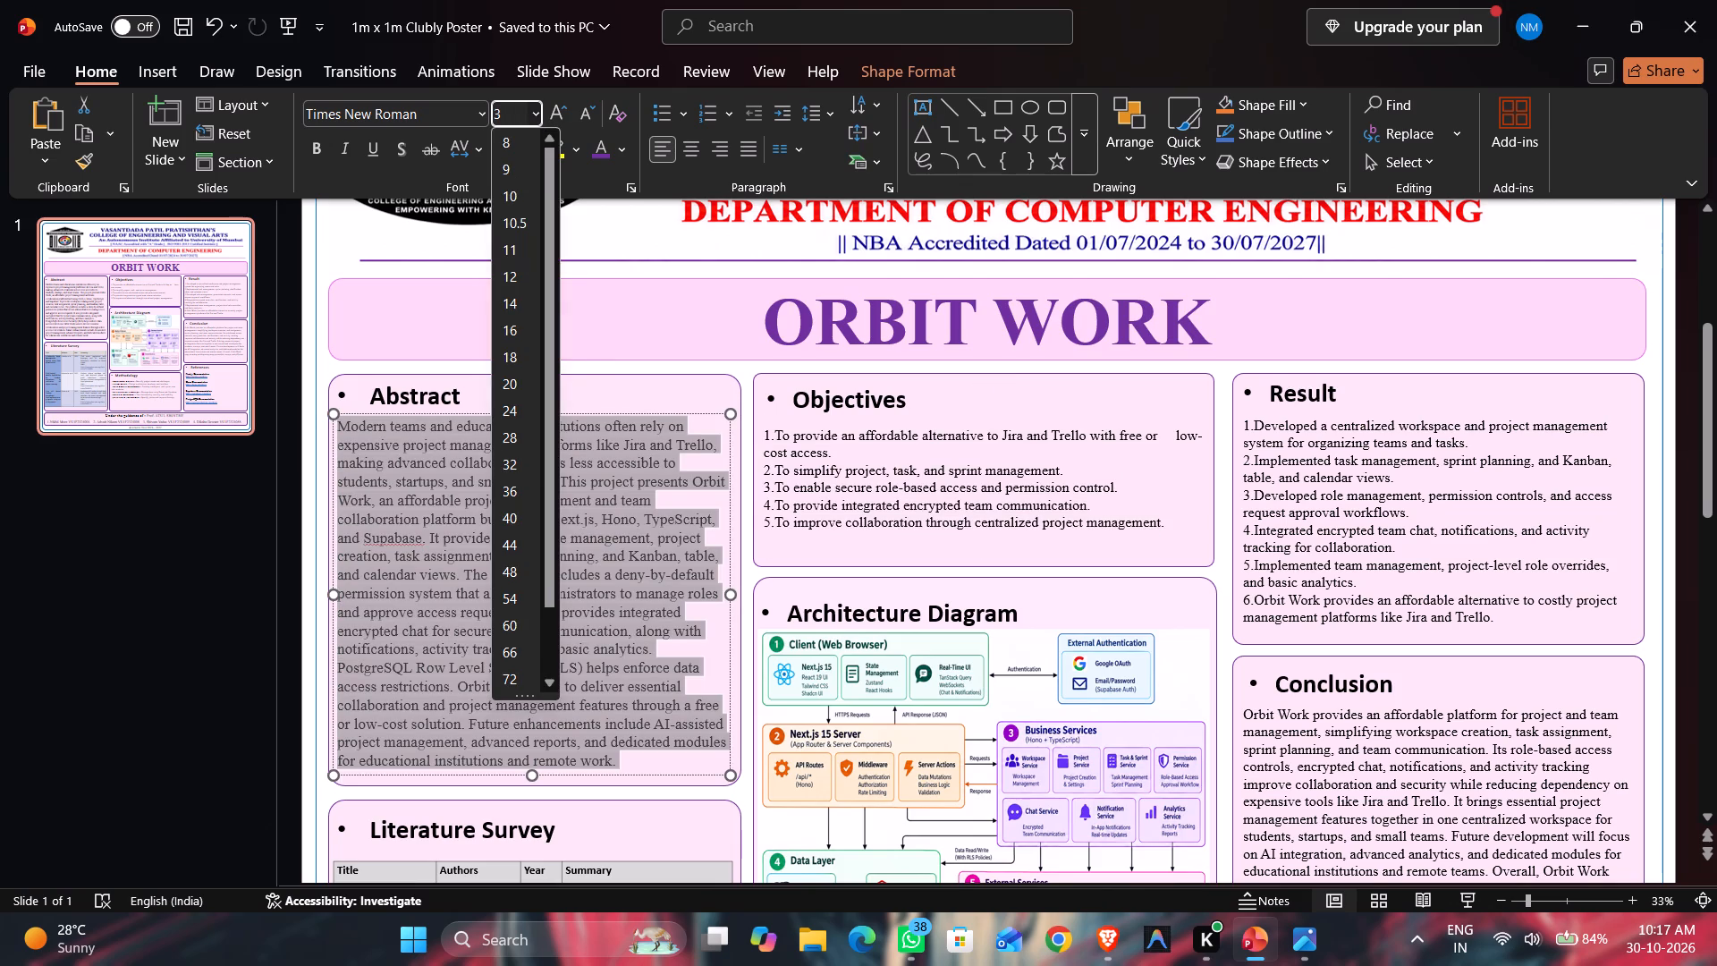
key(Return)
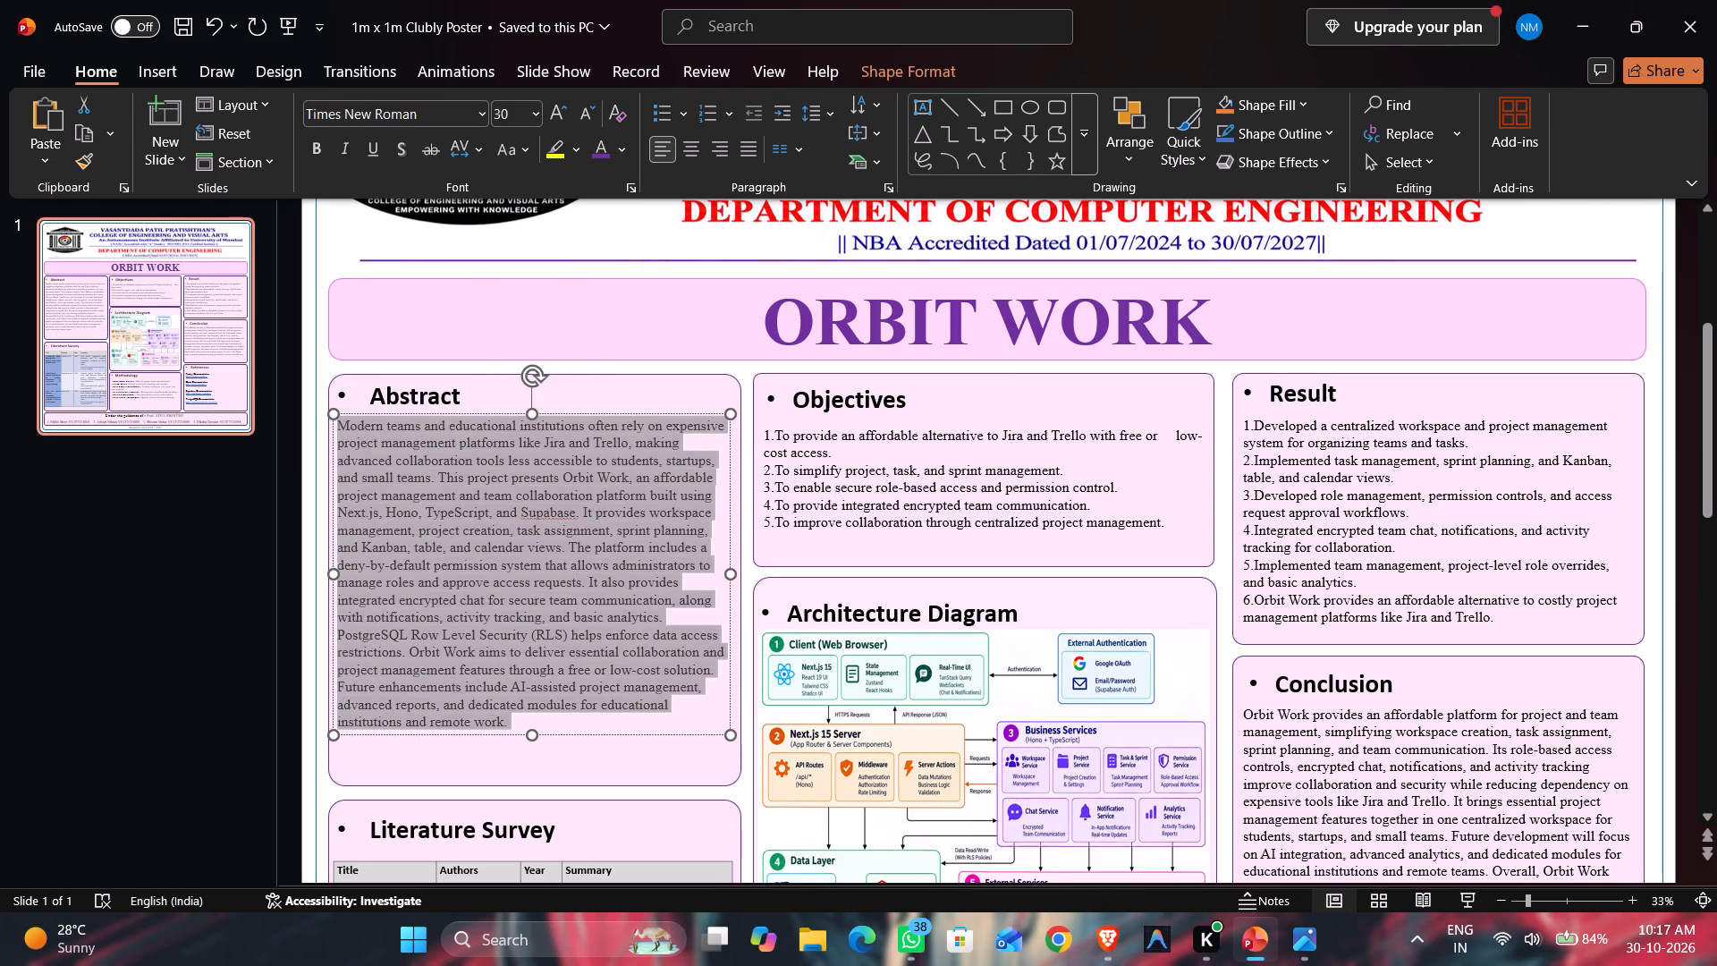
click(741, 378)
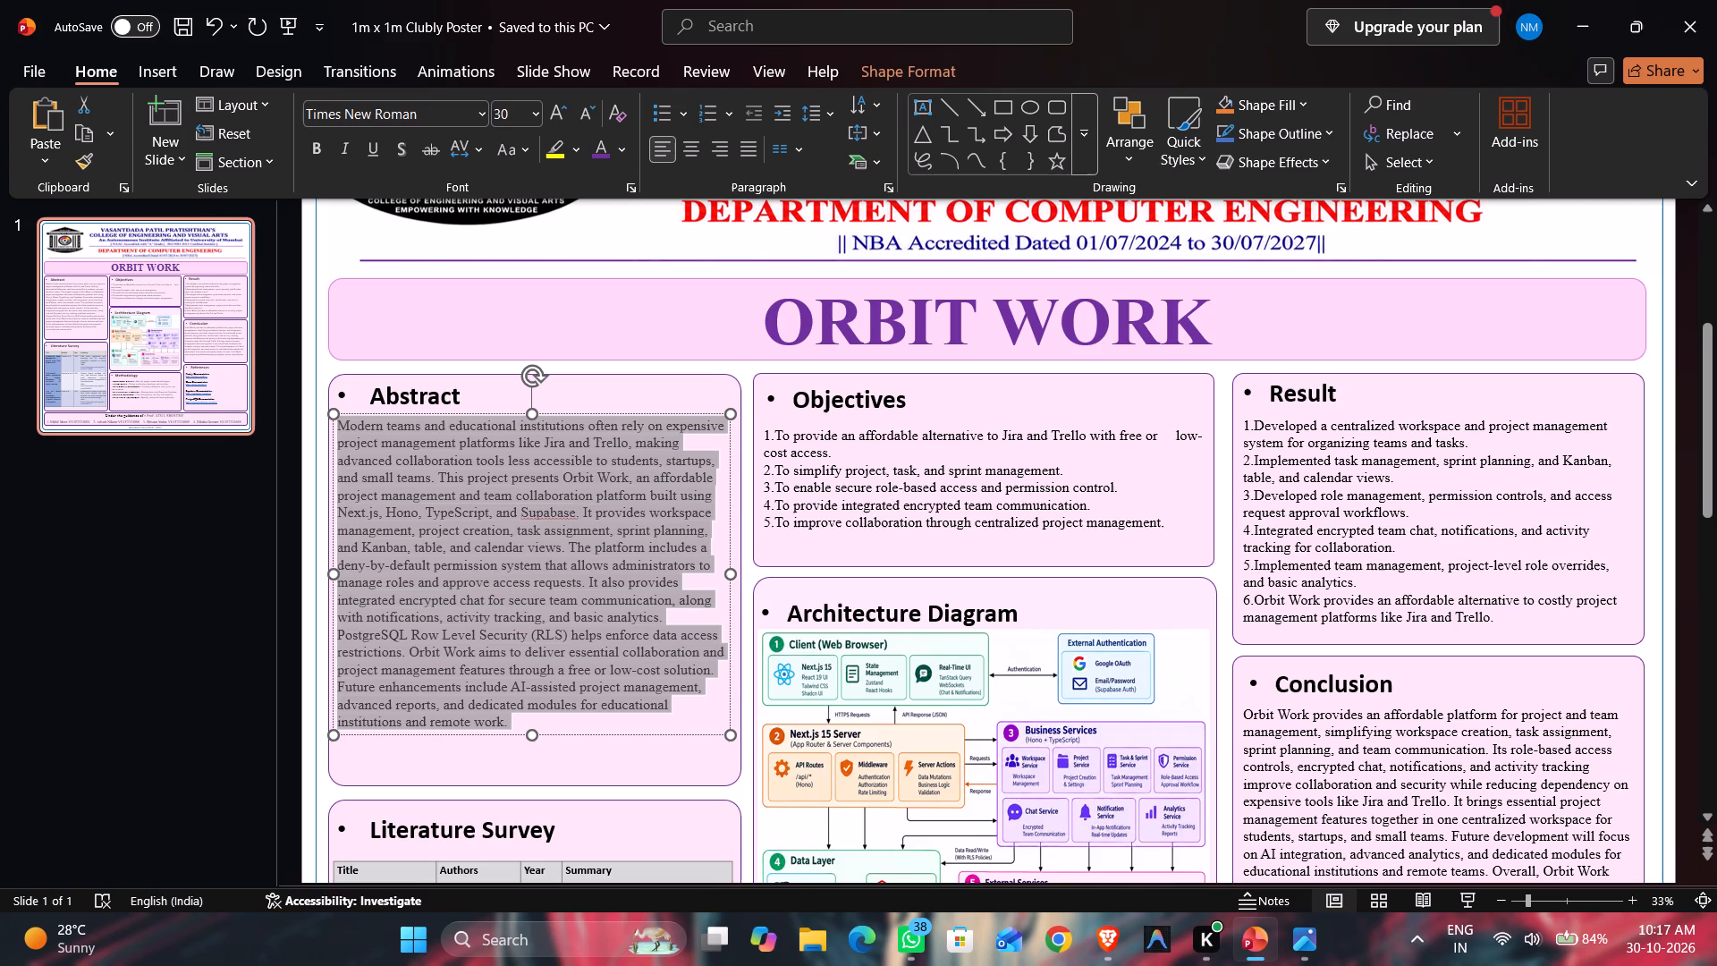
Move the Abstract body text box slightly down so it sits further below its heading within the panel.
click(495, 663)
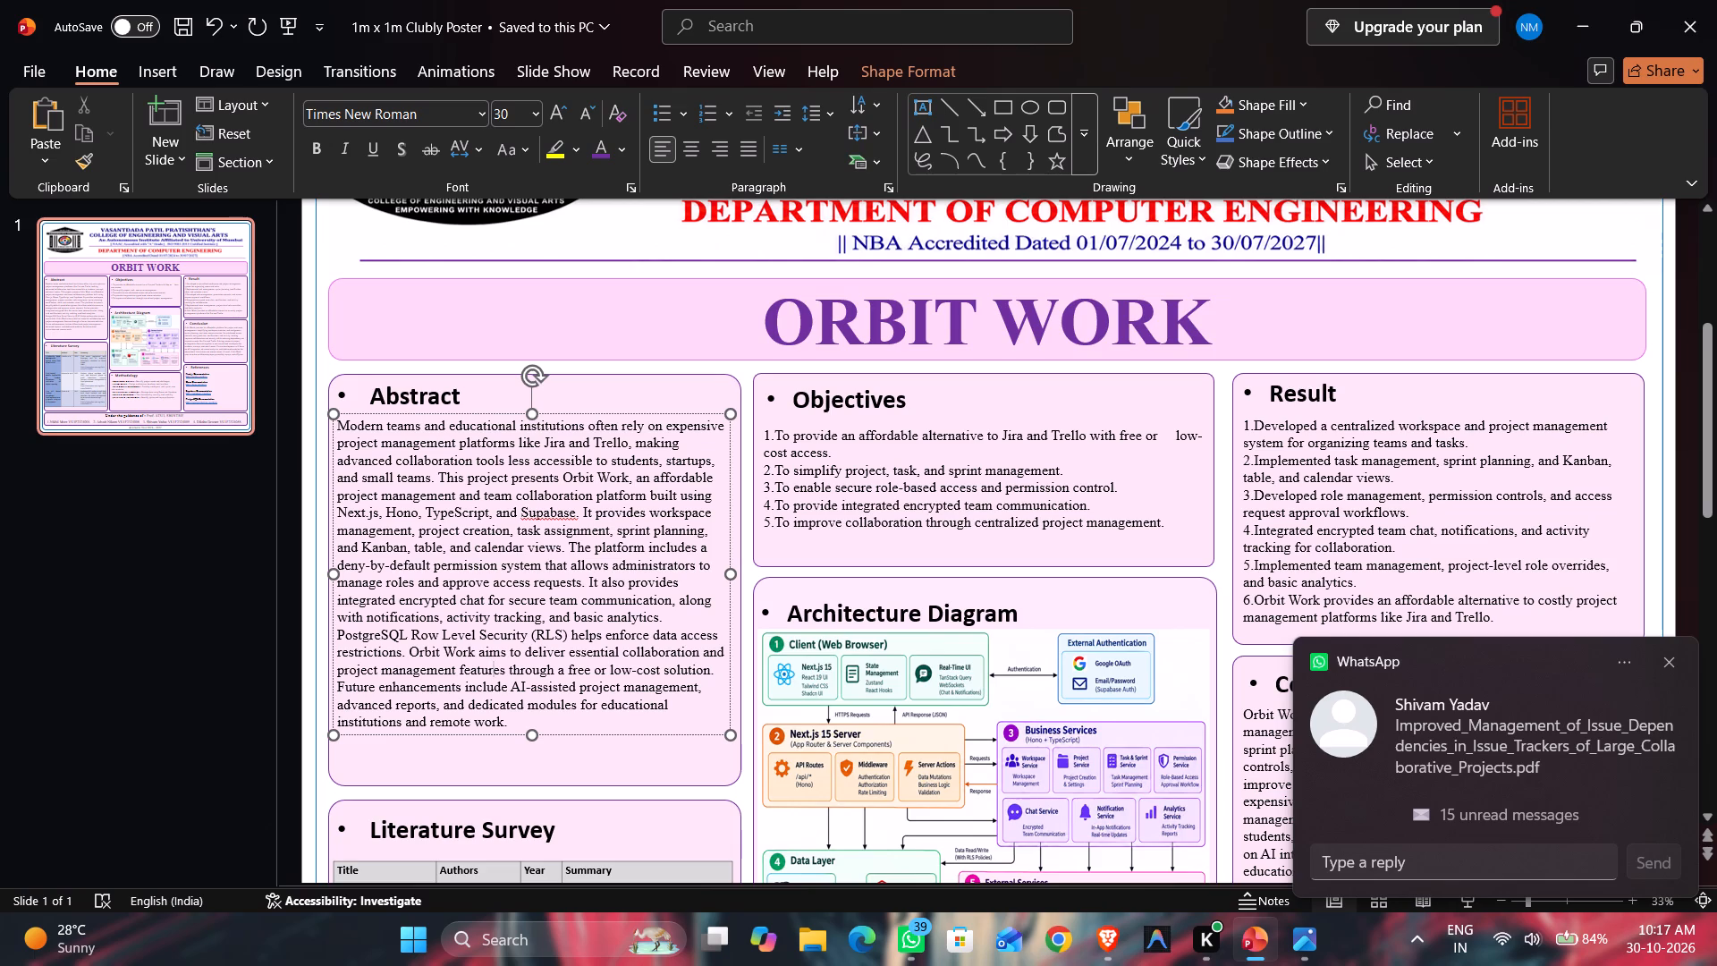
drag(690, 412, 690, 415)
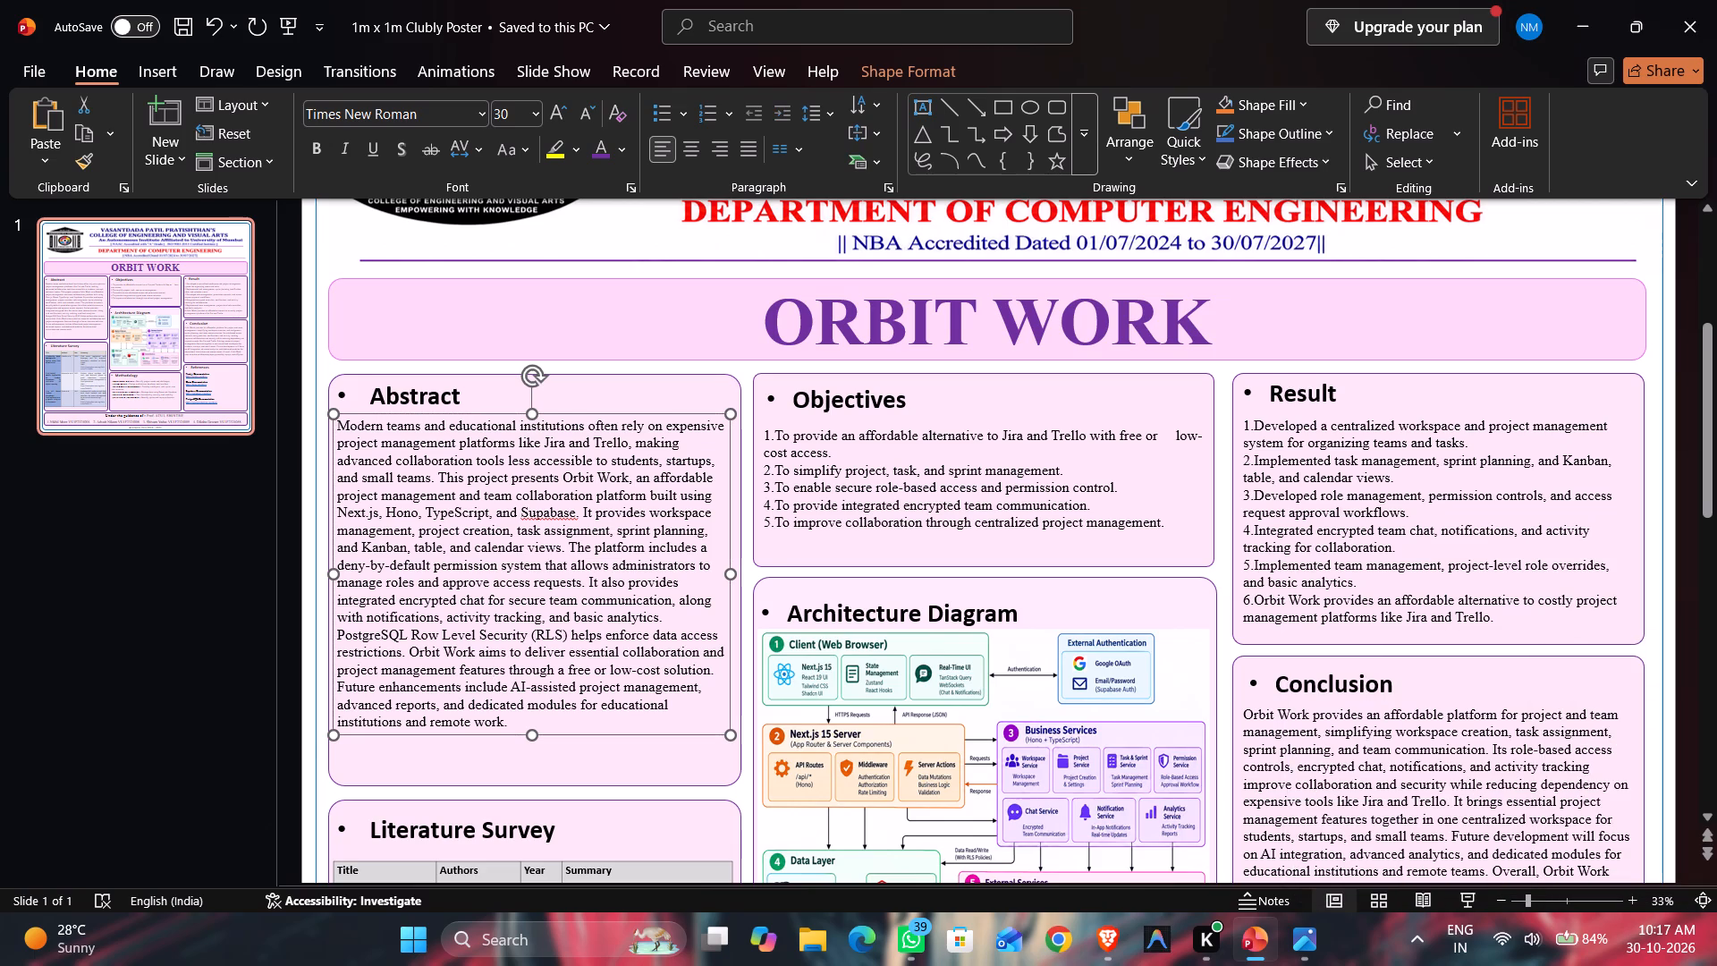
drag(690, 415, 694, 424)
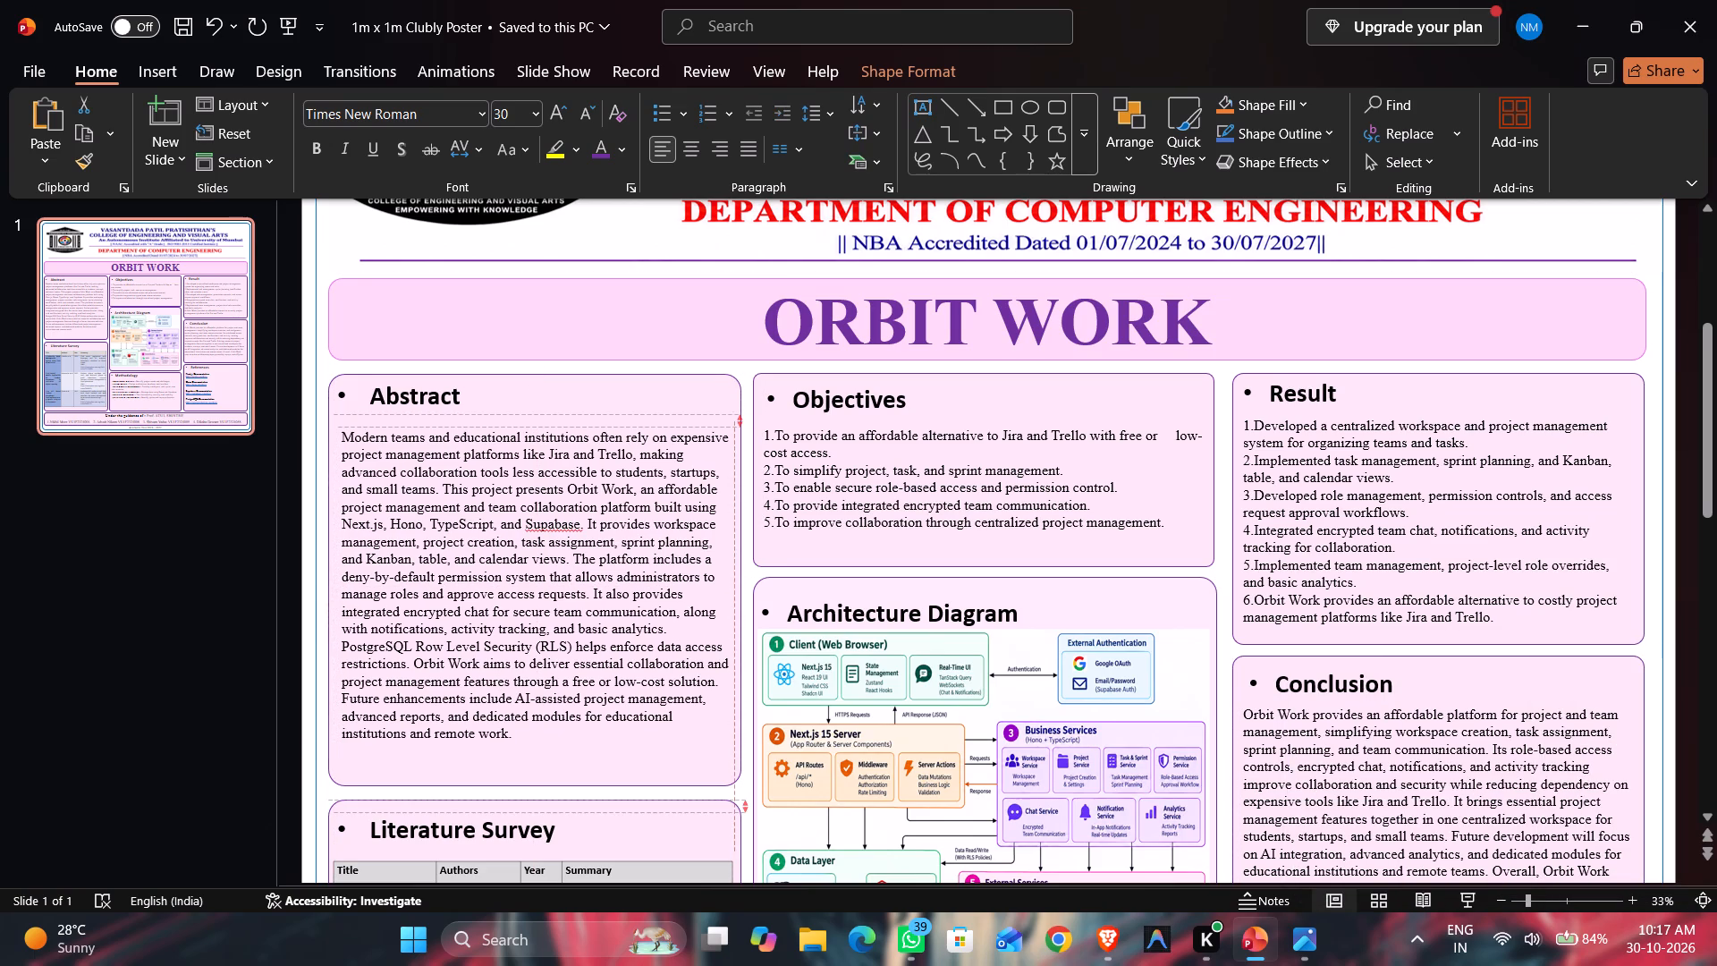
drag(694, 424, 693, 424)
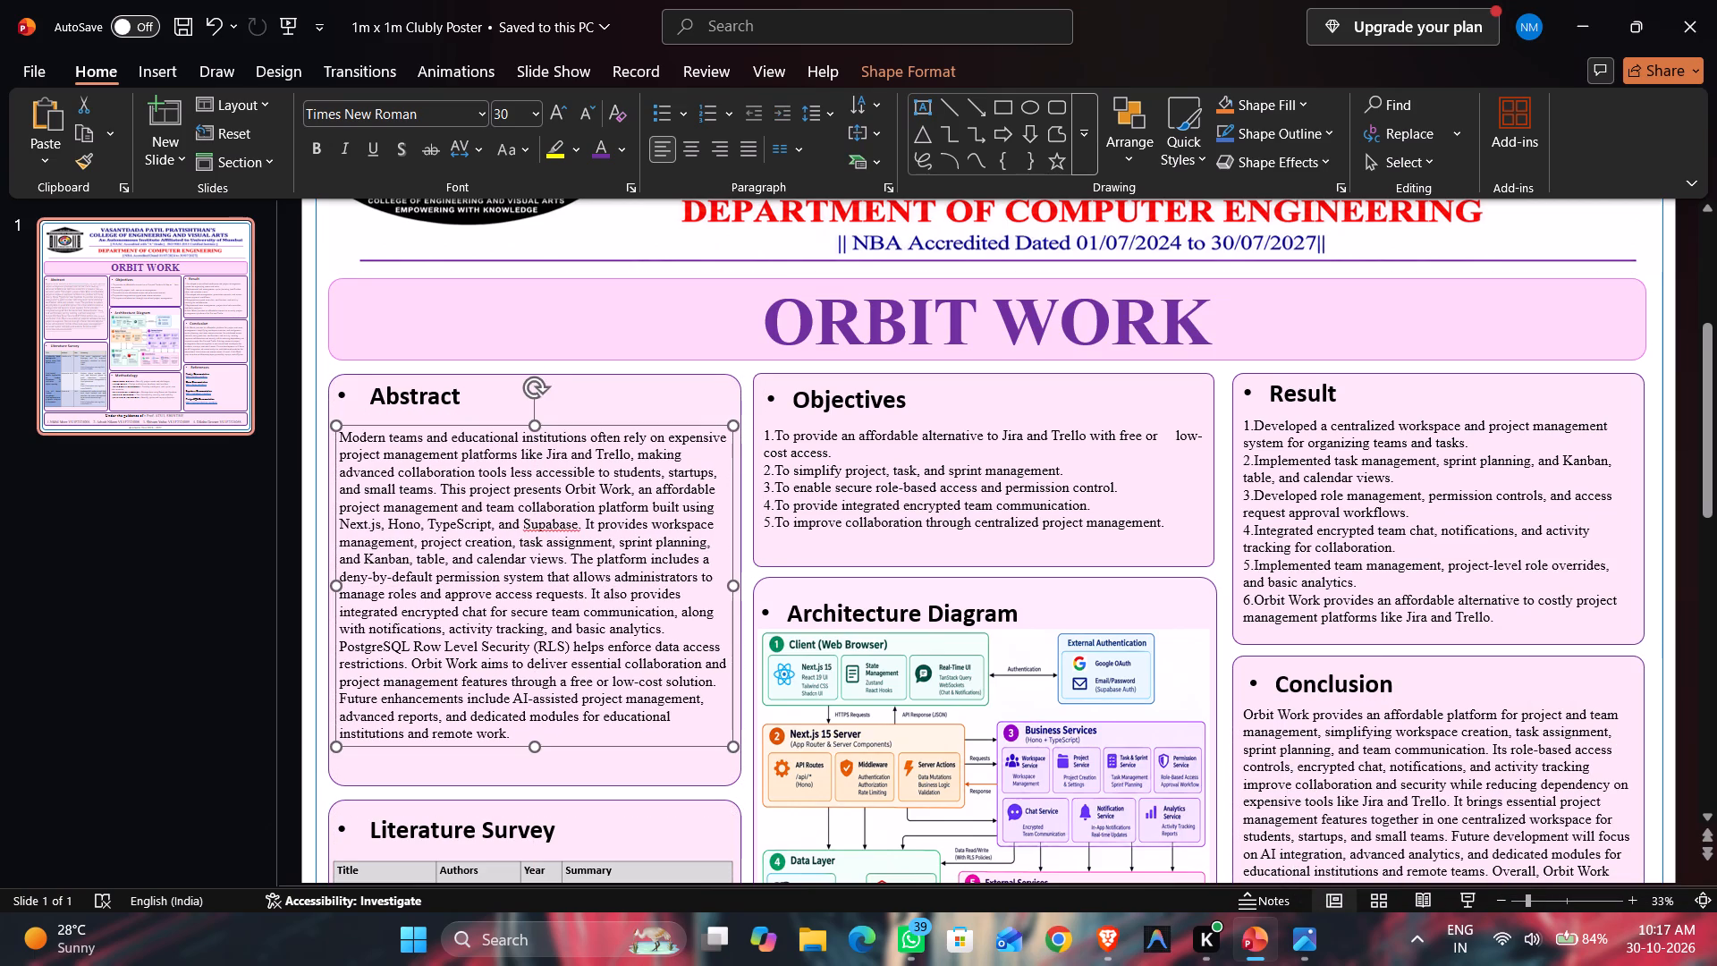
click(290, 669)
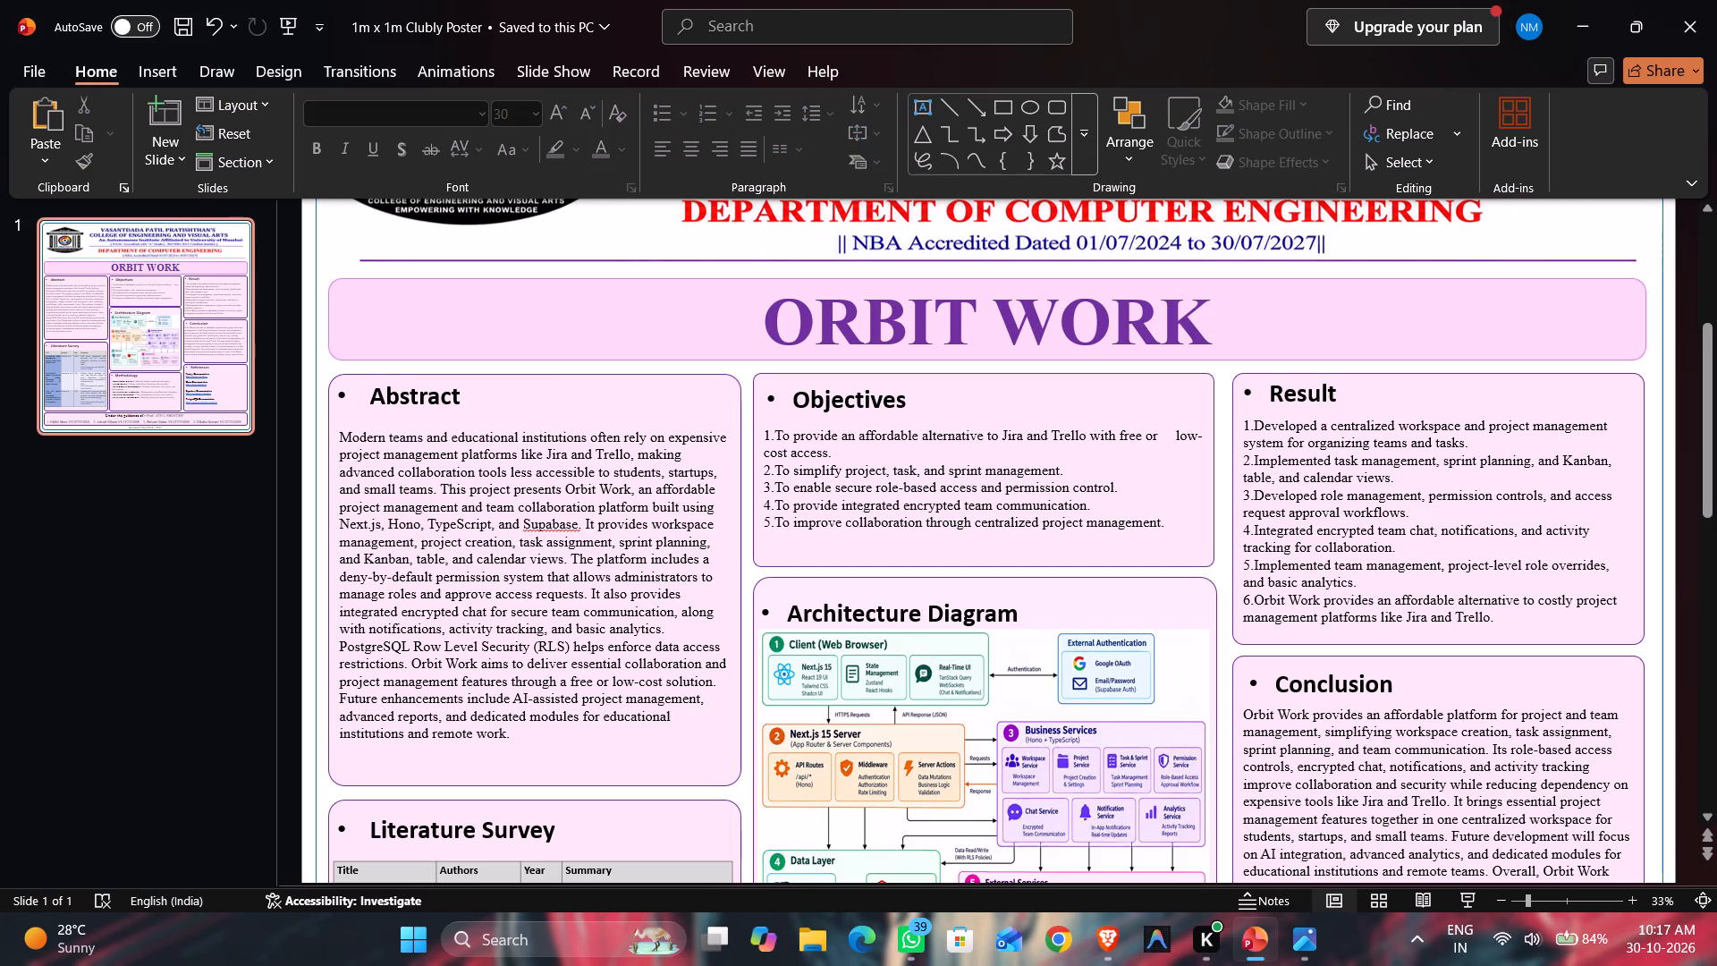
Nudge the Methodology body text box very slightly downward within its panel.
scroll(982, 563, down, 7)
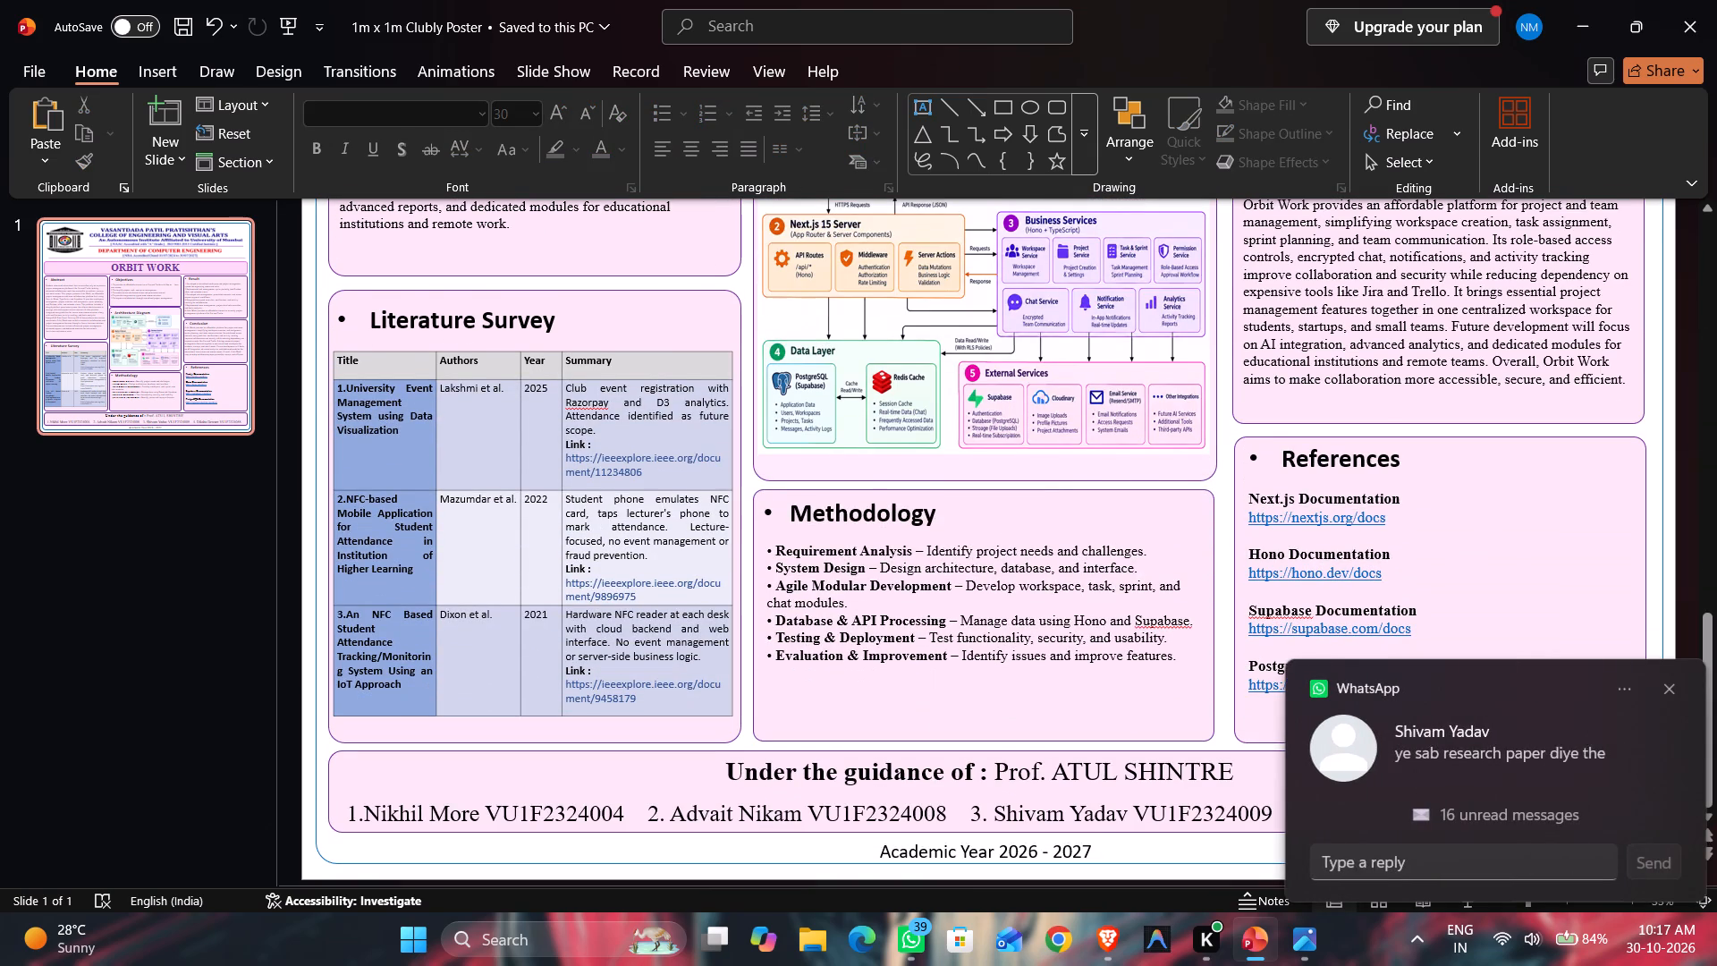
click(1028, 631)
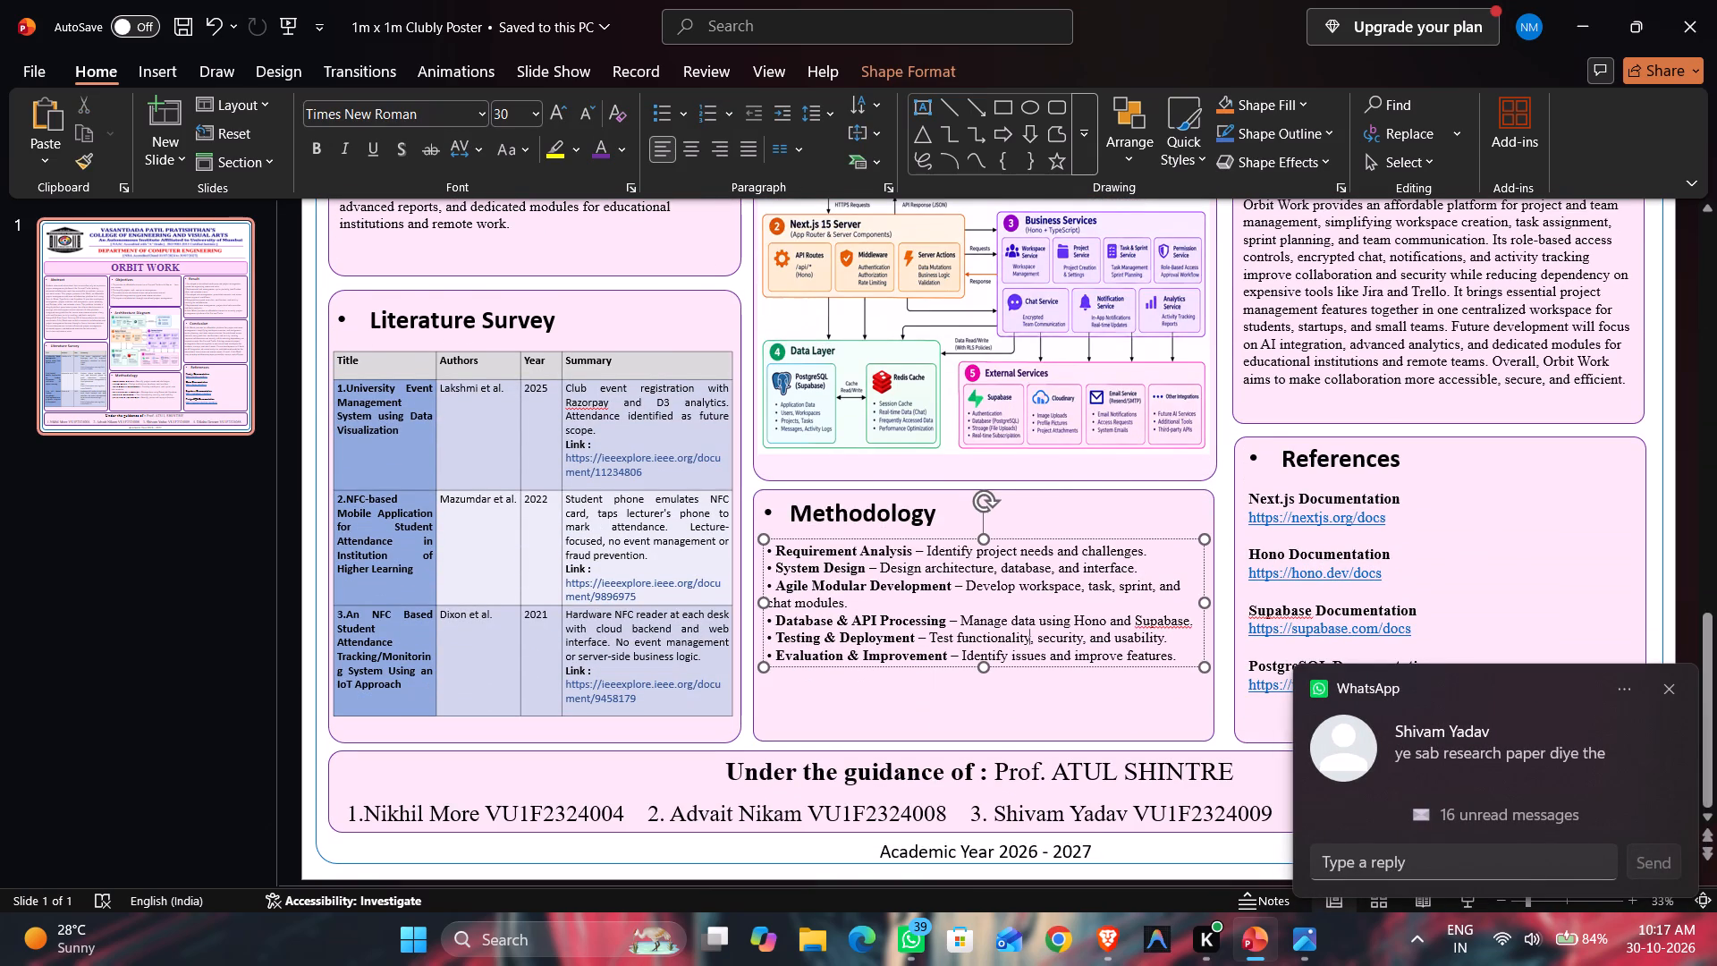
click(1164, 539)
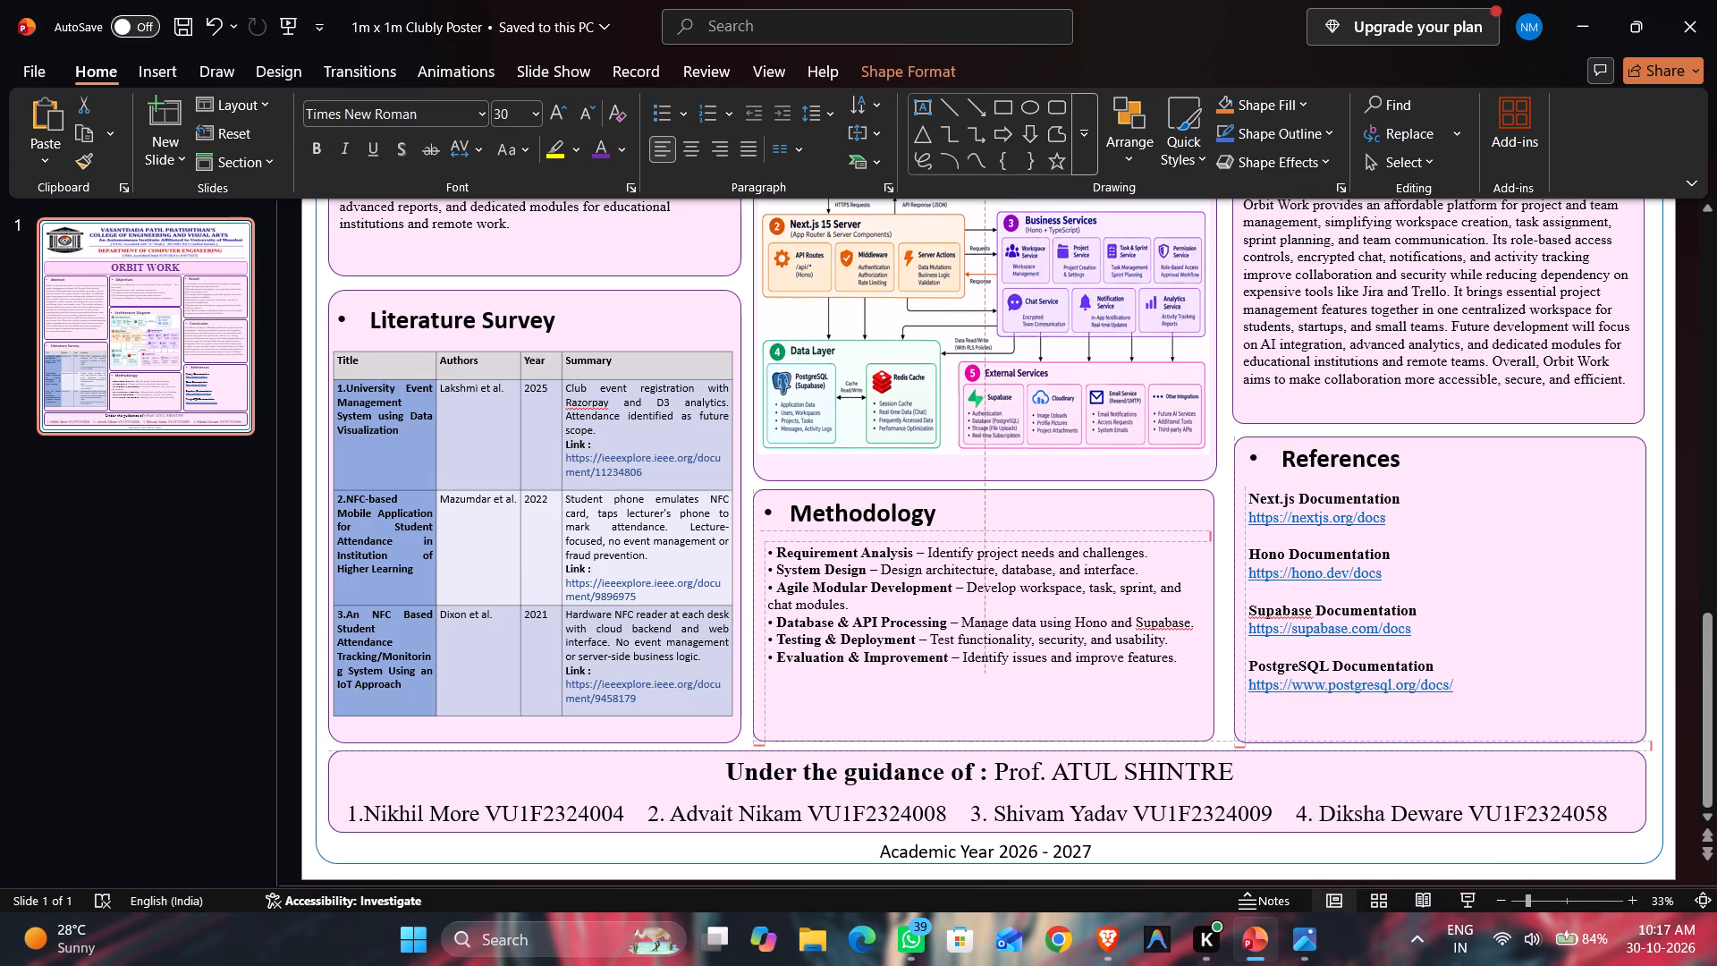
click(1108, 619)
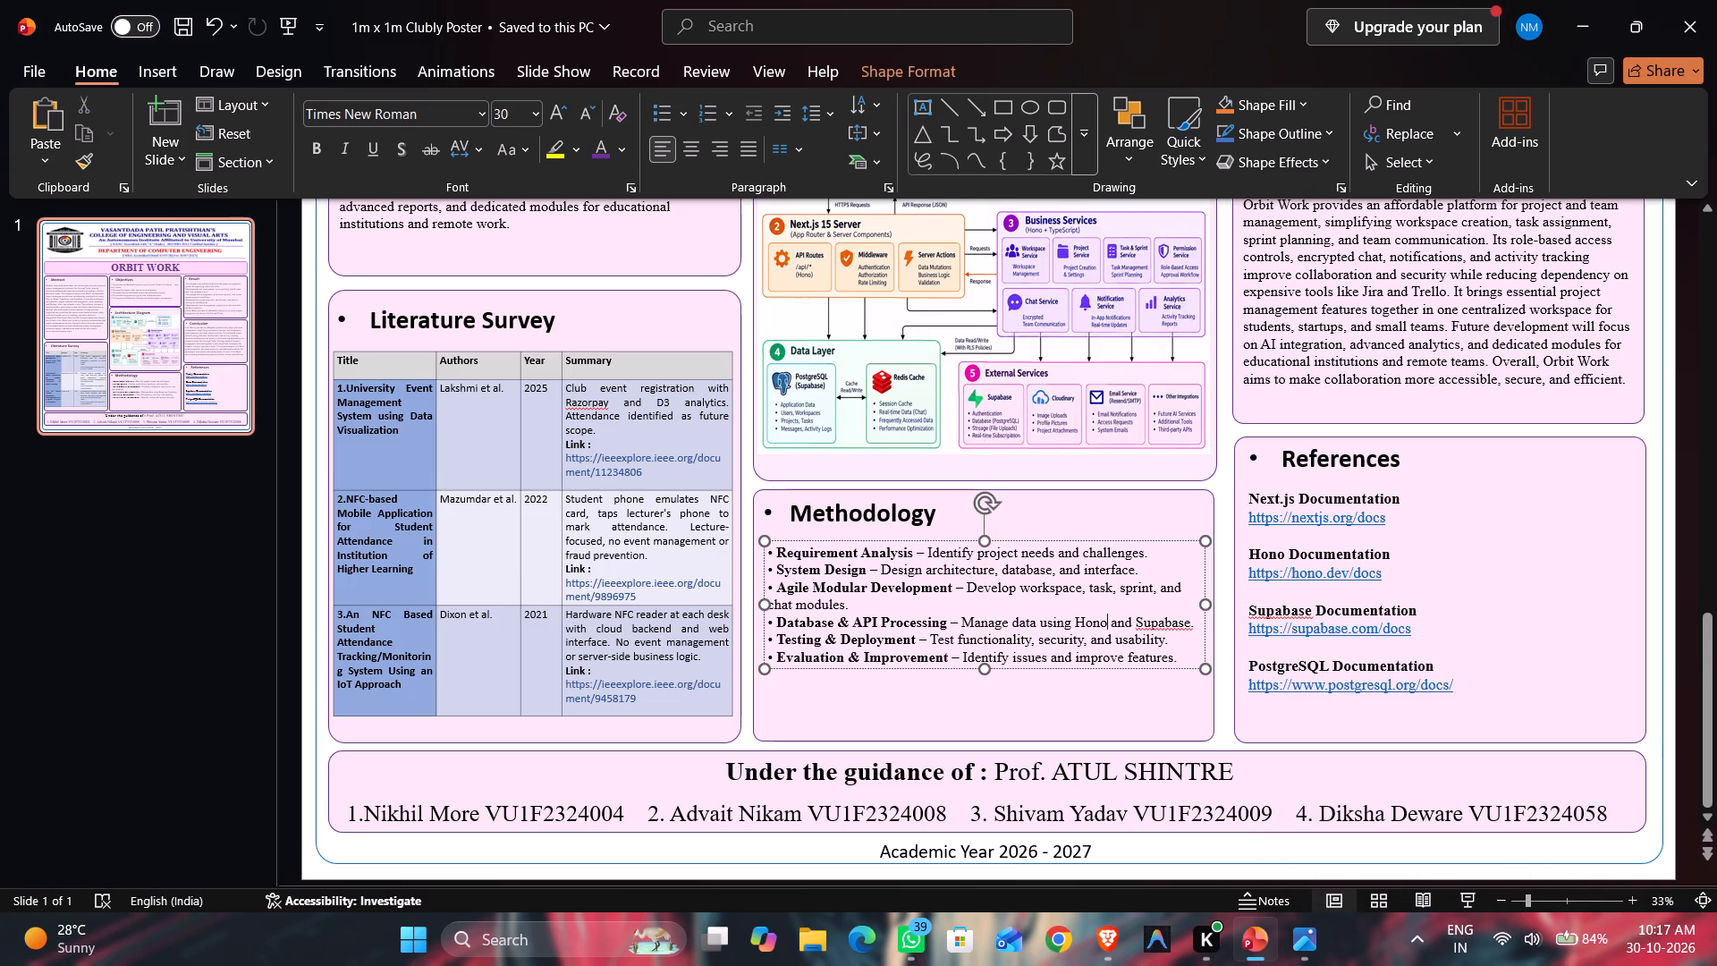
key(ctrl+a)
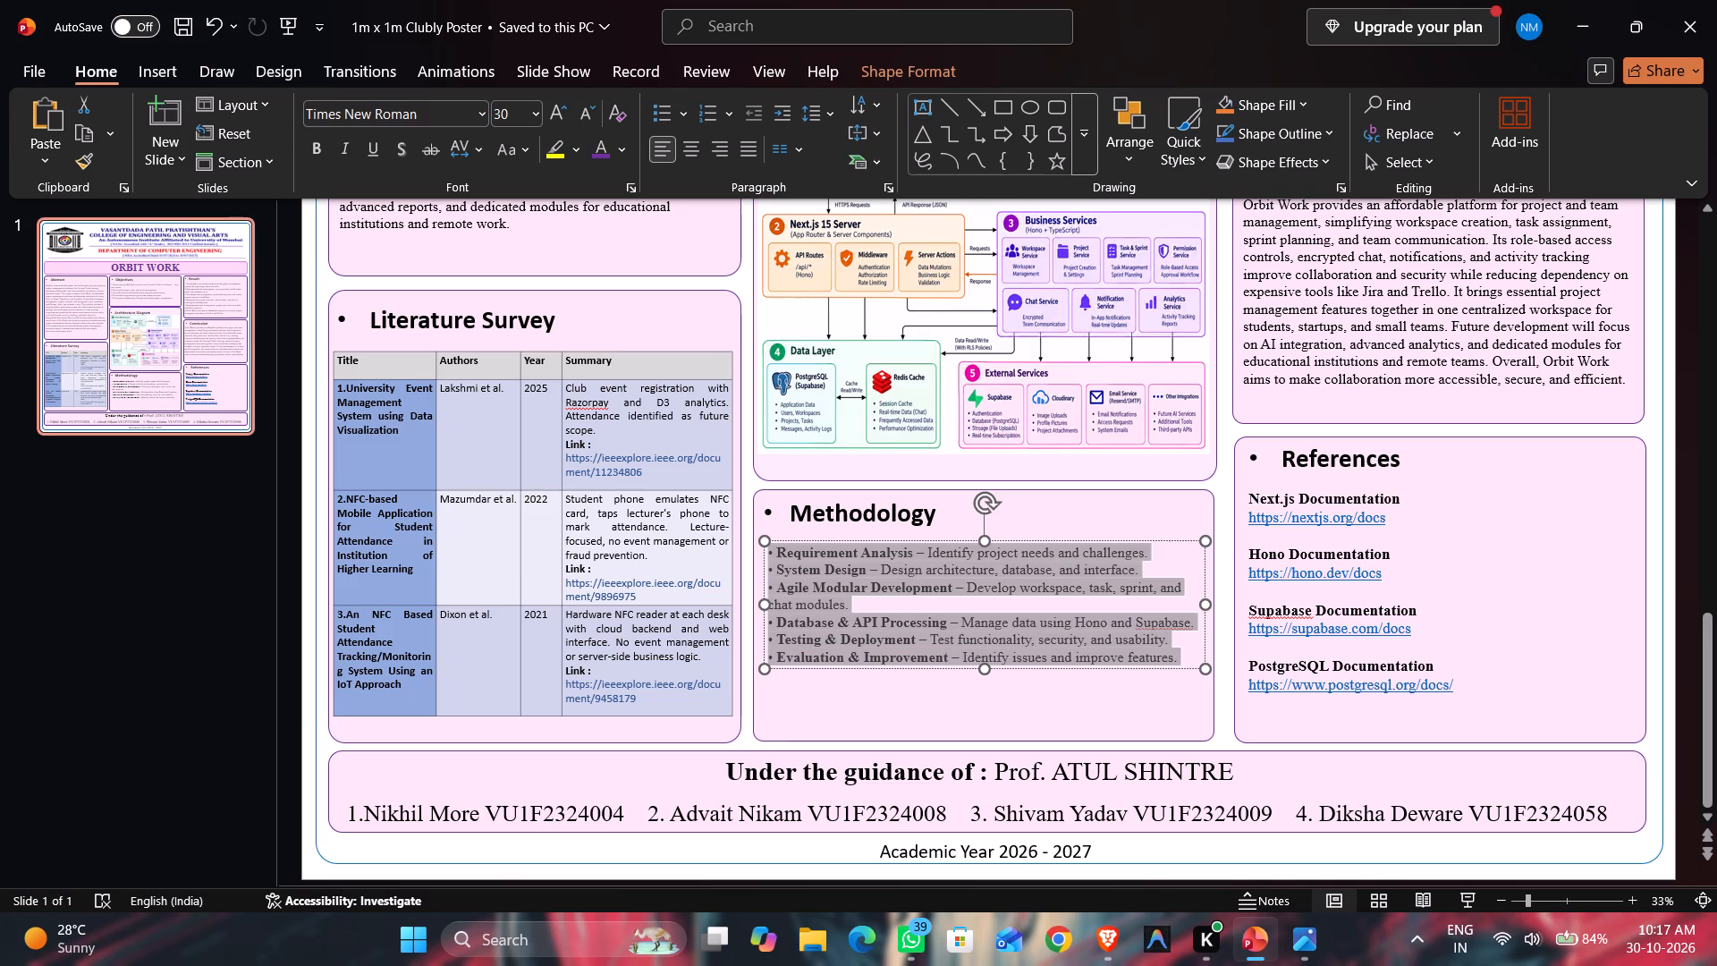
click(744, 735)
Place the text cursor in the Summary cell of the third paper in the Literature Survey table.
click(643, 644)
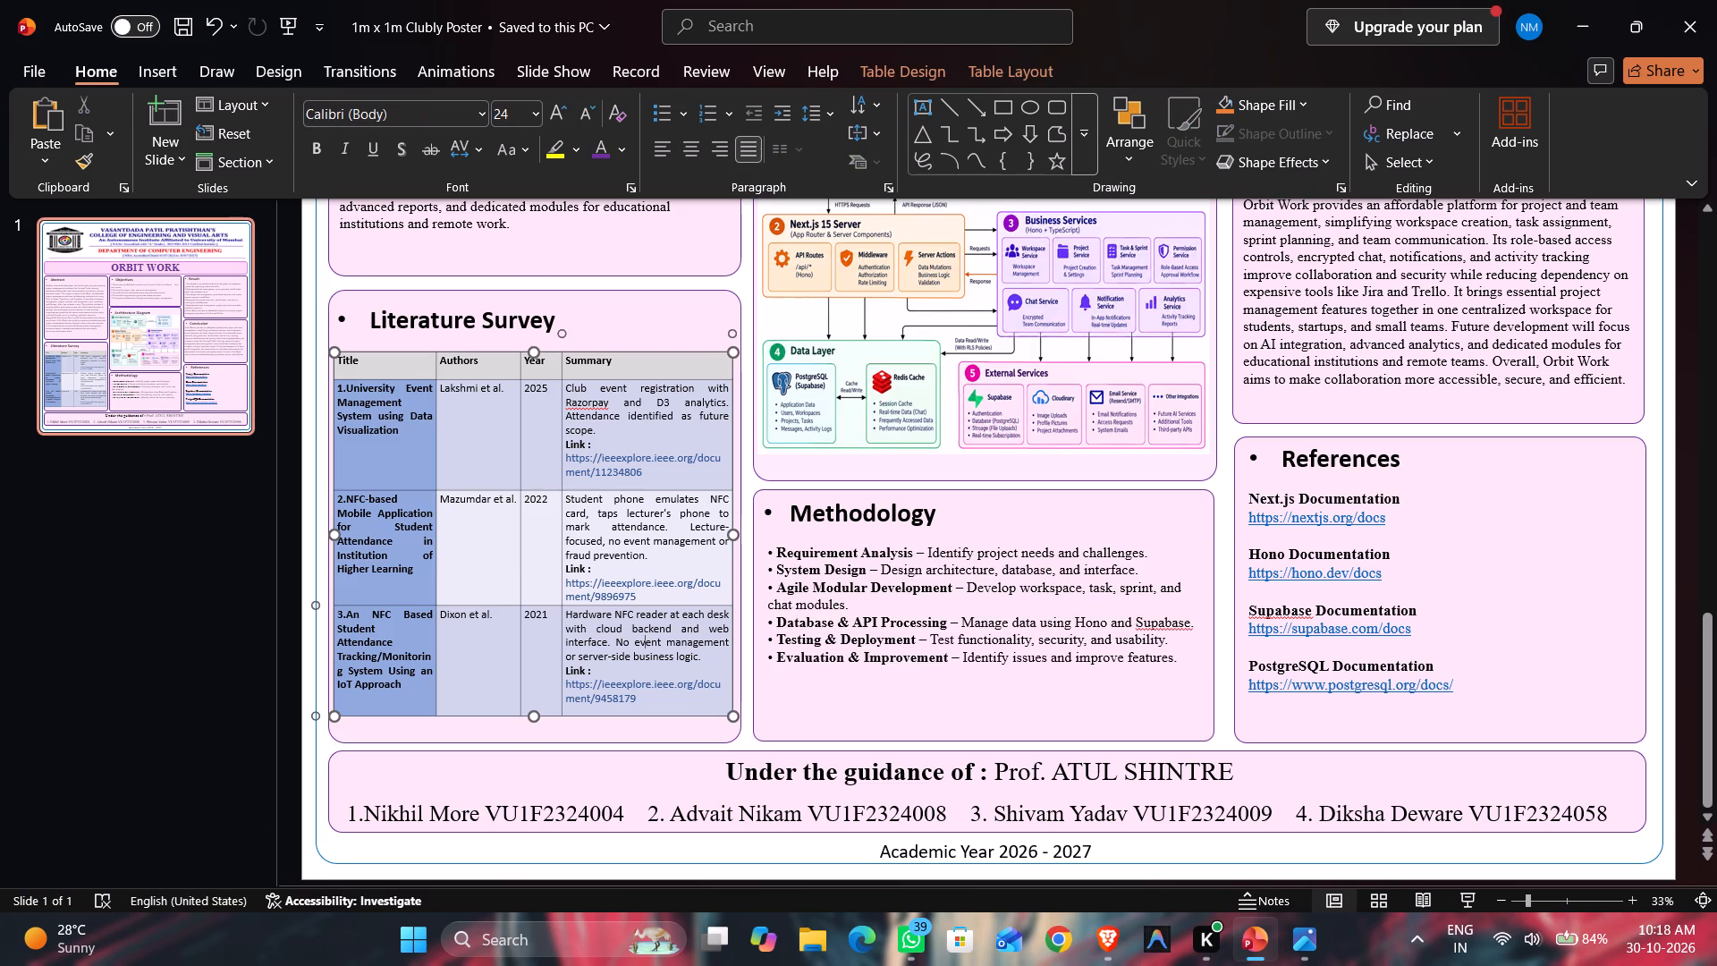
Delete the whole table from the Literature Survey section, keeping its heading and background box.
key(BackSpace)
key(BackSpace)
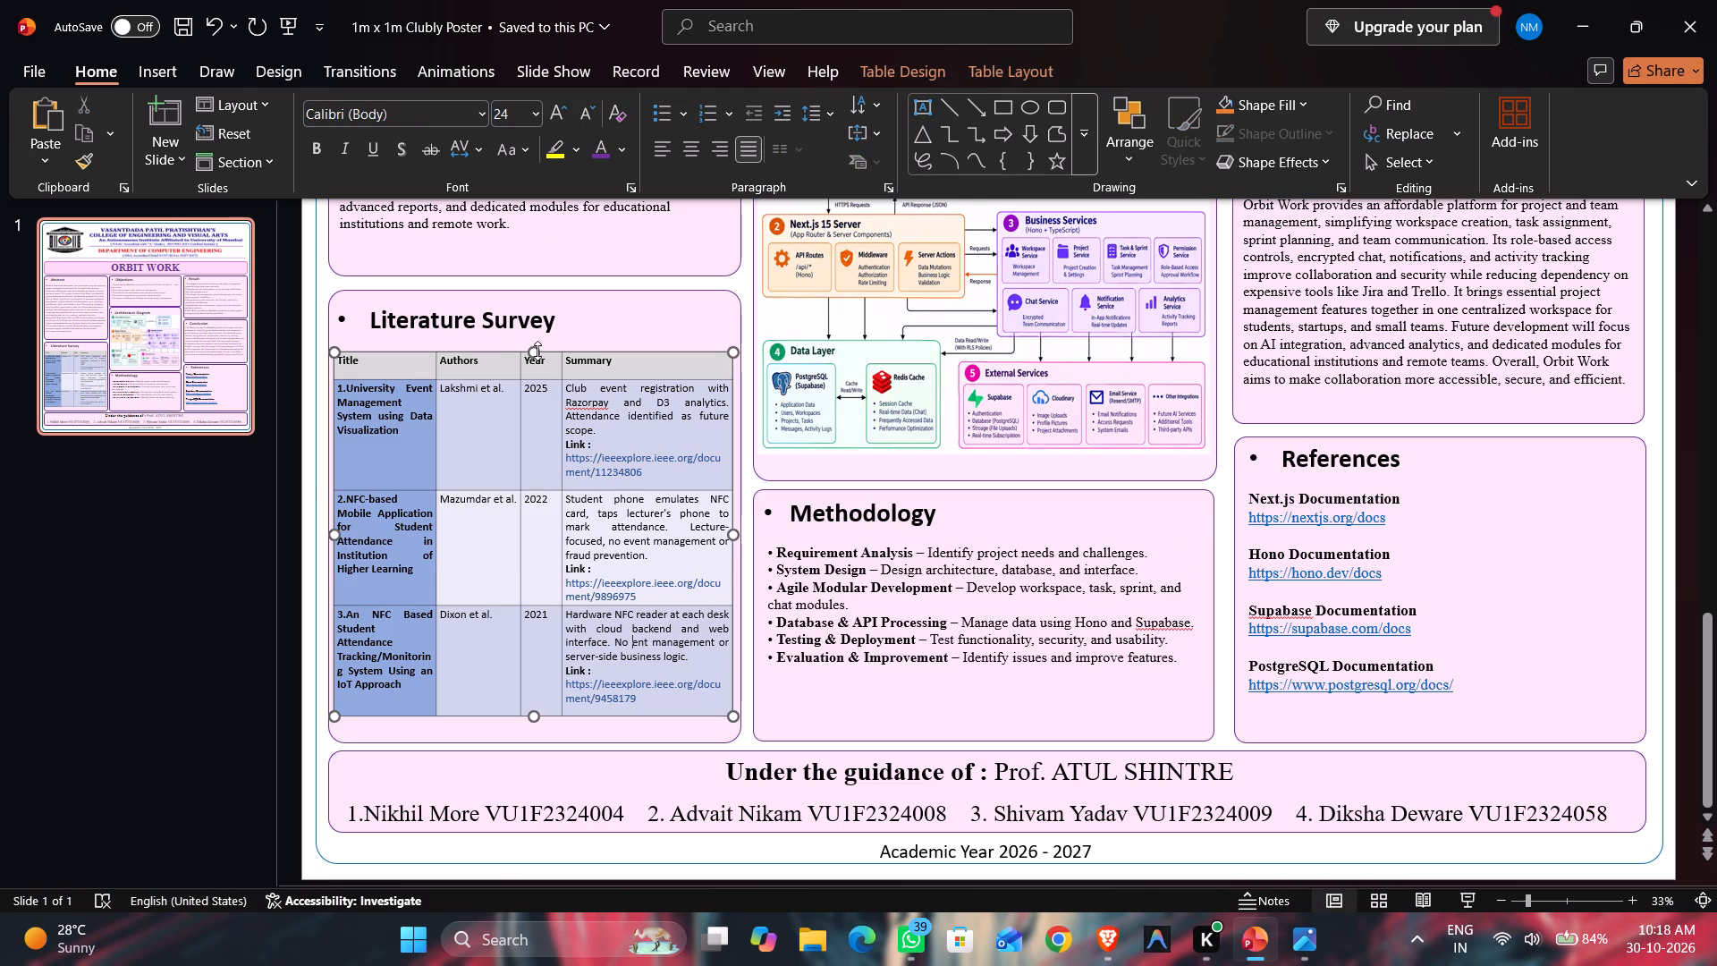
click(535, 355)
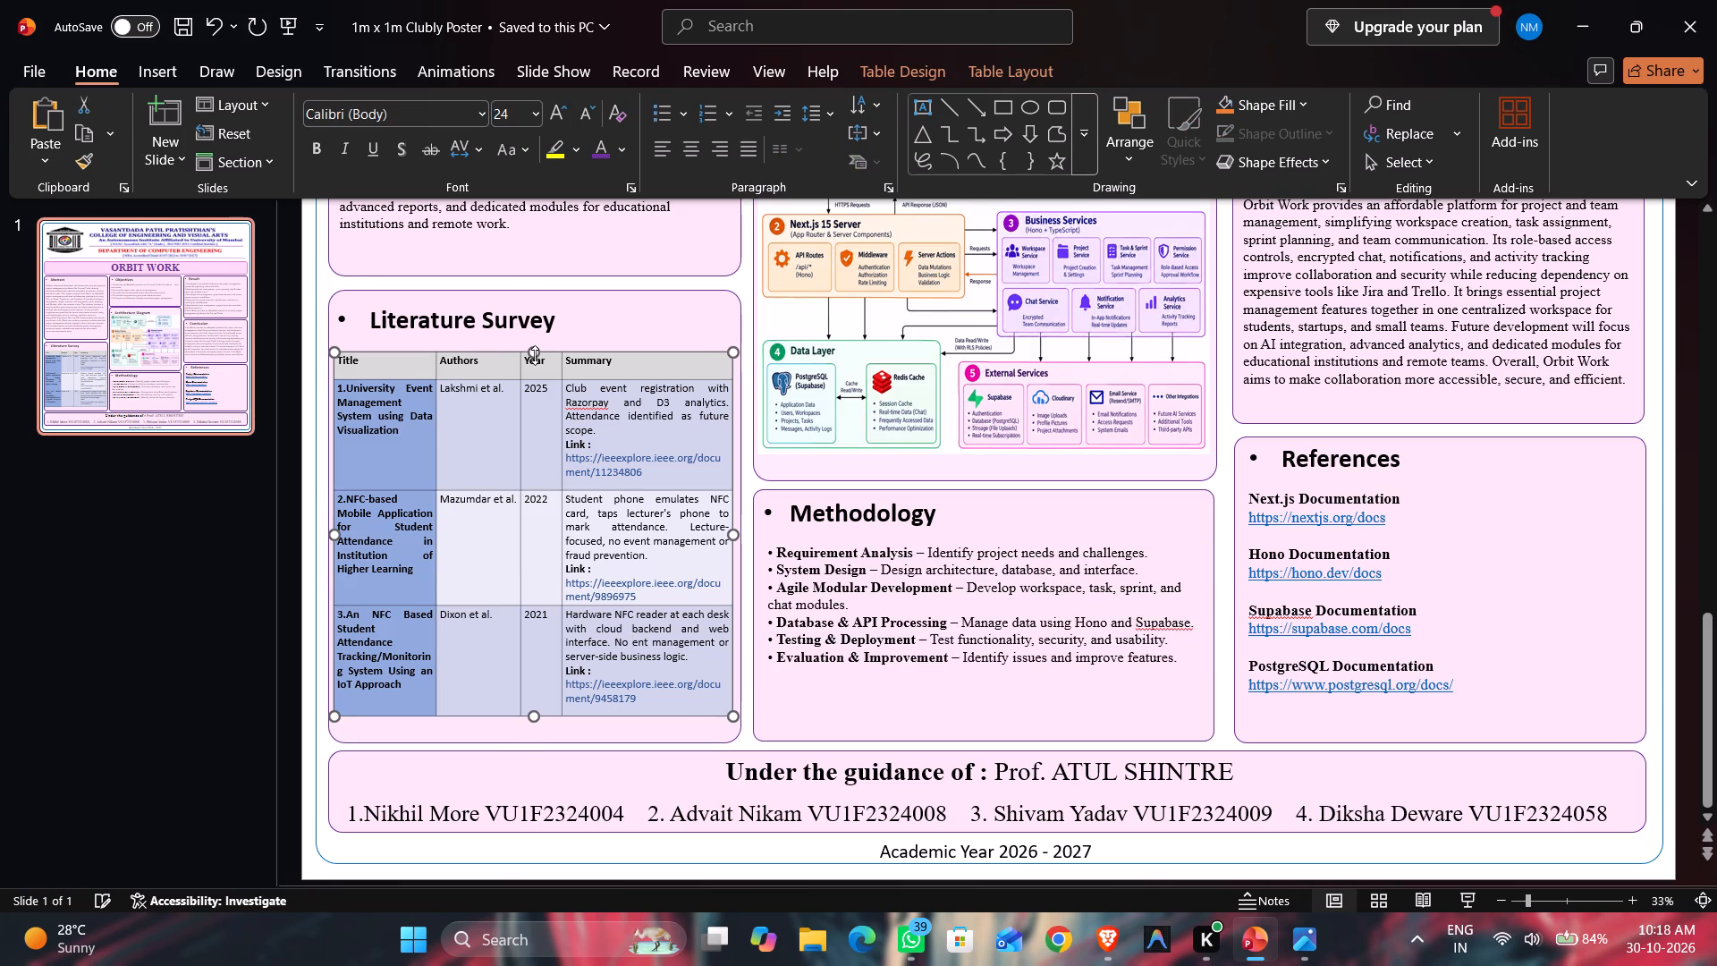
key(BackSpace)
Review the Literature Survey box and the other sections of the poster to check text sizes and layout.
click(576, 312)
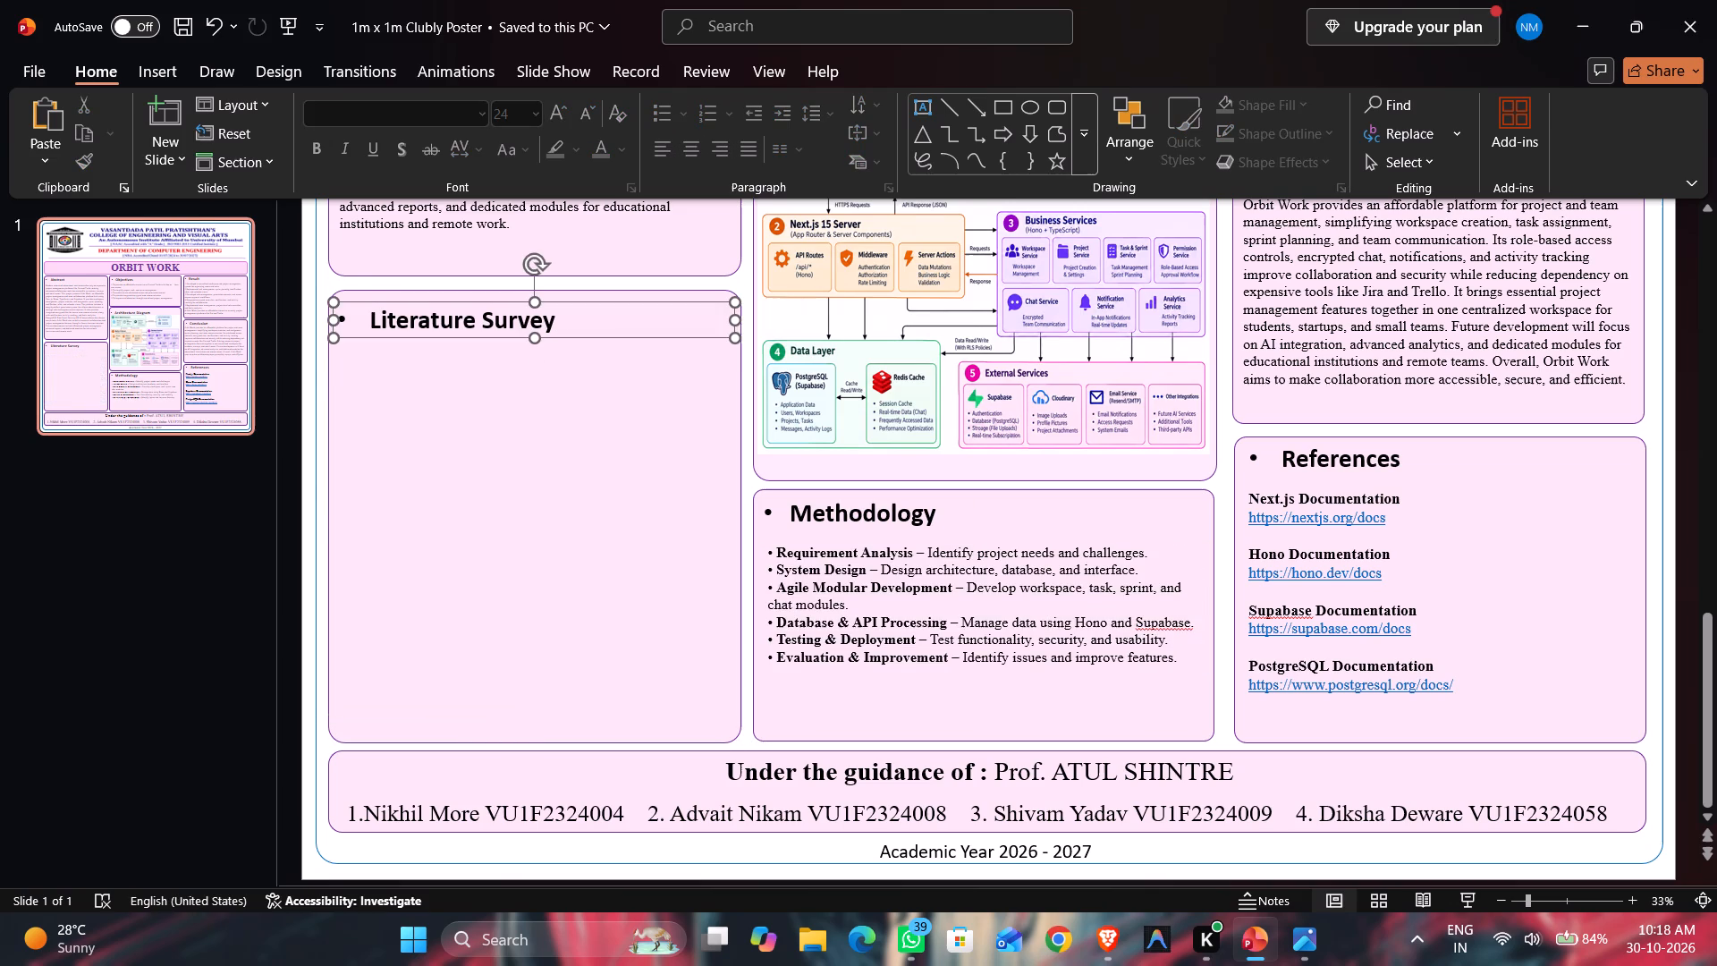
click(554, 411)
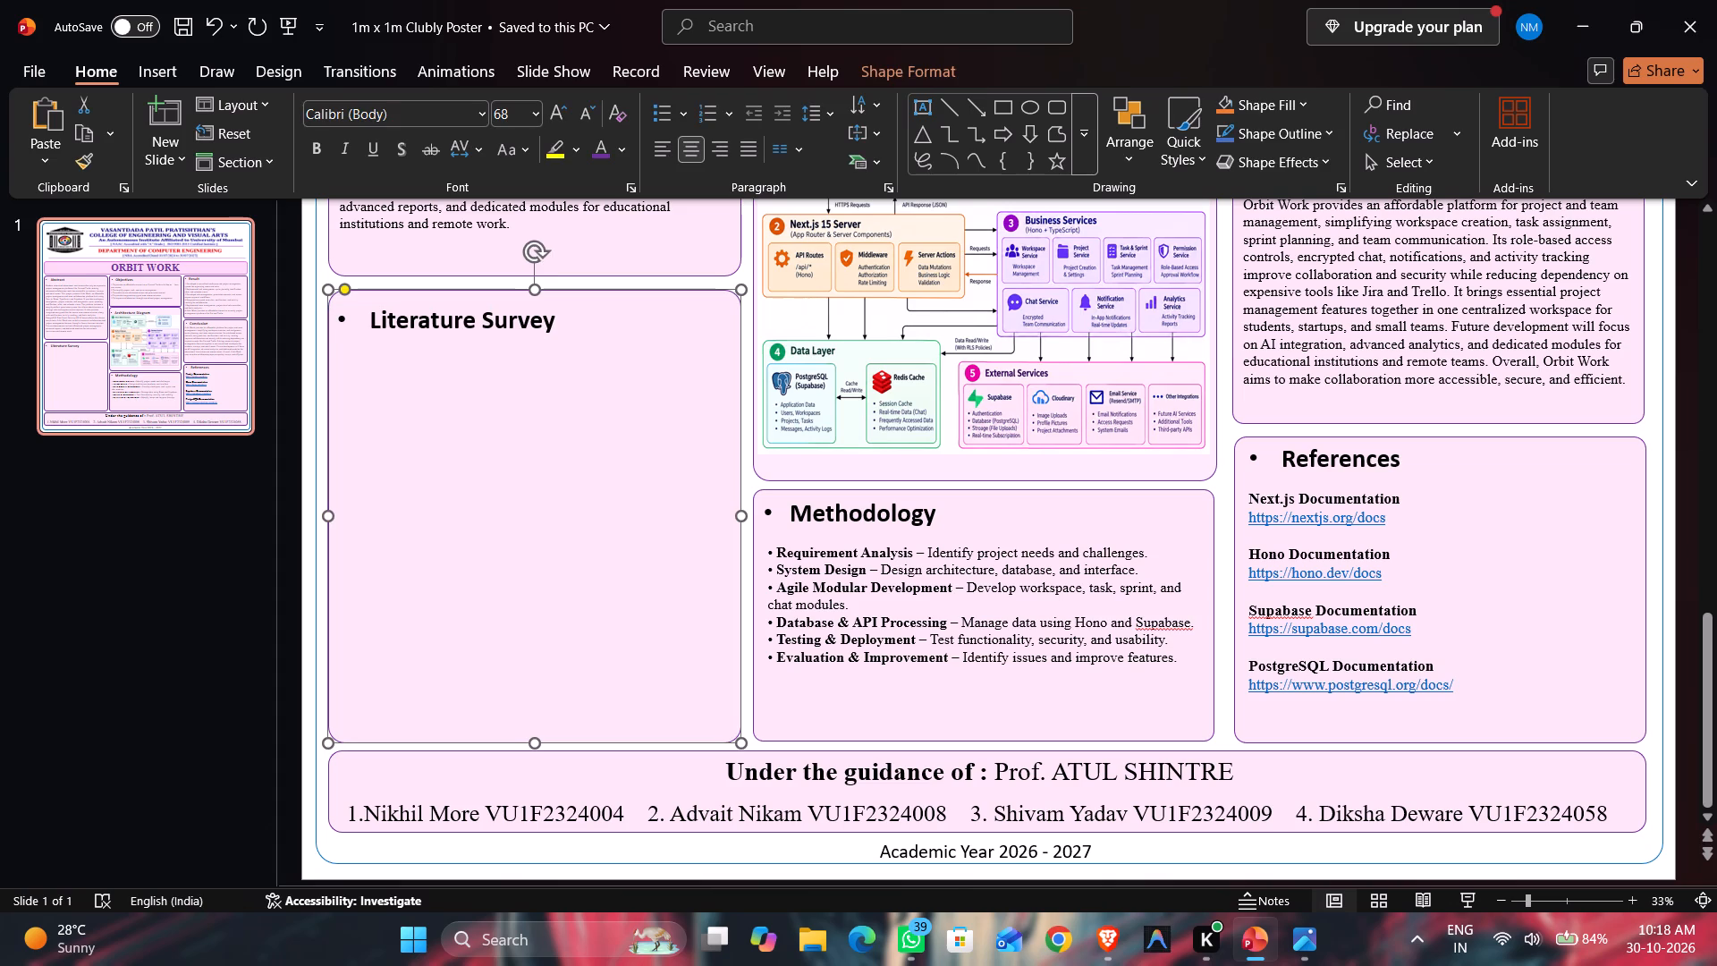
click(566, 561)
click(1052, 661)
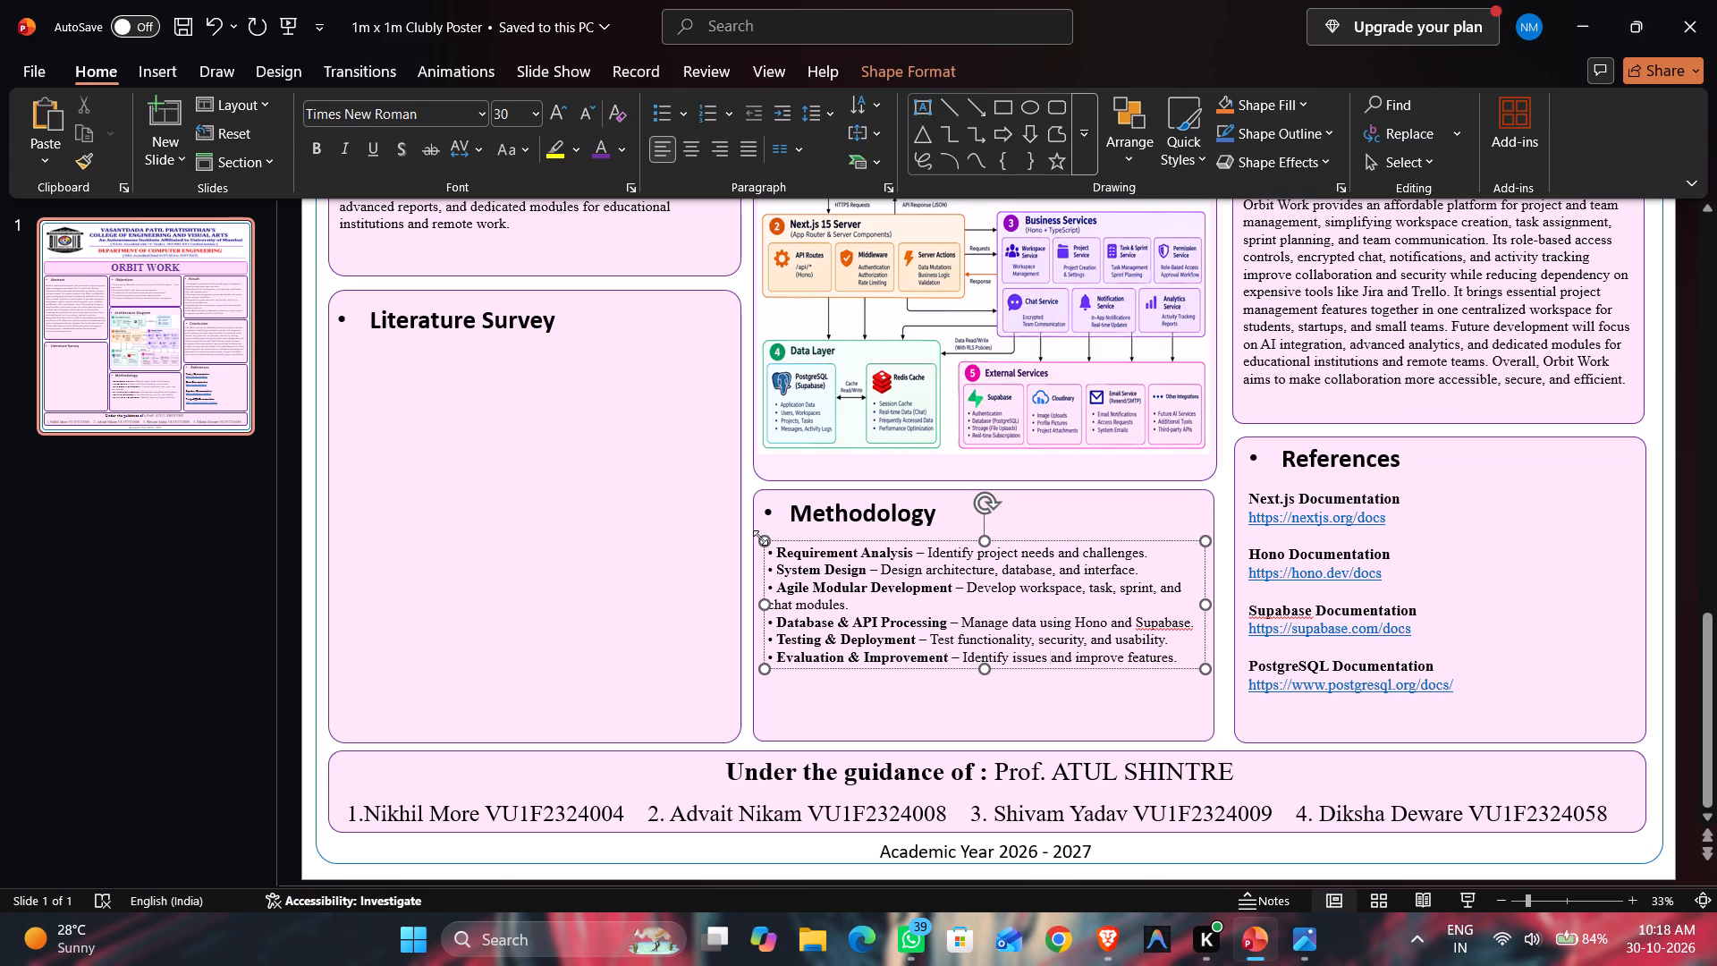
scroll(610, 436, up, 1)
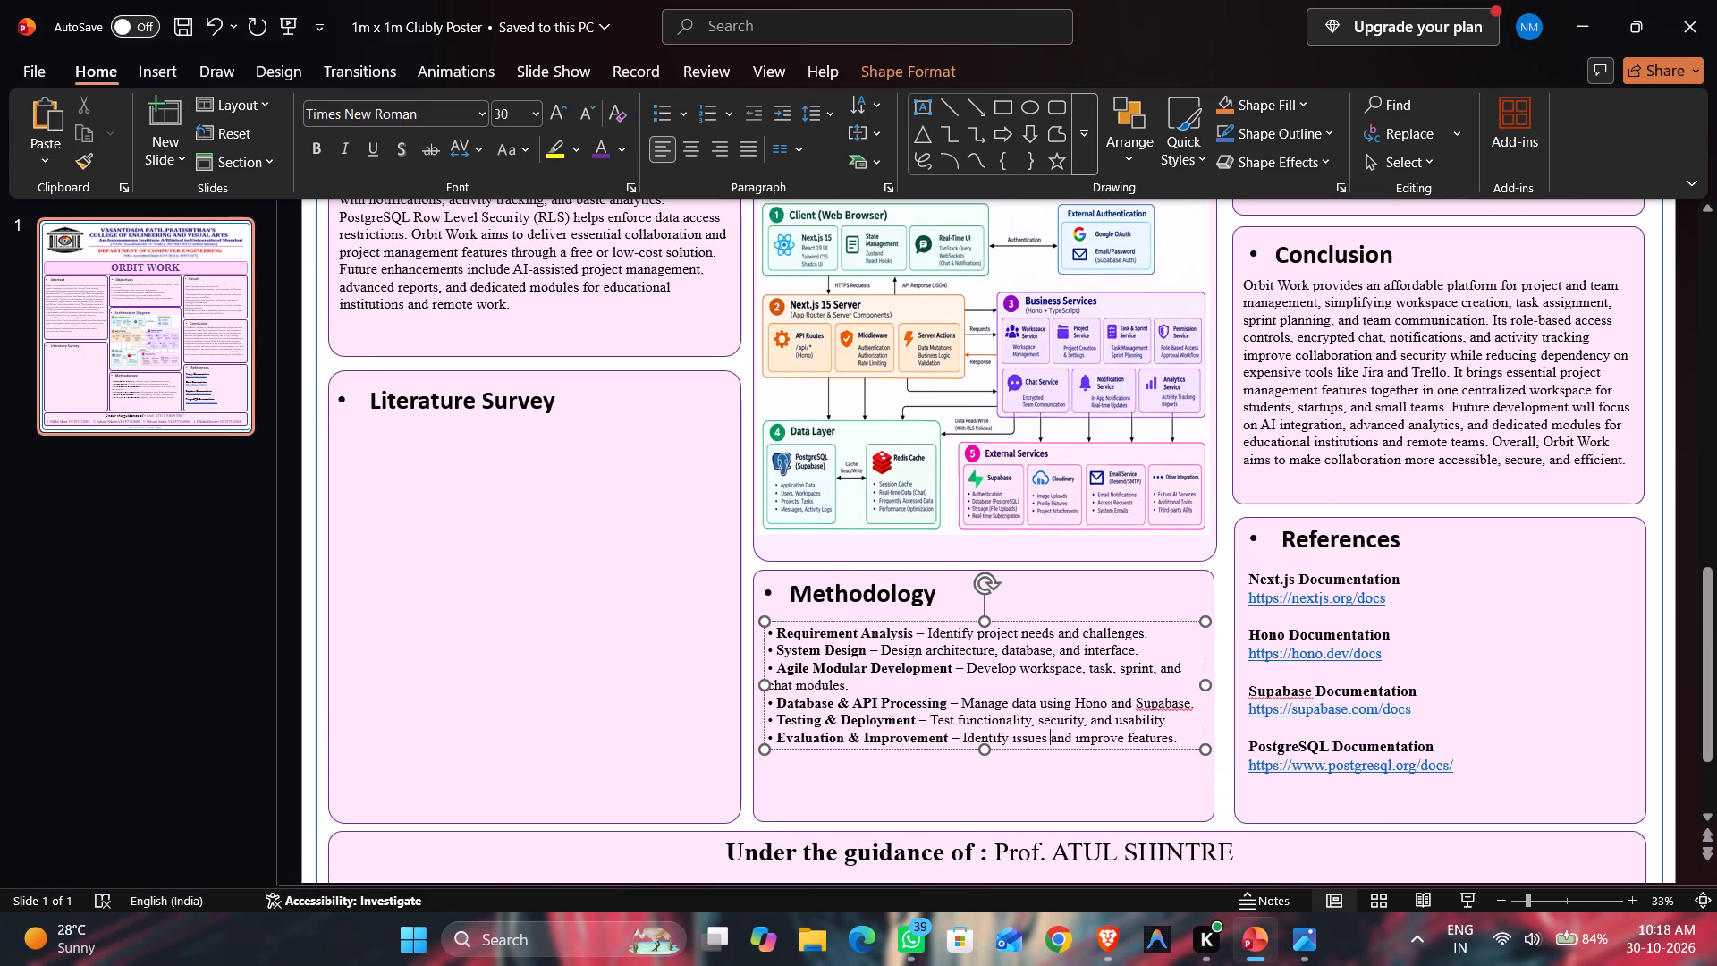
scroll(610, 436, up, 6)
scroll(610, 436, down, 1)
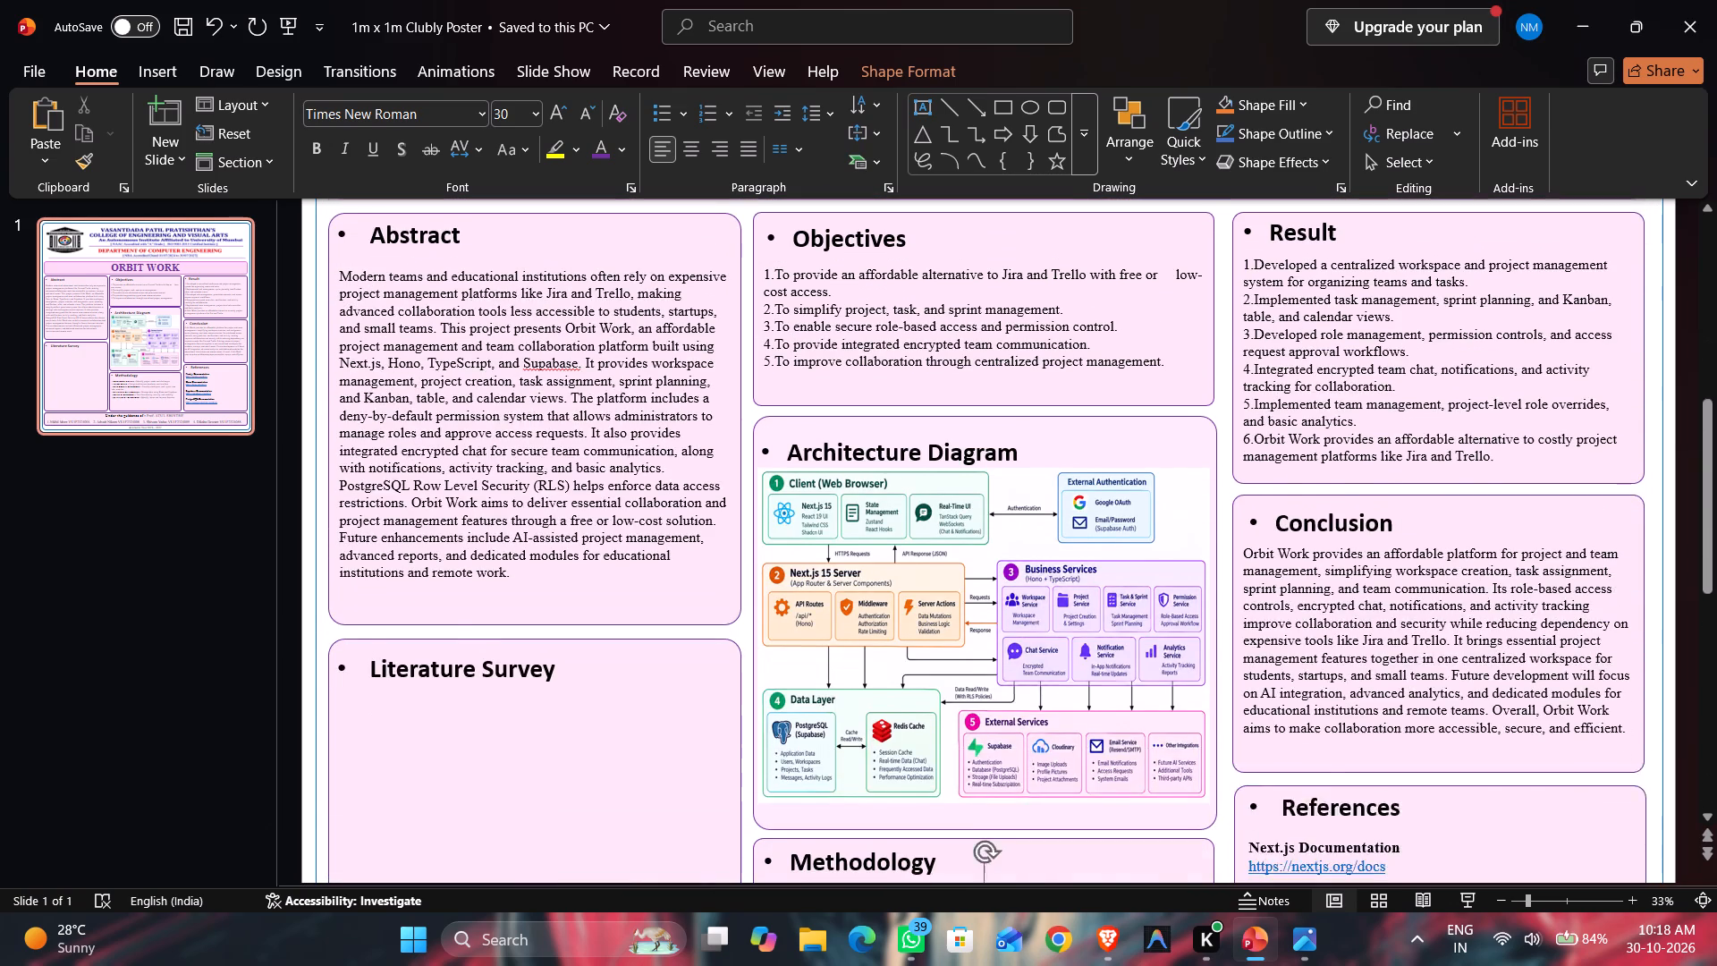
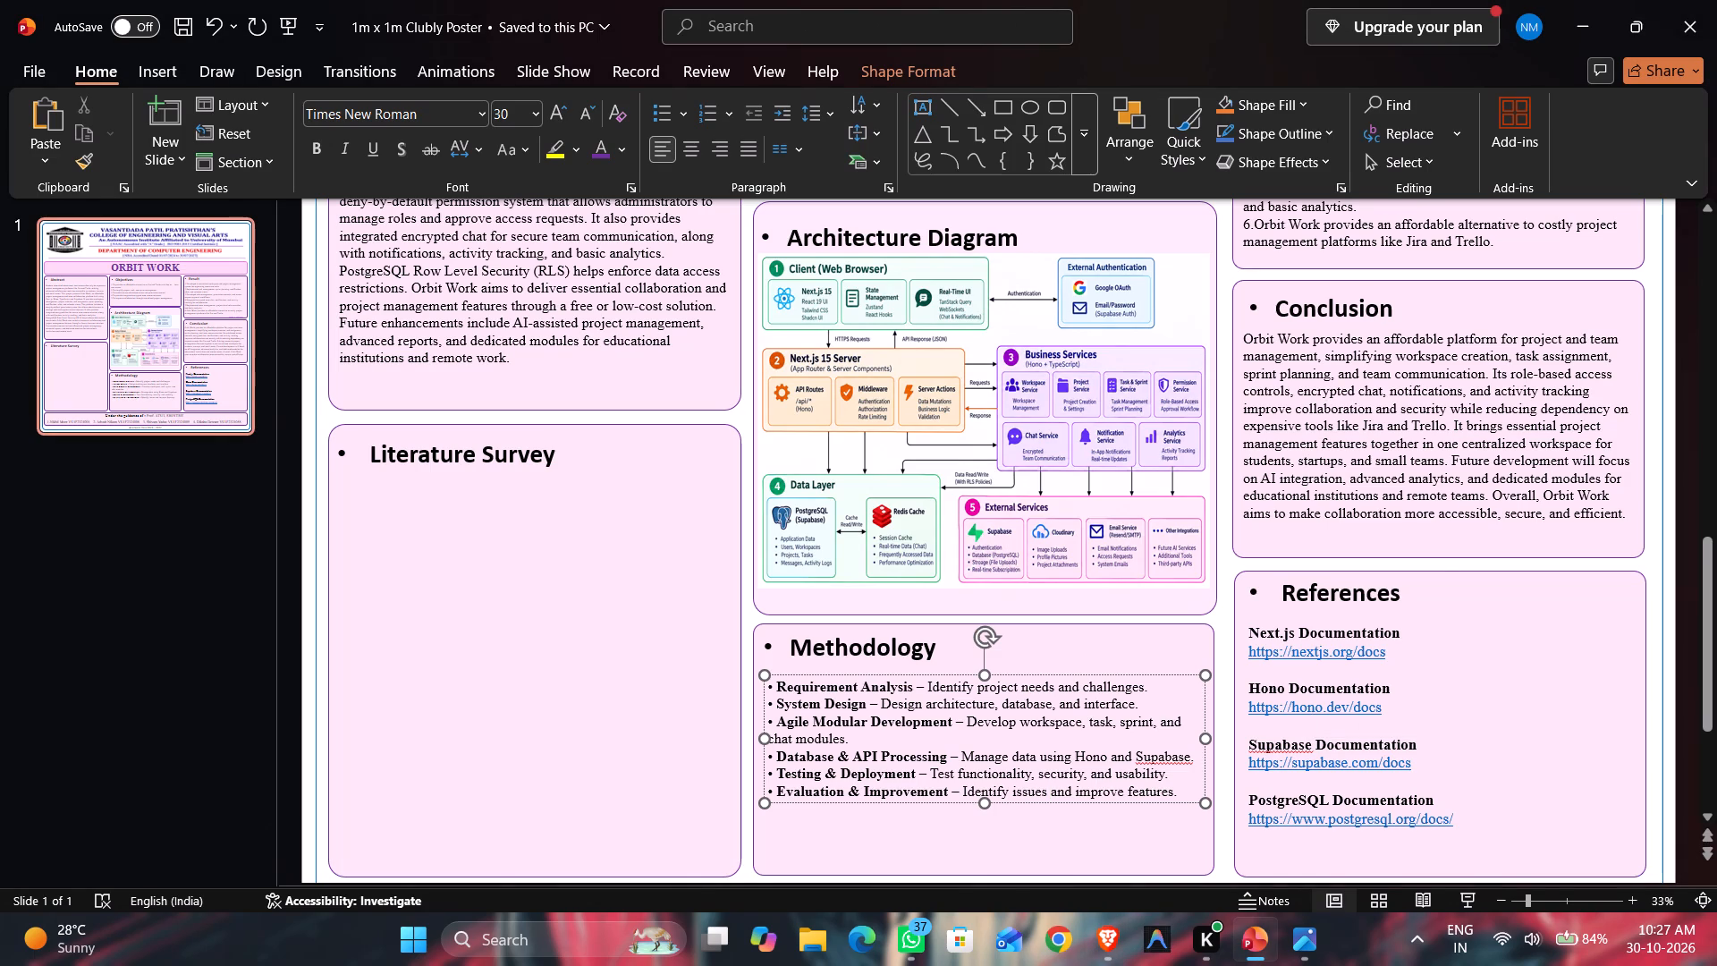
In the PowerPoint poster, replace all the documentation links in the References box with the copied references [1] to [3].
click(1409, 690)
key(ctrl+a)
key(ctrl+v)
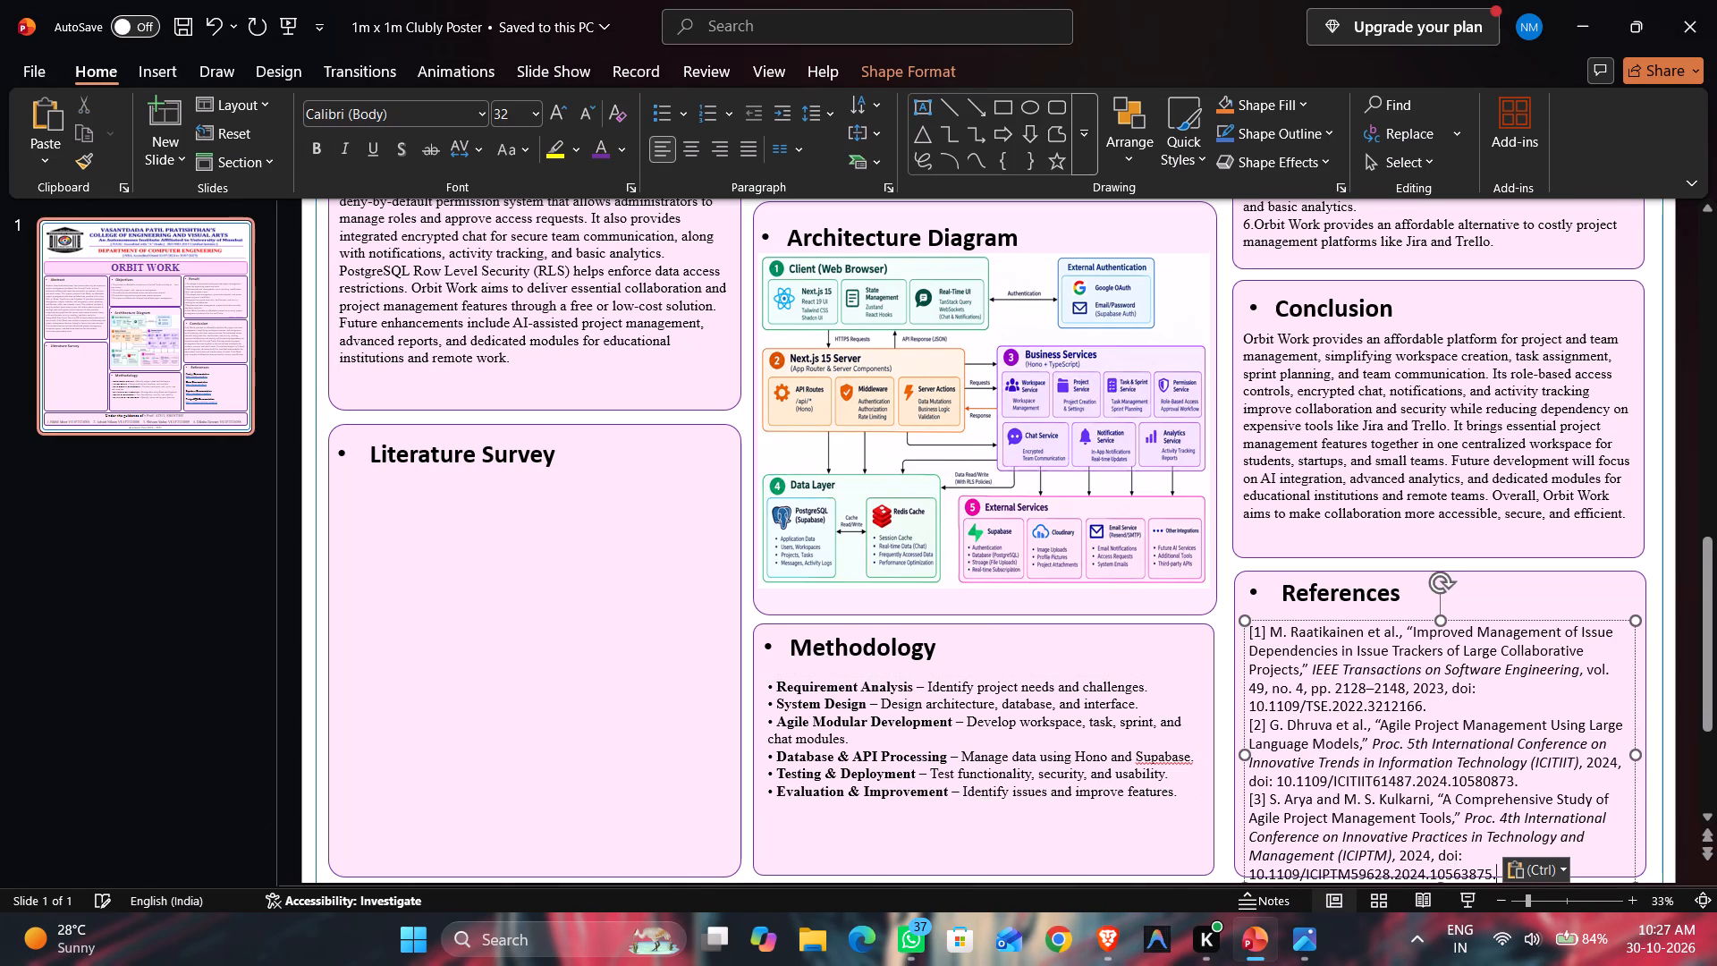
scroll(1409, 690, down, 1)
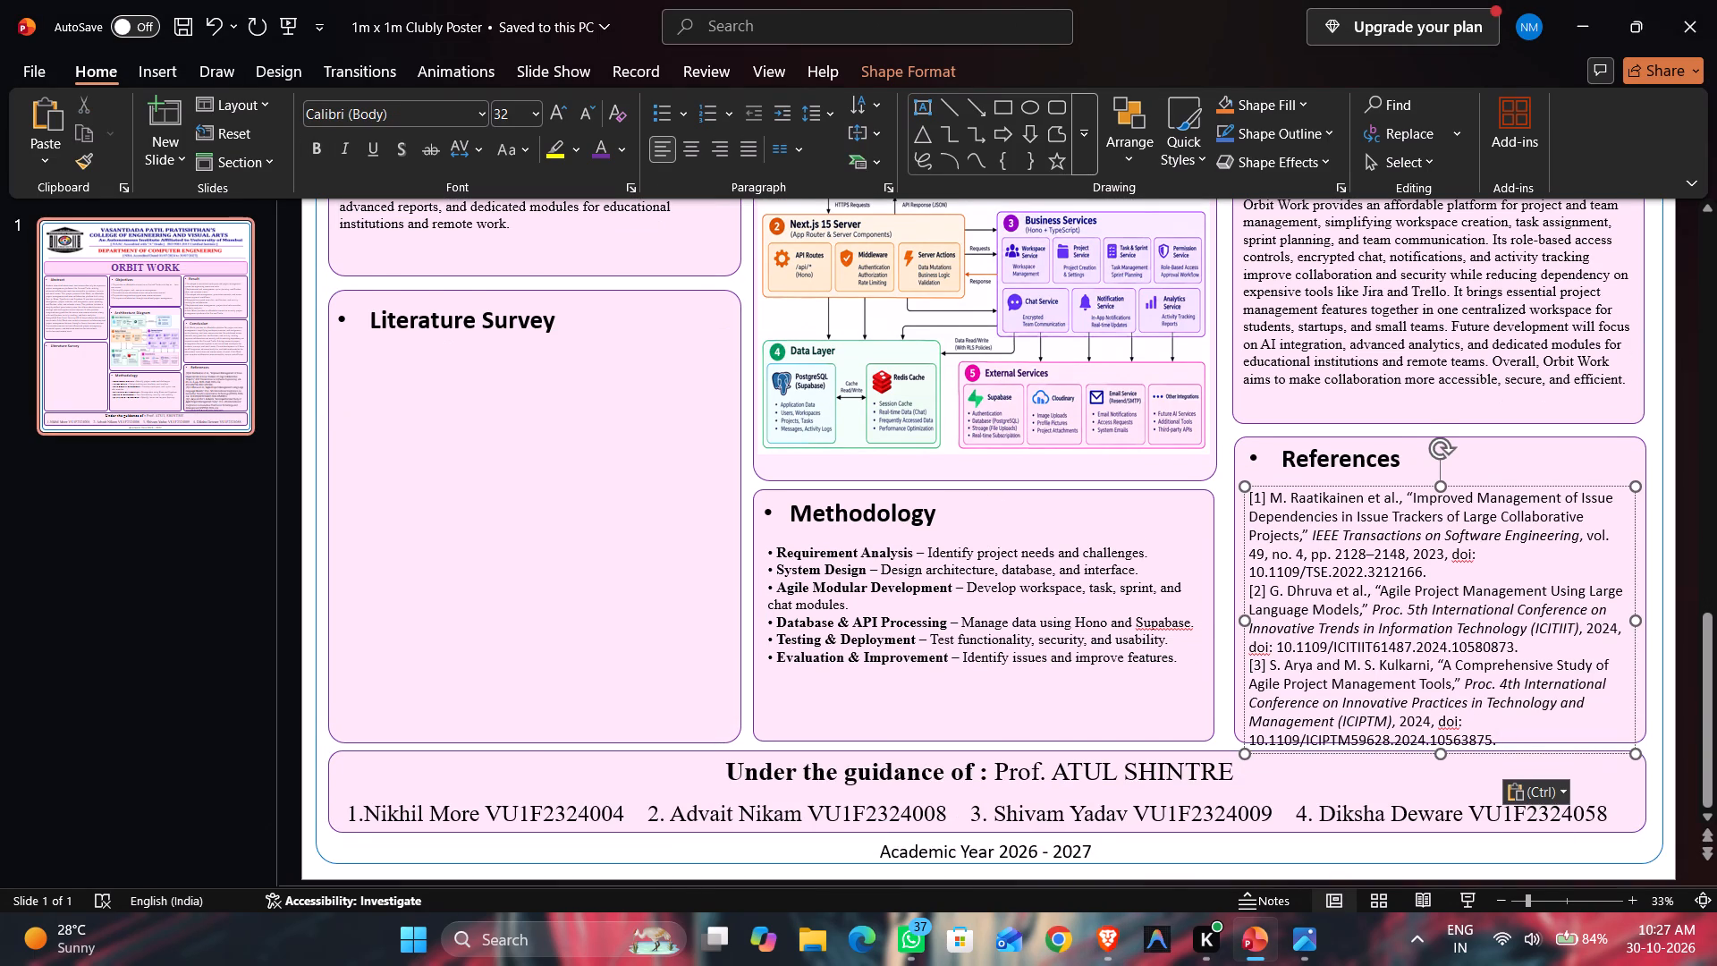
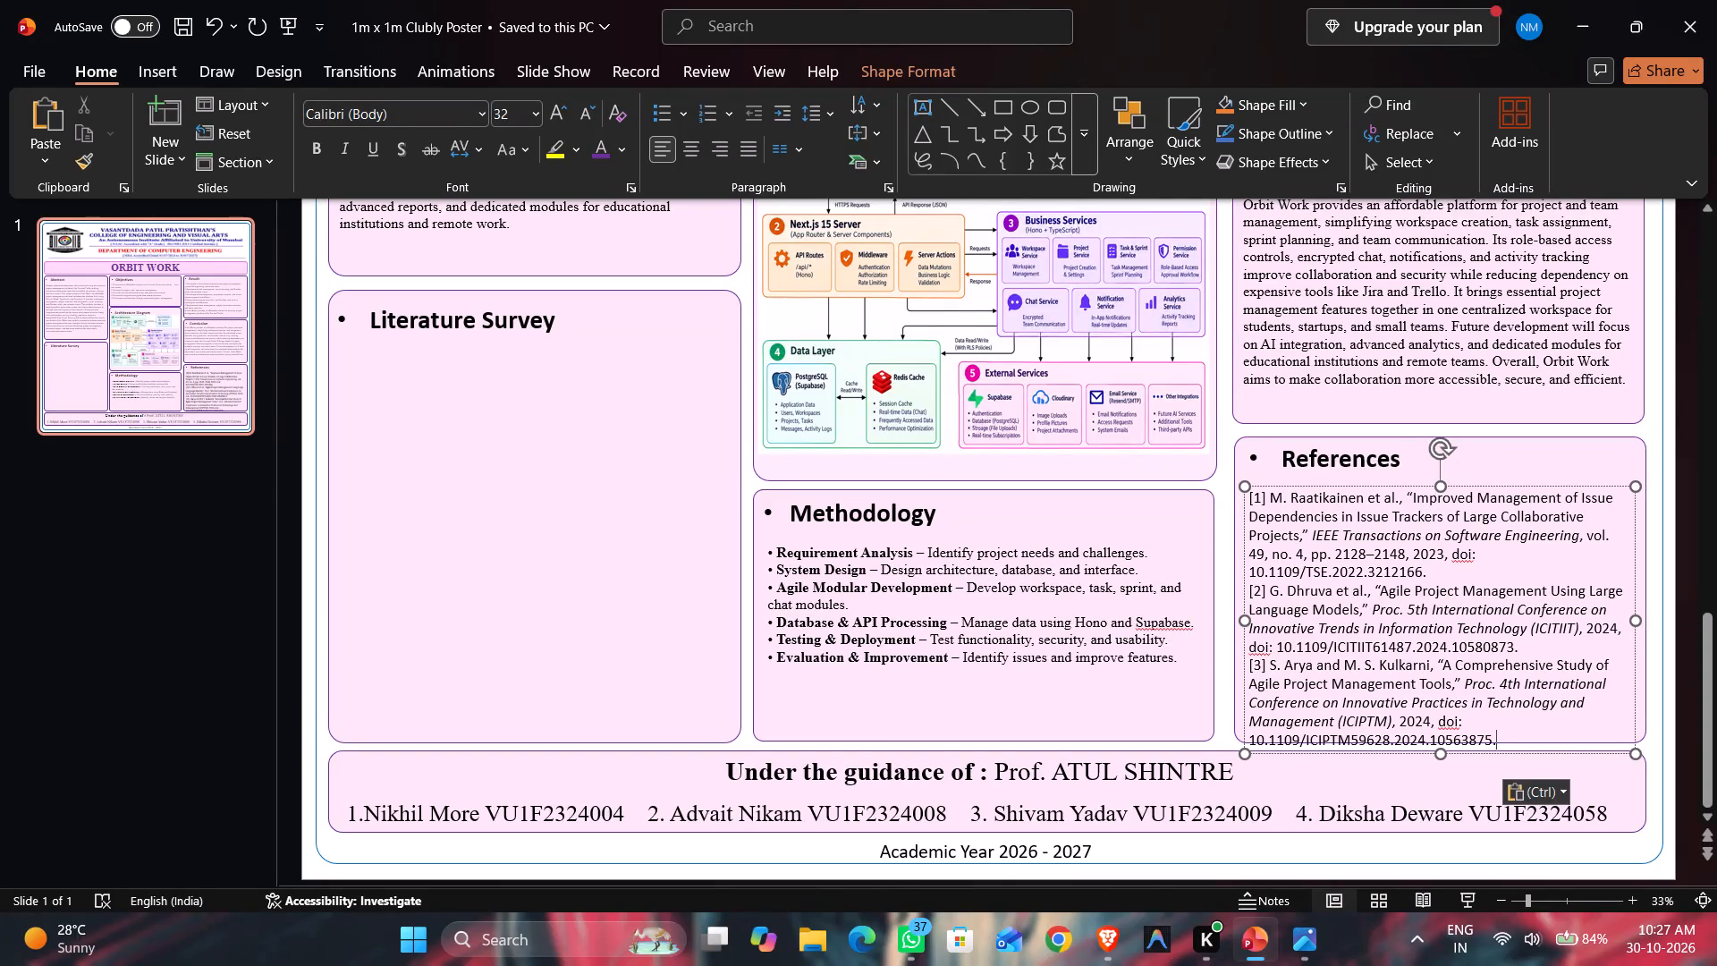
Make the [1] marker at the start of the first reference bold.
drag(1264, 501, 1247, 502)
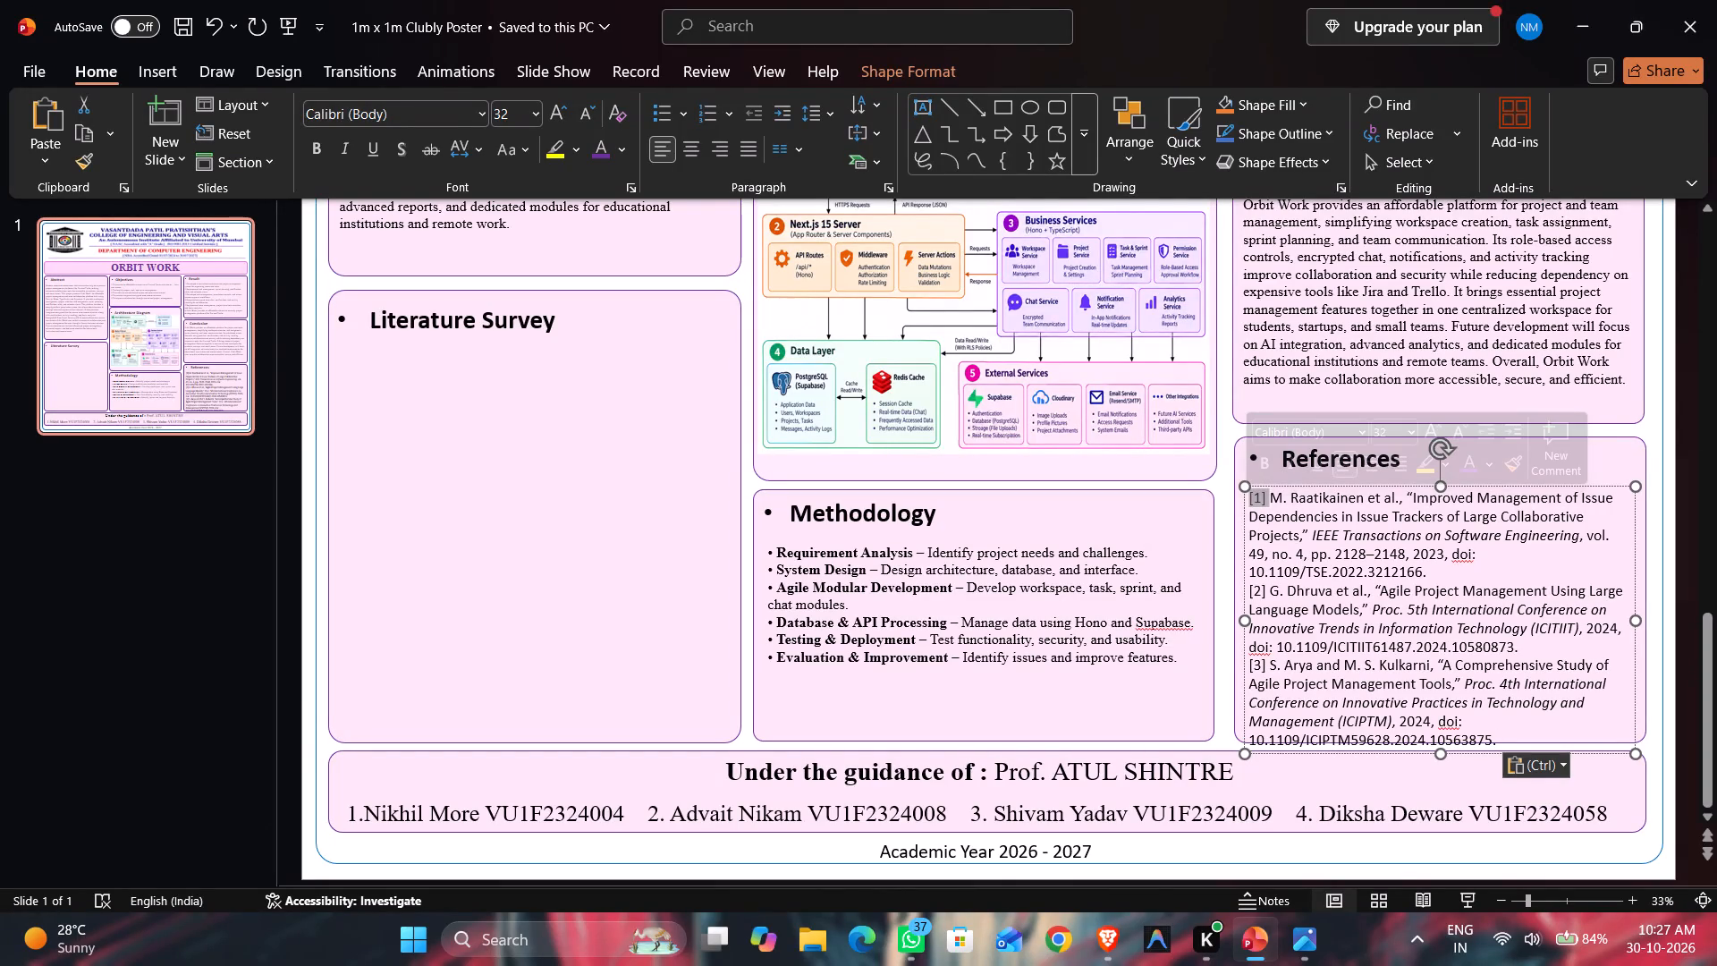
click(313, 150)
drag(479, 112, 414, 272)
click(414, 272)
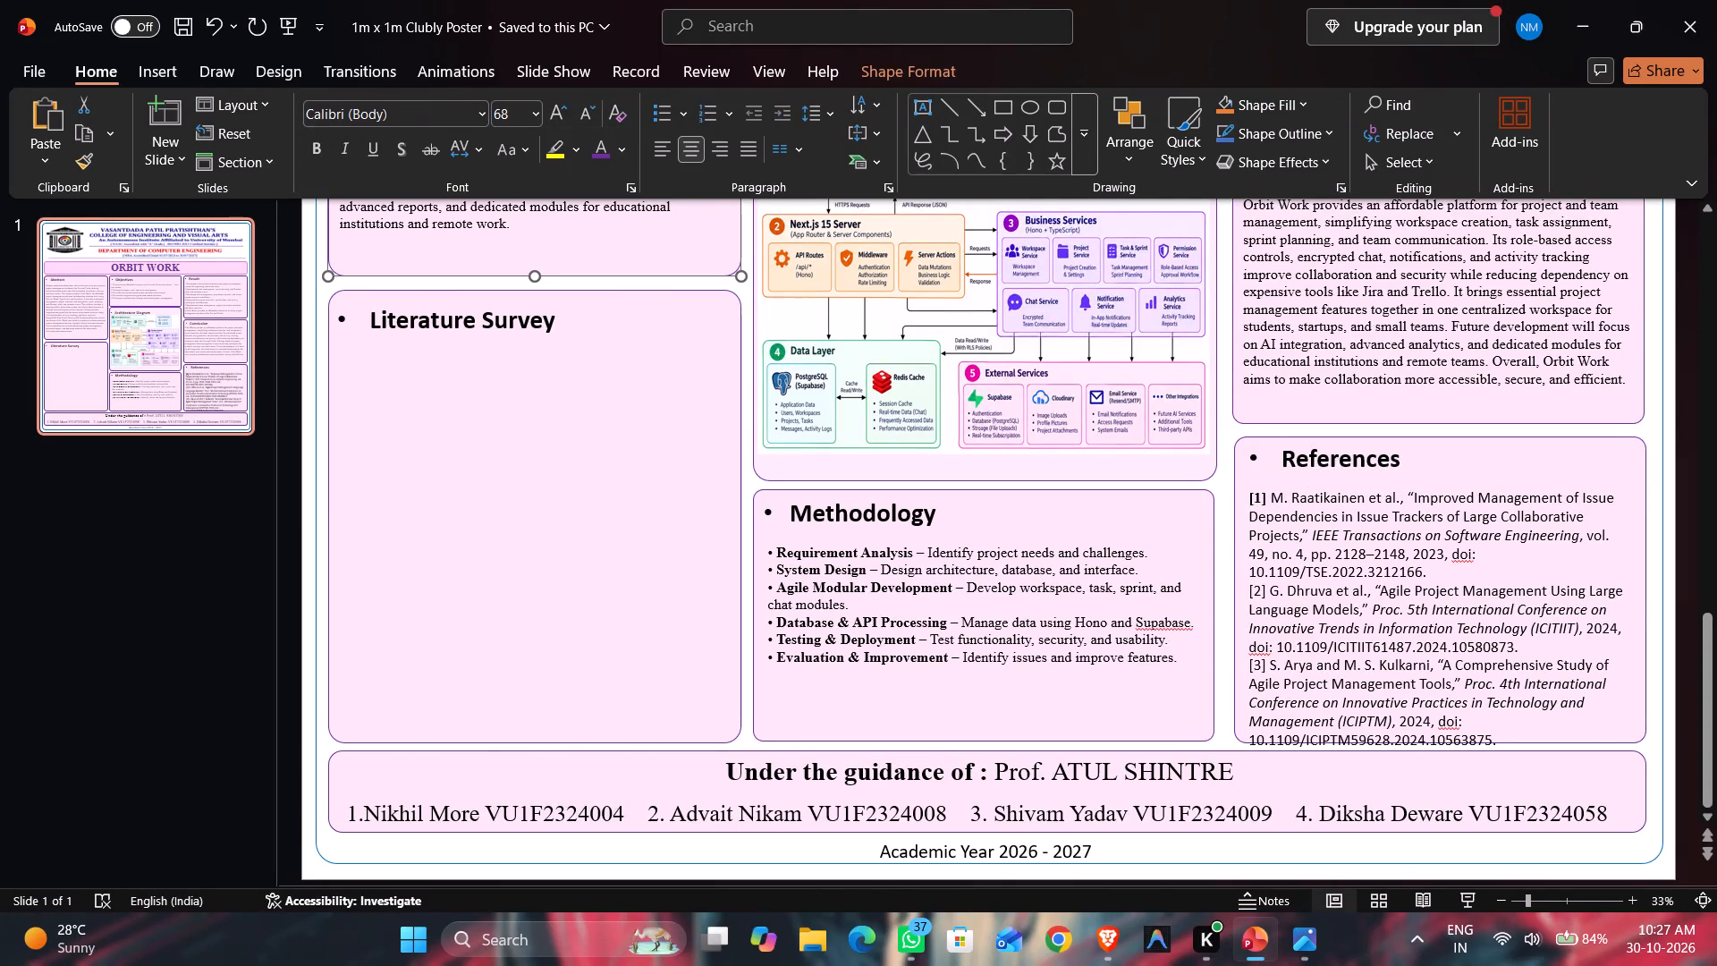
Set all the reference text in the References box to font size 30.
click(1370, 577)
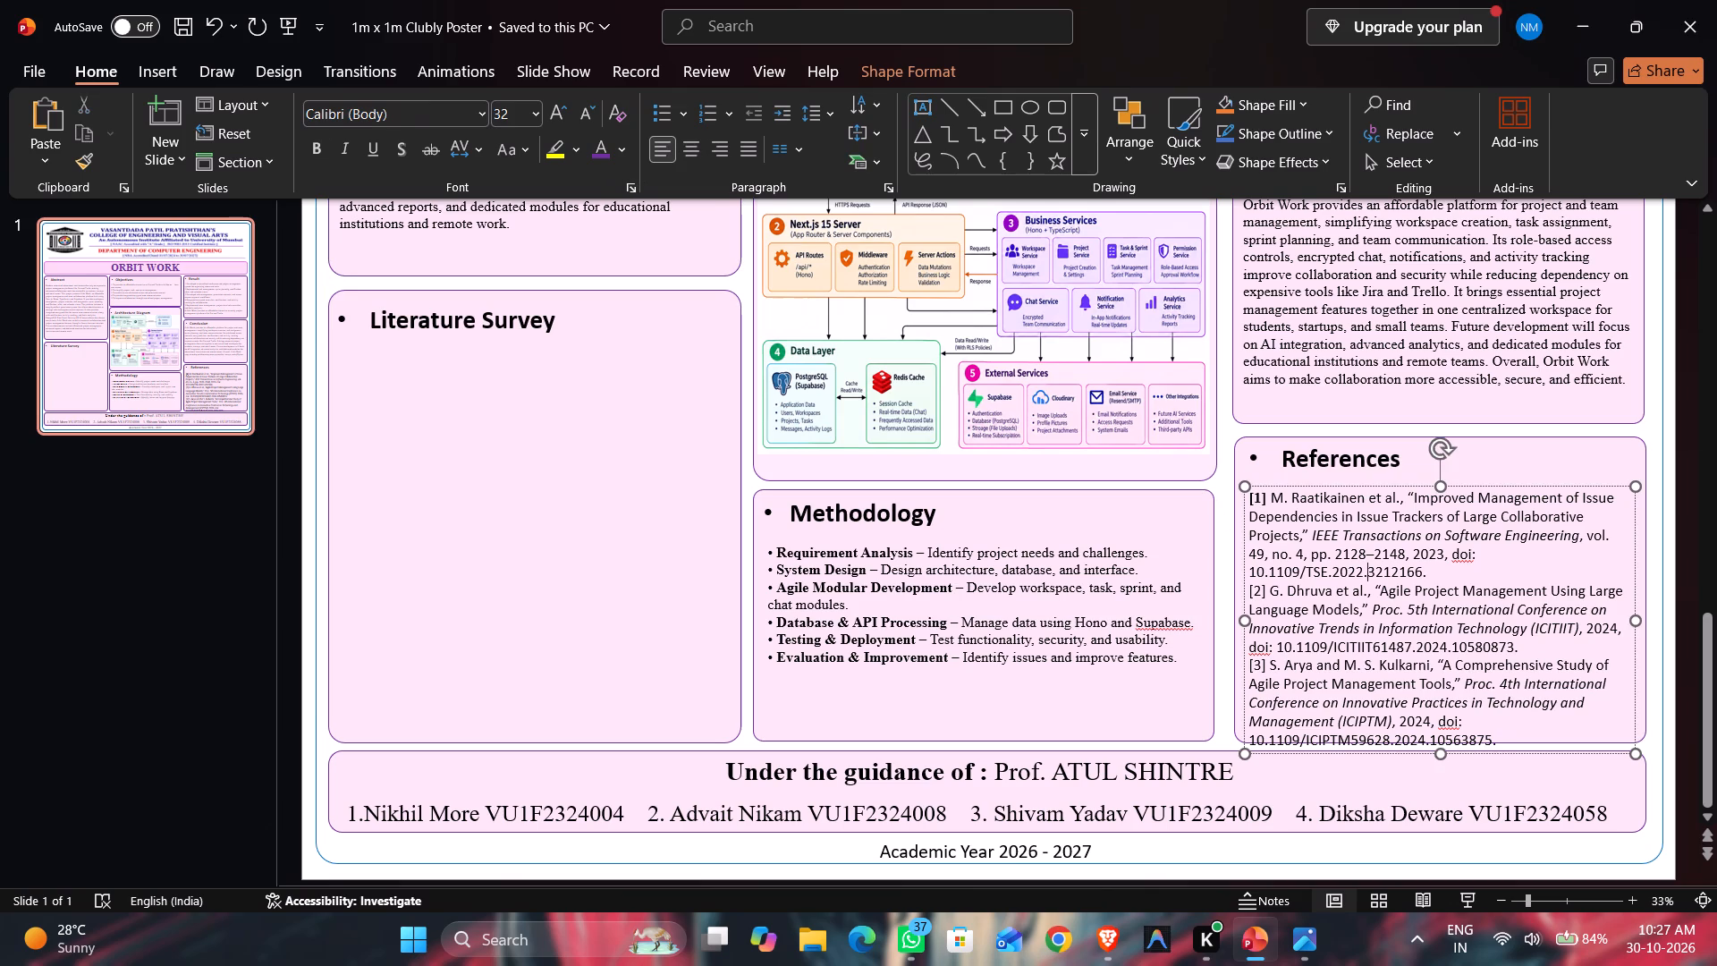
key(ctrl+a)
click(526, 112)
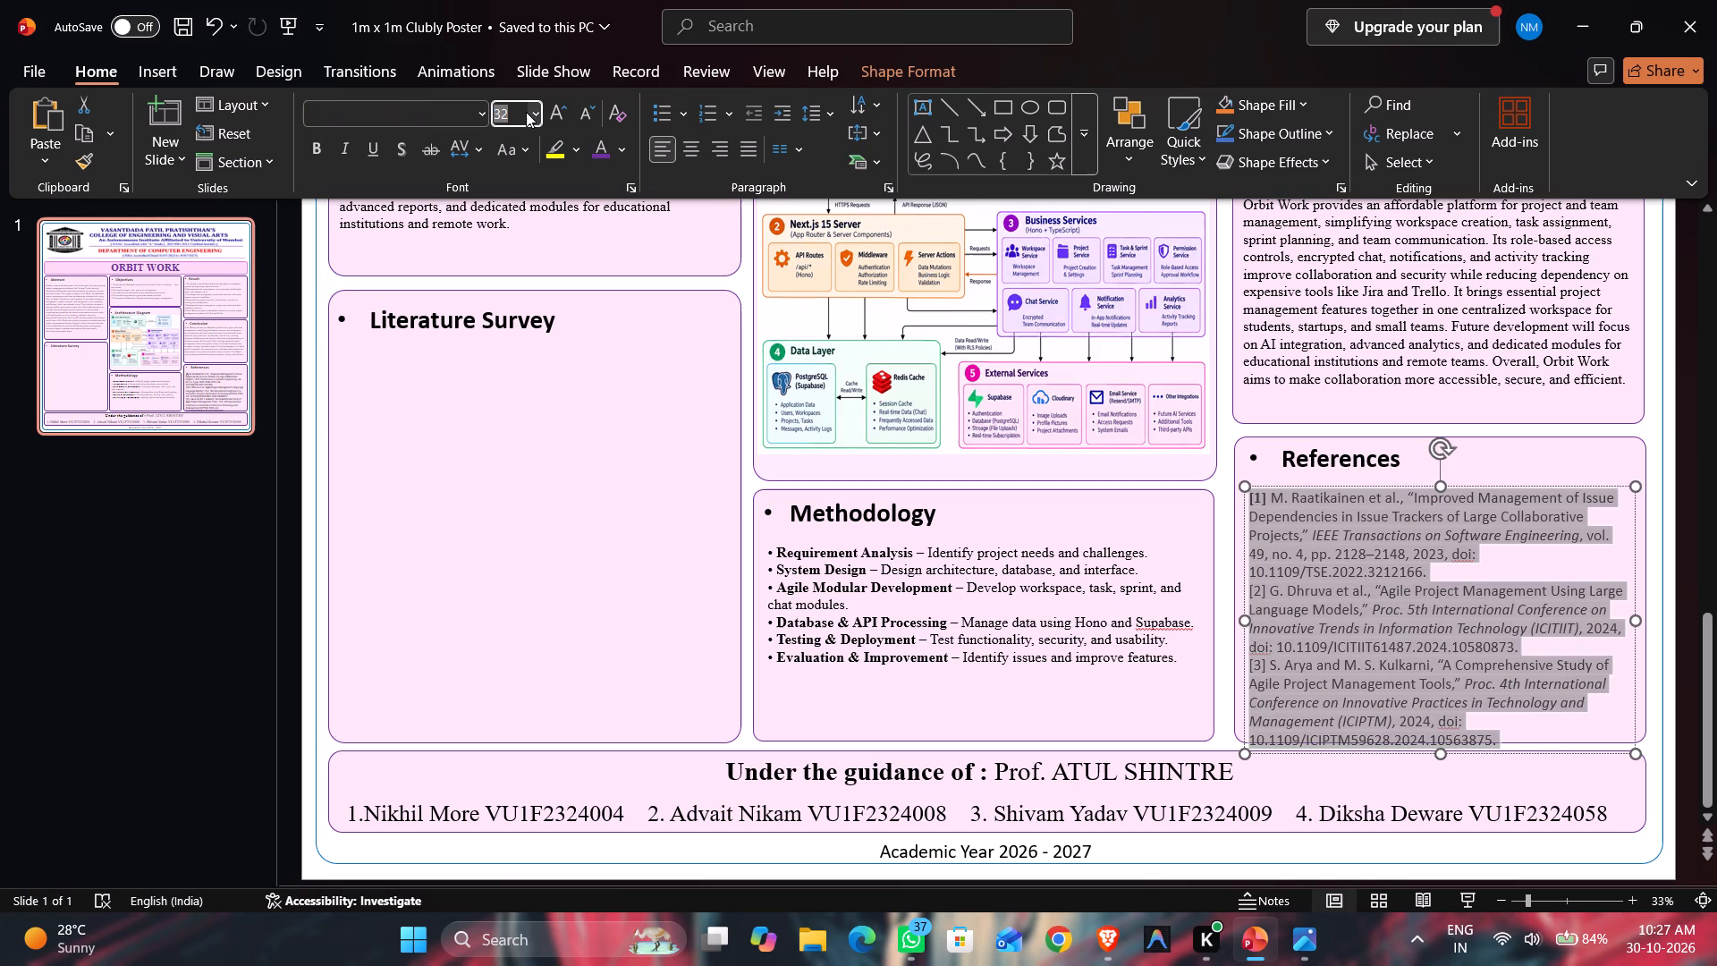
text(30)
key(Return)
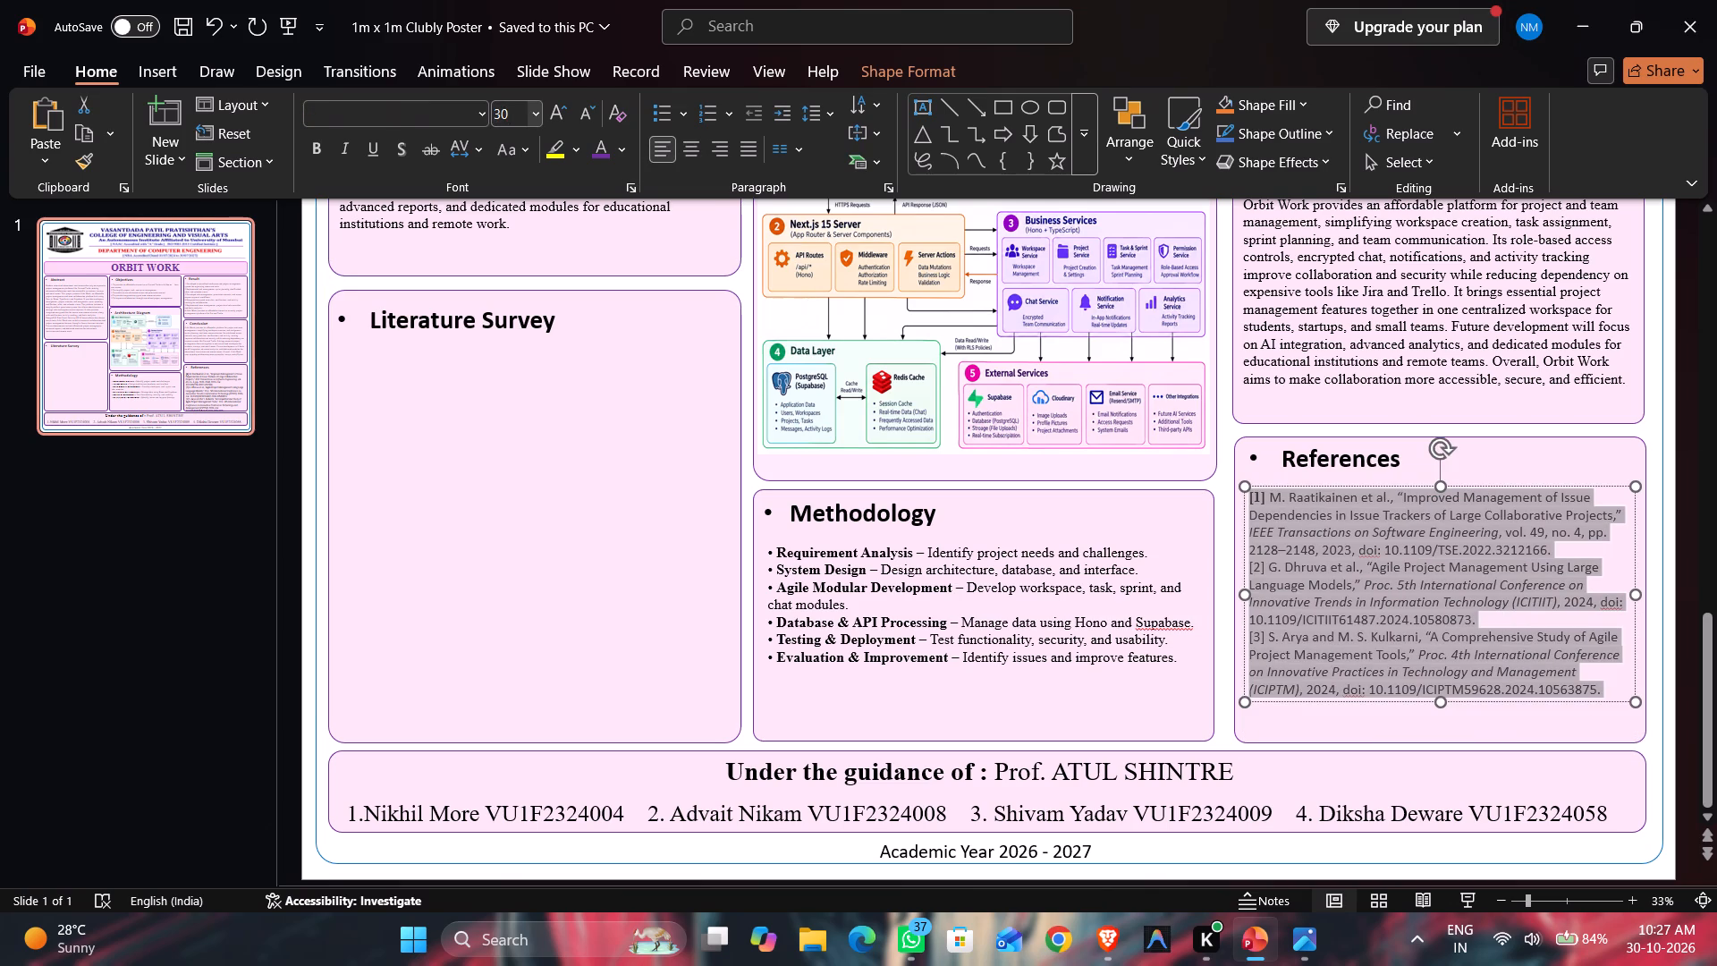
Make the [2] marker of the second reference bold and set its font to Times New Roman.
click(1292, 557)
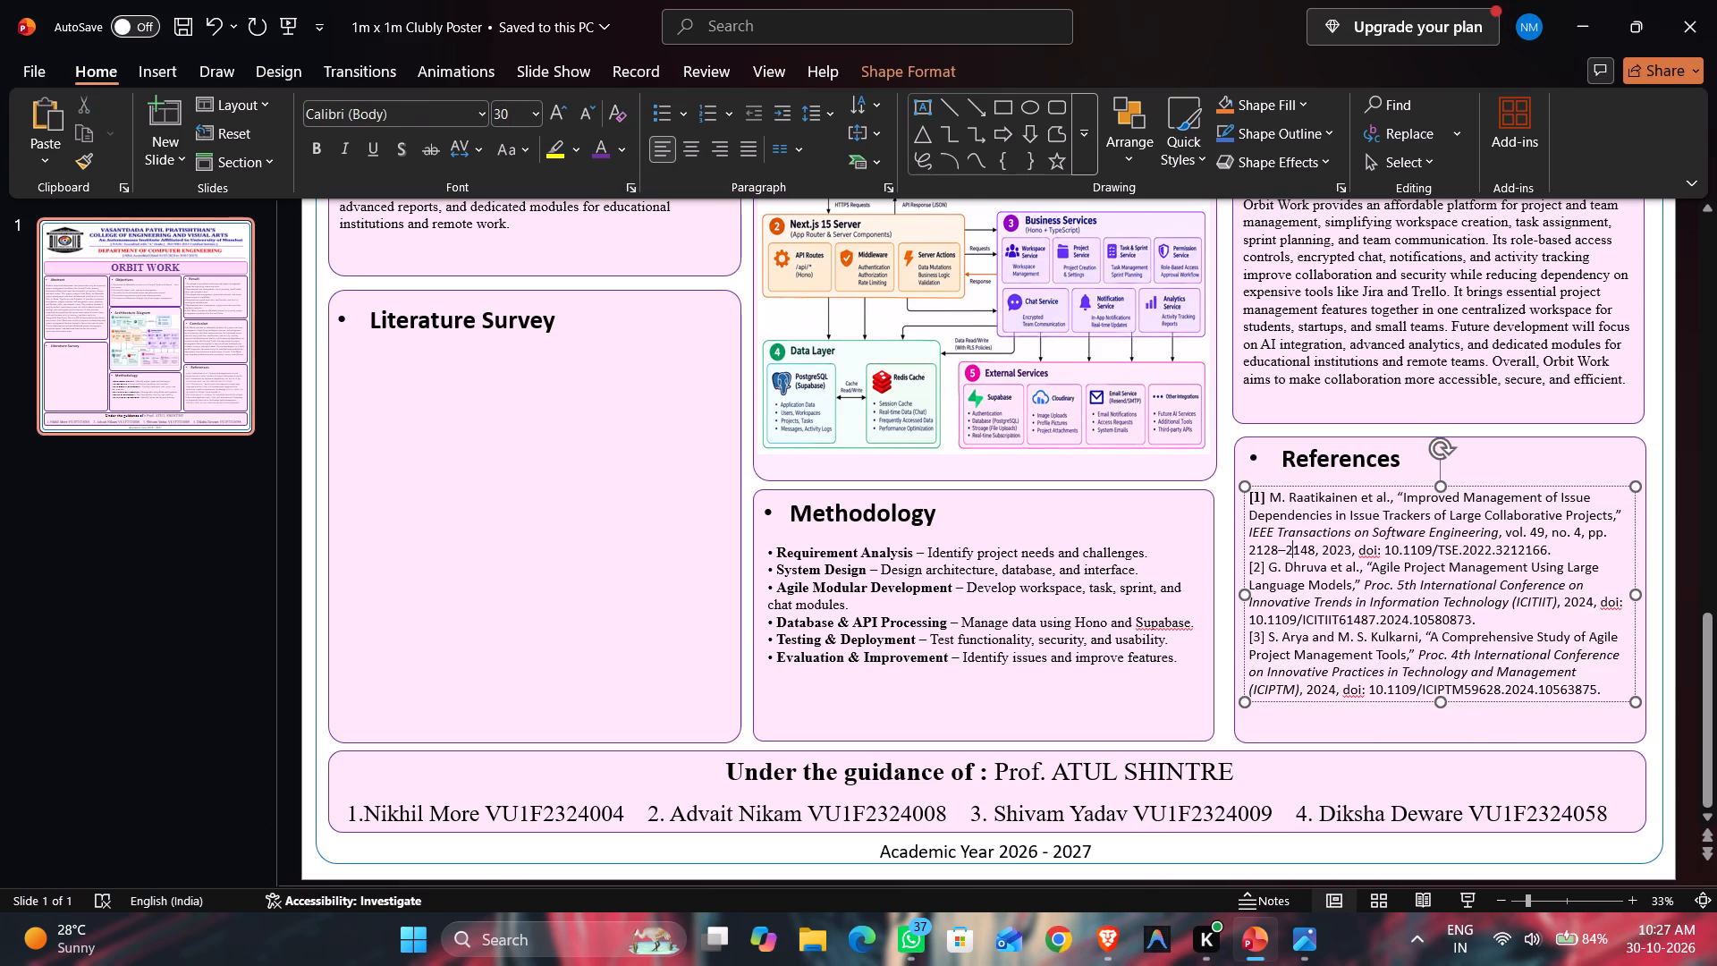
drag(1264, 567, 1247, 566)
click(1267, 525)
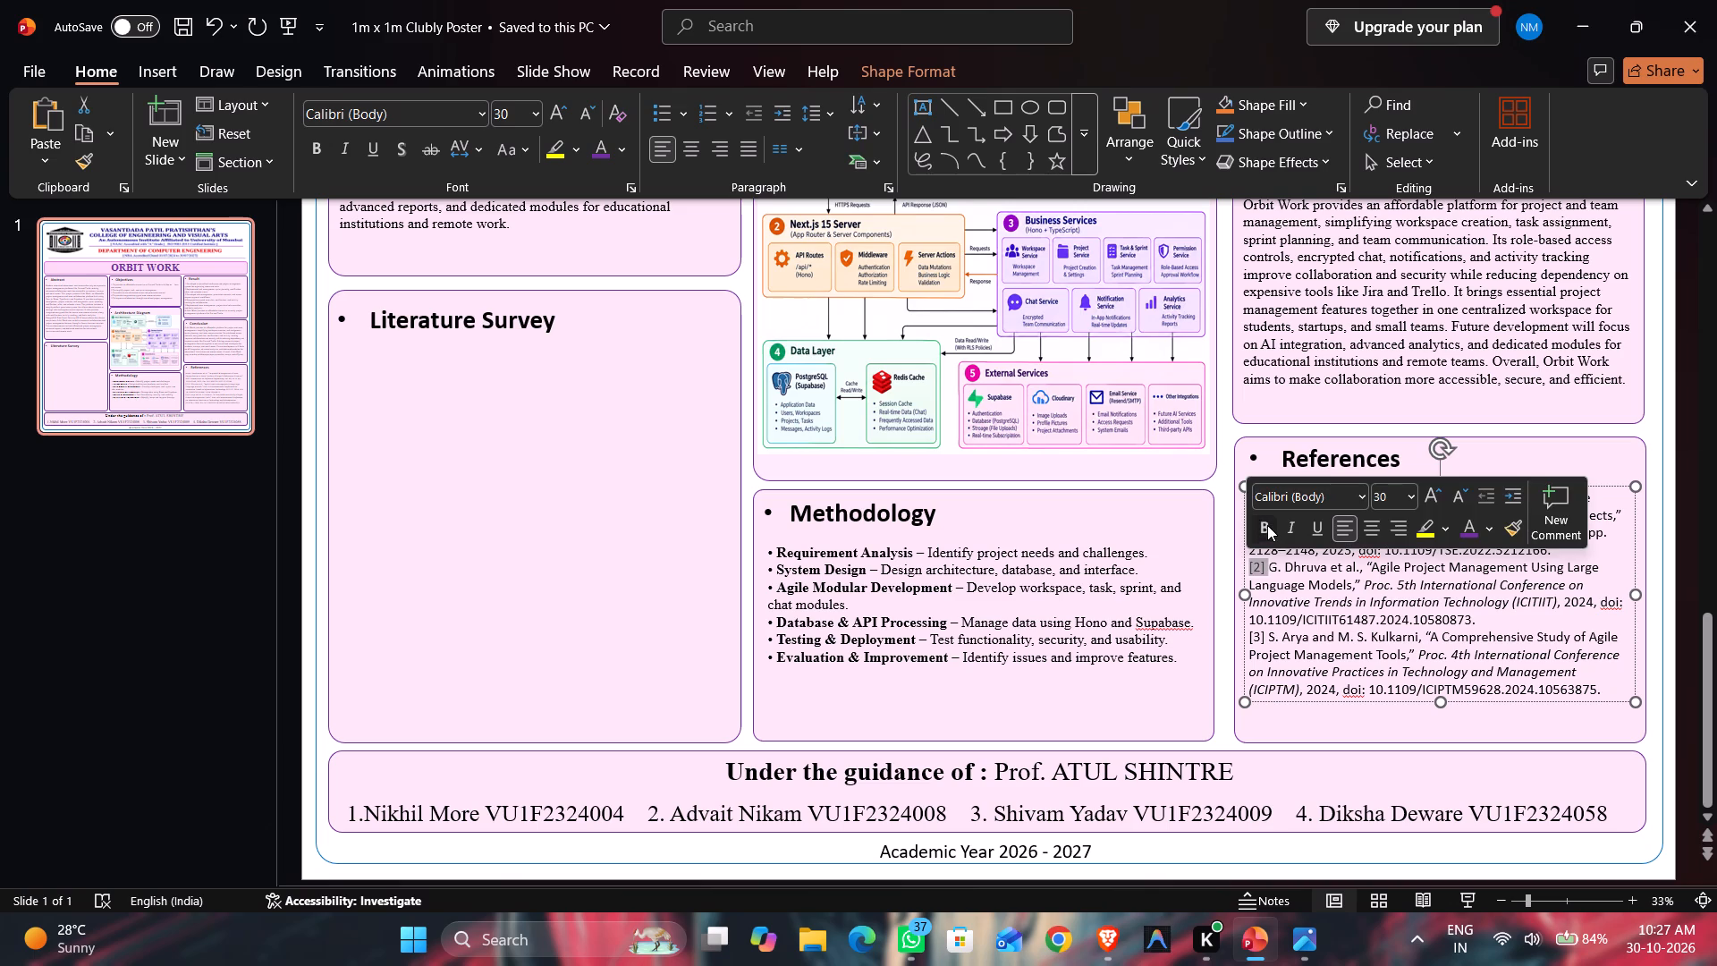
click(1358, 499)
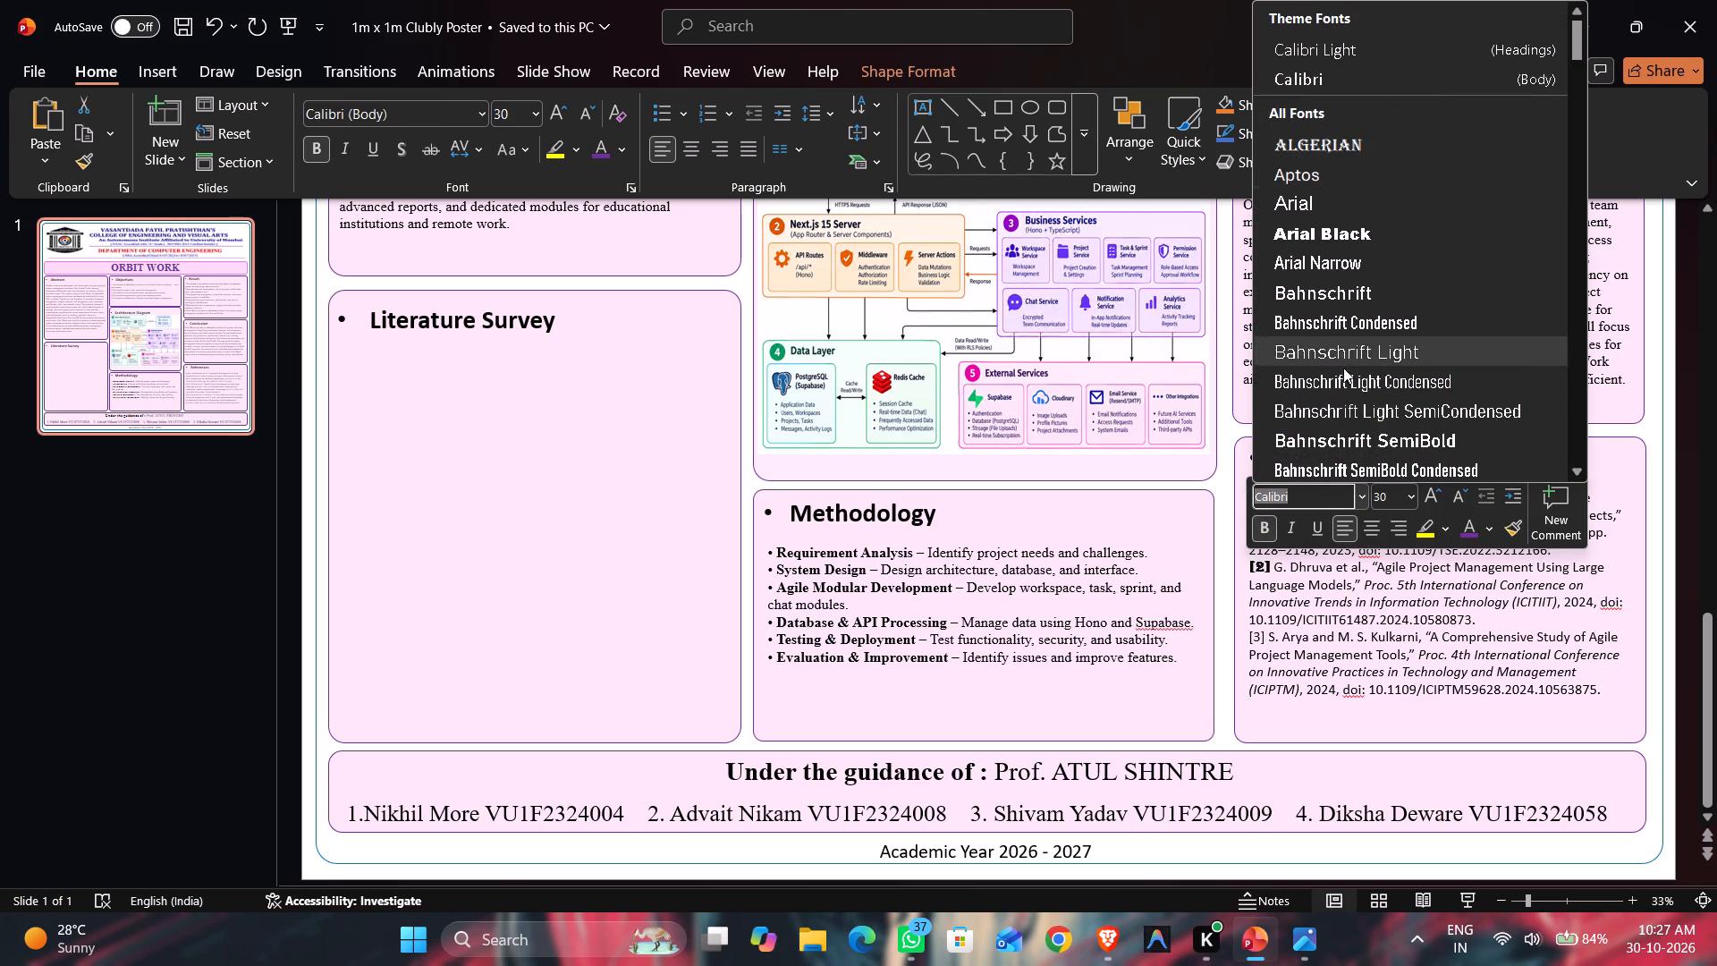
text(tim)
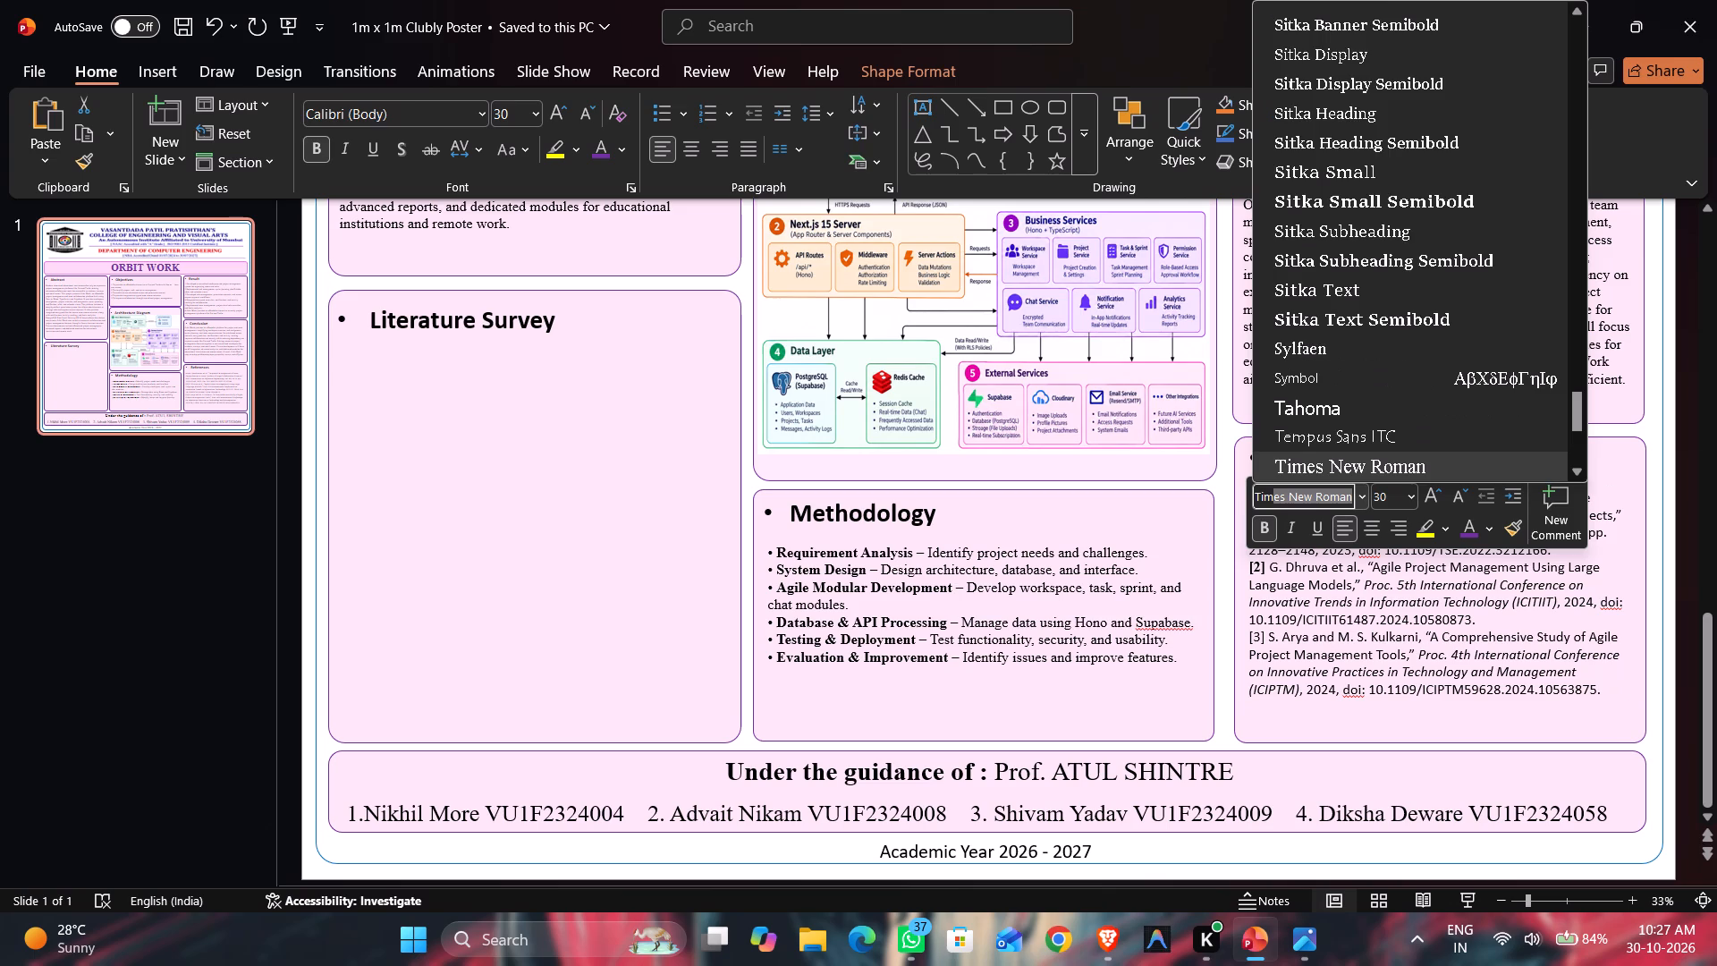
key(Return)
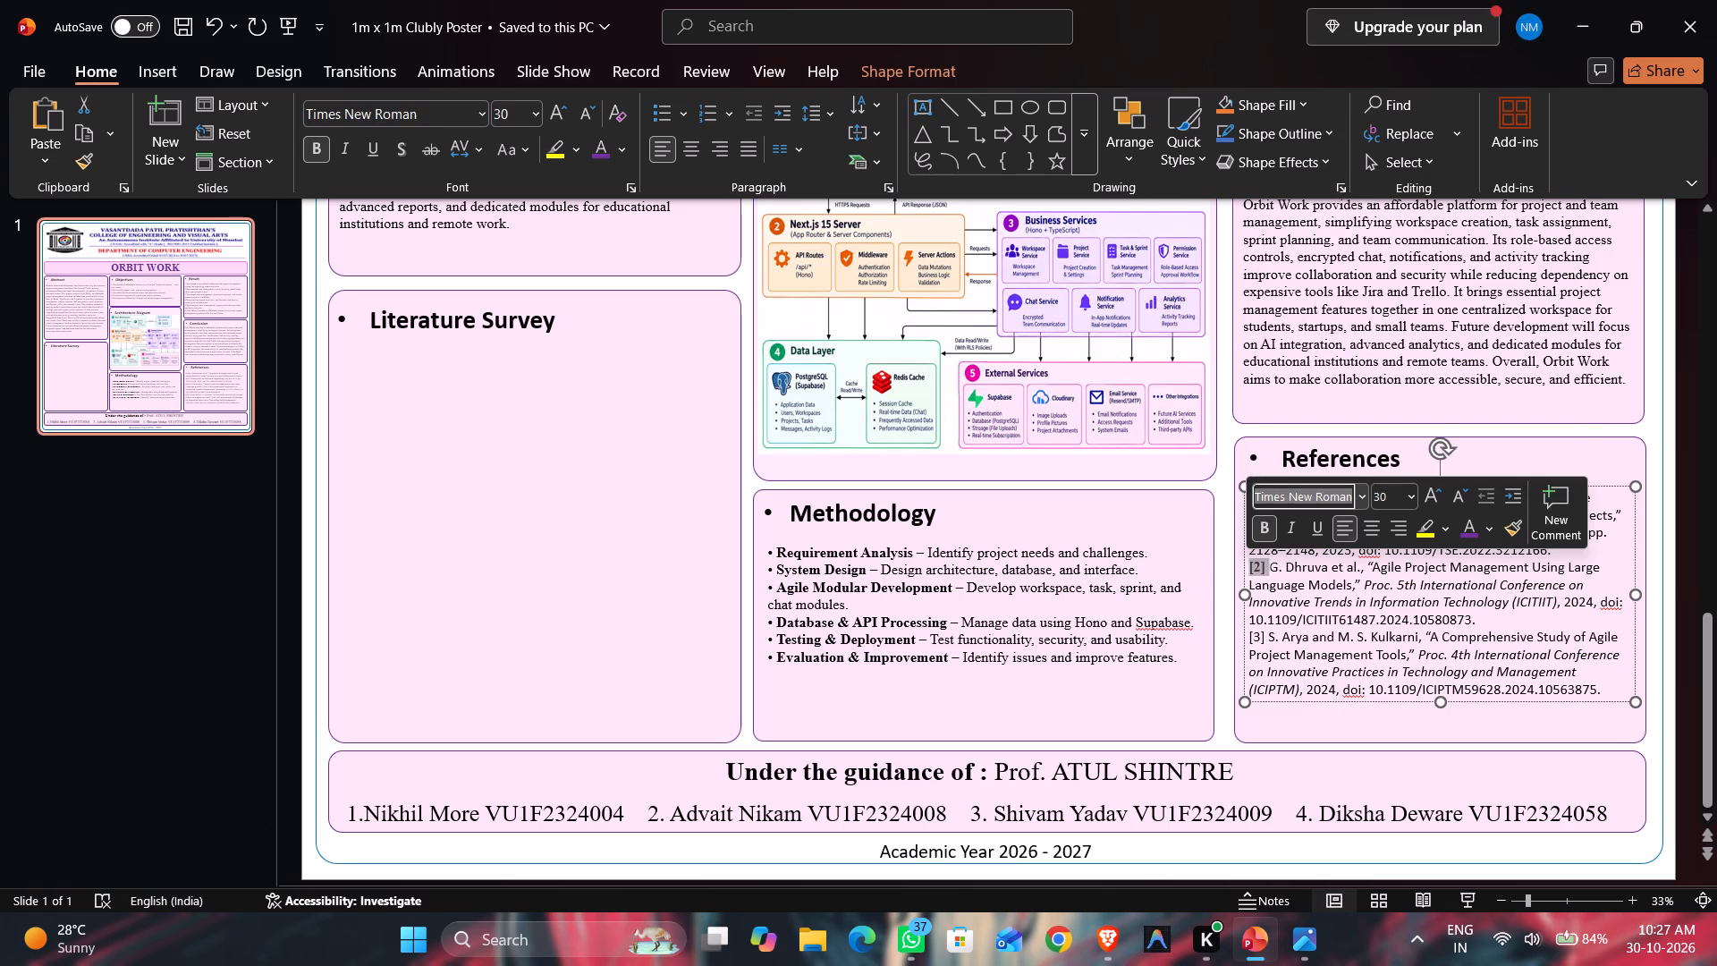
Make the [3] marker of the third reference bold and set its font to Times New Roman.
drag(1262, 640, 1253, 640)
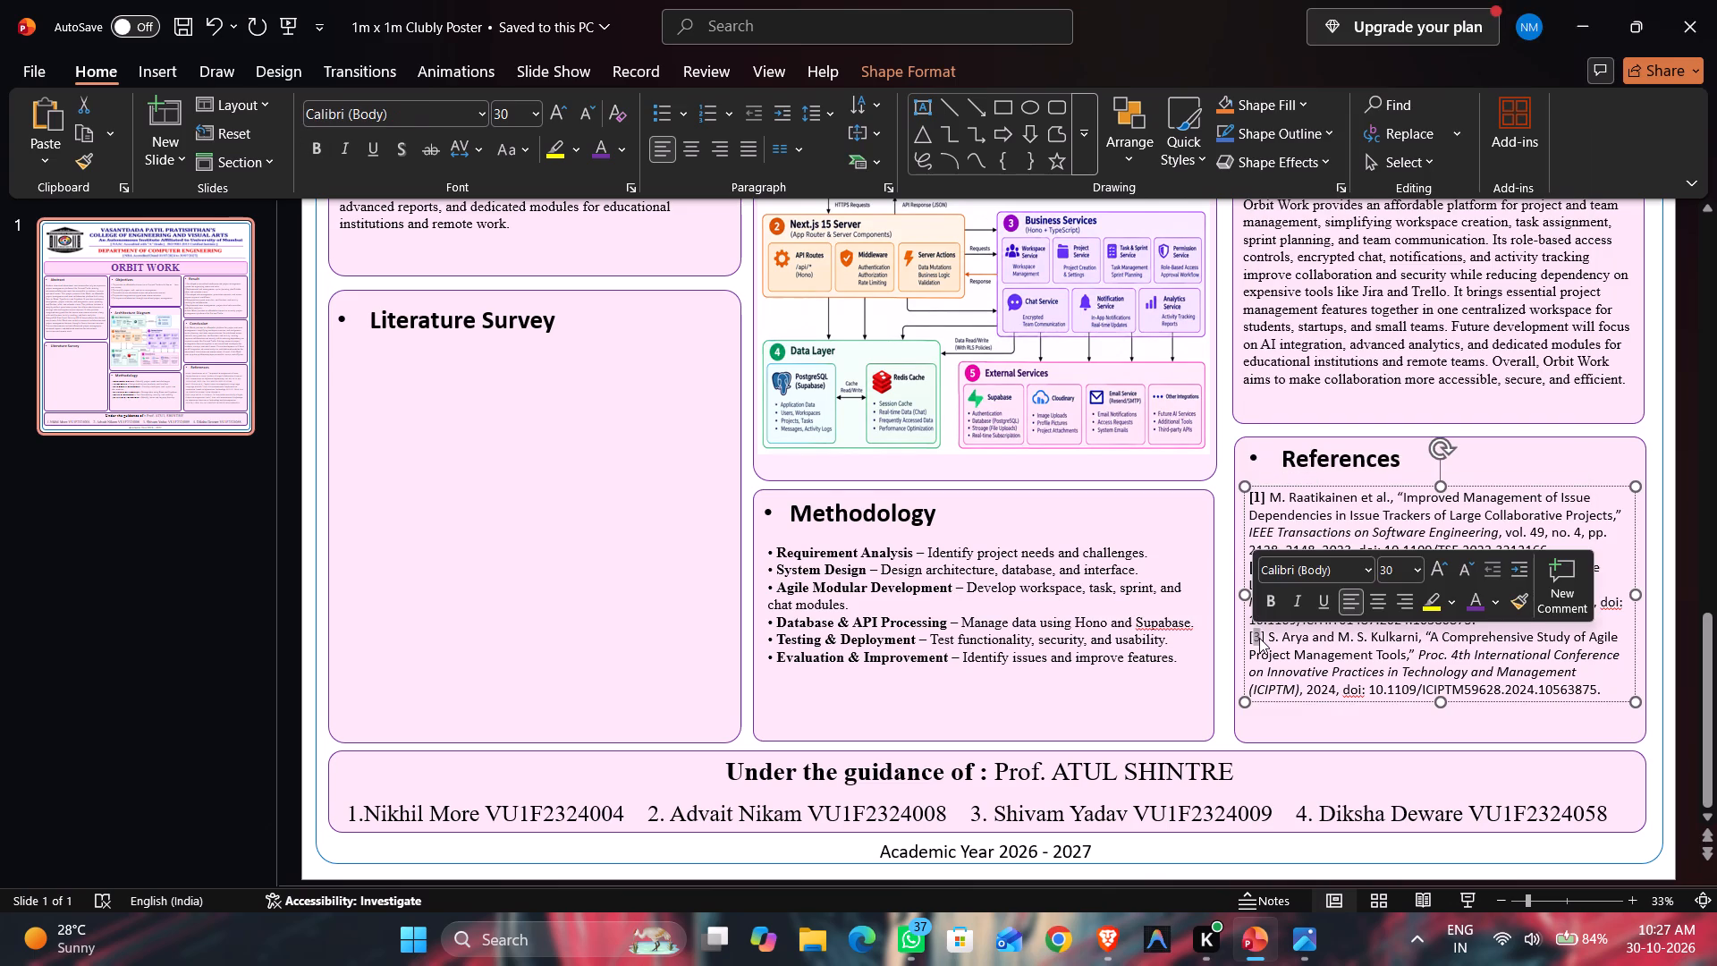
drag(1264, 640, 1248, 640)
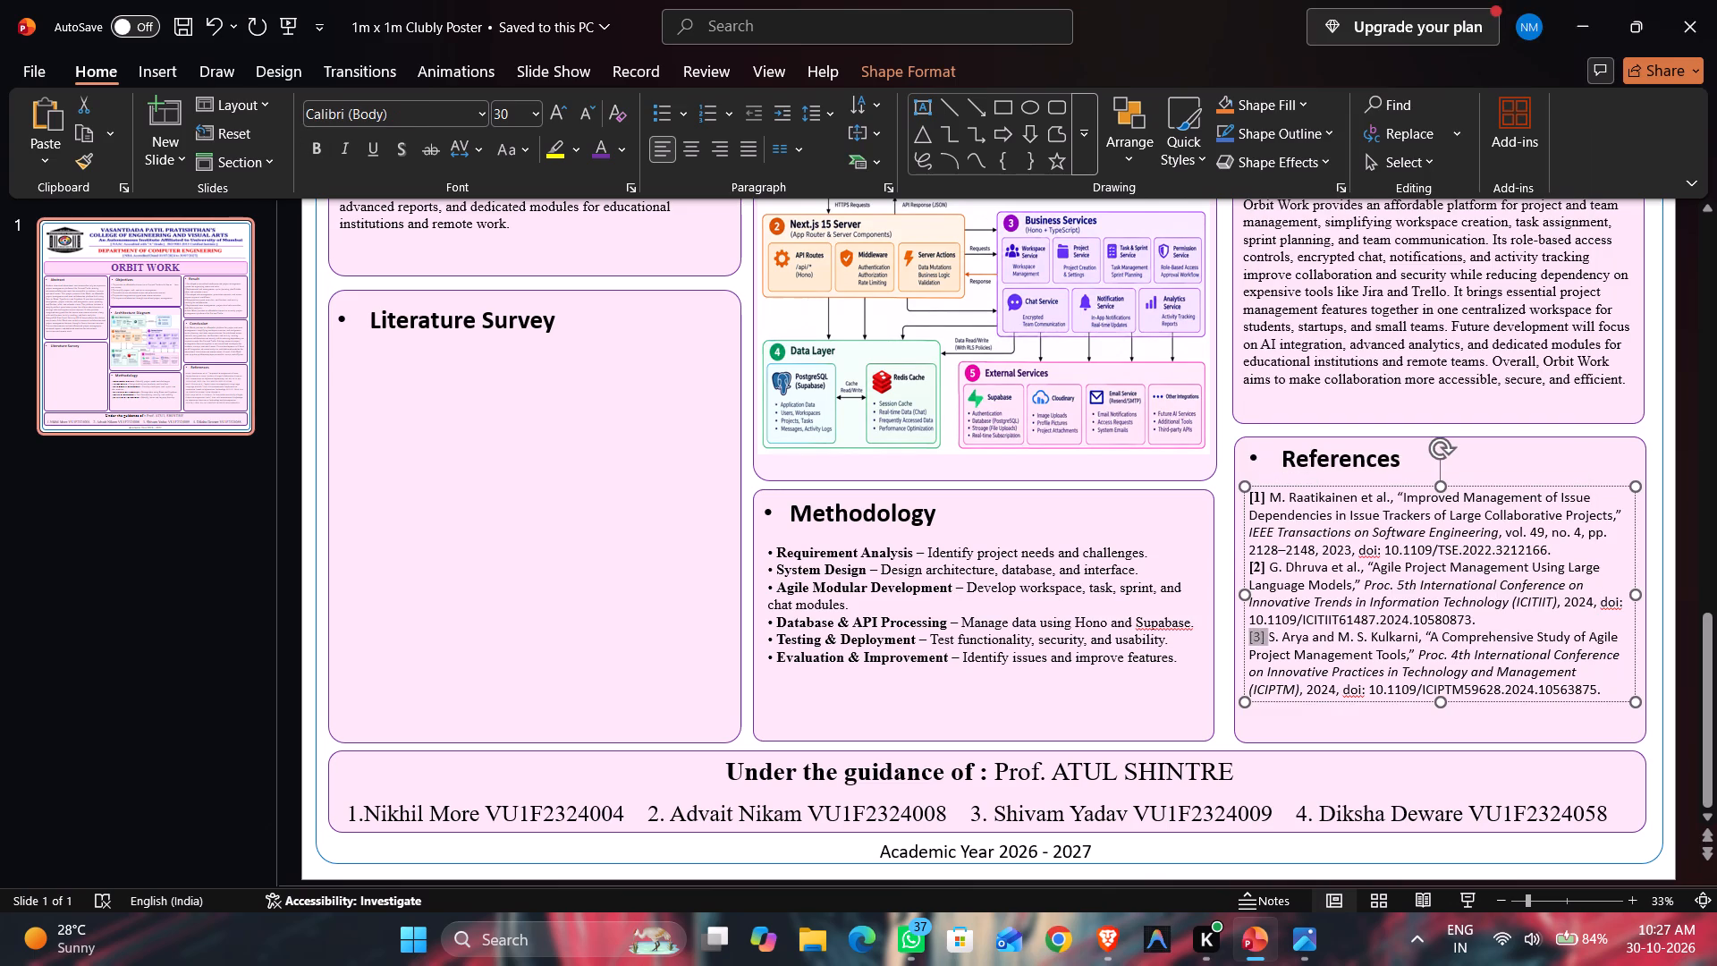
drag(1248, 640, 1247, 640)
click(1261, 599)
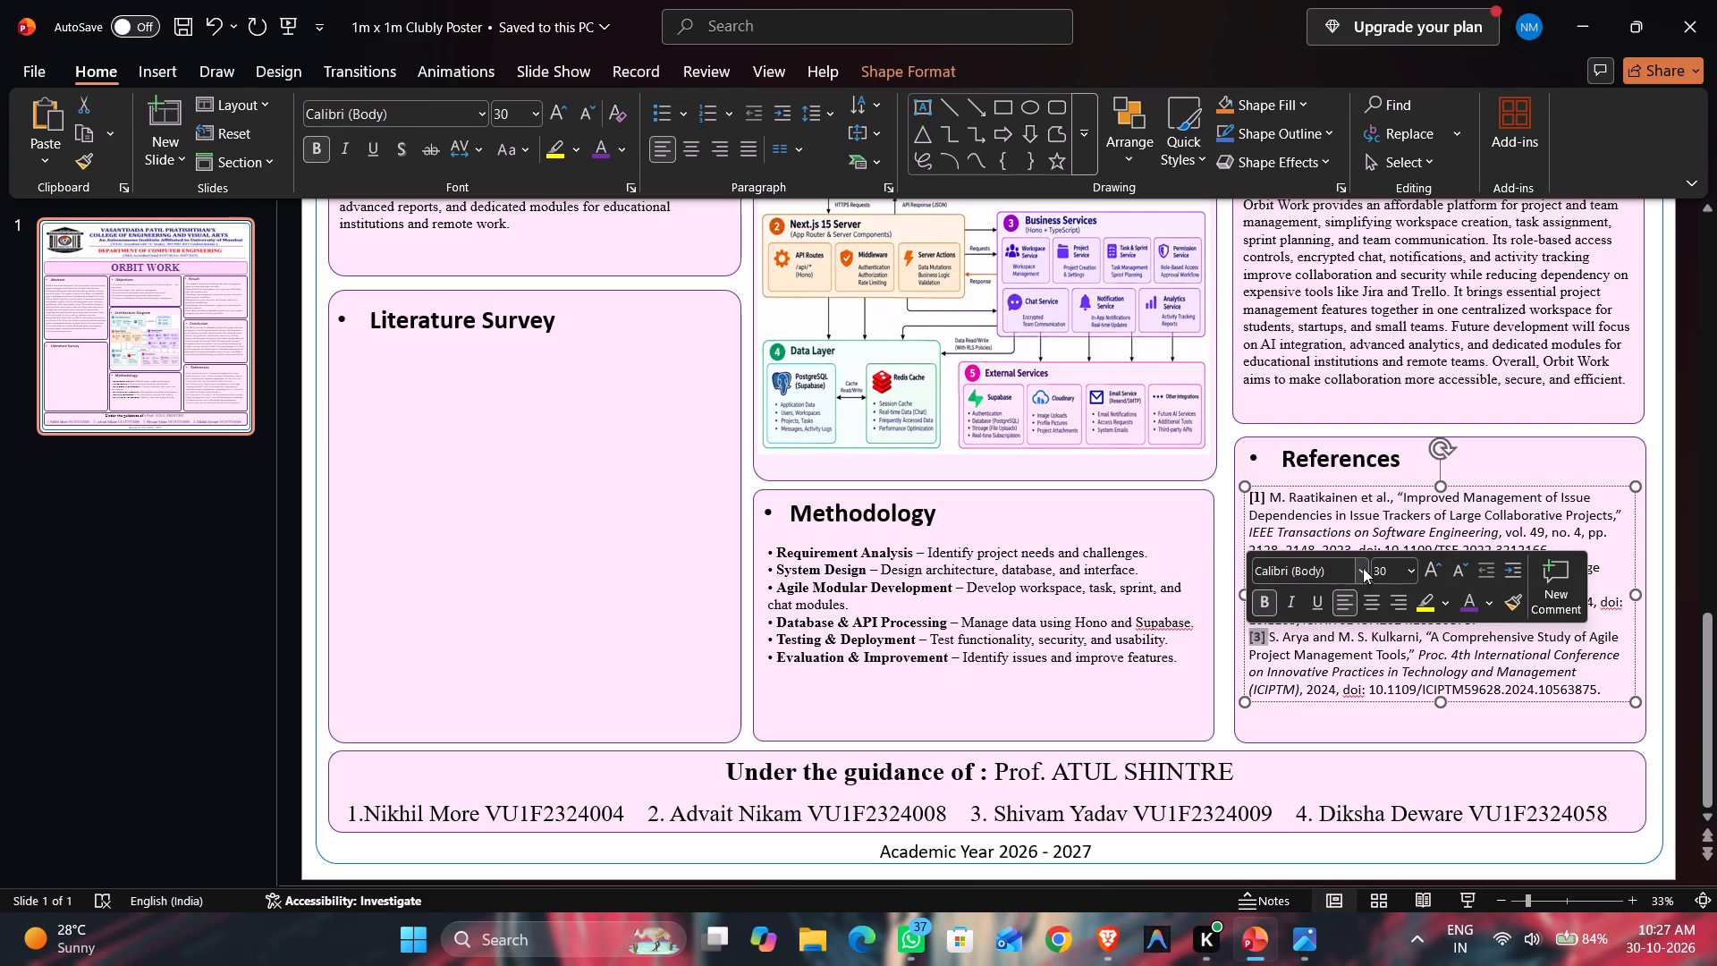
click(1361, 571)
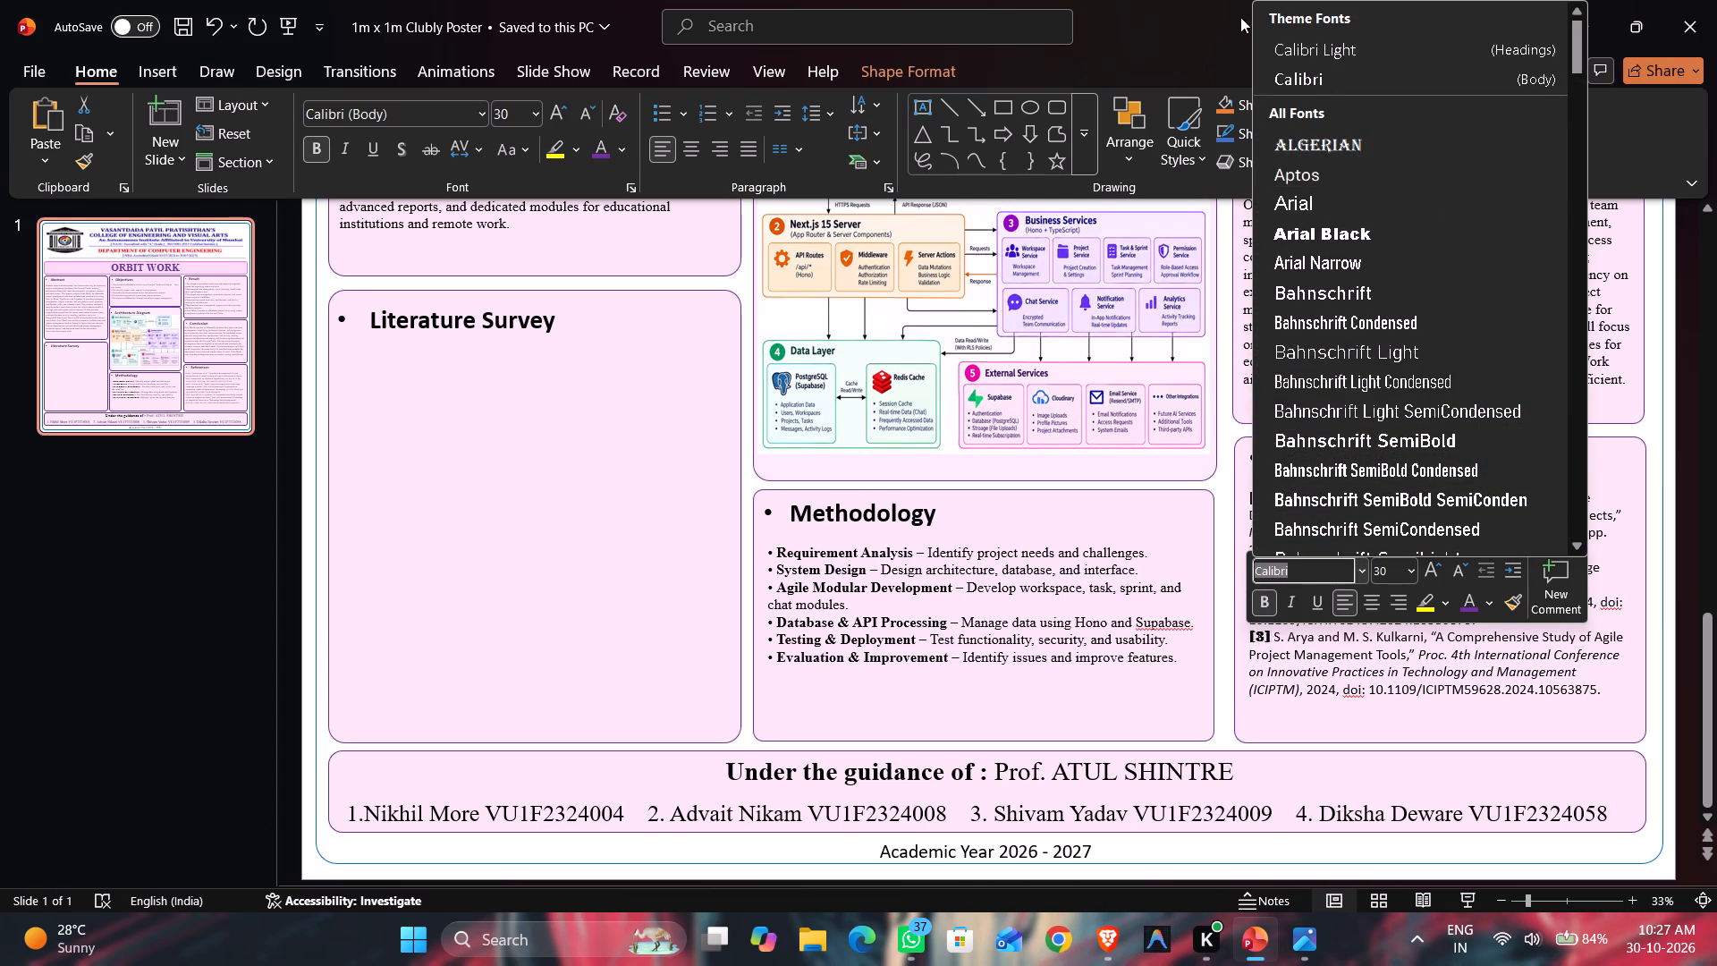
text(ti)
key(Return)
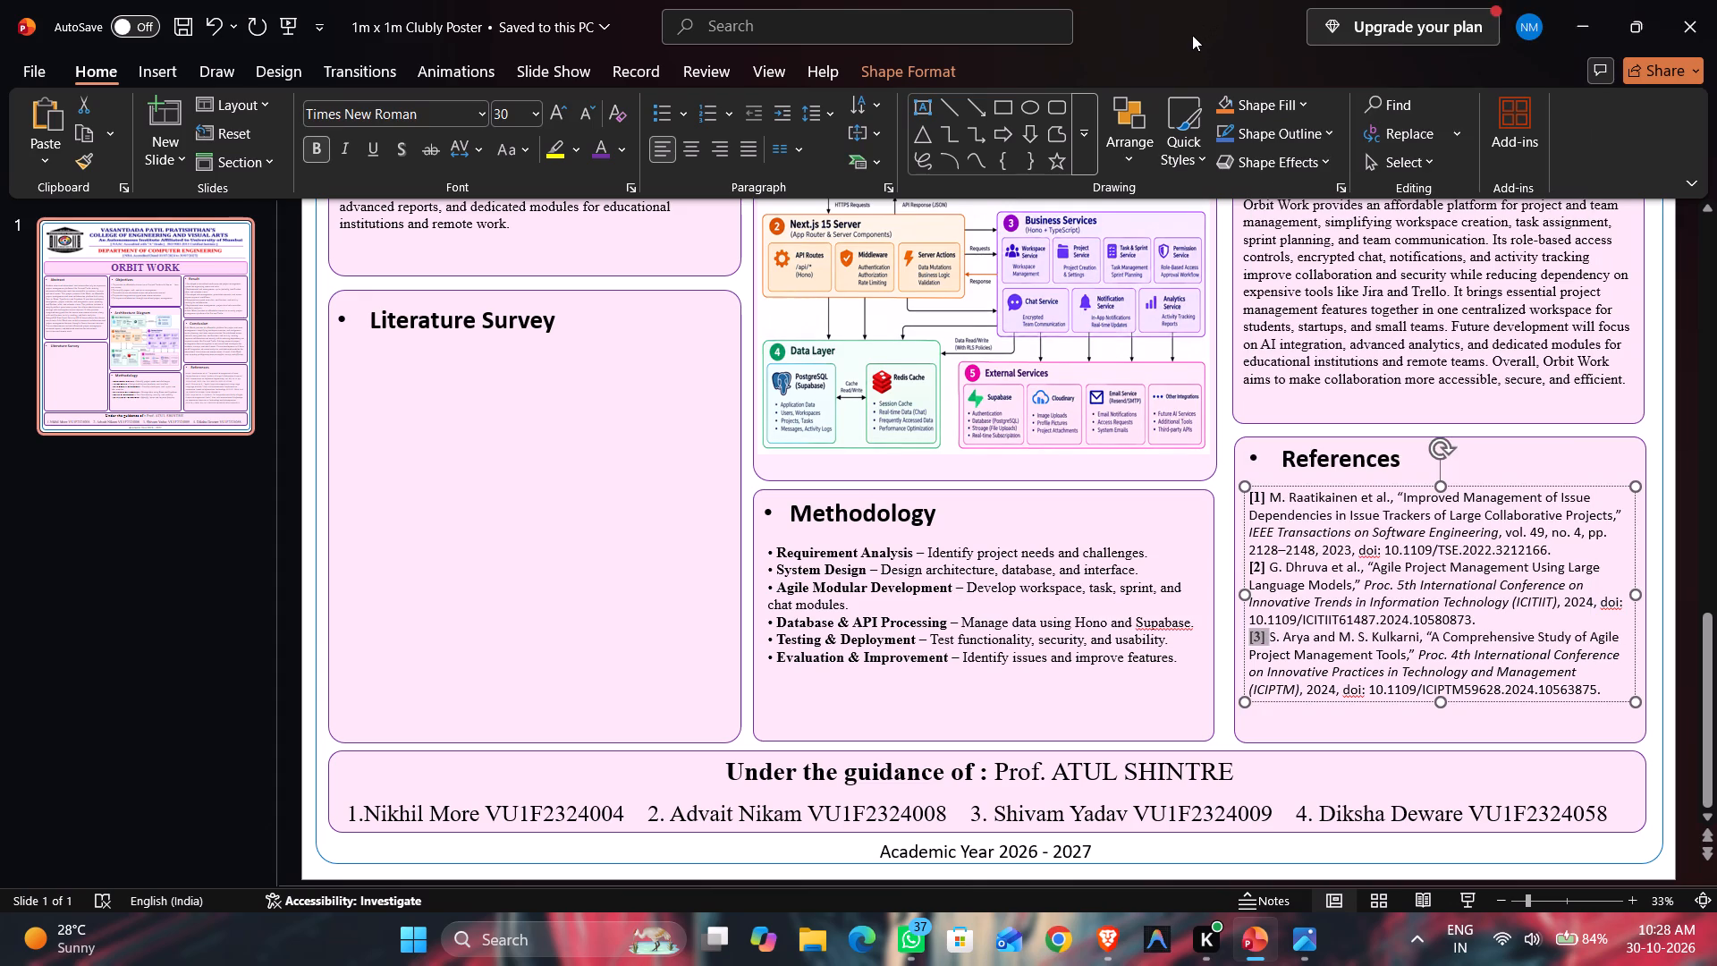
Select all the reference text in the References box.
double_click(1451, 606)
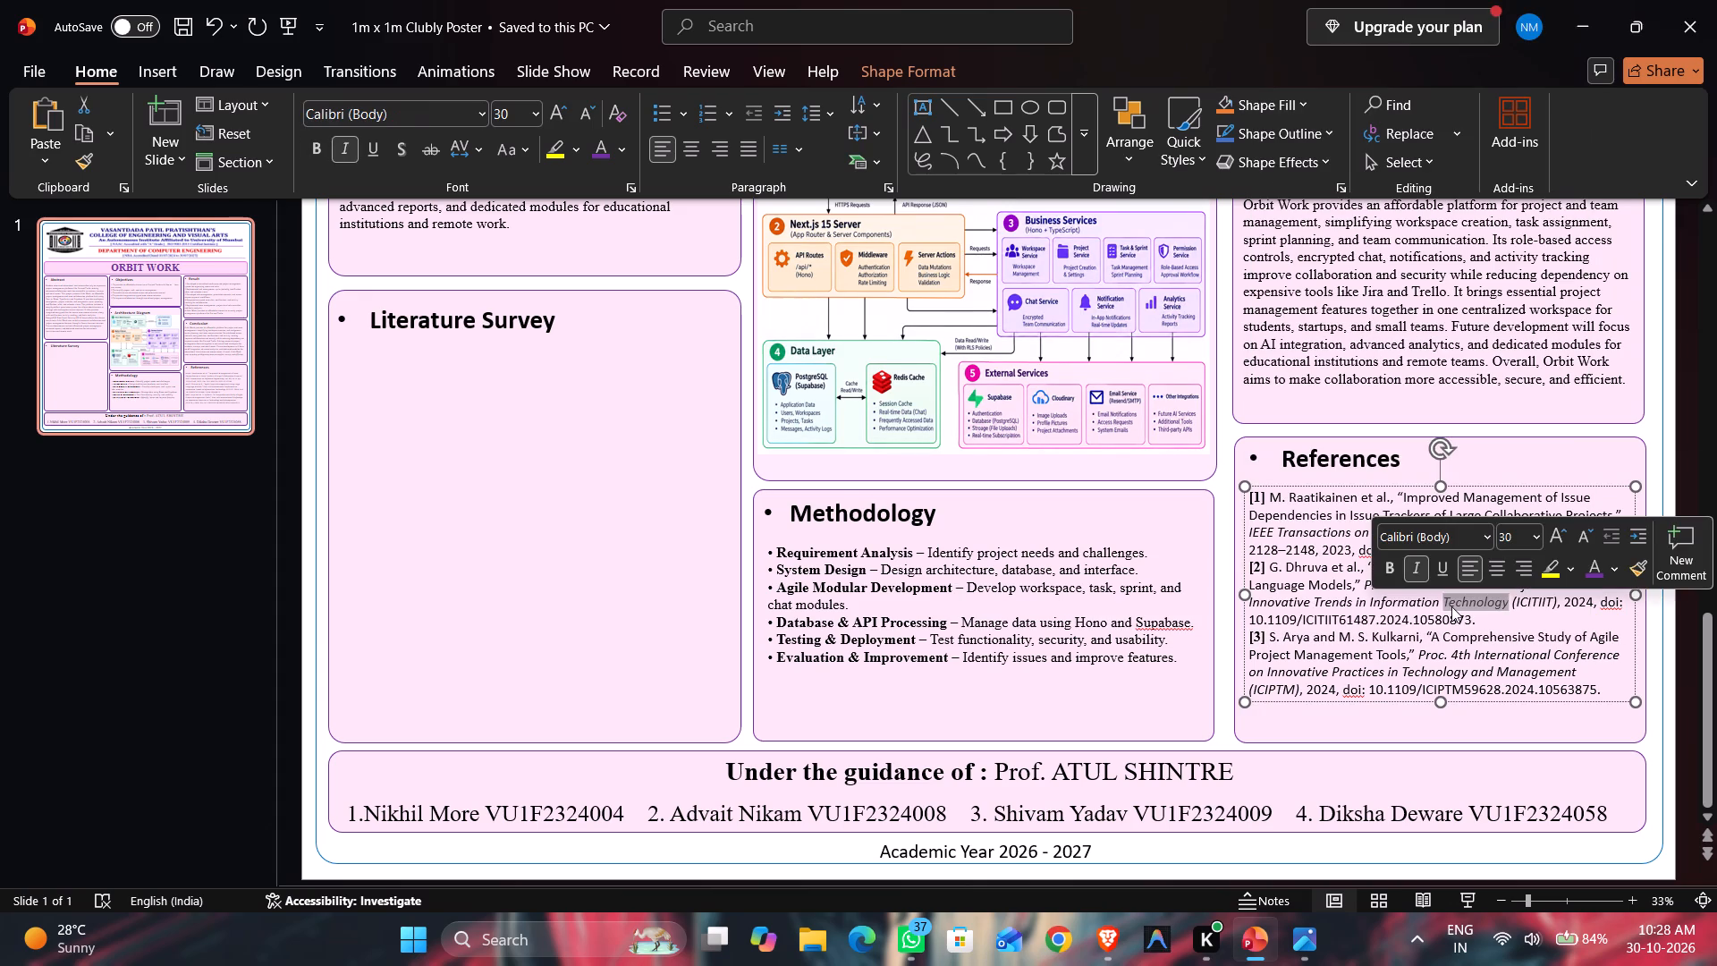
key(ctrl+a)
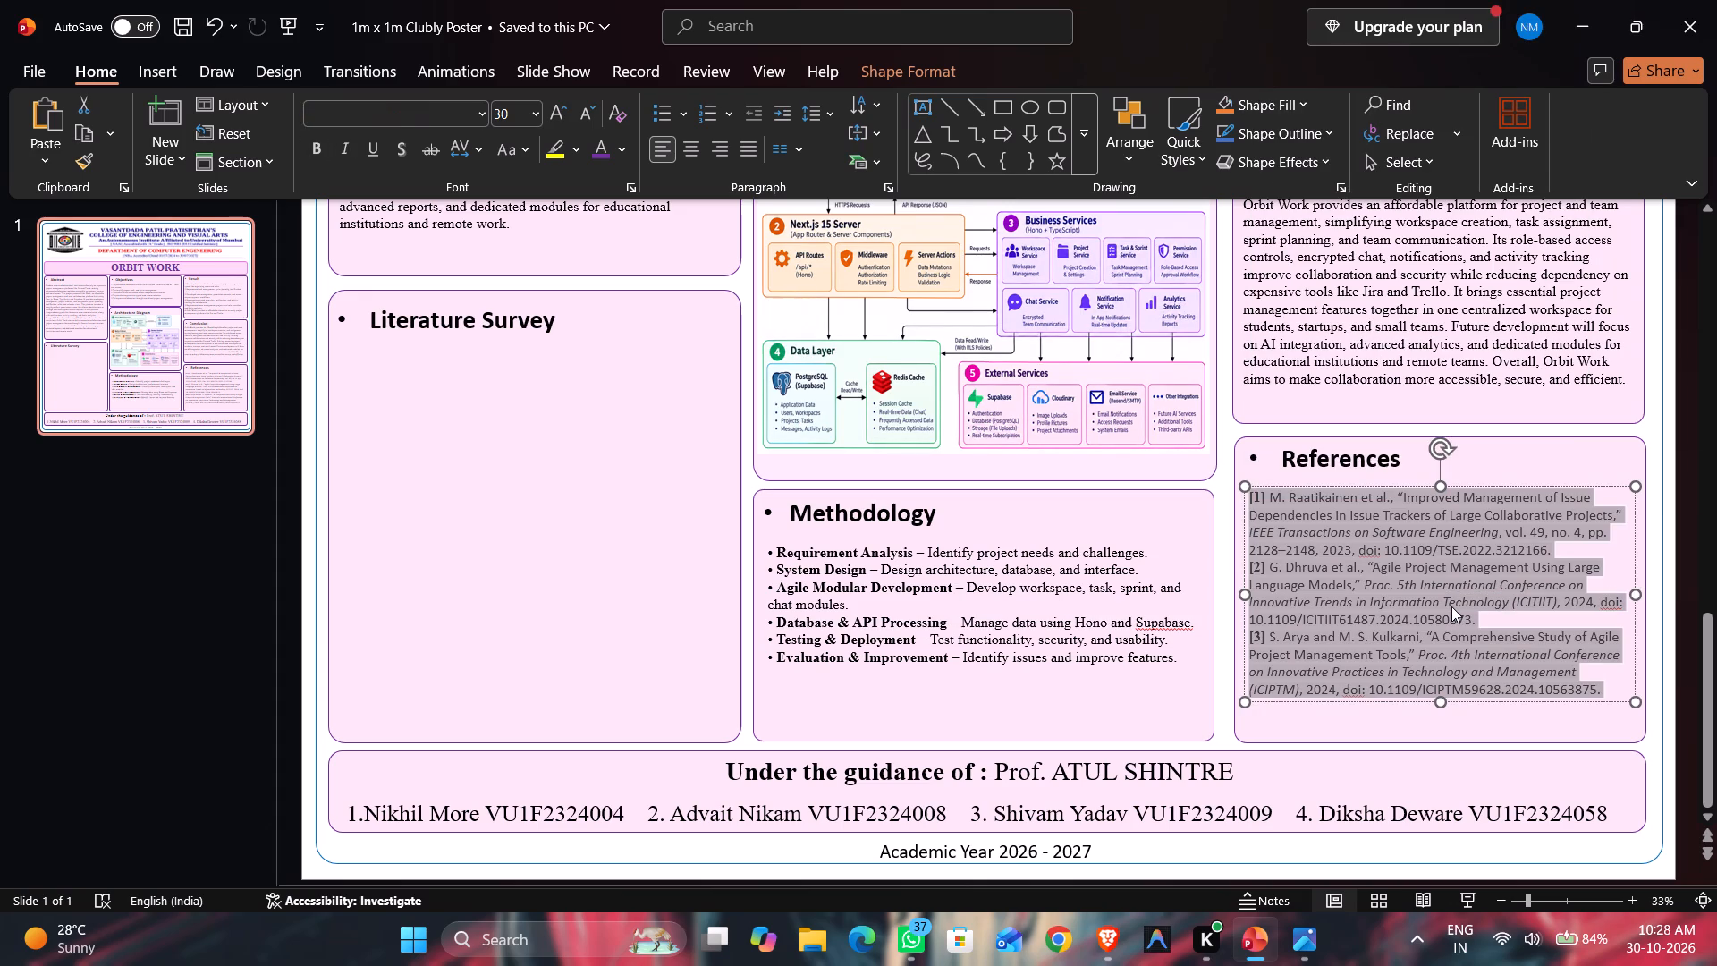
Set the font of all the selected reference text in the References box to Times New Roman.
right_click(1451, 606)
click(1469, 649)
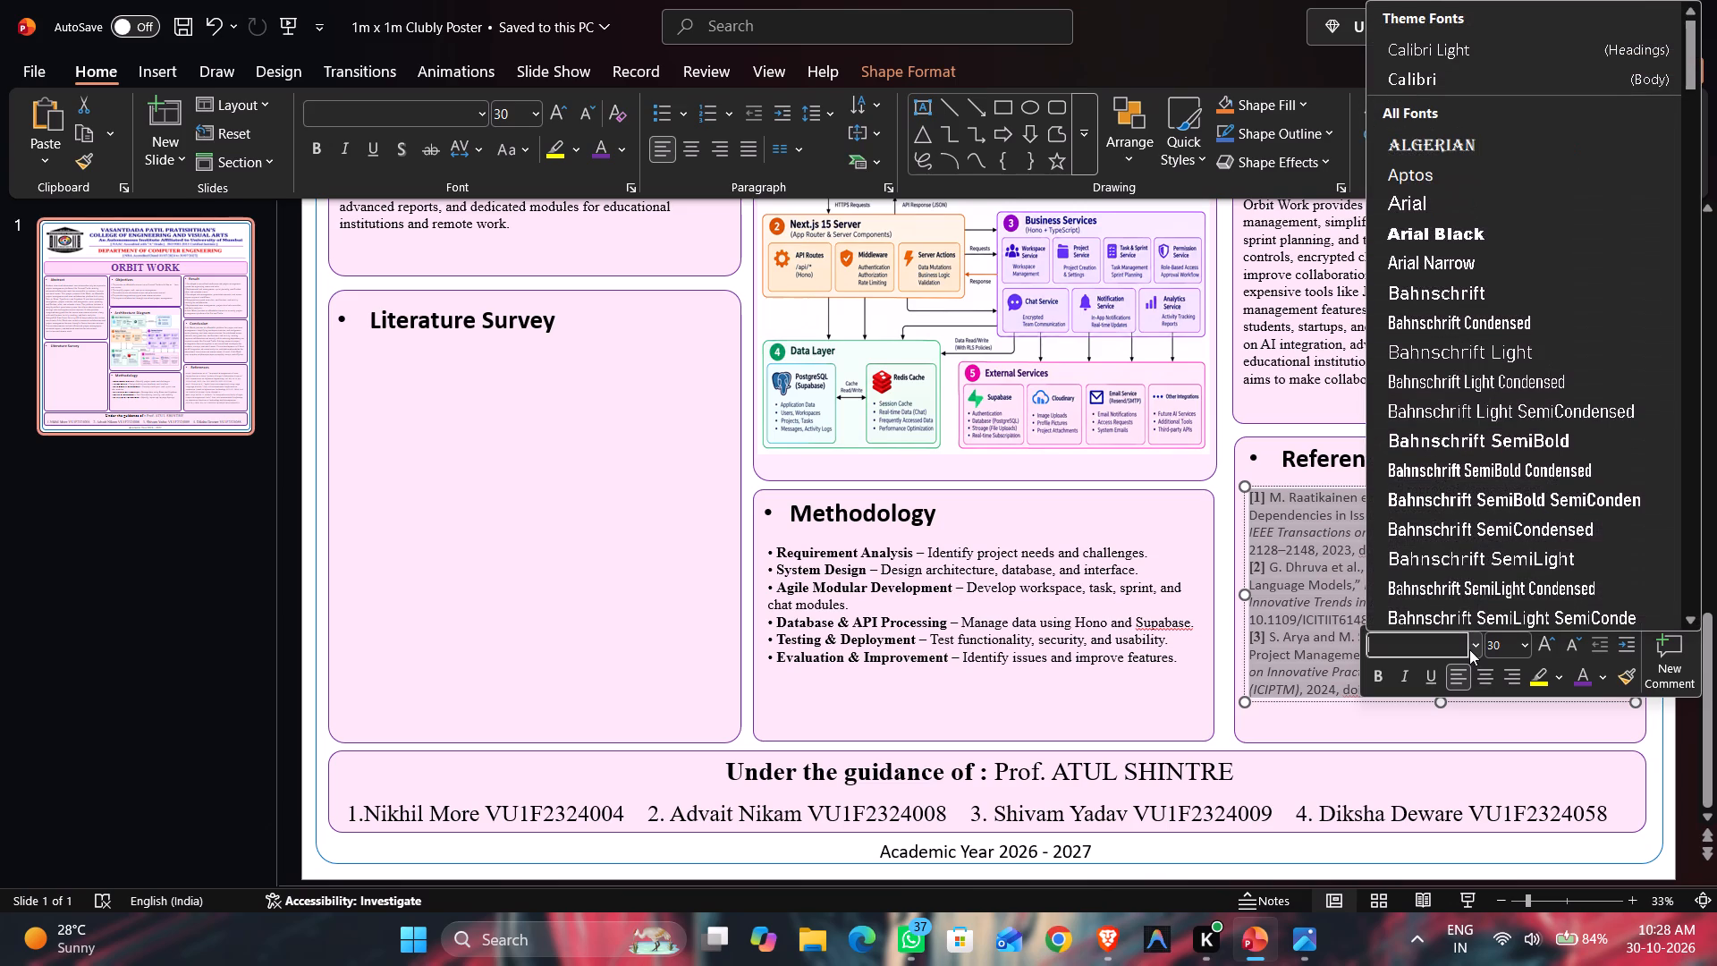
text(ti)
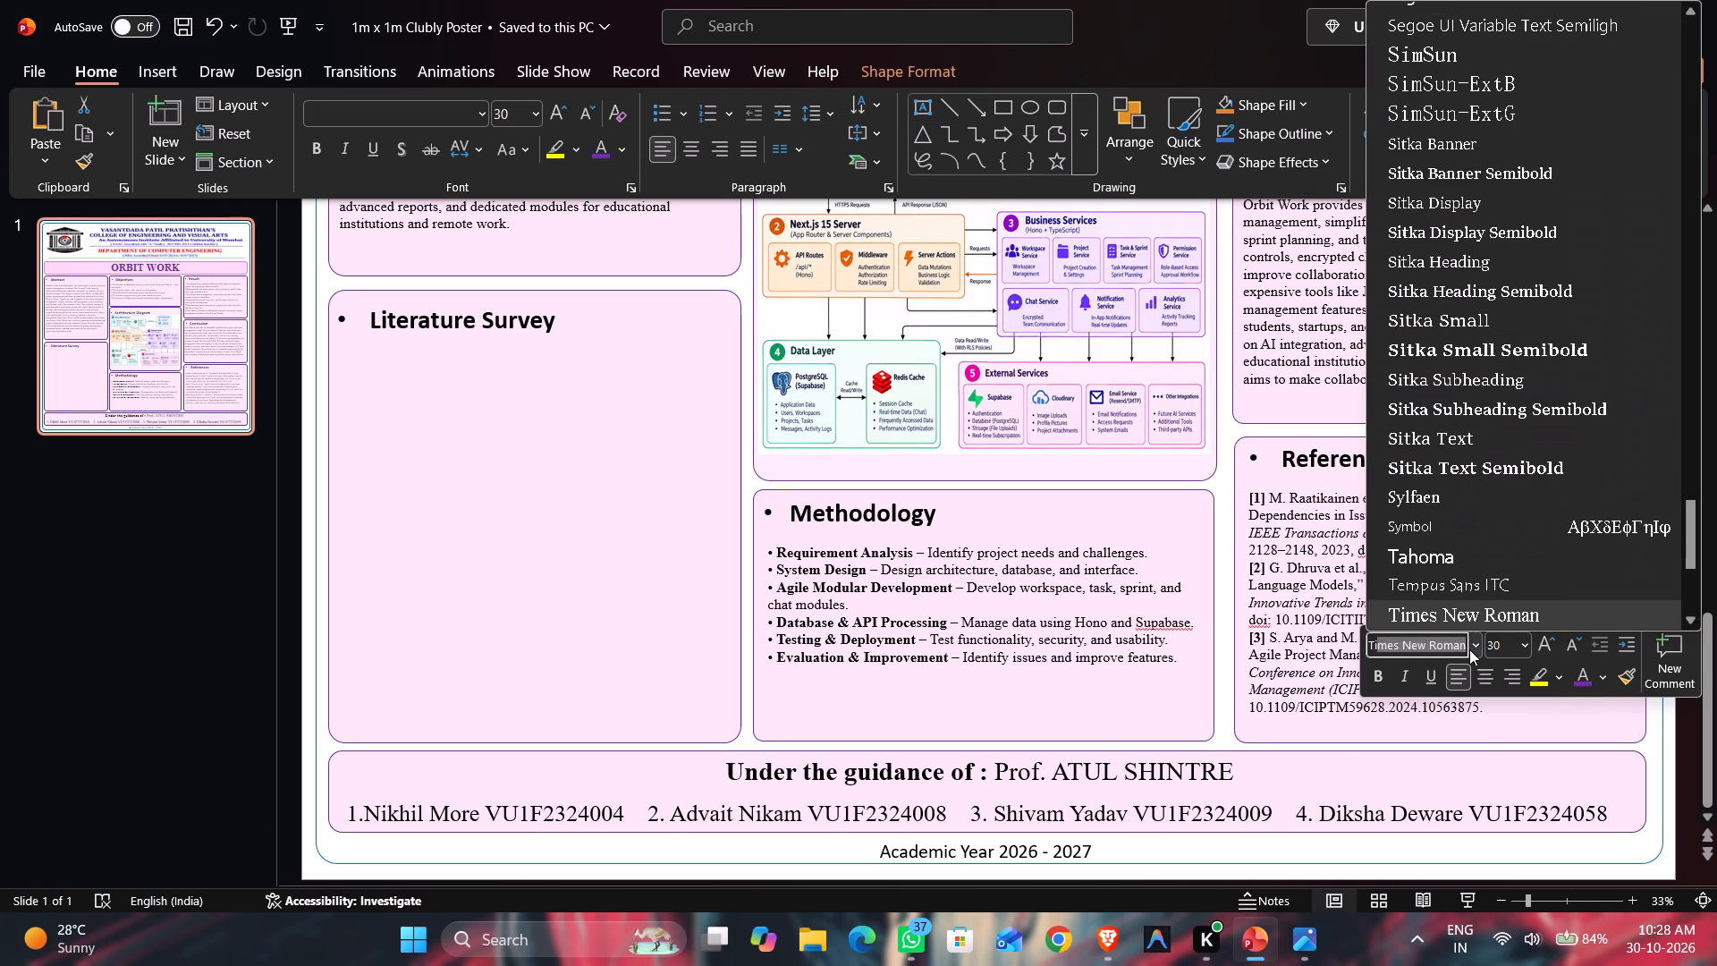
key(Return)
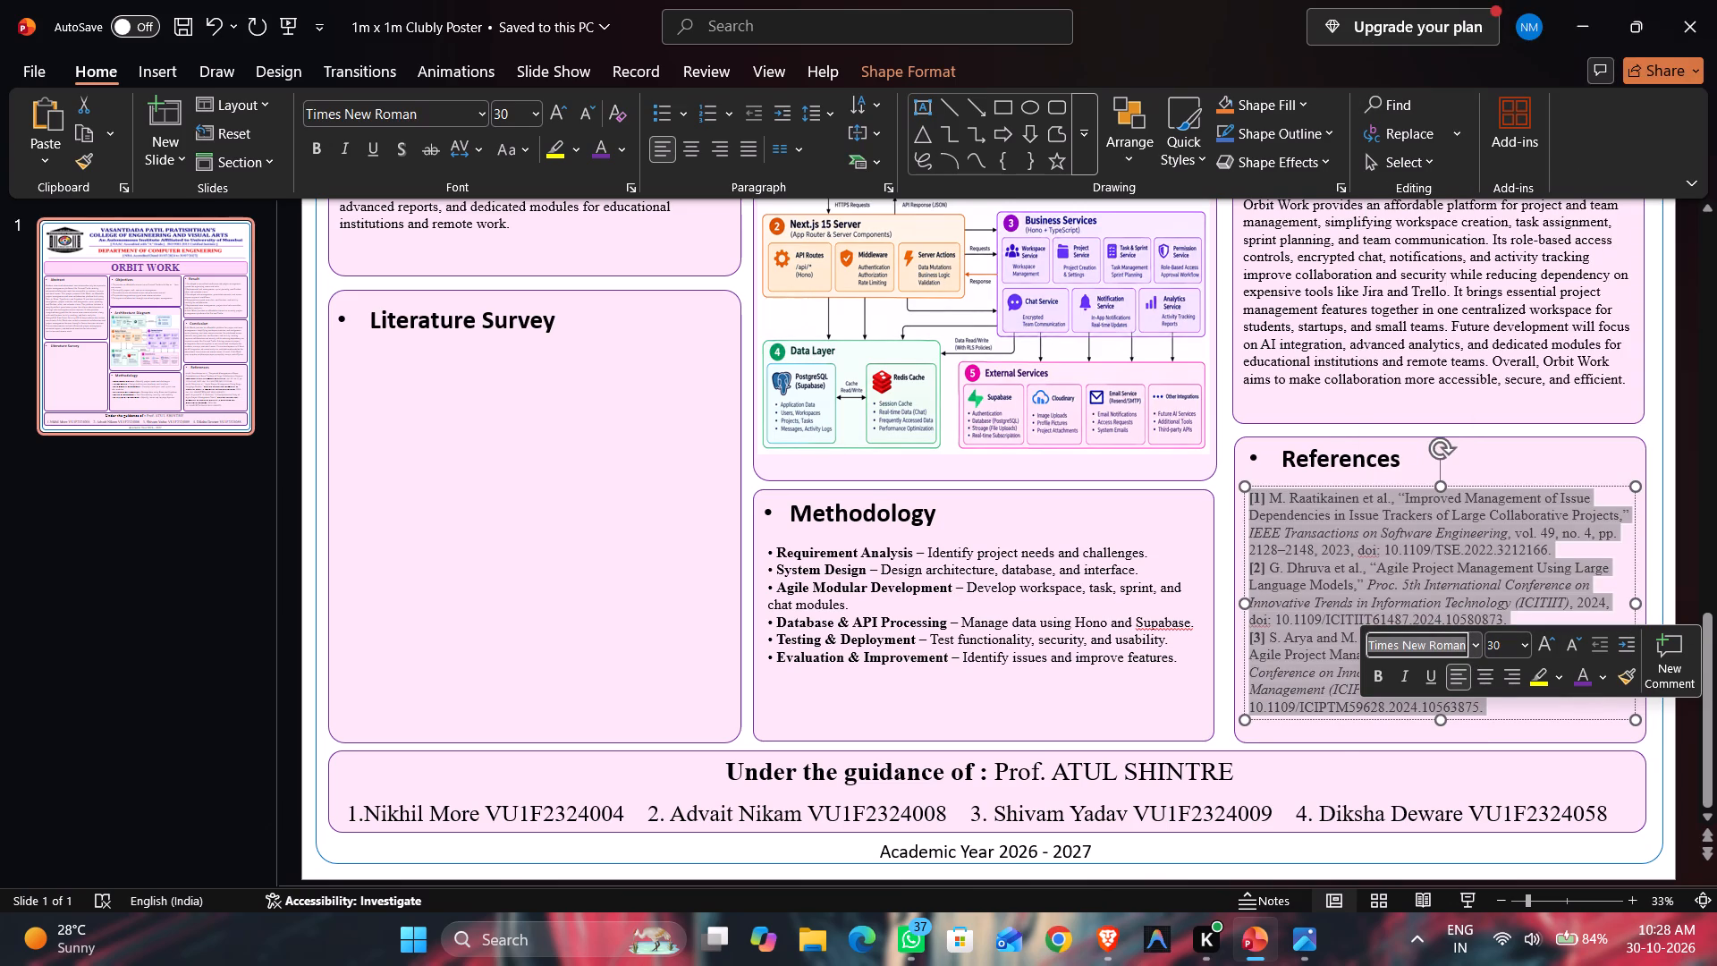
click(1646, 432)
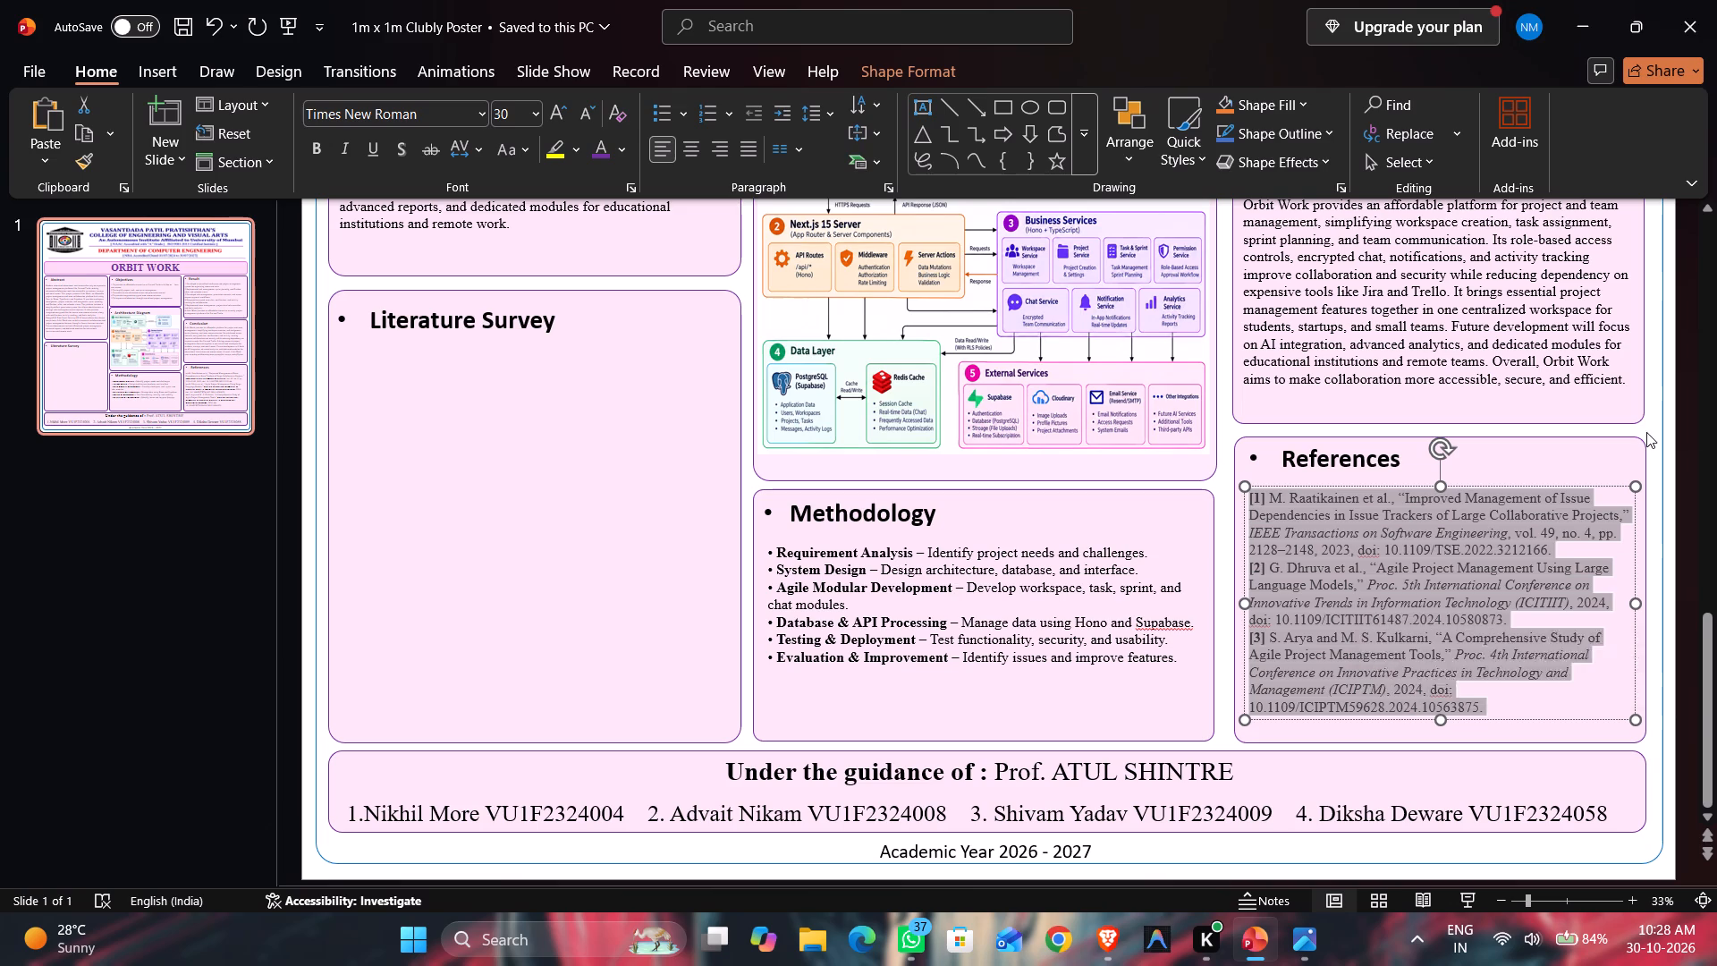
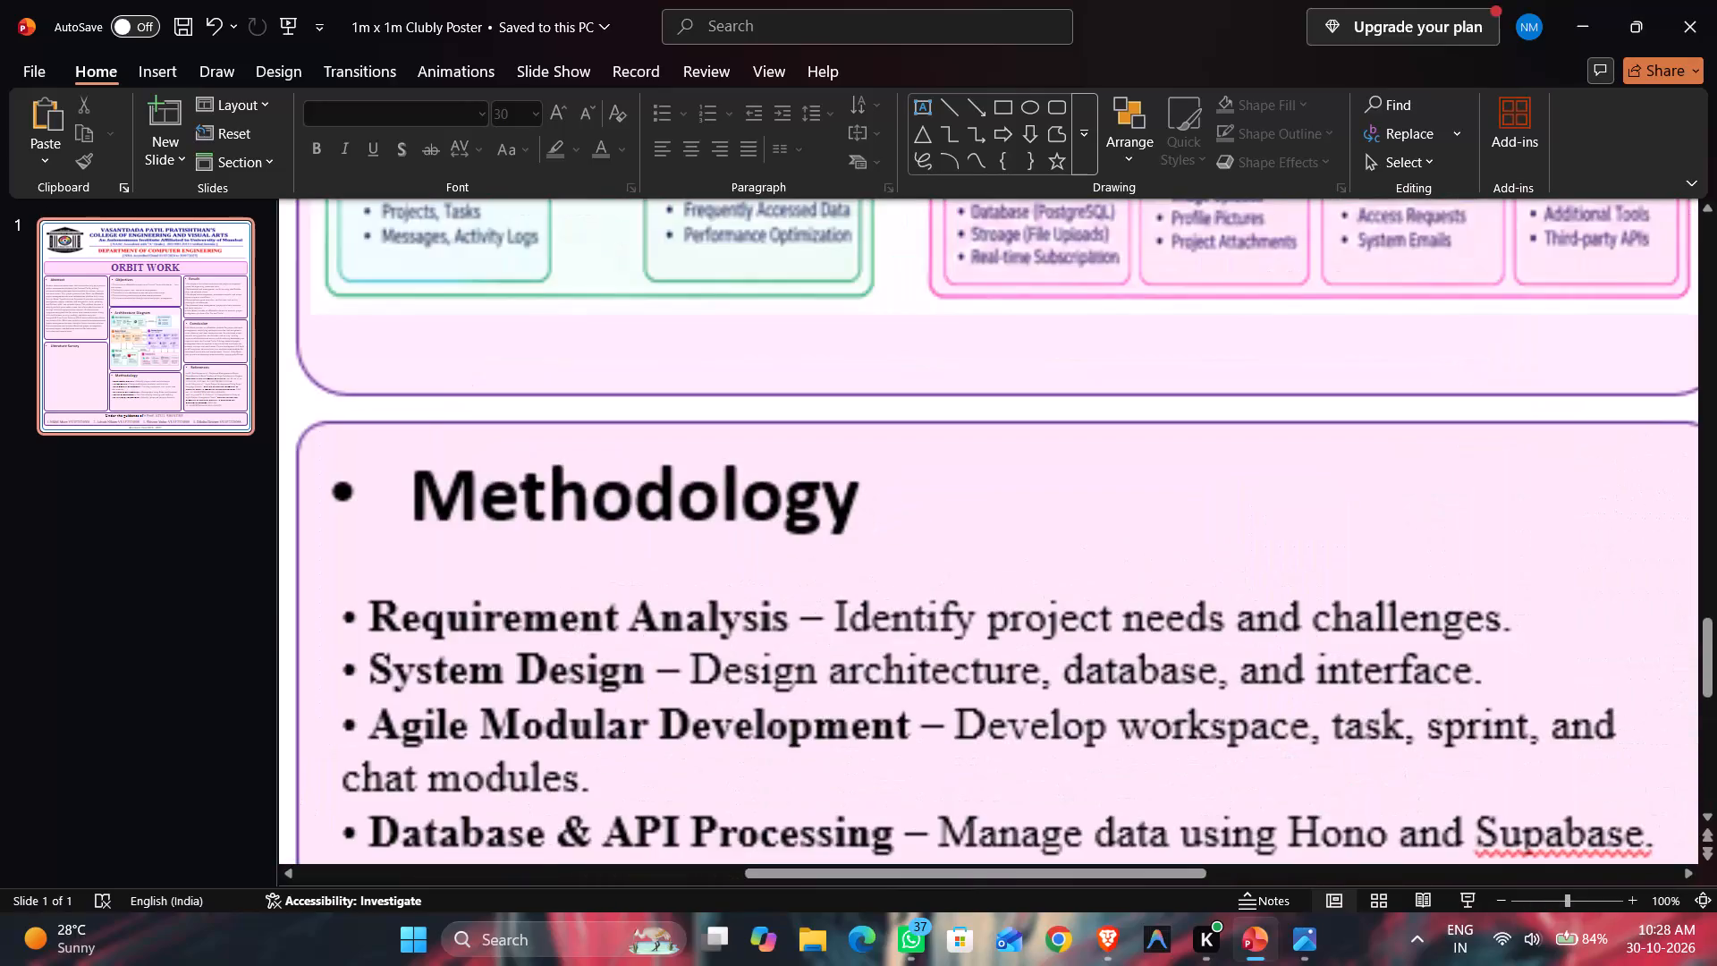
Remove the italic formatting from "IEEE Transactions on Software Engineering" in the first reference of the References box.
ctrl+scroll(1453, 583, down, 4)
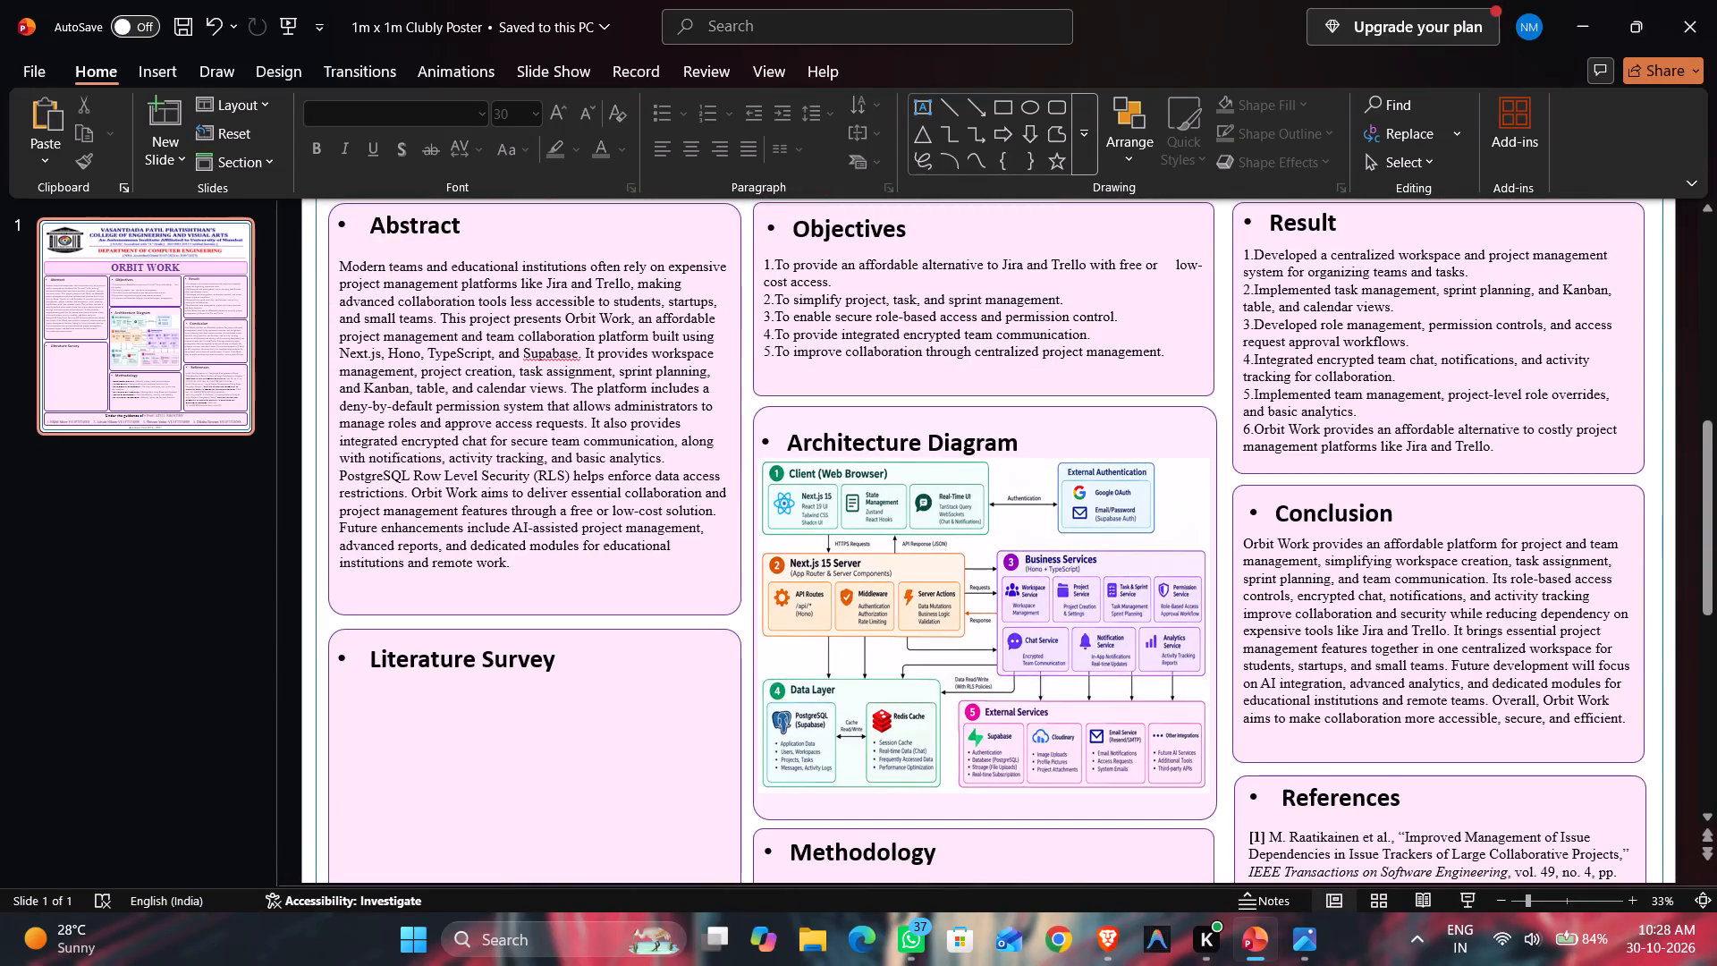
scroll(1407, 671, down, 3)
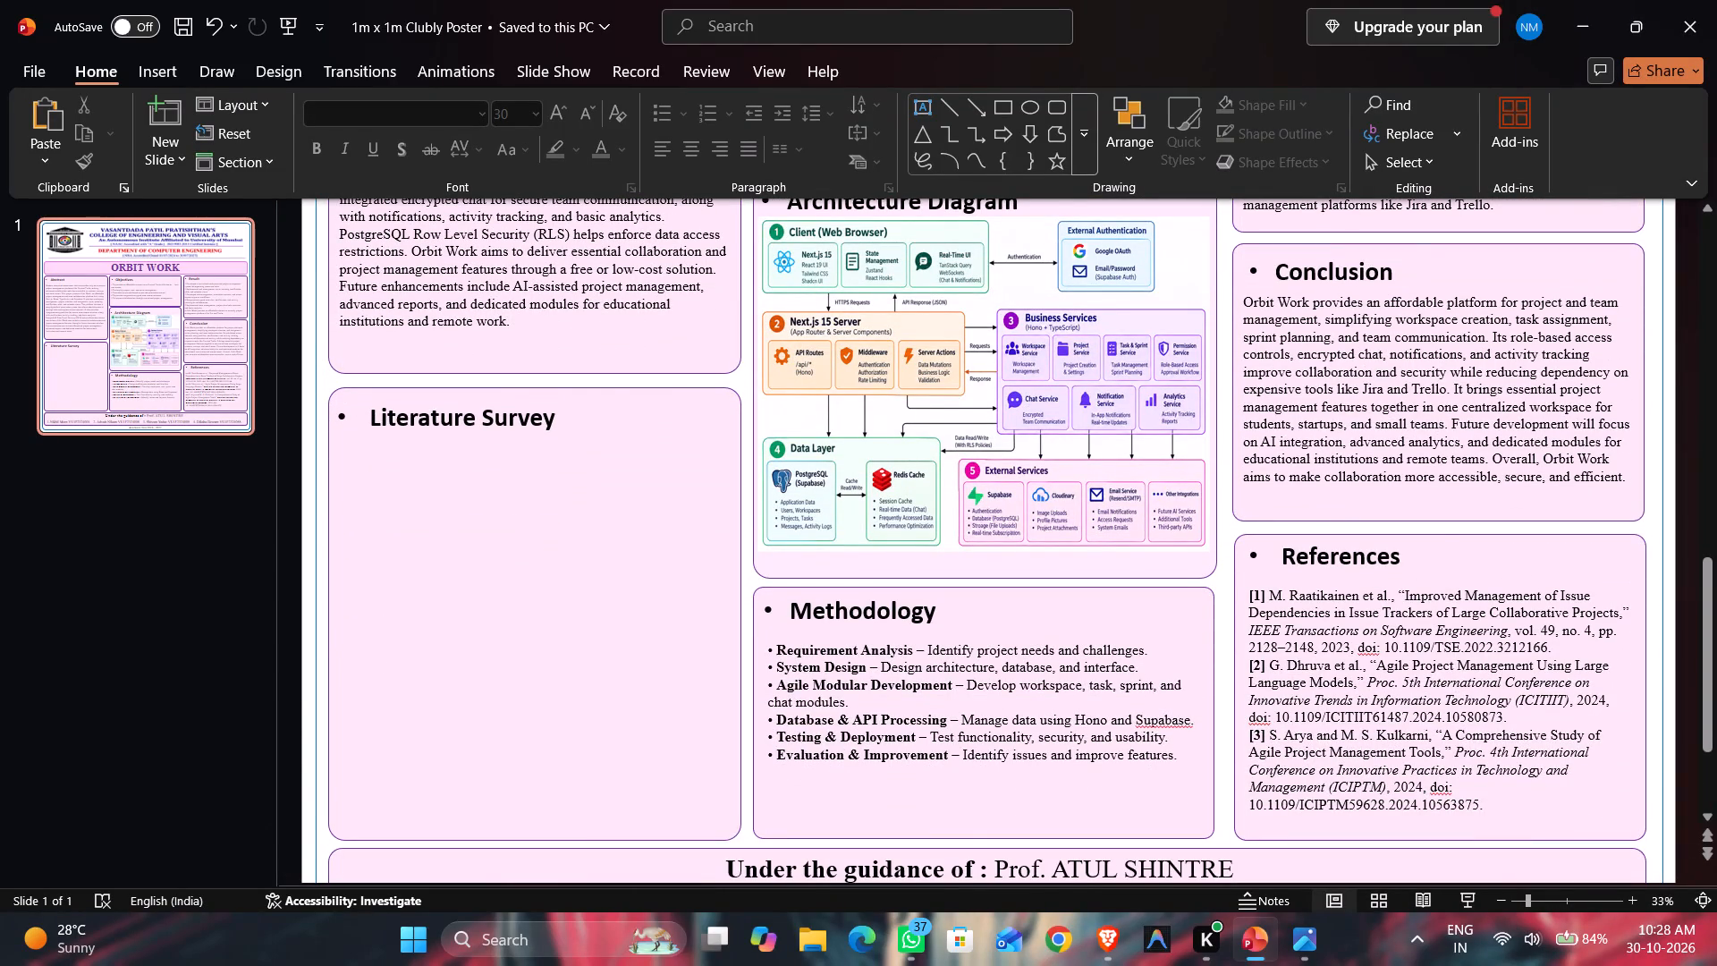
click(1248, 631)
drag(1250, 631, 1265, 630)
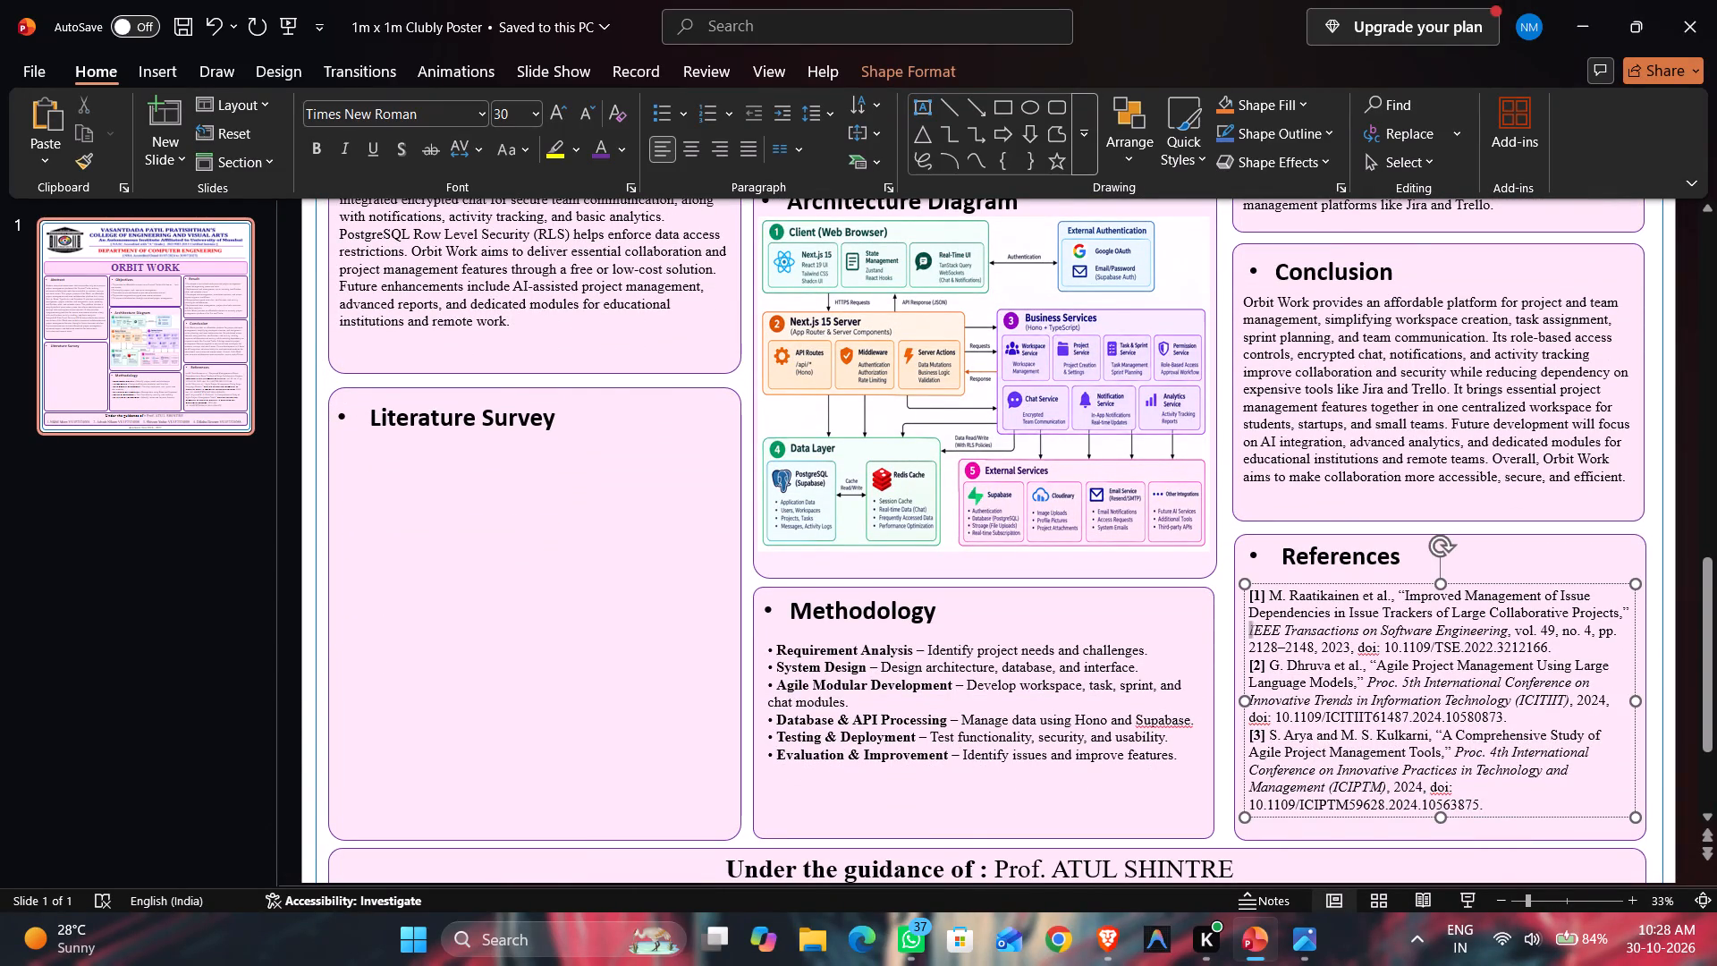
drag(1265, 630, 1502, 622)
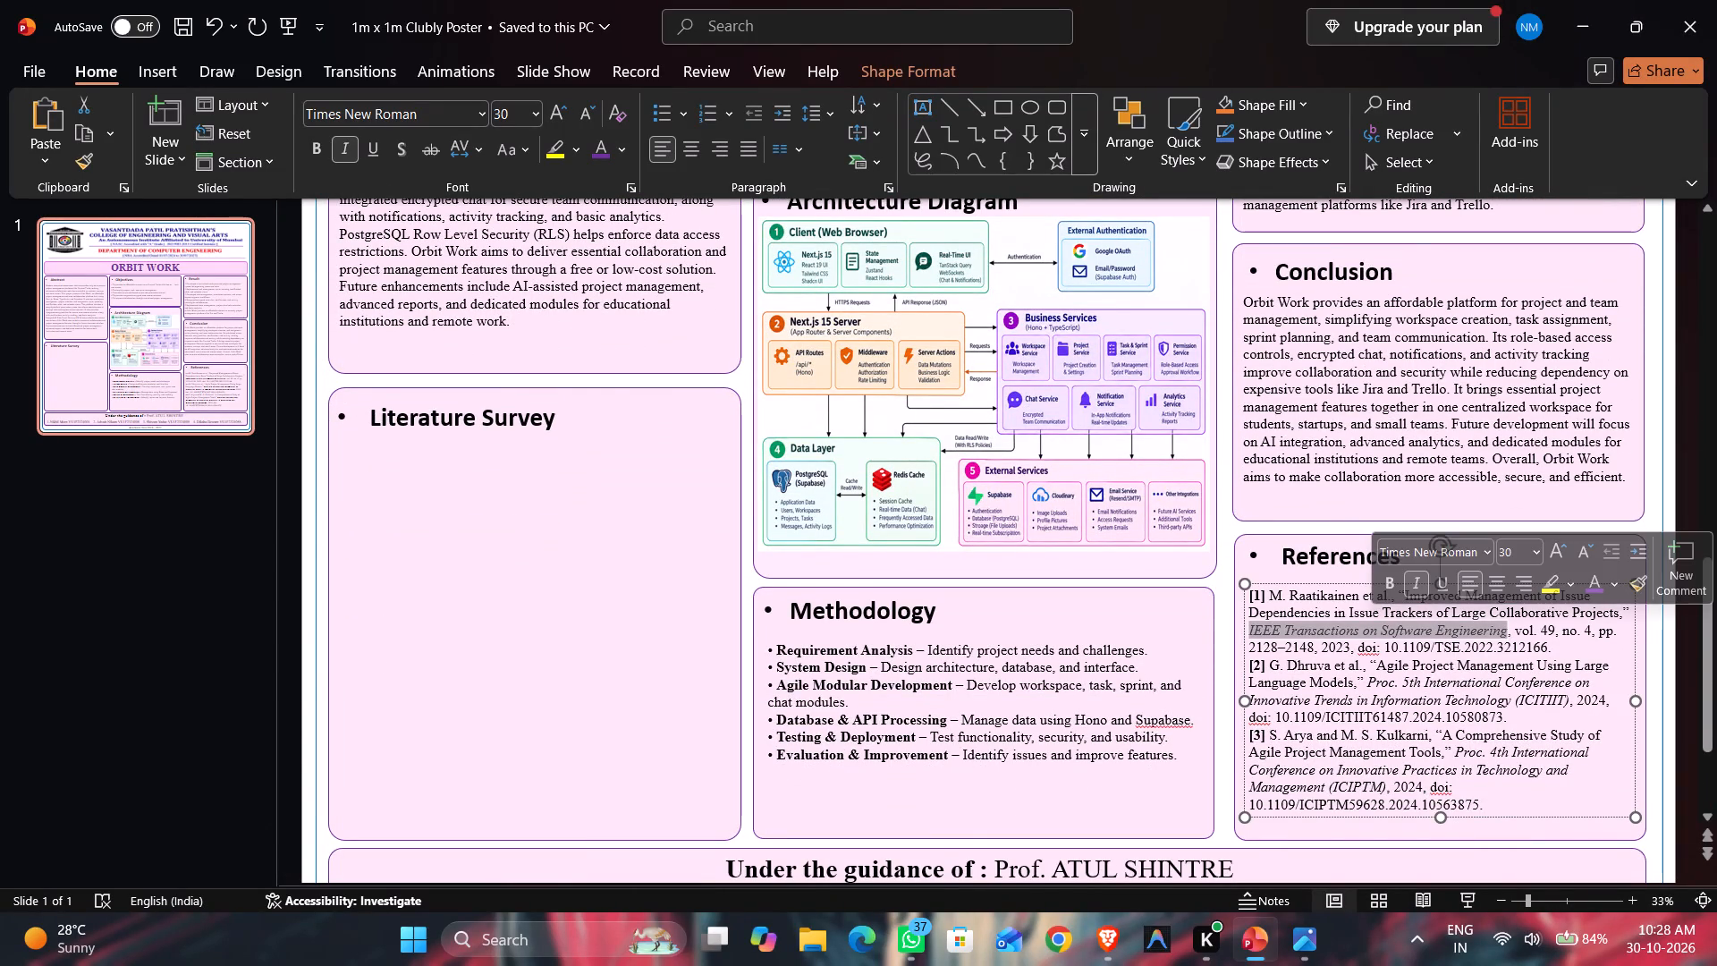
click(344, 146)
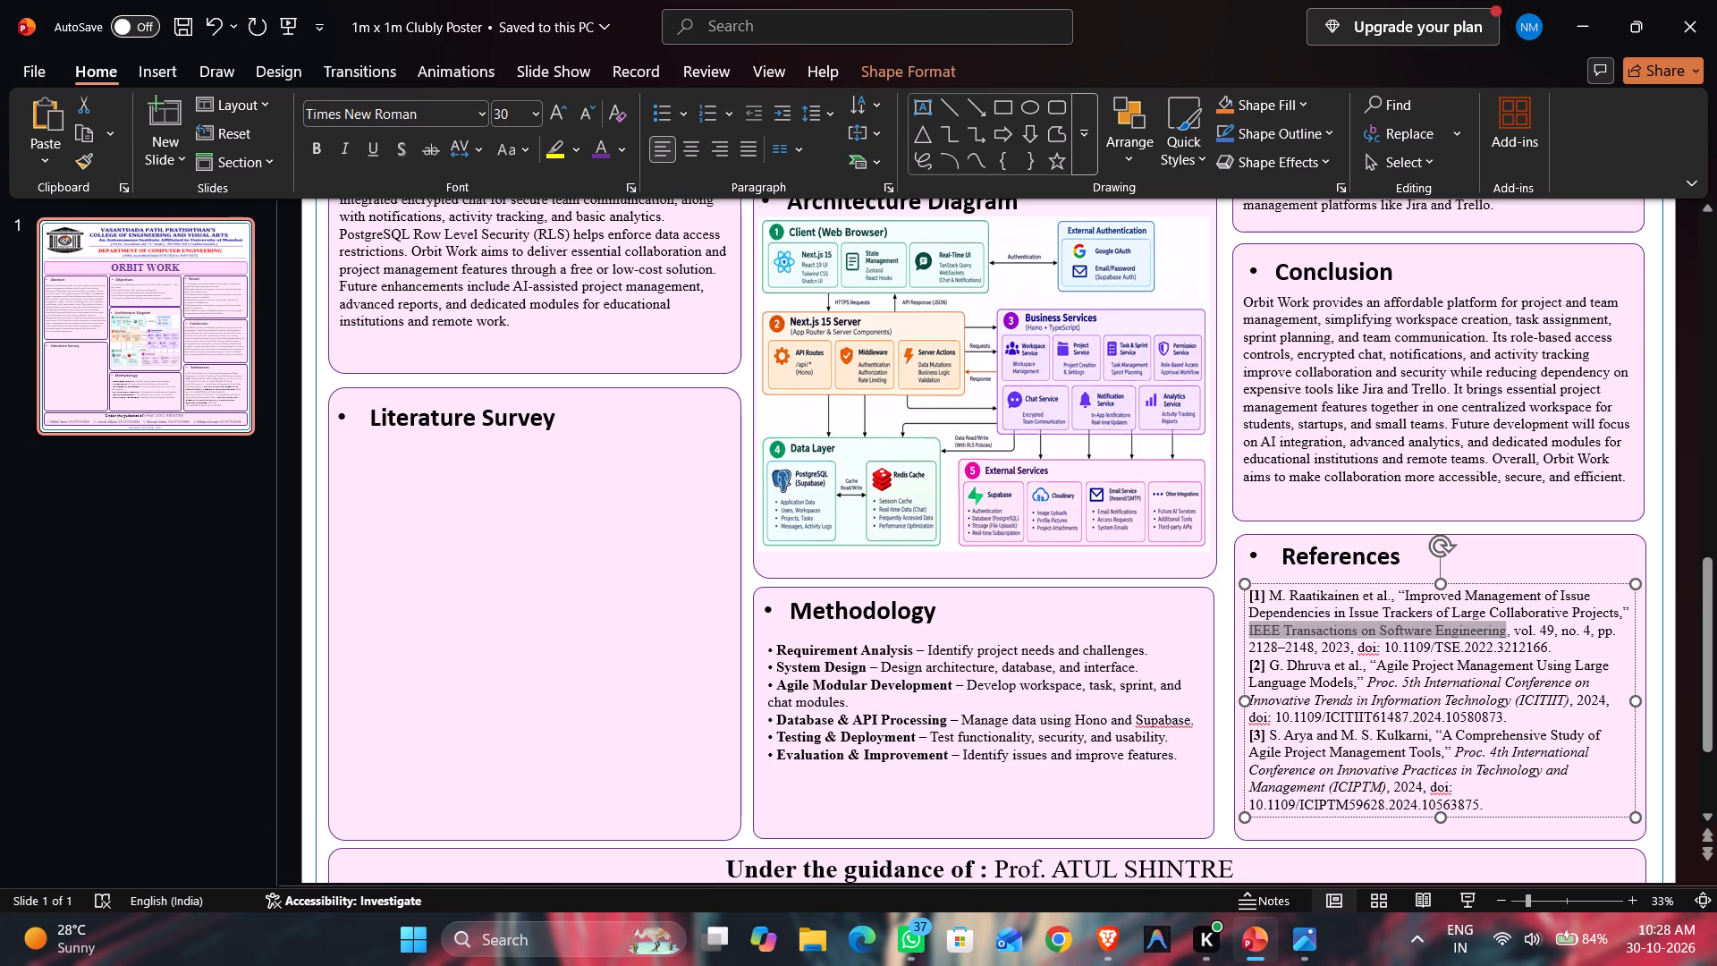
Remove the italic formatting from the conference name in the second reference so that whole reference is upright text.
drag(1366, 682, 1545, 688)
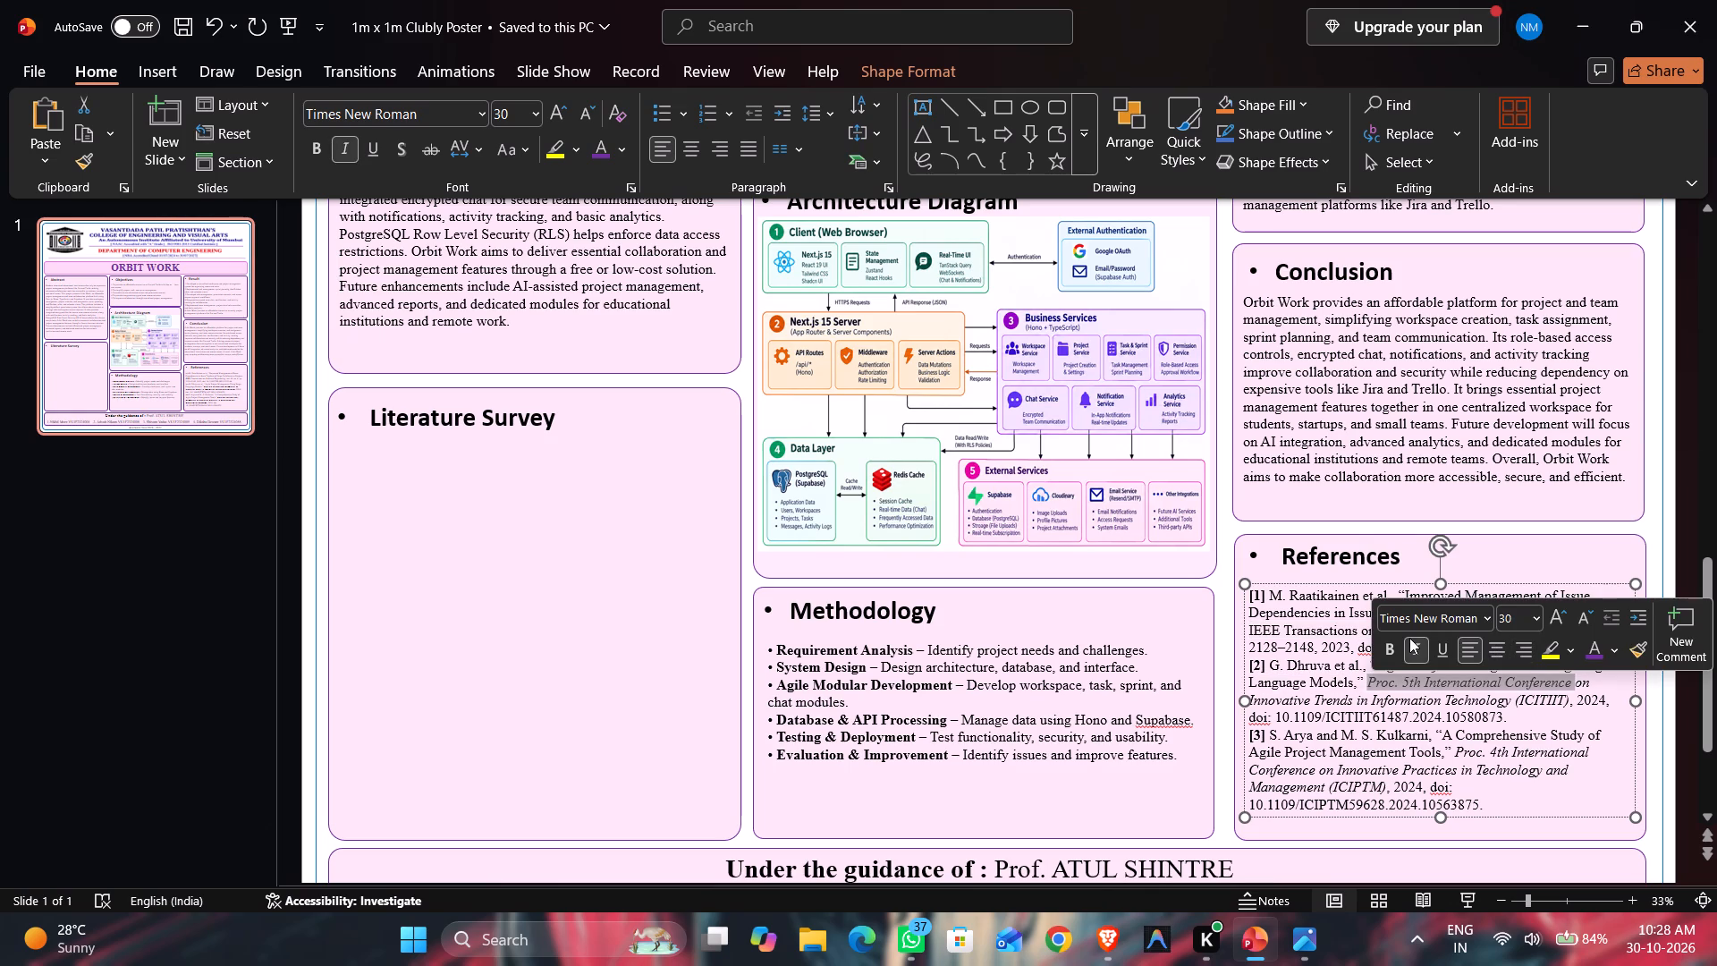
click(1409, 638)
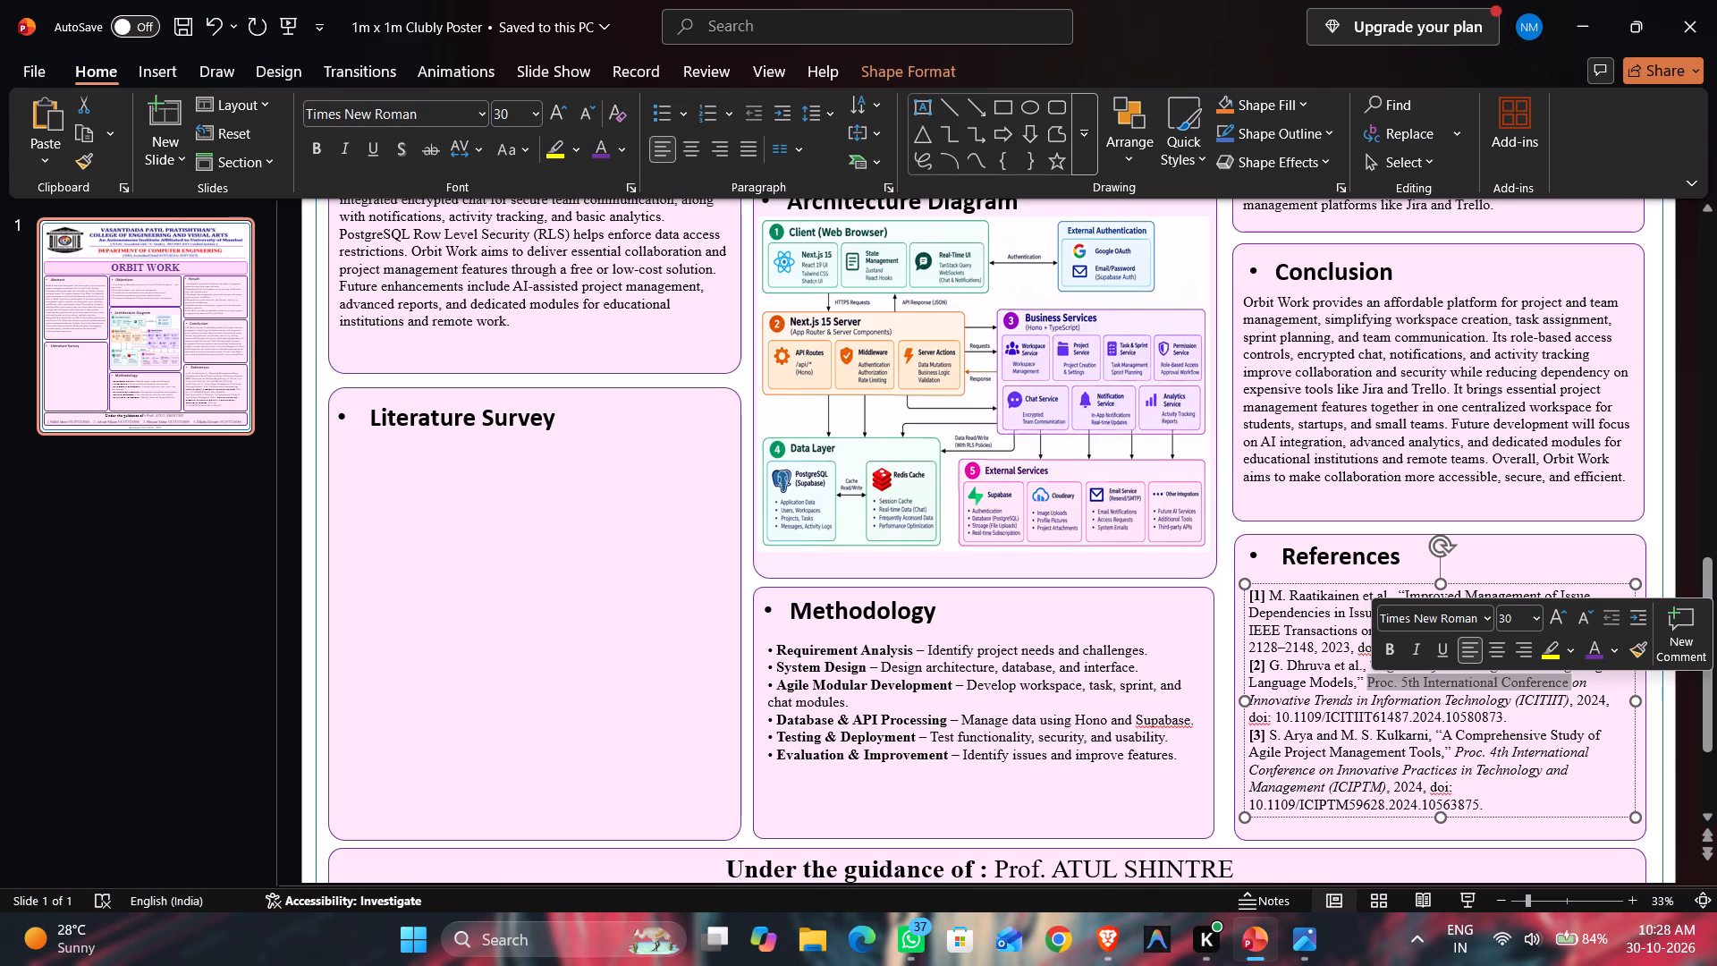
double_click(1260, 701)
click(1307, 674)
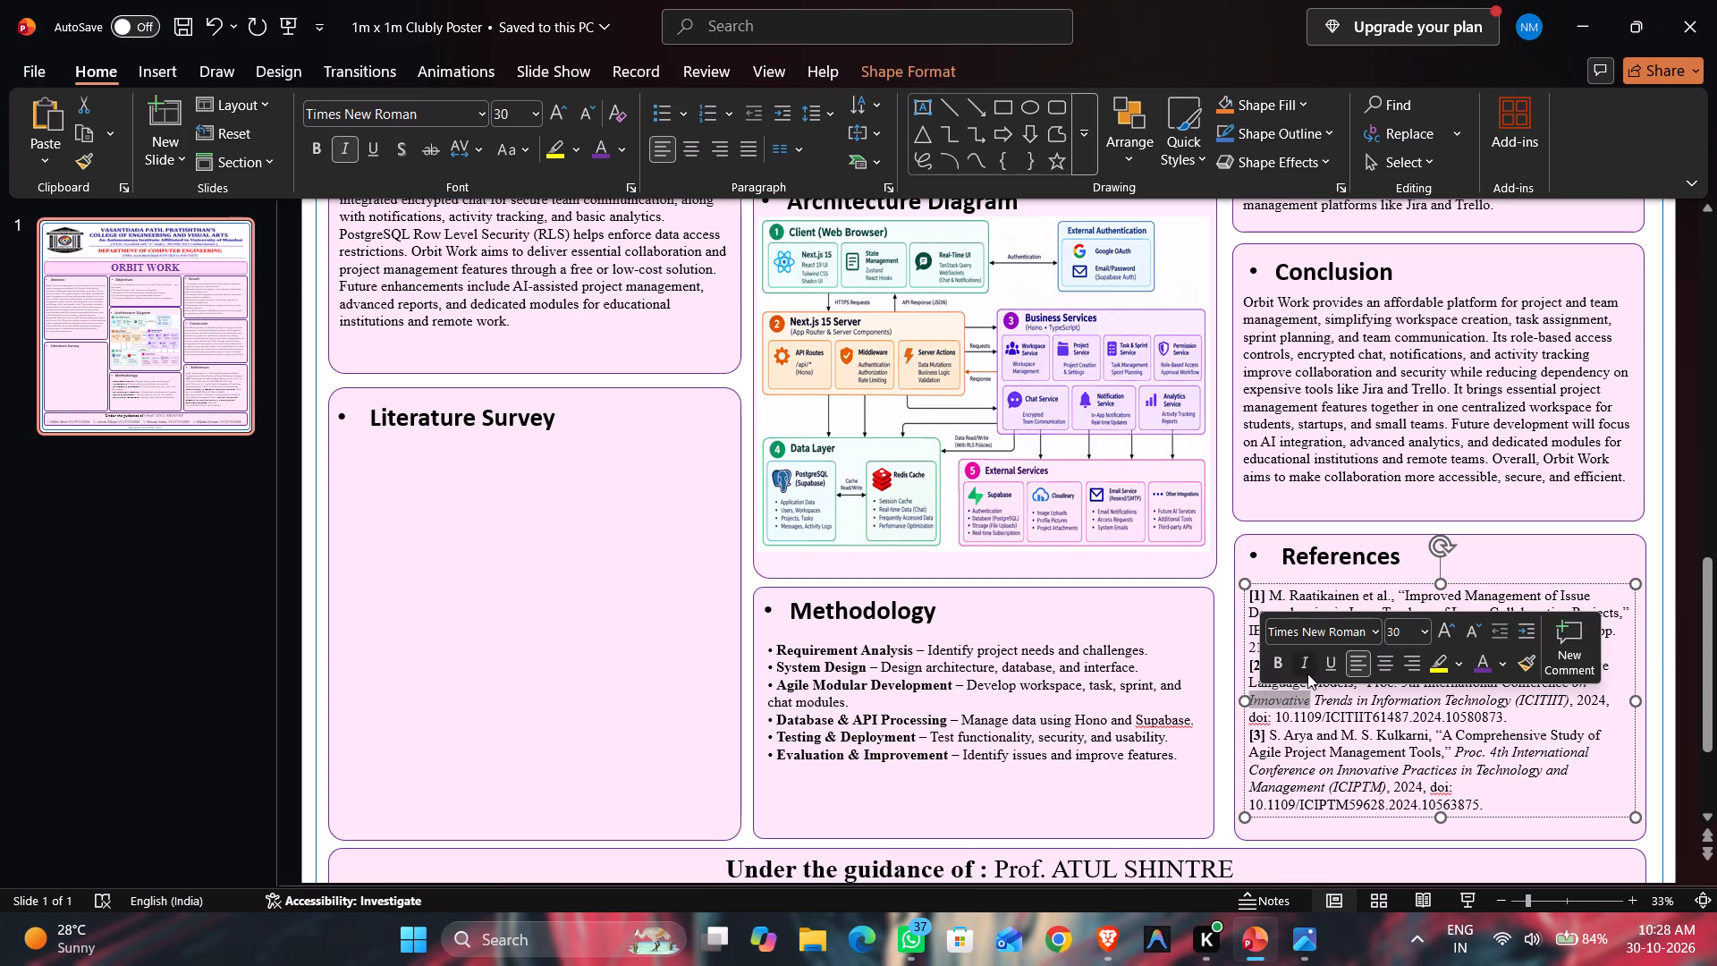
drag(1319, 699, 1501, 700)
click(1413, 663)
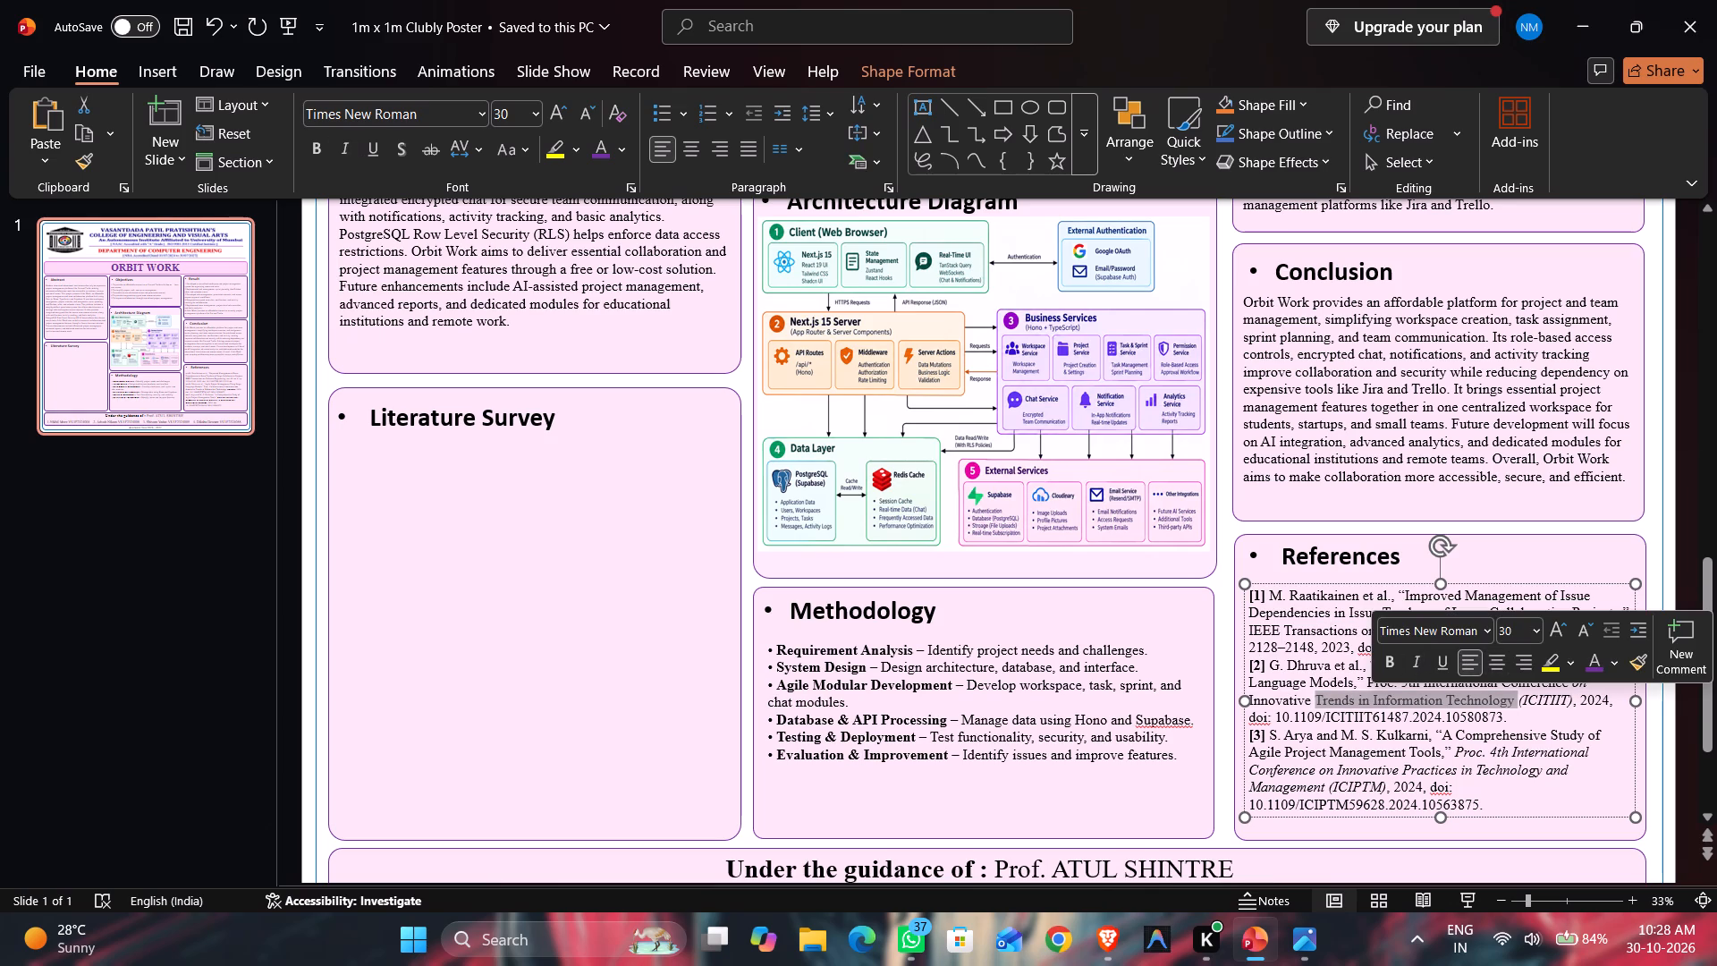
double_click(1519, 702)
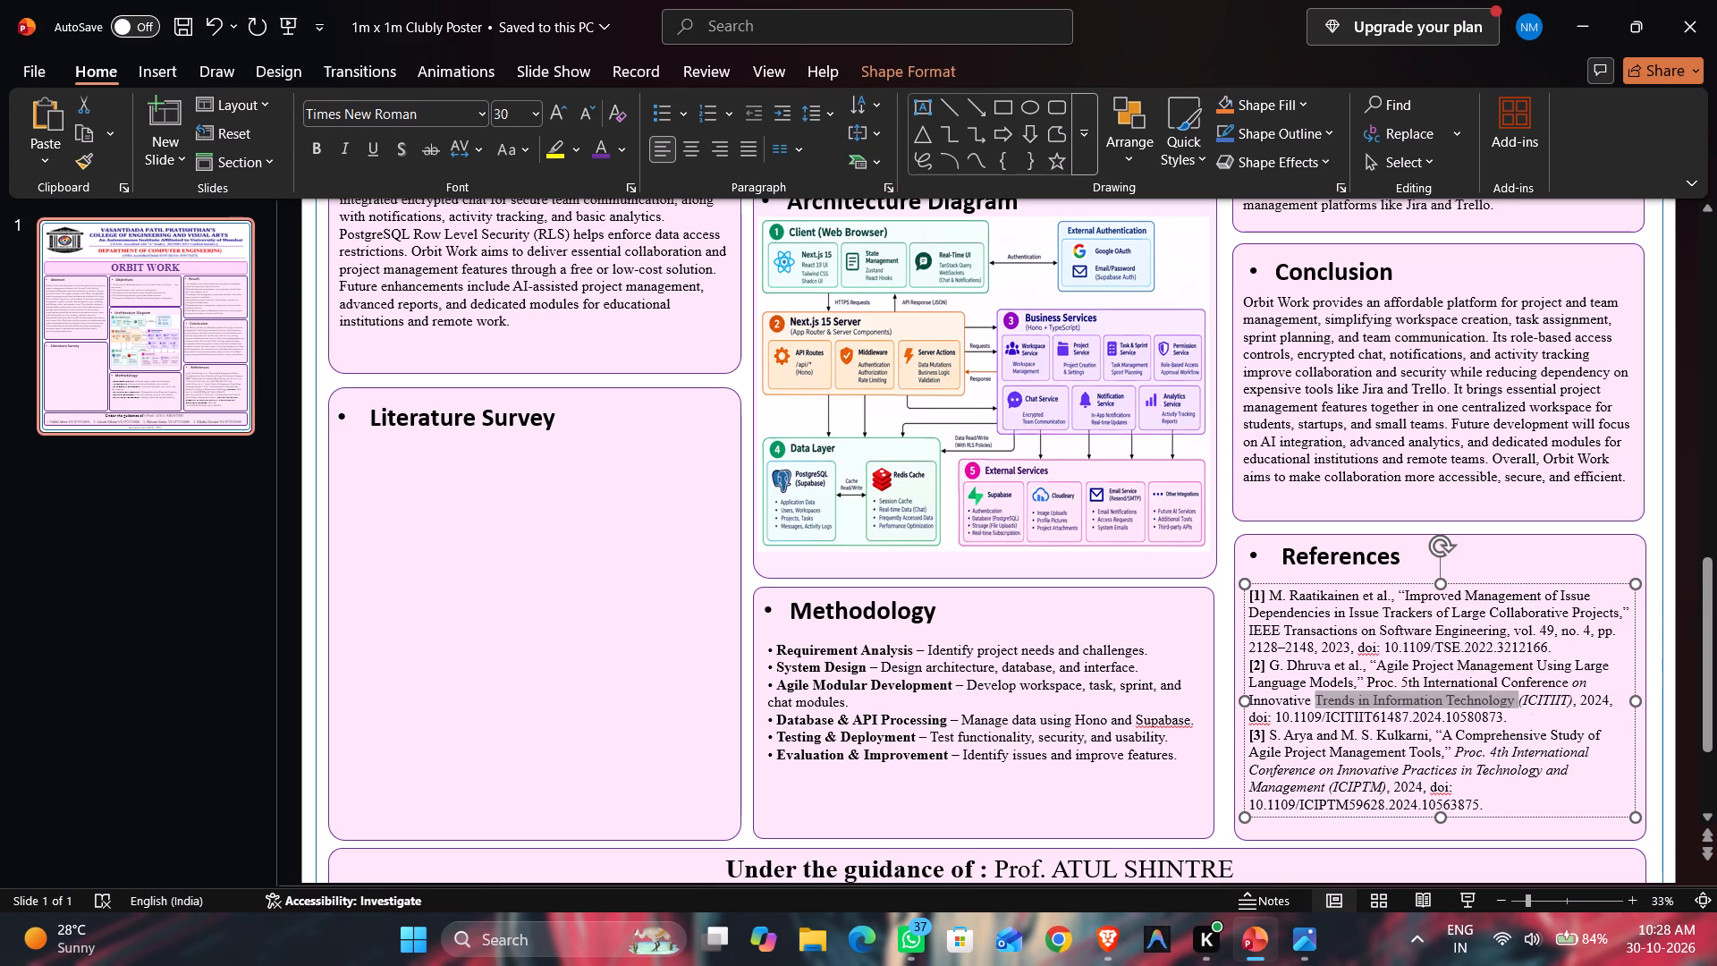
double_click(1519, 702)
triple_click(1519, 702)
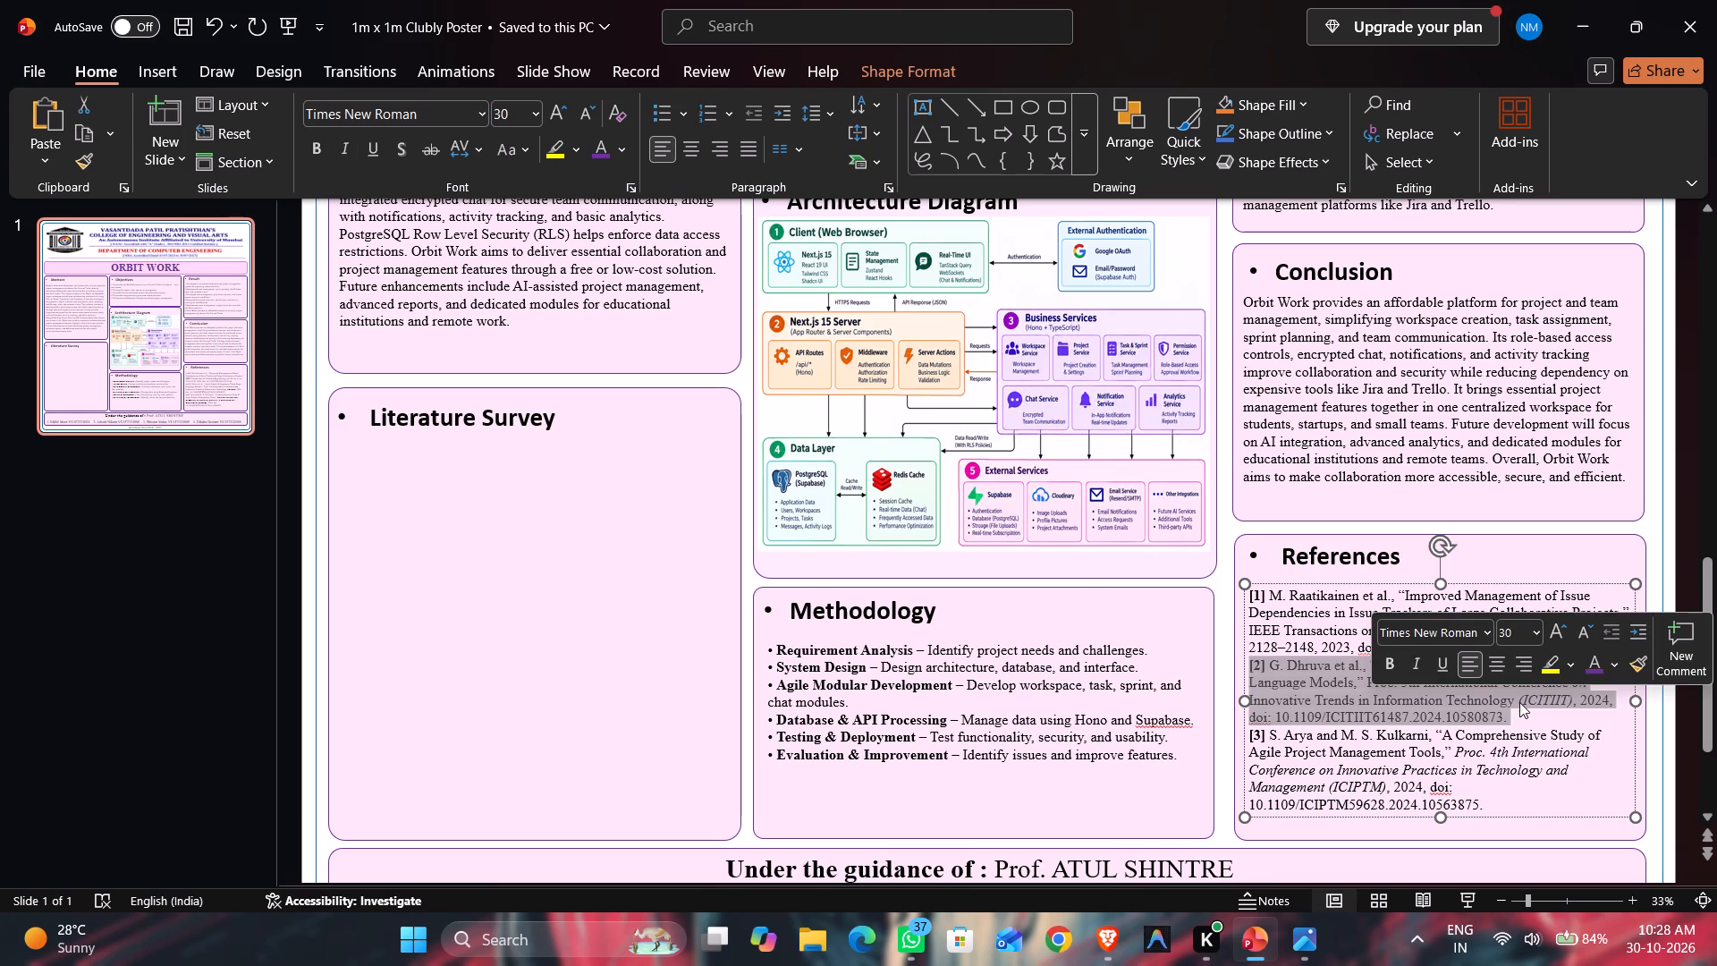
click(1417, 660)
click(1417, 660)
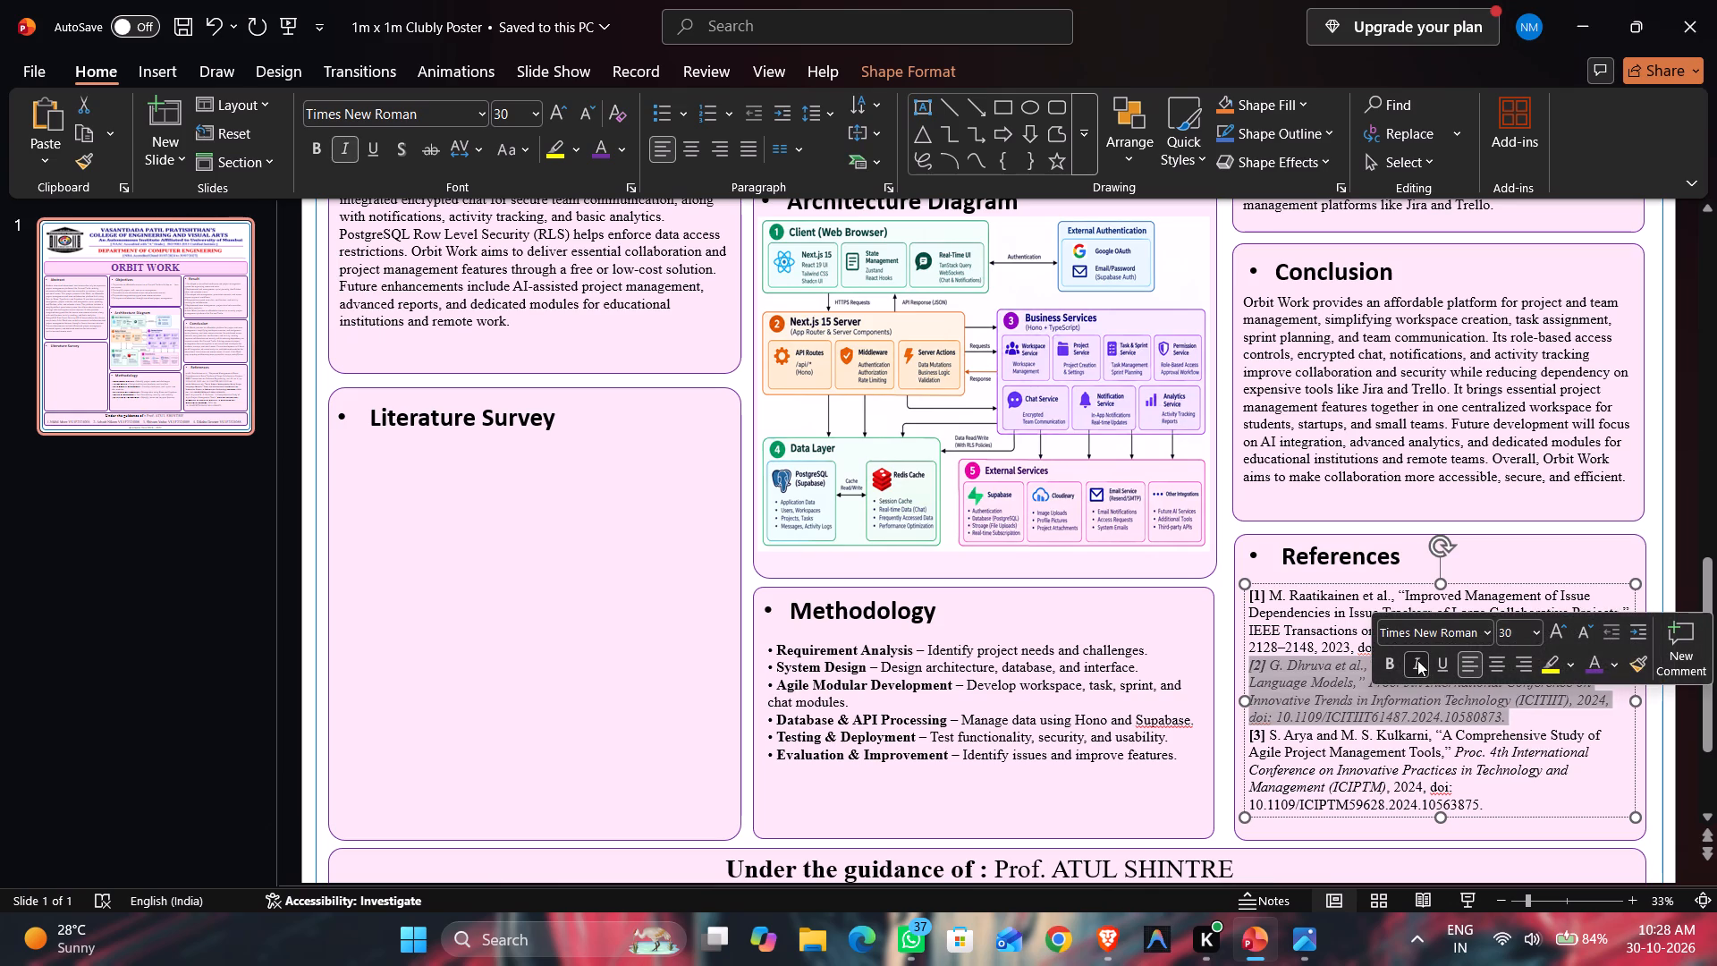
click(1522, 711)
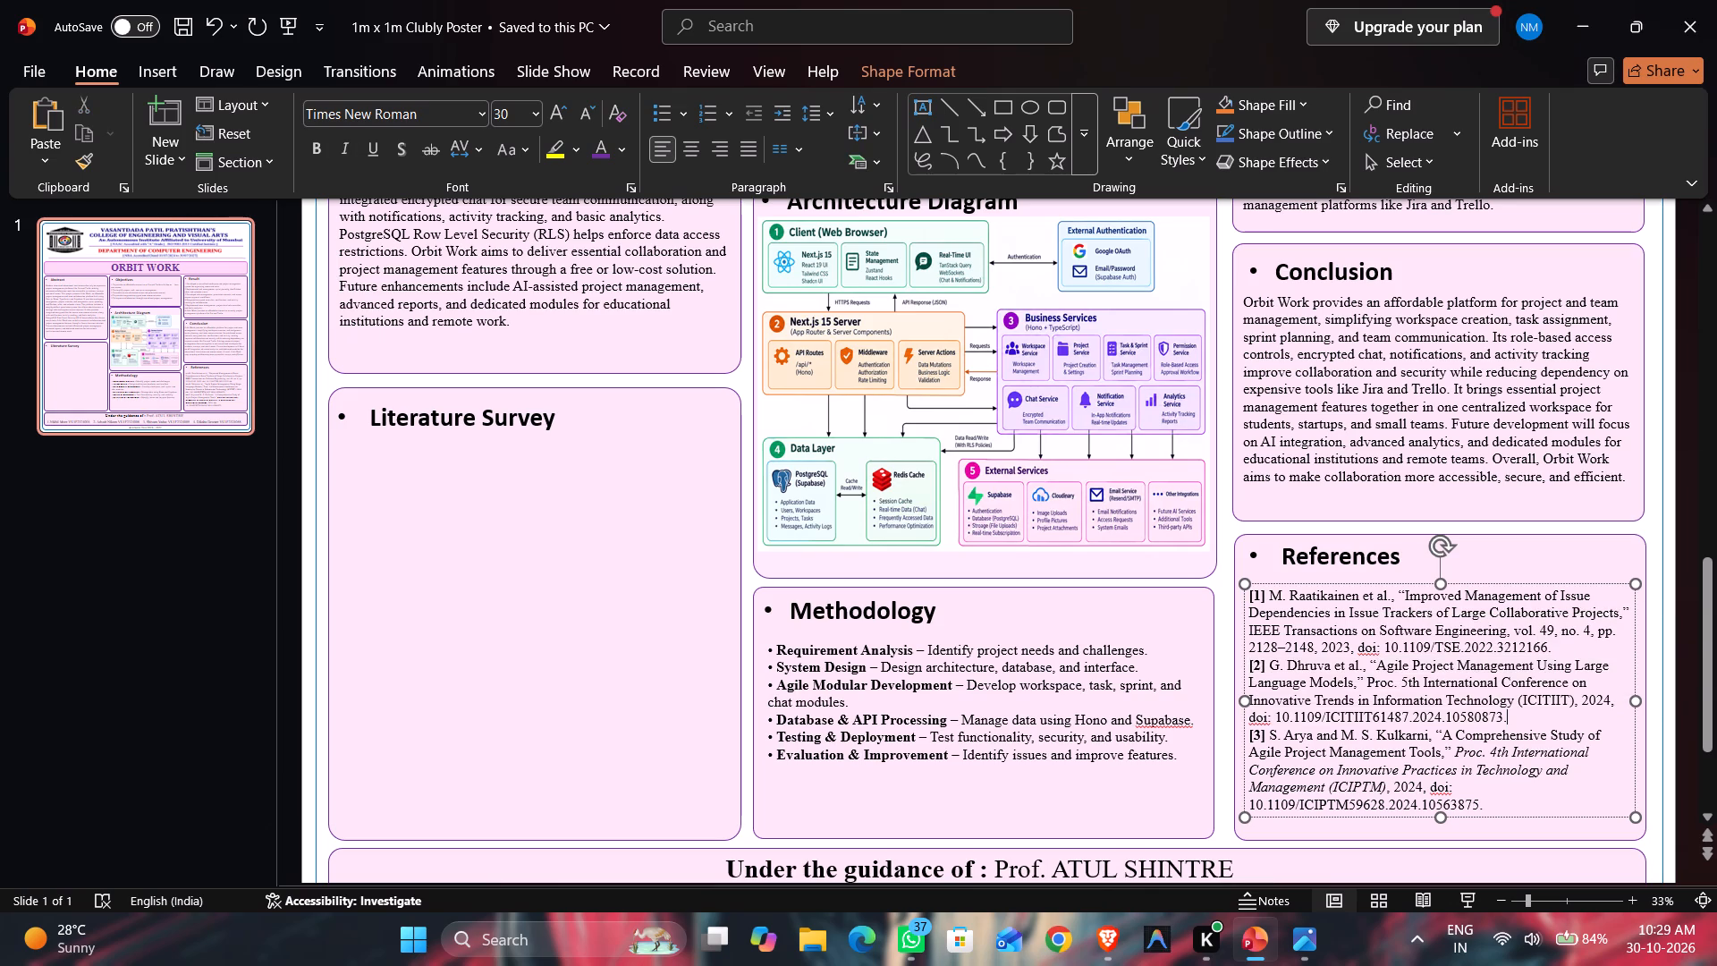
Remove the remaining italics from all the reference text in the References box, including the third reference's conference name.
double_click(1522, 711)
key(ctrl+a)
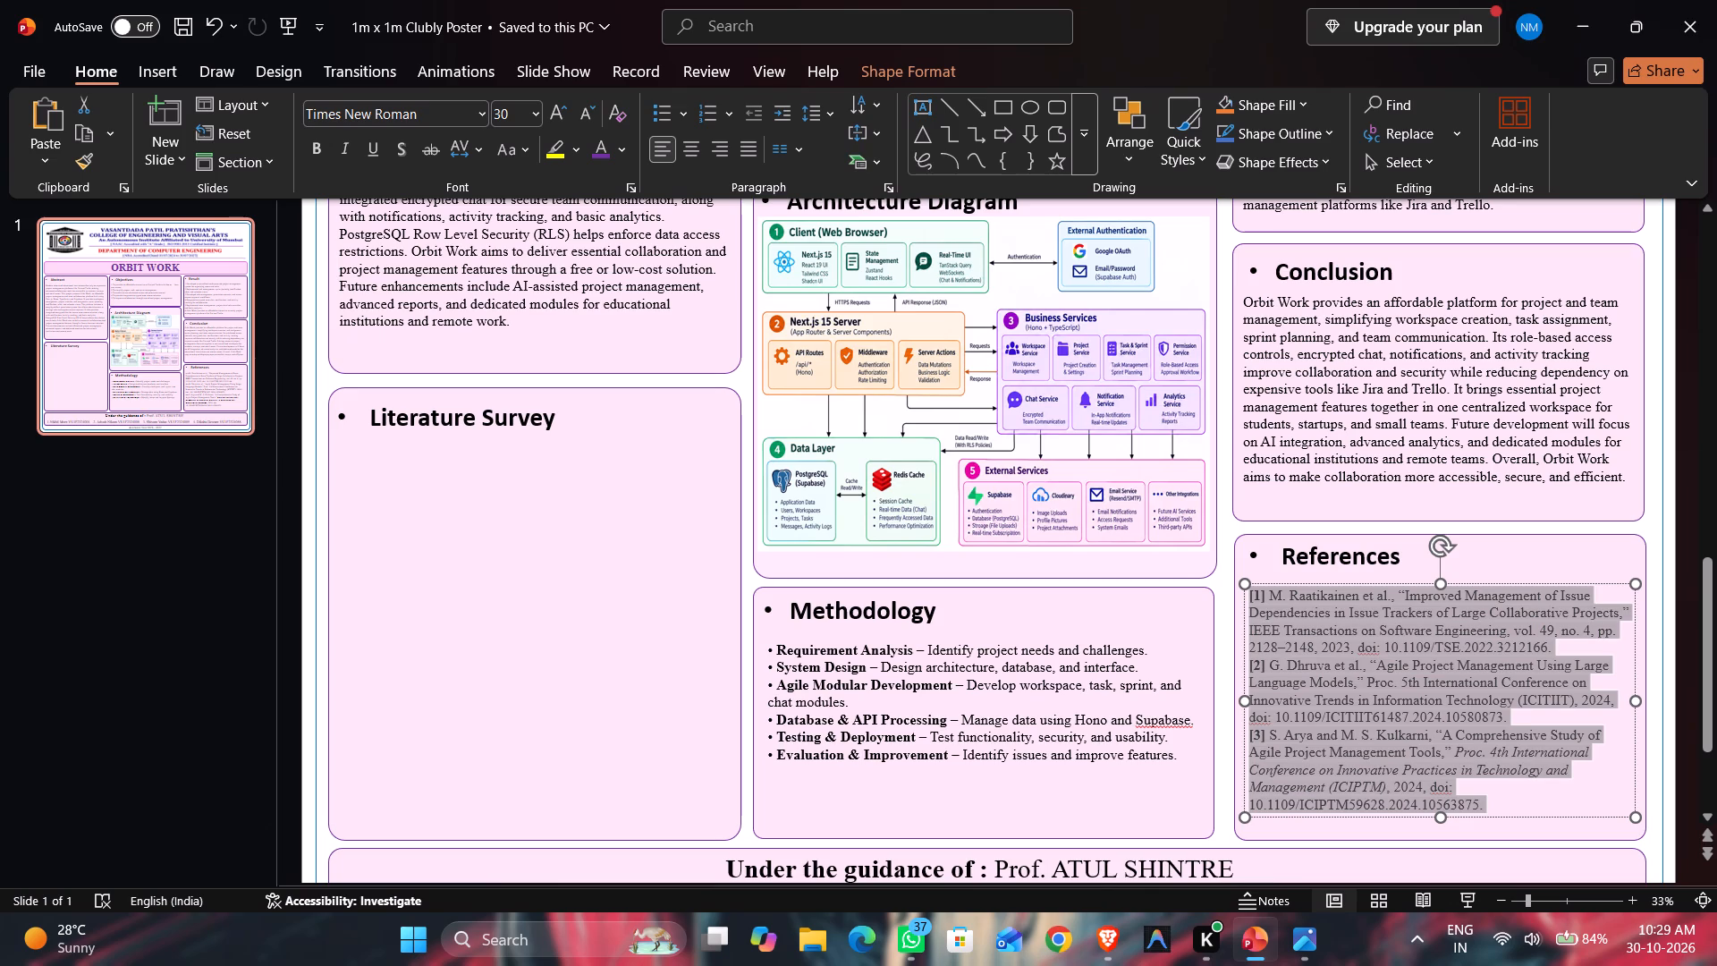
click(340, 143)
click(340, 143)
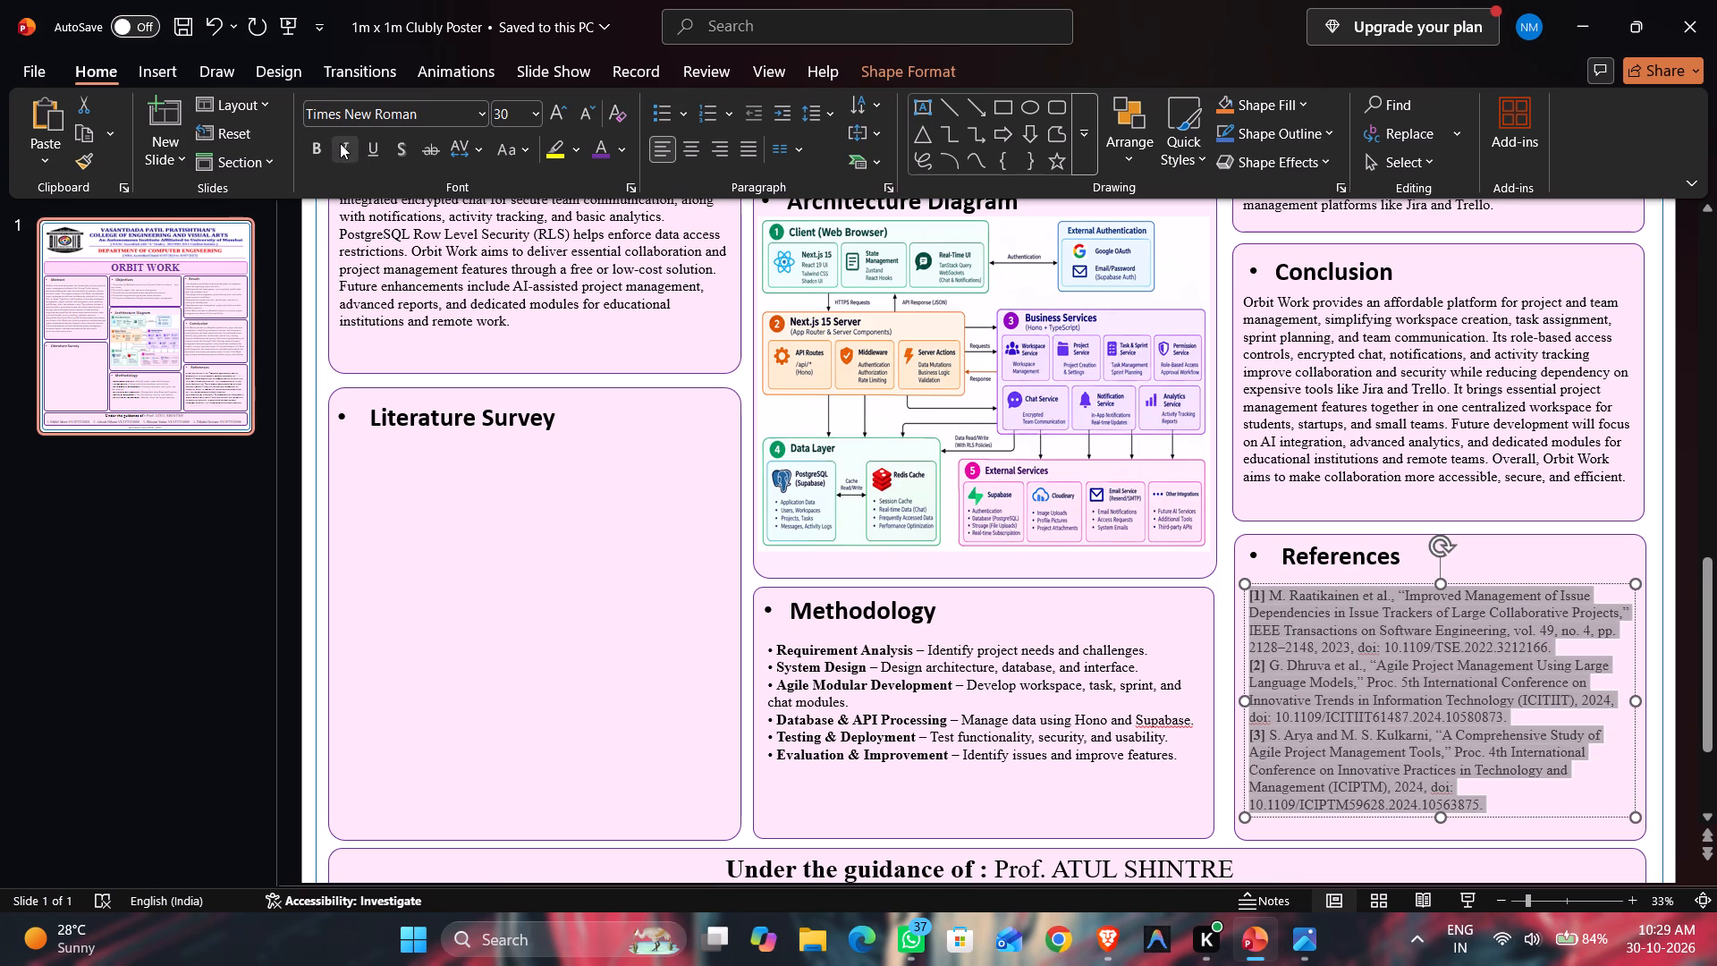
click(1523, 796)
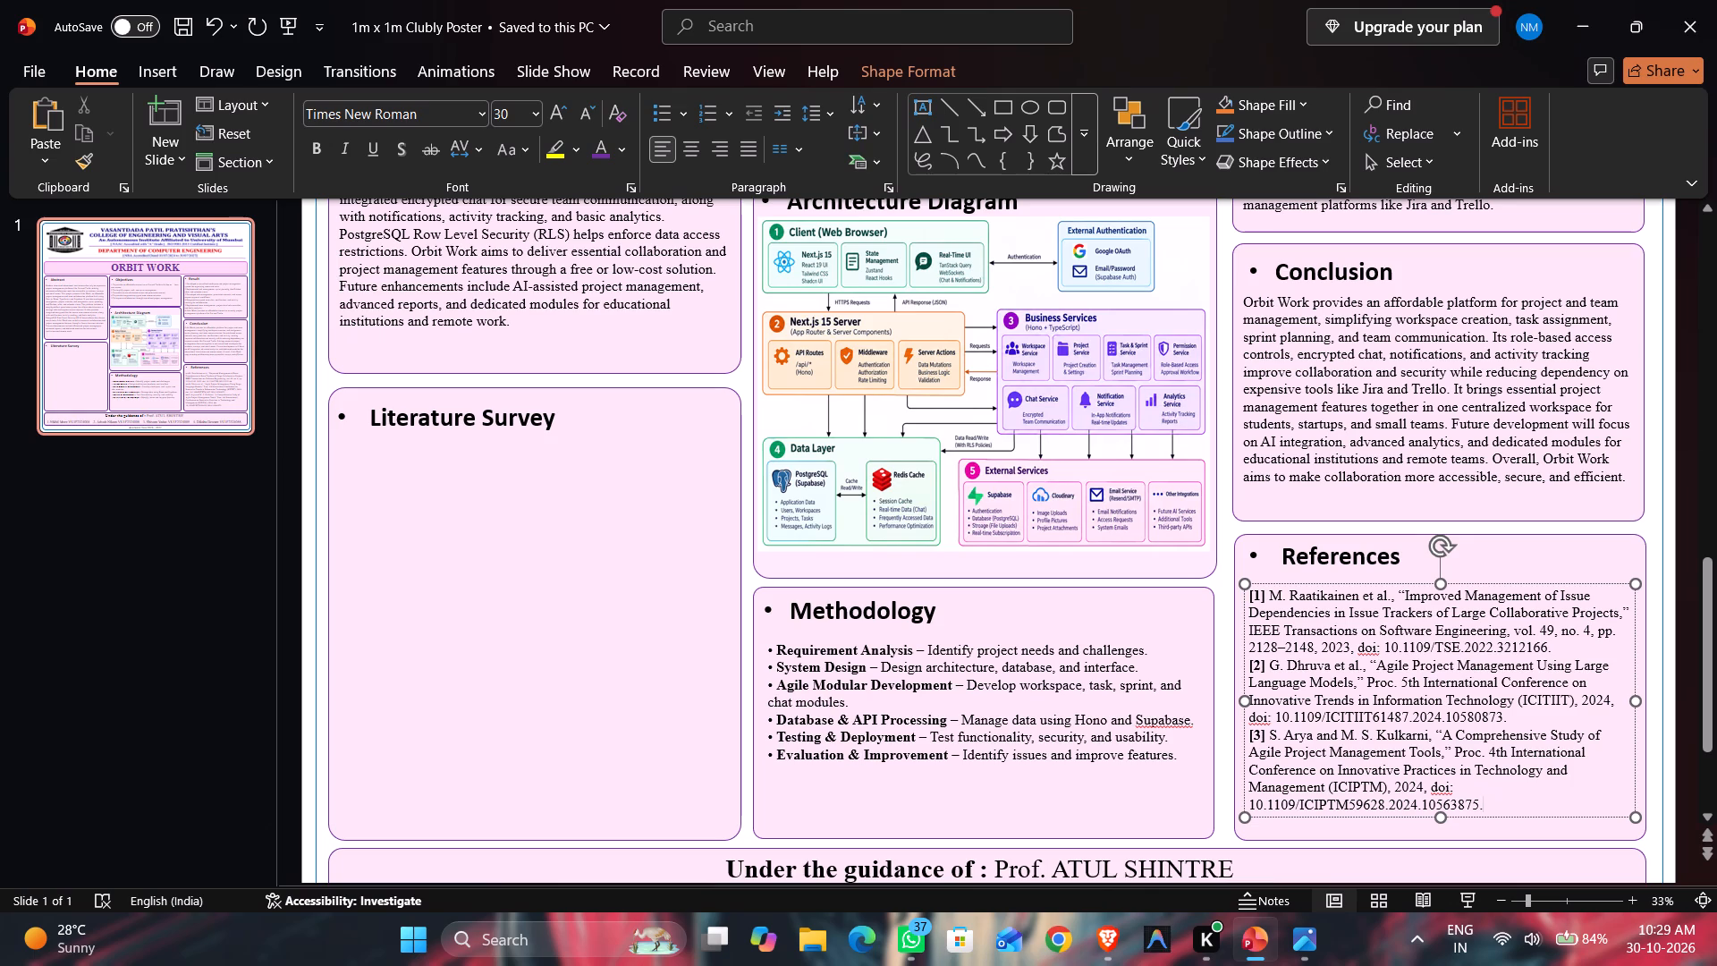
Check the font and size of the body text in the Methodology, Conclusion, Result, Objectives and Abstract boxes for consistency.
click(1652, 533)
scroll(1457, 618, down, 2)
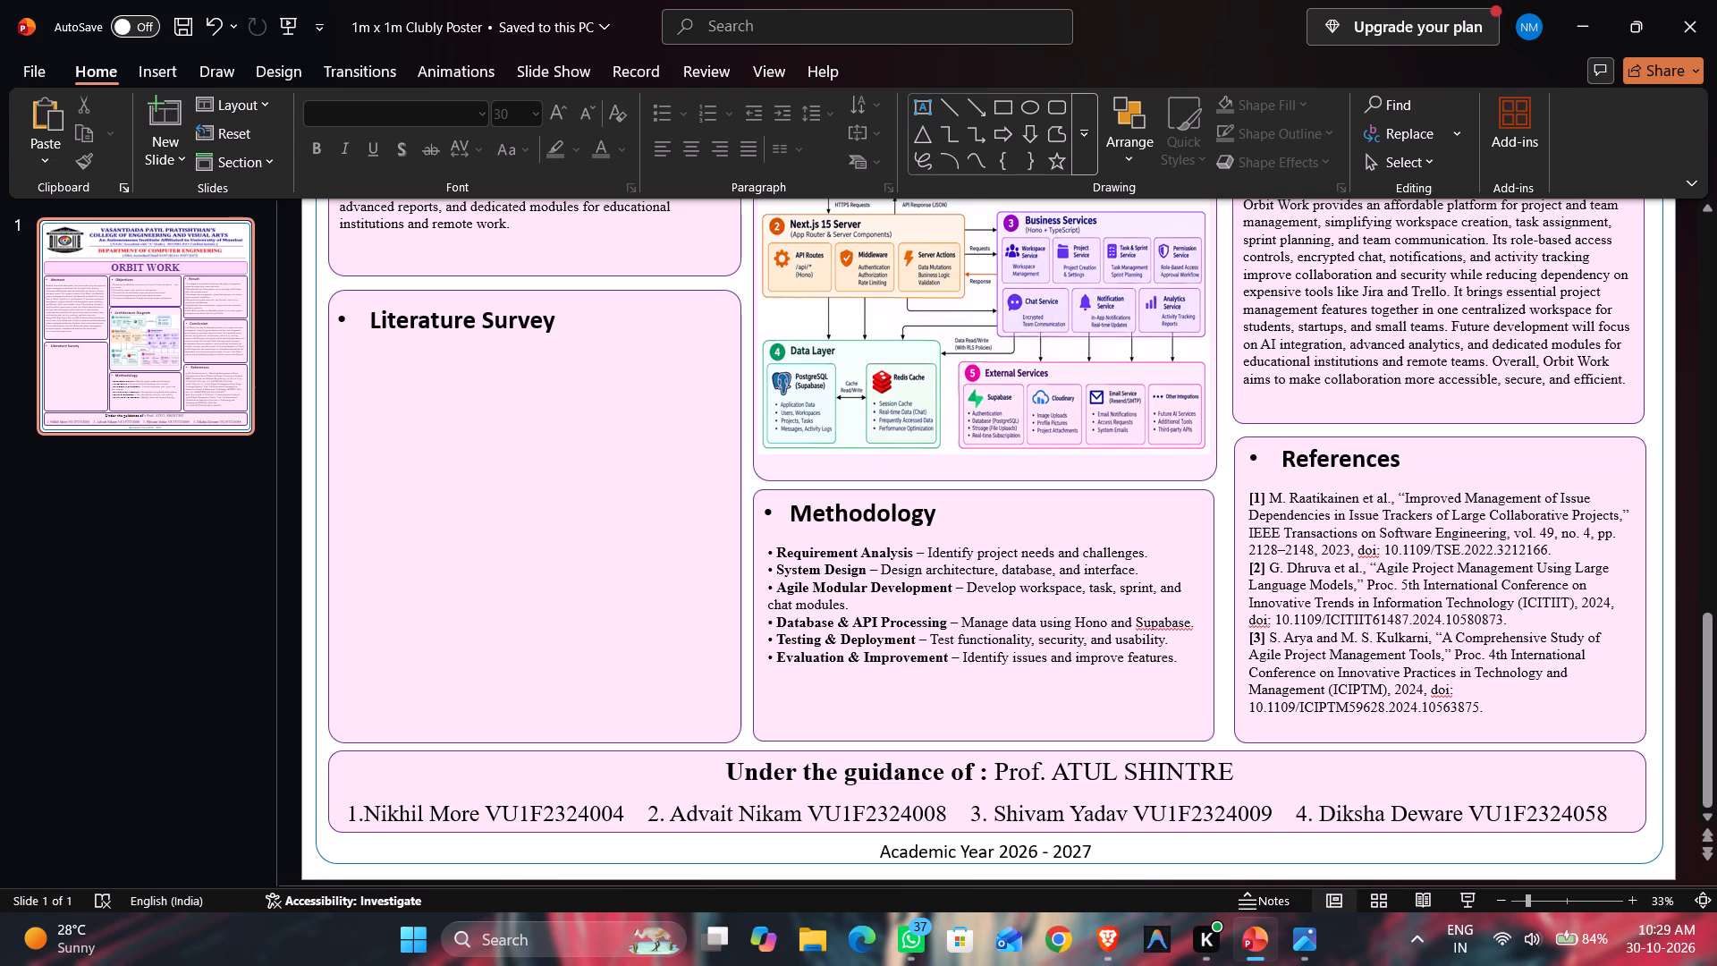
click(967, 639)
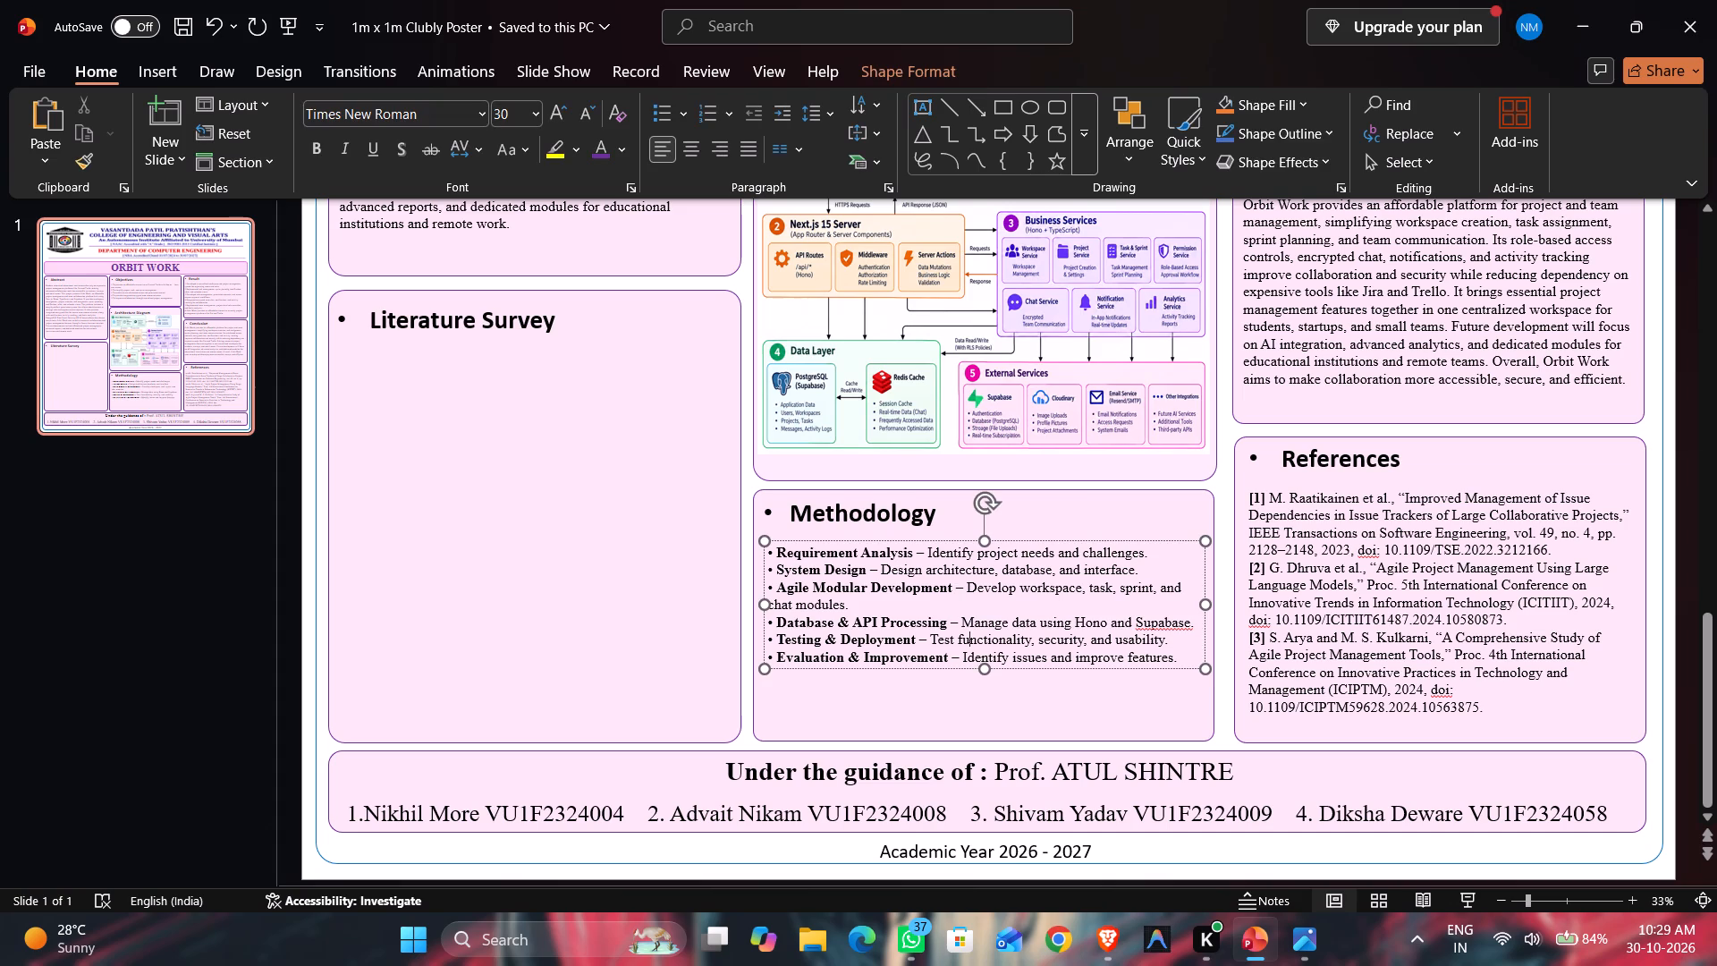
scroll(967, 639, up, 2)
double_click(1391, 465)
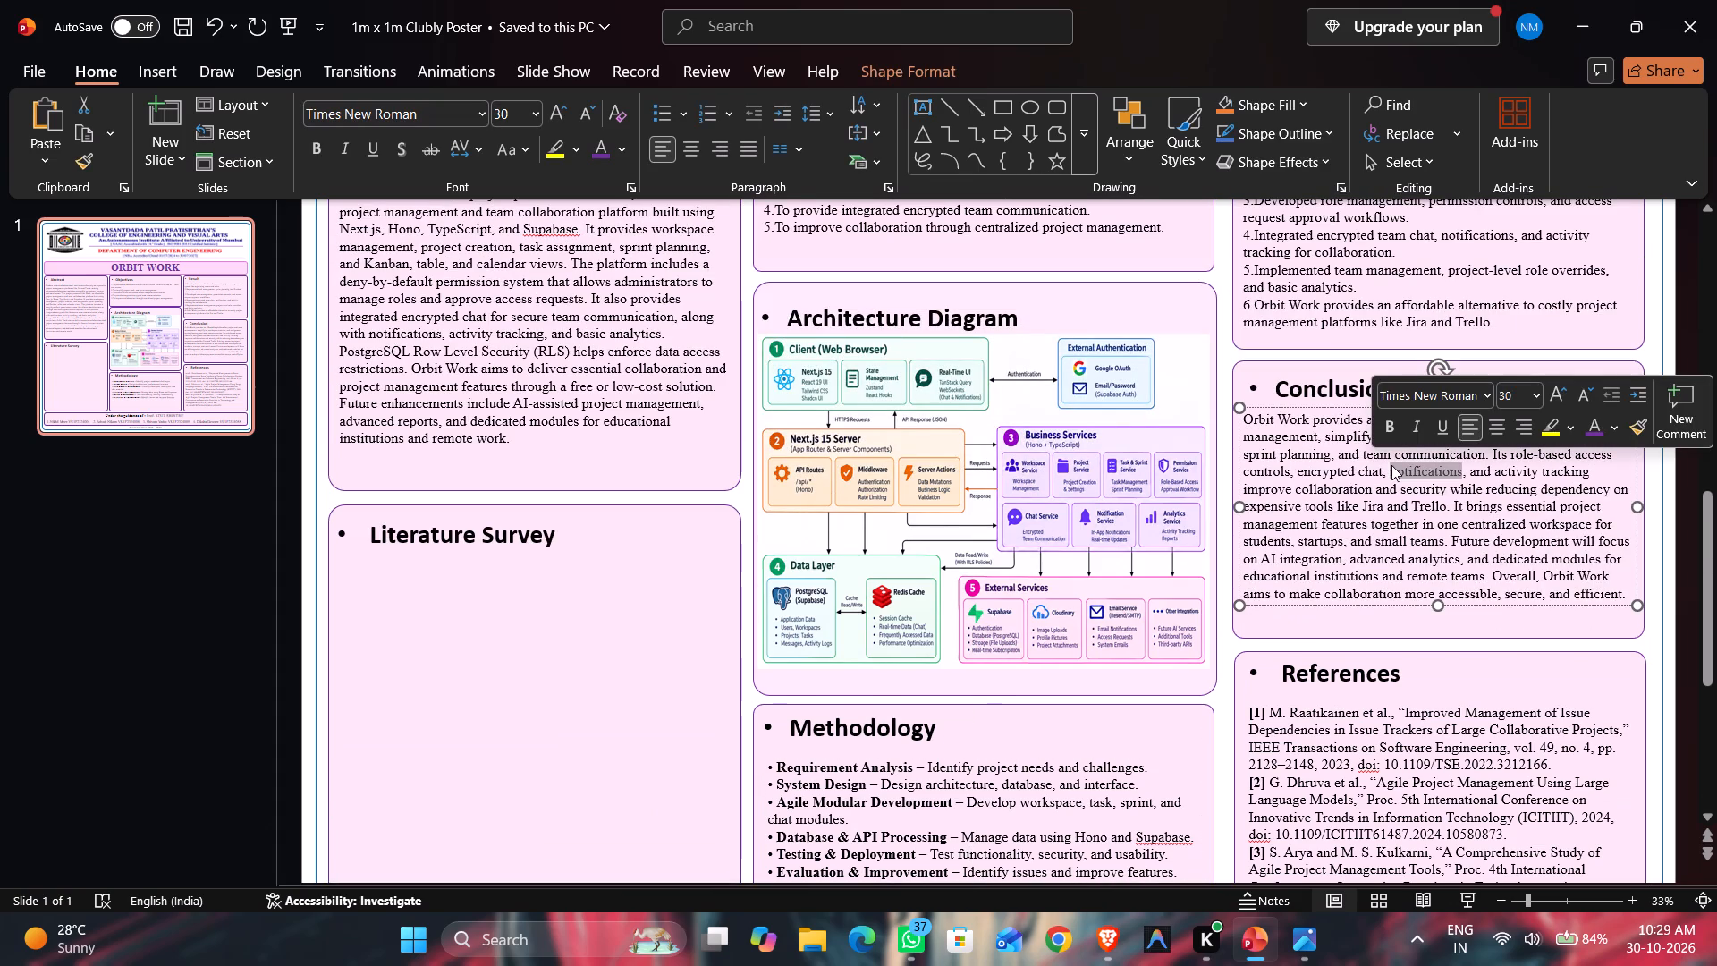
double_click(1296, 456)
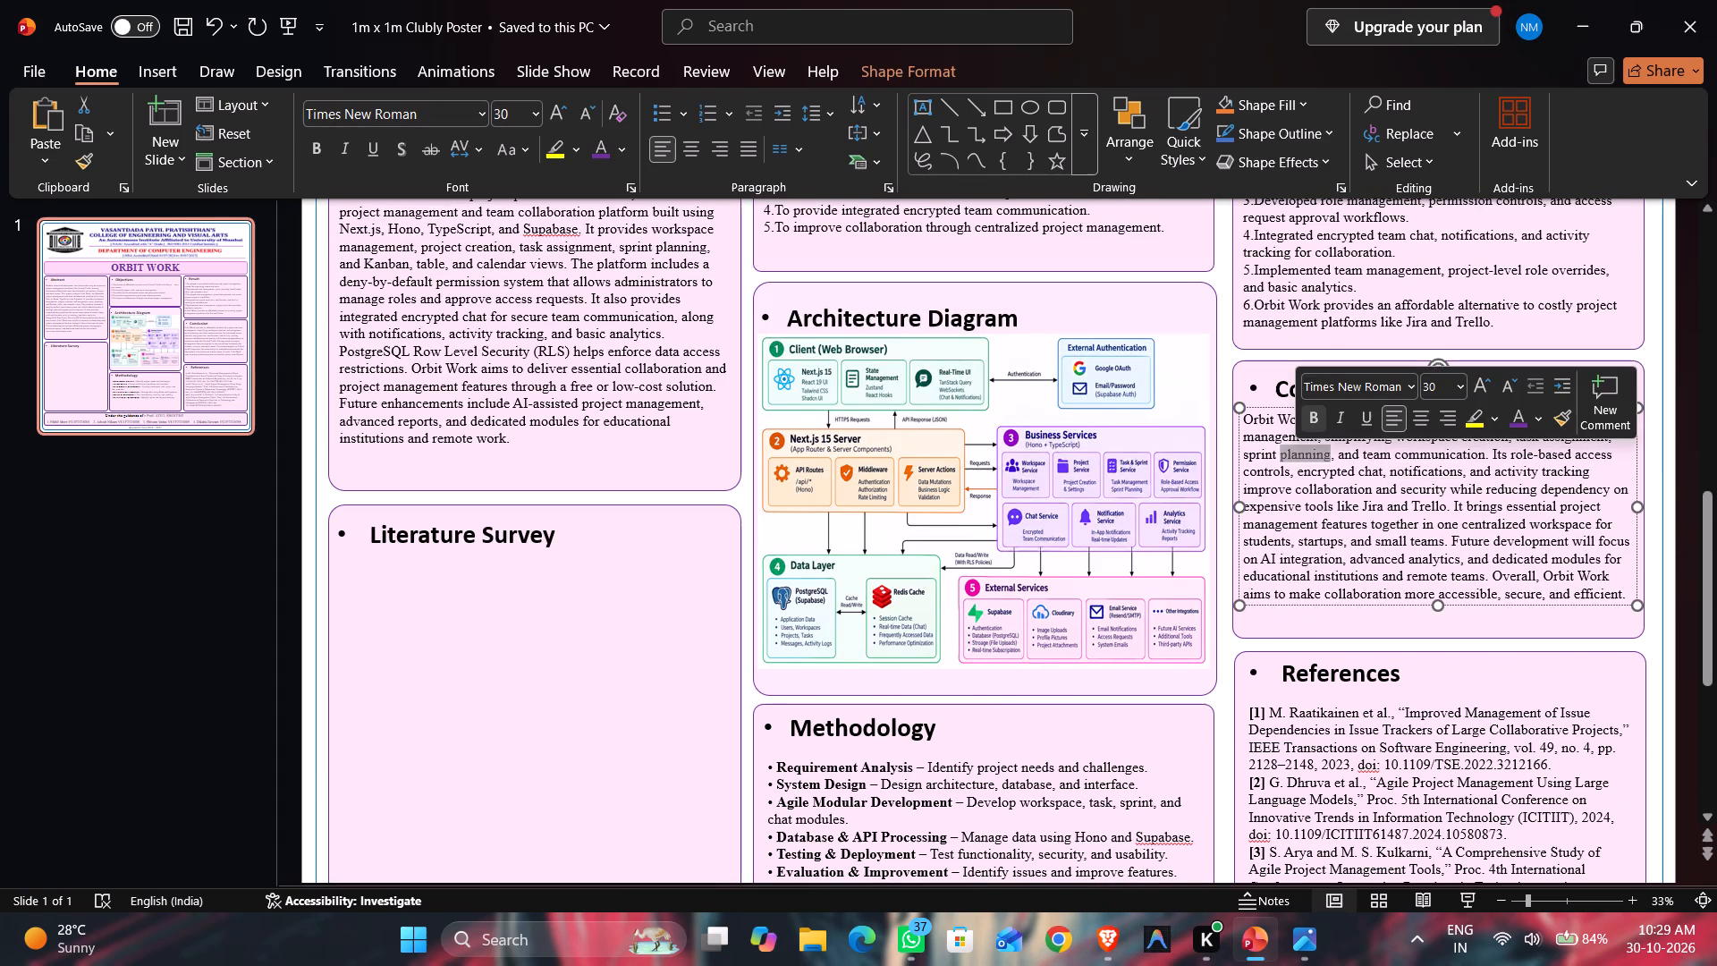
double_click(1434, 270)
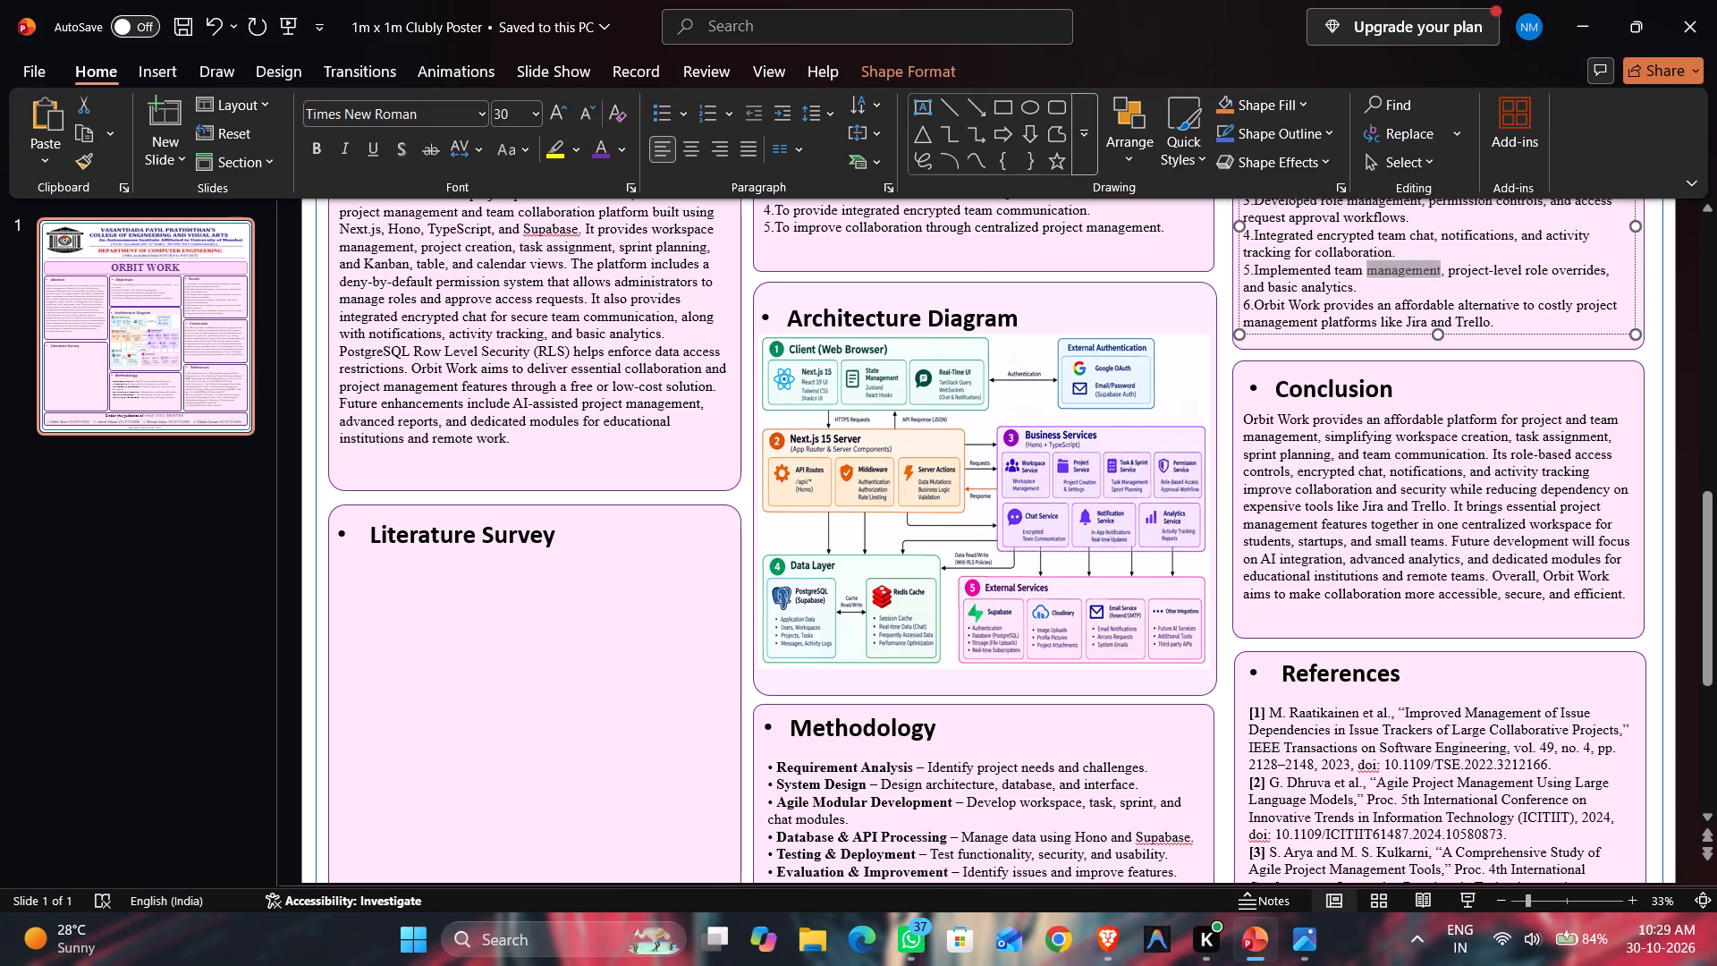
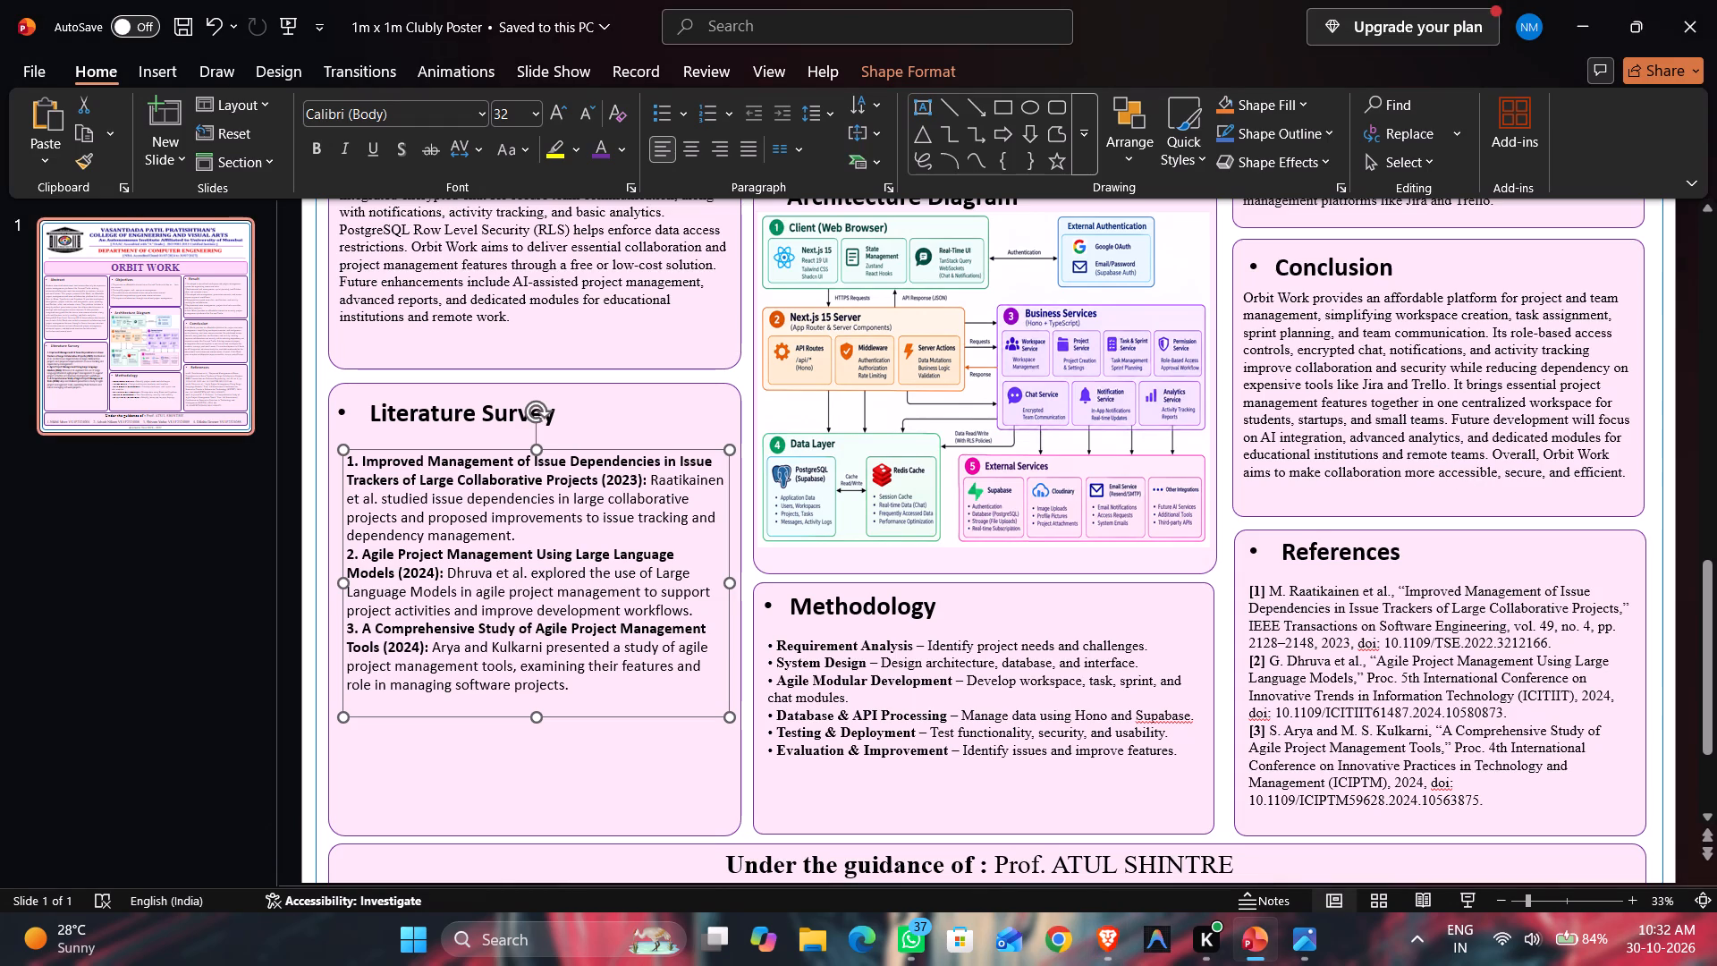
click(426, 700)
key(ctrl+v)
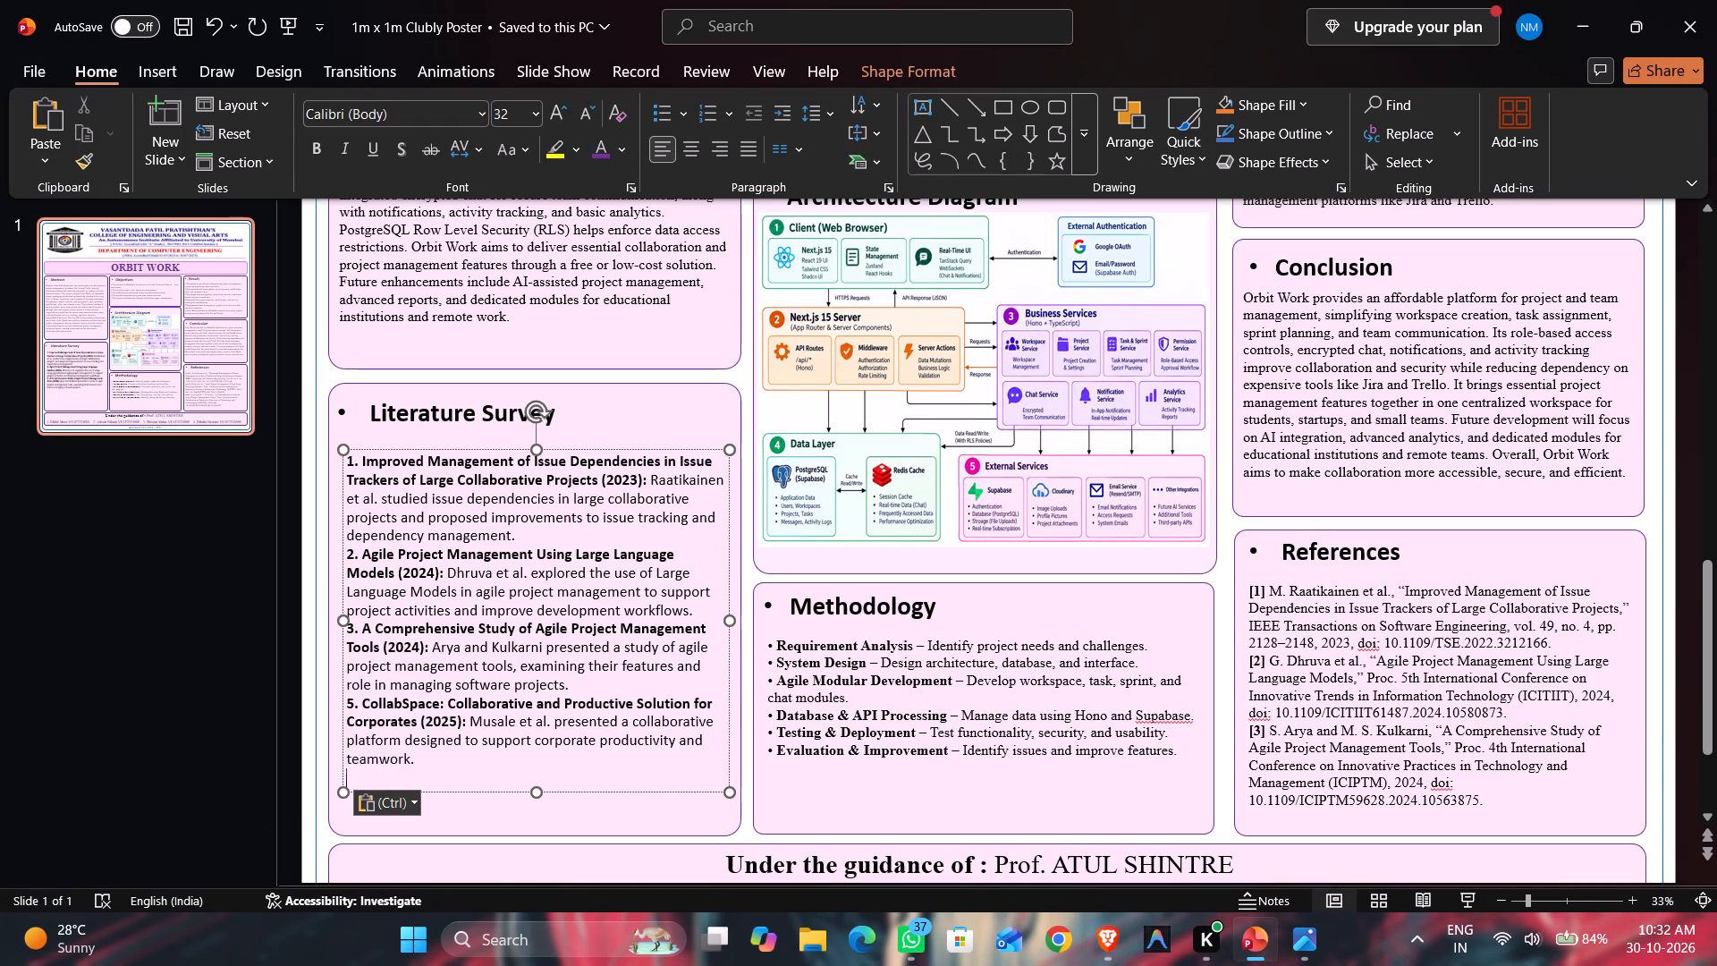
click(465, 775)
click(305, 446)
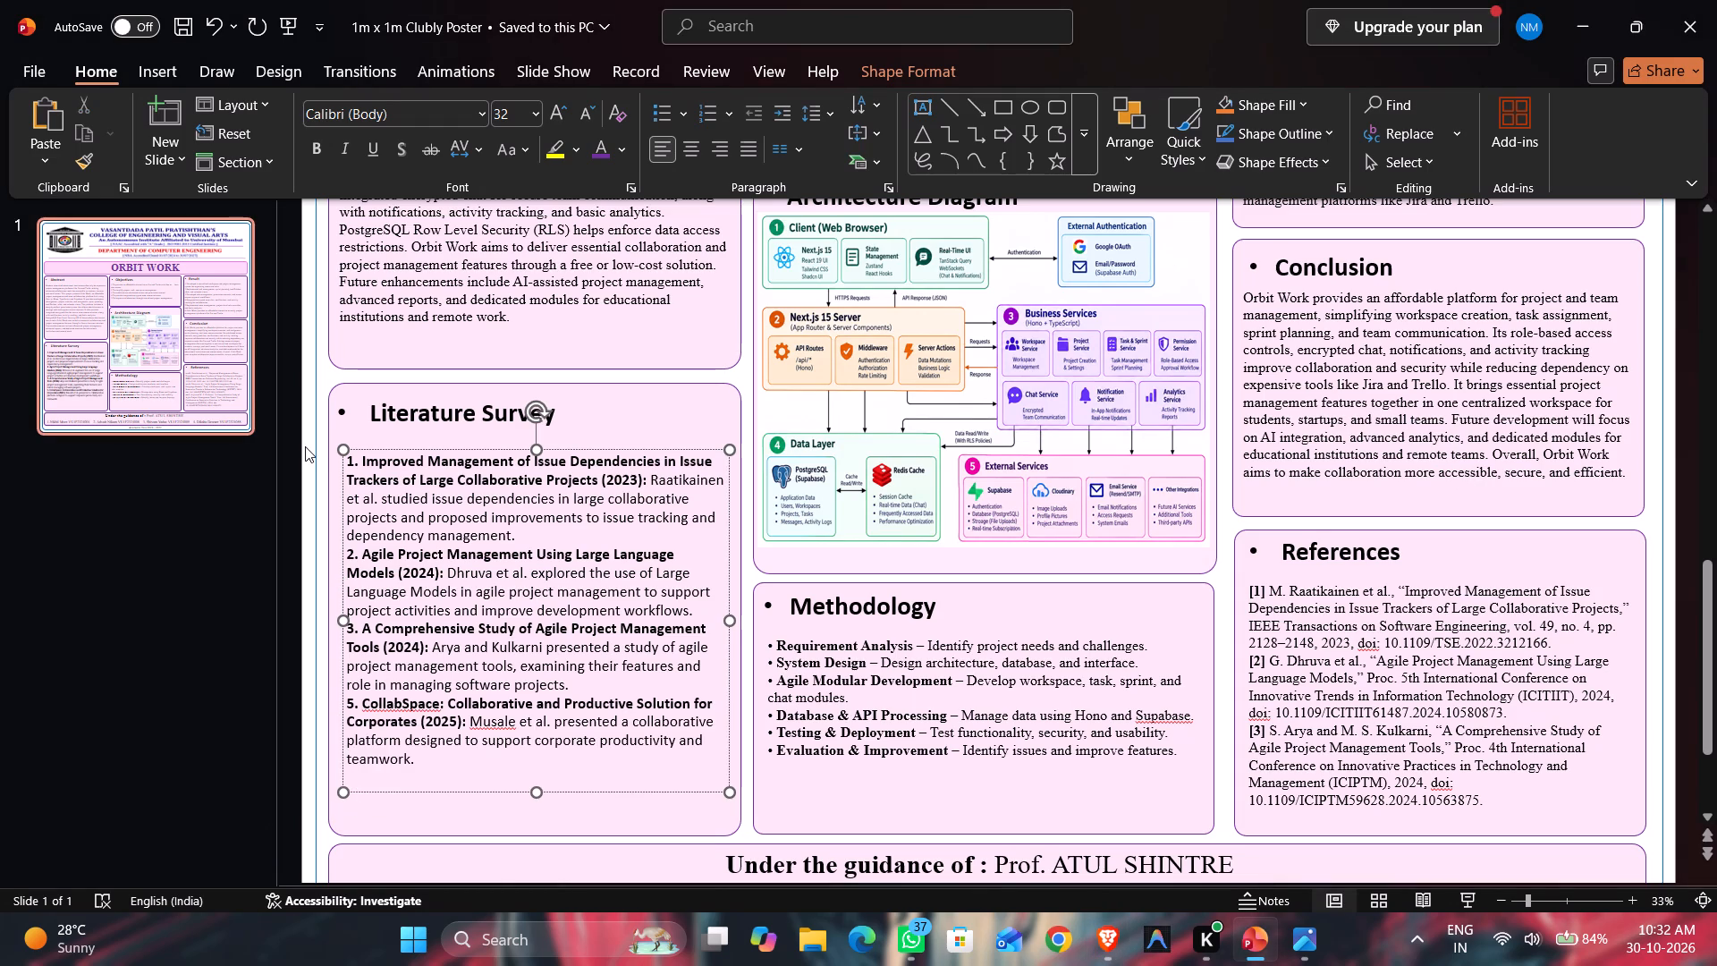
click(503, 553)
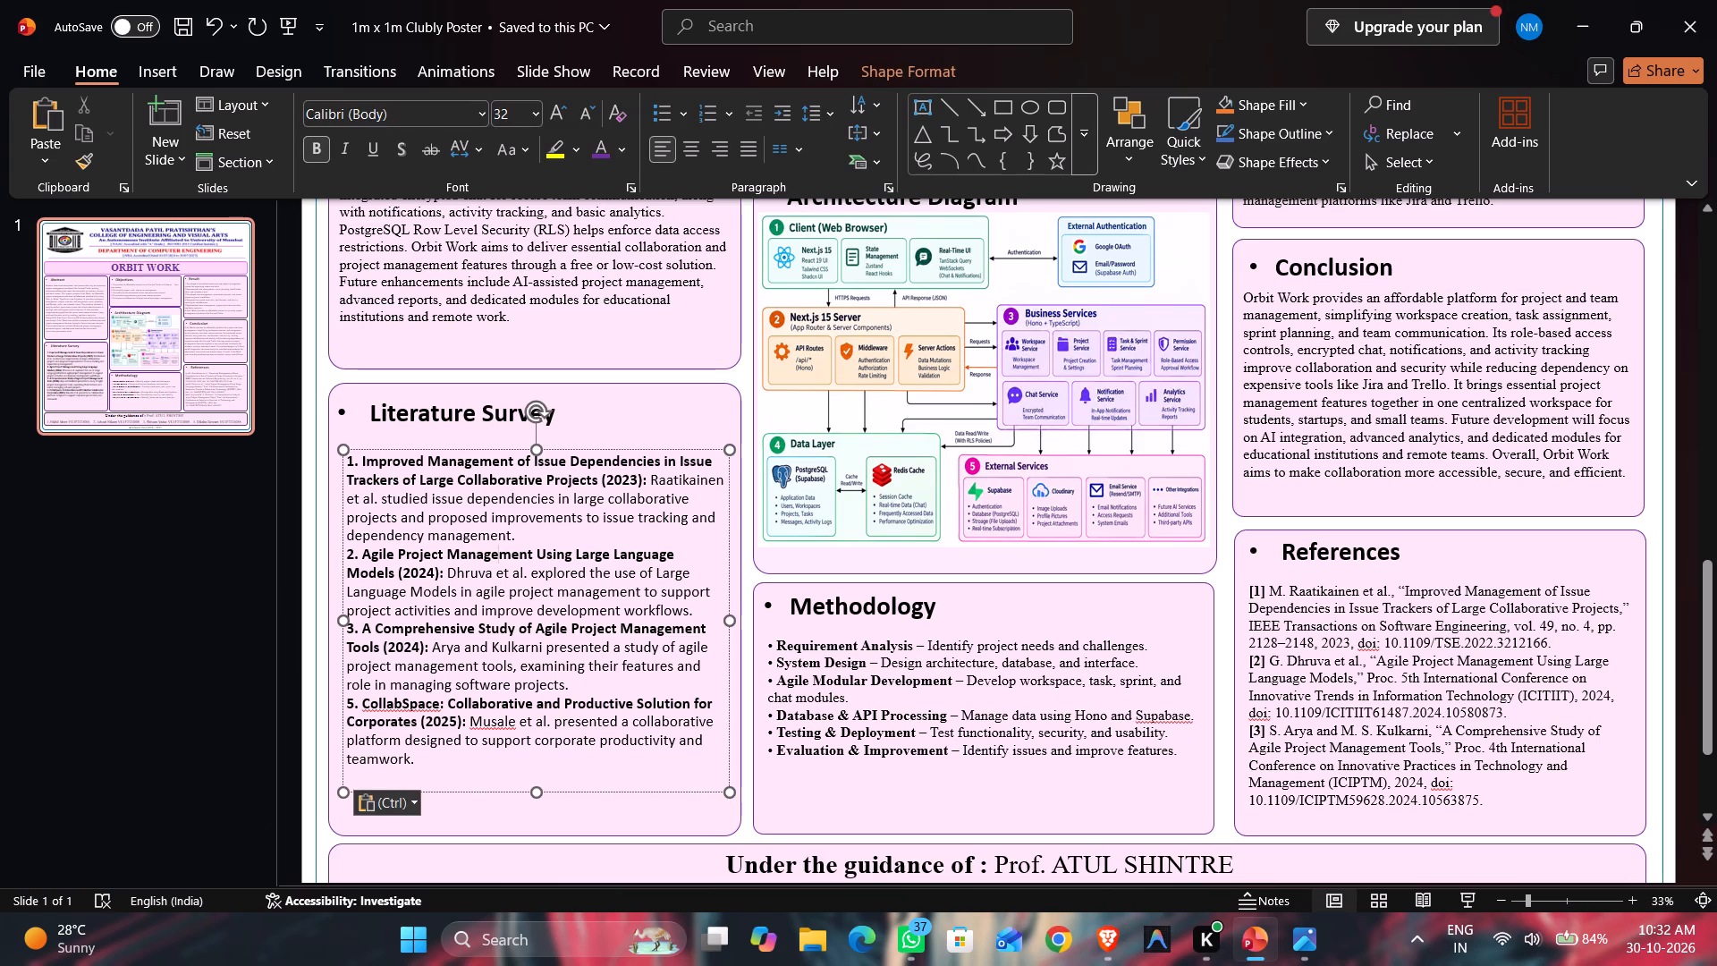
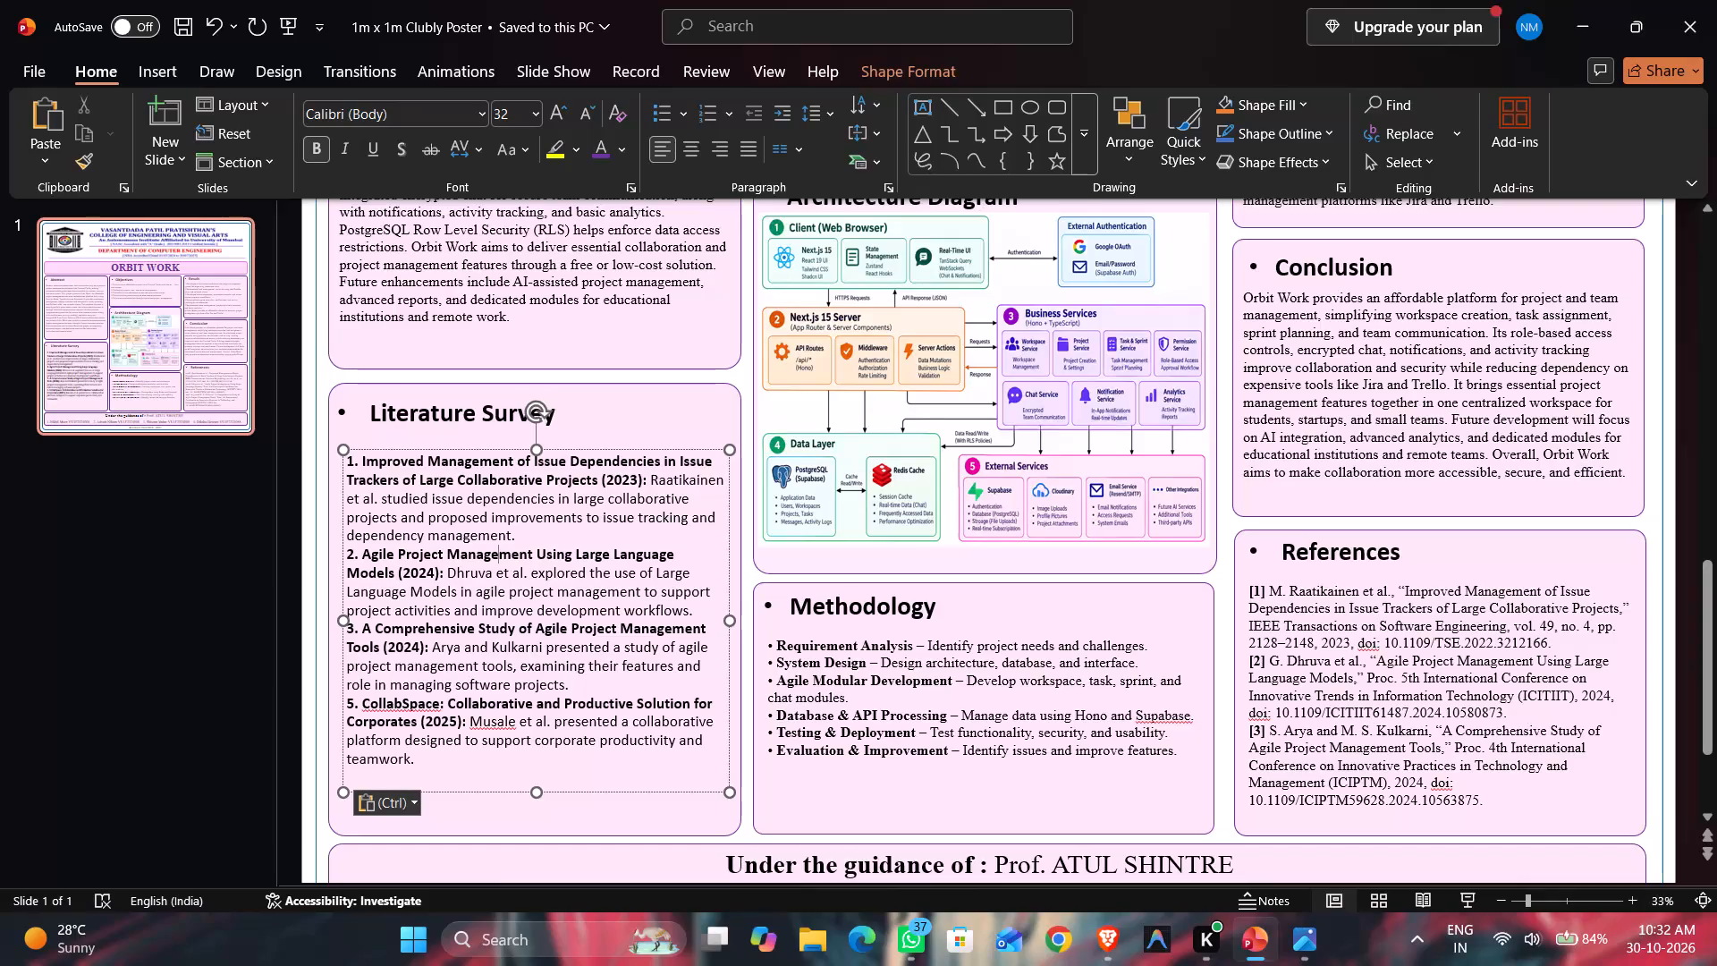
Delete the manually typed numbers in front of all four Literature Survey entries.
click(360, 462)
key(BackSpace)
key(BackSpace)
key(BackSpace)
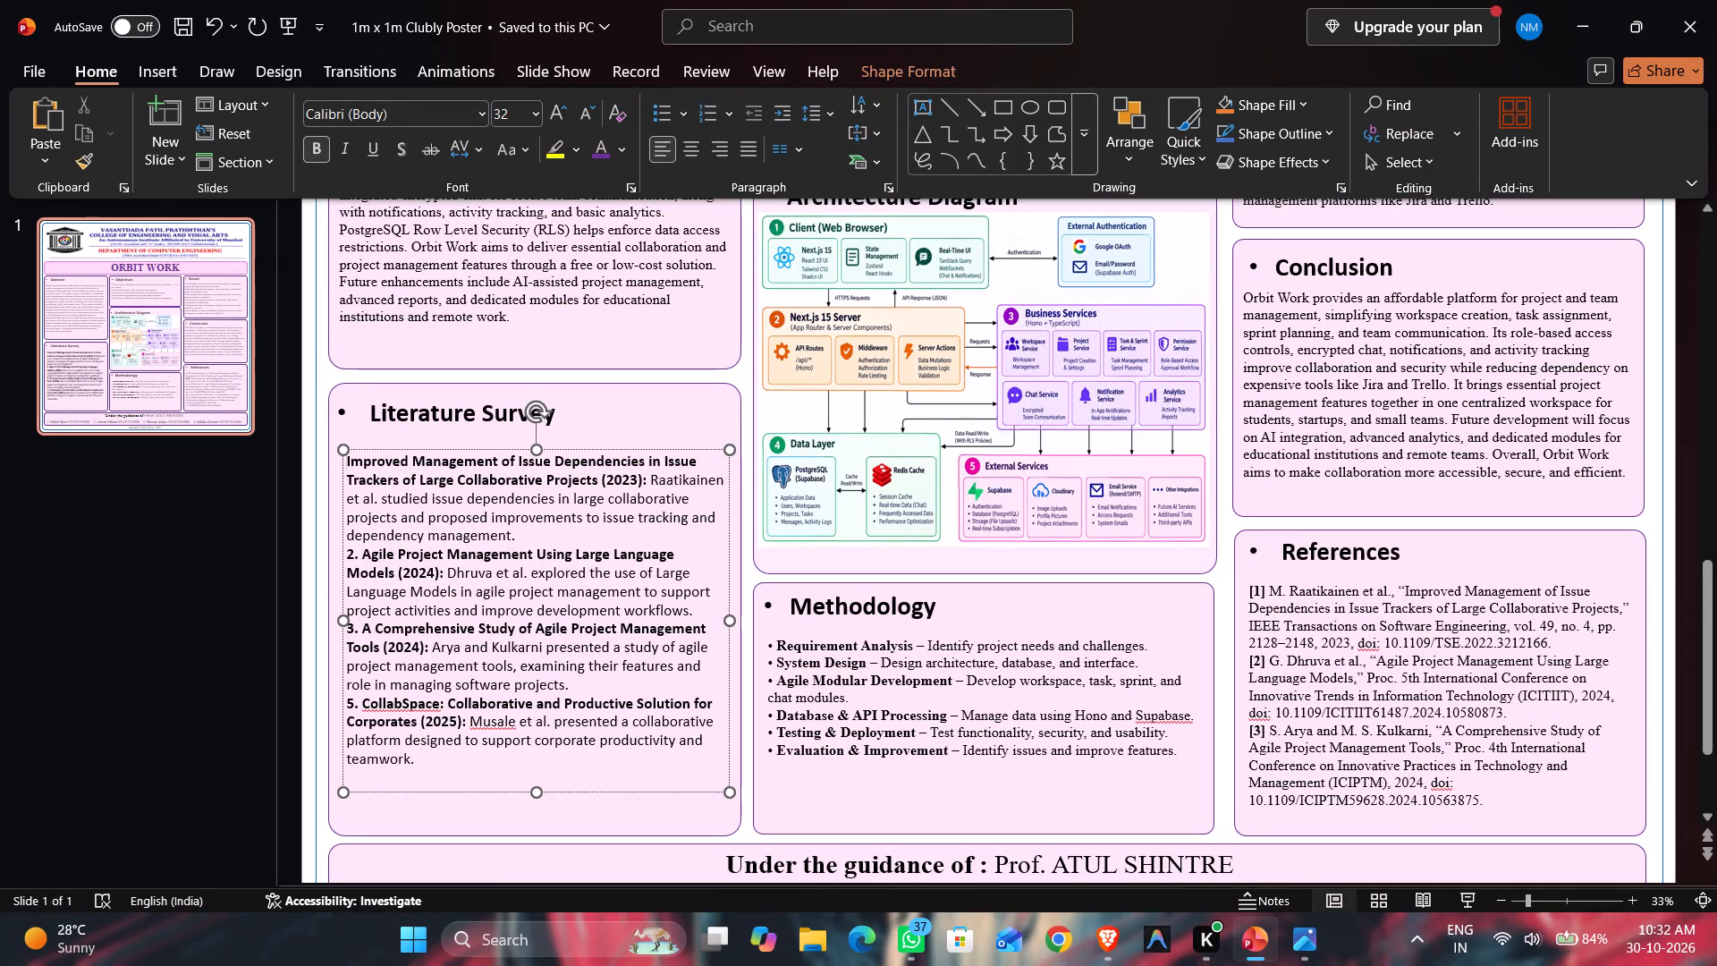
click(361, 556)
key(BackSpace)
key(BackSpace)
key(BackSpace)
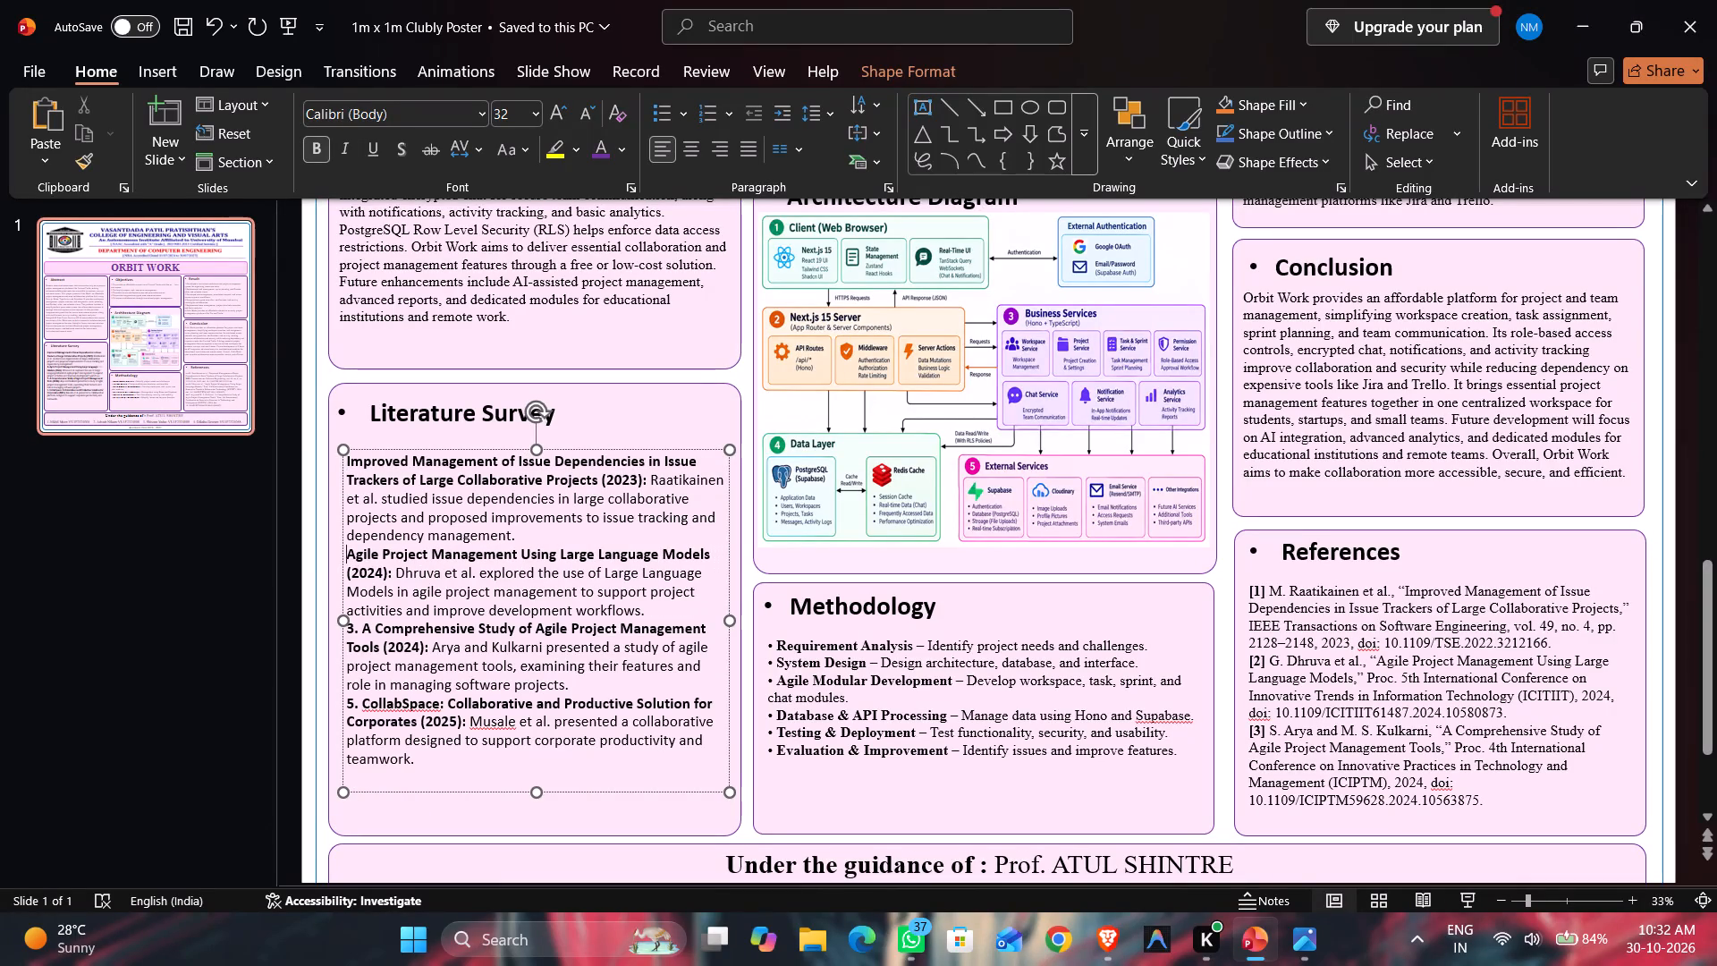
click(359, 635)
key(BackSpace)
key(BackSpace)
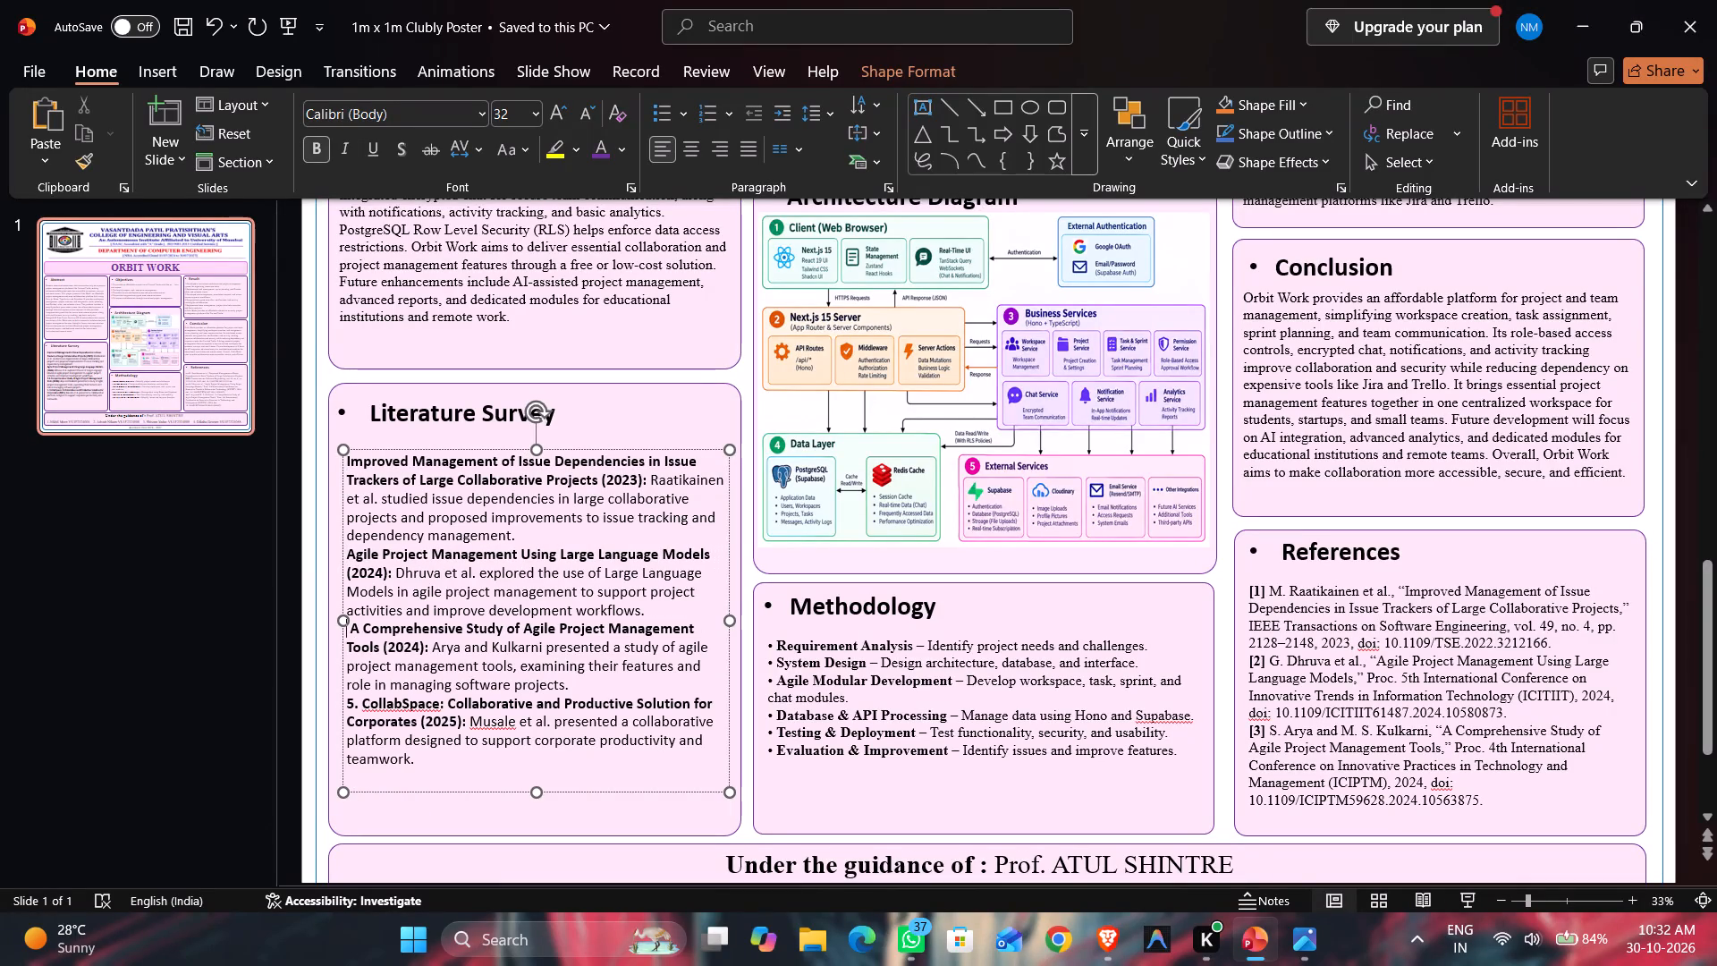
click(361, 704)
key(BackSpace)
key(BackSpace)
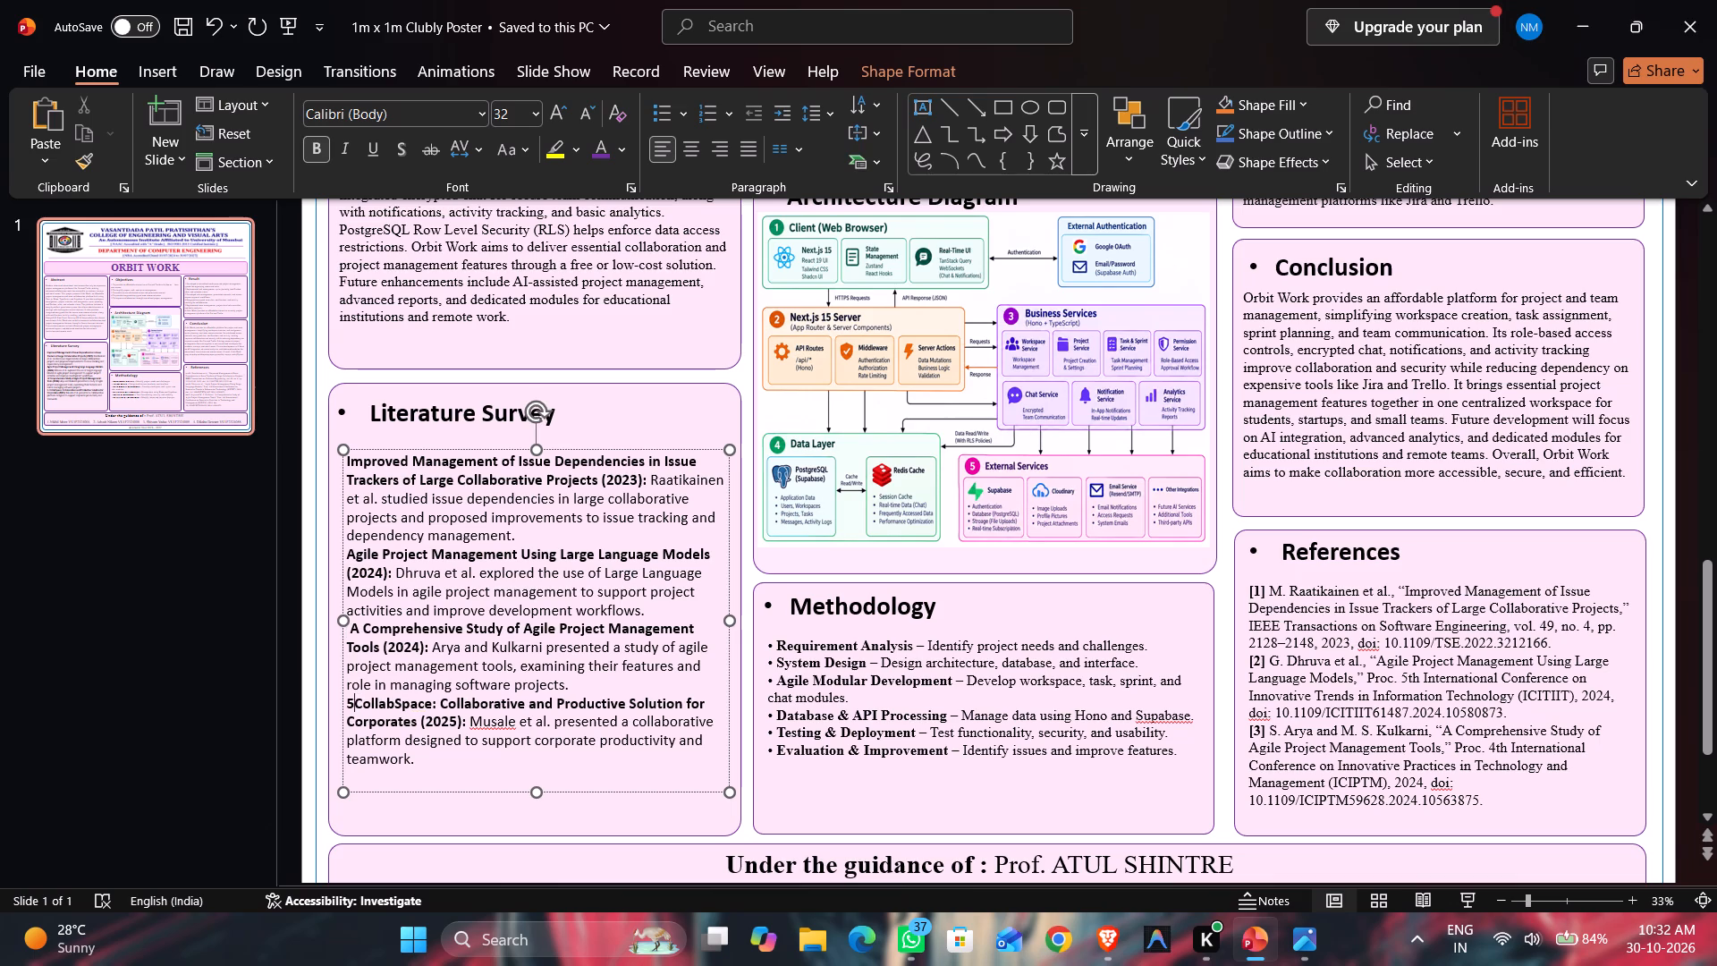
key(BackSpace)
Apply automatic numbering (1., 2., 3.) to all the text in the Literature Survey text box.
click(491, 701)
key(ctrl+a)
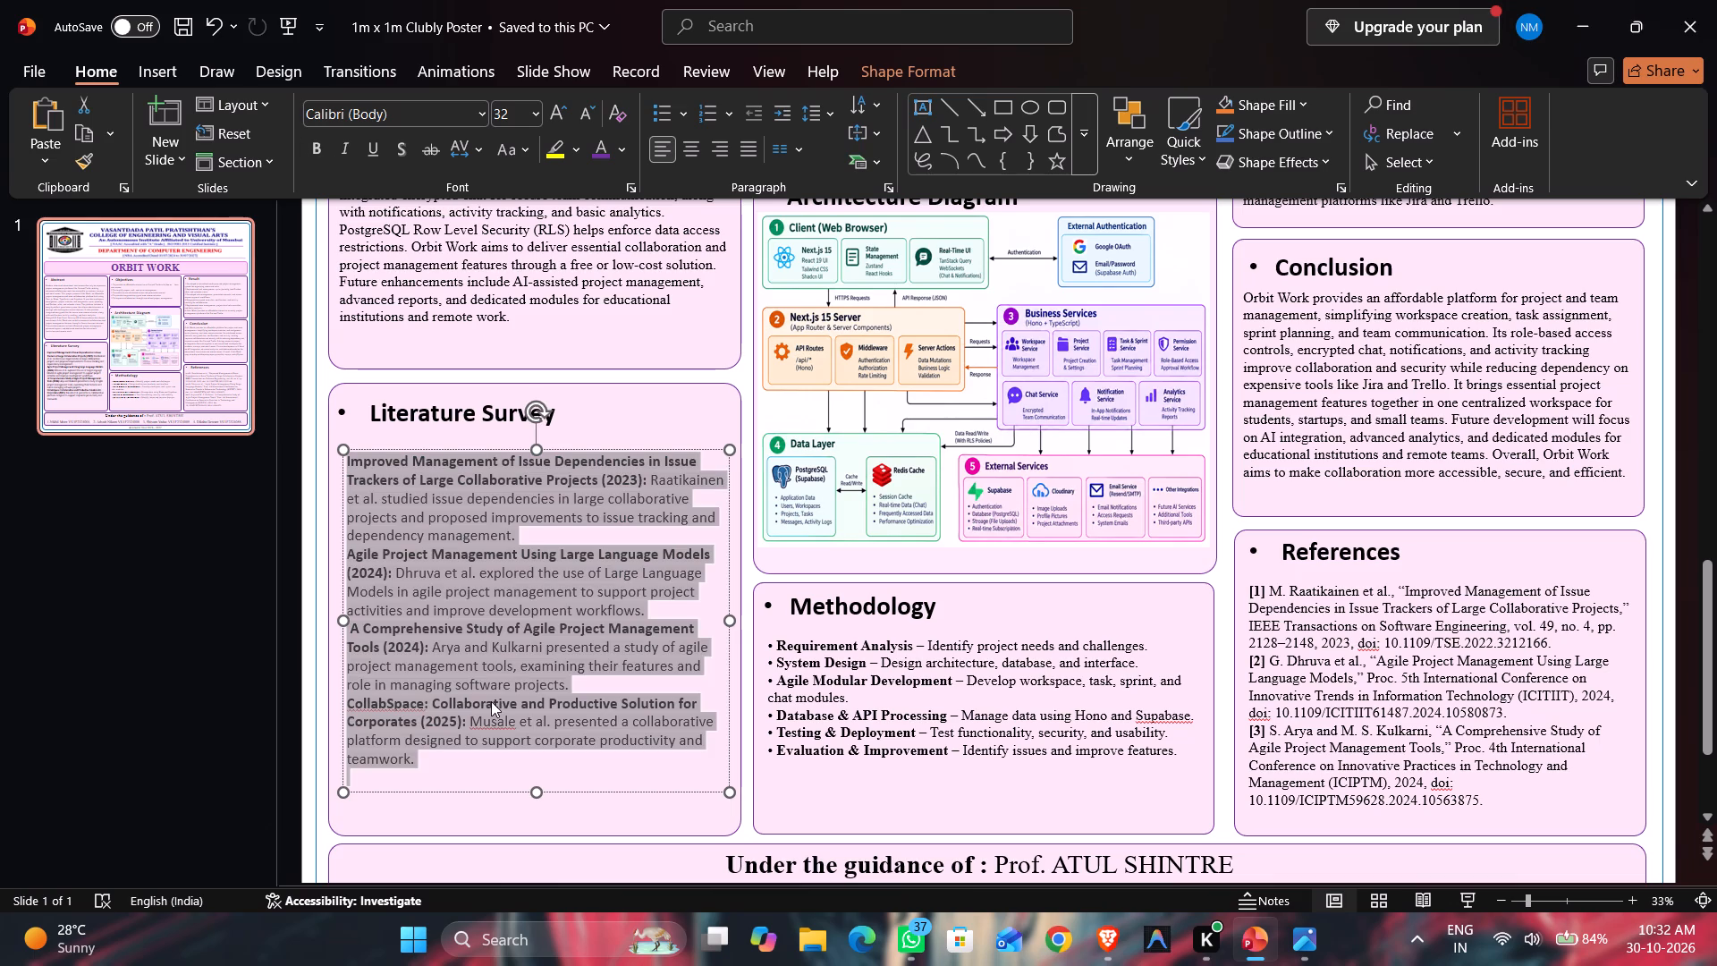
click(708, 111)
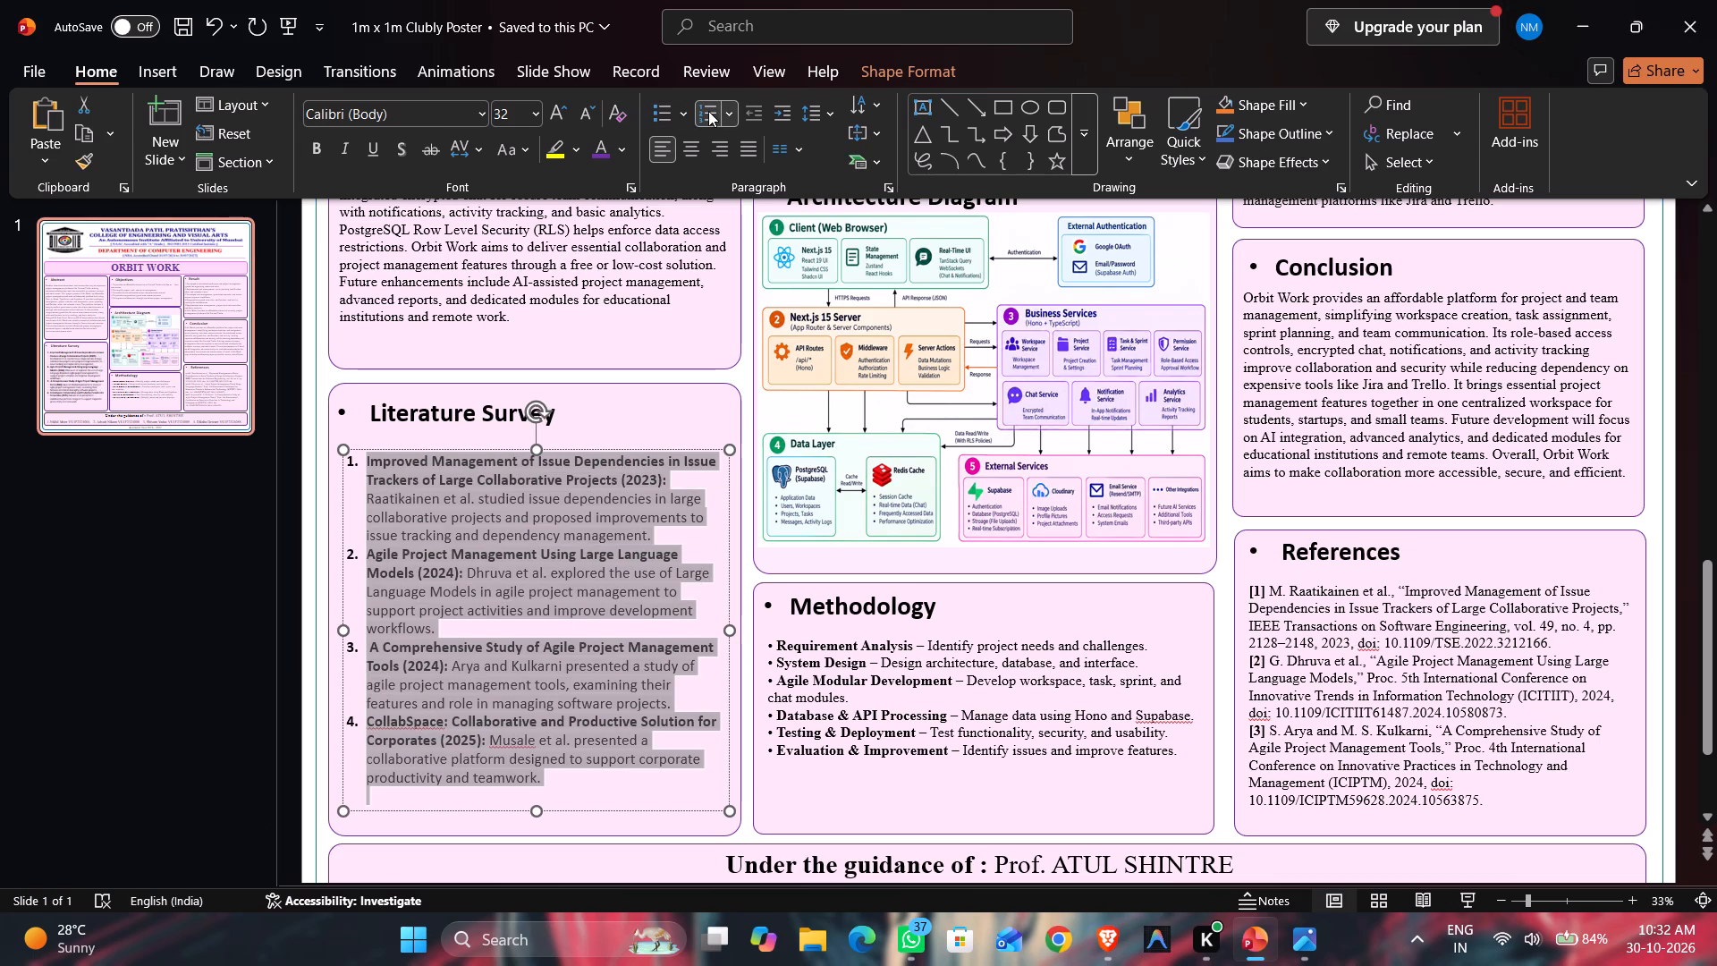
click(463, 817)
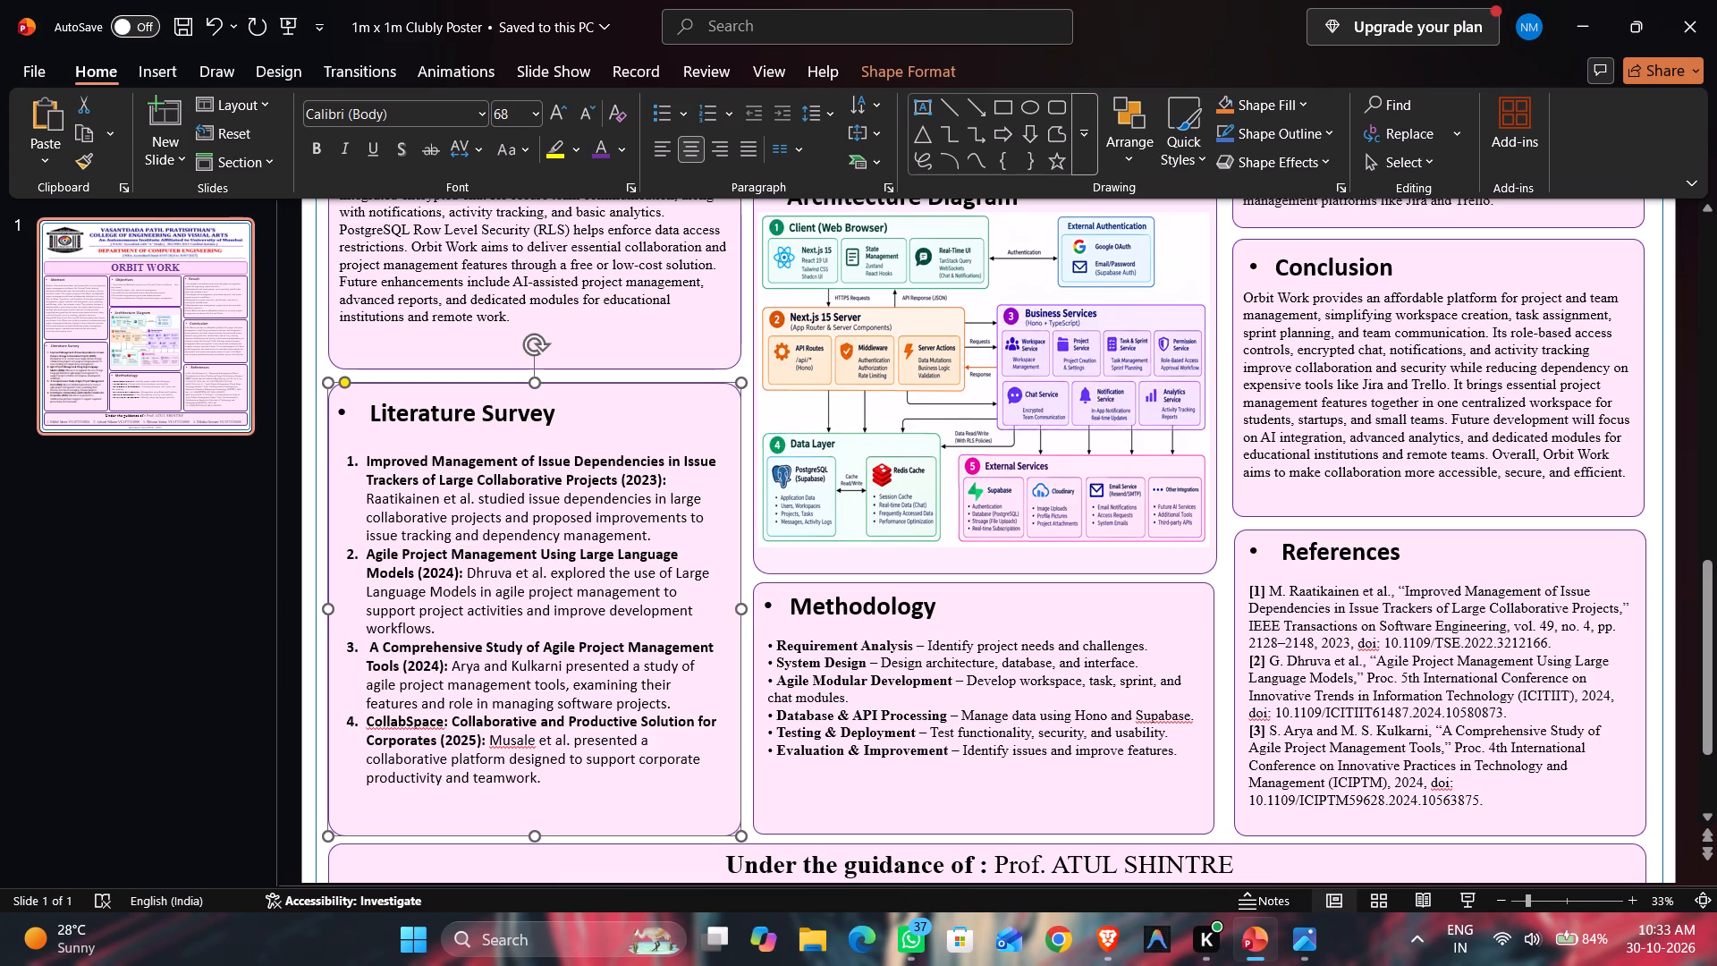
Delete the typed bullet characters before Requirement Analysis and System Design in the Methodology text box, keeping each on its own line.
click(777, 649)
key(BackSpace)
key(BackSpace)
key(Down)
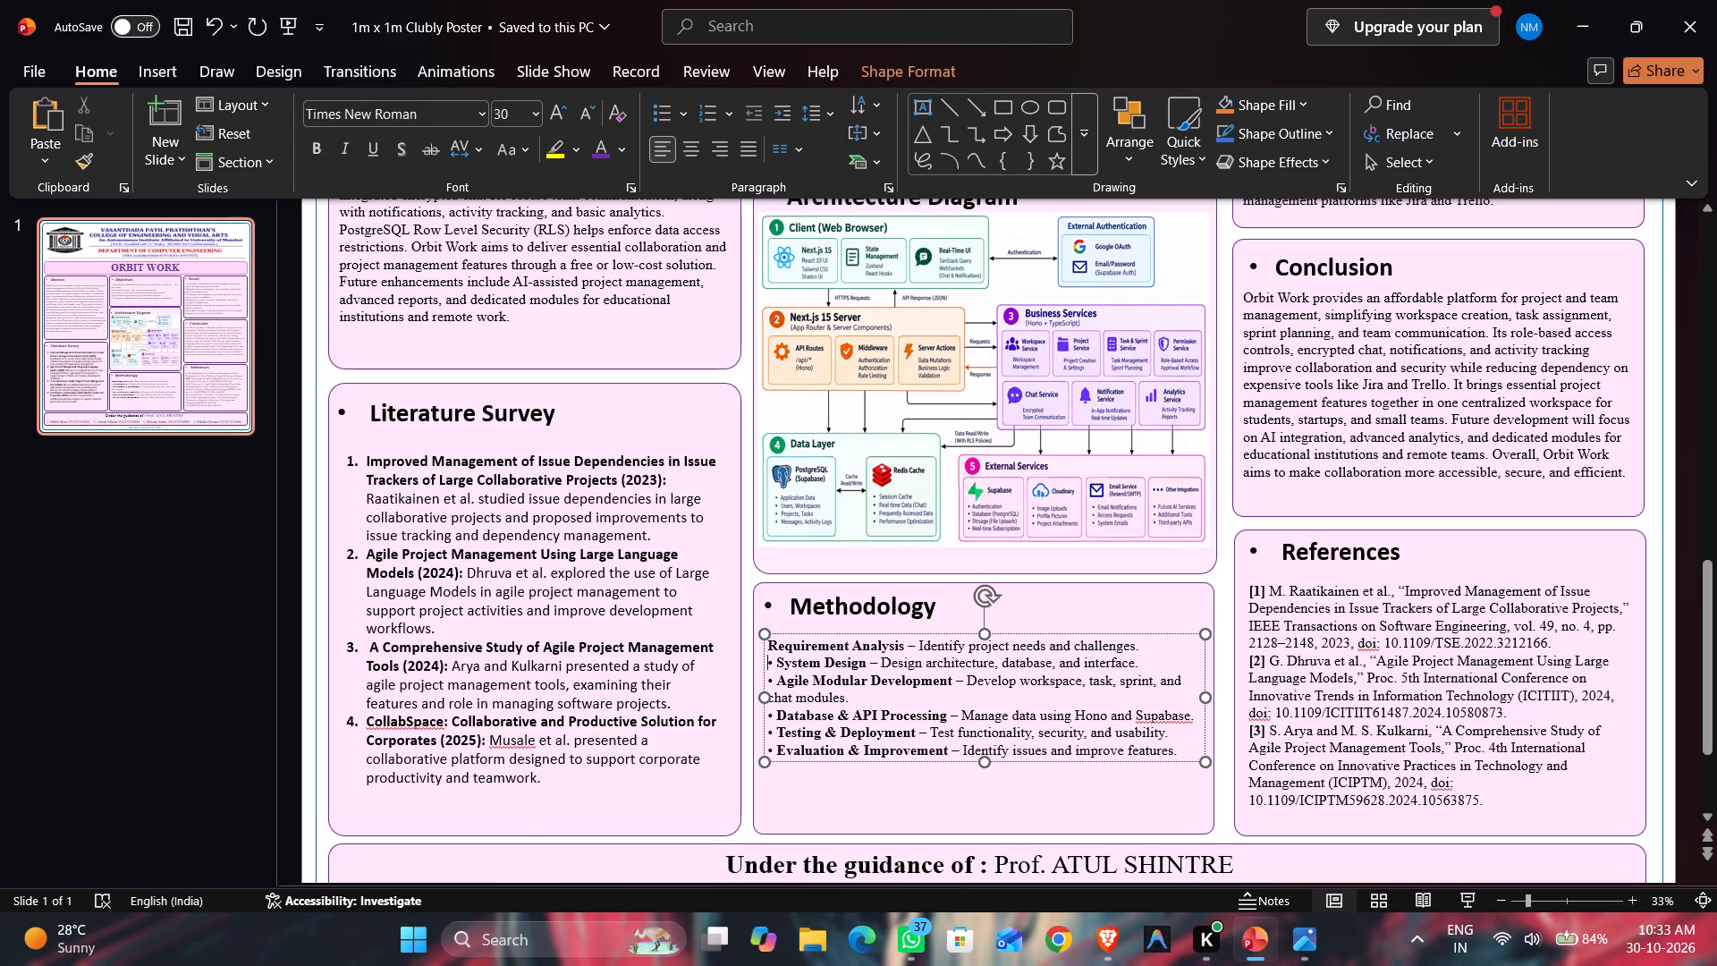
key(Right)
key(BackSpace)
key(BackSpace)
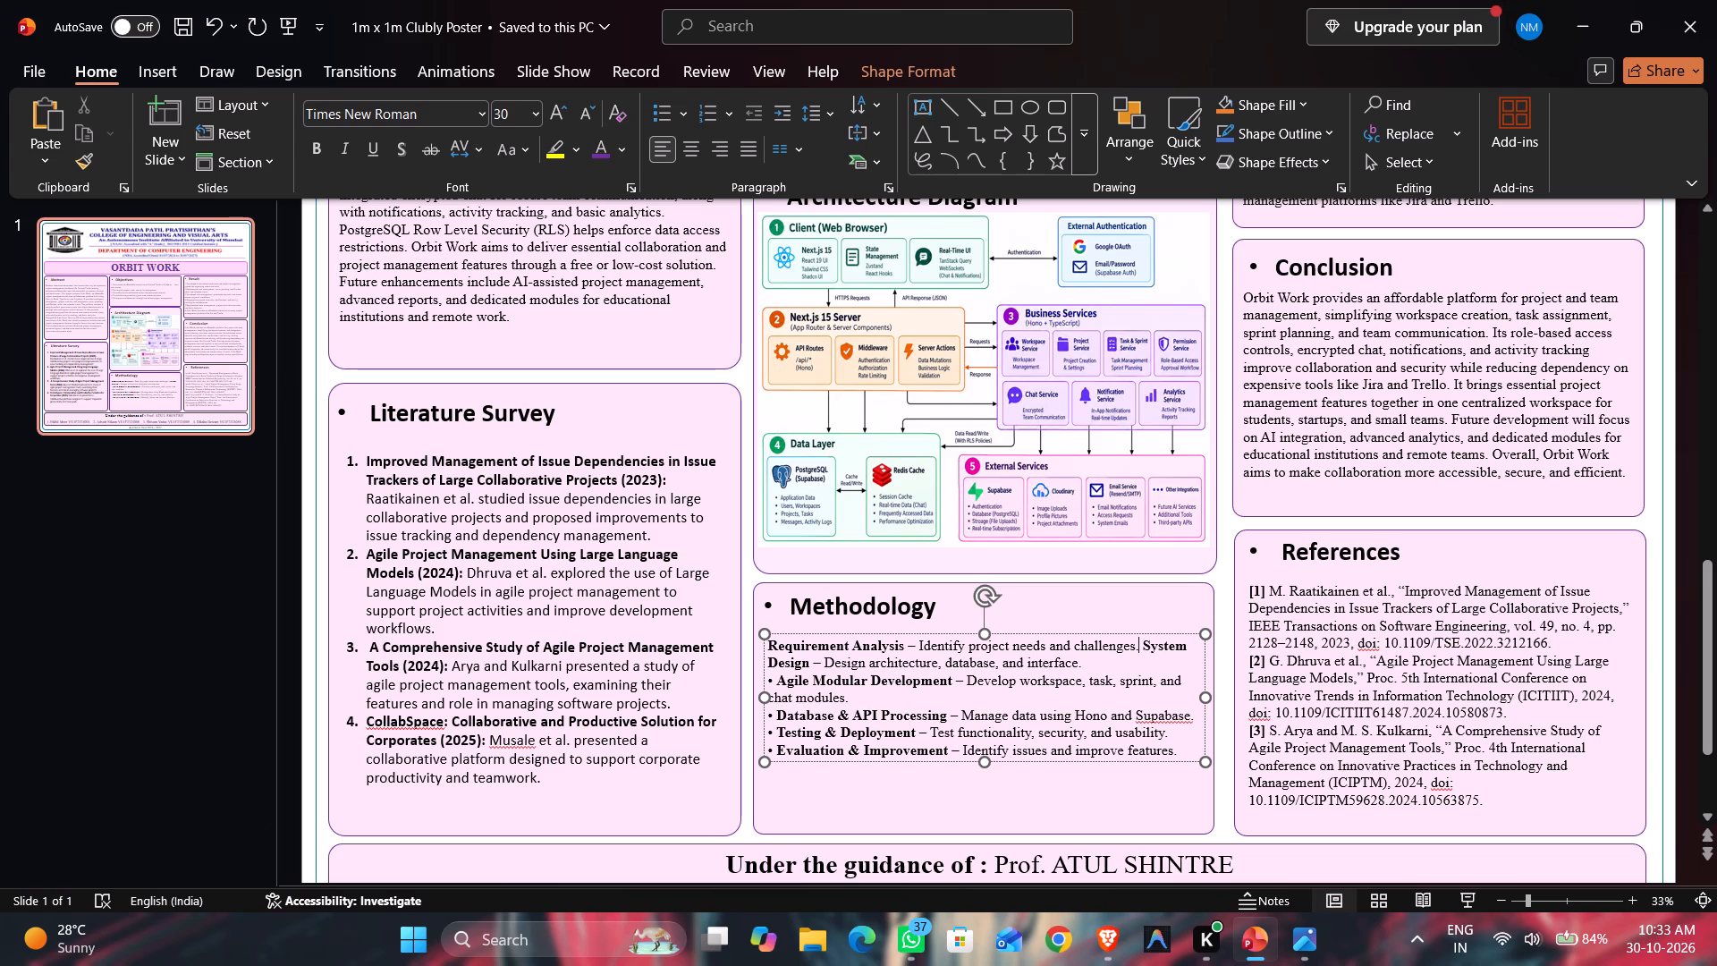
key(ctrl+z)
key(Right)
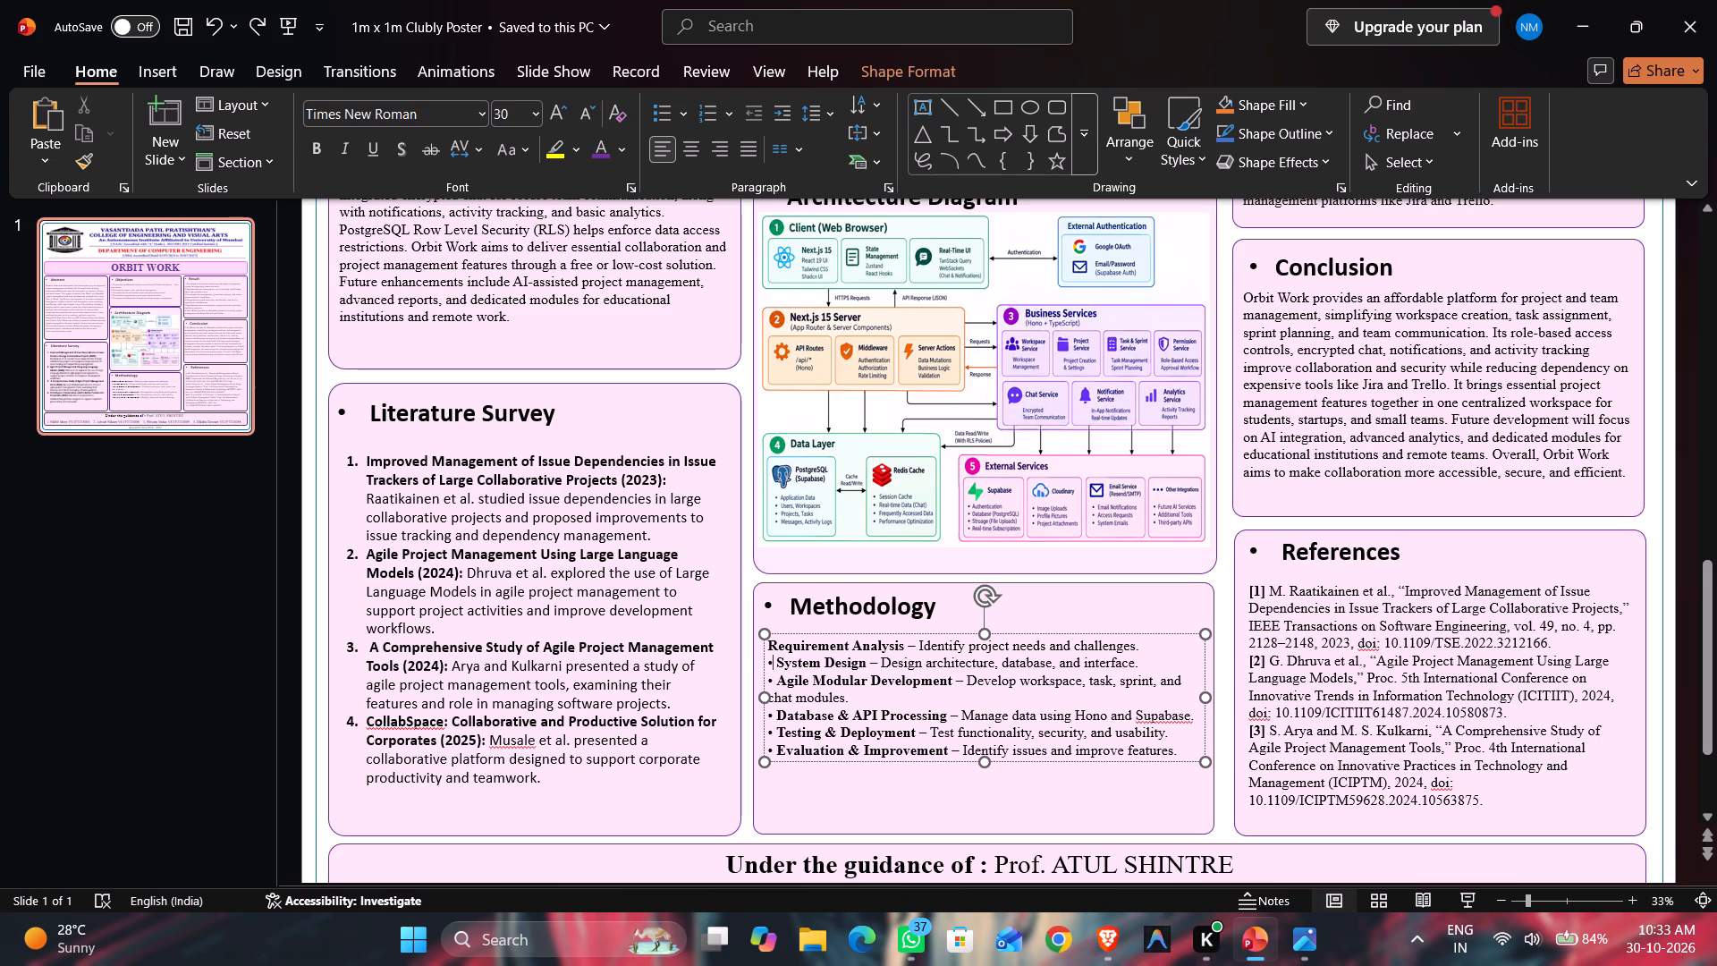
key(BackSpace)
key(BackSpace)
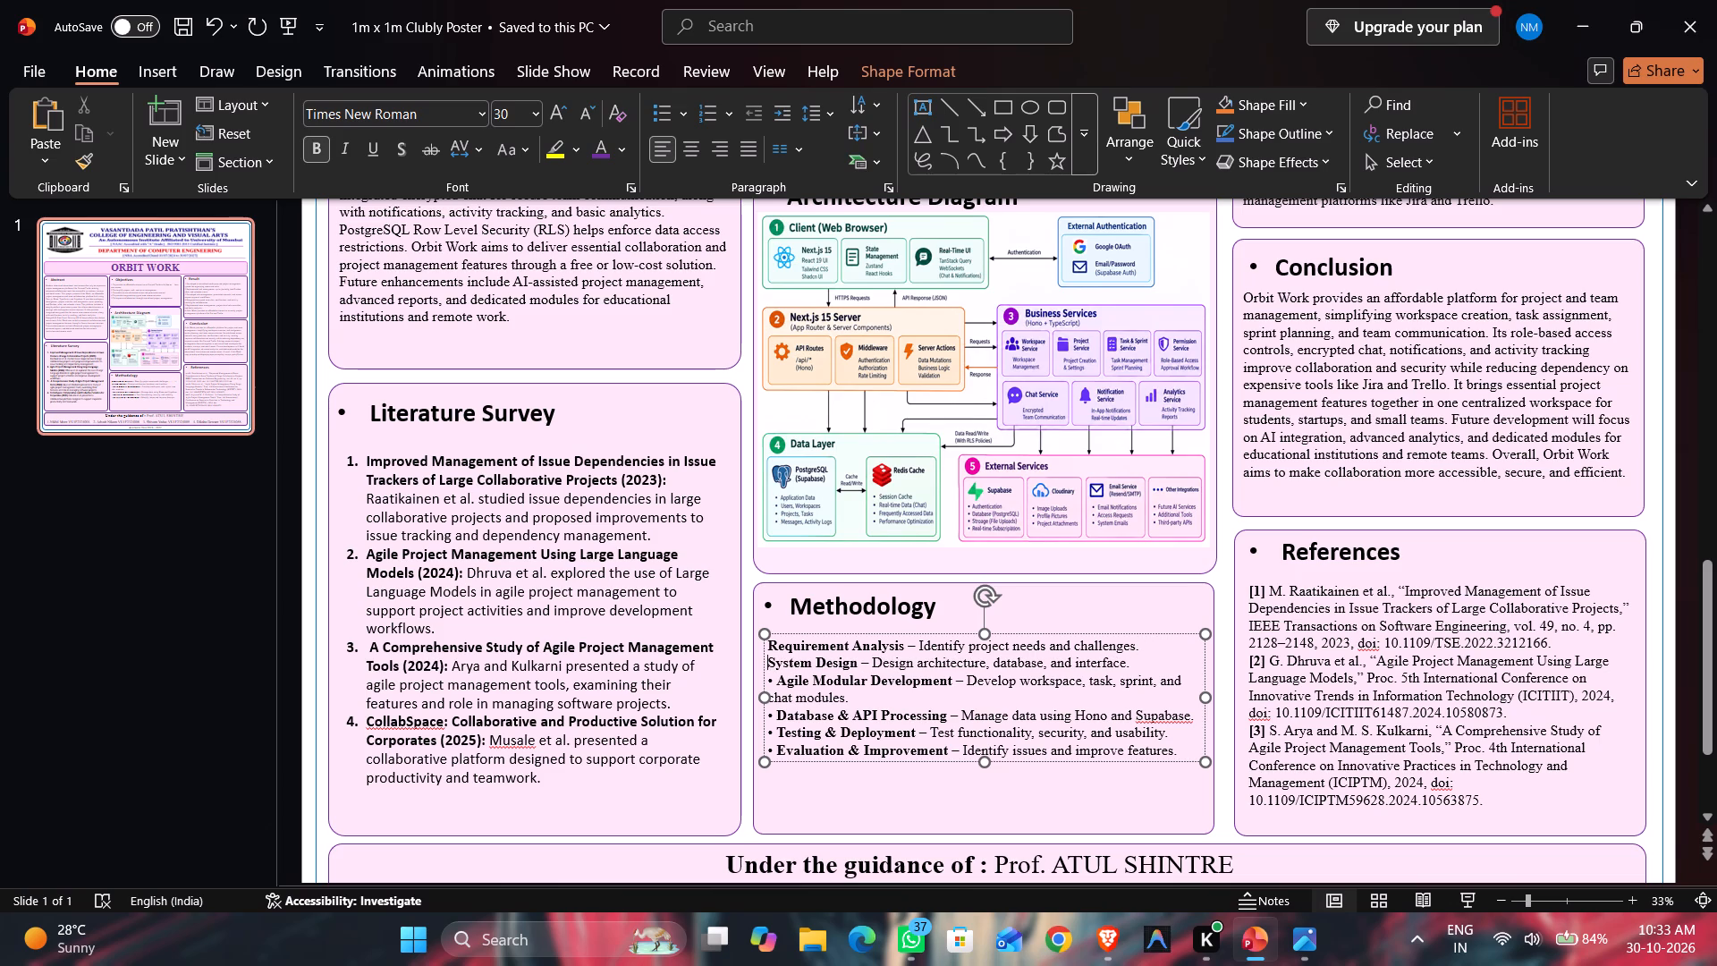
Delete the typed bullet characters before Agile Modular Development, Database & API Processing, Testing & Deployment, and Evaluation & Improvement.
click(780, 681)
key(BackSpace)
key(BackSpace)
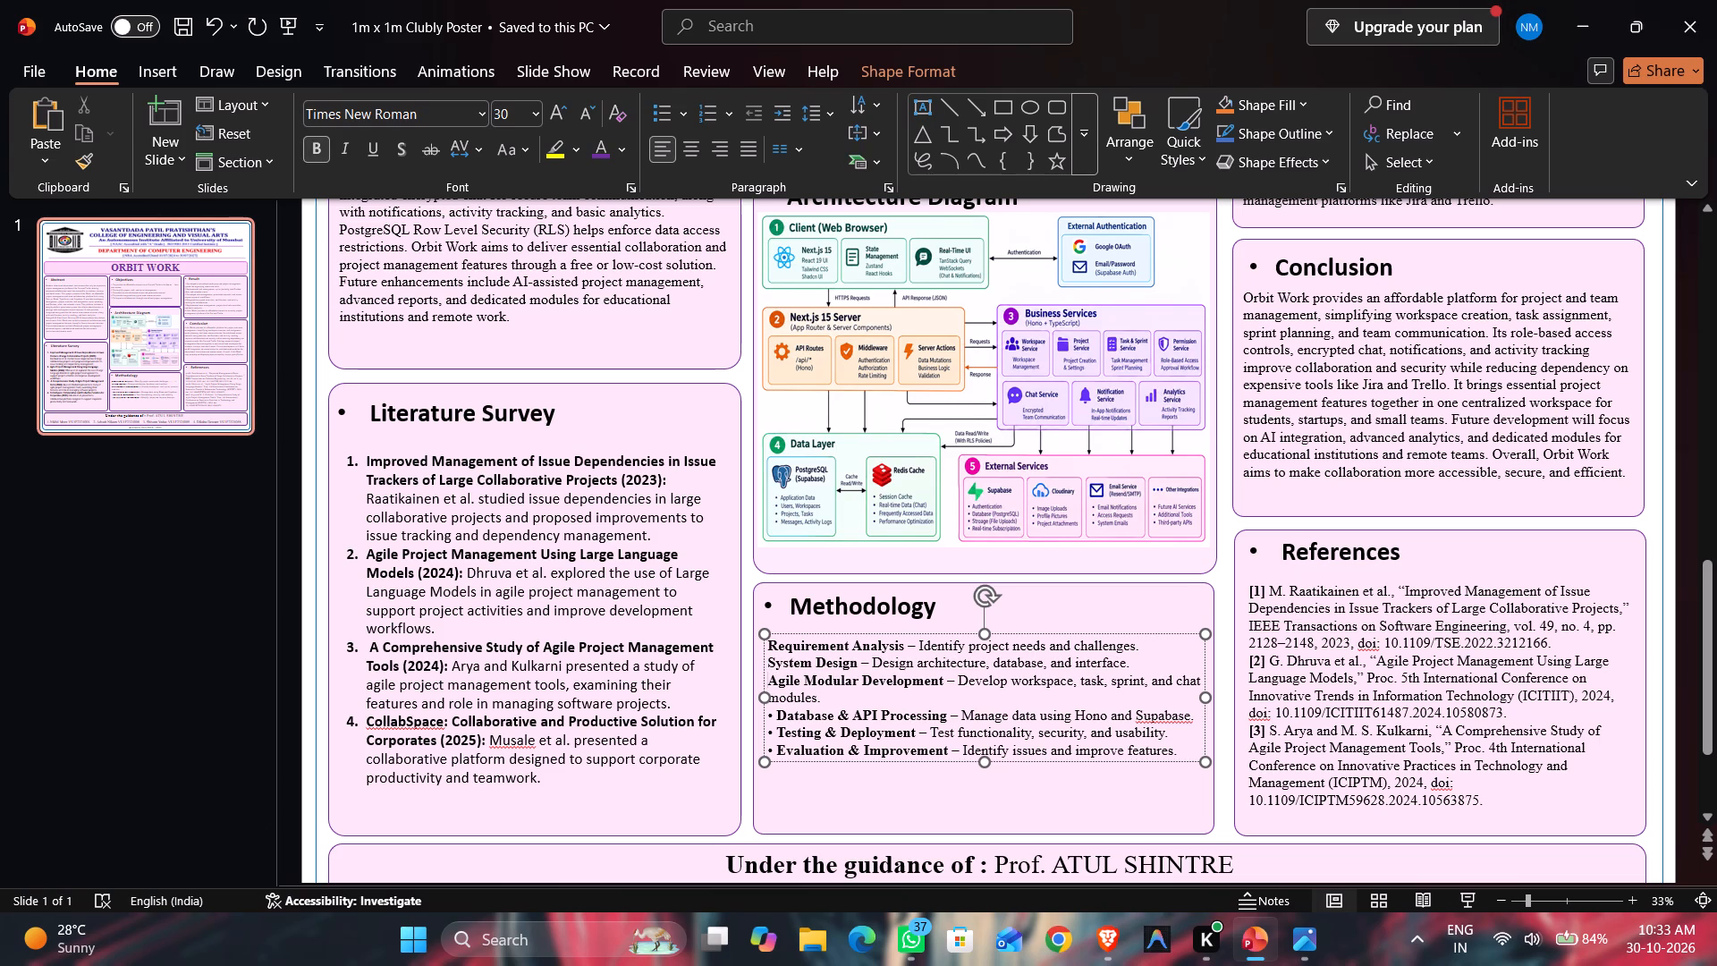
click(779, 713)
key(BackSpace)
key(BackSpace)
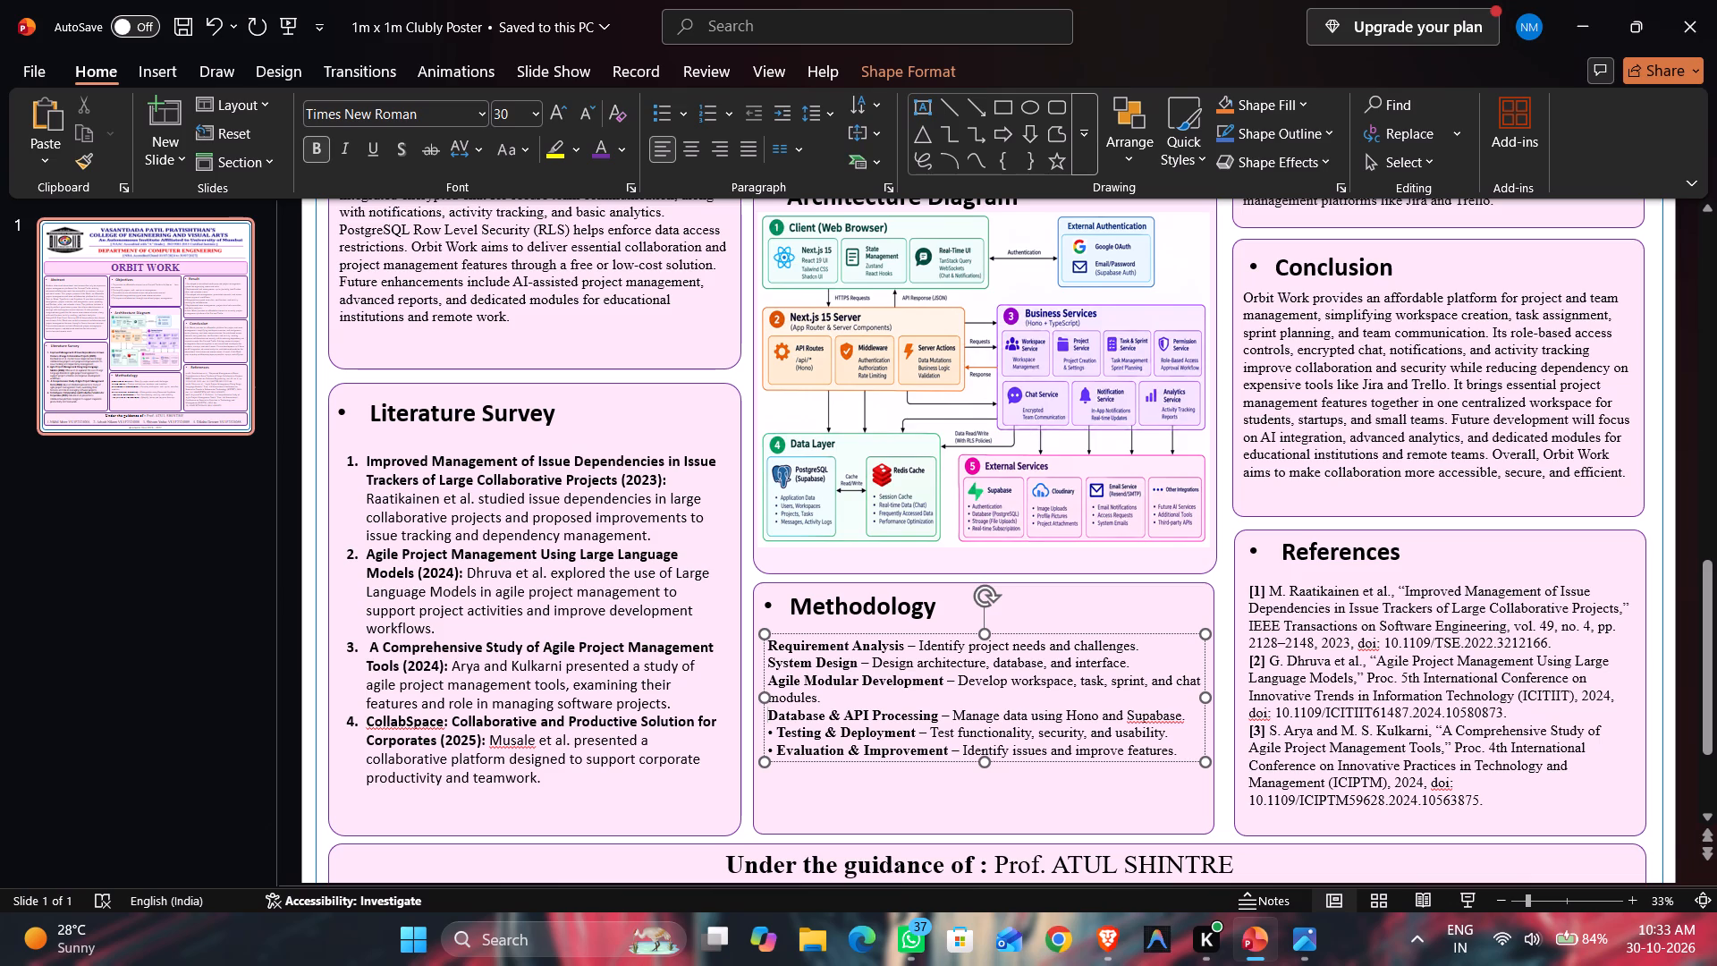
click(779, 733)
key(BackSpace)
key(BackSpace)
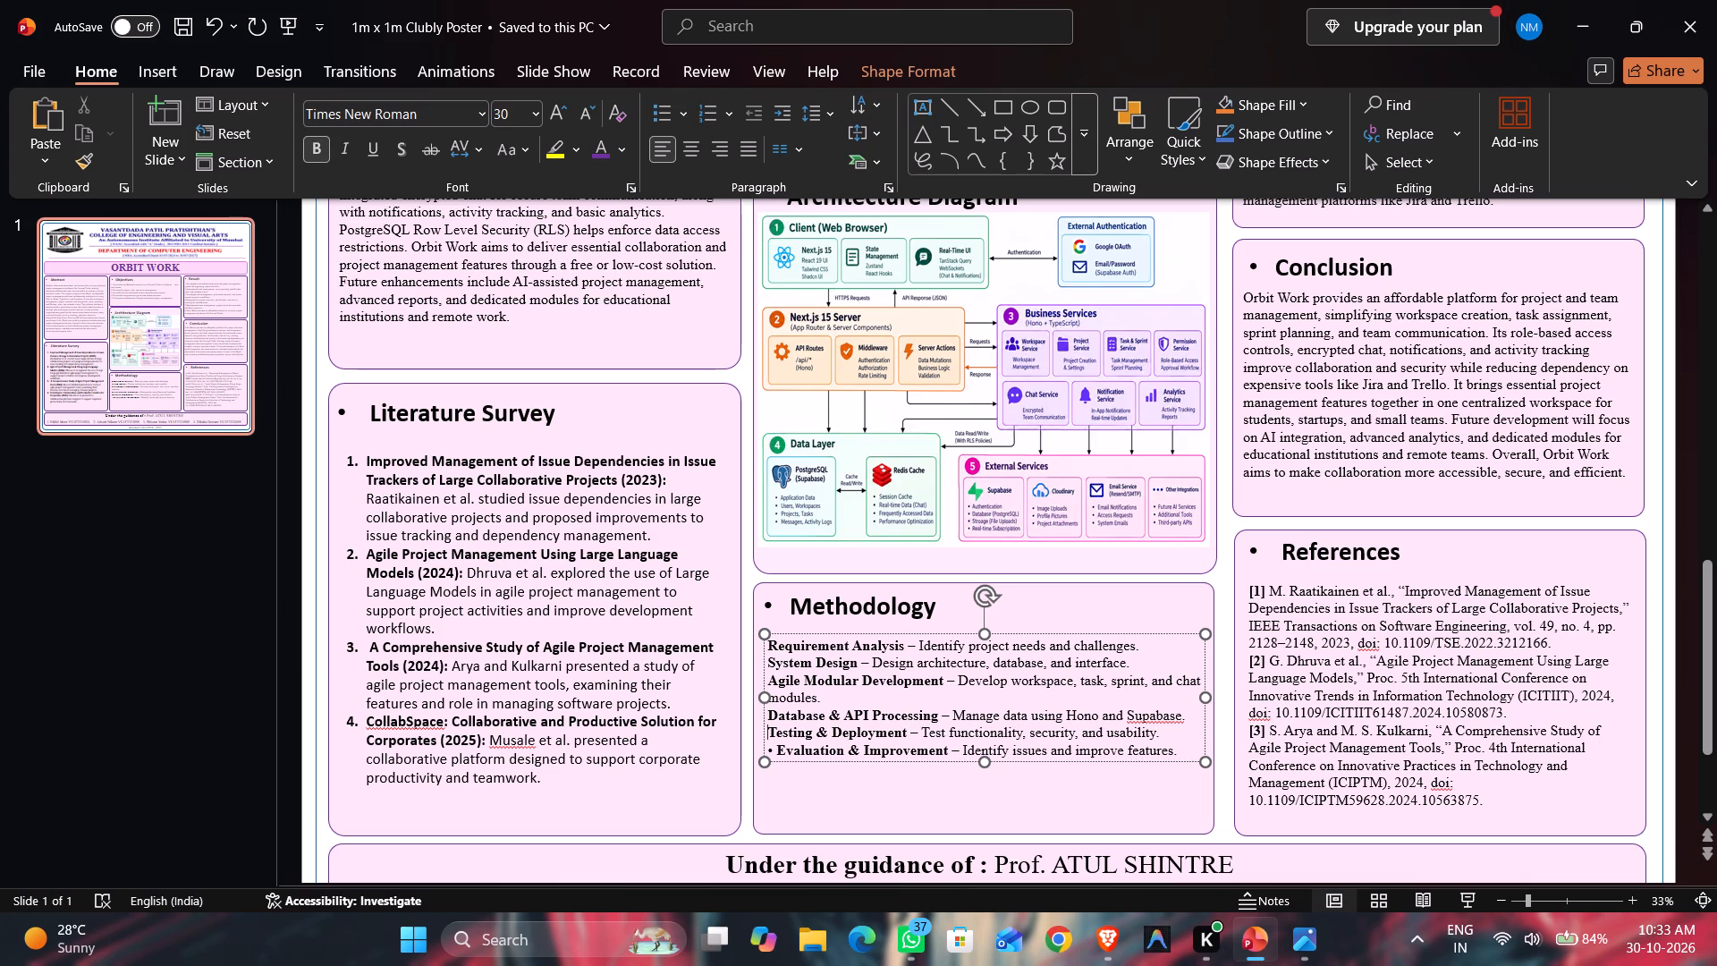
click(776, 754)
key(BackSpace)
key(BackSpace)
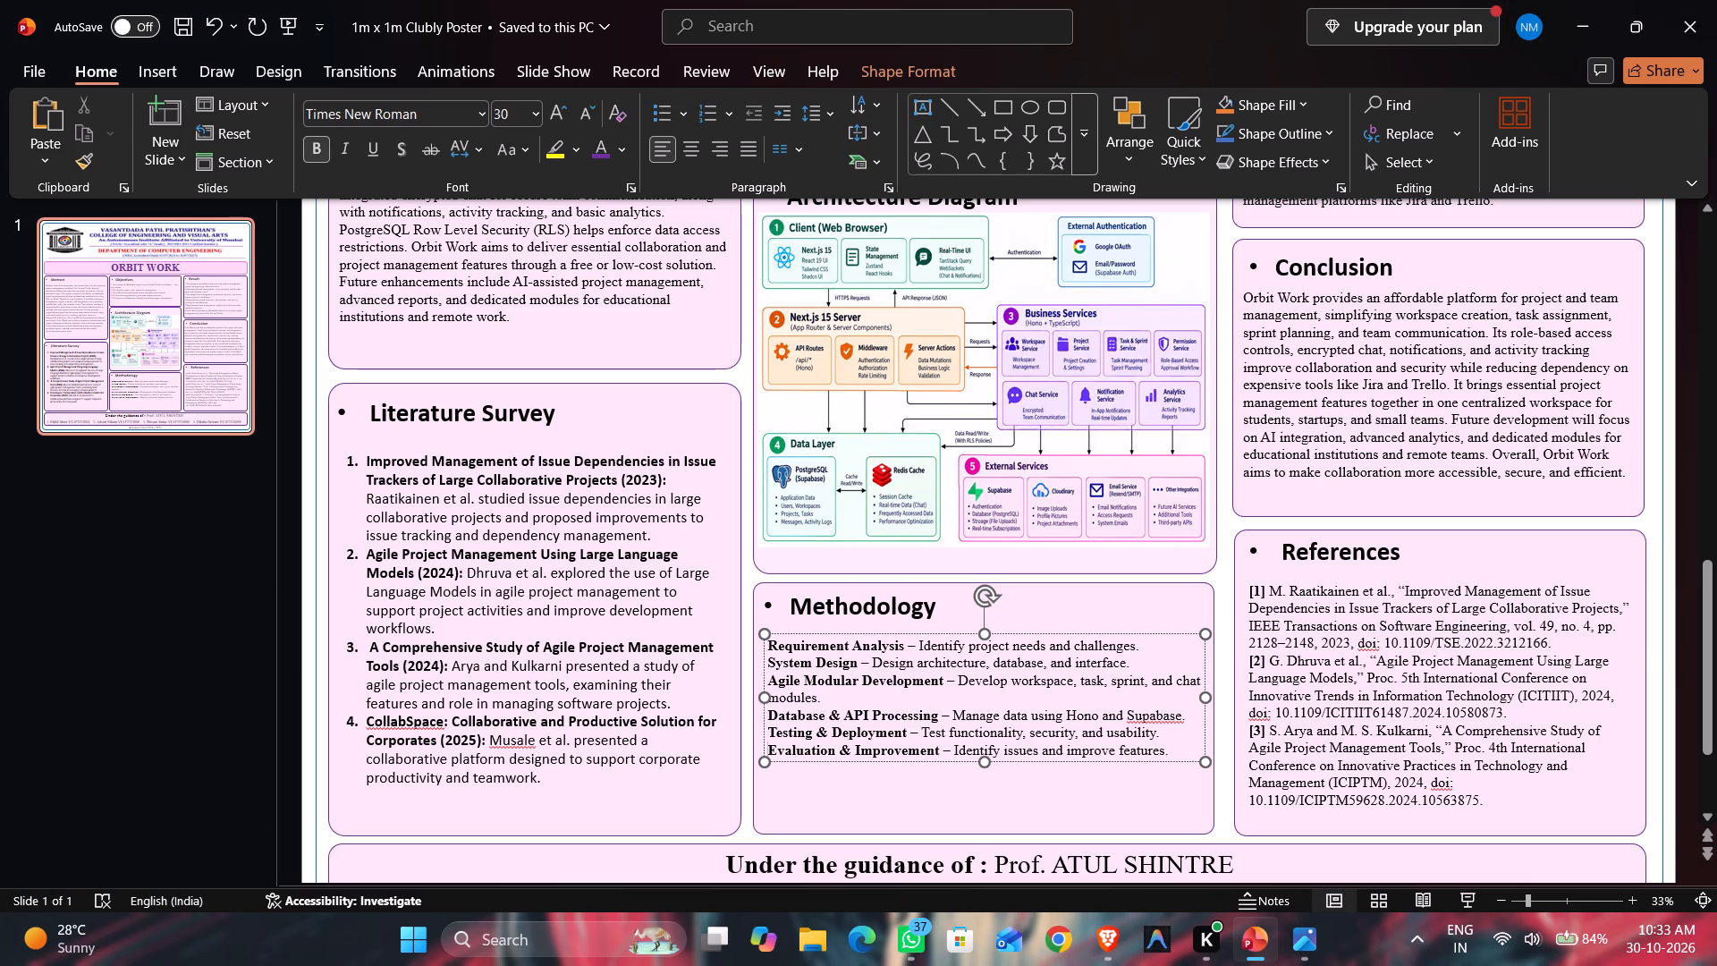
Apply automatic bullets to all the text in the Methodology text box.
key(ctrl+a)
click(662, 117)
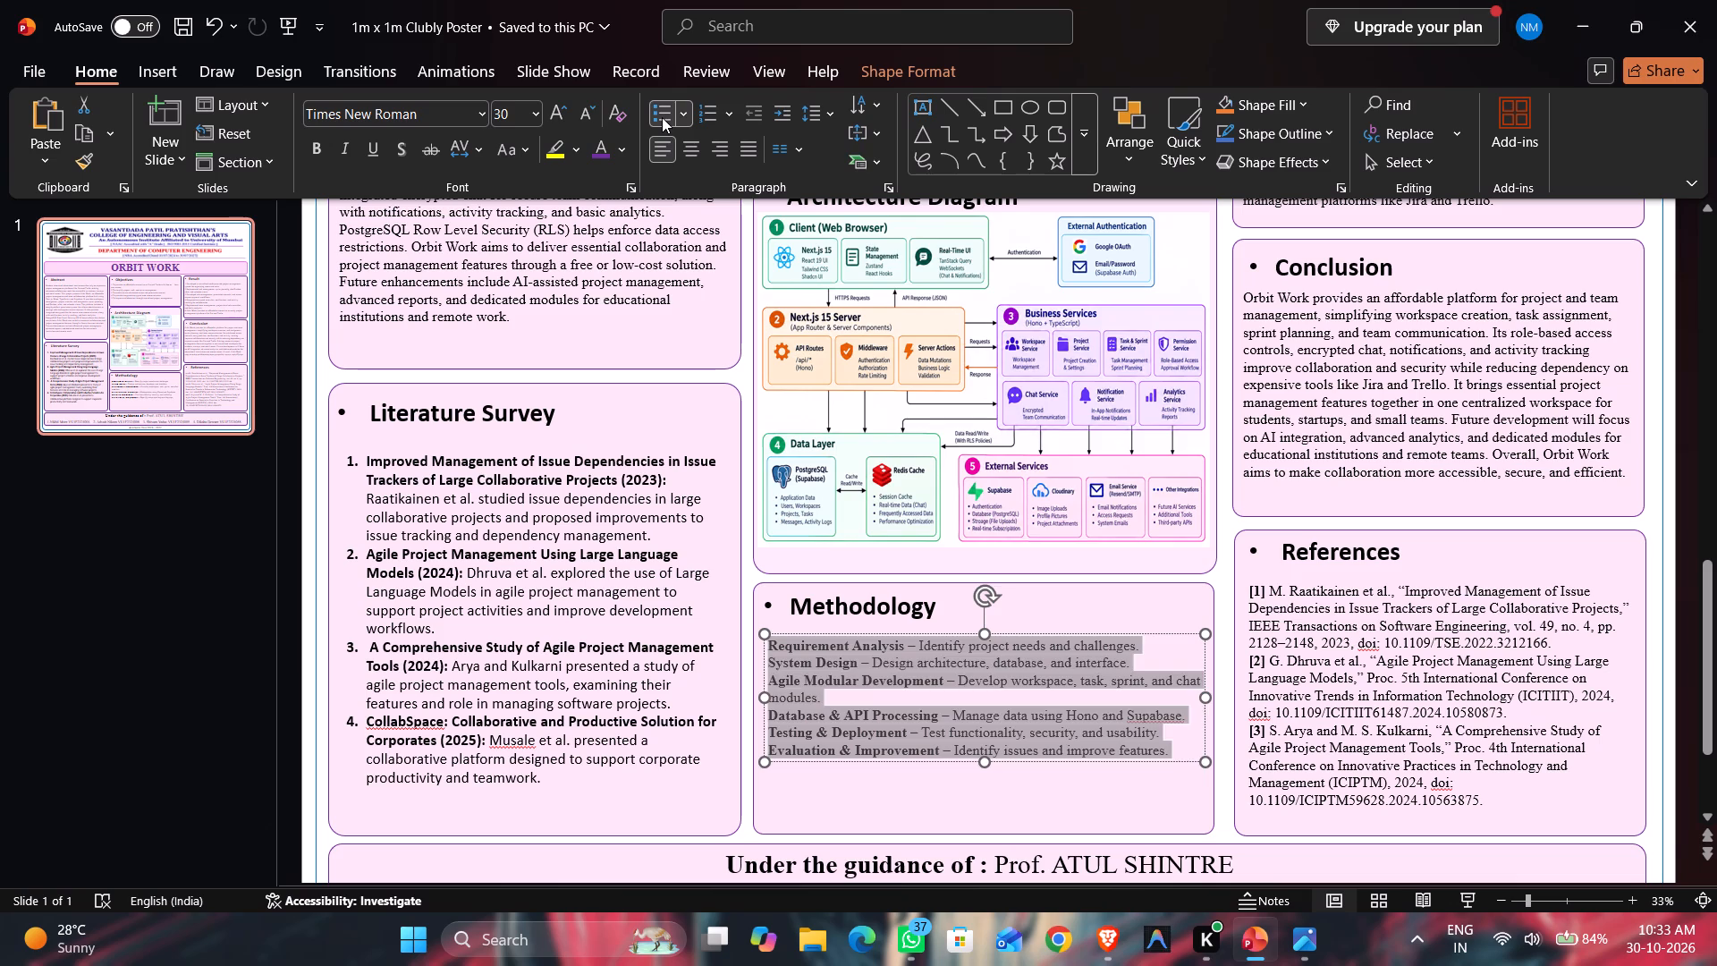
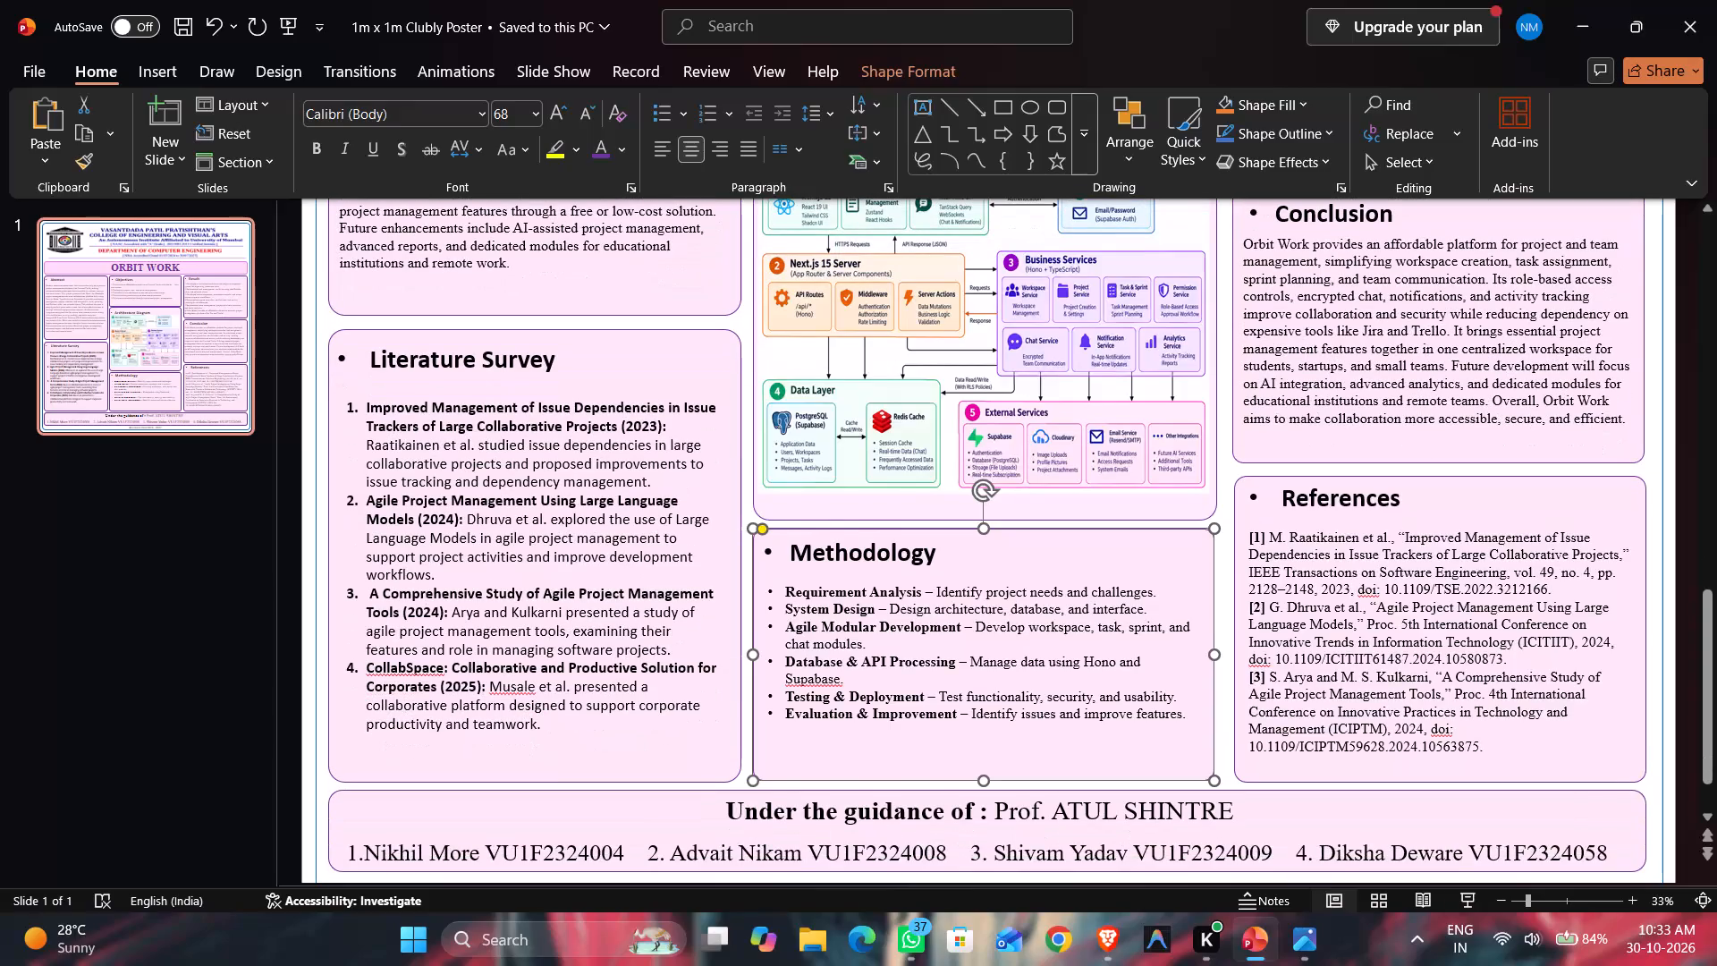
Delete the typed number "1." before the first item in the Objectives text box.
scroll(1324, 538, up, 3)
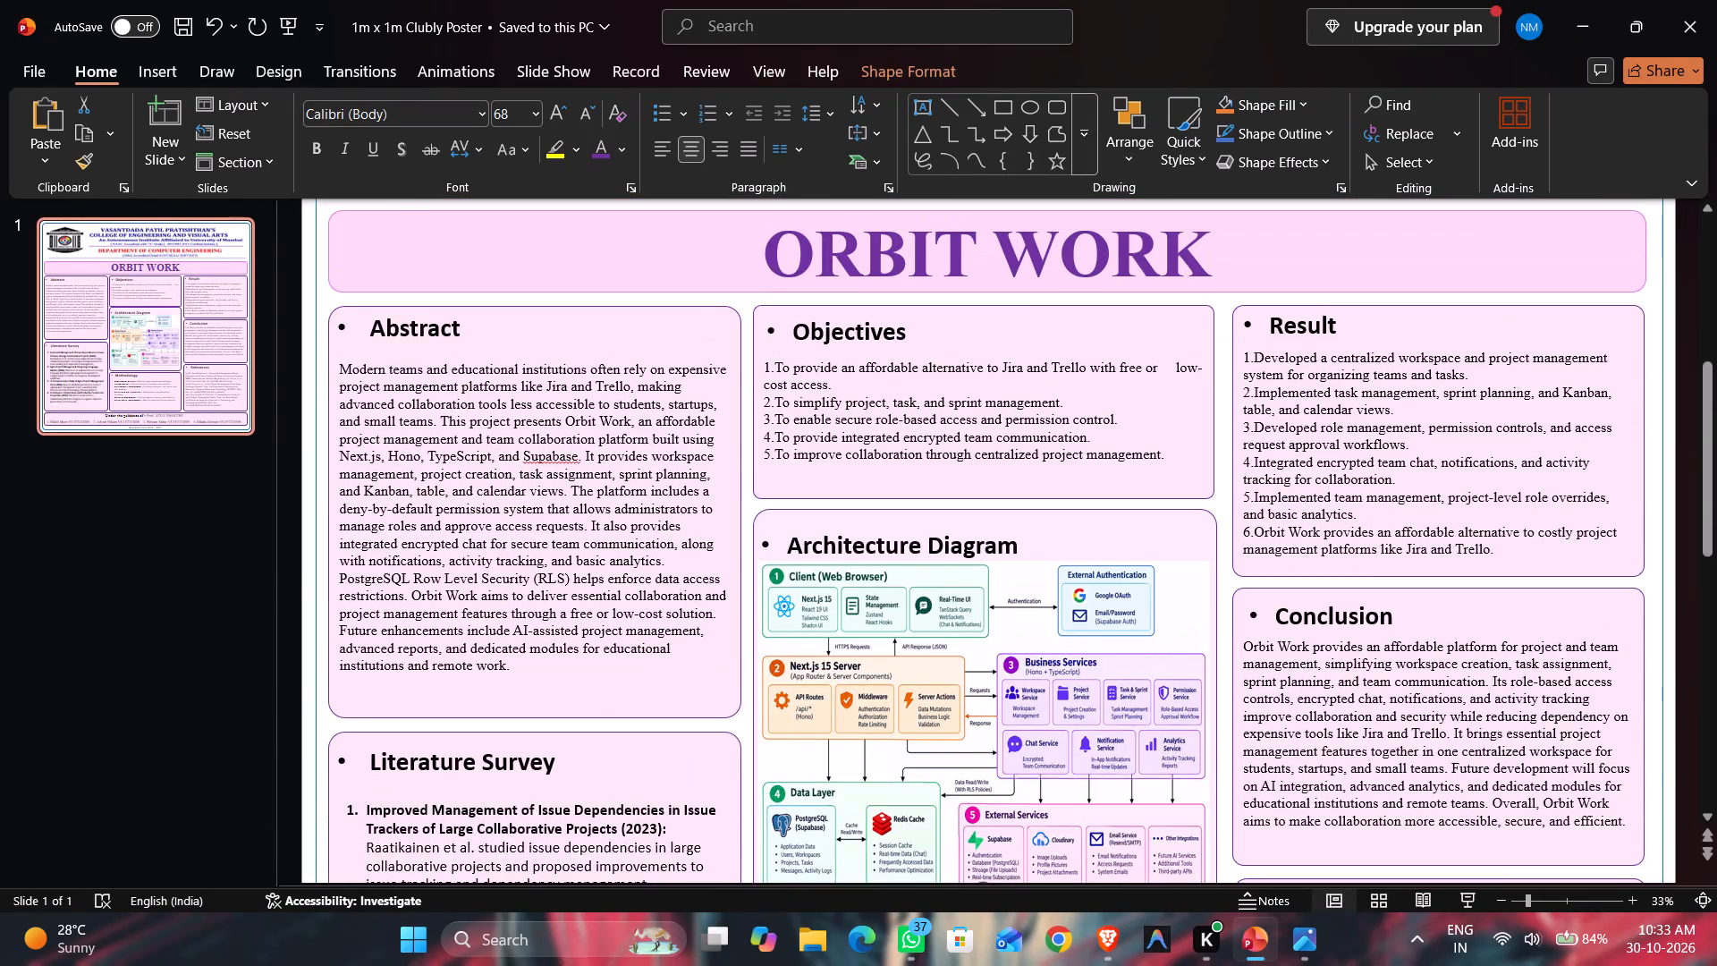
scroll(1324, 538, up, 1)
ctrl+scroll(795, 519, up, 1)
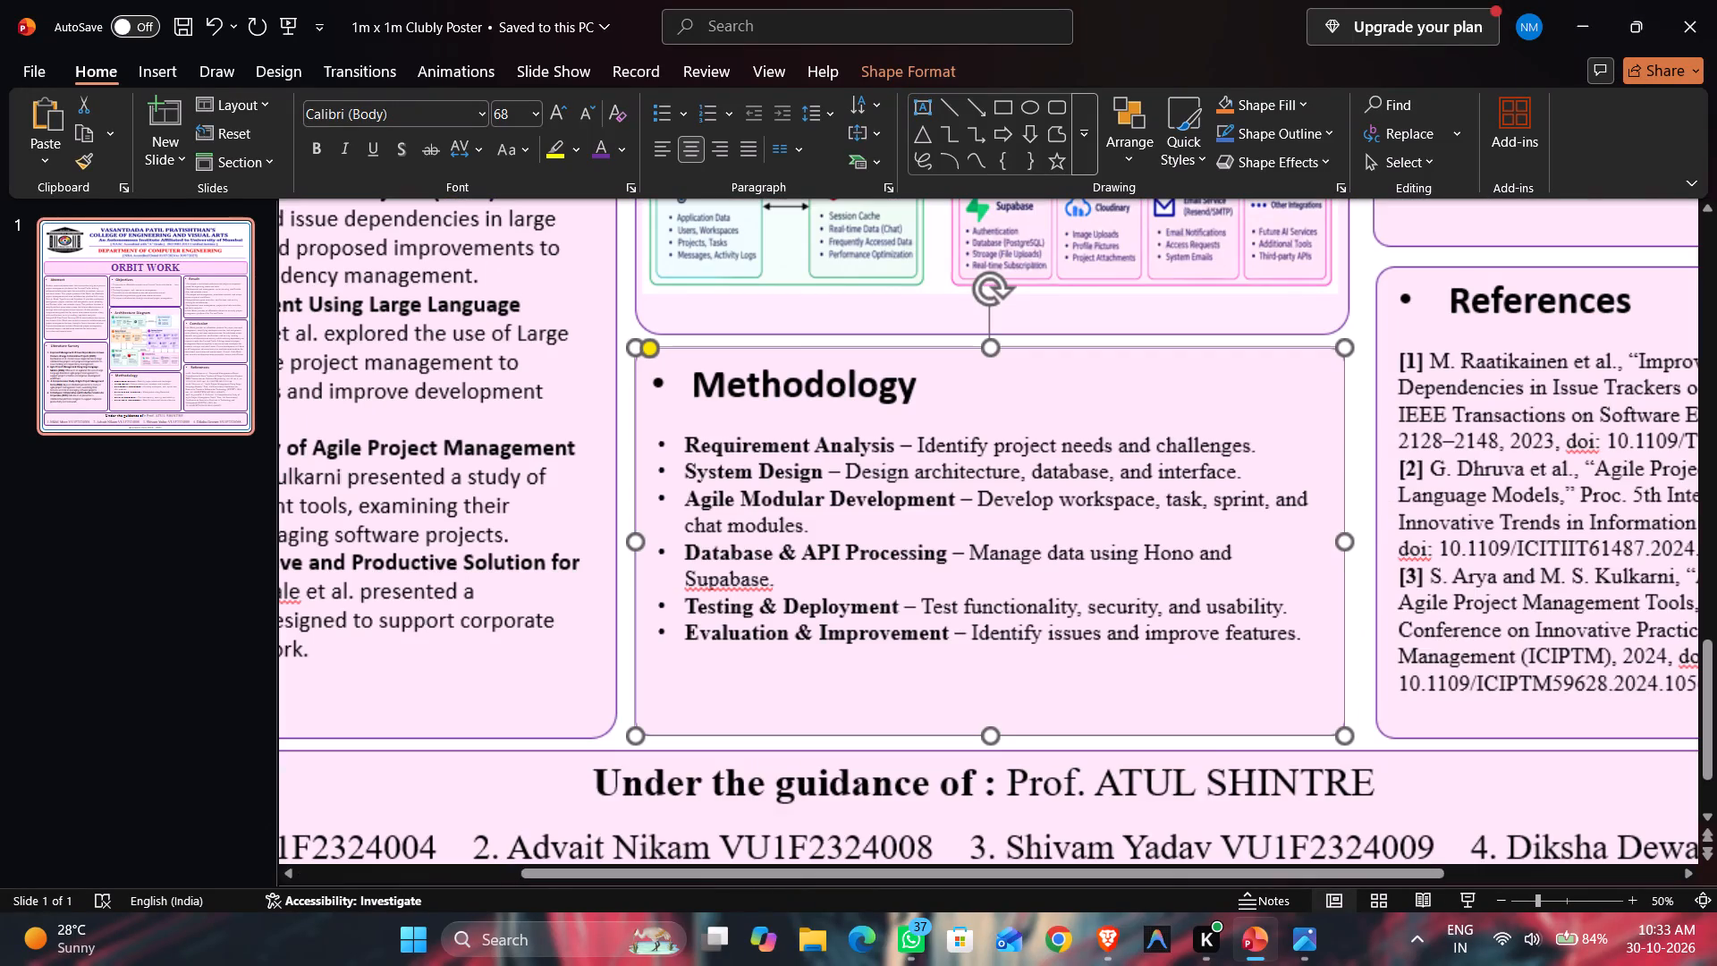
ctrl+scroll(795, 519, down, 2)
ctrl+scroll(795, 519, up, 1)
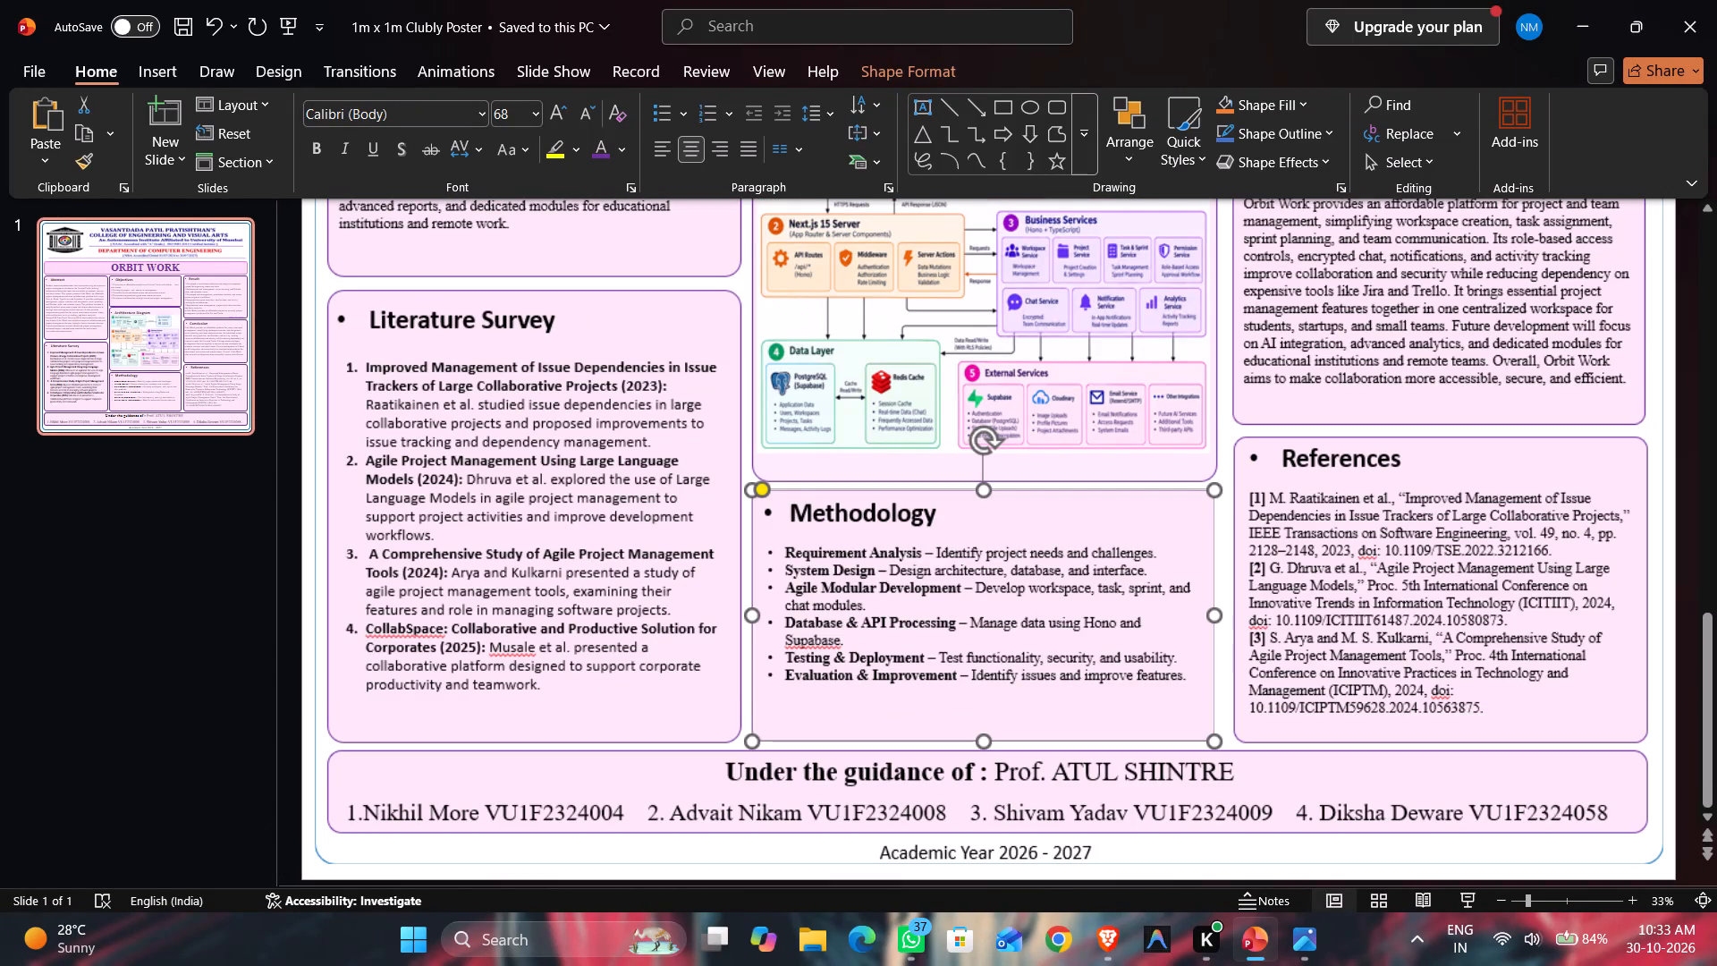
scroll(741, 452, up, 4)
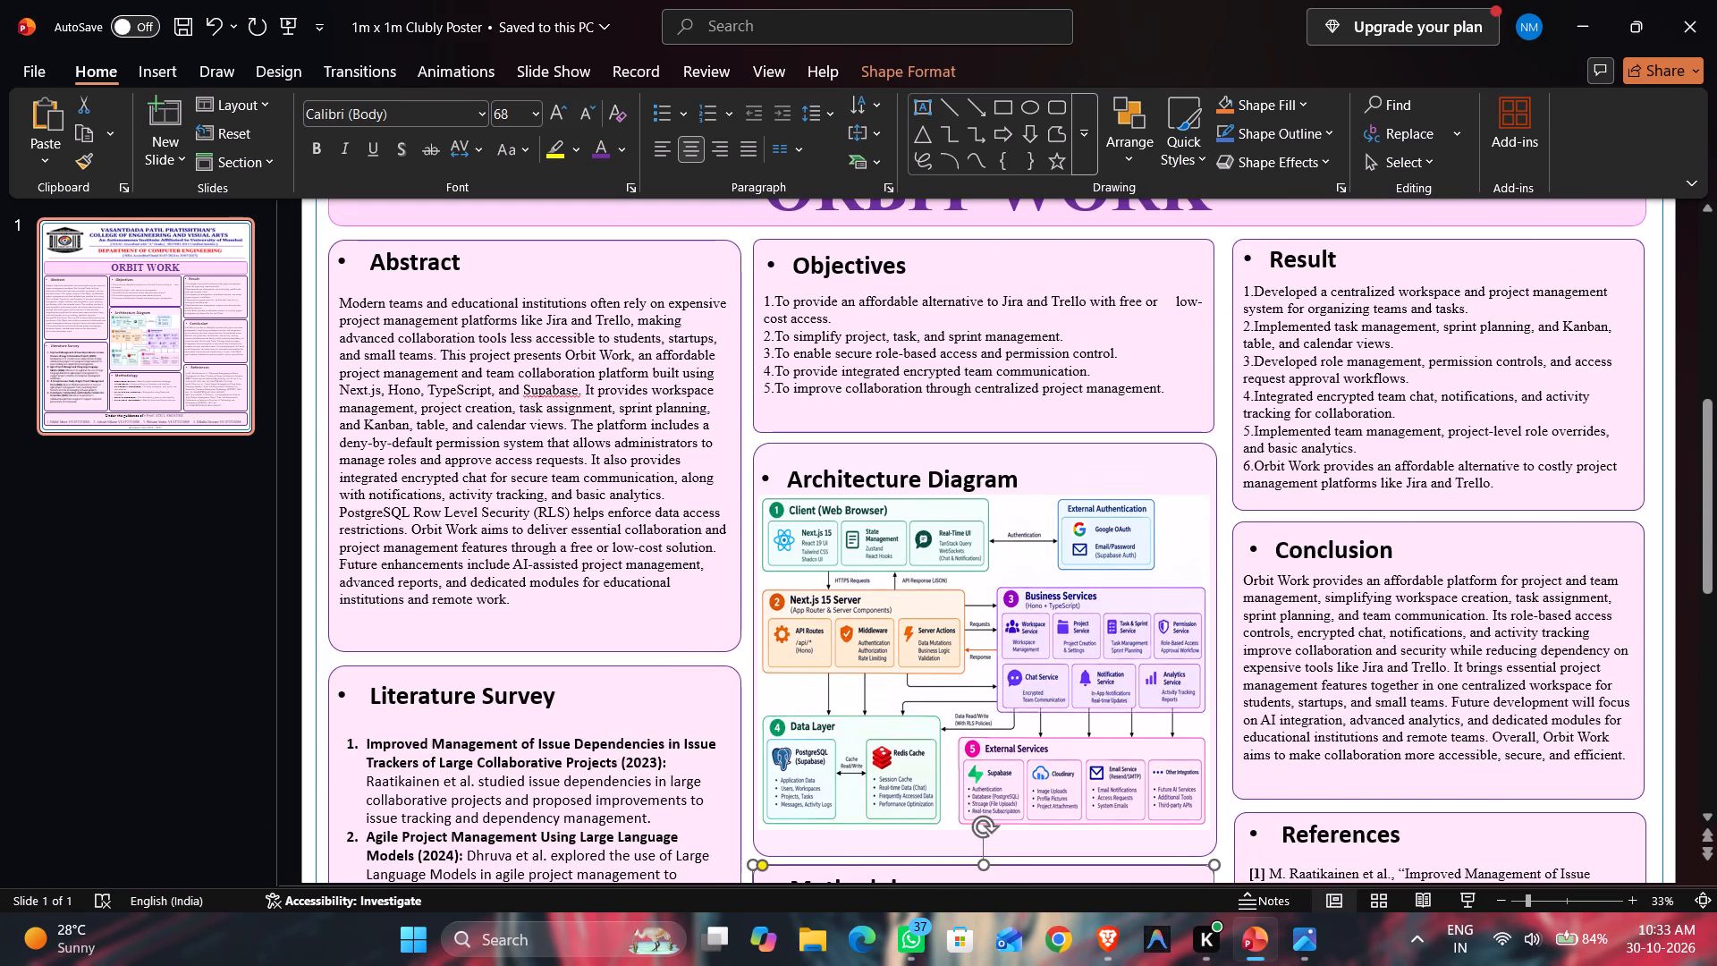
click(771, 301)
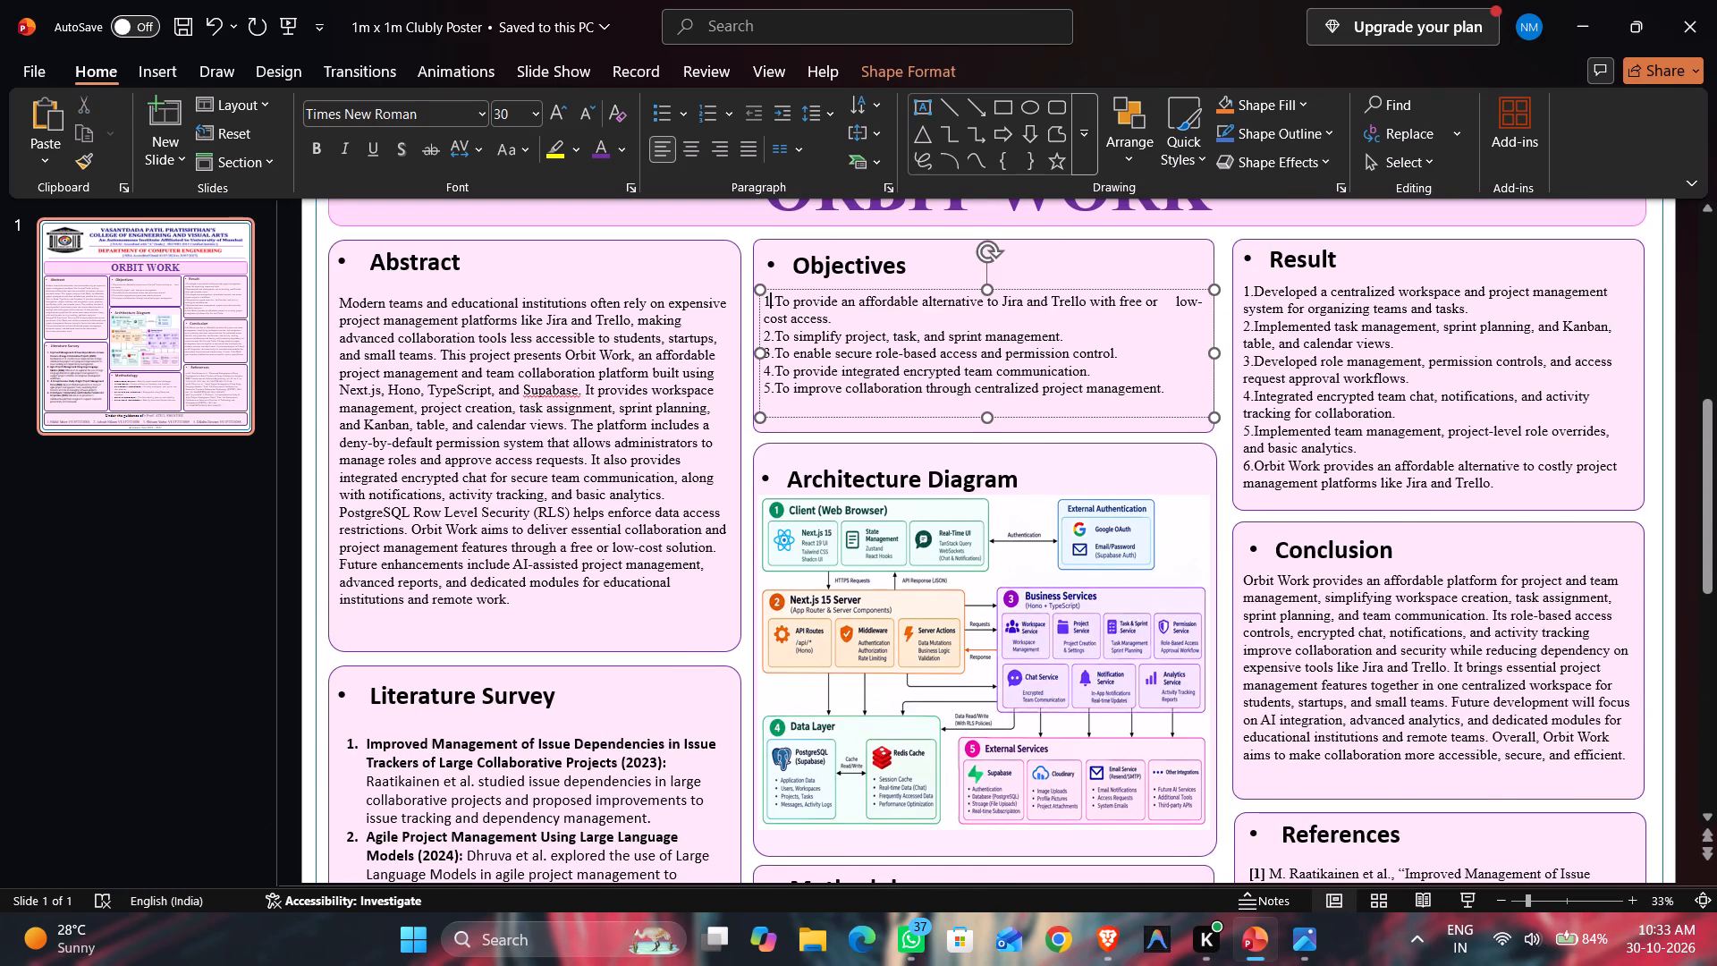
scroll(791, 343, up, 1)
ctrl+scroll(791, 343, up, 2)
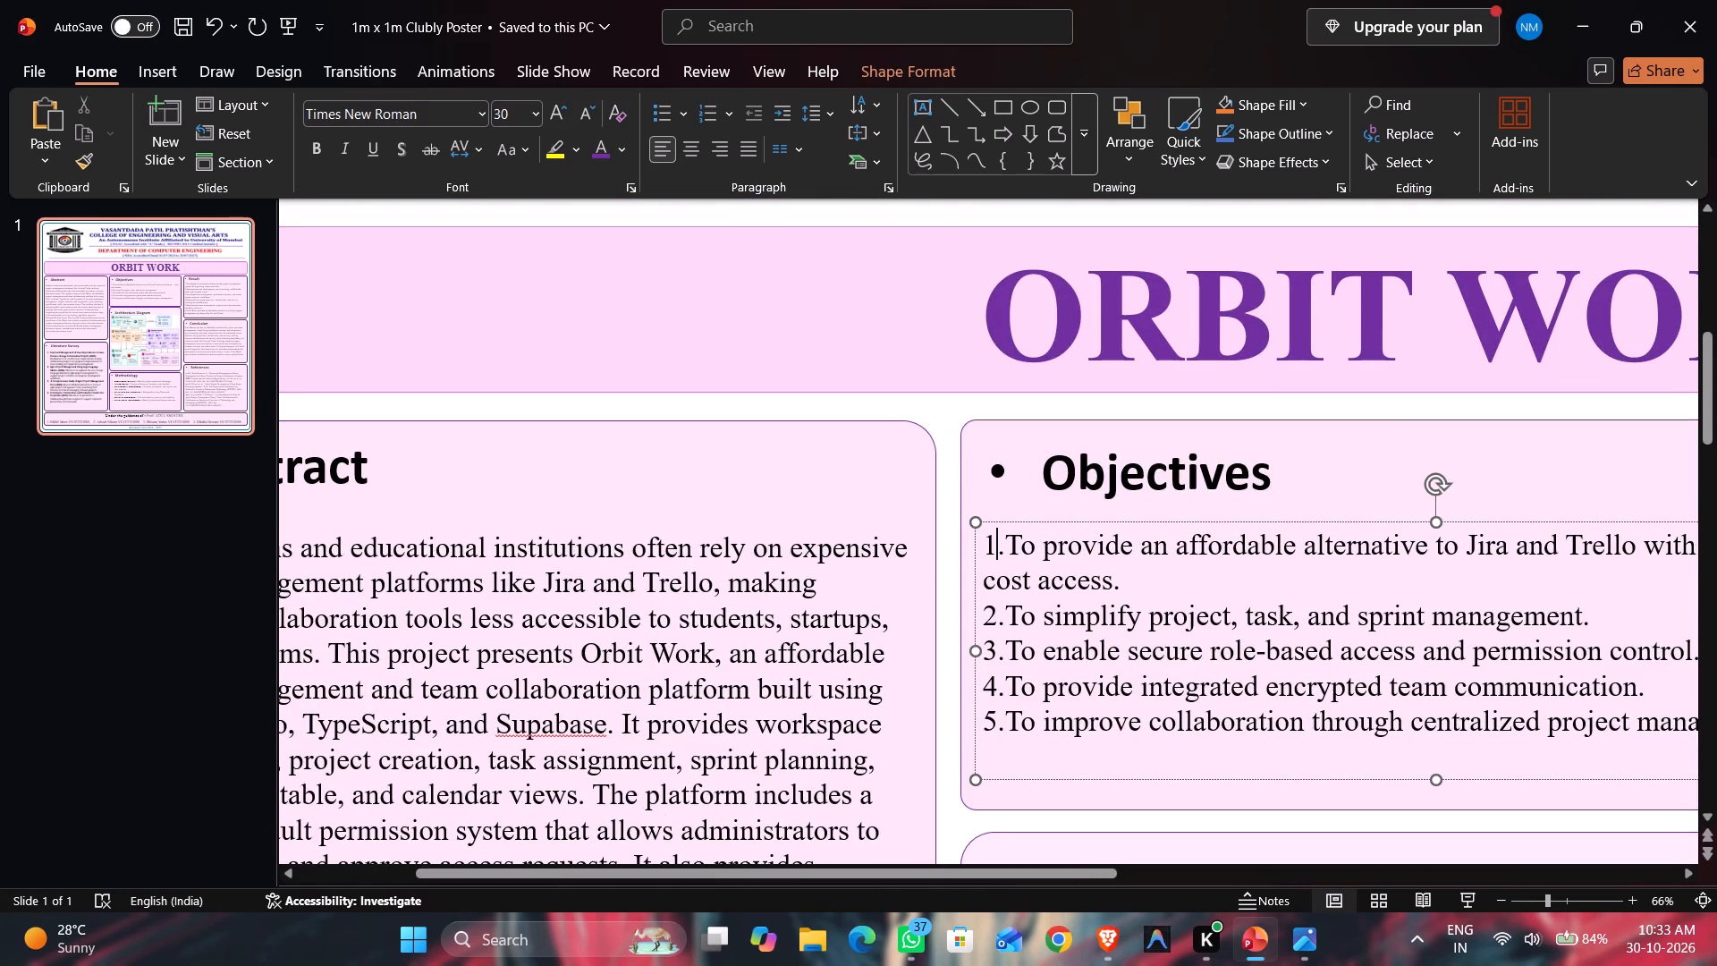
click(1008, 537)
text(]])
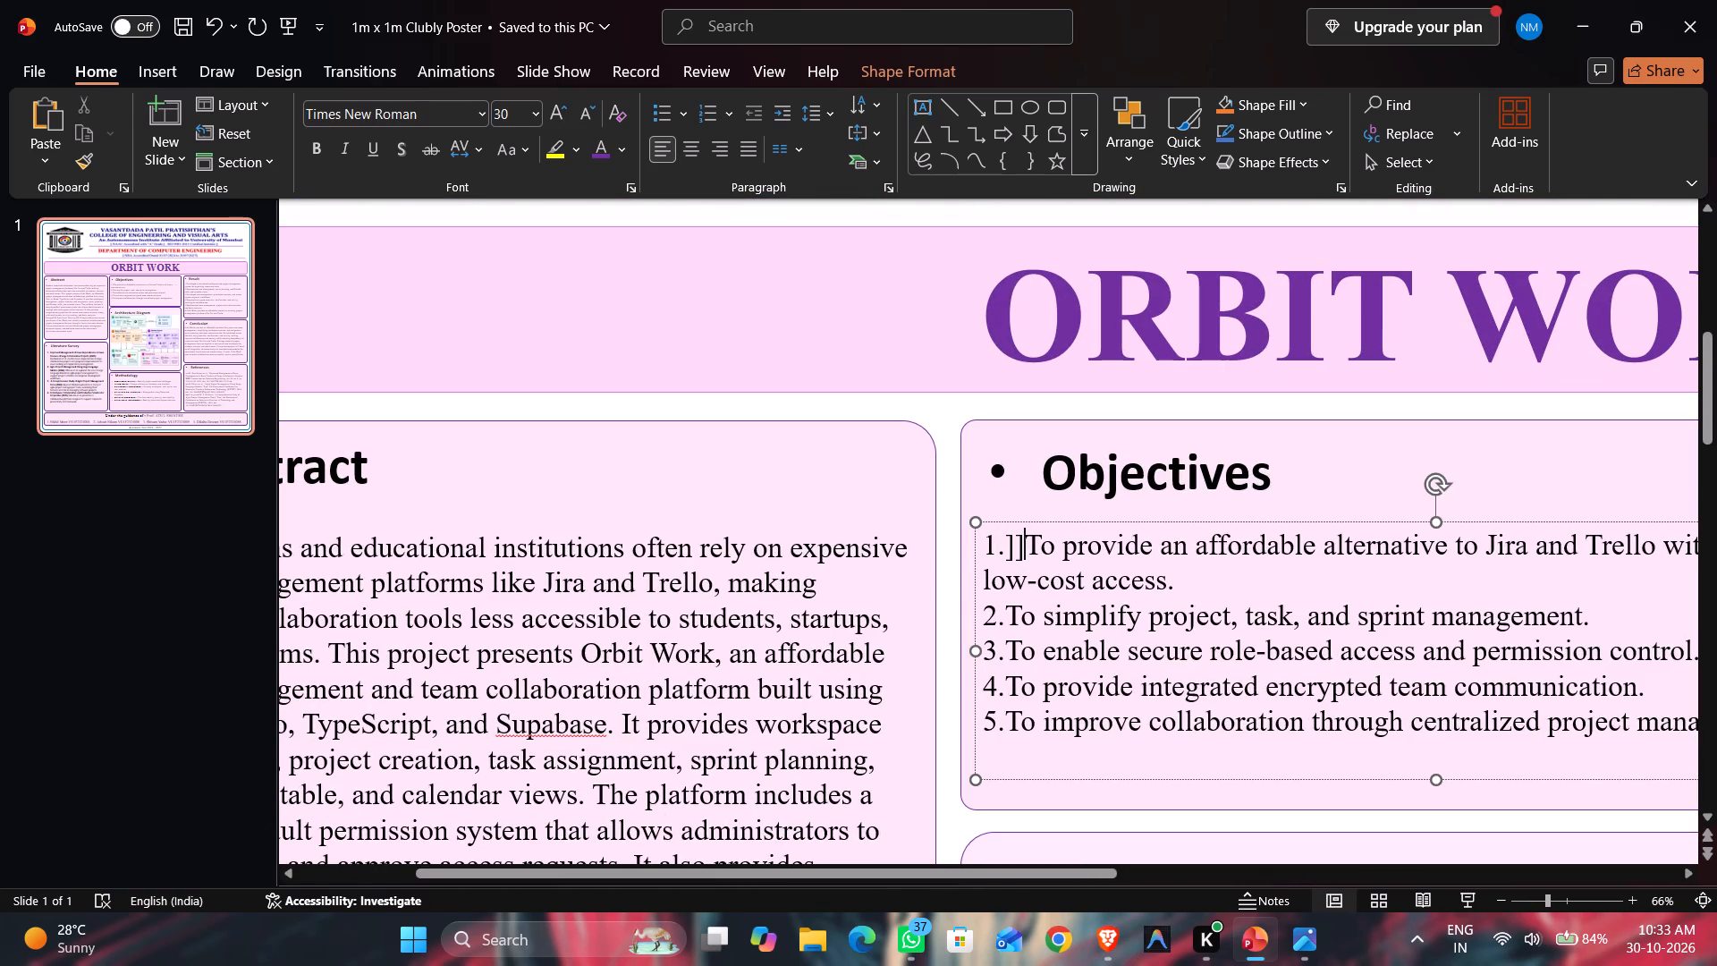
key(BackSpace)
key(BackSpace)
key(BackSpace)
key(BackSpace)
key(Down)
key(Right)
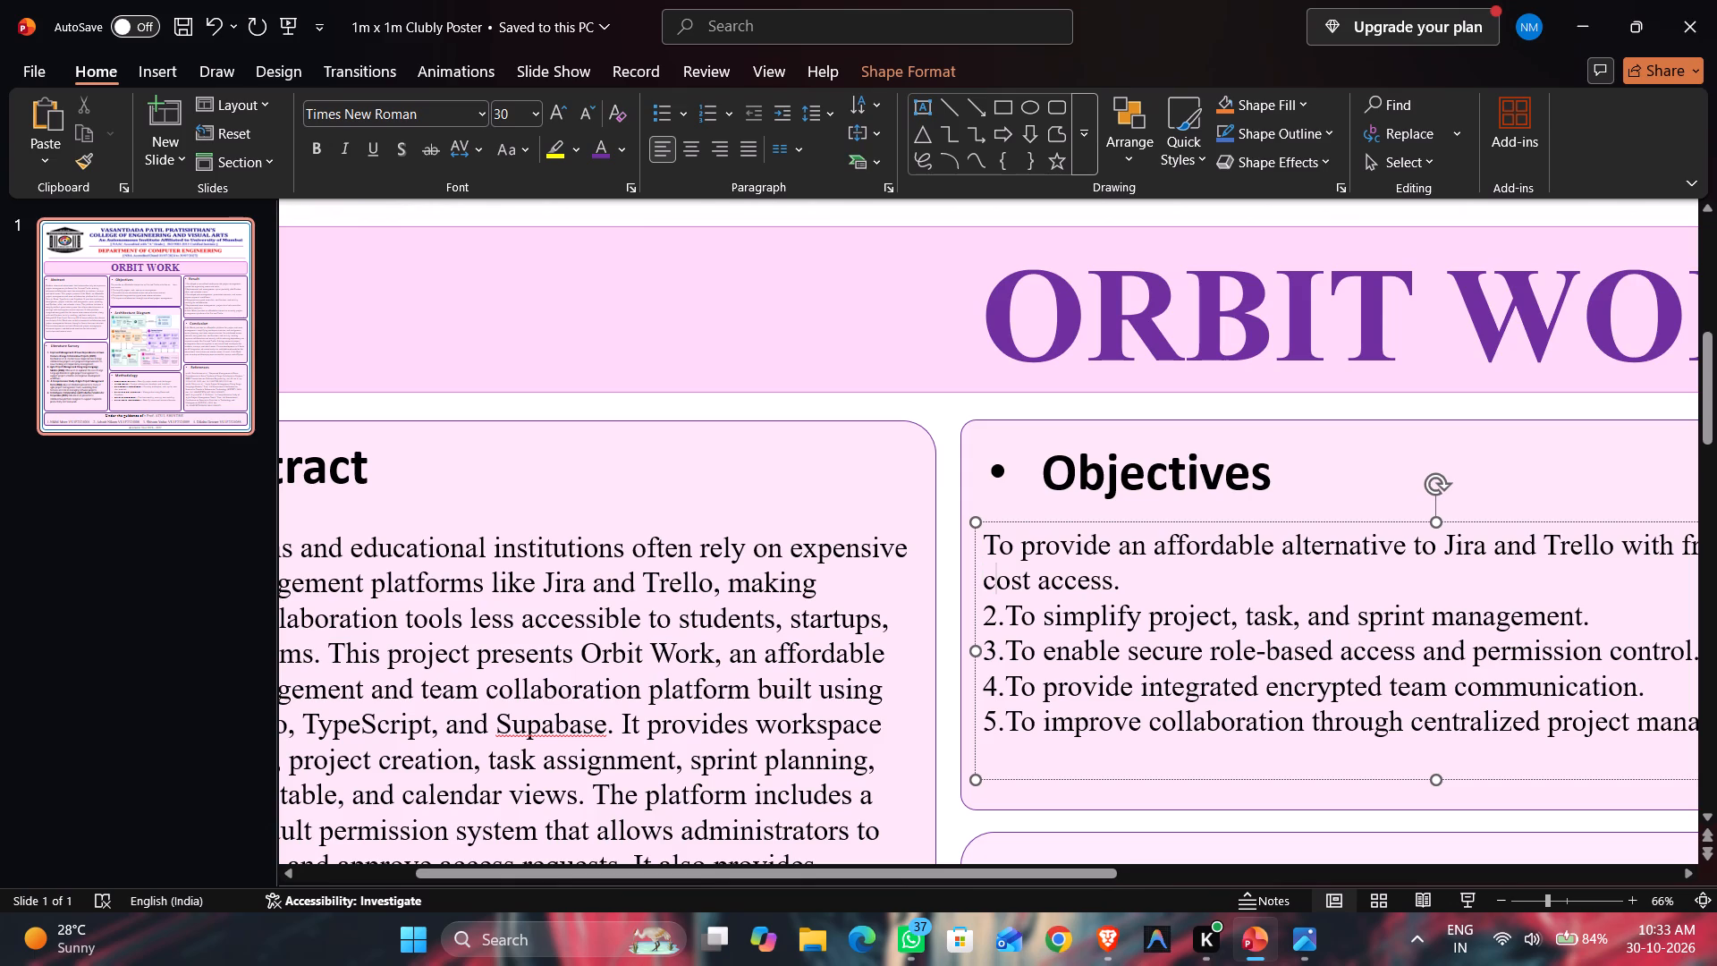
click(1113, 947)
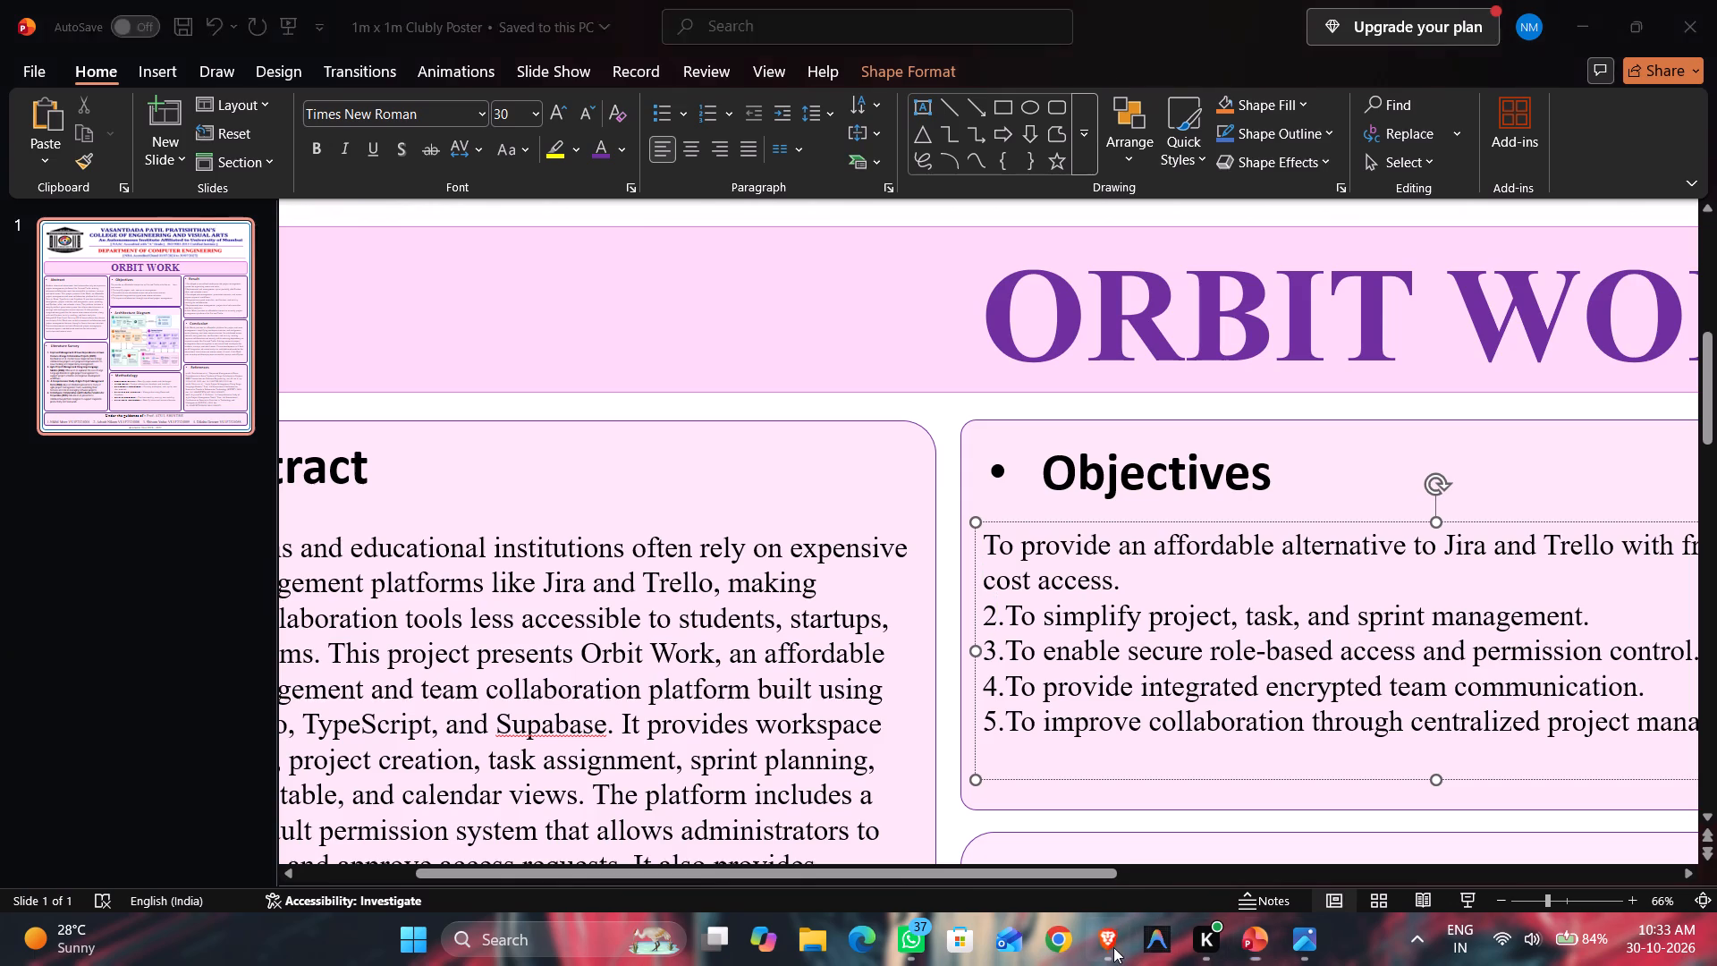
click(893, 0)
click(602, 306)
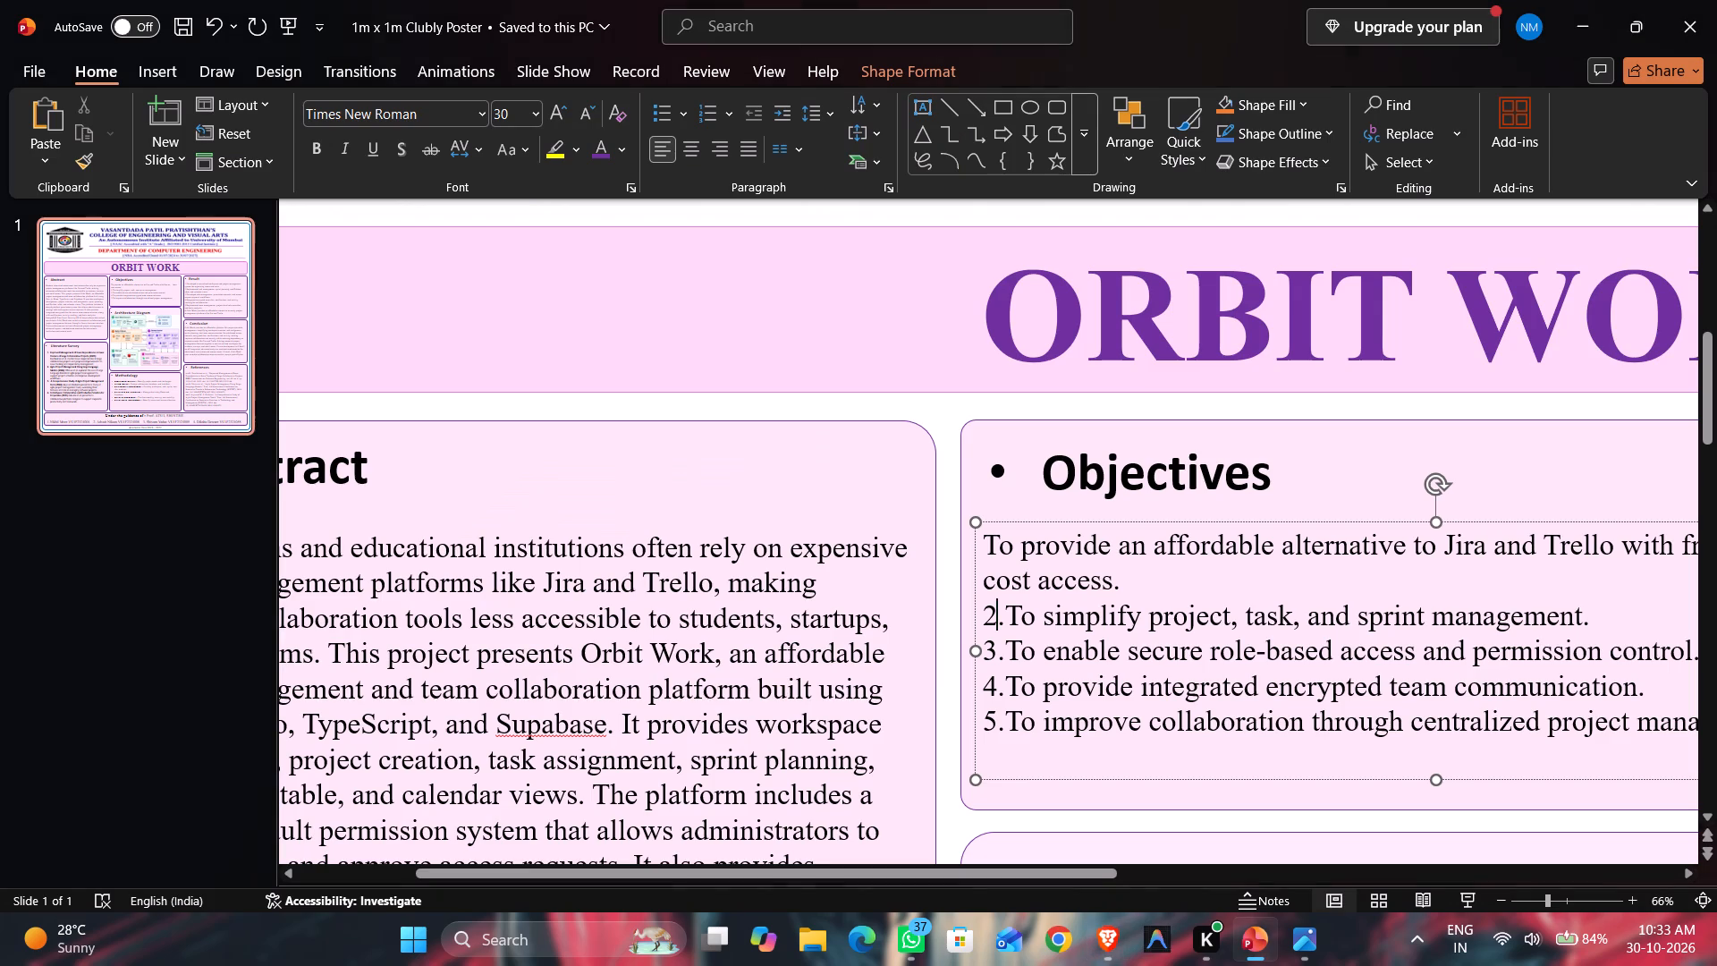
Delete the typed numbers "2." and "3." before the sprint management and role-based access items in the Objectives text box.
click(1008, 621)
key(BackSpace)
key(BackSpace)
key(Down)
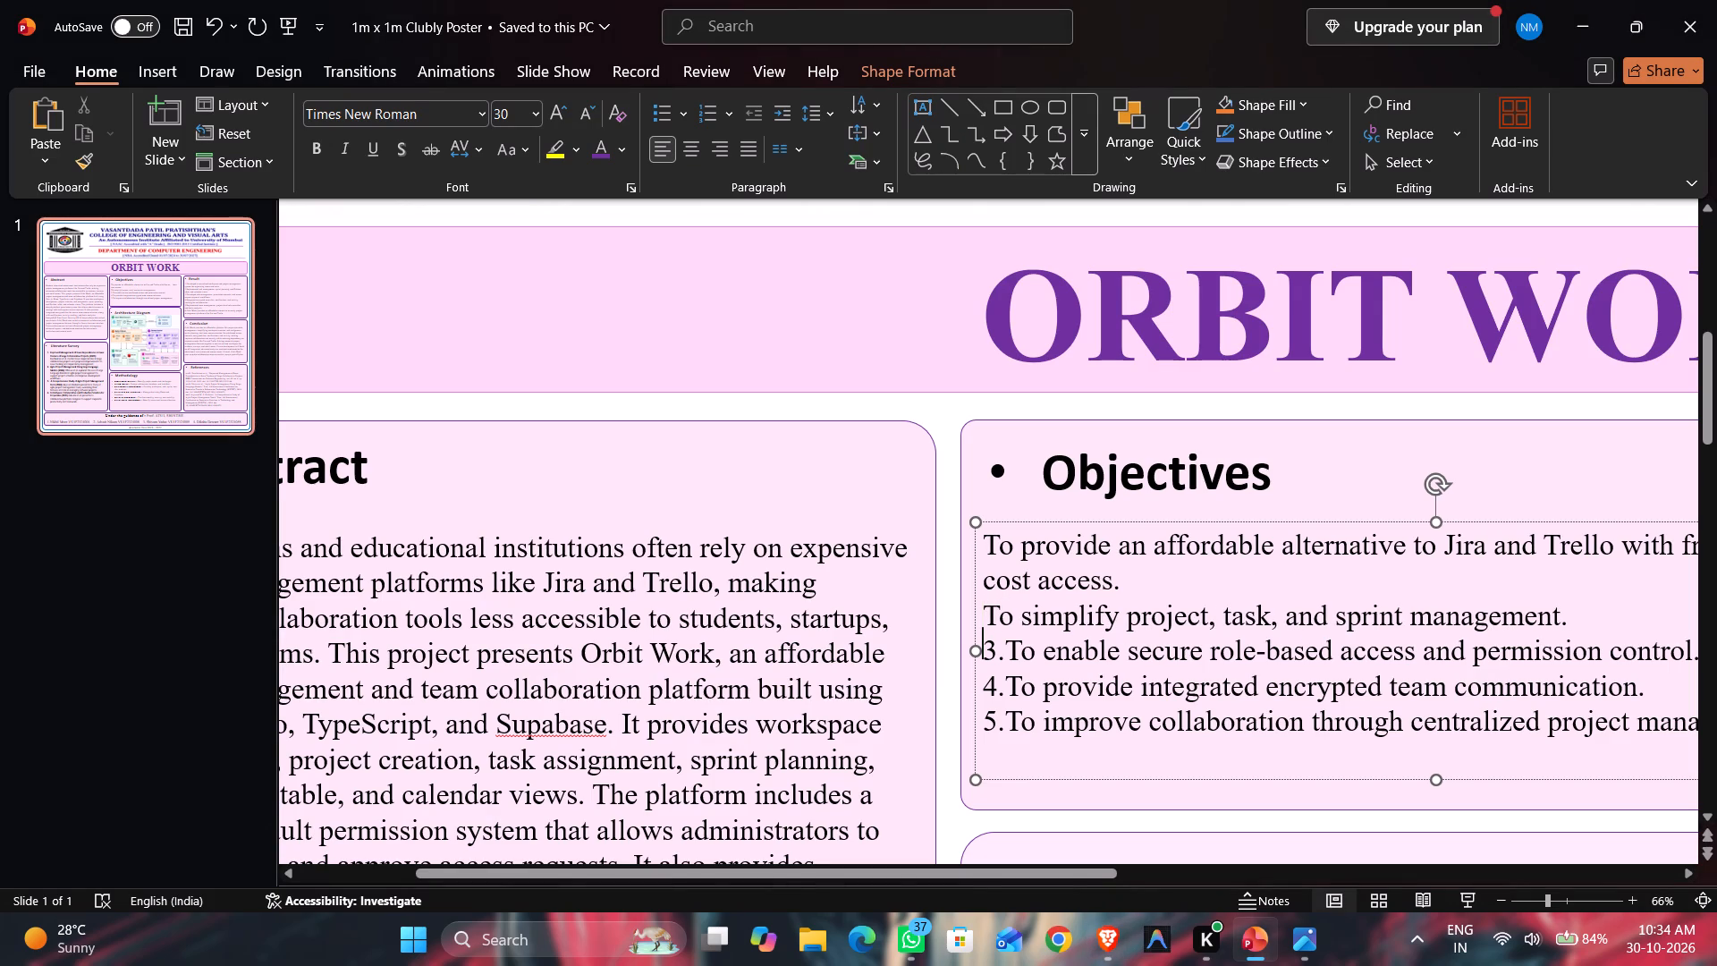
key(Right)
key(Right)
key(BackSpace)
key(BackSpace)
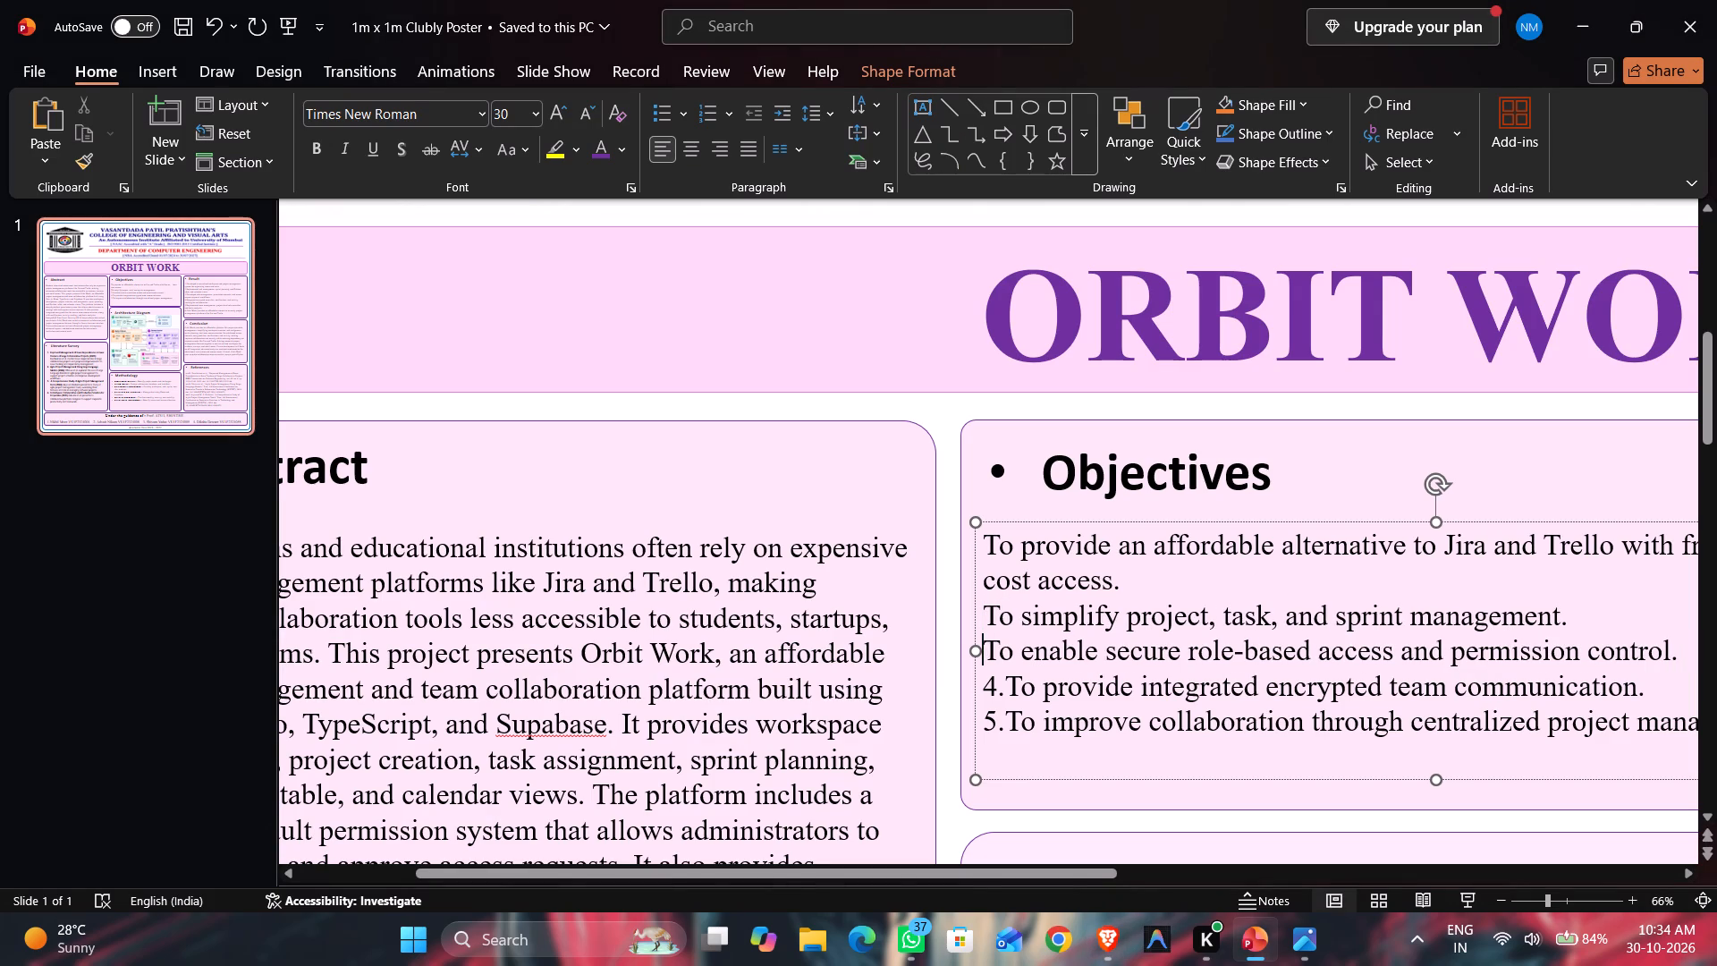
Delete the typed numbers "4." and "5." before the team communication and centralized project management items in Objectives.
key(Down)
key(Right)
key(Right)
key(BackSpace)
key(BackSpace)
key(Down)
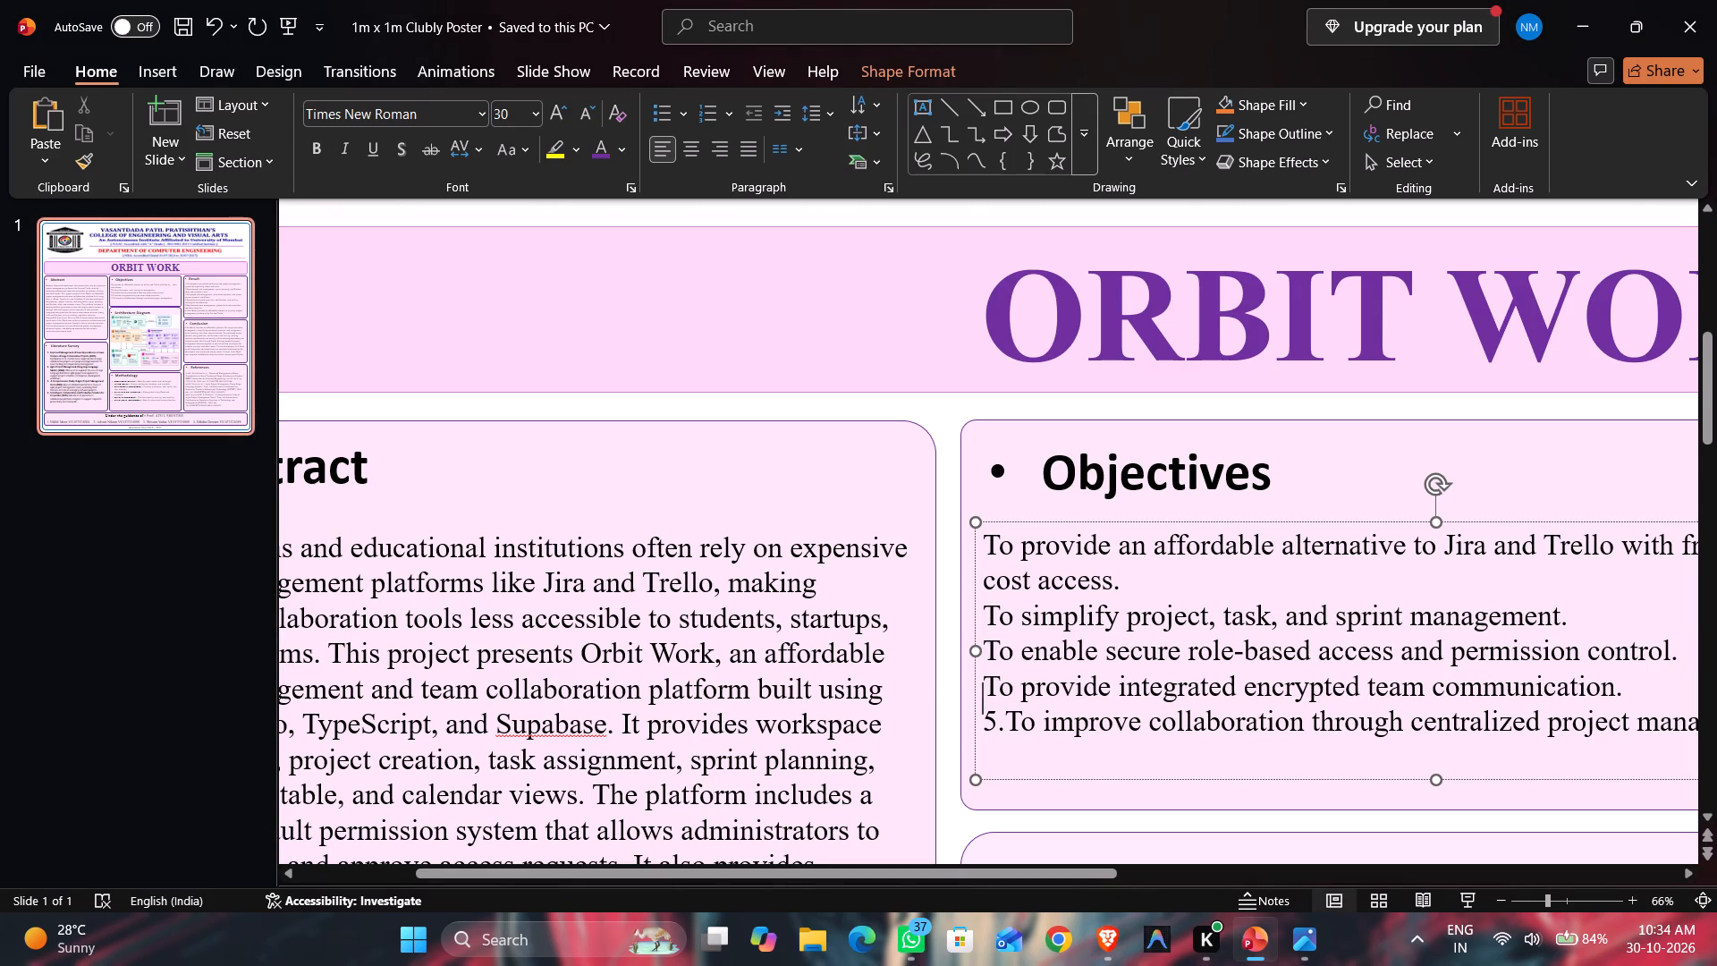
key(Right)
key(Right)
key(BackSpace)
key(BackSpace)
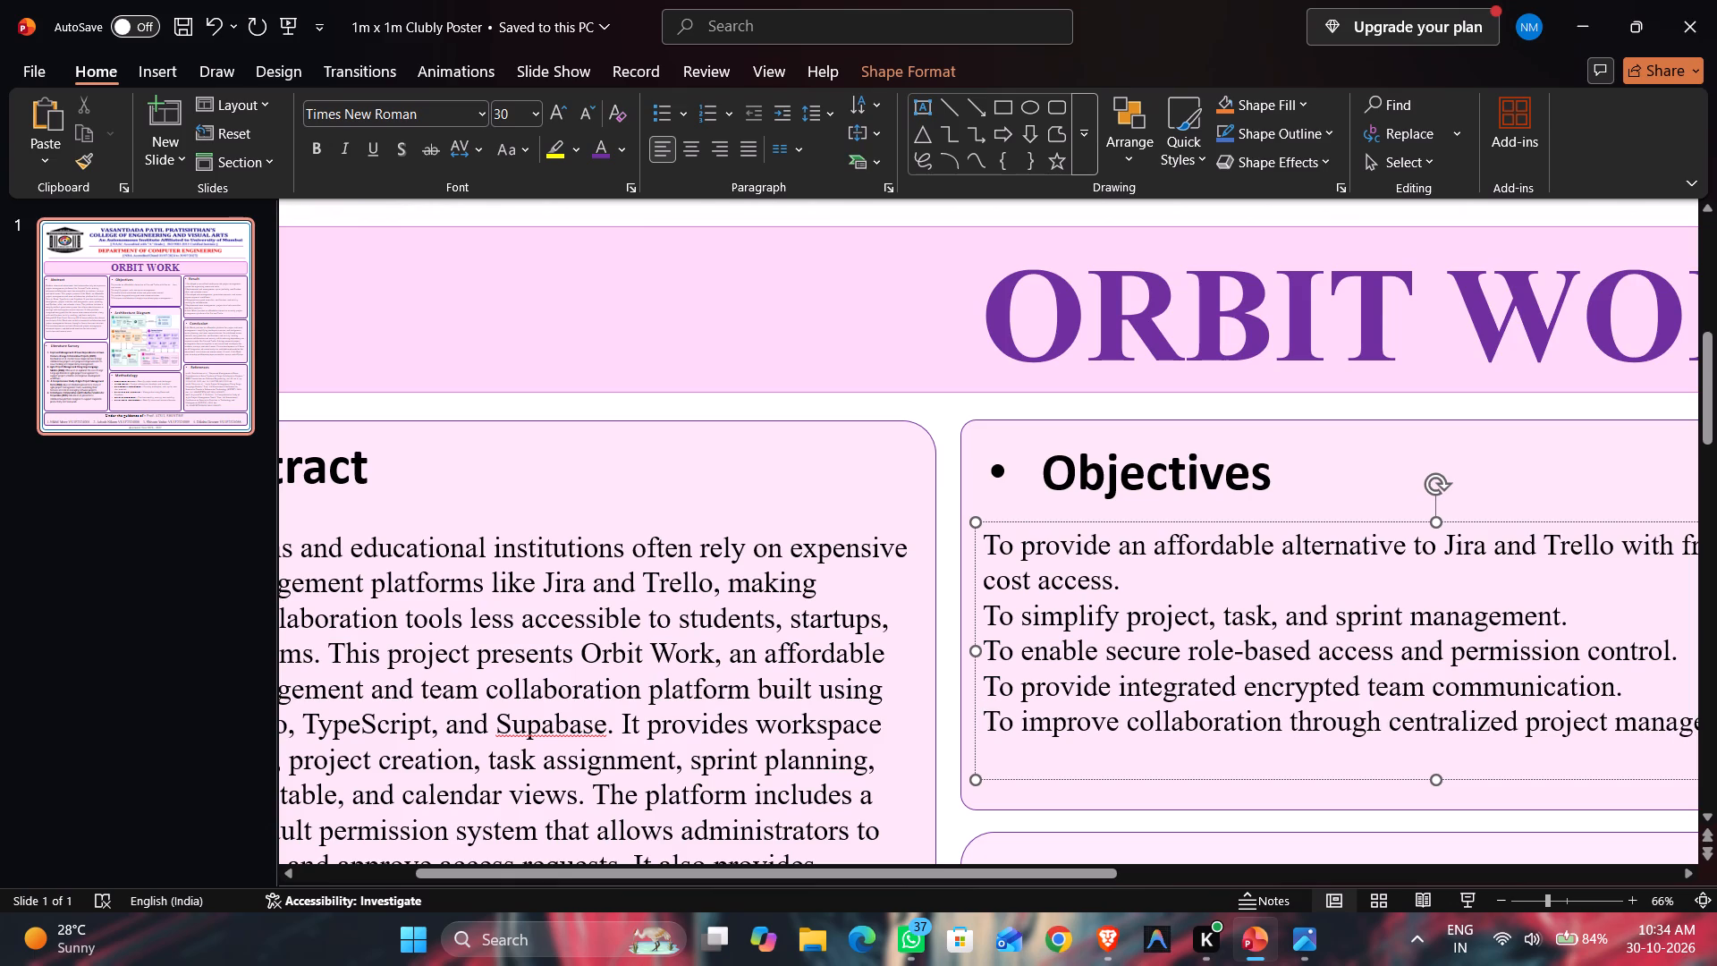
Apply automatic numbering (1., 2., 3.) to all the text in the Objectives text box.
click(1008, 621)
key(ctrl+a)
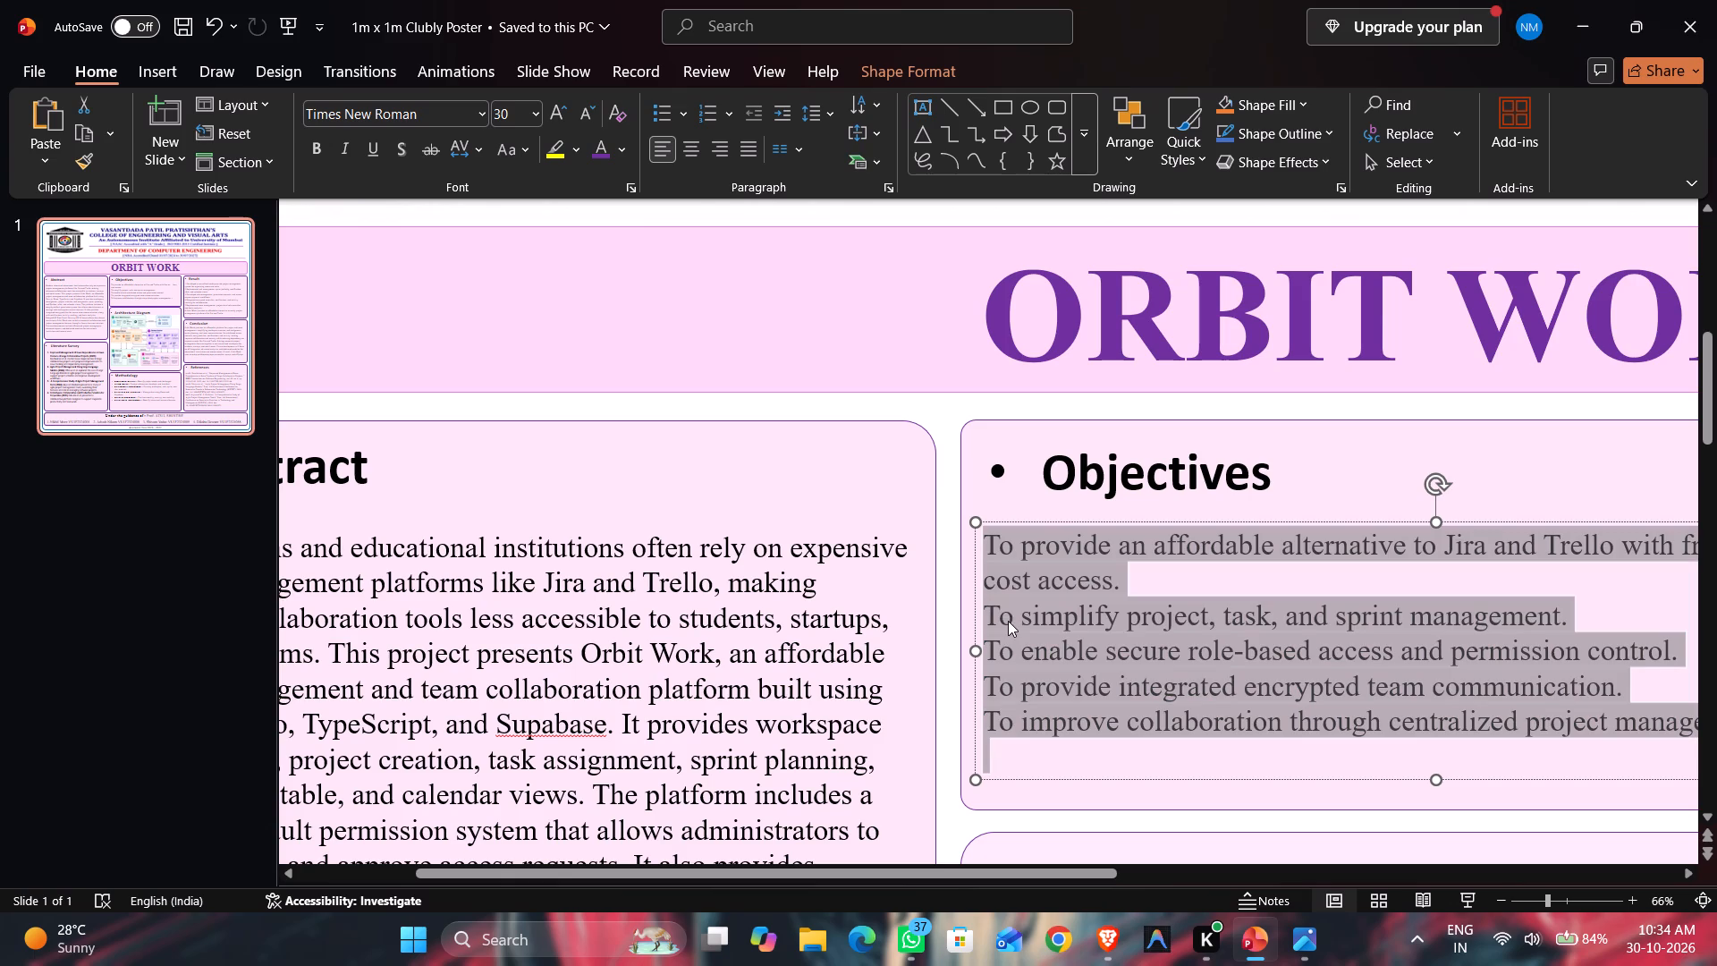
click(709, 118)
click(936, 419)
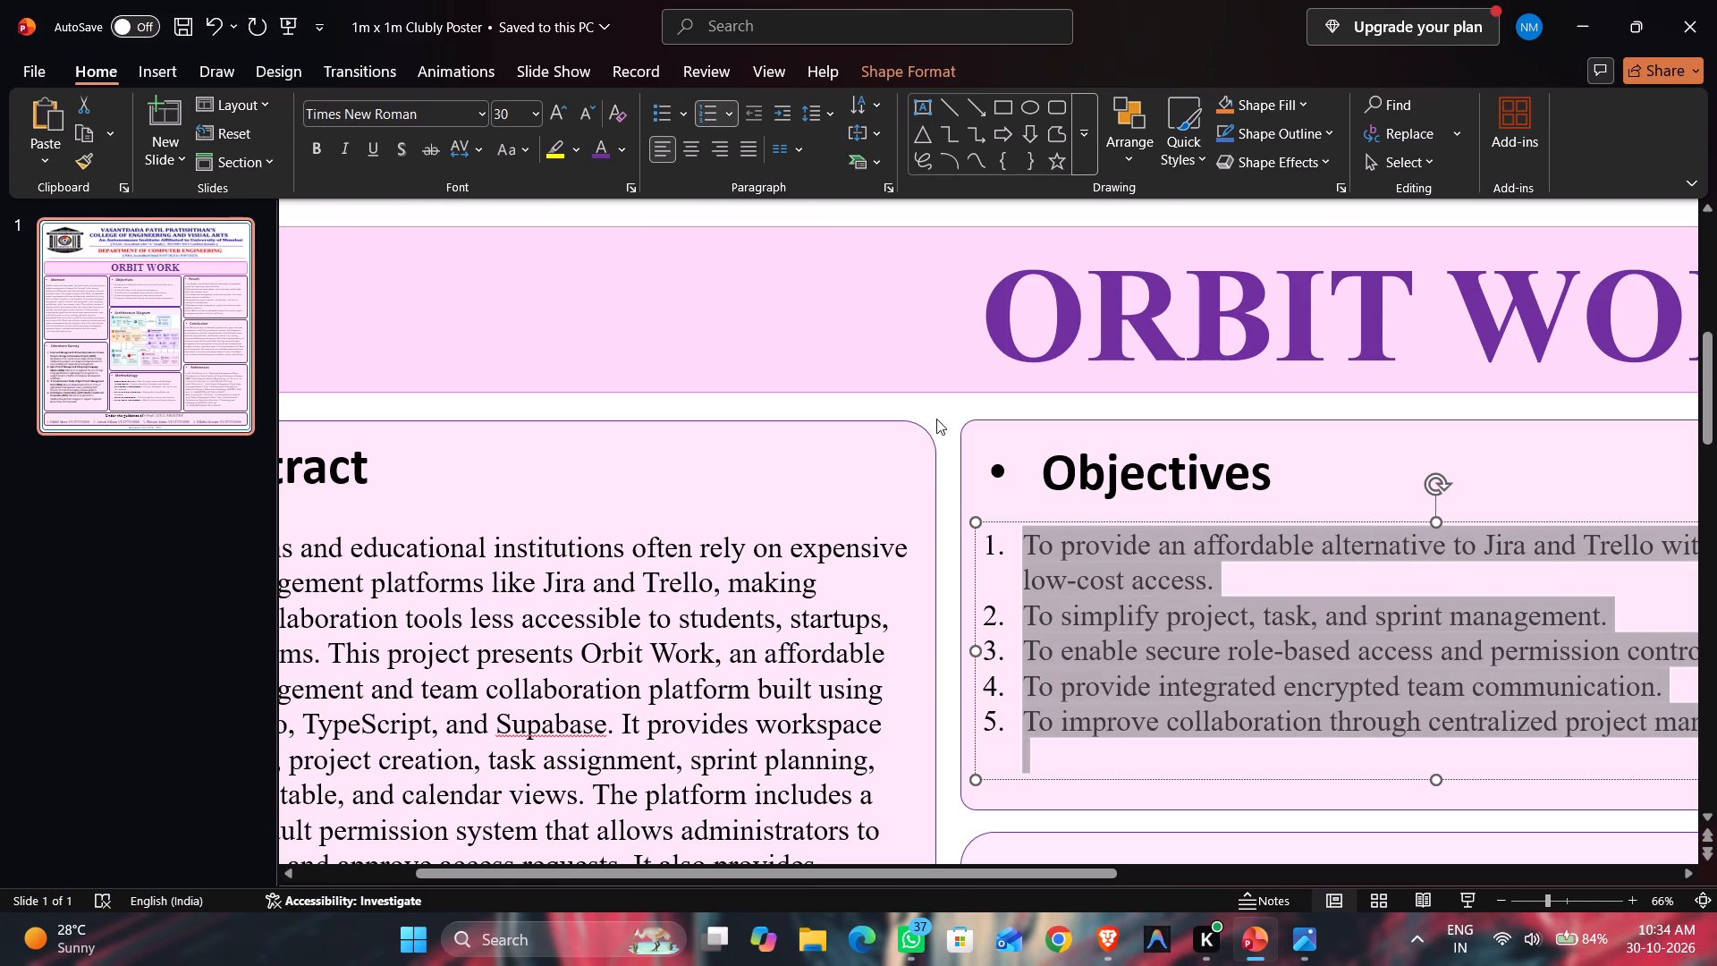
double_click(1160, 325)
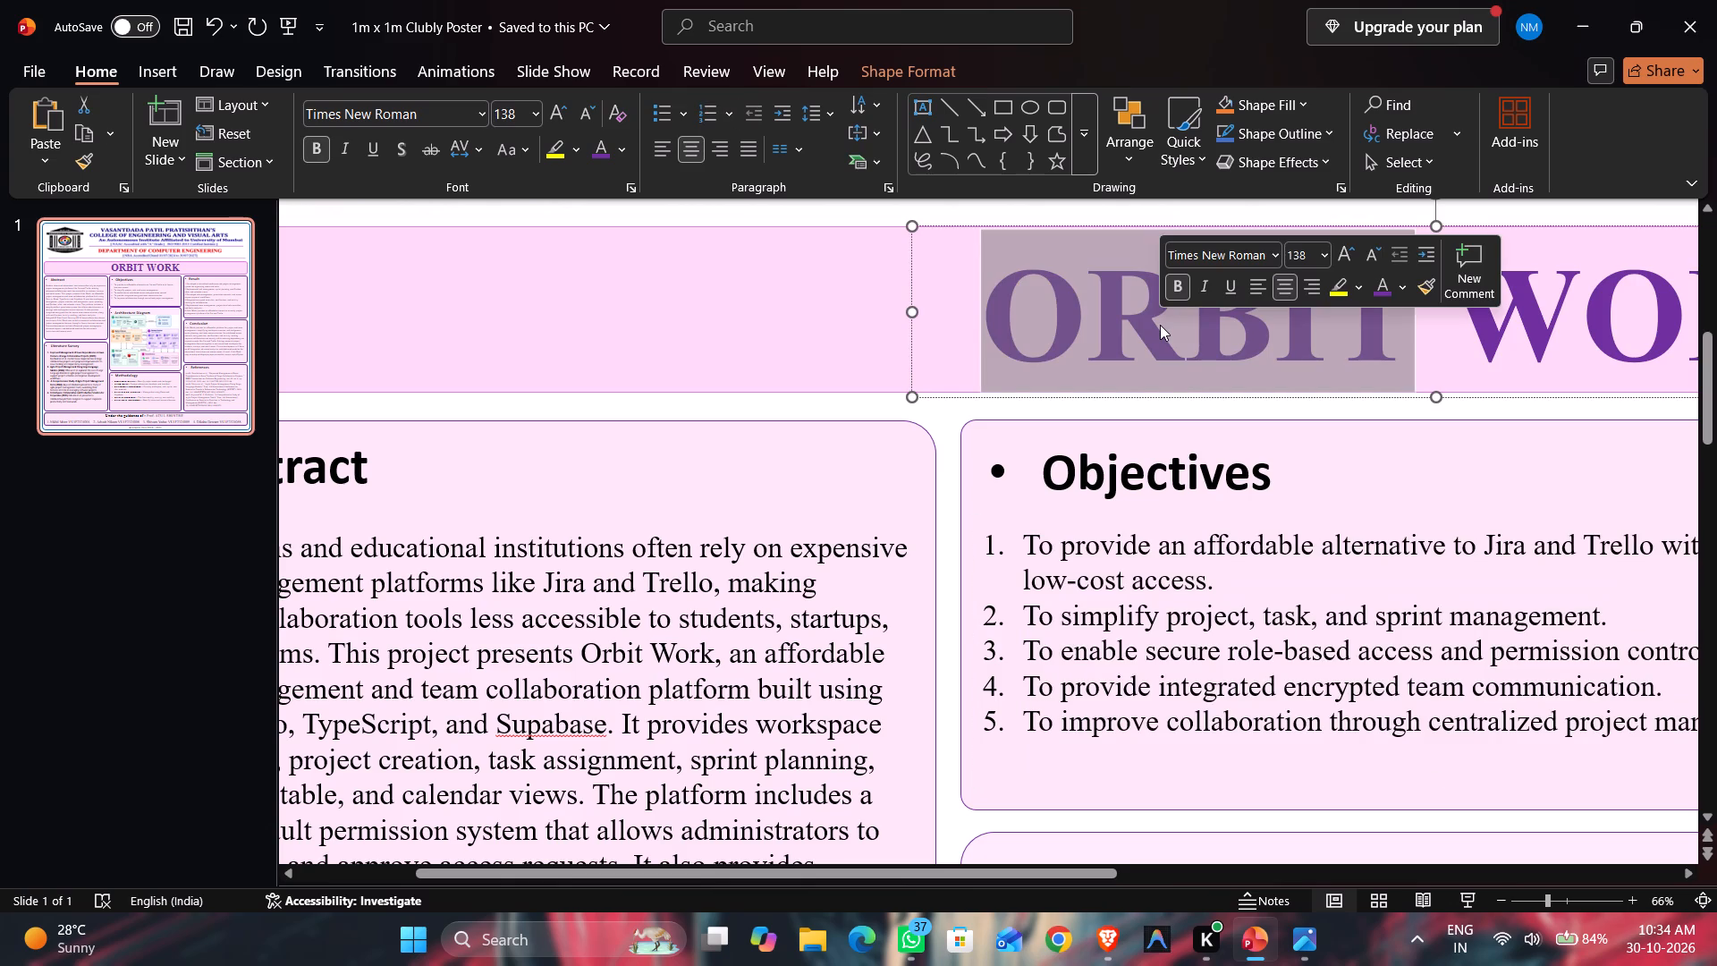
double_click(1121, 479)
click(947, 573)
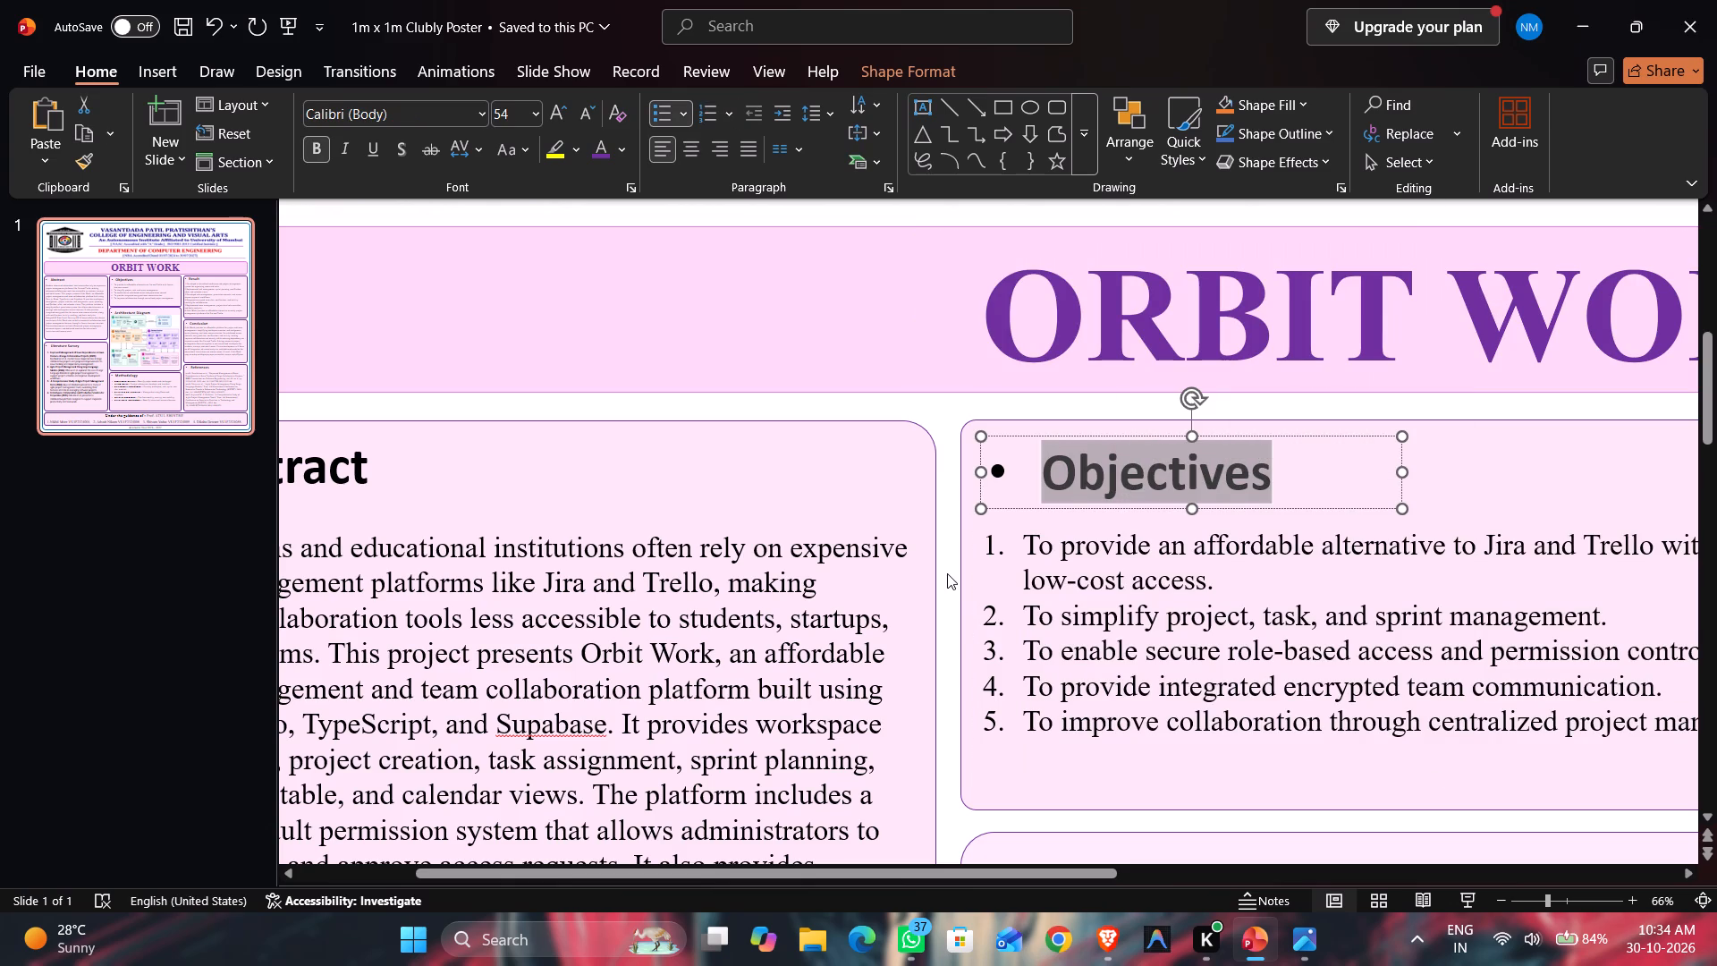
Delete the typed numbers "1." and "2." before the centralized workspace and task management items in the Result text box.
ctrl+scroll(947, 573, down, 4)
ctrl+scroll(947, 573, up, 1)
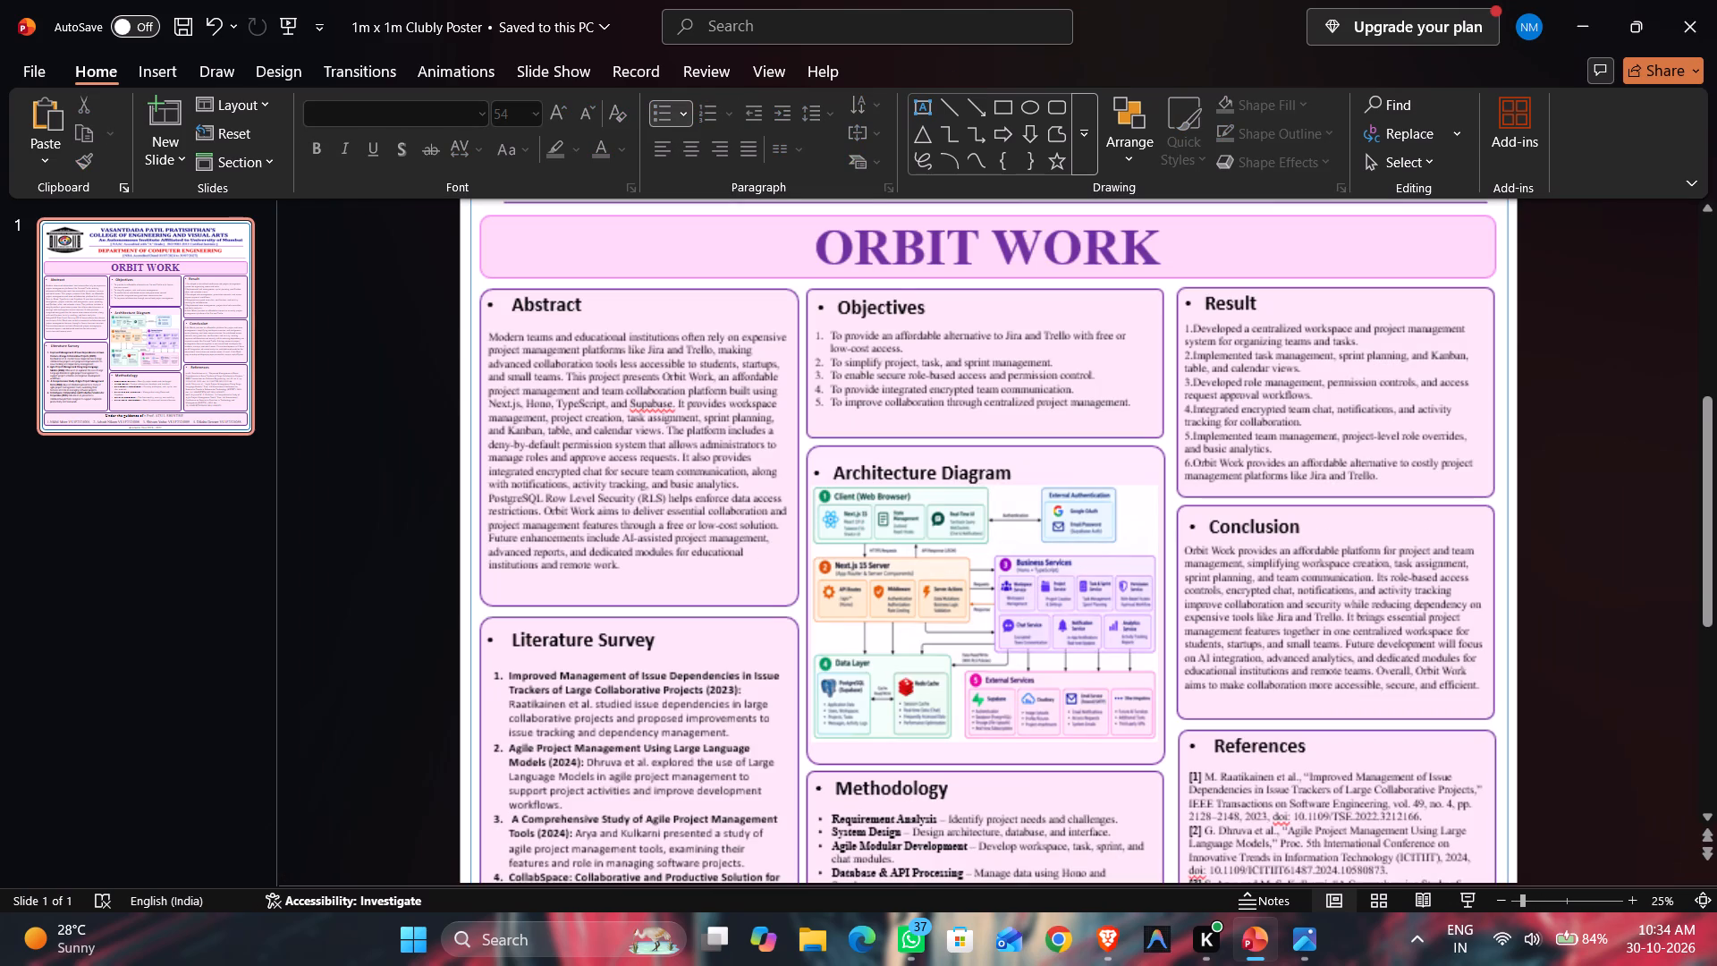
ctrl+scroll(1370, 392, up, 3)
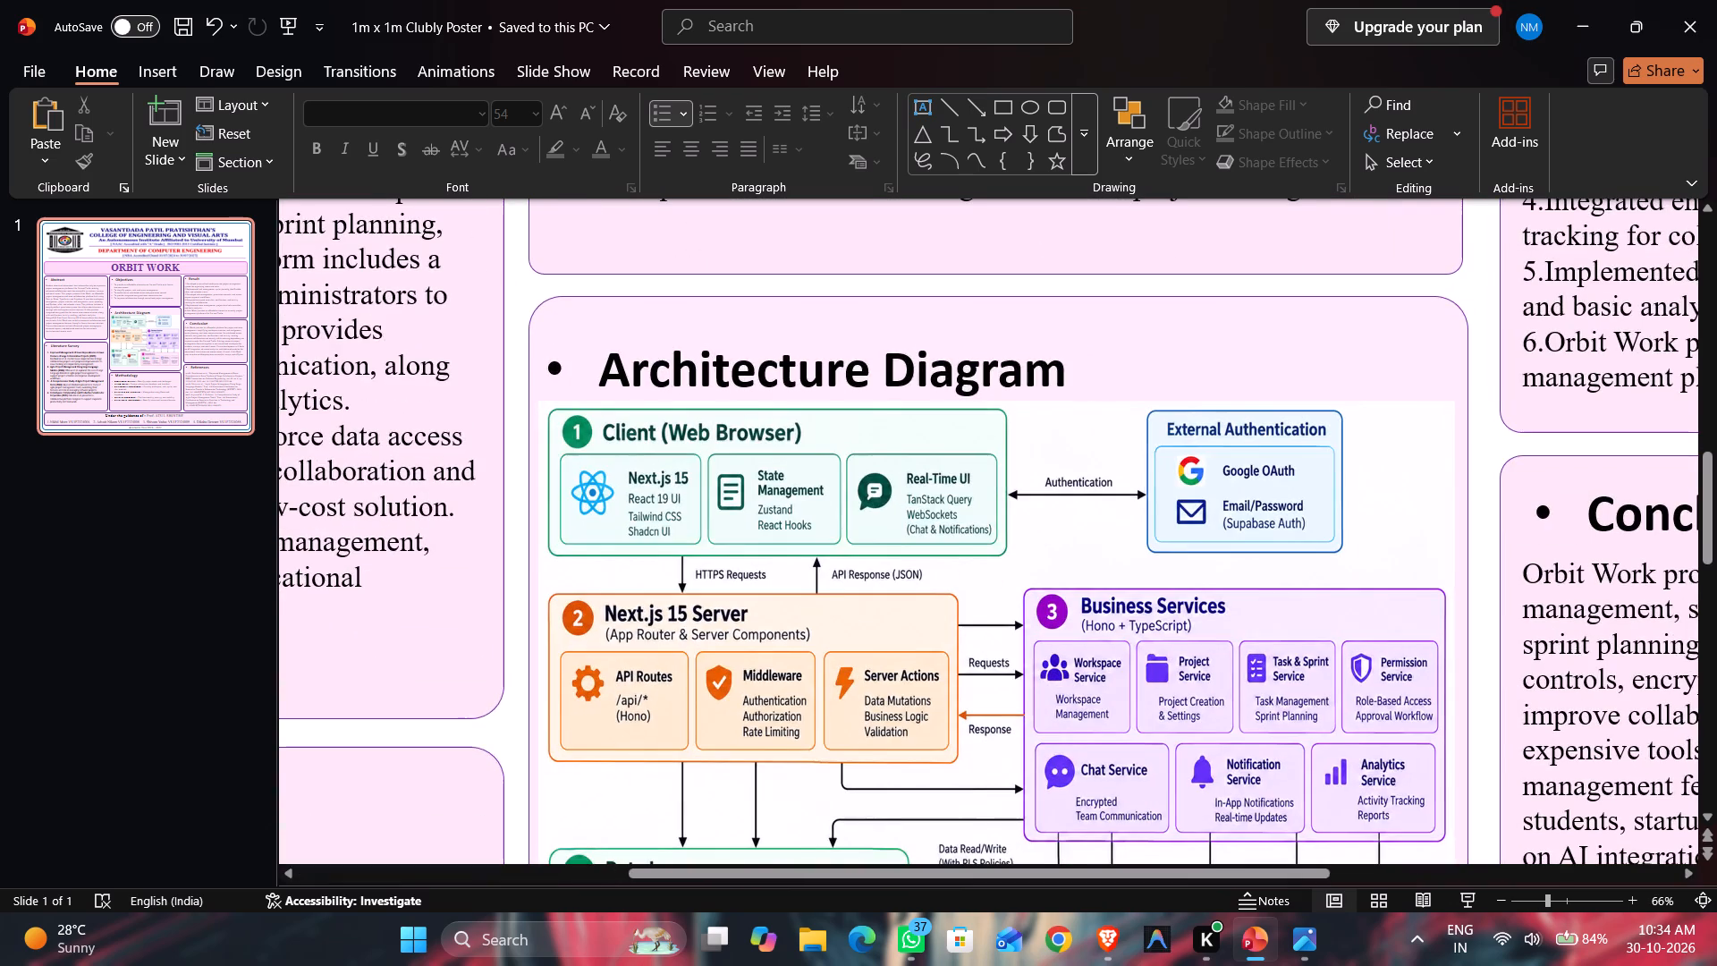
drag(1492, 445, 1478, 448)
scroll(1478, 448, left, 8)
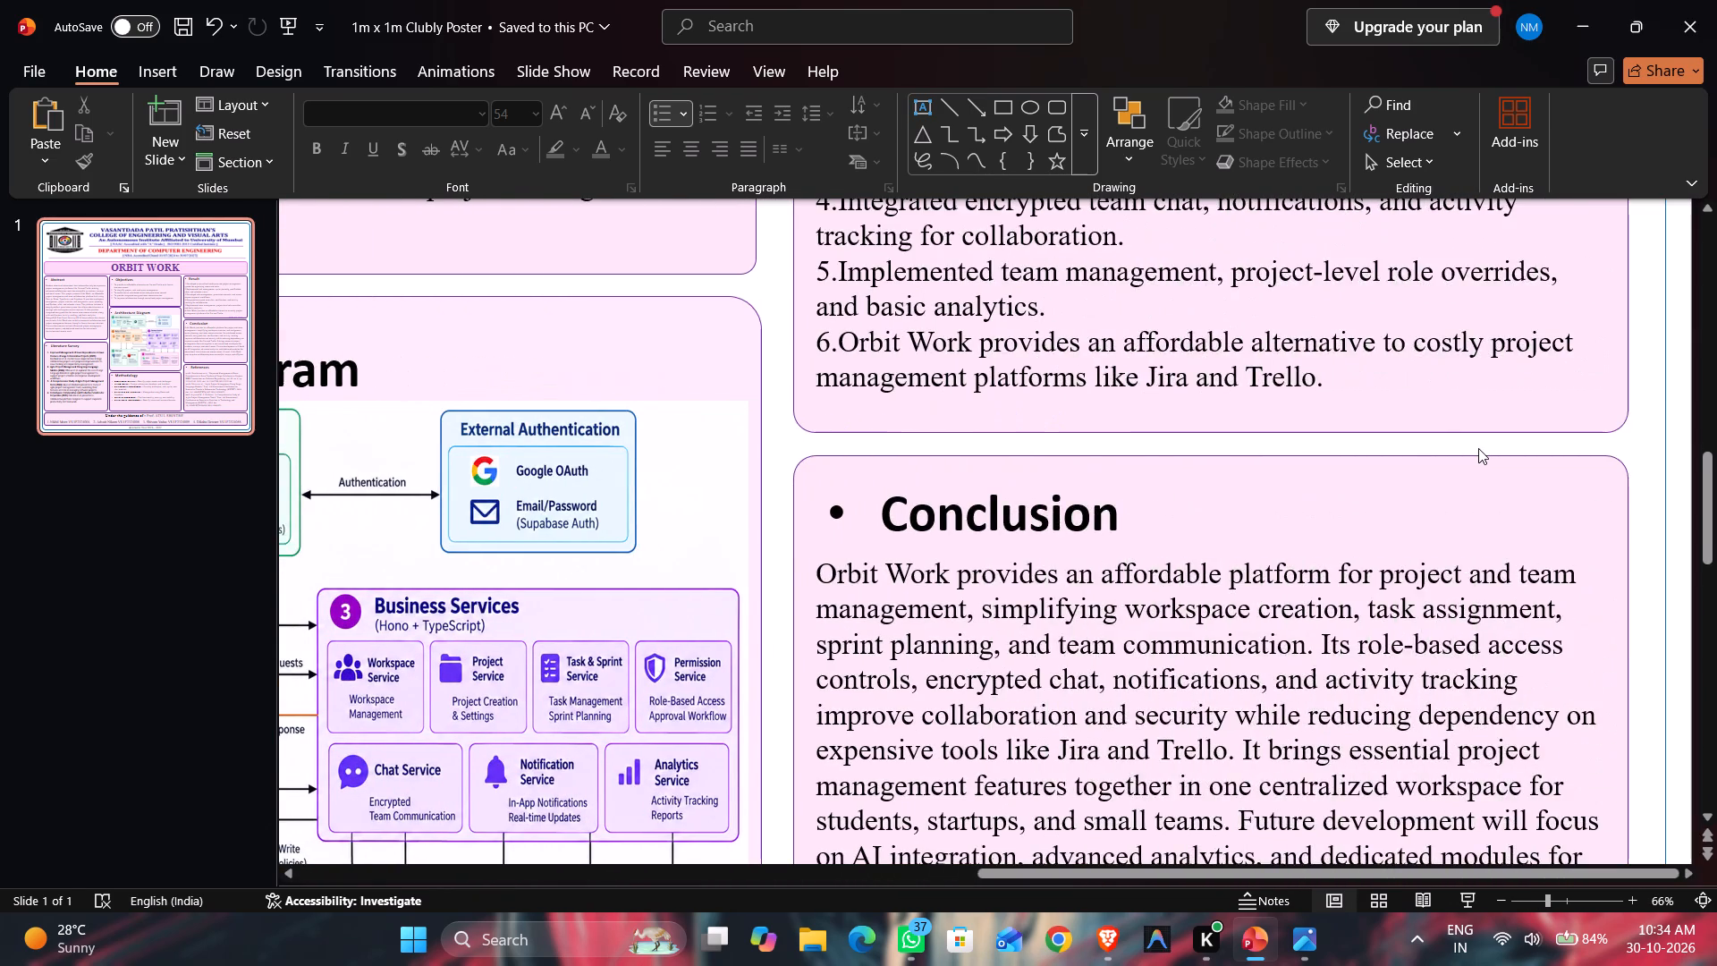
scroll(1478, 448, up, 2)
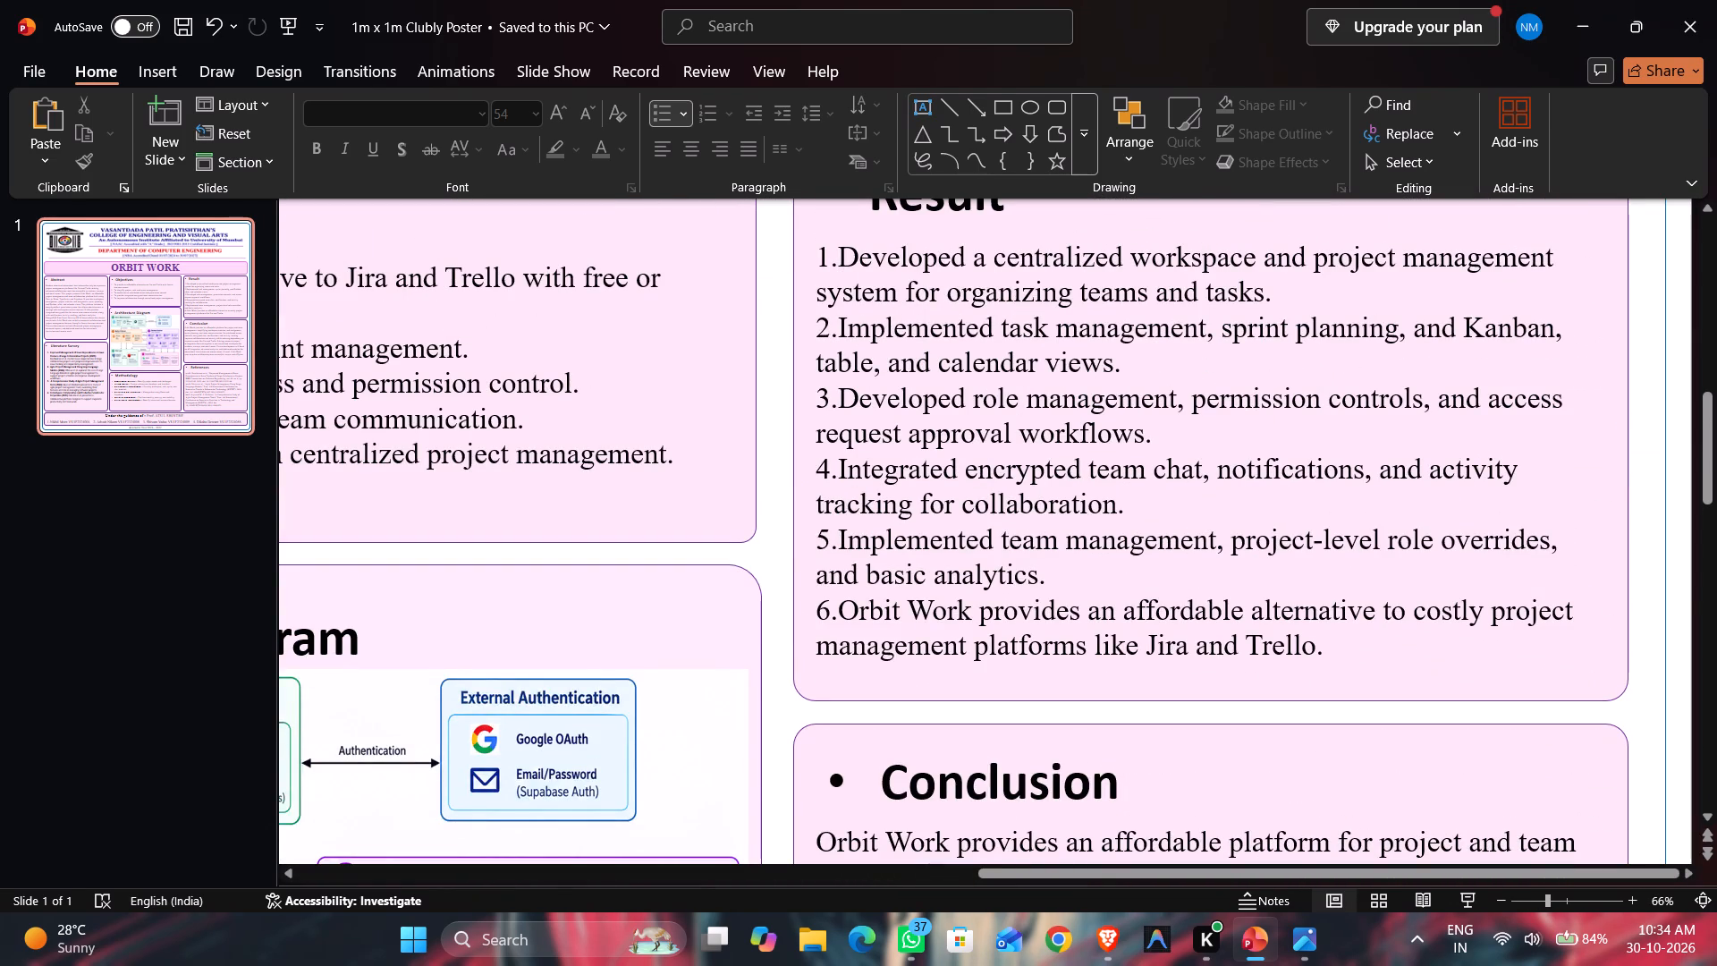
click(840, 258)
text(]])
key(BackSpace)
key(BackSpace)
key(BackSpace)
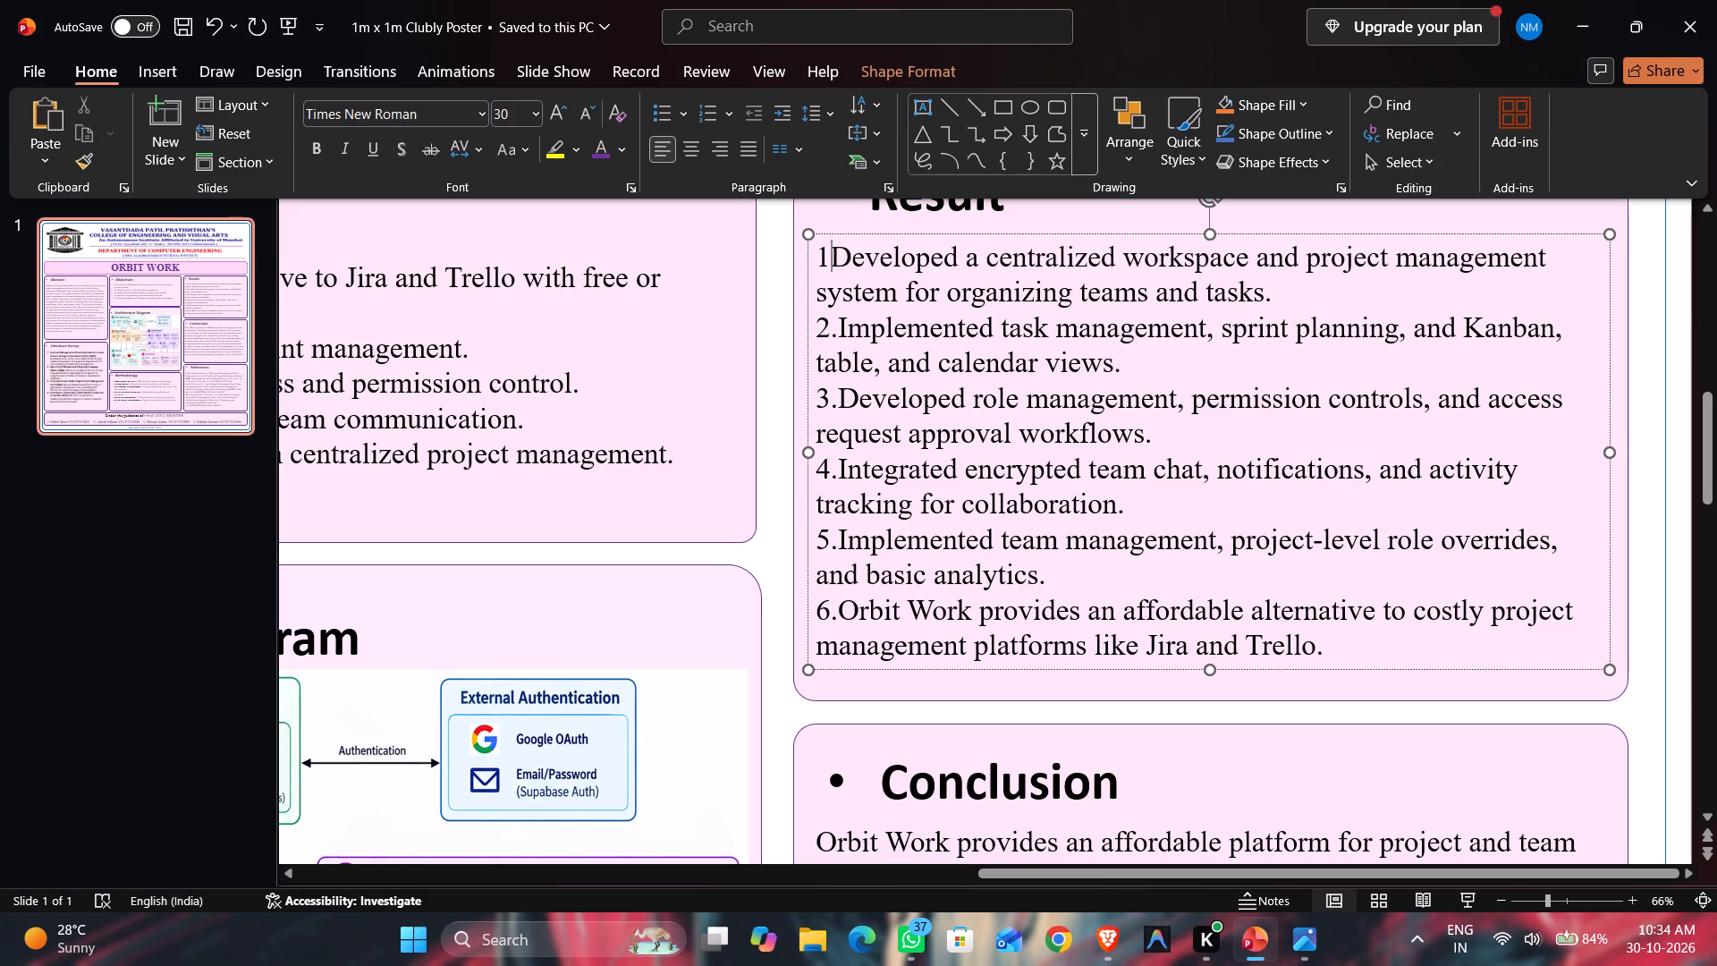
key(BackSpace)
key(Down)
key(Right)
key(Down)
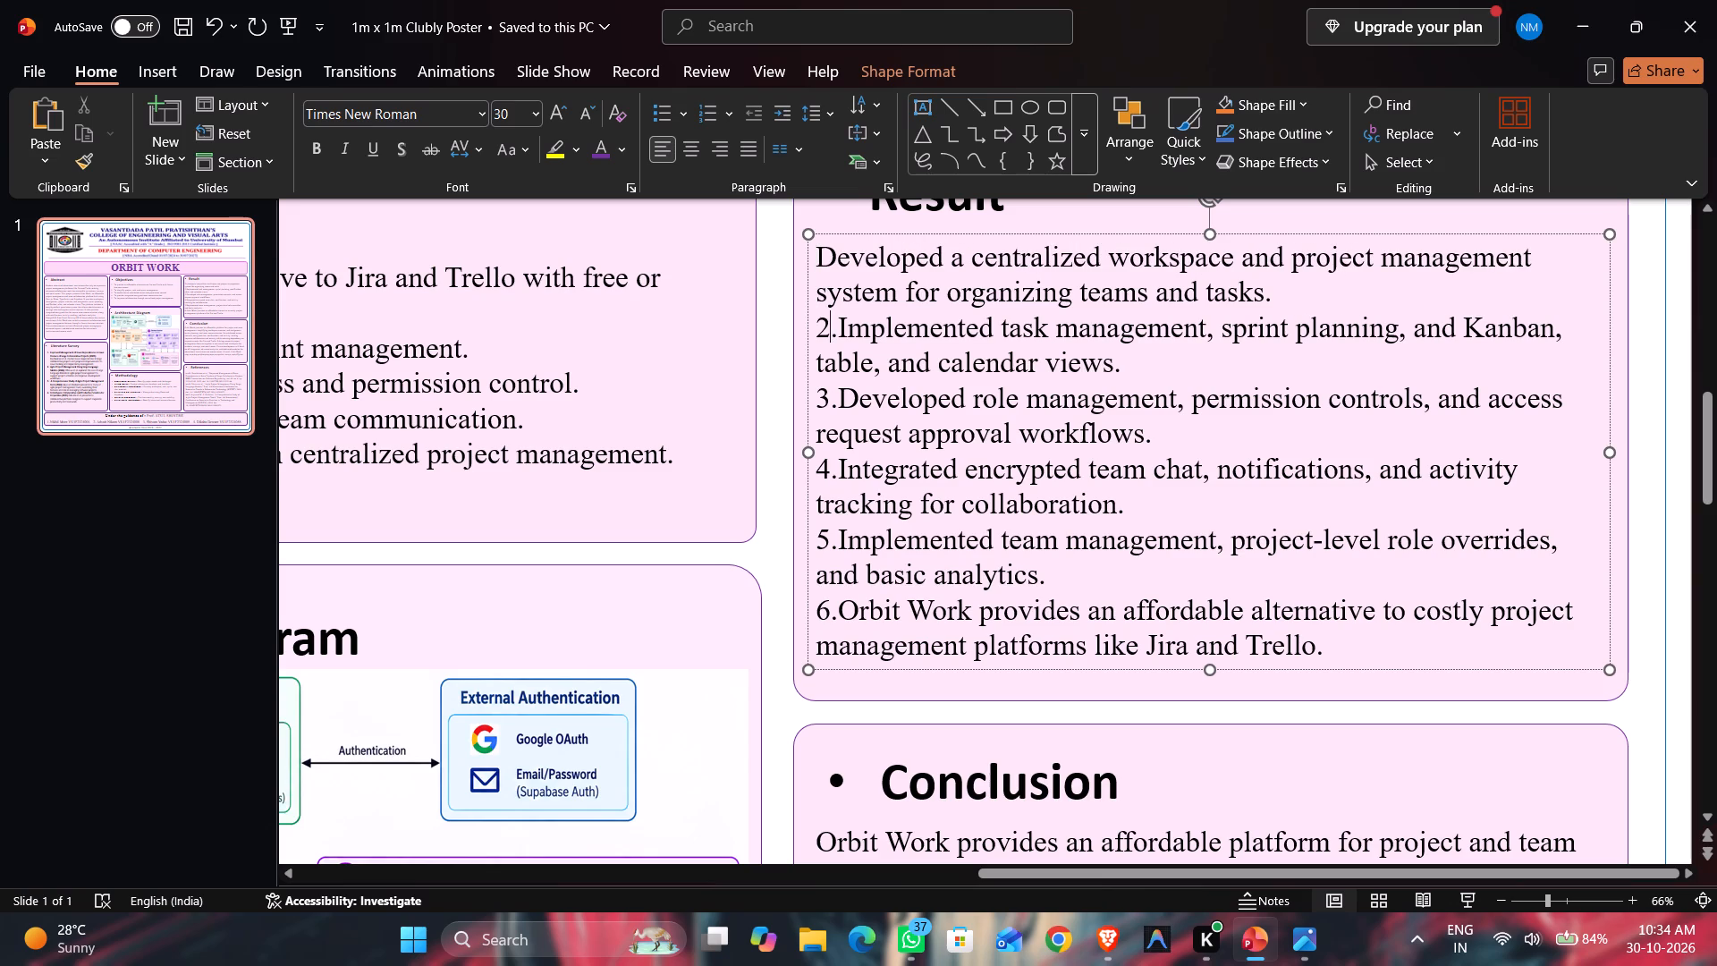
key(Right)
key(BackSpace)
key(BackSpace)
Delete the typed numbers "3." and "4." before the role management and encrypted team chat items in the Result text box.
key(Down)
key(Right)
key(Right)
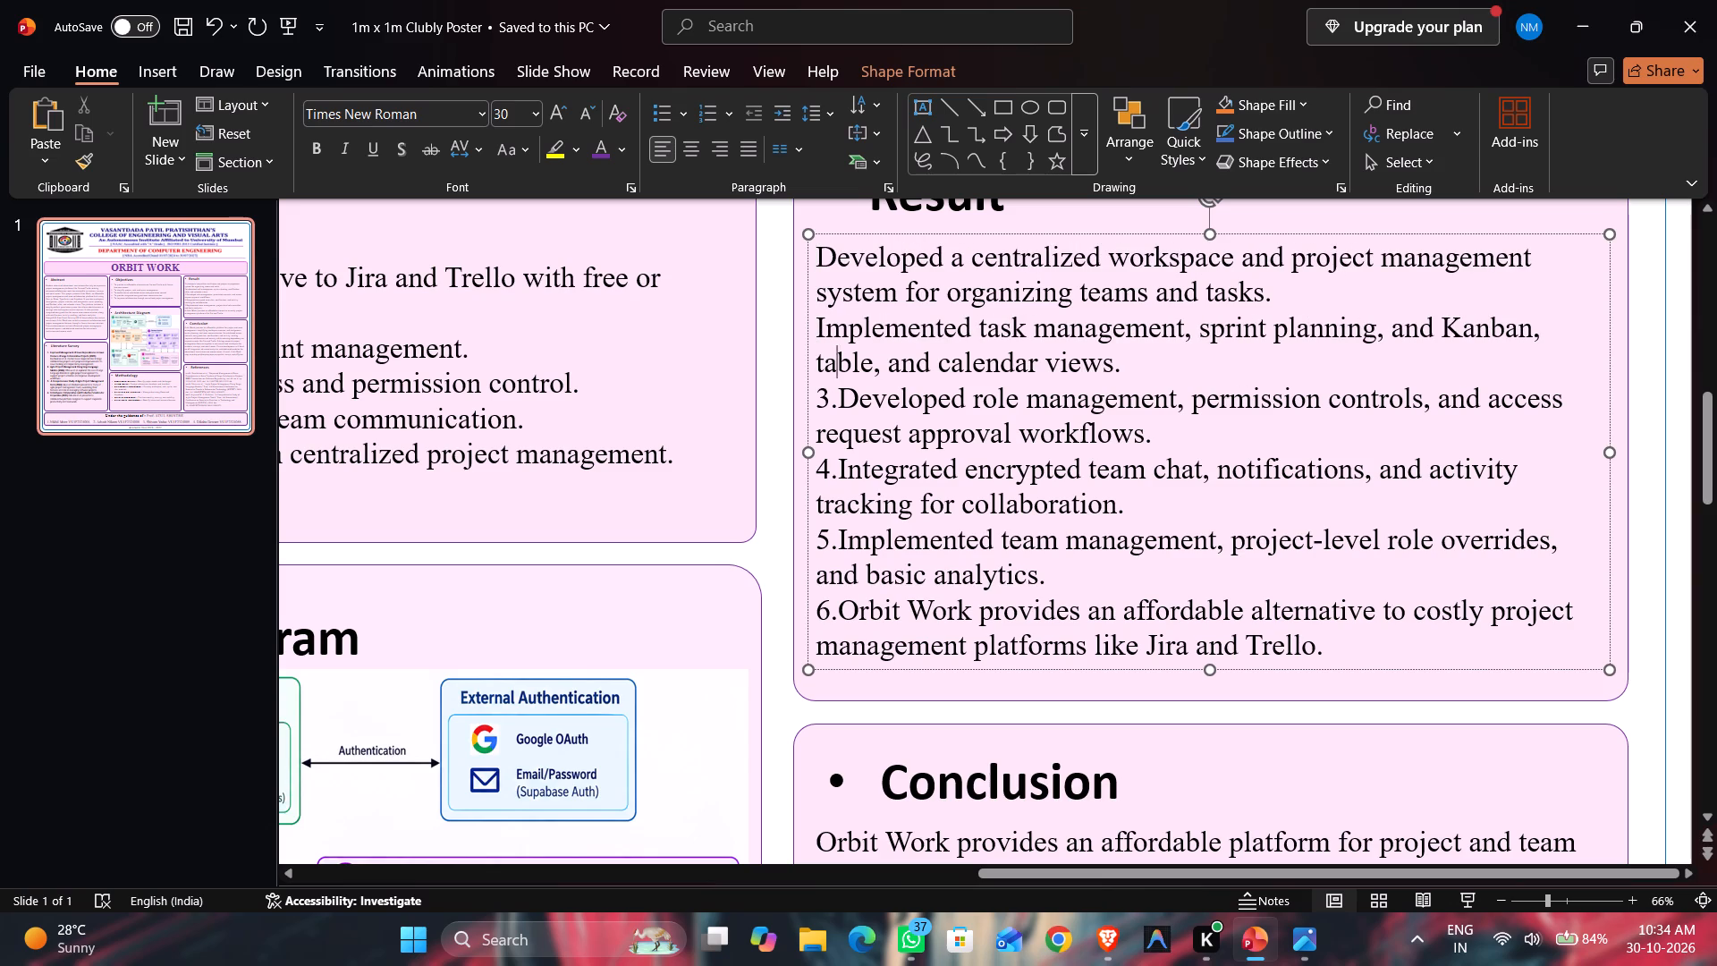
key(Down)
key(BackSpace)
key(BackSpace)
key(Down)
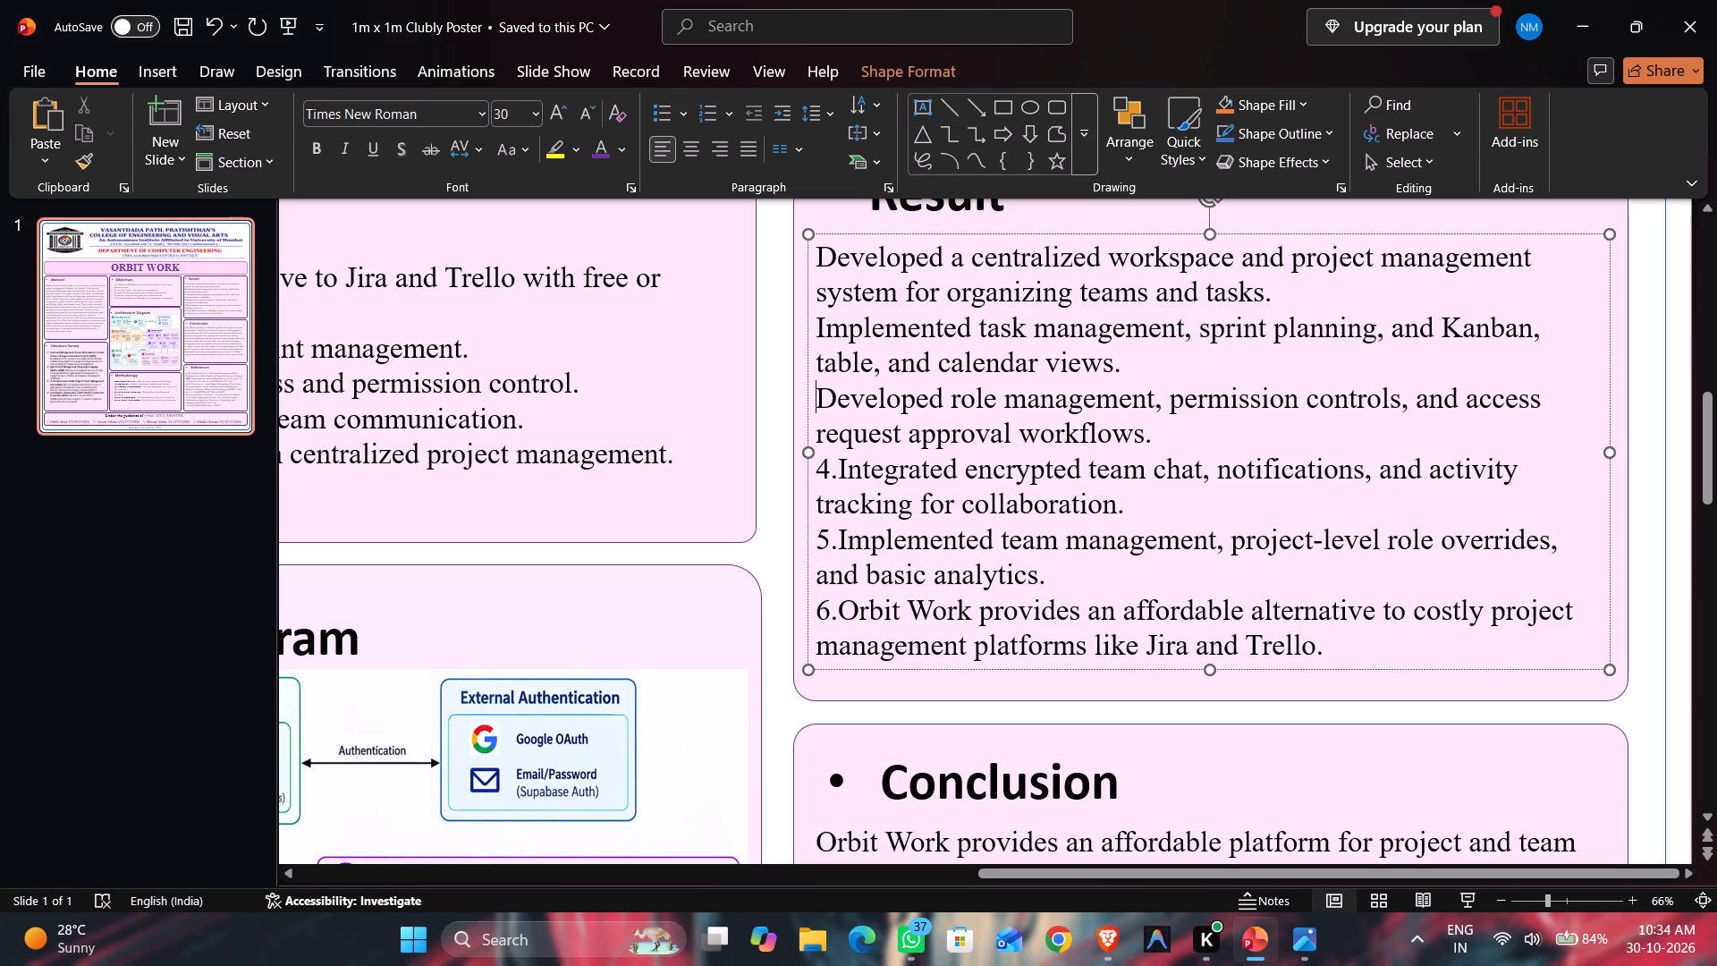
key(Right)
key(Right)
key(Down)
key(BackSpace)
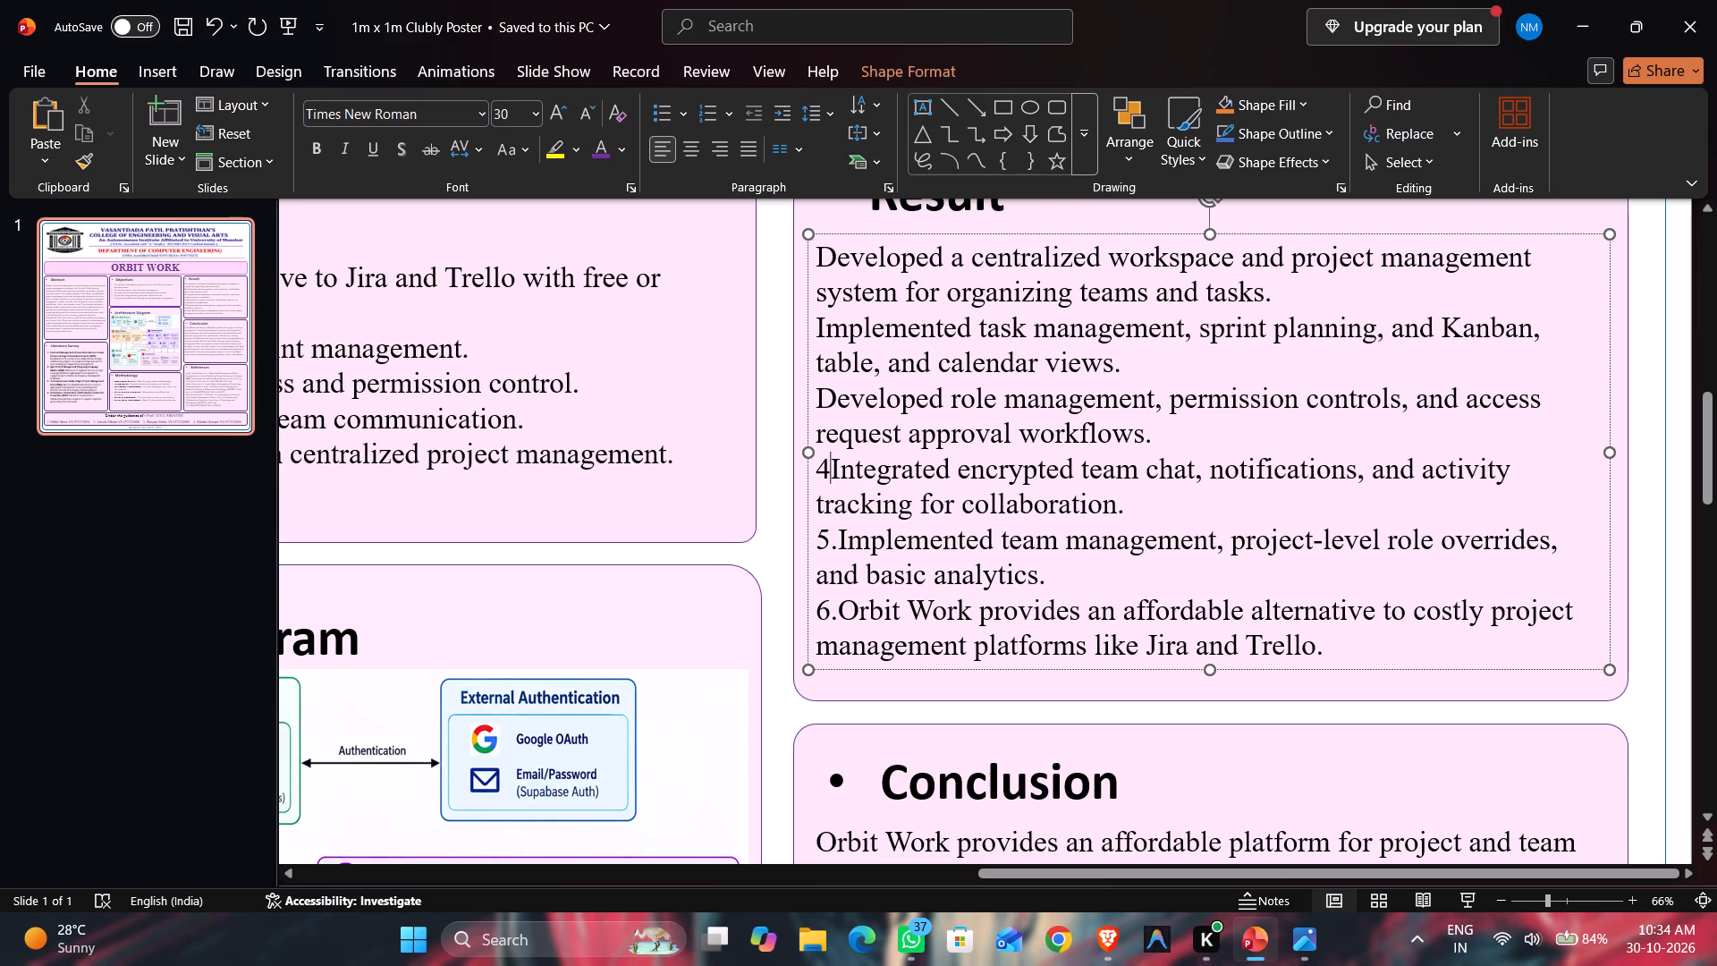
key(BackSpace)
Delete the typed numbers "5." and "6." before the team management and affordable alternative items in the Result text box.
key(Down)
key(Right)
key(Down)
key(Right)
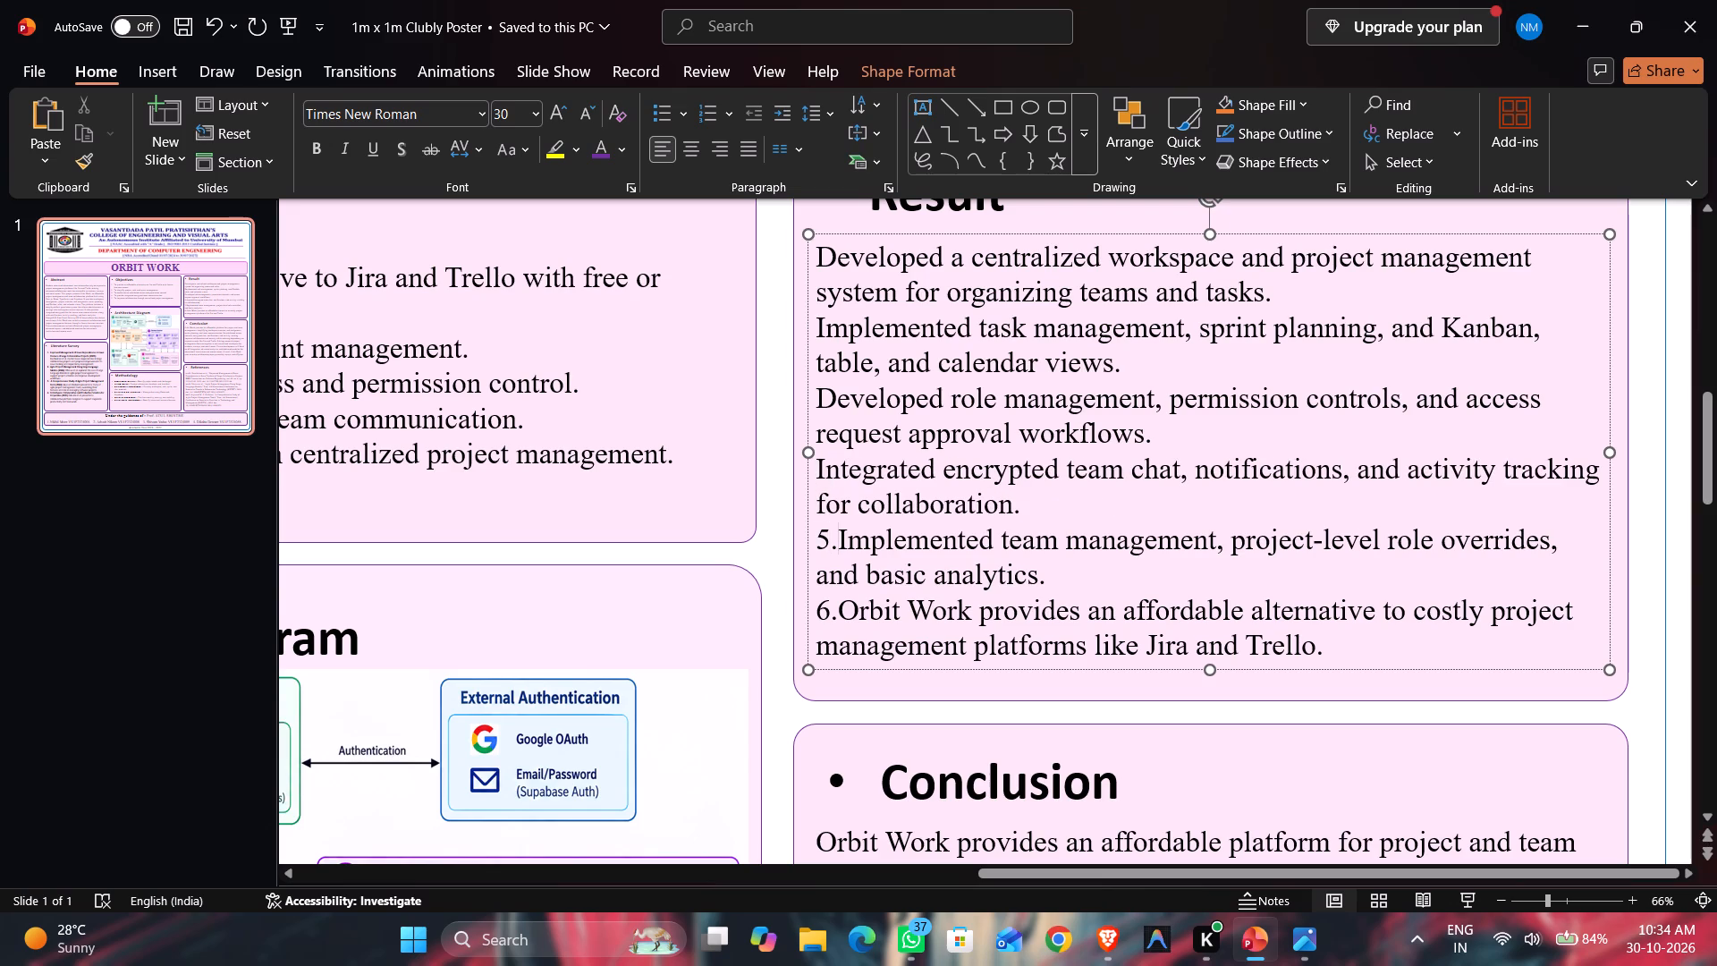
key(BackSpace)
key(BackSpace)
key(Down)
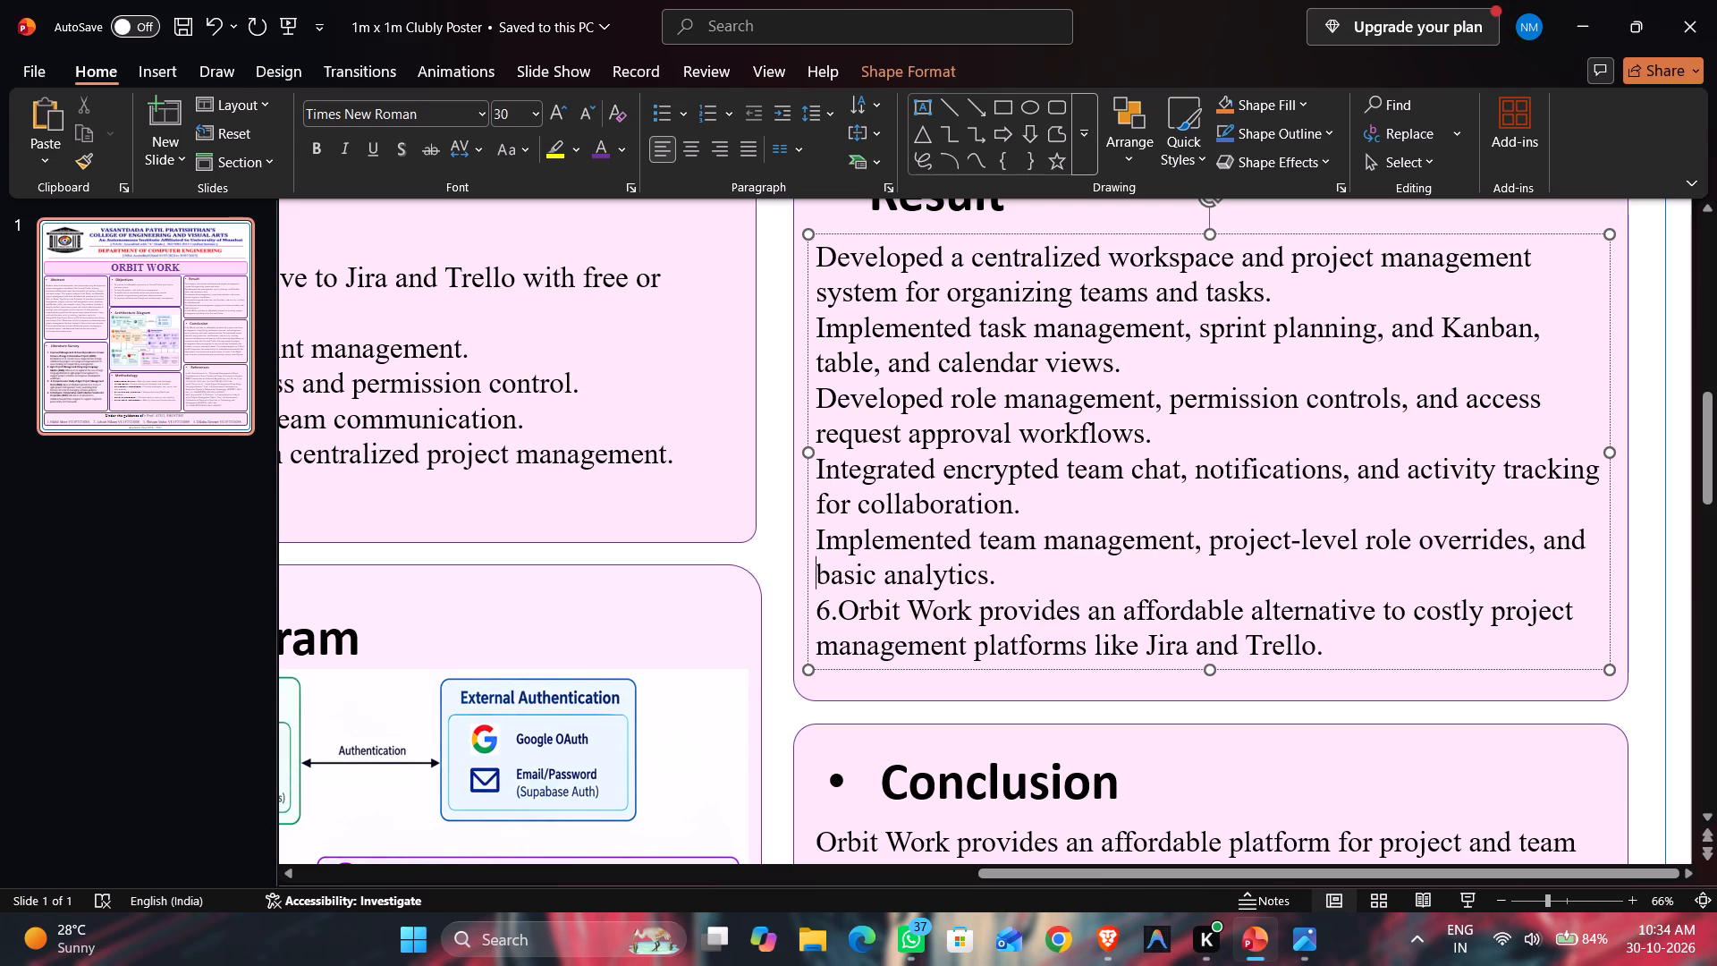
key(Right)
key(Down)
key(Right)
key(BackSpace)
key(BackSpace)
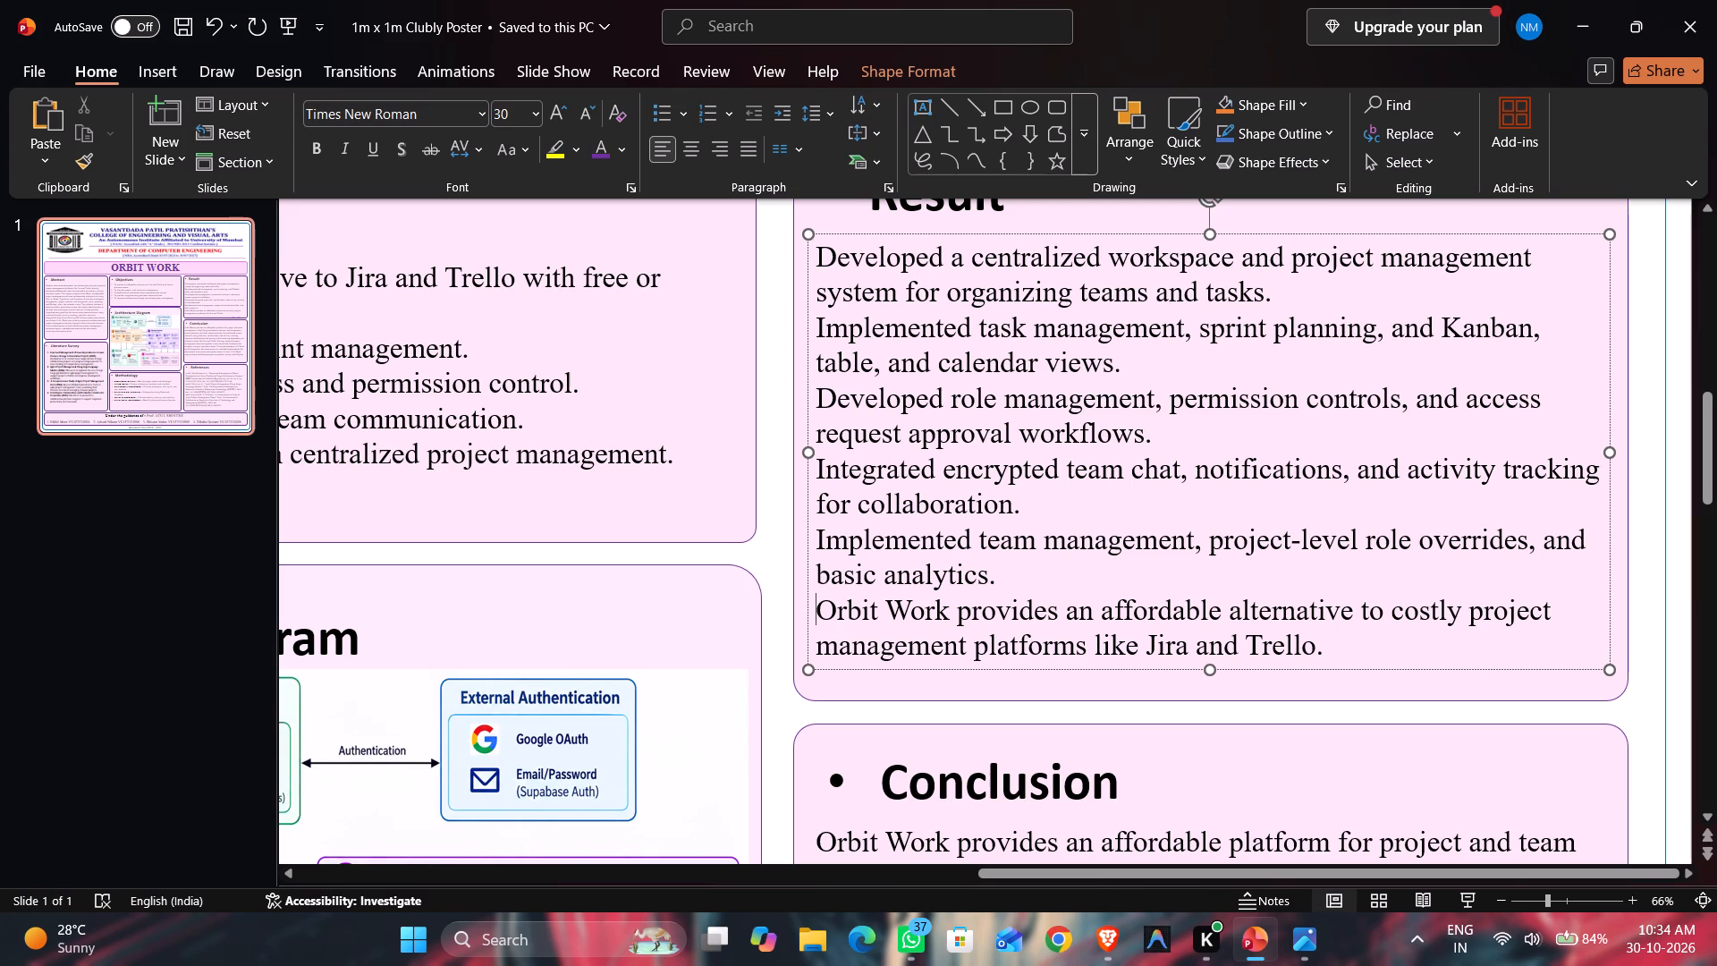
Apply automatic numbering (1., 2., 3.) to all the text in the Result text box.
click(1008, 411)
key(ctrl+a)
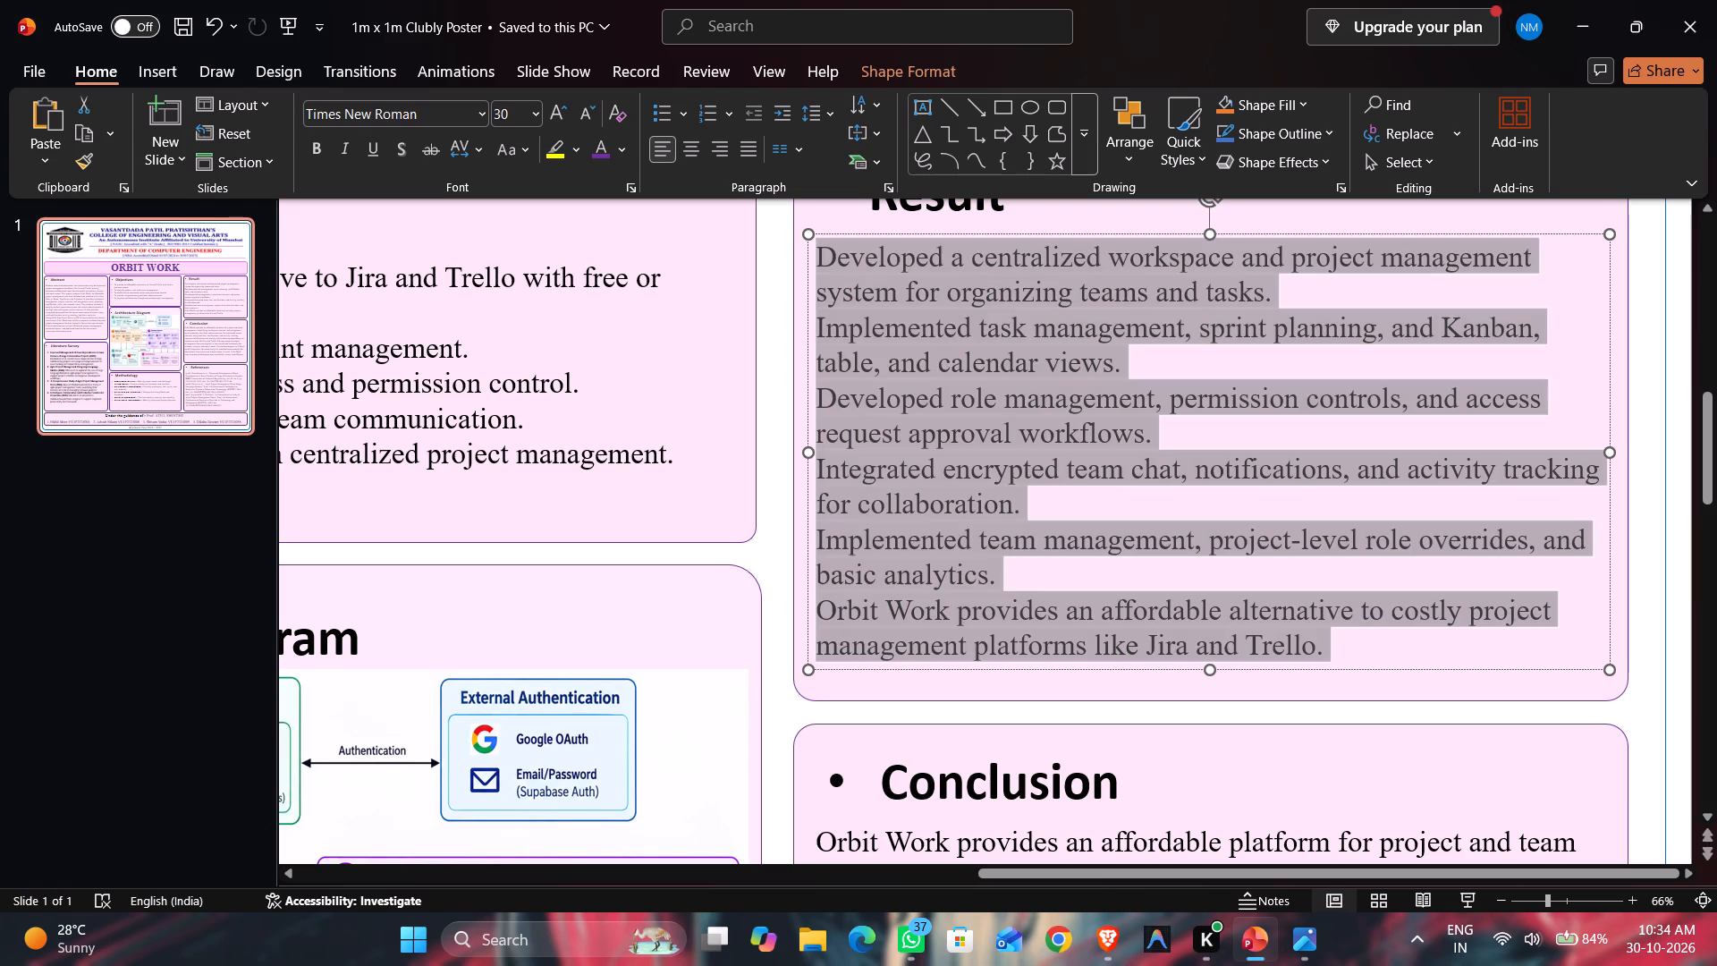
click(708, 124)
click(1230, 711)
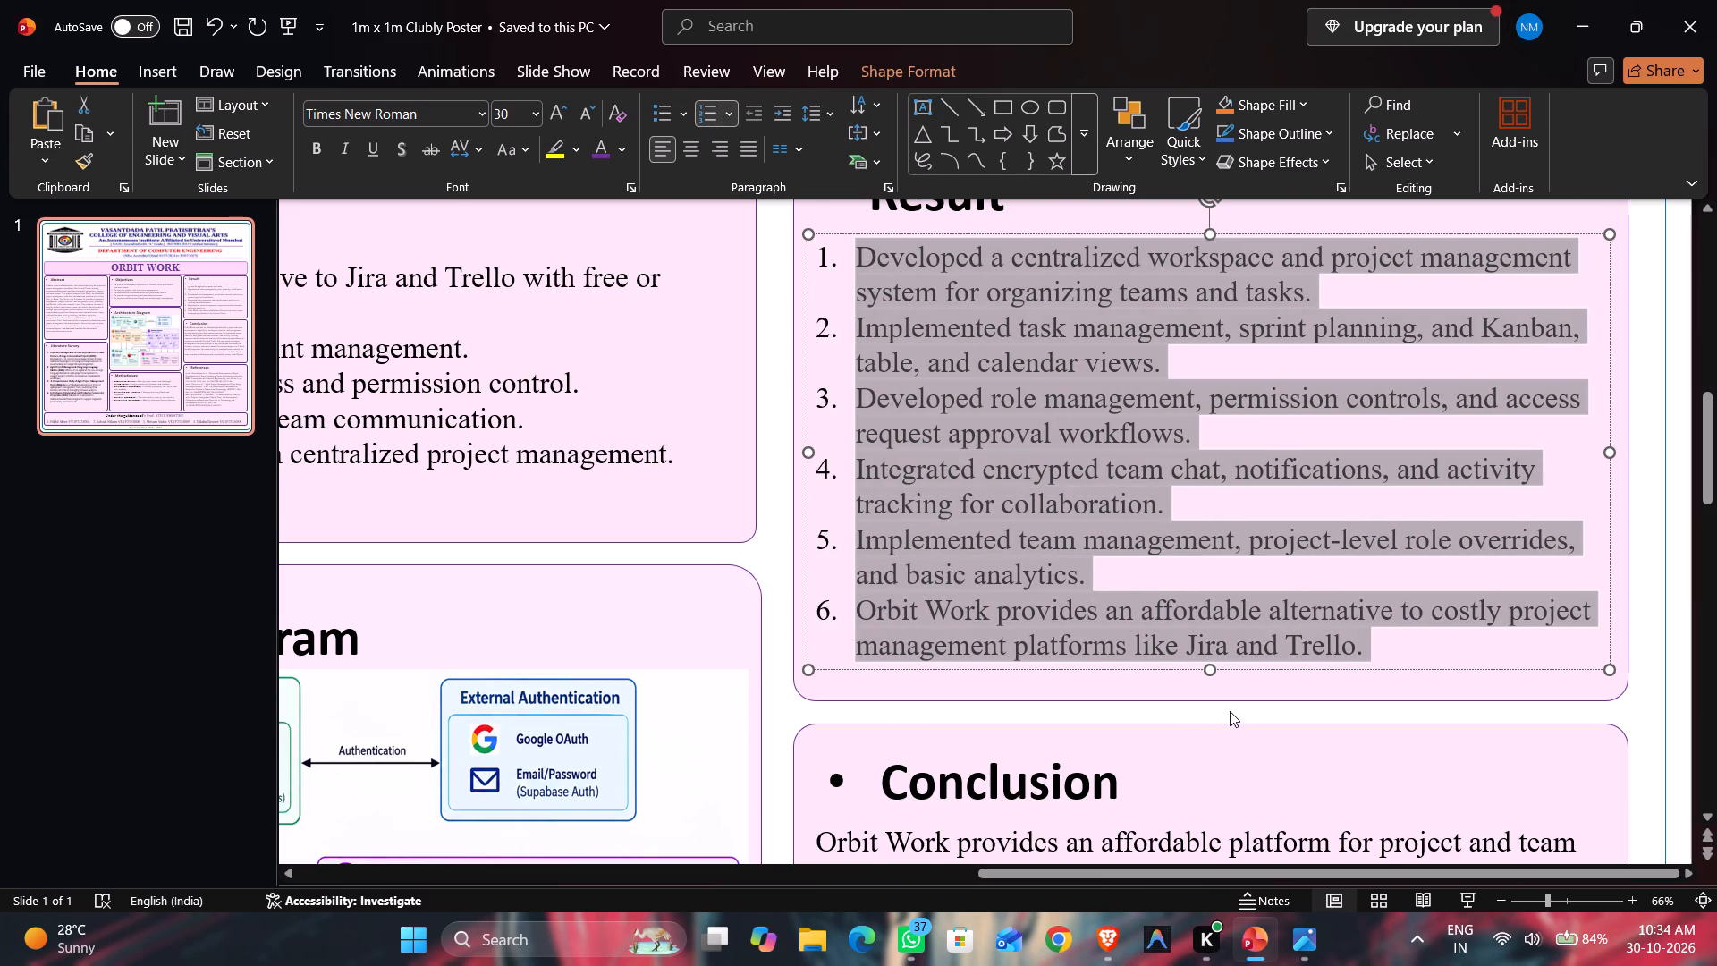
Review the whole poster, checking list formatting and layout from the Abstract and Objectives through Methodology, References and the guidance footer.
scroll(1230, 711, down, 9)
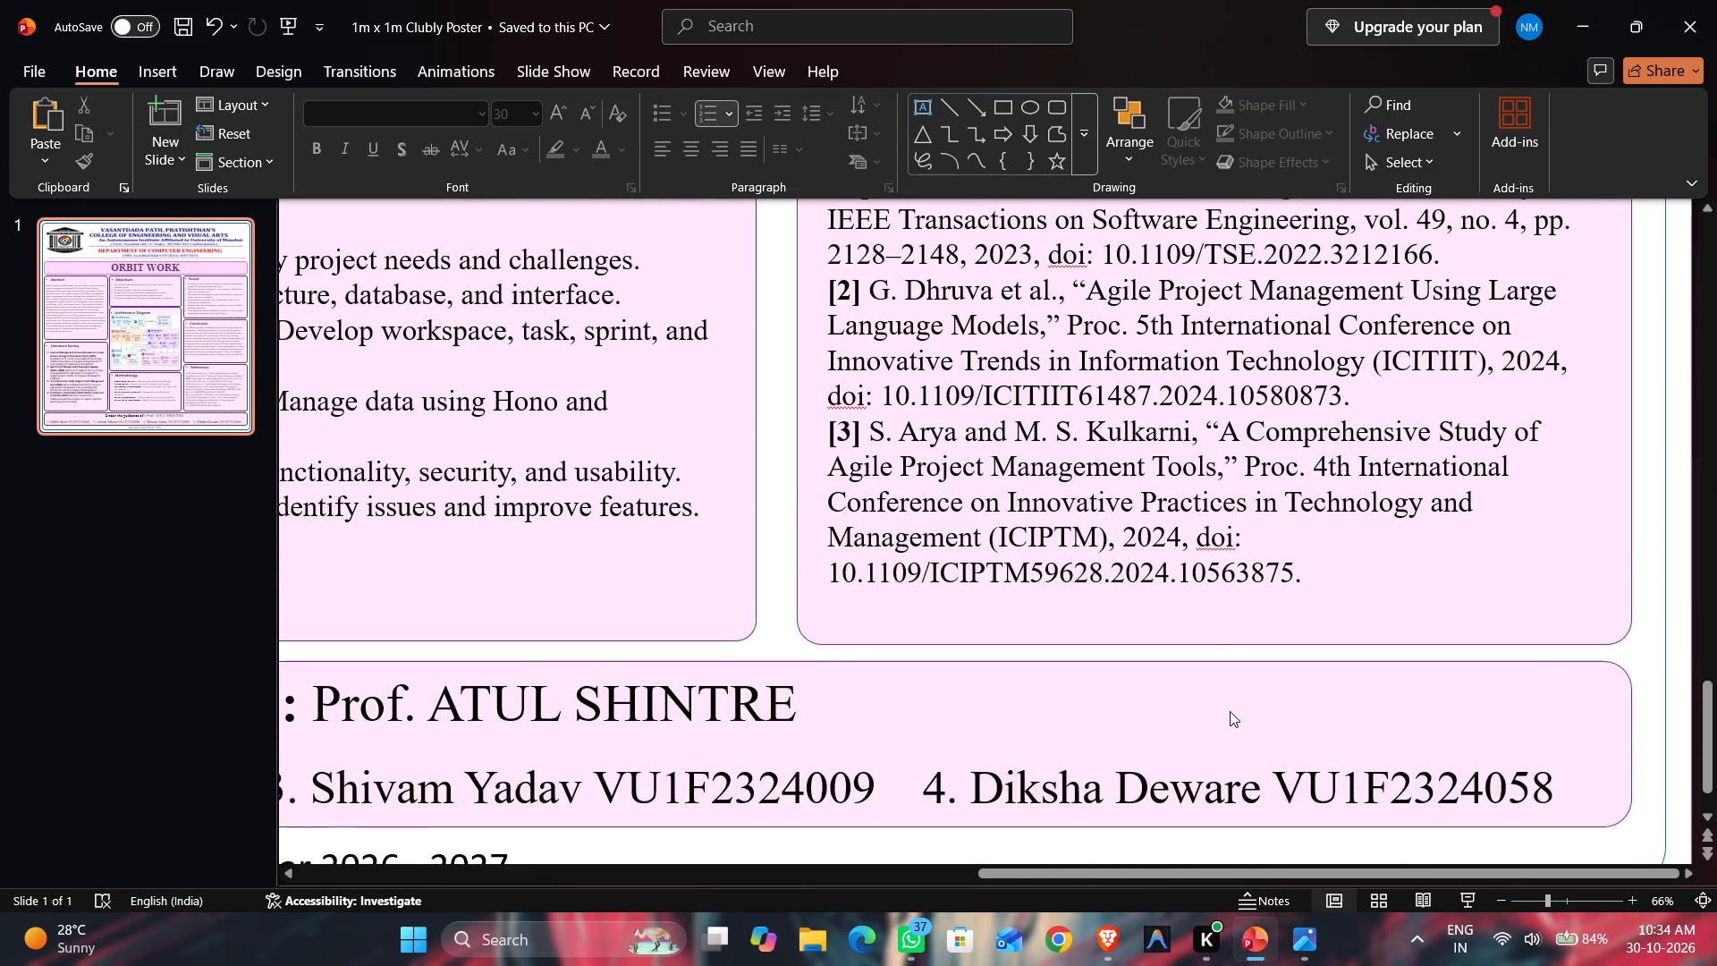
scroll(1230, 711, up, 3)
ctrl+scroll(1230, 711, down, 3)
ctrl+scroll(1230, 711, up, 1)
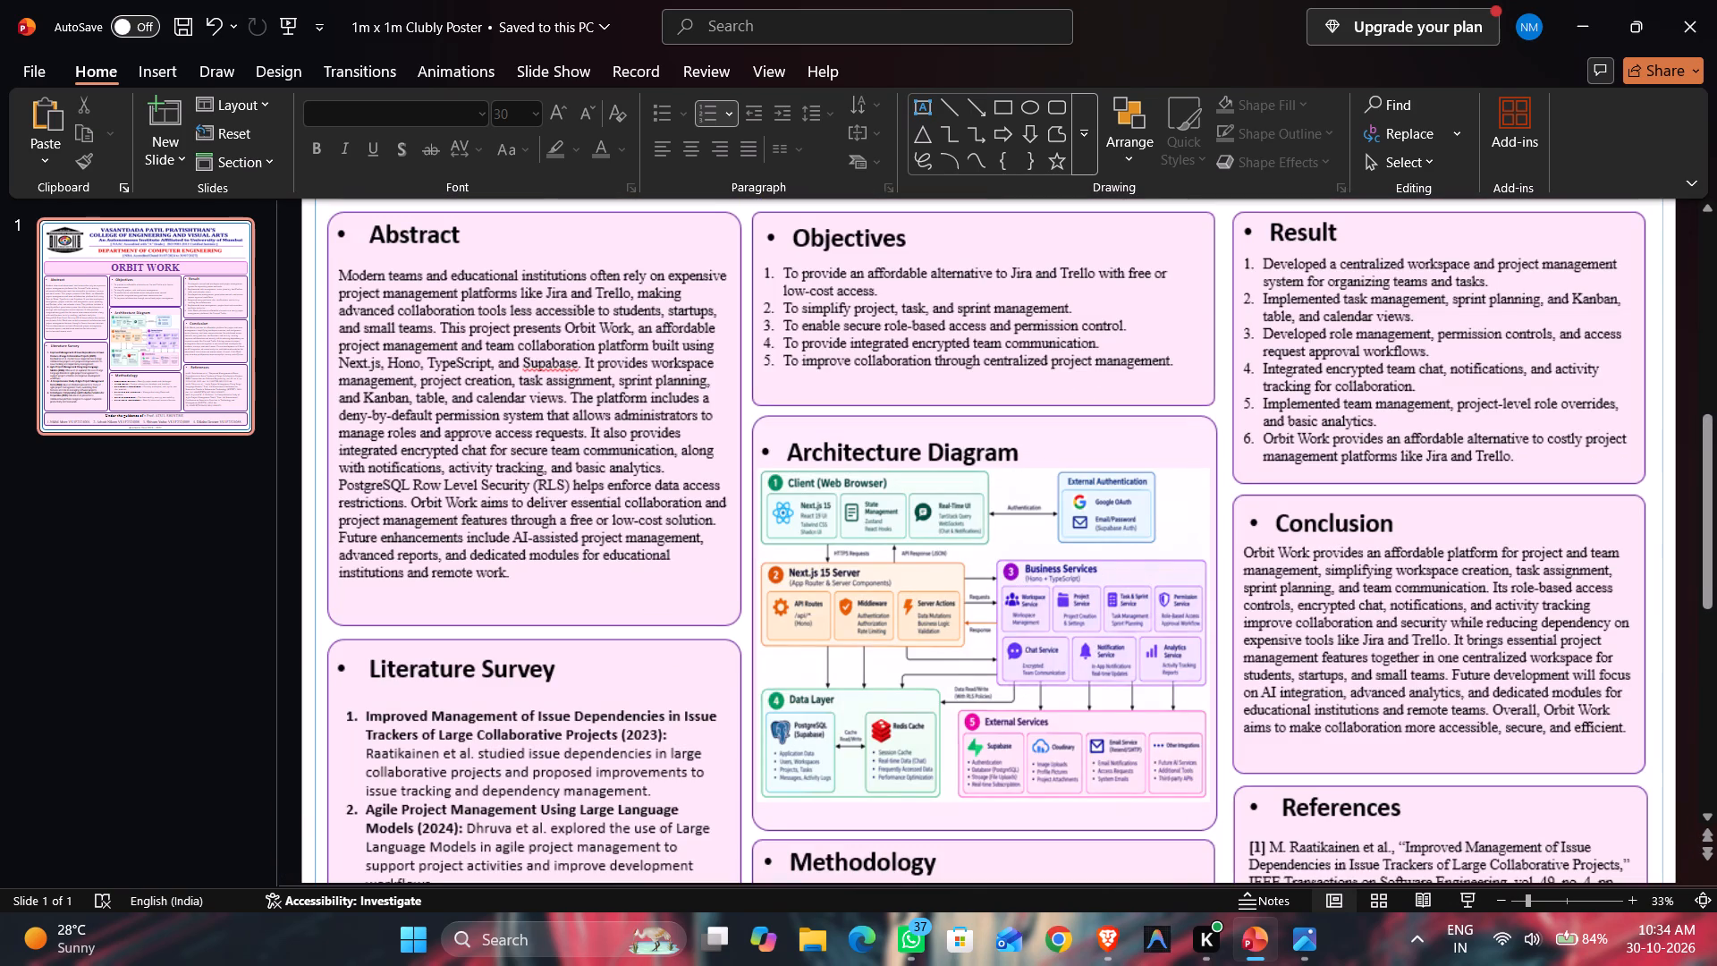
ctrl+scroll(1230, 711, down, 2)
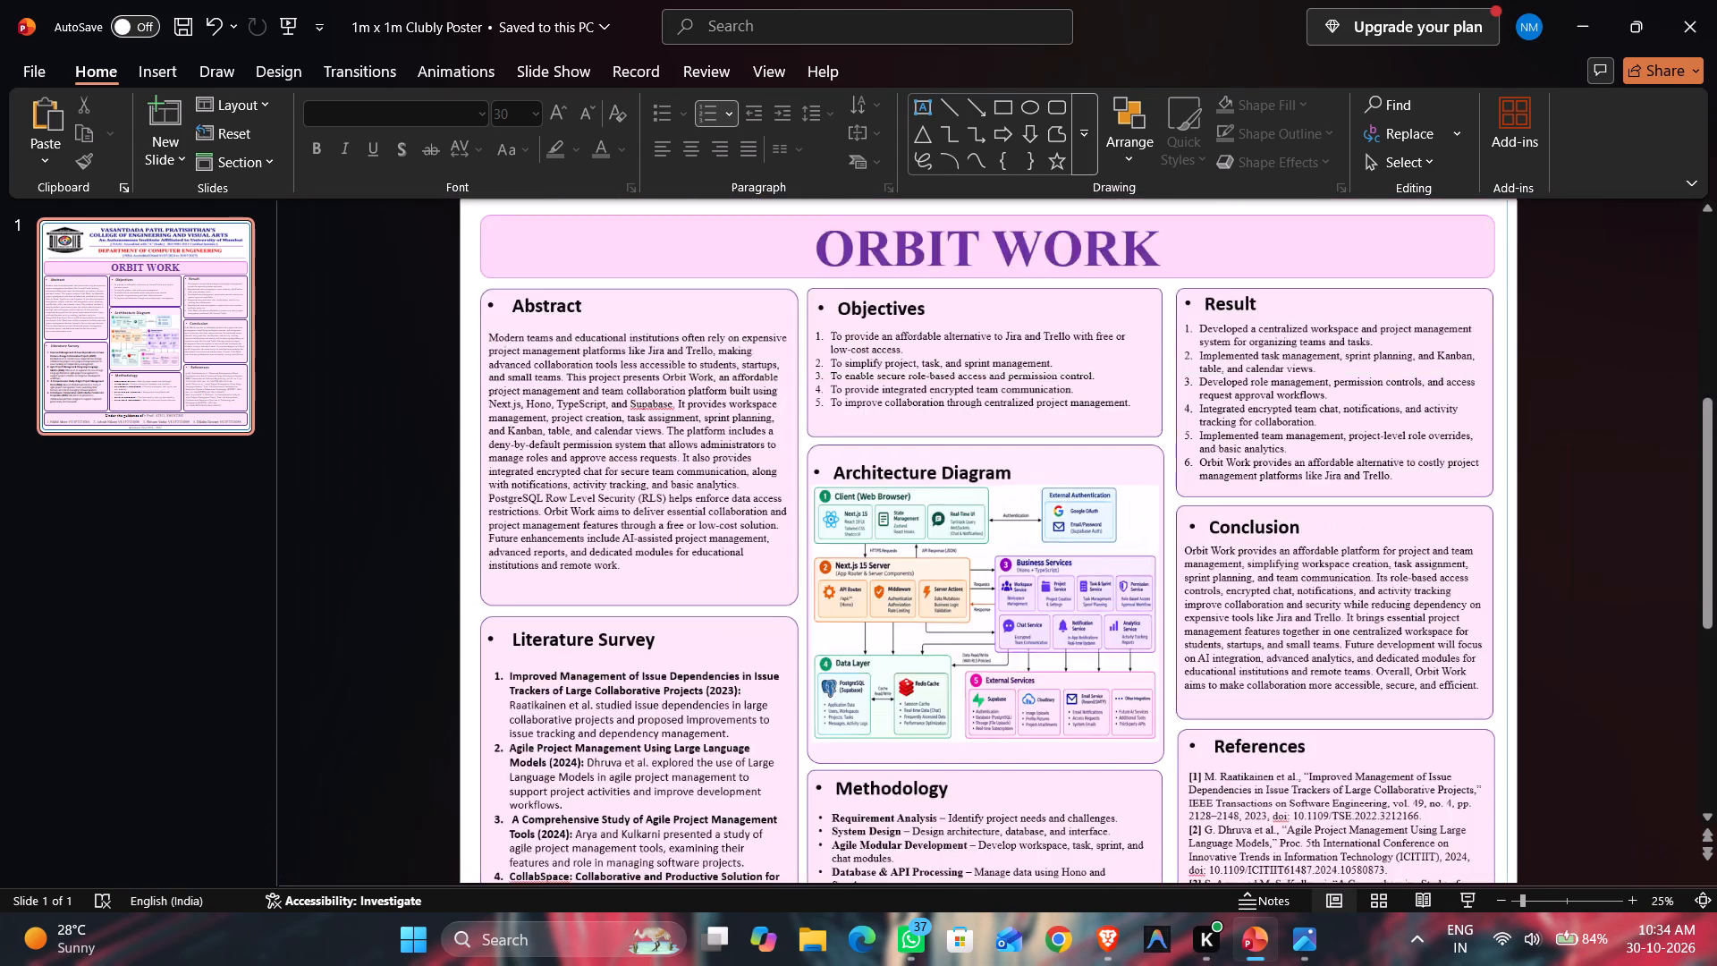
ctrl+scroll(848, 714, up, 2)
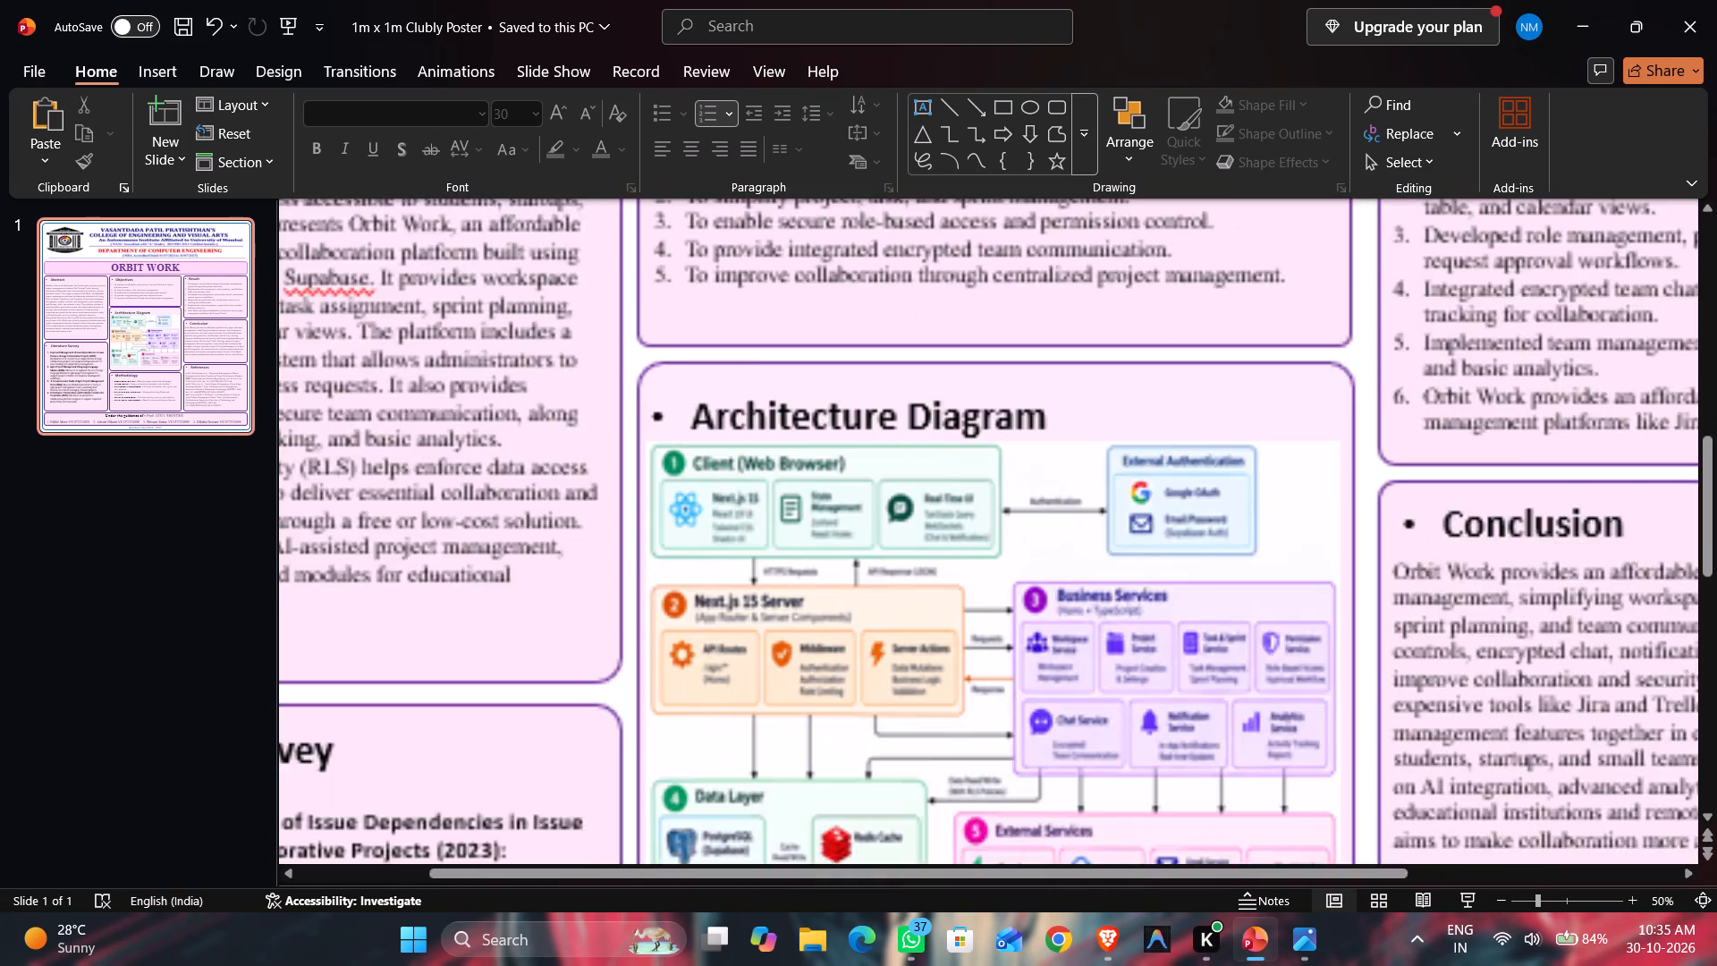
ctrl+scroll(848, 714, up, 2)
scroll(503, 731, down, 4)
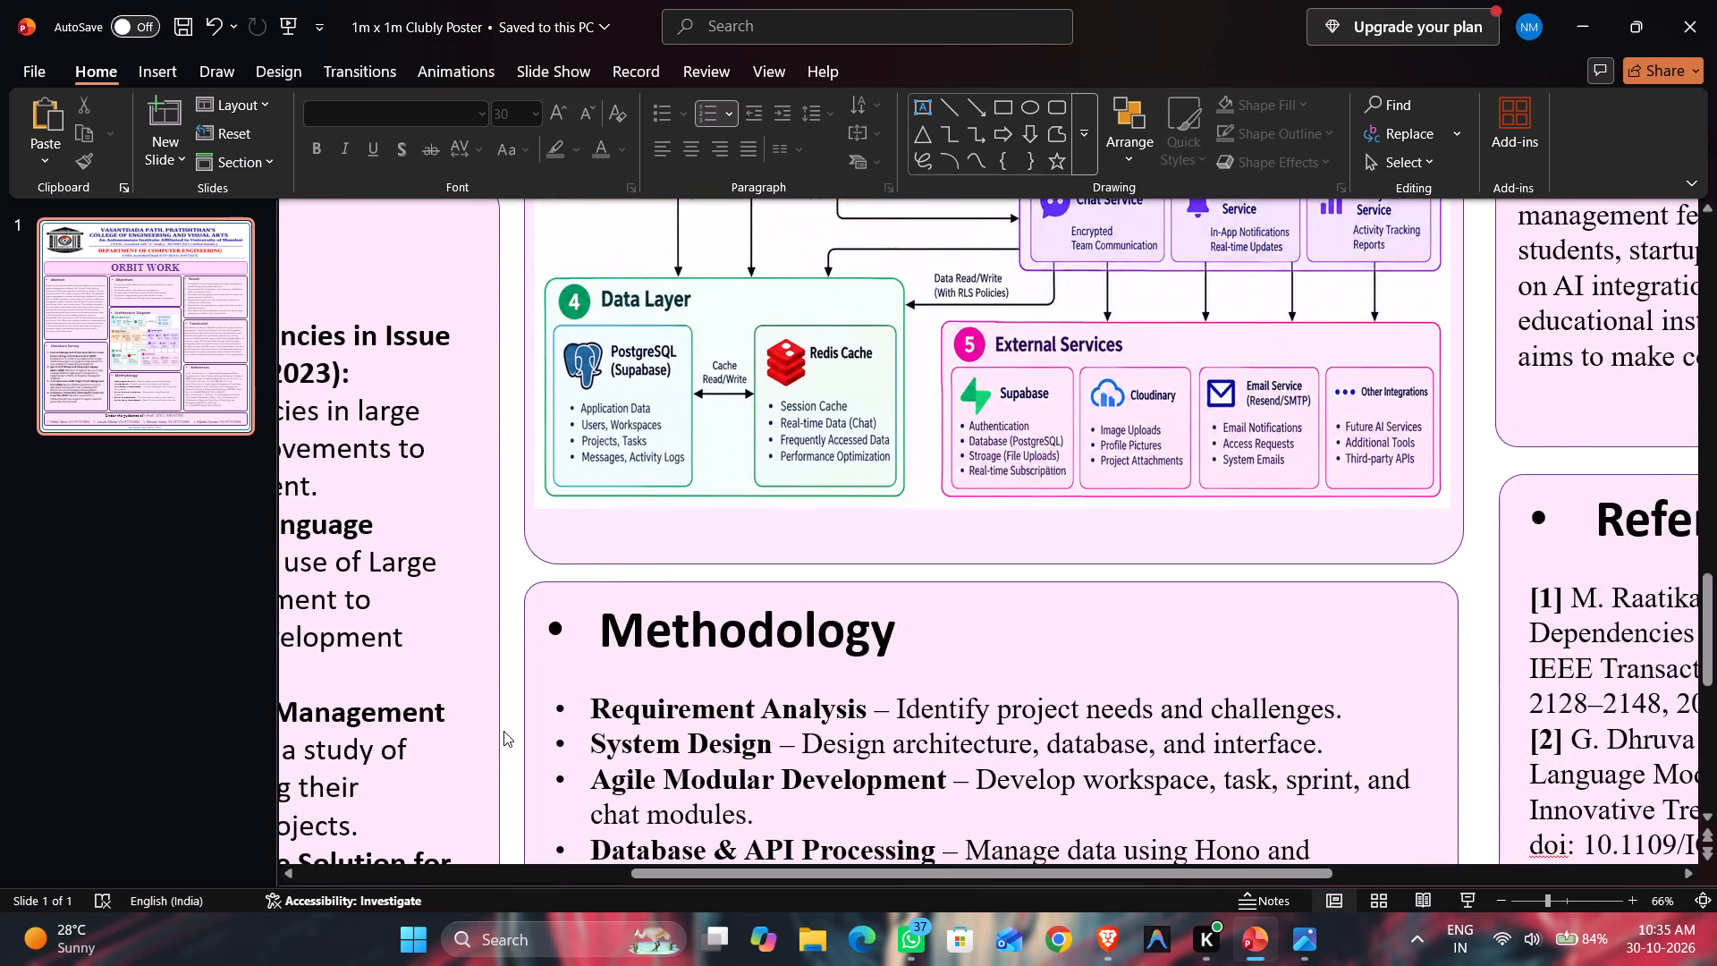
scroll(503, 731, down, 2)
ctrl+scroll(503, 731, down, 1)
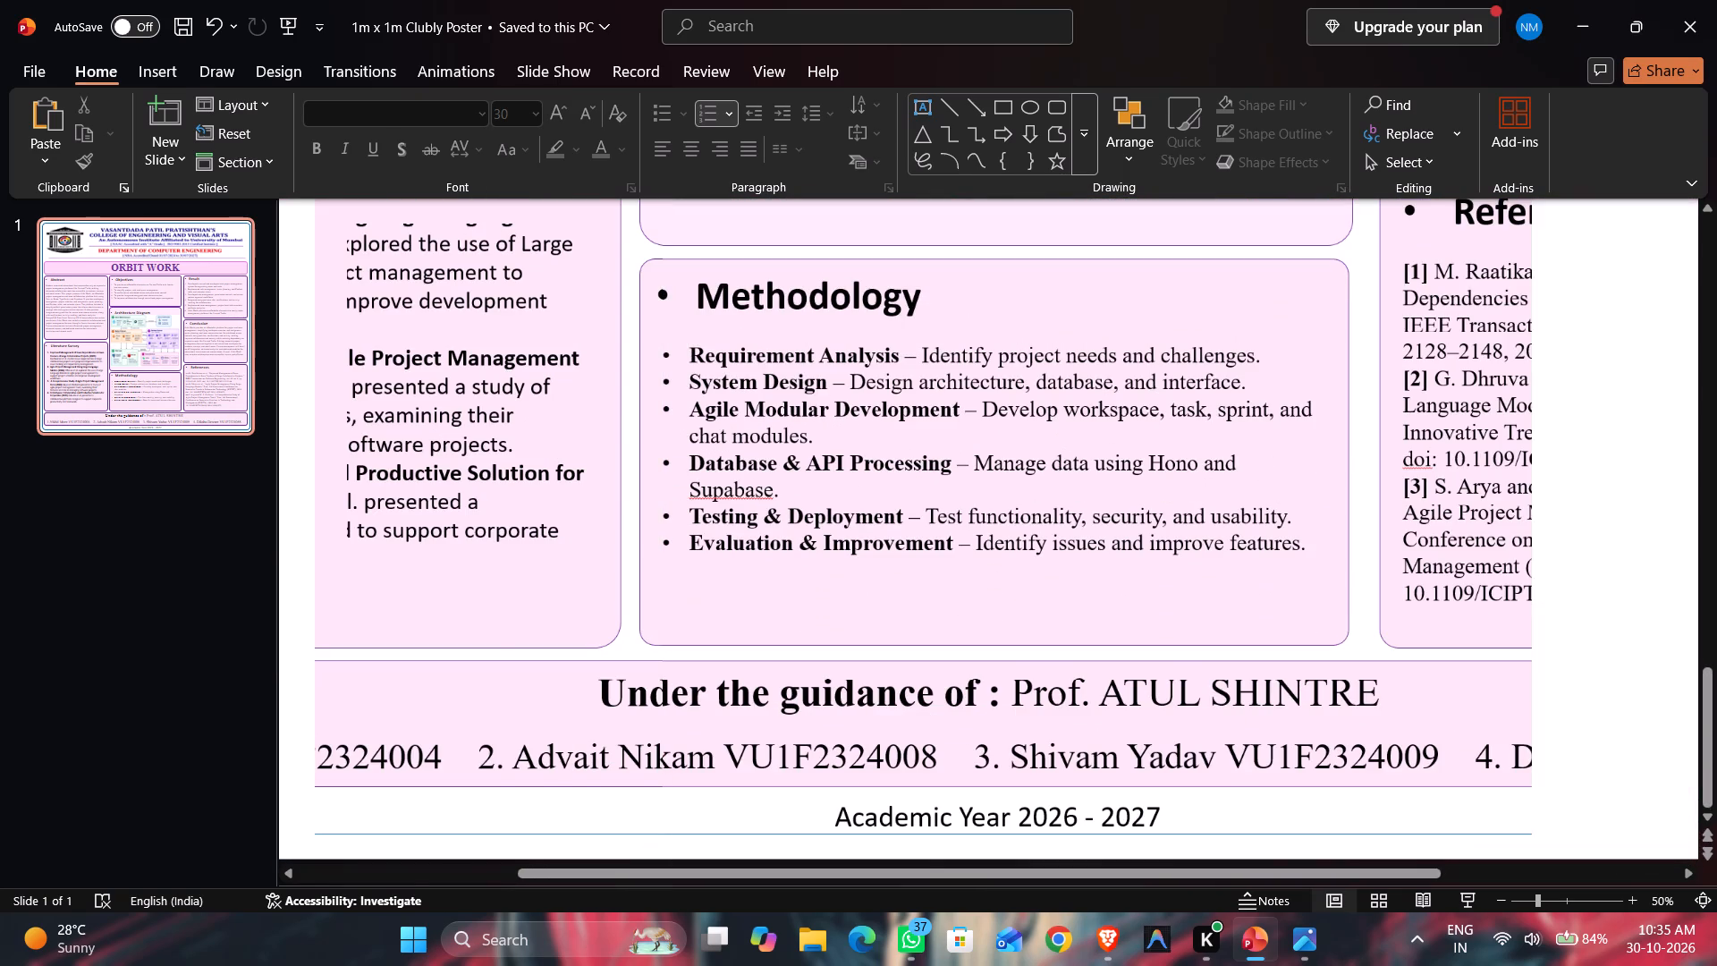
ctrl+scroll(503, 731, down, 1)
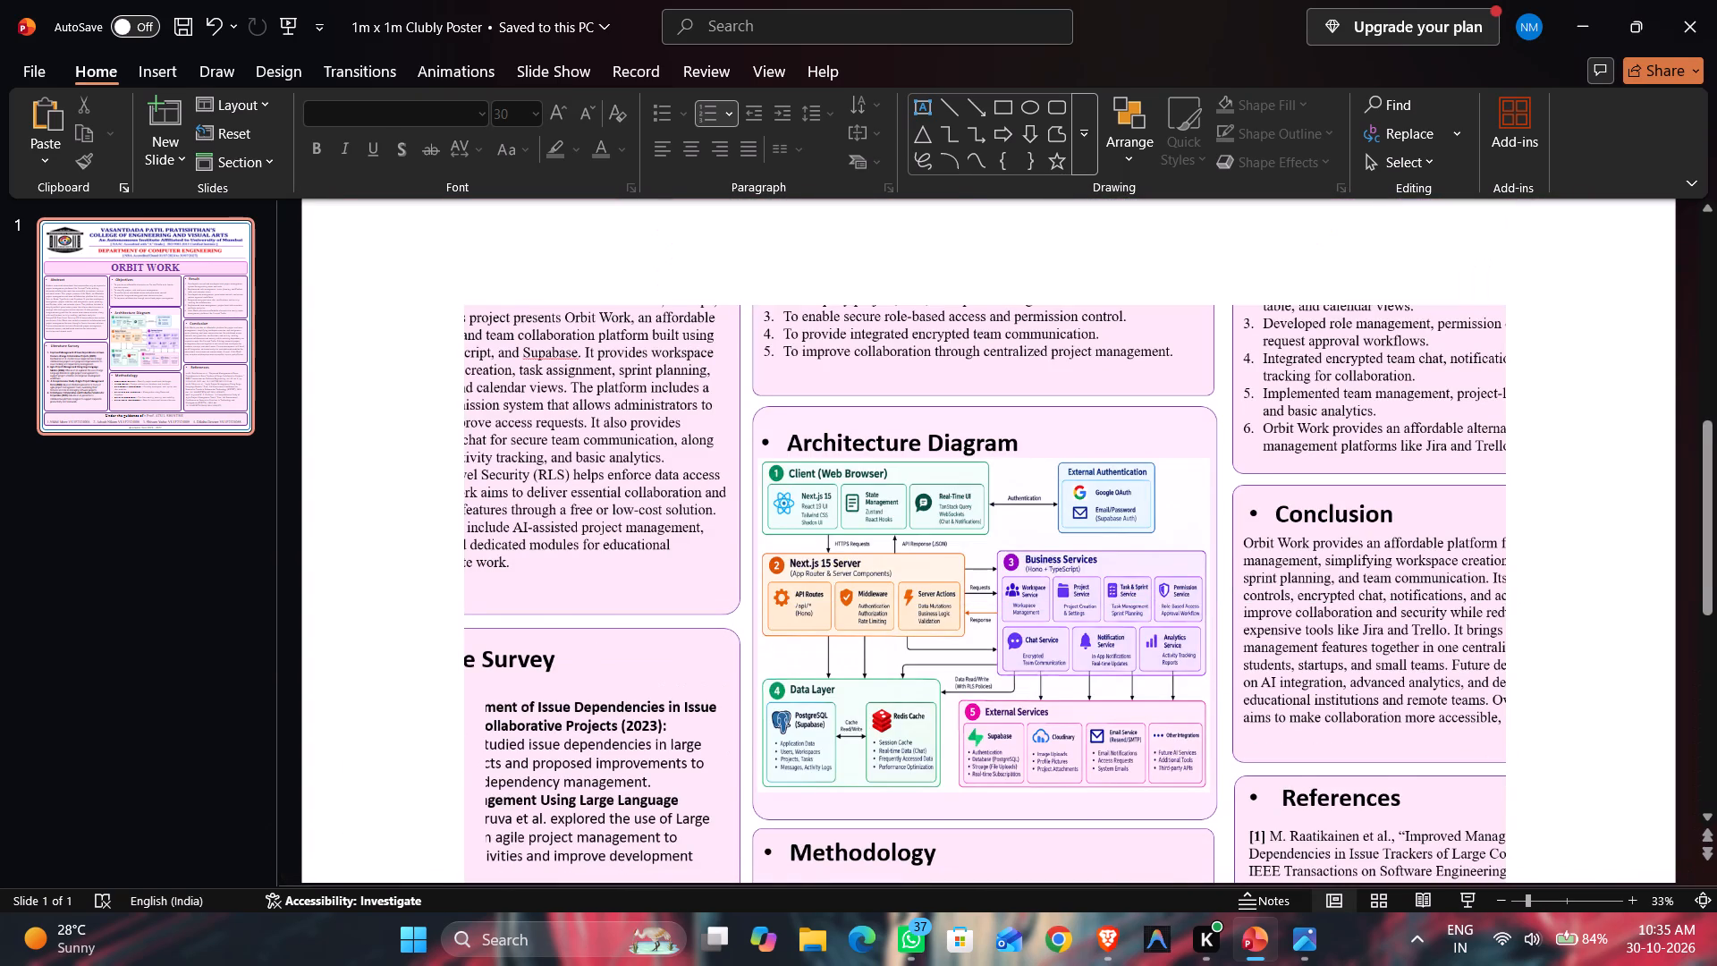
ctrl+scroll(503, 731, down, 1)
ctrl+scroll(503, 731, up, 1)
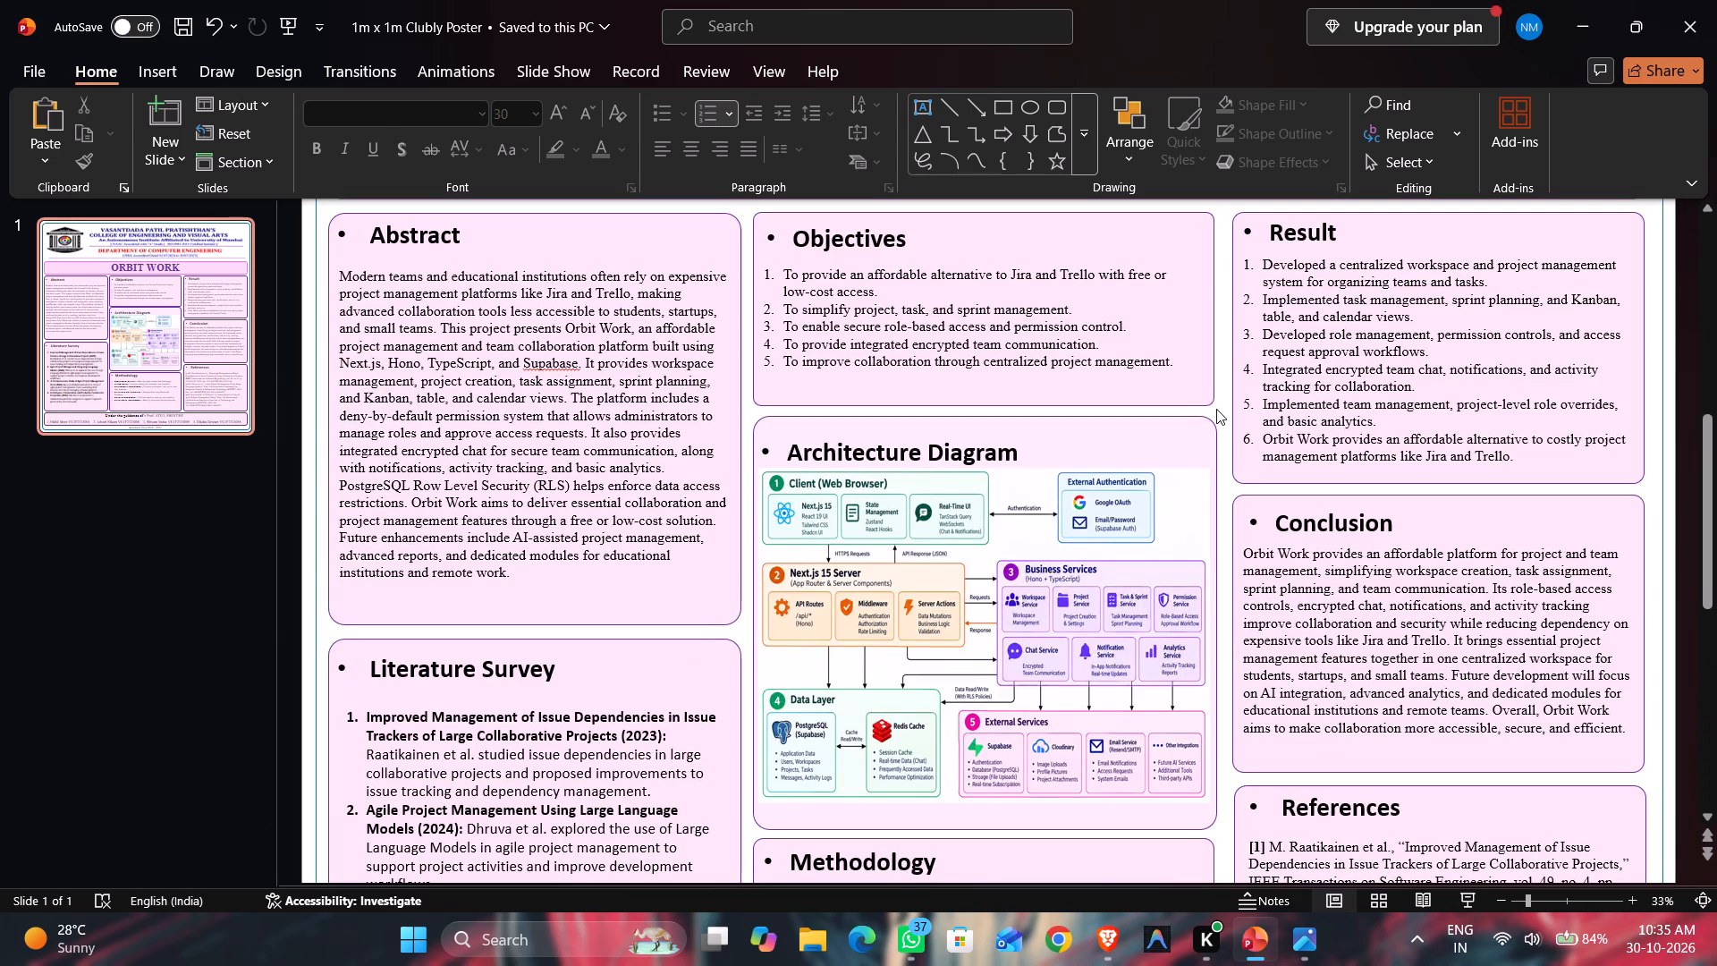
scroll(1216, 409, up, 1)
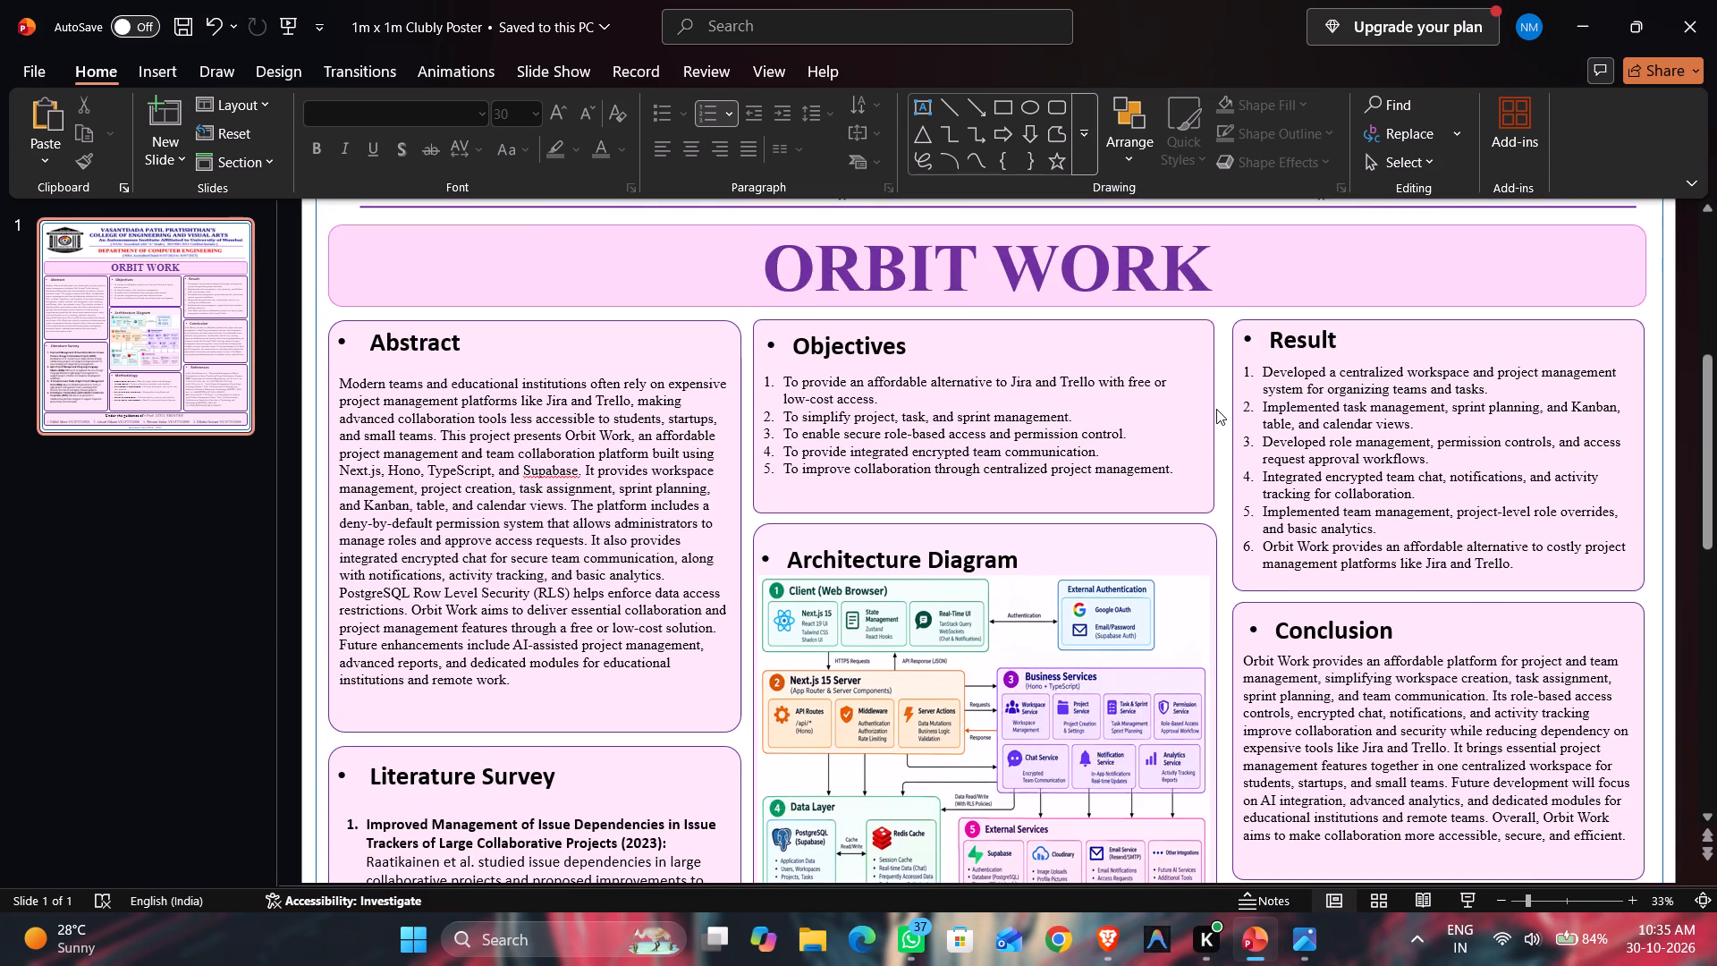
scroll(1216, 409, up, 1)
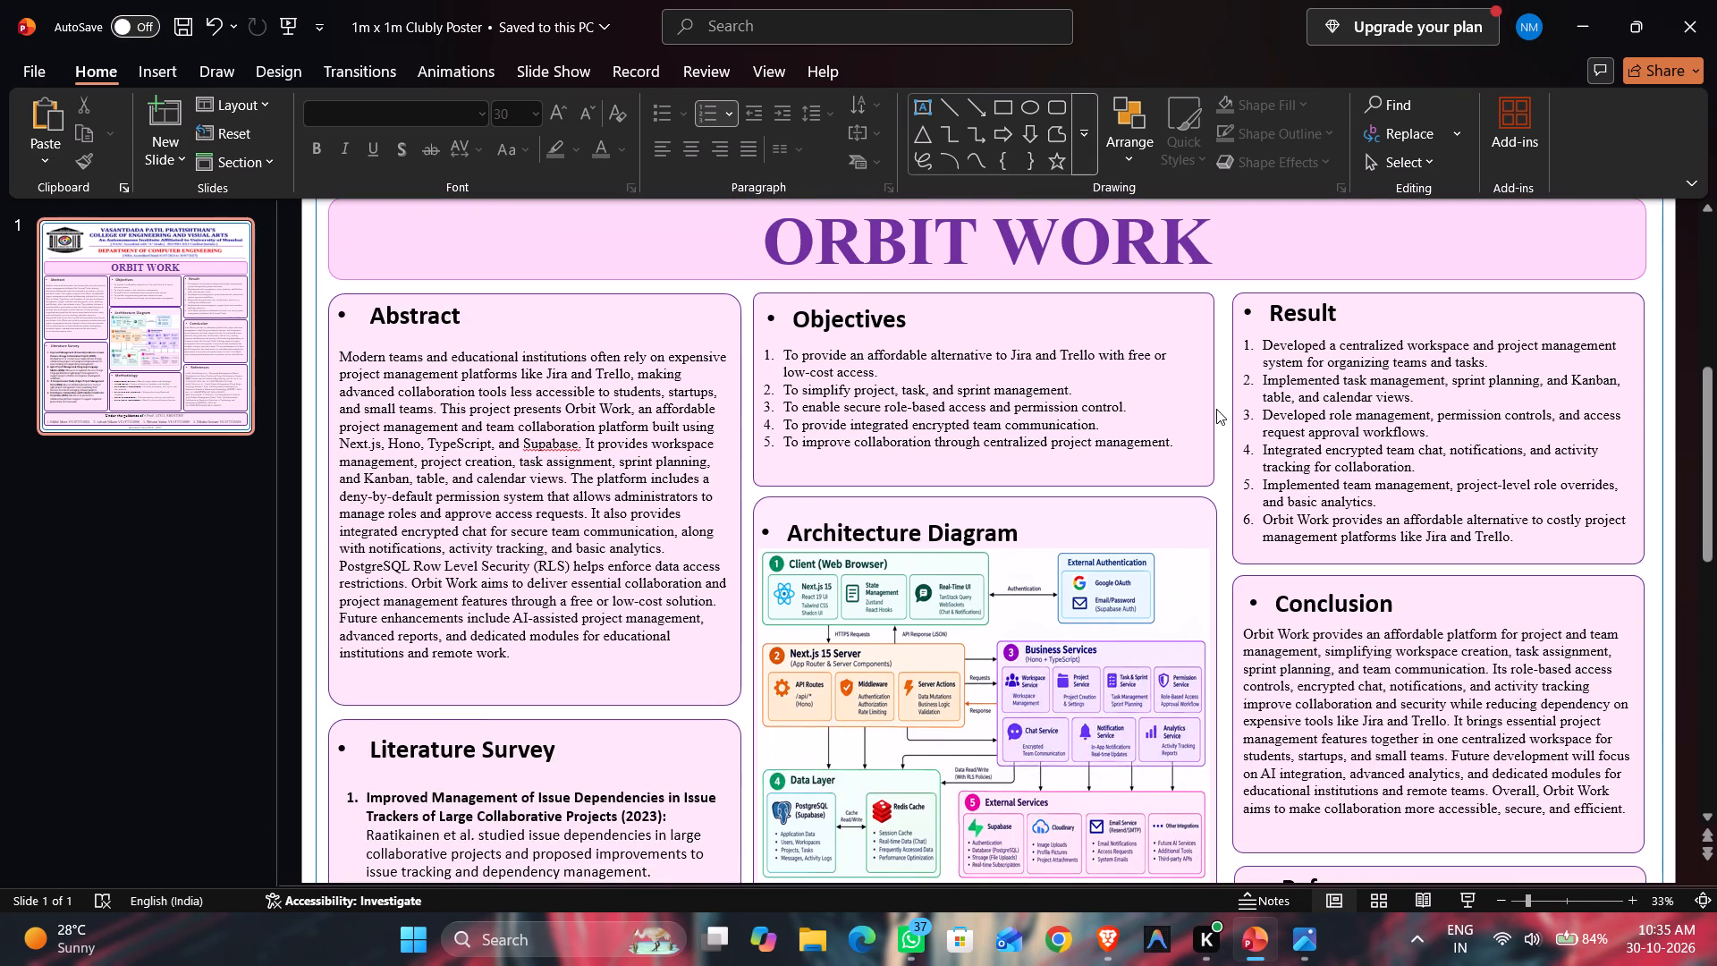
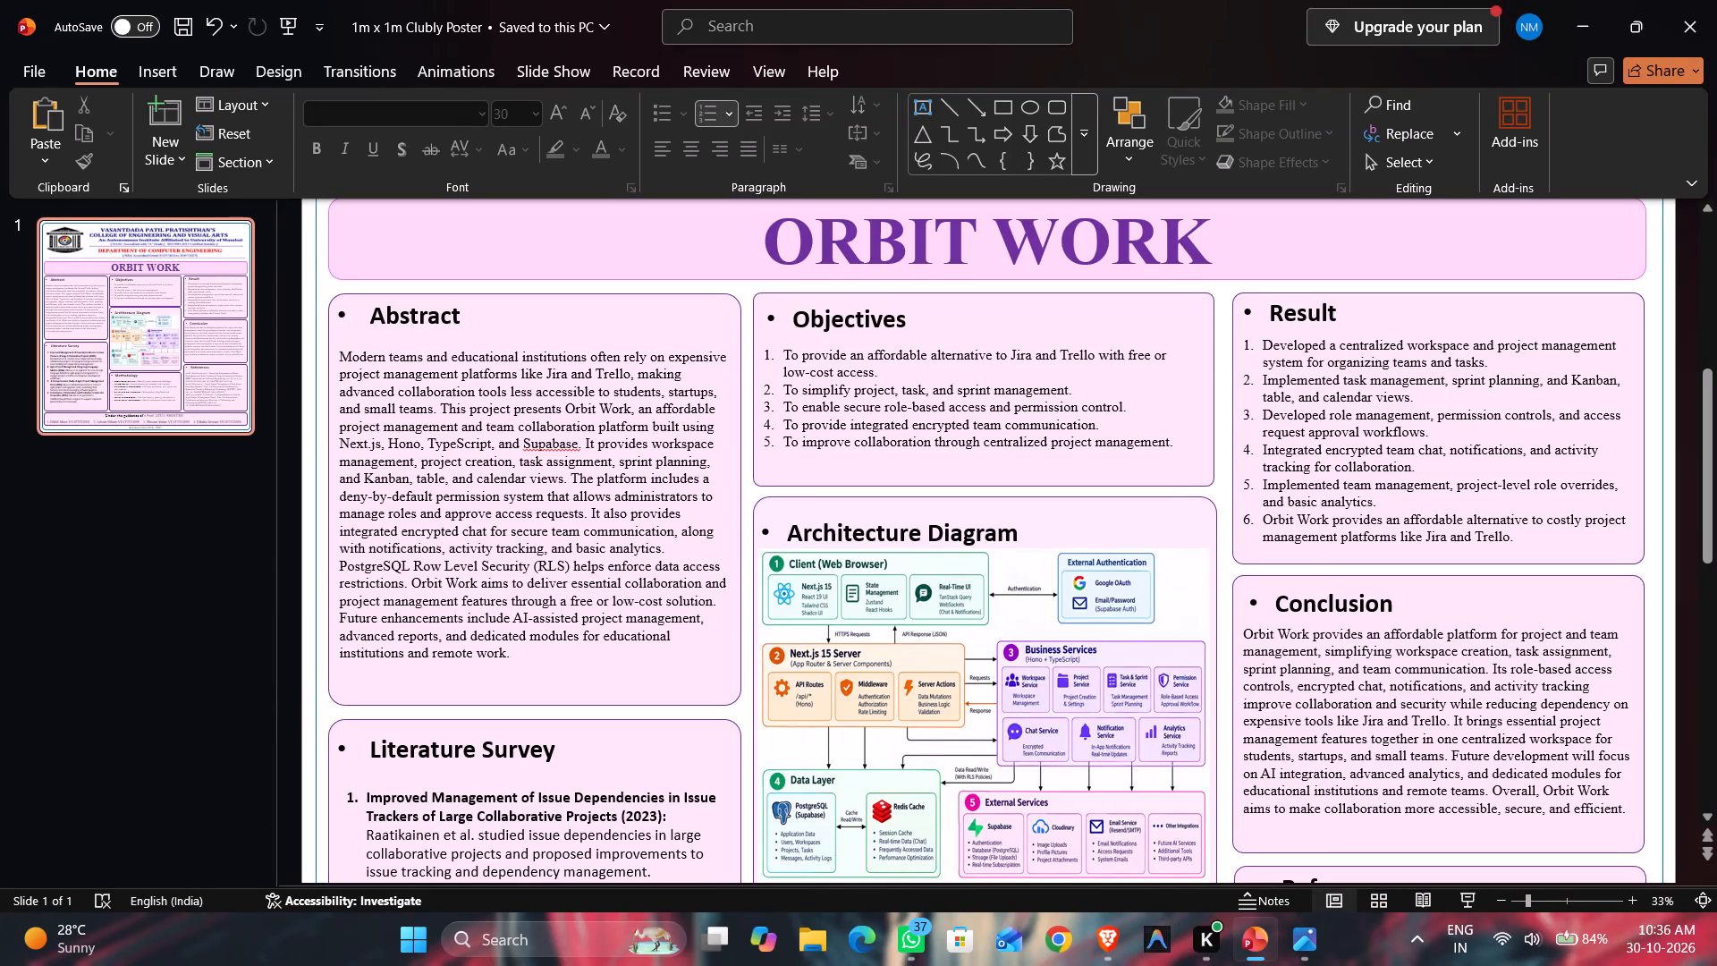
Recheck the poster's layout and list formatting from the Abstract, Objectives and Result sections down to Methodology, References and the guidance footer.
scroll(294, 722, down, 1)
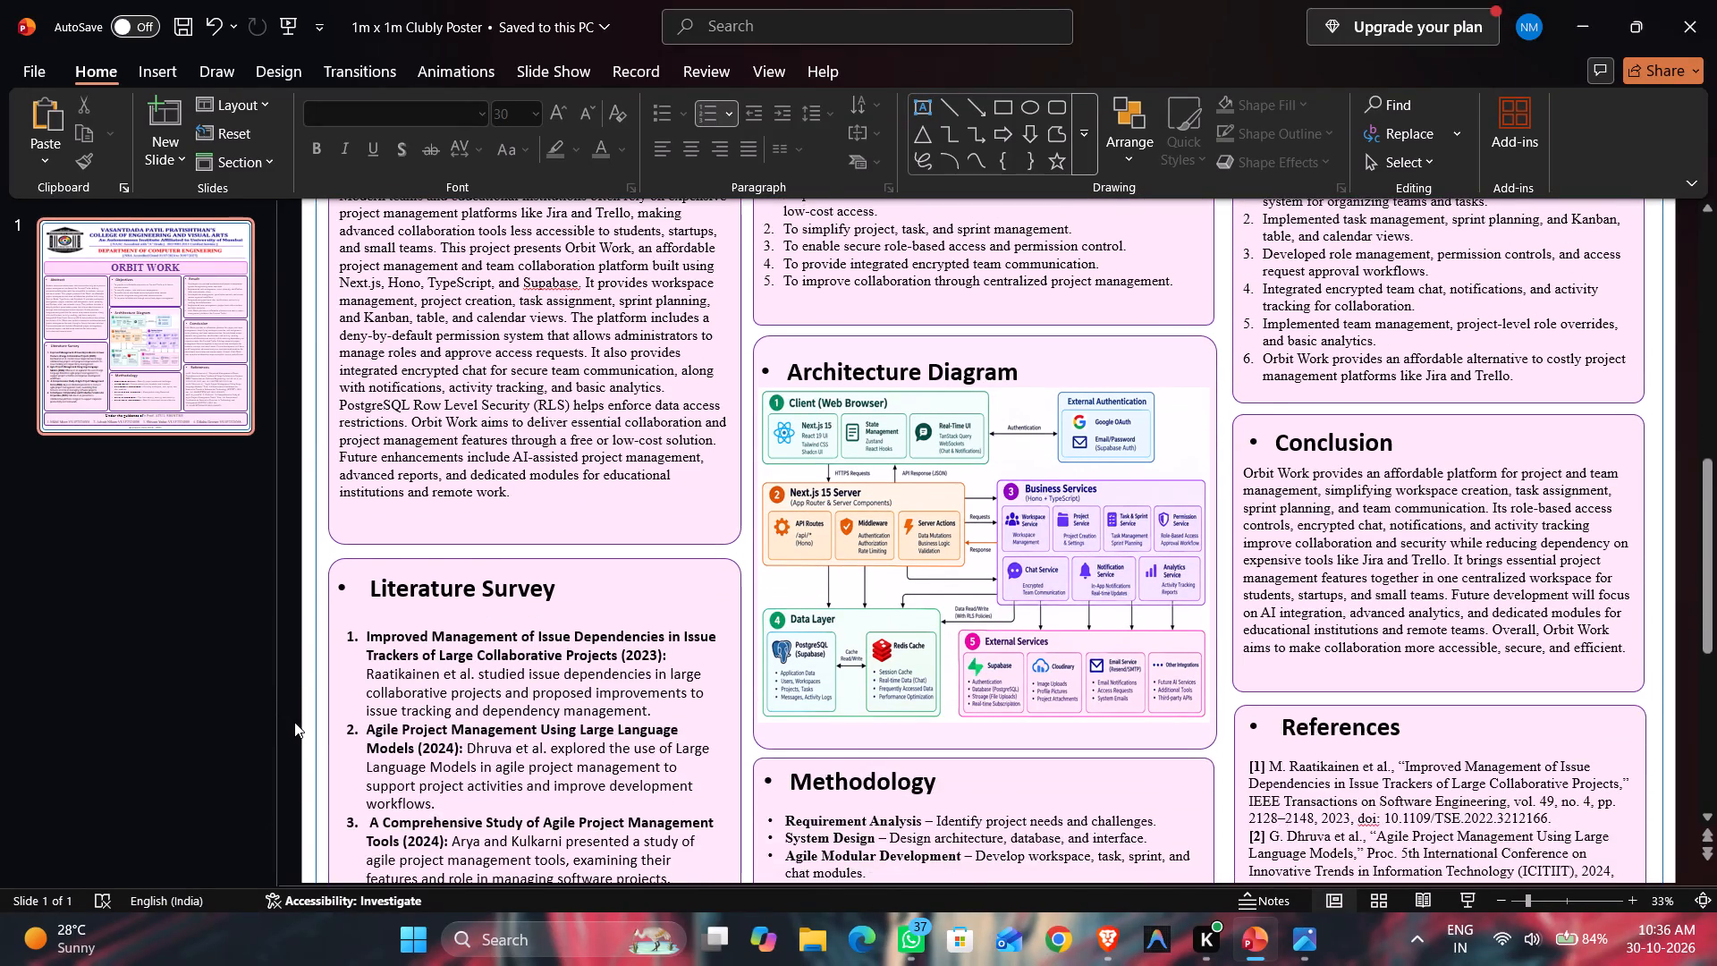
scroll(294, 722, down, 1)
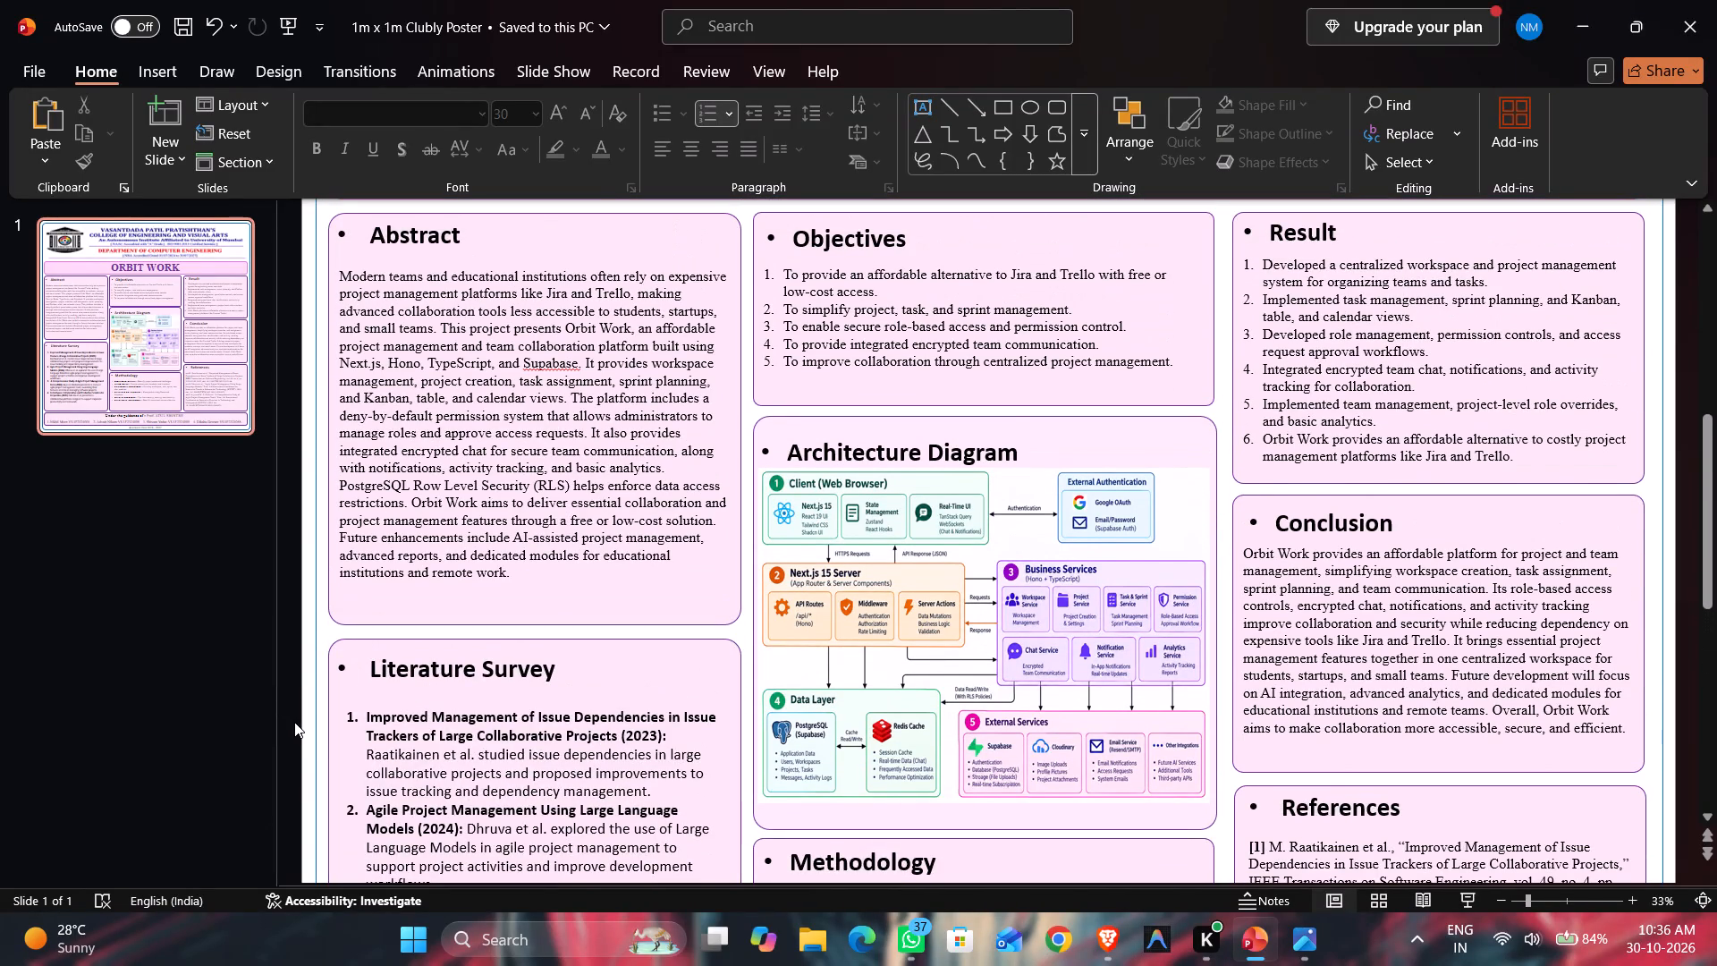
scroll(294, 722, down, 1)
scroll(294, 722, up, 1)
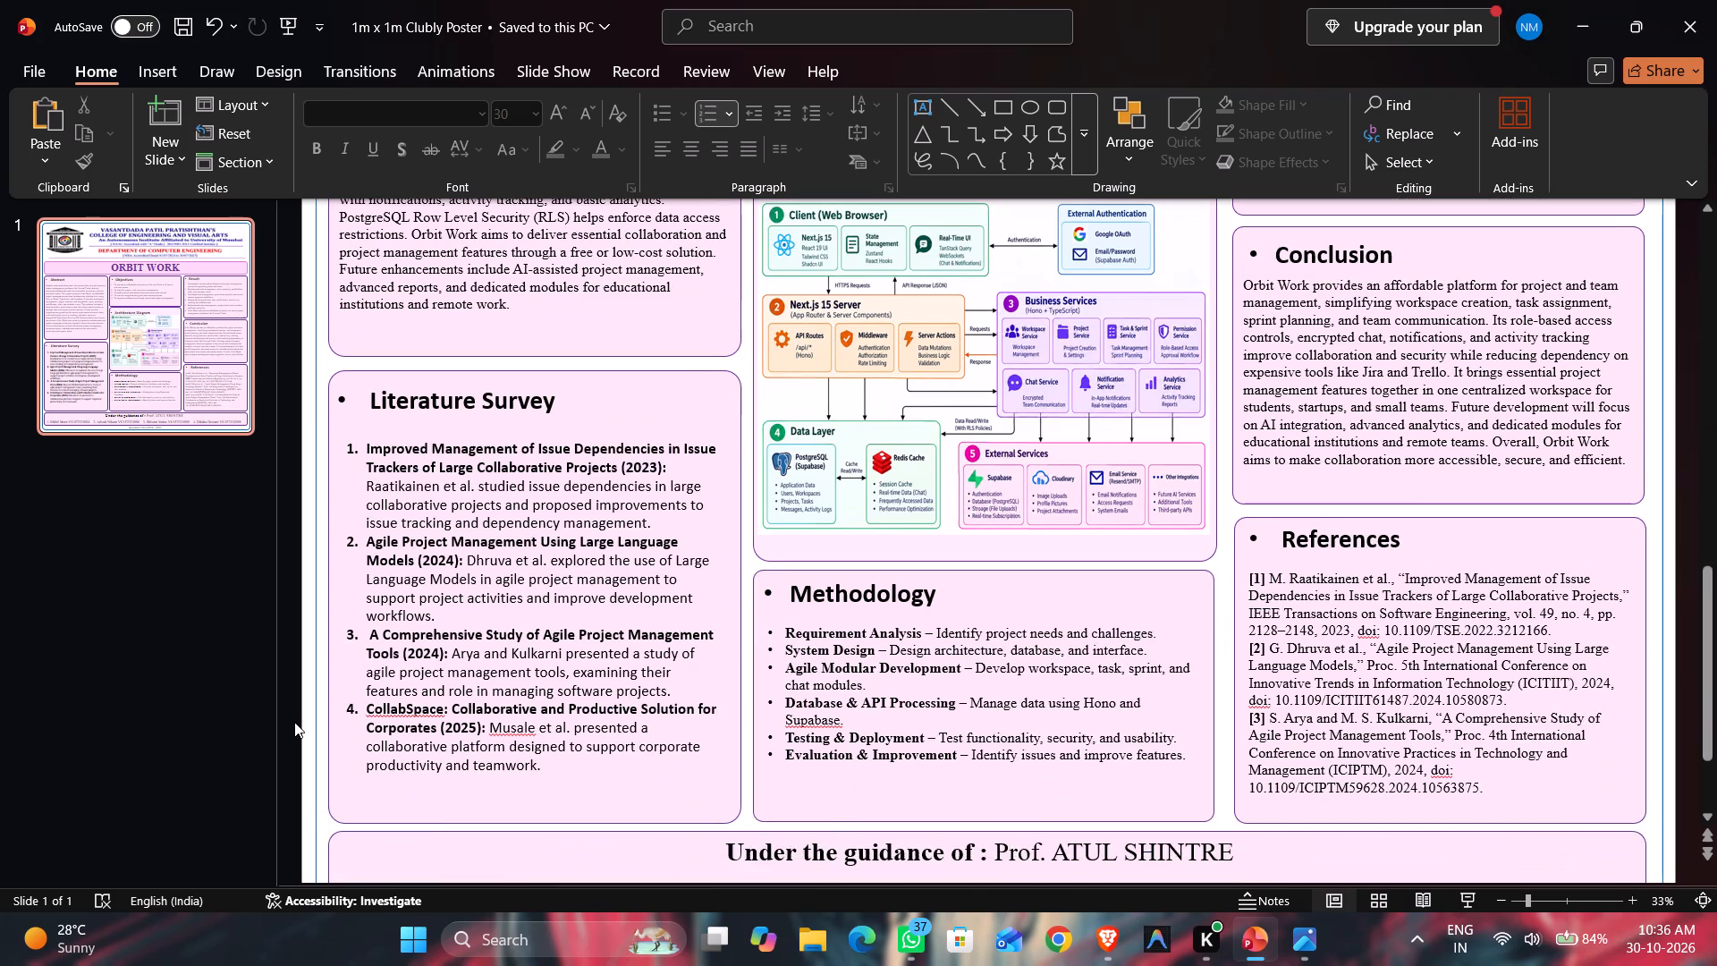
scroll(294, 722, up, 1)
scroll(294, 722, right, 1)
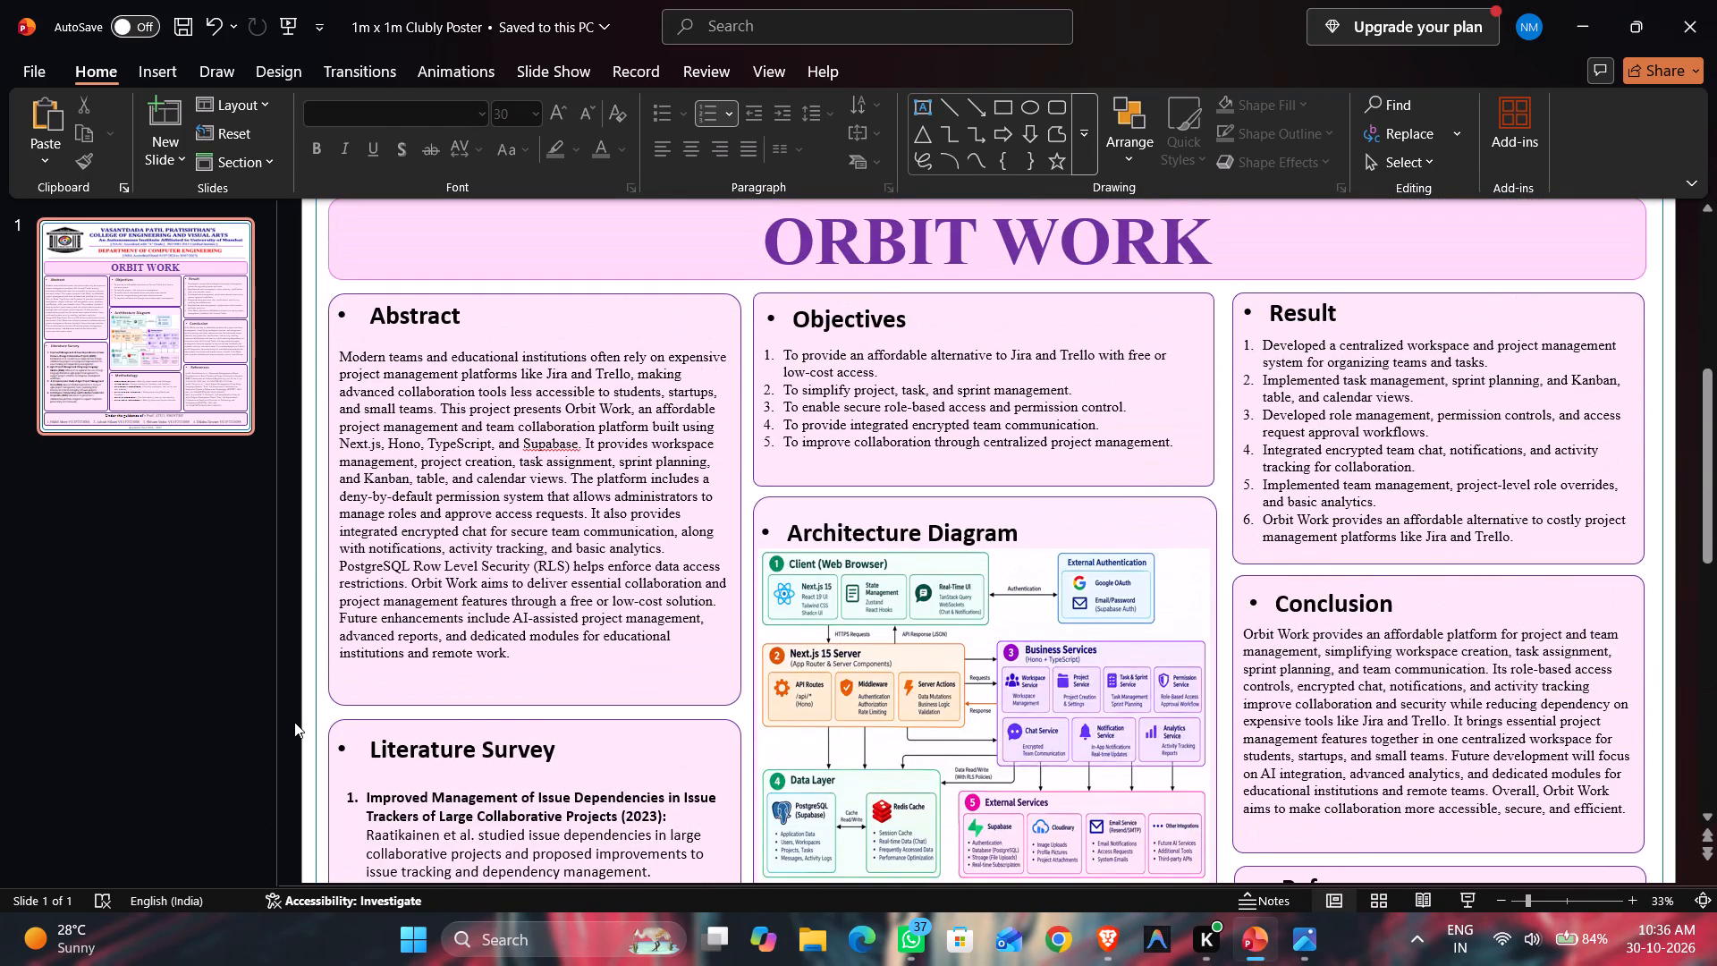
scroll(294, 722, right, 1)
scroll(294, 722, up, 1)
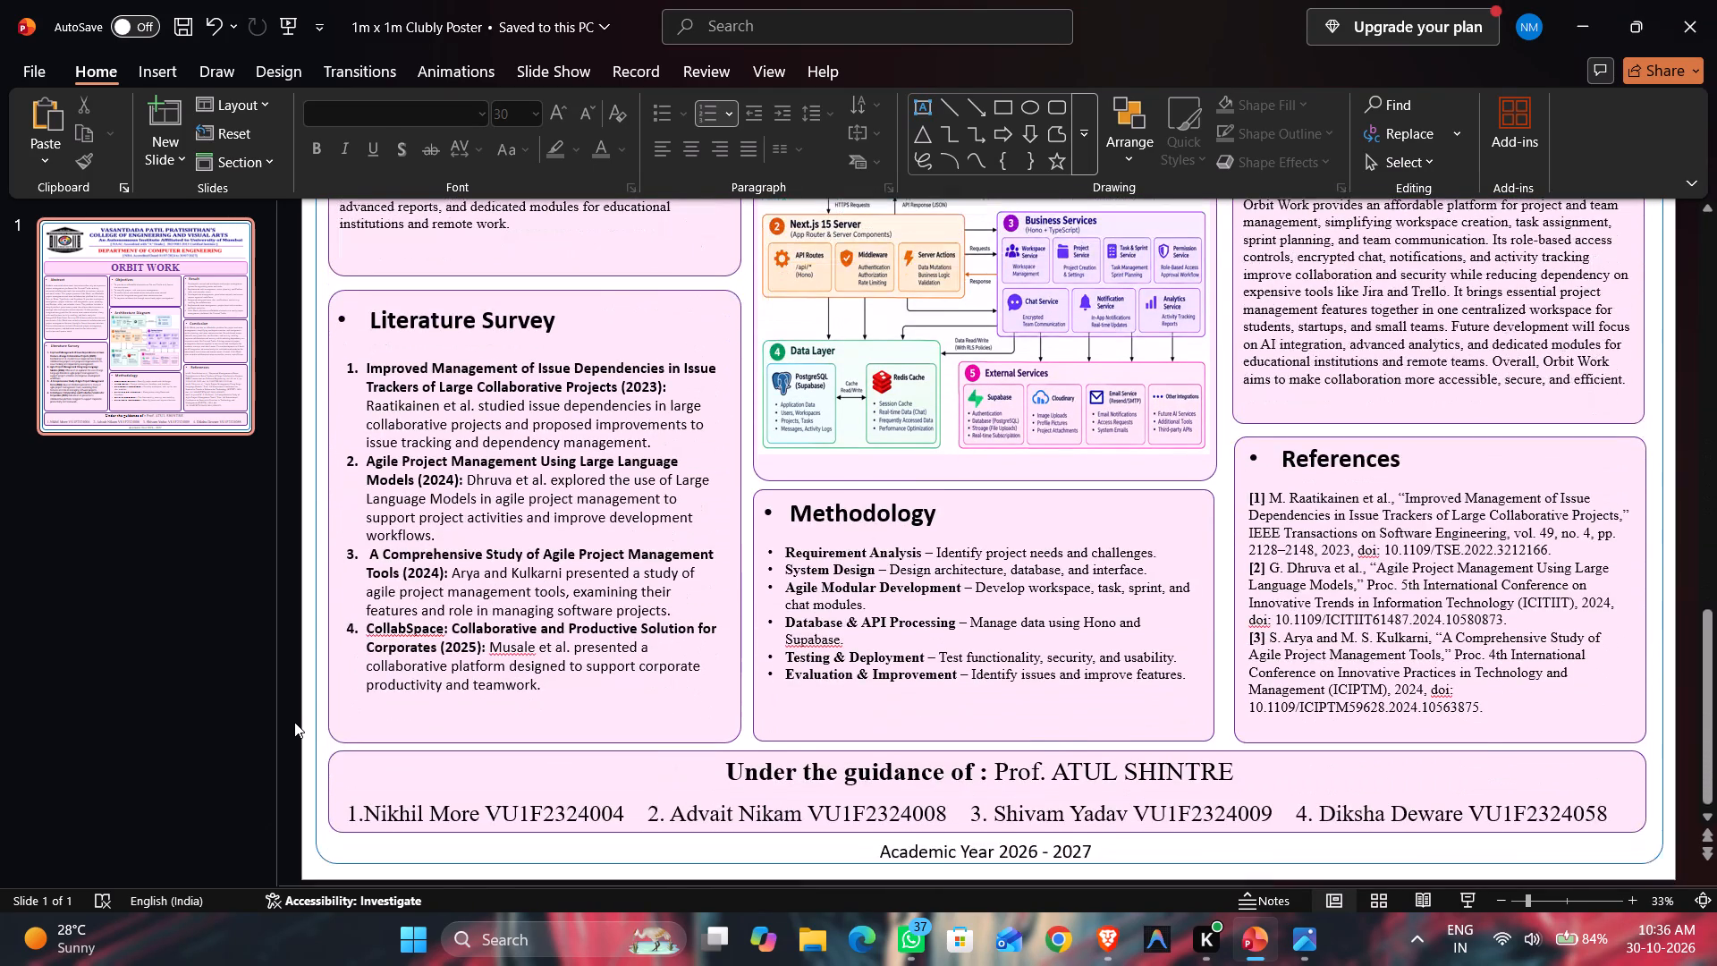
scroll(294, 722, up, 1)
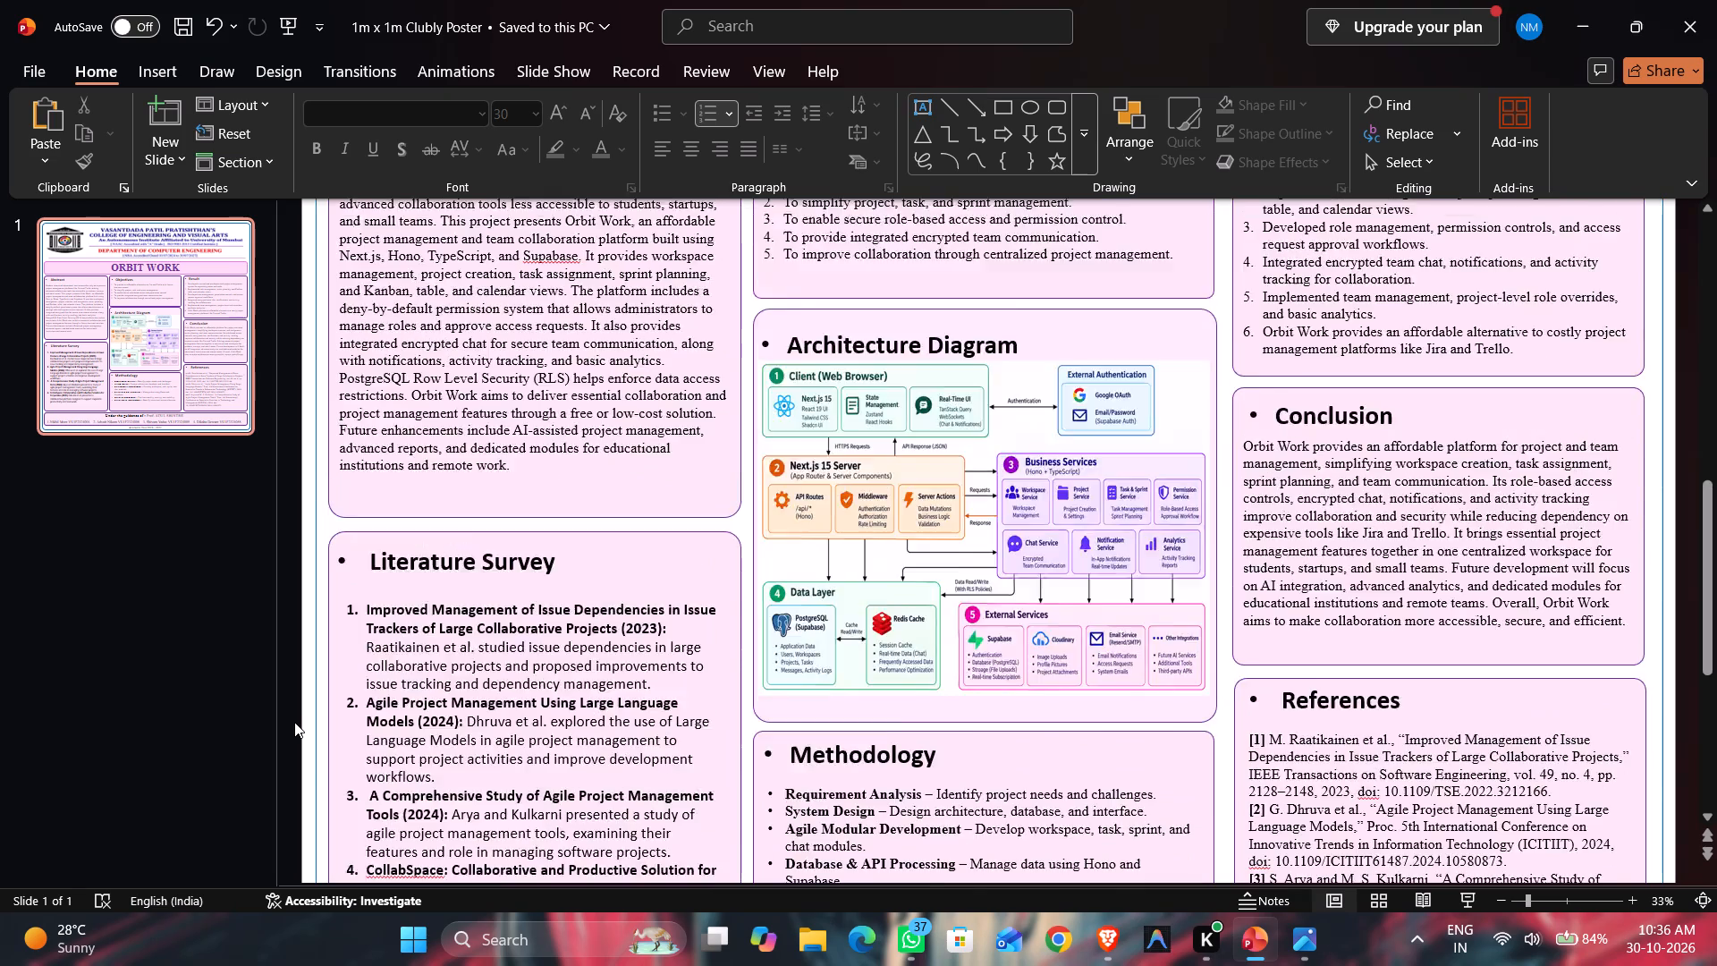
scroll(294, 722, up, 1)
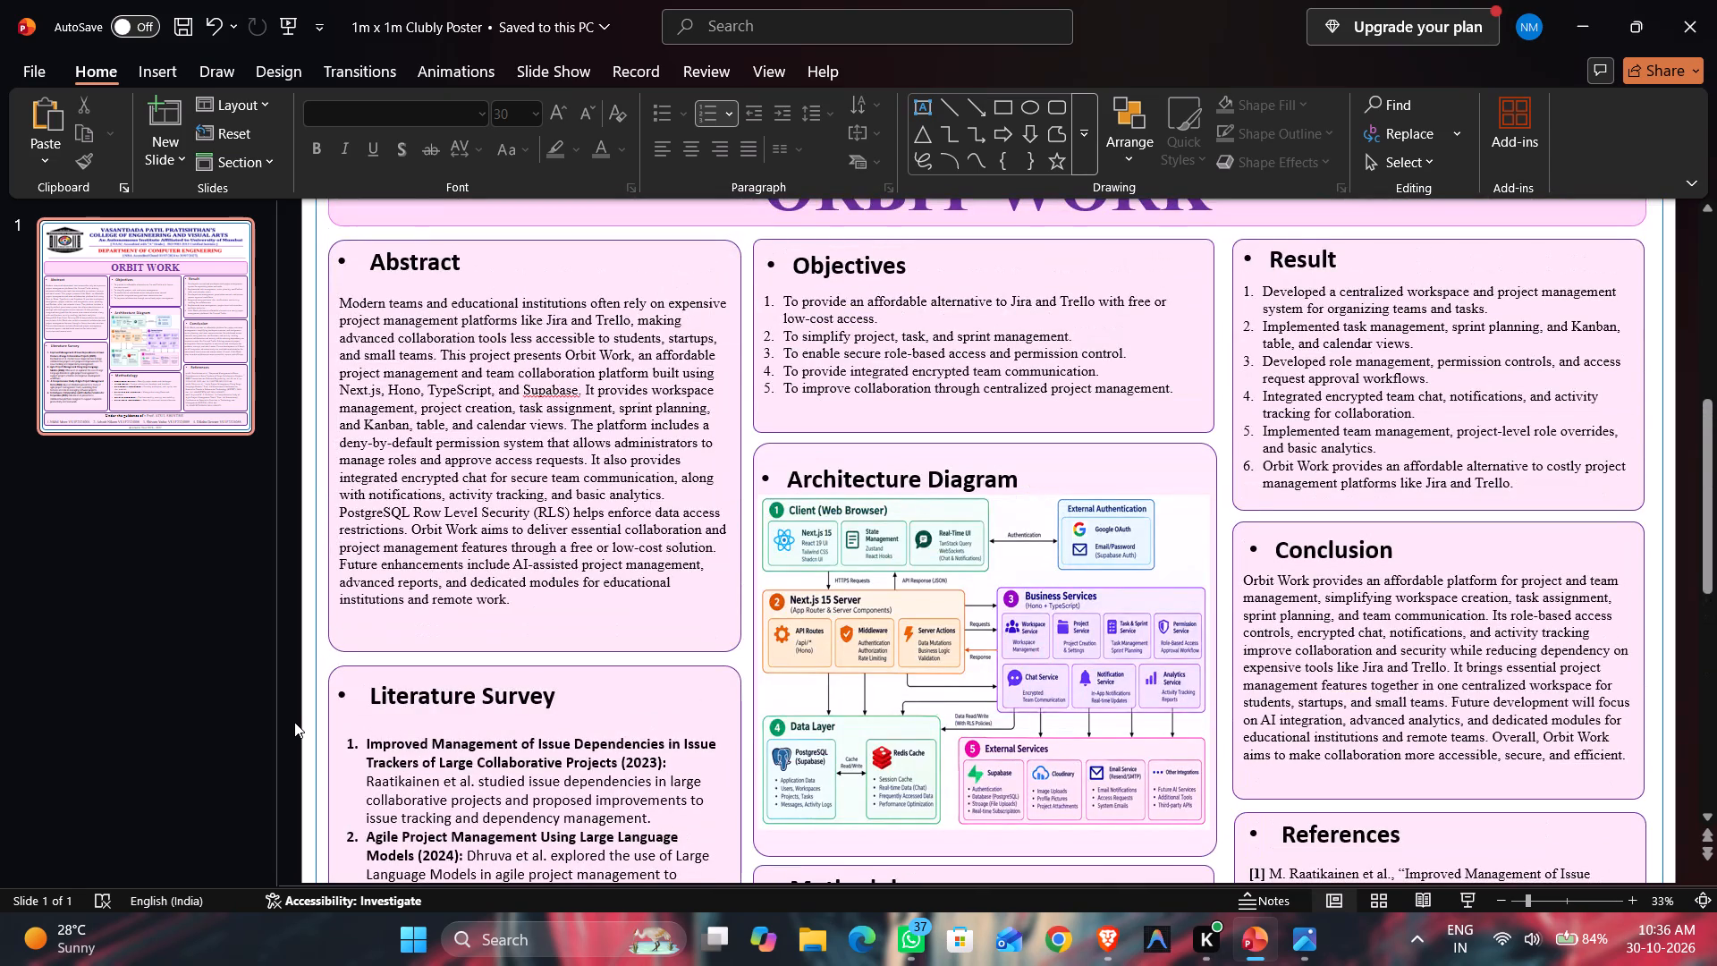
Open the References text box for editing at the "doi:" of the third reference entry.
scroll(294, 722, down, 3)
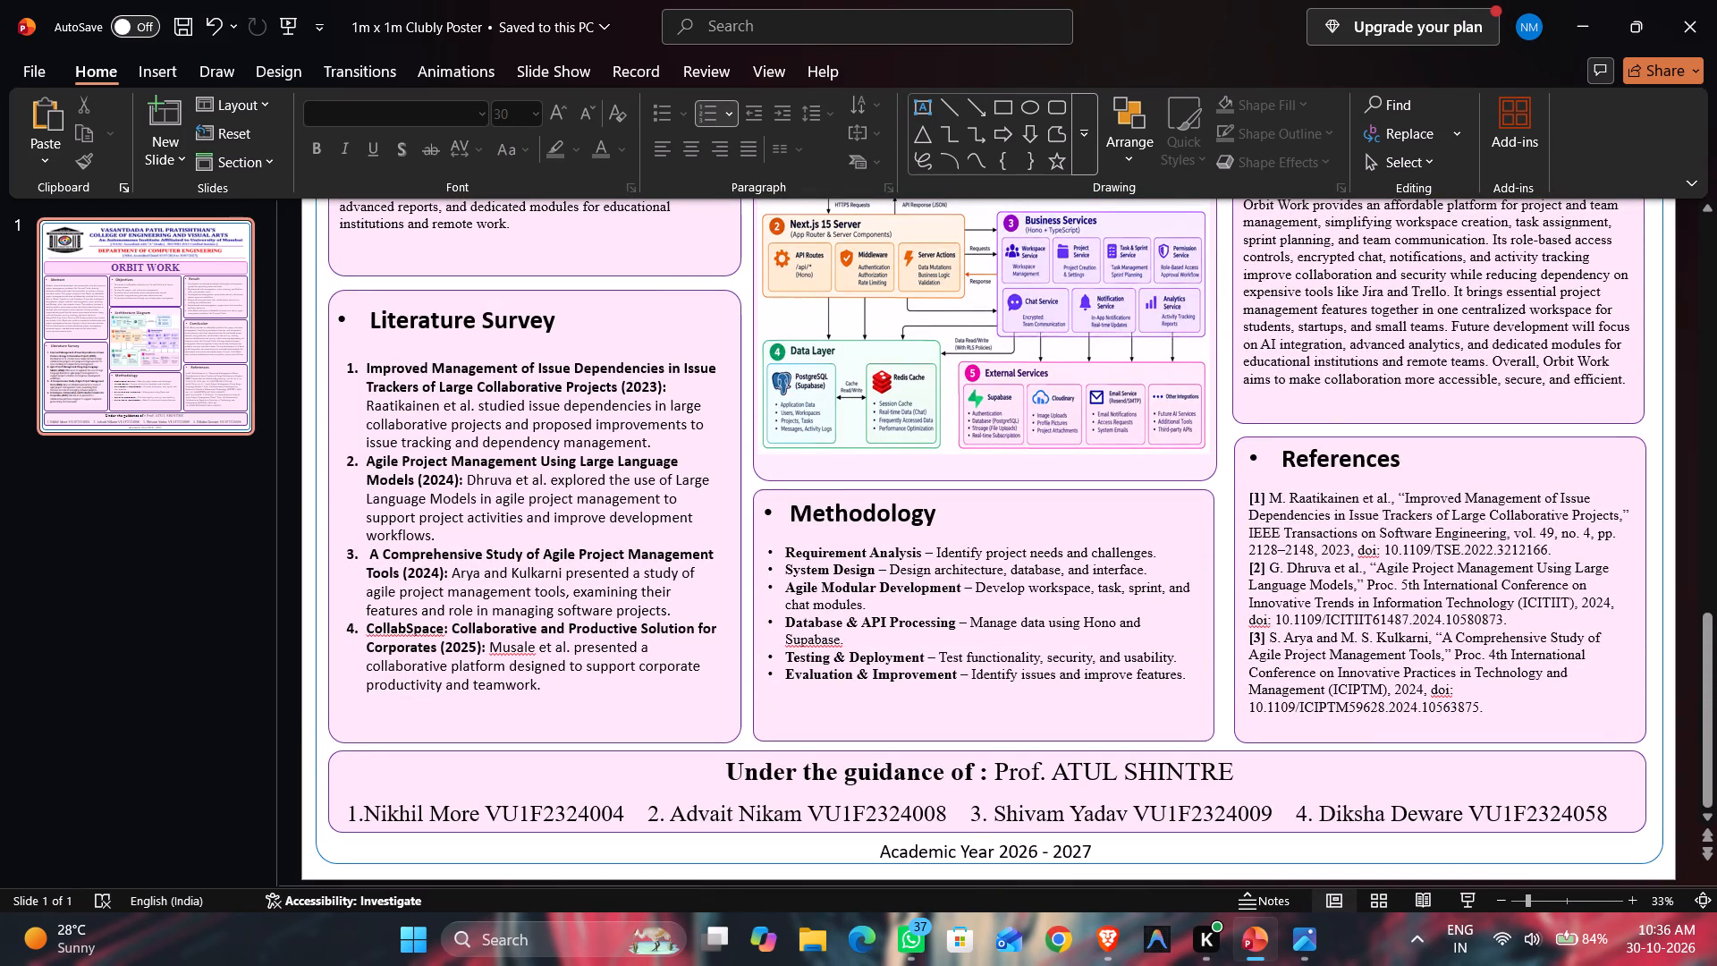
click(1452, 685)
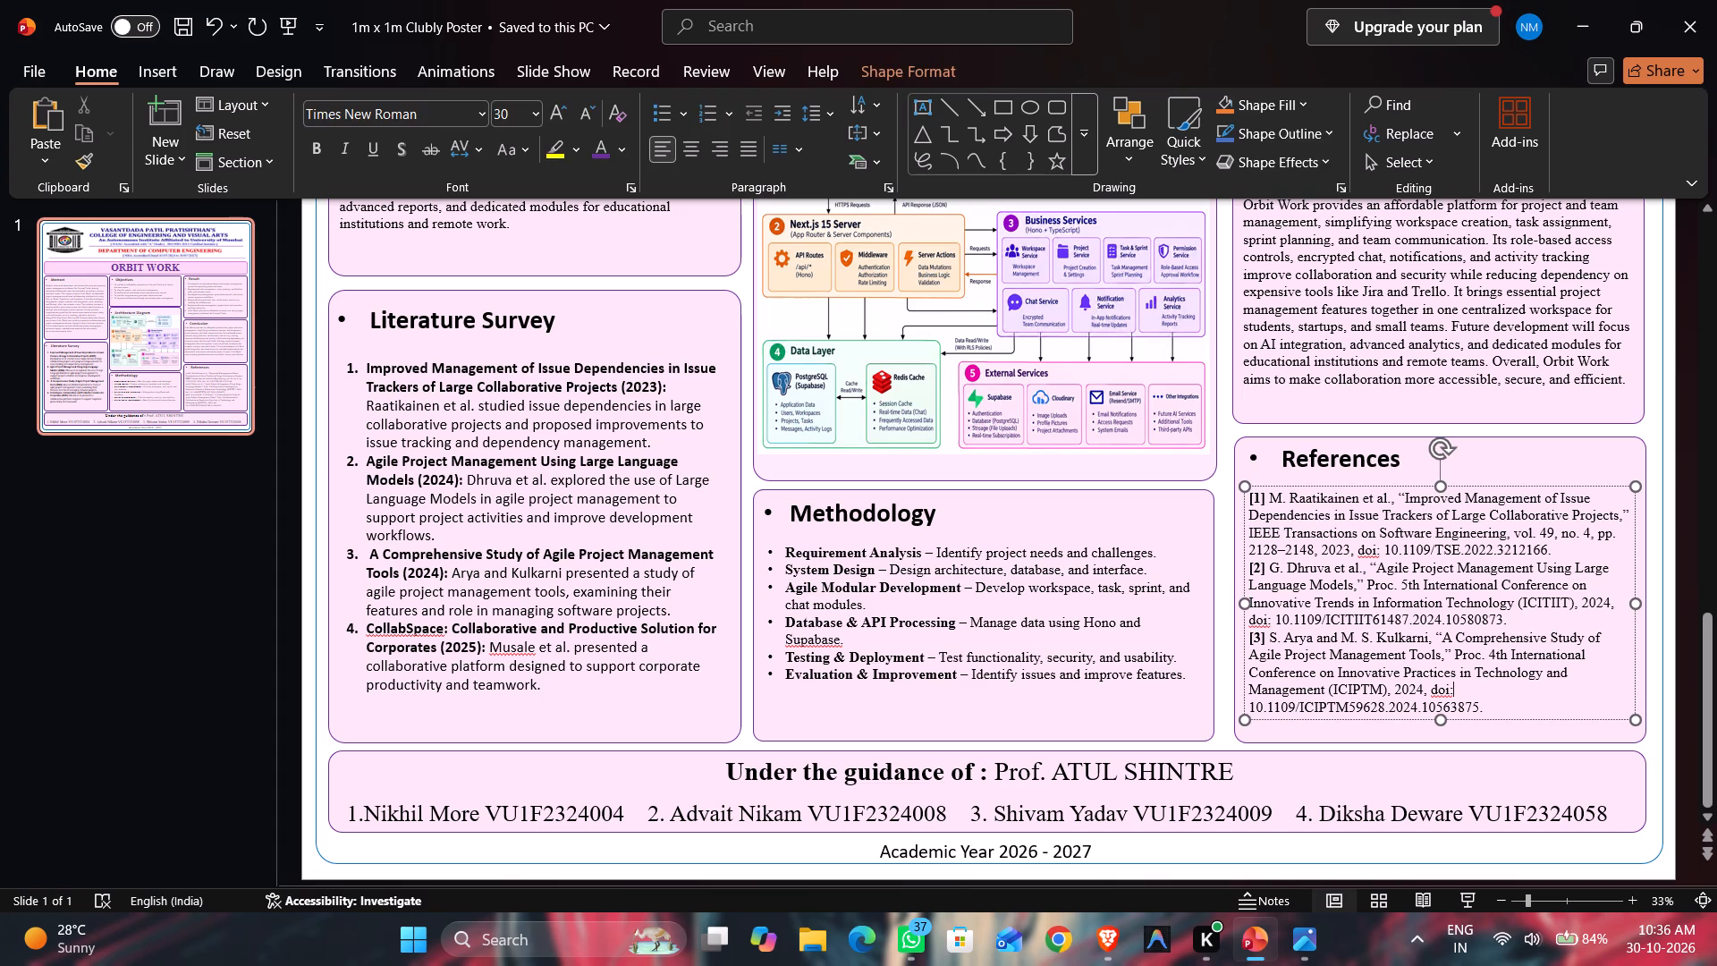
Leave the References text and review the poster's layout from References and Methodology up to the title header, including the full-page view.
click(1225, 672)
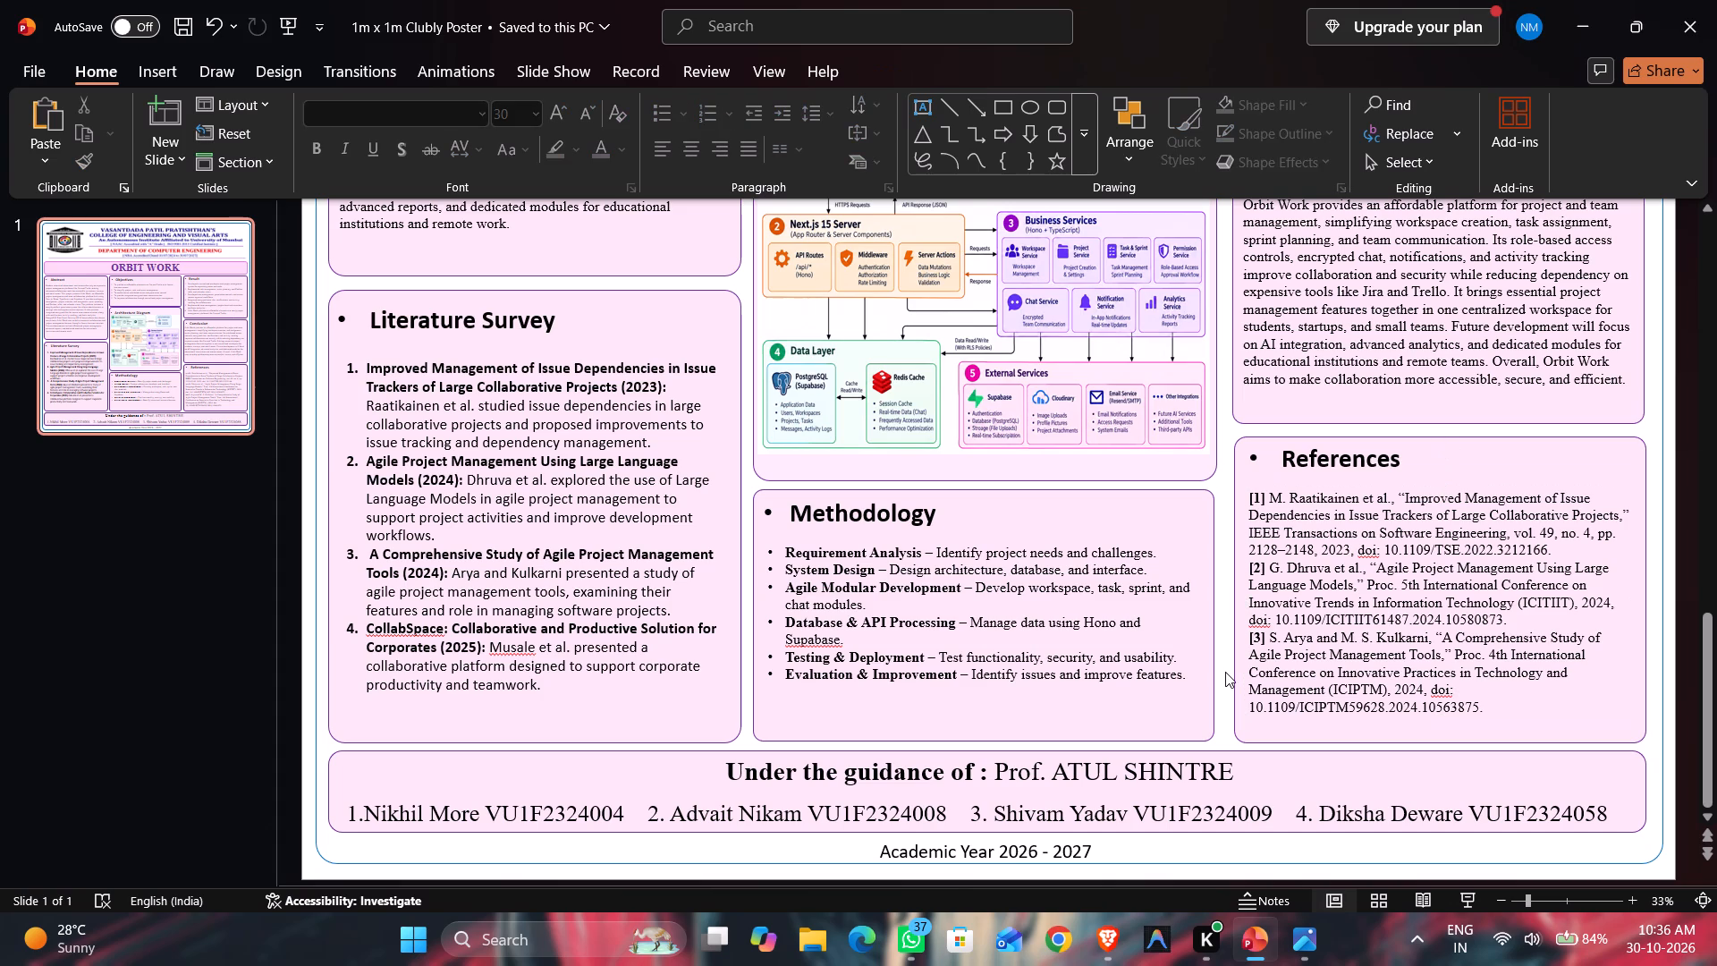
scroll(954, 668, up, 1)
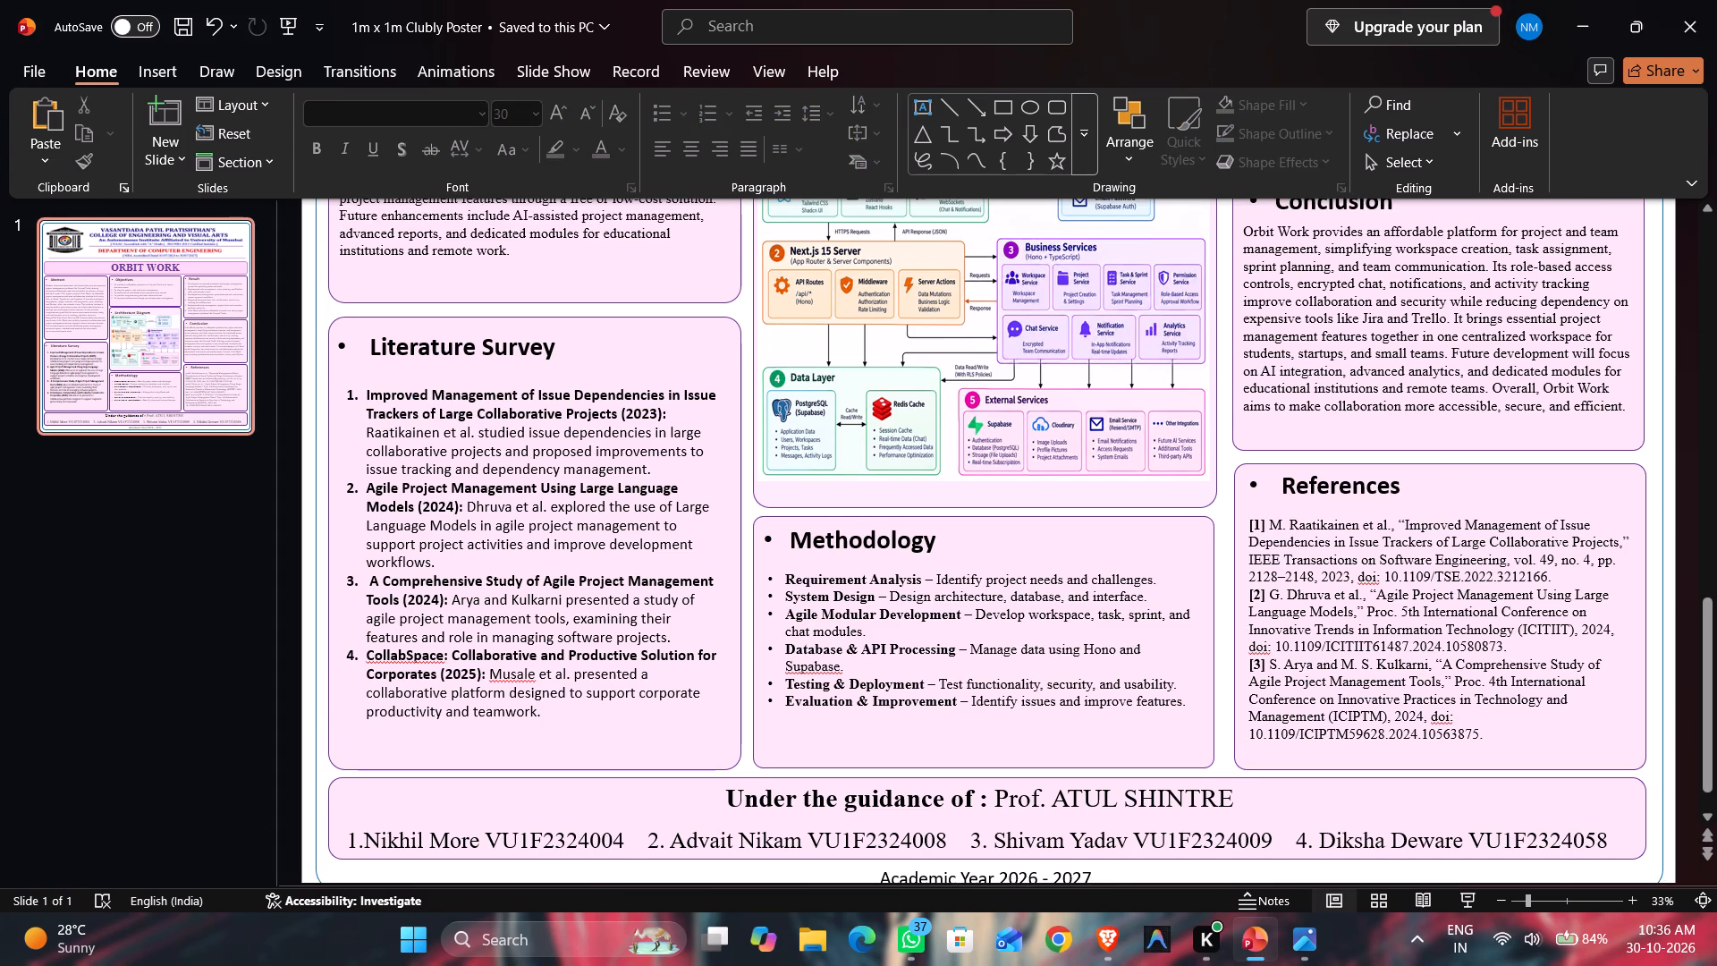
scroll(954, 668, up, 2)
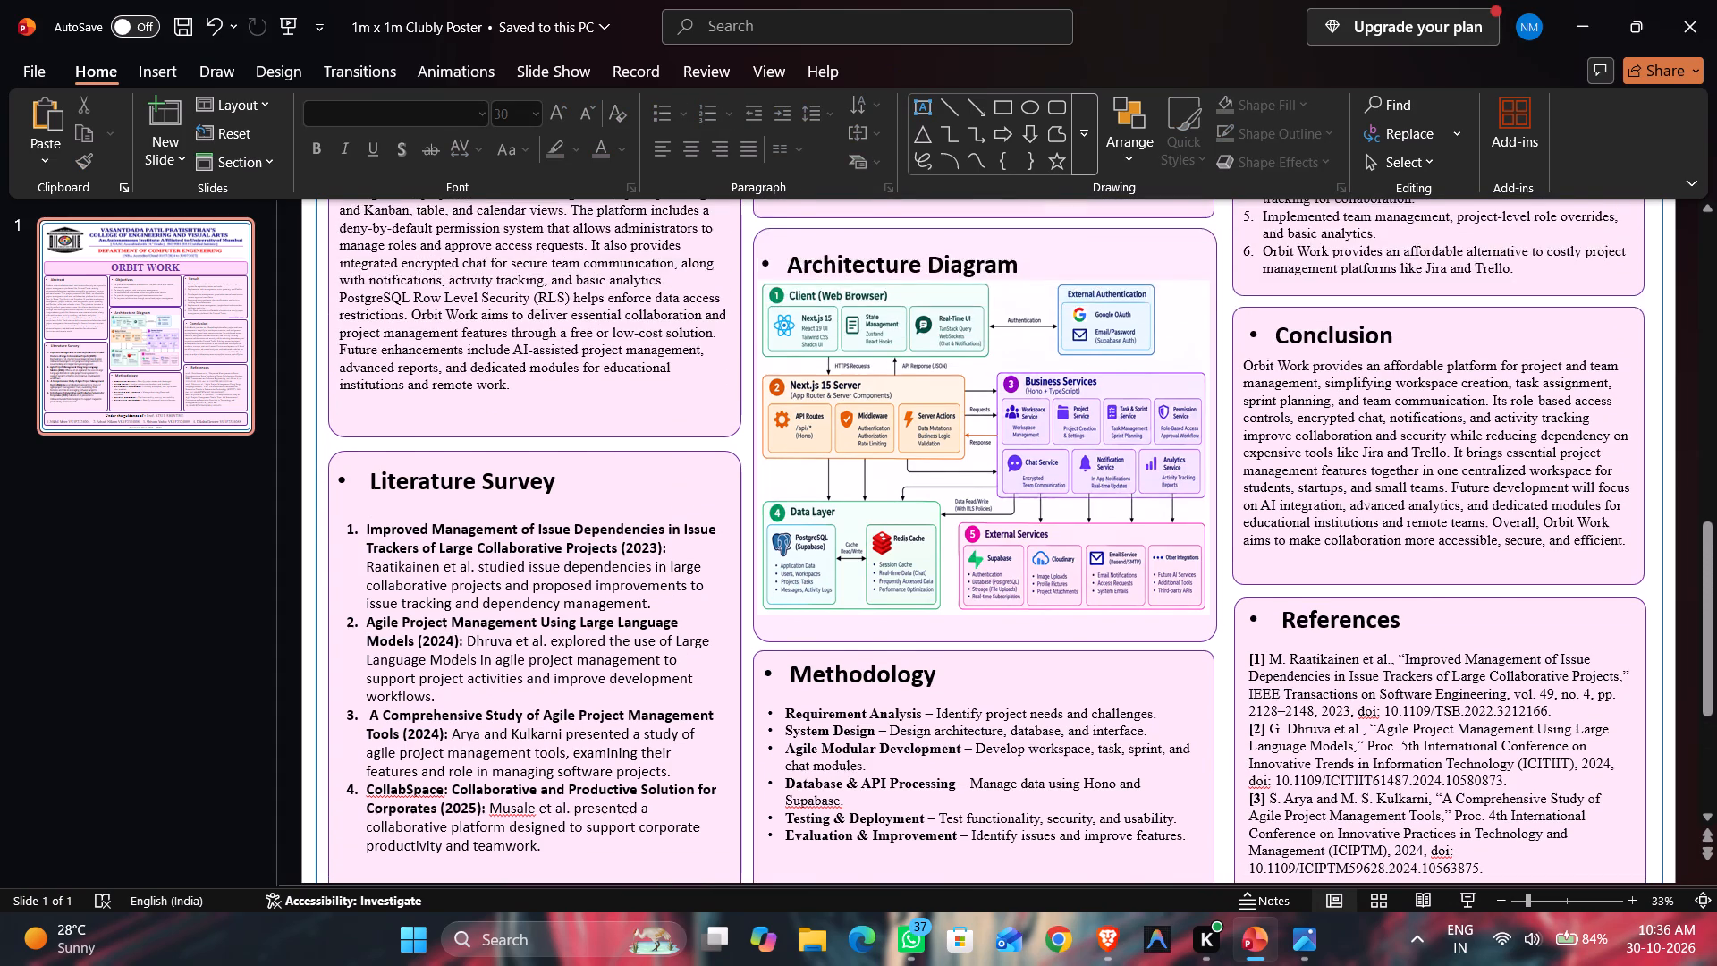
scroll(954, 668, up, 5)
scroll(954, 668, down, 1)
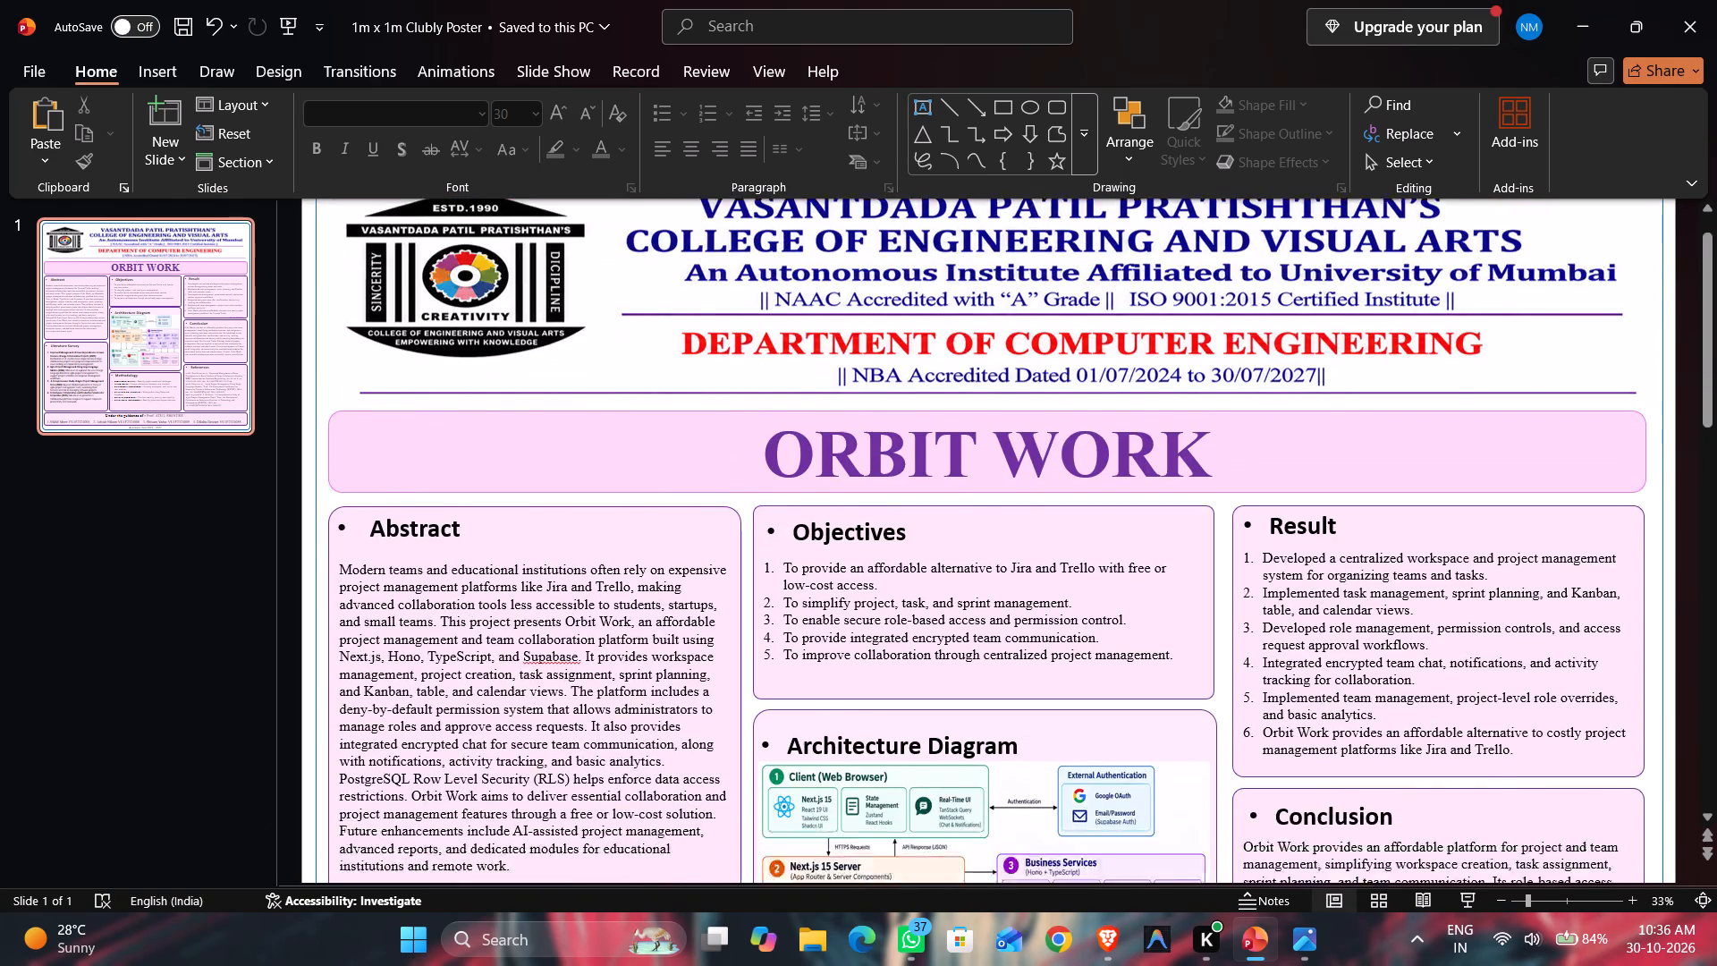
scroll(954, 668, down, 1)
ctrl+scroll(954, 668, down, 2)
ctrl+scroll(954, 668, up, 1)
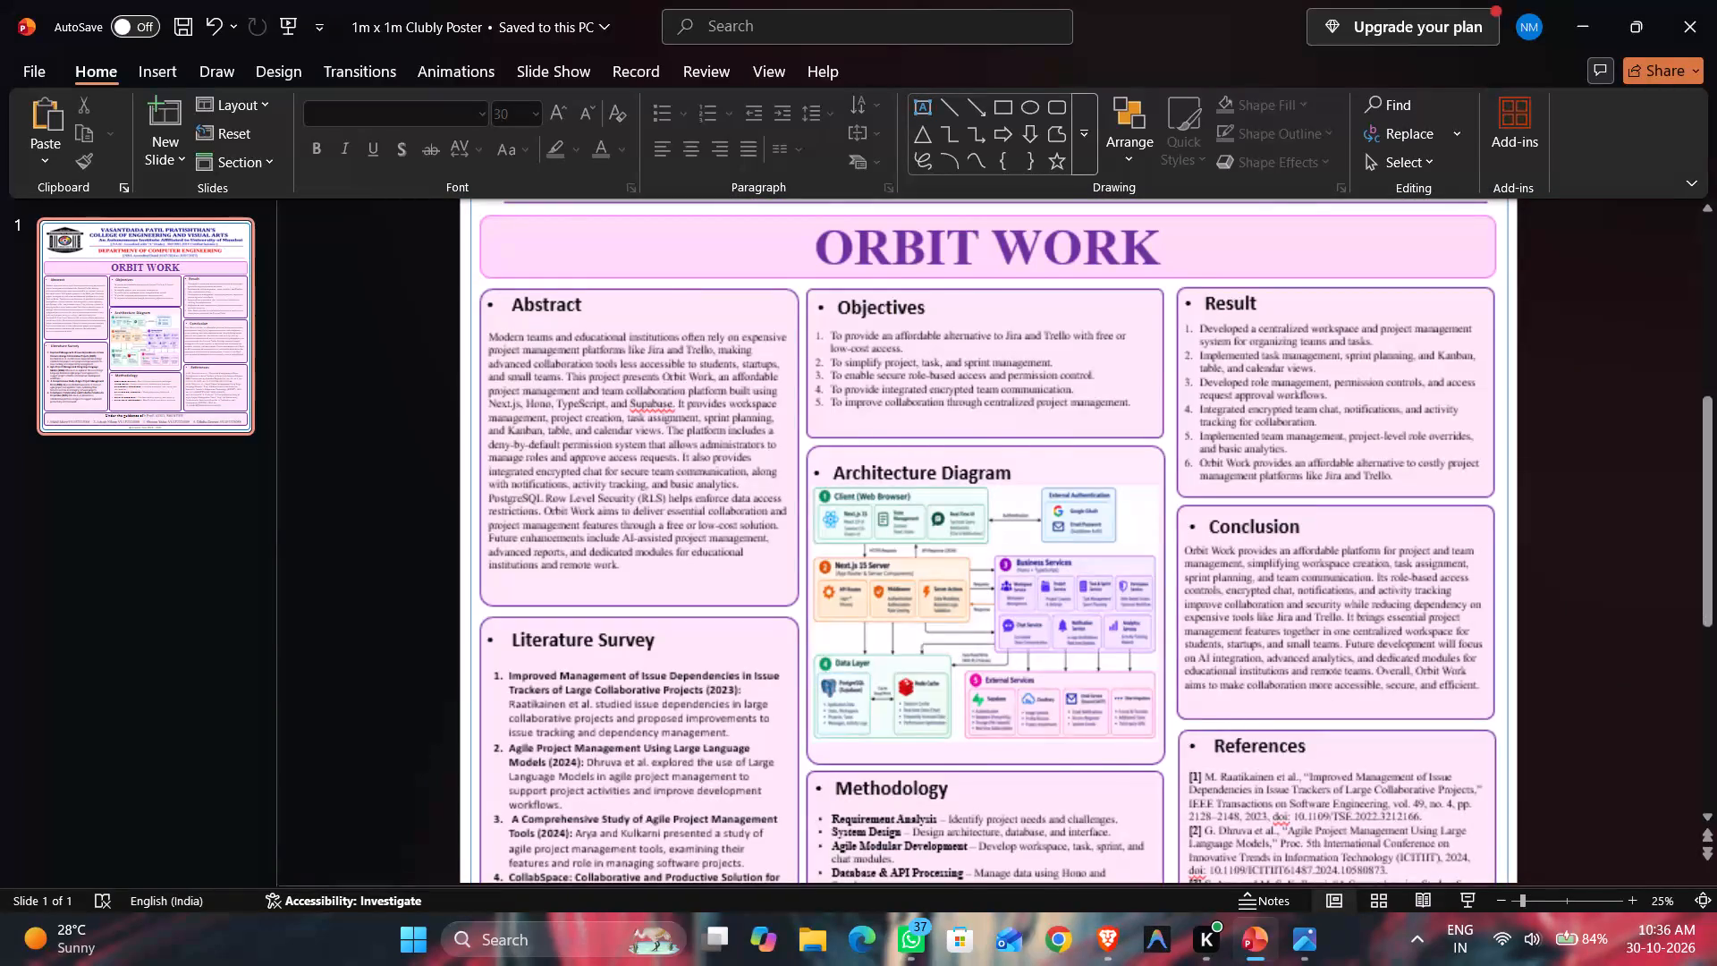
ctrl+scroll(954, 668, down, 1)
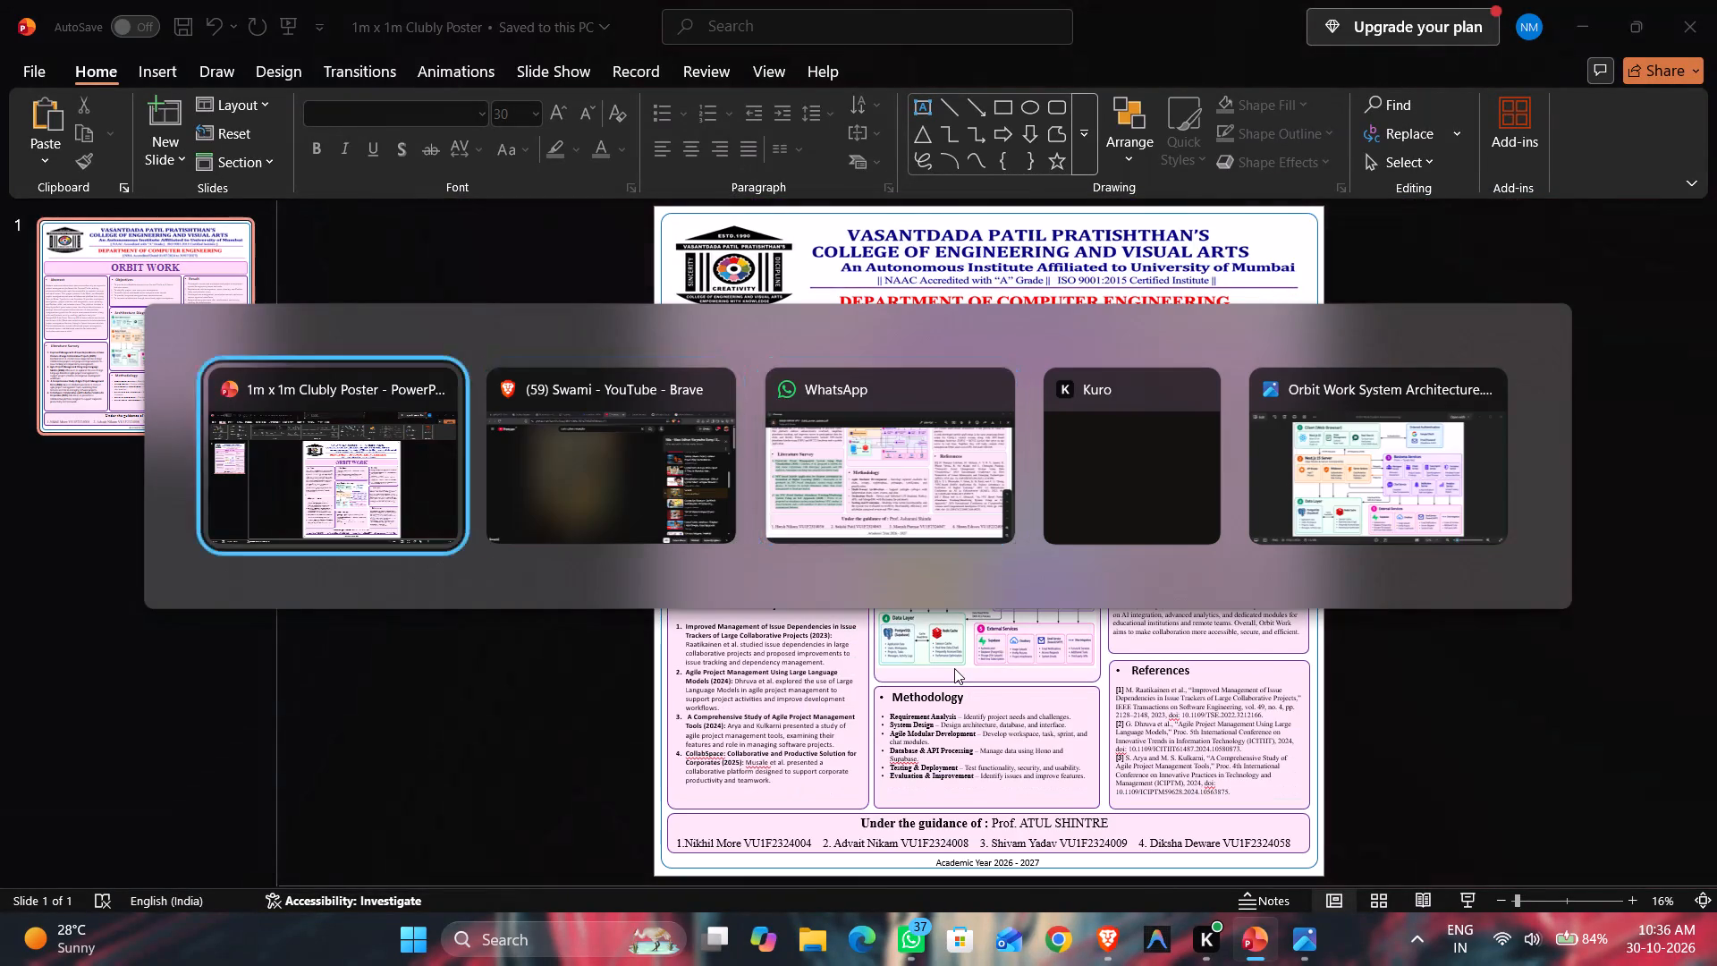
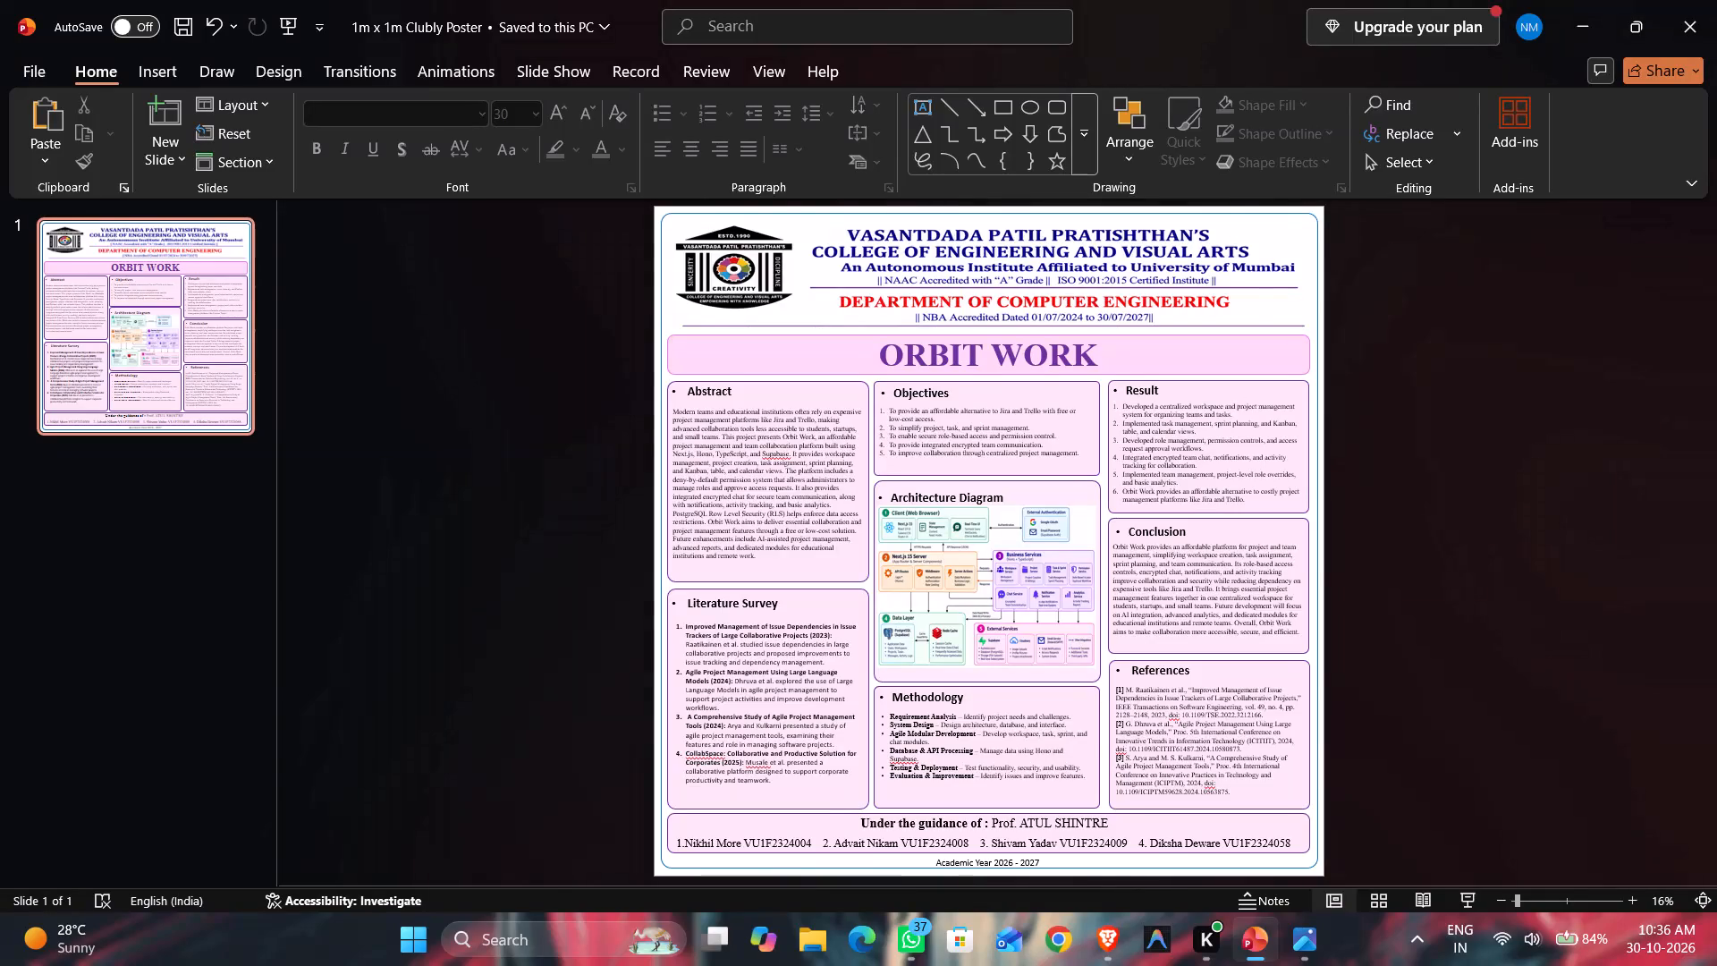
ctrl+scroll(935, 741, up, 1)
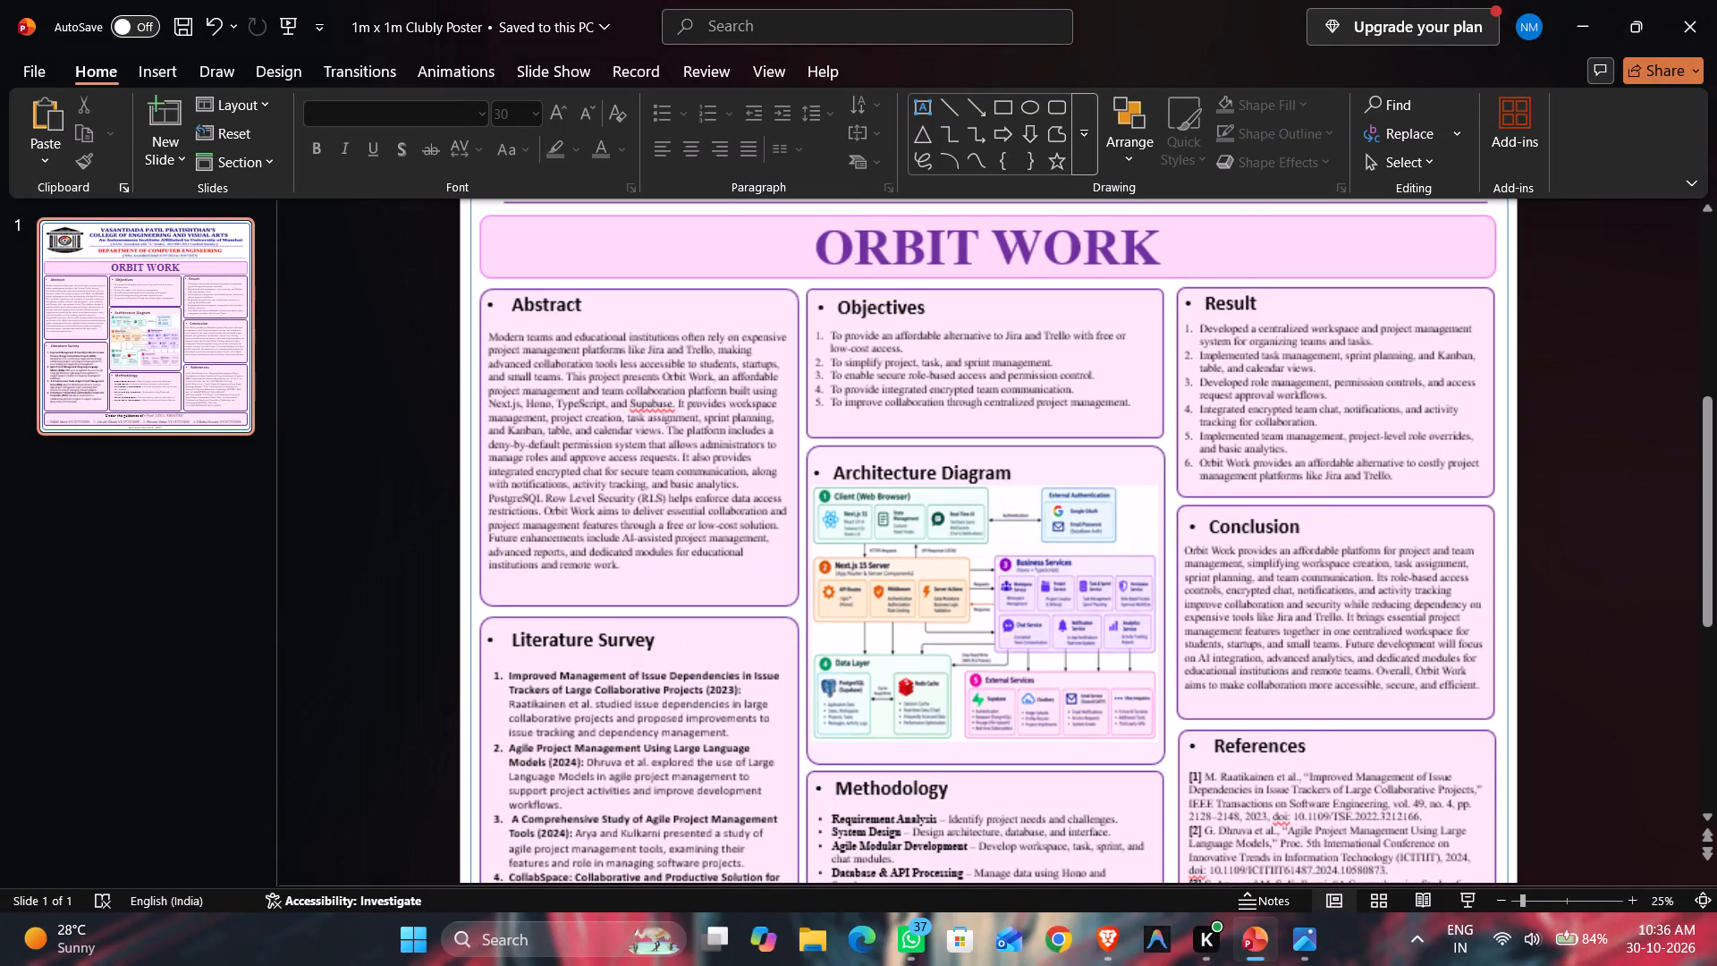
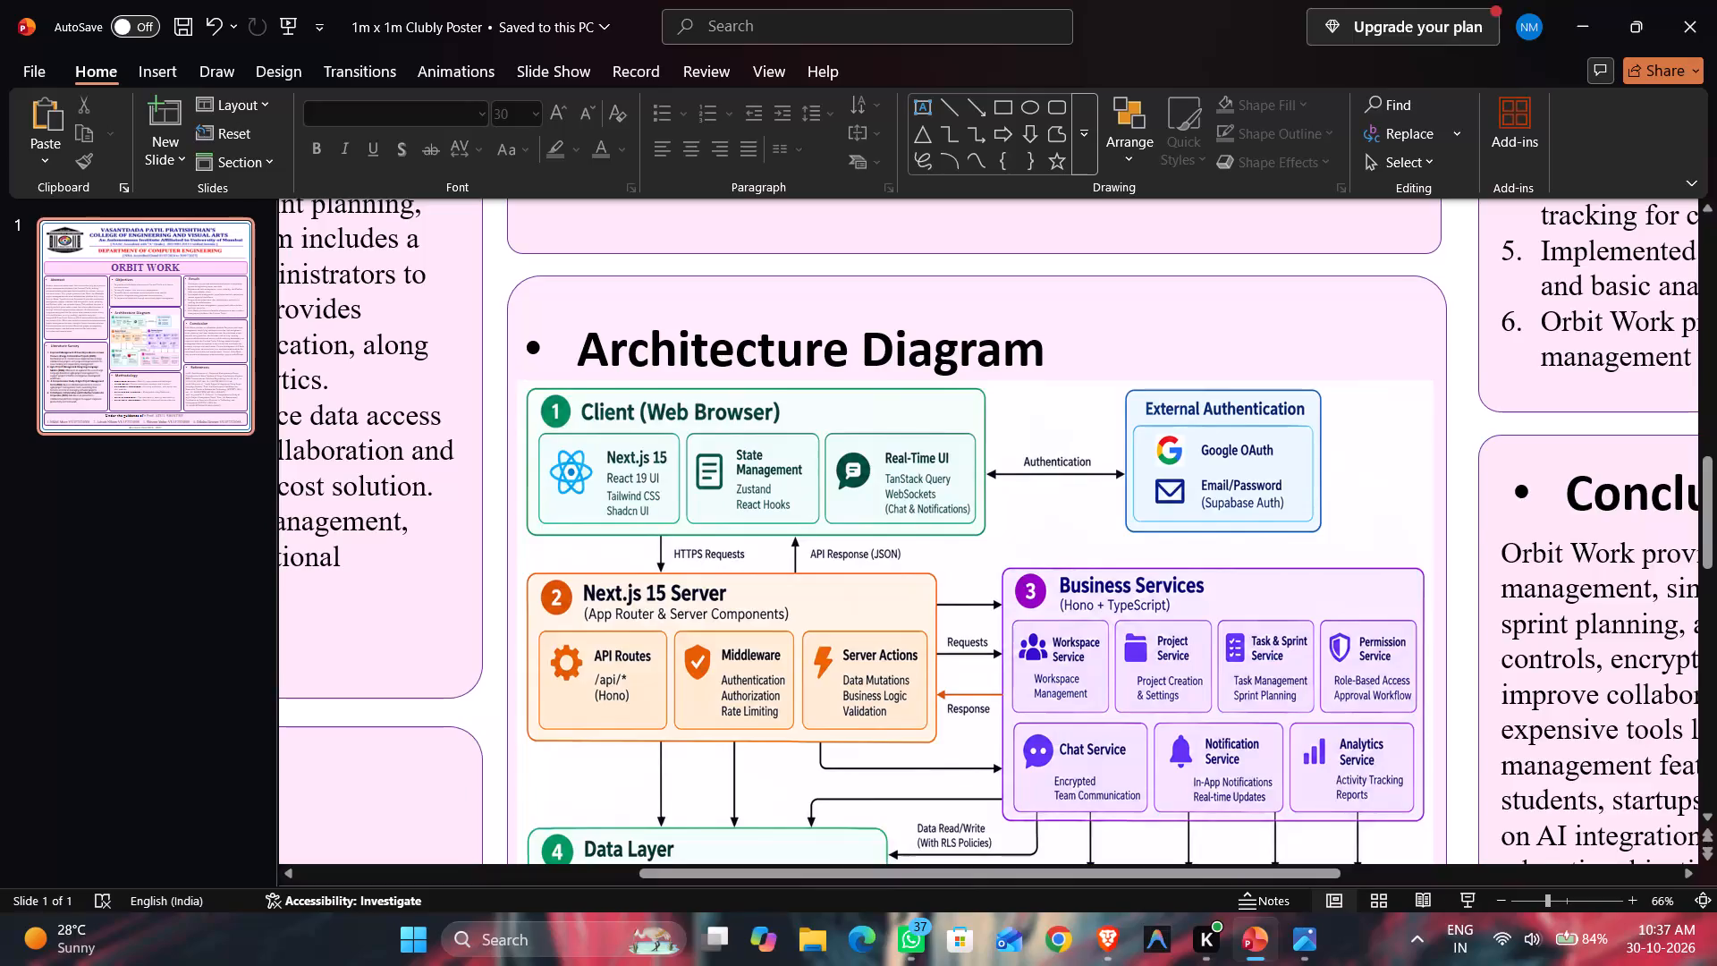
Review the poster from the Objectives and Architecture Diagram, then overall from the title down to Methodology, References and the guidance footer.
scroll(559, 462, up, 3)
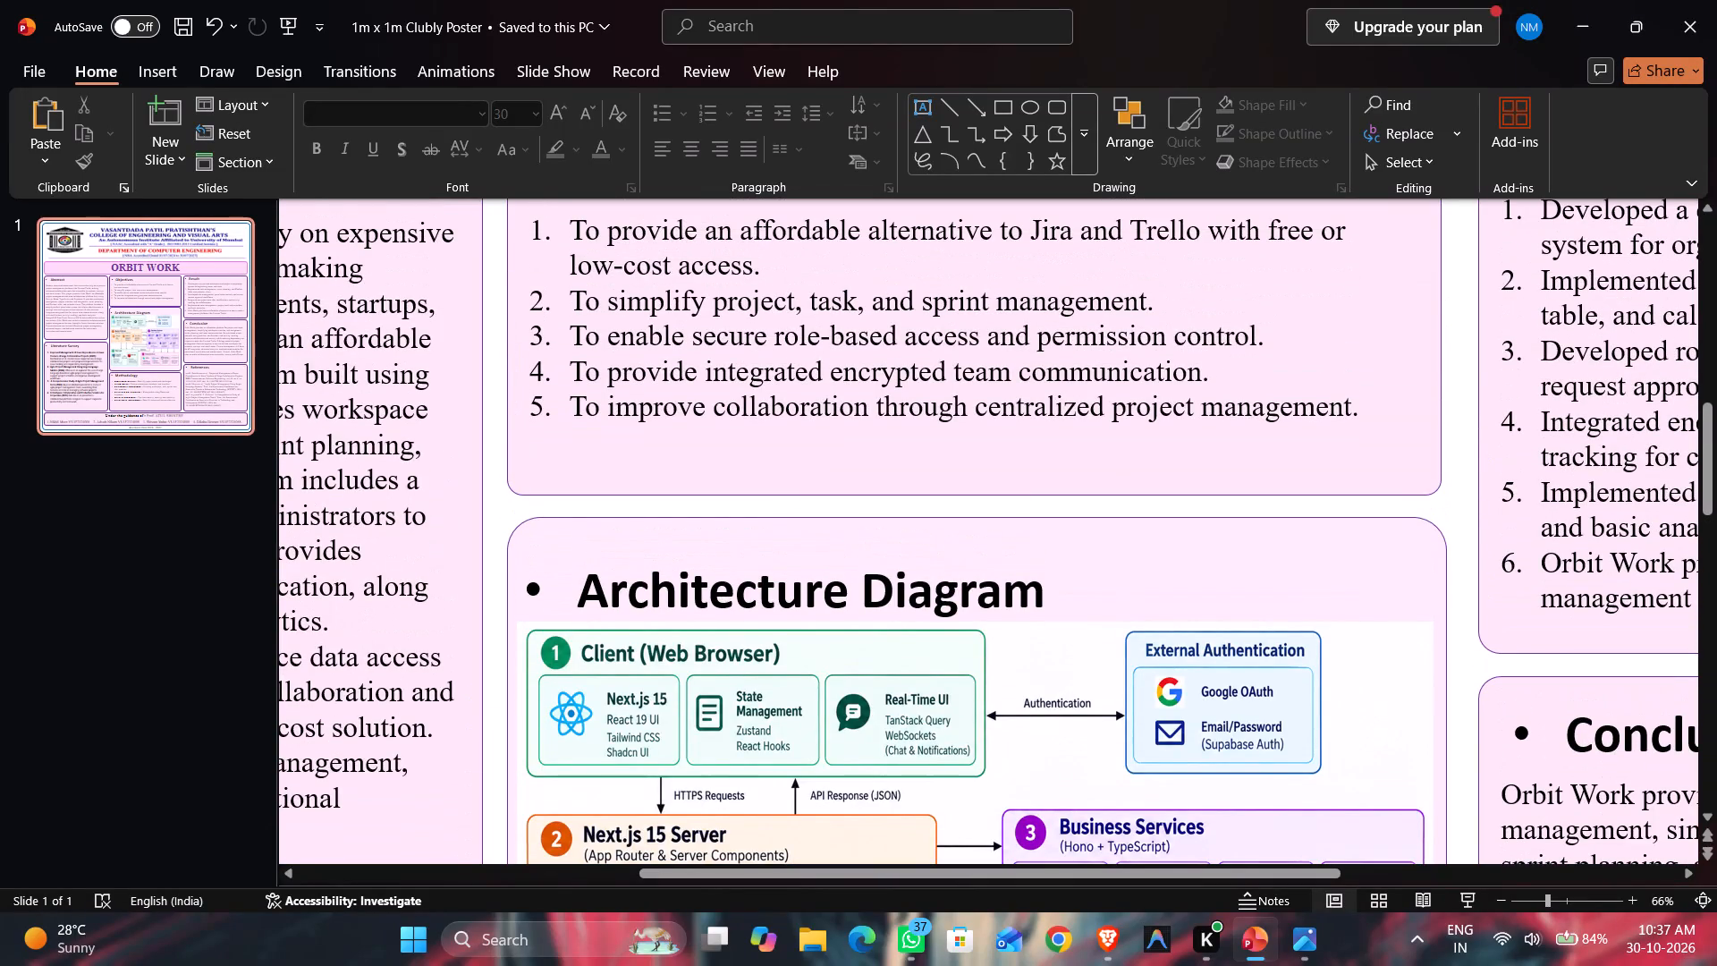
scroll(559, 462, up, 1)
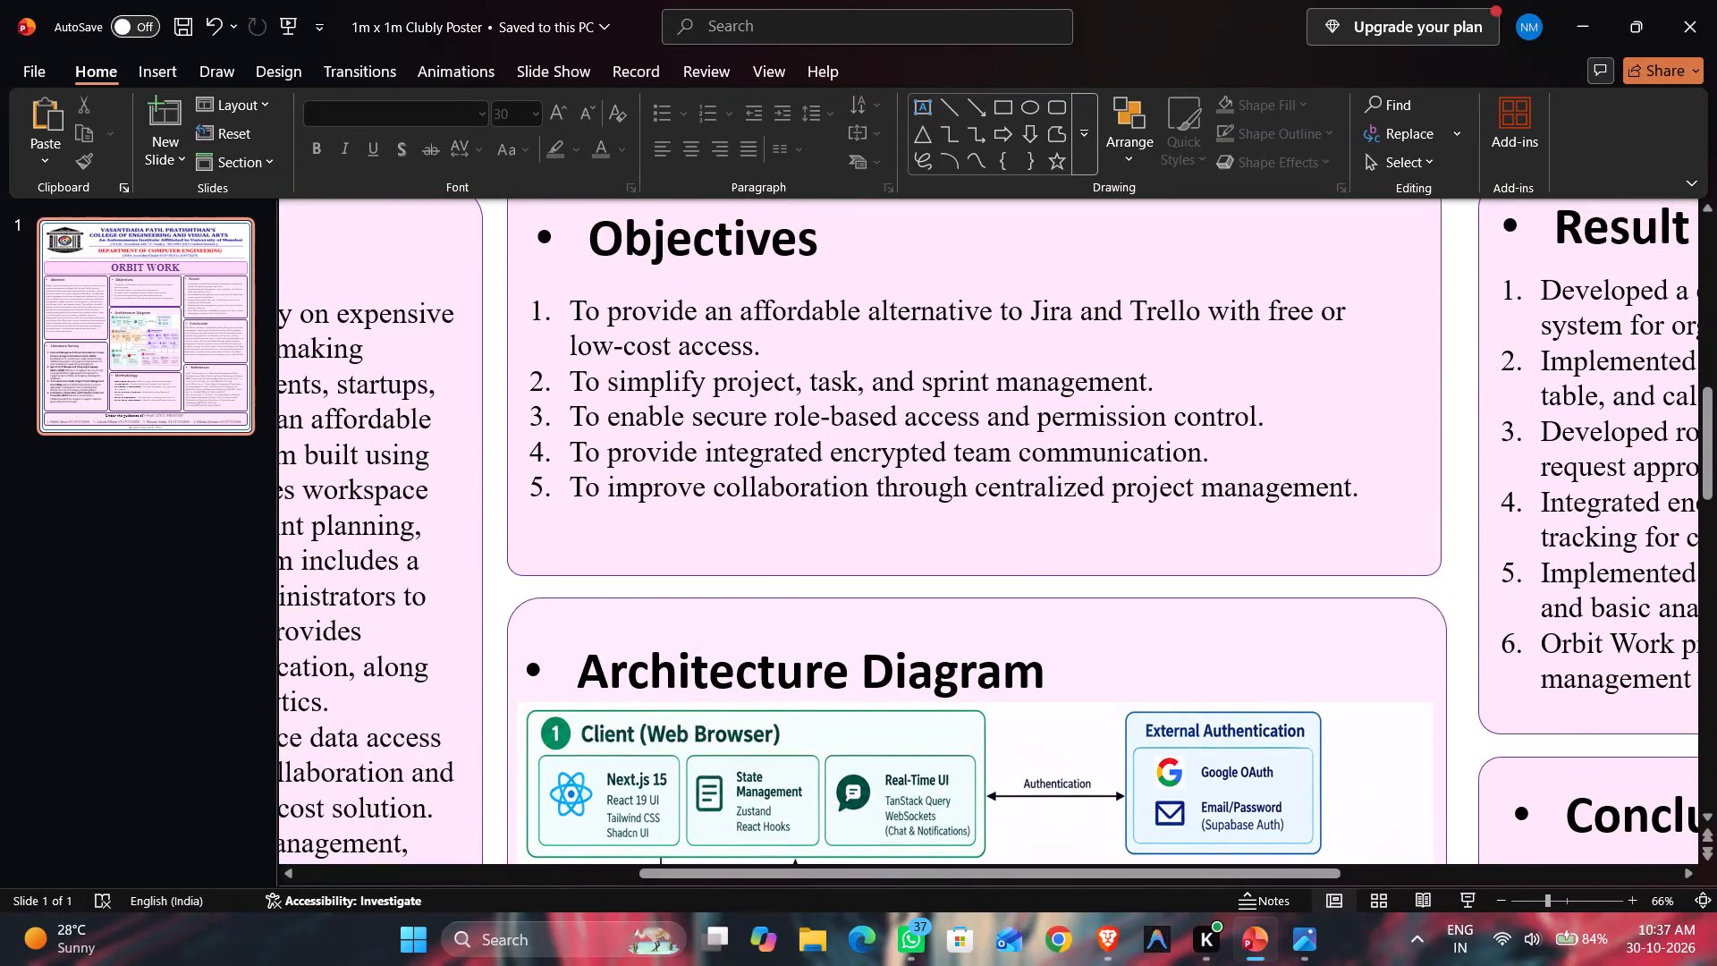
scroll(559, 462, up, 1)
click(665, 430)
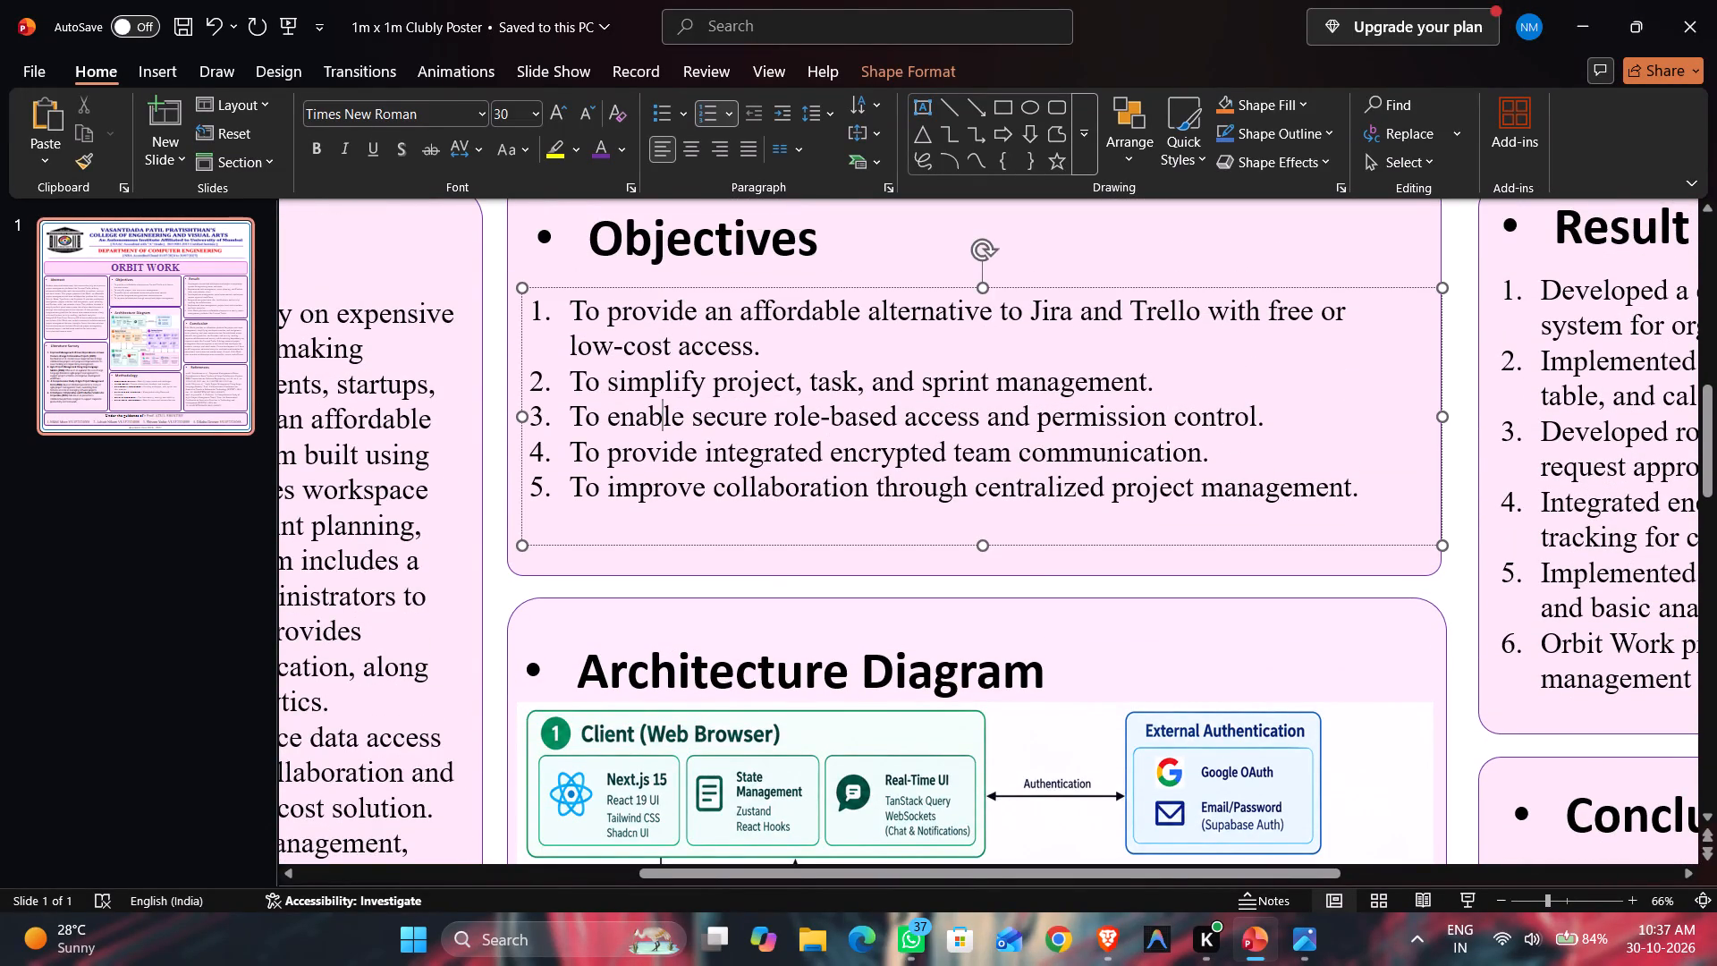
scroll(495, 428, up, 1)
ctrl+scroll(495, 428, down, 3)
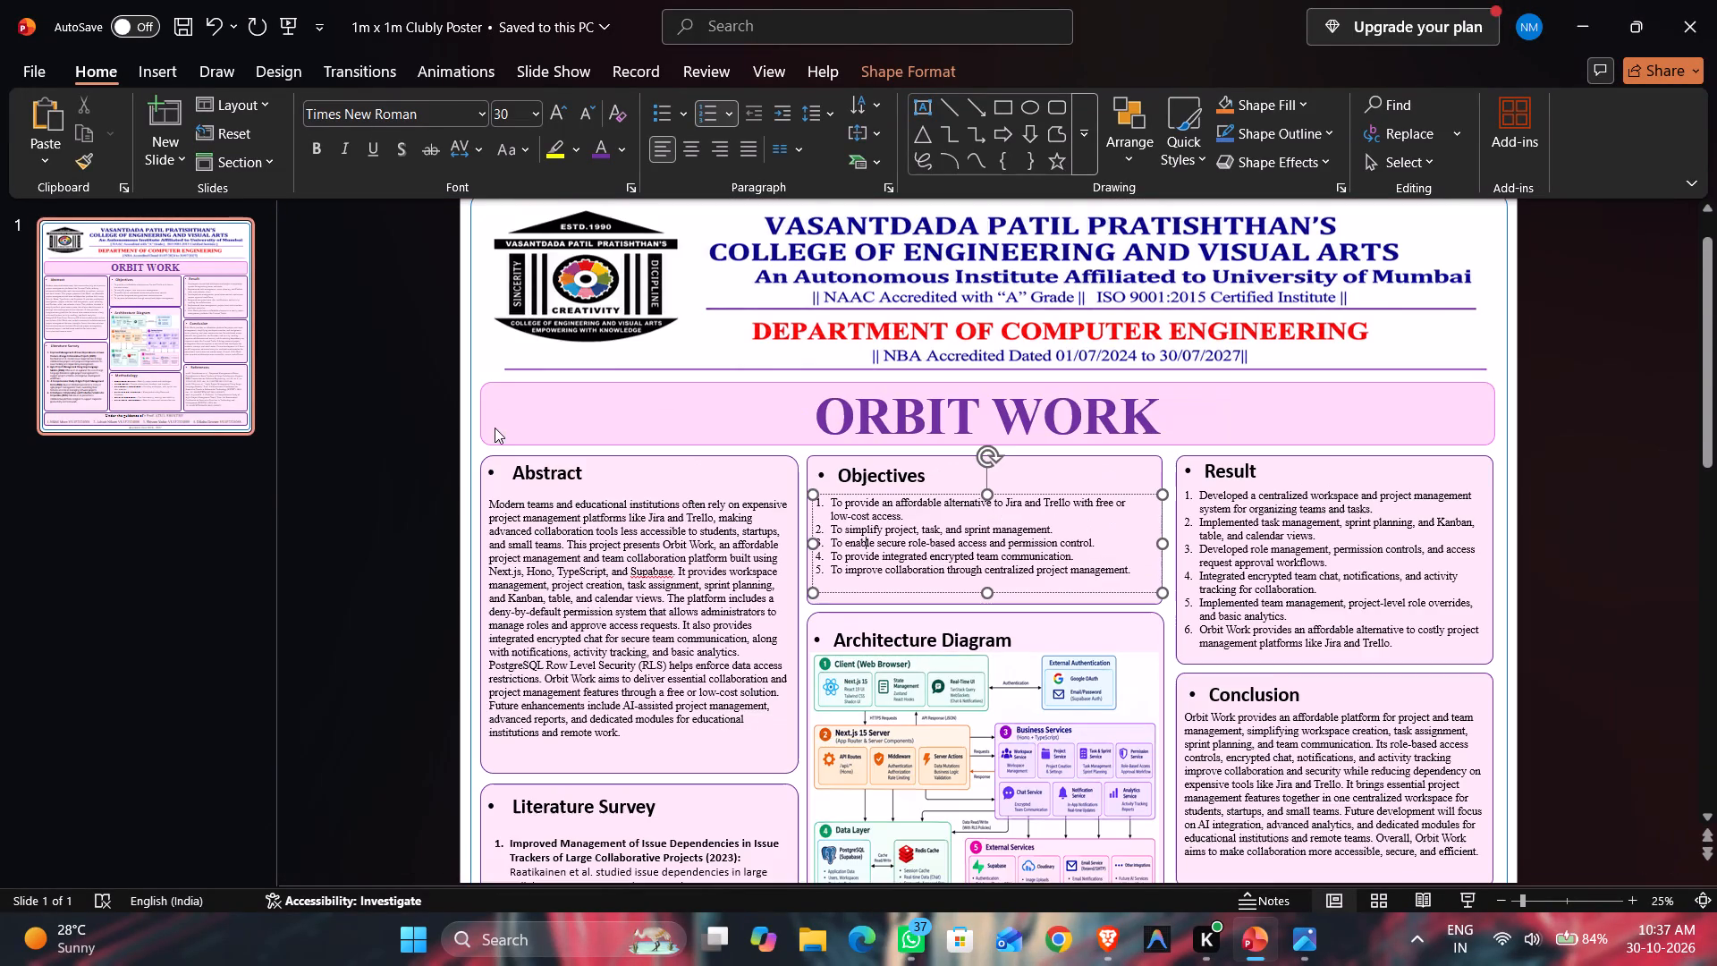
click(1056, 590)
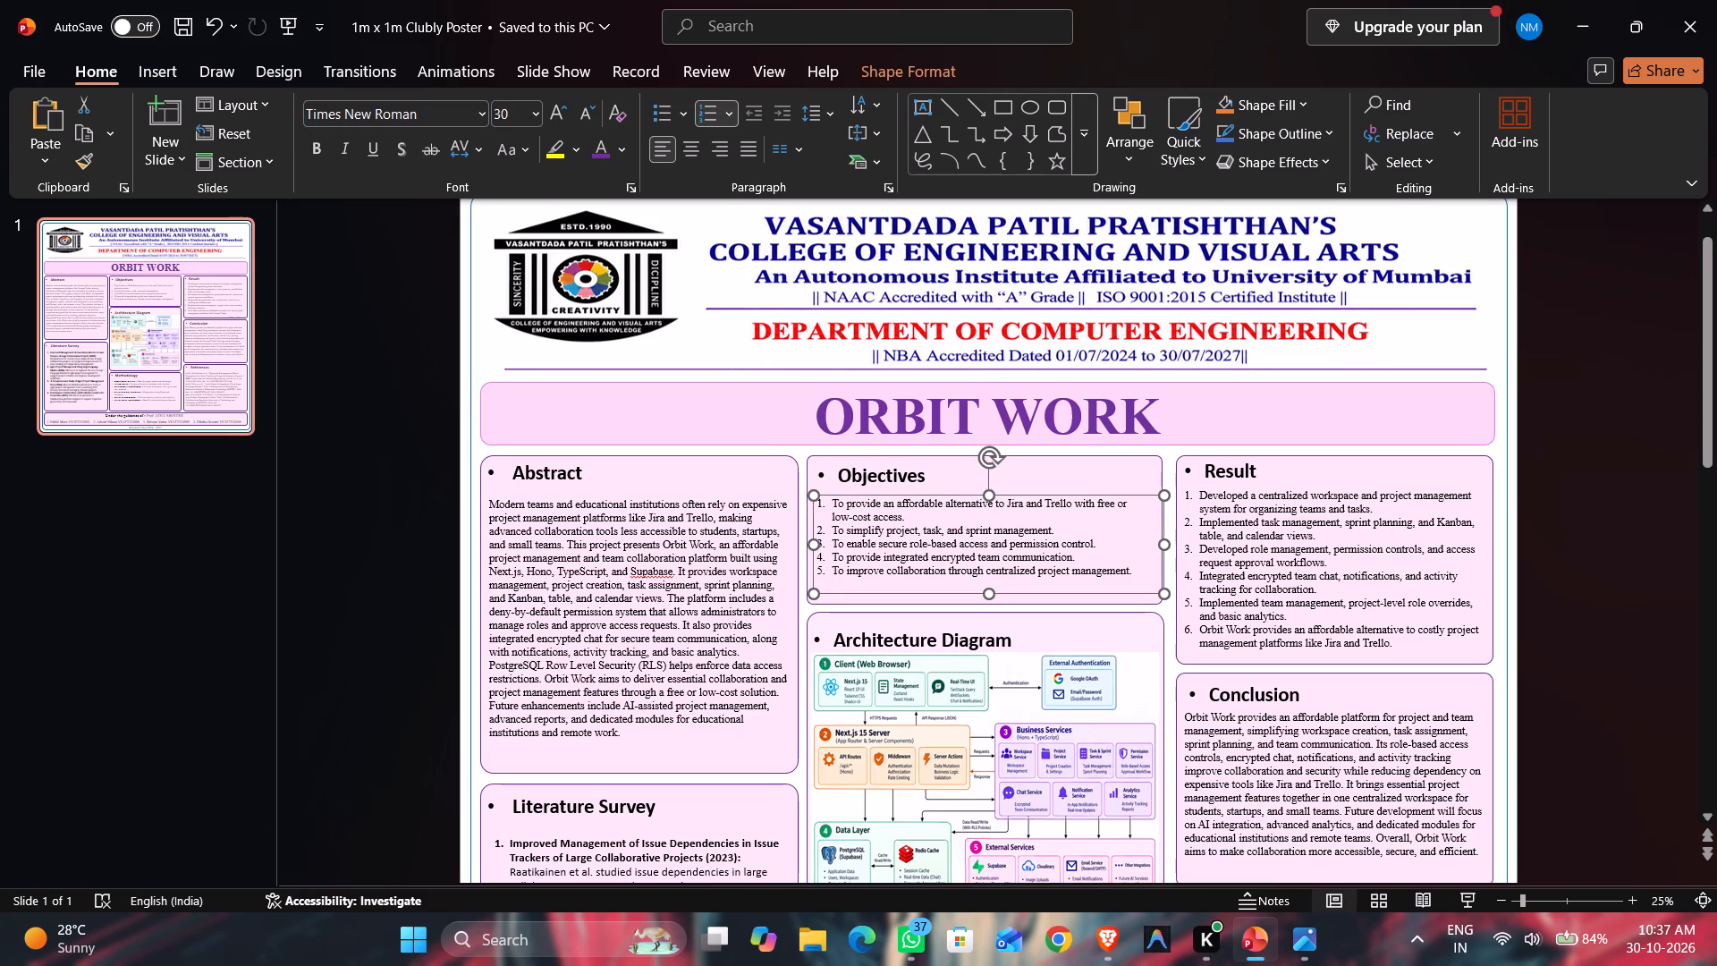
click(1535, 425)
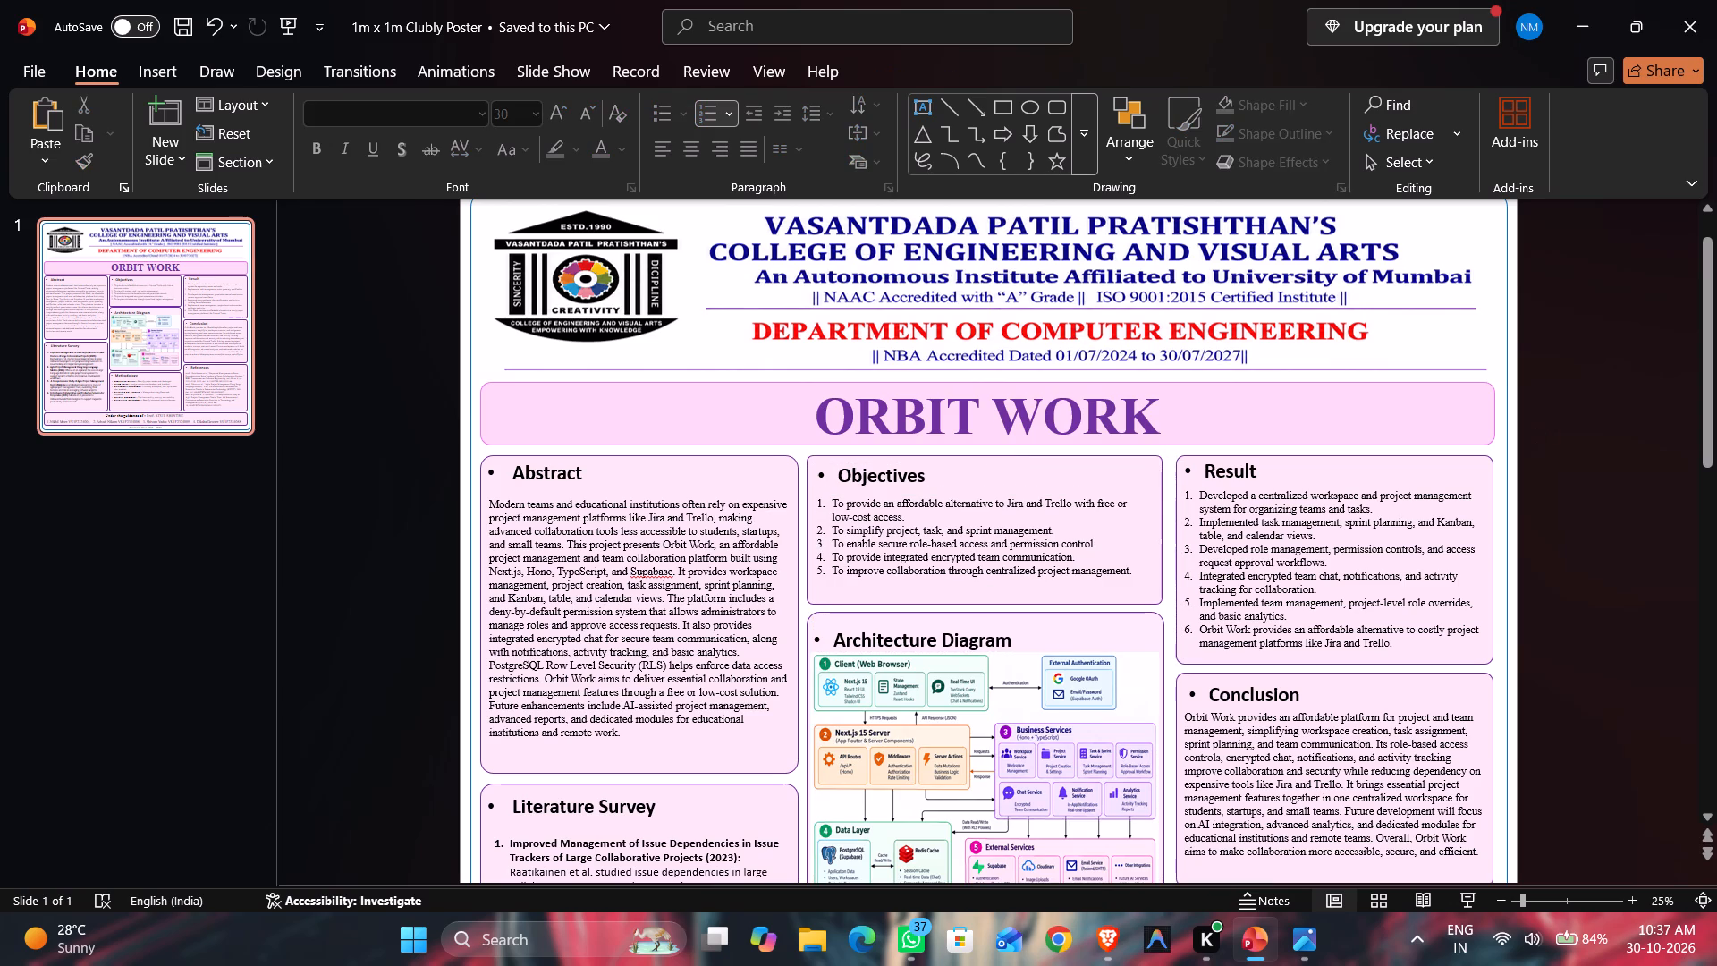
scroll(1279, 531, down, 2)
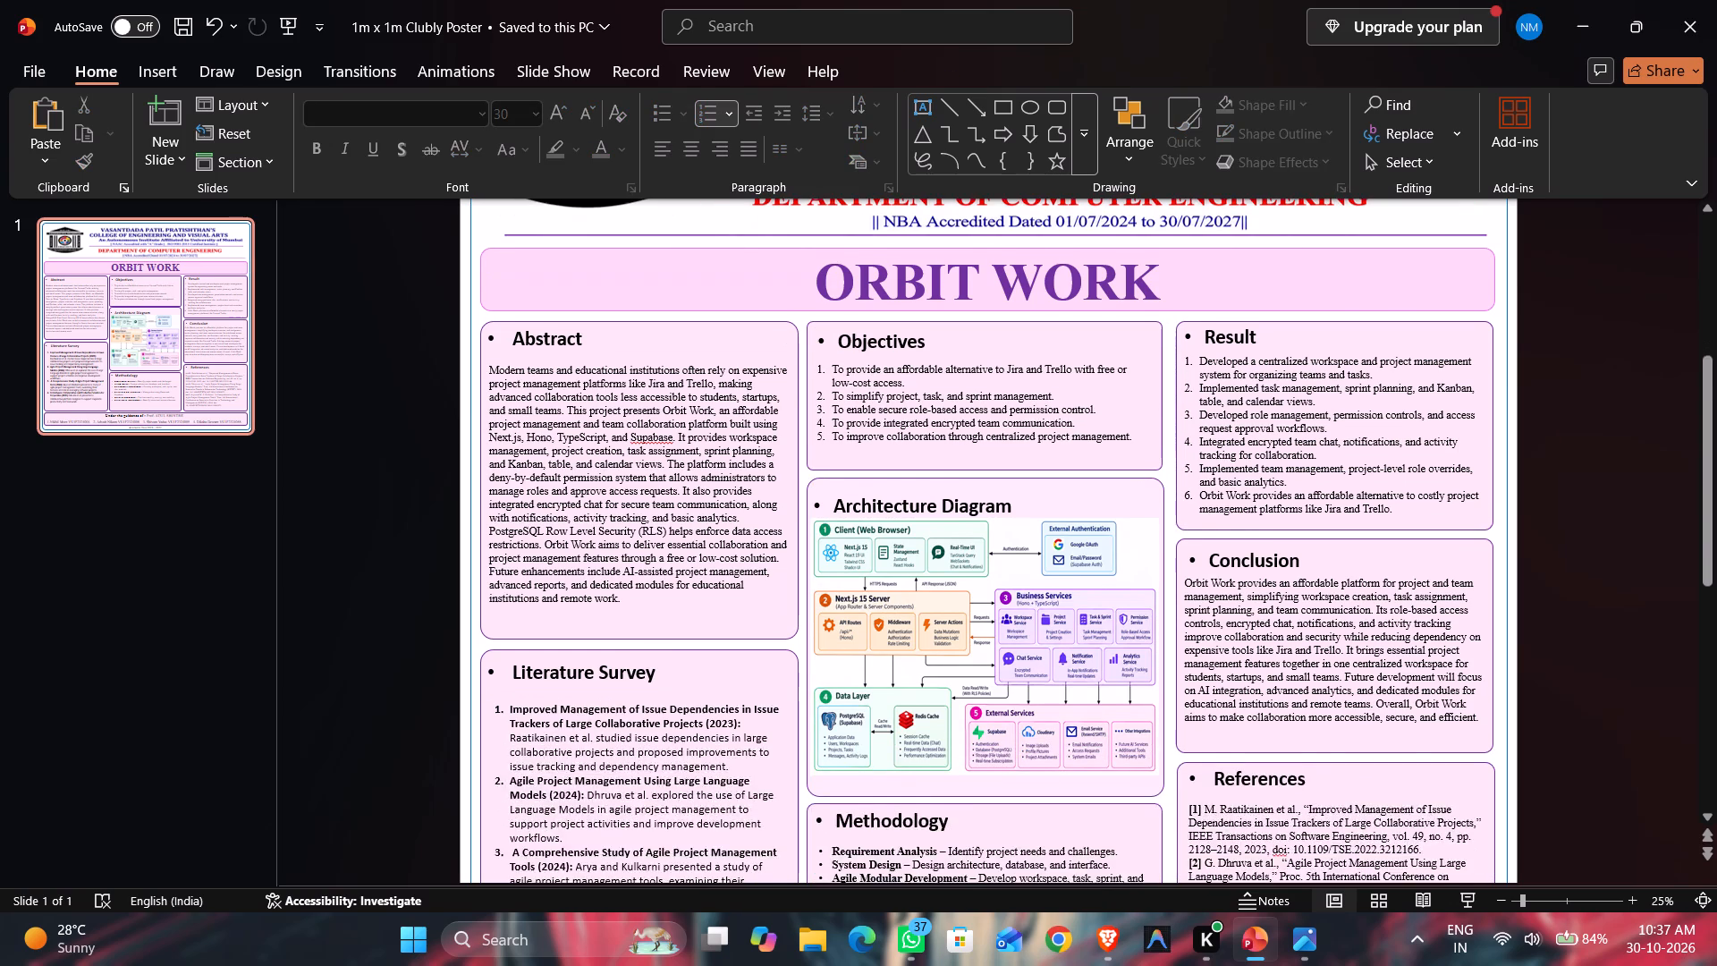
scroll(1279, 531, down, 2)
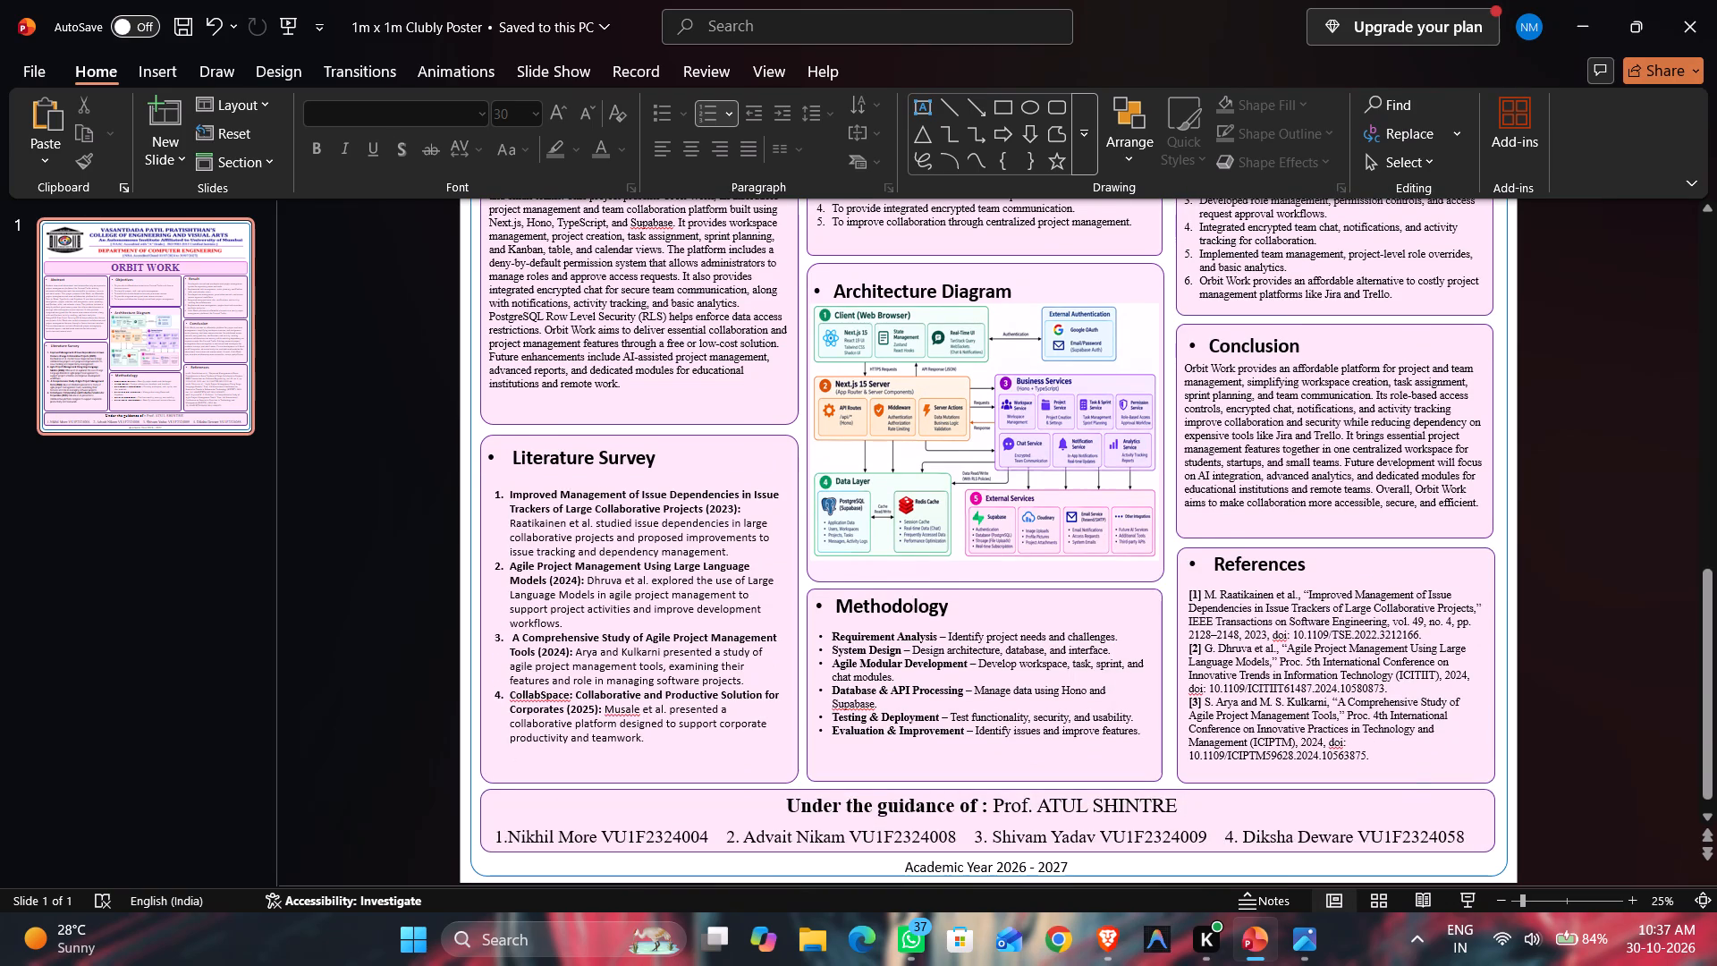
scroll(1279, 531, down, 2)
Select all six bulleted entries in the Methodology text box, from Requirement Analysis to Evaluation & Improvement.
double_click(1095, 699)
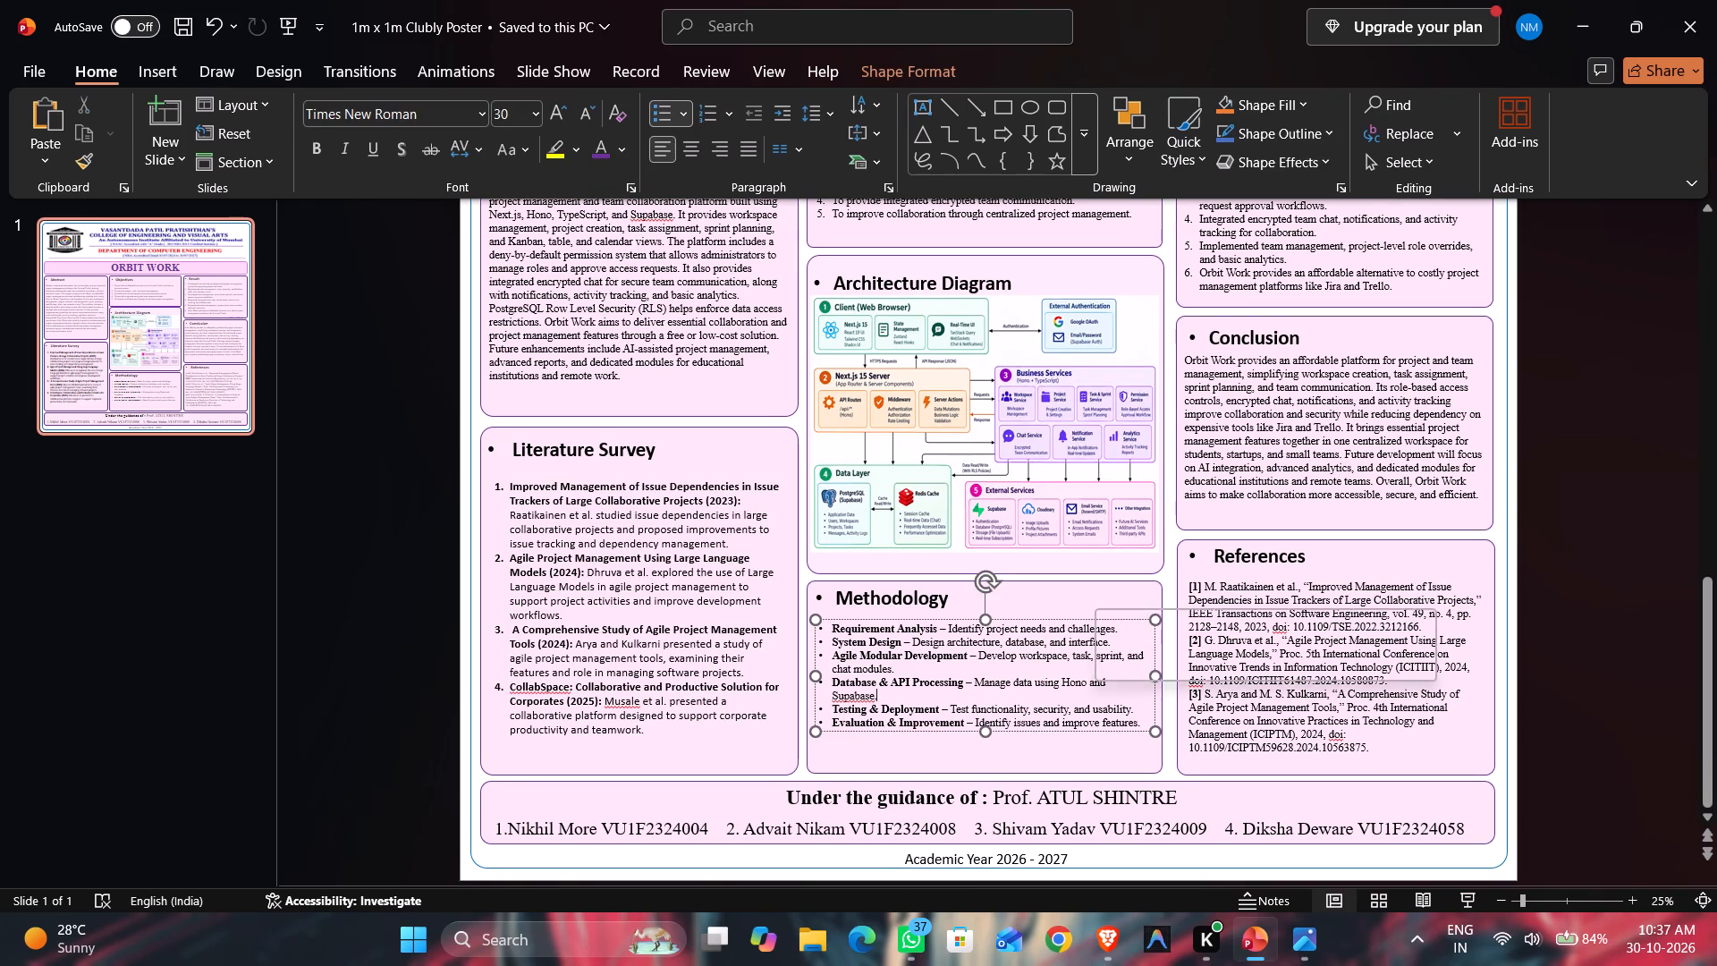
double_click(1036, 674)
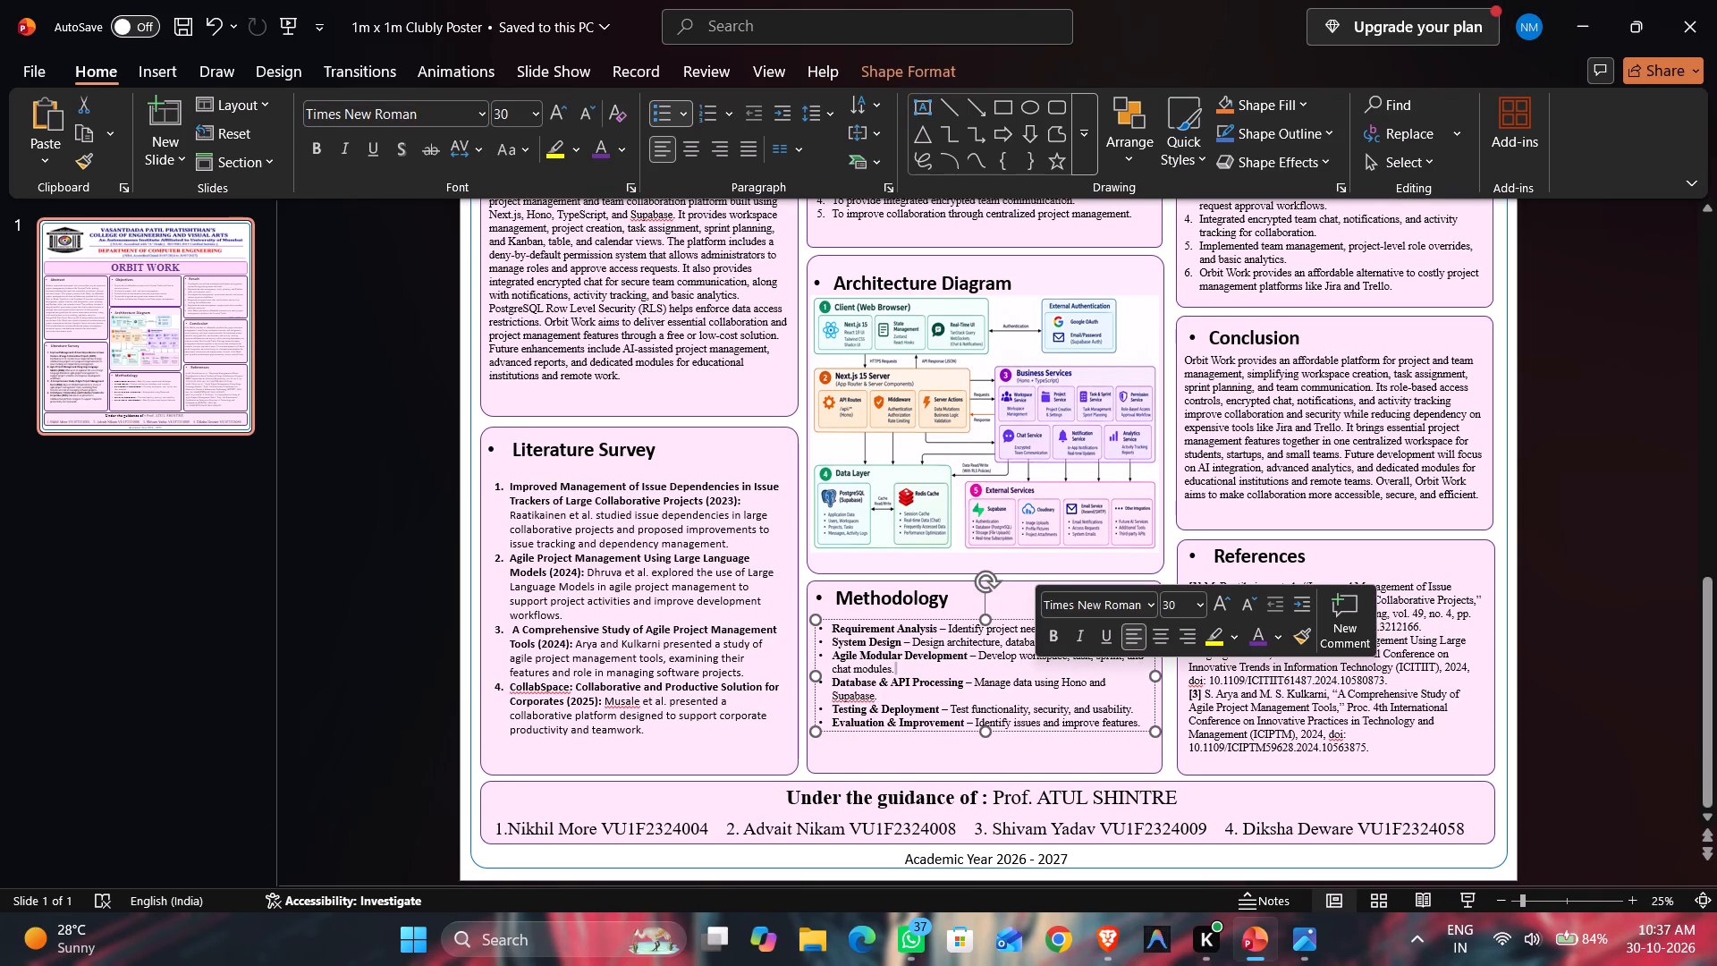
key(ctrl+a)
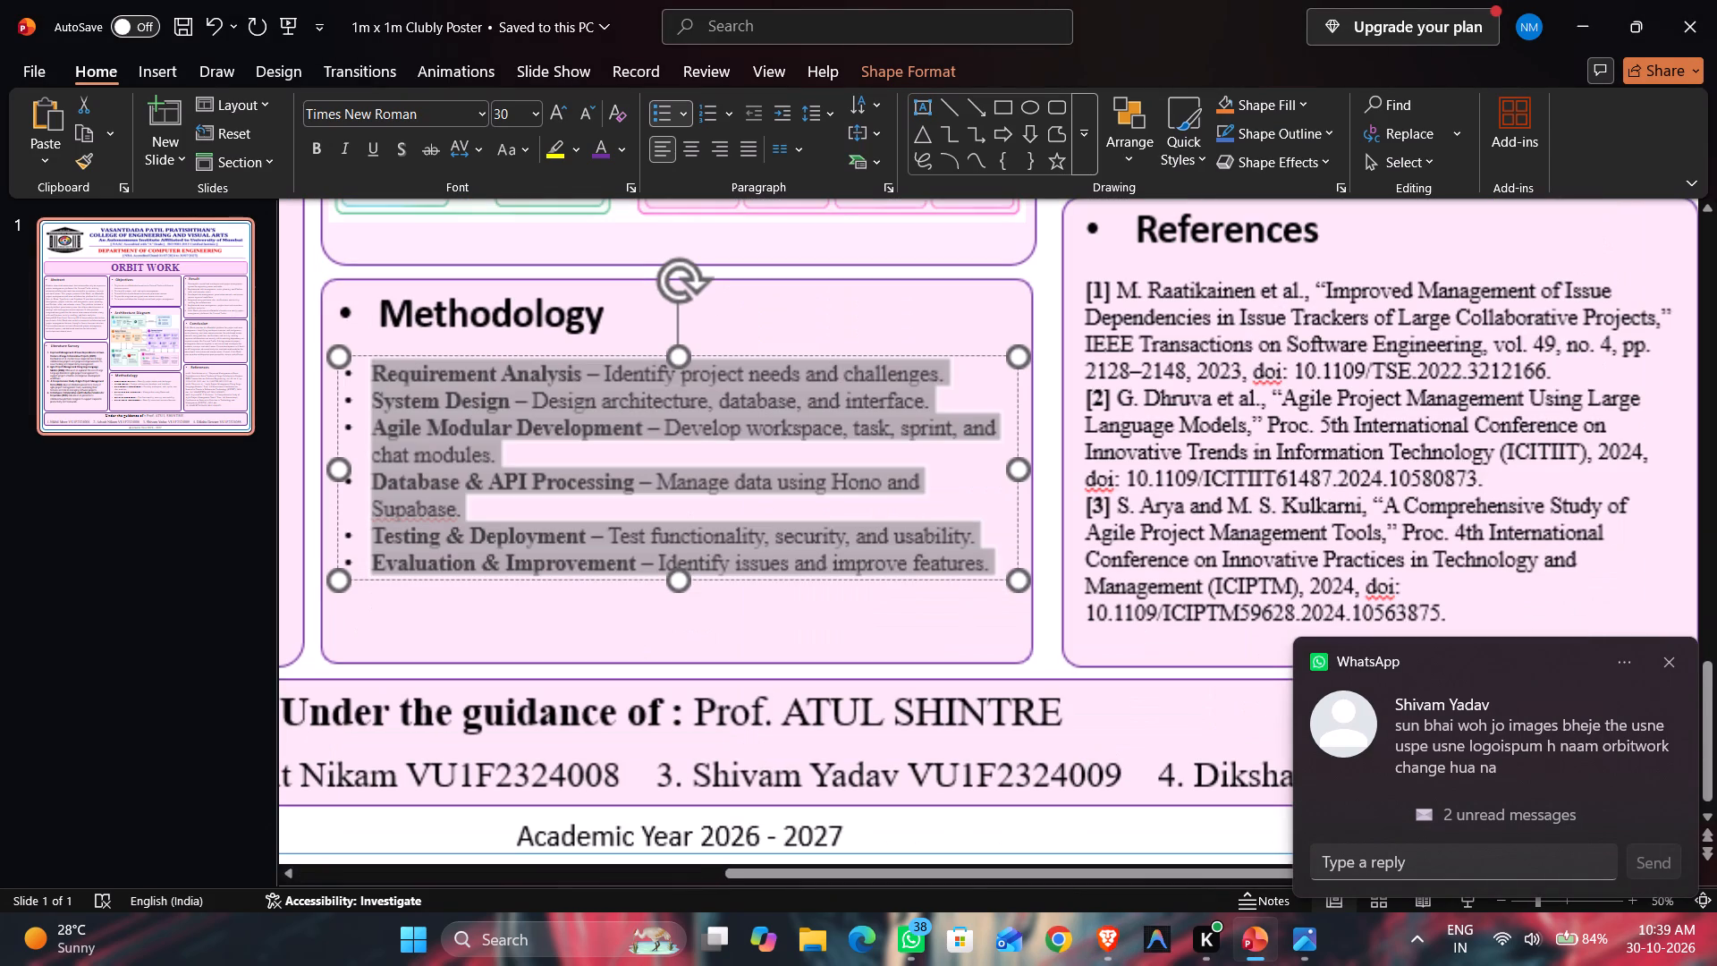
scroll(364, 681, right, 2)
key(ctrl+v)
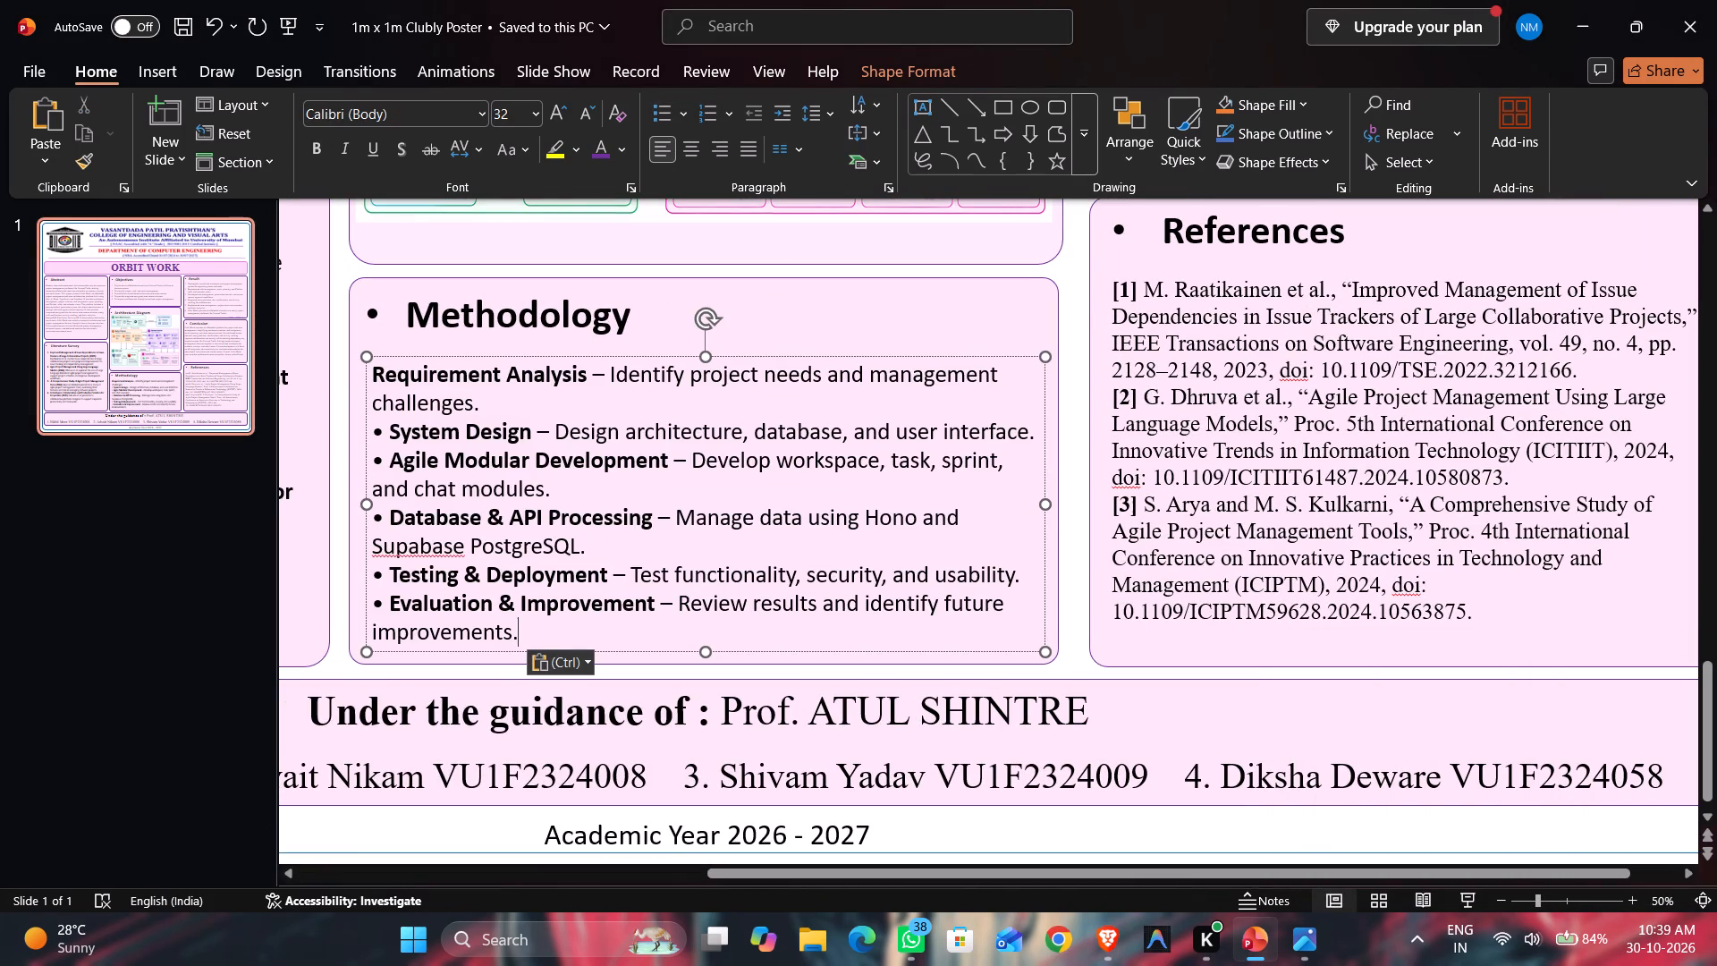
Delete the pasted bullet characters before System Design, Agile Modular Development, Database & API Processing and Testing & Deployment.
click(374, 373)
click(392, 431)
key(BackSpace)
key(BackSpace)
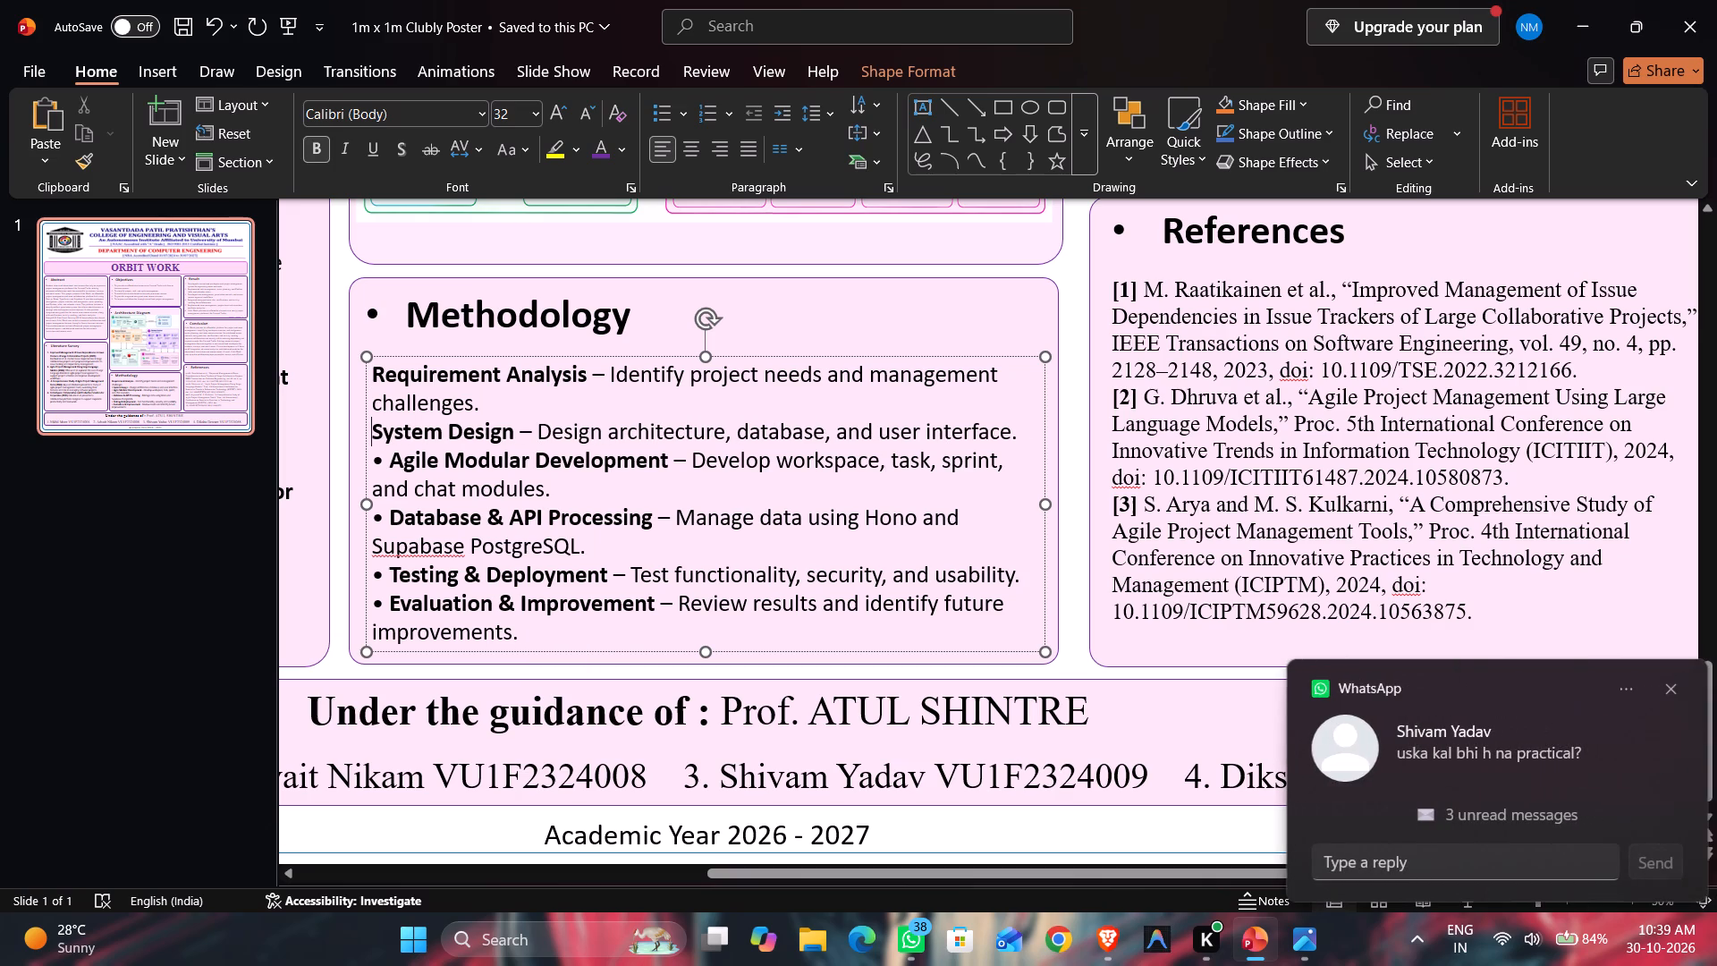
key(Down)
key(Down)
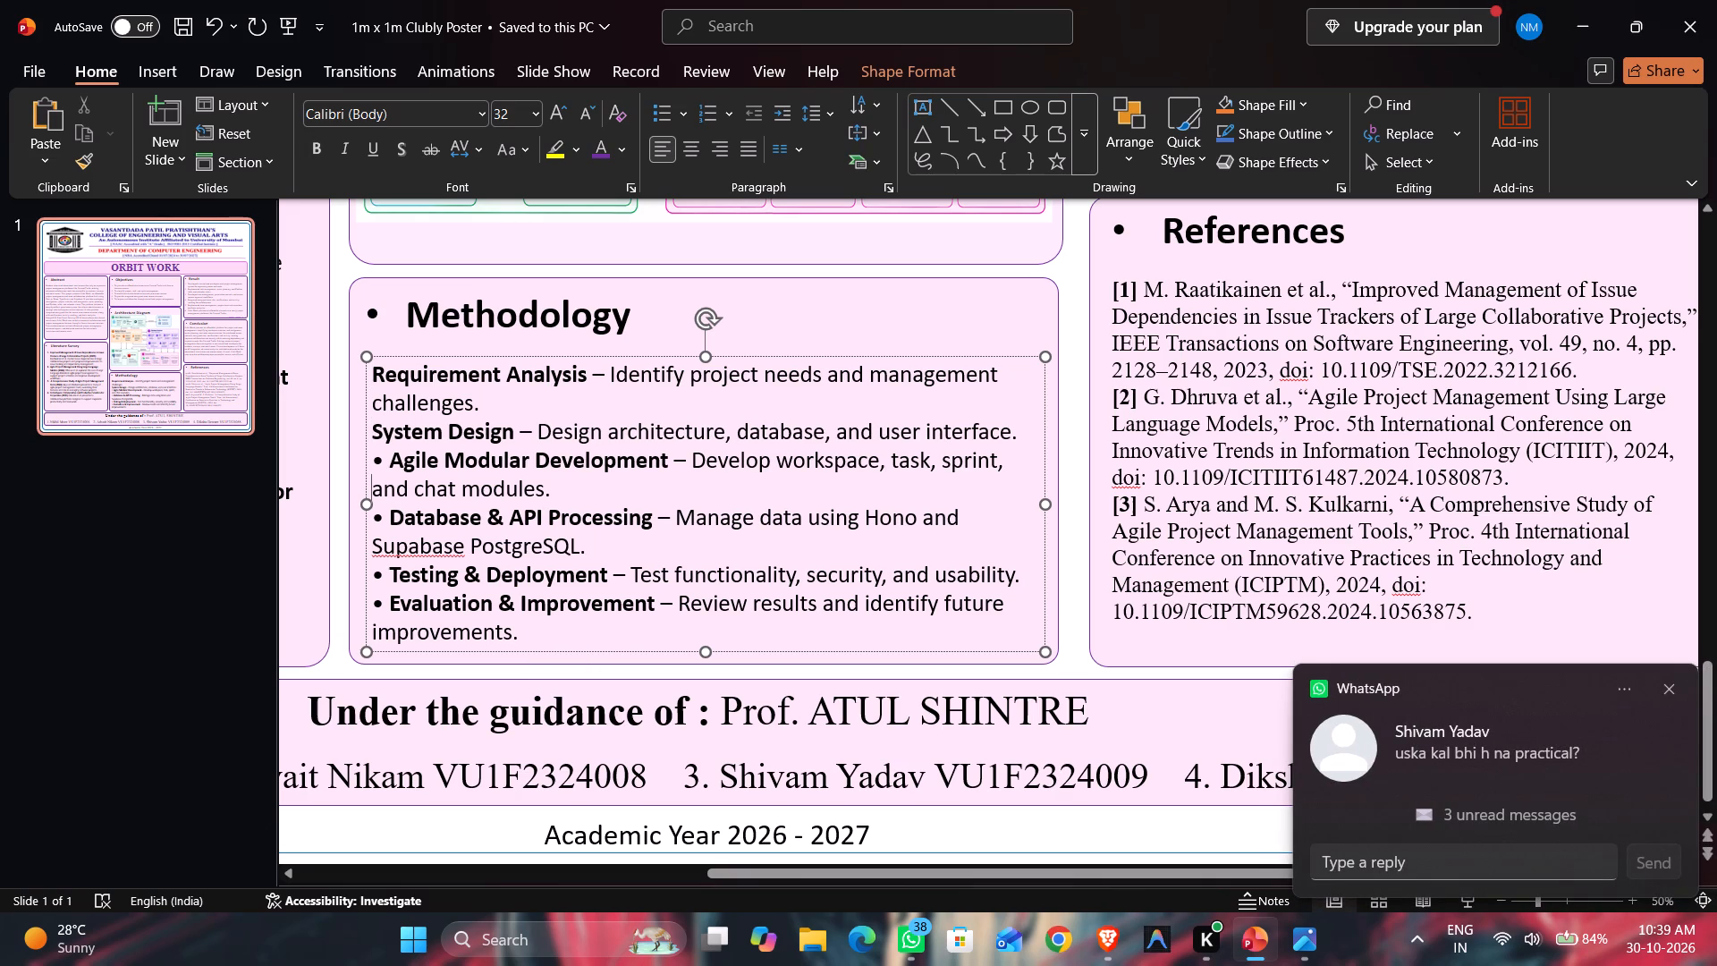
key(Up)
key(Right)
key(Right)
key(BackSpace)
key(BackSpace)
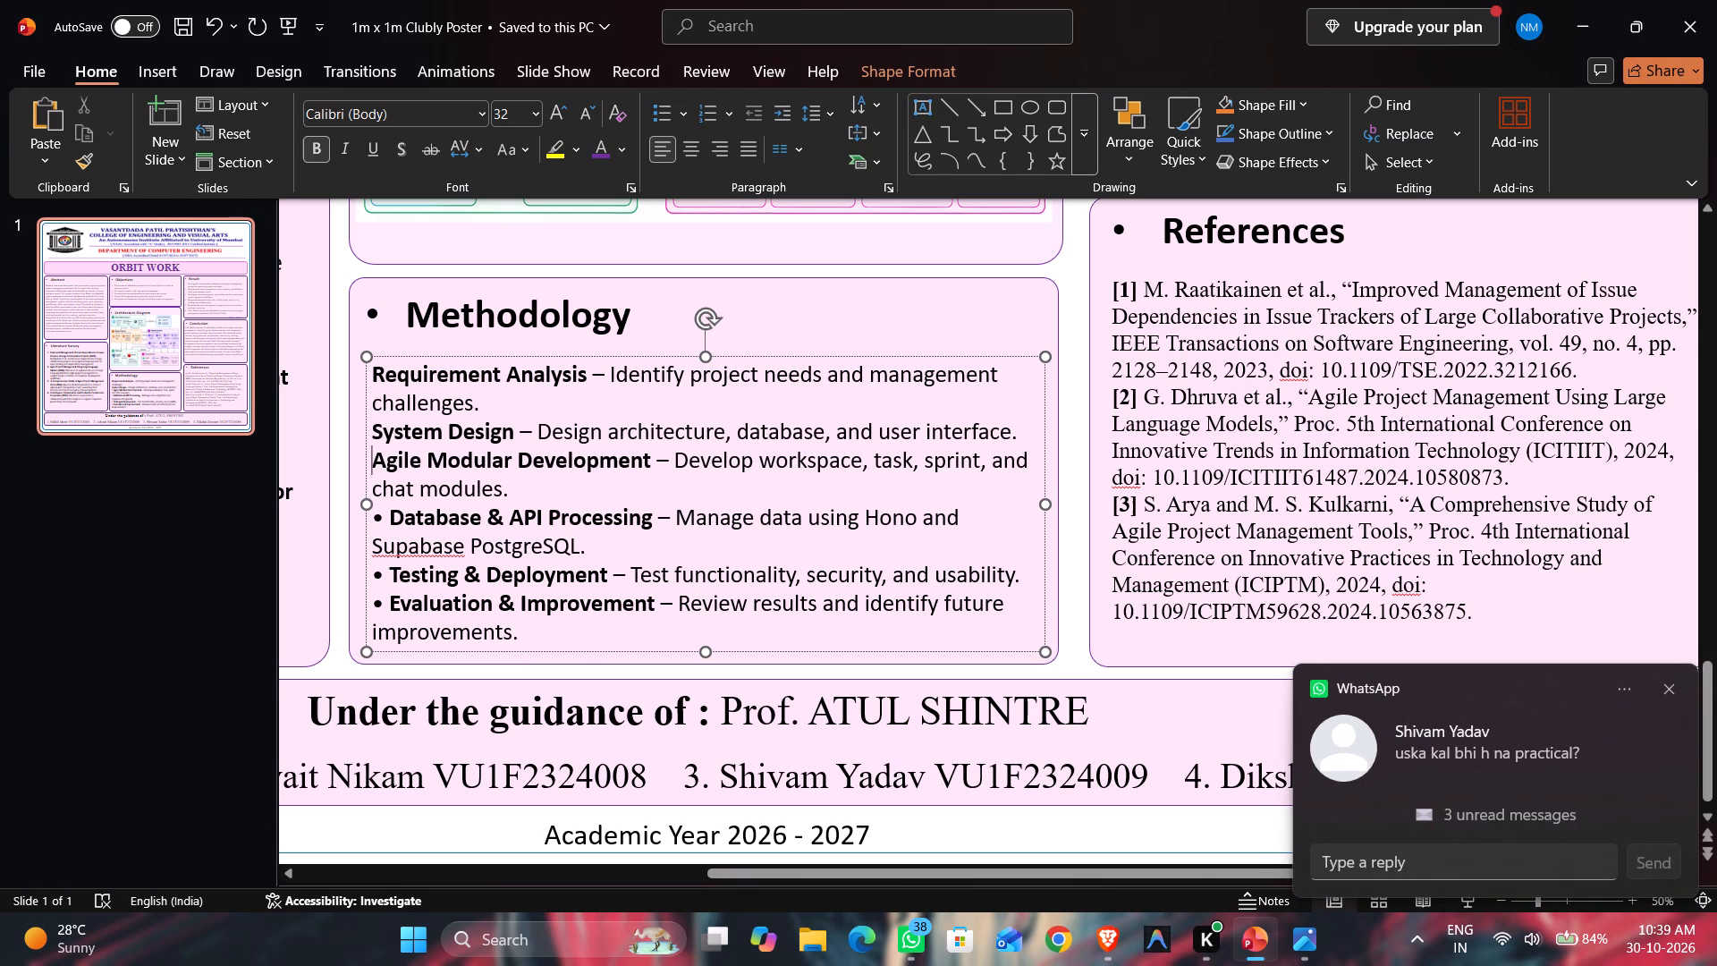
click(392, 521)
key(BackSpace)
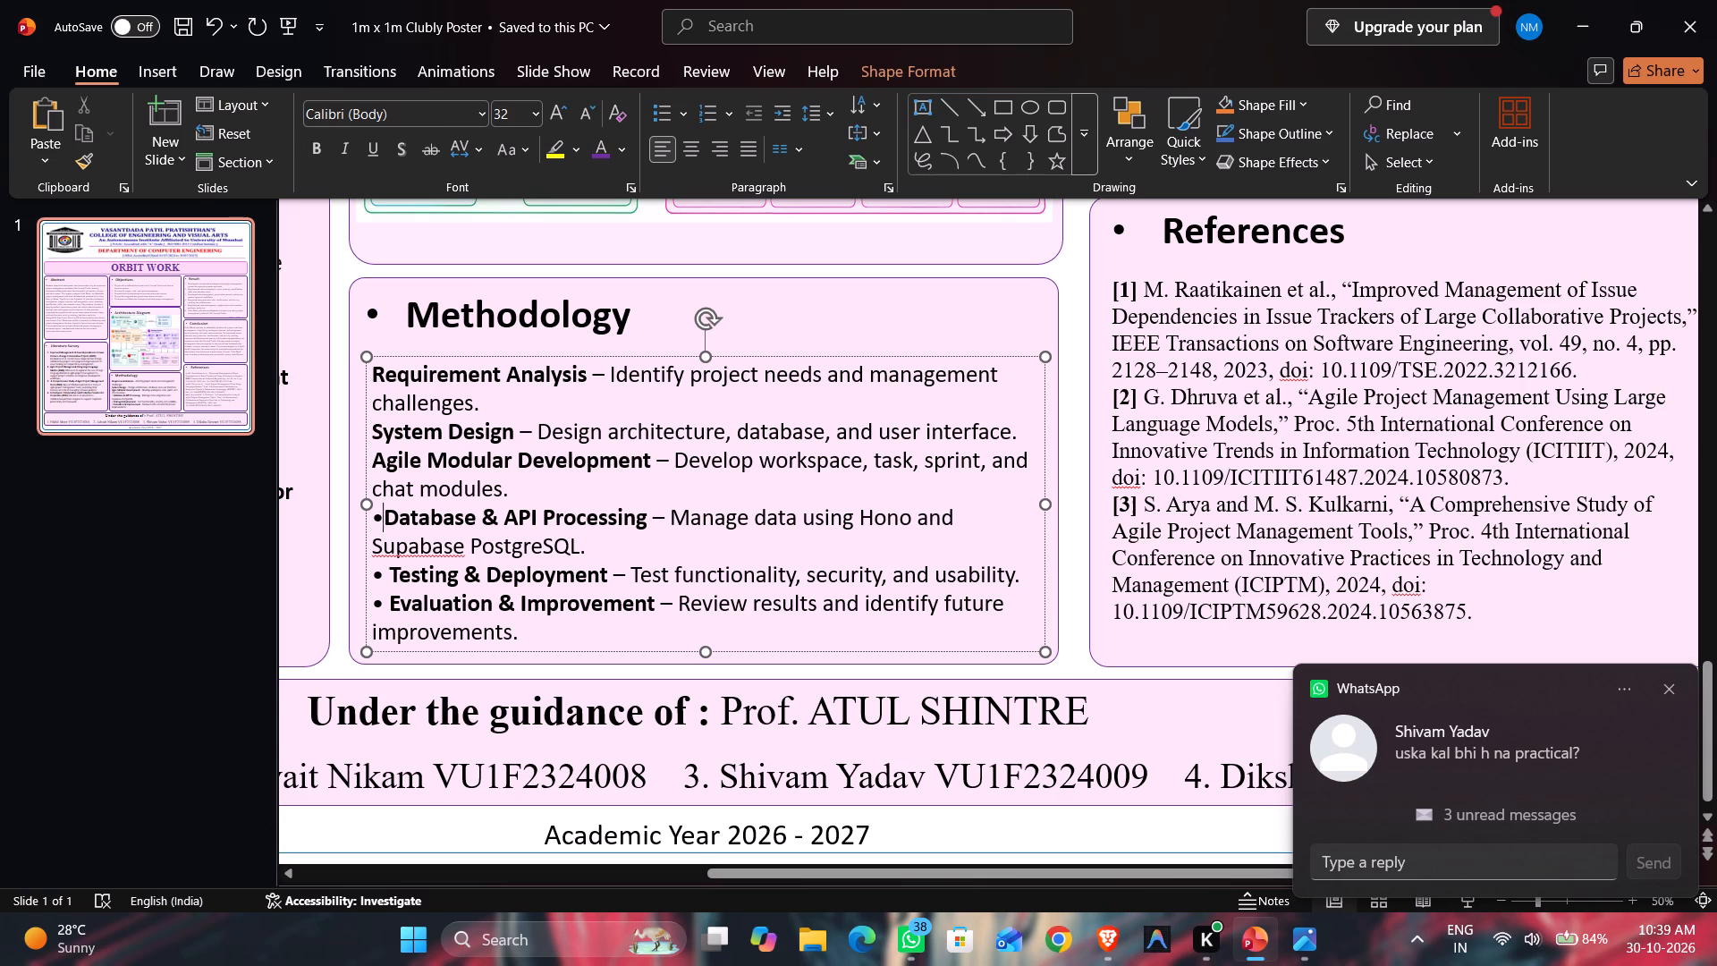
key(BackSpace)
click(391, 576)
key(BackSpace)
key(BackSpace)
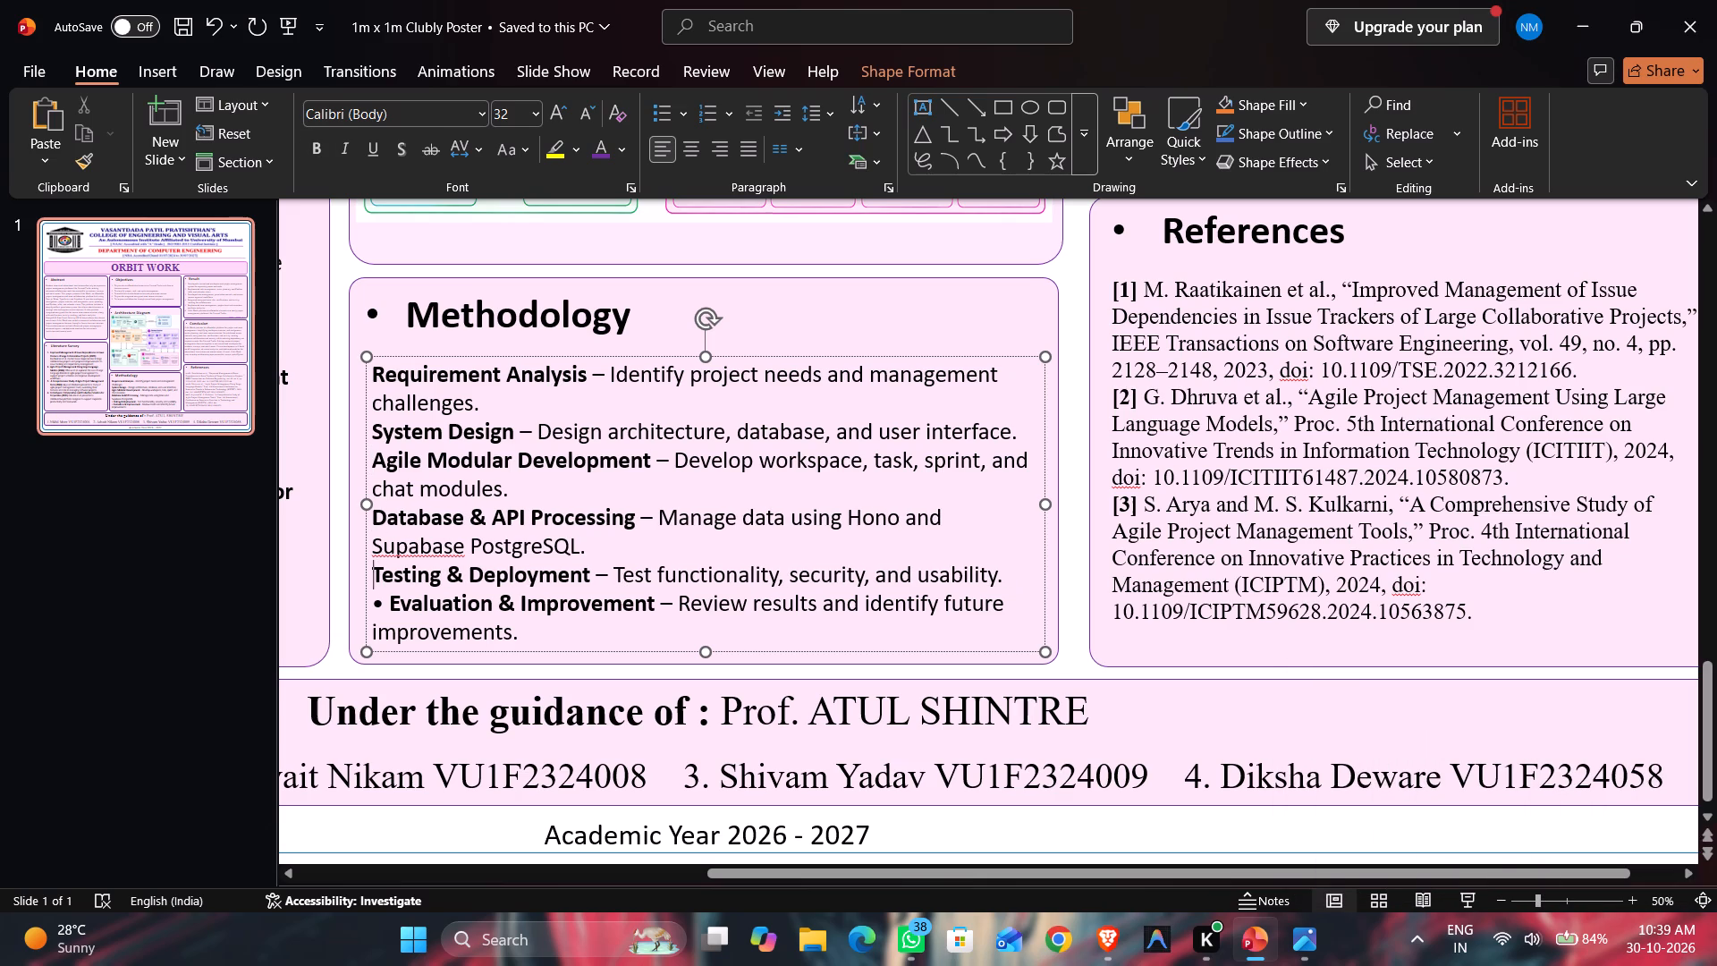
Delete the pasted bullet character and space before Evaluation & Improvement in the Methodology list.
click(390, 599)
key(BackSpace)
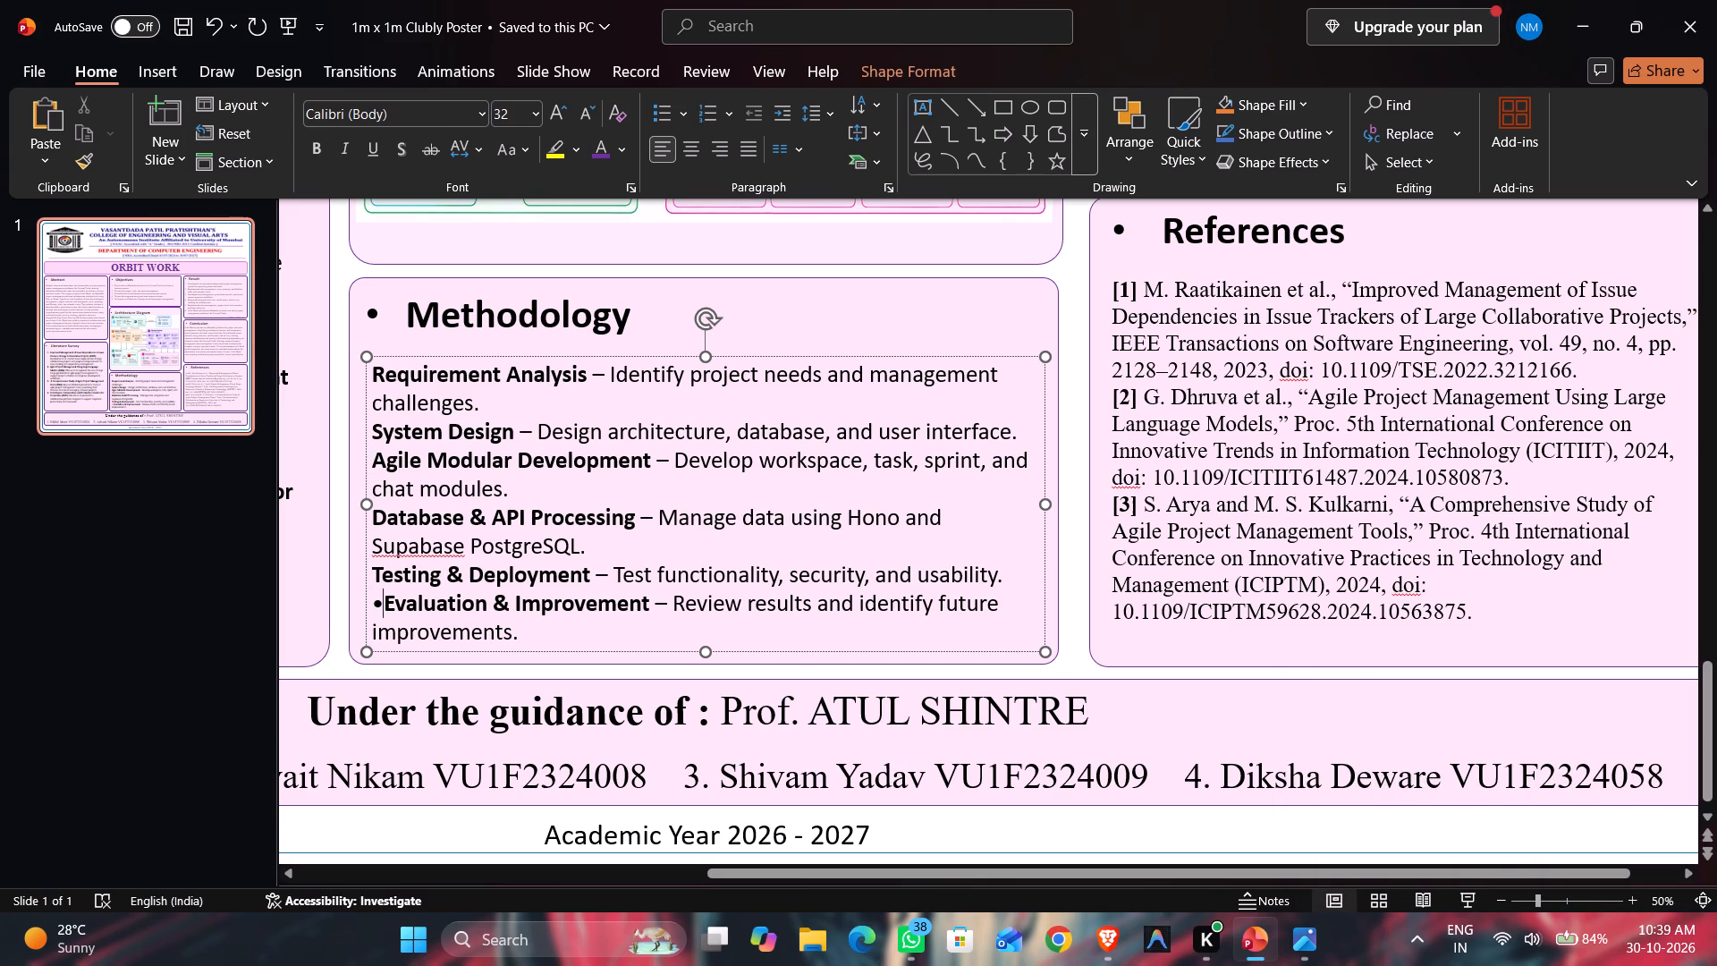
key(BackSpace)
Format the whole Methodology list as round bullets in Times New Roman.
key(ctrl+a)
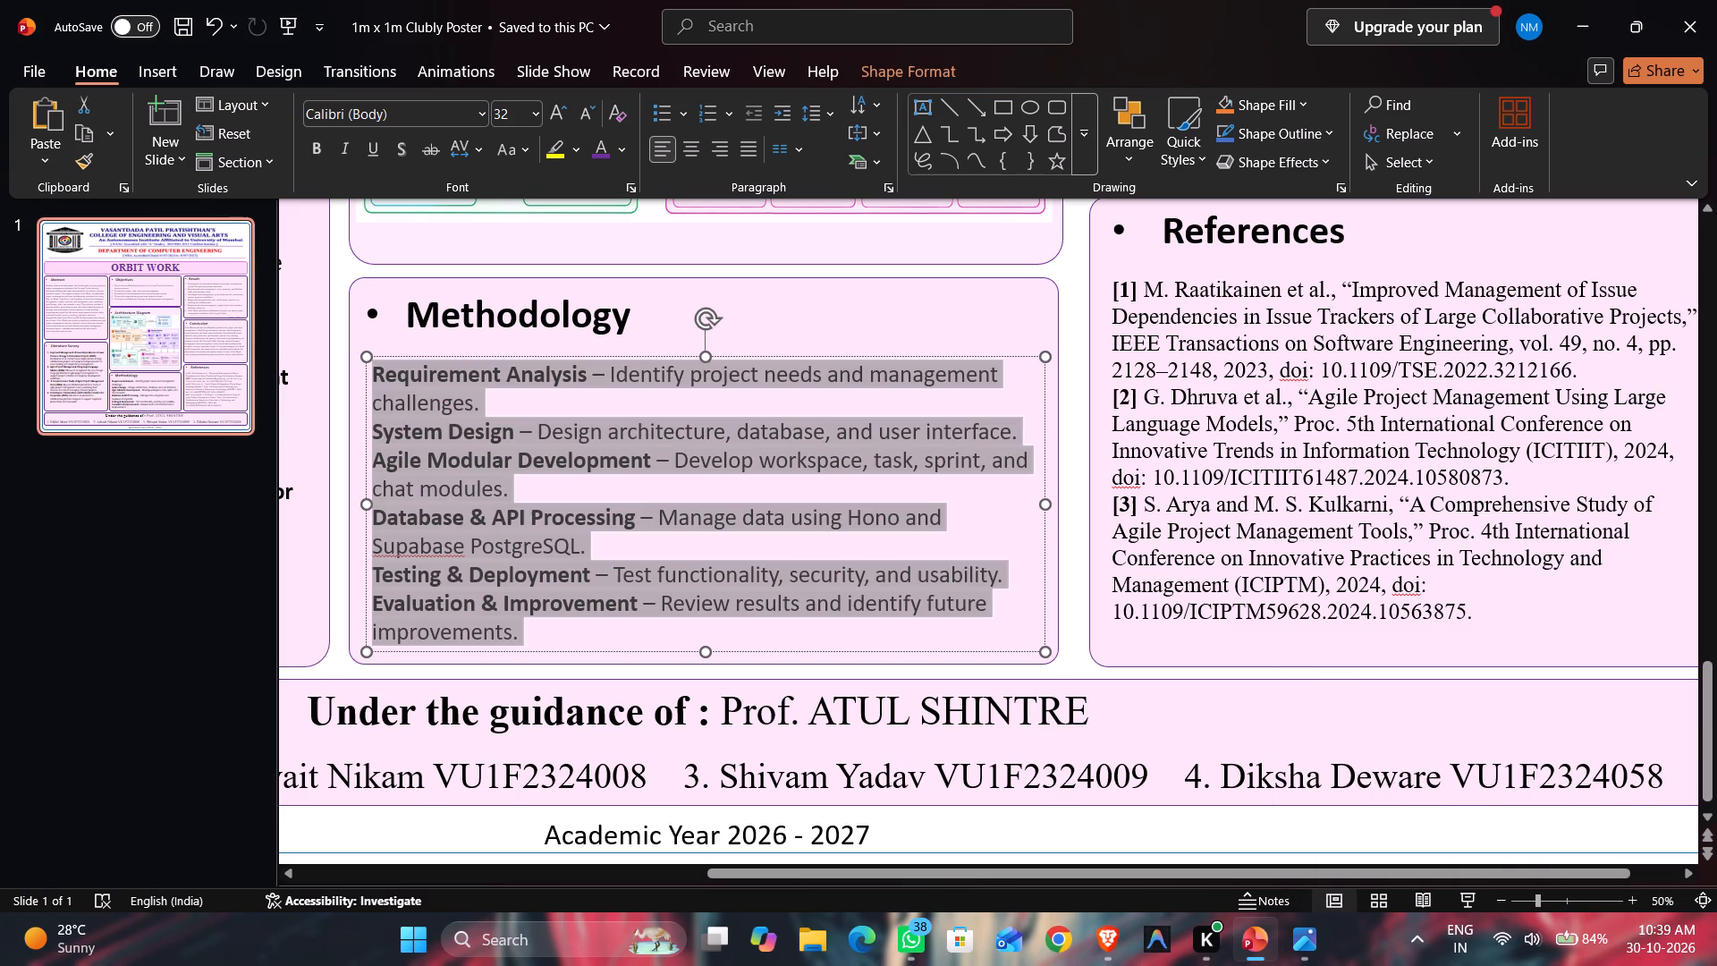
click(666, 121)
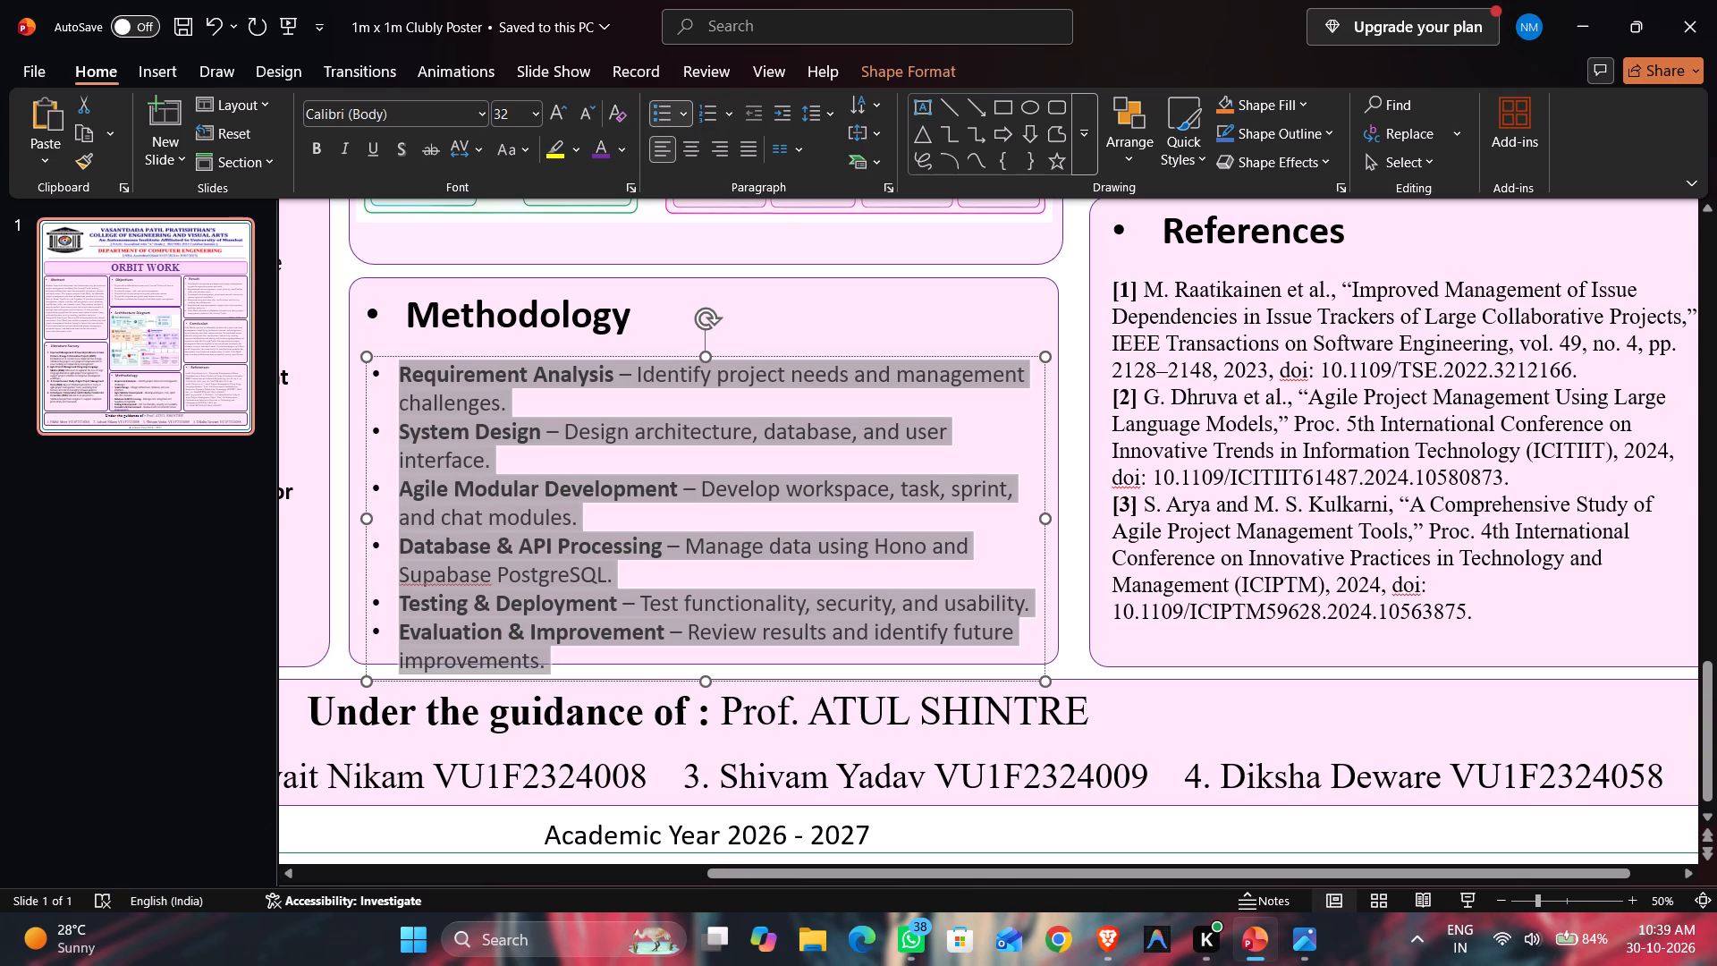
click(485, 107)
click(409, 270)
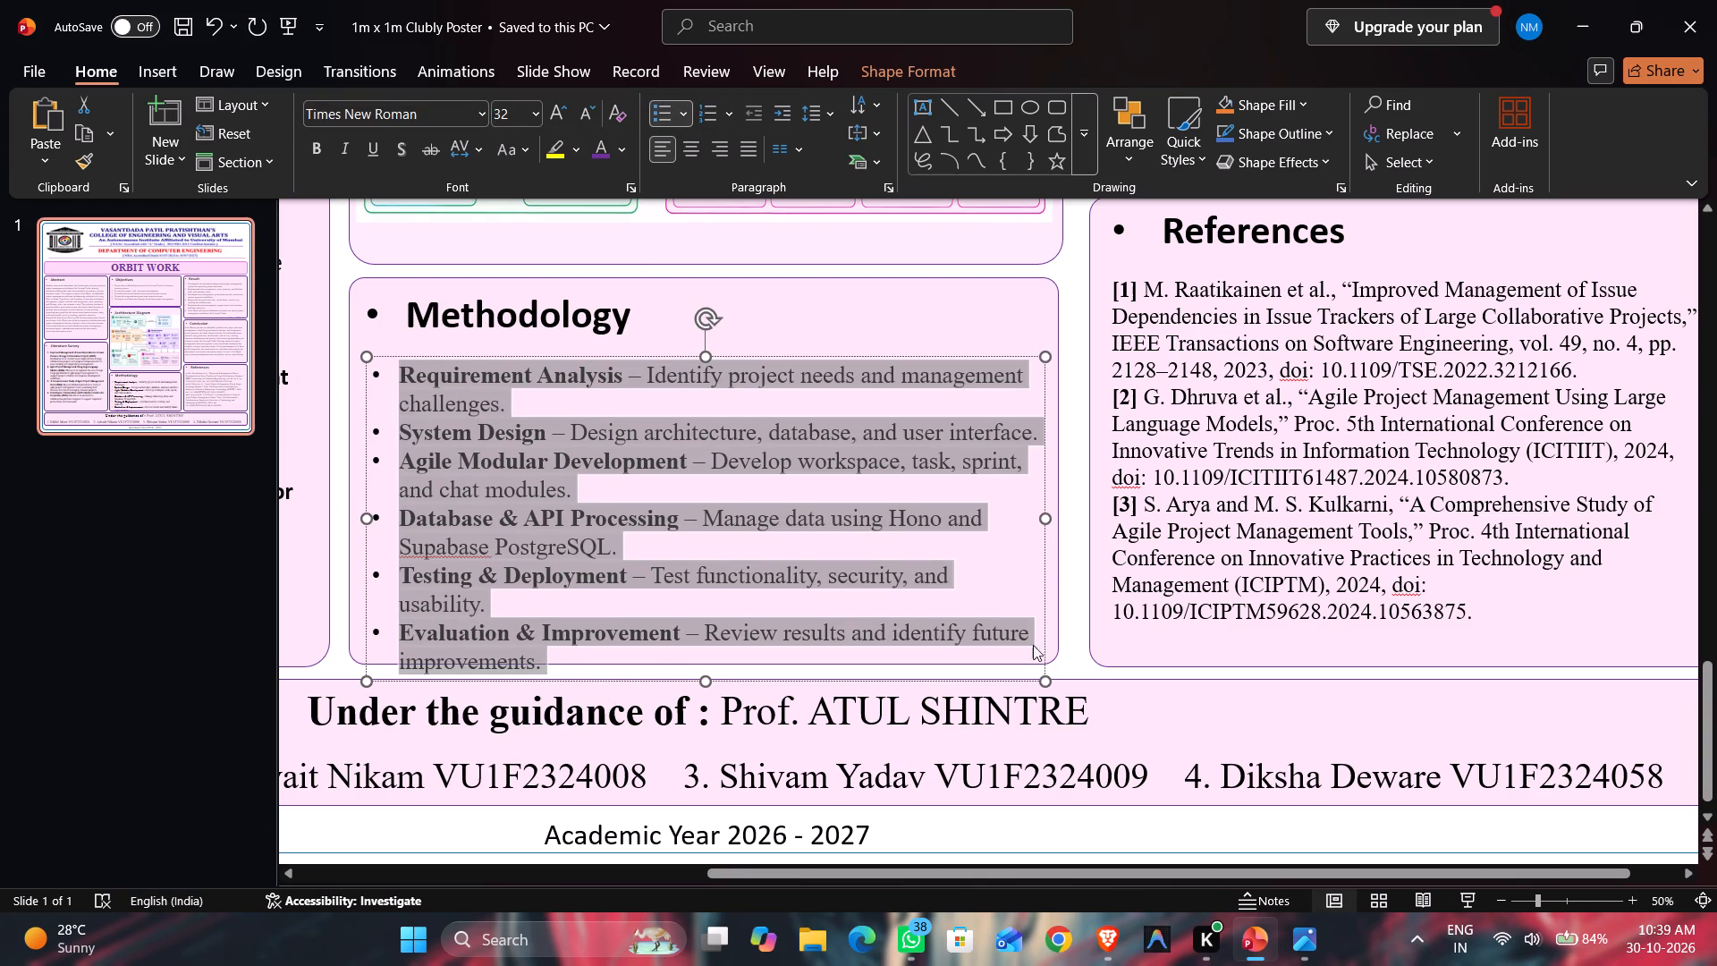
click(1077, 672)
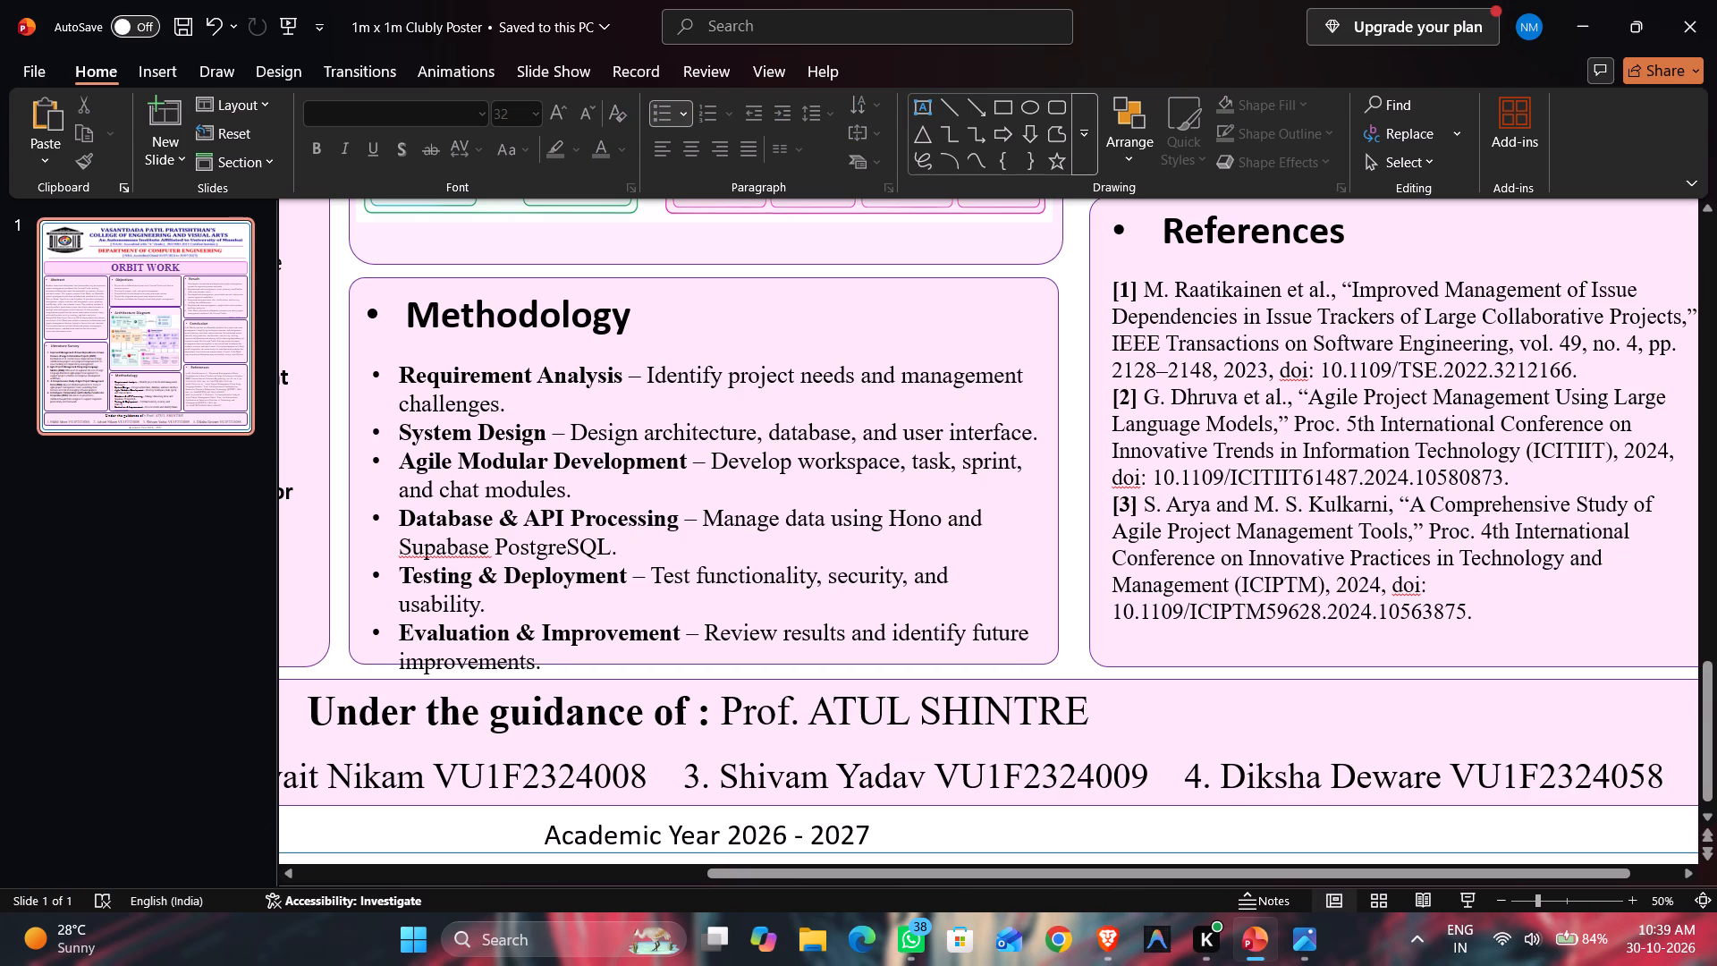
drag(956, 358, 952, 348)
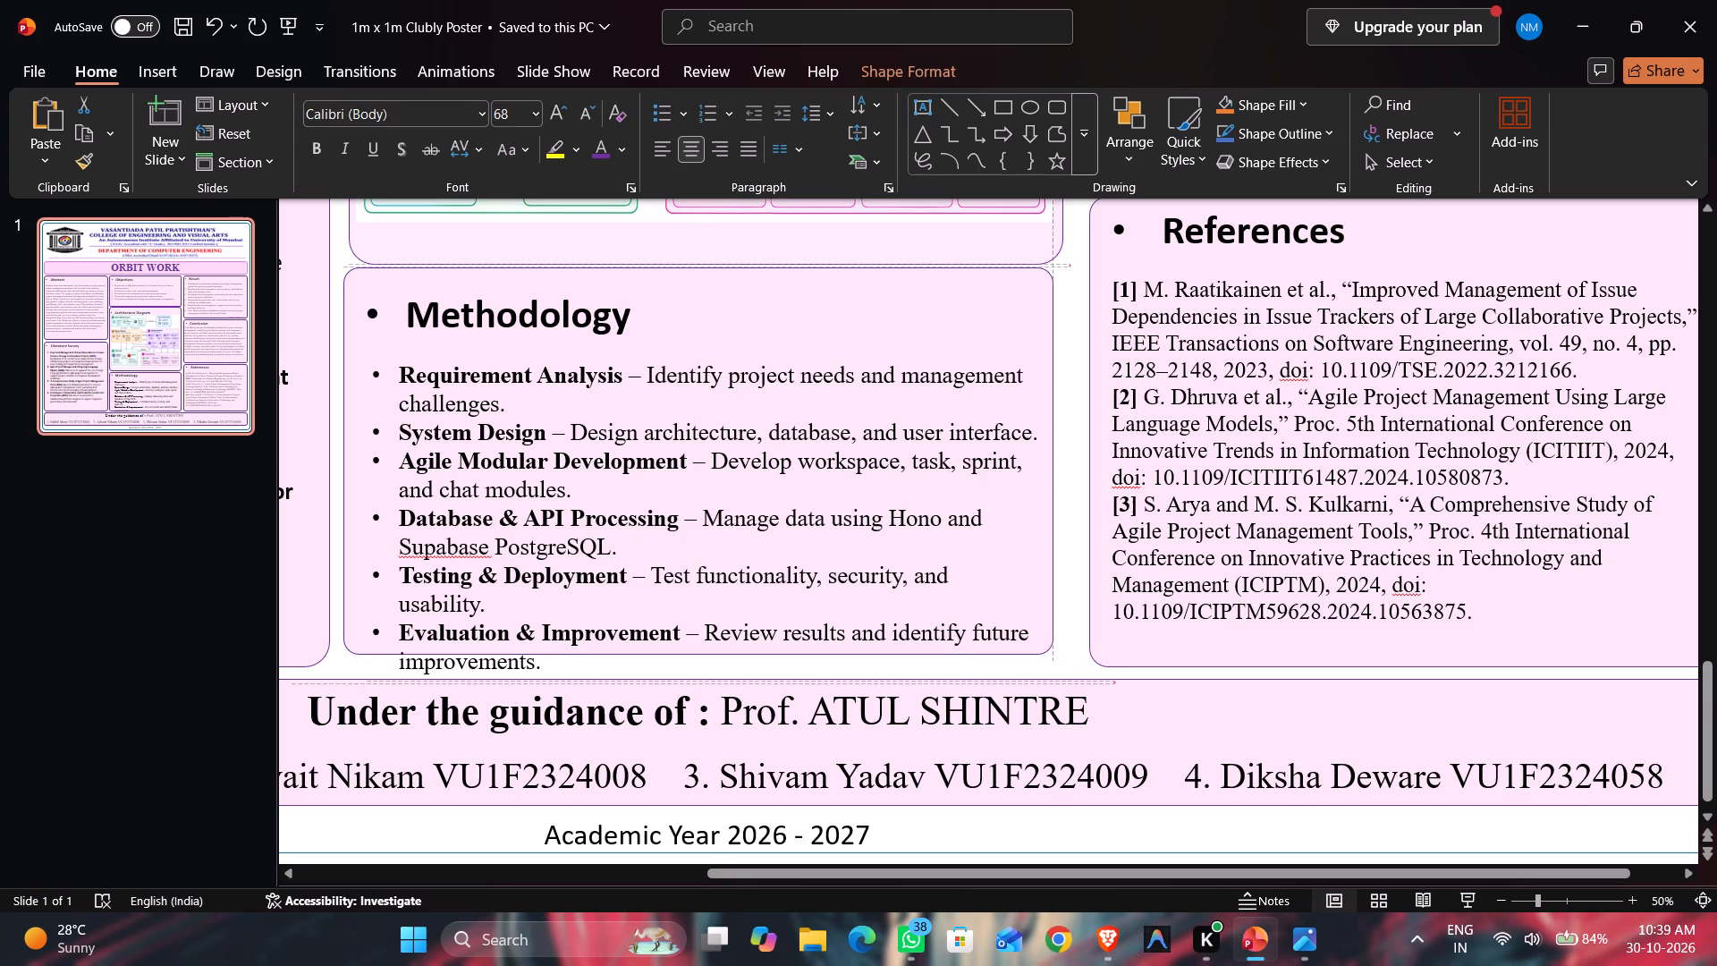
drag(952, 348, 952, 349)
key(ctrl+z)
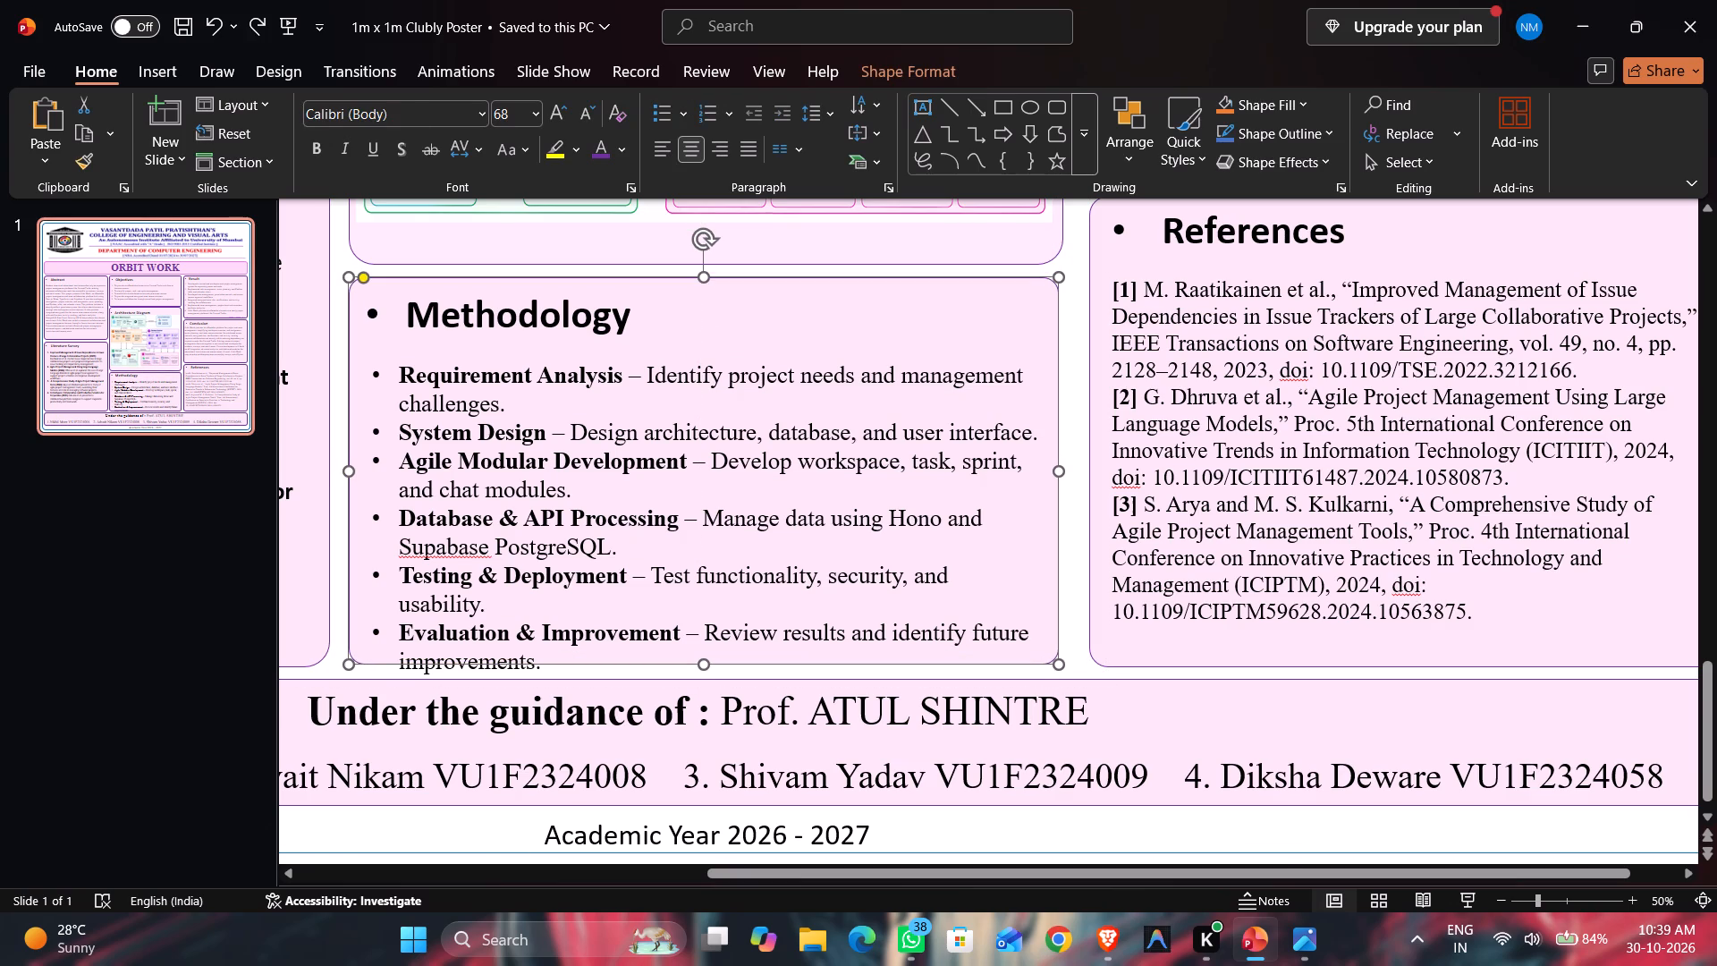
Move the Methodology list's text box up, close beneath its heading, so all six points fit inside the section frame.
double_click(897, 412)
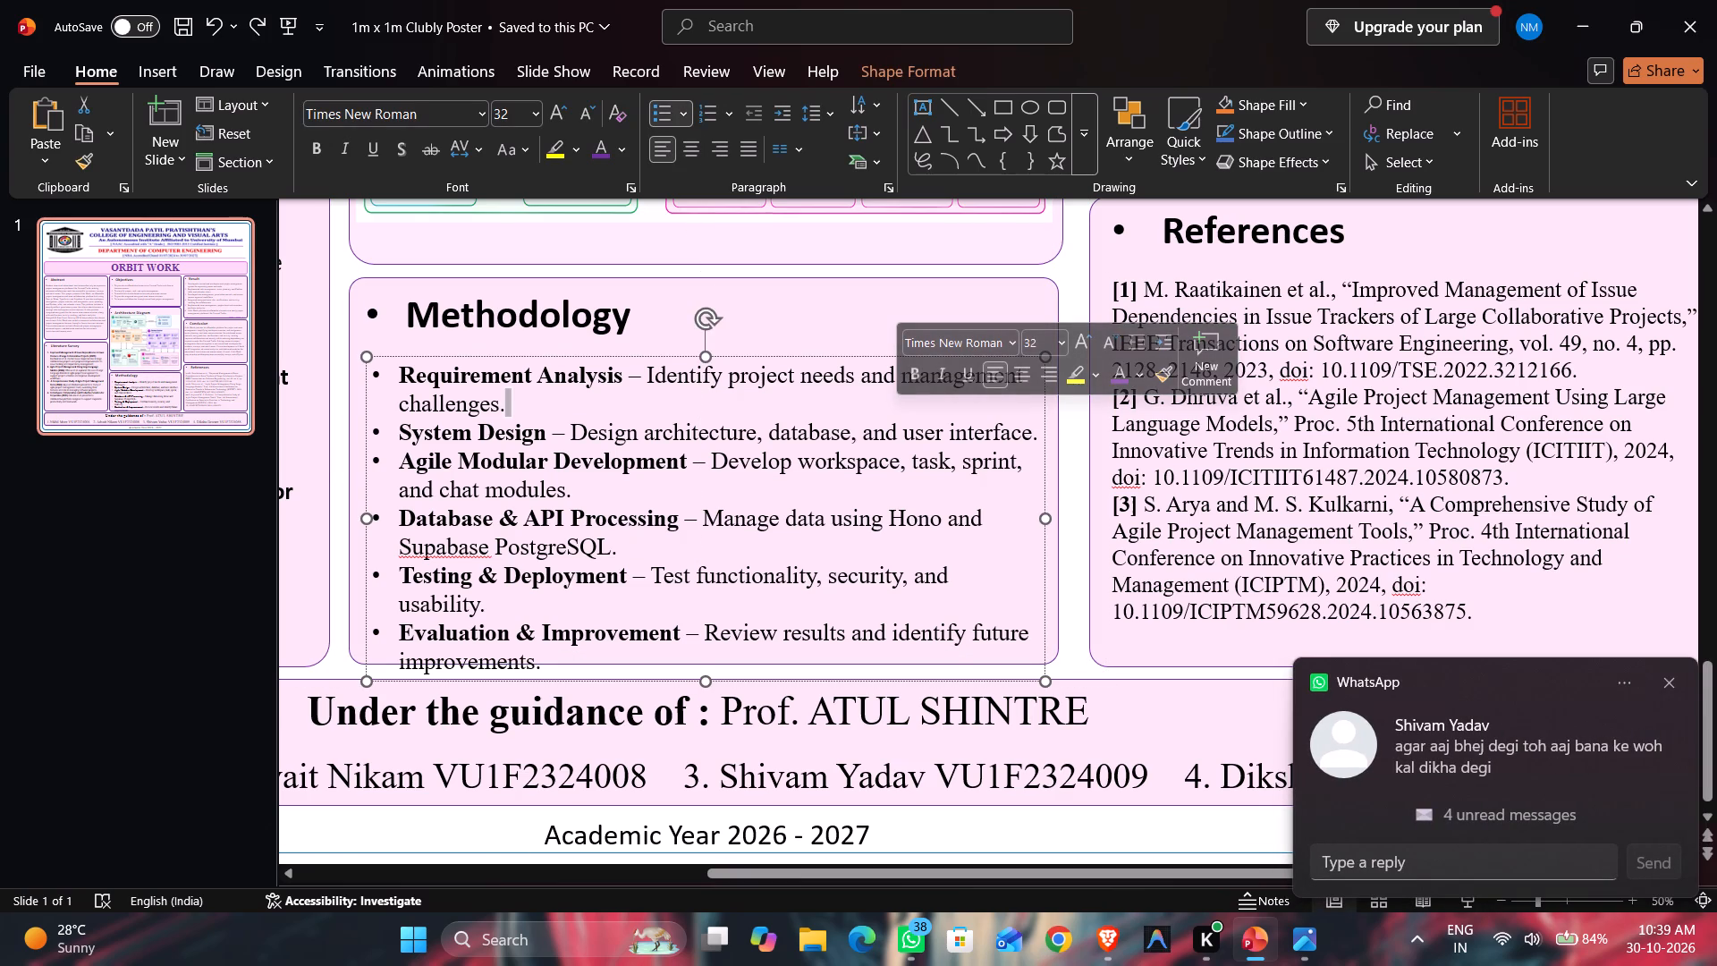
drag(860, 359, 859, 339)
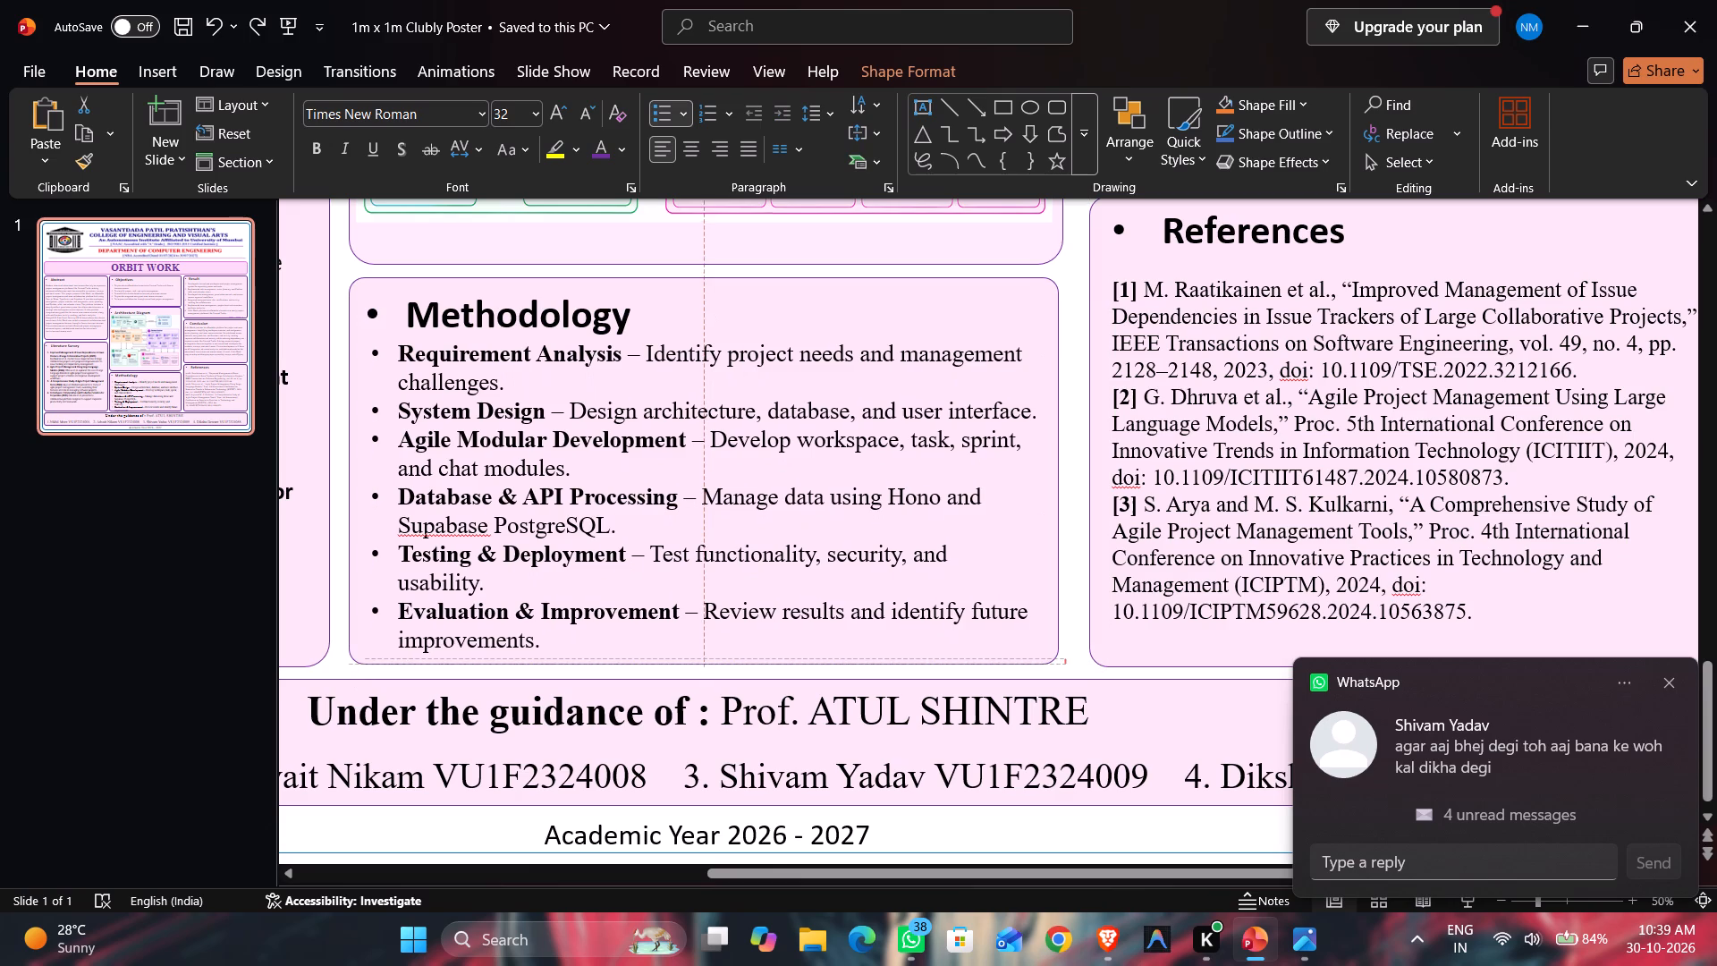
drag(859, 339, 858, 343)
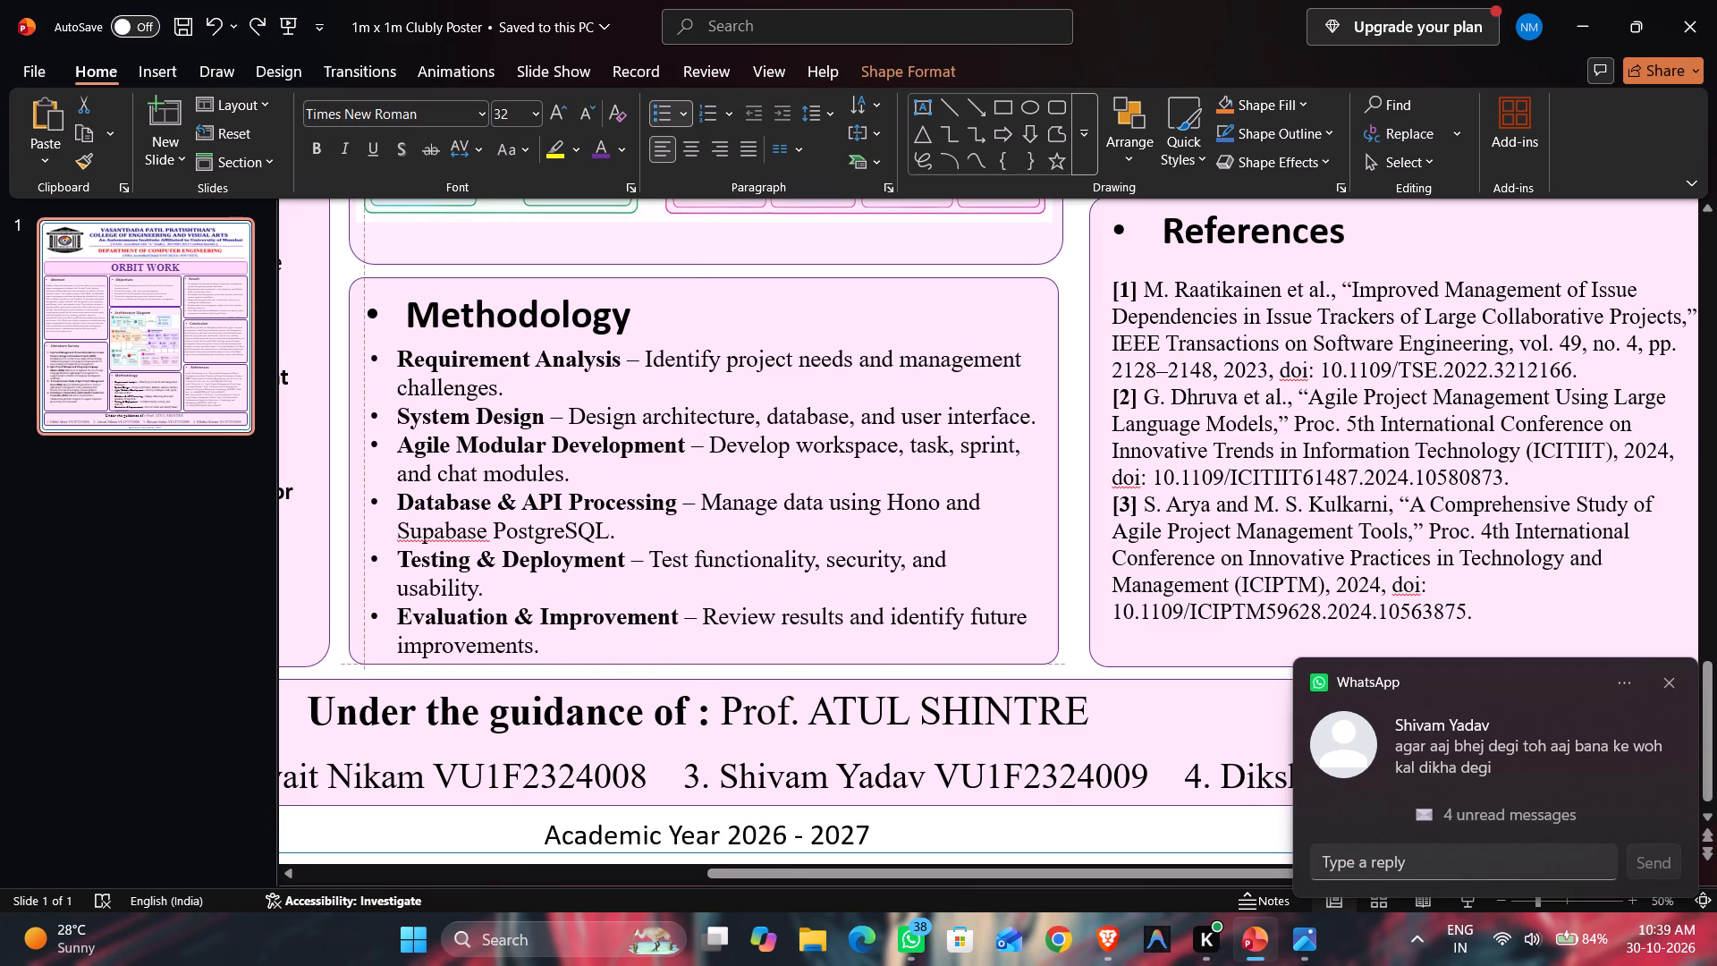
drag(858, 343, 857, 343)
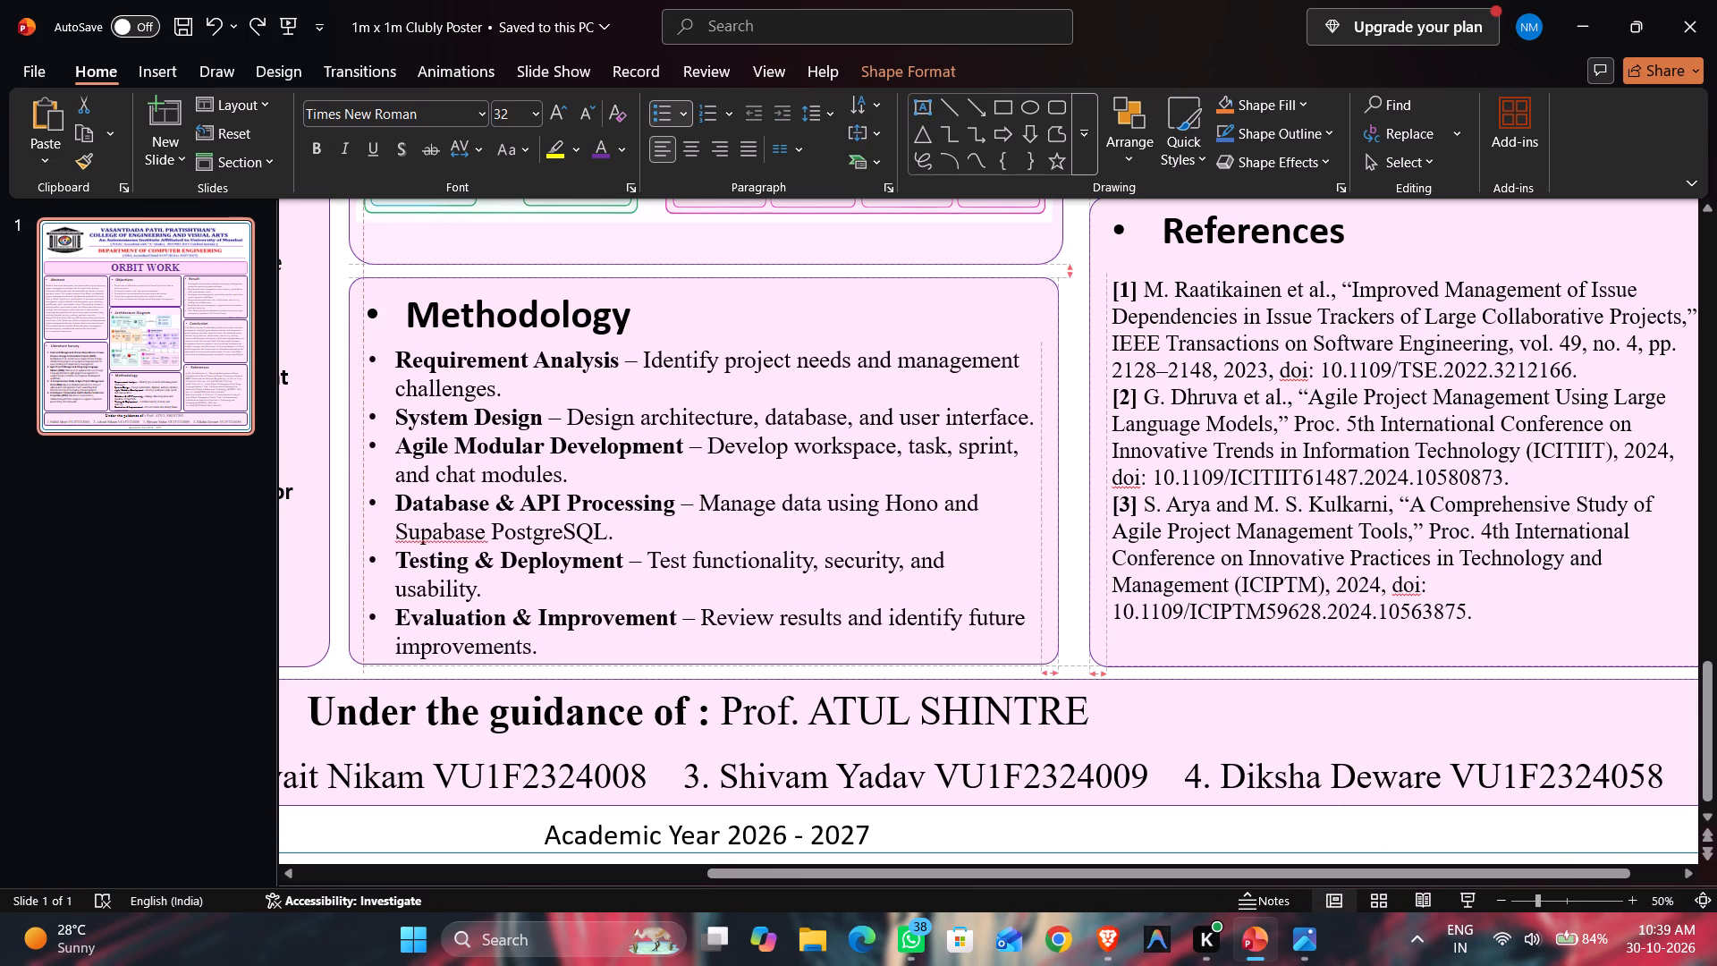
drag(857, 343, 858, 343)
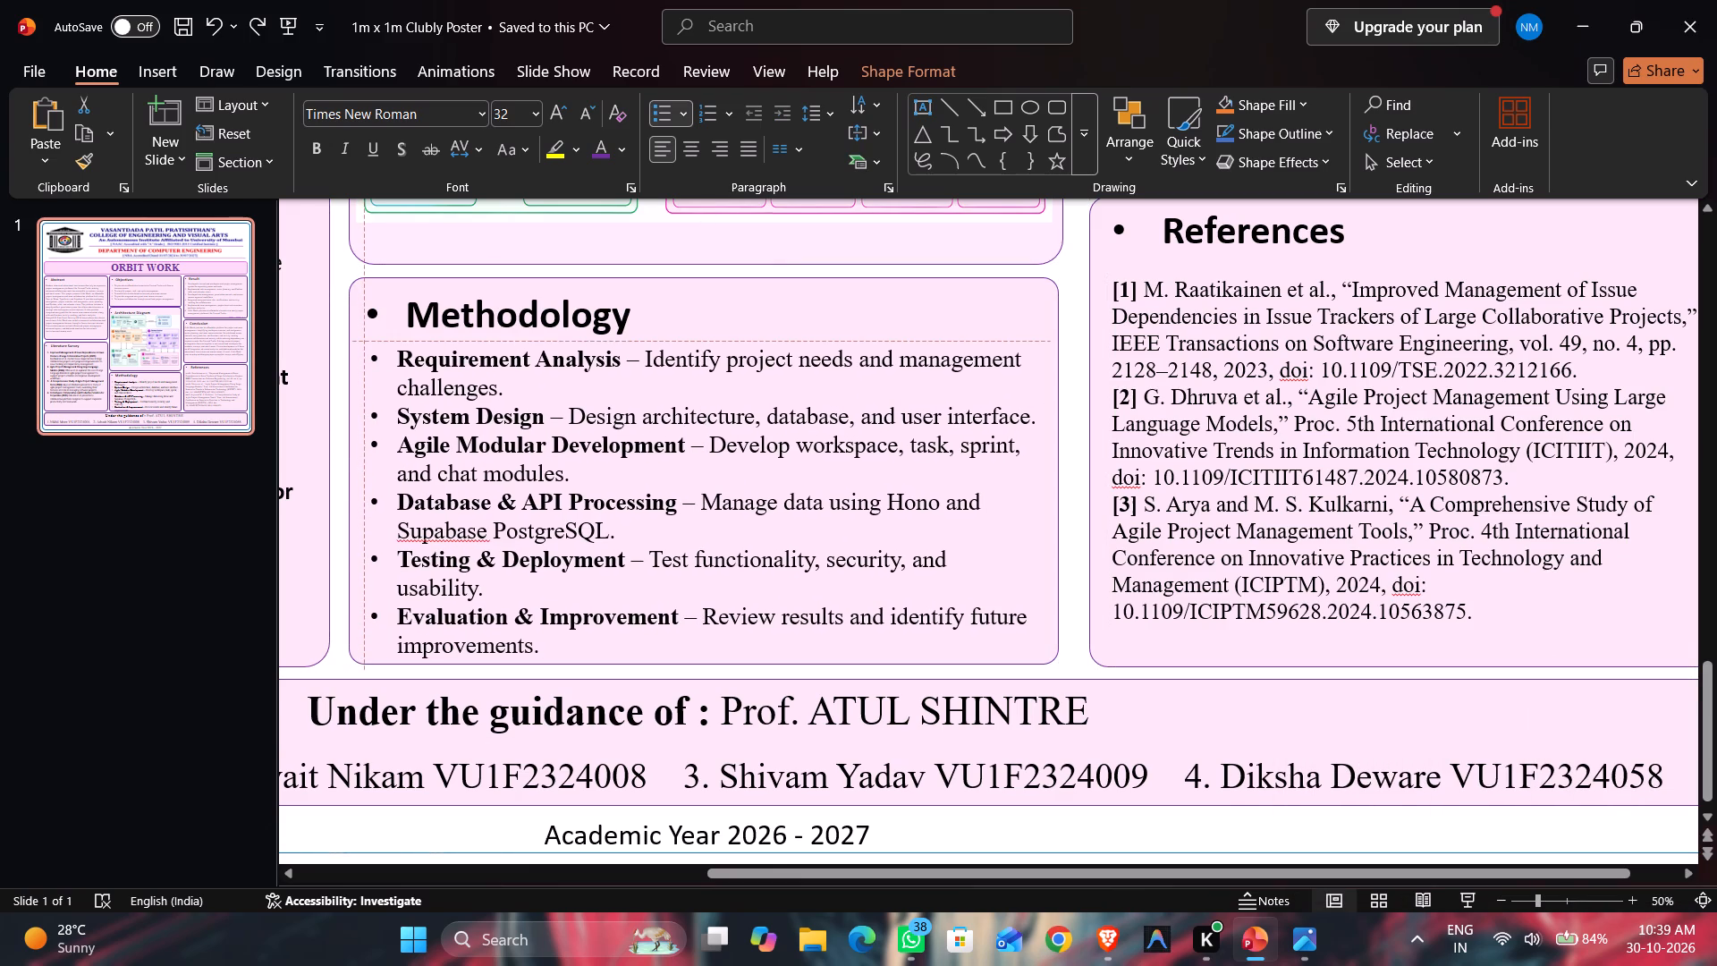
drag(858, 343, 858, 341)
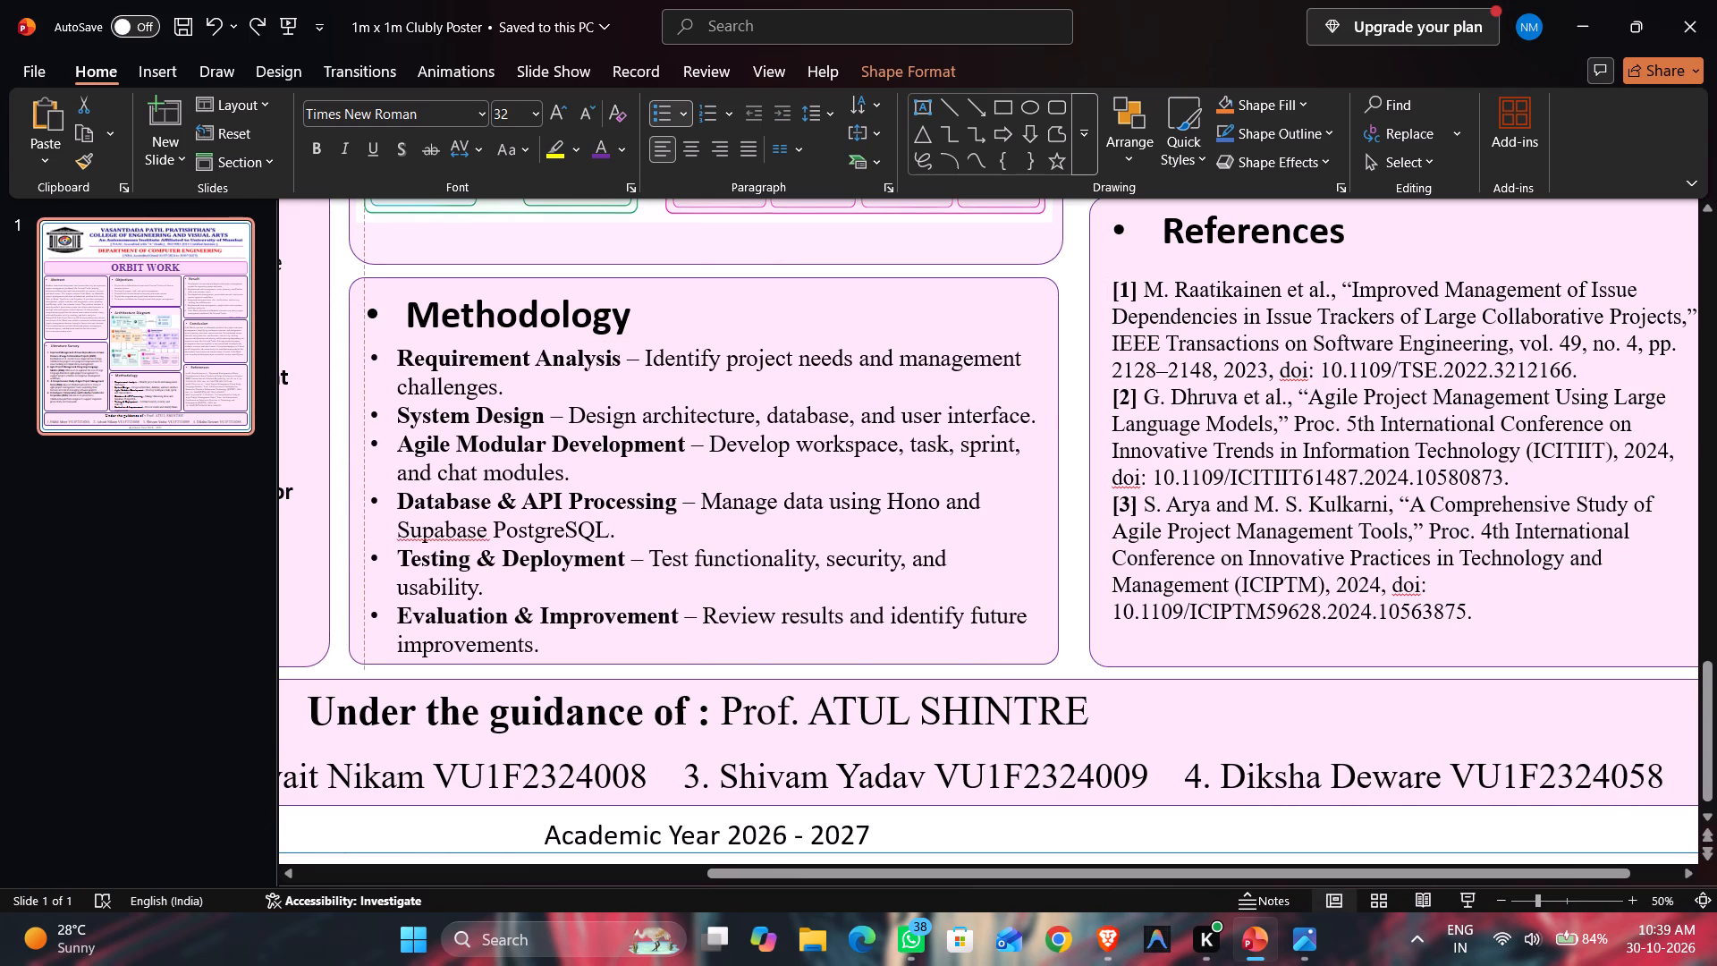
drag(858, 341, 858, 342)
double_click(867, 458)
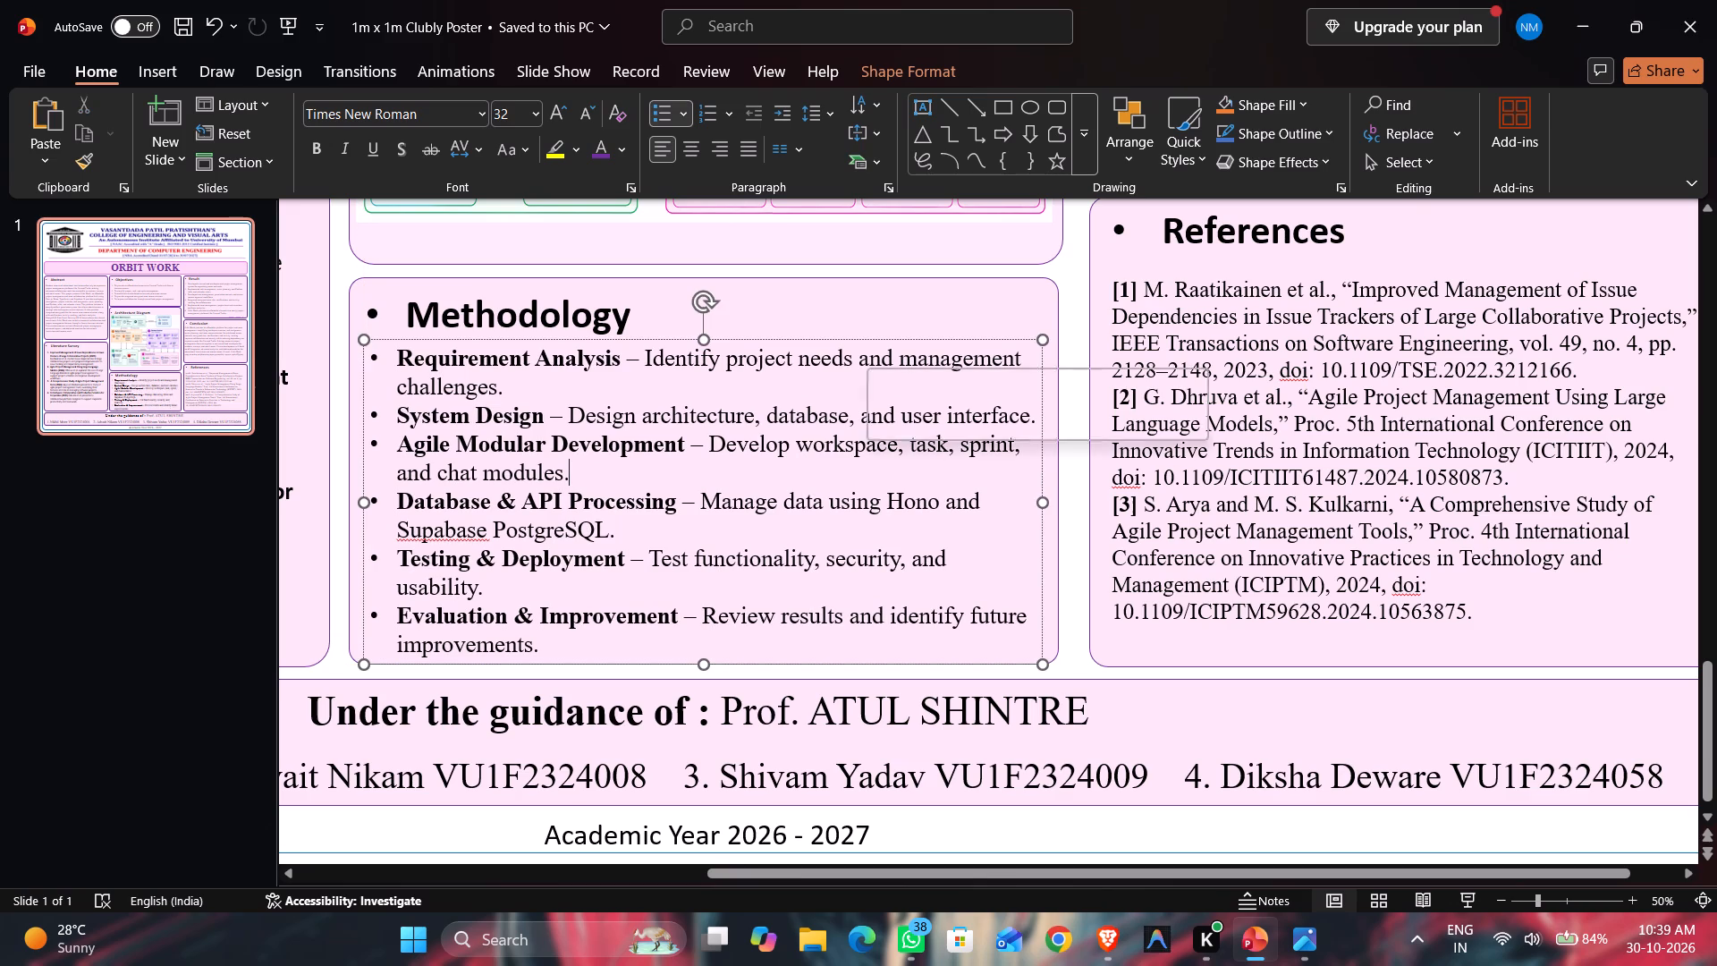
Set all the text in the Methodology list to font size 30.
double_click(808, 439)
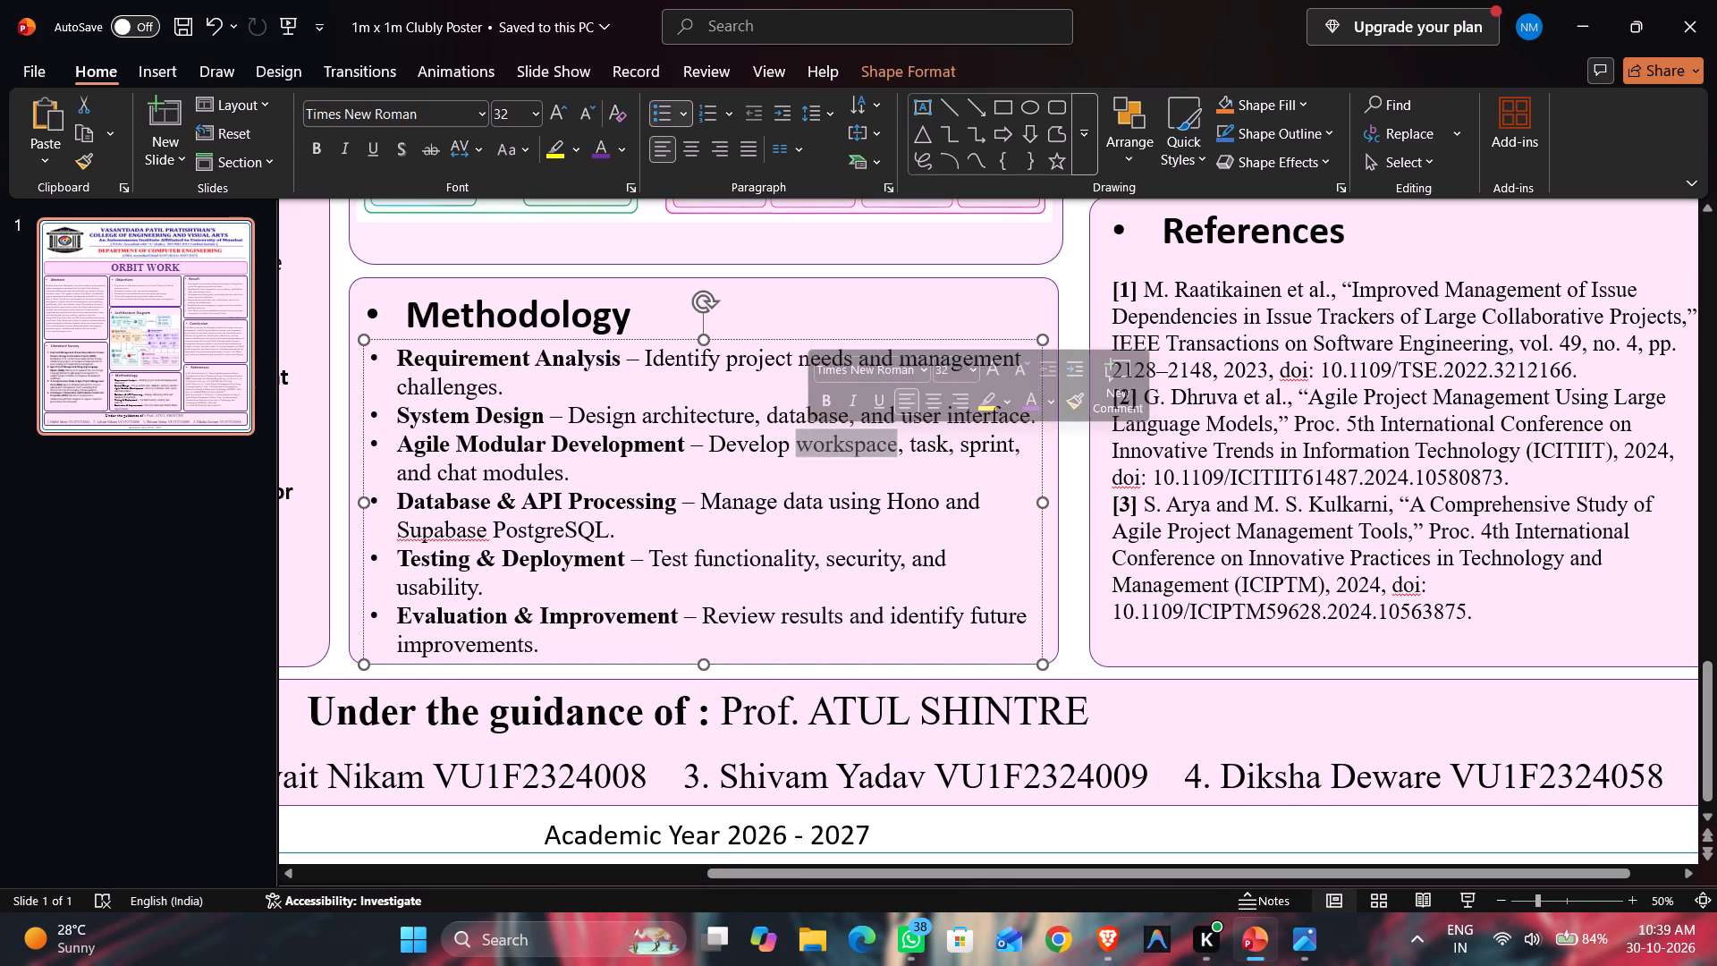
key(ctrl+a)
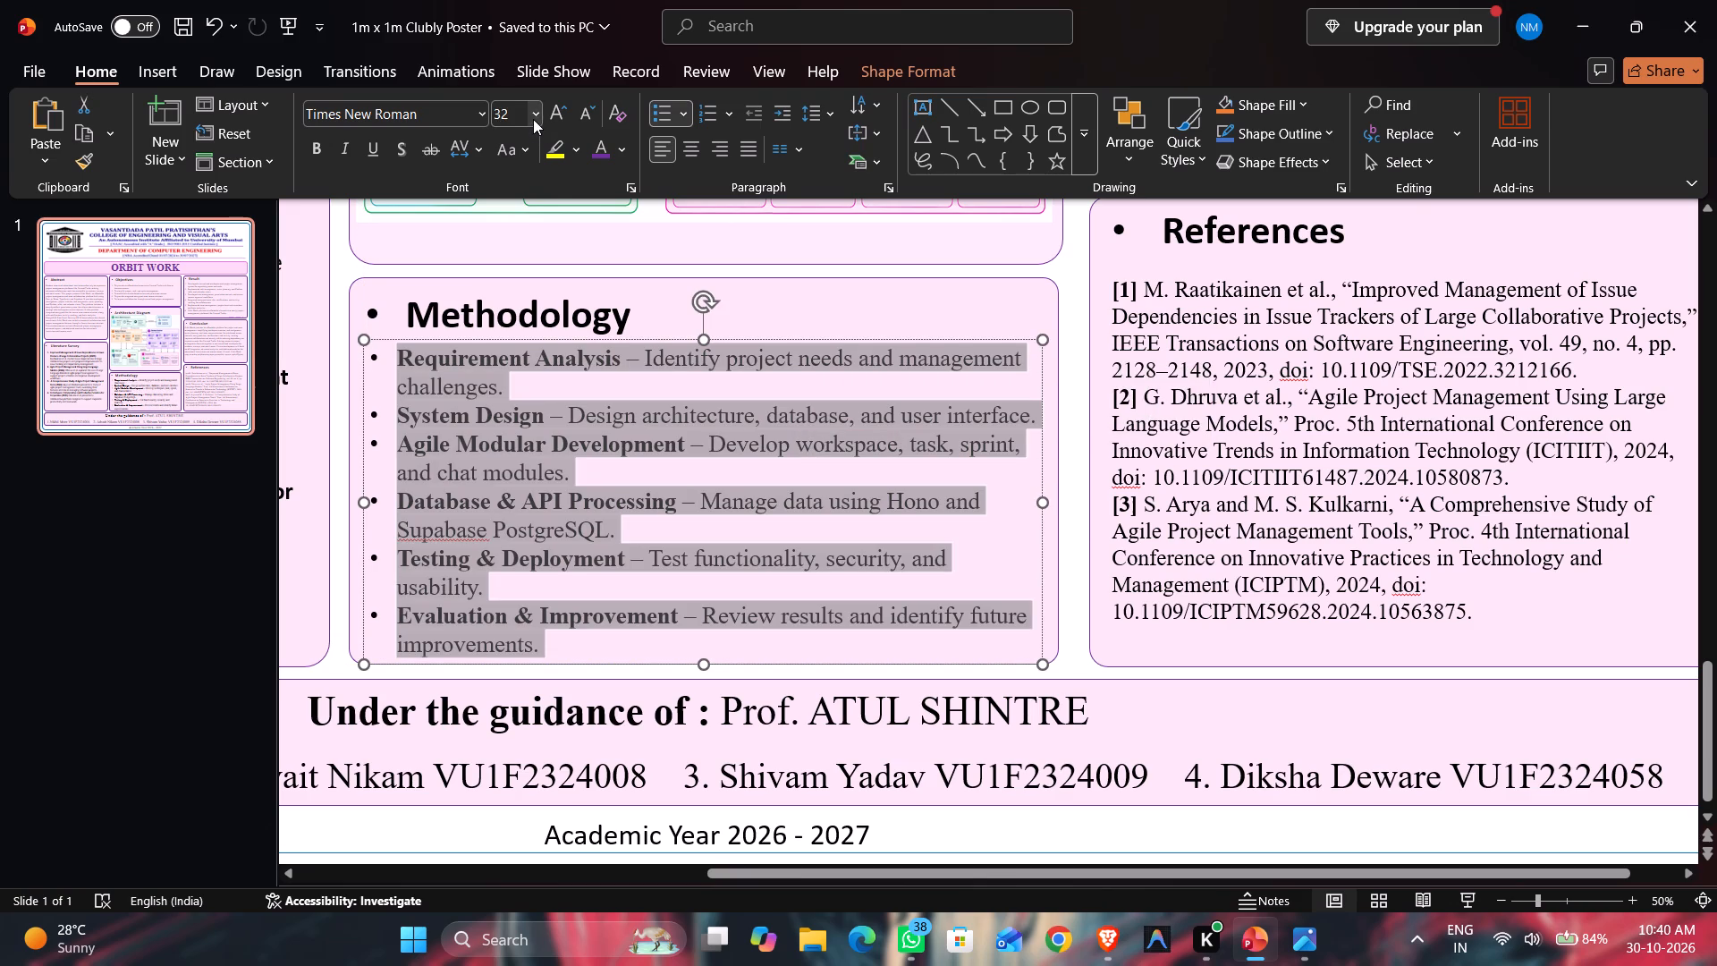
click(533, 119)
text(30)
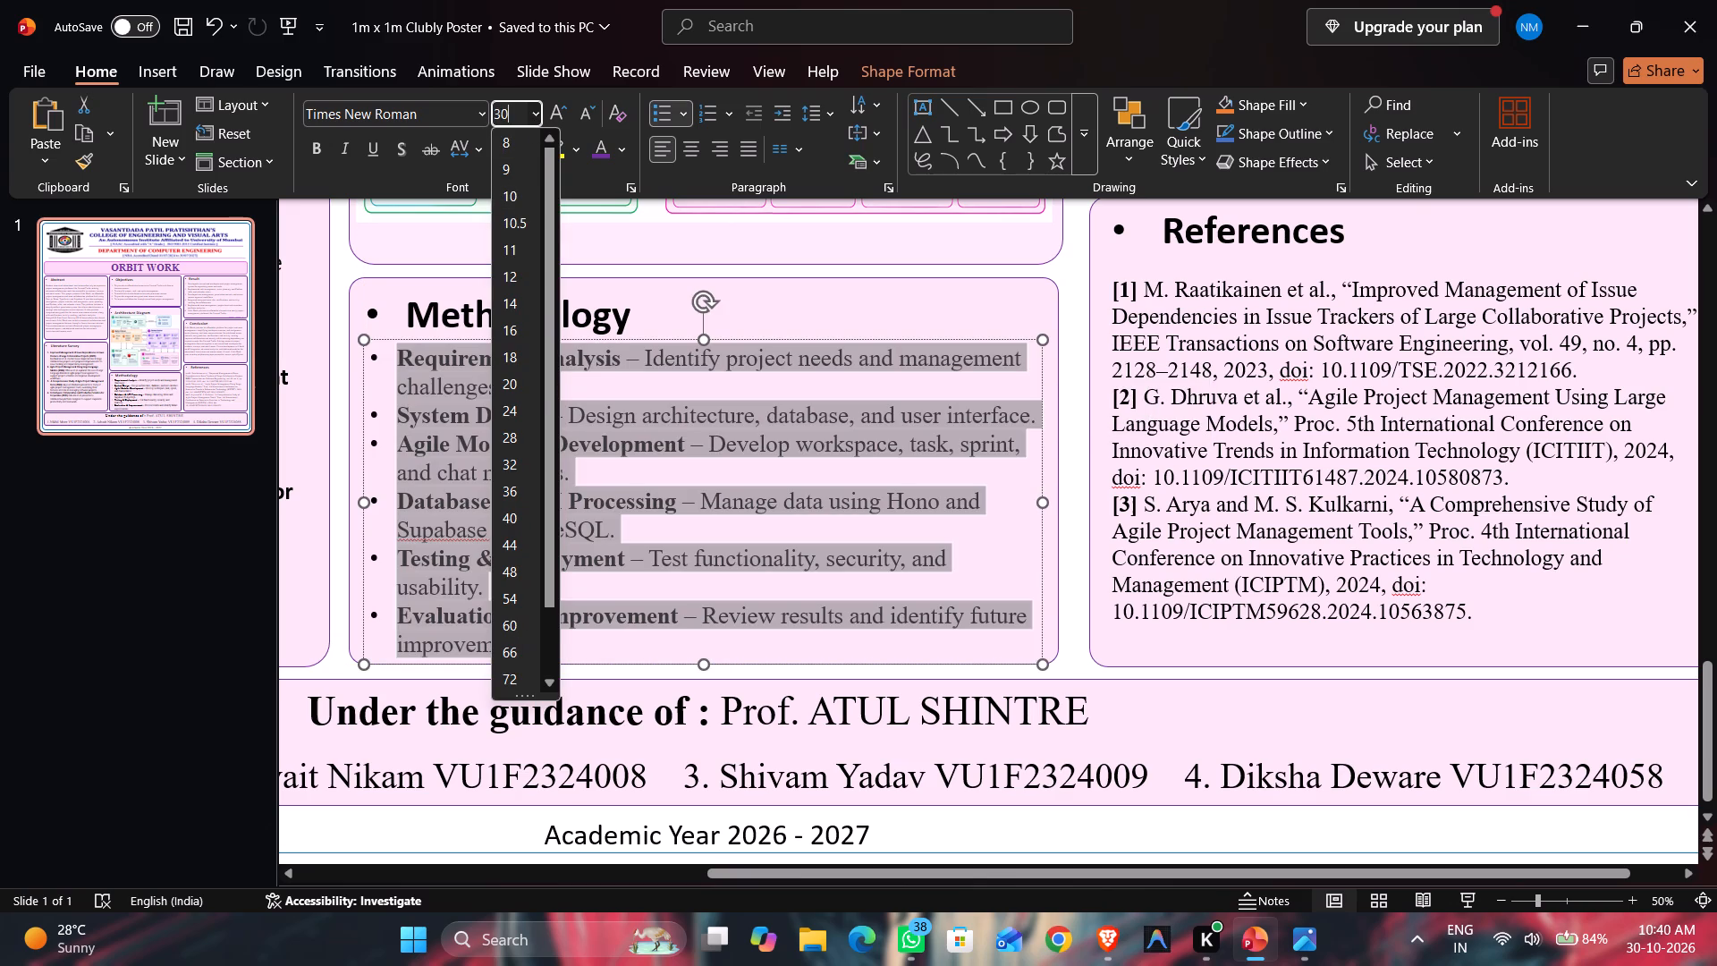
key(Return)
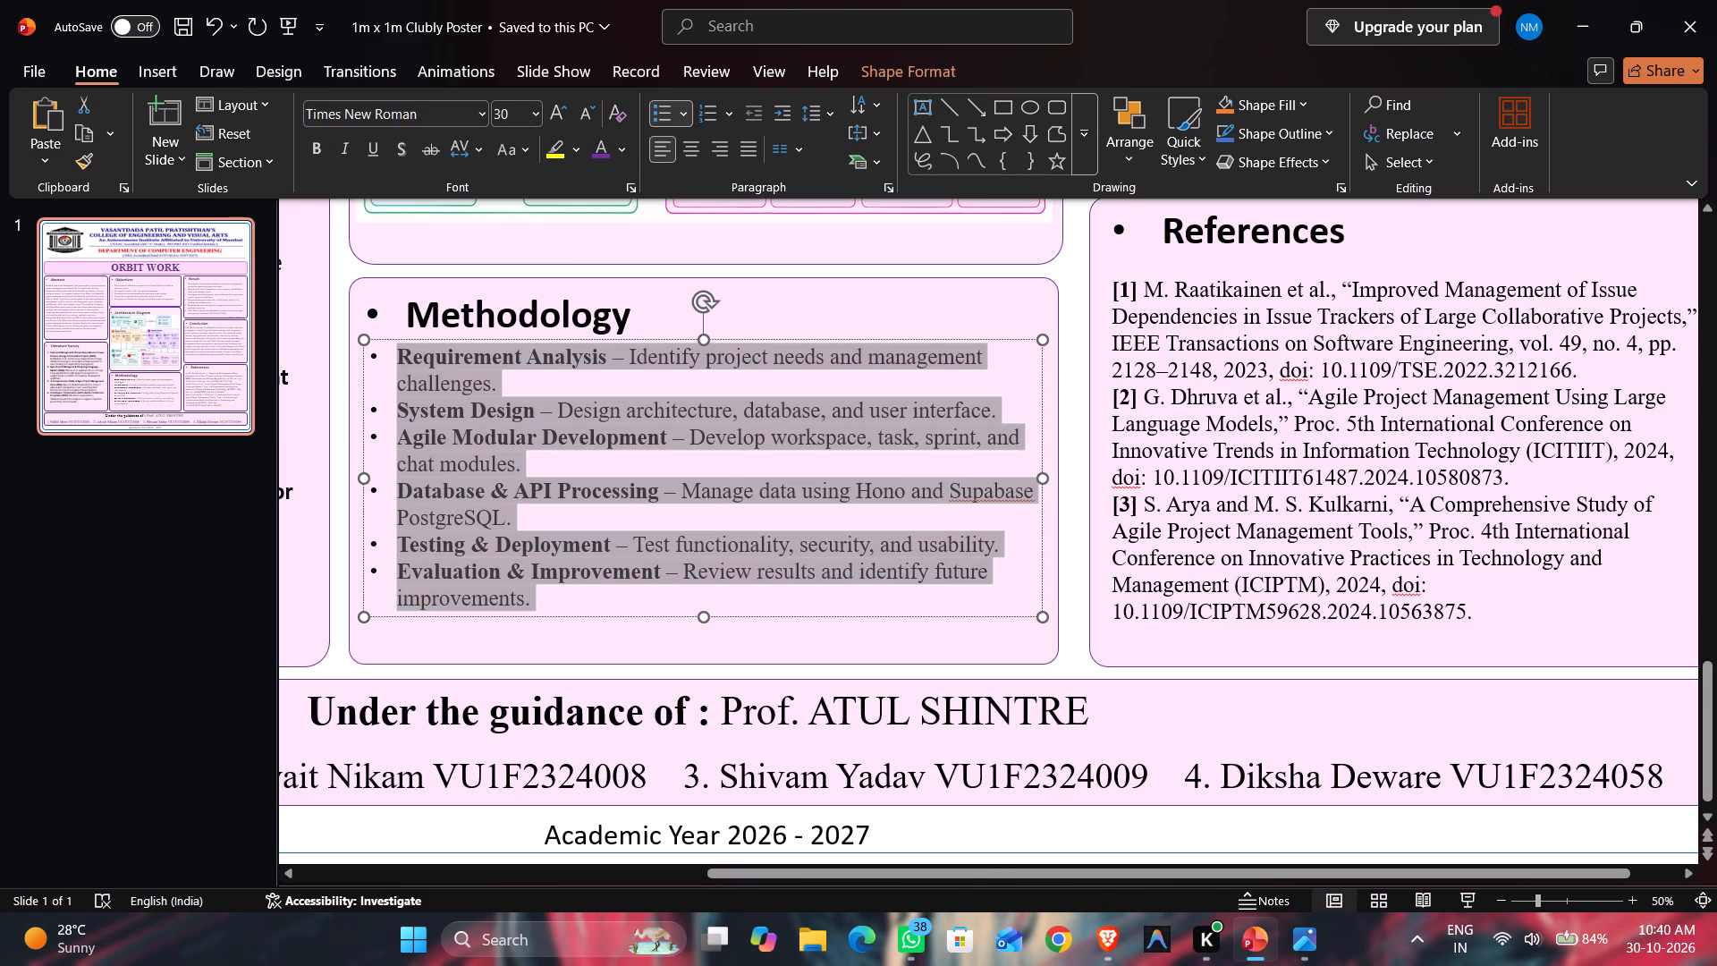
Move the Methodology list text box slightly down within its panel, away from the heading.
drag(931, 614, 932, 623)
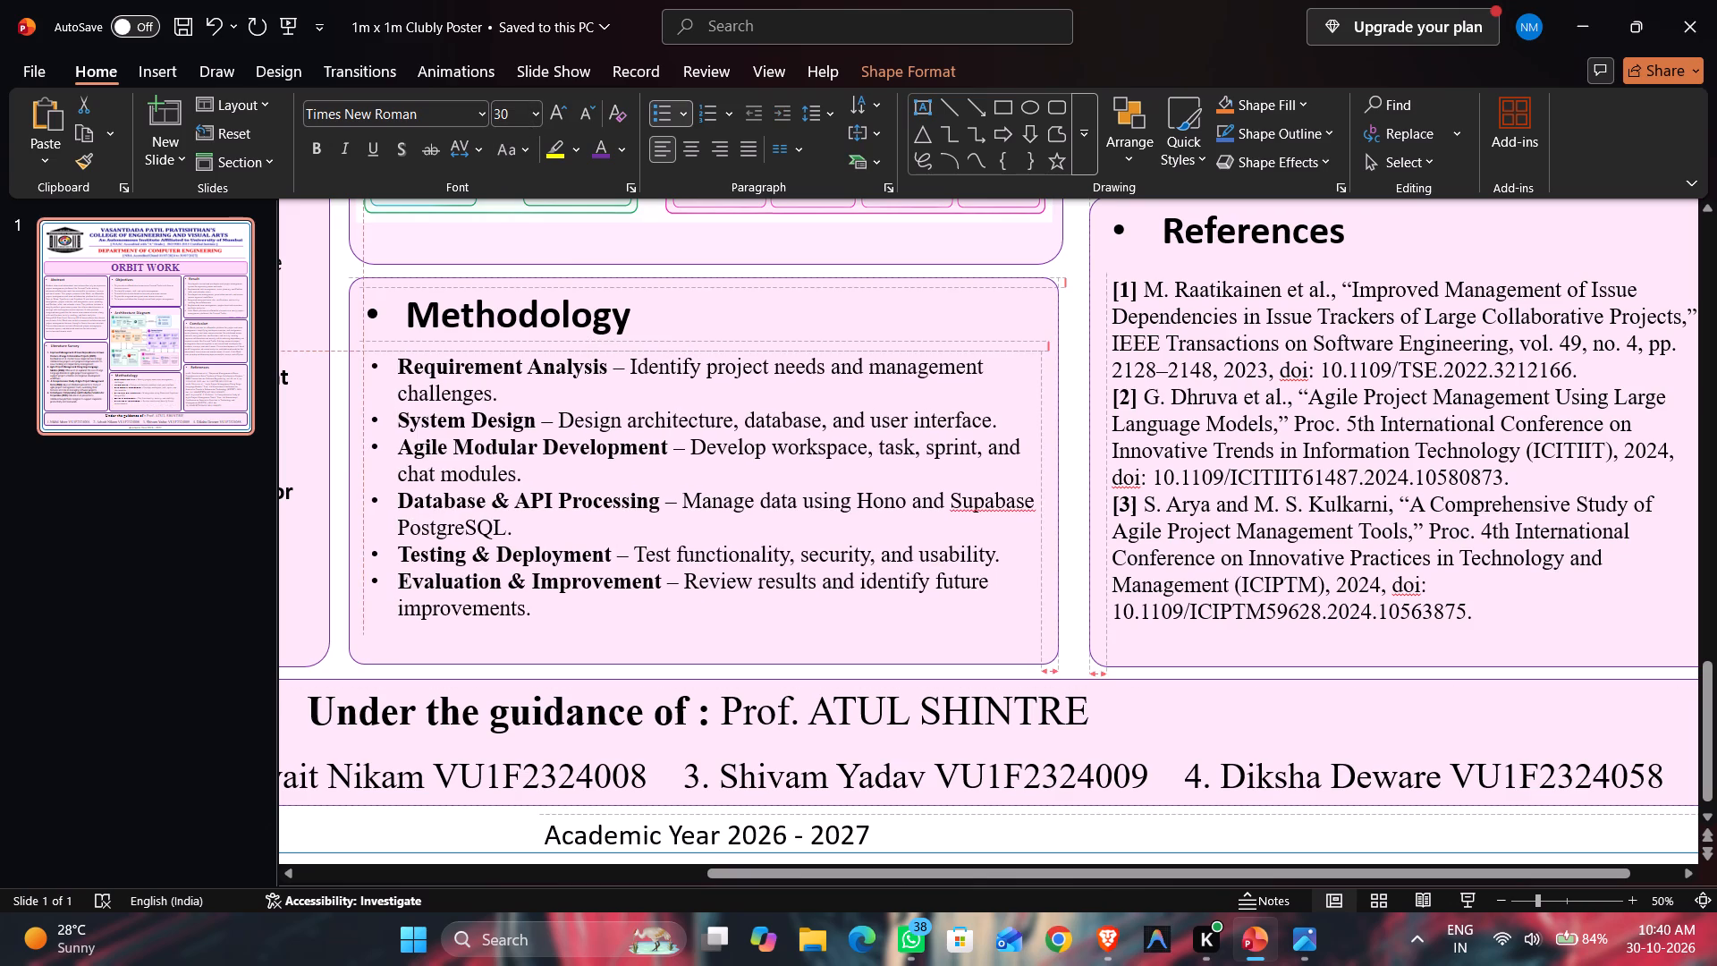
drag(932, 623, 929, 622)
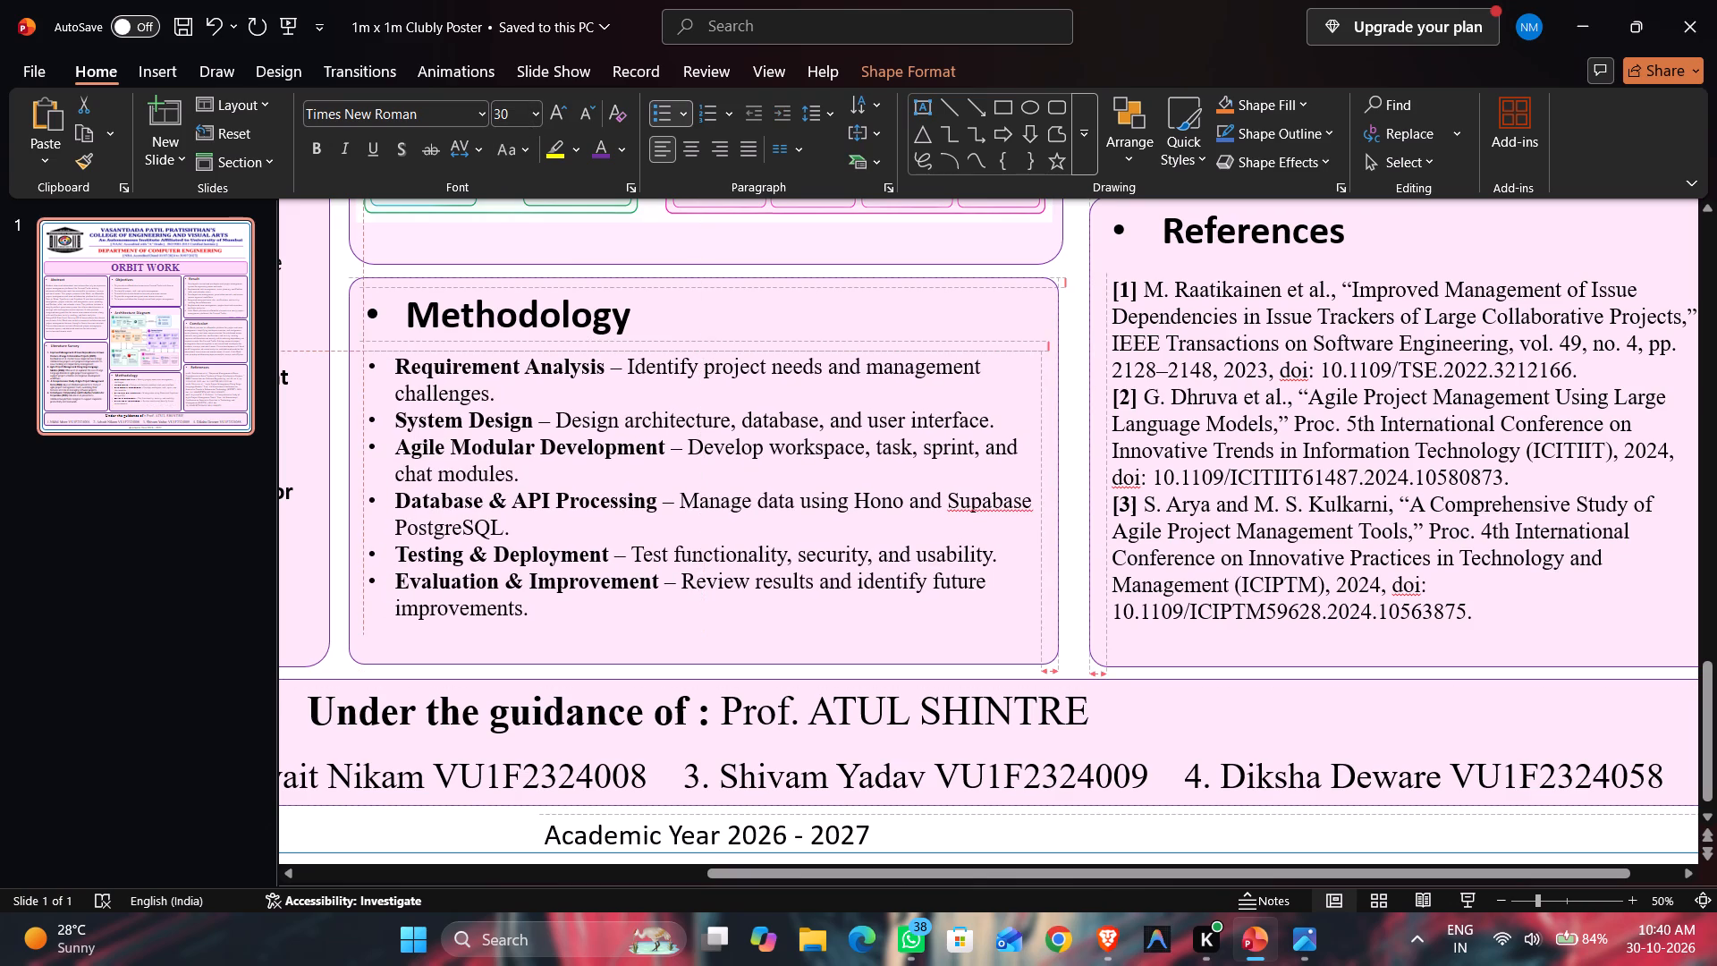
drag(929, 622, 930, 623)
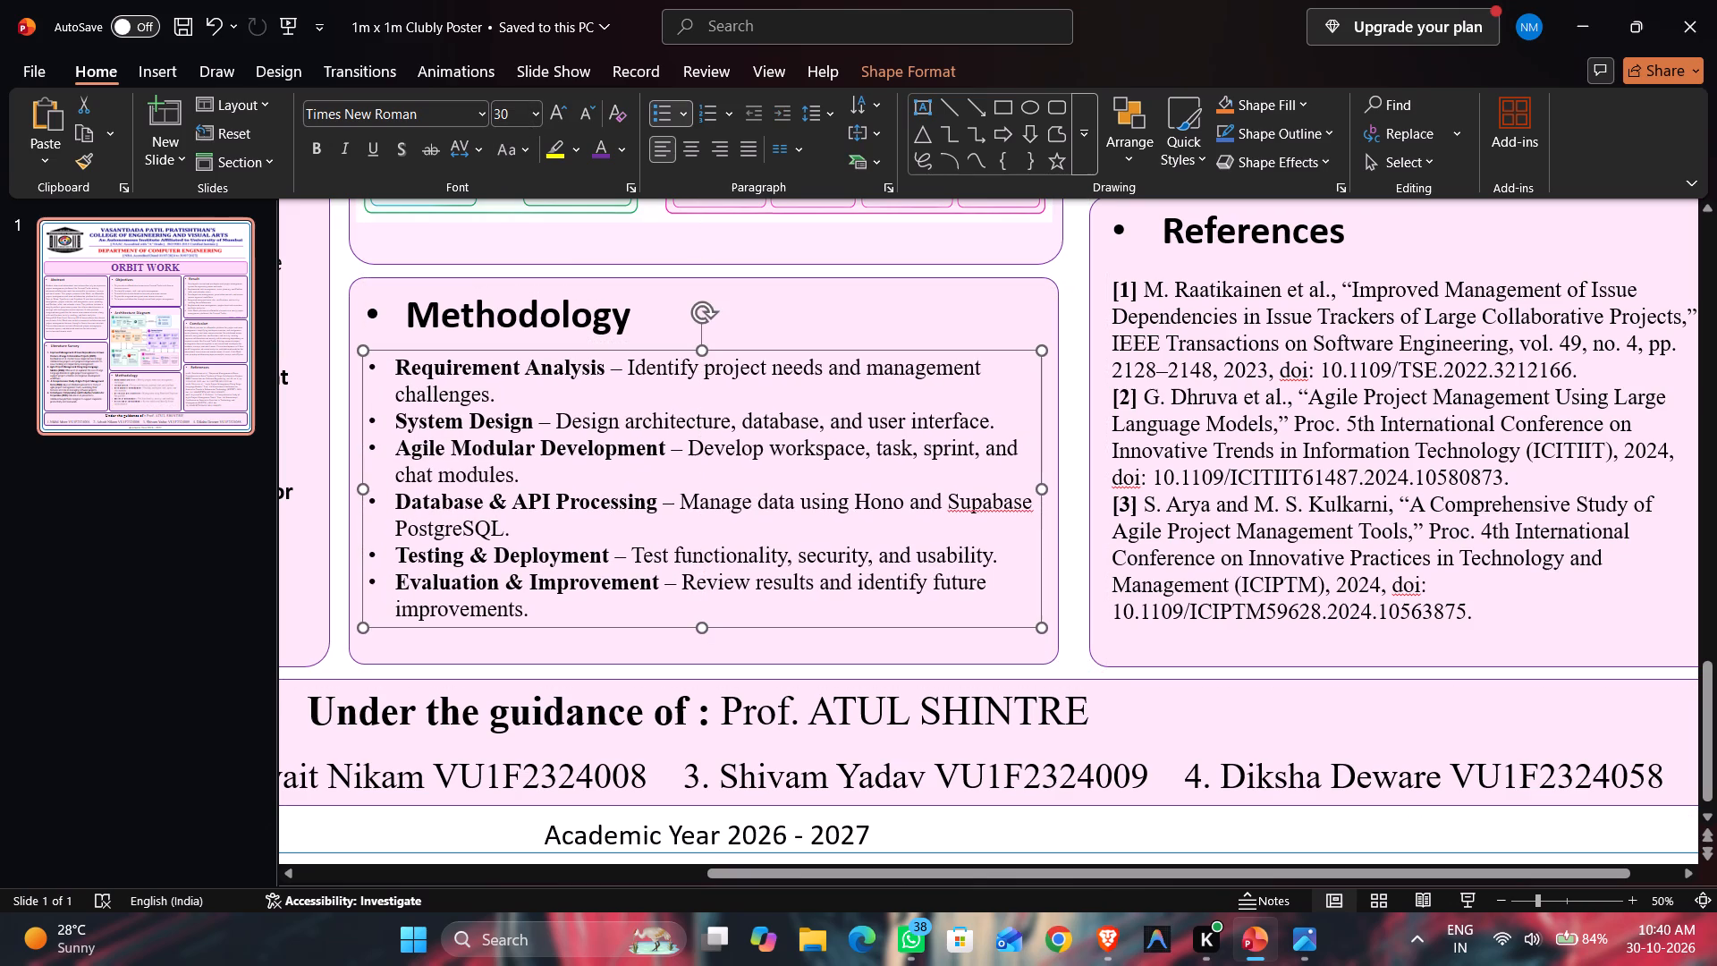
click(1070, 657)
Review the poster's sections from Abstract down to the guidance footer, comparing their text and layout.
scroll(1070, 657, up, 1)
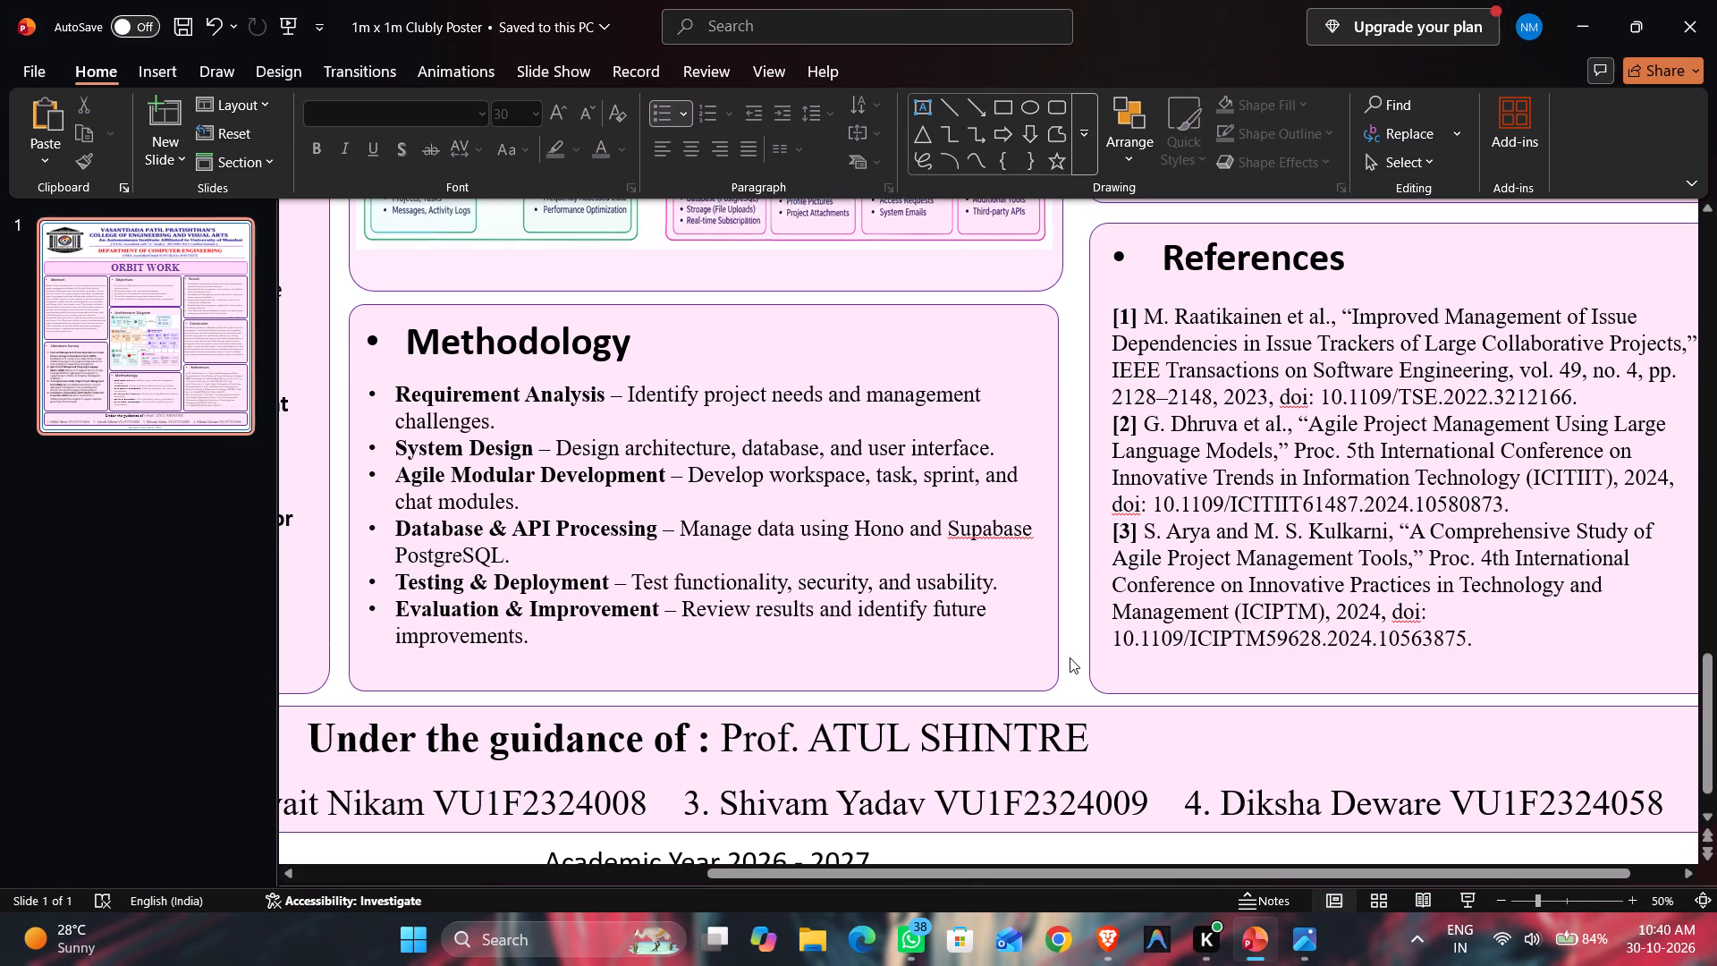
ctrl+scroll(1070, 657, down, 2)
ctrl+scroll(1070, 657, up, 1)
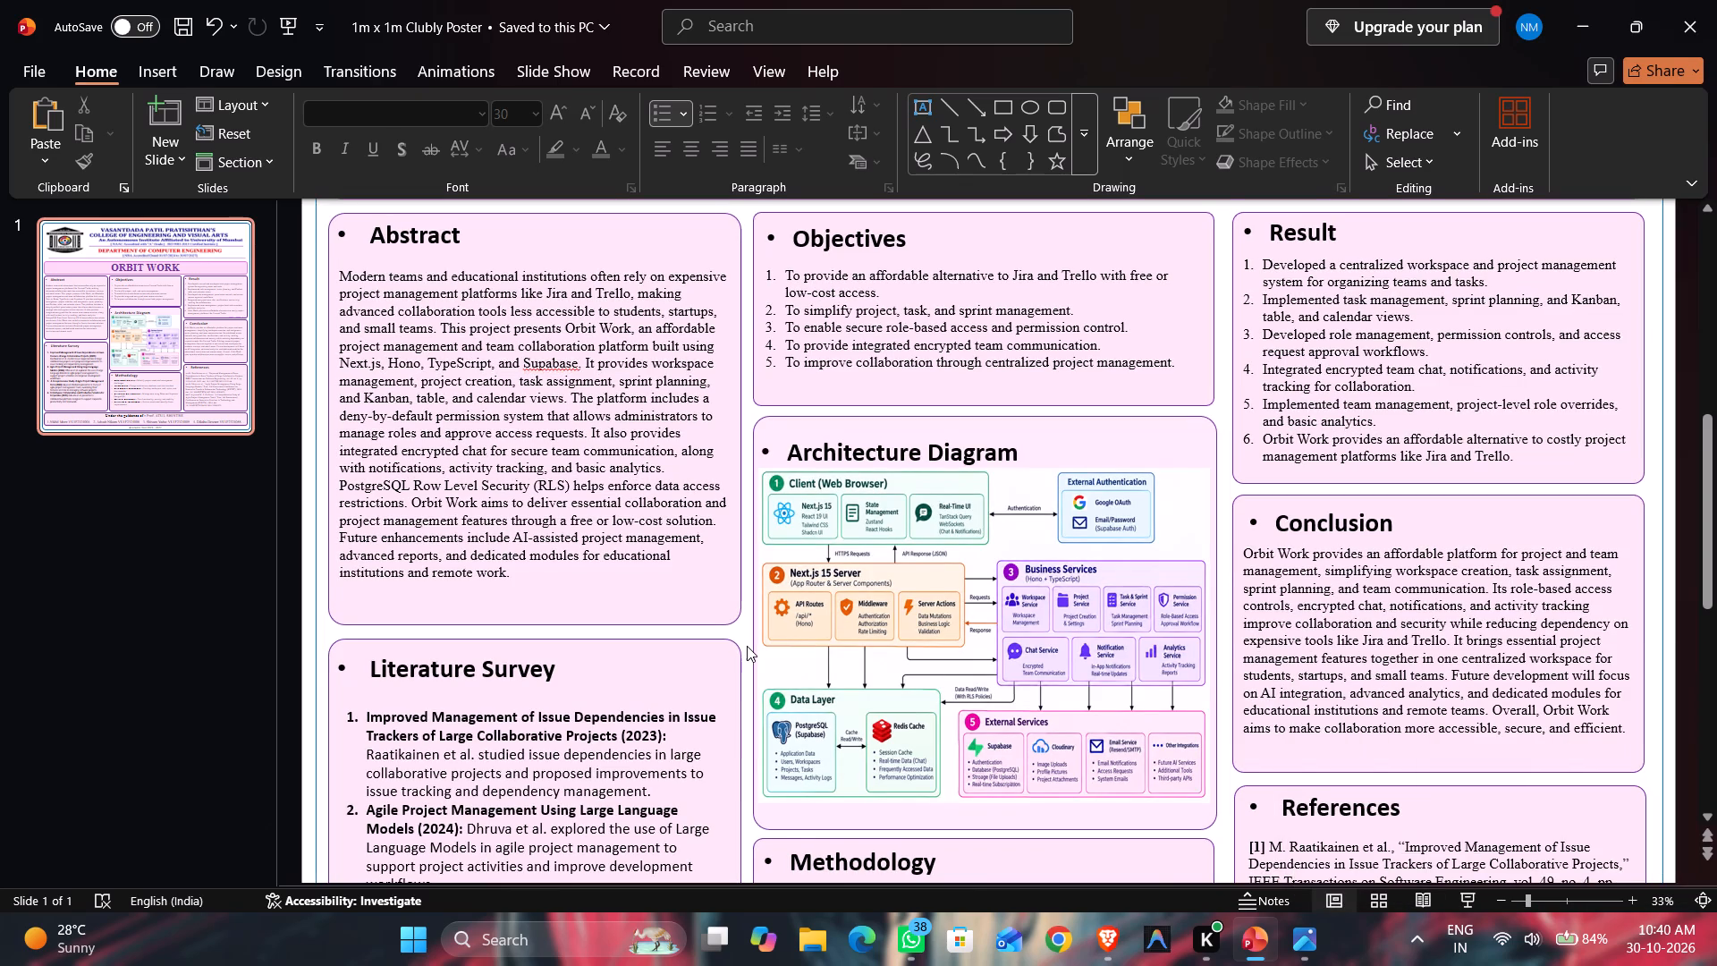
scroll(747, 646, down, 1)
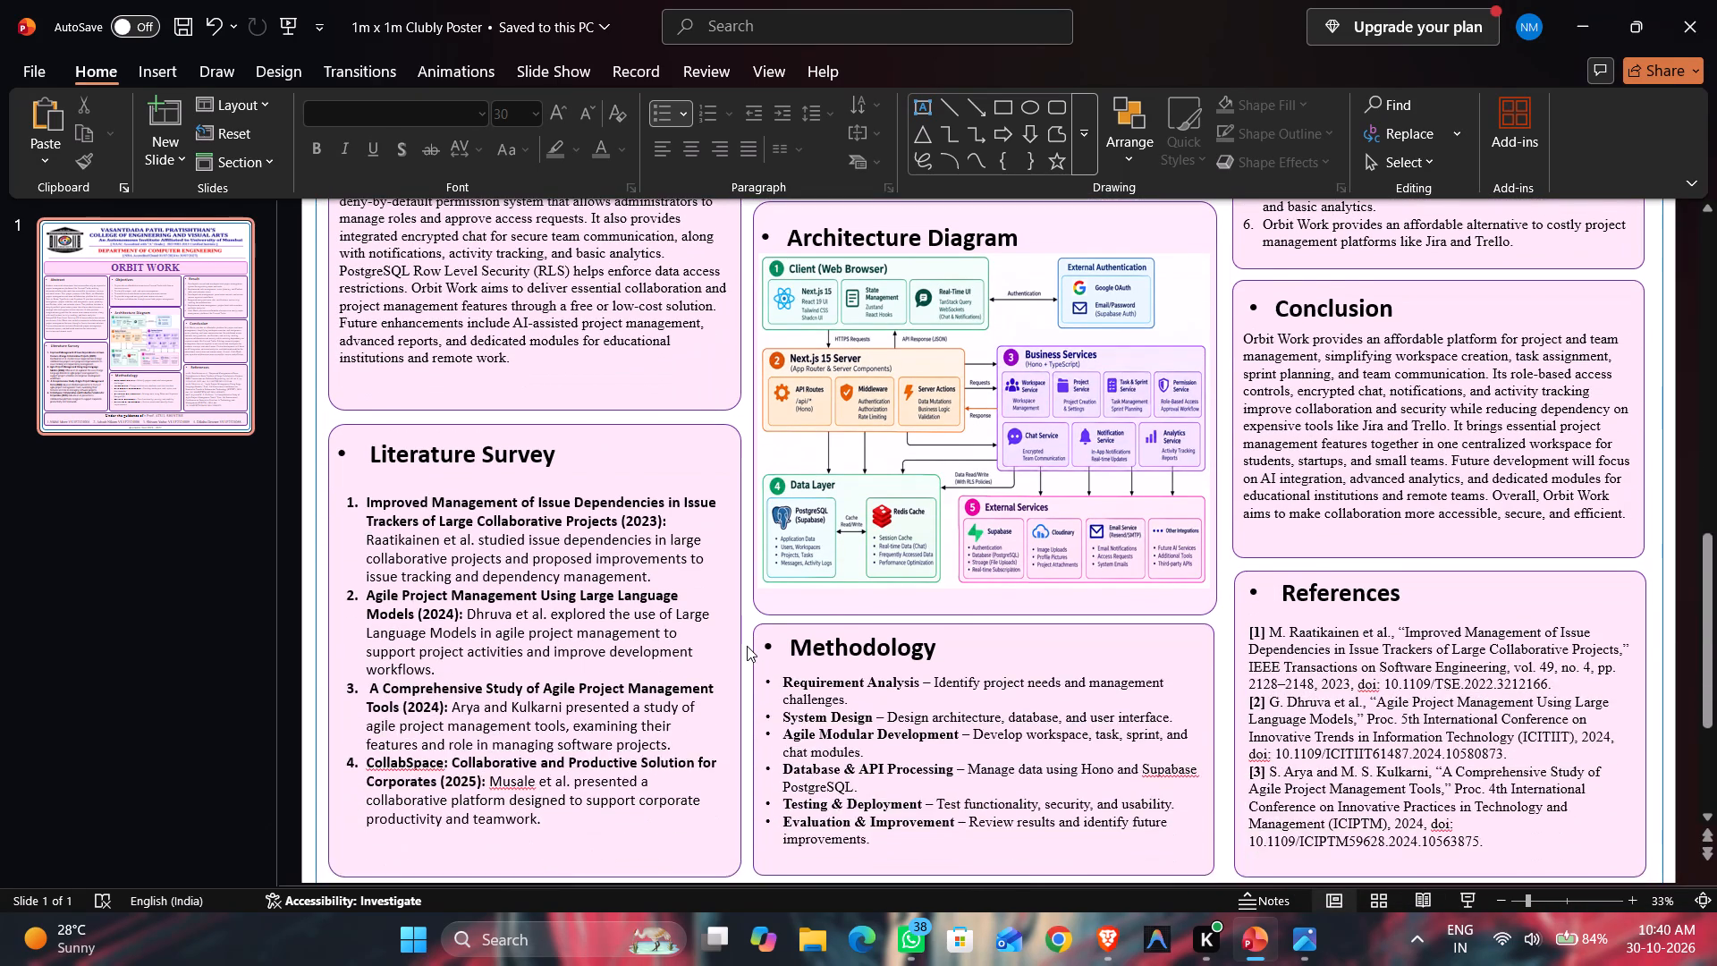
scroll(747, 646, down, 1)
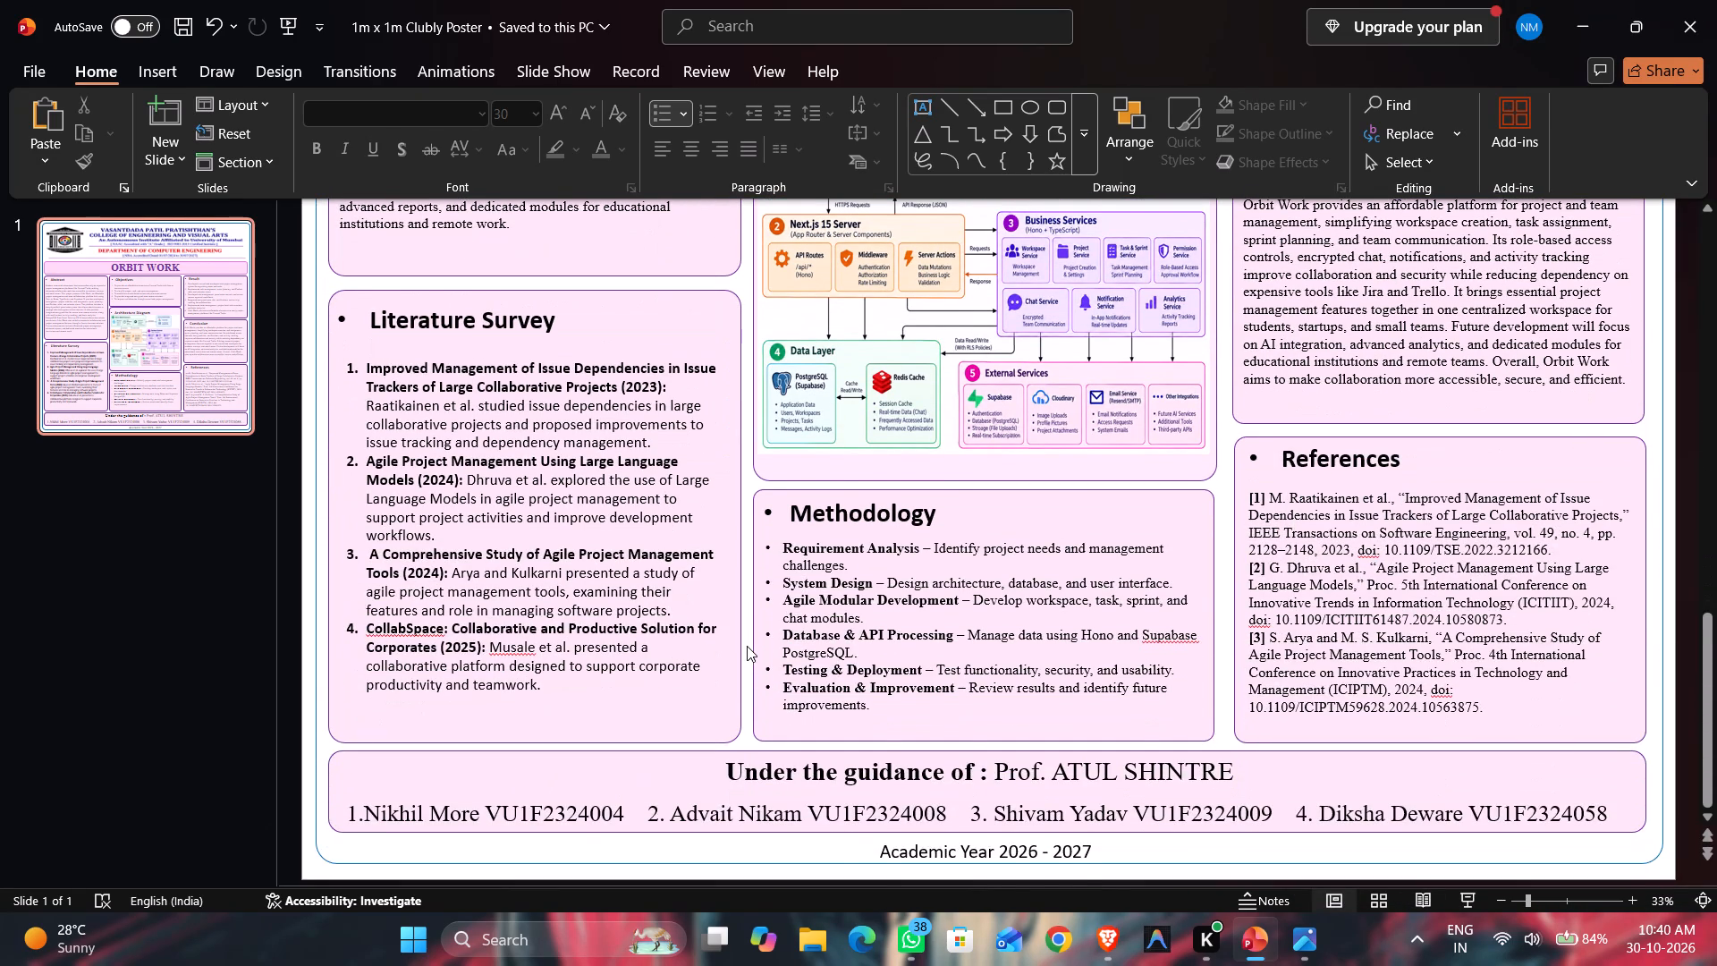
scroll(747, 646, down, 1)
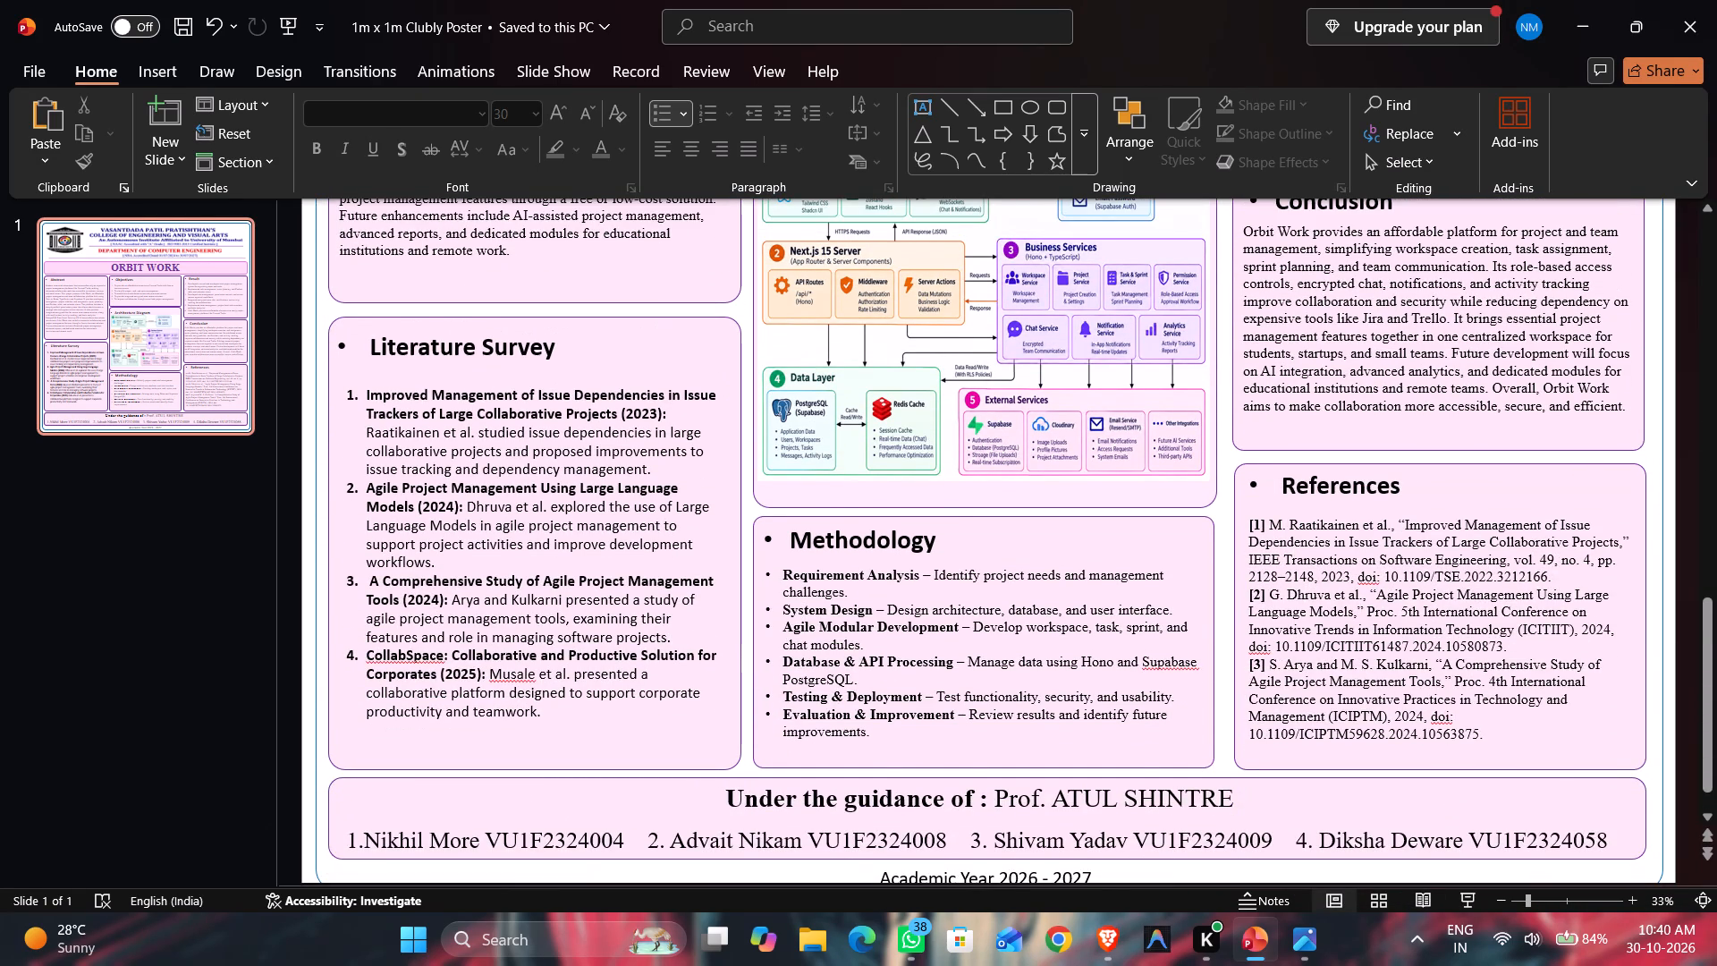
scroll(437, 593, up, 1)
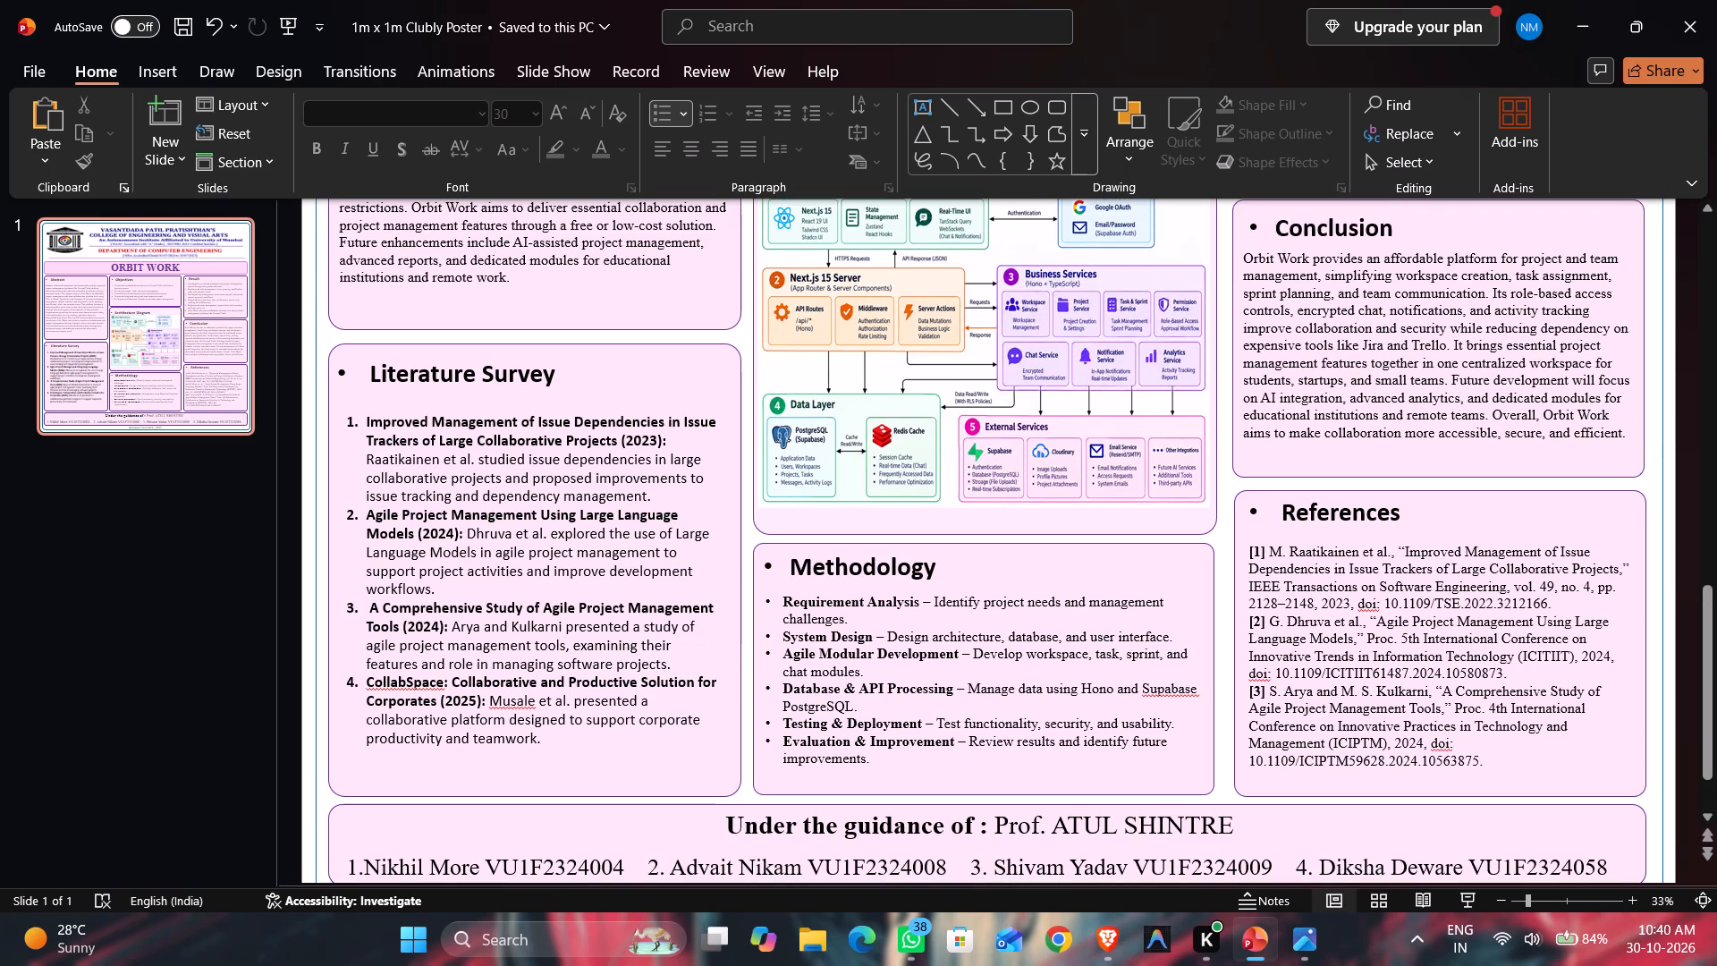
scroll(437, 593, up, 3)
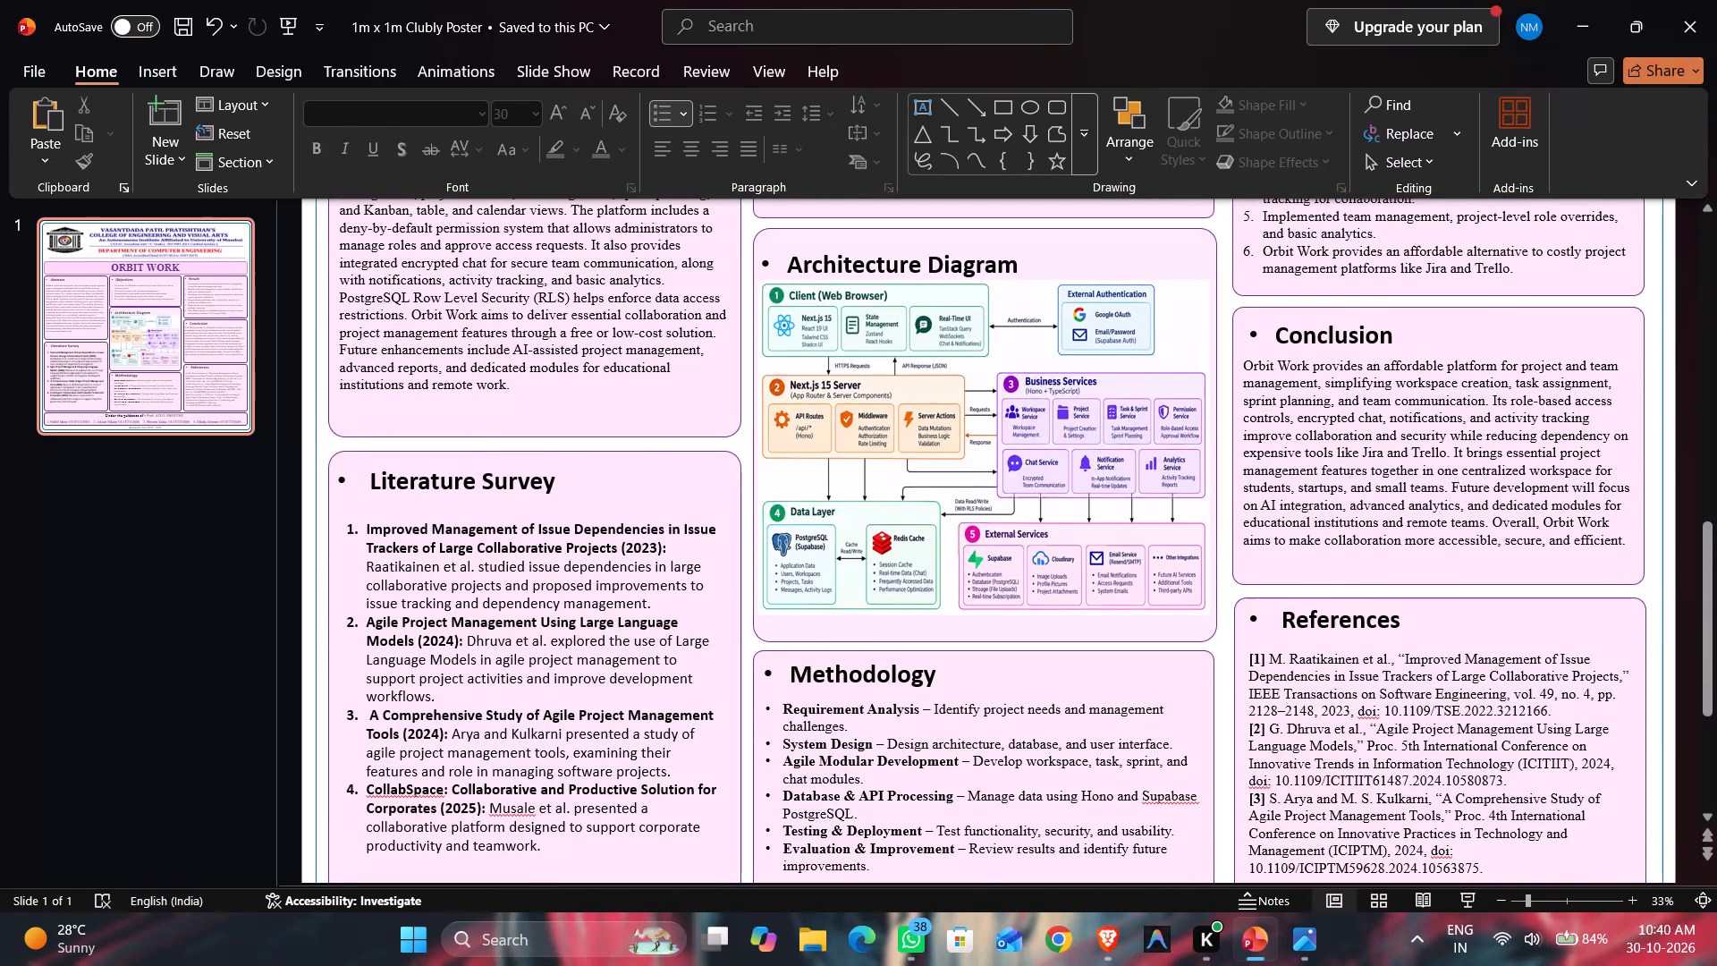
Shift the Literature Survey list text box slightly left and up within its panel.
click(465, 713)
scroll(554, 786, down, 1)
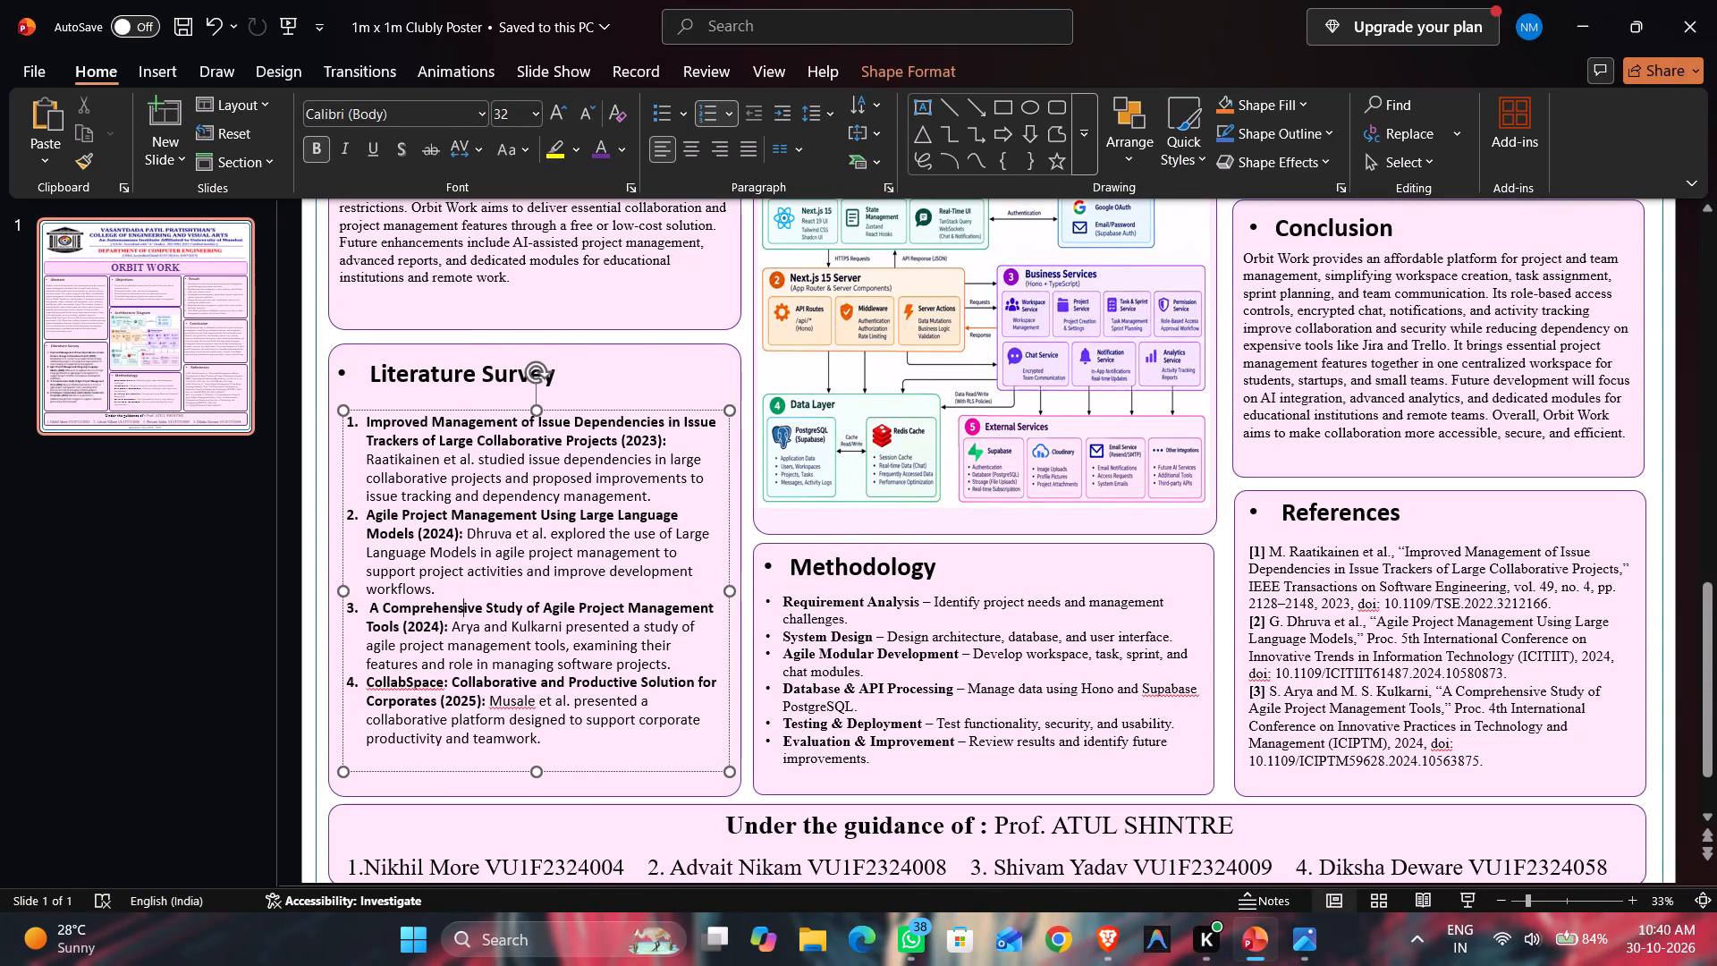
click(590, 770)
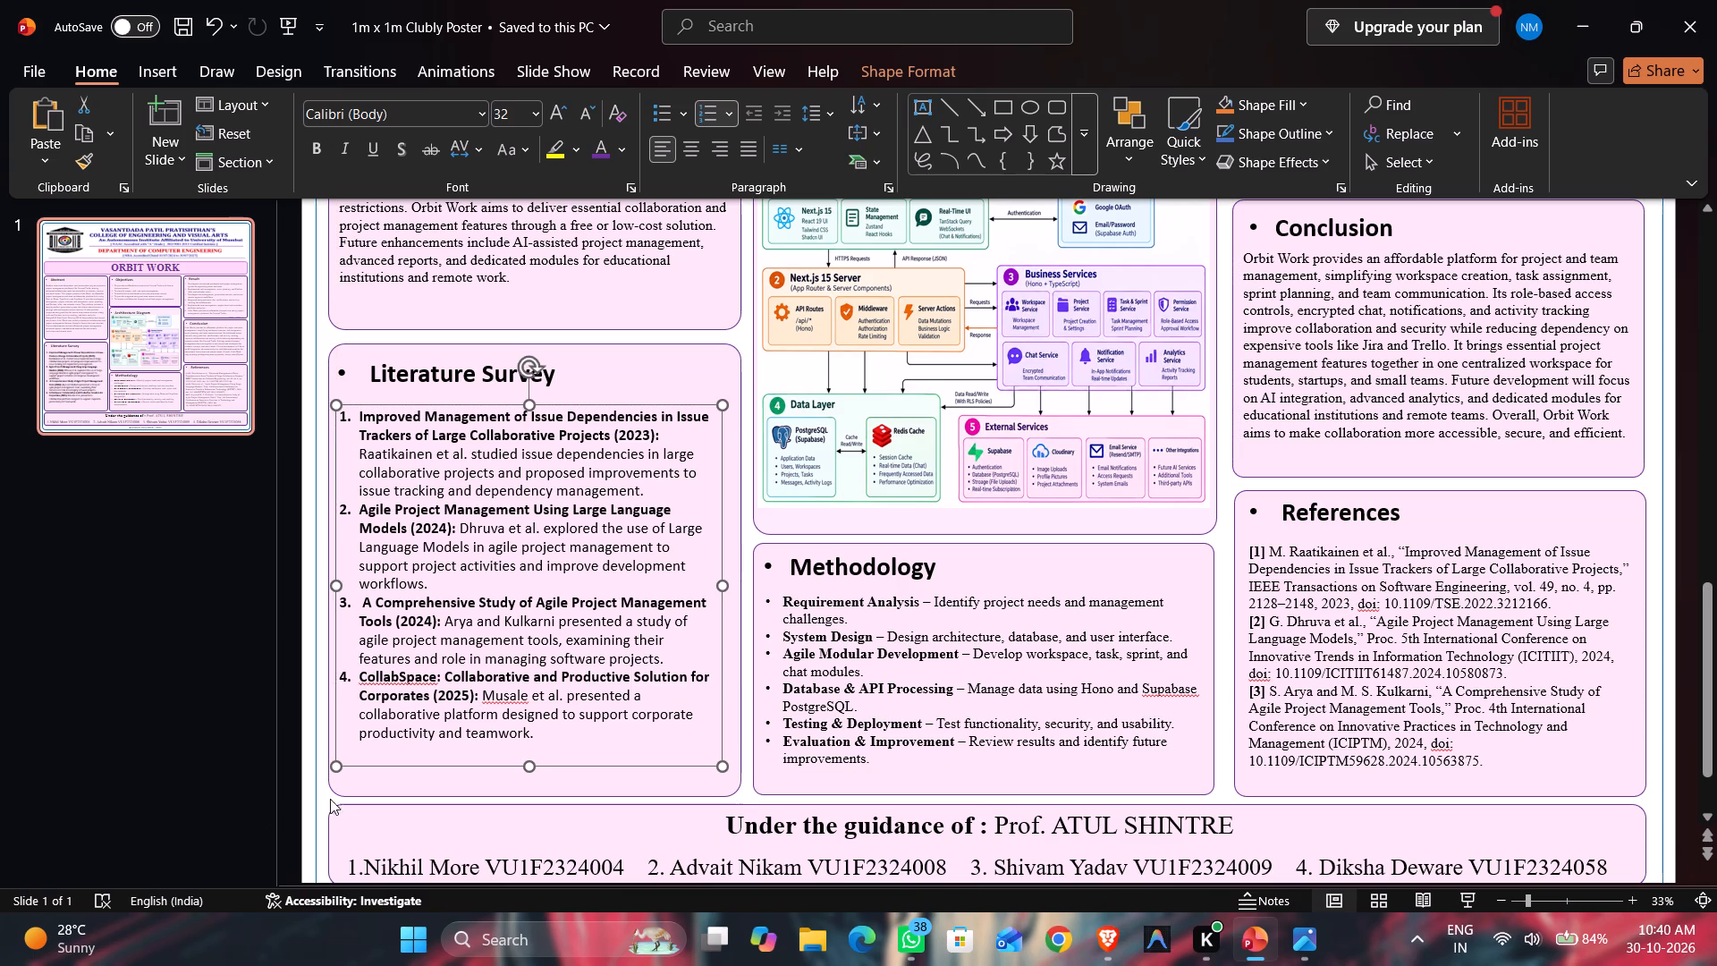
click(293, 801)
Set all the text in the Literature Survey list to font size 30 and Times New Roman.
scroll(293, 801, up, 1)
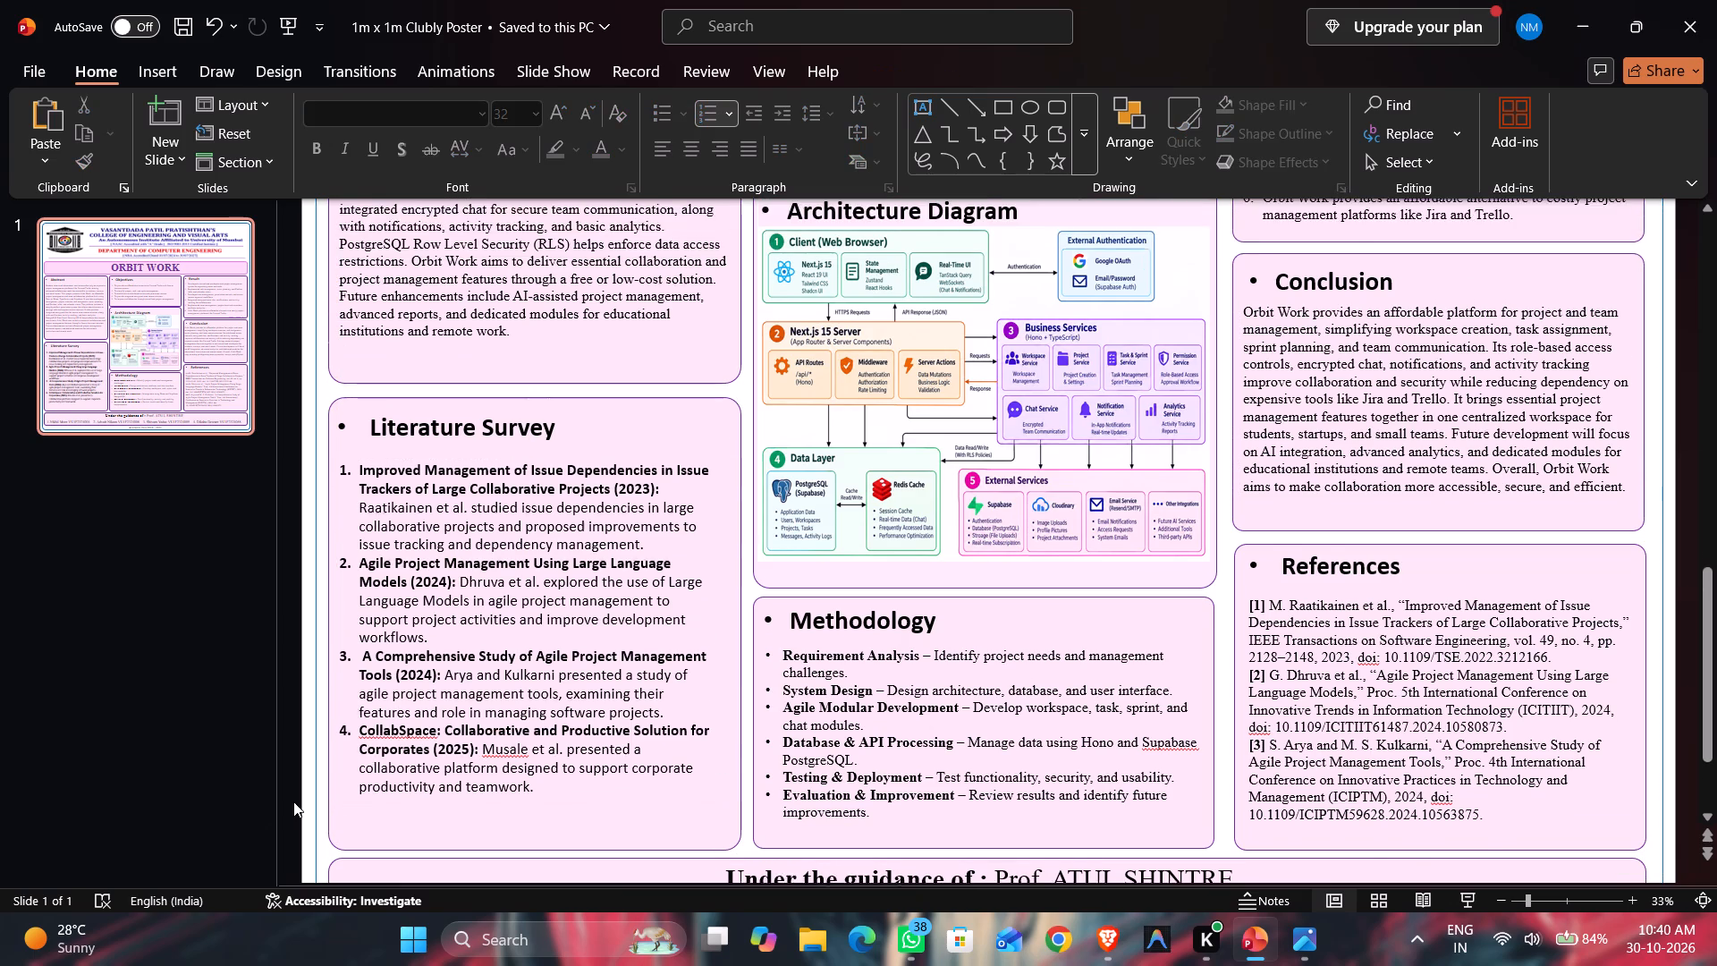
scroll(293, 801, up, 3)
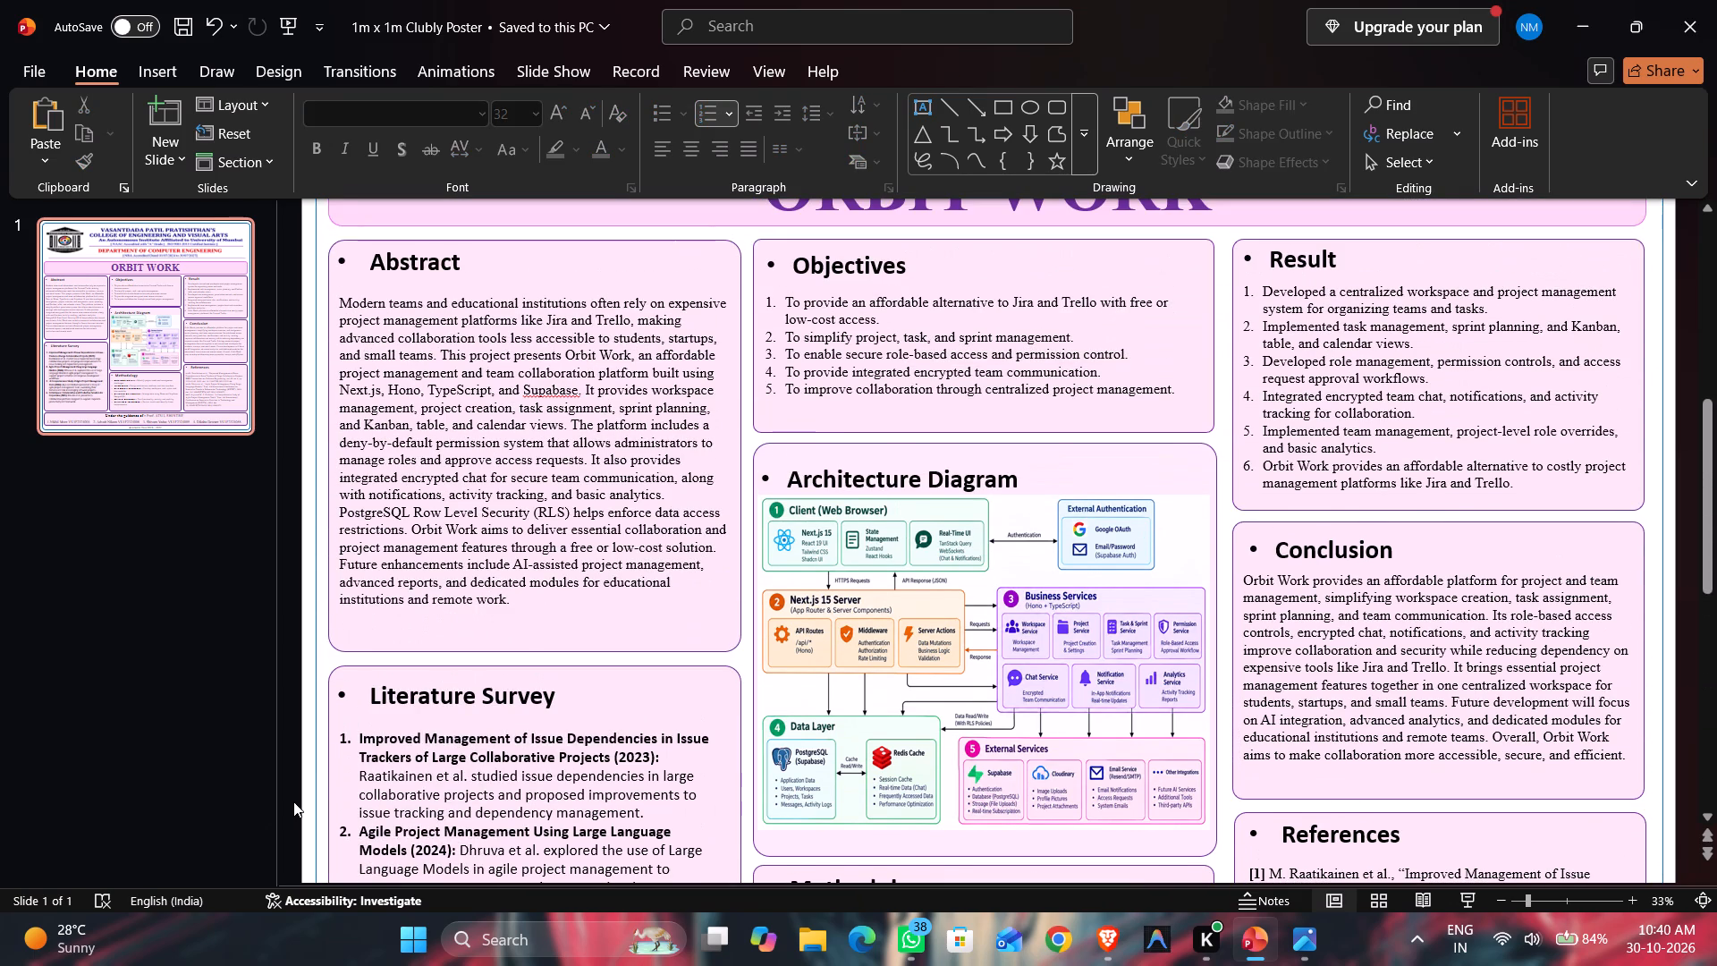
scroll(293, 801, up, 2)
double_click(402, 787)
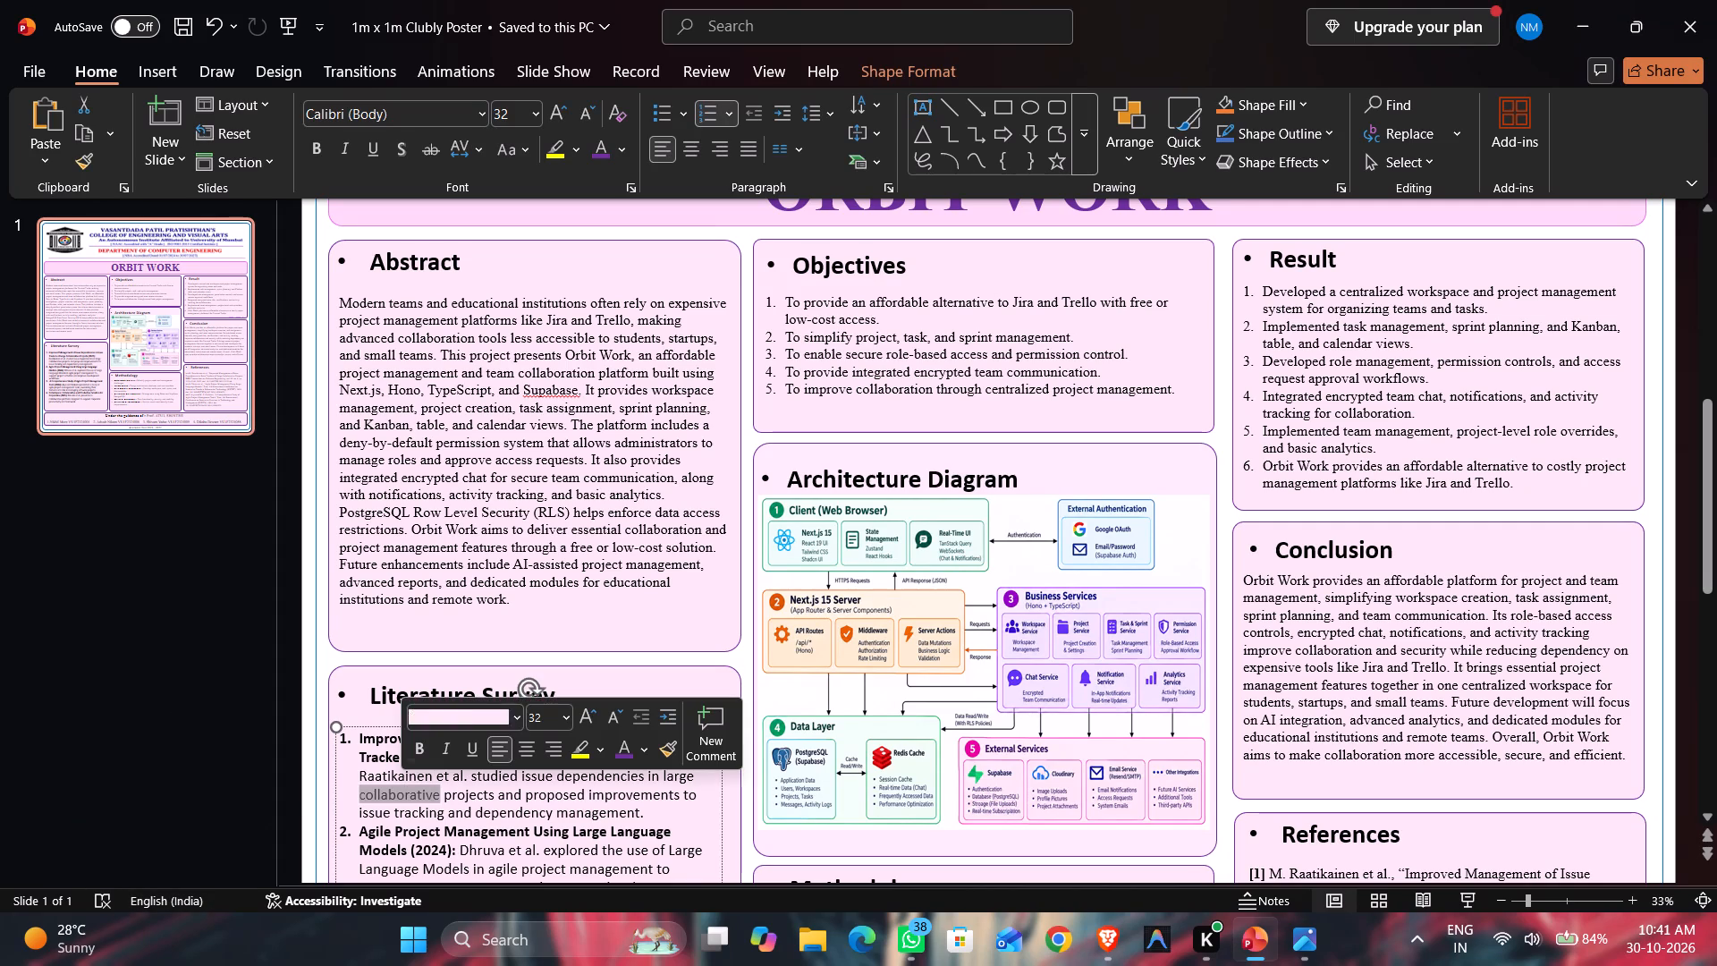
double_click(511, 819)
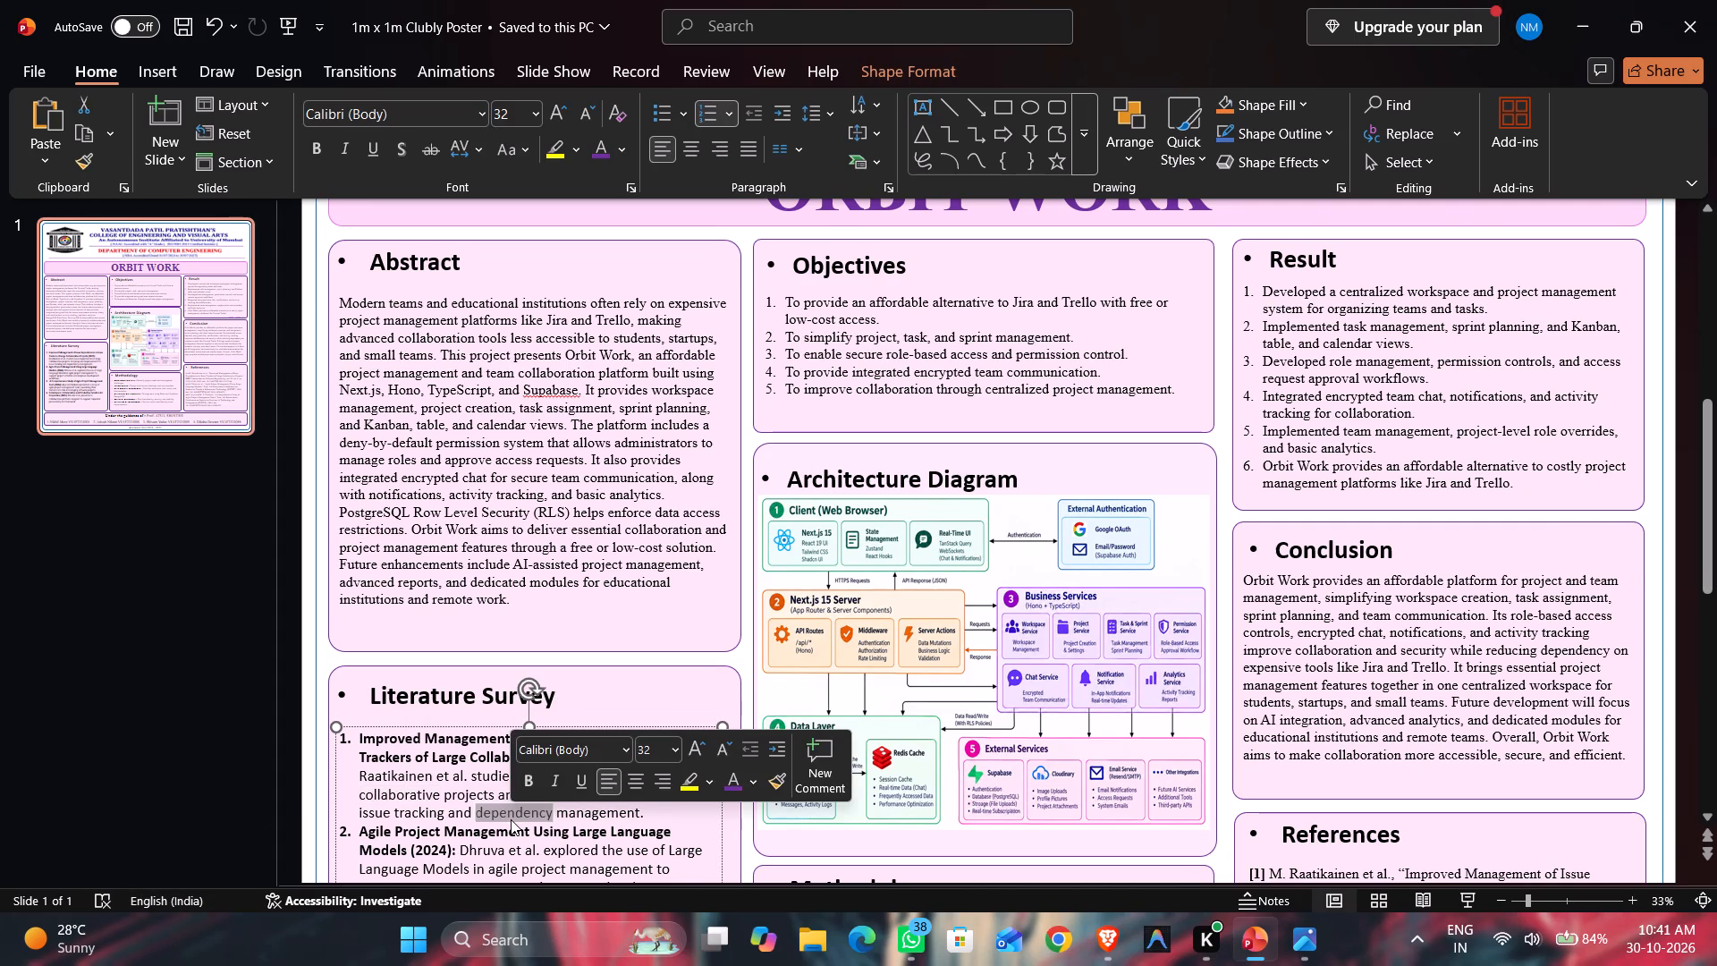
key(ctrl+a)
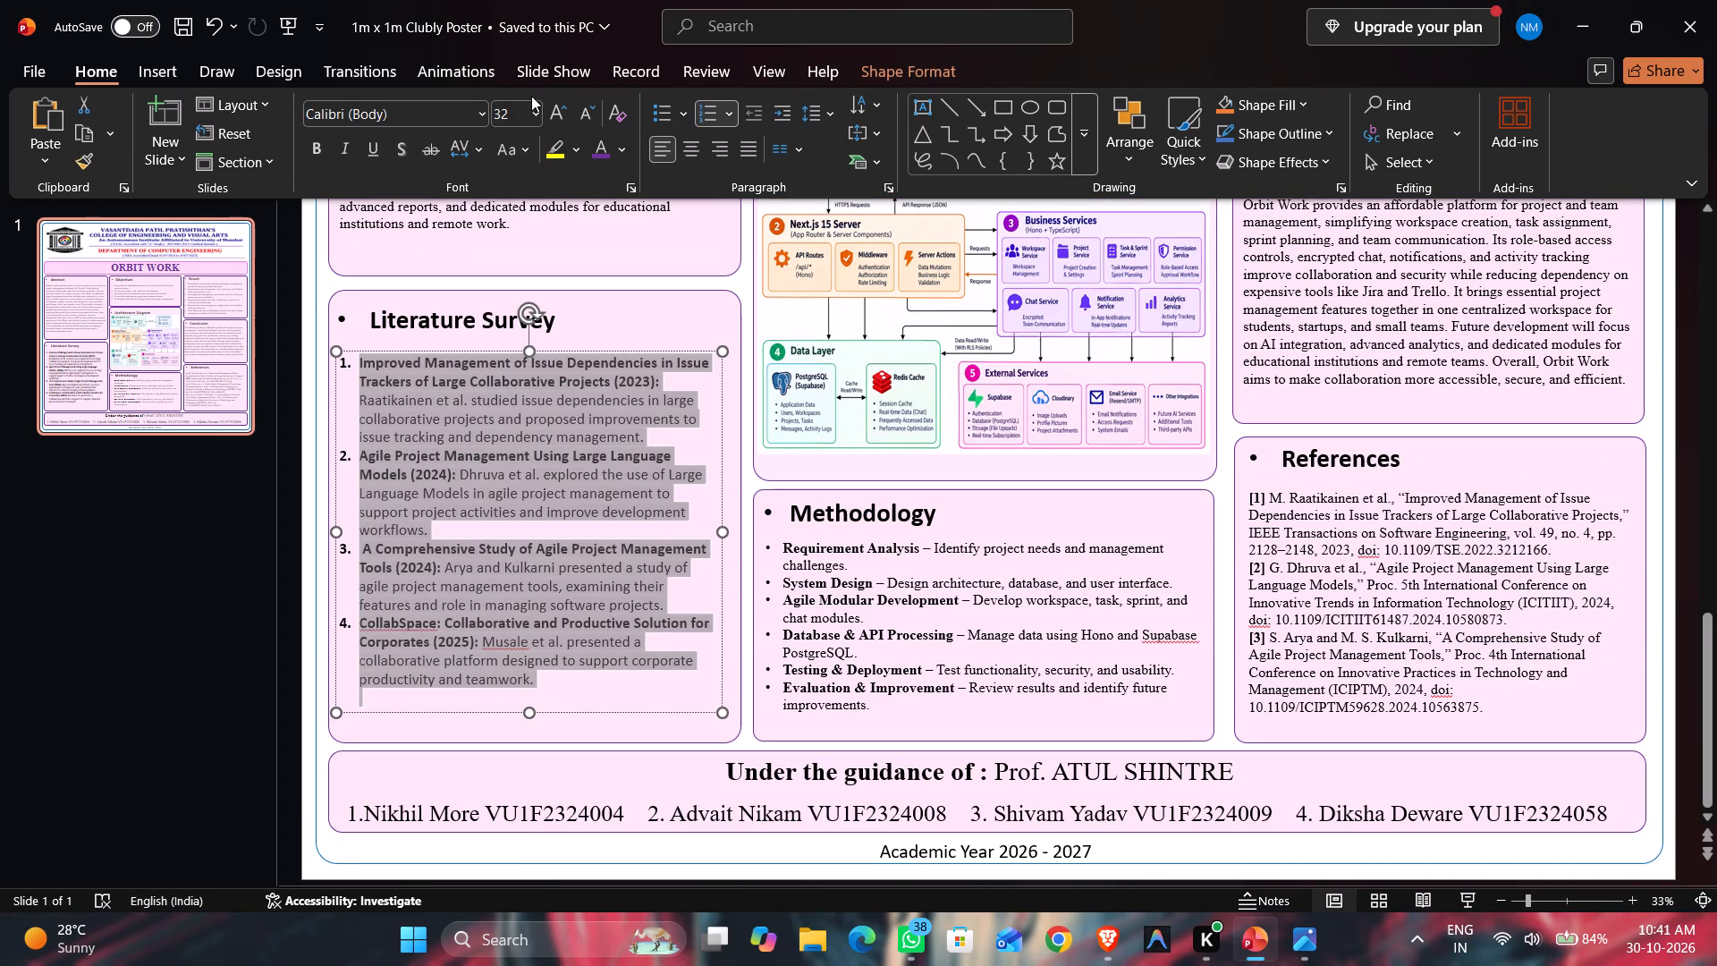
click(531, 101)
text(30)
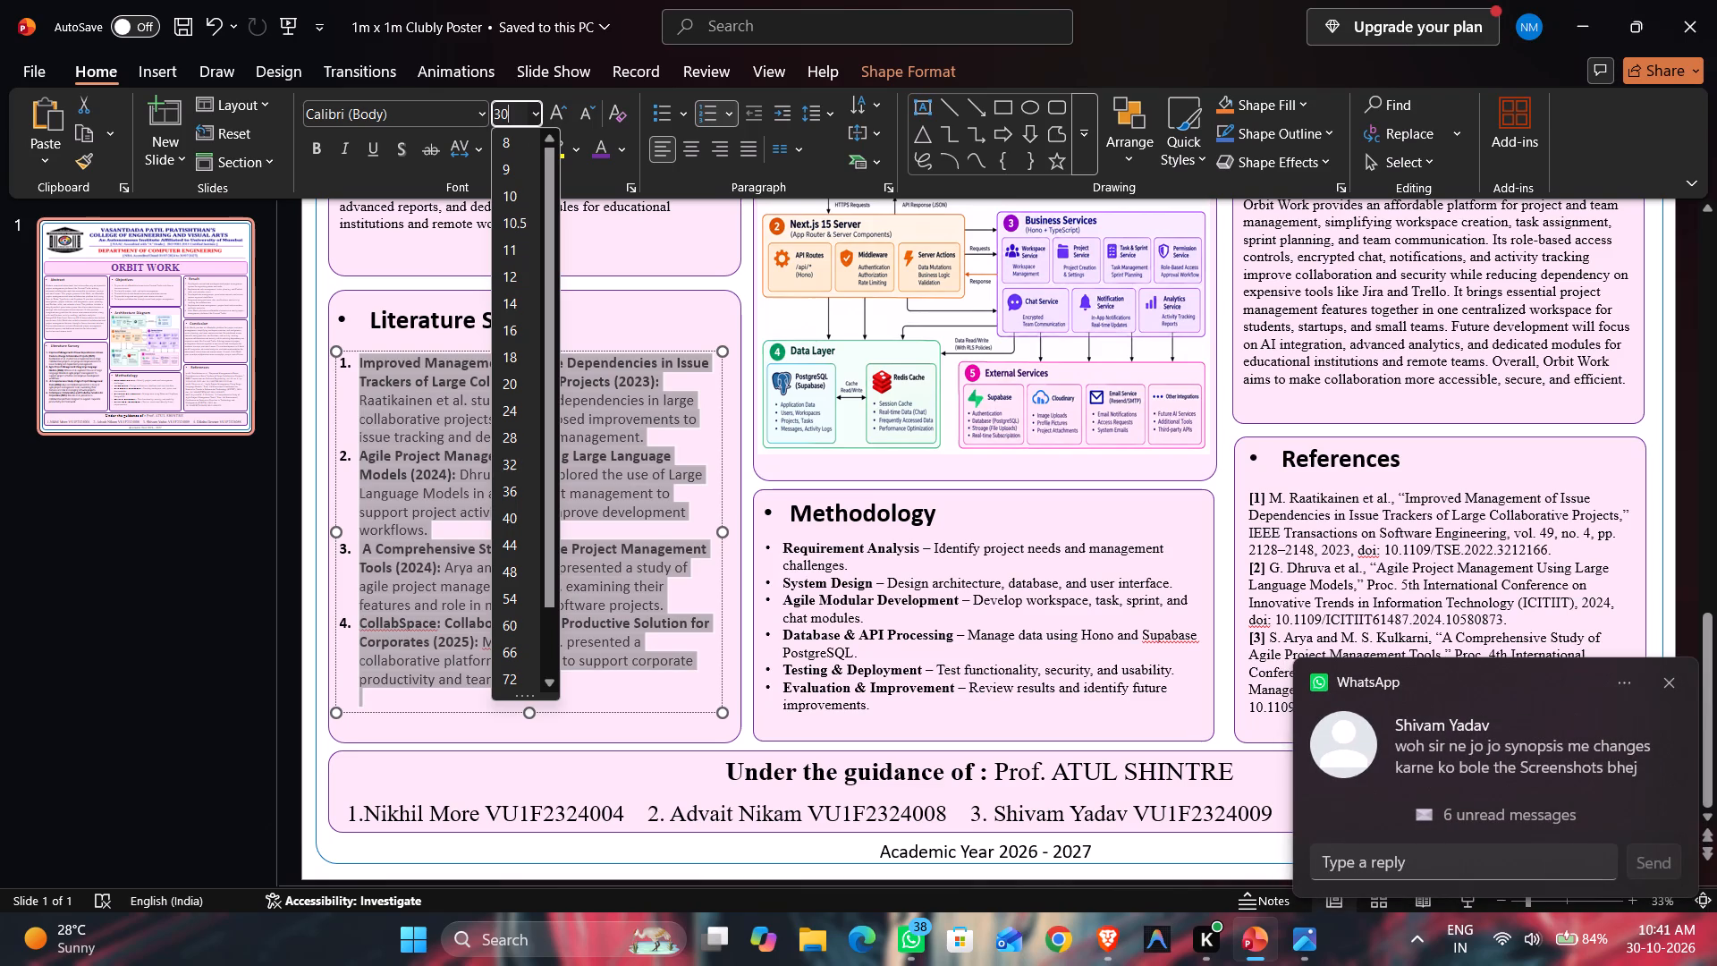
key(Return)
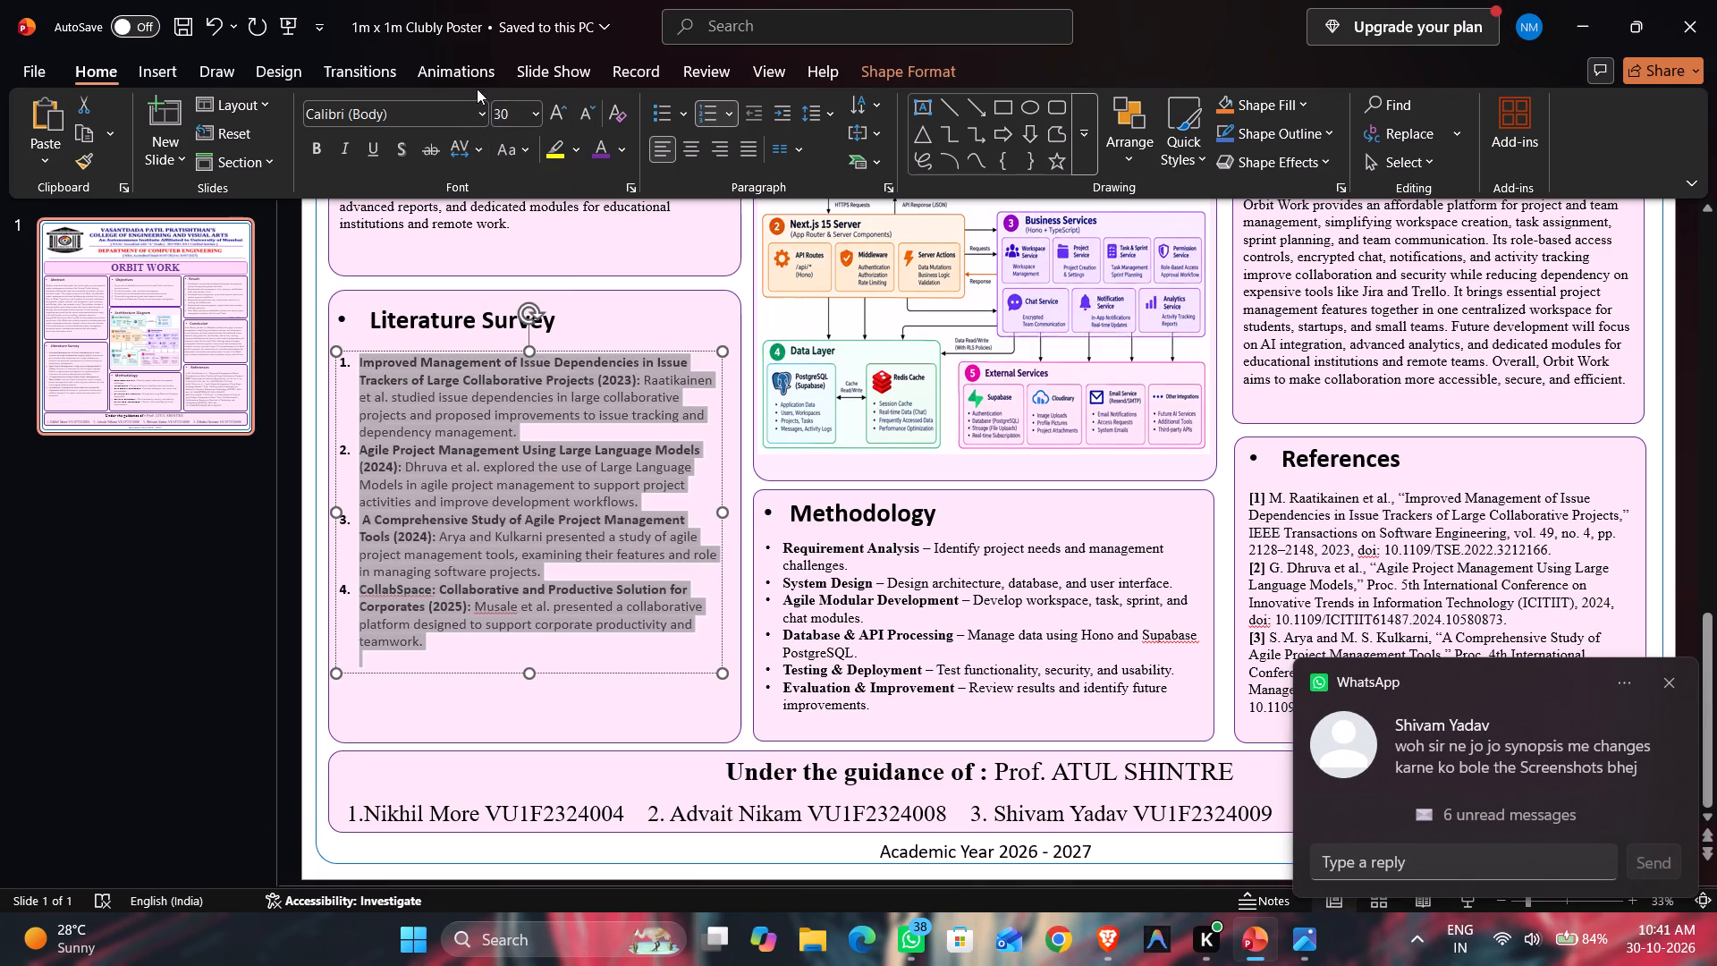
click(478, 103)
click(391, 270)
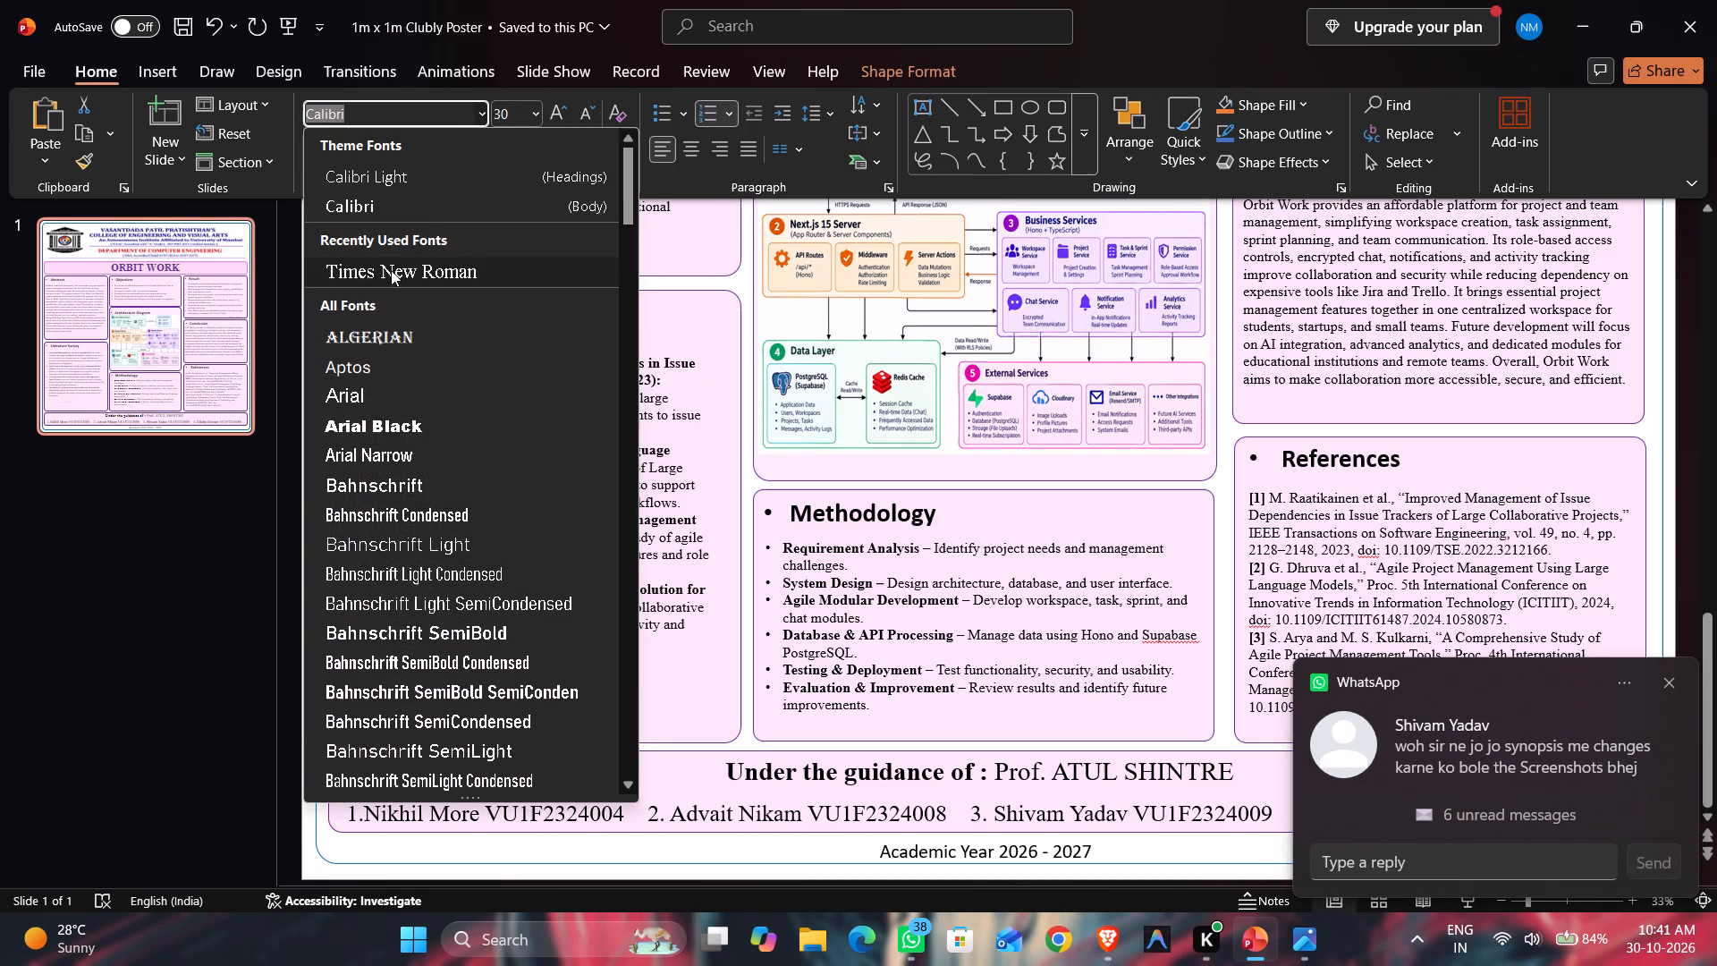
click(349, 734)
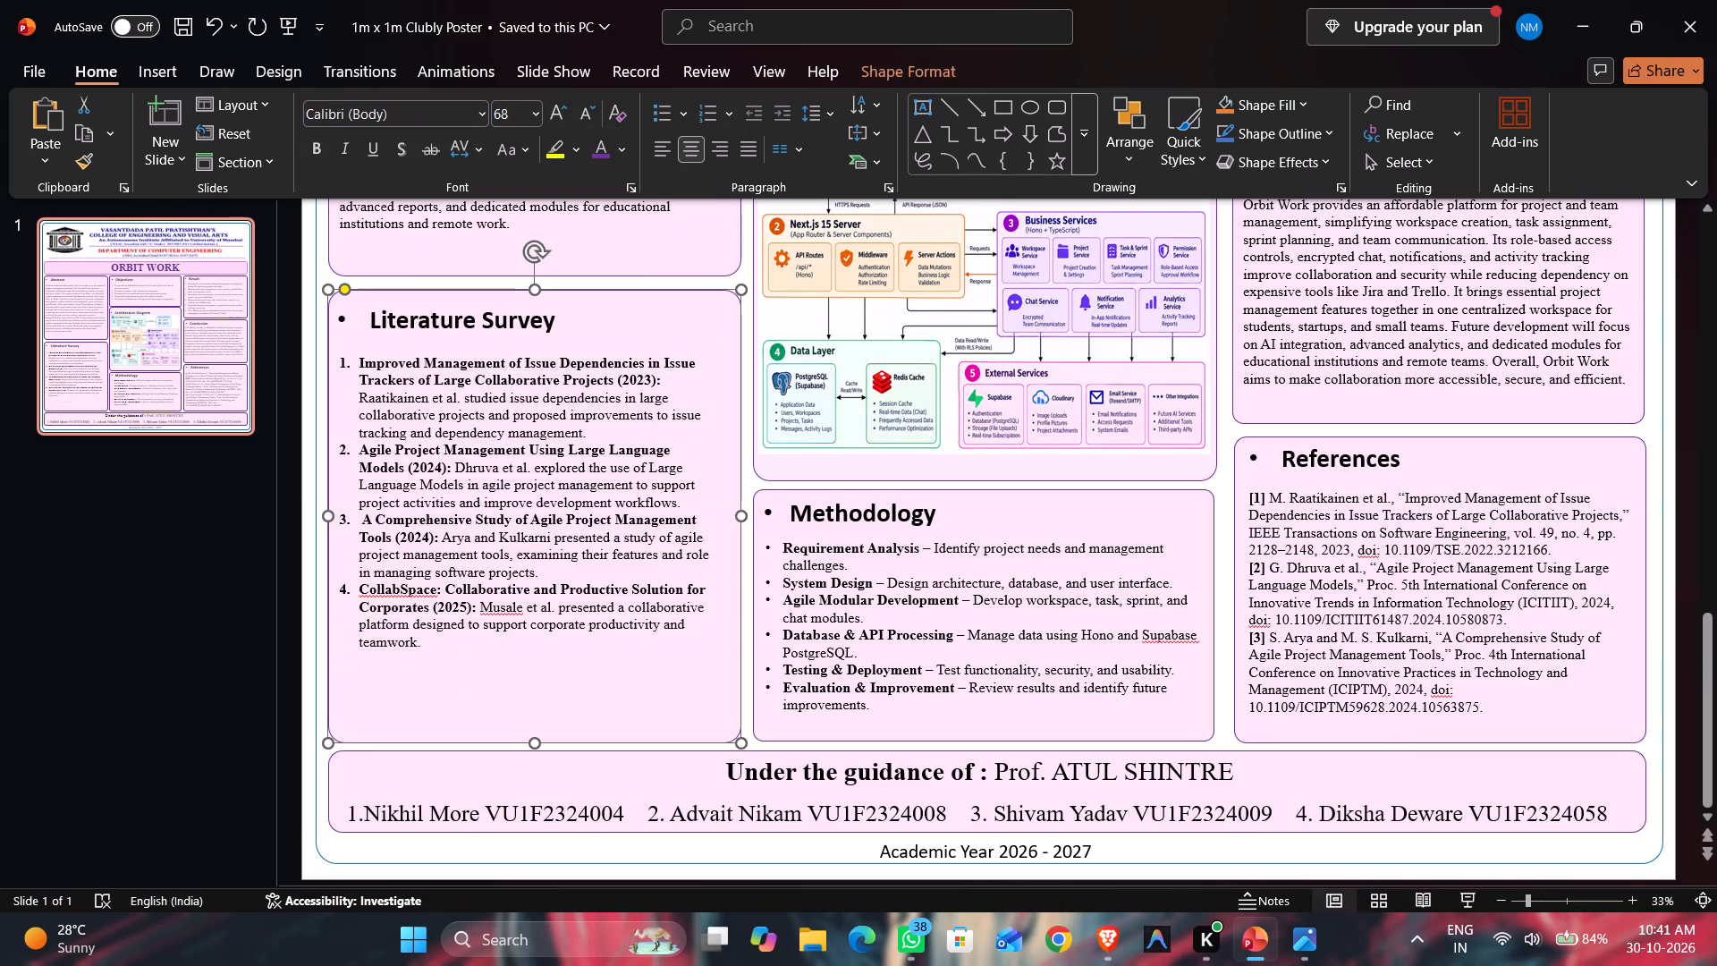
Check the font and size of the Methodology, References, Conclusion, Result, Objectives and Abstract text.
double_click(928, 620)
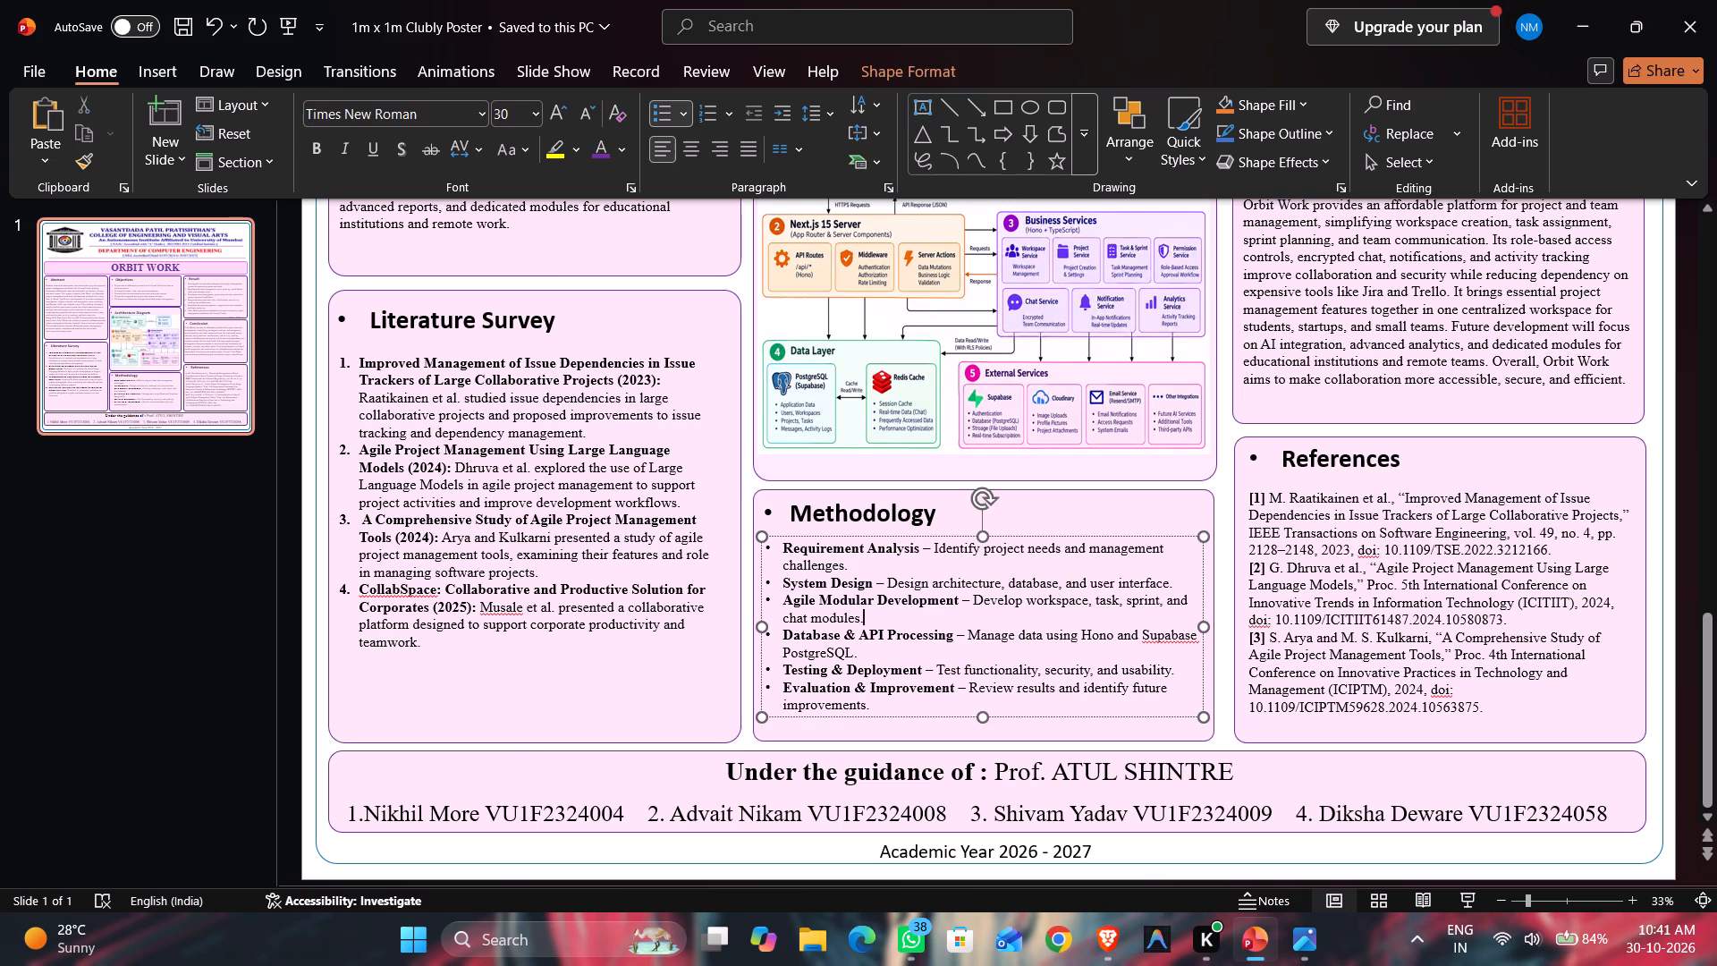
double_click(1417, 596)
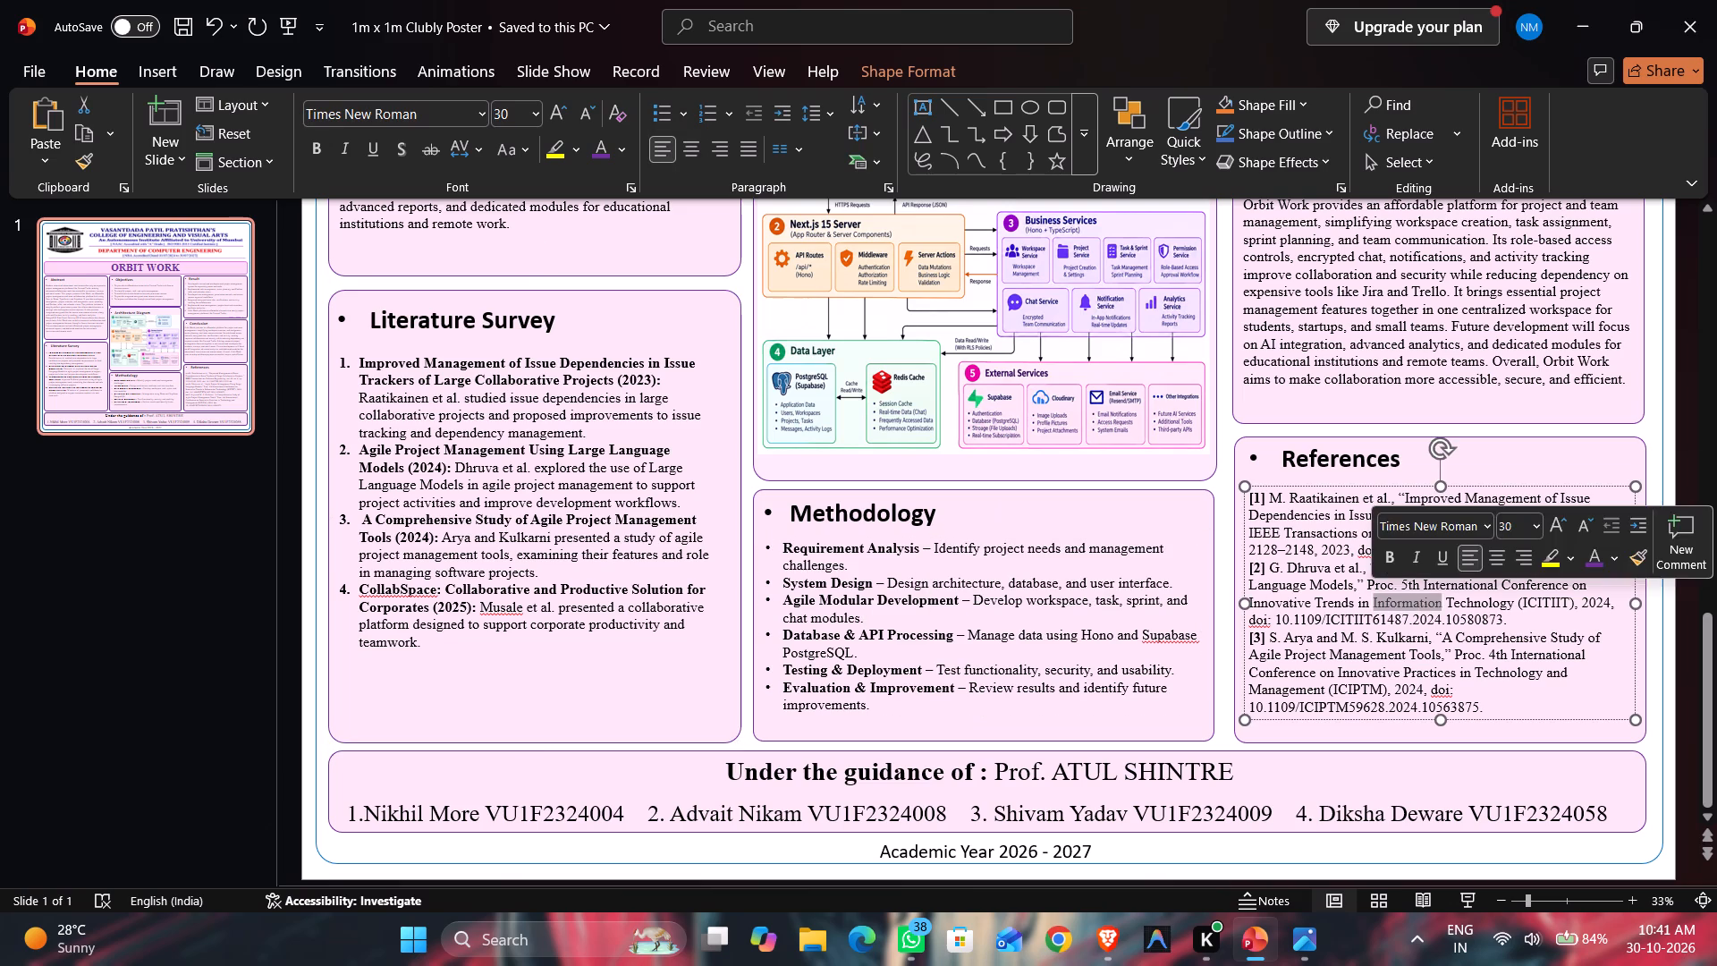
double_click(1372, 304)
scroll(1372, 304, up, 5)
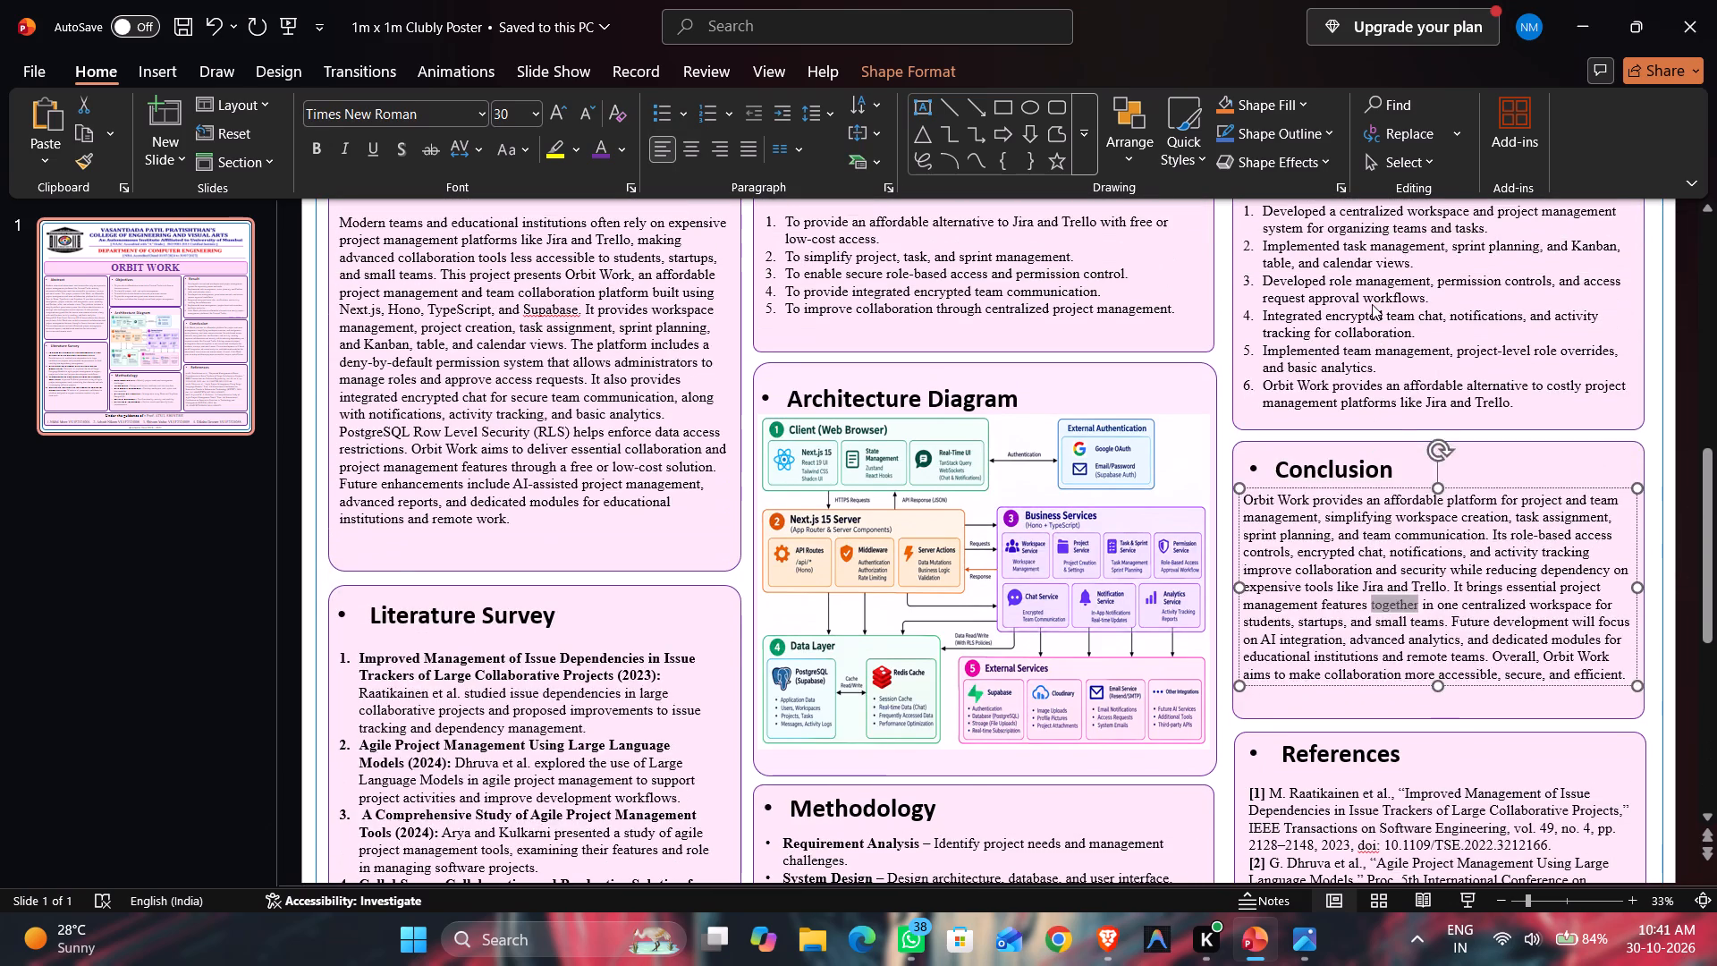
double_click(1372, 304)
double_click(885, 301)
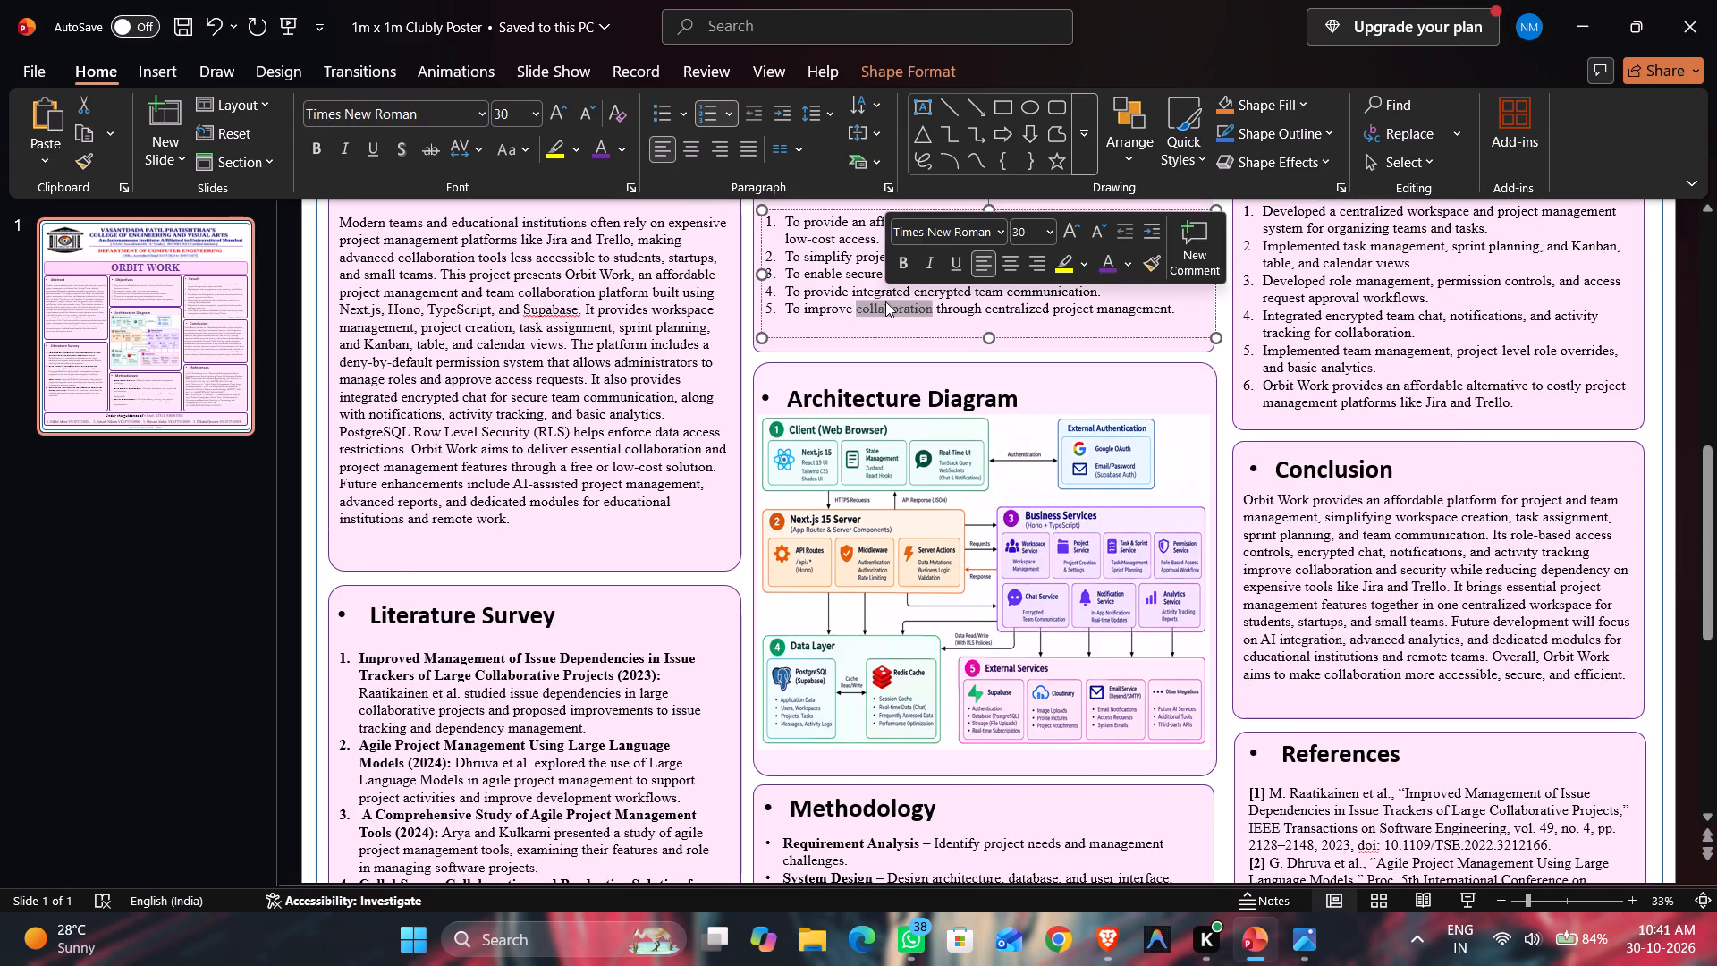
double_click(581, 410)
scroll(581, 410, down, 3)
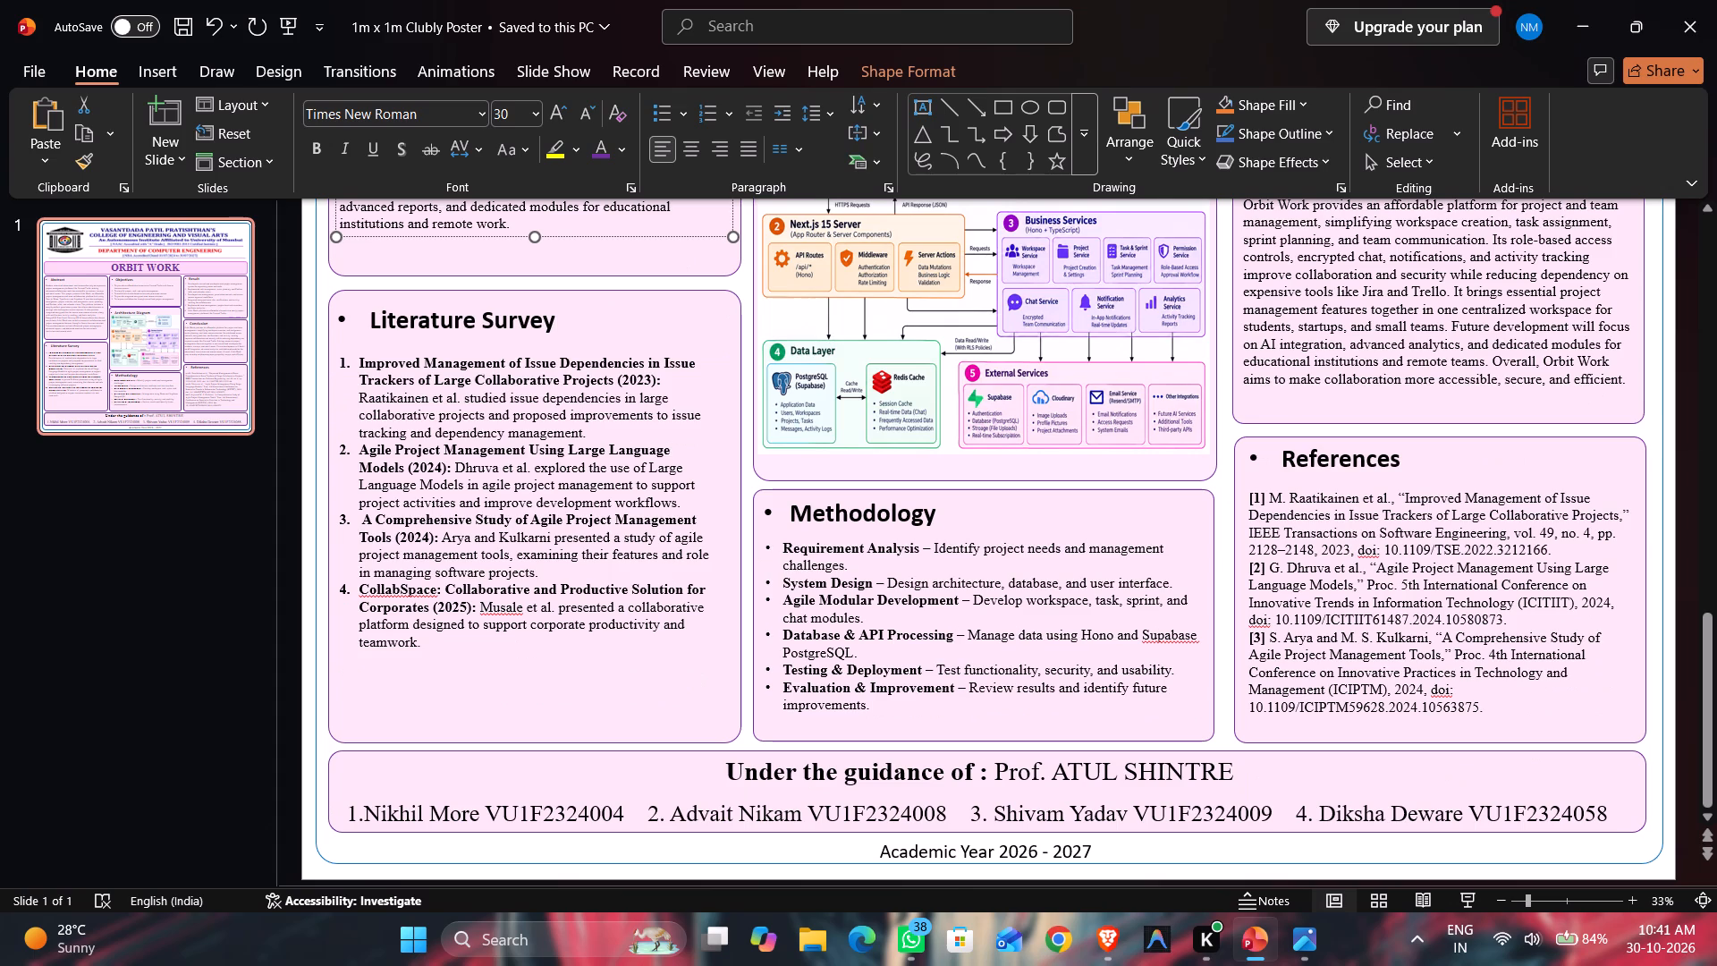
click(430, 651)
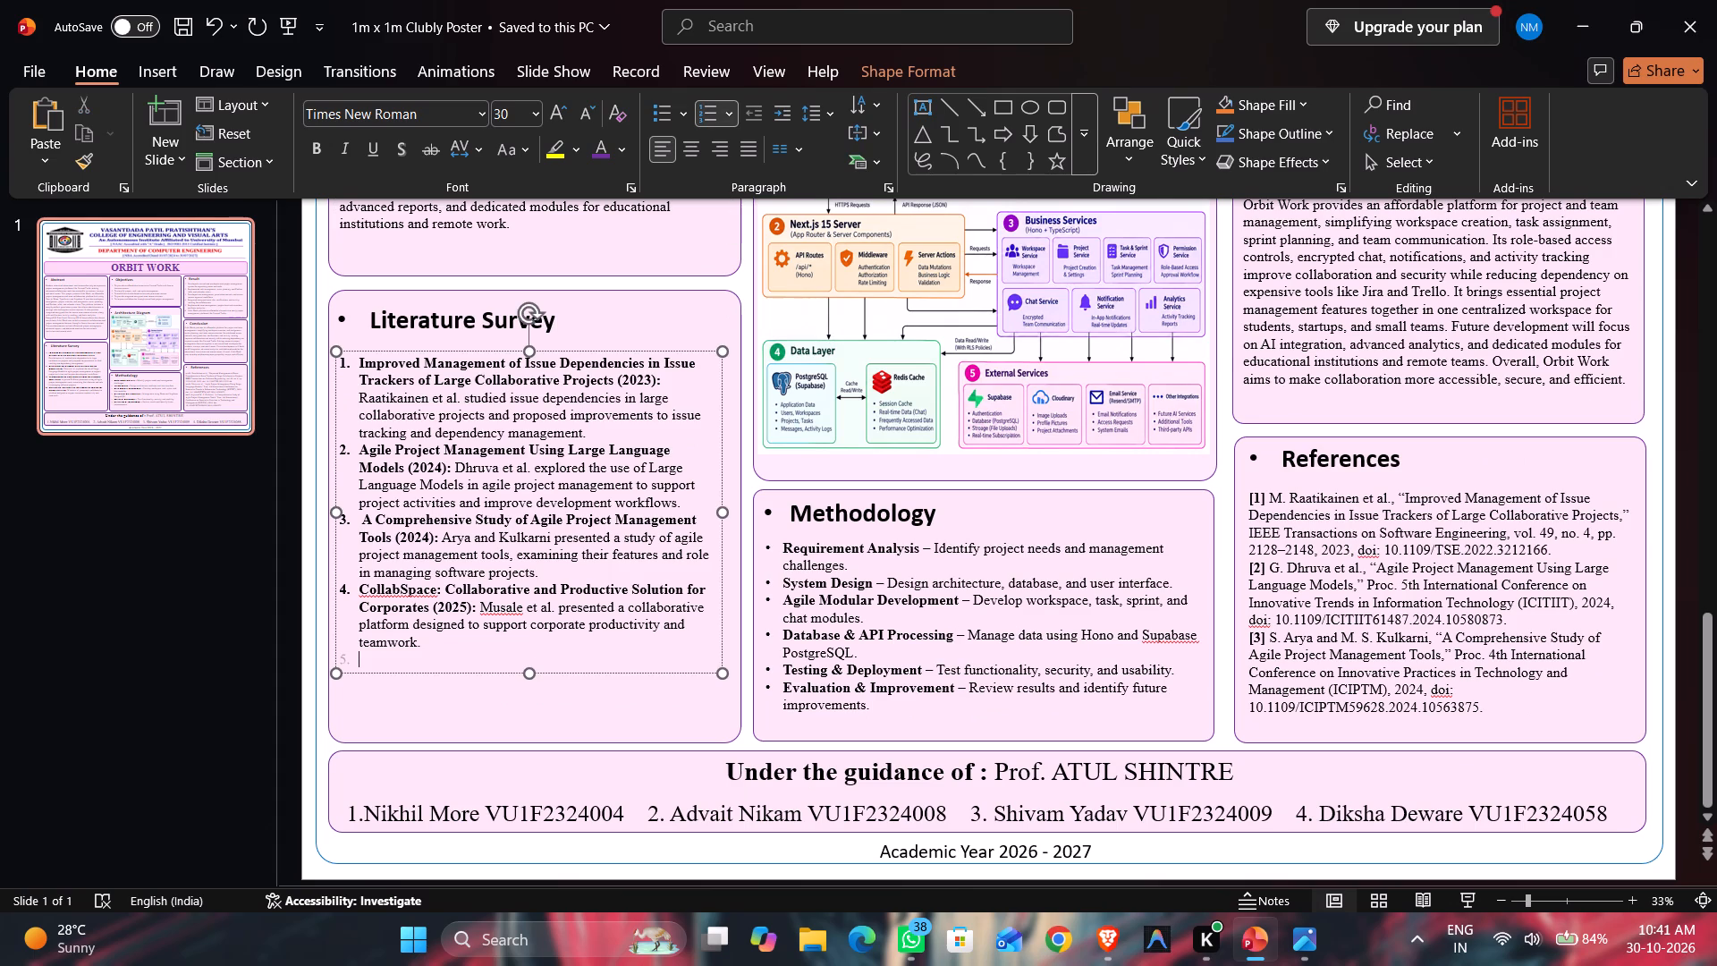
click(458, 627)
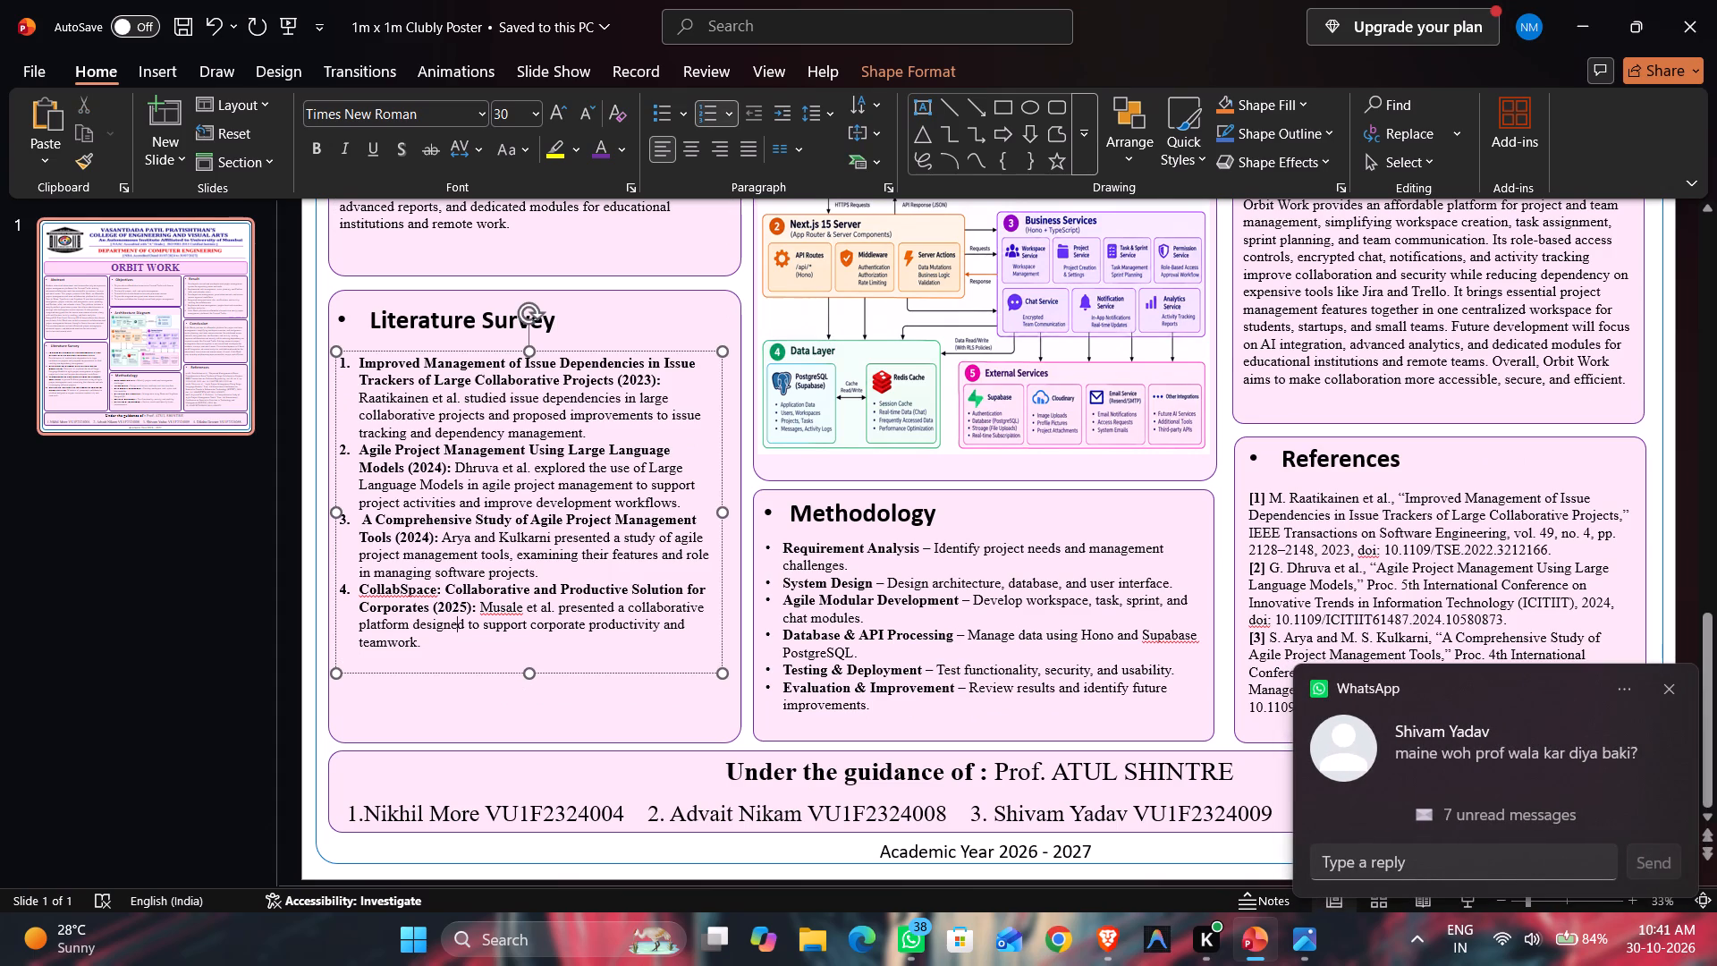
click(439, 640)
click(1112, 927)
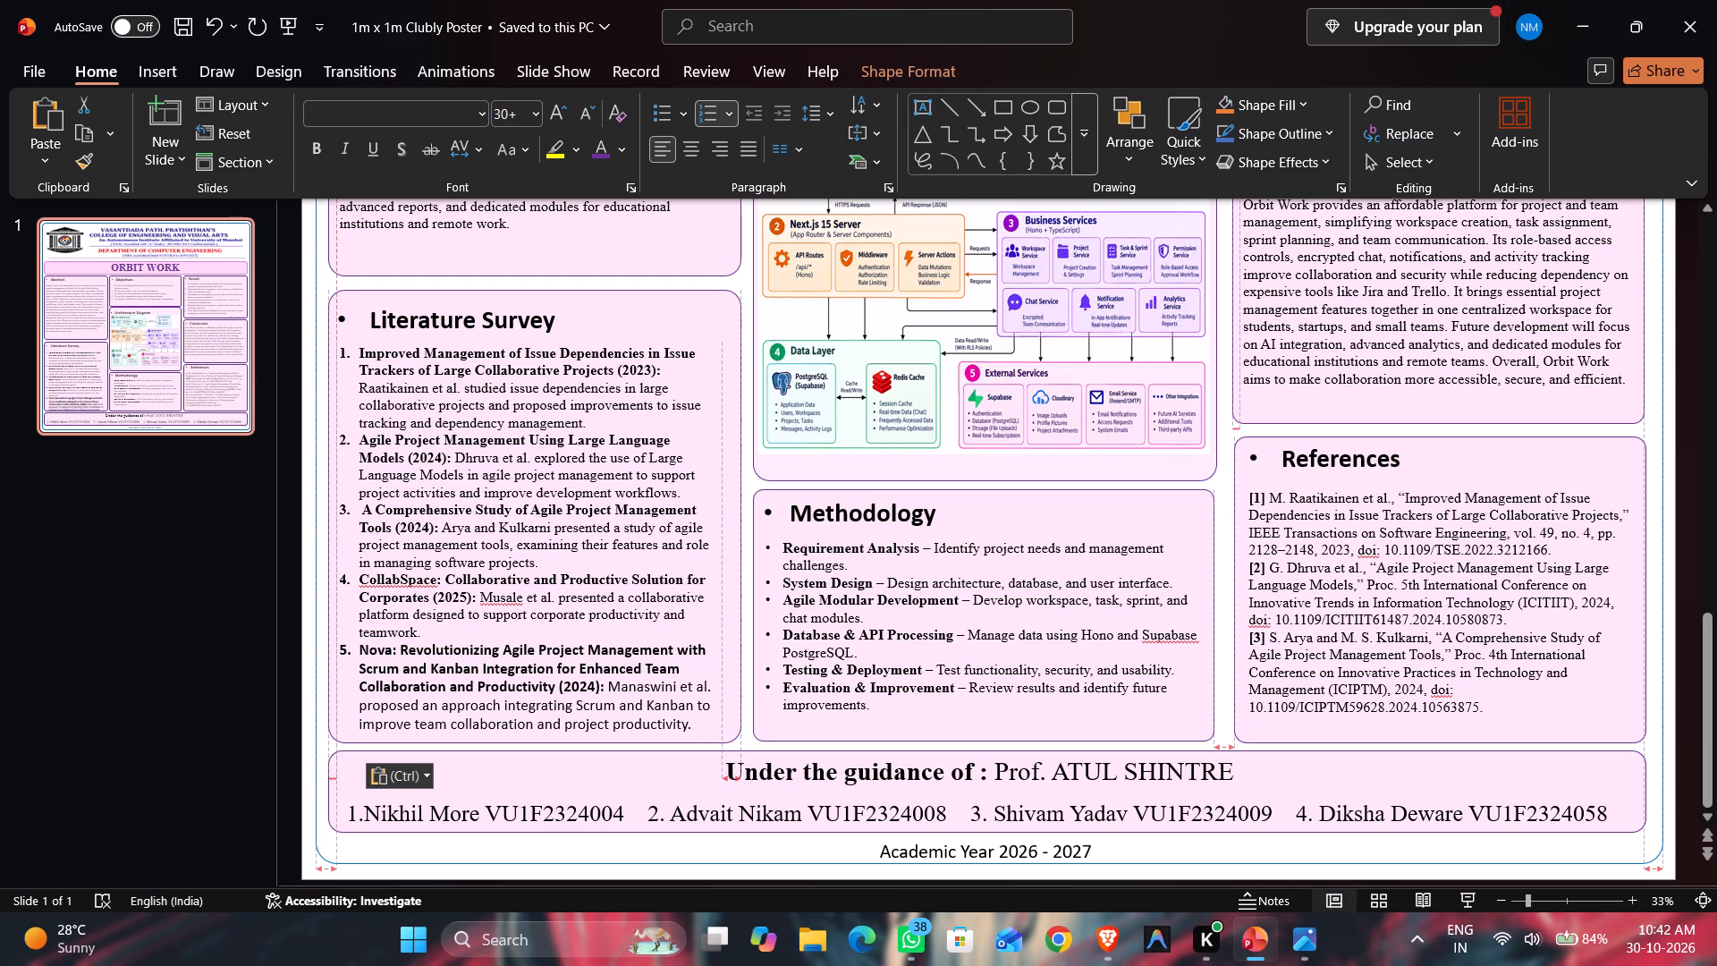
click(465, 343)
click(465, 343)
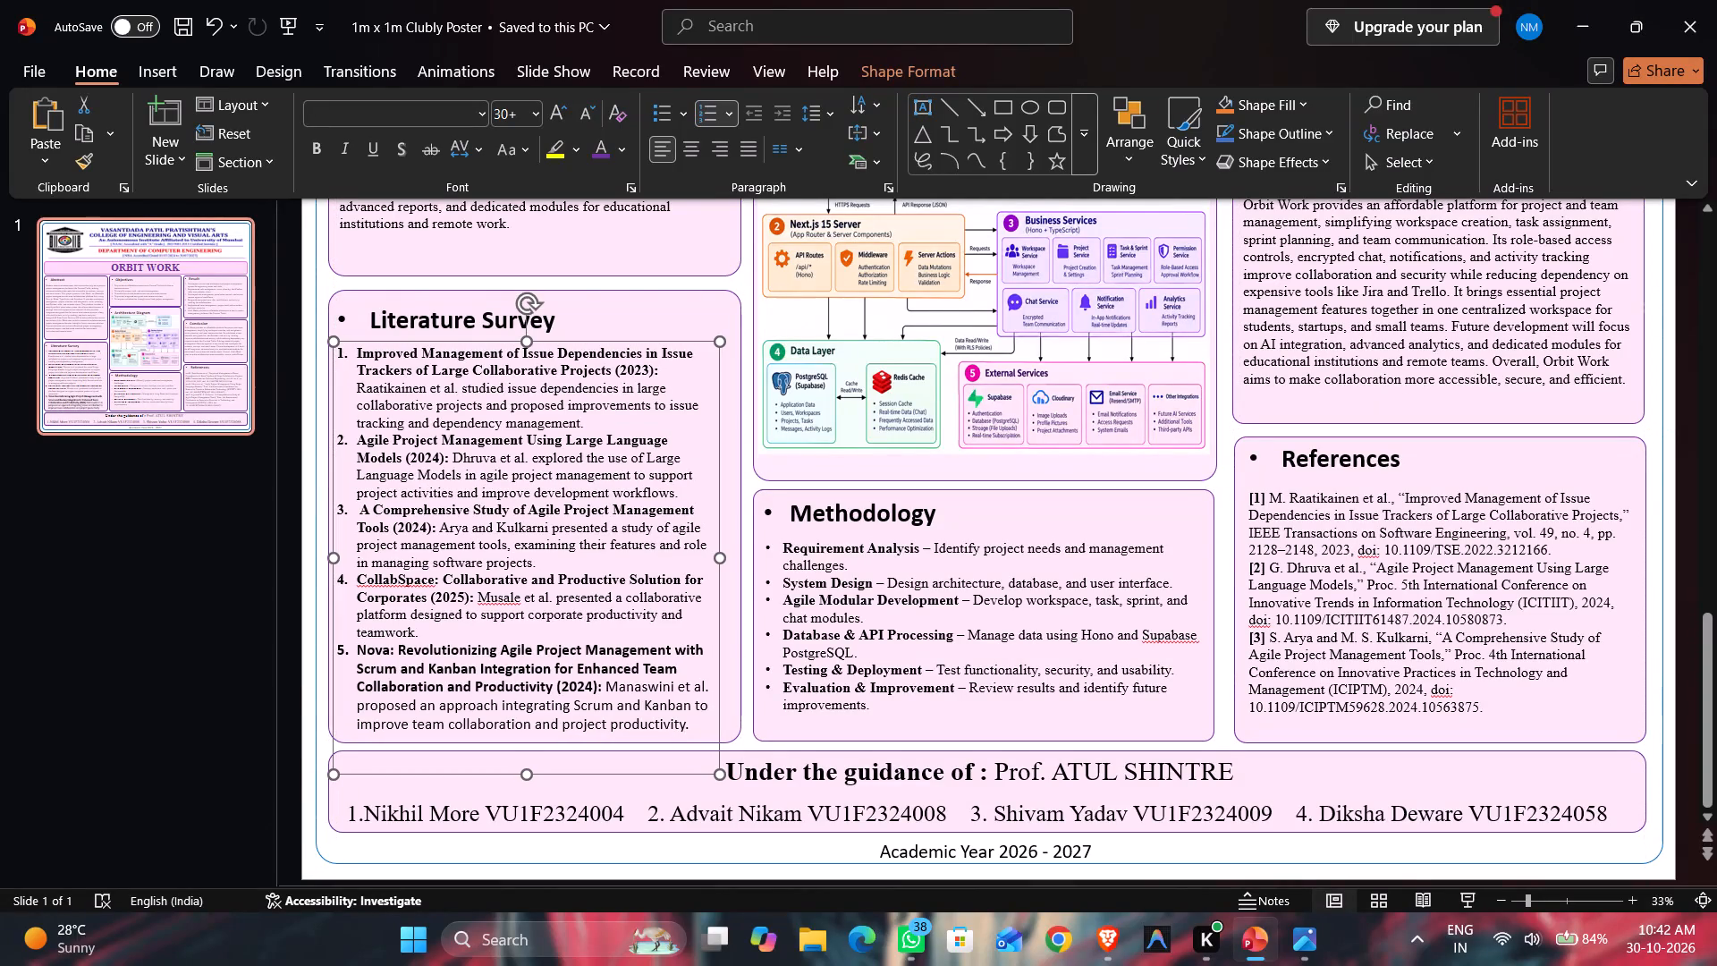
click(304, 517)
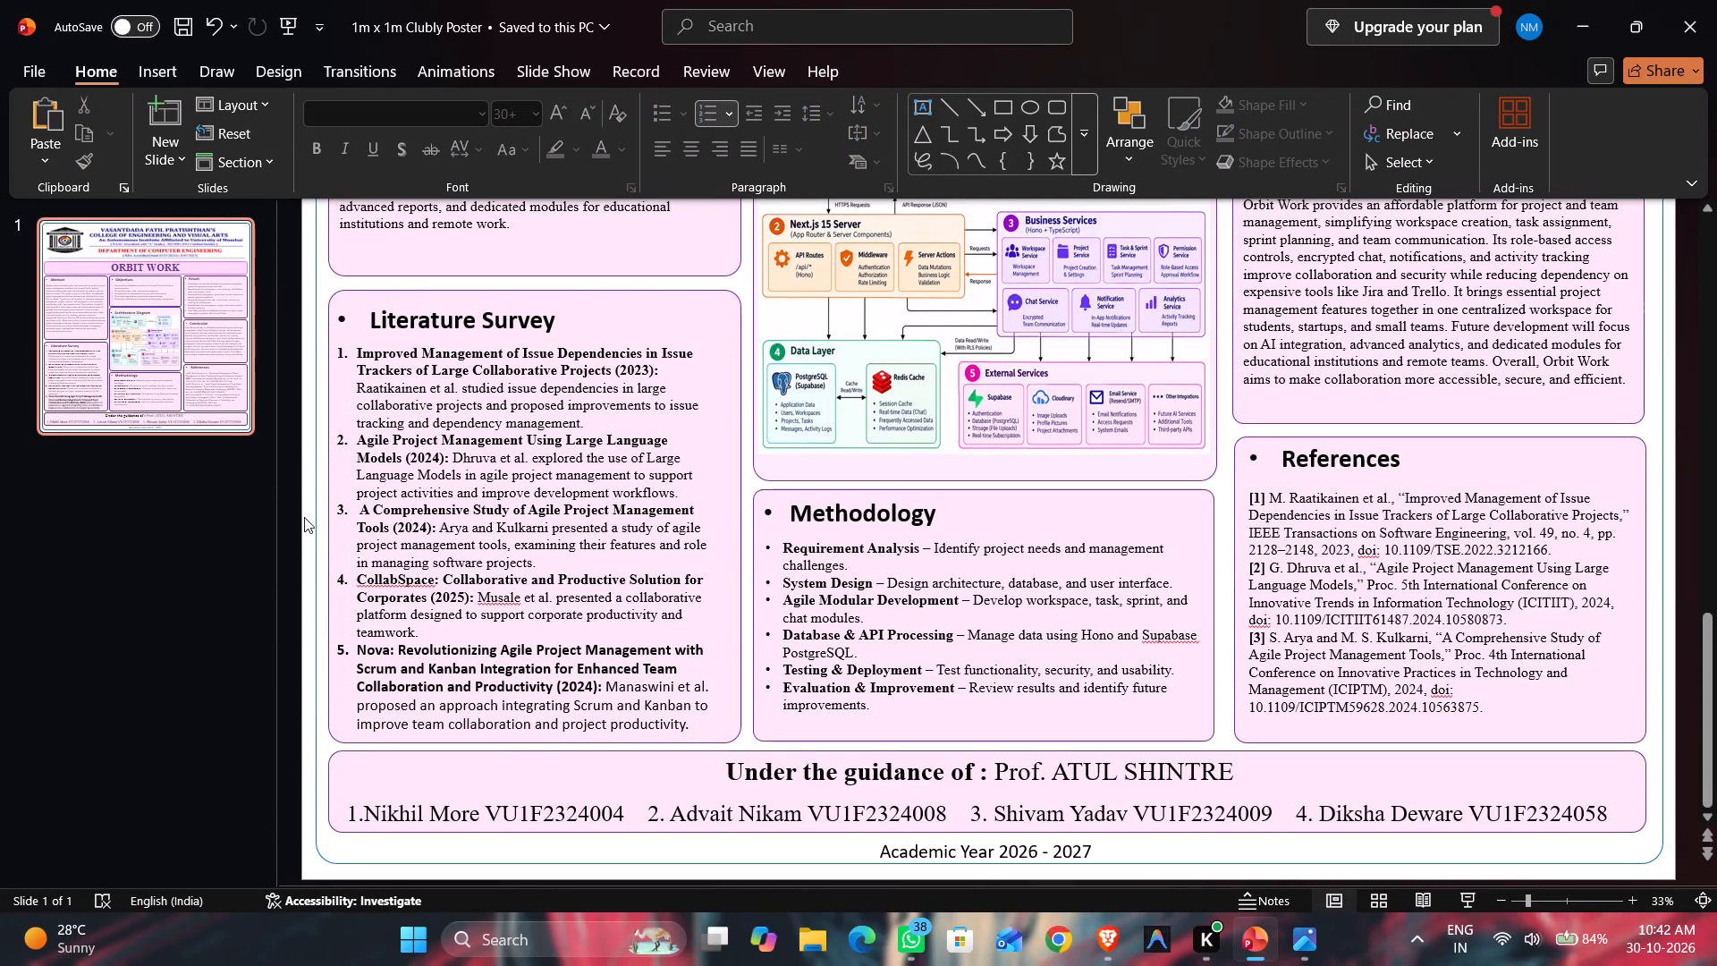
Review the poster's layout from the Literature Survey up towards the Abstract and Architecture Diagram panels.
scroll(943, 724, up, 2)
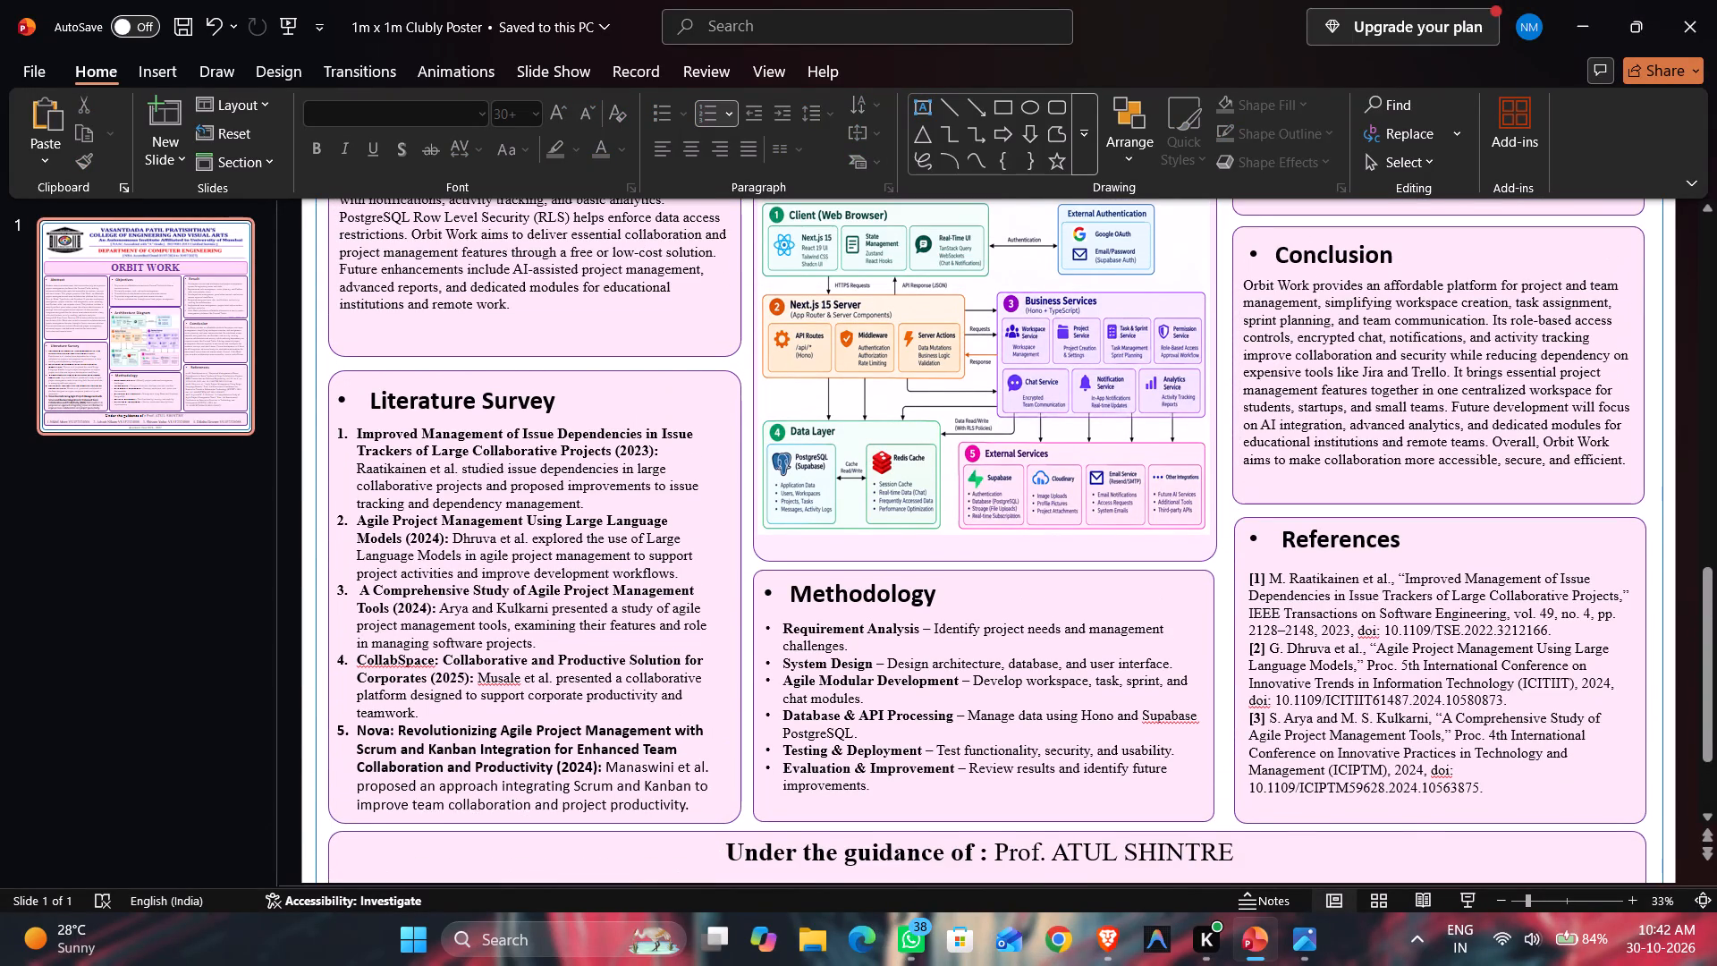
scroll(943, 724, up, 2)
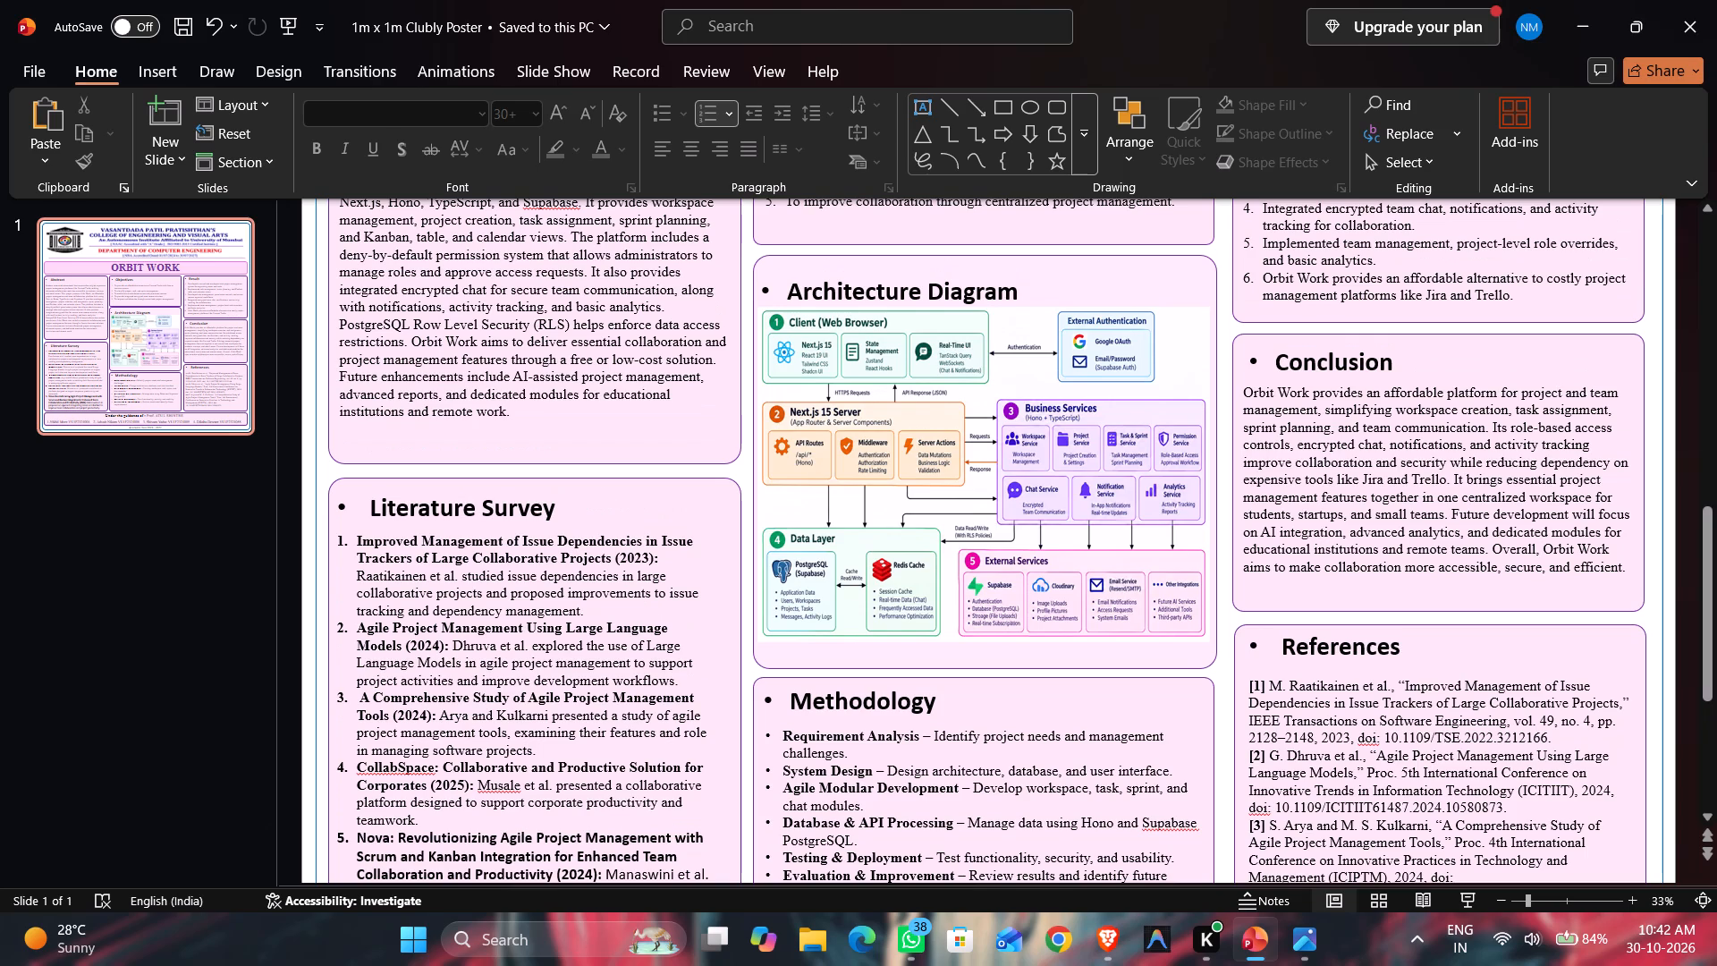
Examine the poster's header, title and upper section panels, and check the overall layout with the whole slide in view.
scroll(943, 724, up, 13)
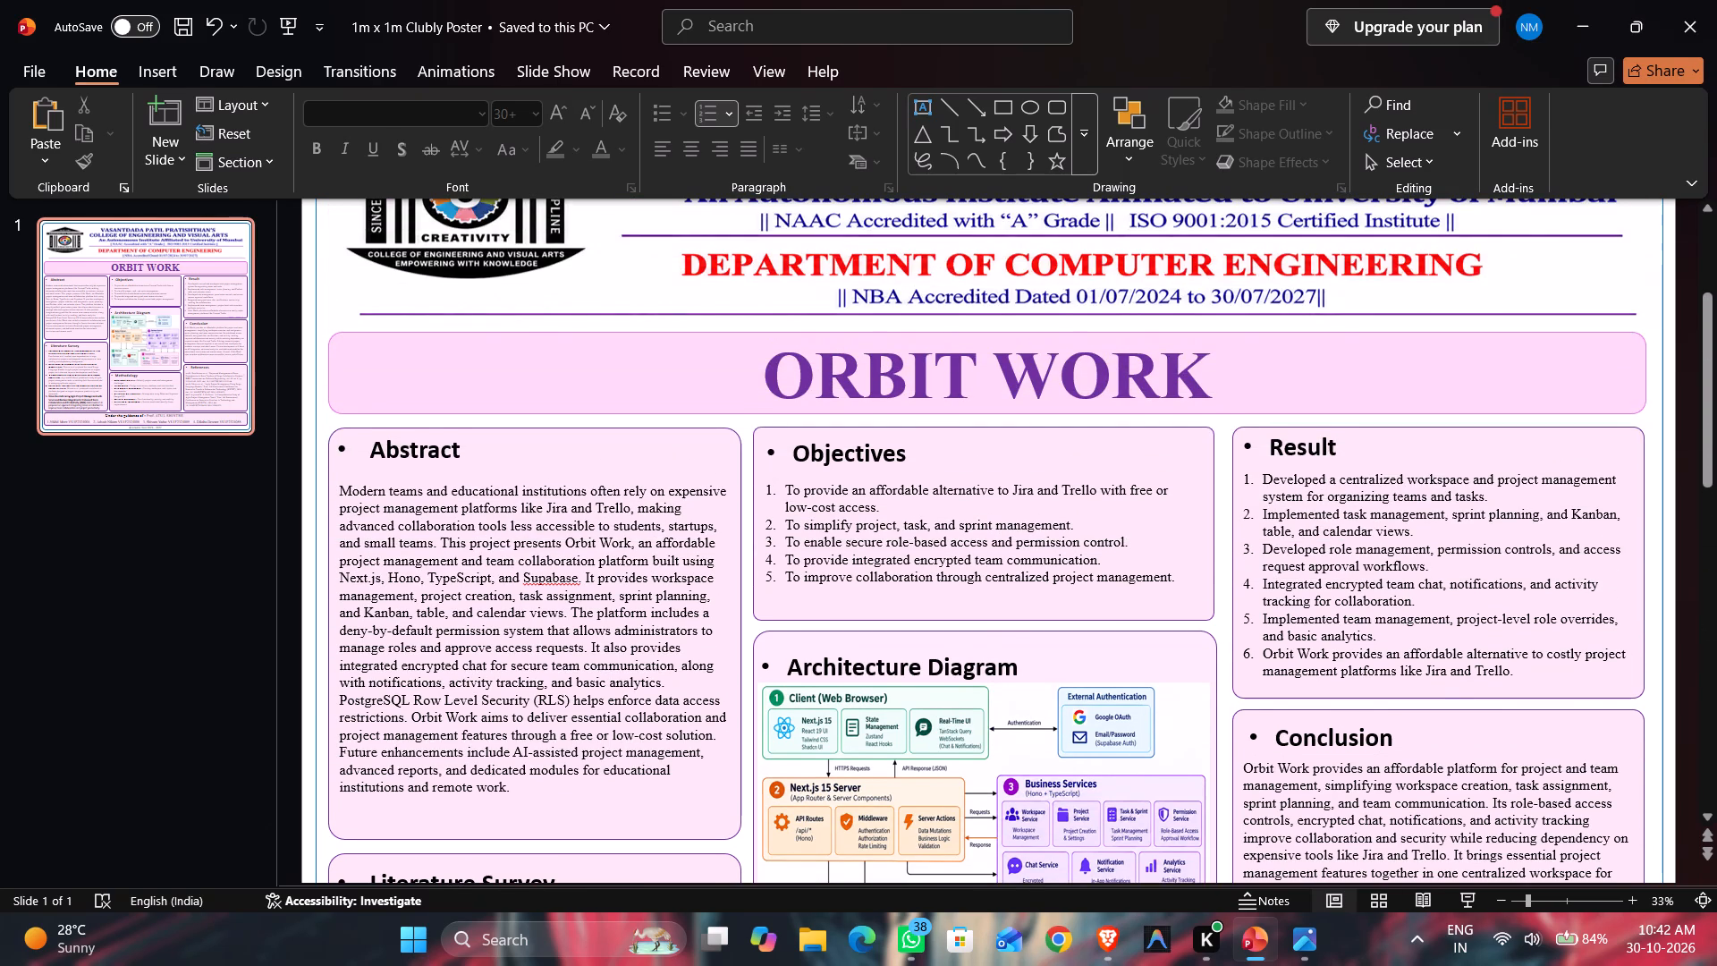
ctrl+scroll(318, 515, down, 2)
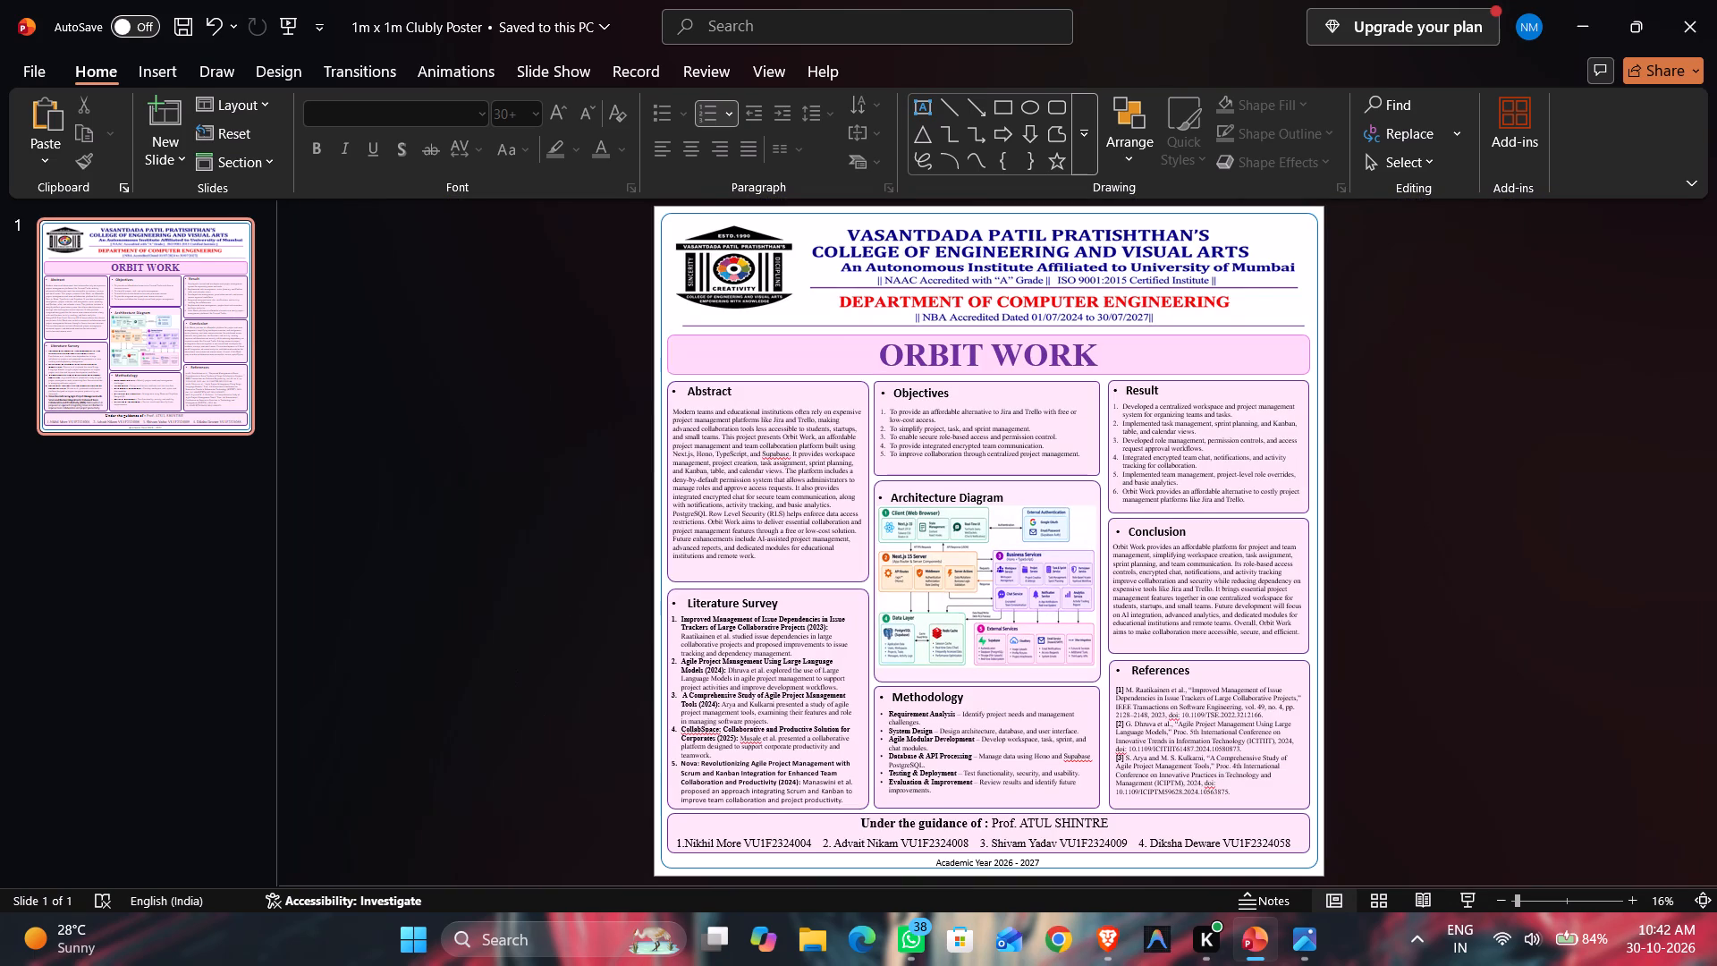
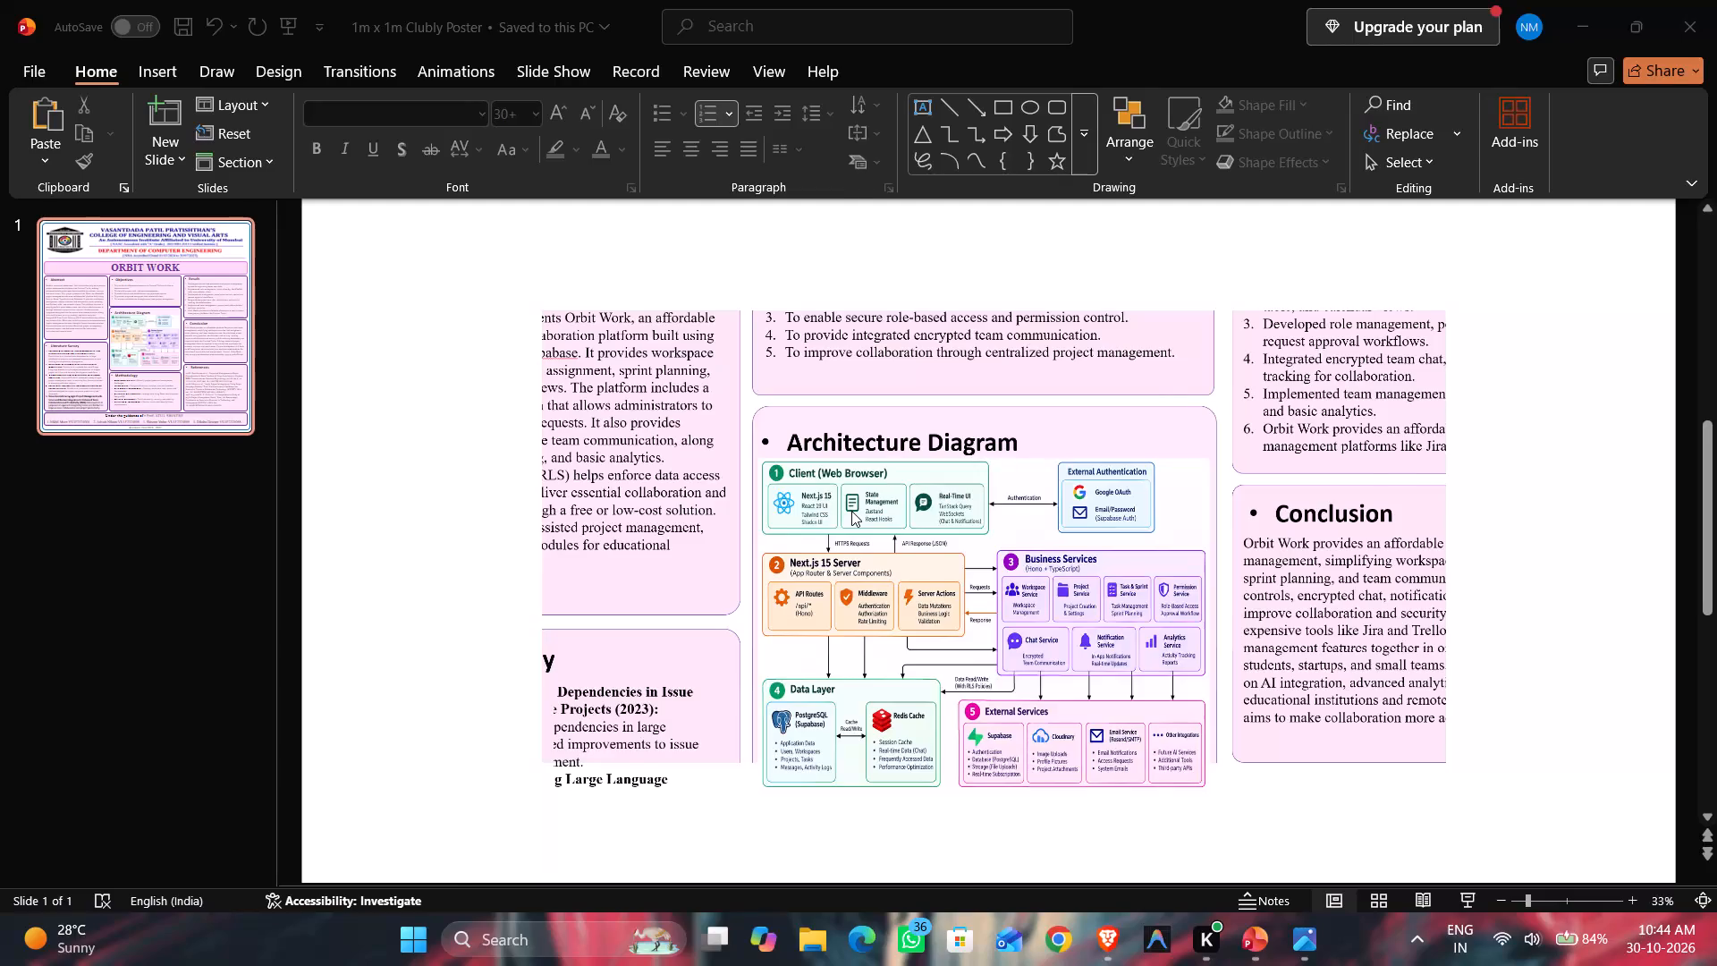
Review the layout of the whole poster and check the font and size of the Abstract text.
scroll(851, 511, down, 1)
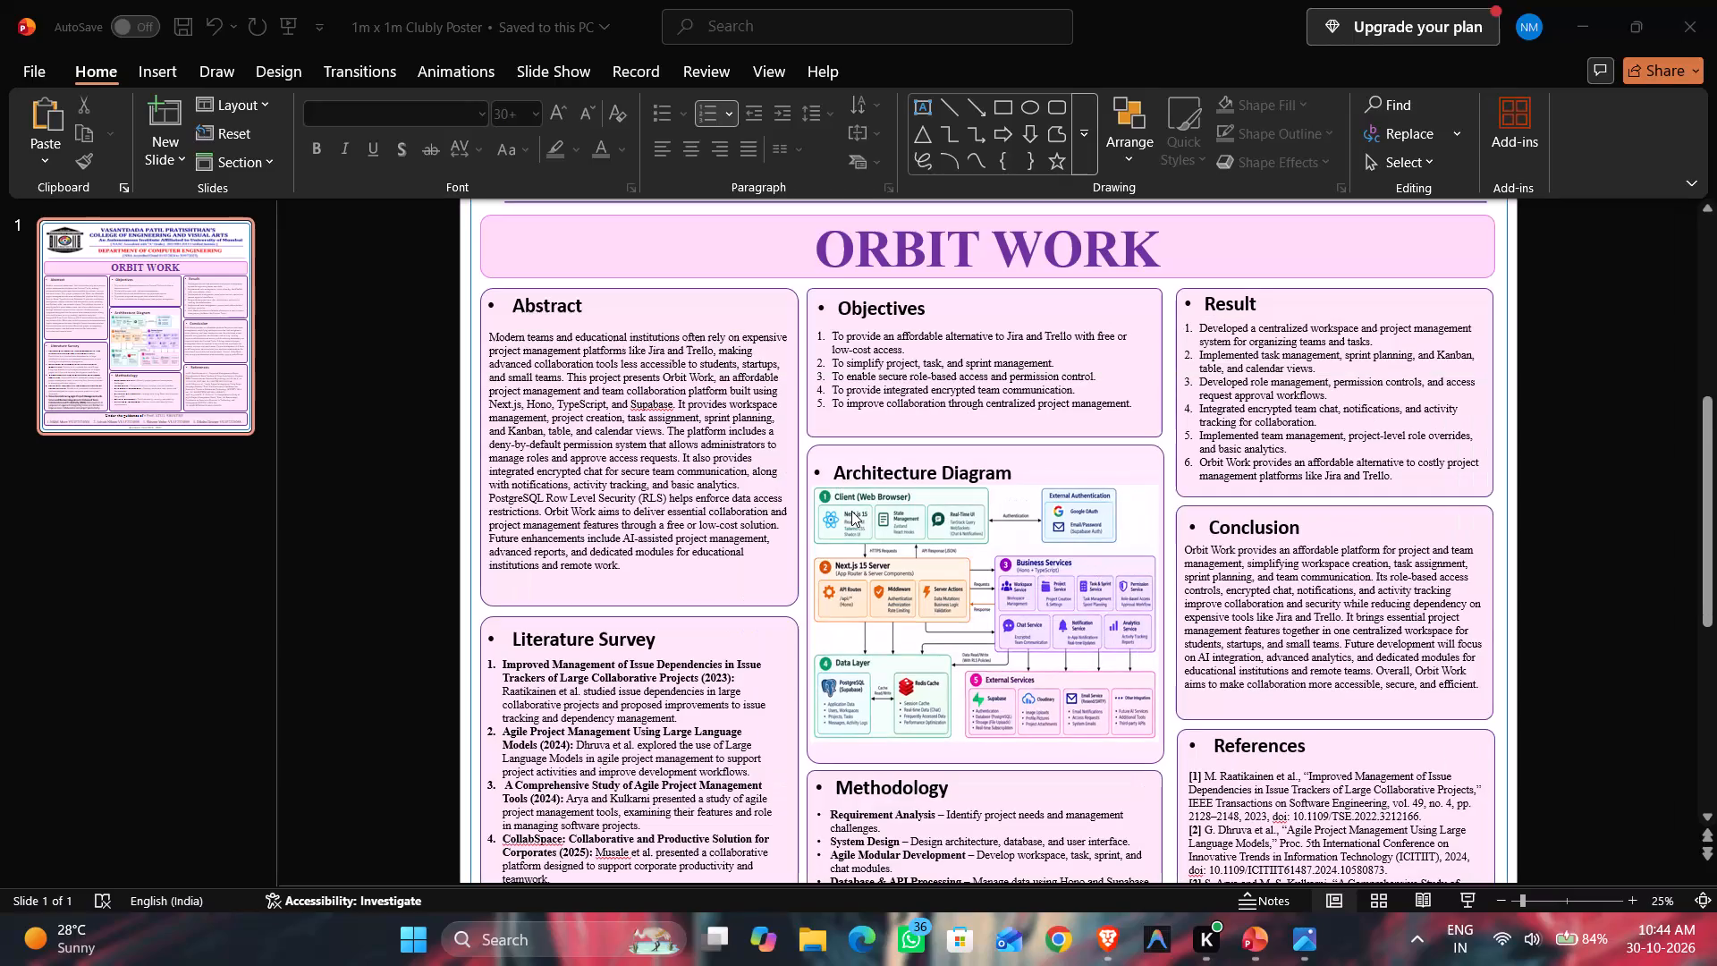
scroll(851, 511, down, 1)
scroll(851, 511, up, 1)
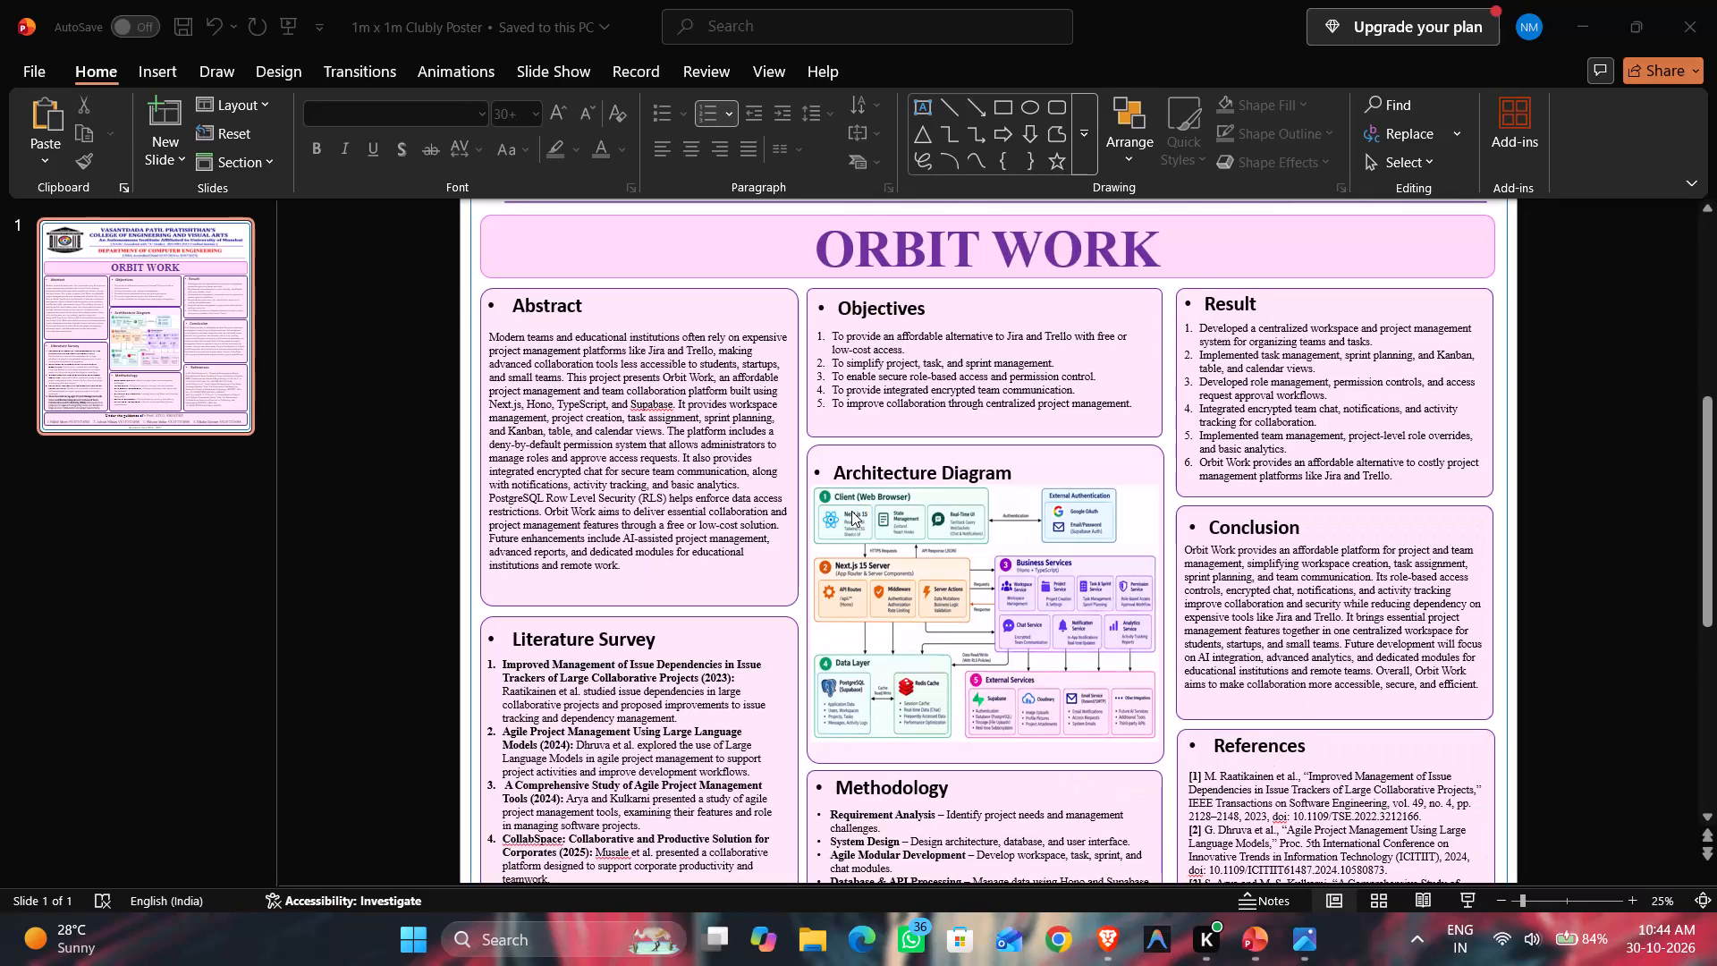
ctrl+scroll(851, 511, down, 1)
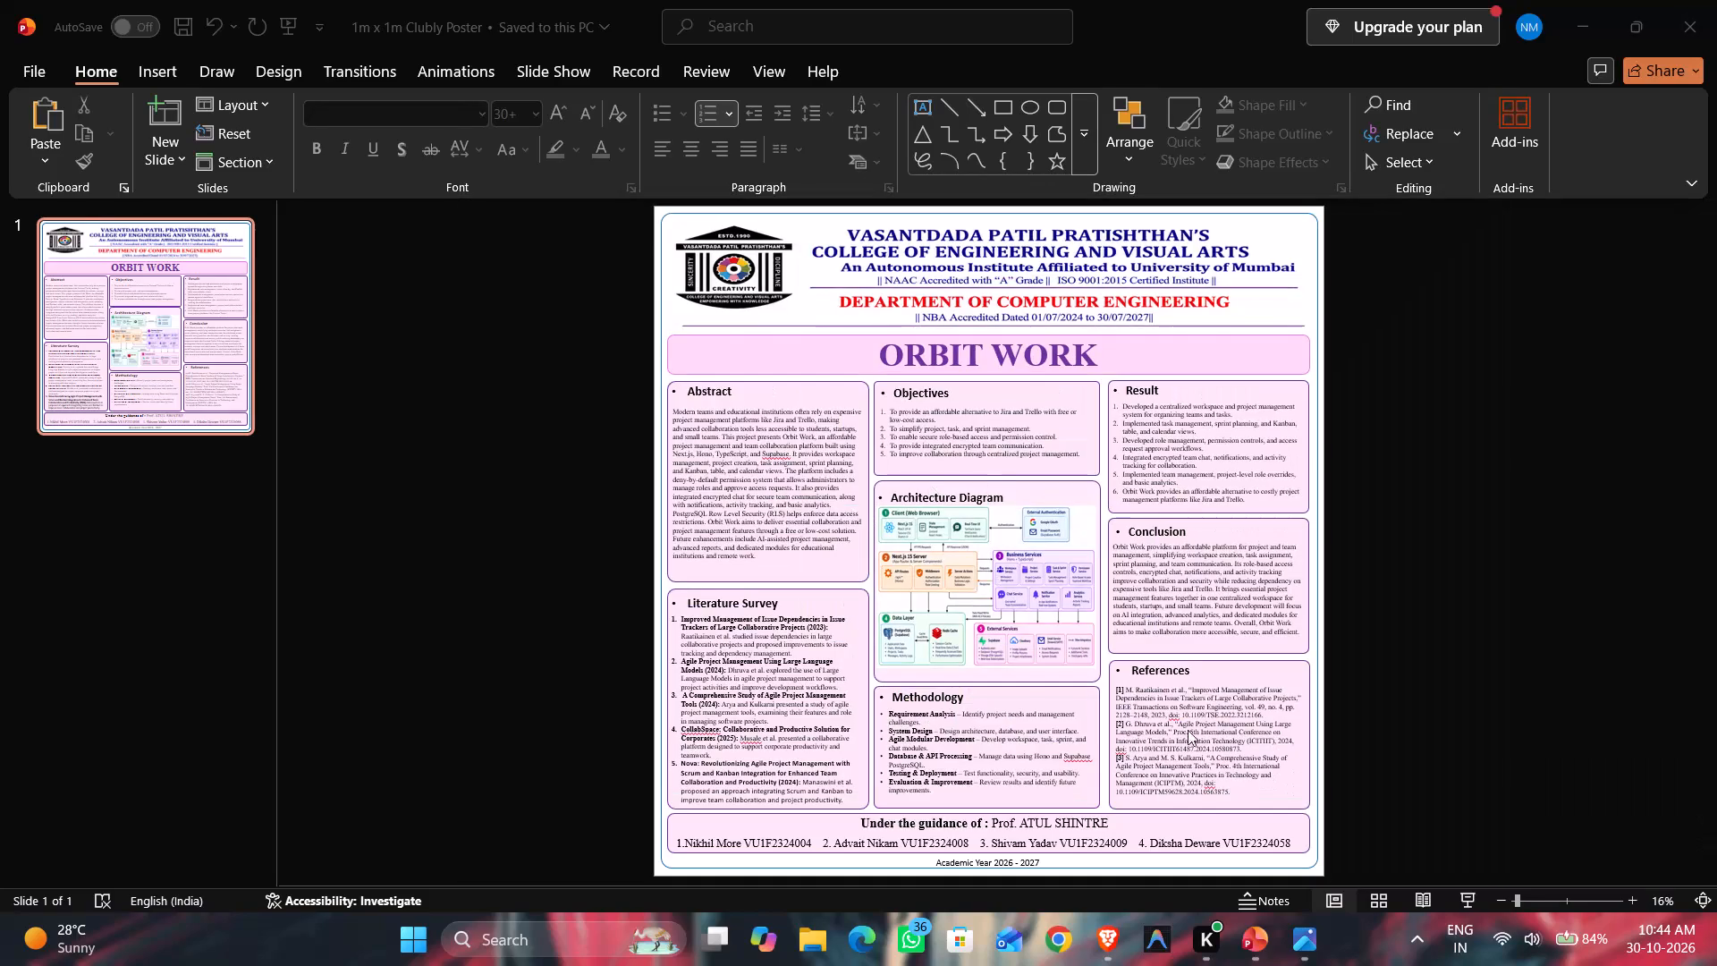
double_click(741, 531)
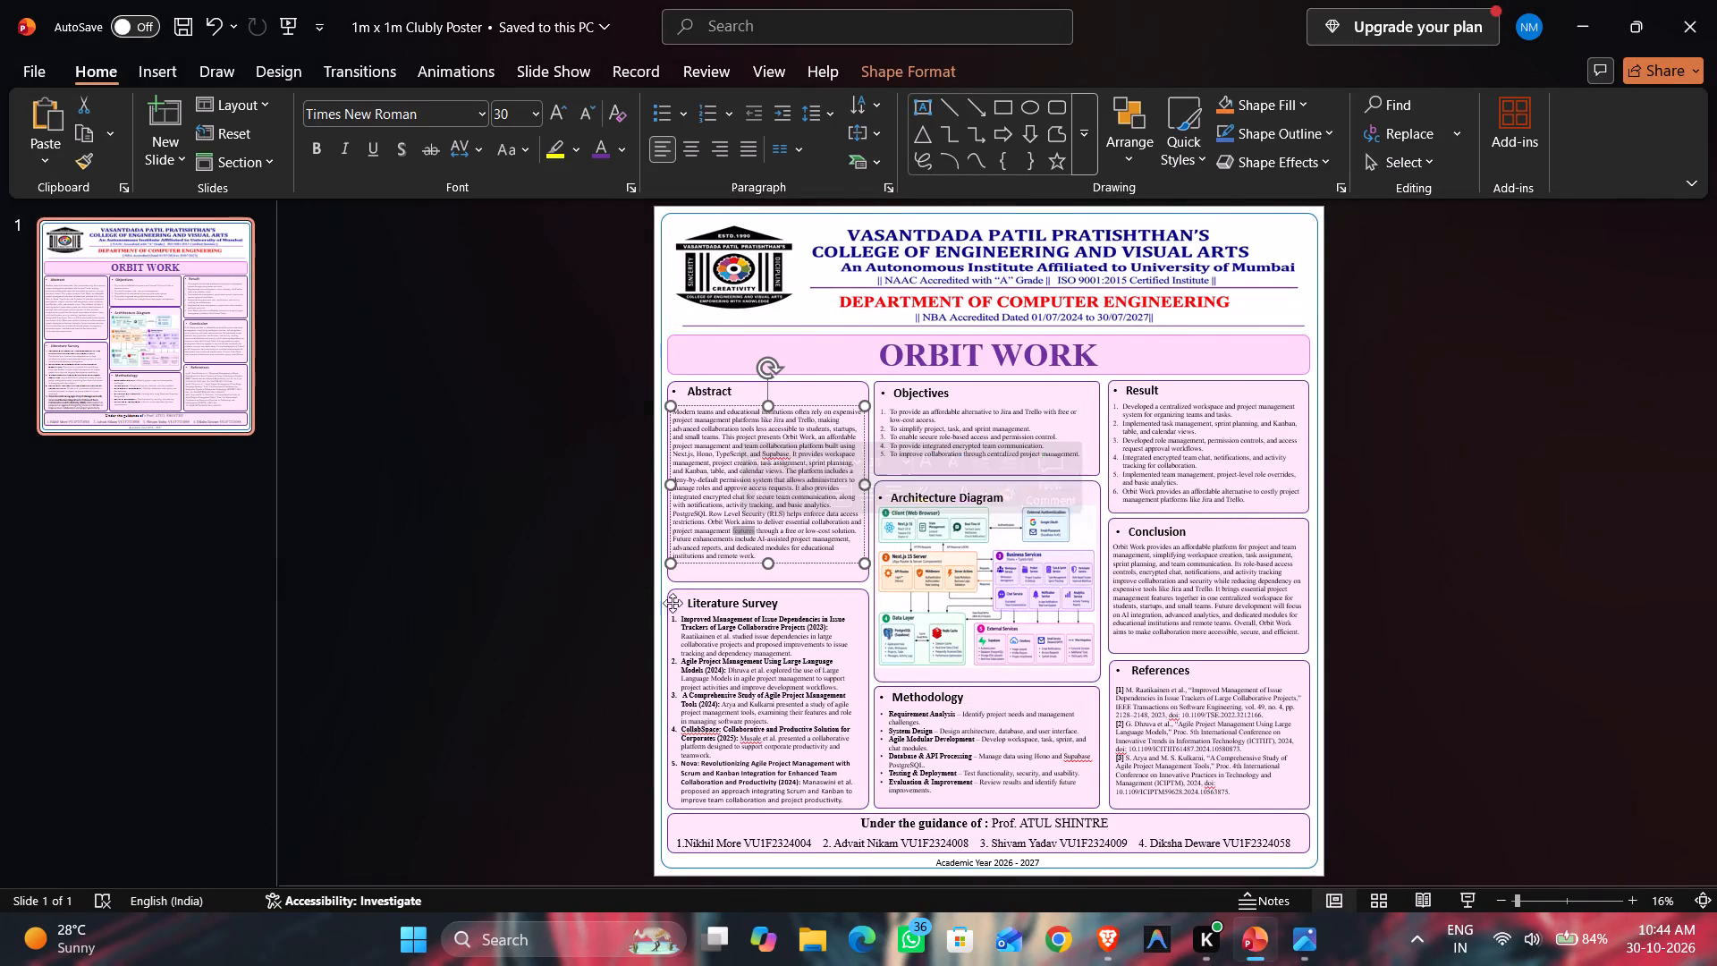
click(639, 631)
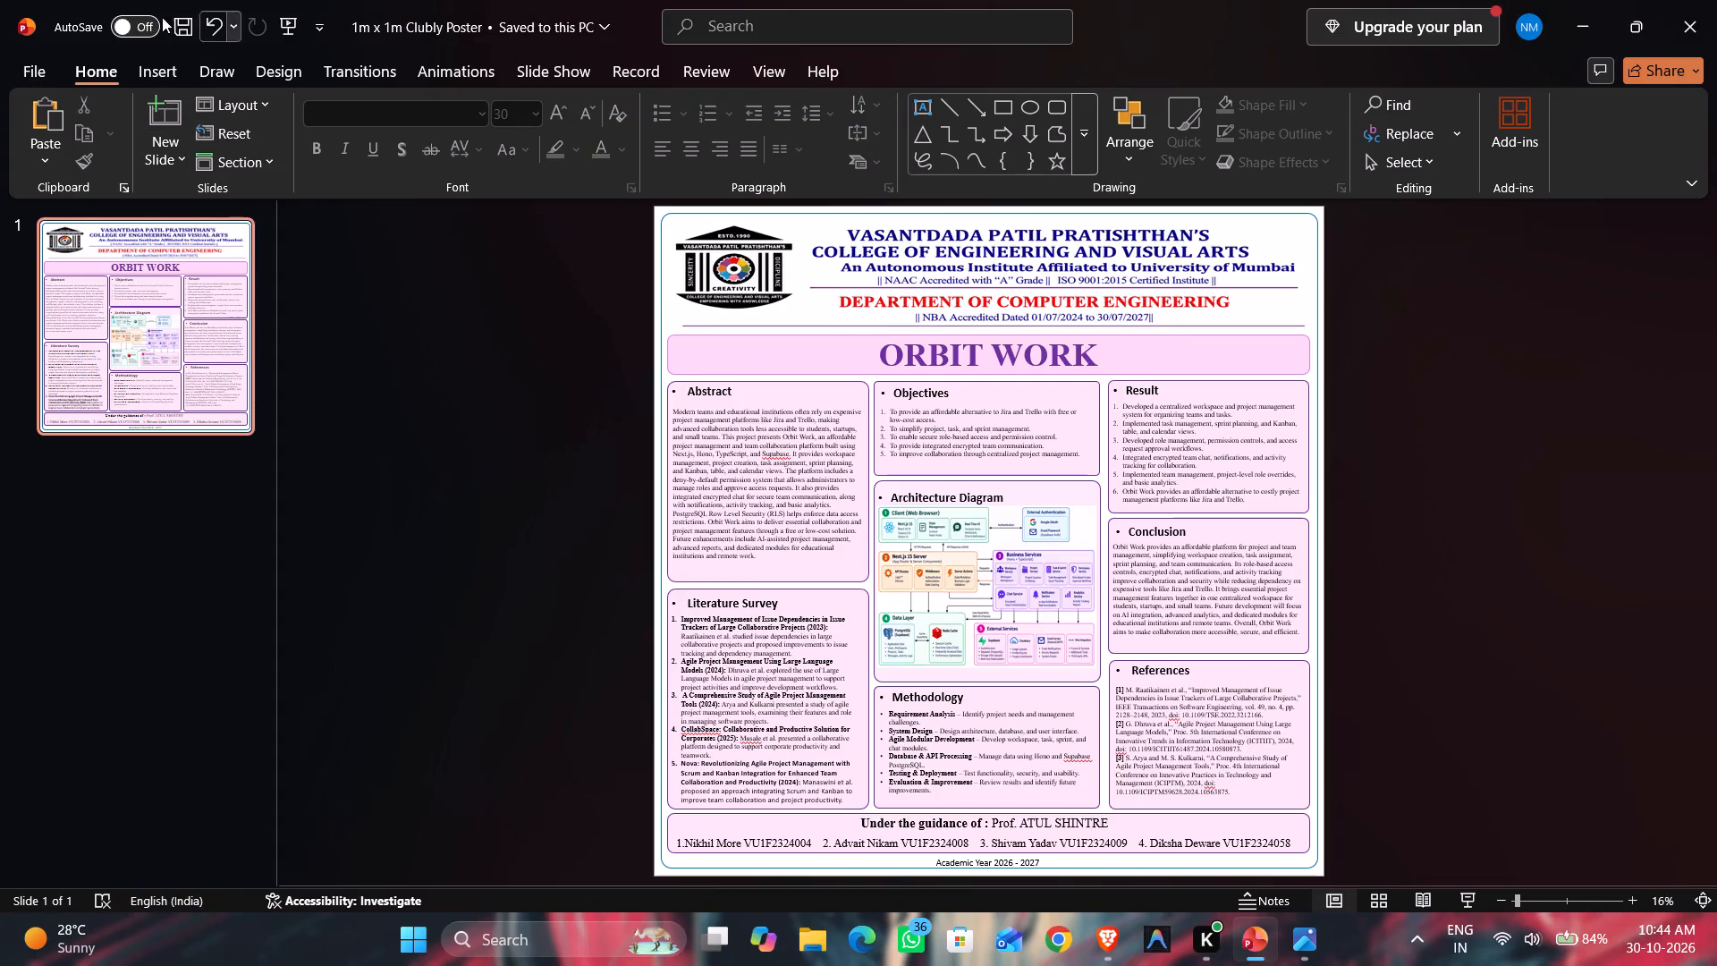
Open the Save As dialog for the poster with the Downloads folder as the destination.
click(9, 66)
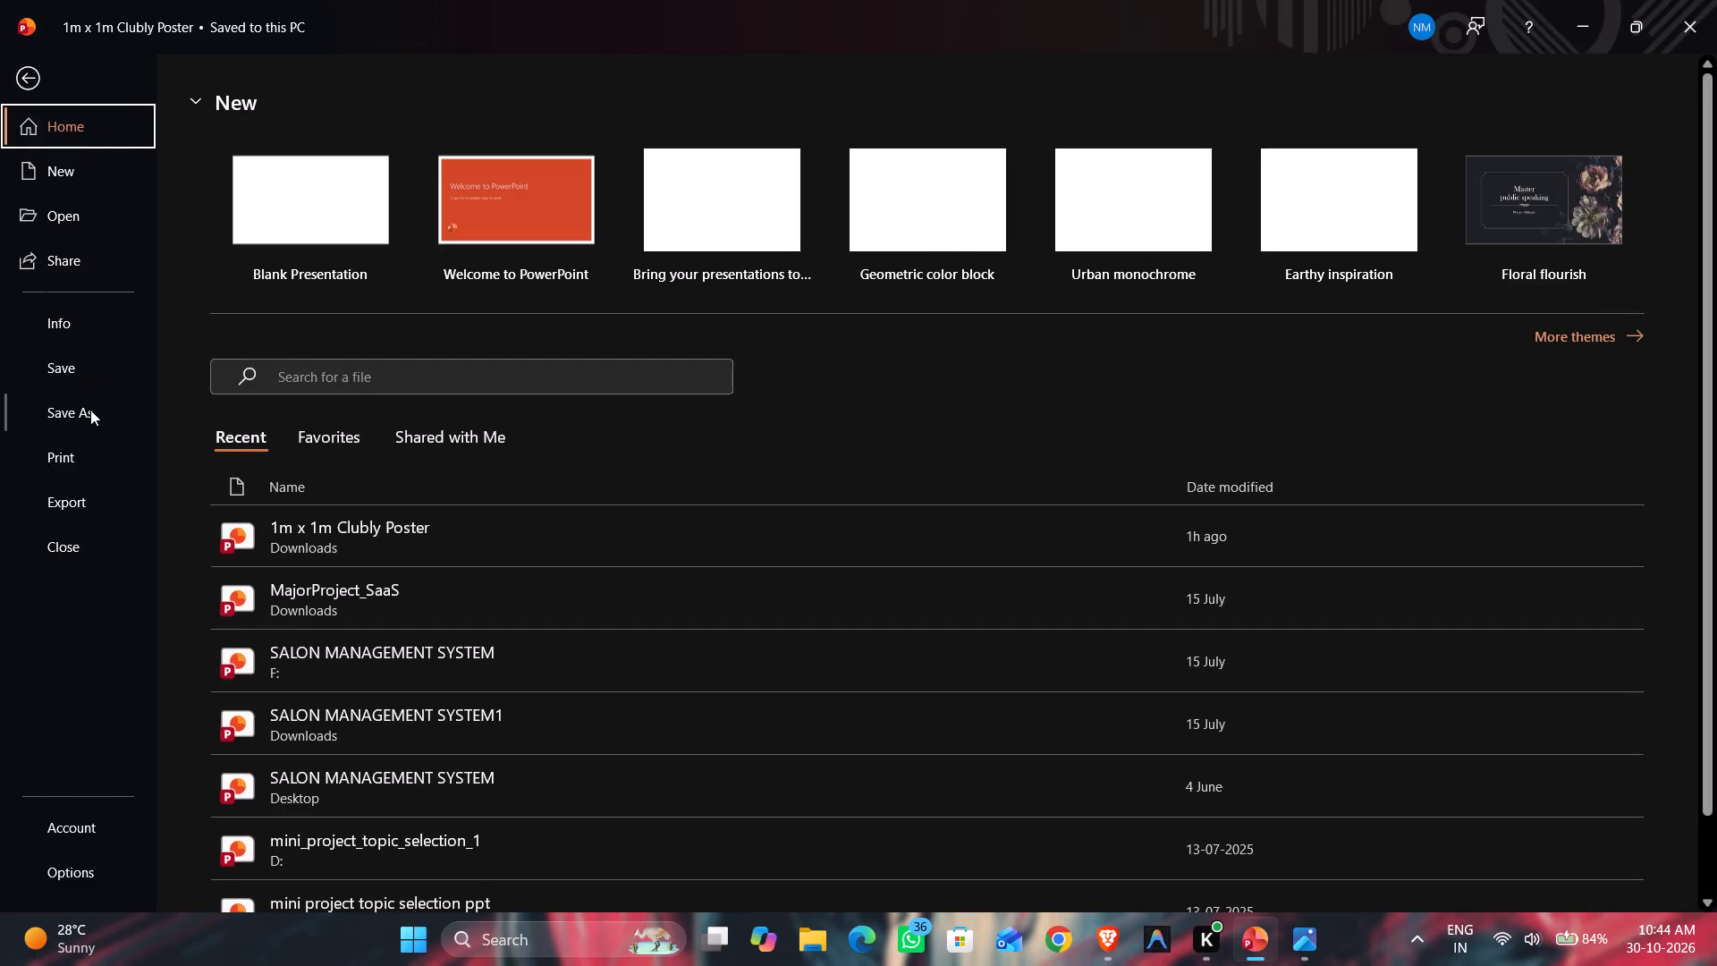
click(90, 410)
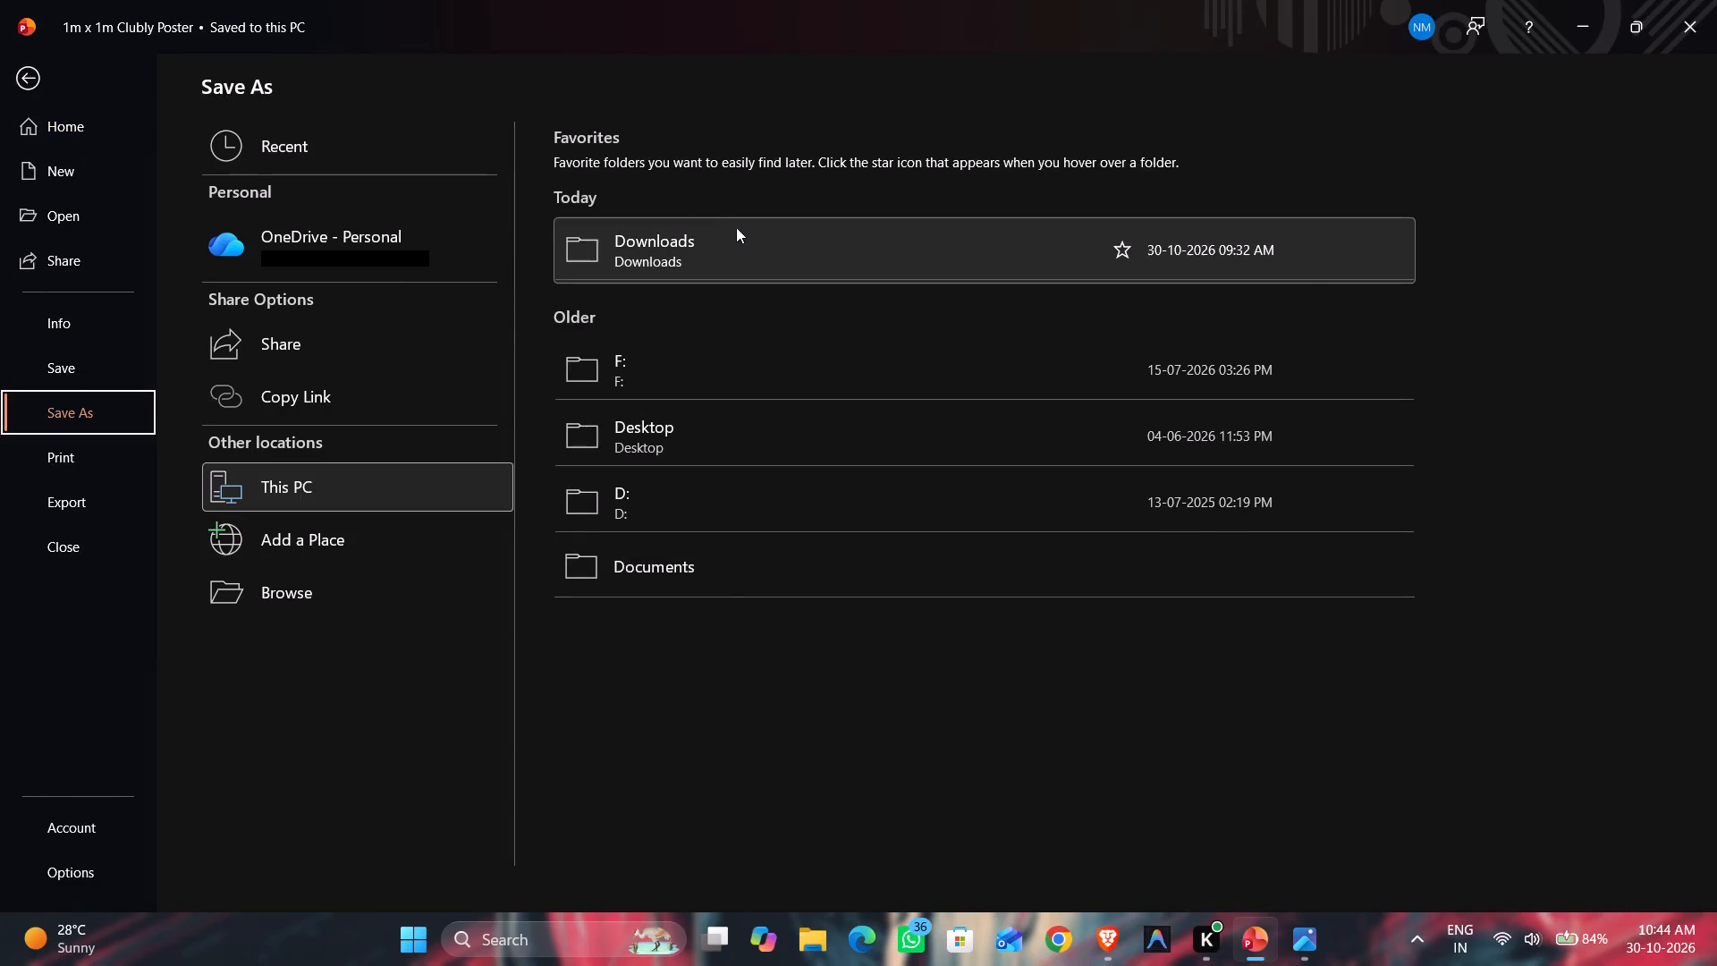
click(732, 230)
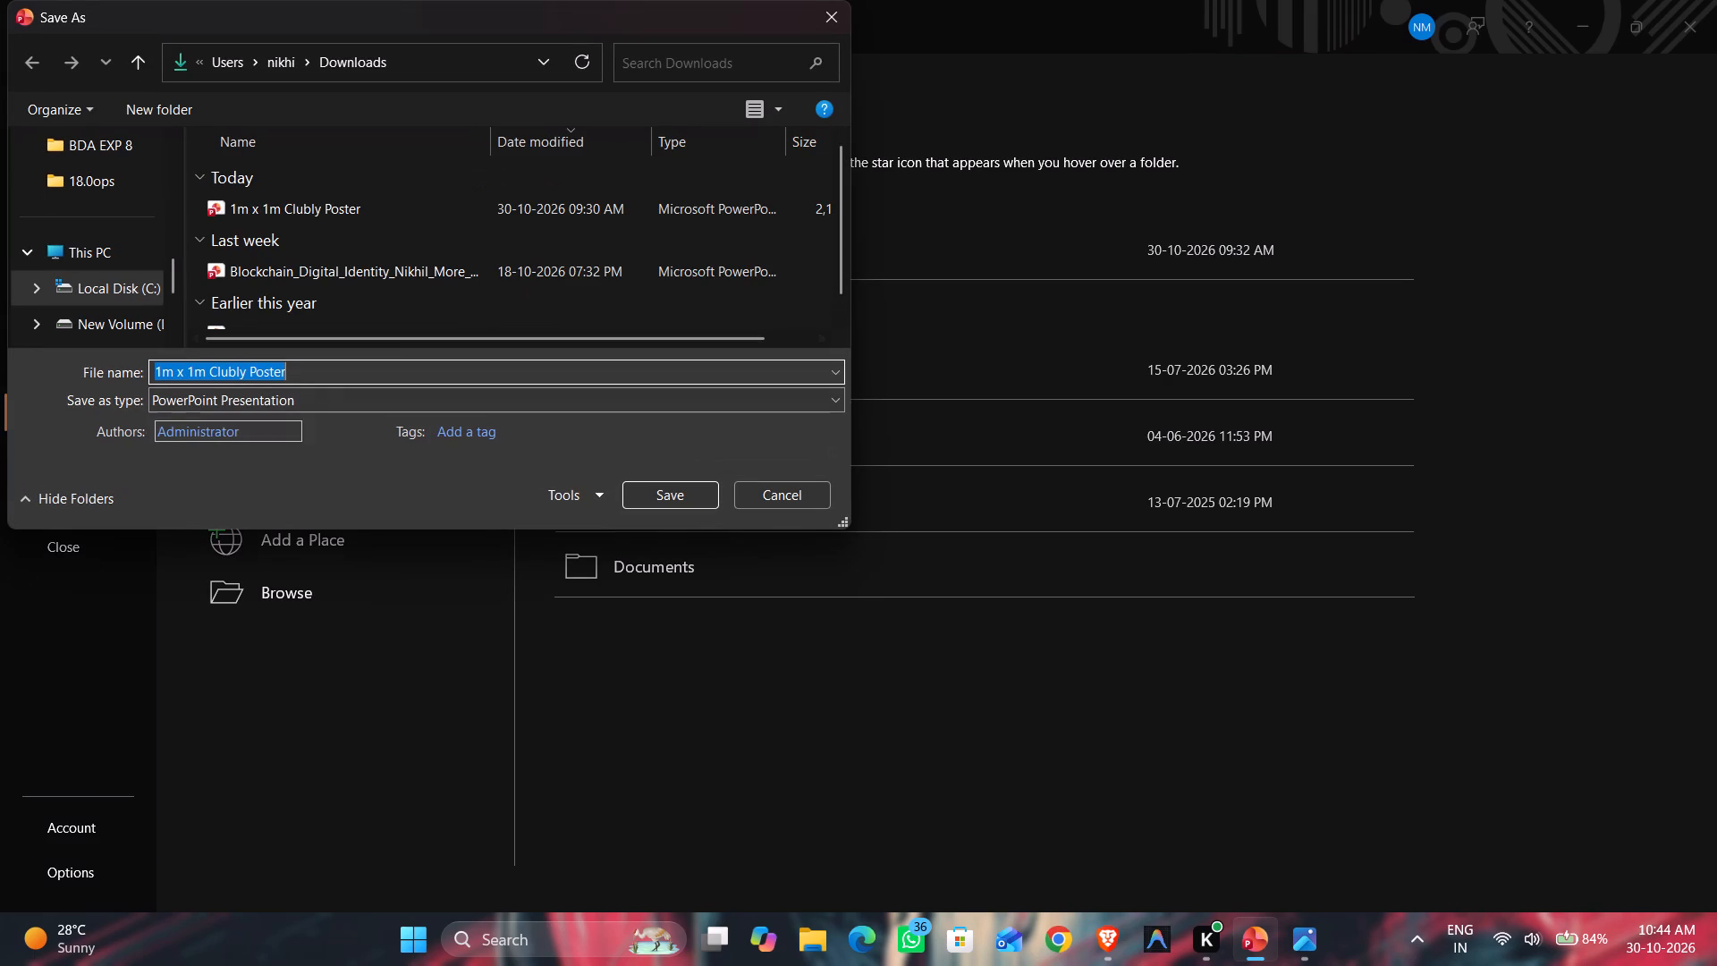
Save the poster in the Downloads folder as a PowerPoint presentation named "1m x 1m orbit work.pptx".
triple_click(360, 369)
double_click(360, 369)
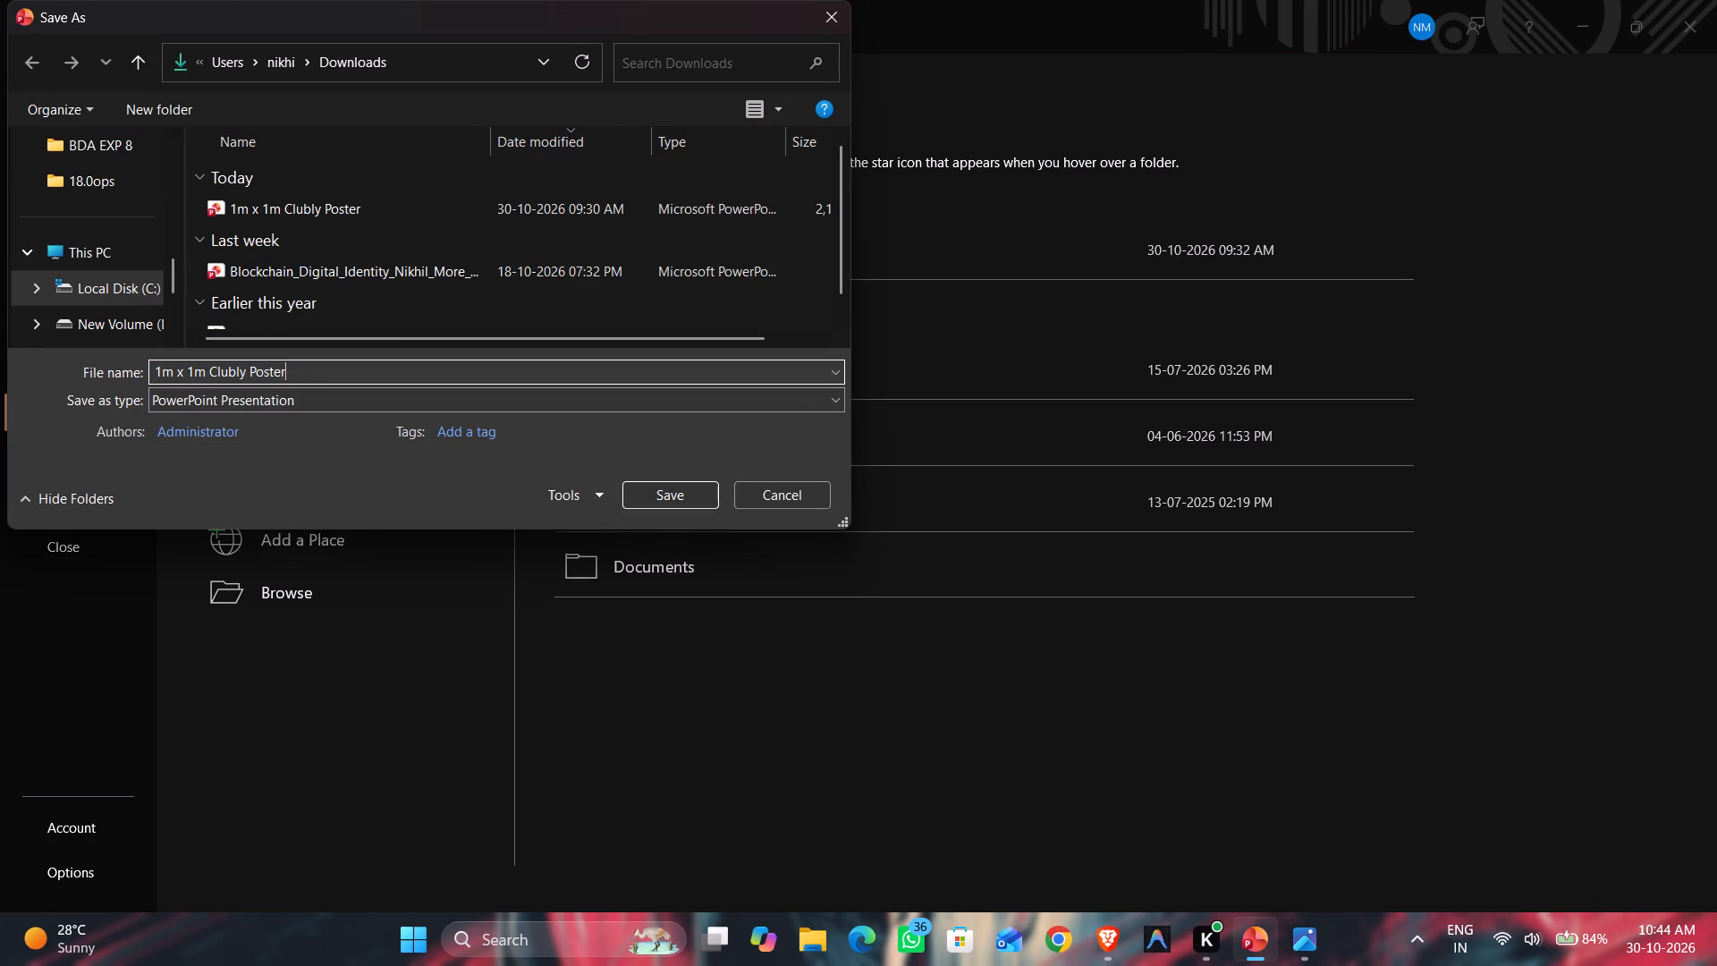
key(BackSpace)
key(BackSpace)
key(BackSpace)
key(BackSpace)
key(BackSpace)
key(BackSpace)
key(BackSpace)
key(BackSpace)
key(BackSpace)
key(BackSpace)
key(BackSpace)
key(BackSpace)
key(BackSpace)
key(BackSpace)
key(BackSpace)
key(BackSpace)
key(BackSpace)
key(BackSpace)
key(BackSpace)
key(BackSpace)
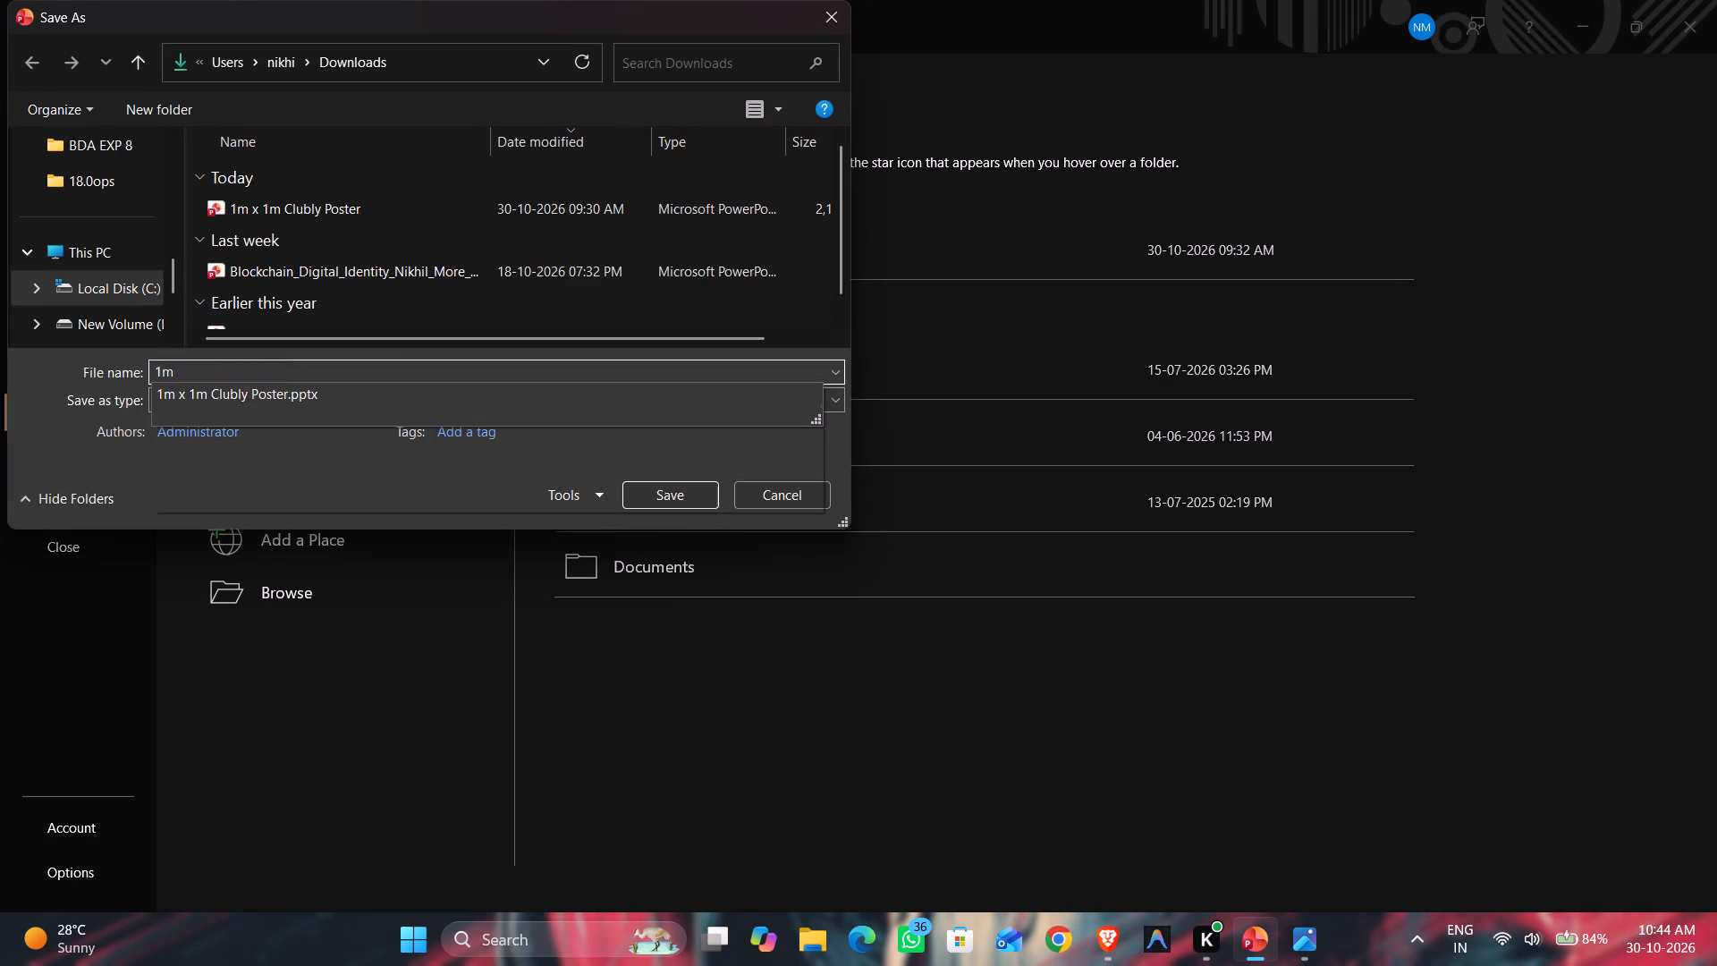
key(1)
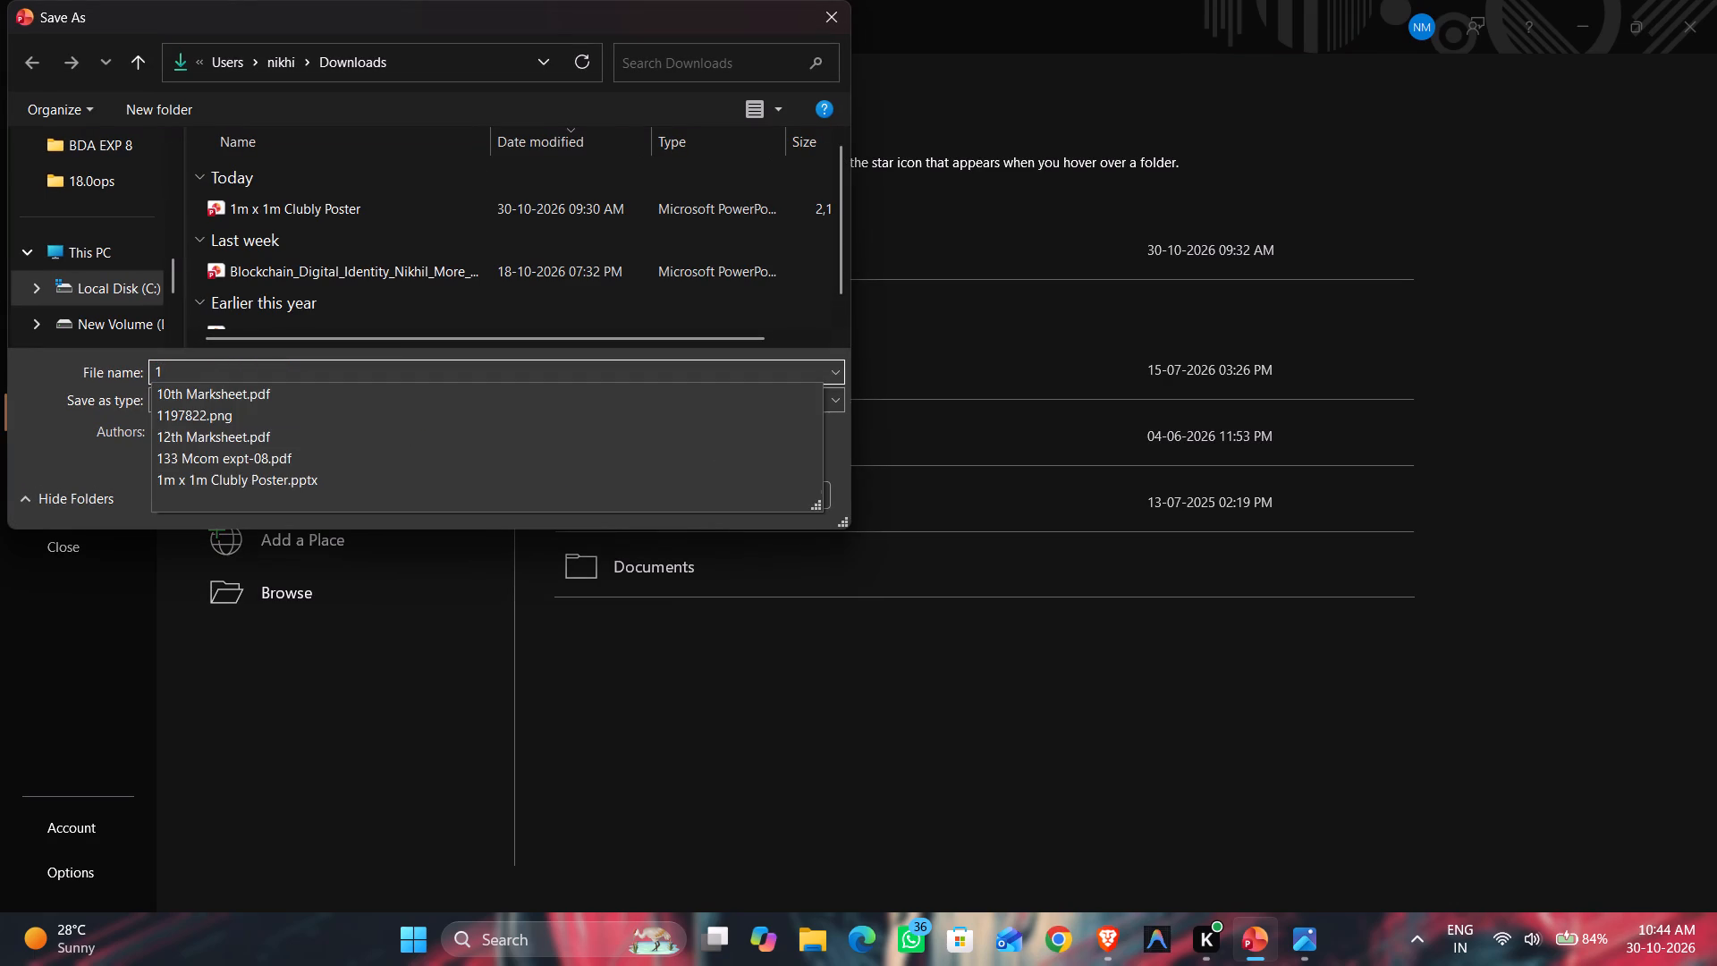
key(m)
click(346, 396)
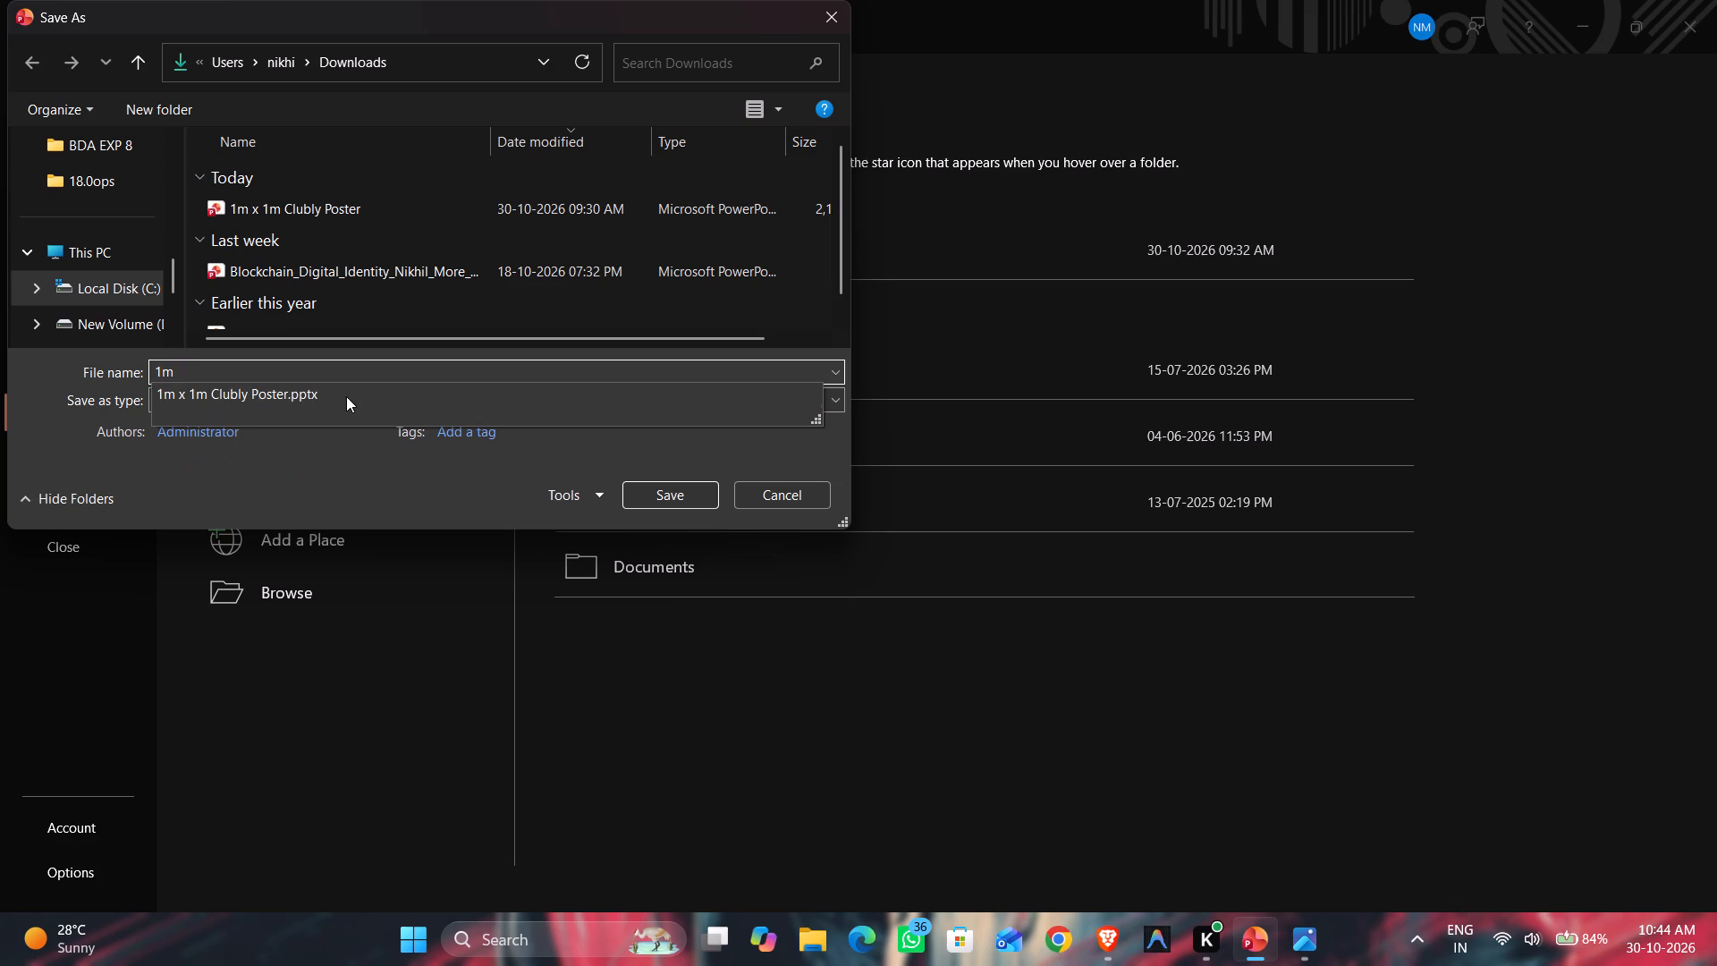
click(346, 396)
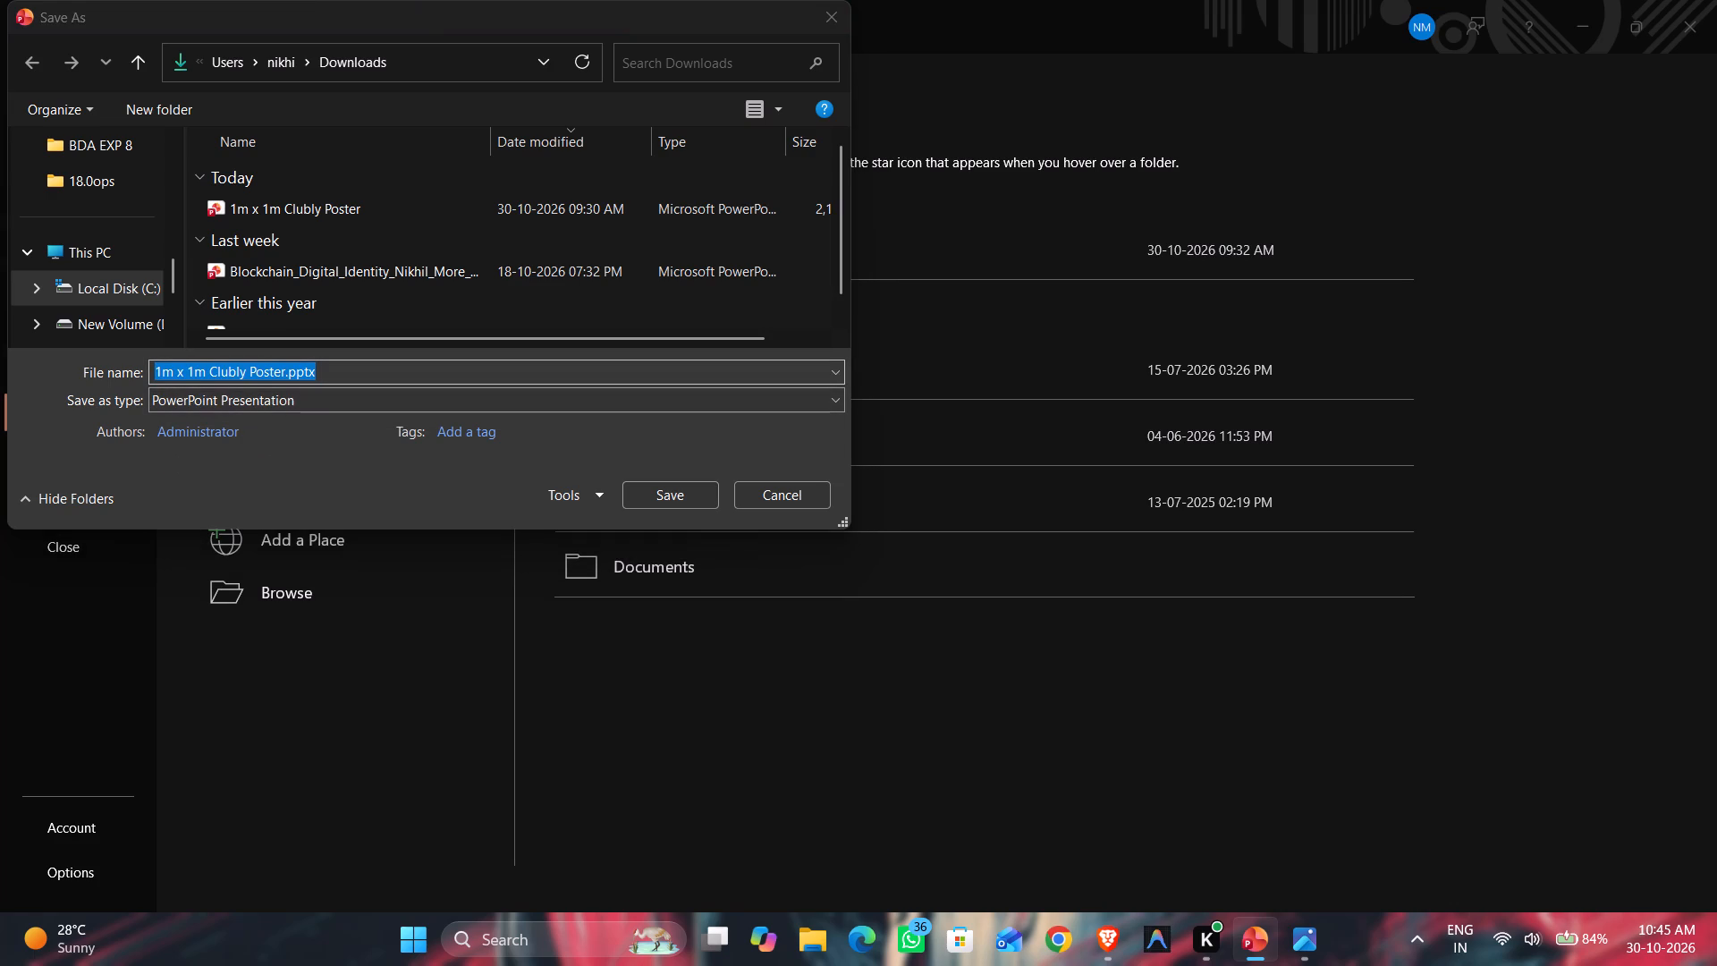
click(284, 370)
key(BackSpace)
key(BackSpace)
key(BackSpace)
key(BackSpace)
key(BackSpace)
key(BackSpace)
key(BackSpace)
key(BackSpace)
key(BackSpace)
key(BackSpace)
key(BackSpace)
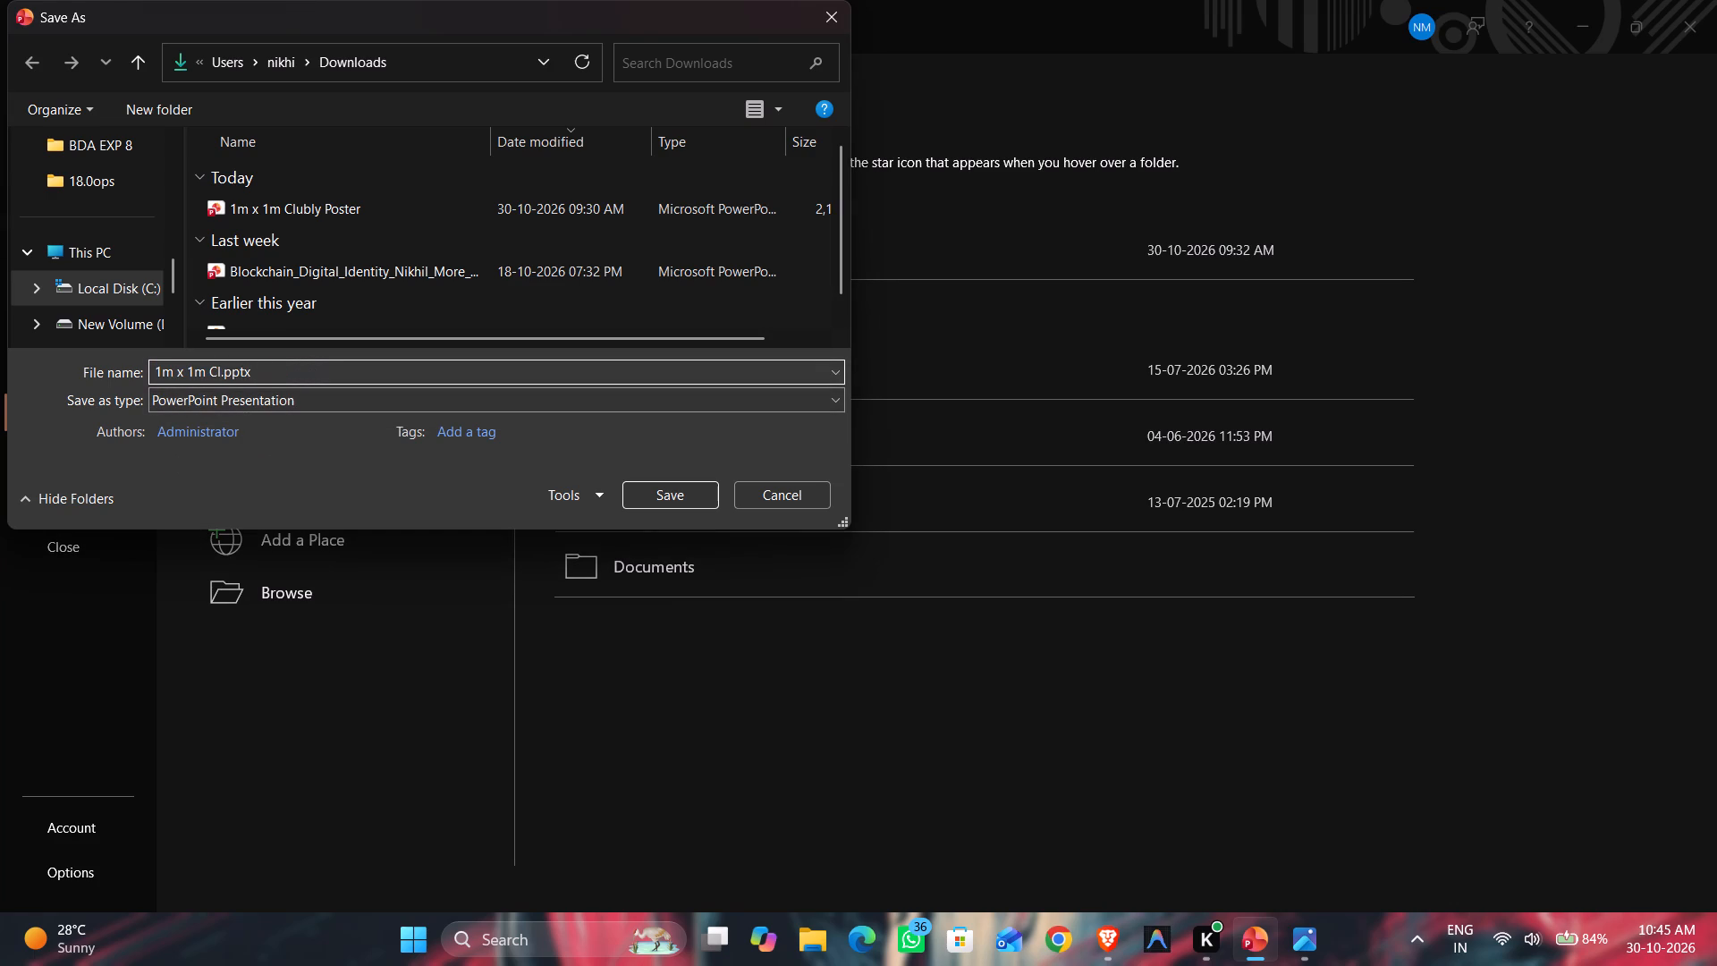
key(BackSpace)
key(BackSpace)
text(orbit wor)
key(k)
click(672, 488)
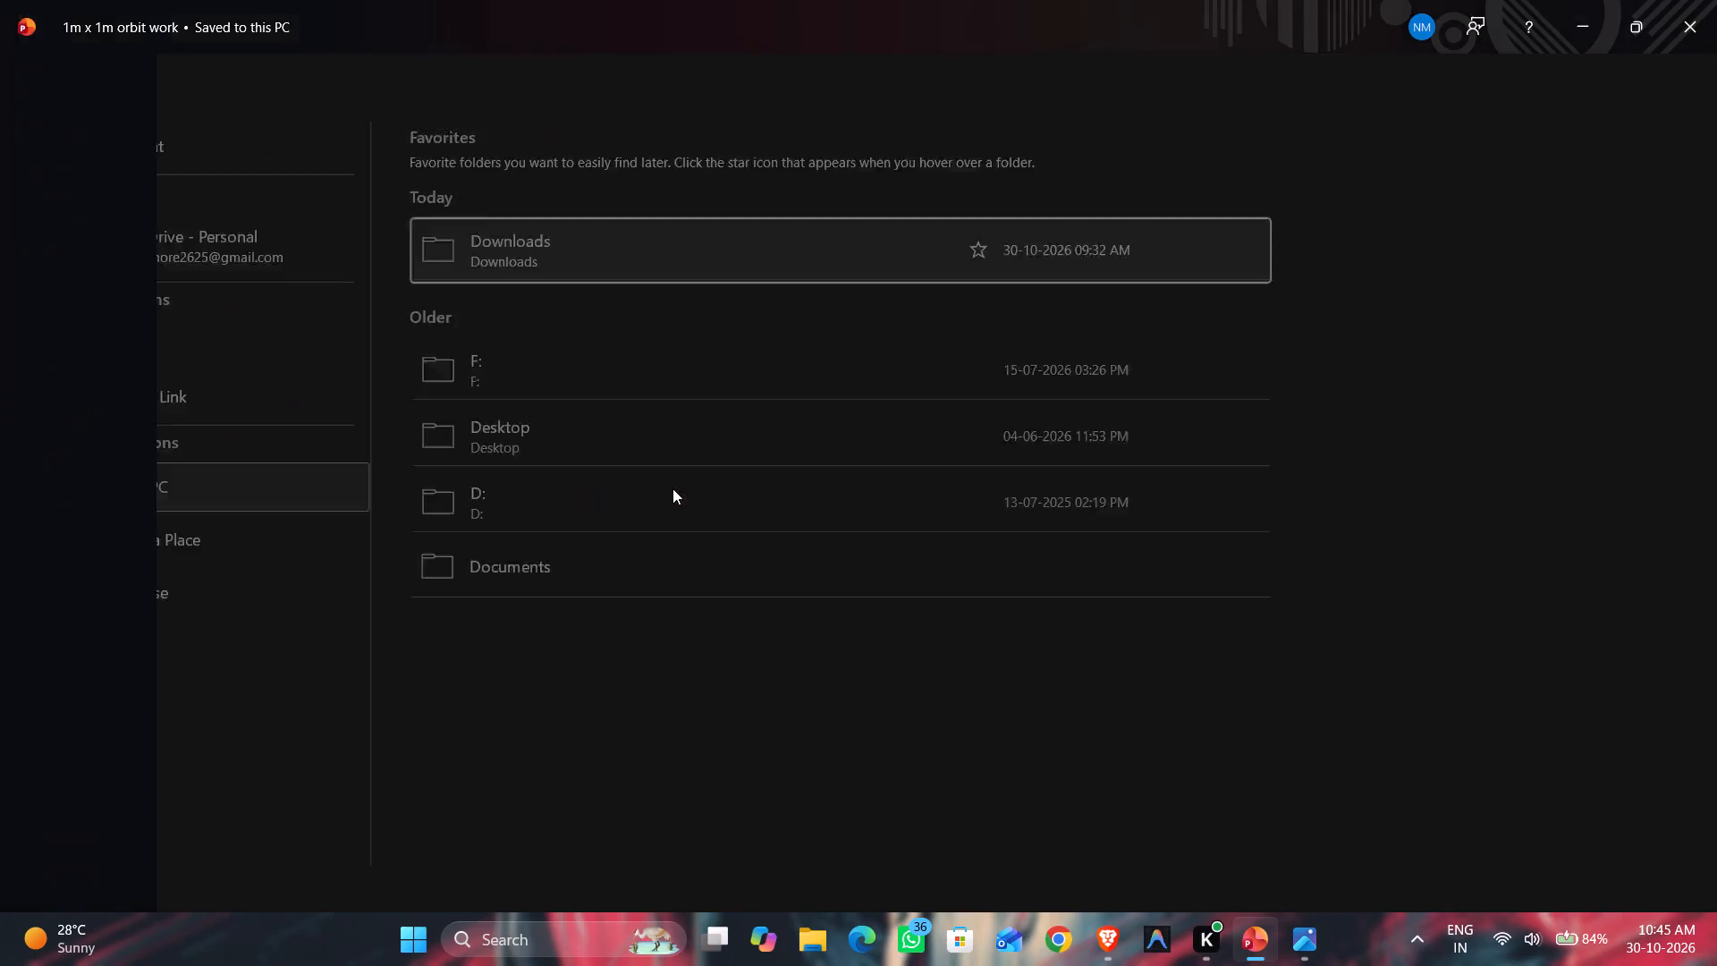
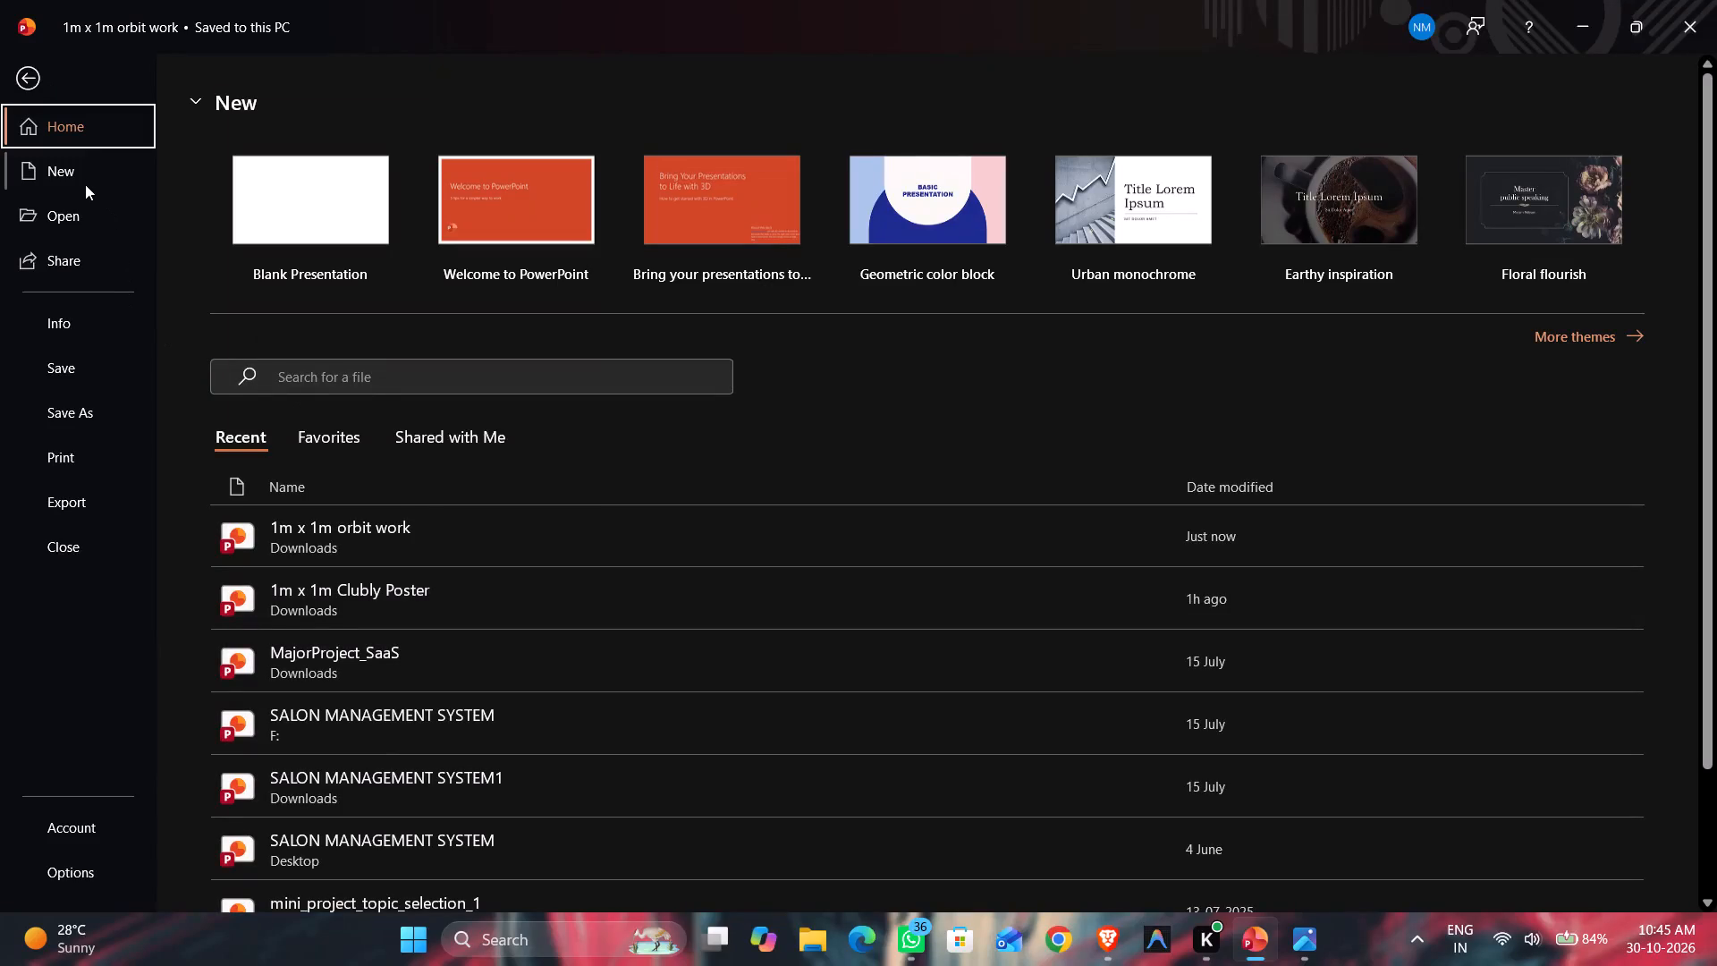
Open the Save As options for the orbit work poster.
click(82, 404)
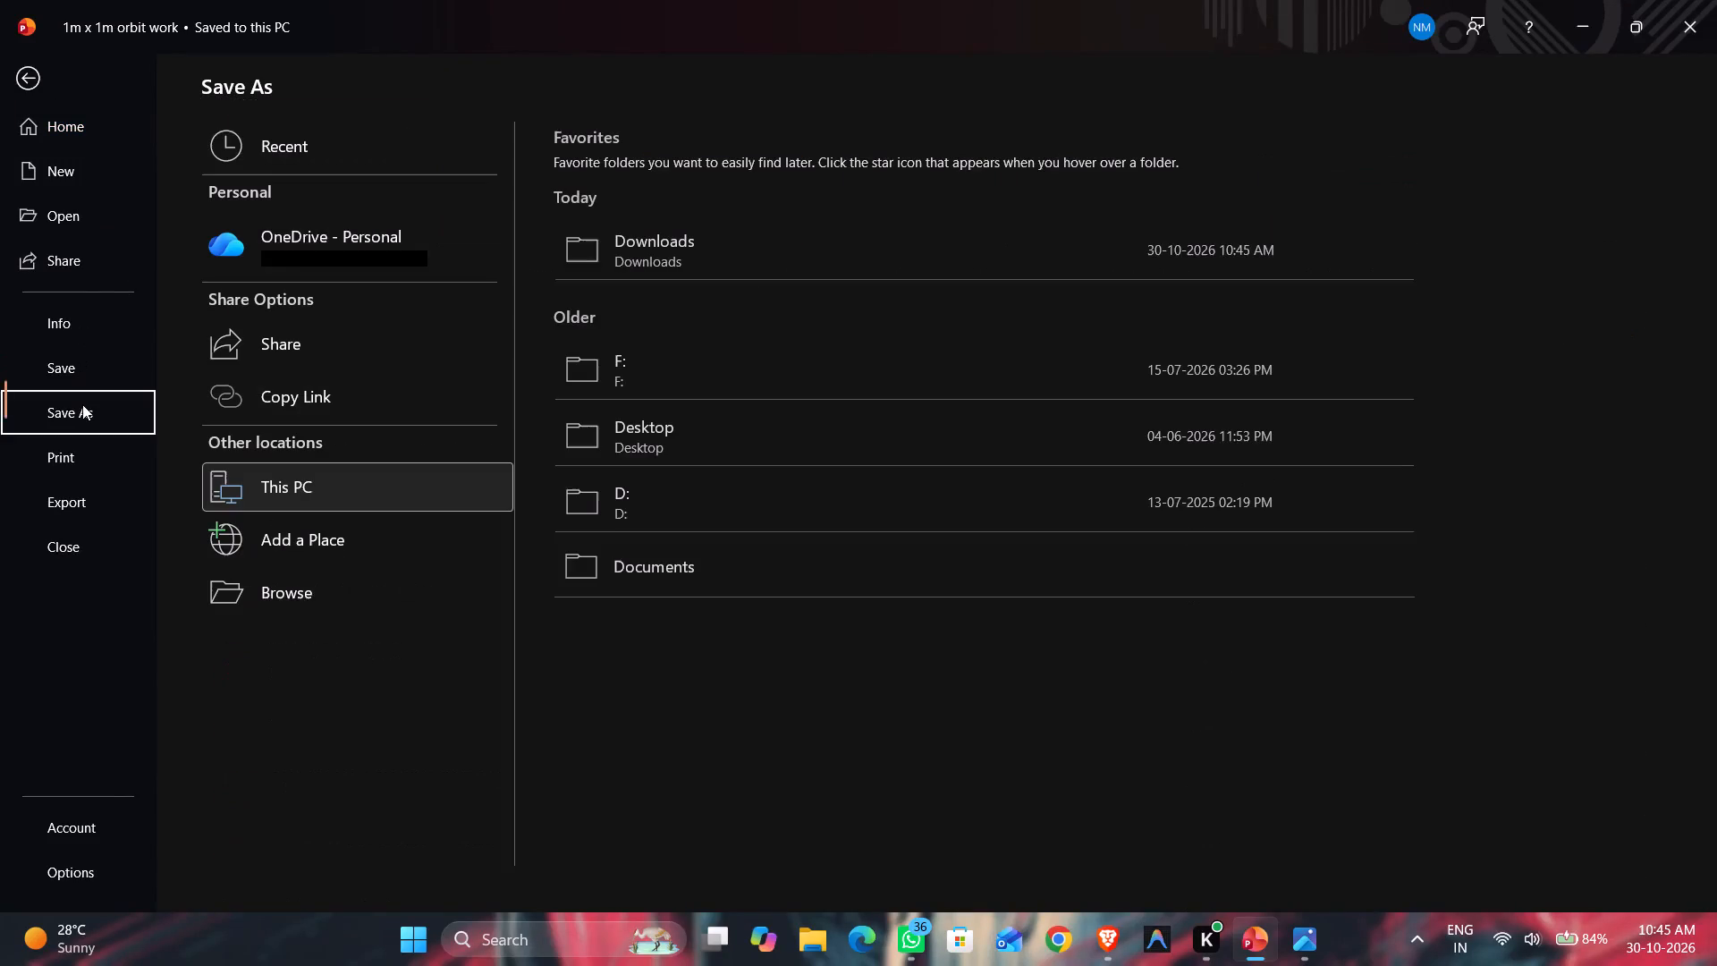
Save a PDF copy of the poster in the Downloads folder under the name "1m x 1m orbit work".
click(953, 229)
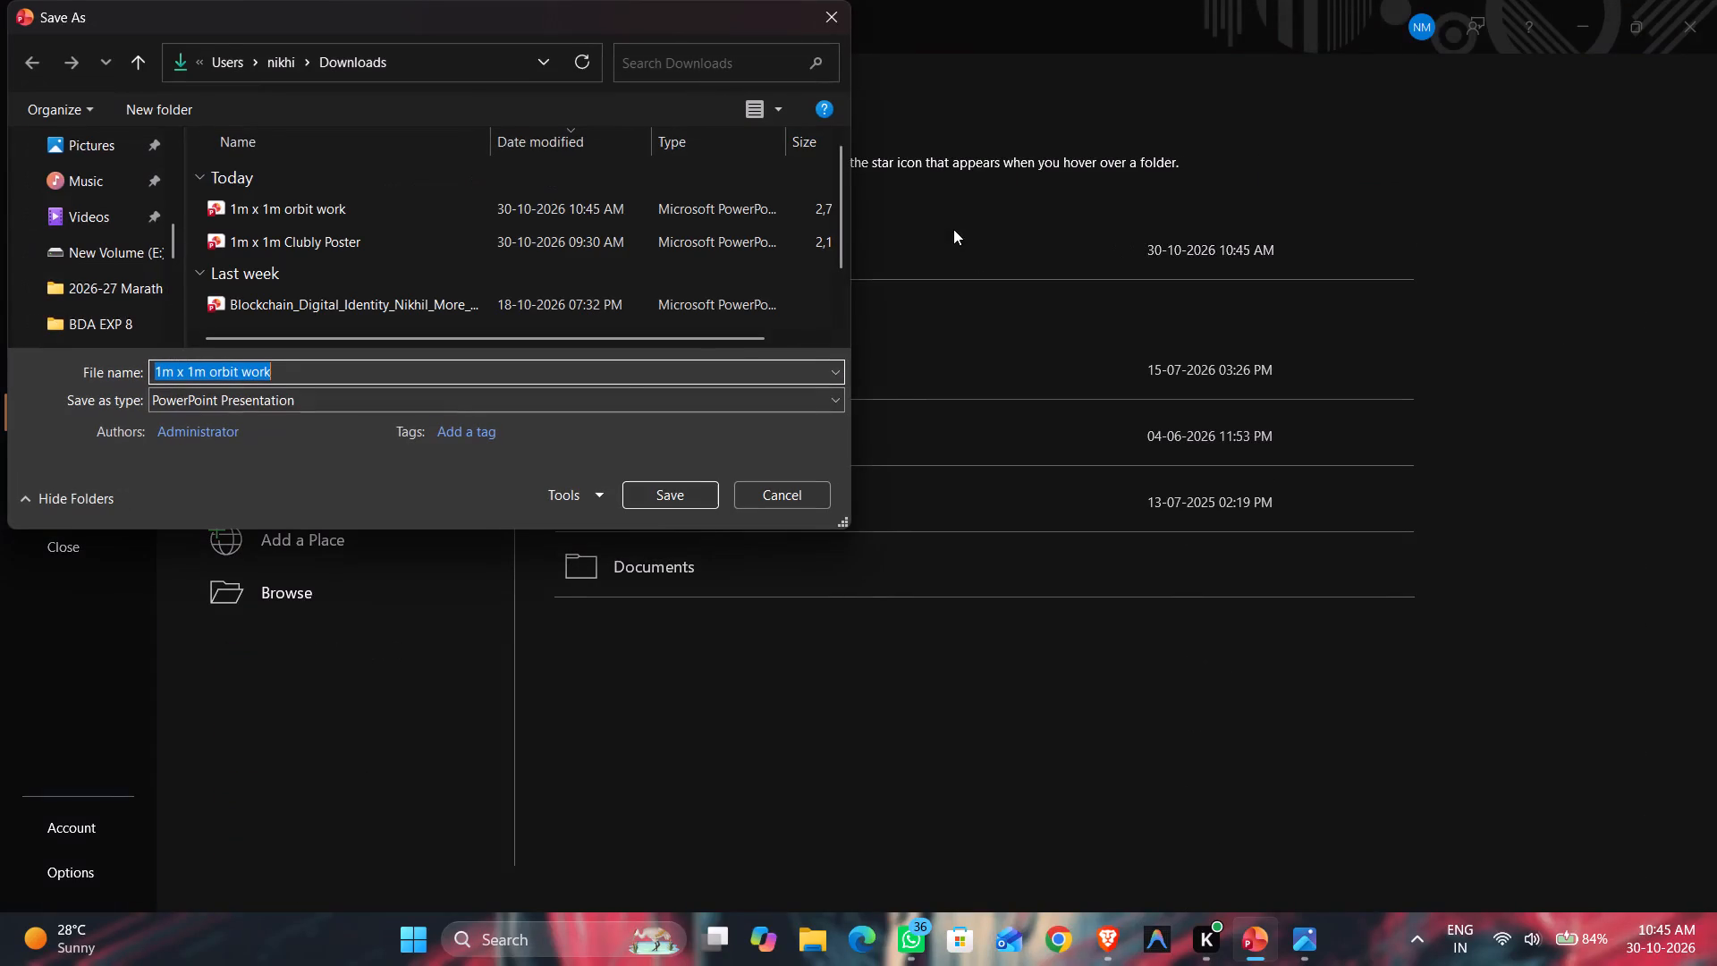
click(589, 402)
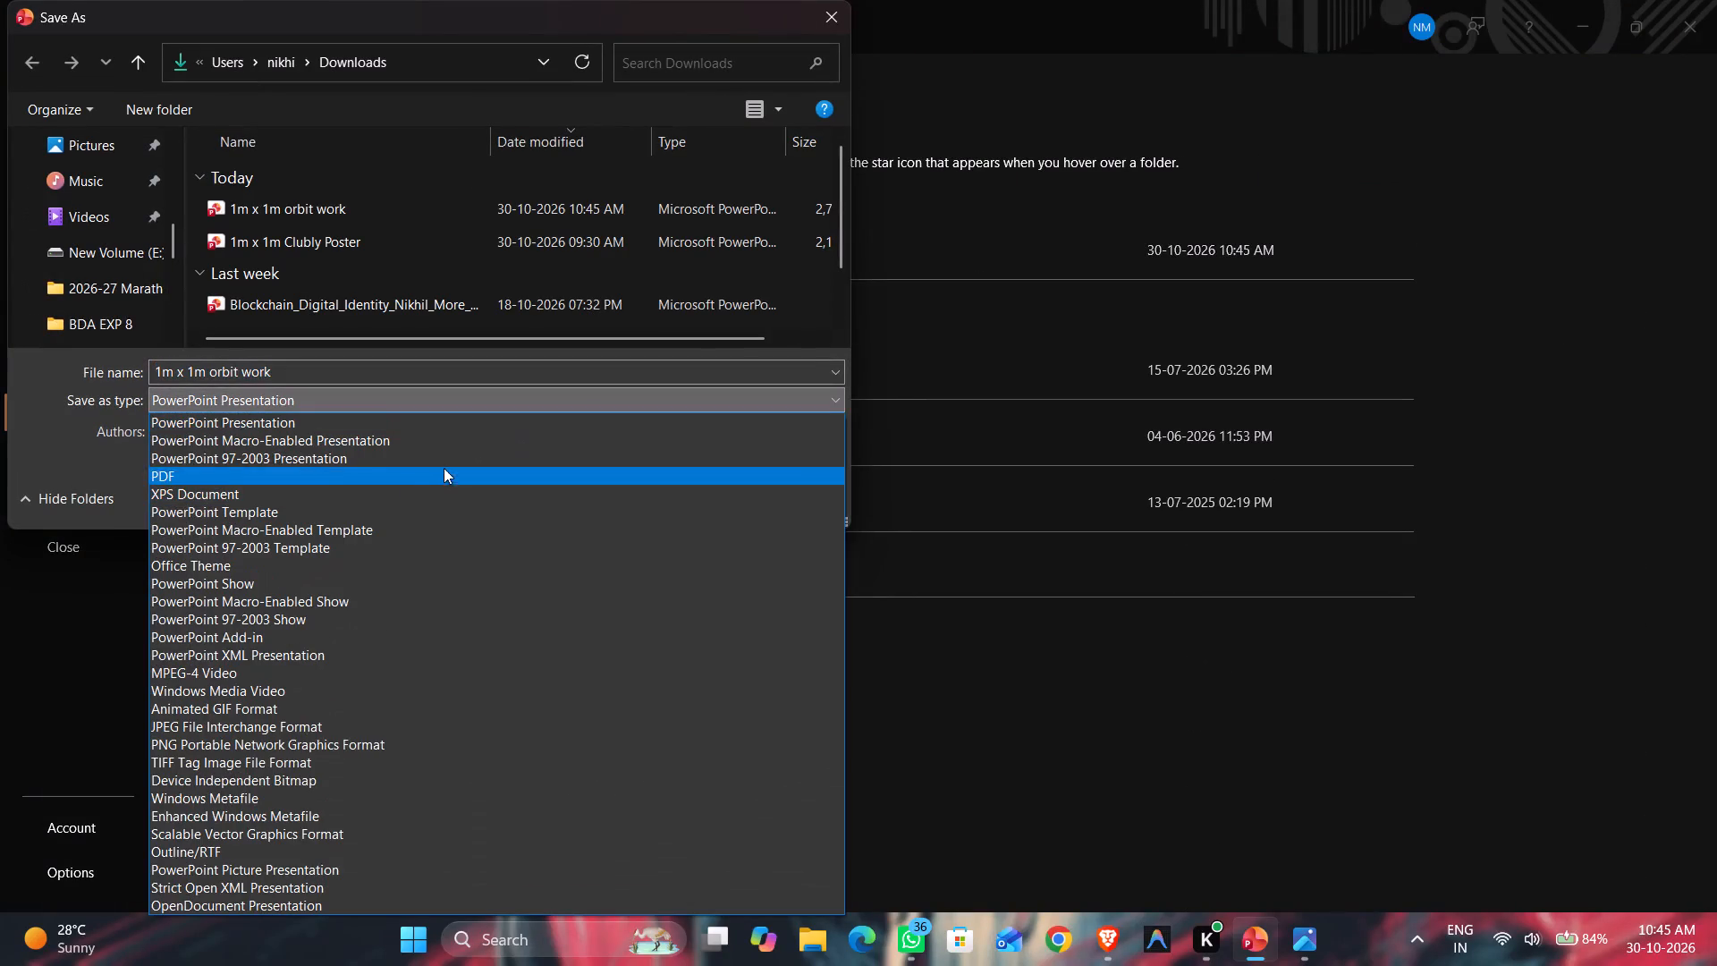
click(430, 478)
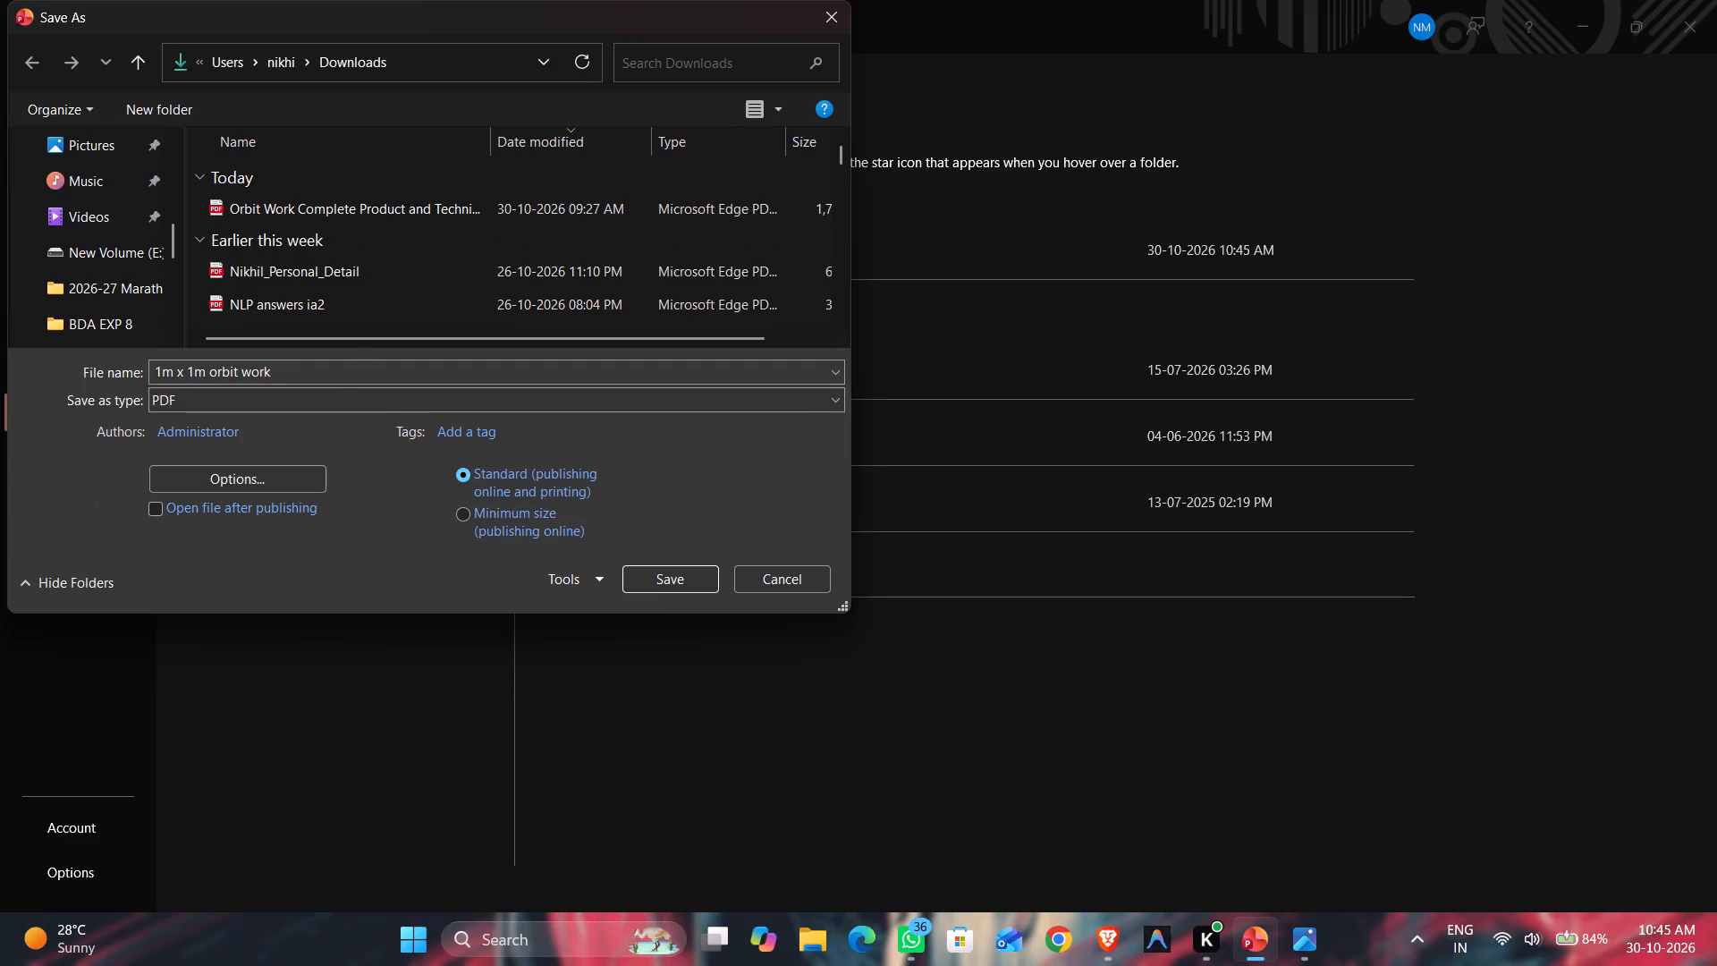
click(646, 568)
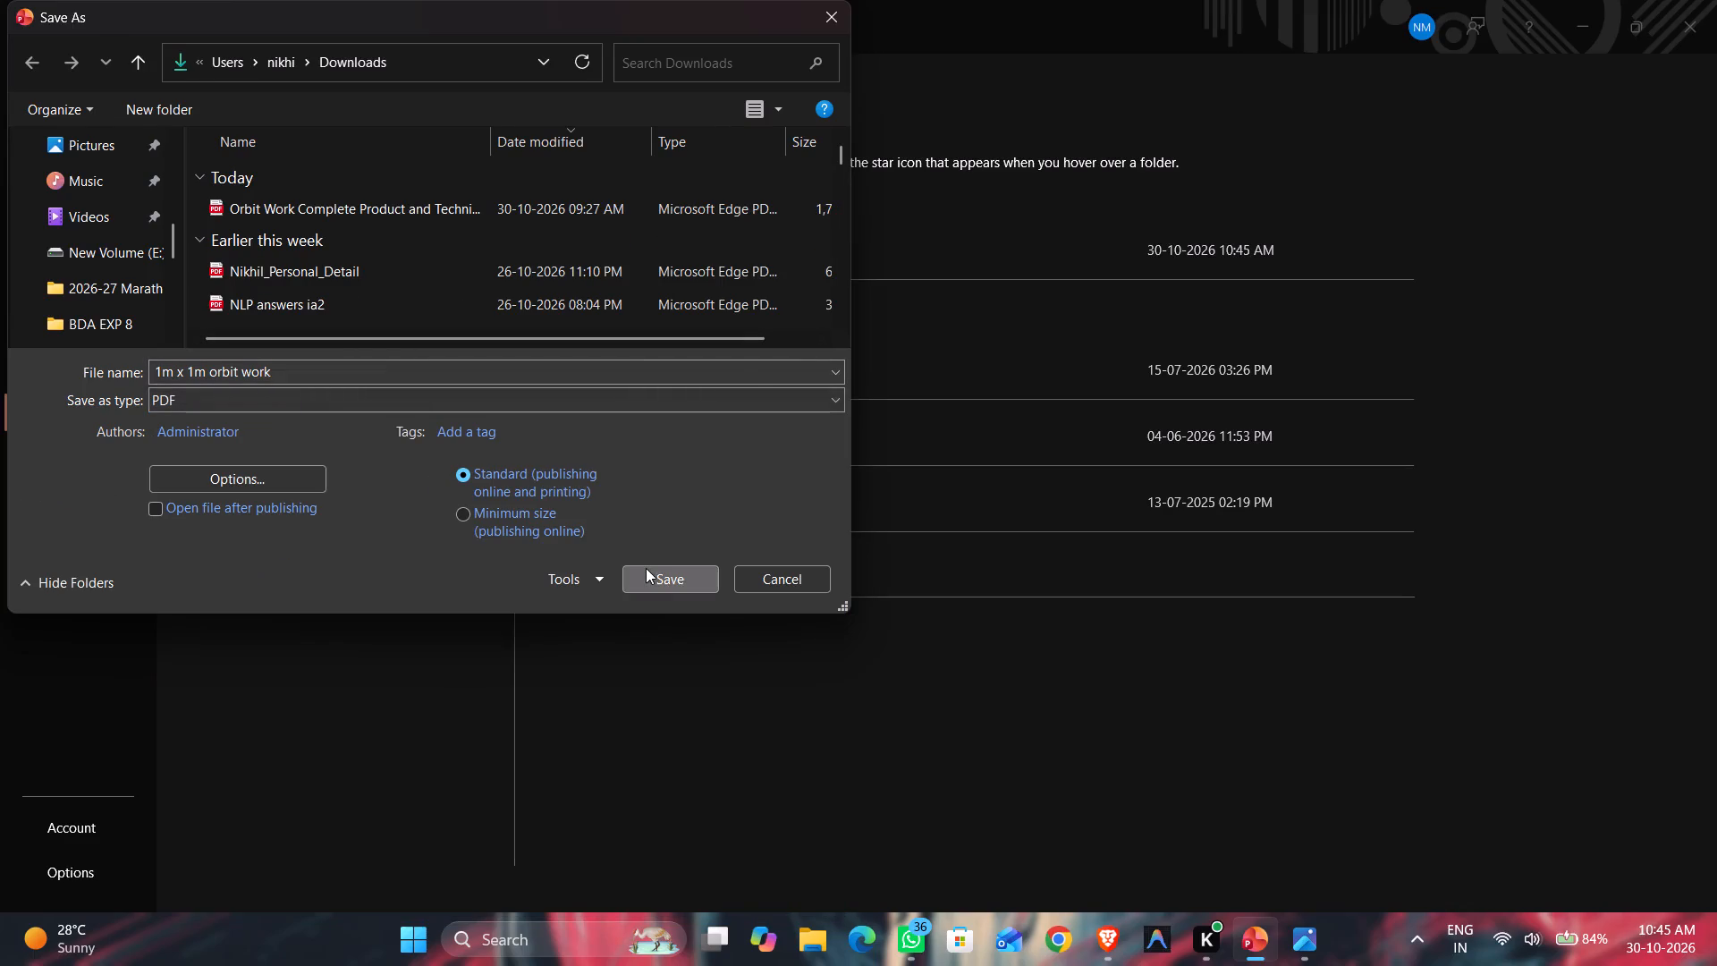
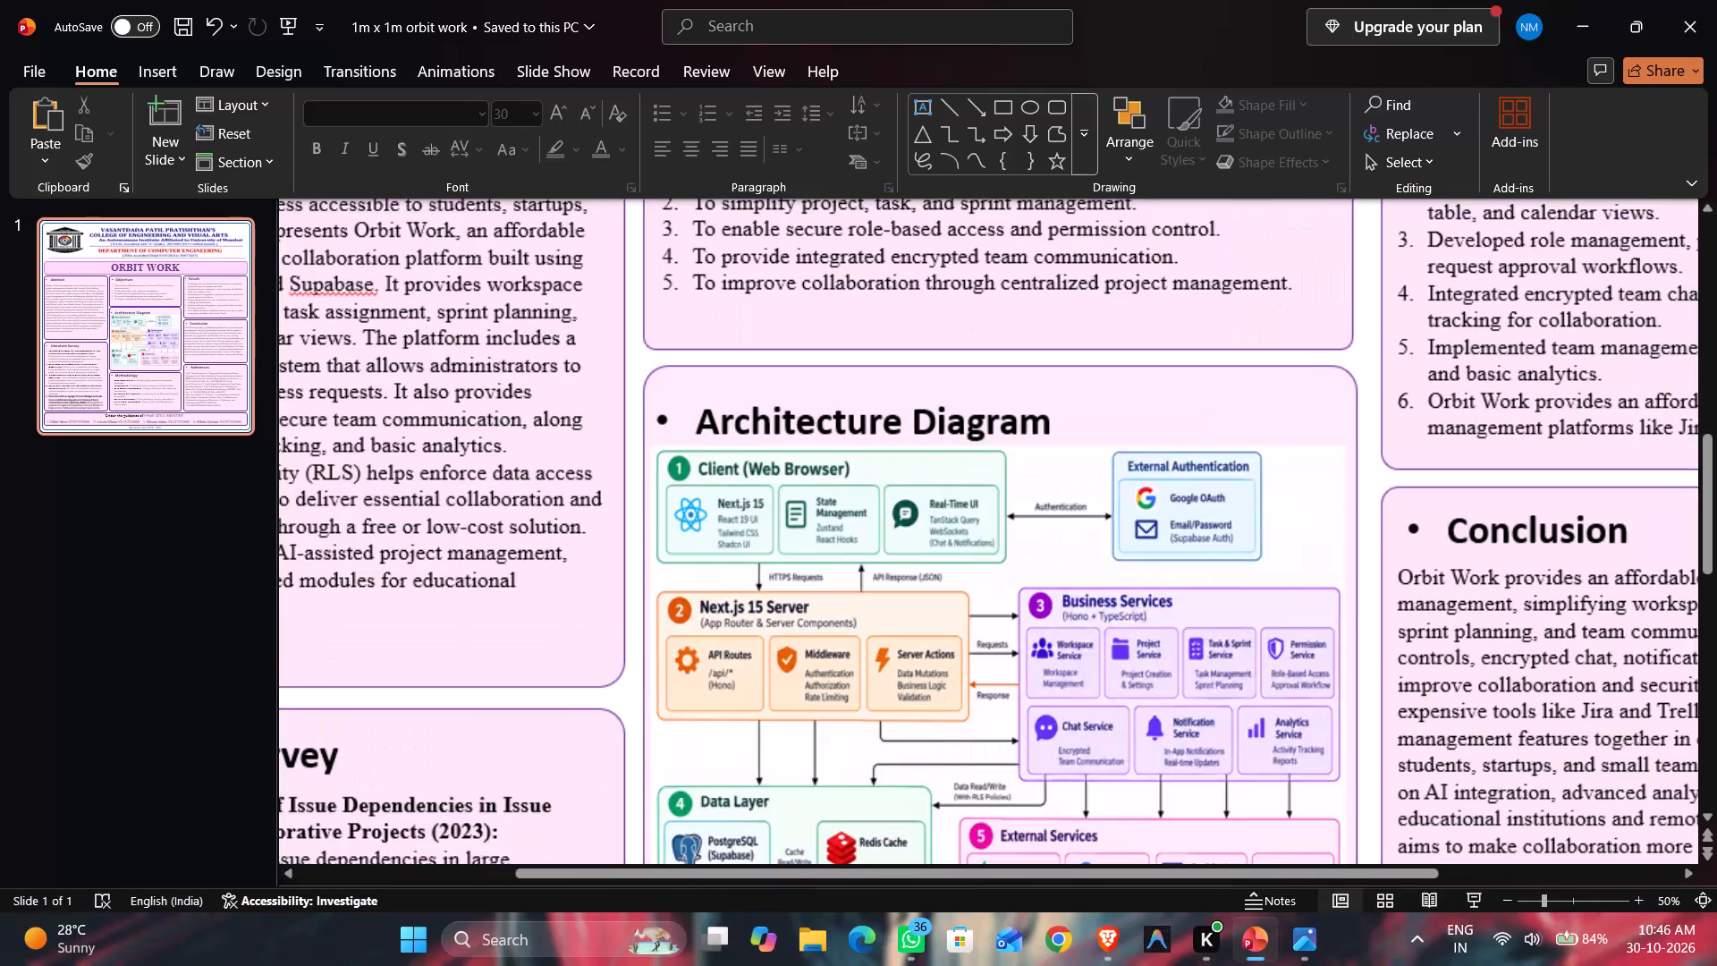
Switch to File Explorer to find the saved "1m x 1m orbit work" poster files.
ctrl+scroll(1142, 463, down, 3)
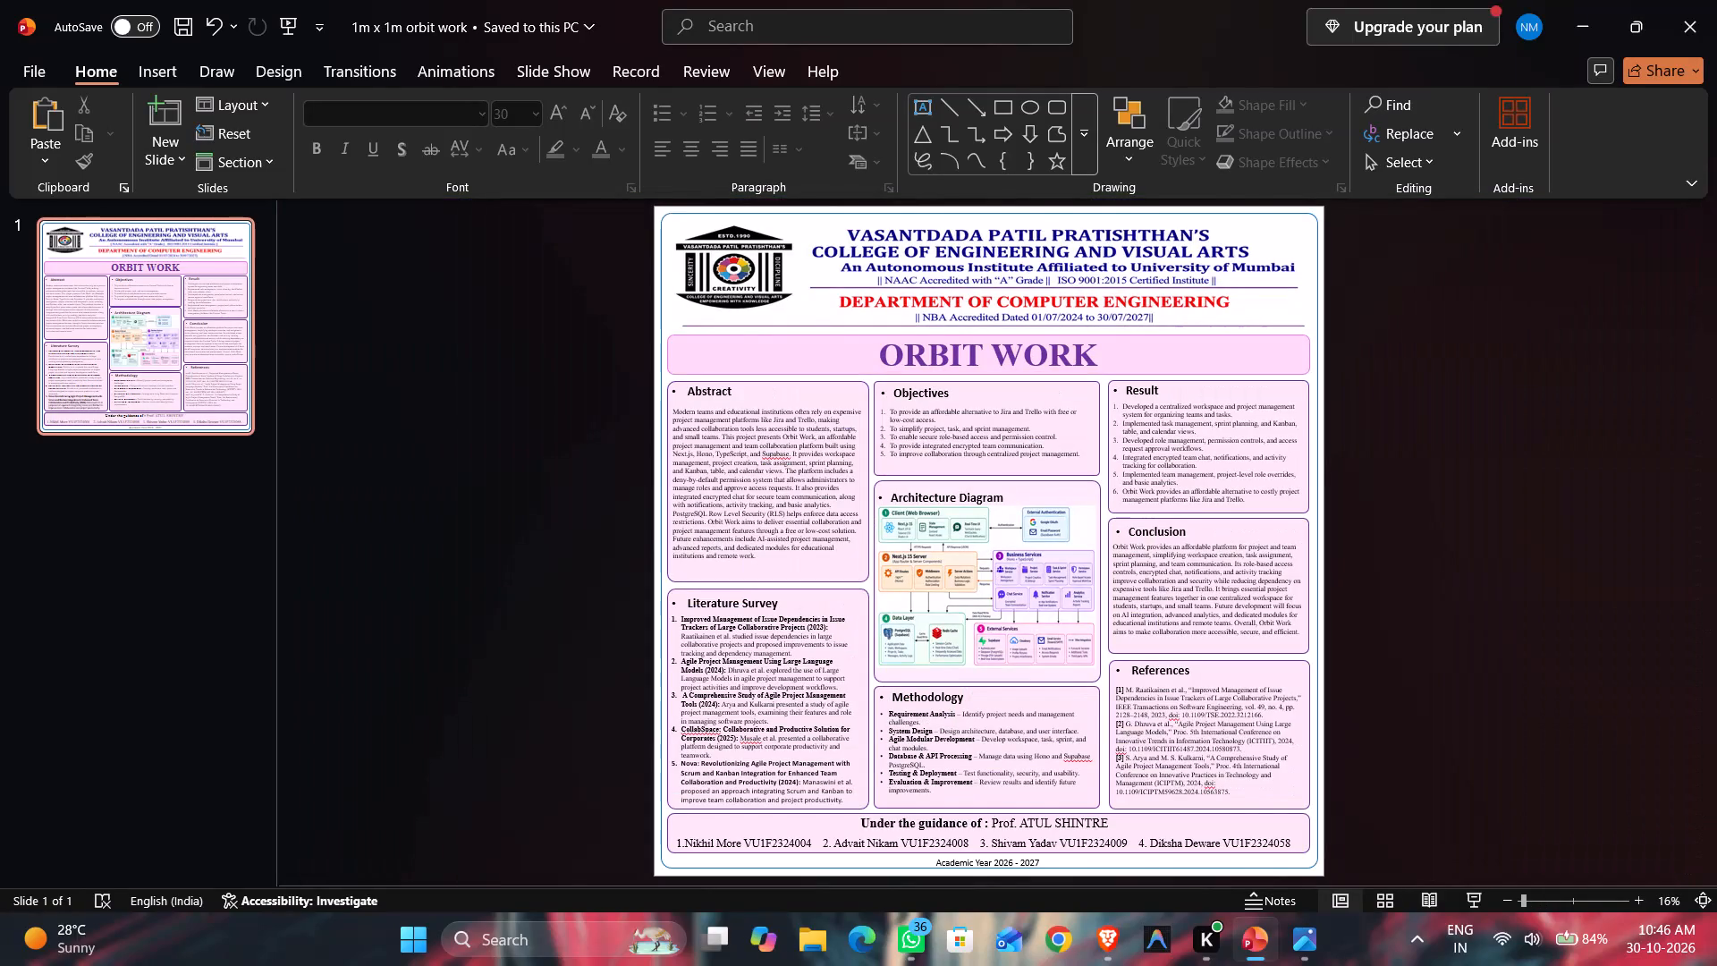
click(822, 953)
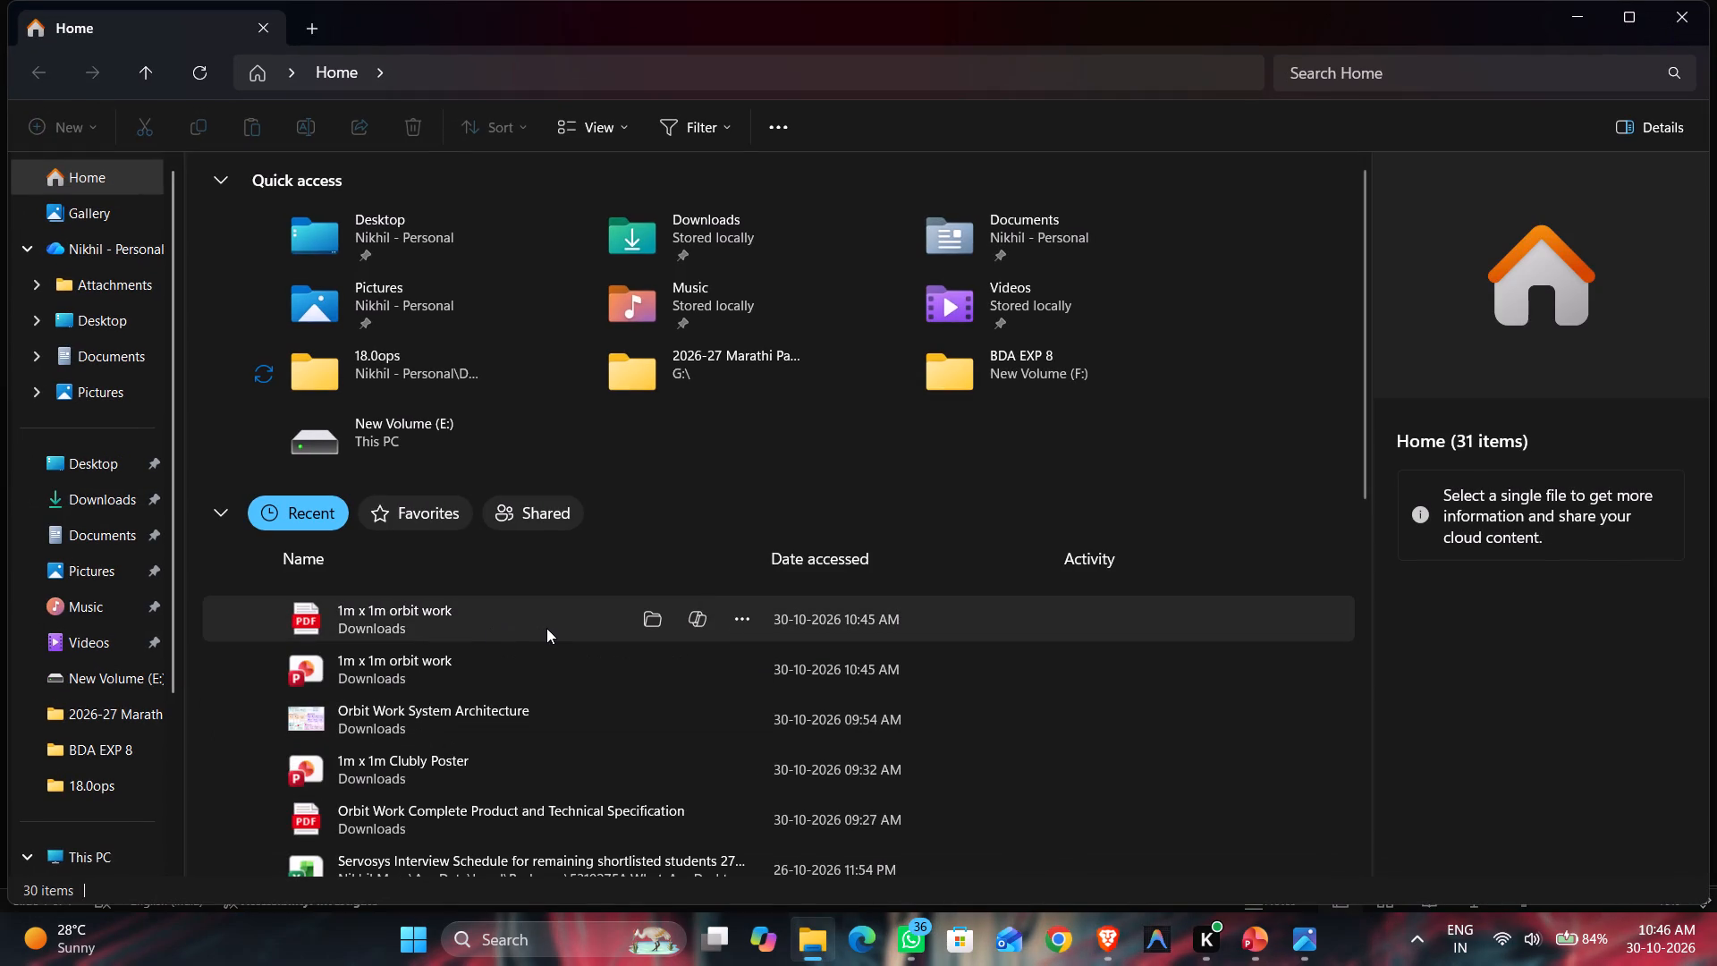
Open the exported "1m x 1m orbit work" PDF from the recent files in File Explorer.
double_click(546, 628)
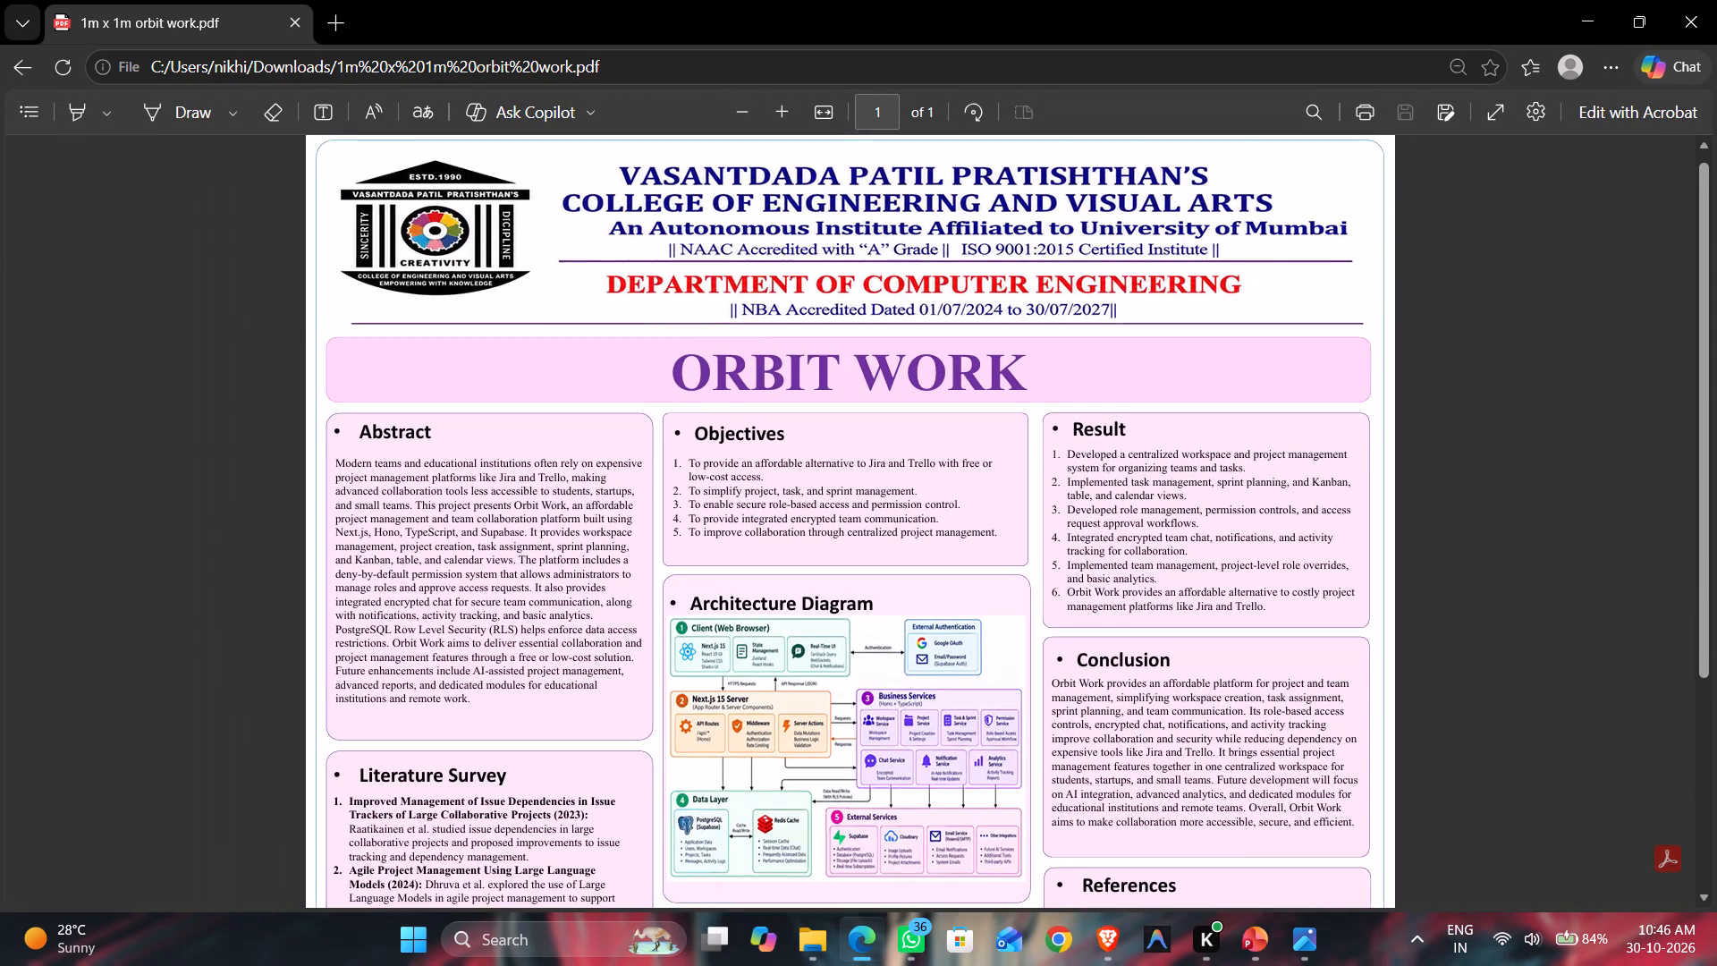
Review the exported Orbit Work PDF poster, checking its panels from the Abstract down to the guidance and team footer.
scroll(721, 539, down, 6)
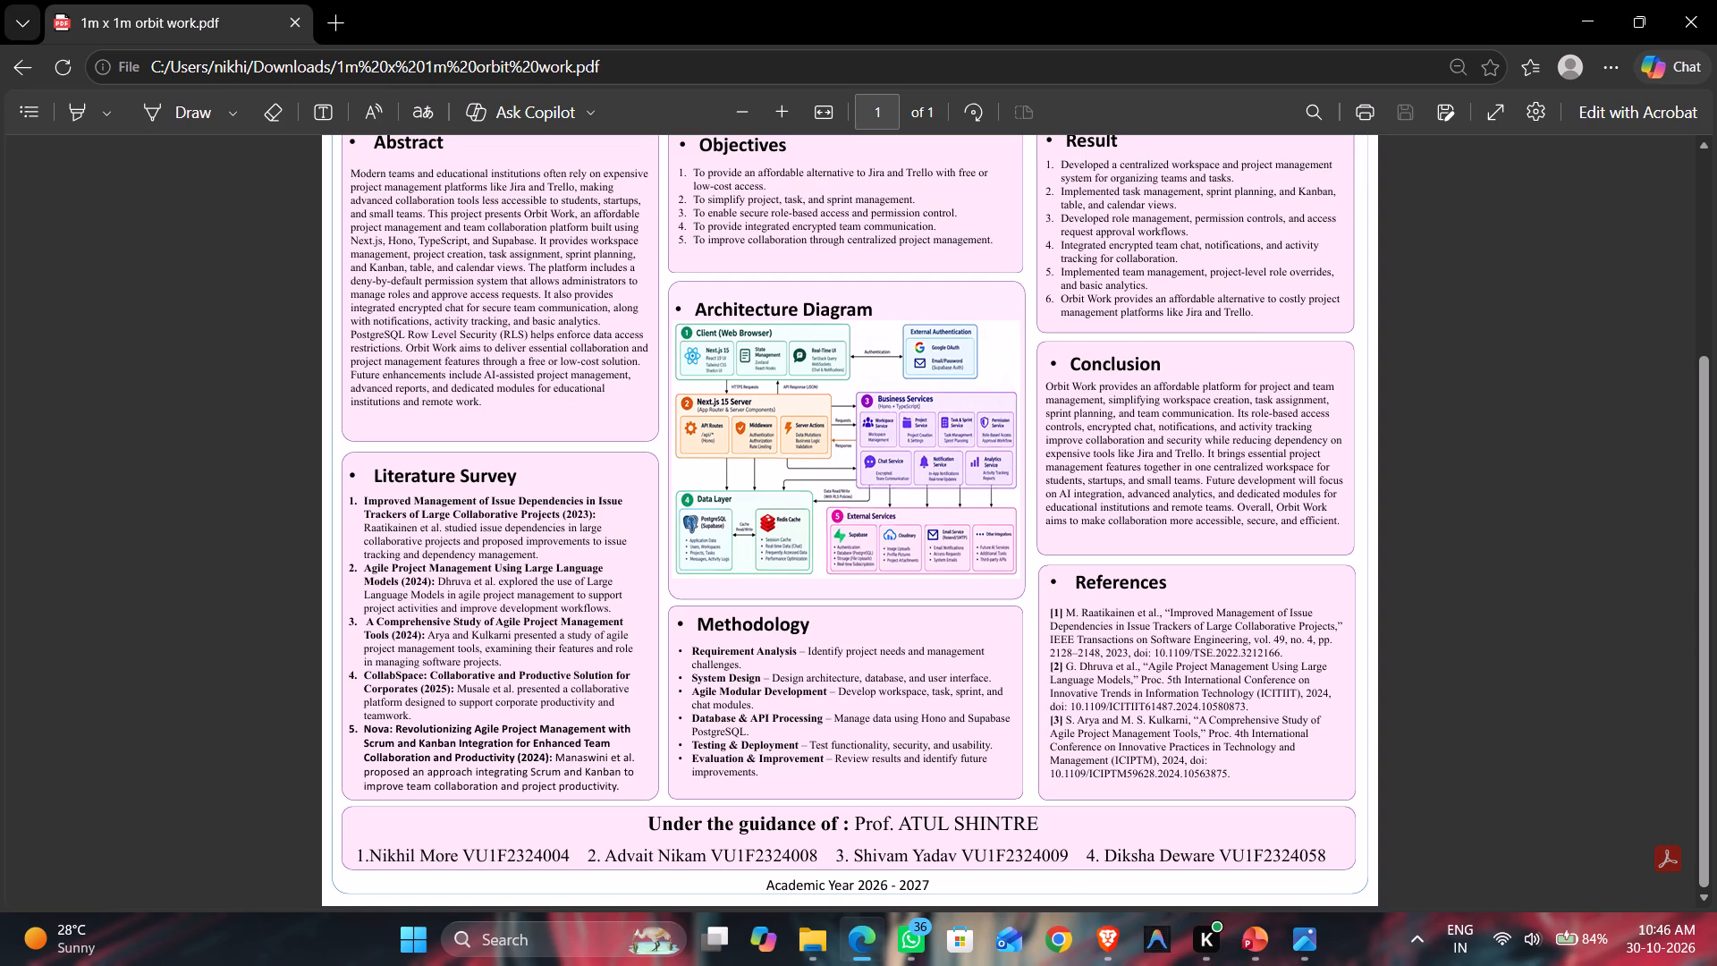
scroll(878, 504, up, 1)
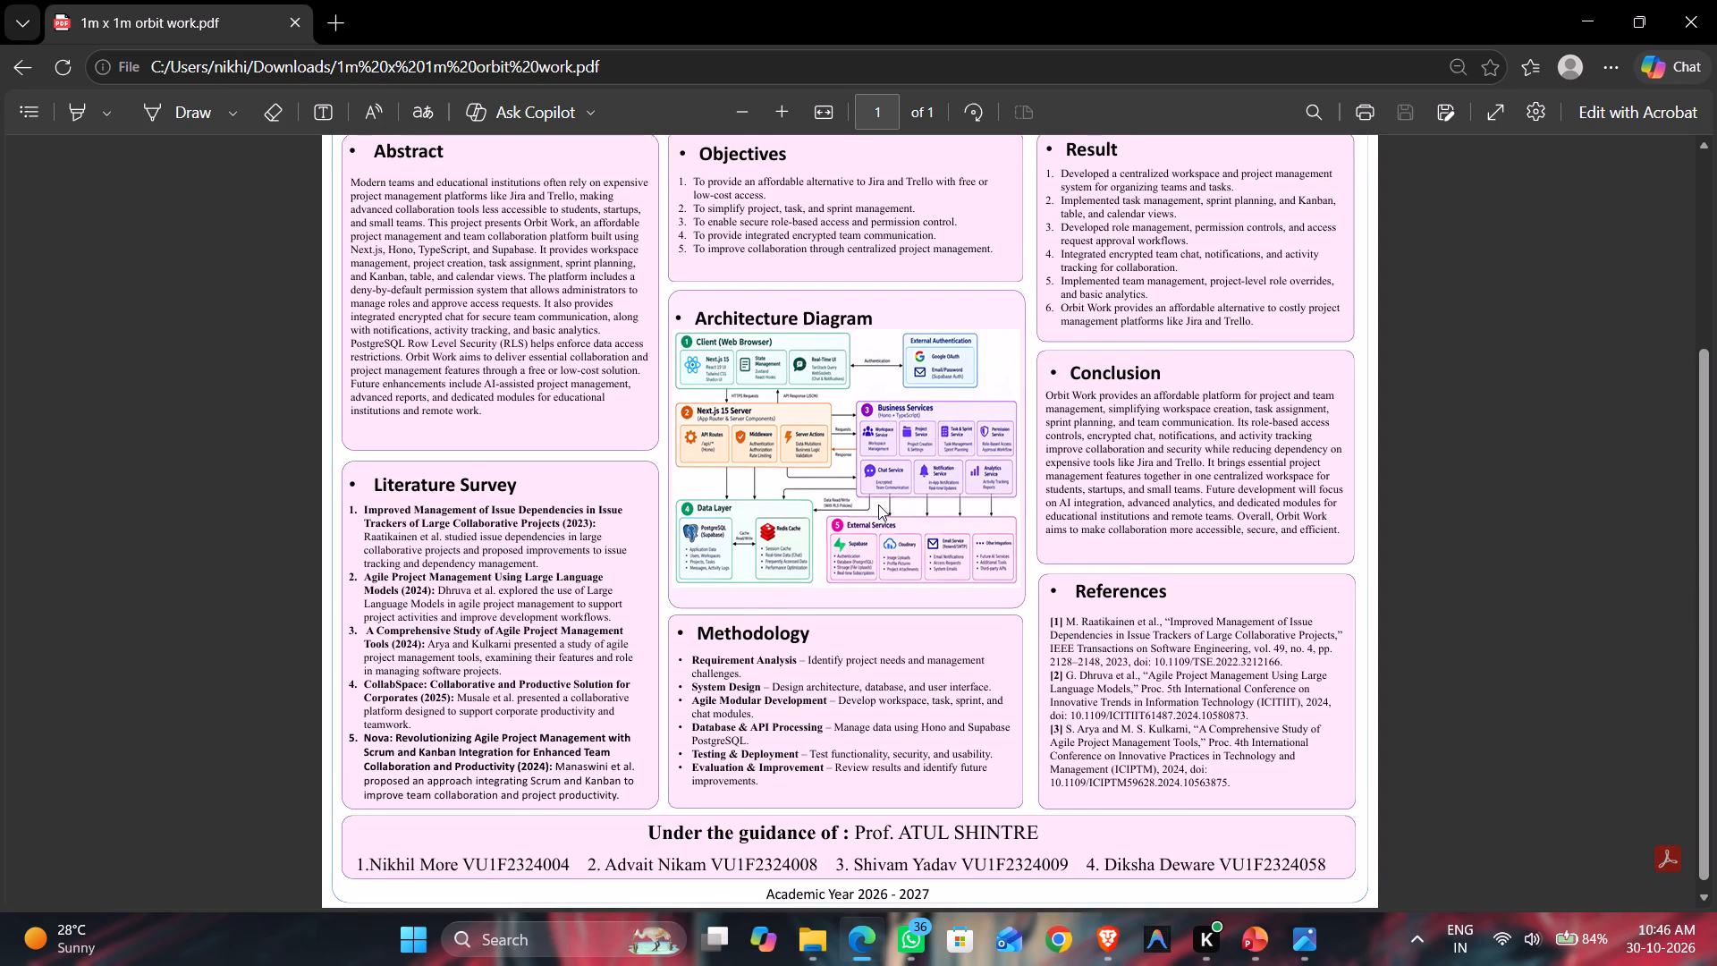
scroll(878, 504, up, 1)
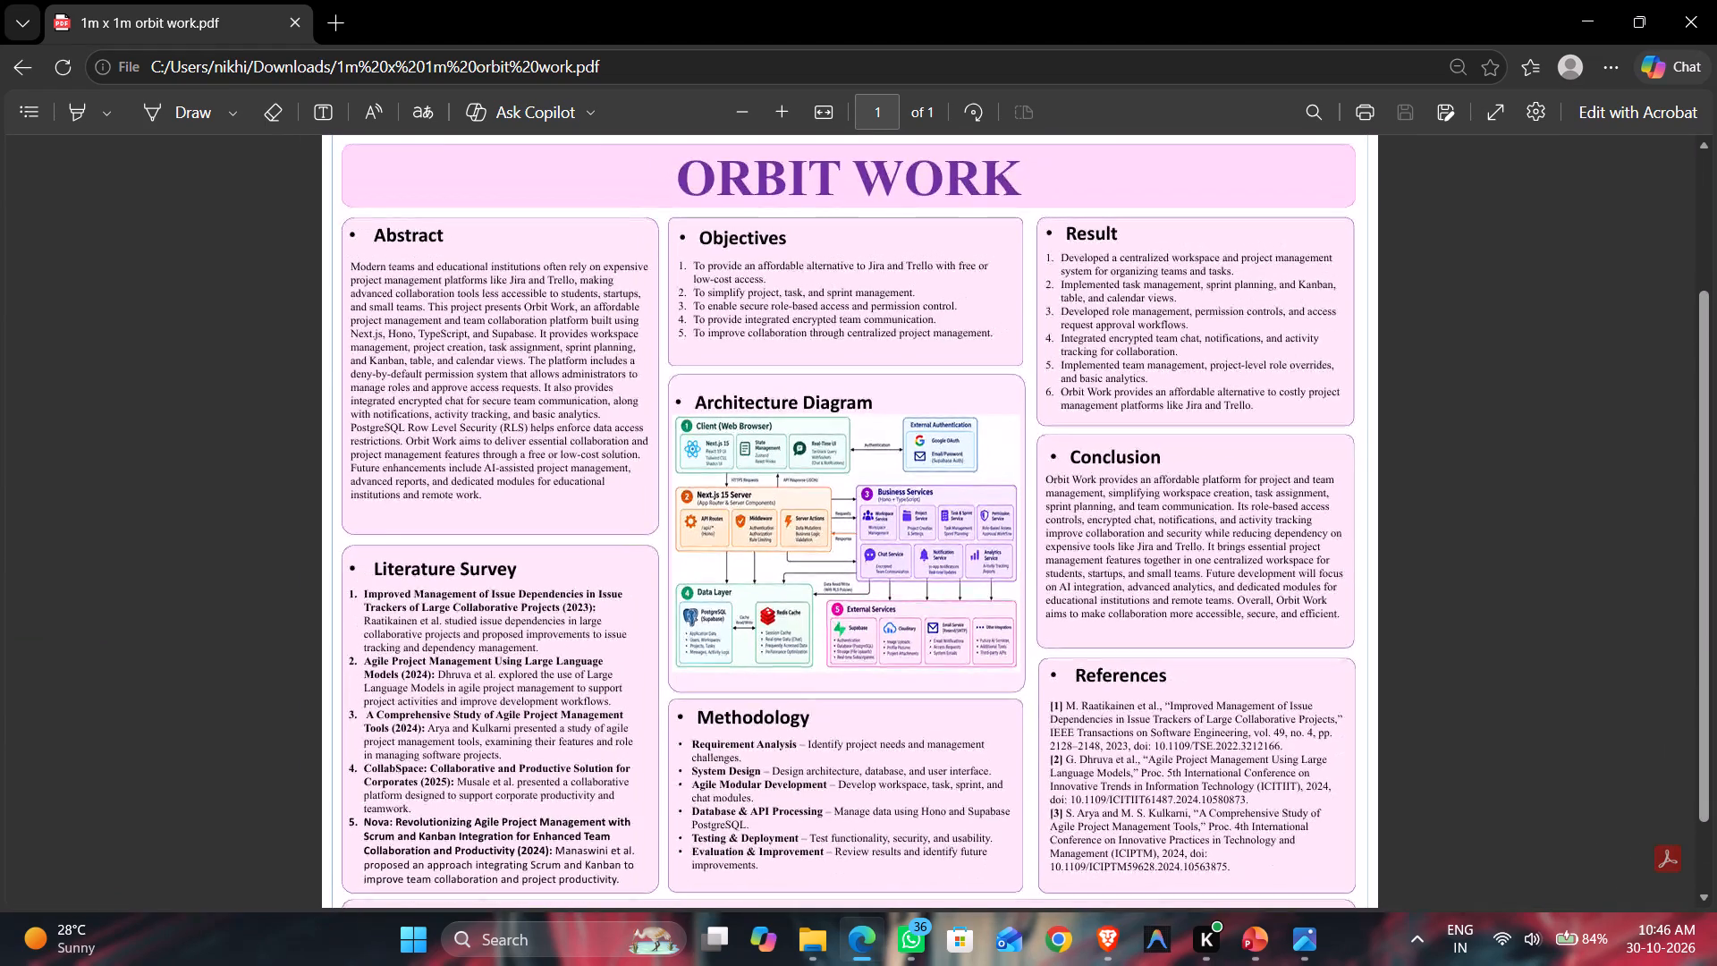
scroll(488, 398, up, 5)
scroll(488, 398, down, 8)
scroll(488, 398, up, 5)
scroll(488, 398, down, 5)
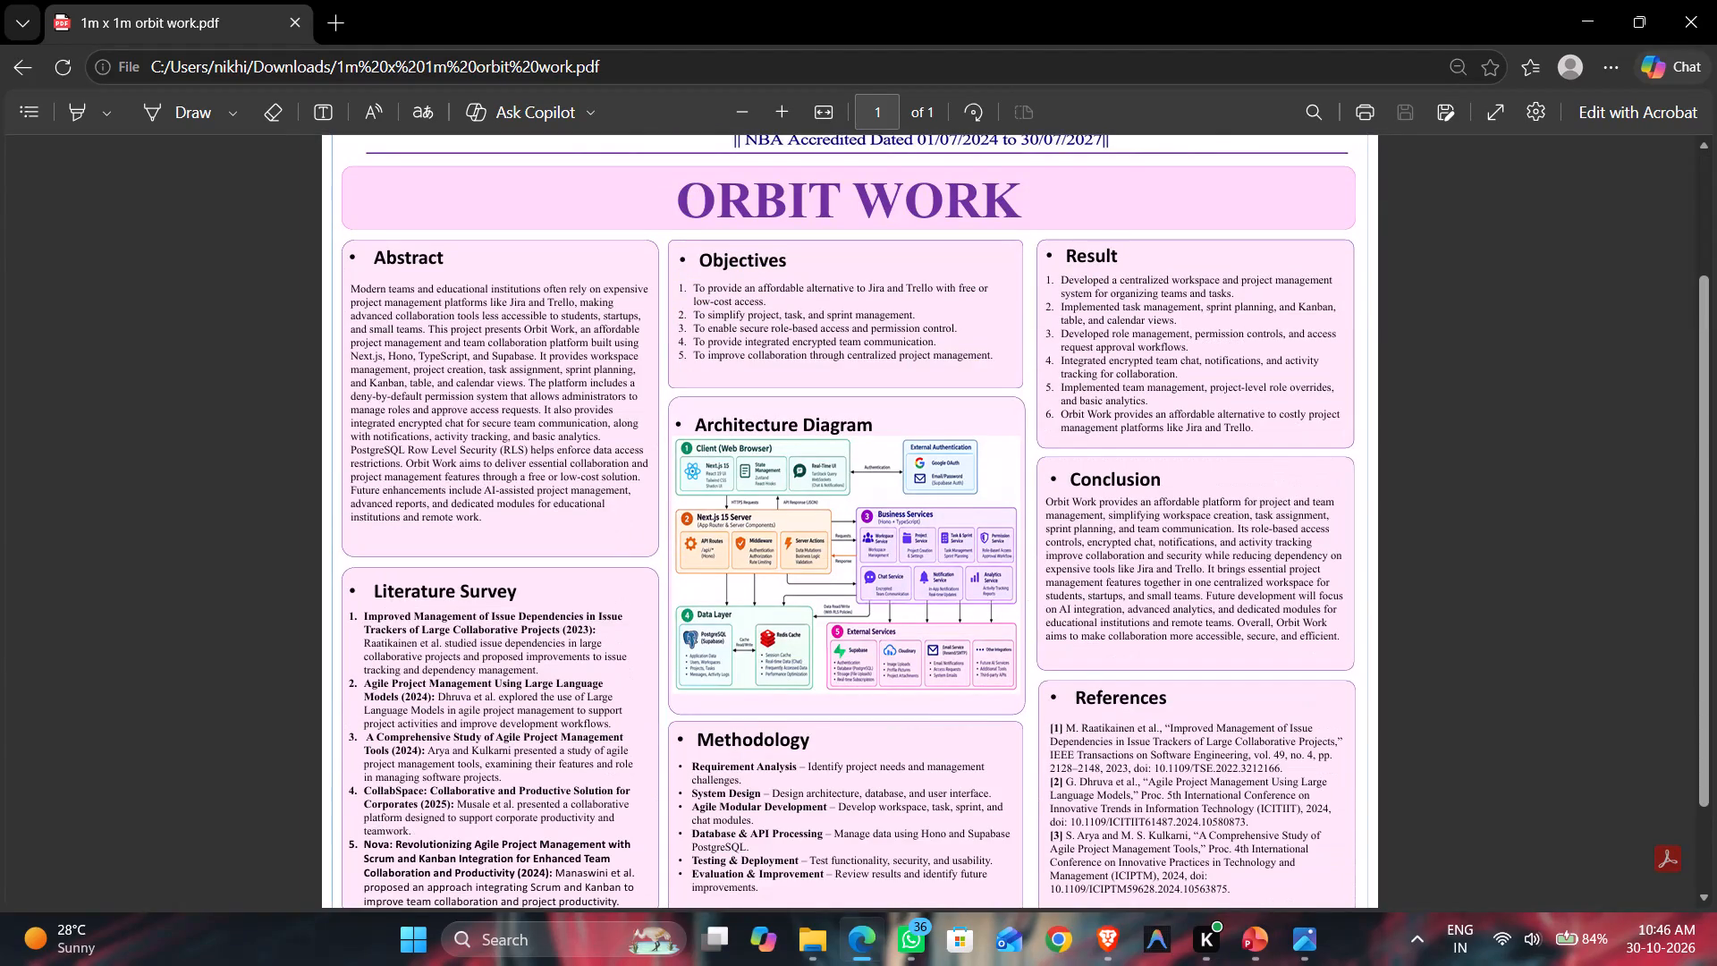
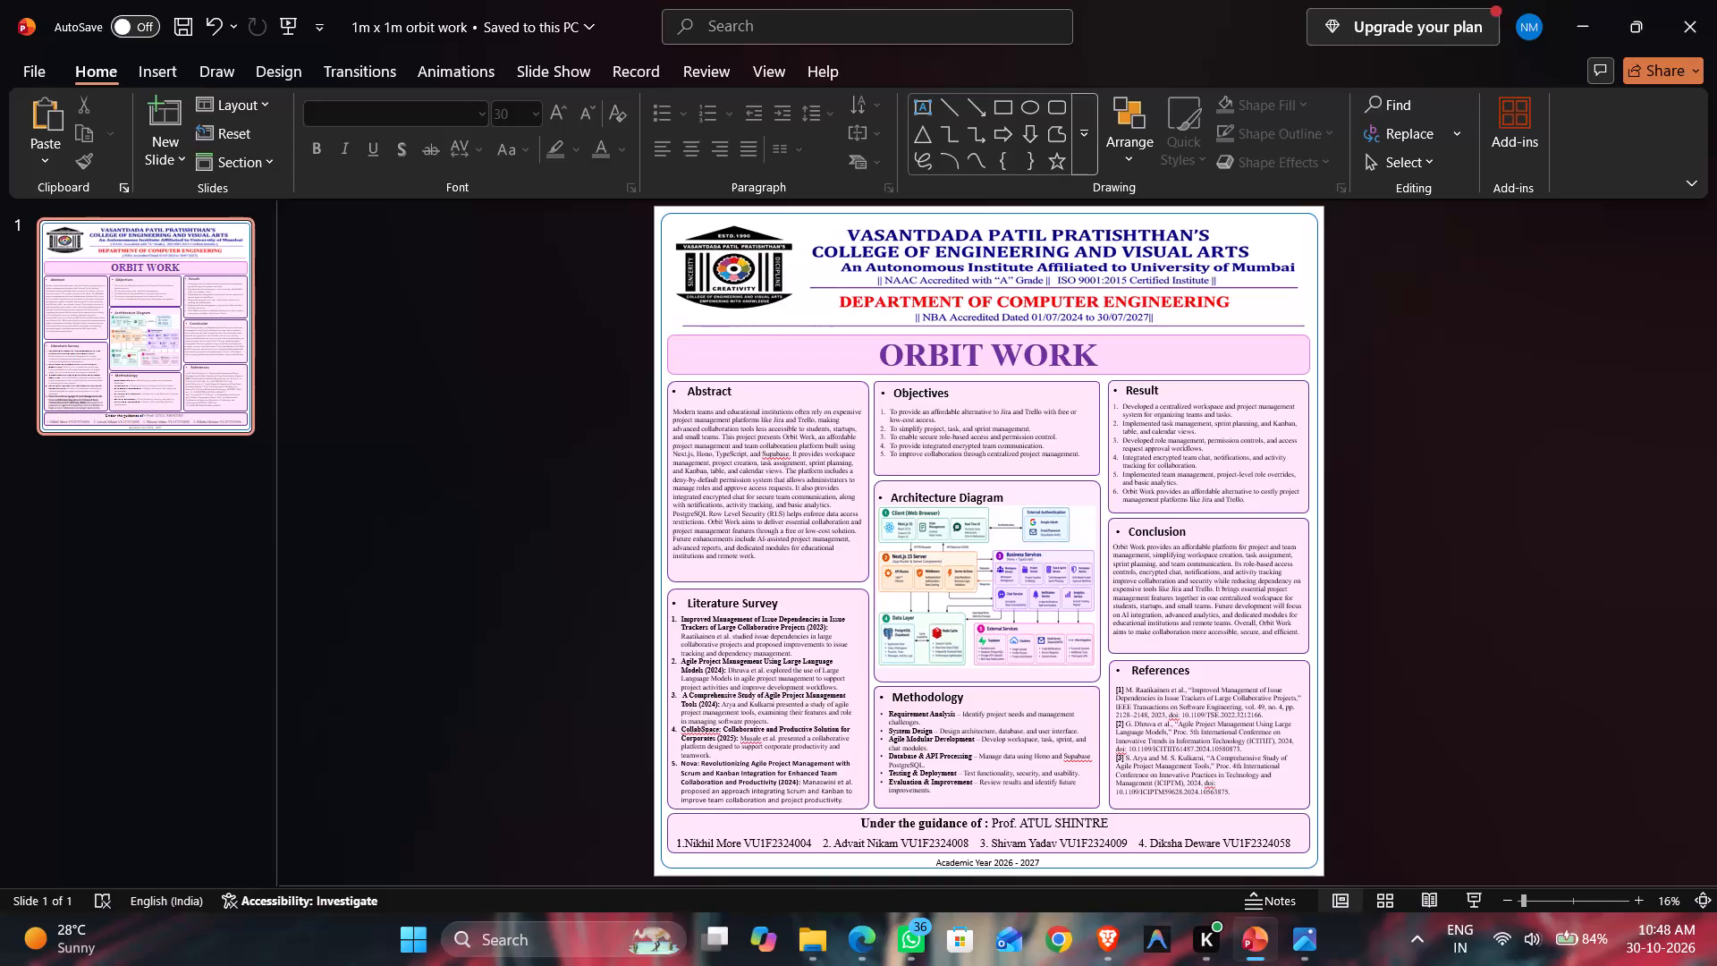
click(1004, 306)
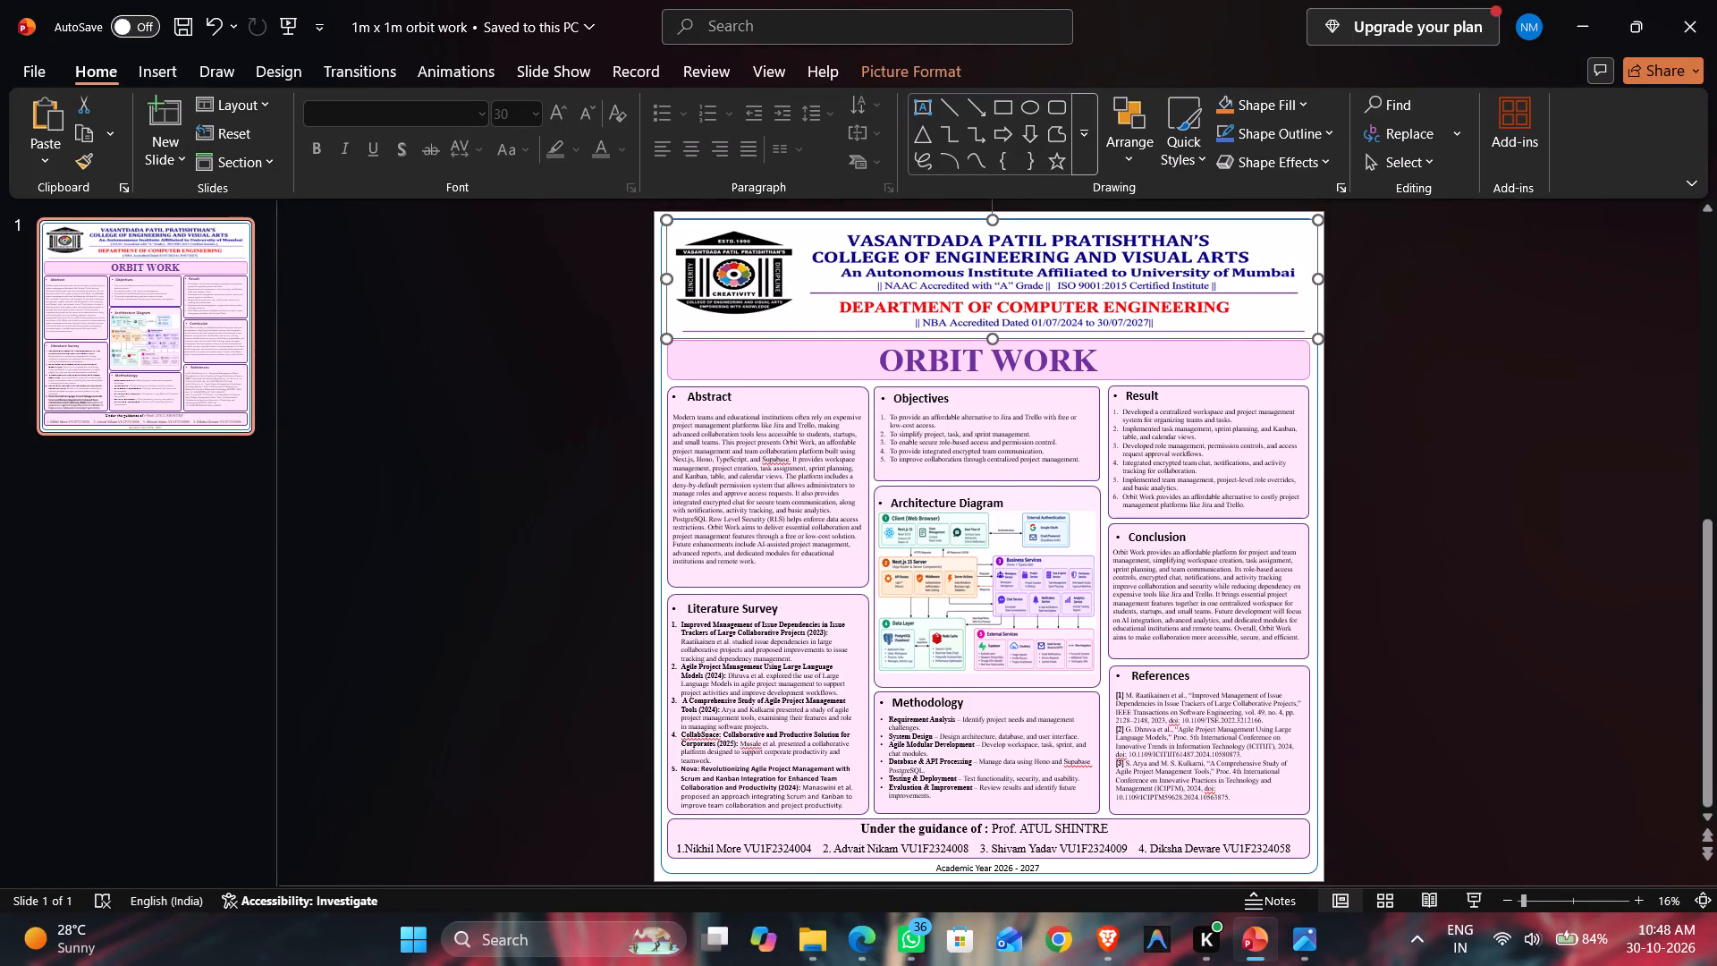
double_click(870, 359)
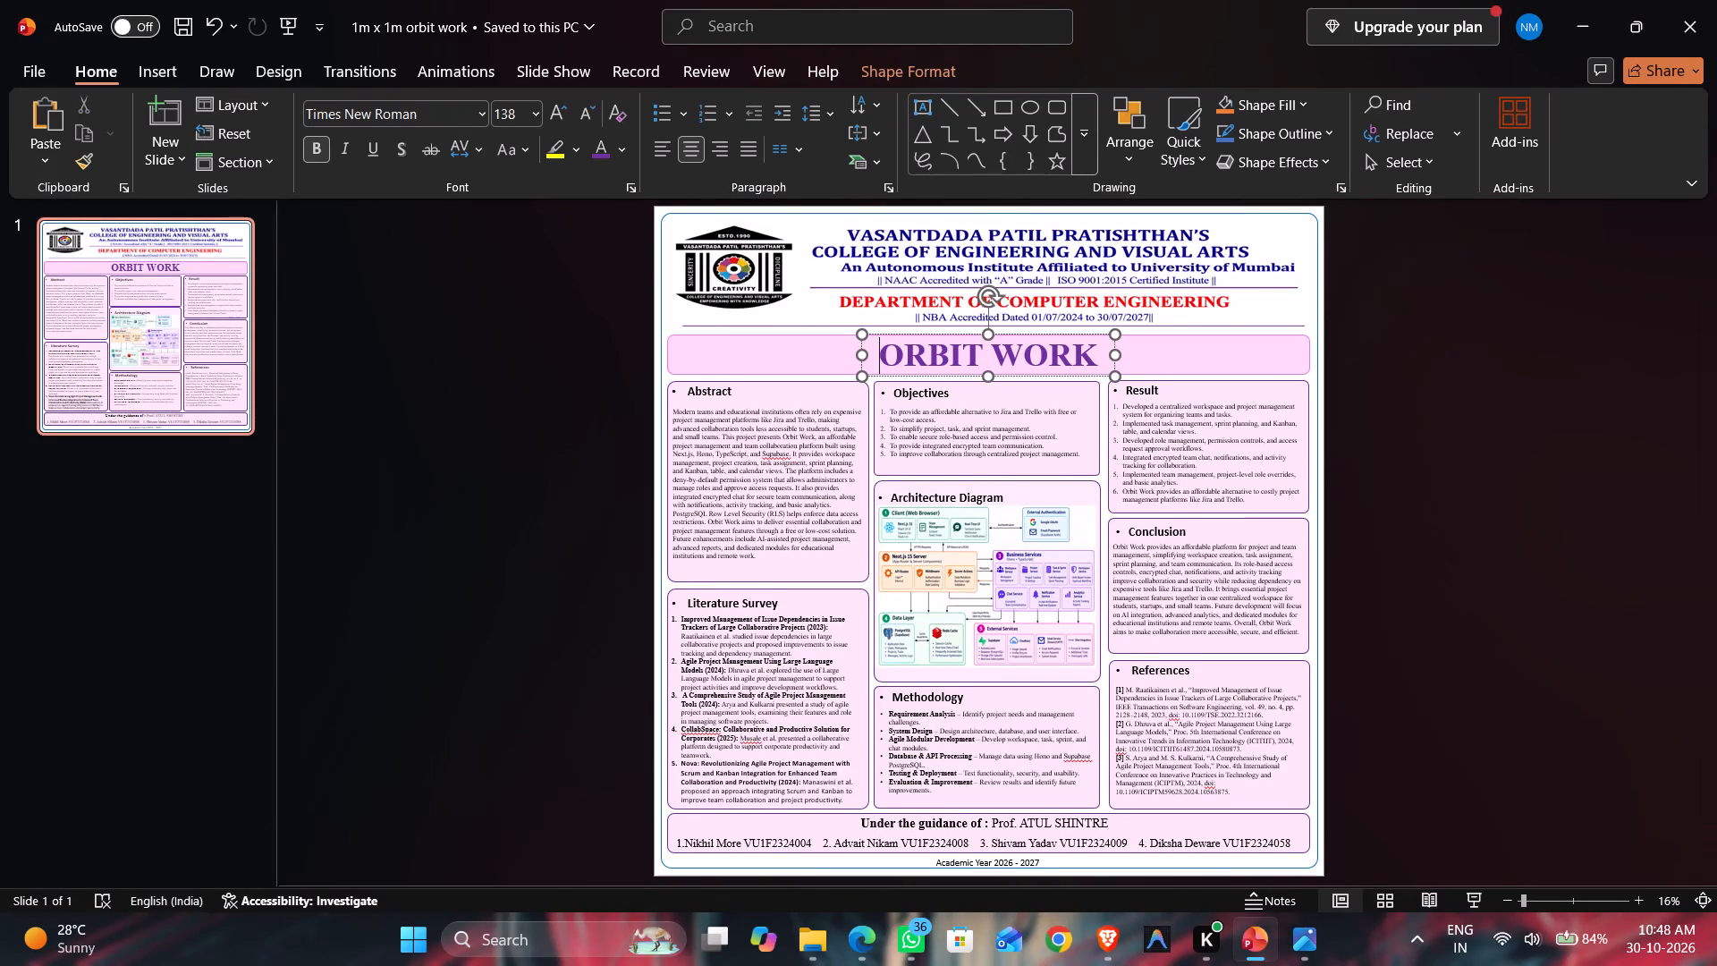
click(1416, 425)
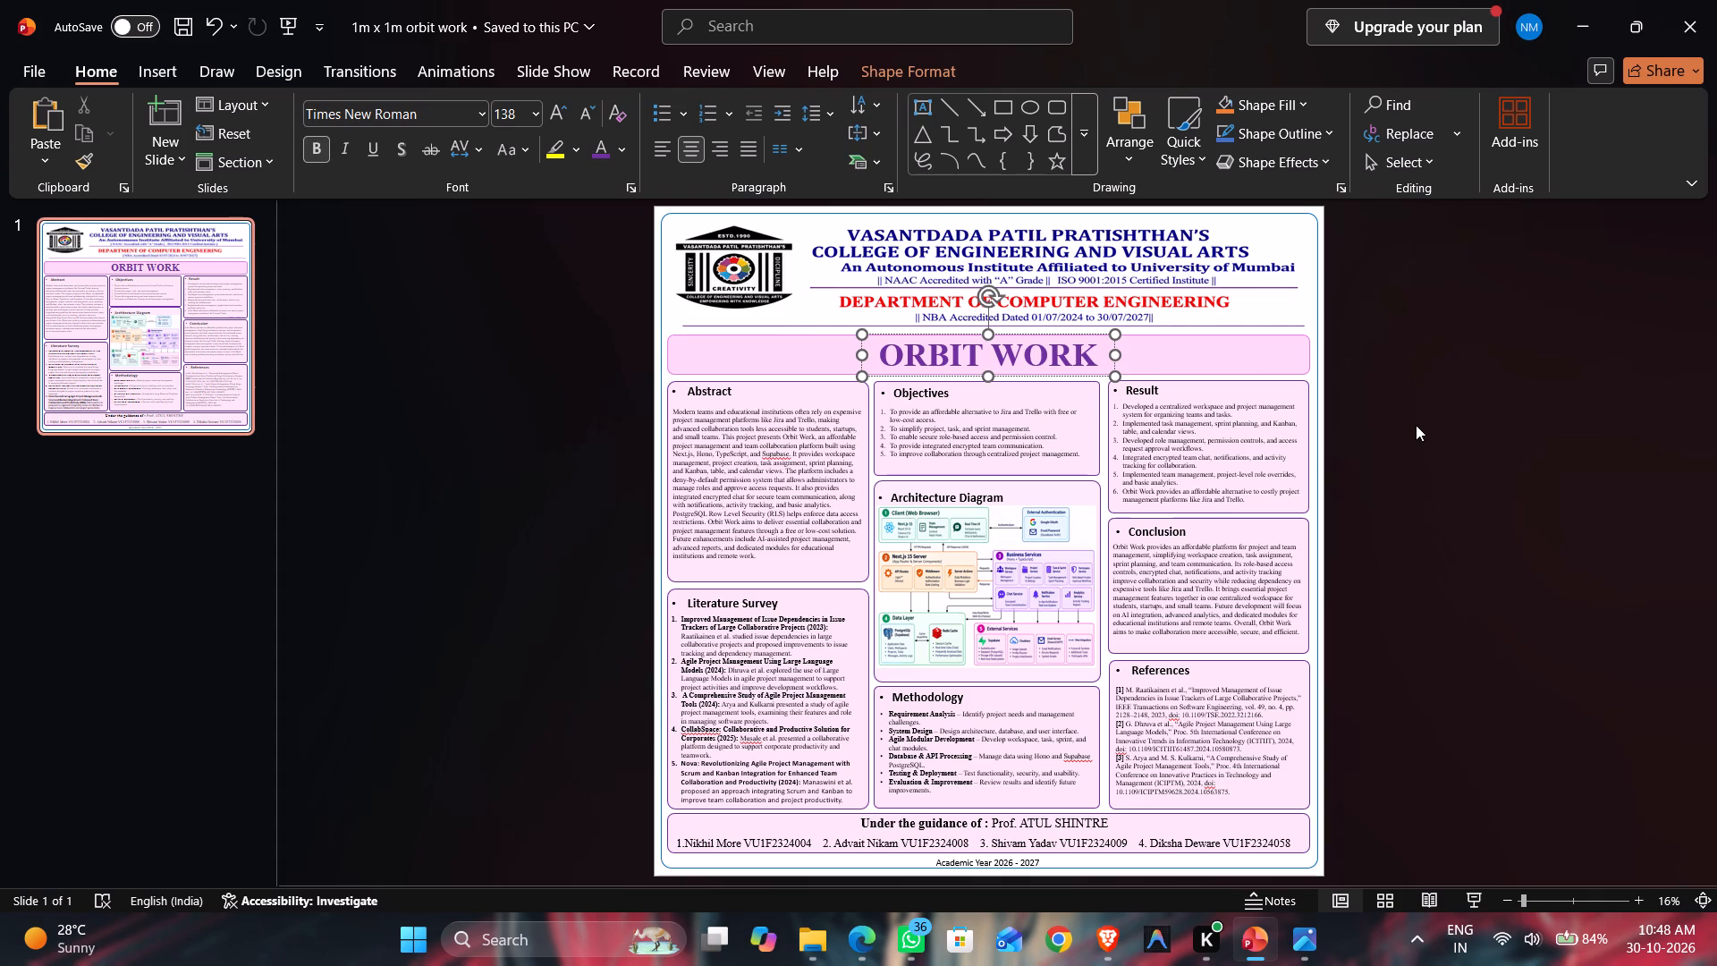
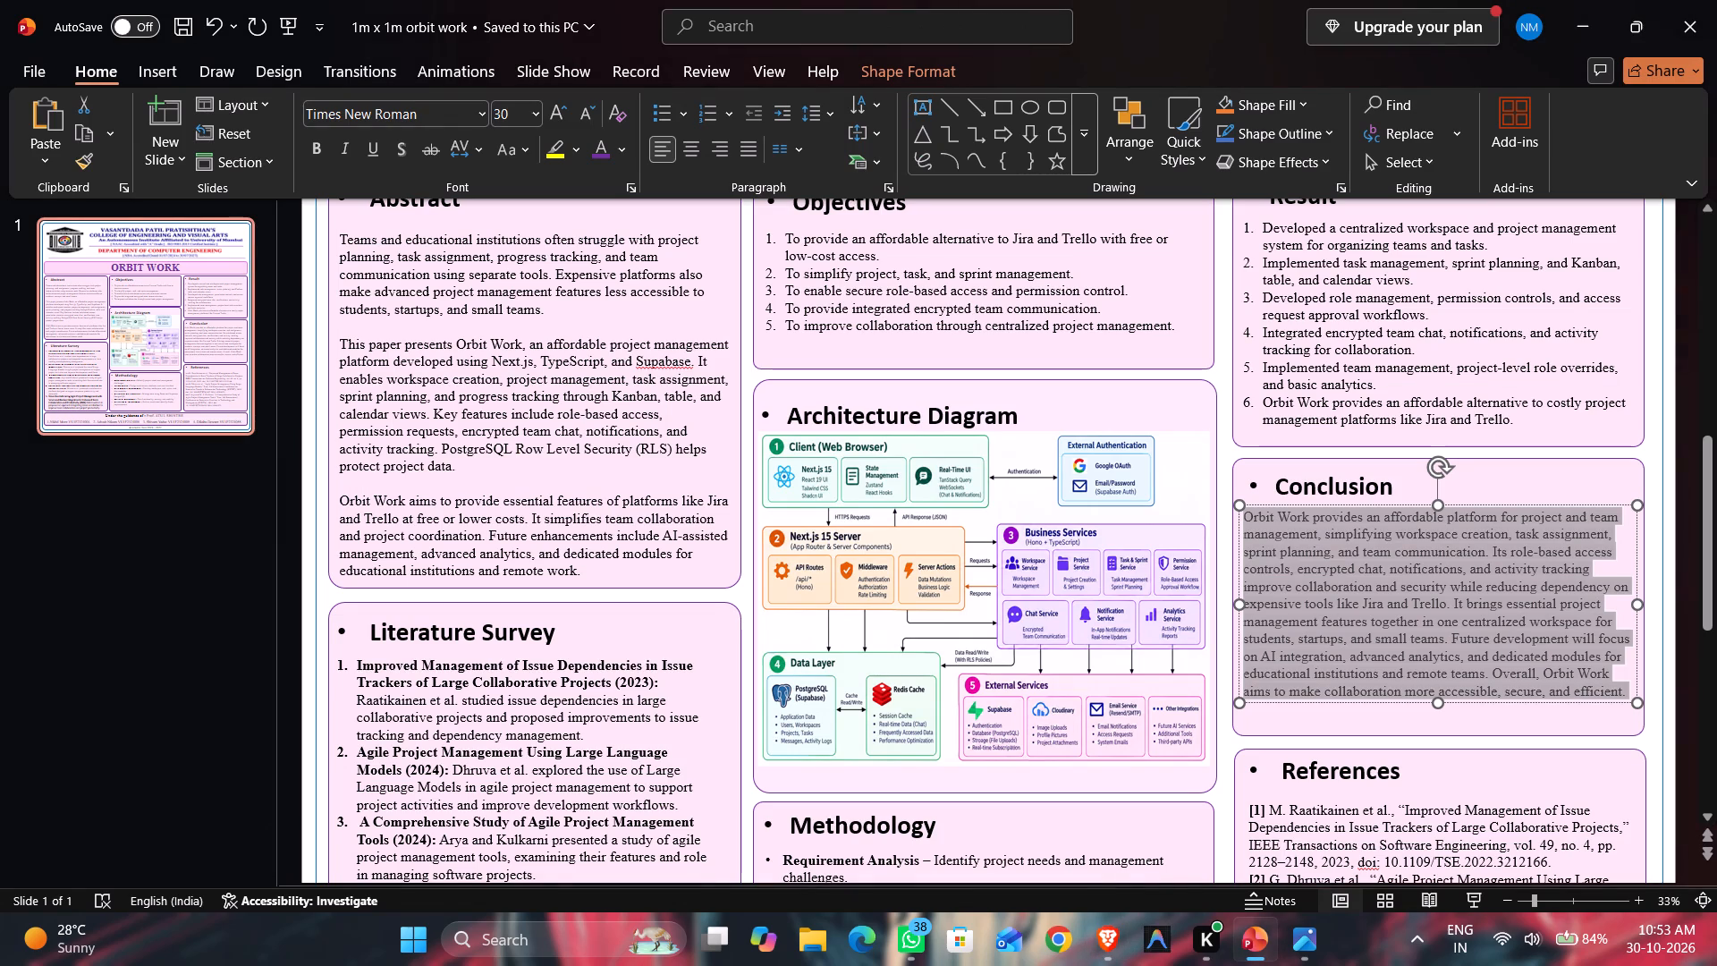
Switch to the PowerPoint poster and justify the selected Conclusion paragraph.
key(ctrl+j)
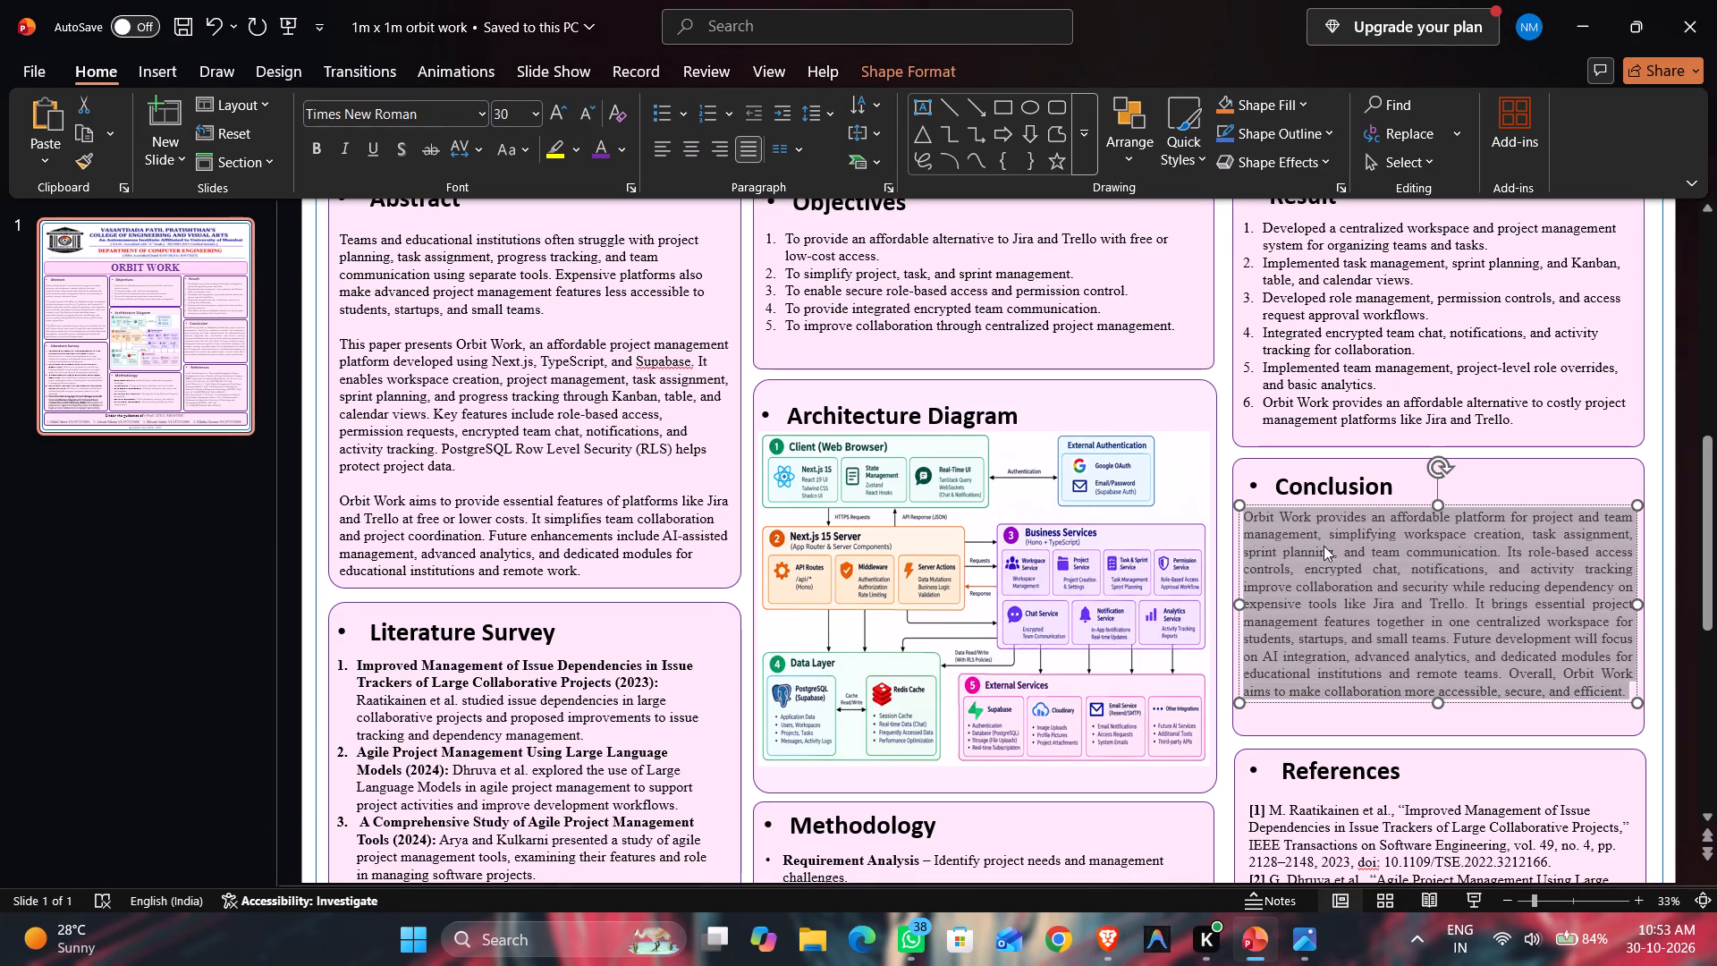
click(1366, 589)
scroll(1366, 589, up, 1)
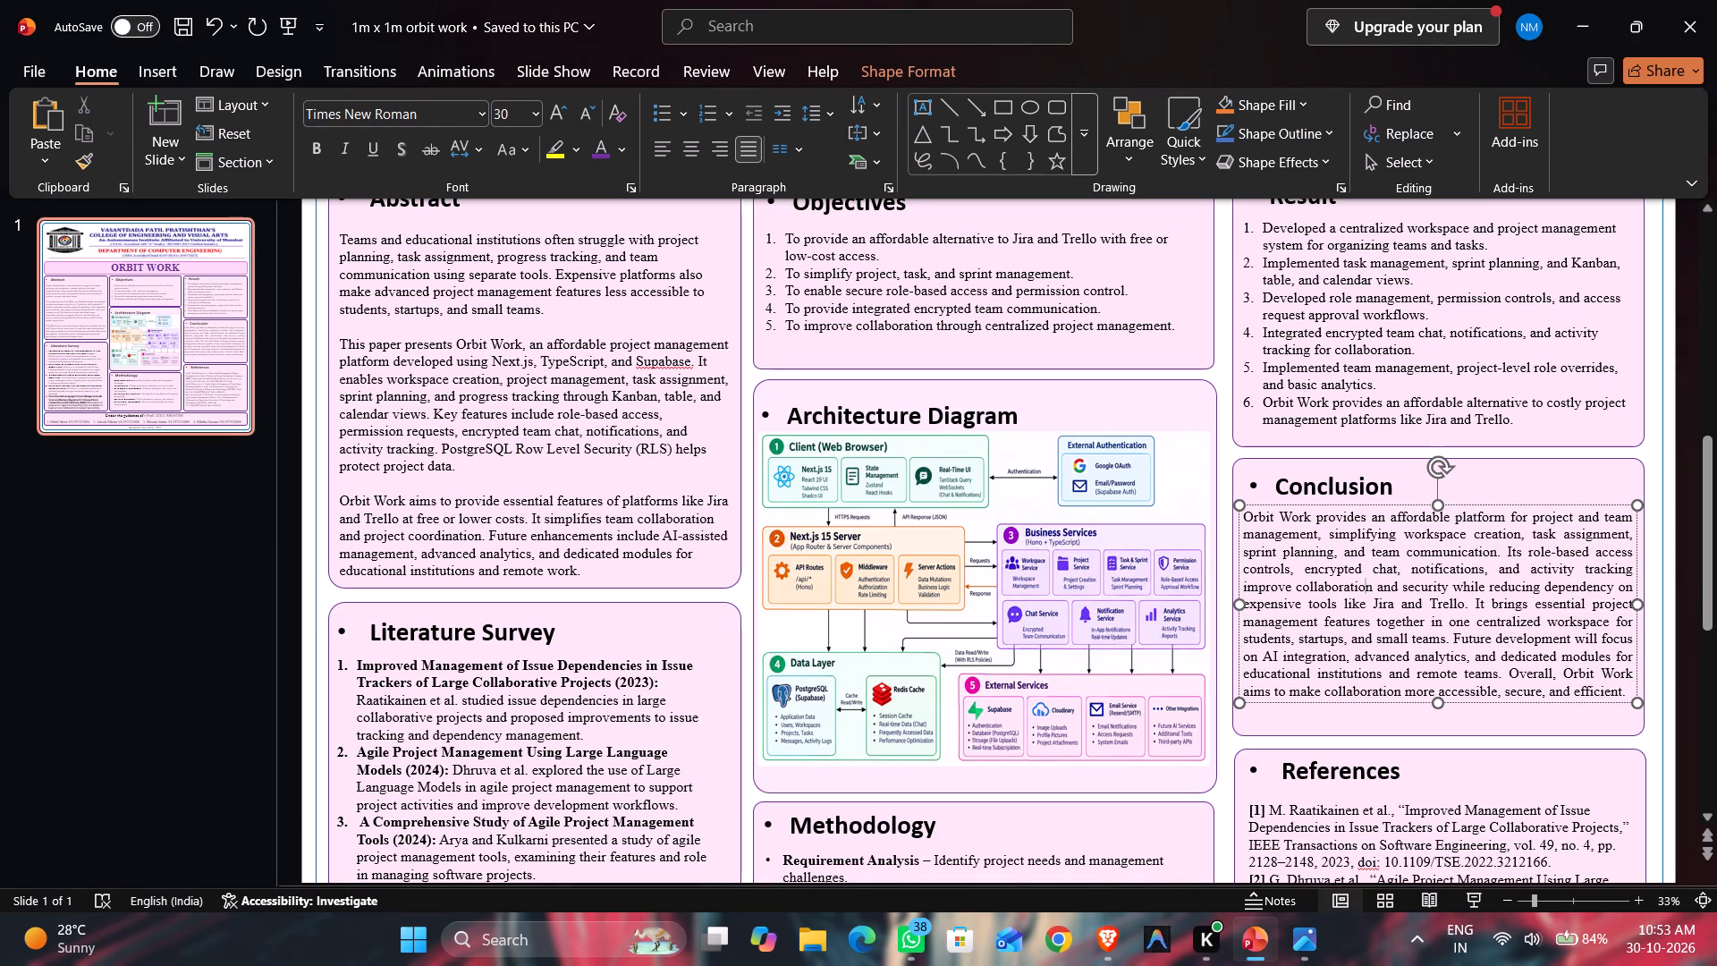
scroll(1366, 589, up, 1)
click(1488, 609)
Select all of the Literature Survey list text on the poster and apply justified alignment.
scroll(1488, 609, down, 1)
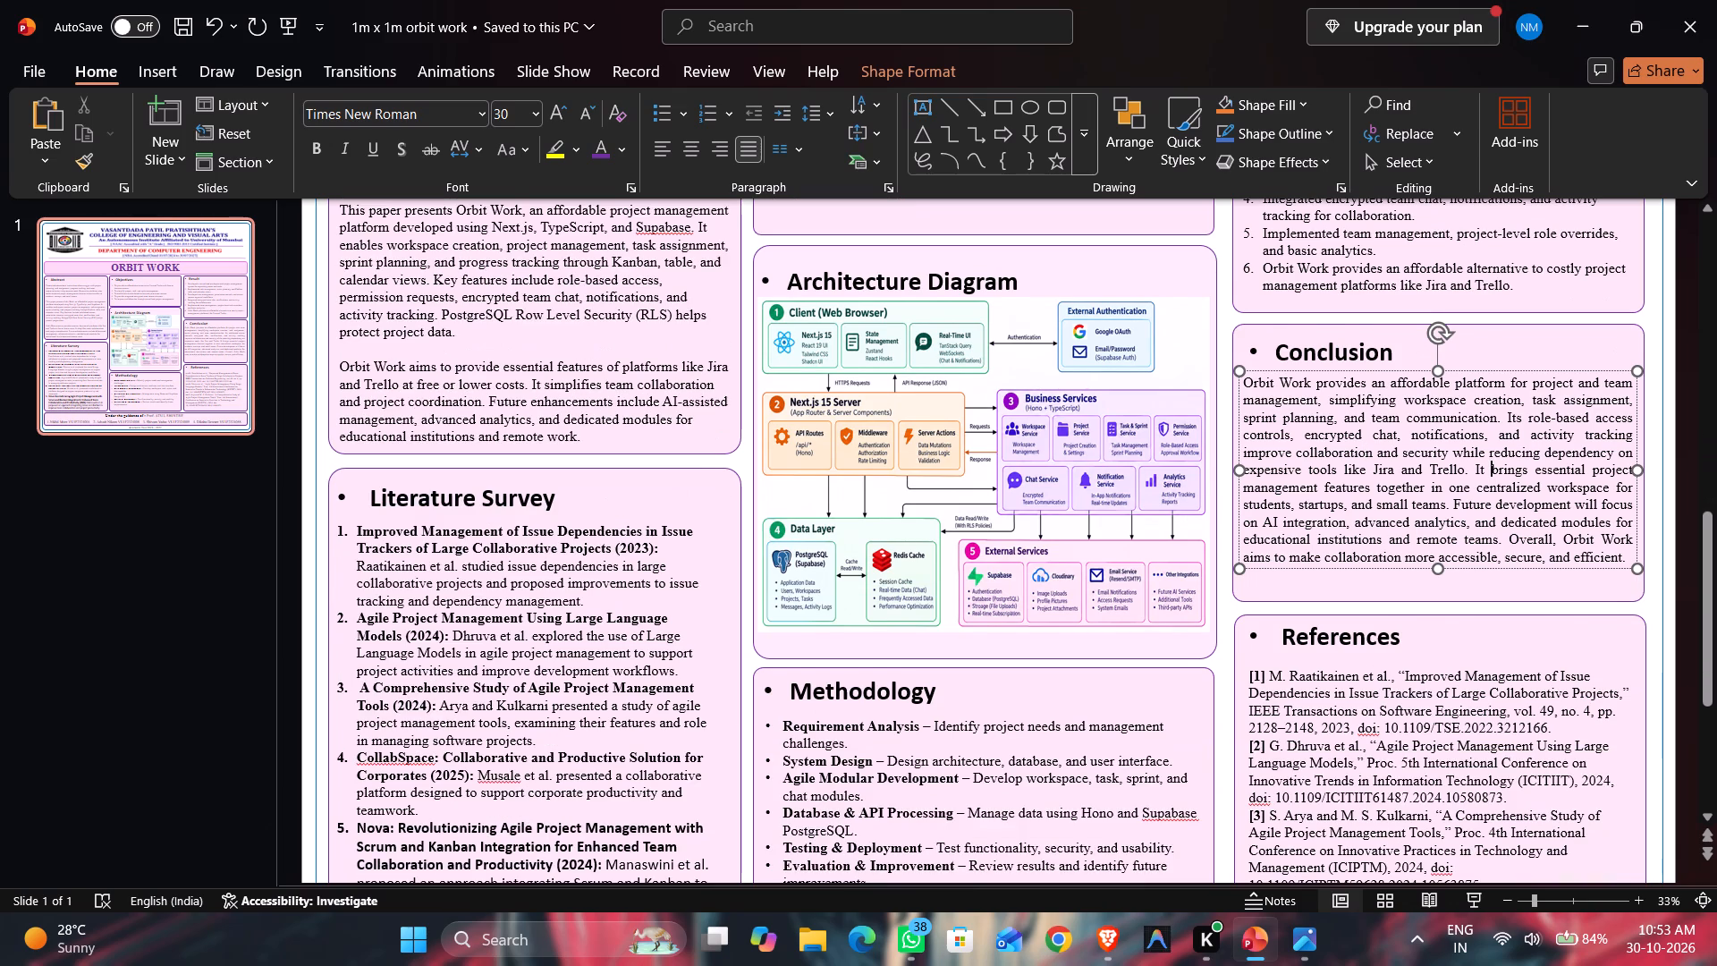
scroll(1488, 609, down, 1)
click(571, 663)
key(ctrl+a)
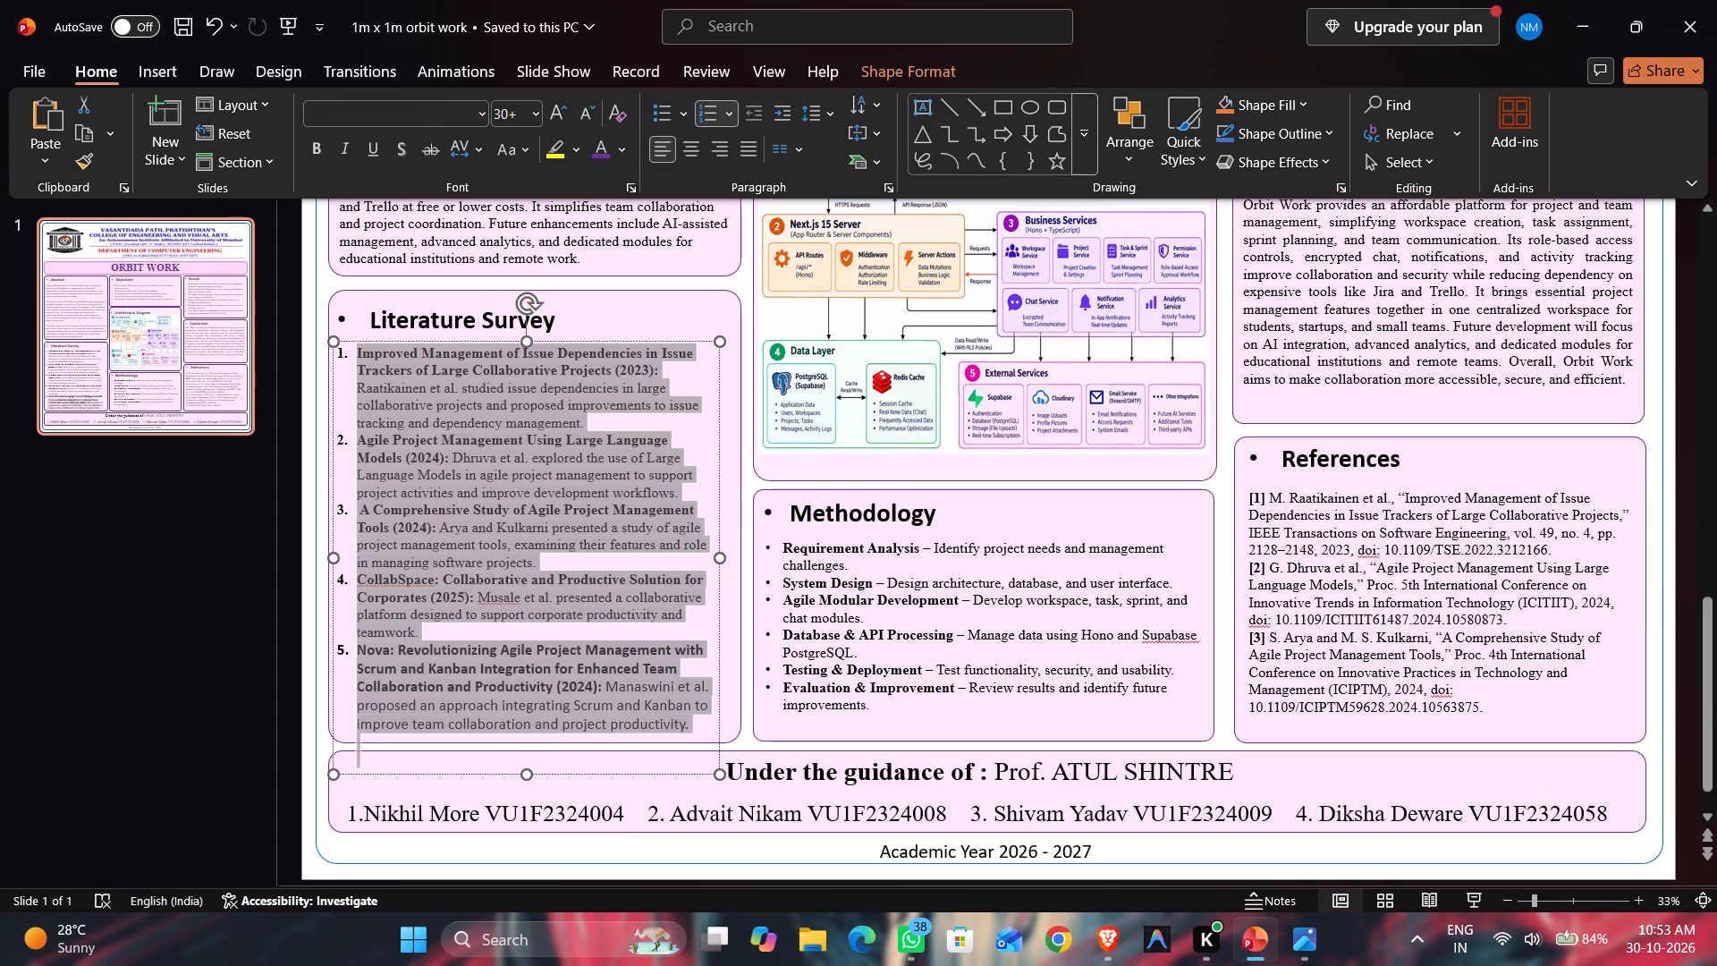
key(ctrl+j)
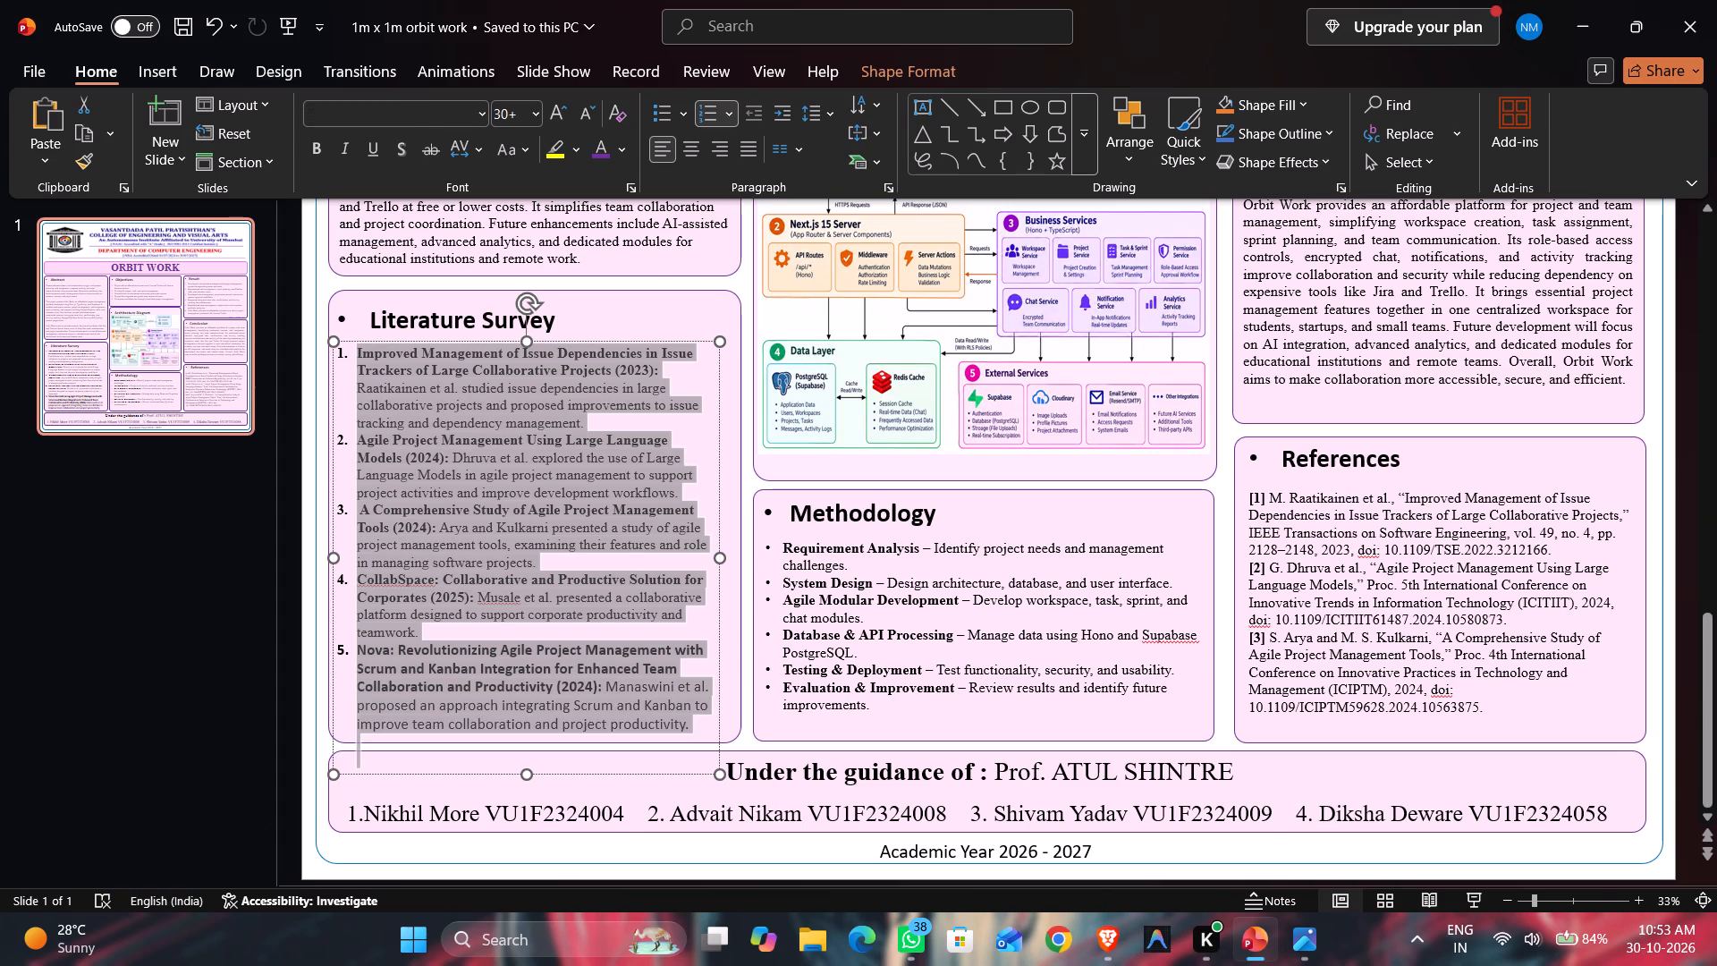
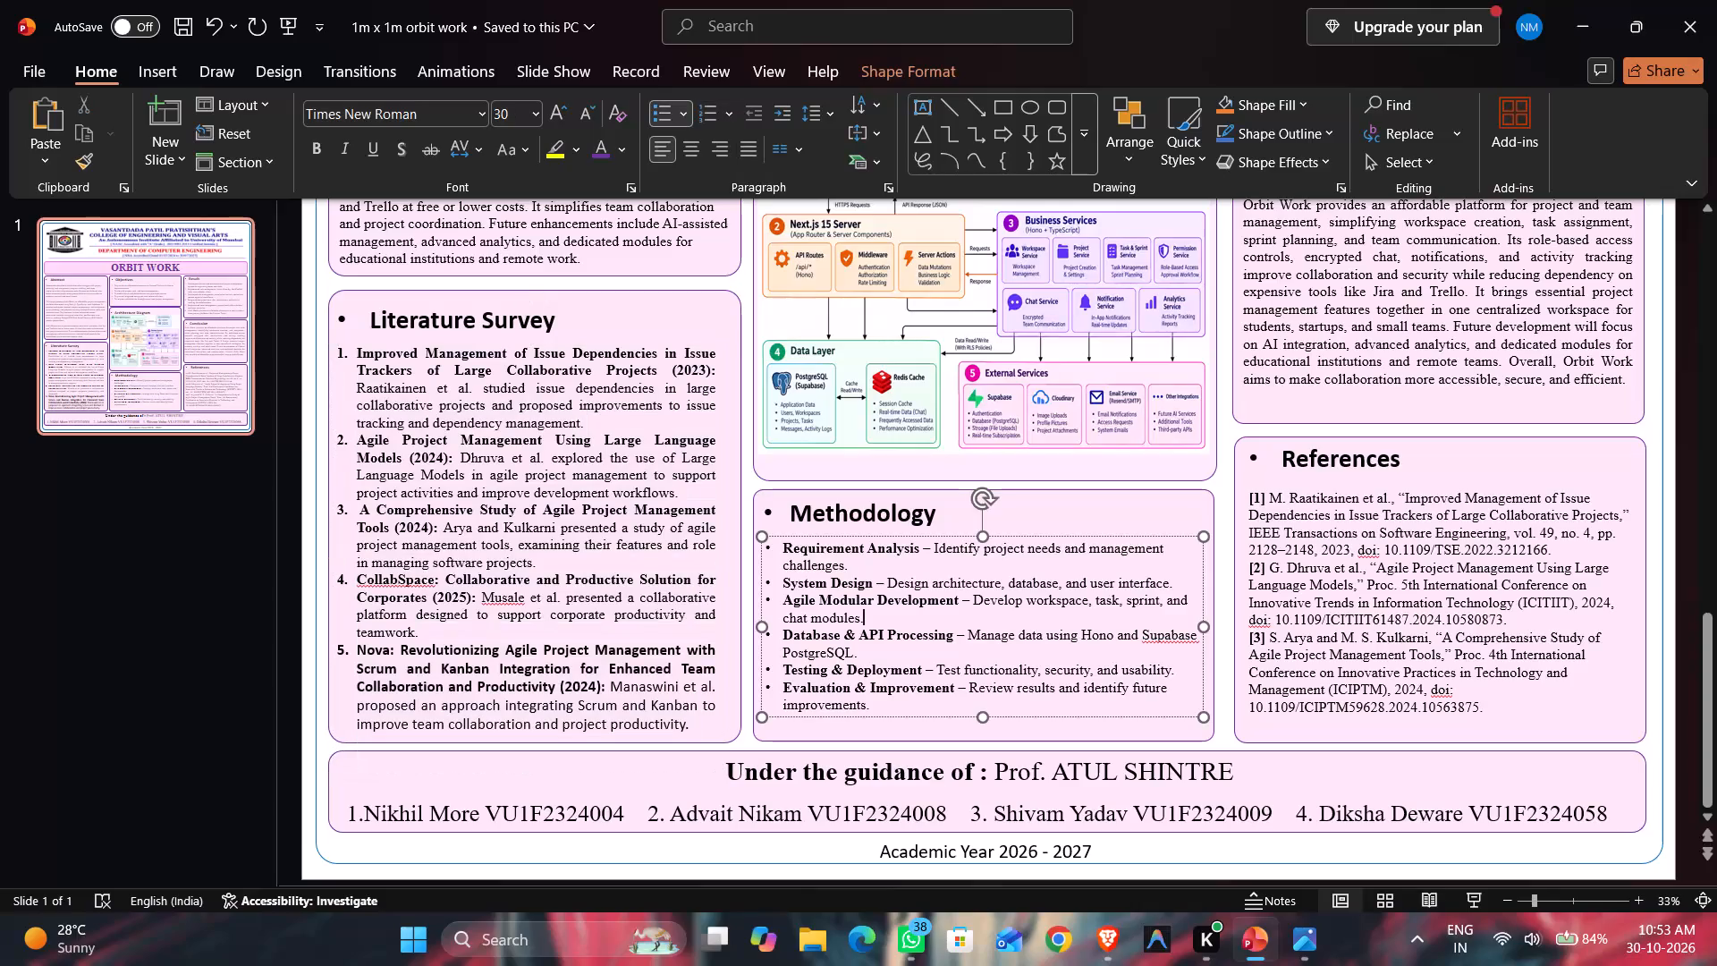
Select all of the Methodology list text and apply justified alignment.
key(ctrl+a)
key(ctrl+j)
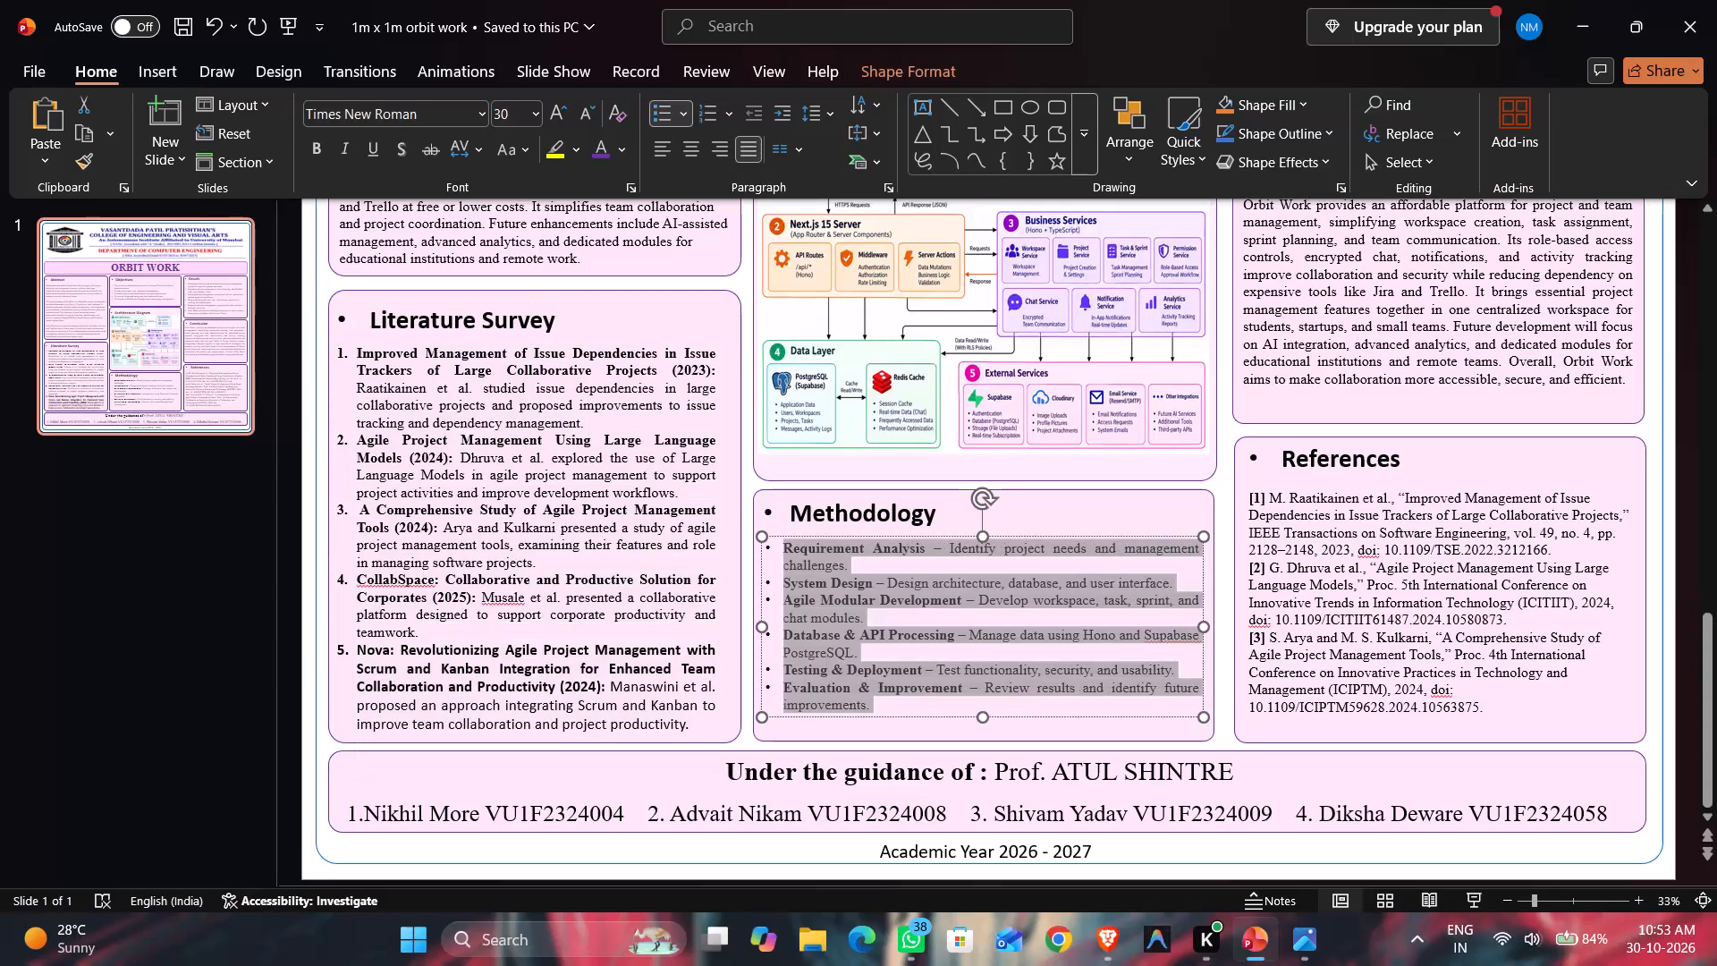
Select all of the References text and apply justified alignment.
click(1535, 494)
key(ctrl+a)
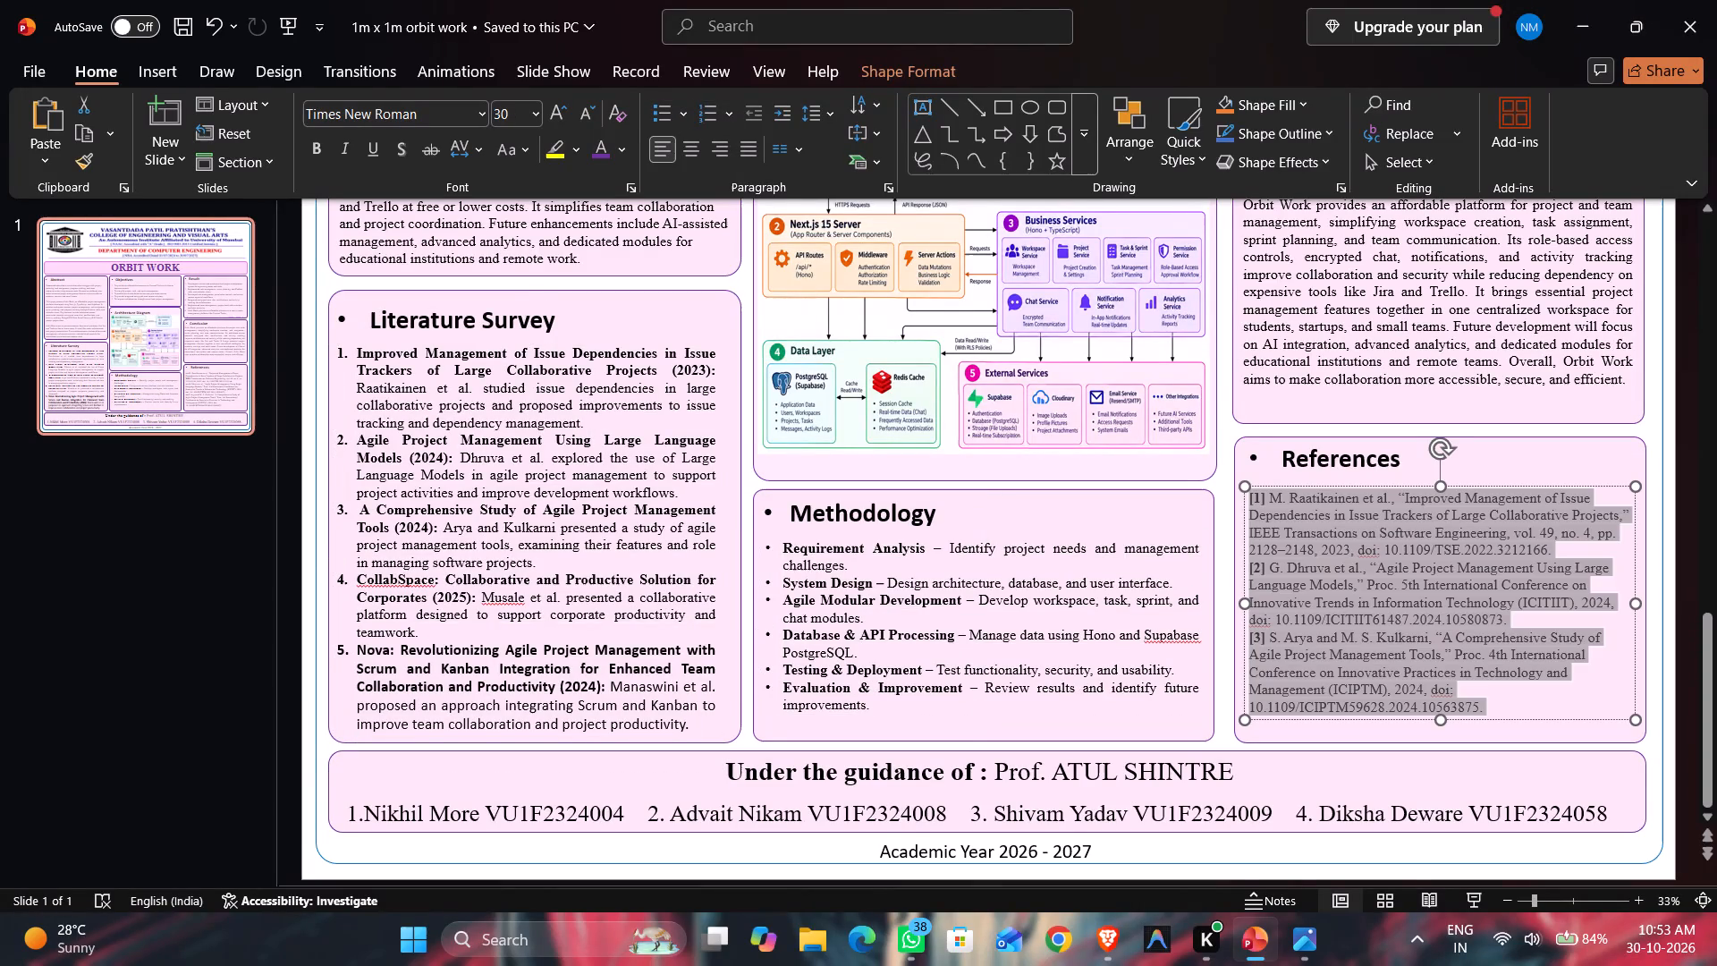
key(ctrl+j)
Select all of the numbered list text in the Result section and apply justified alignment.
scroll(1535, 494, up, 4)
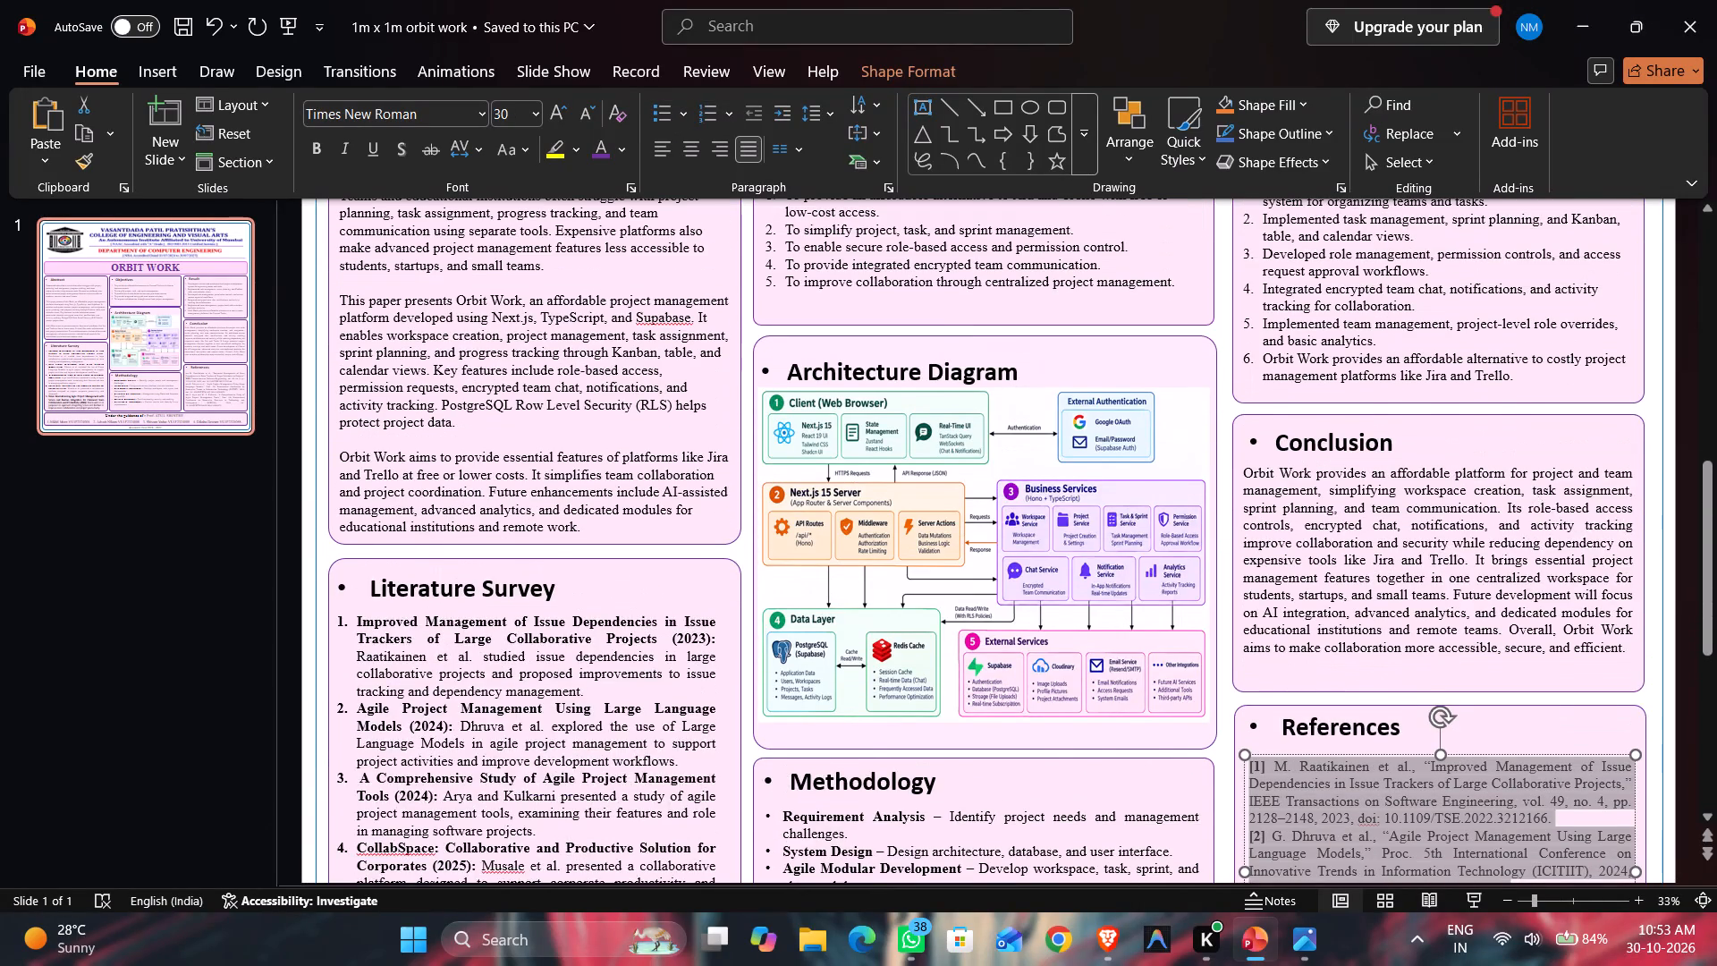
scroll(1457, 488, up, 1)
click(1434, 447)
key(ctrl+a)
key(ctrl+j)
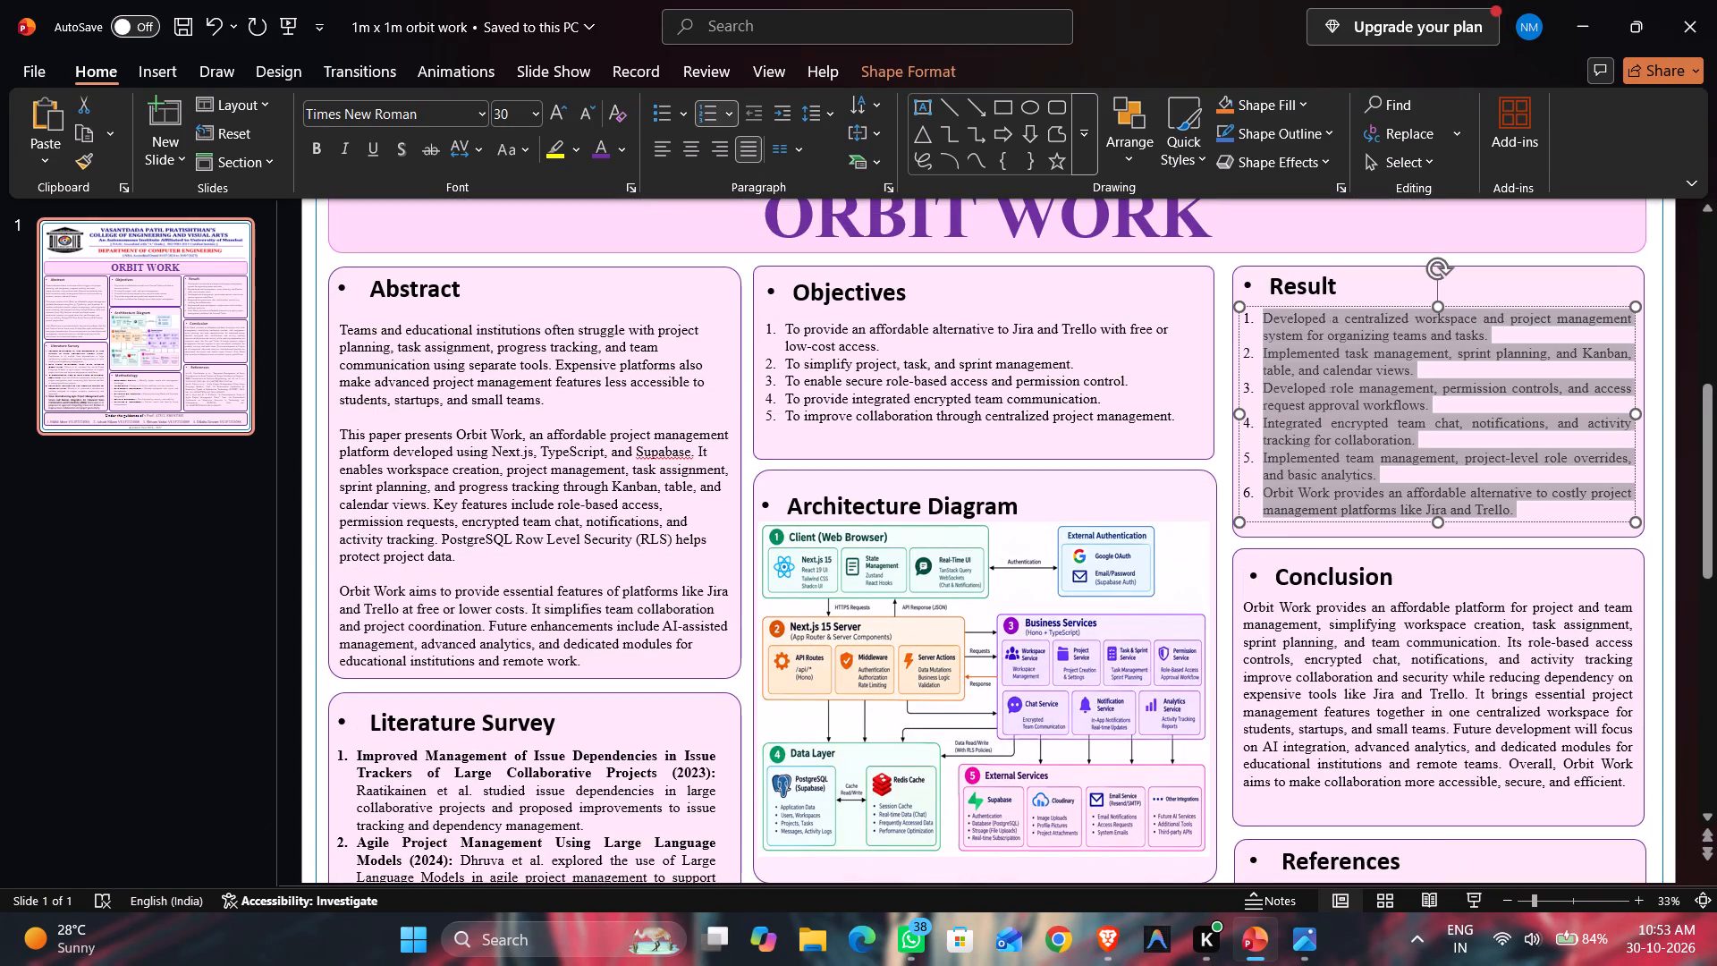
Select all of the numbered list text in the Objectives section and apply justified alignment.
click(1072, 363)
key(ctrl+a)
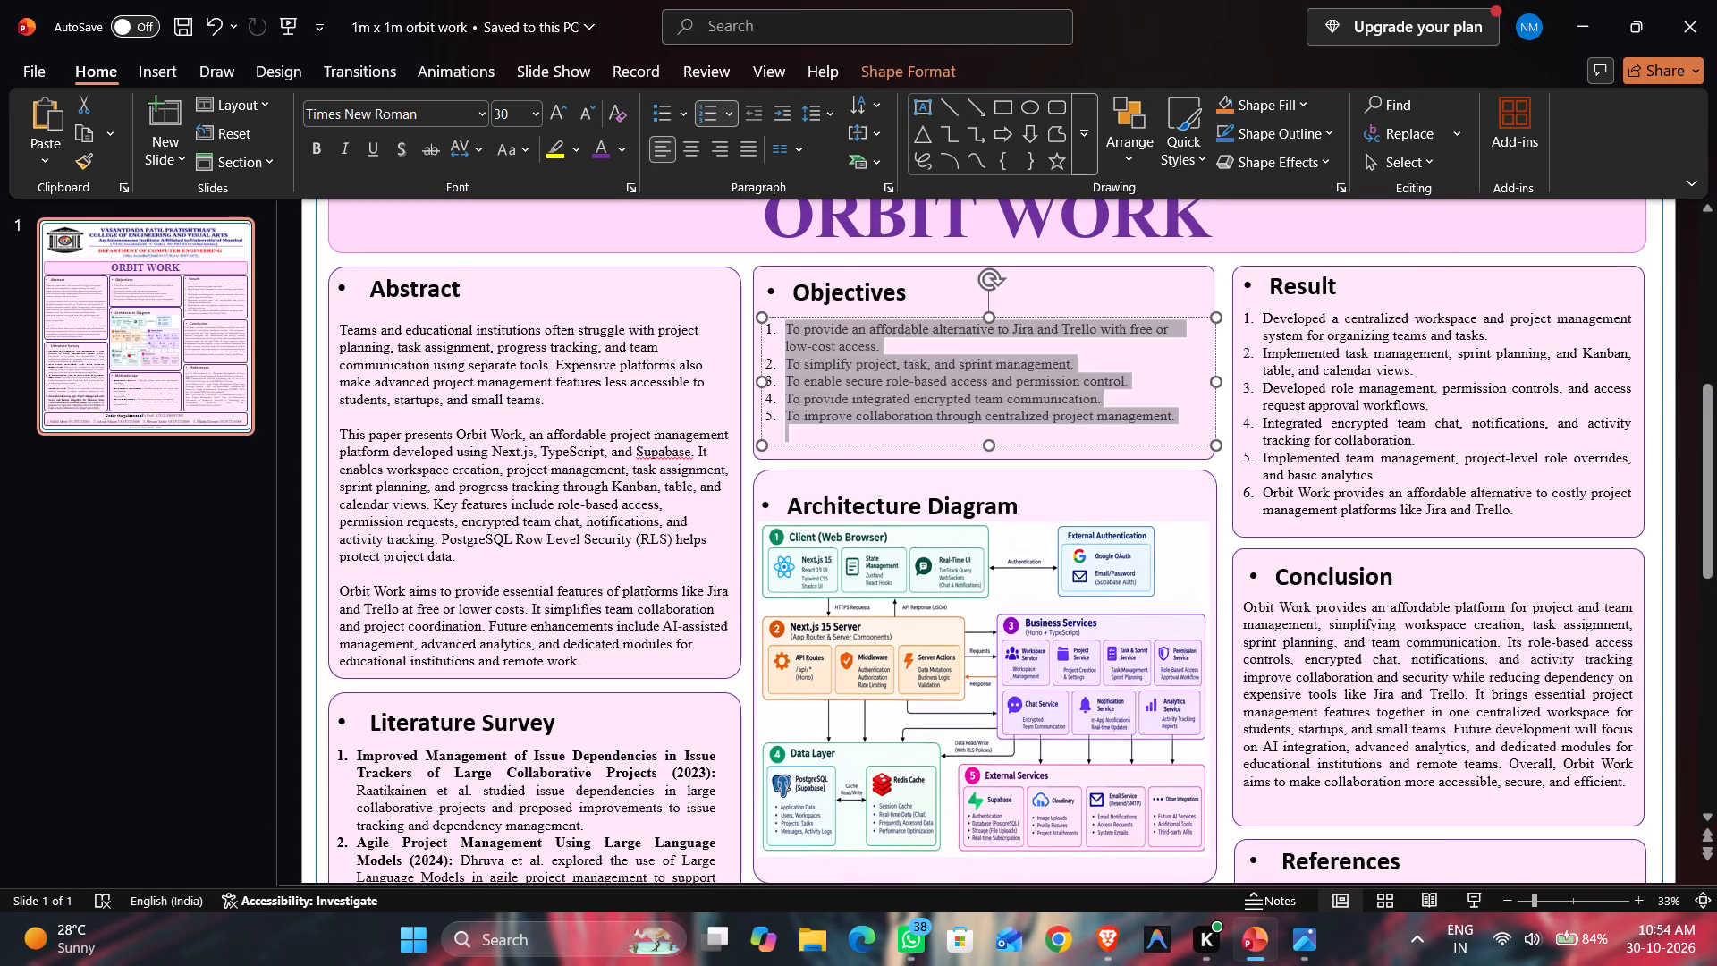
key(ctrl+j)
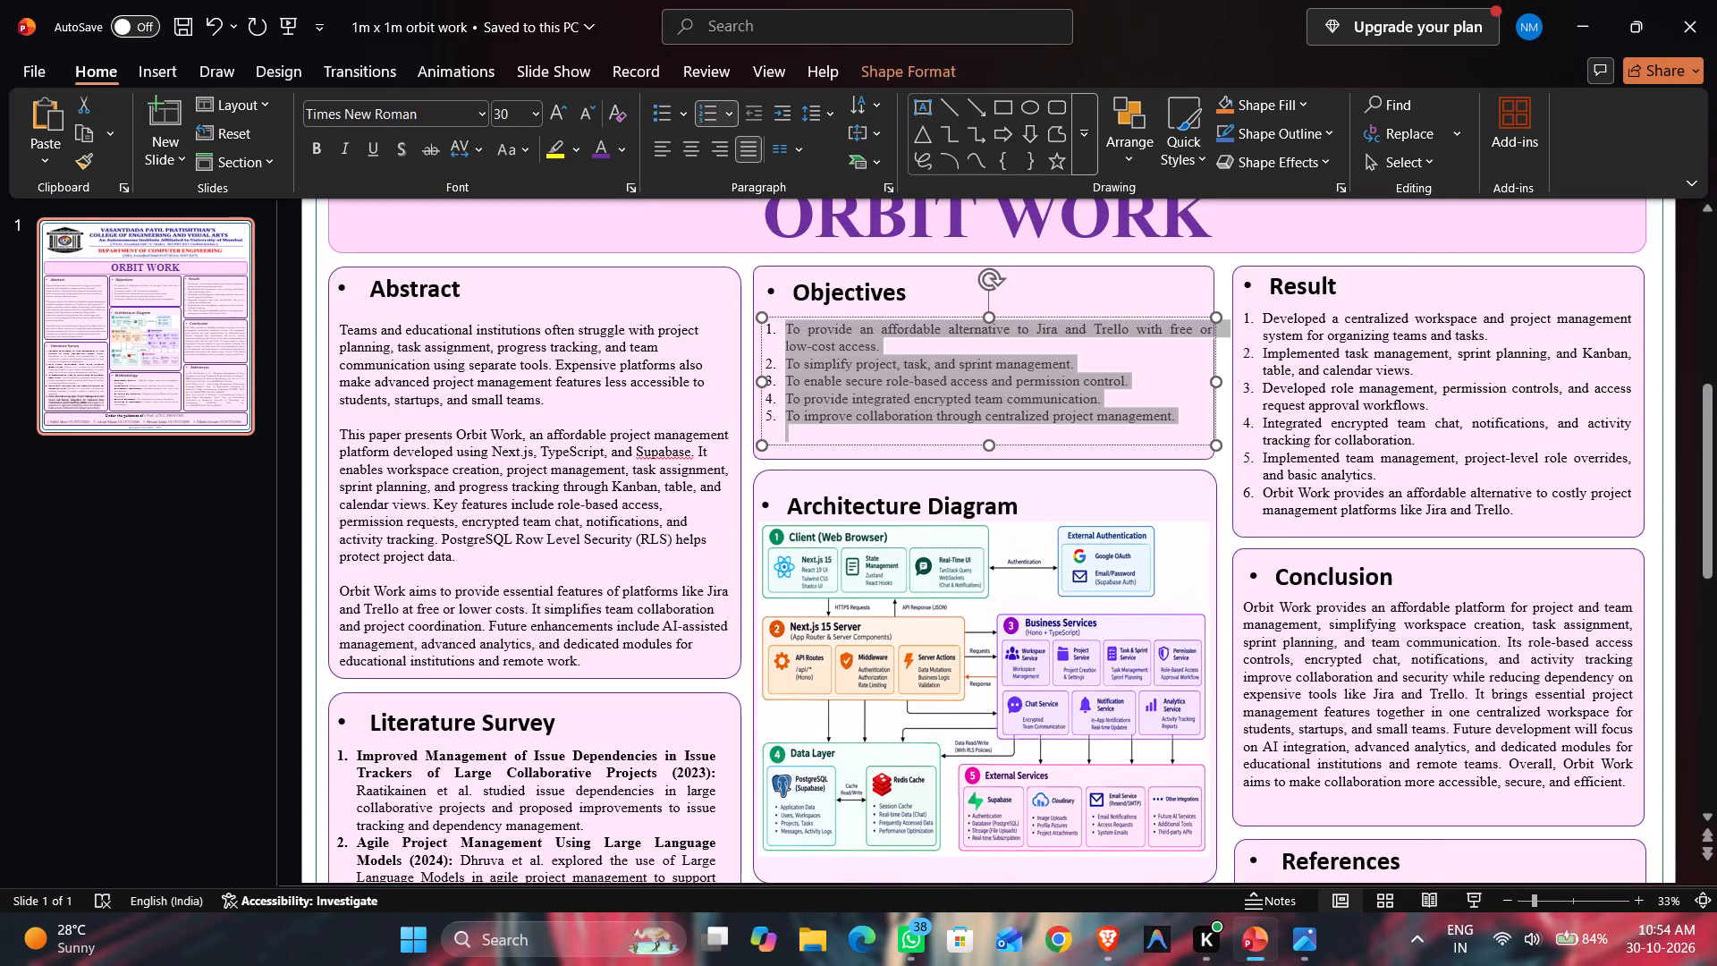
Narrow the Objectives list text box slightly from its right edge so the justified text sits inside the section's frame.
click(1135, 402)
drag(1214, 384, 1213, 384)
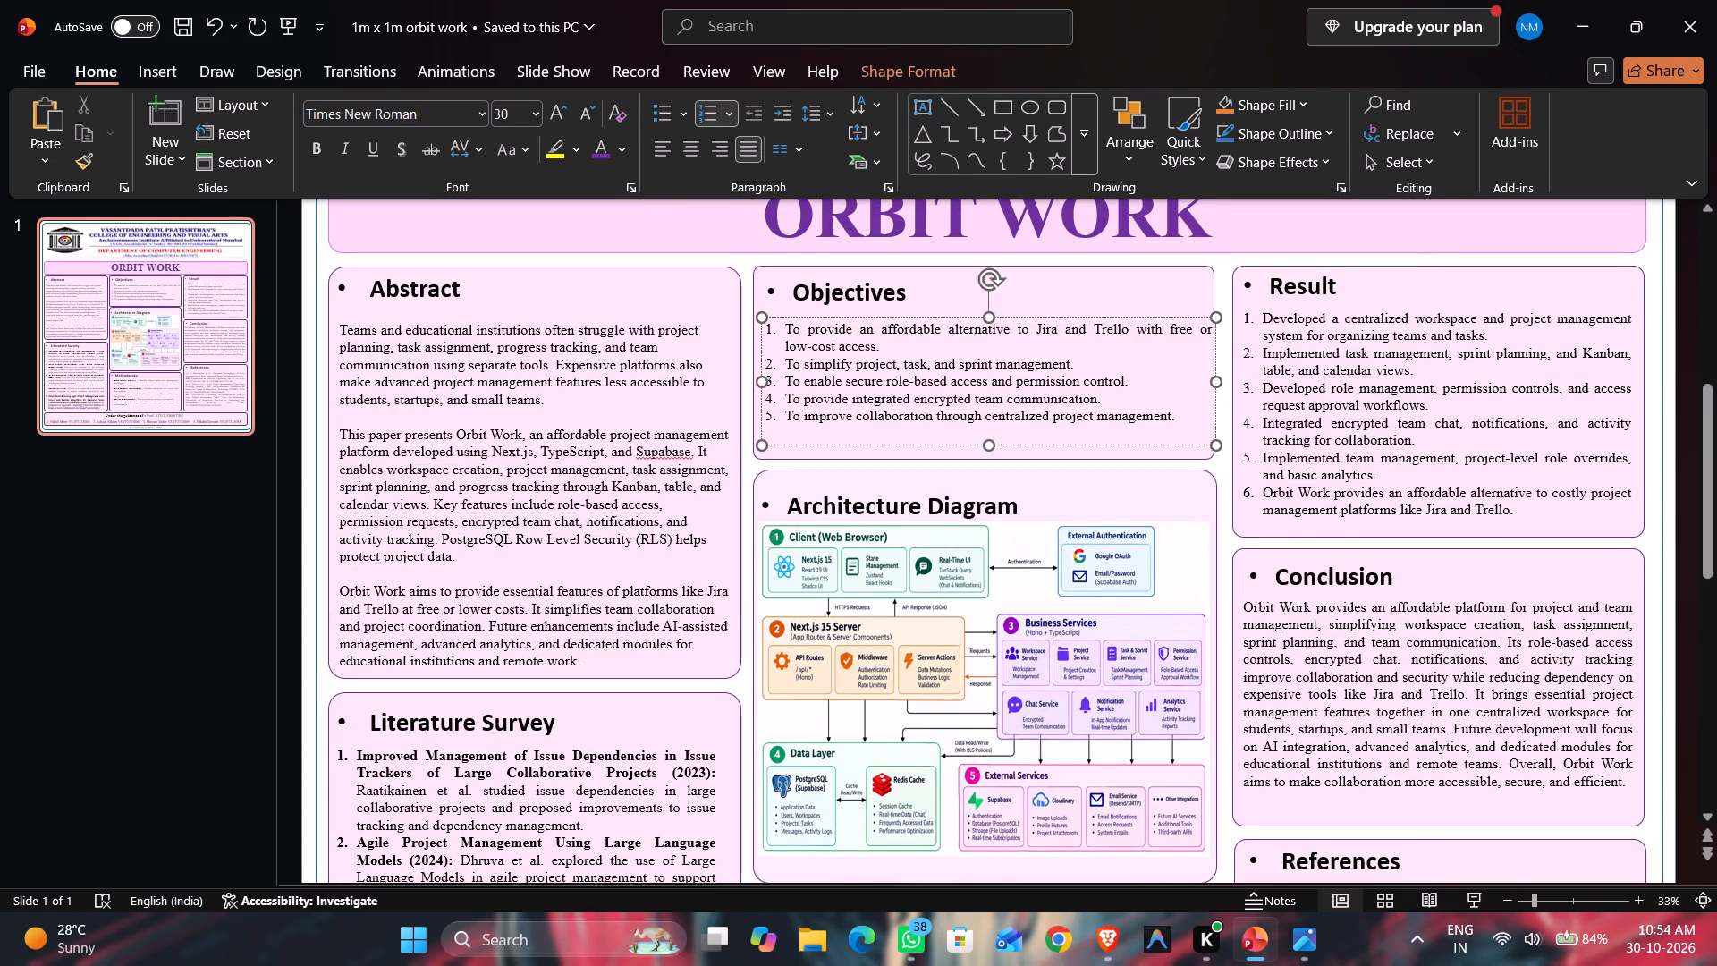
drag(1213, 384, 1201, 382)
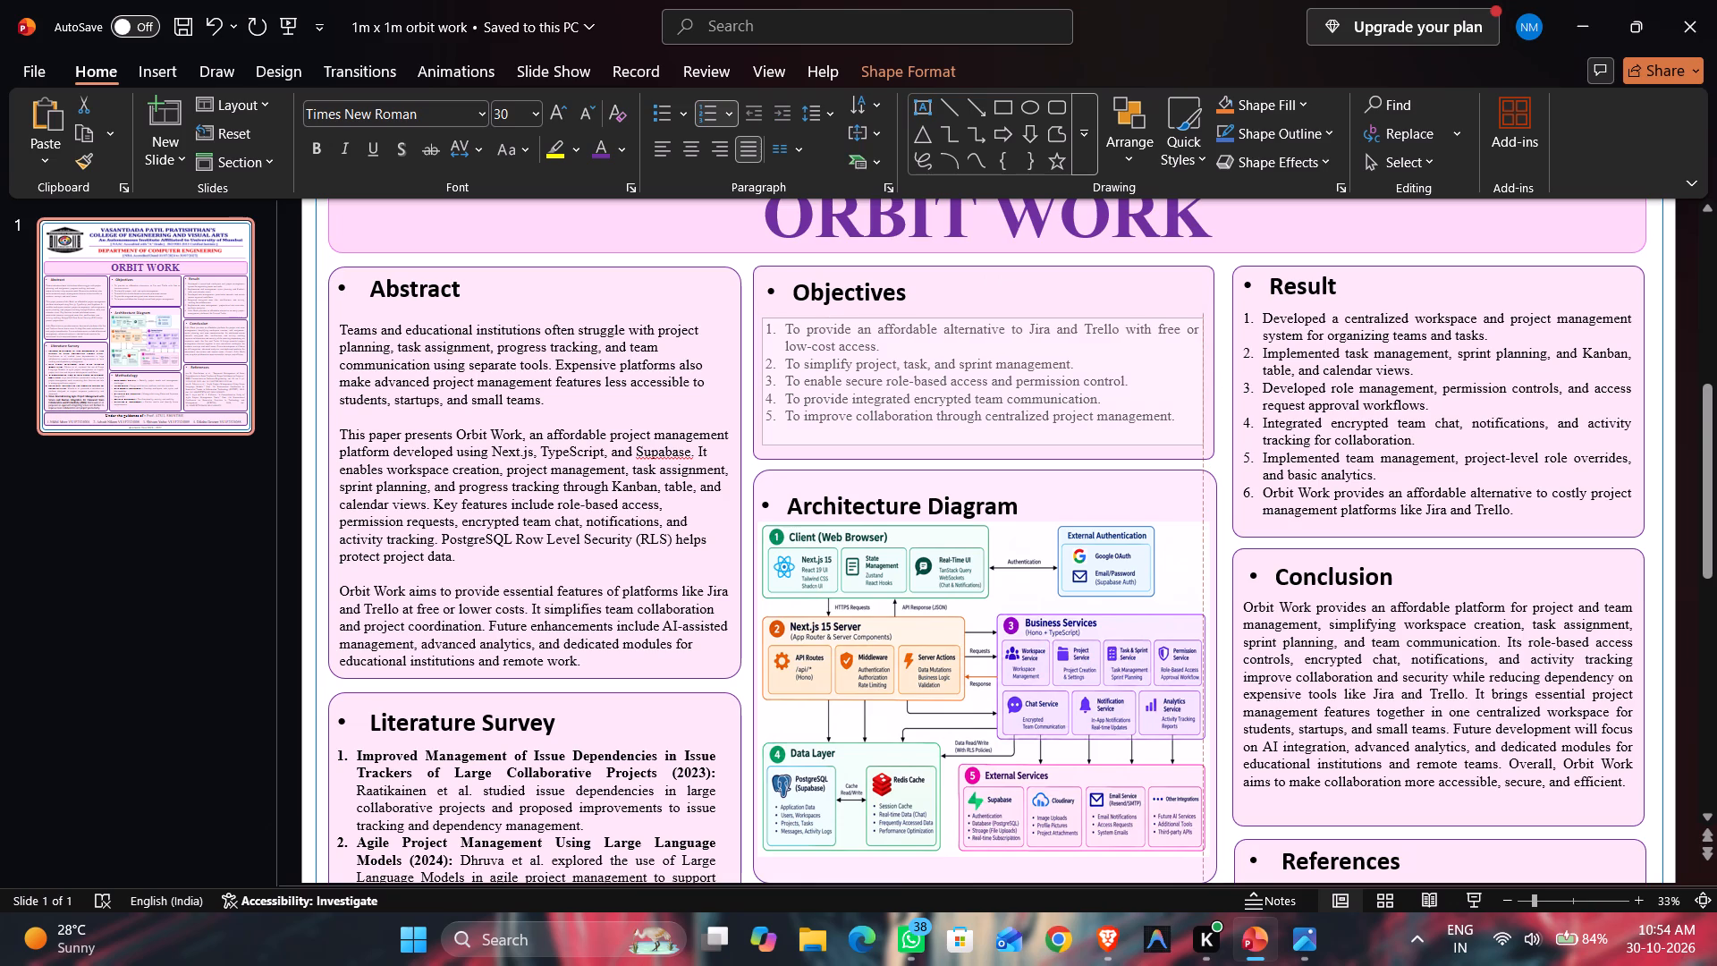
drag(1201, 382, 1205, 379)
click(1219, 412)
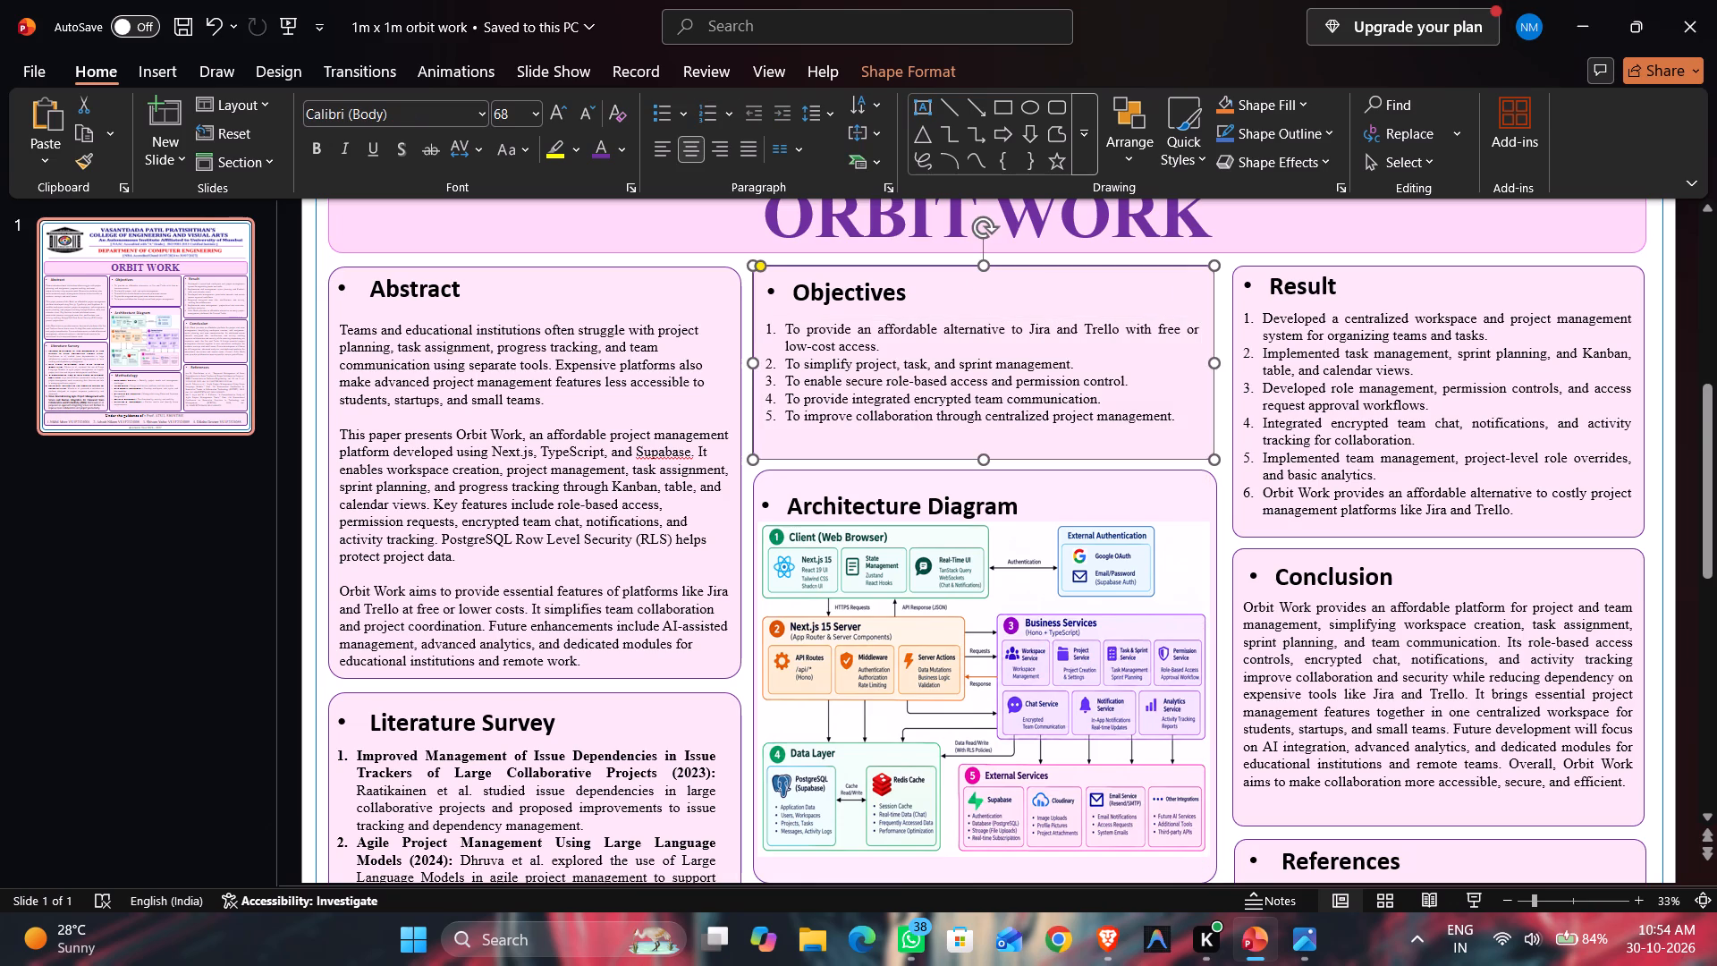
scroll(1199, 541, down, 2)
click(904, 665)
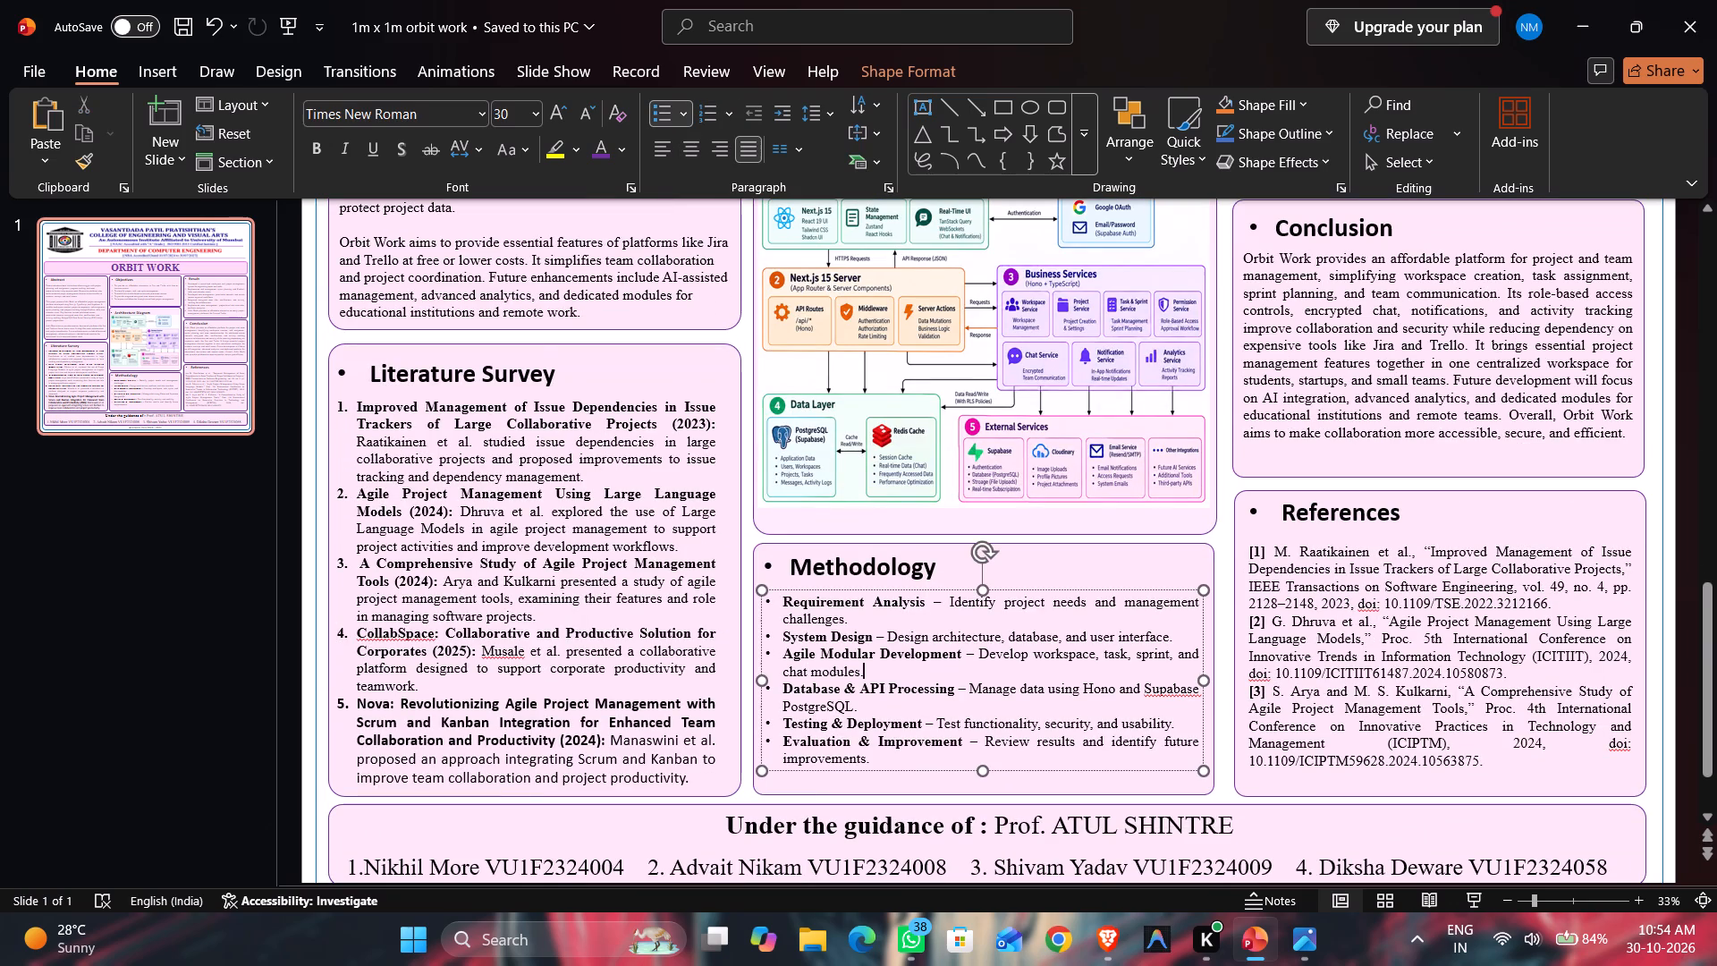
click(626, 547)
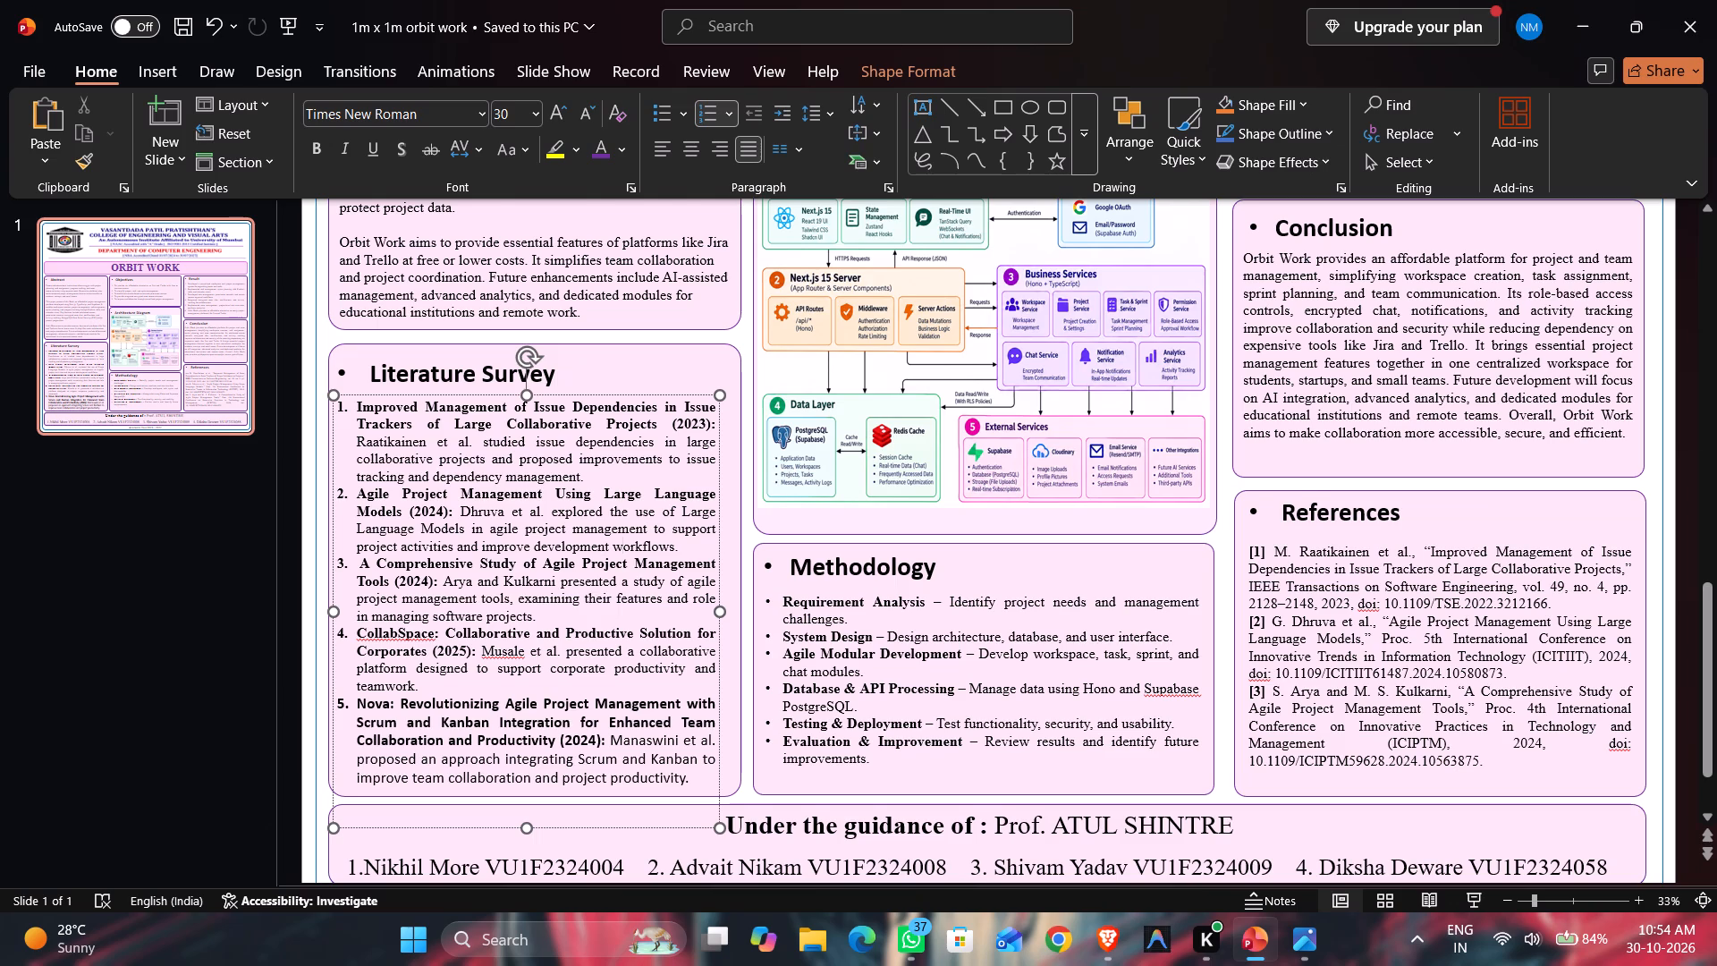
Split the Conclusion text into two paragraphs, starting the second one at "It brings essential project management features".
scroll(1291, 487, up, 1)
scroll(1426, 497, up, 1)
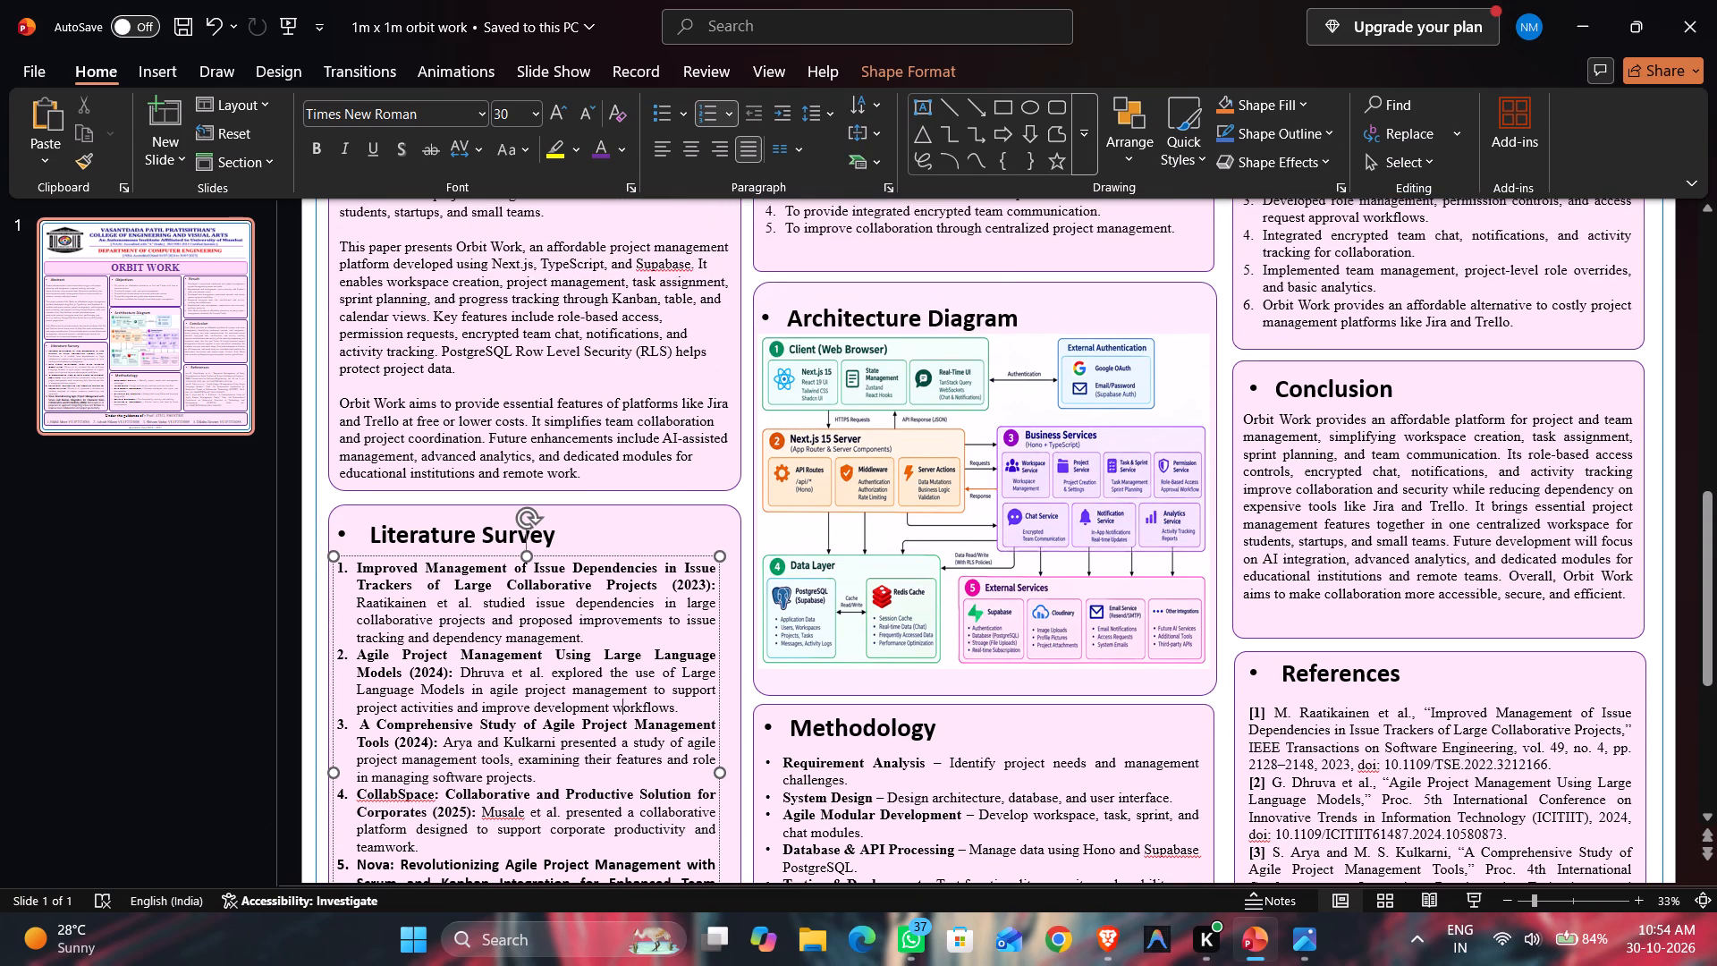
click(1473, 508)
key(Return)
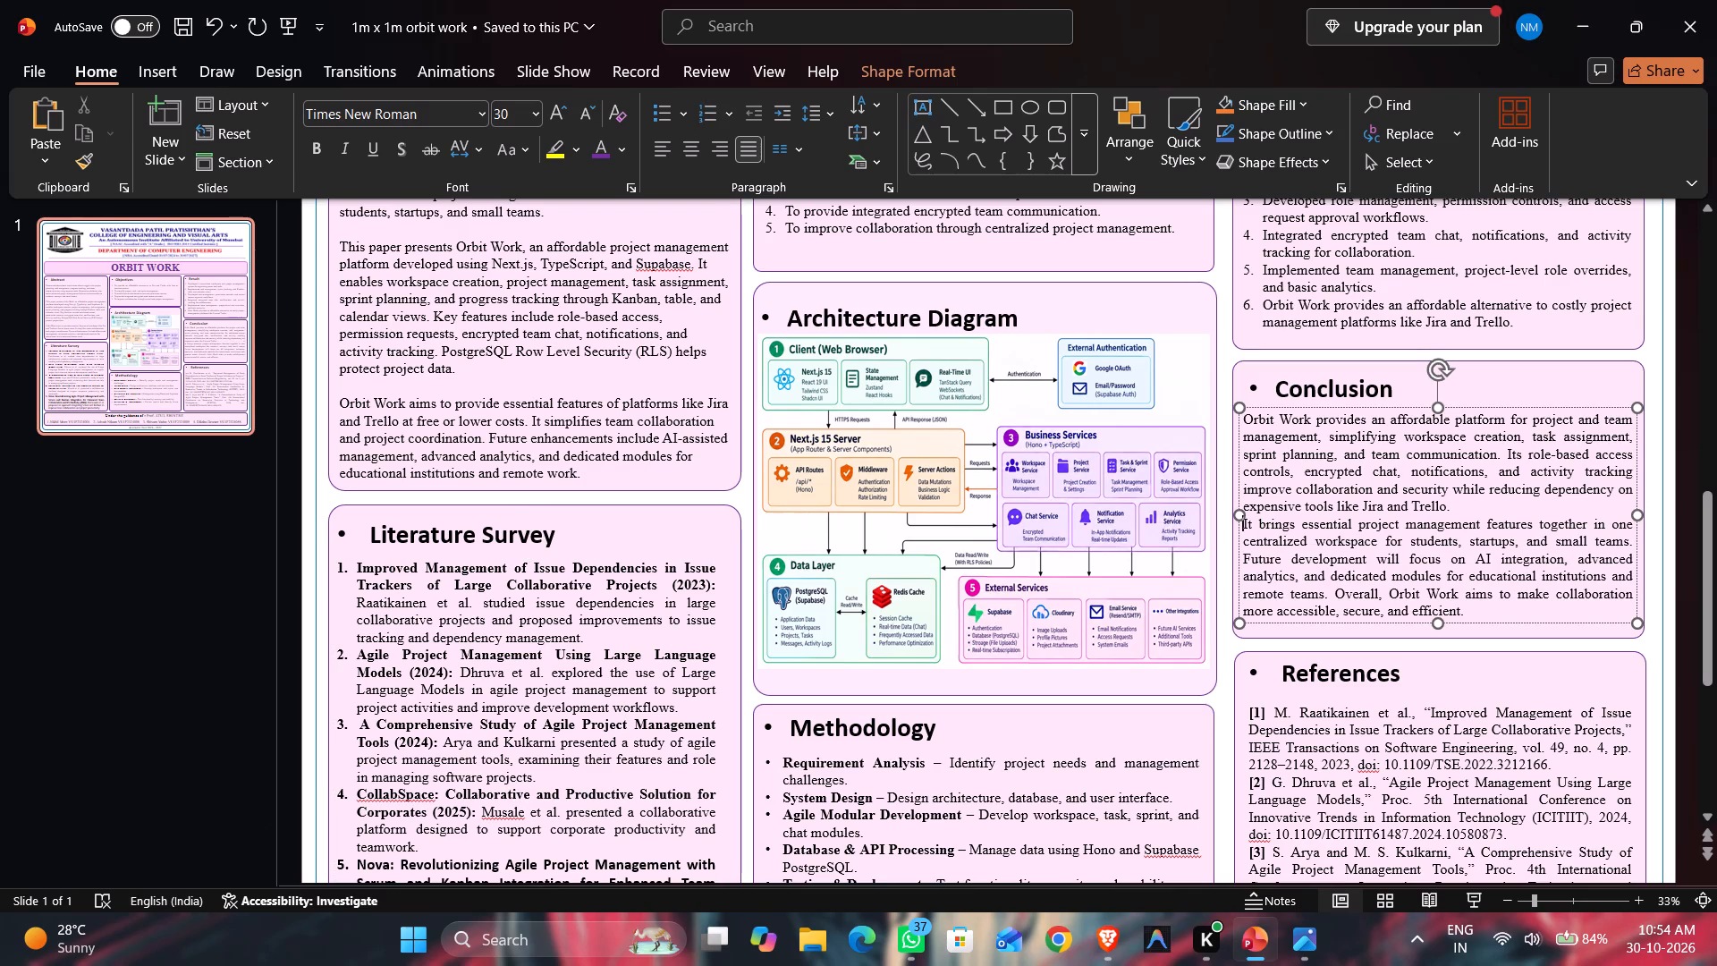
click(1473, 508)
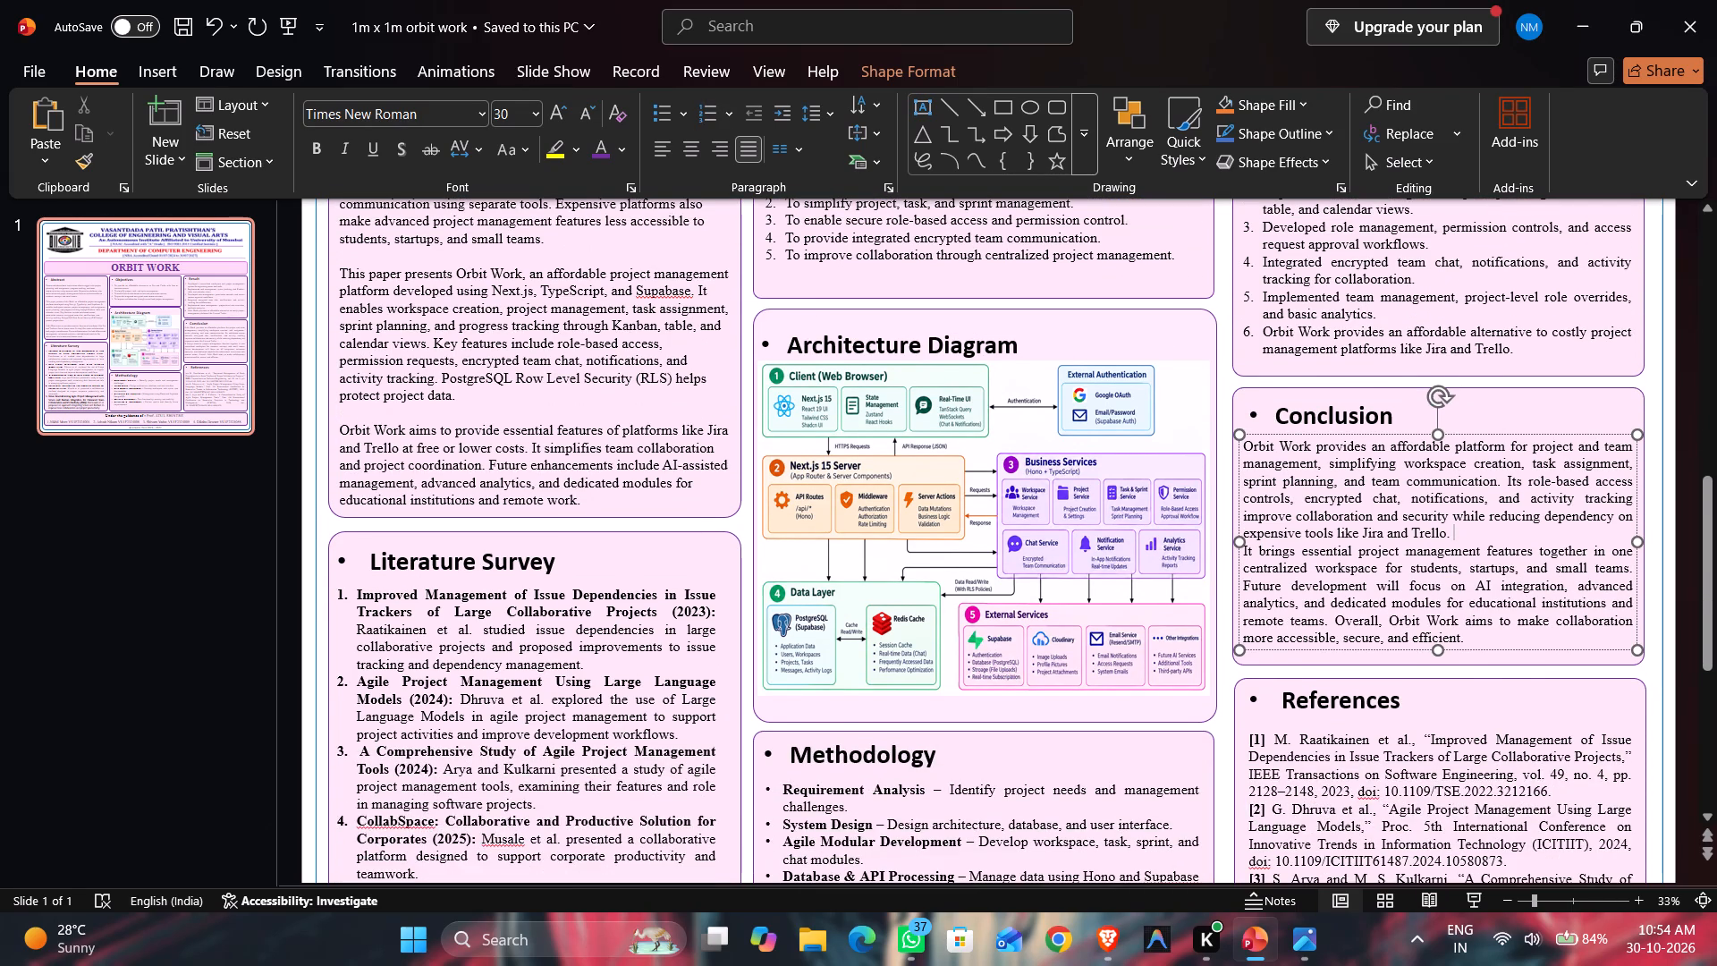
click(1532, 673)
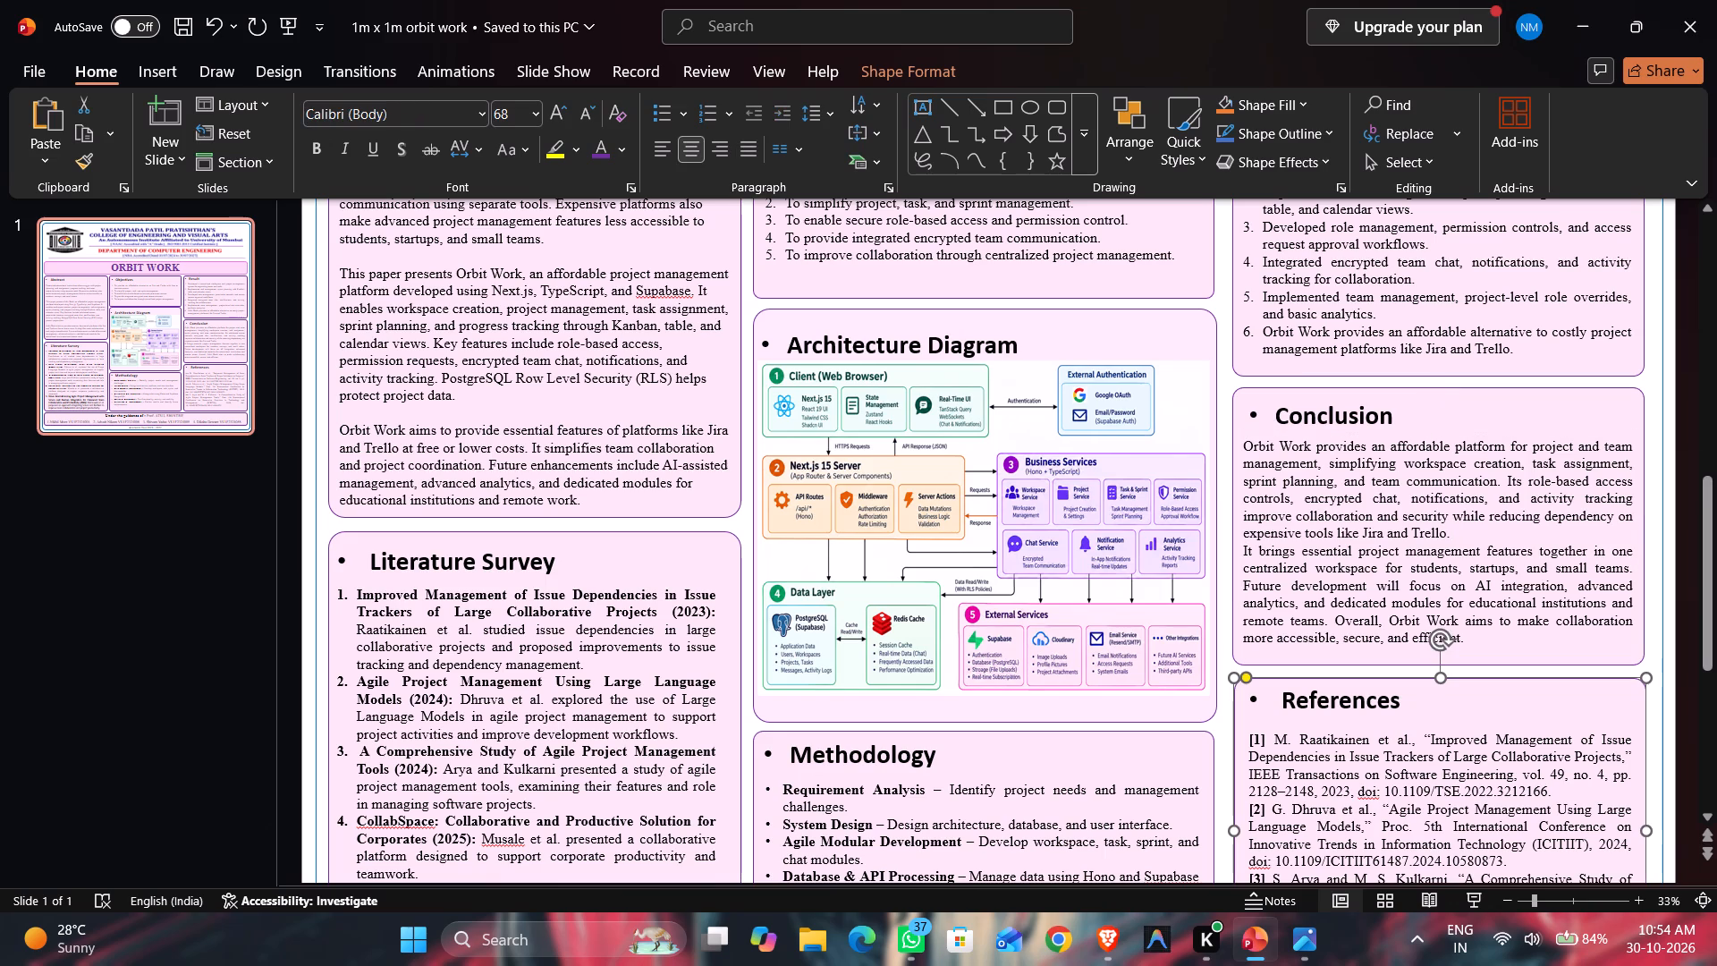
click(1226, 660)
scroll(1226, 660, down, 3)
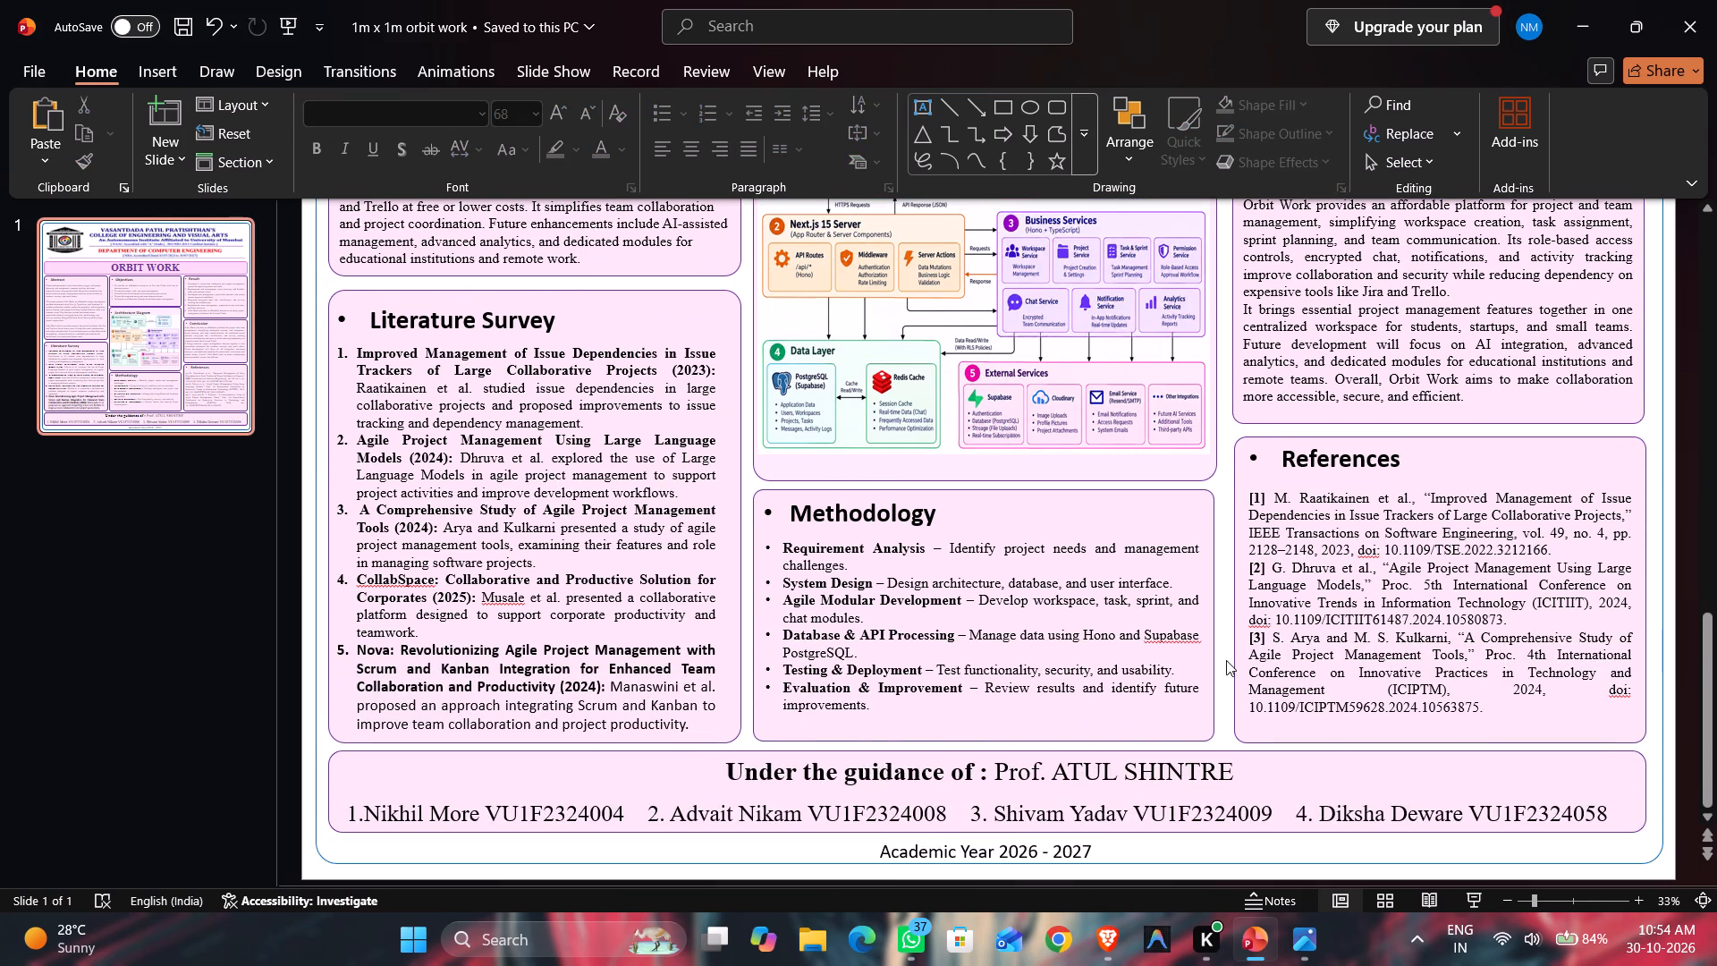
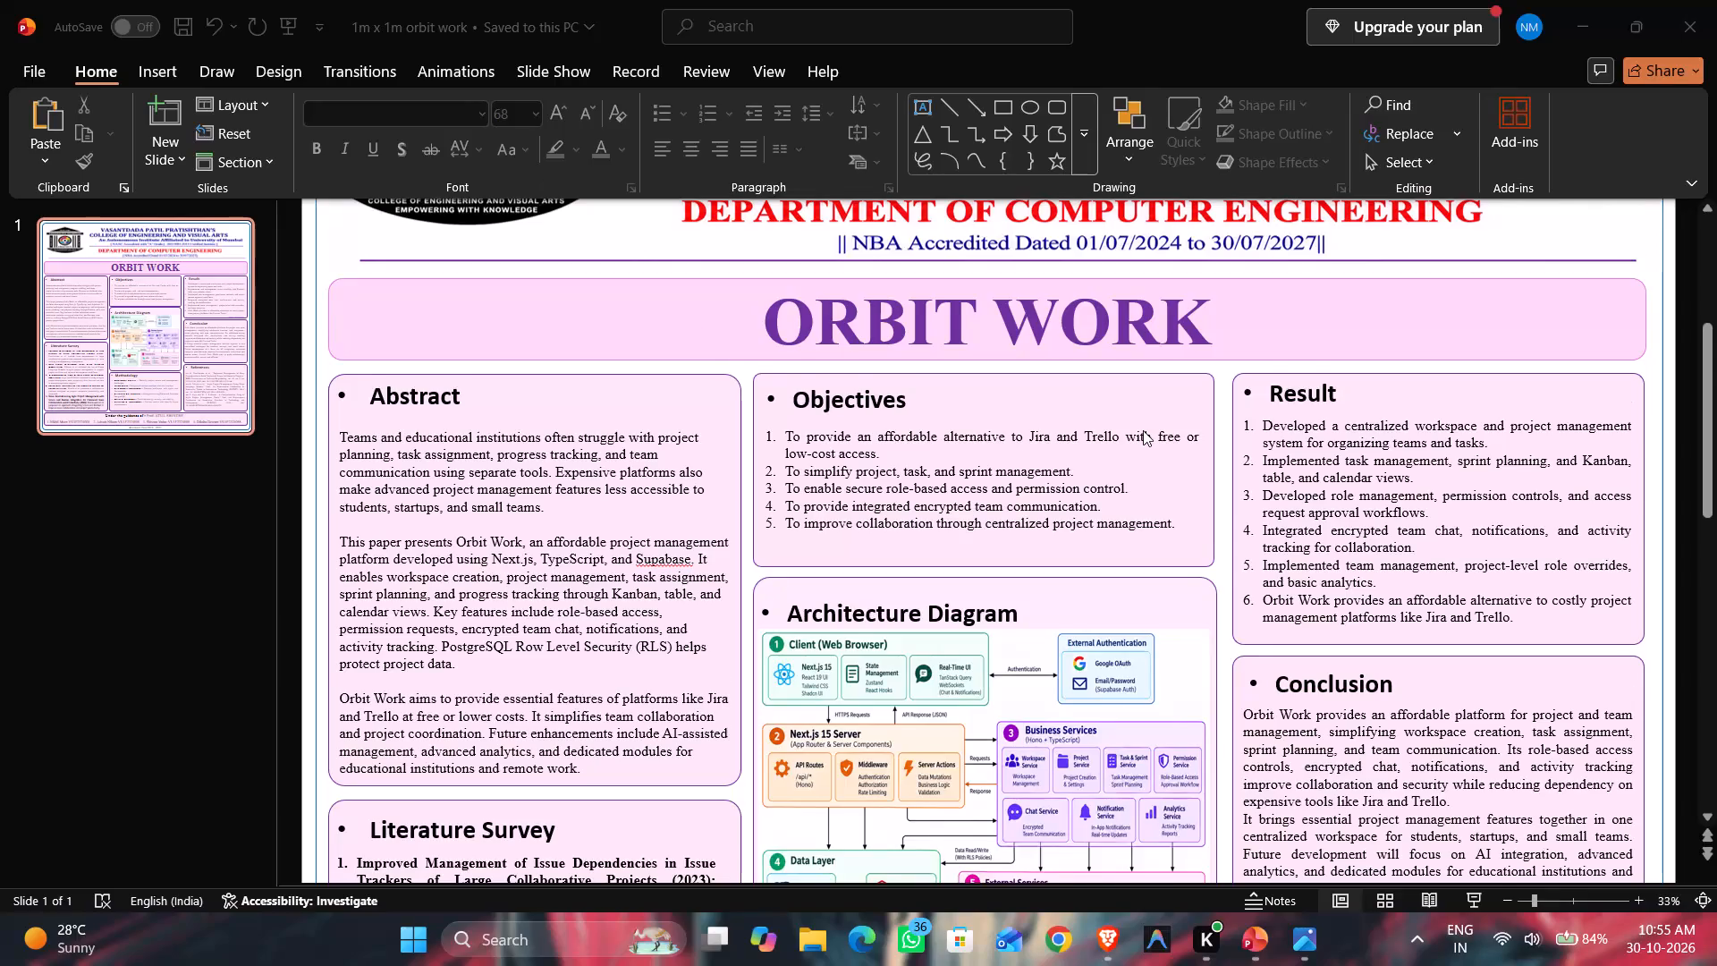
Capture a screen snip of the poster's Abstract and Objectives sections, including the upper Architecture Diagram and part of the Result column.
key(shift+super+s)
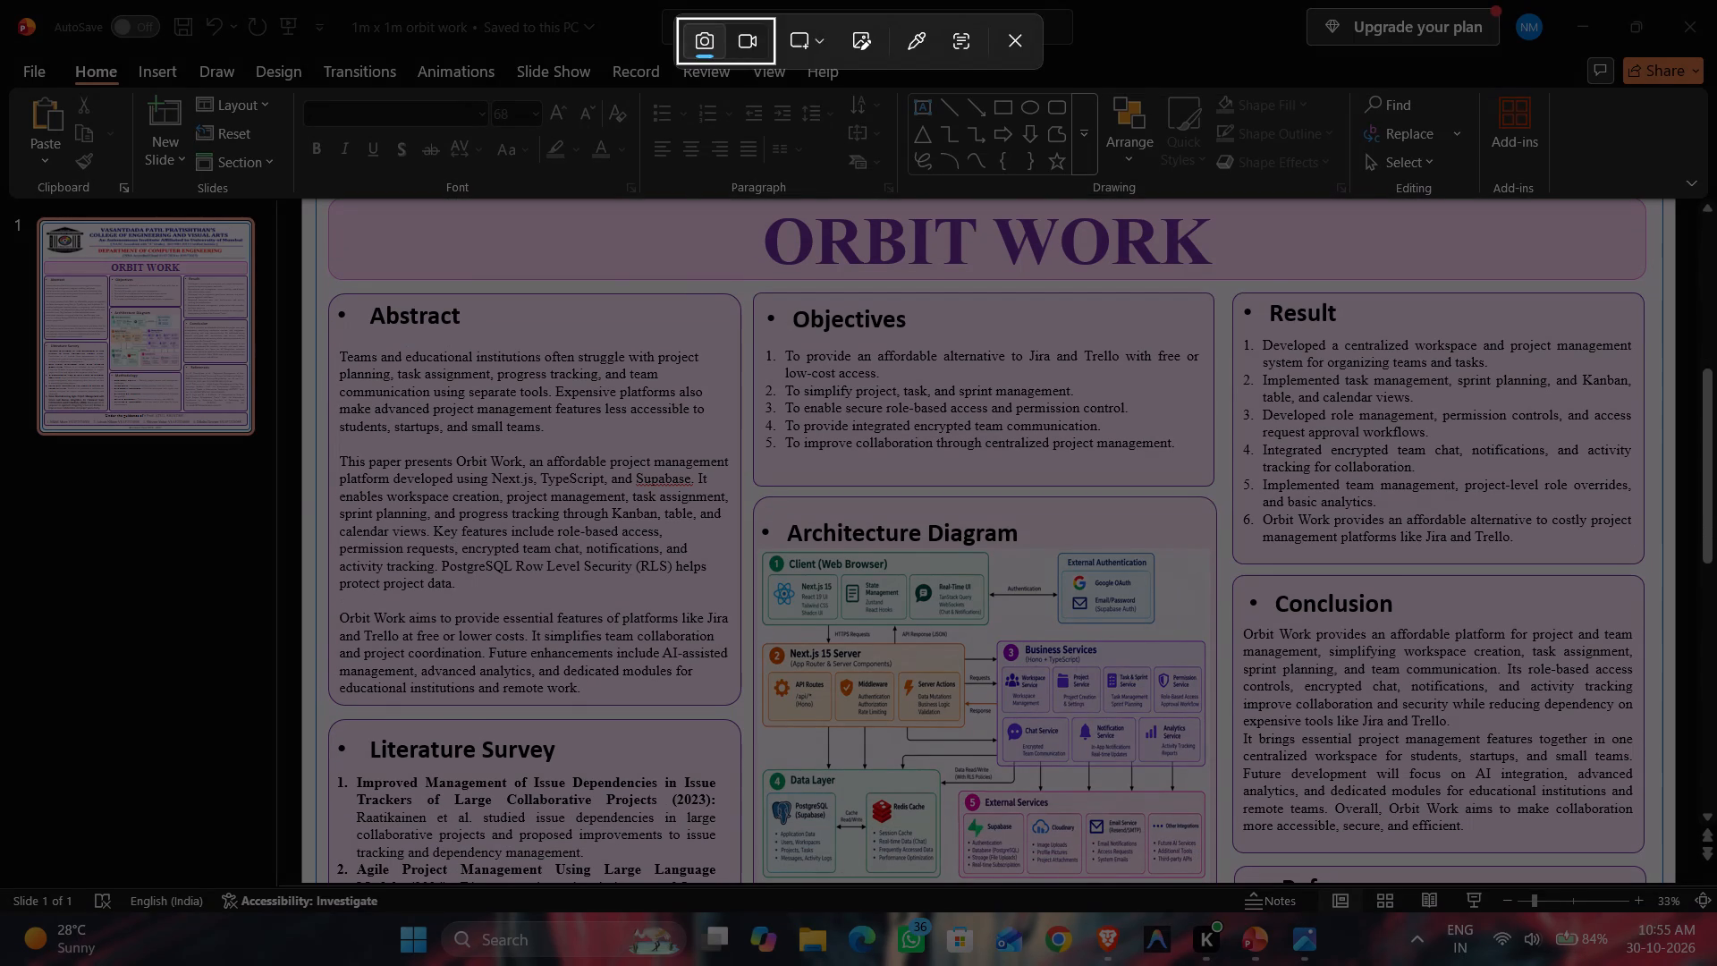
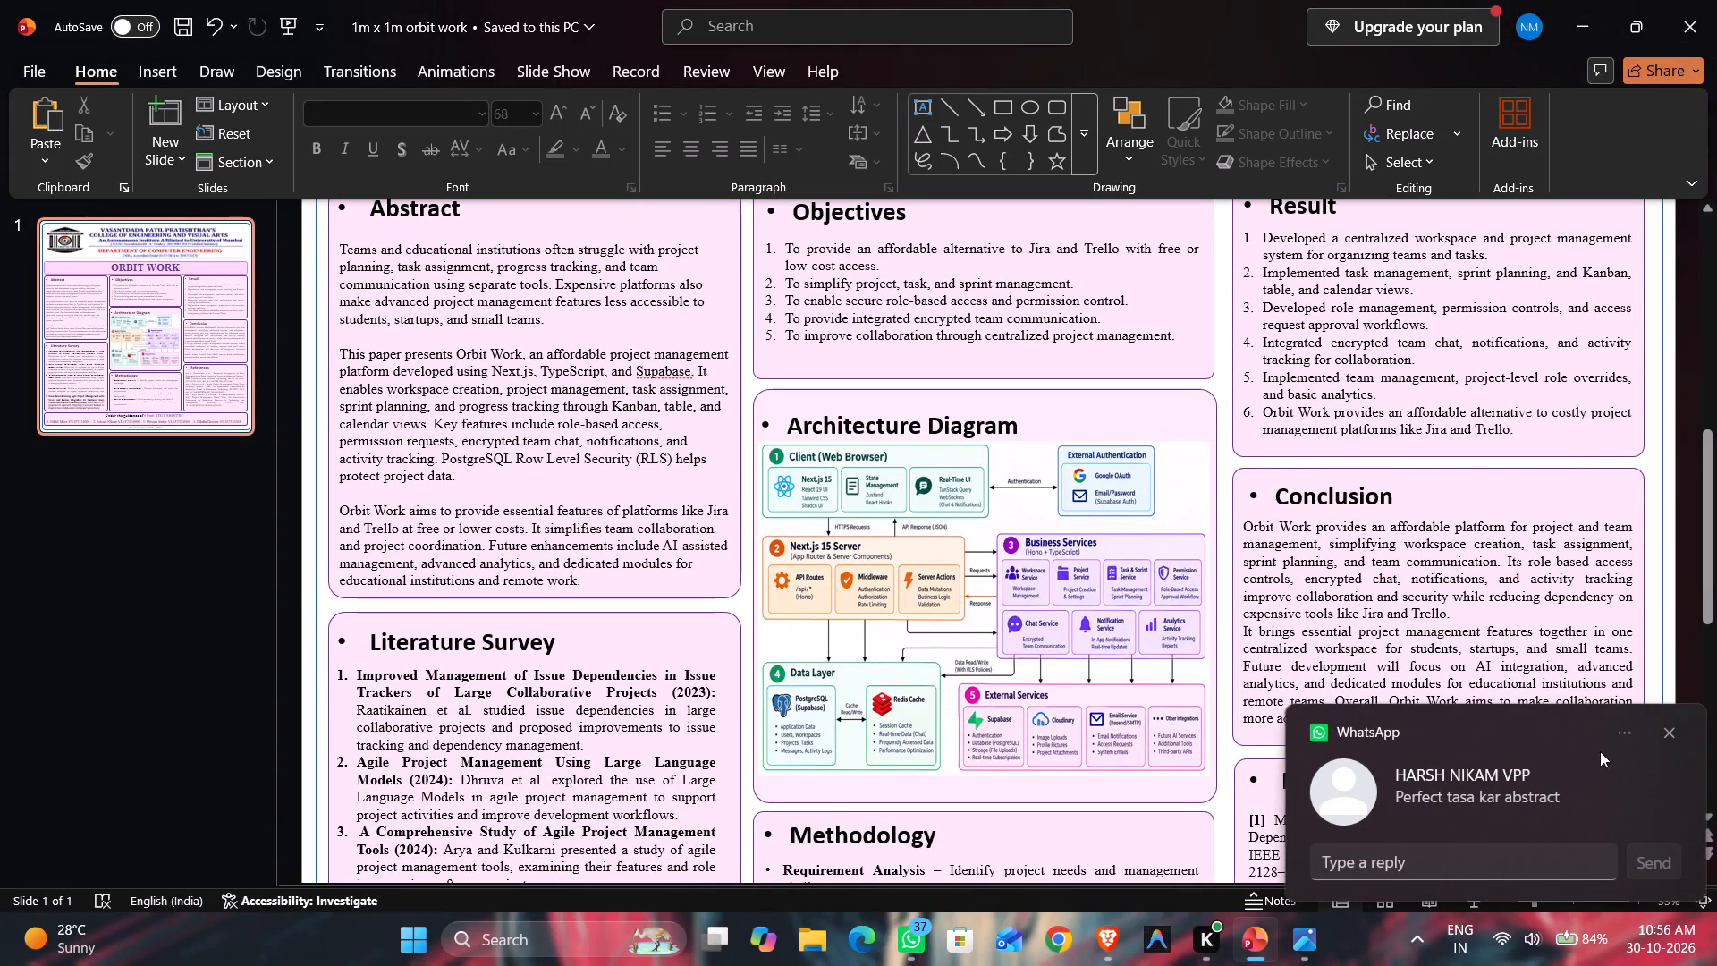
Dismiss the incoming WhatsApp message notification that covers part of the poster.
click(1670, 733)
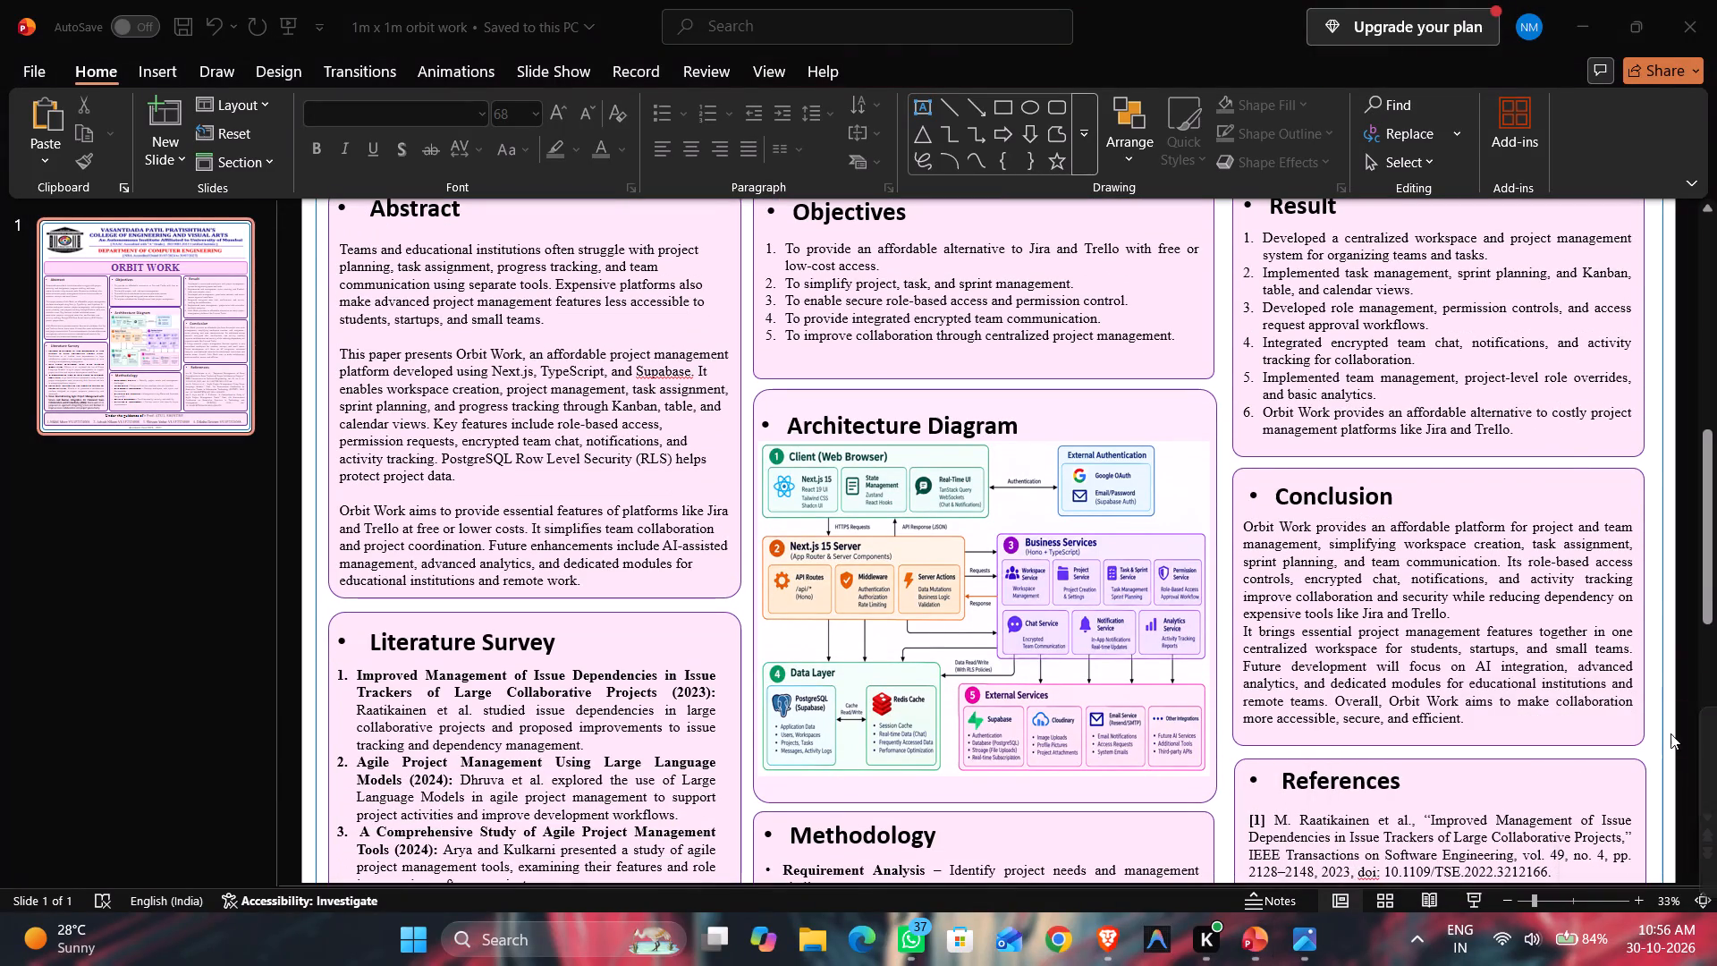
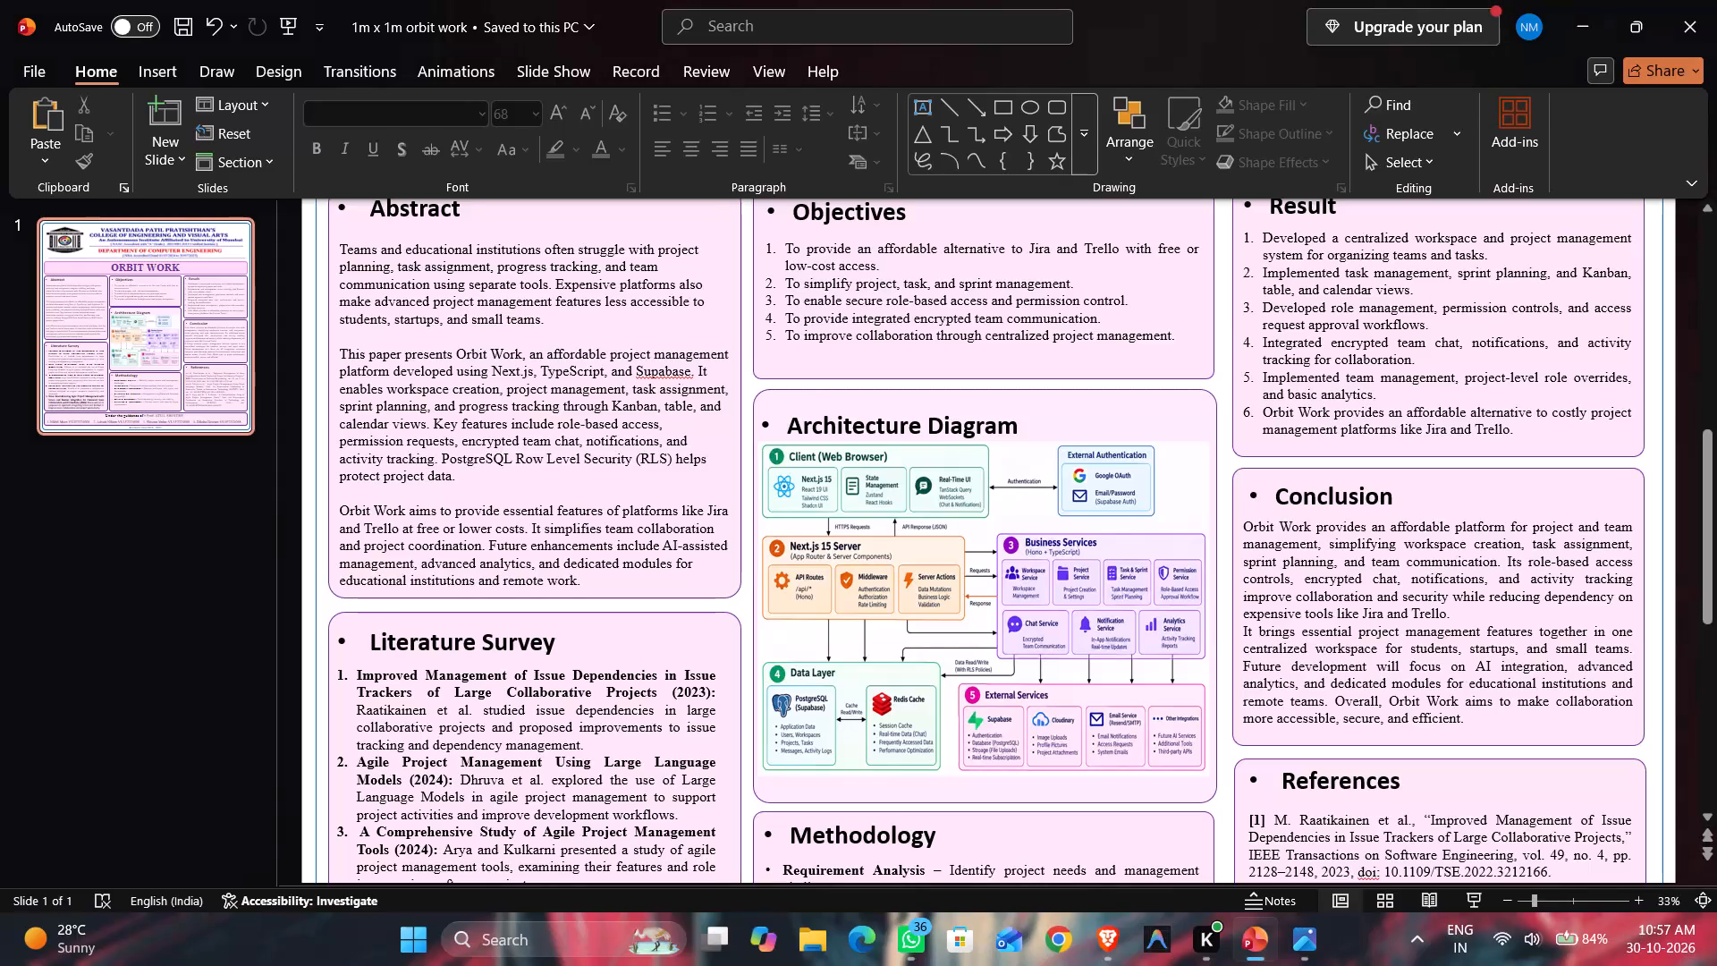
Select all of the three-paragraph text in the Abstract section and apply justified alignment.
scroll(764, 511, up, 2)
double_click(507, 487)
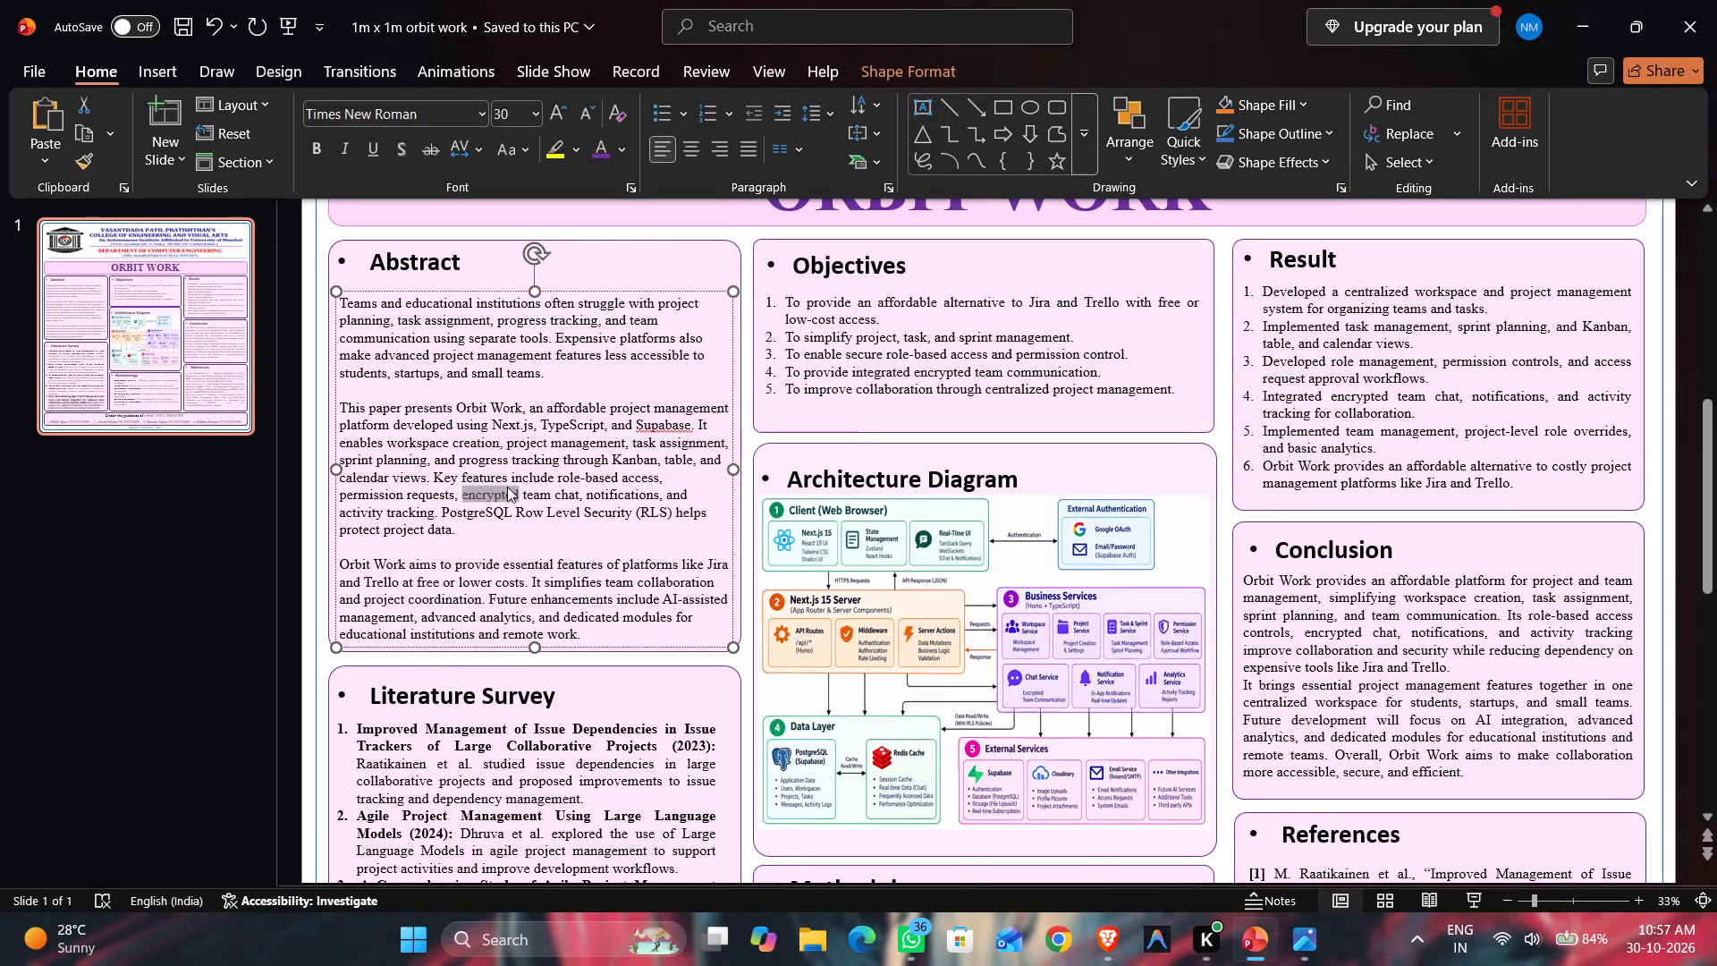
key(ctrl+a)
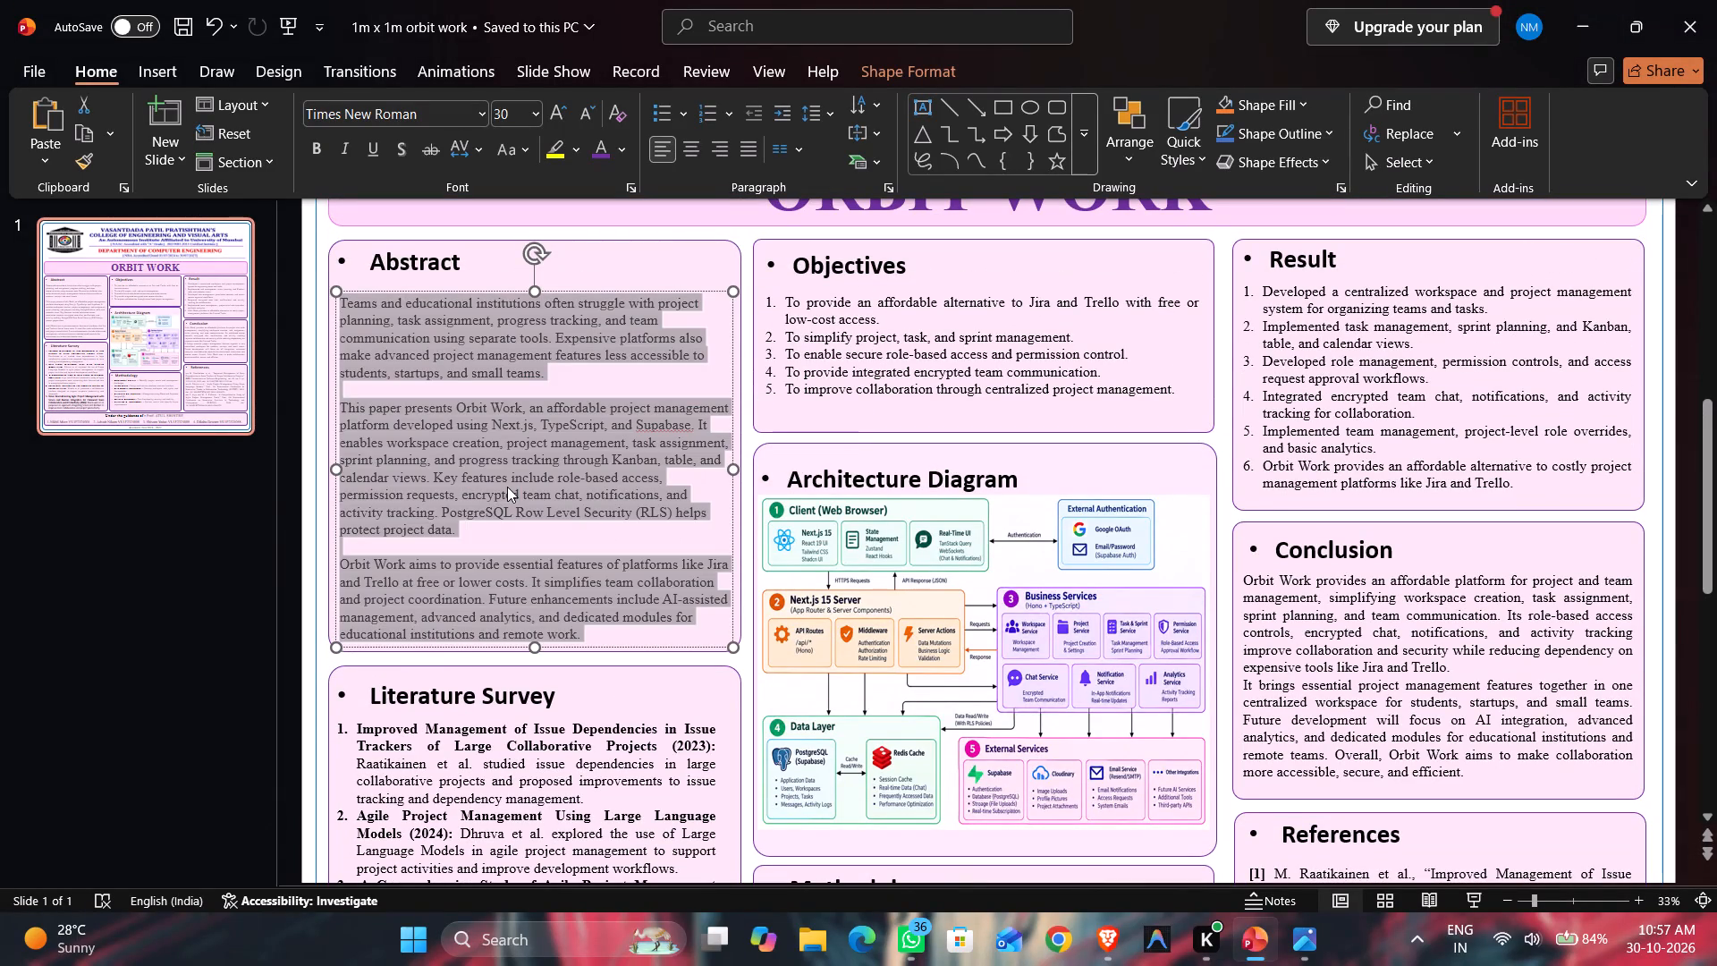
click(666, 147)
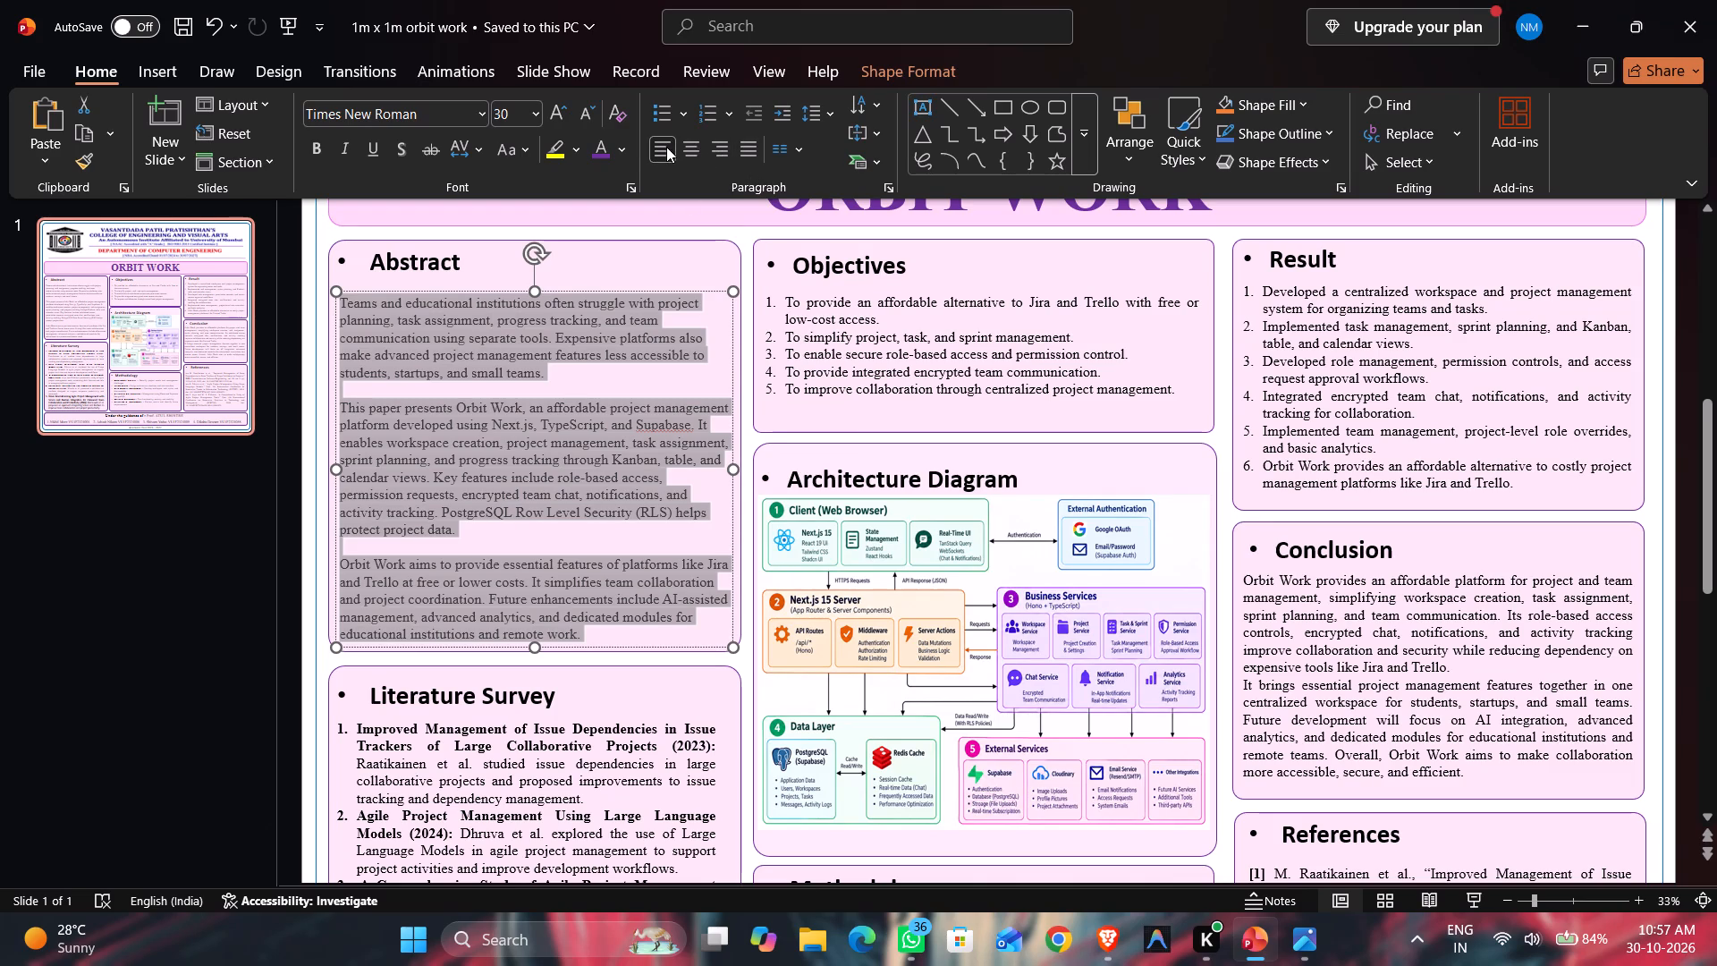
click(740, 151)
Select all of the numbered list text in the Objectives section and apply justified alignment.
click(961, 370)
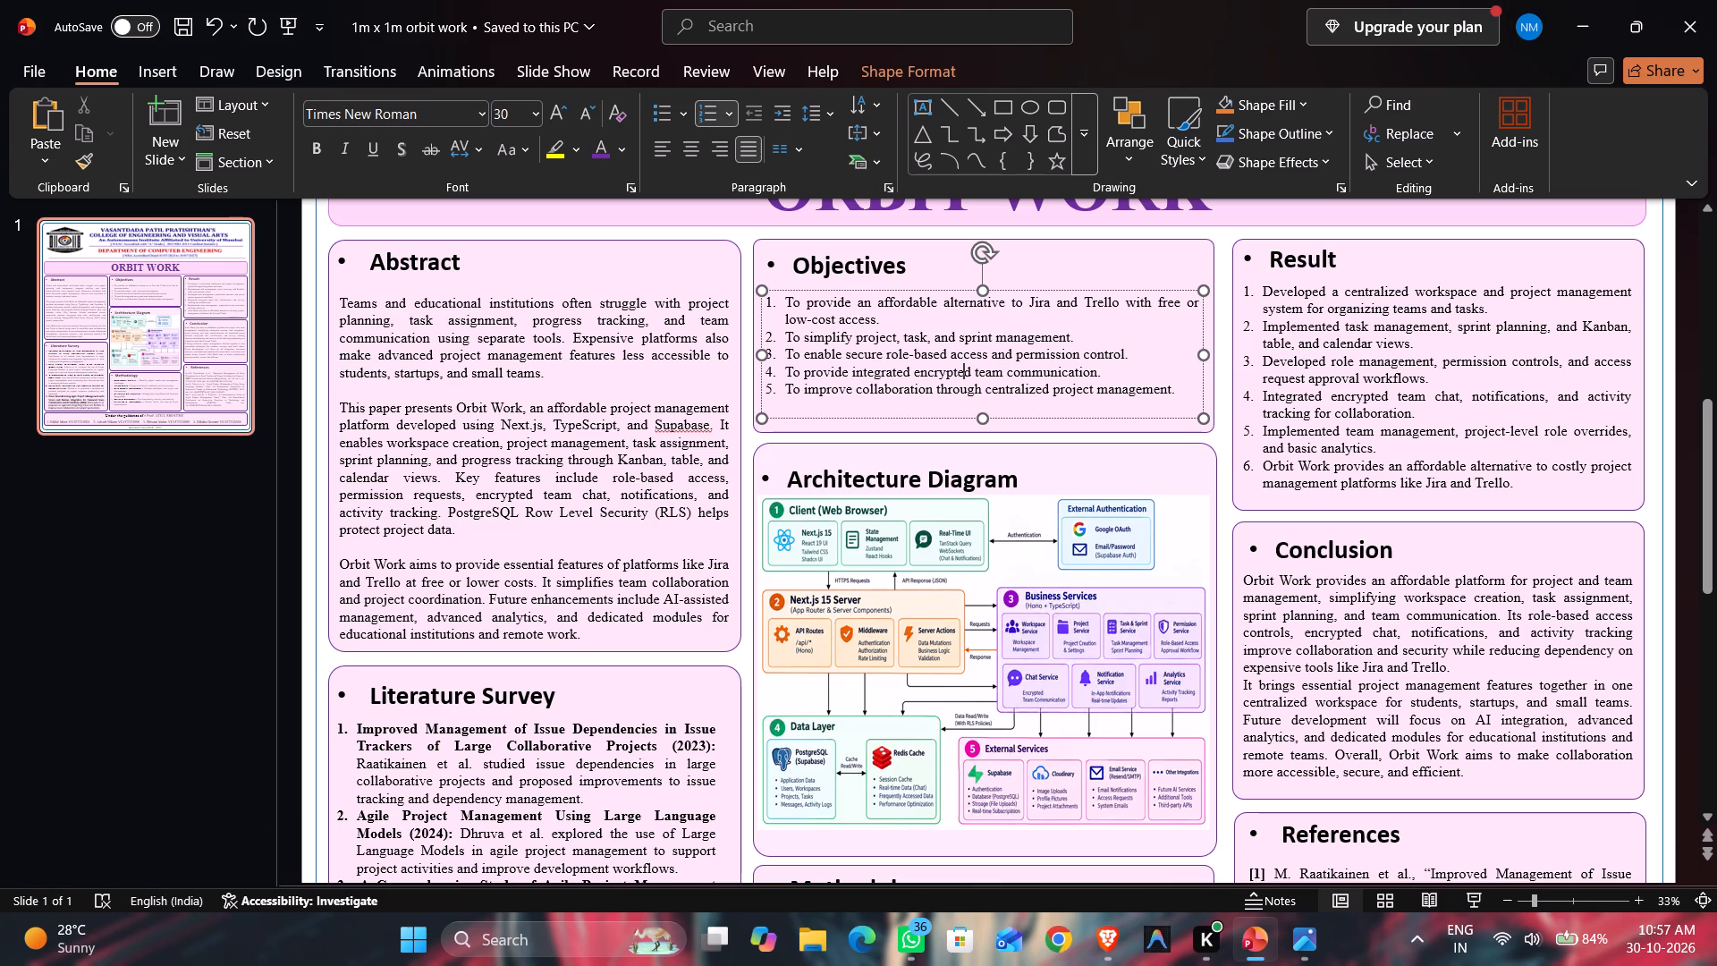
double_click(961, 370)
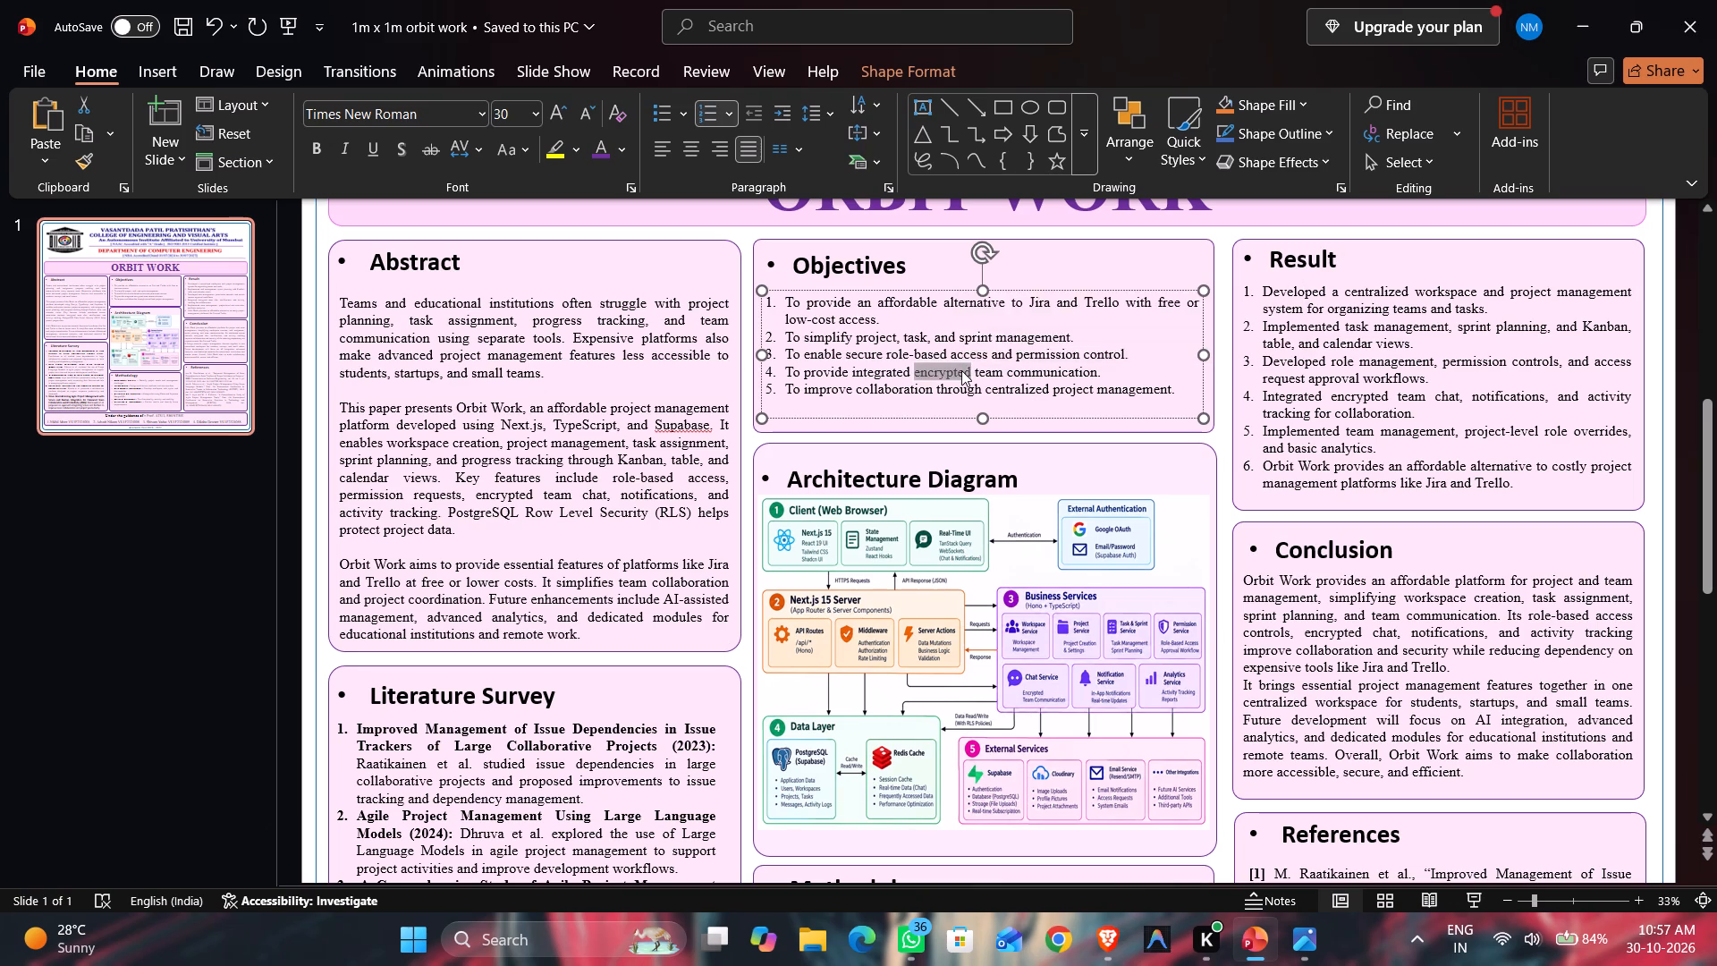
key(ctrl+a)
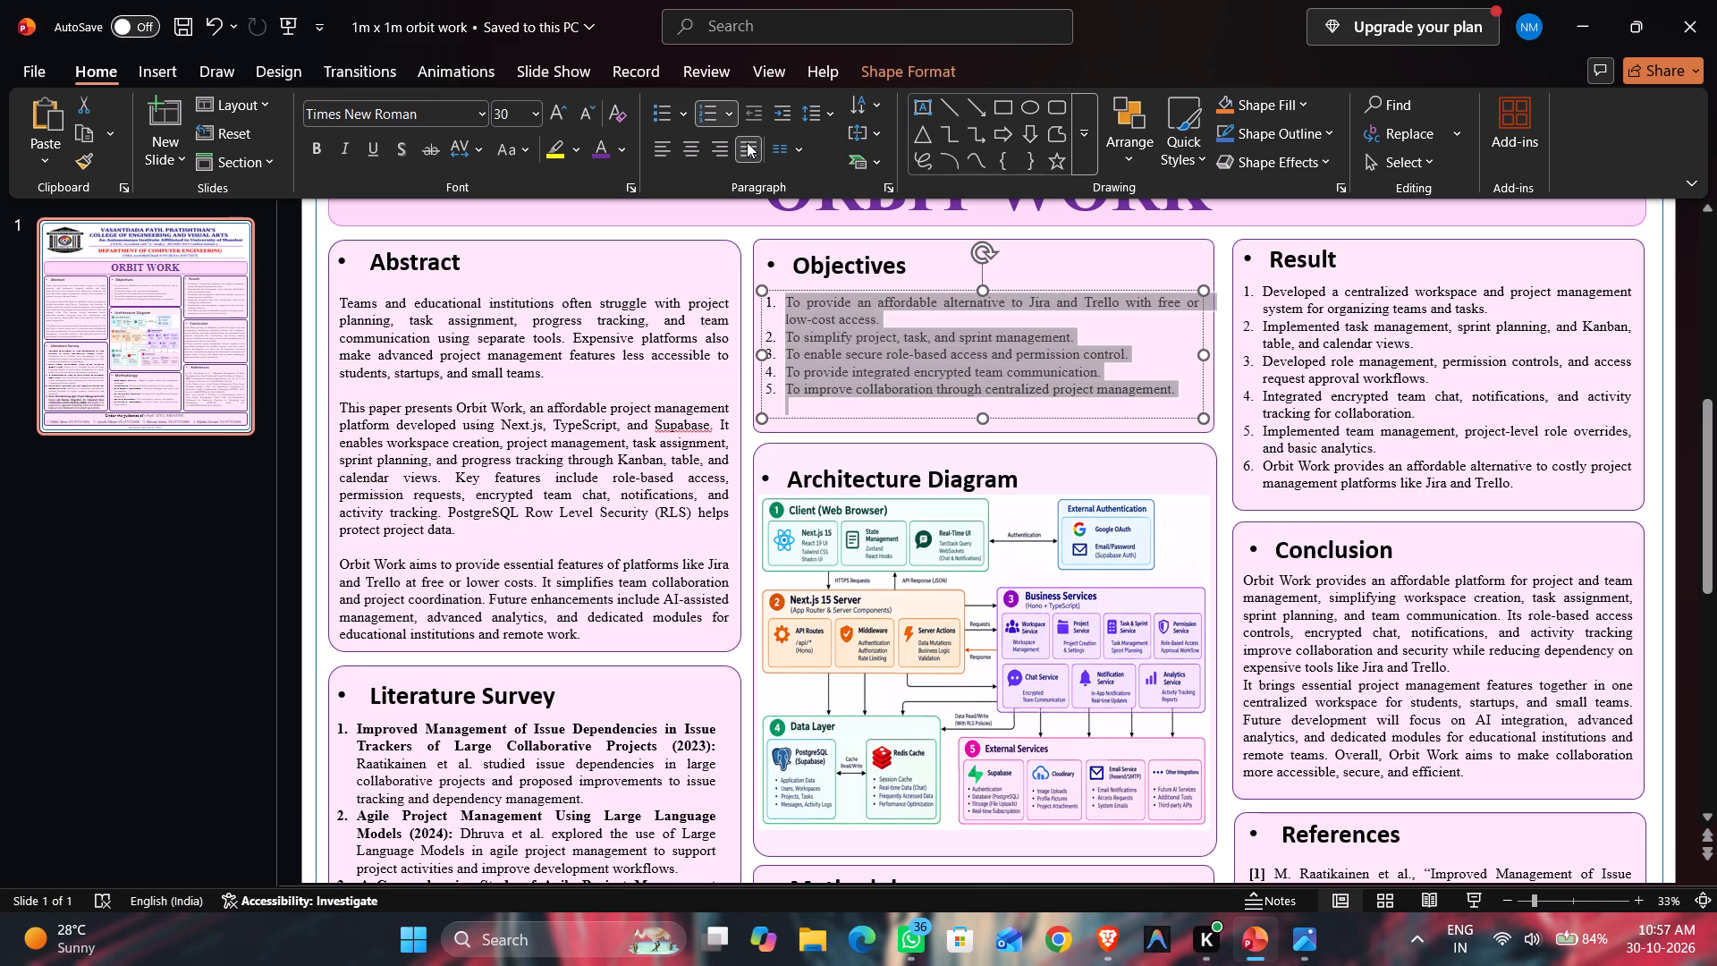
click(748, 148)
Select all of the numbered list text in the Result section and apply justified alignment.
click(1290, 376)
key(ctrl+a)
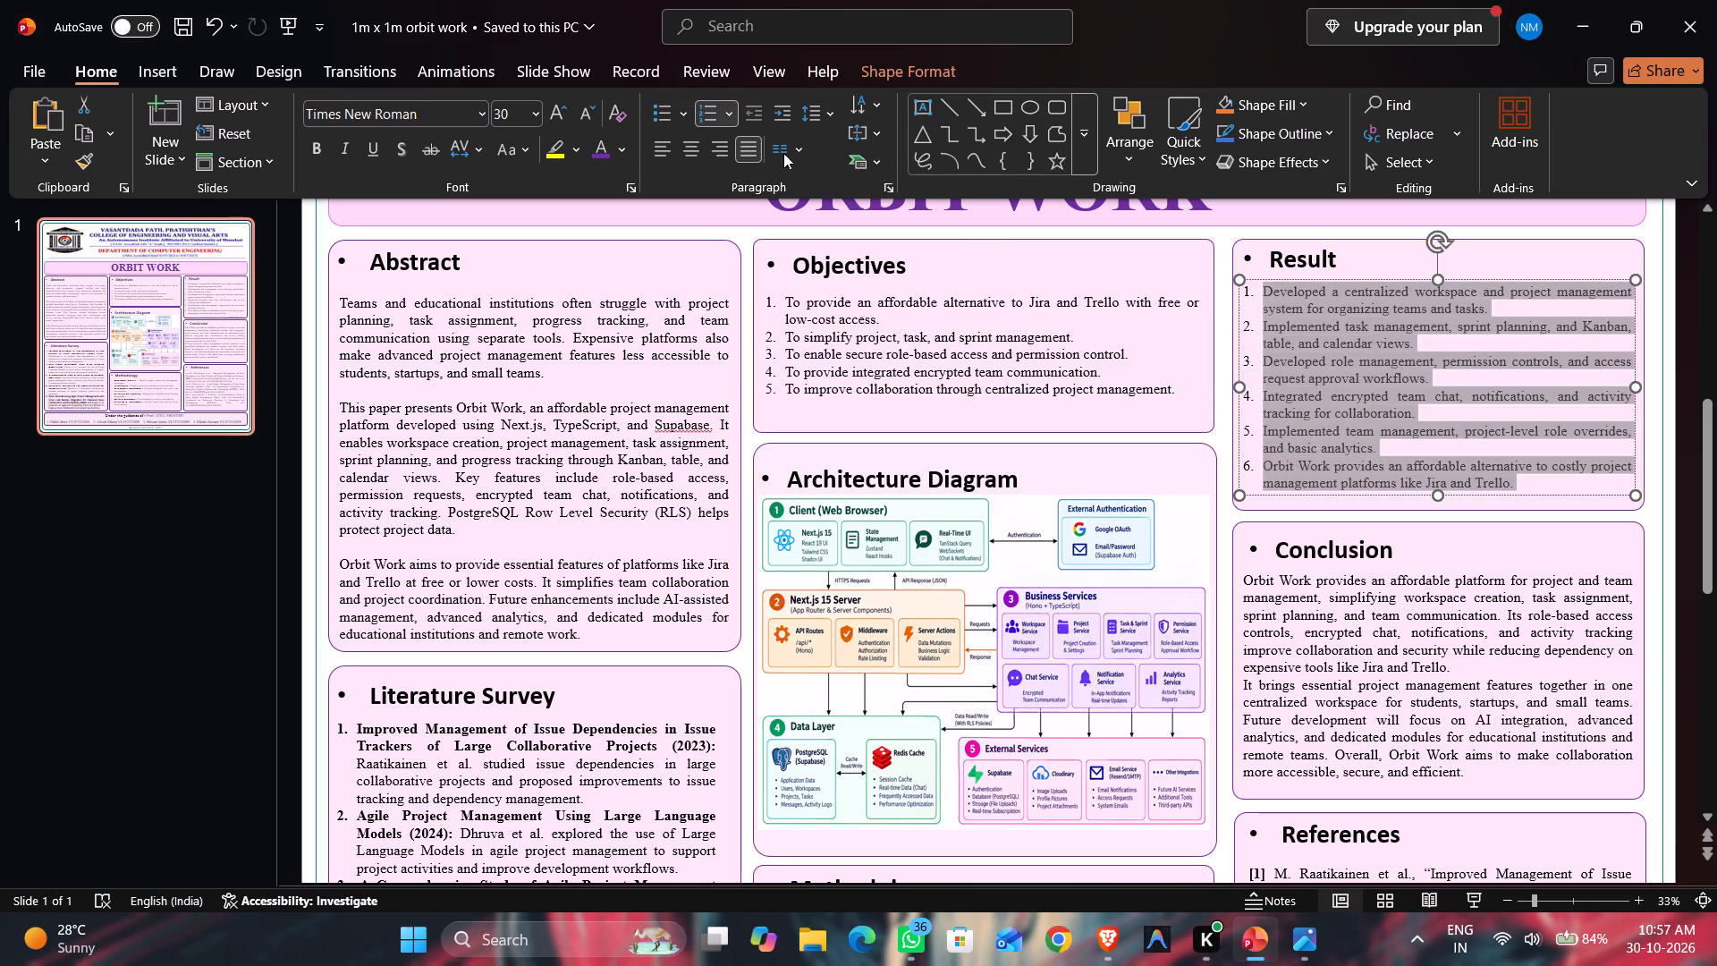
click(752, 151)
Select all of the numbered list text in the Literature Survey section and apply justified alignment.
scroll(682, 421, down, 2)
double_click(620, 642)
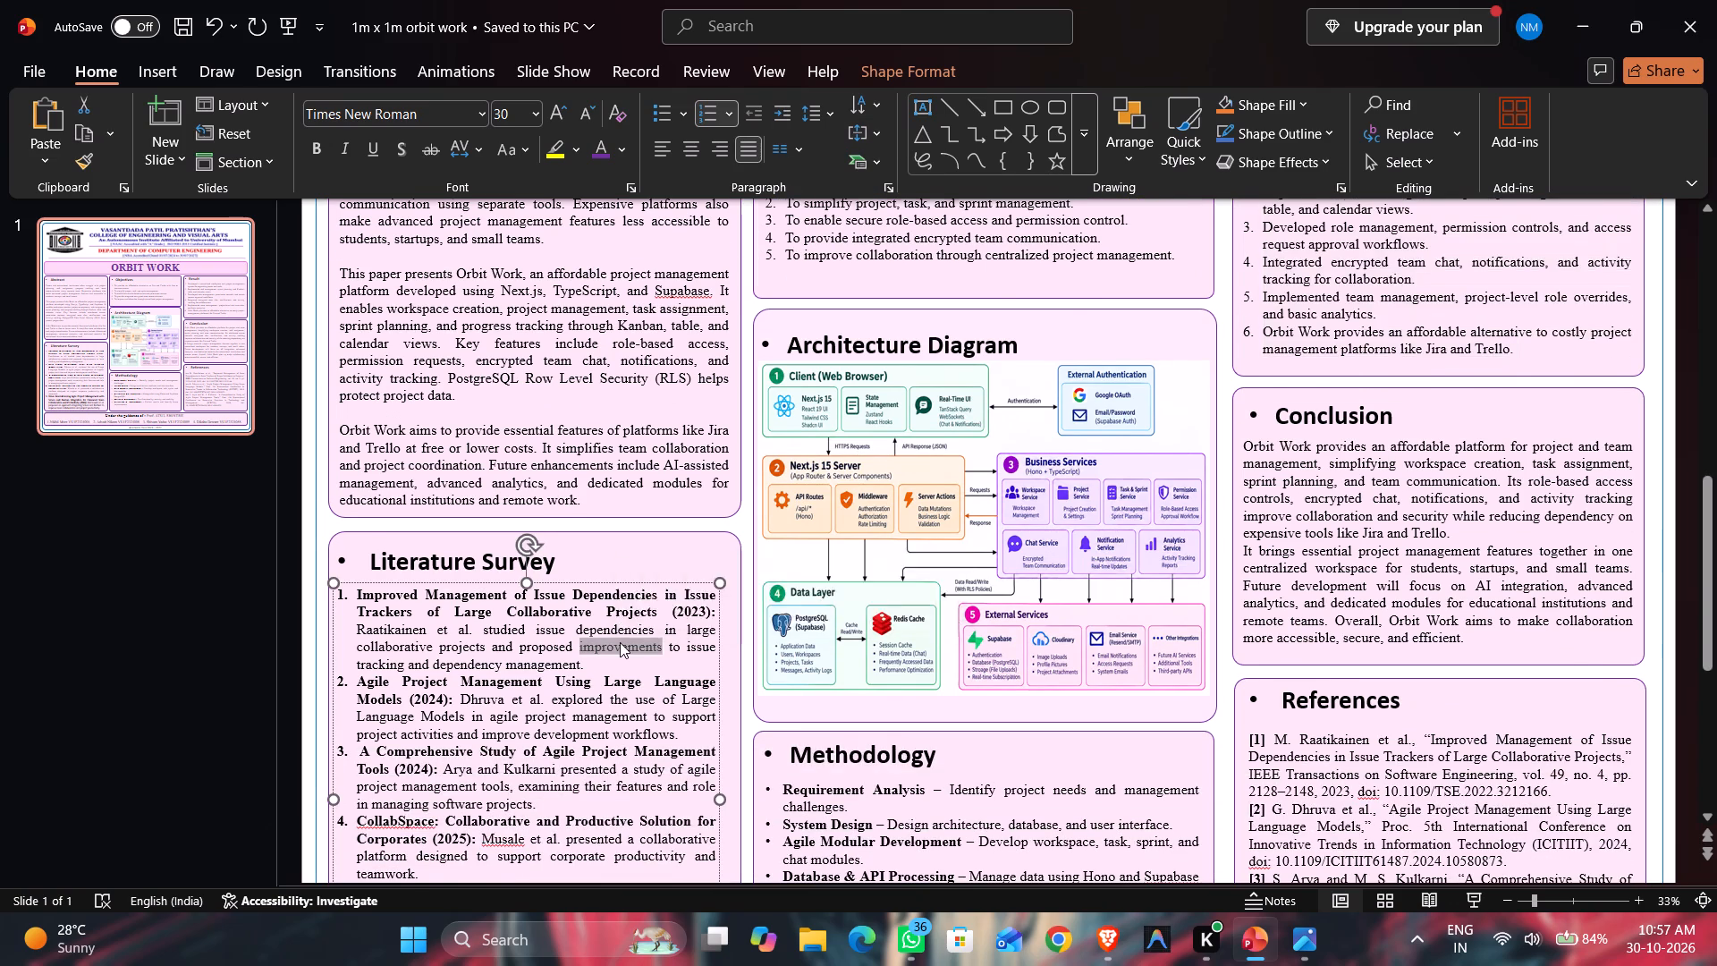
key(ctrl+a)
click(750, 146)
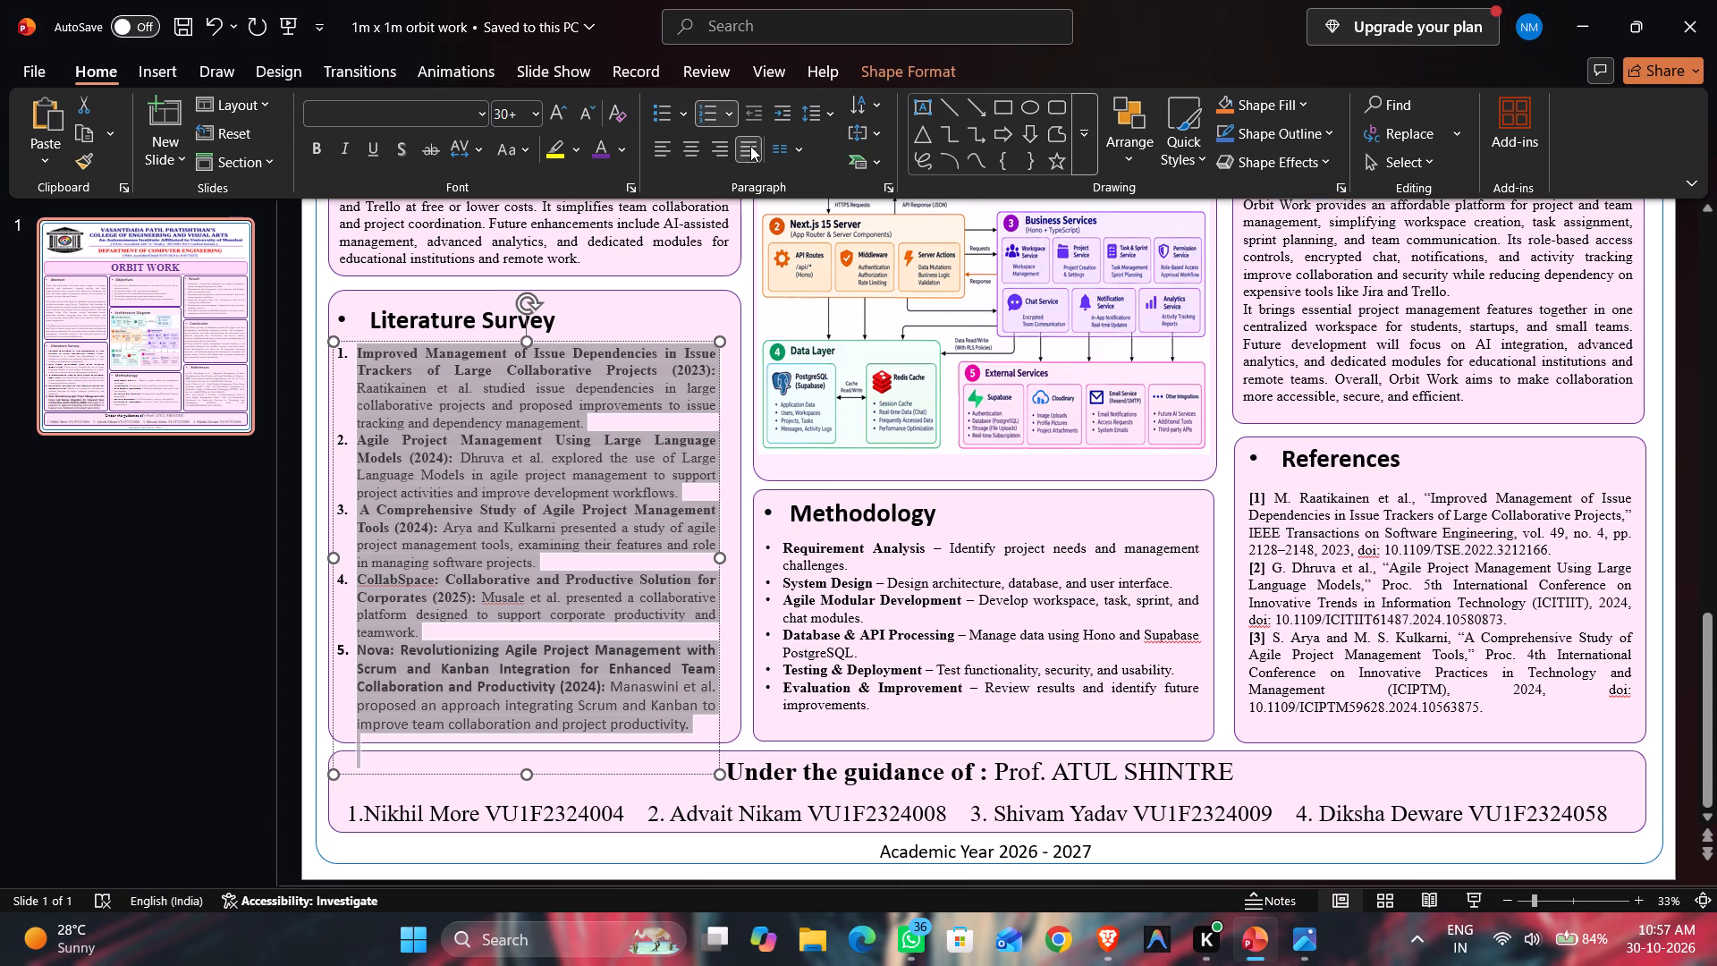
Check the paragraph alignment of the full body text in the Methodology, References, Conclusion and Result sections.
double_click(977, 552)
click(878, 630)
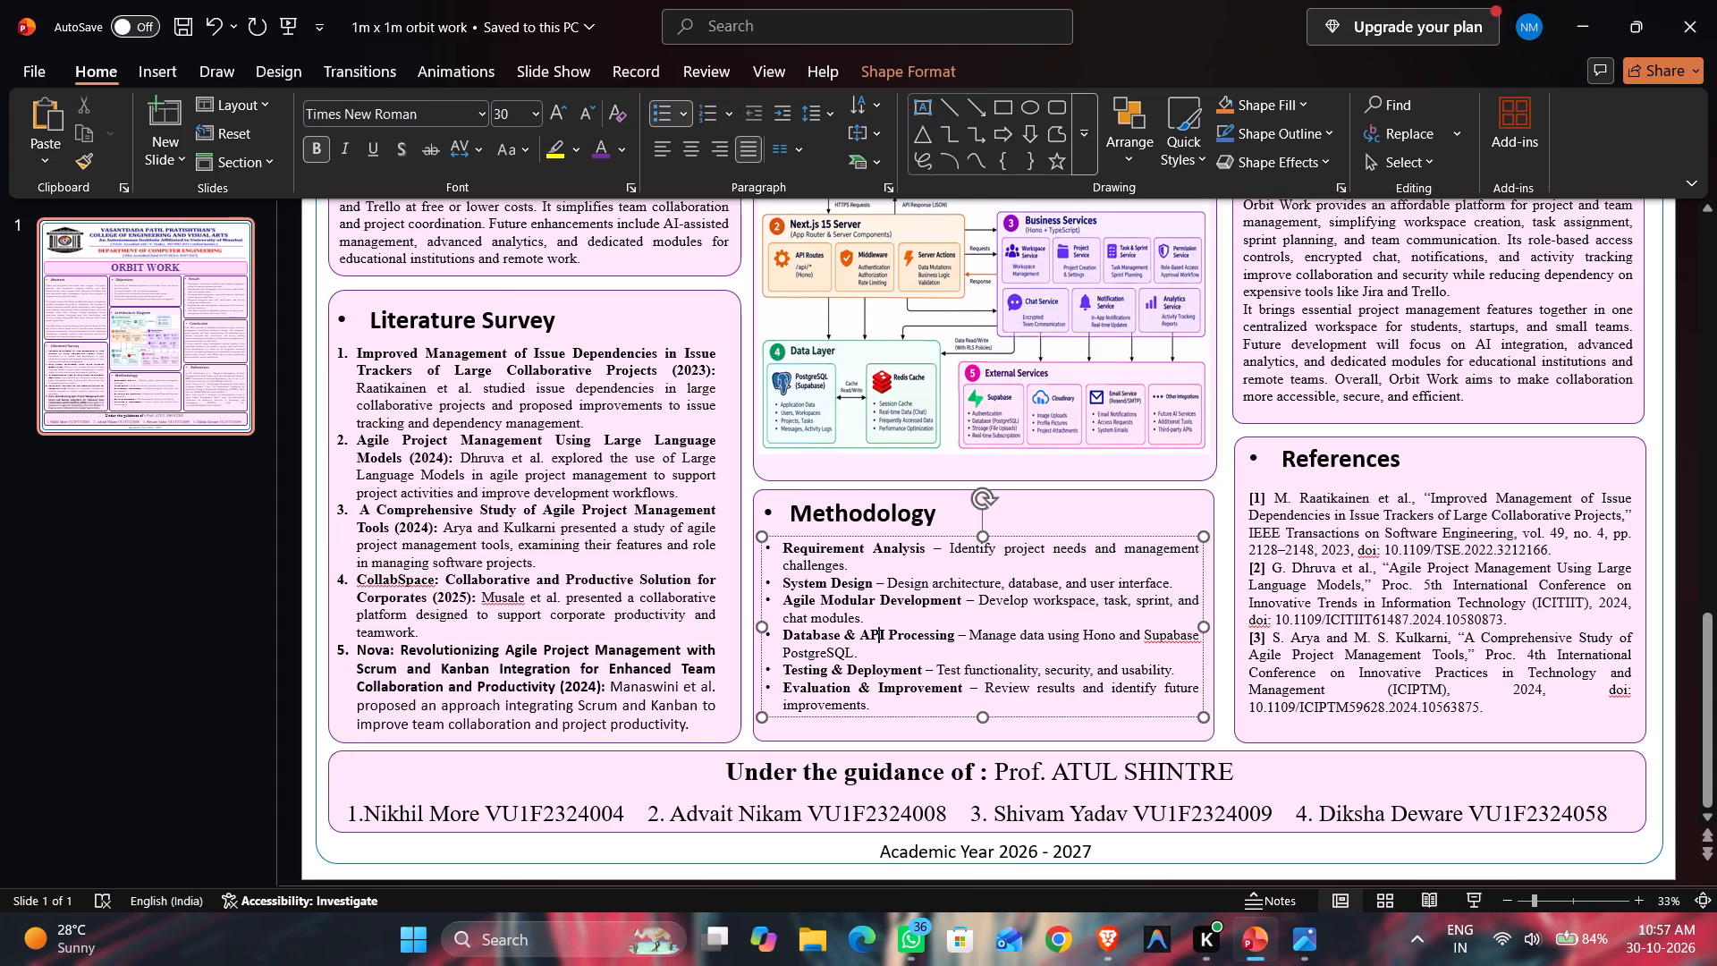
key(ctrl+a)
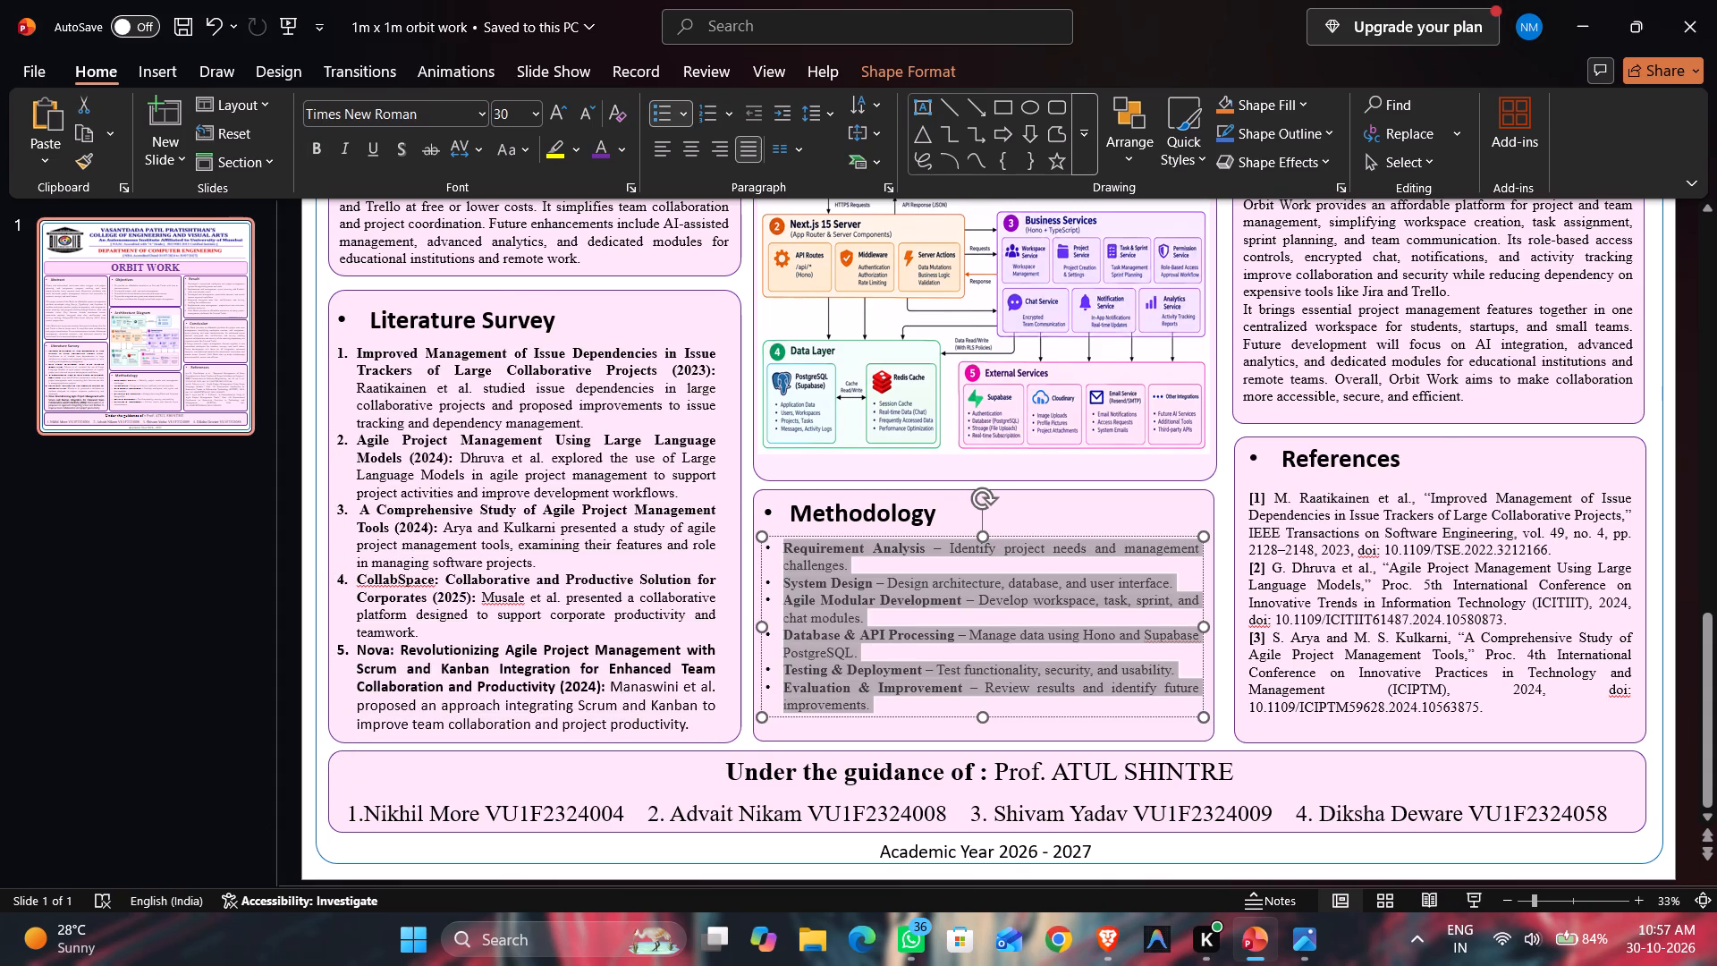
click(1431, 653)
key(ctrl+a)
scroll(1431, 653, up, 1)
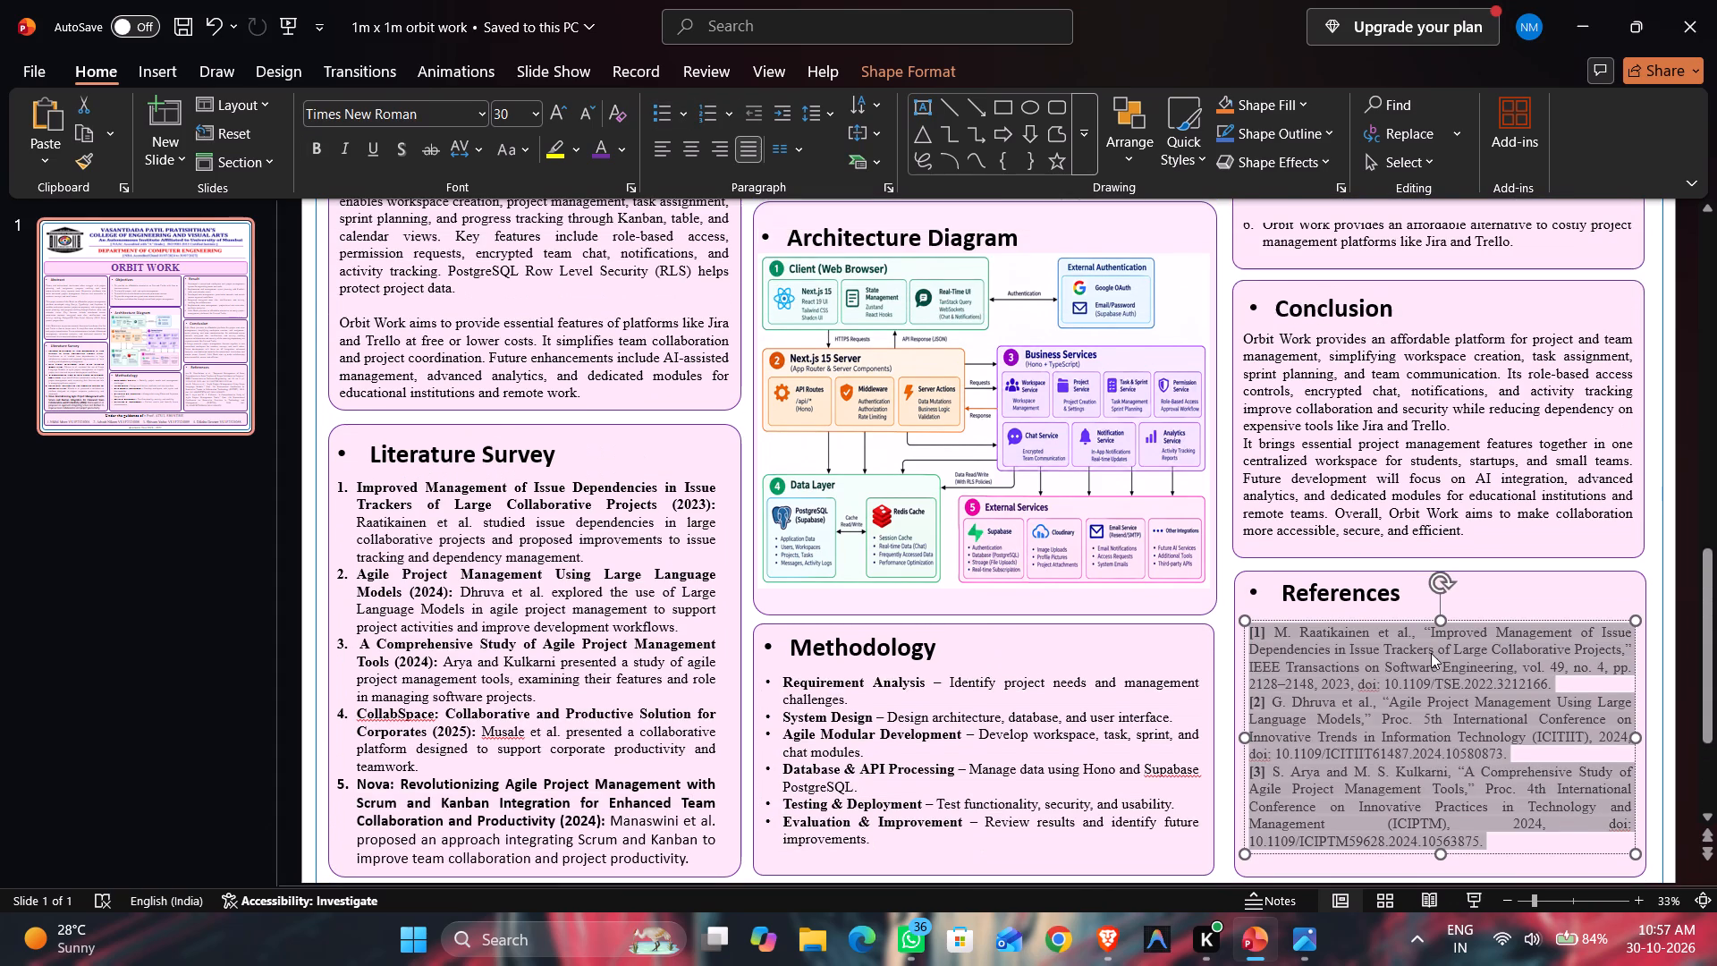
scroll(1431, 653, up, 1)
click(1428, 560)
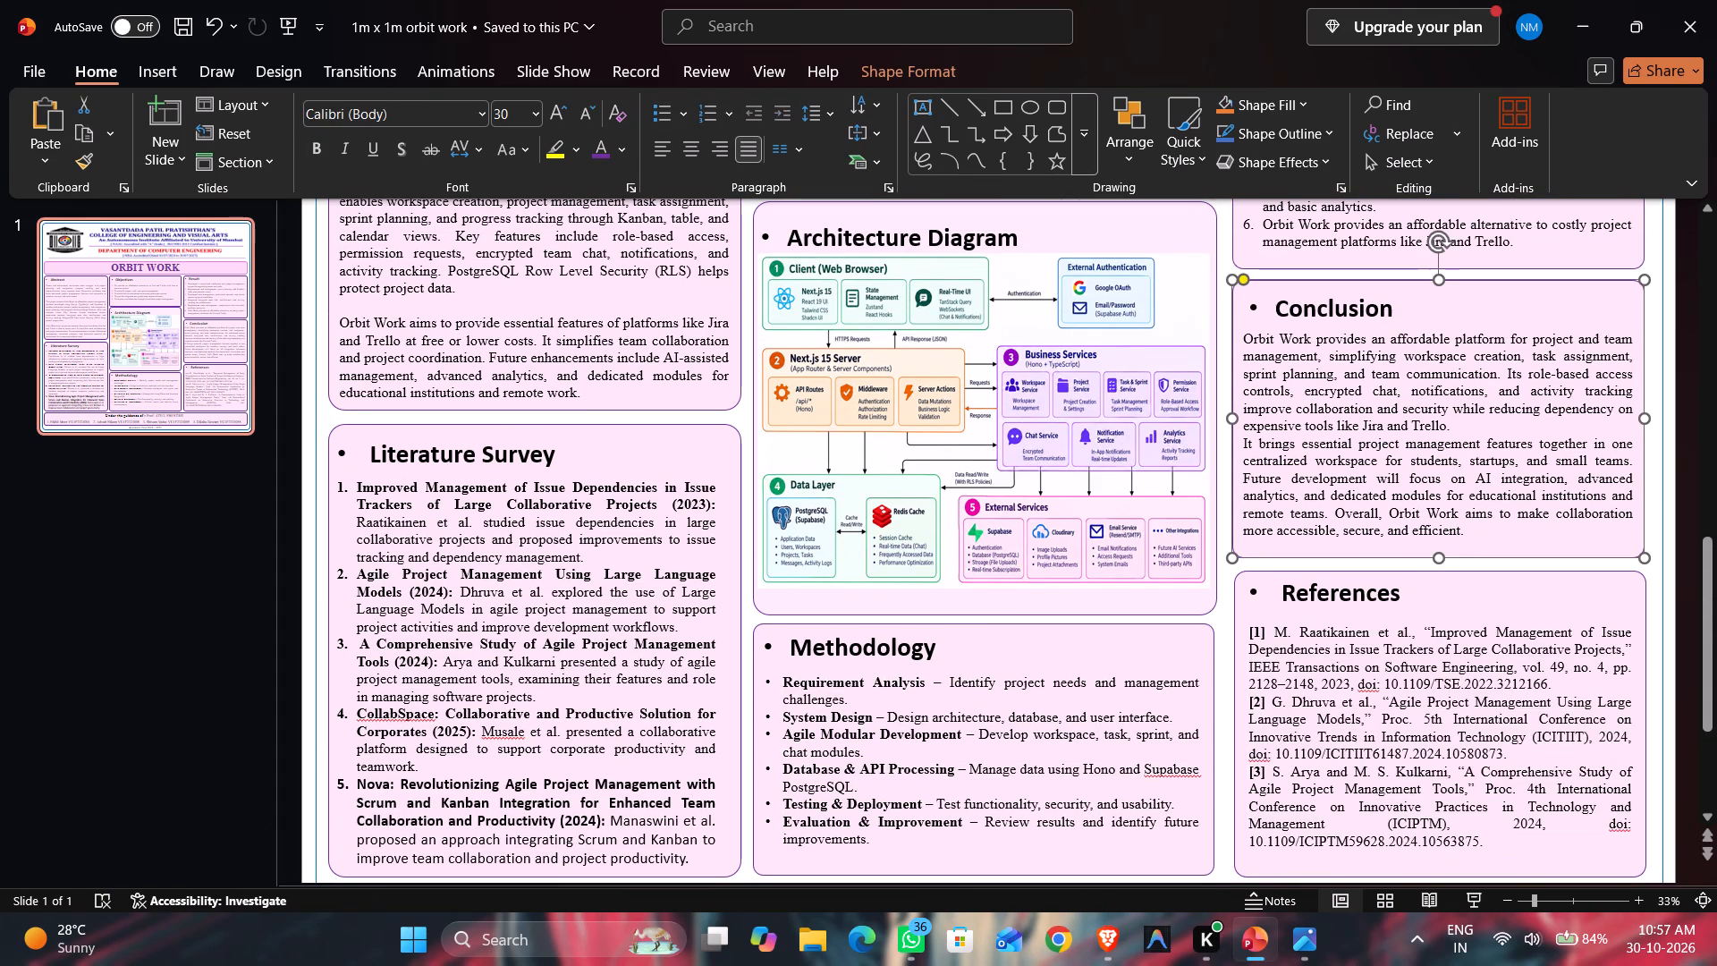
click(1450, 405)
key(ctrl+a)
scroll(1450, 405, up, 1)
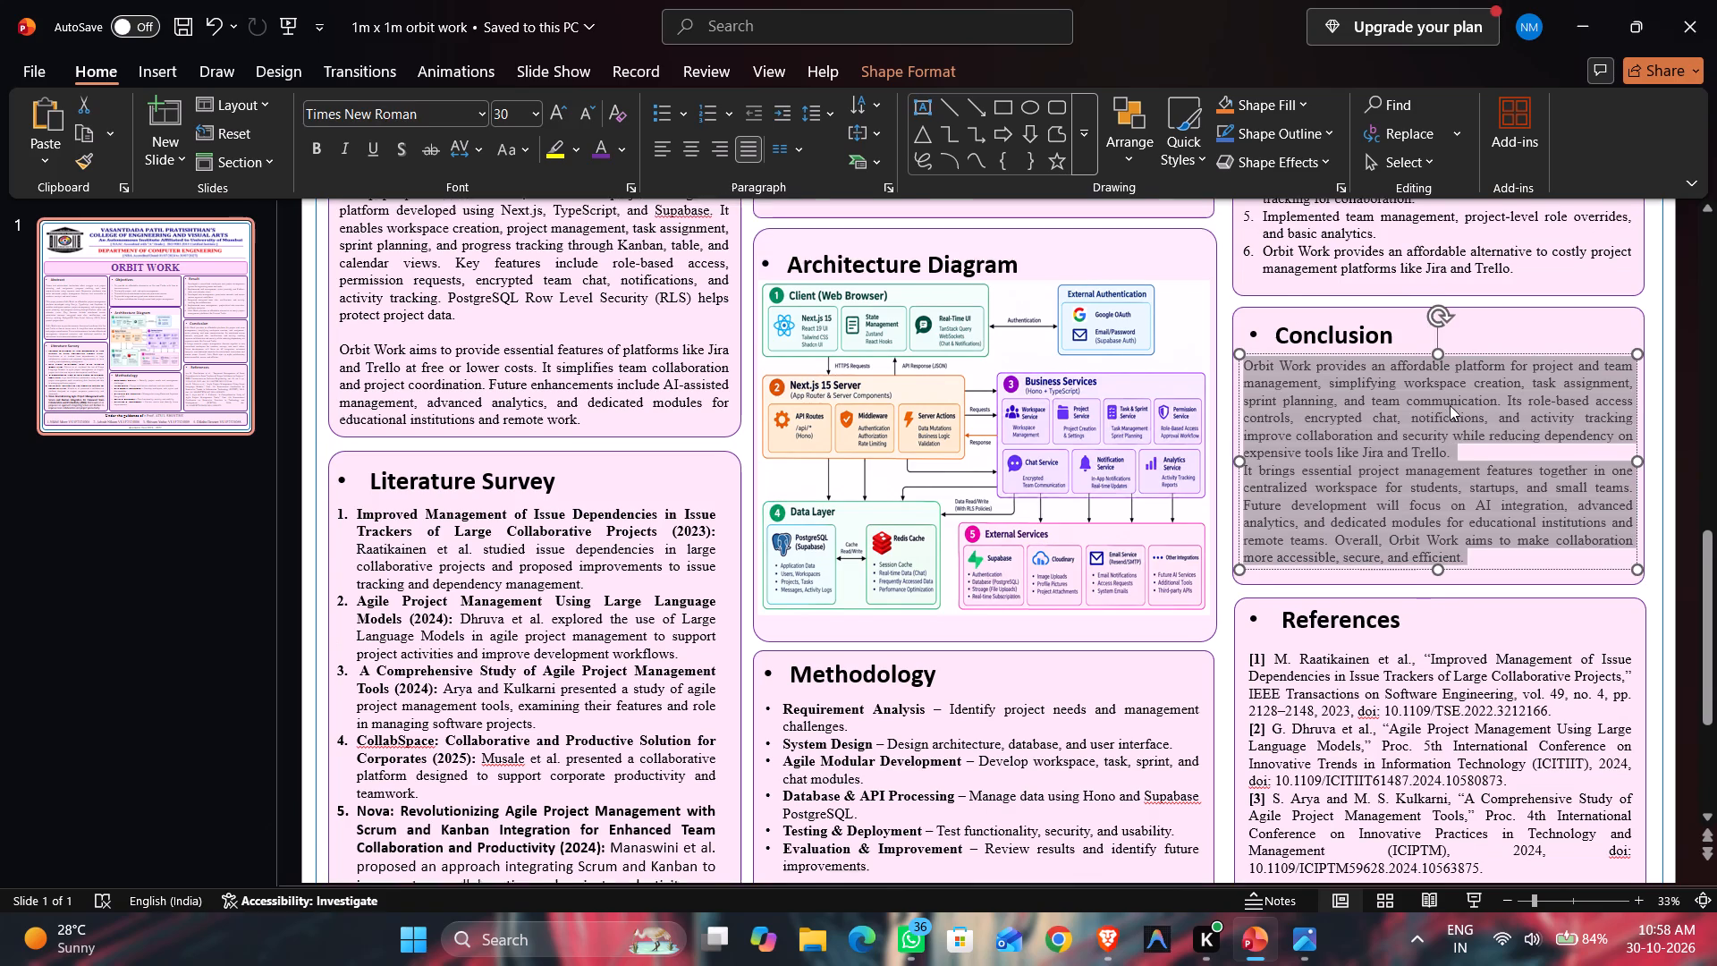
scroll(1450, 405, up, 2)
click(1450, 405)
key(ctrl+a)
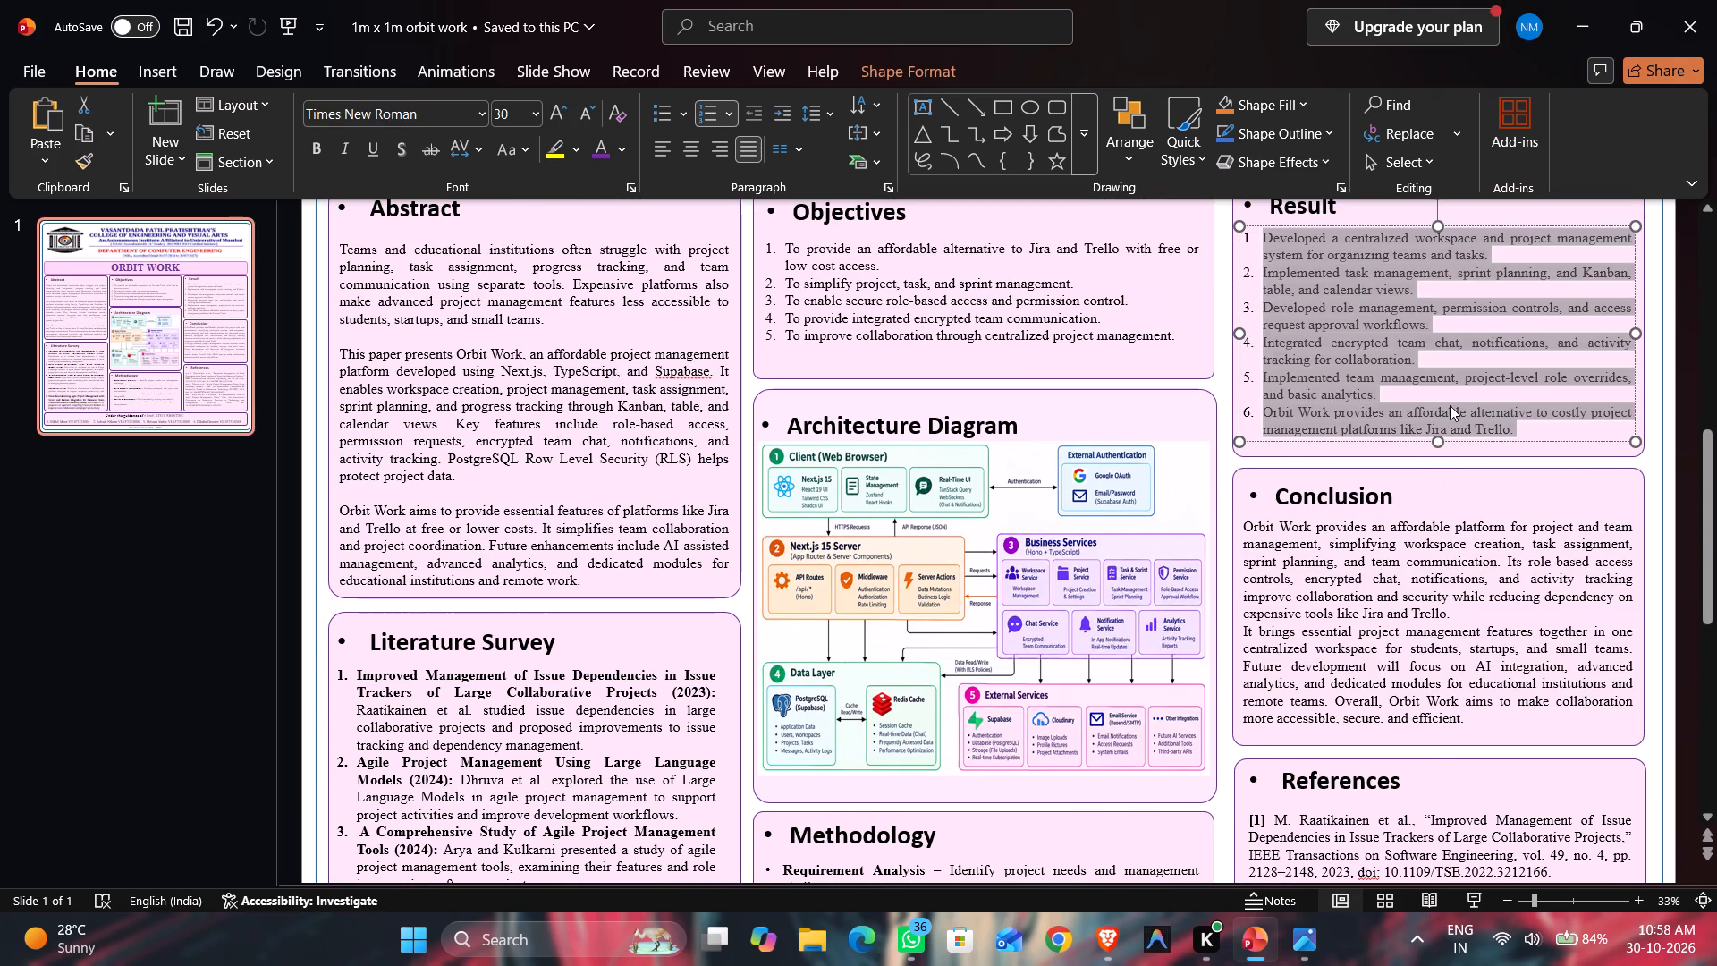
Examine how the Objectives text box fits its frame and review the layout of the surrounding poster sections.
click(1219, 386)
scroll(1219, 386, up, 1)
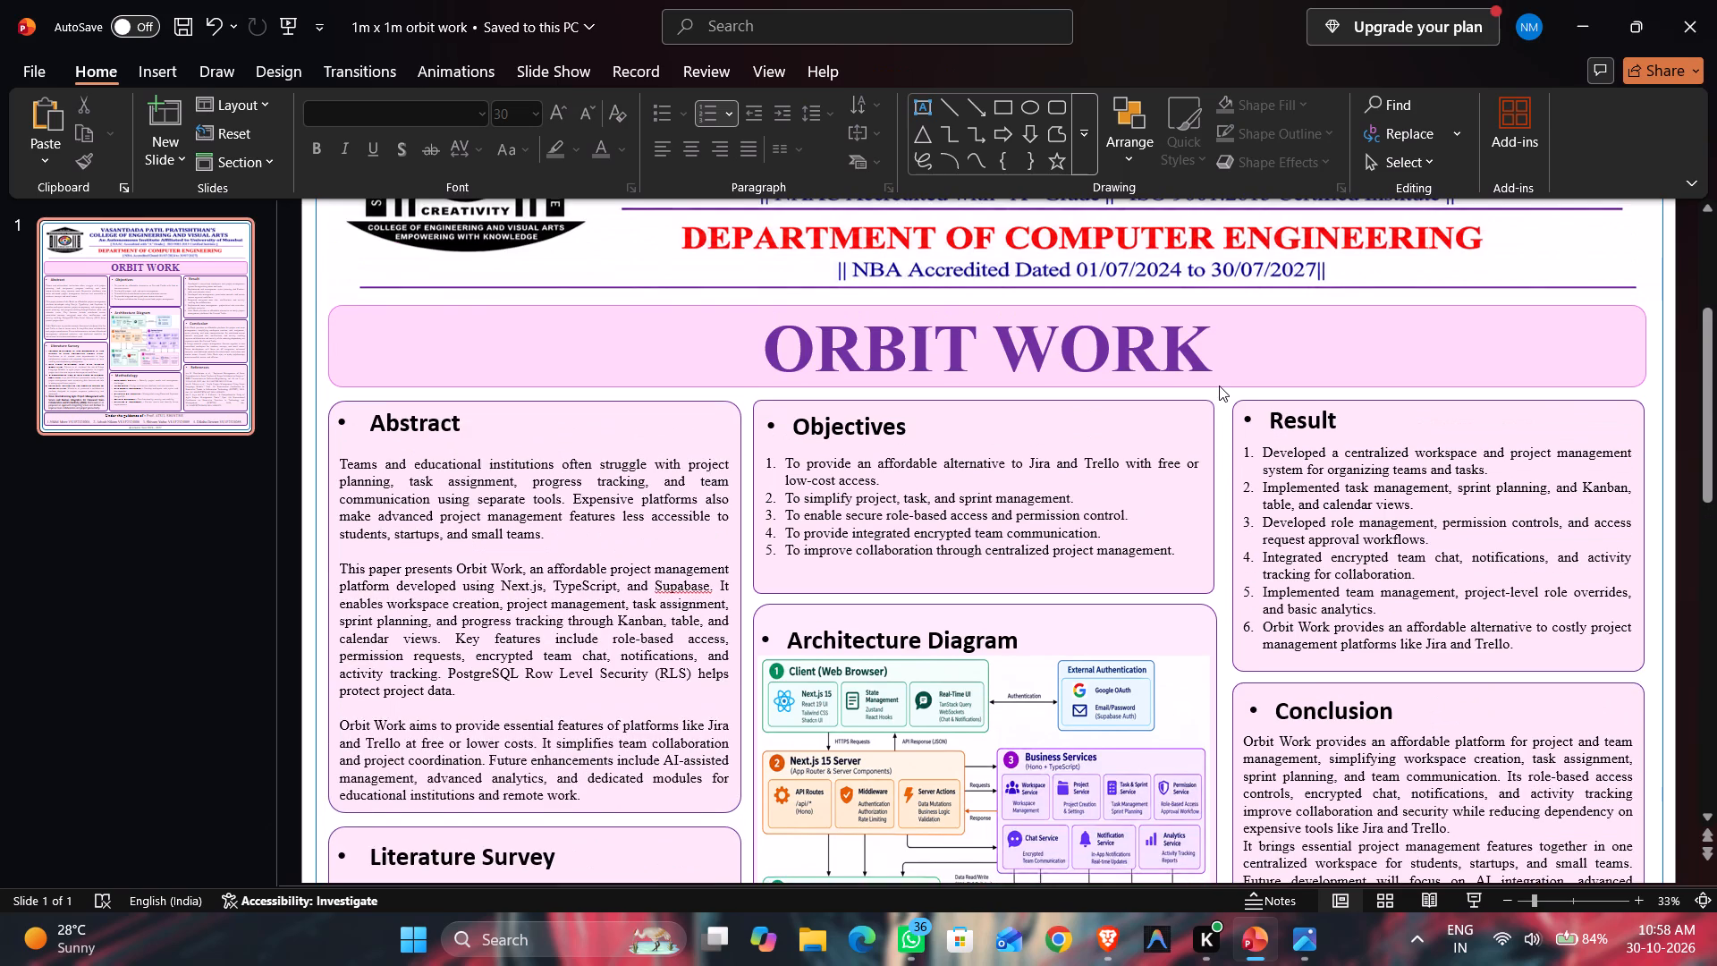
scroll(1219, 386, up, 1)
click(937, 594)
double_click(968, 549)
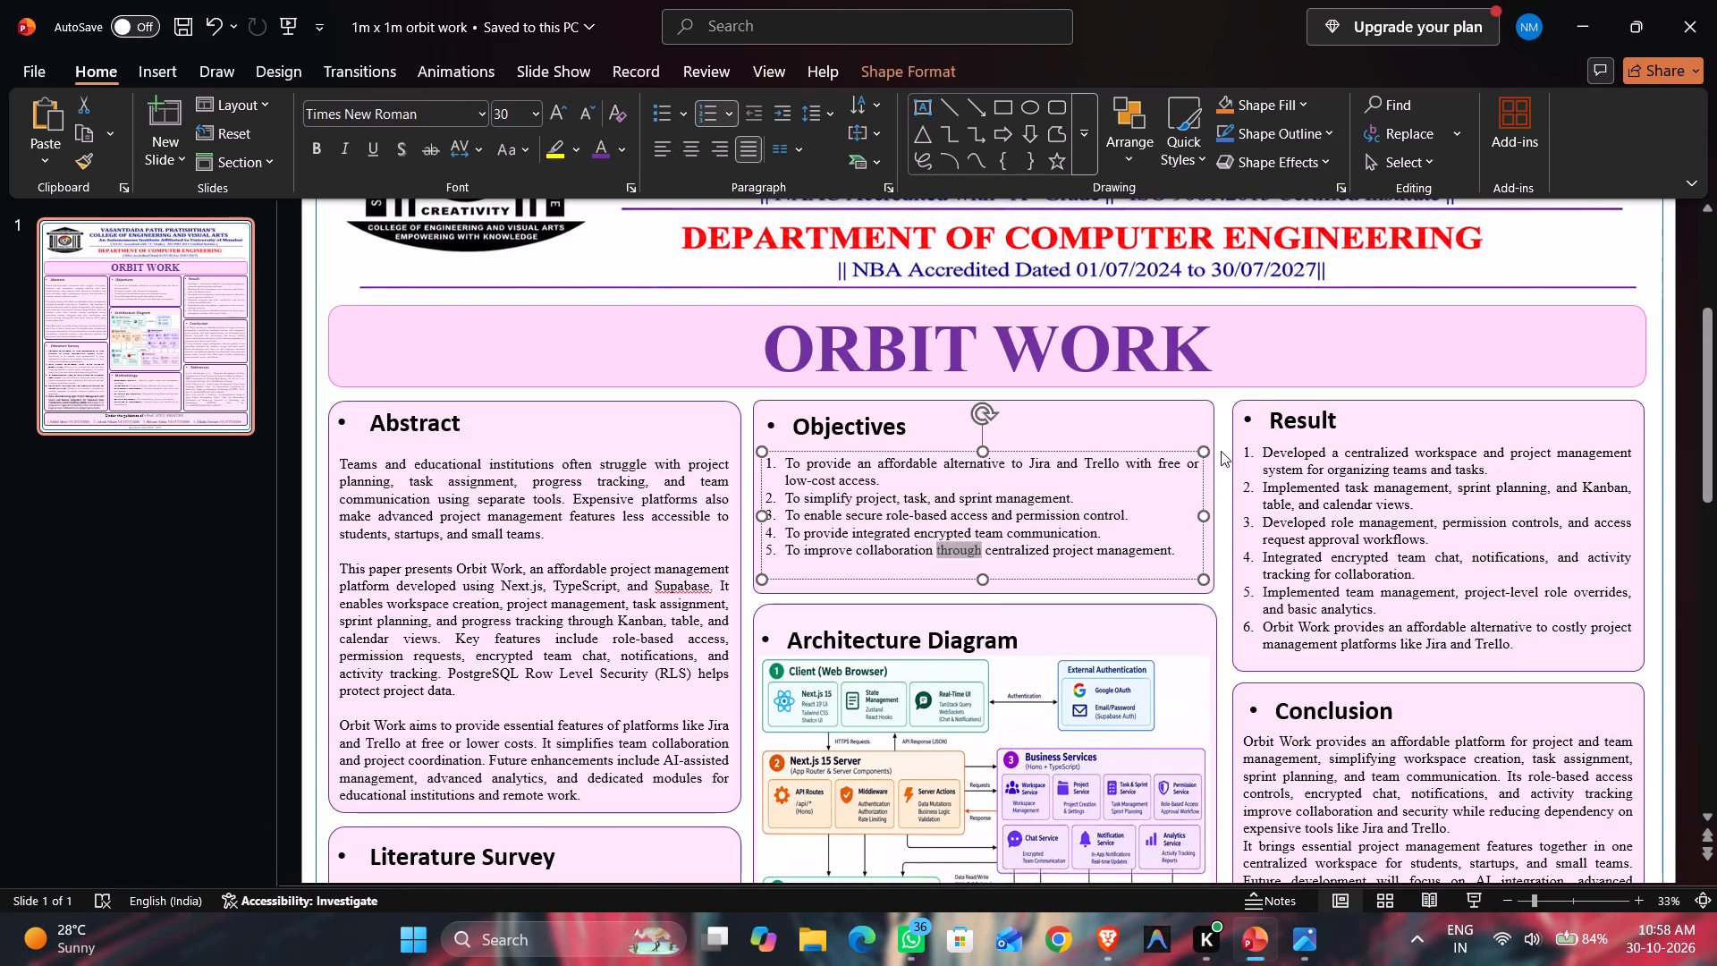
click(1221, 451)
click(1143, 501)
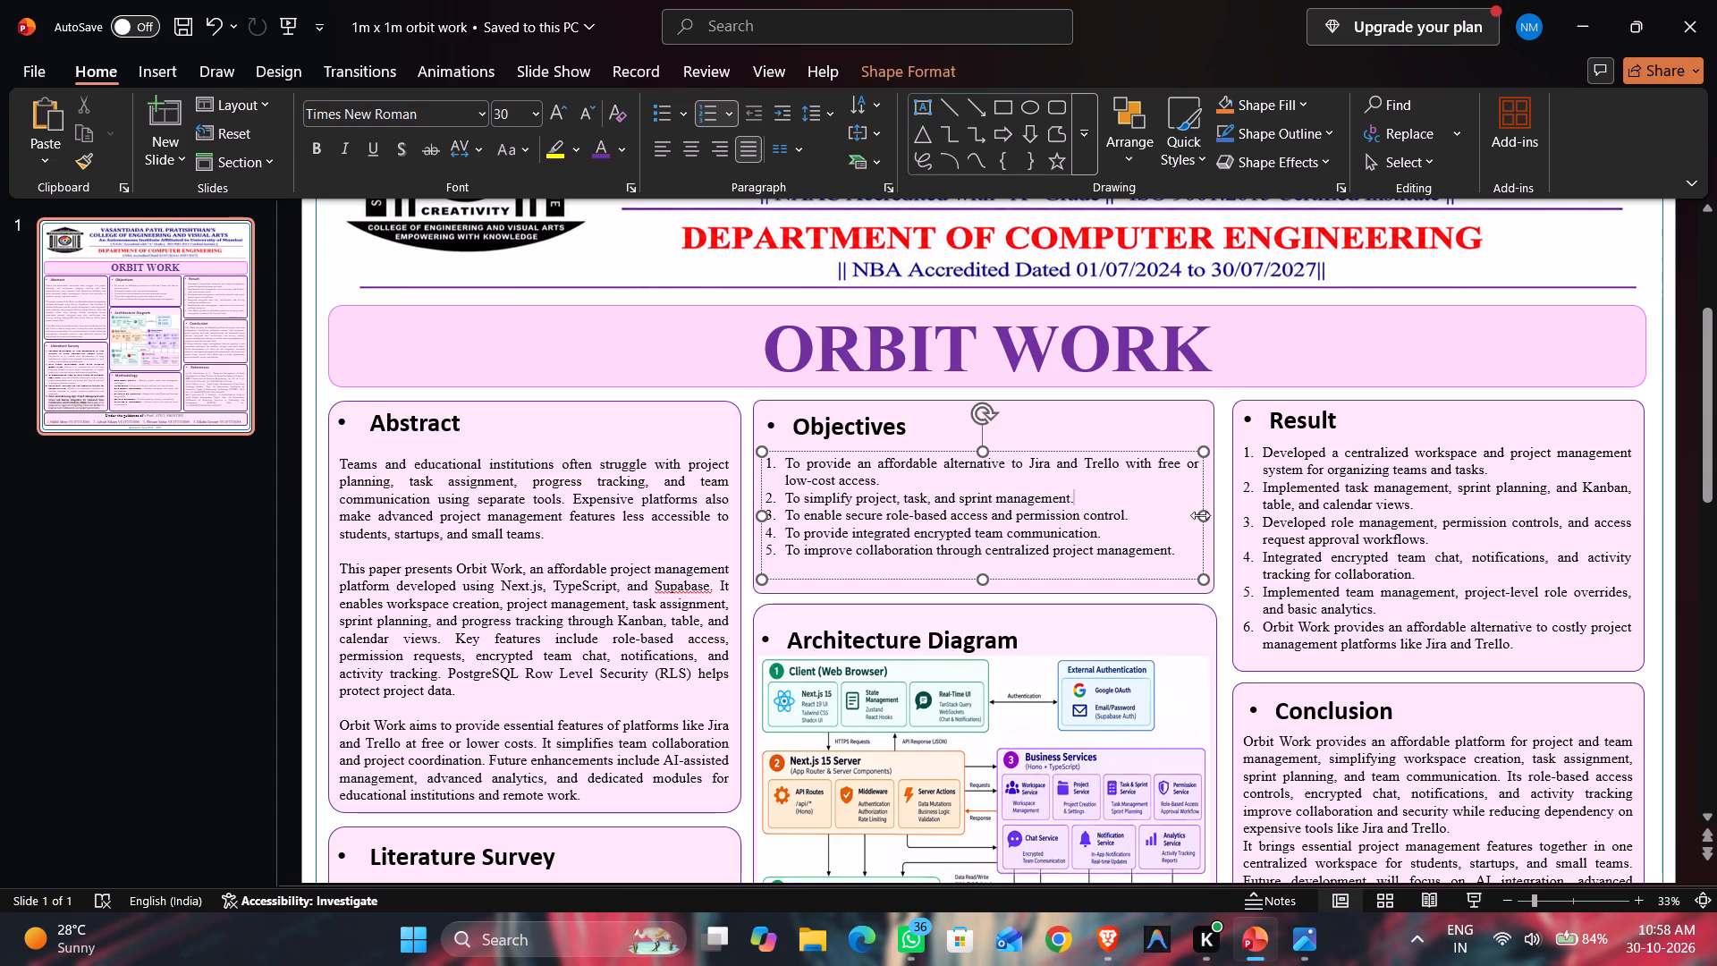
click(1227, 595)
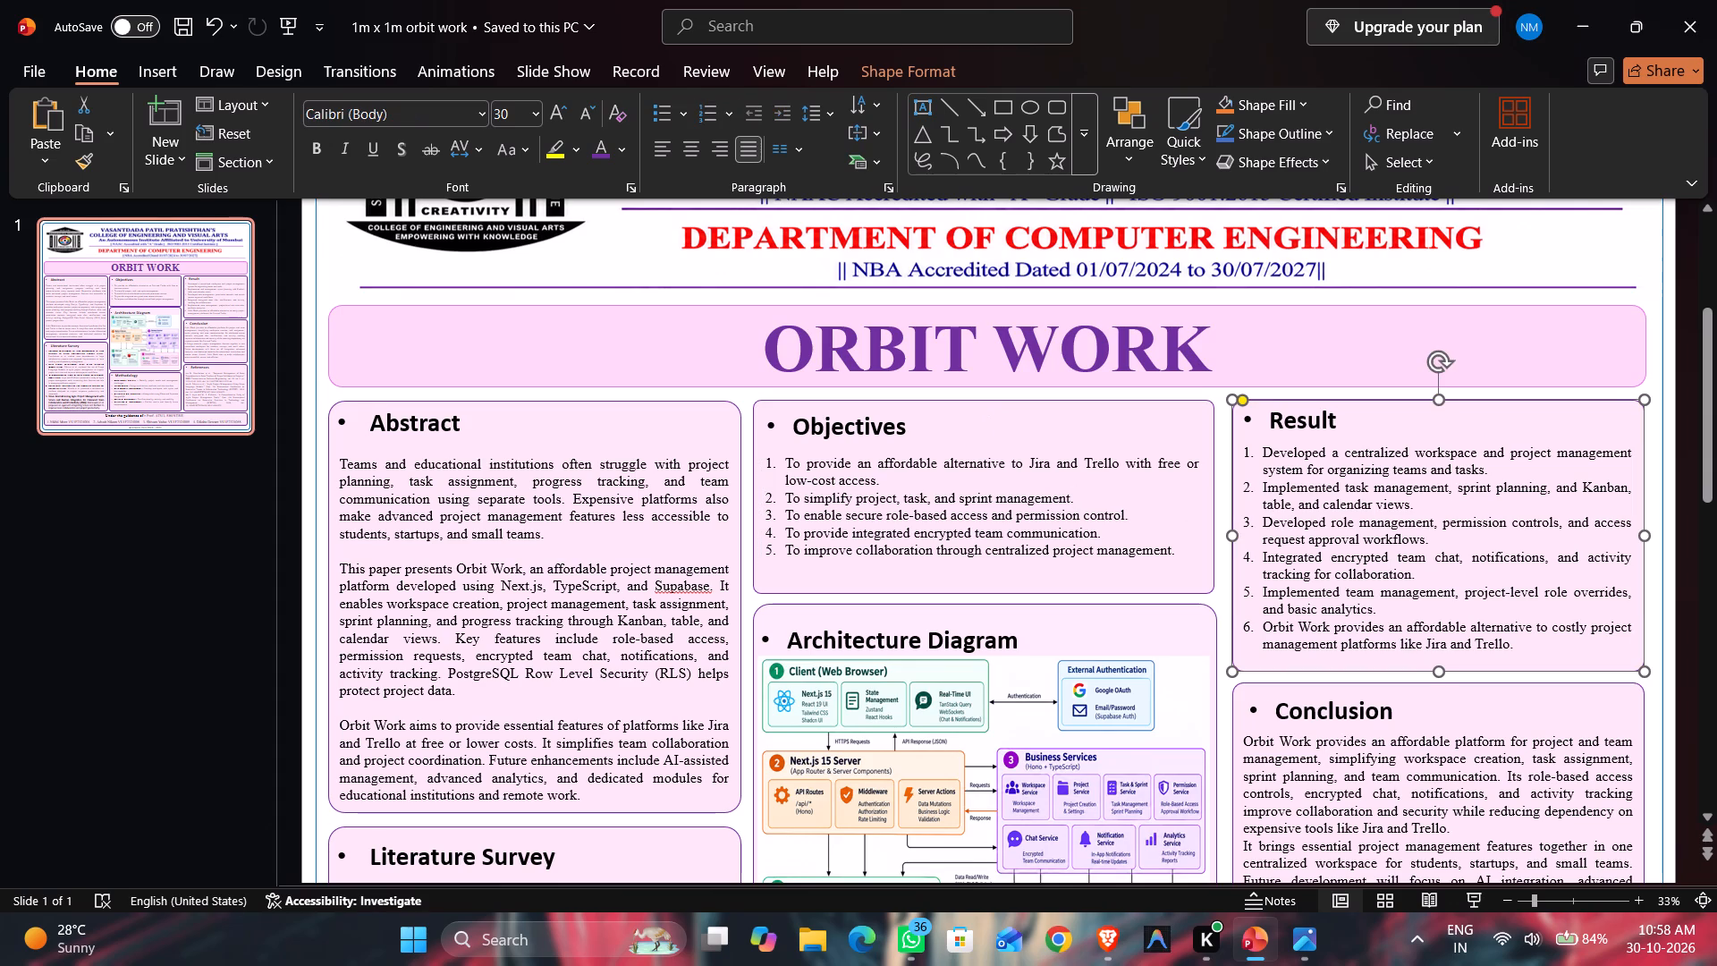
click(1219, 605)
scroll(1219, 605, down, 4)
scroll(1219, 605, up, 1)
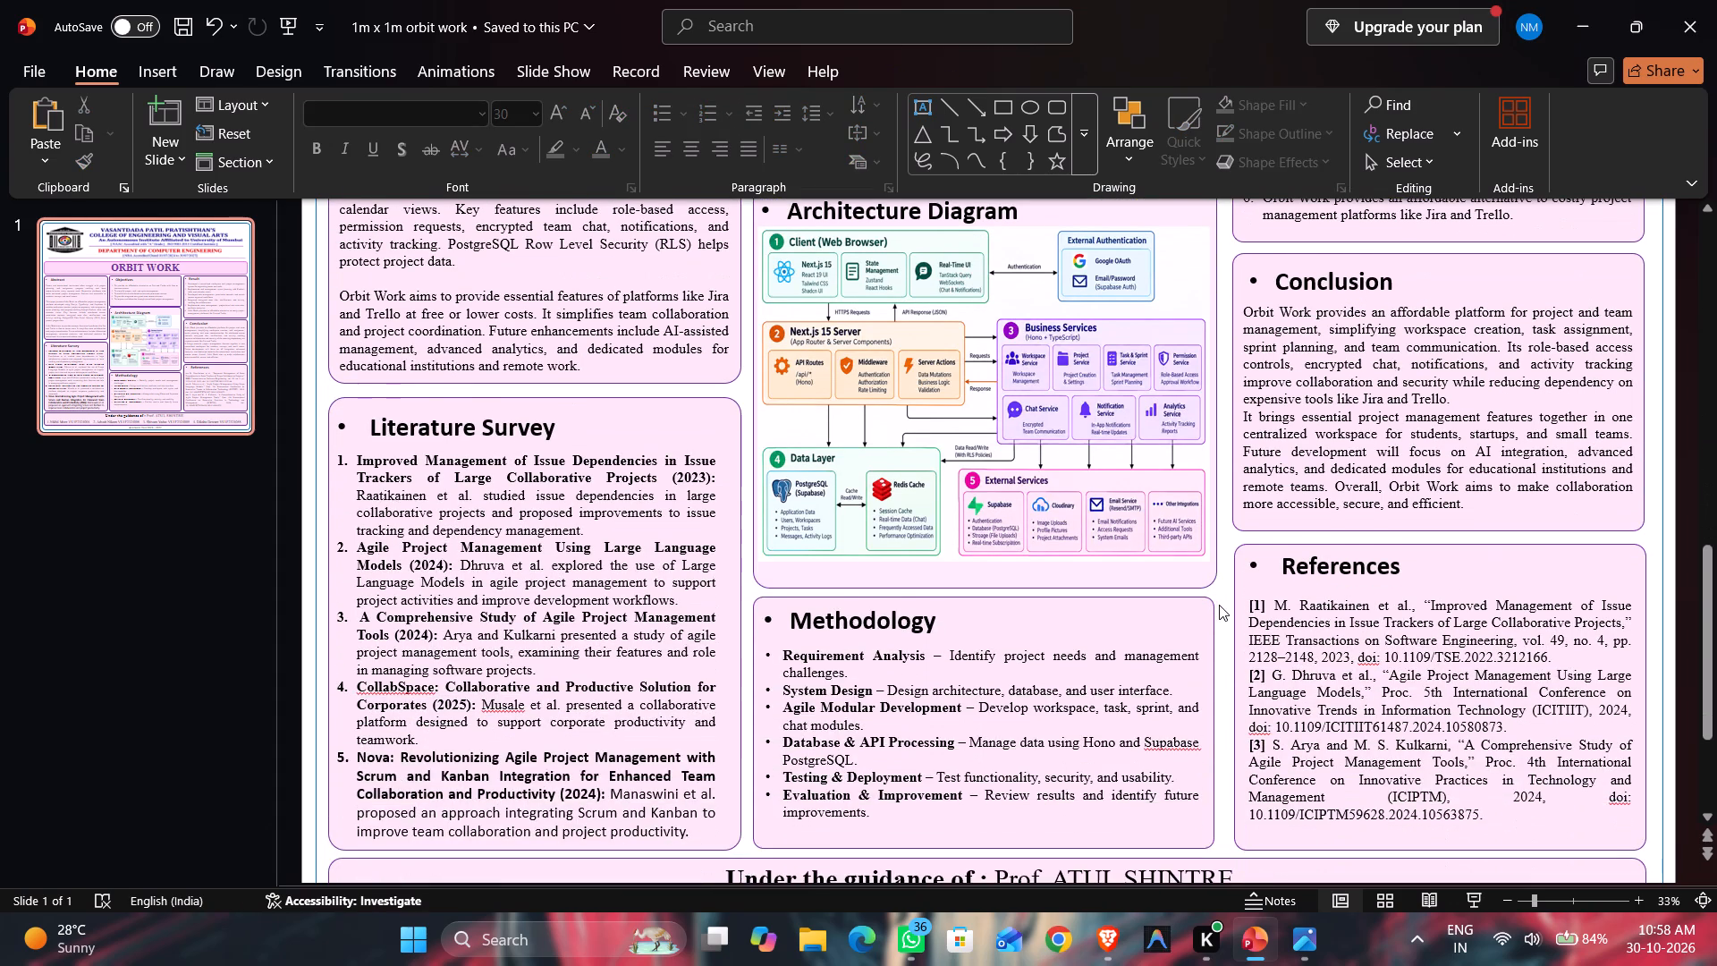
scroll(1219, 605, up, 2)
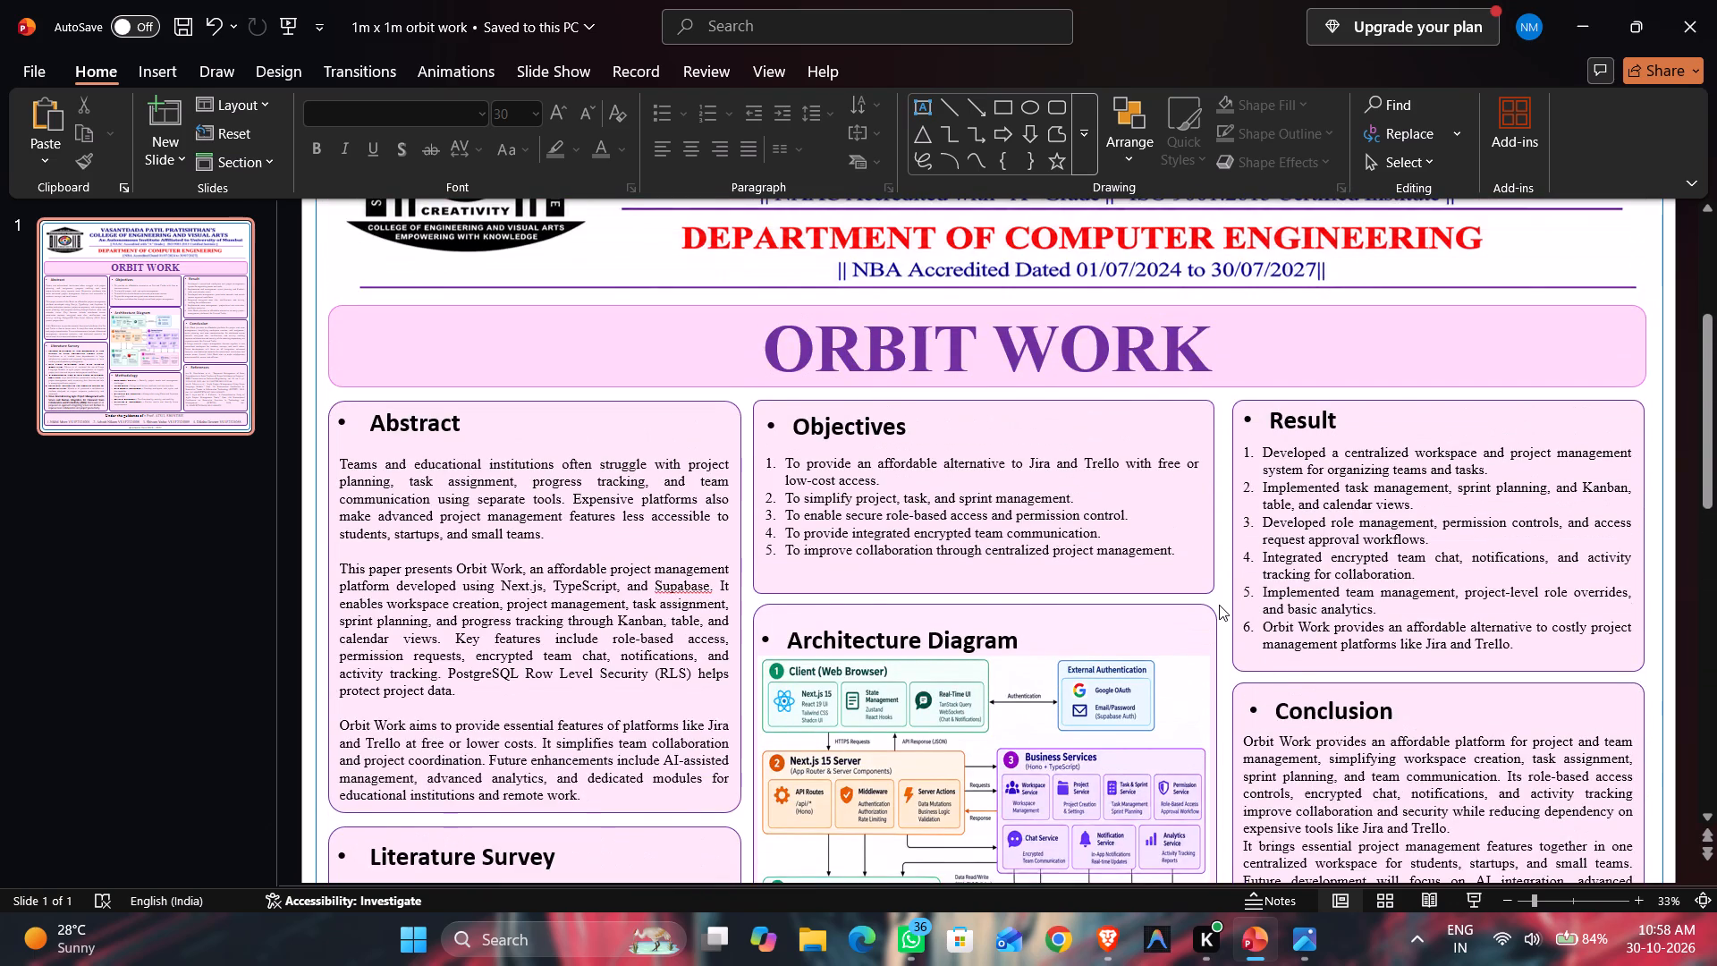
scroll(1219, 605, up, 1)
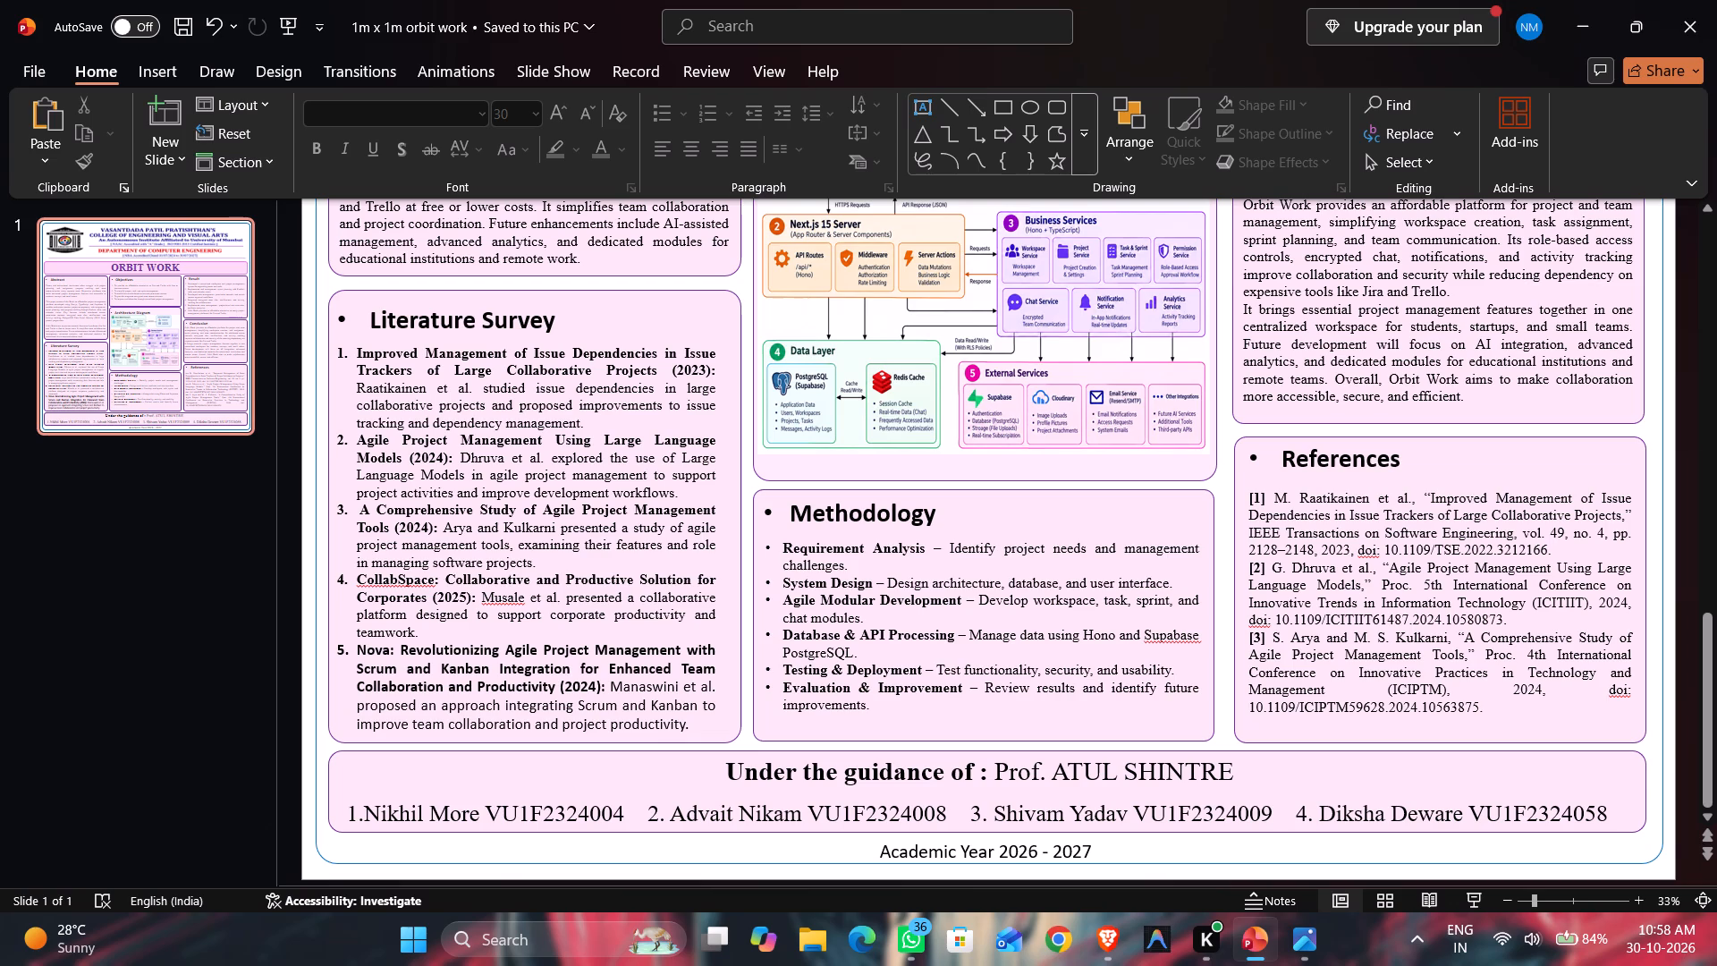
scroll(565, 563, up, 6)
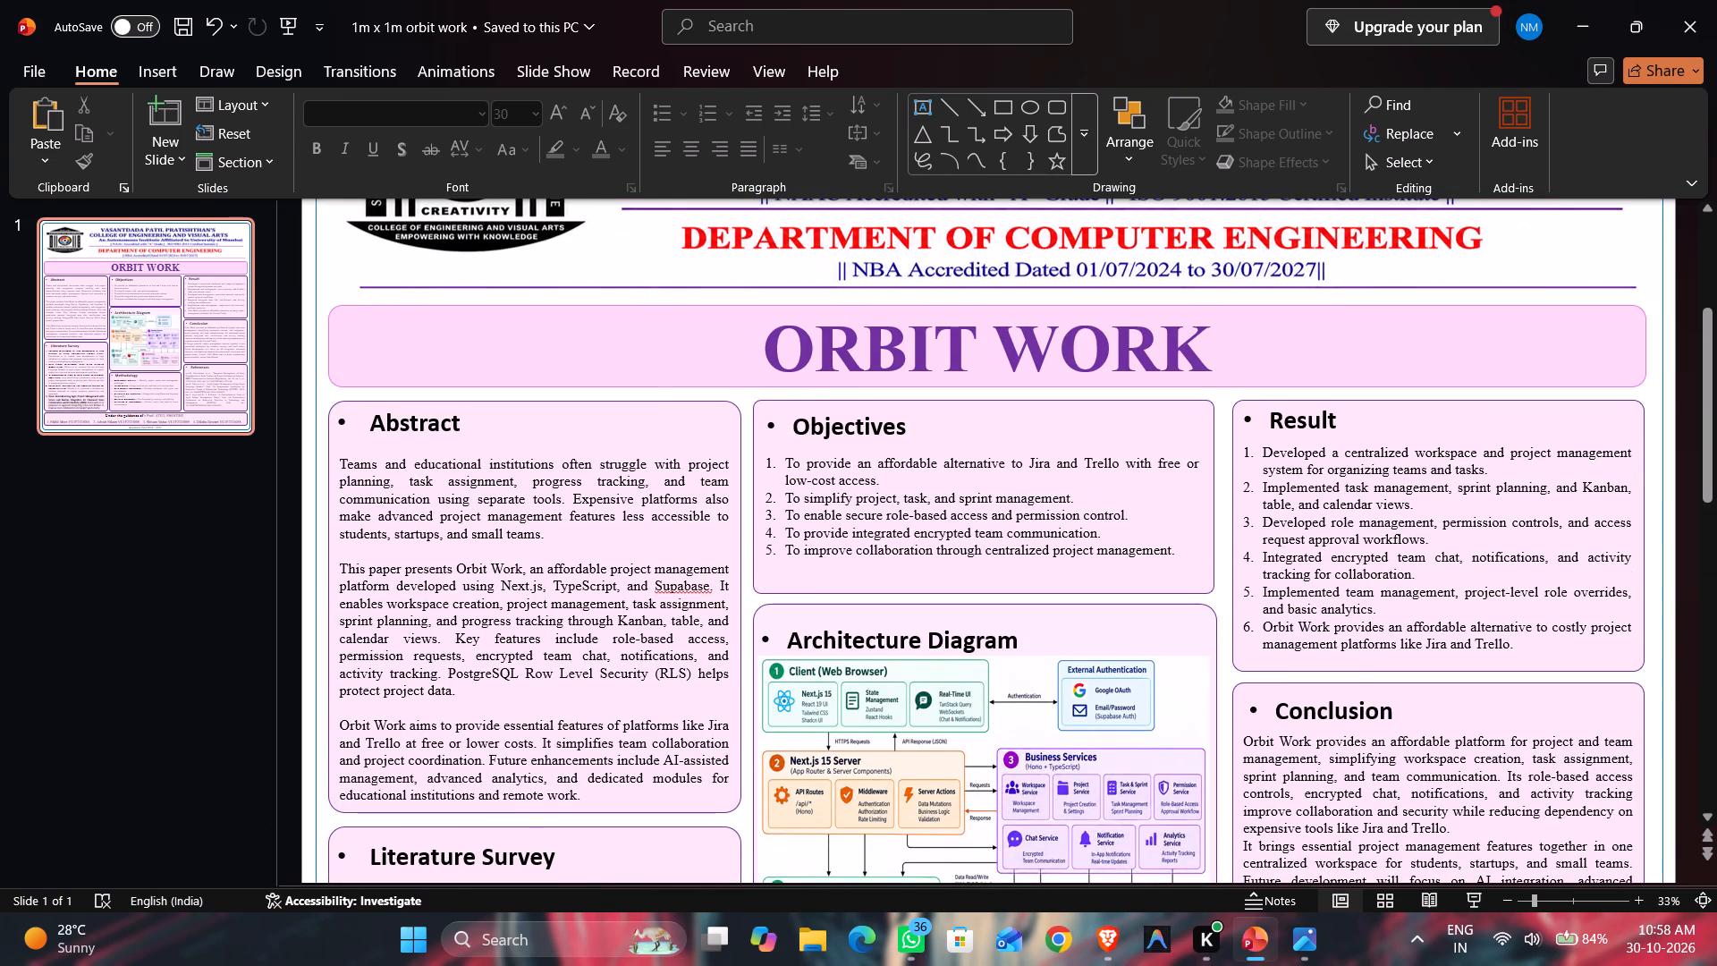
scroll(822, 541, down, 1)
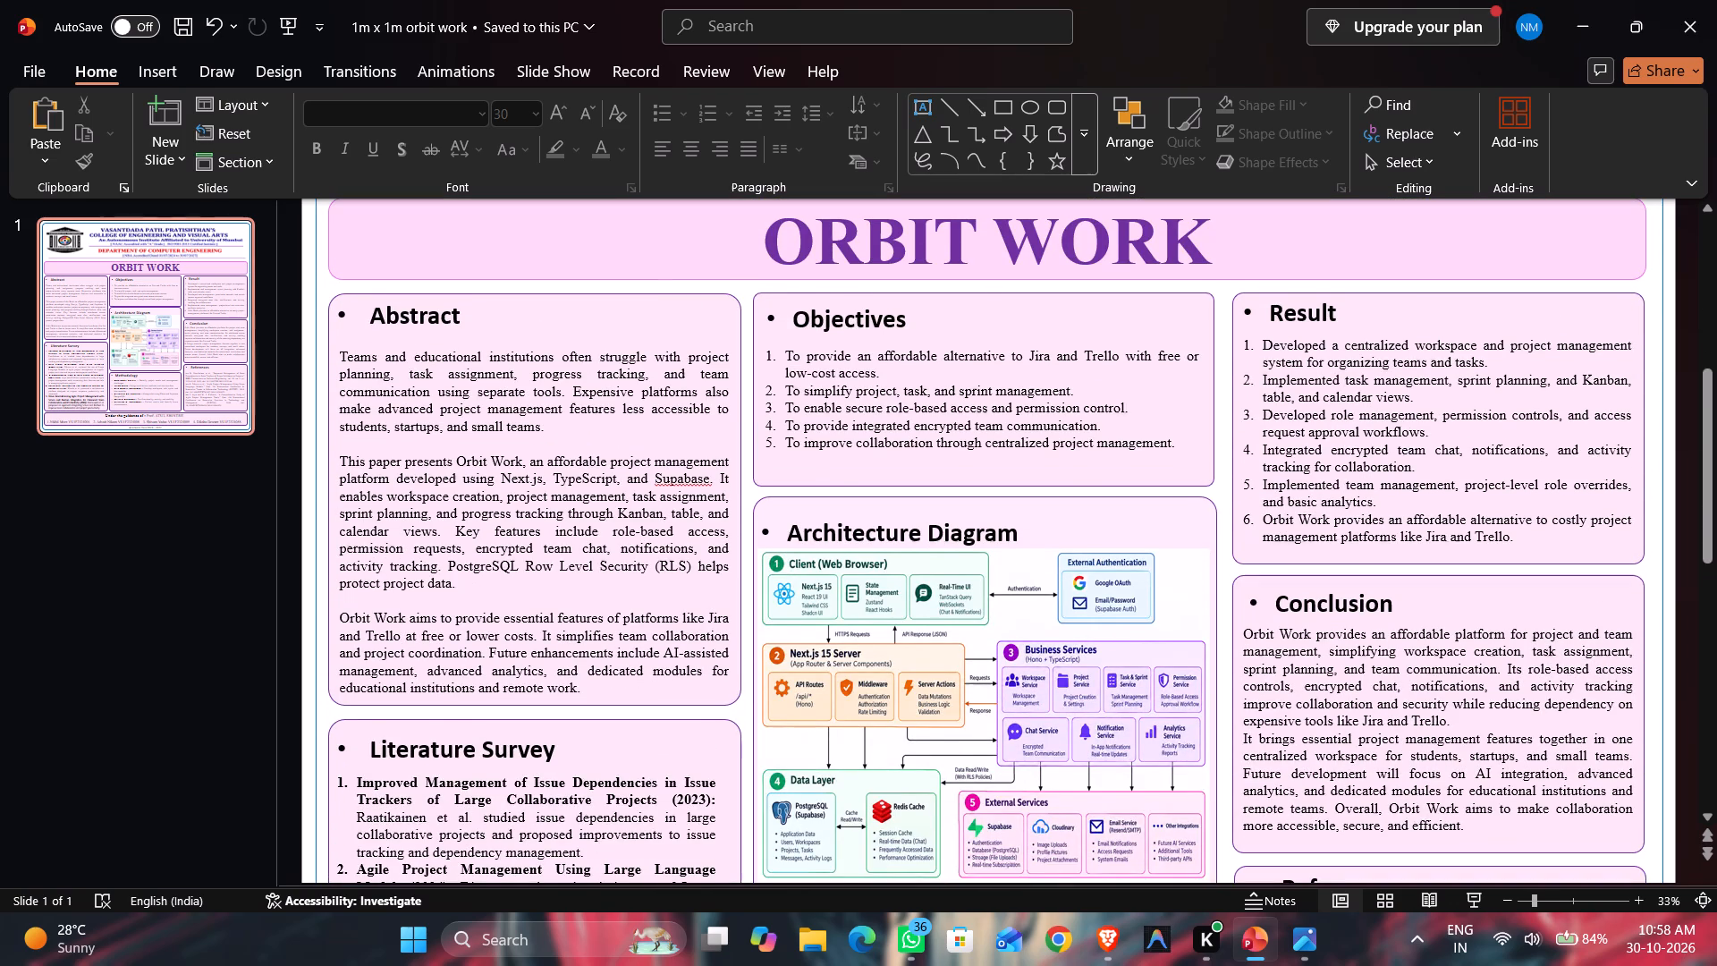
click(1175, 445)
double_click(975, 443)
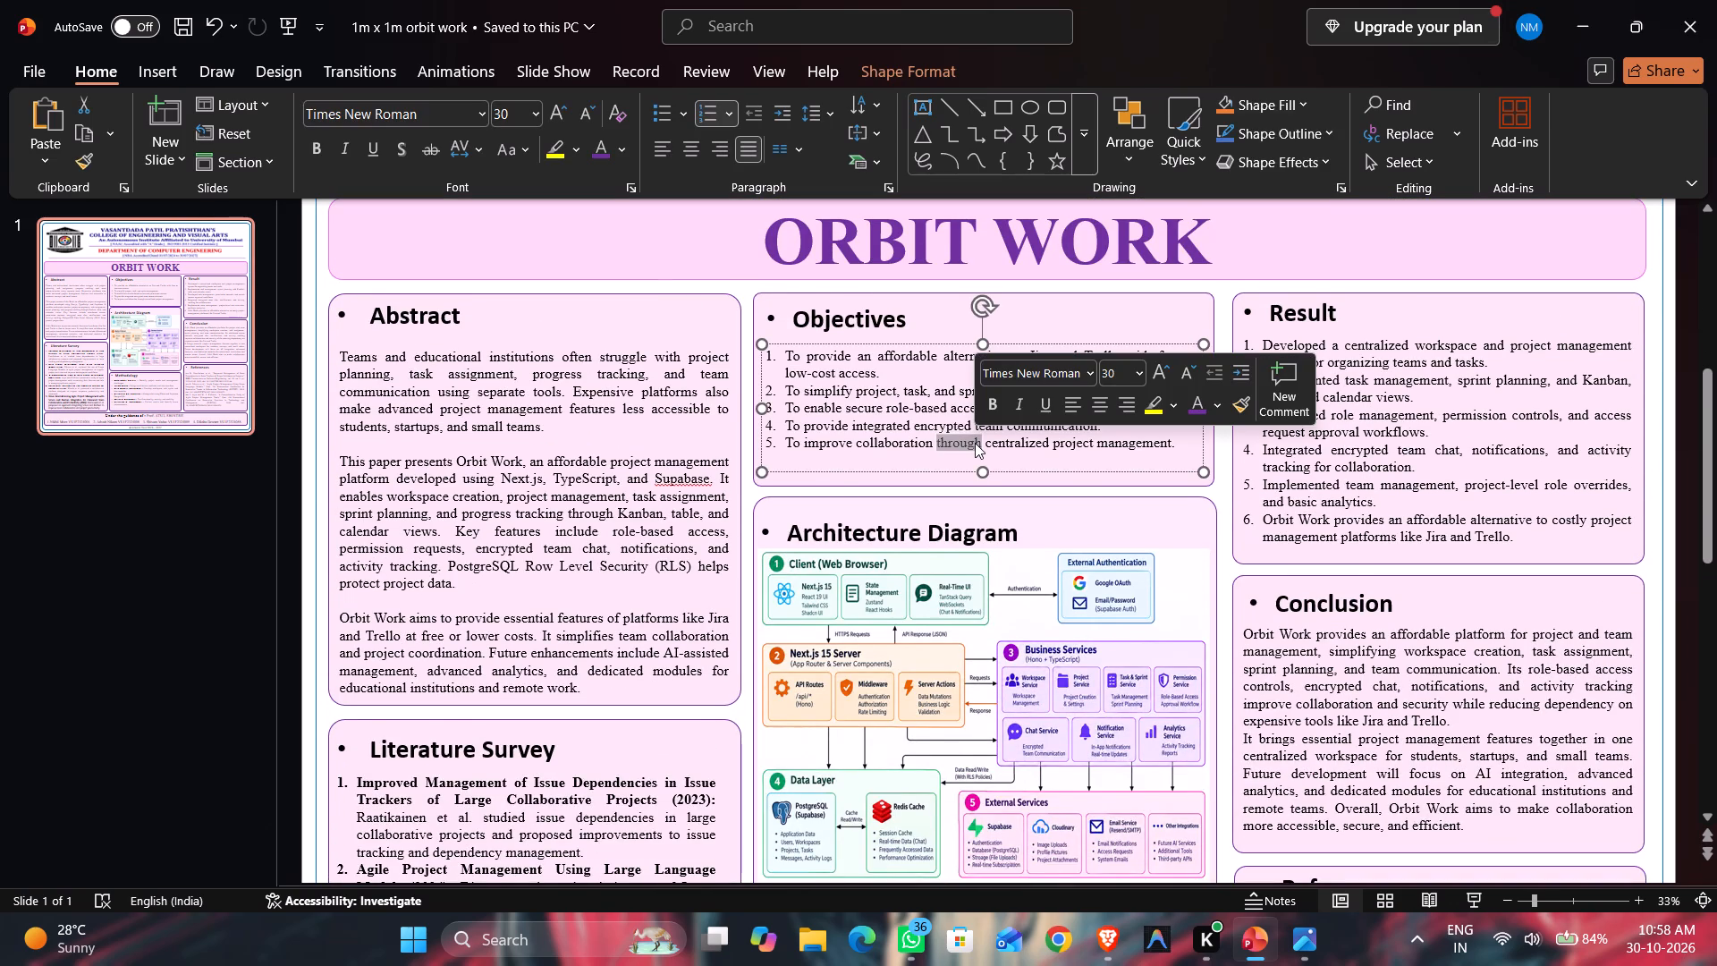
Change the font of the Abstract, Objectives and Result section headings to Times New Roman.
double_click(435, 311)
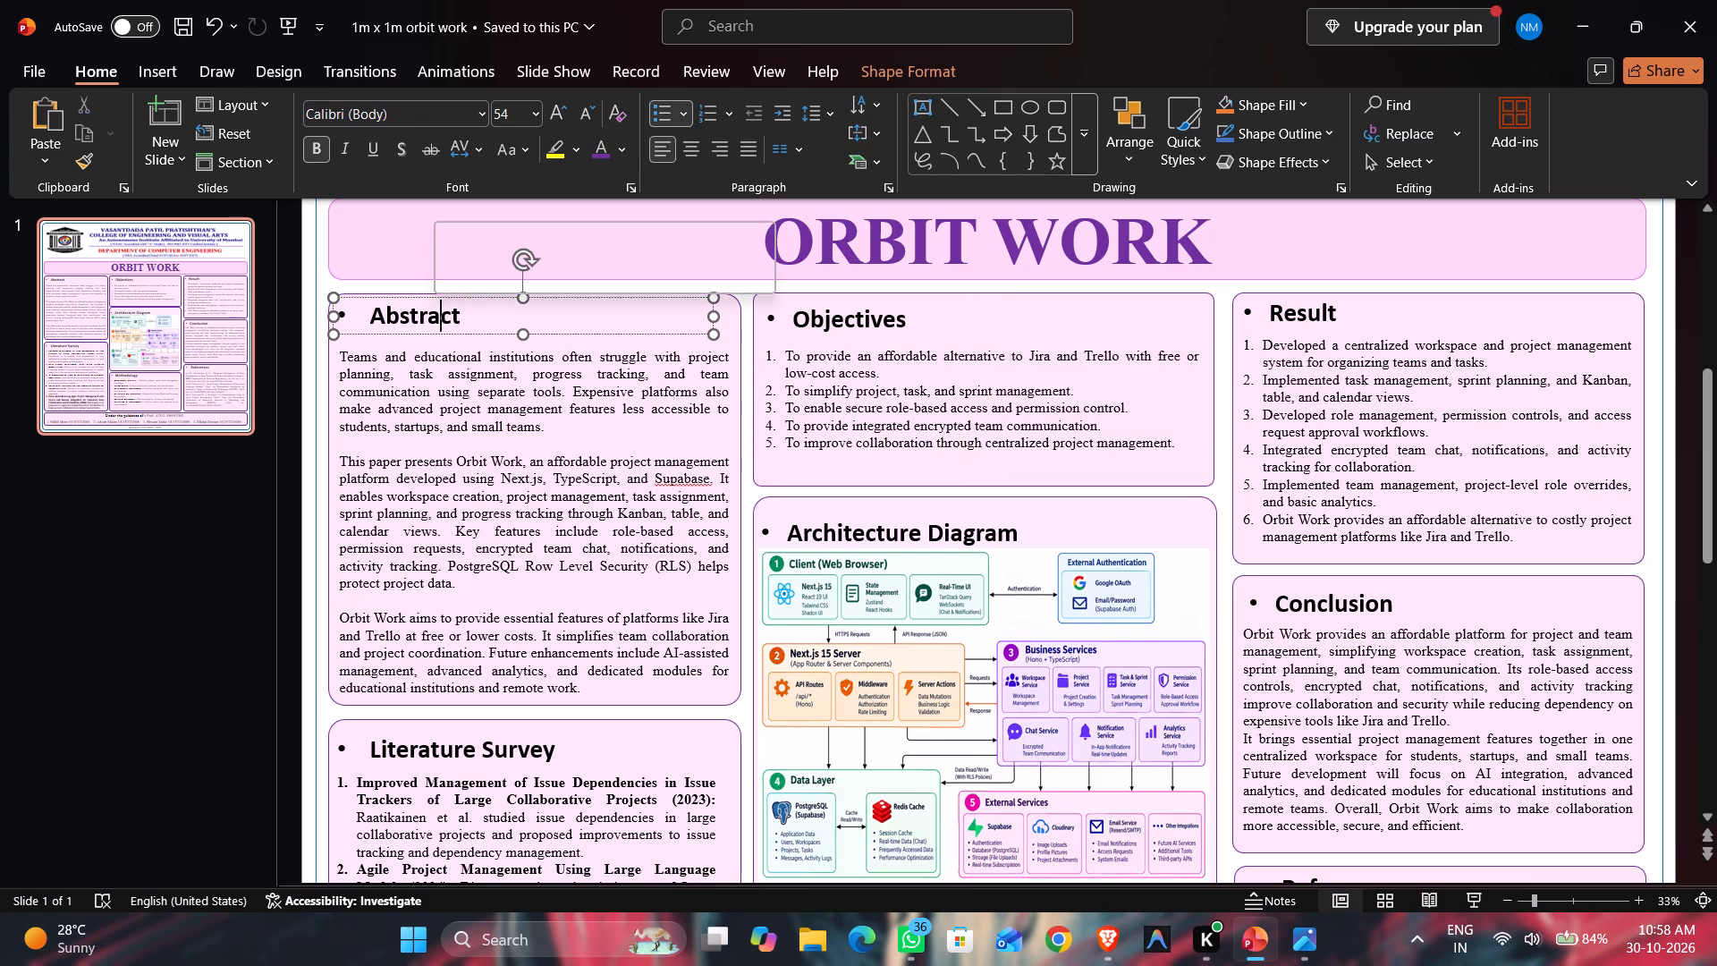
click(544, 241)
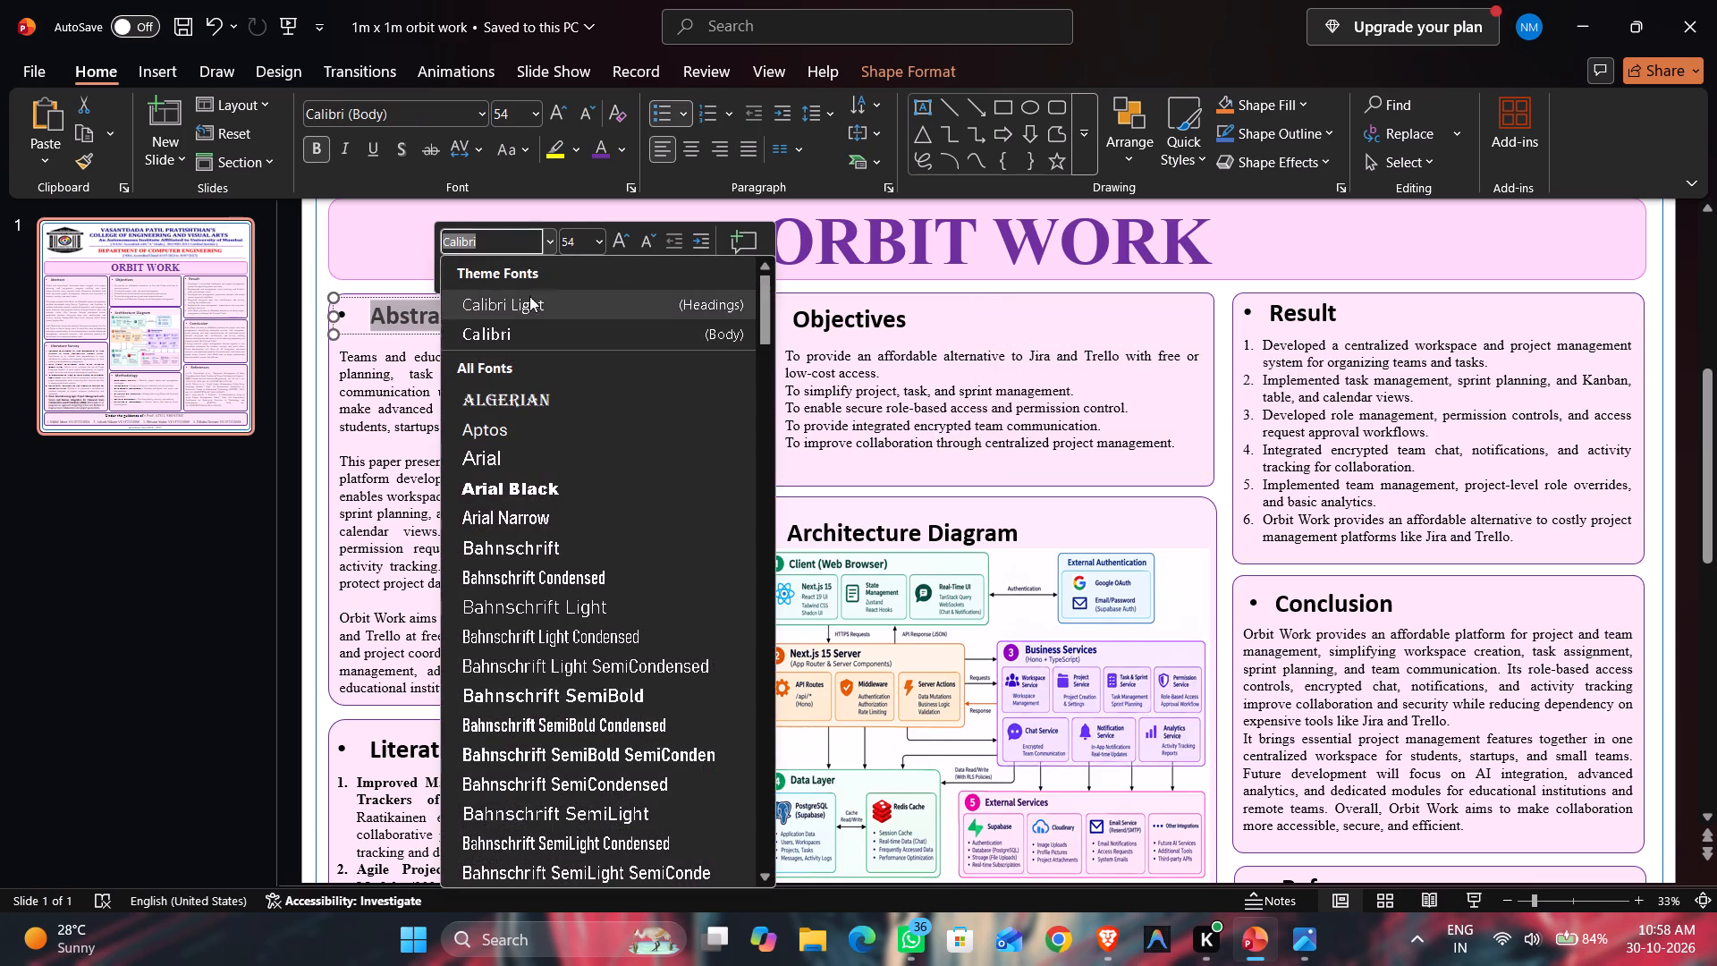
text(ti)
key(Return)
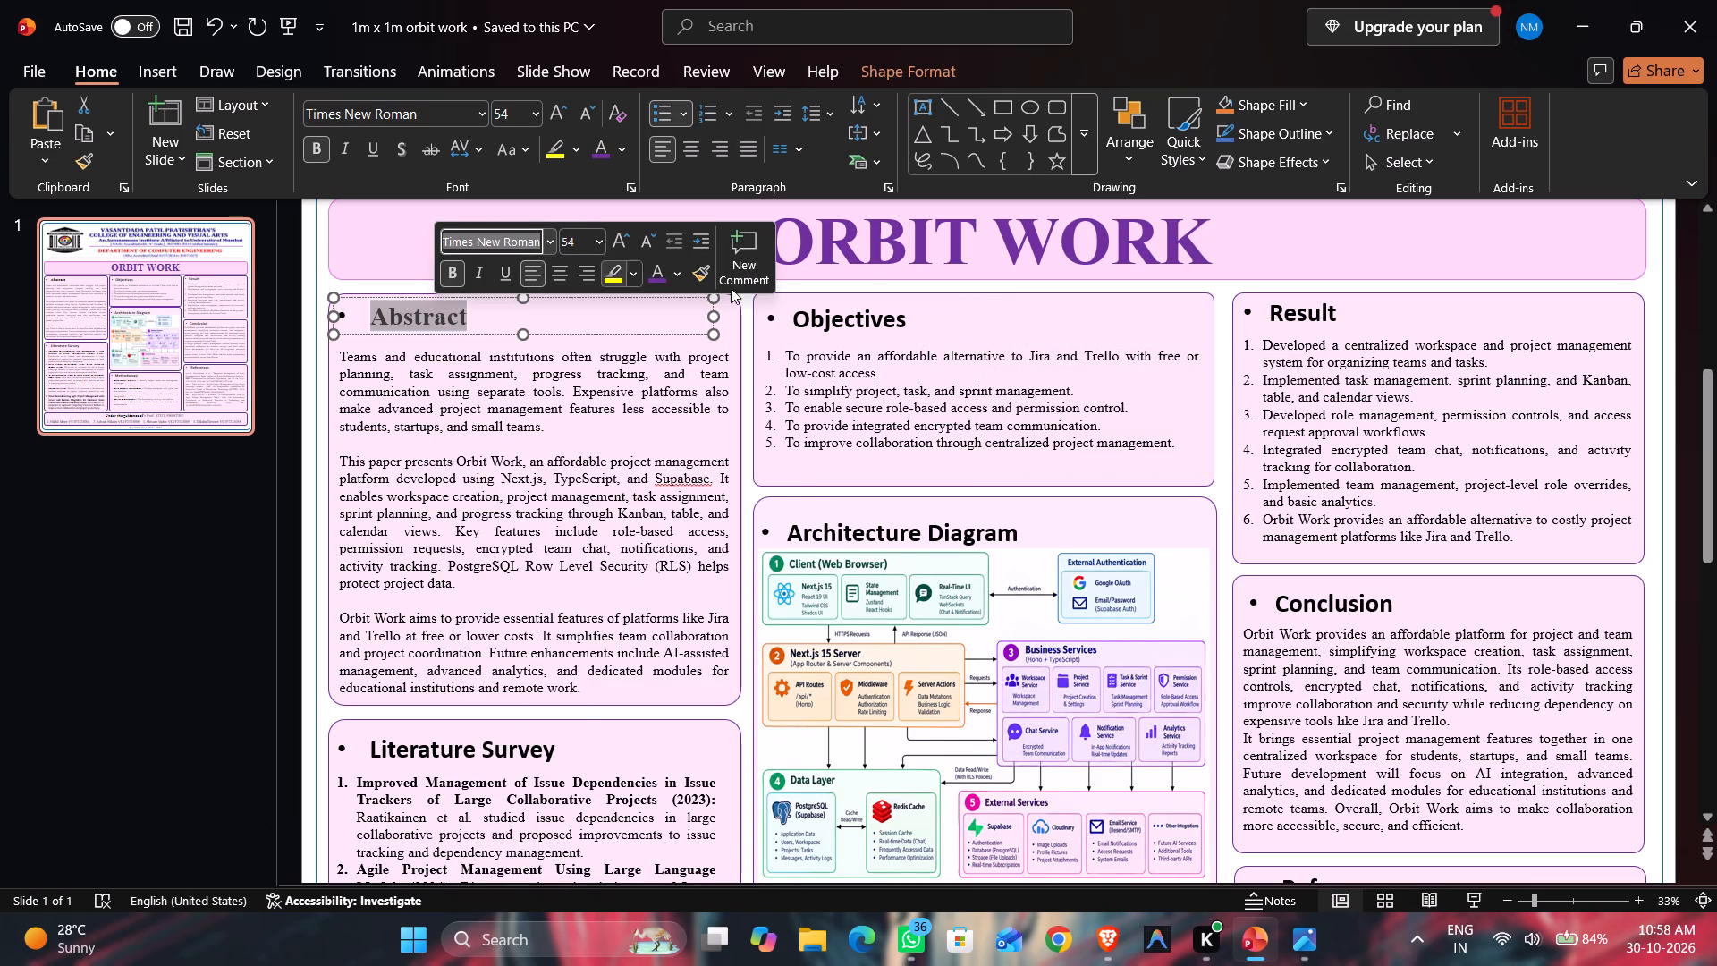
double_click(850, 327)
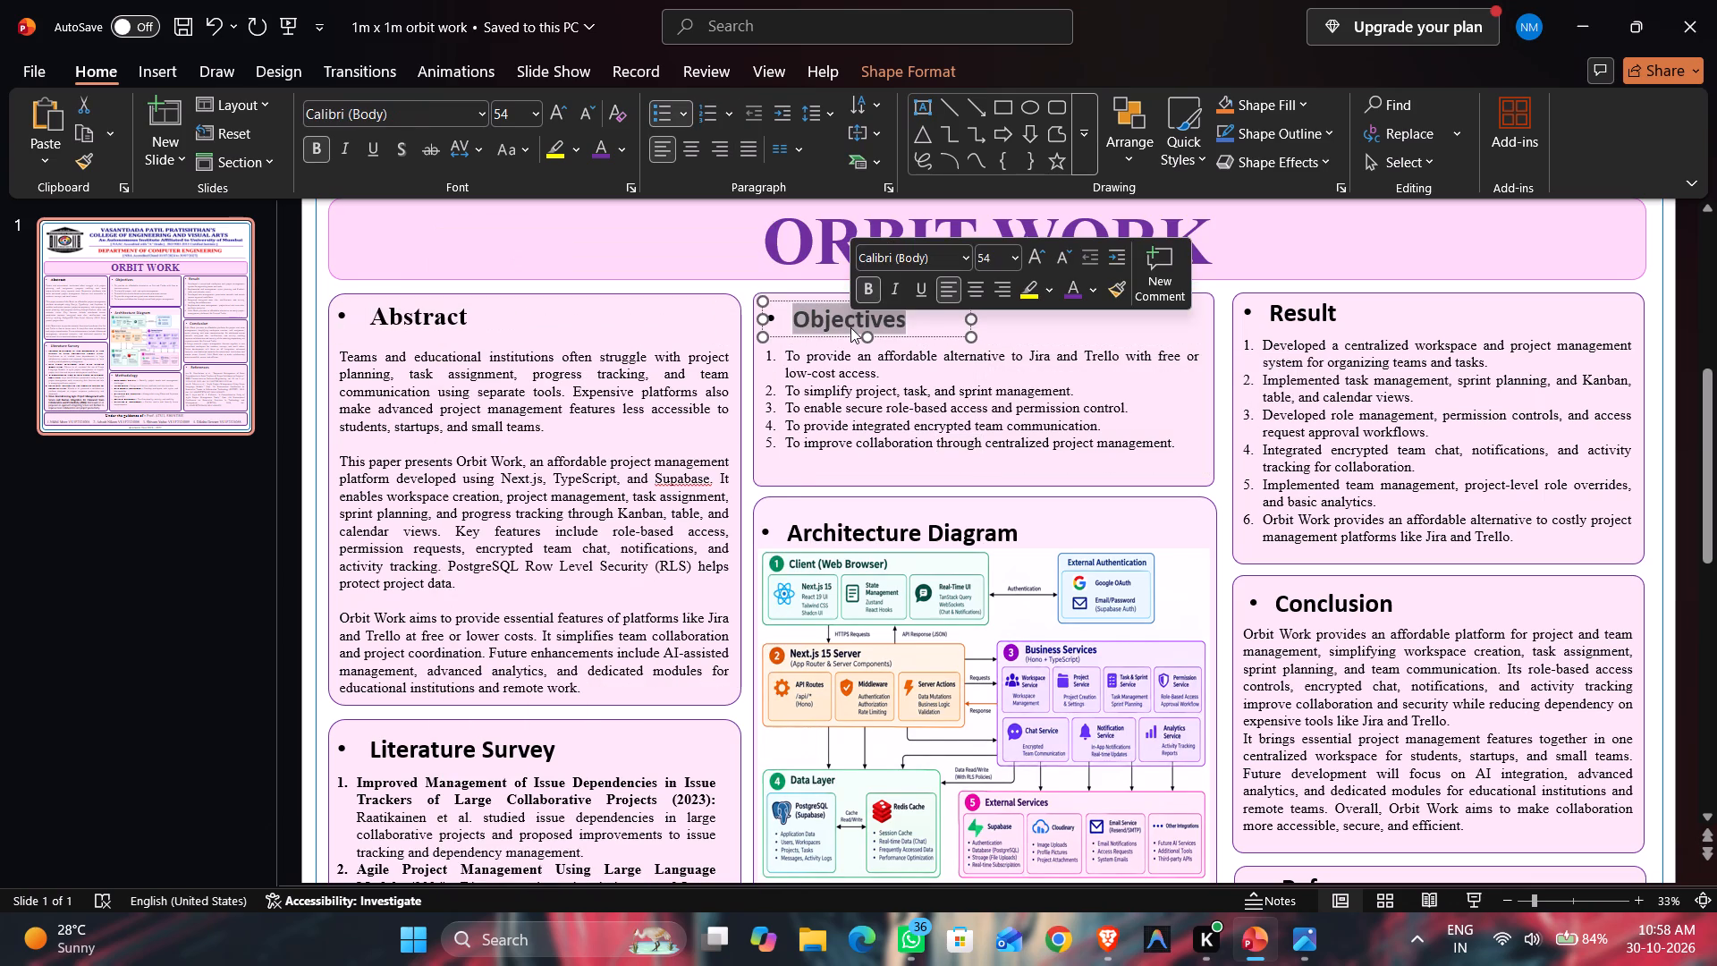
click(972, 255)
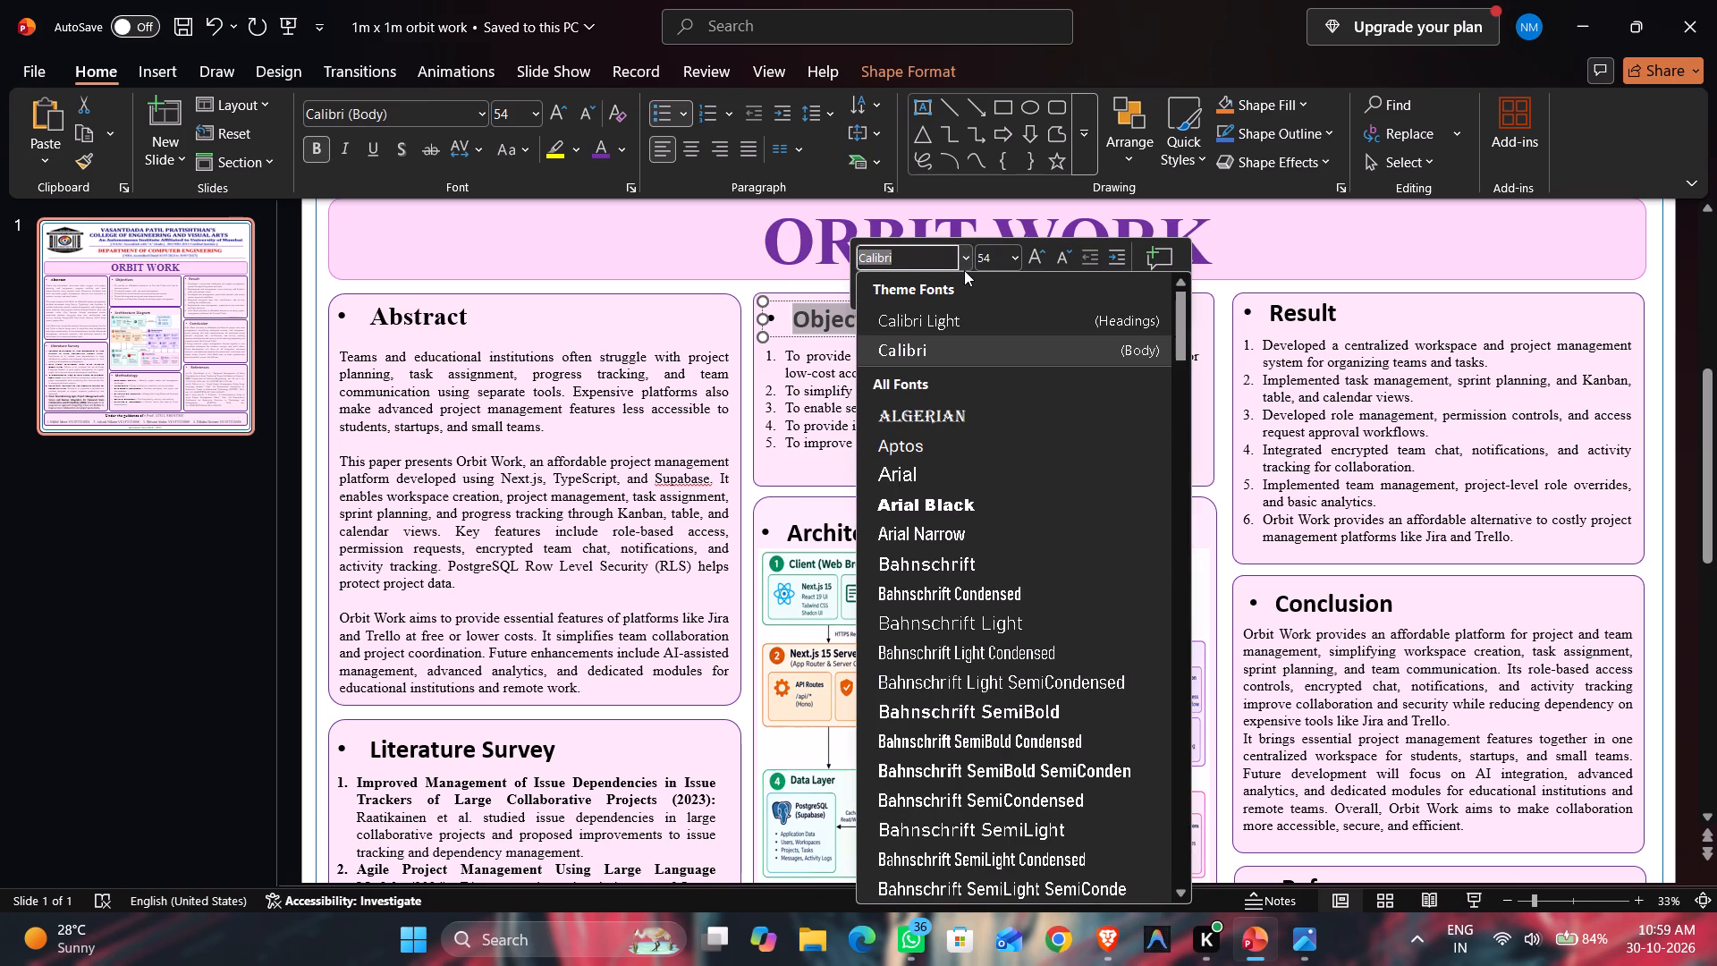
text(ti)
key(Return)
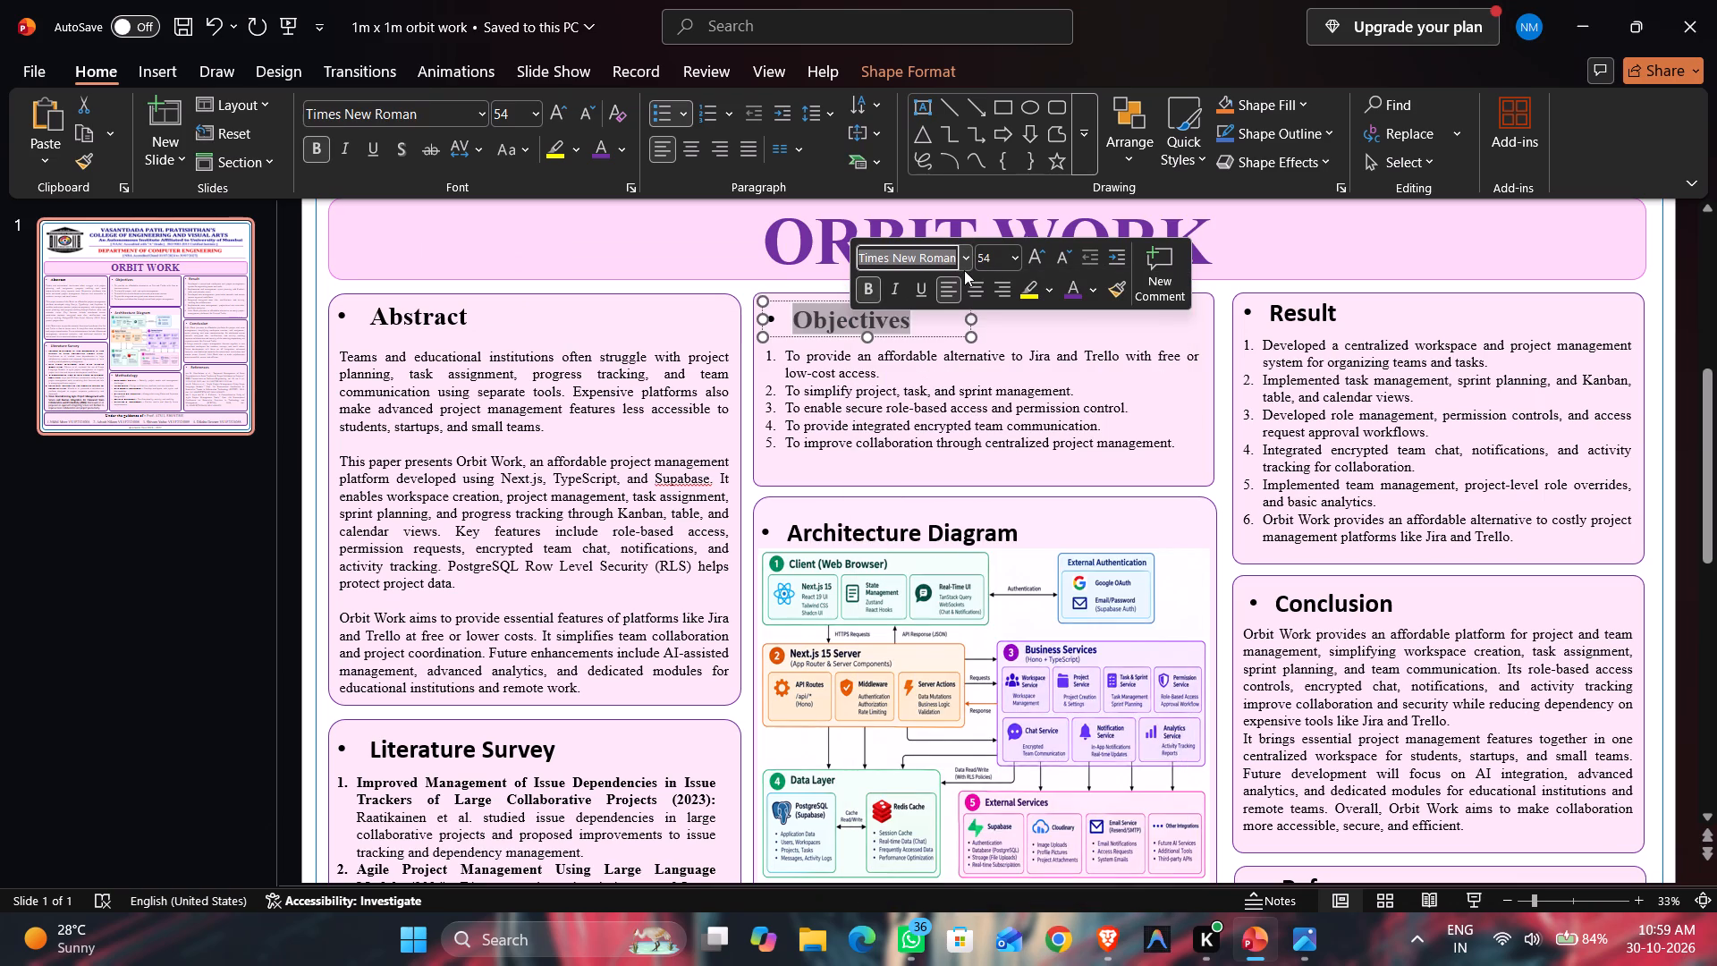
double_click(1289, 306)
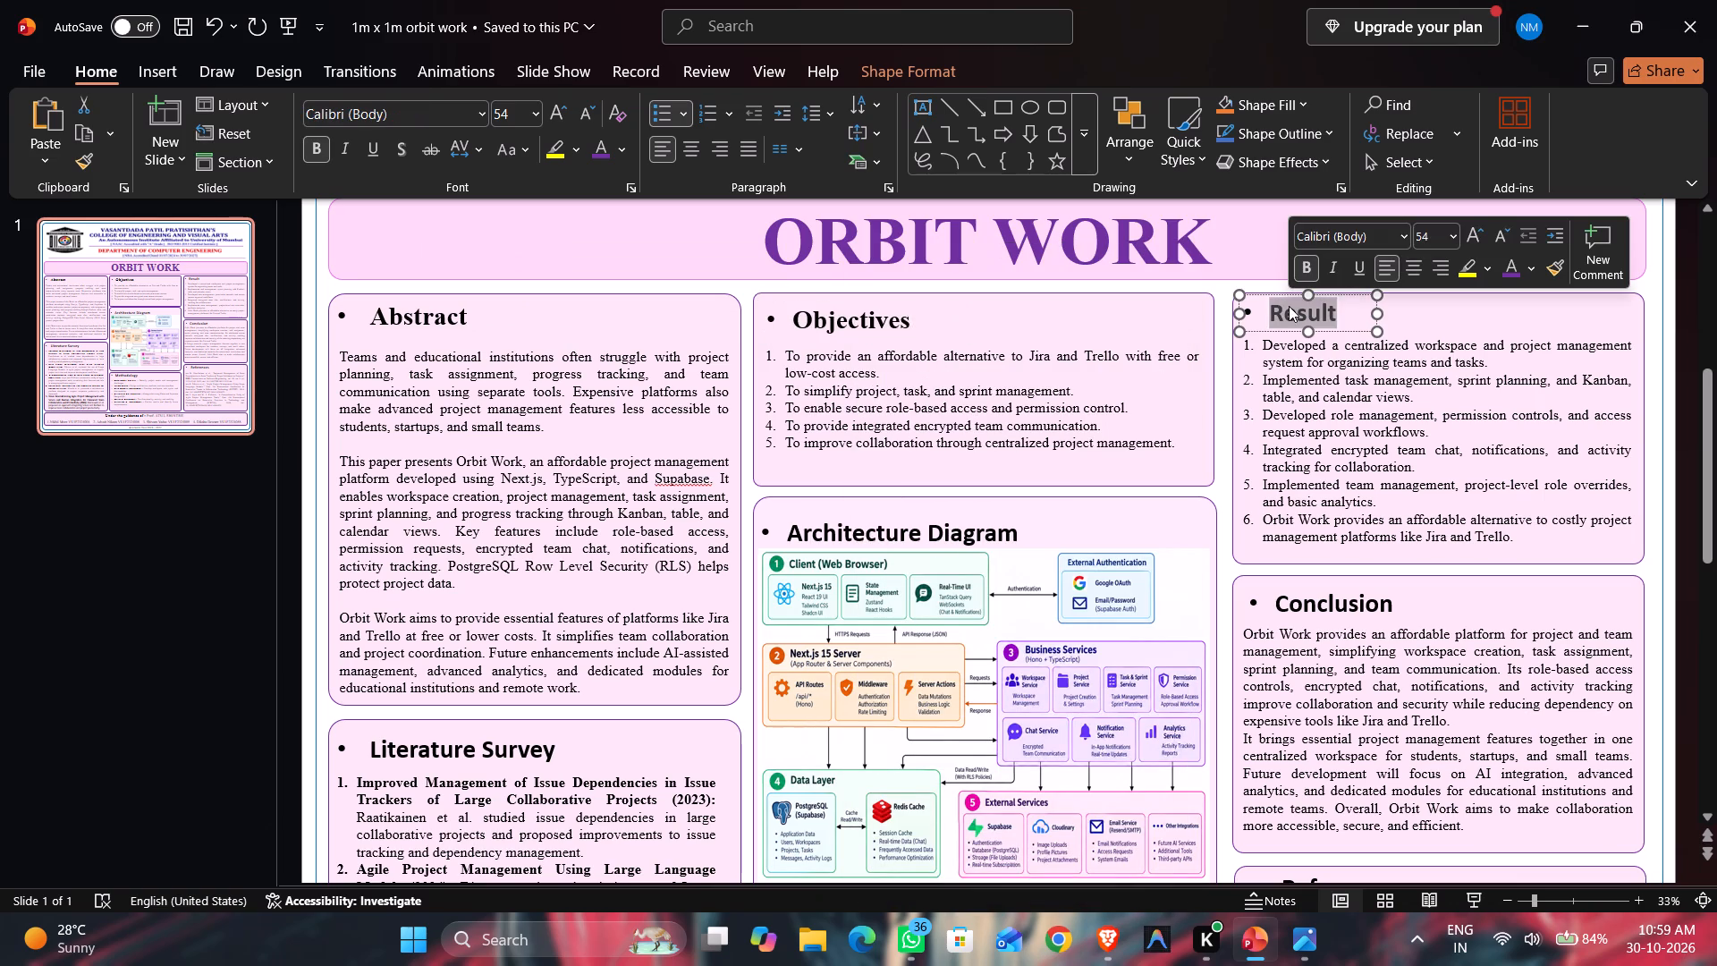
click(1400, 241)
text(ti)
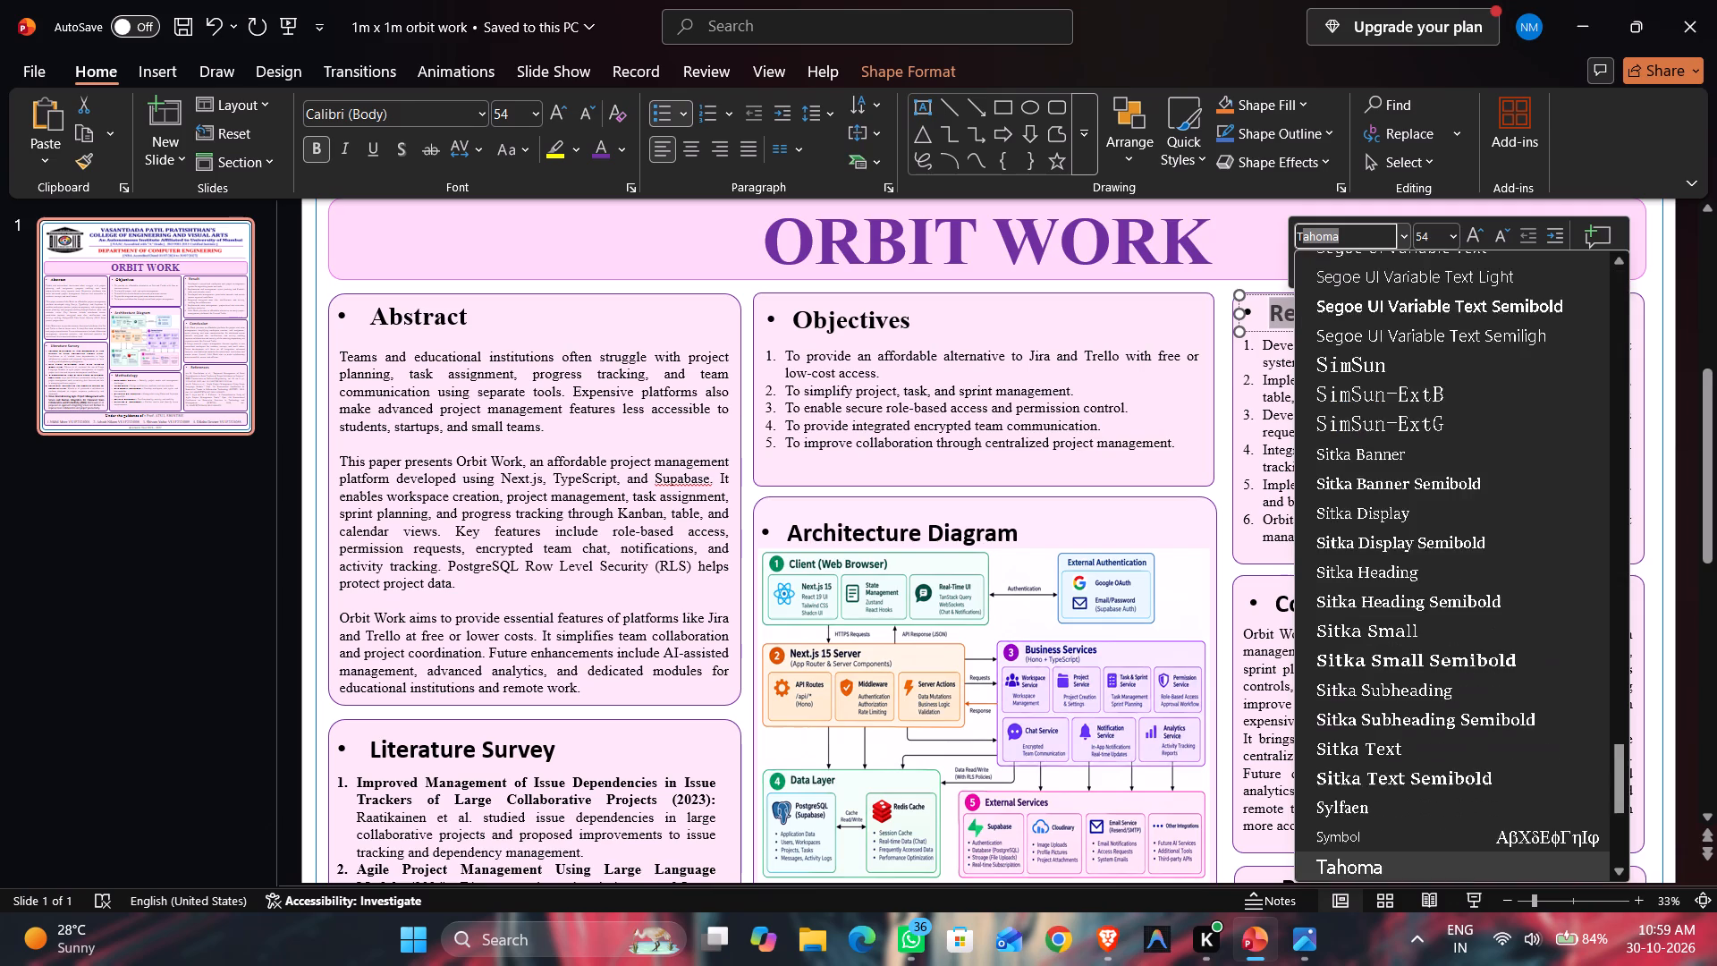
key(Return)
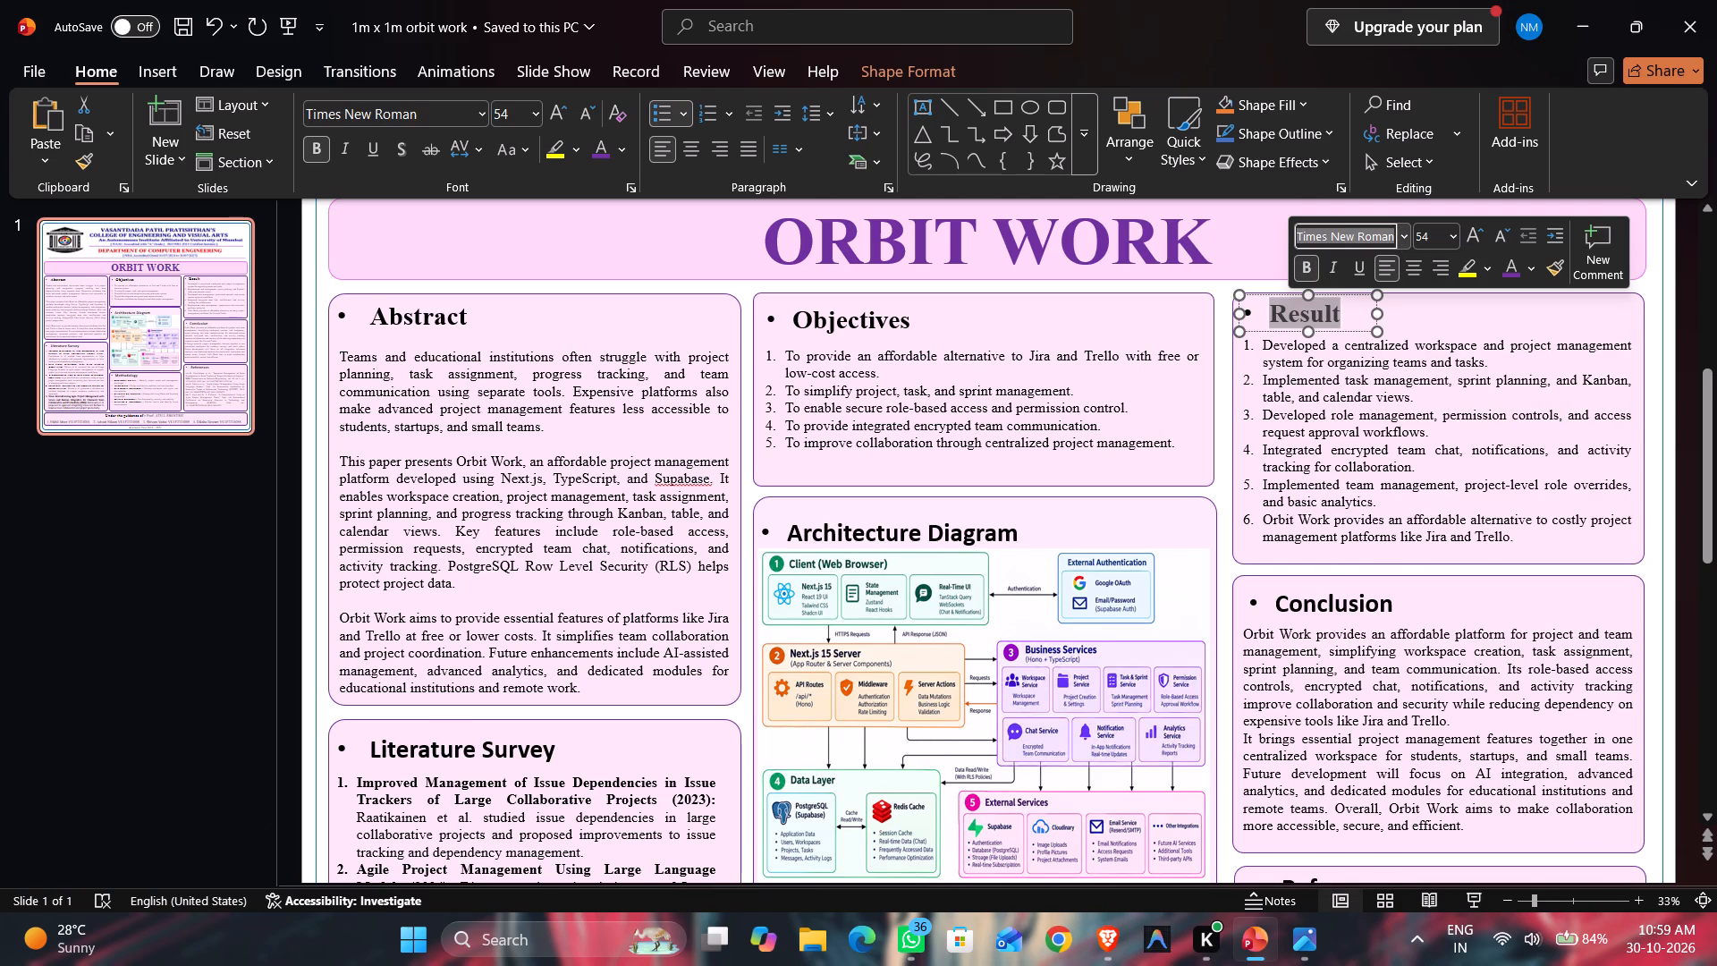
Change the font of the full Architecture Diagram heading to Times New Roman.
scroll(1237, 537, down, 1)
double_click(994, 486)
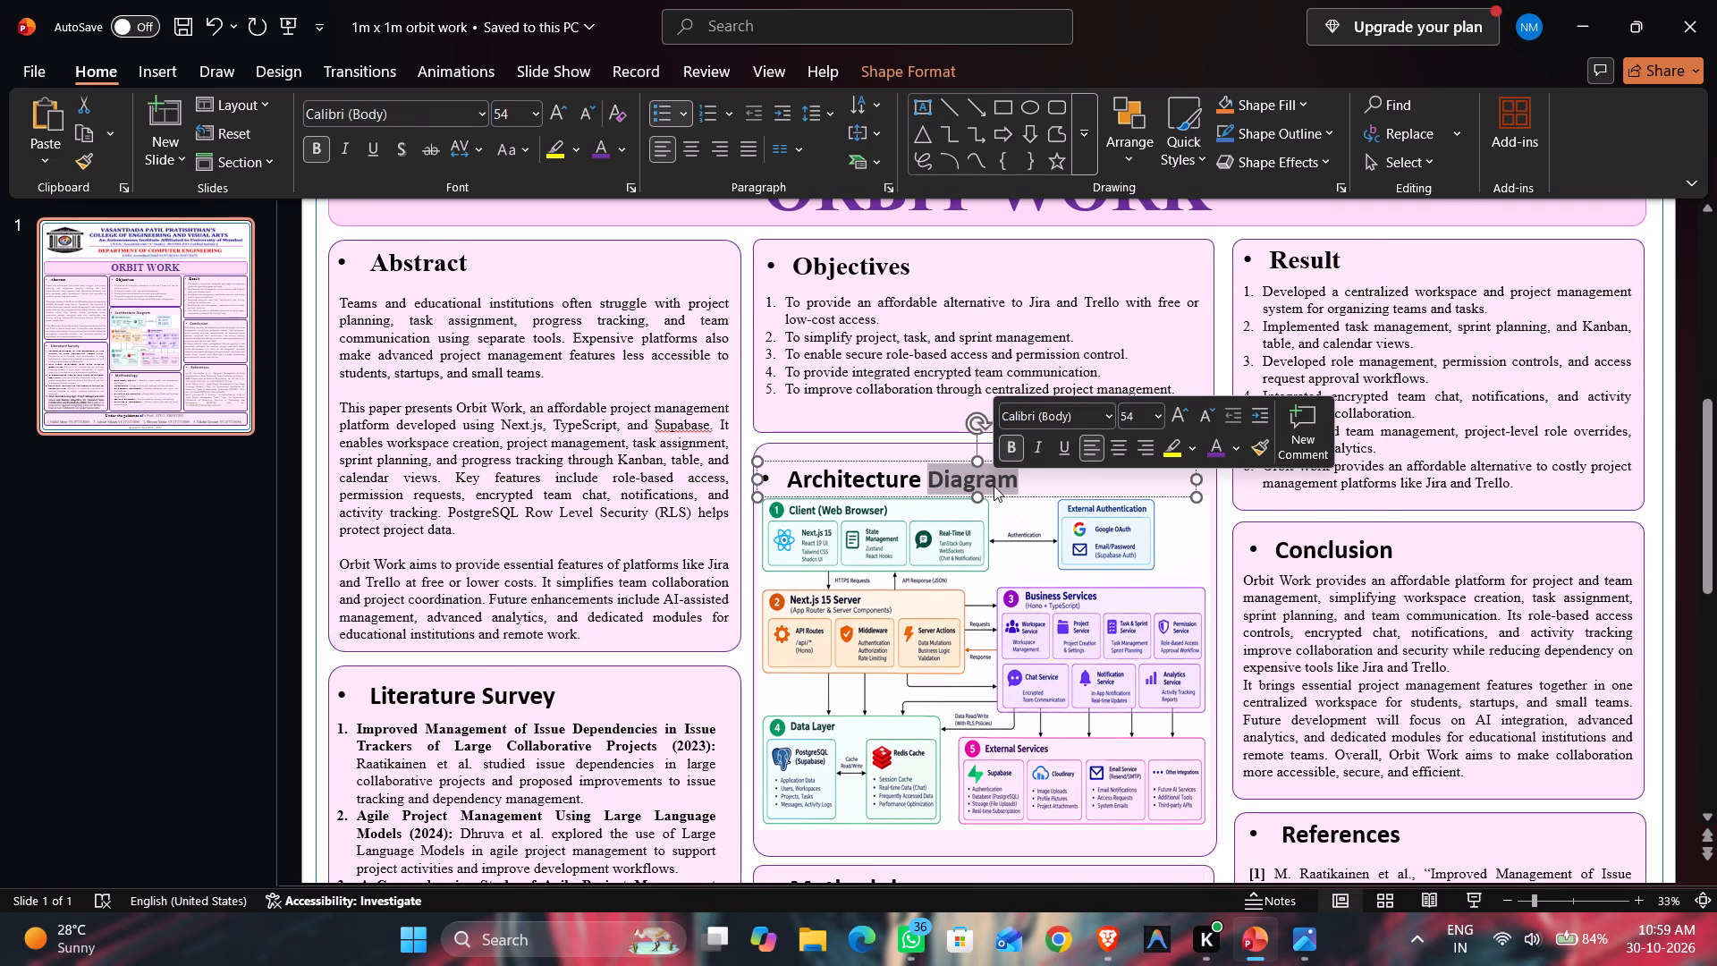
double_click(858, 476)
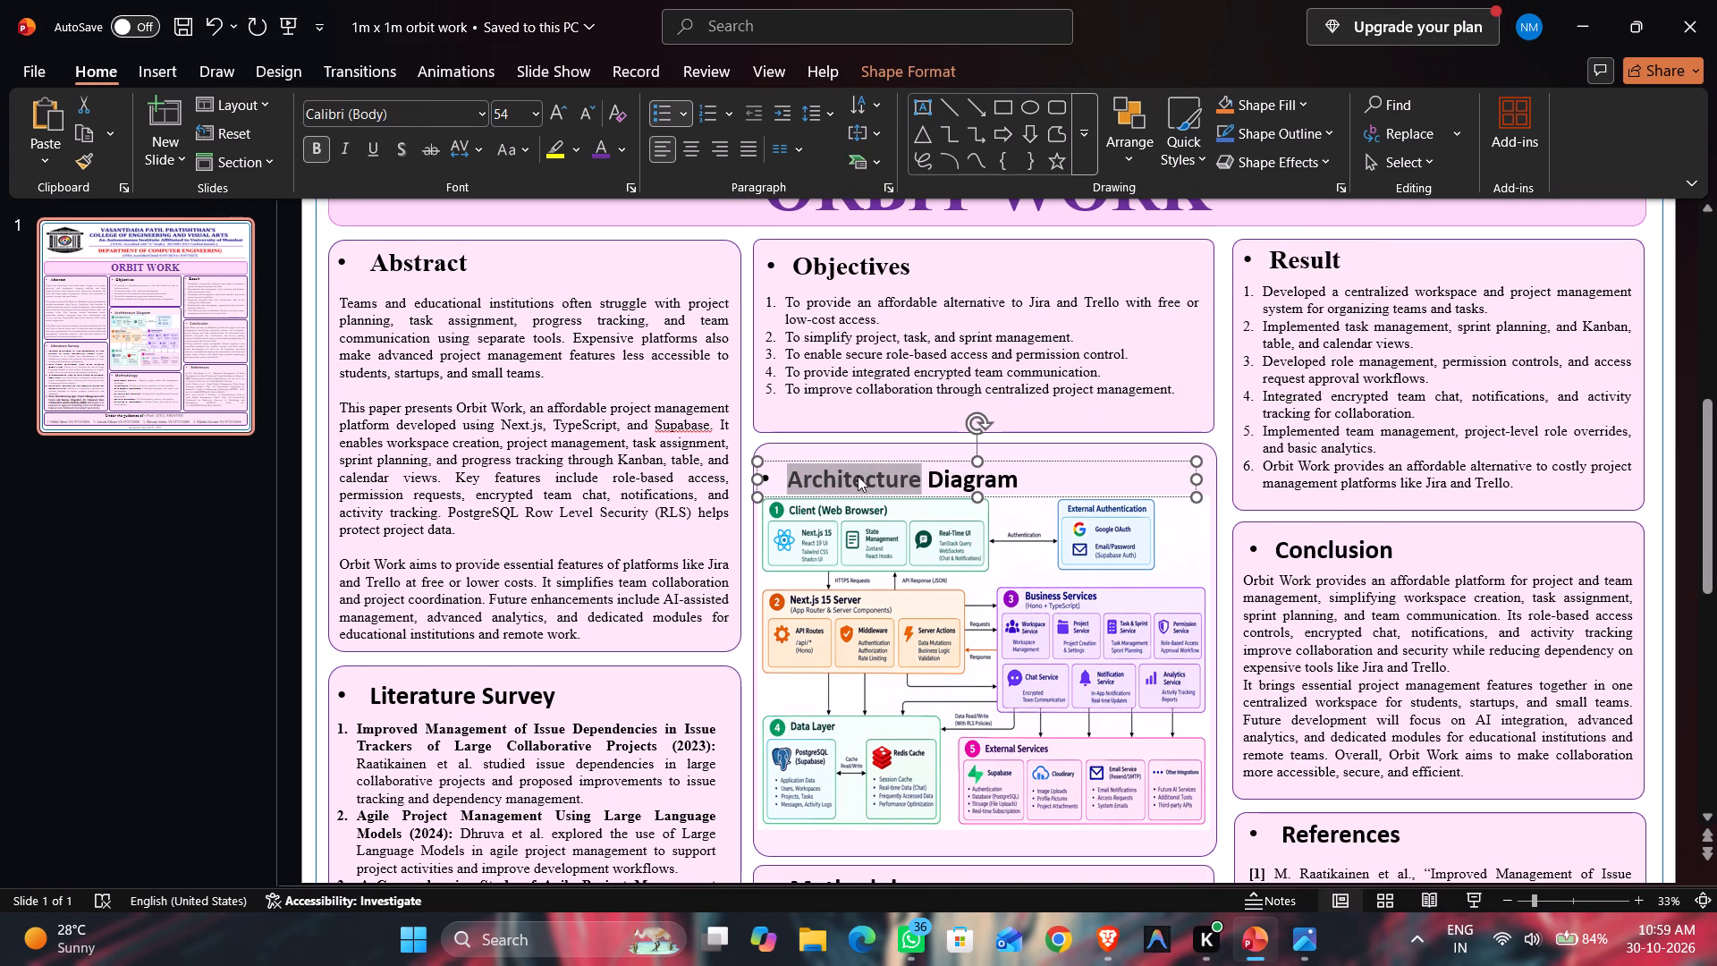
key(ctrl+a)
click(479, 115)
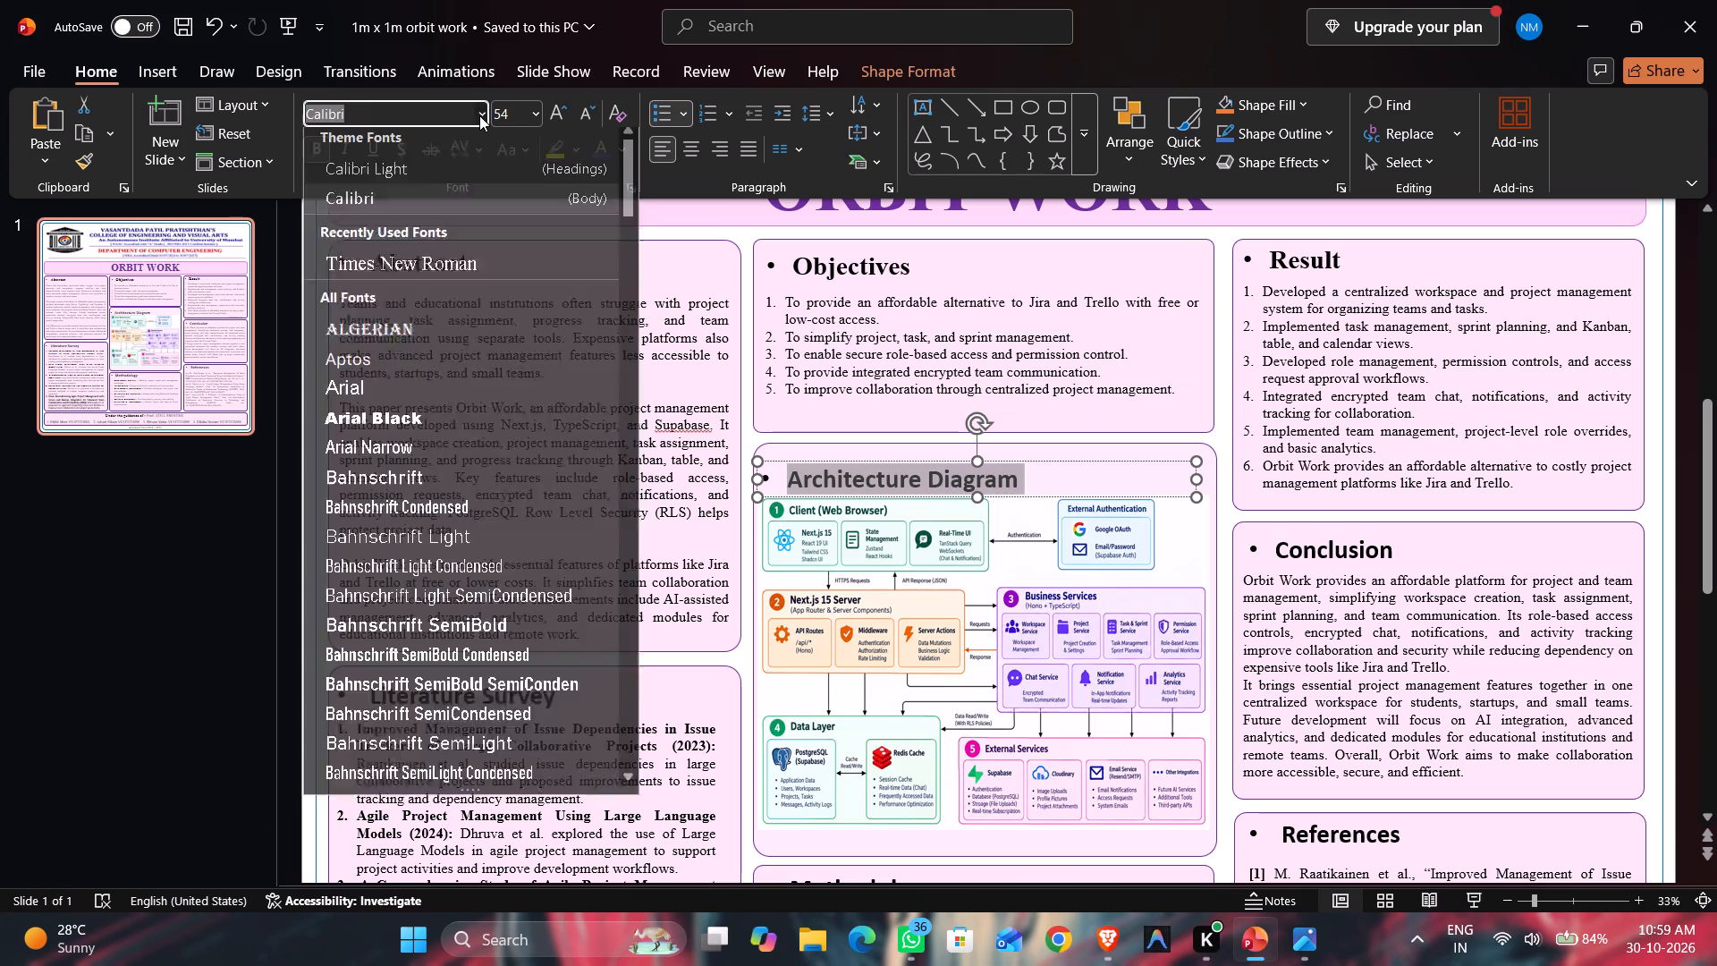
text(tim)
key(Return)
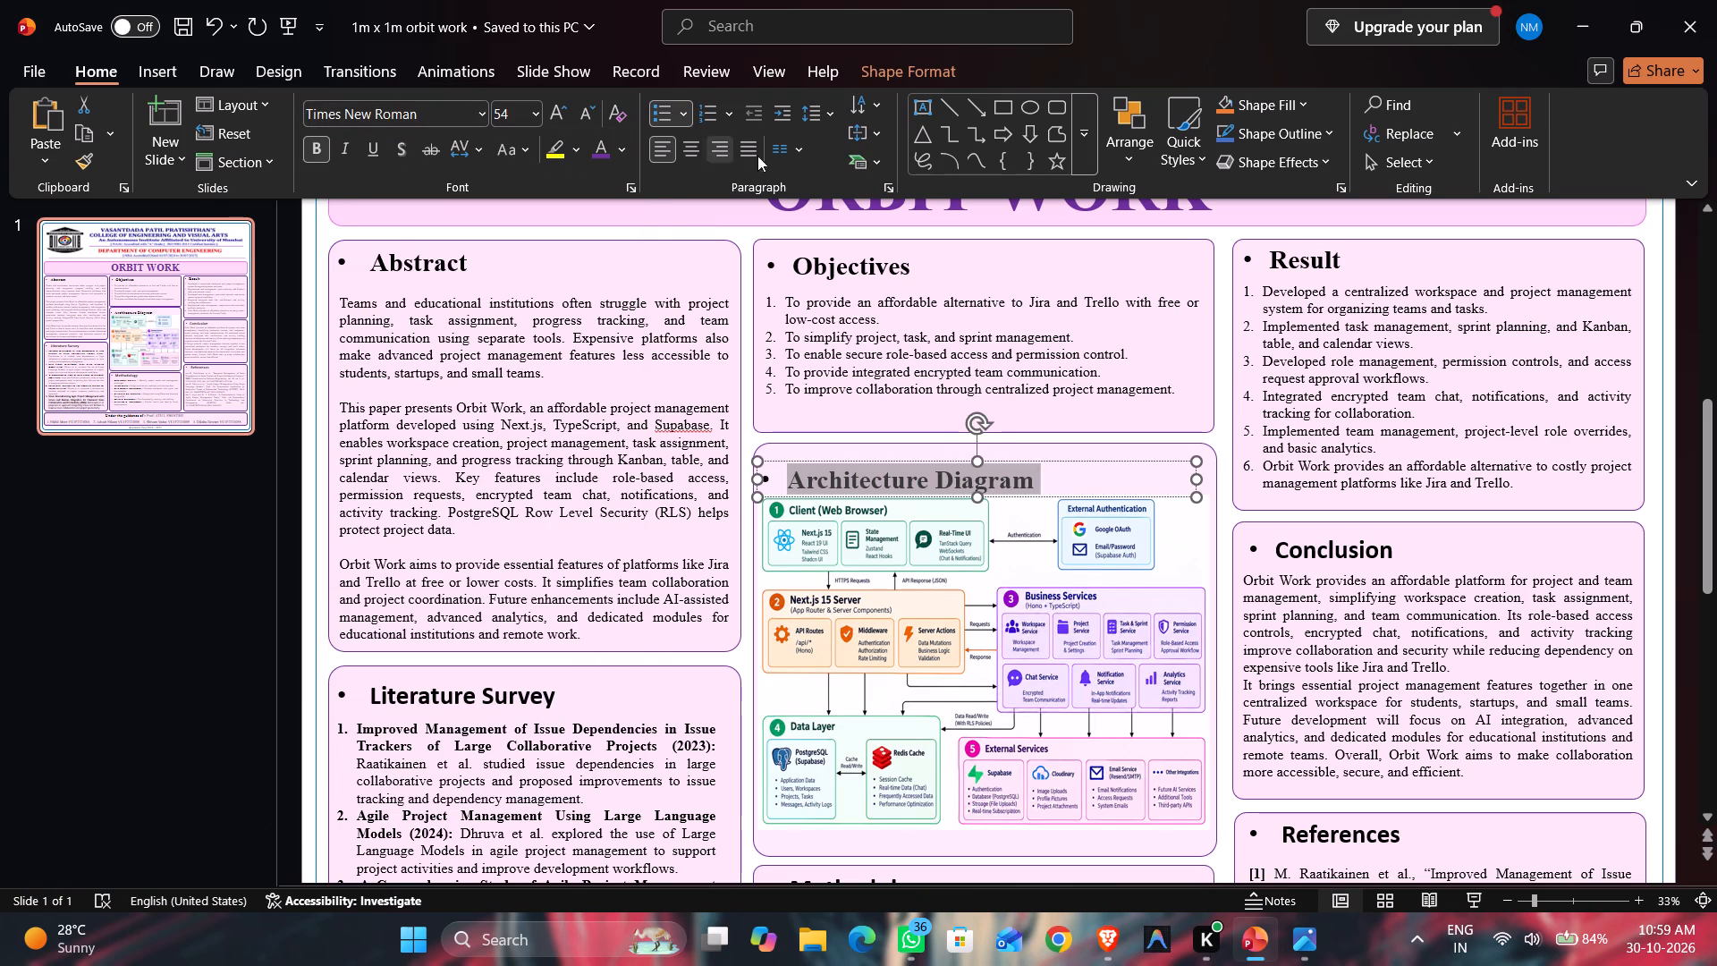
Set the Conclusion heading to Times New Roman and widen its text box so the word fits on one line.
double_click(1326, 548)
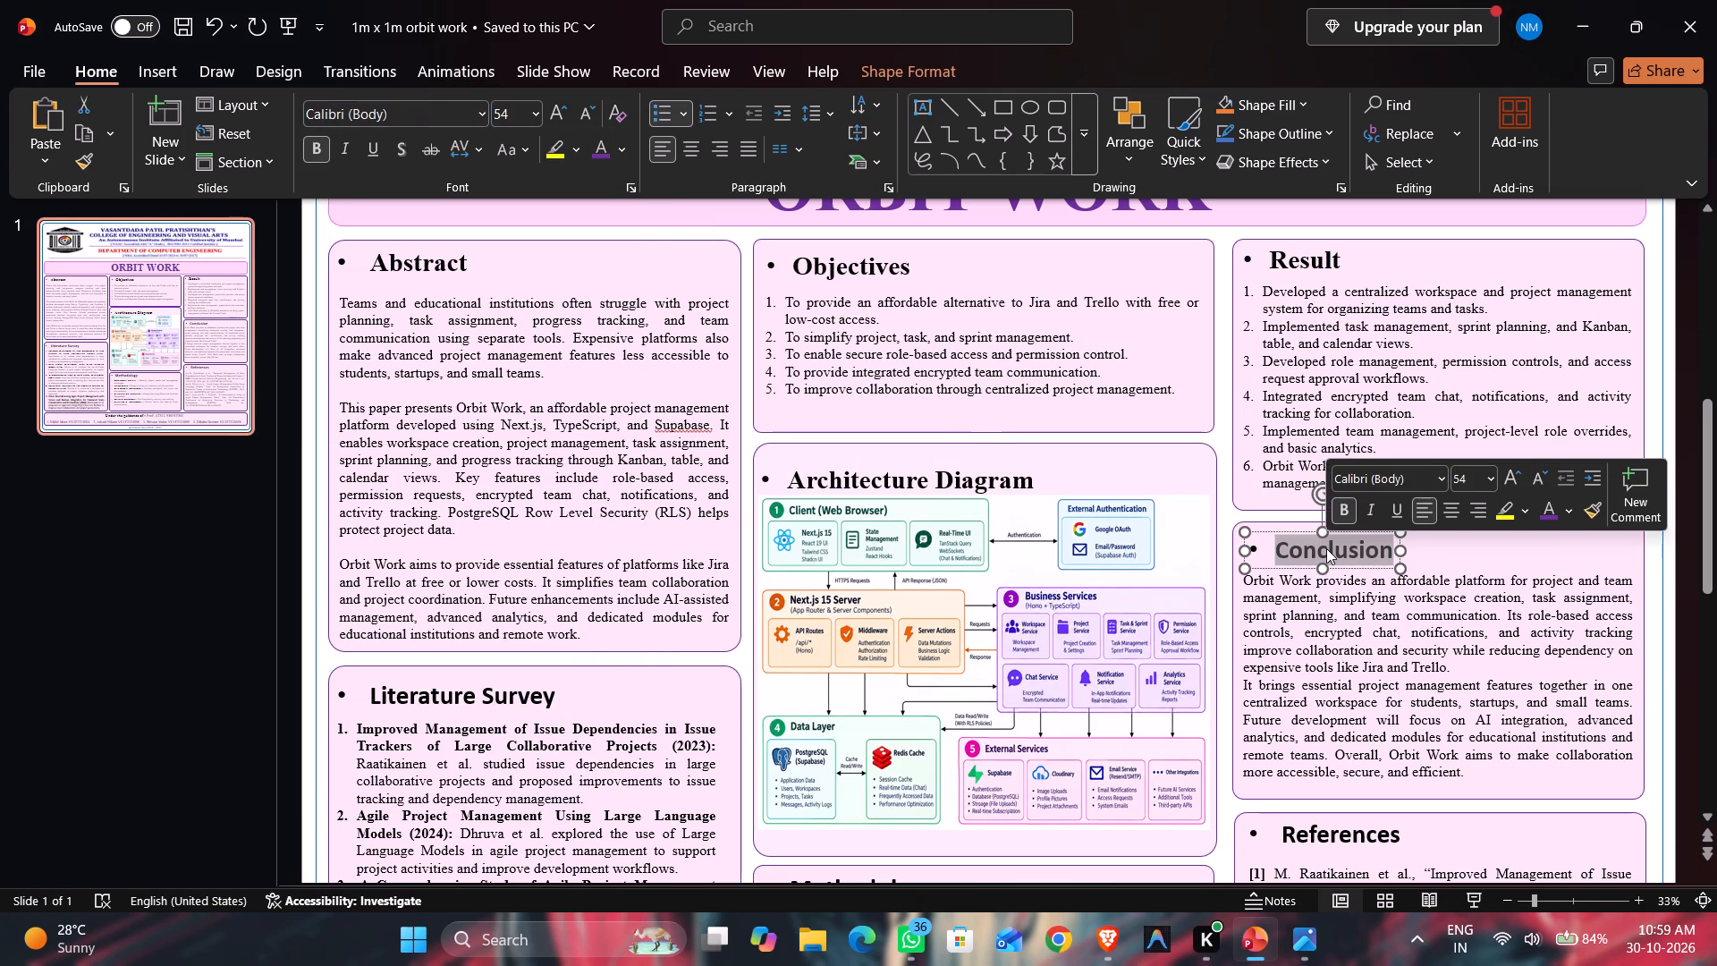
click(1435, 483)
key(t)
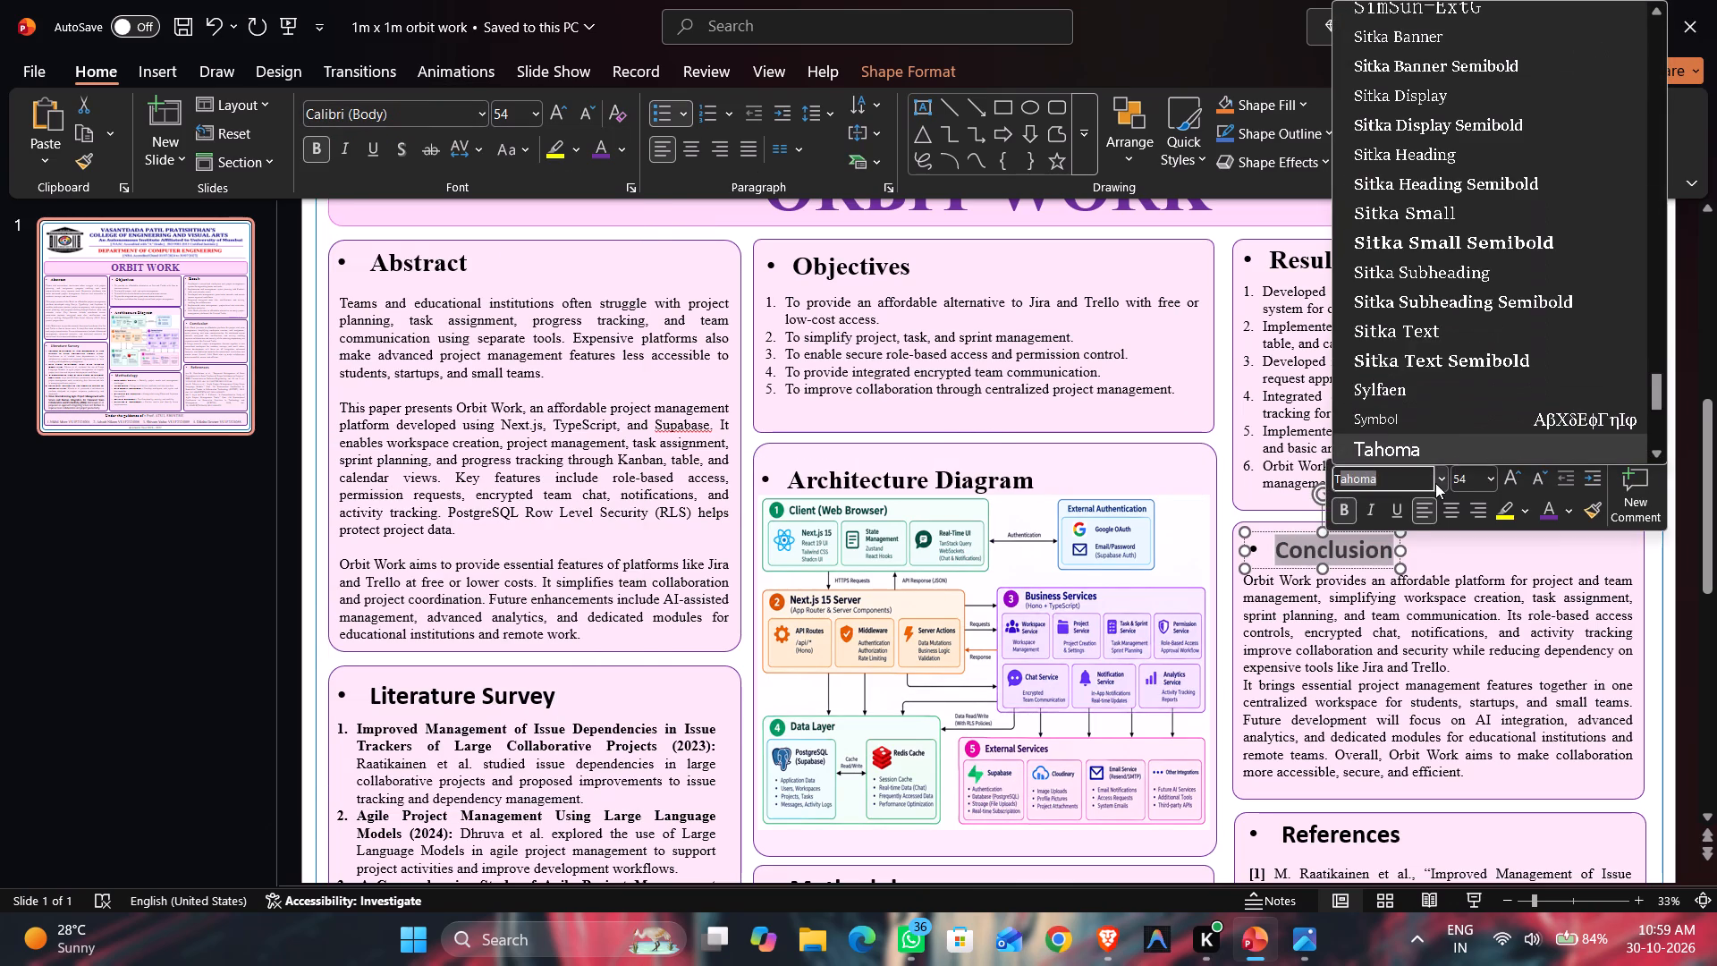
text(im)
key(Return)
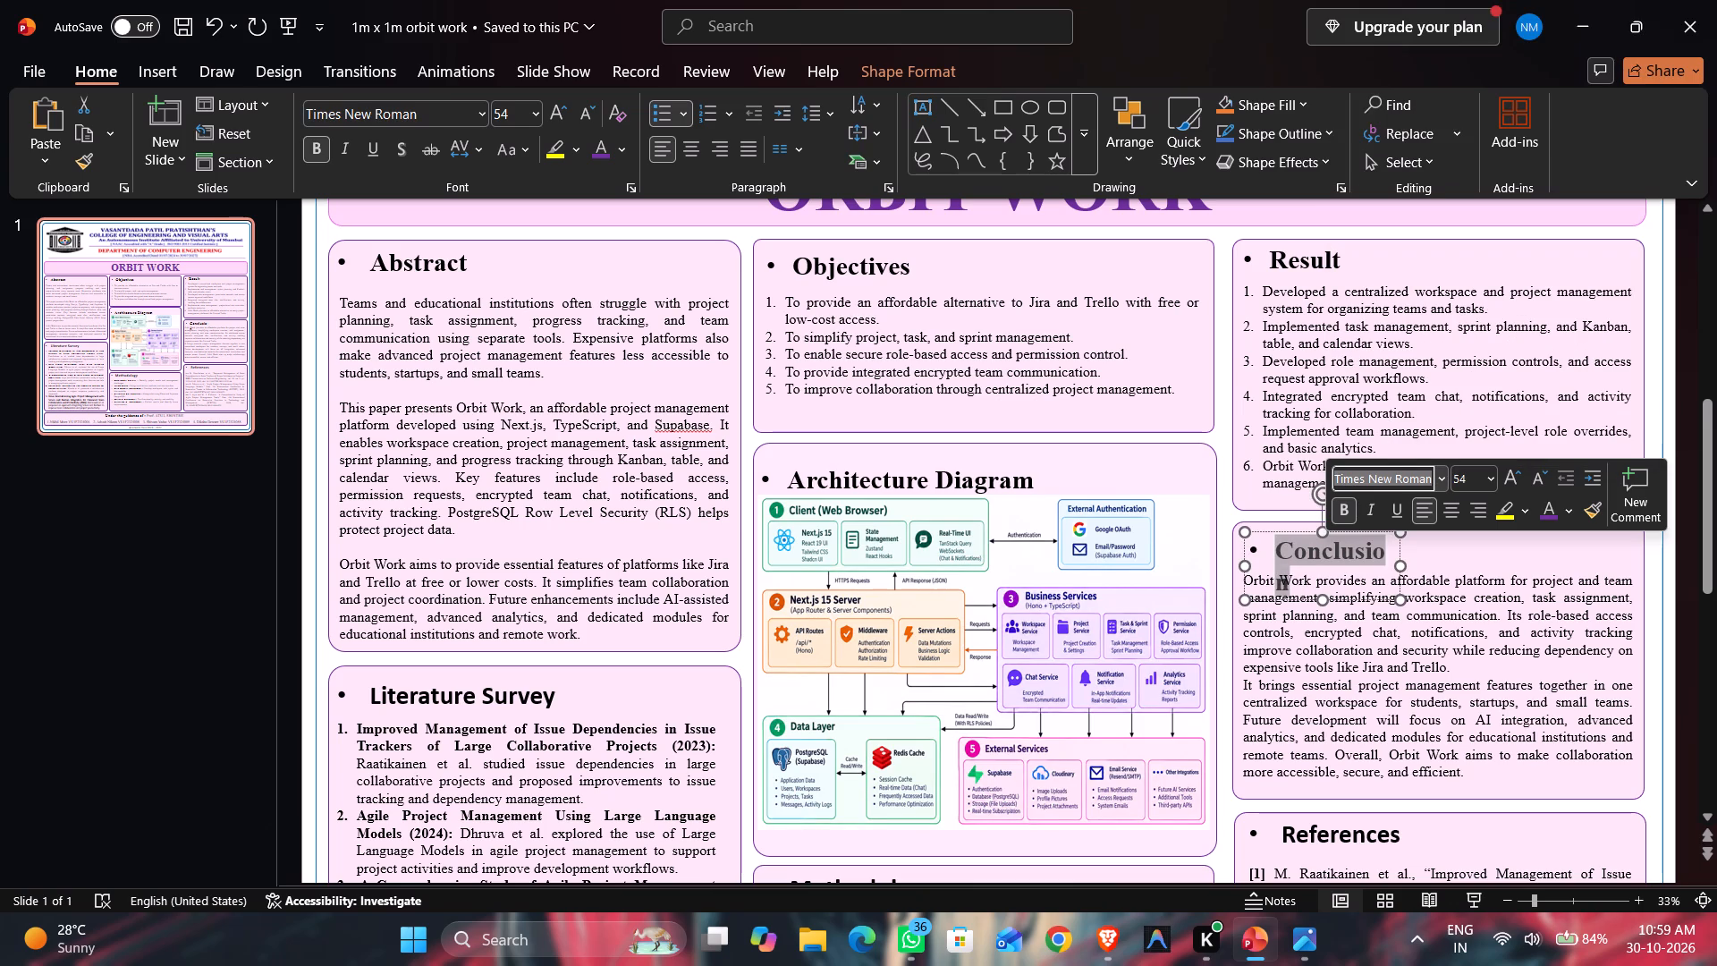
drag(1403, 572, 1426, 569)
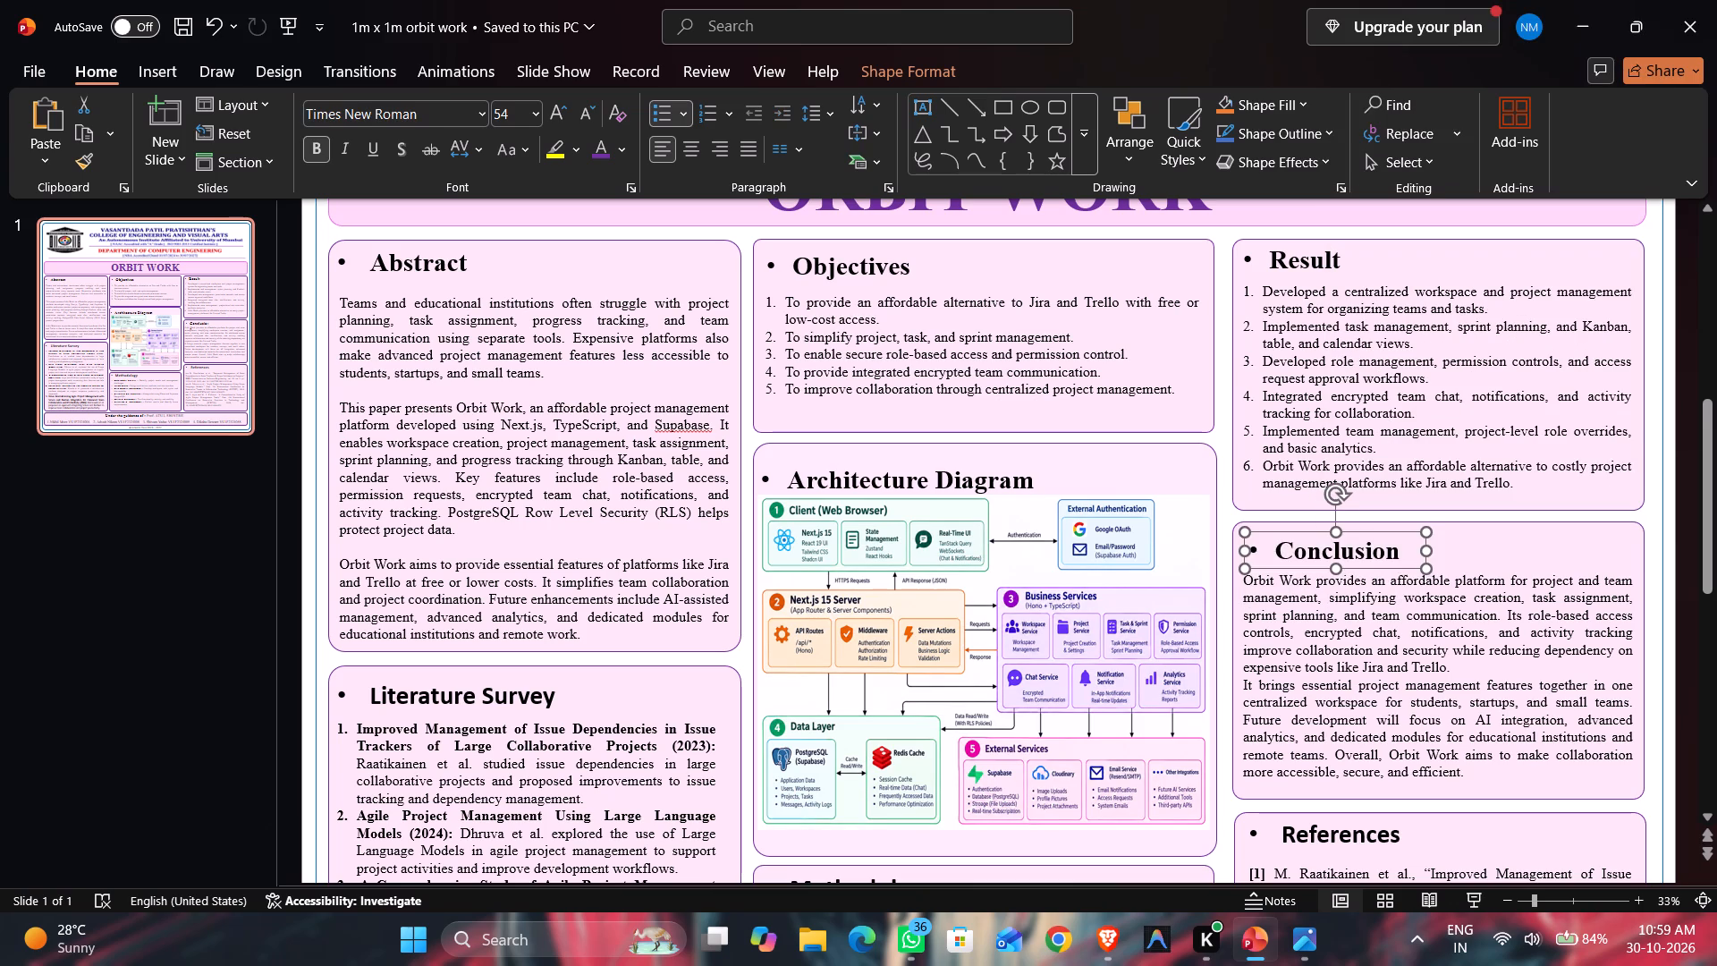
Change the font of the full Literature Survey heading to Times New Roman.
scroll(1290, 798, down, 1)
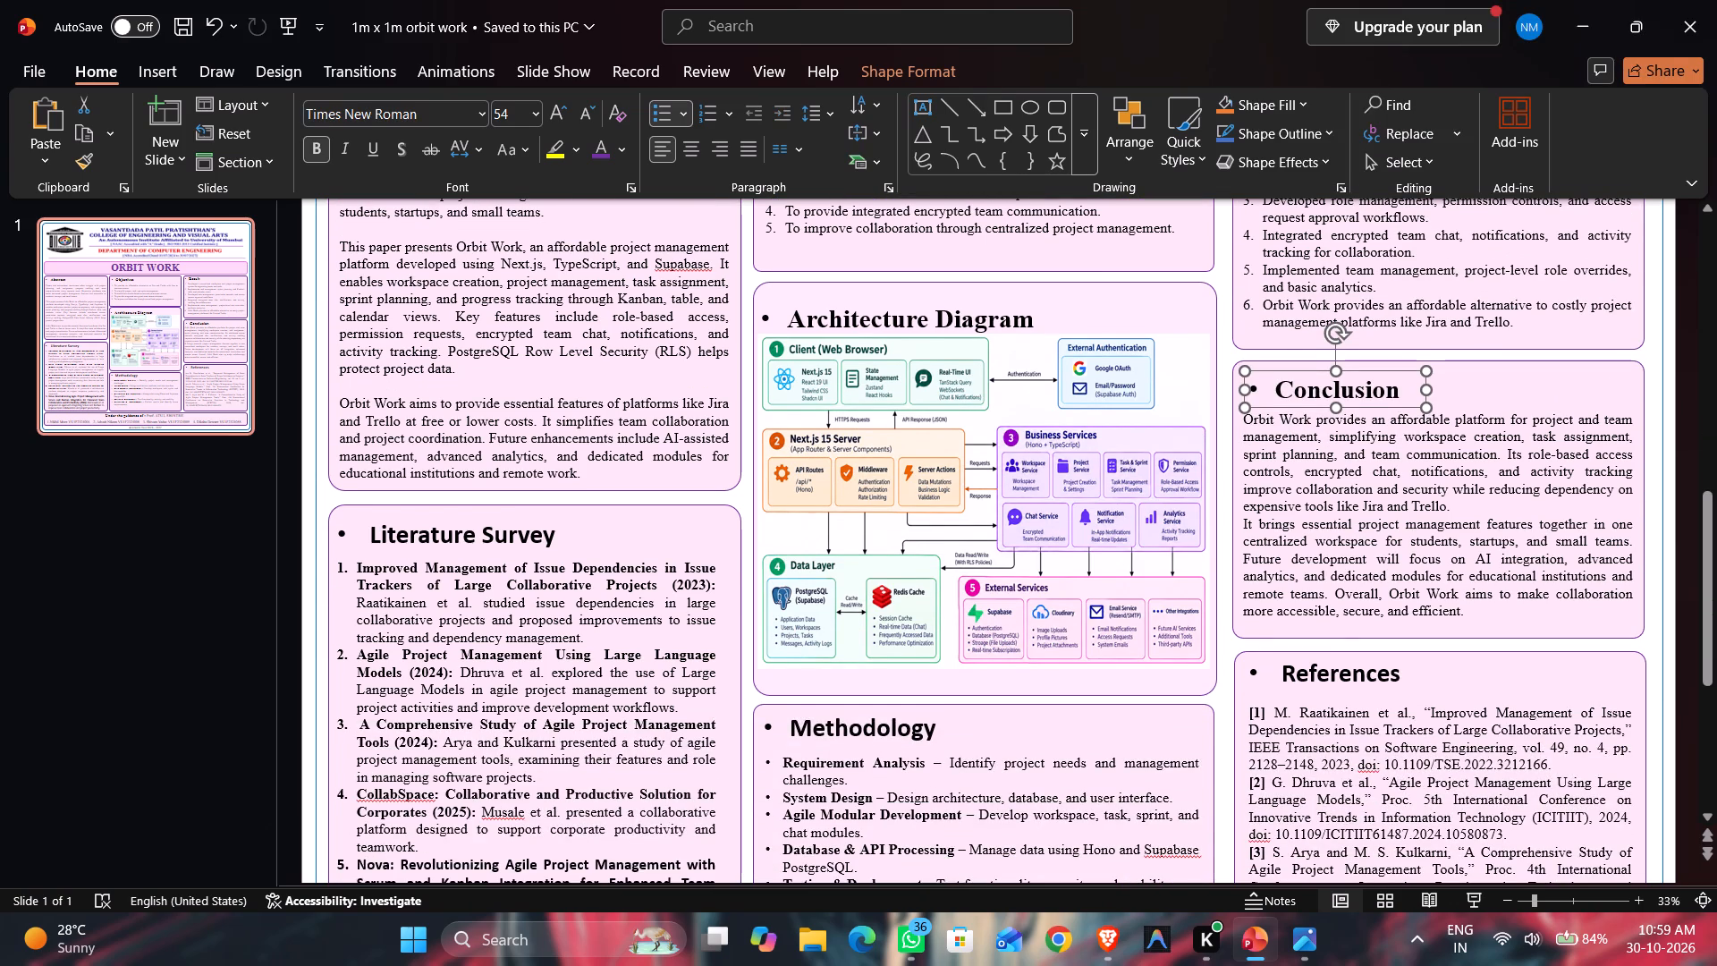
double_click(442, 546)
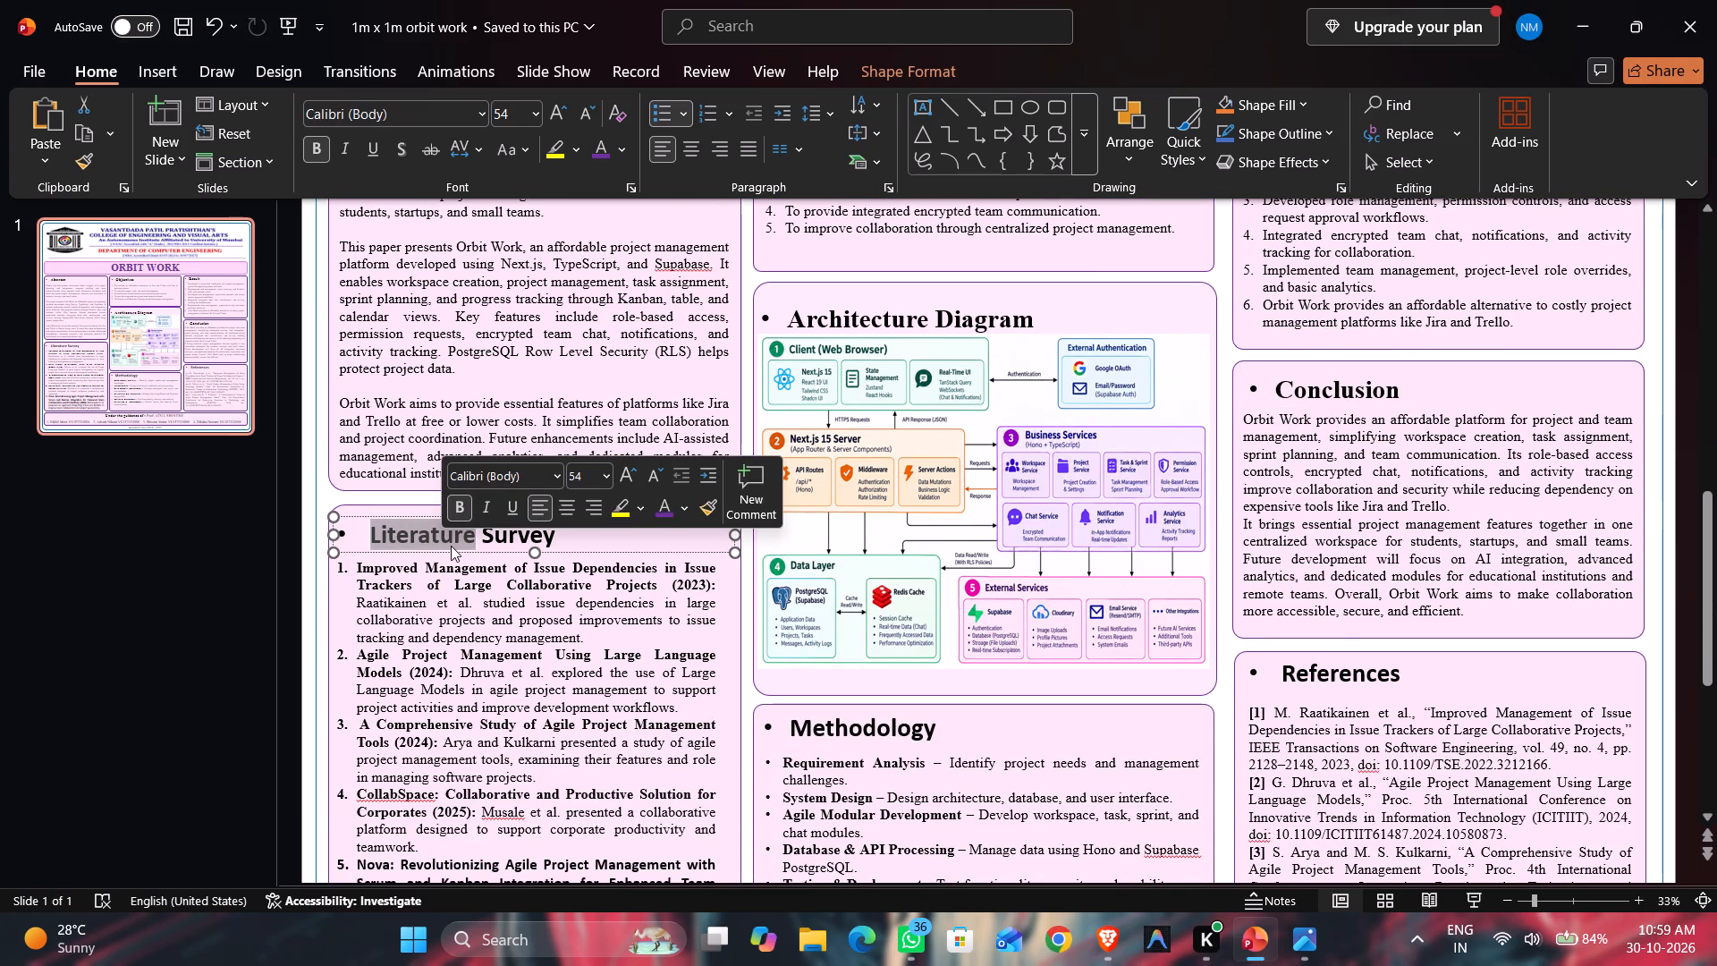
key(ctrl+a)
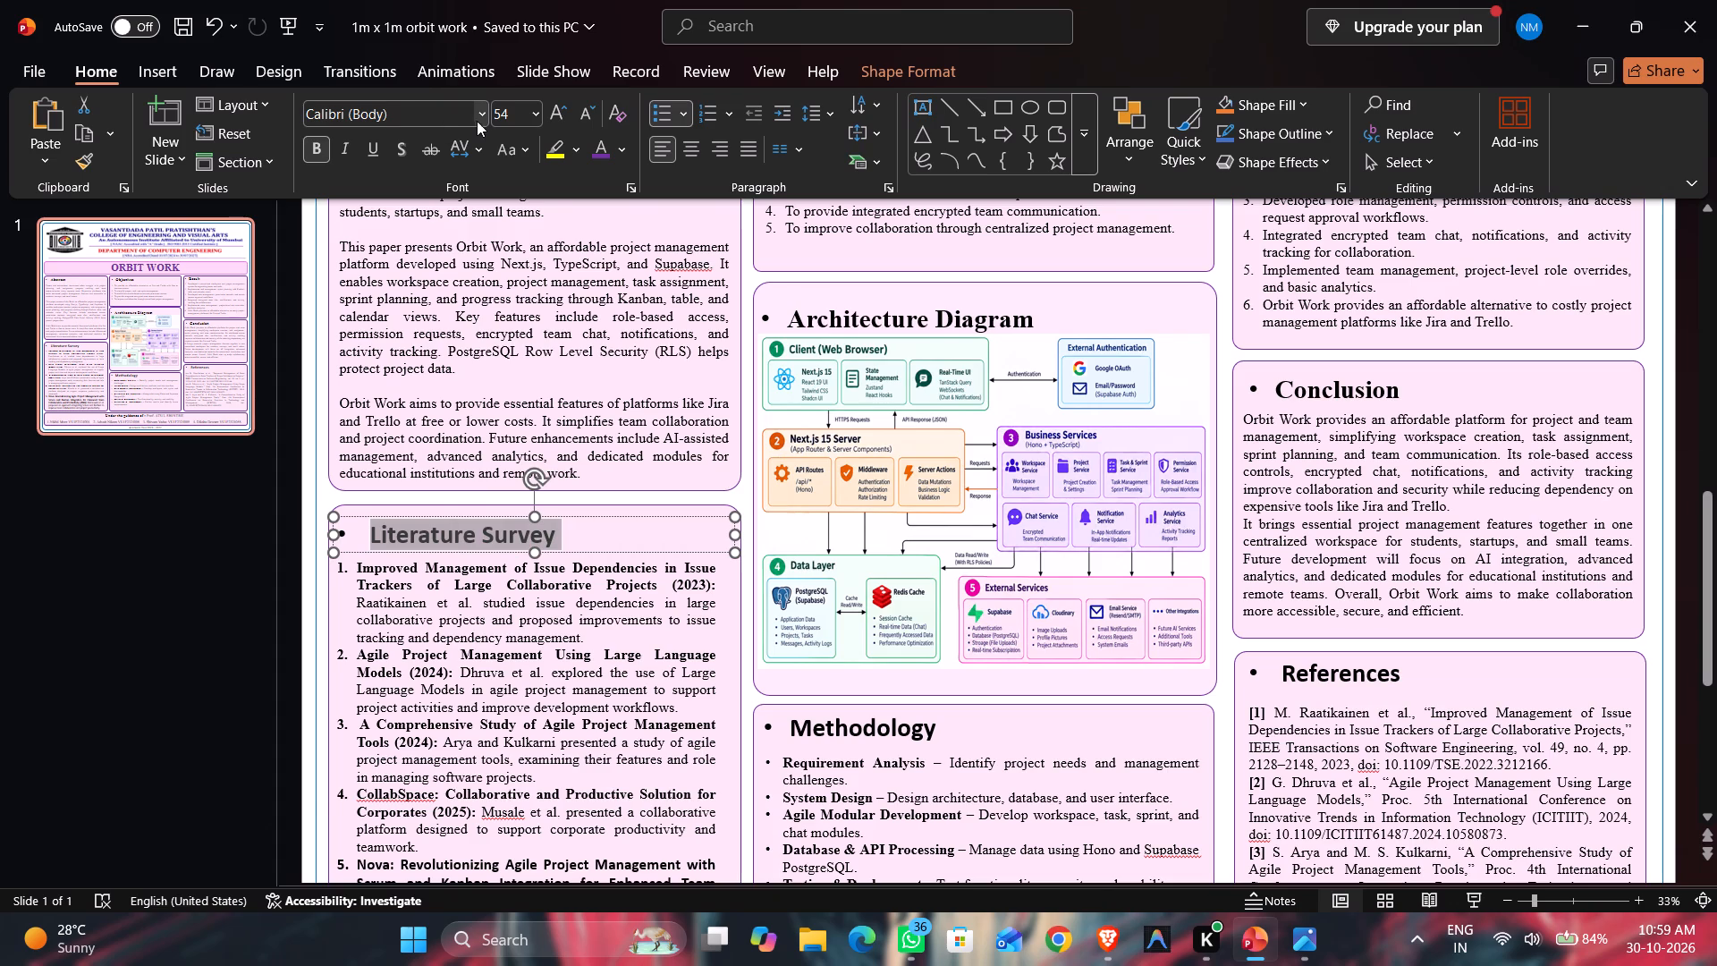
click(481, 121)
key(t)
key(Return)
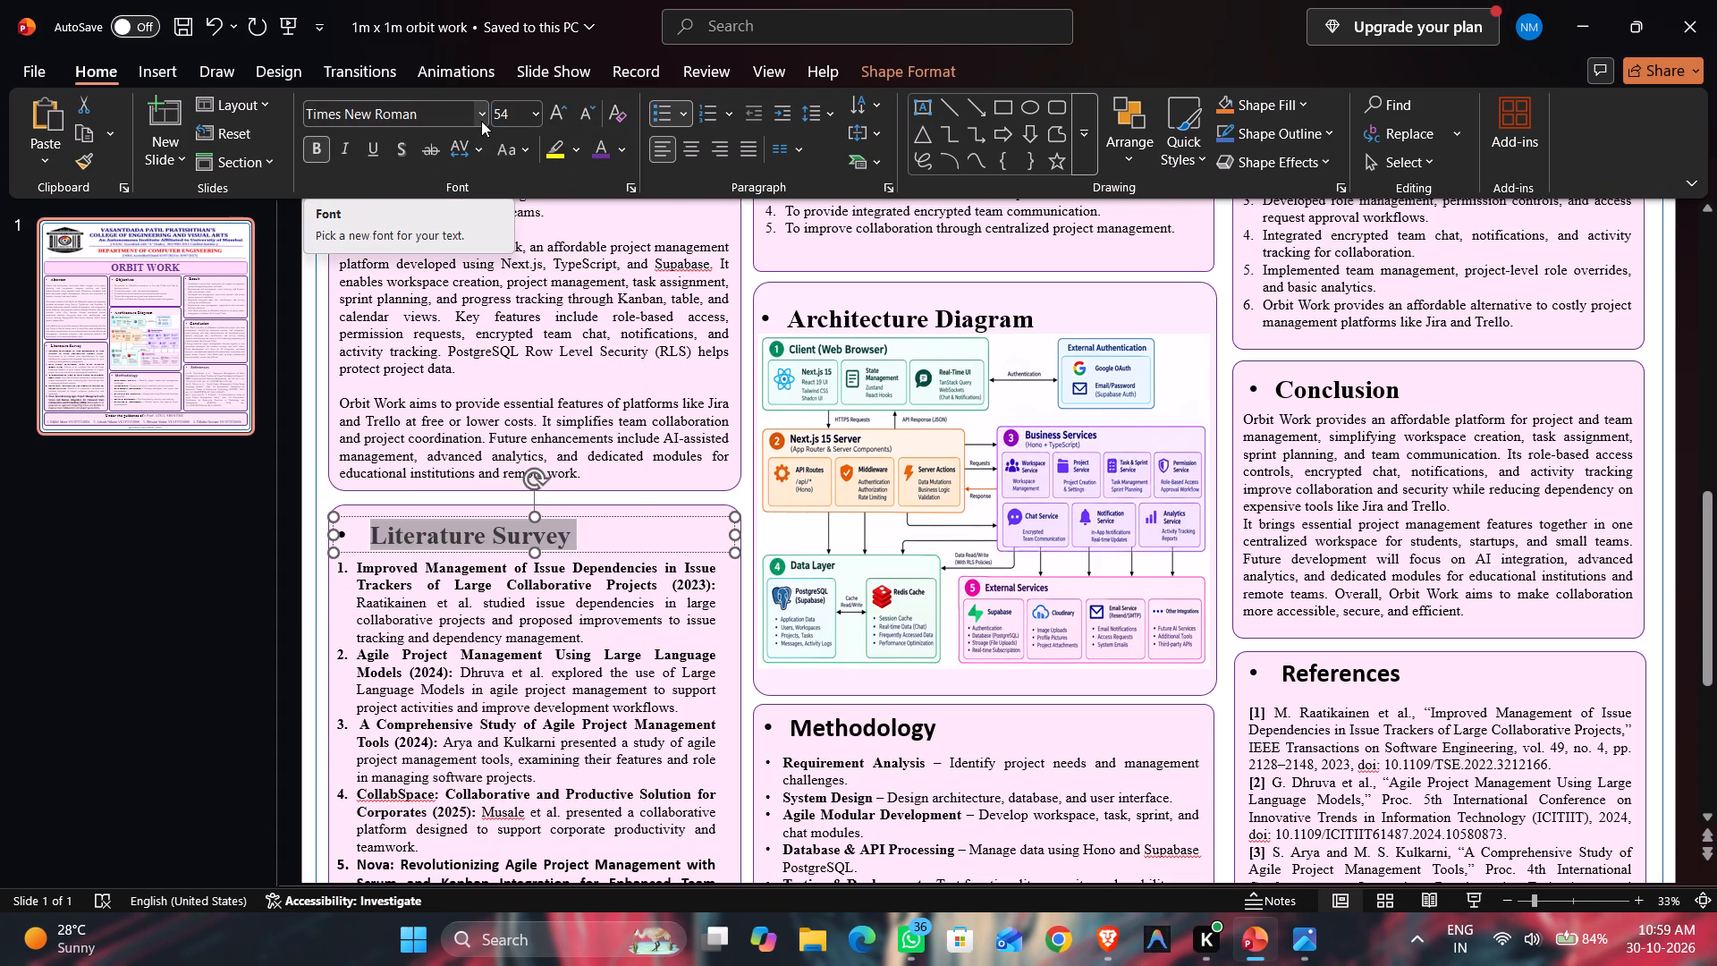
Change the font of the Methodology and References section headings to Times New Roman.
double_click(891, 725)
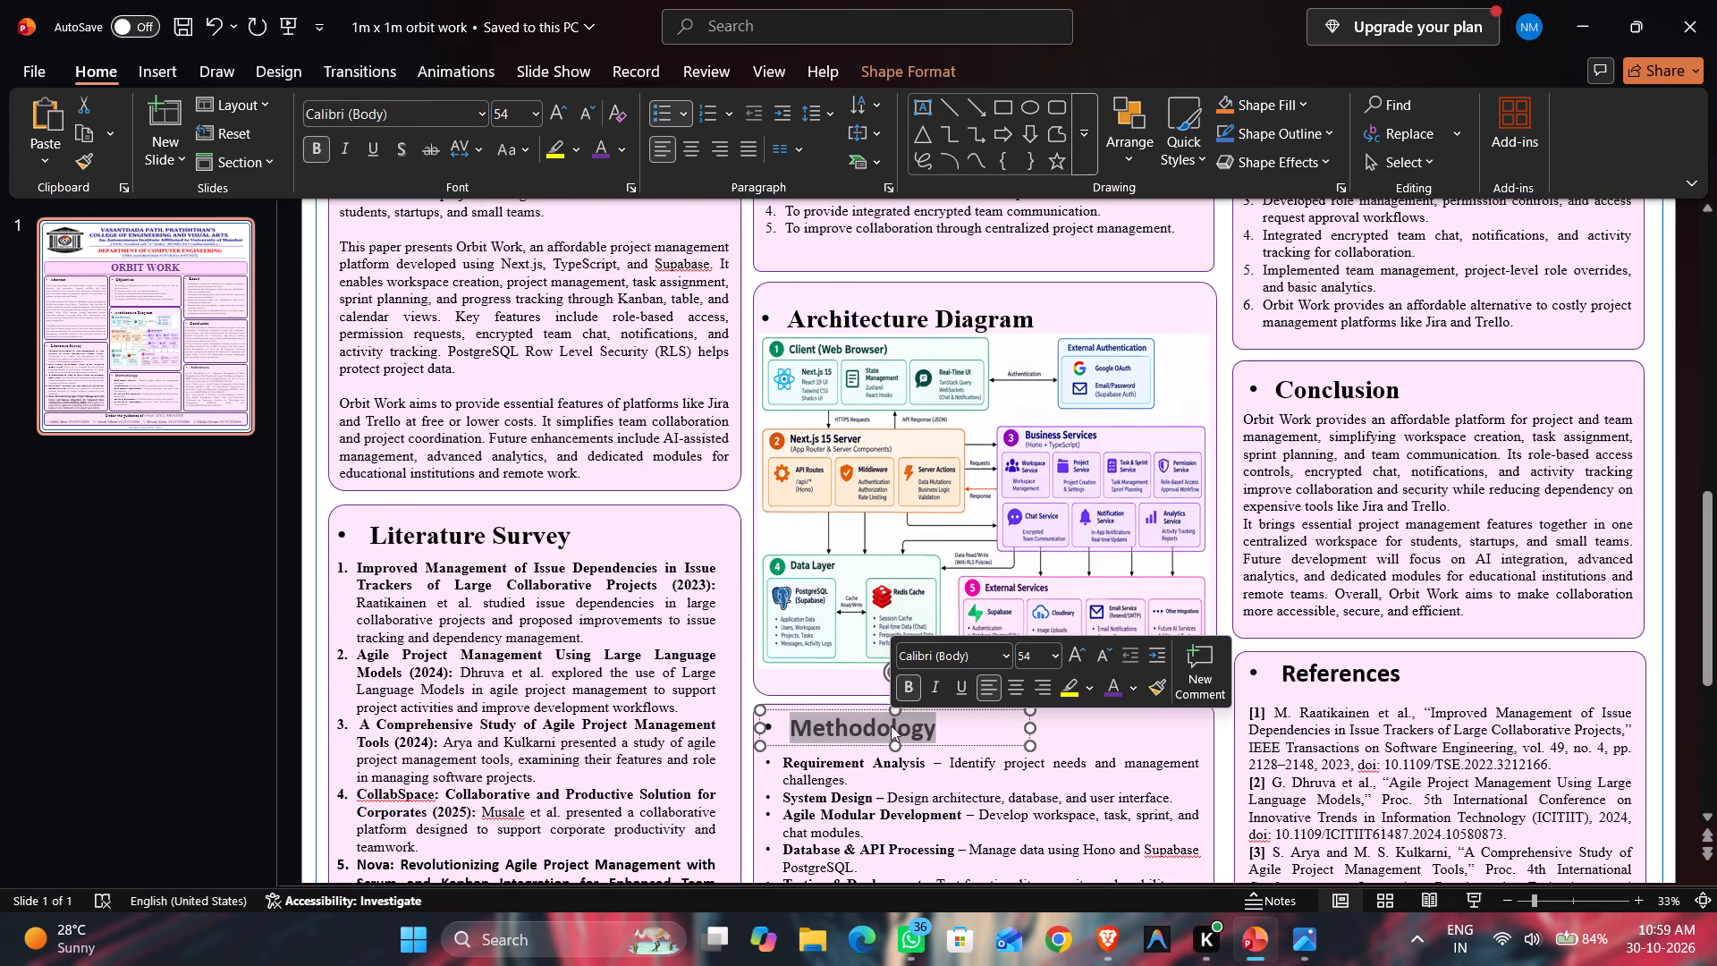
click(1006, 655)
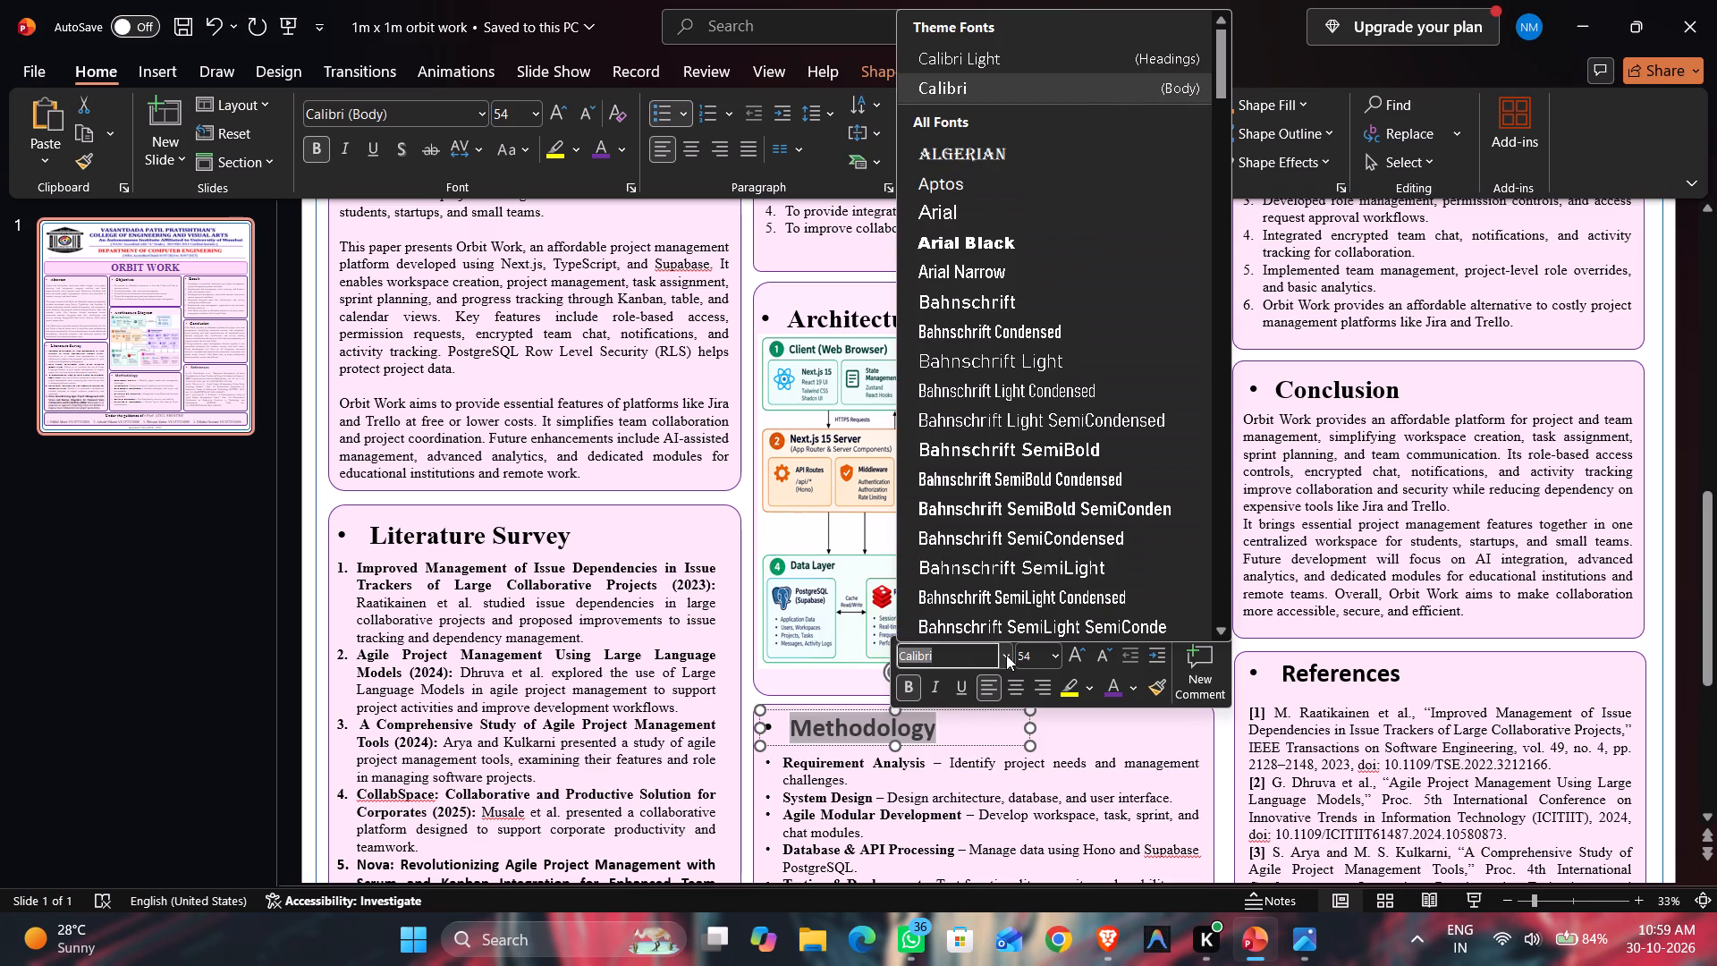
text(ti)
key(Return)
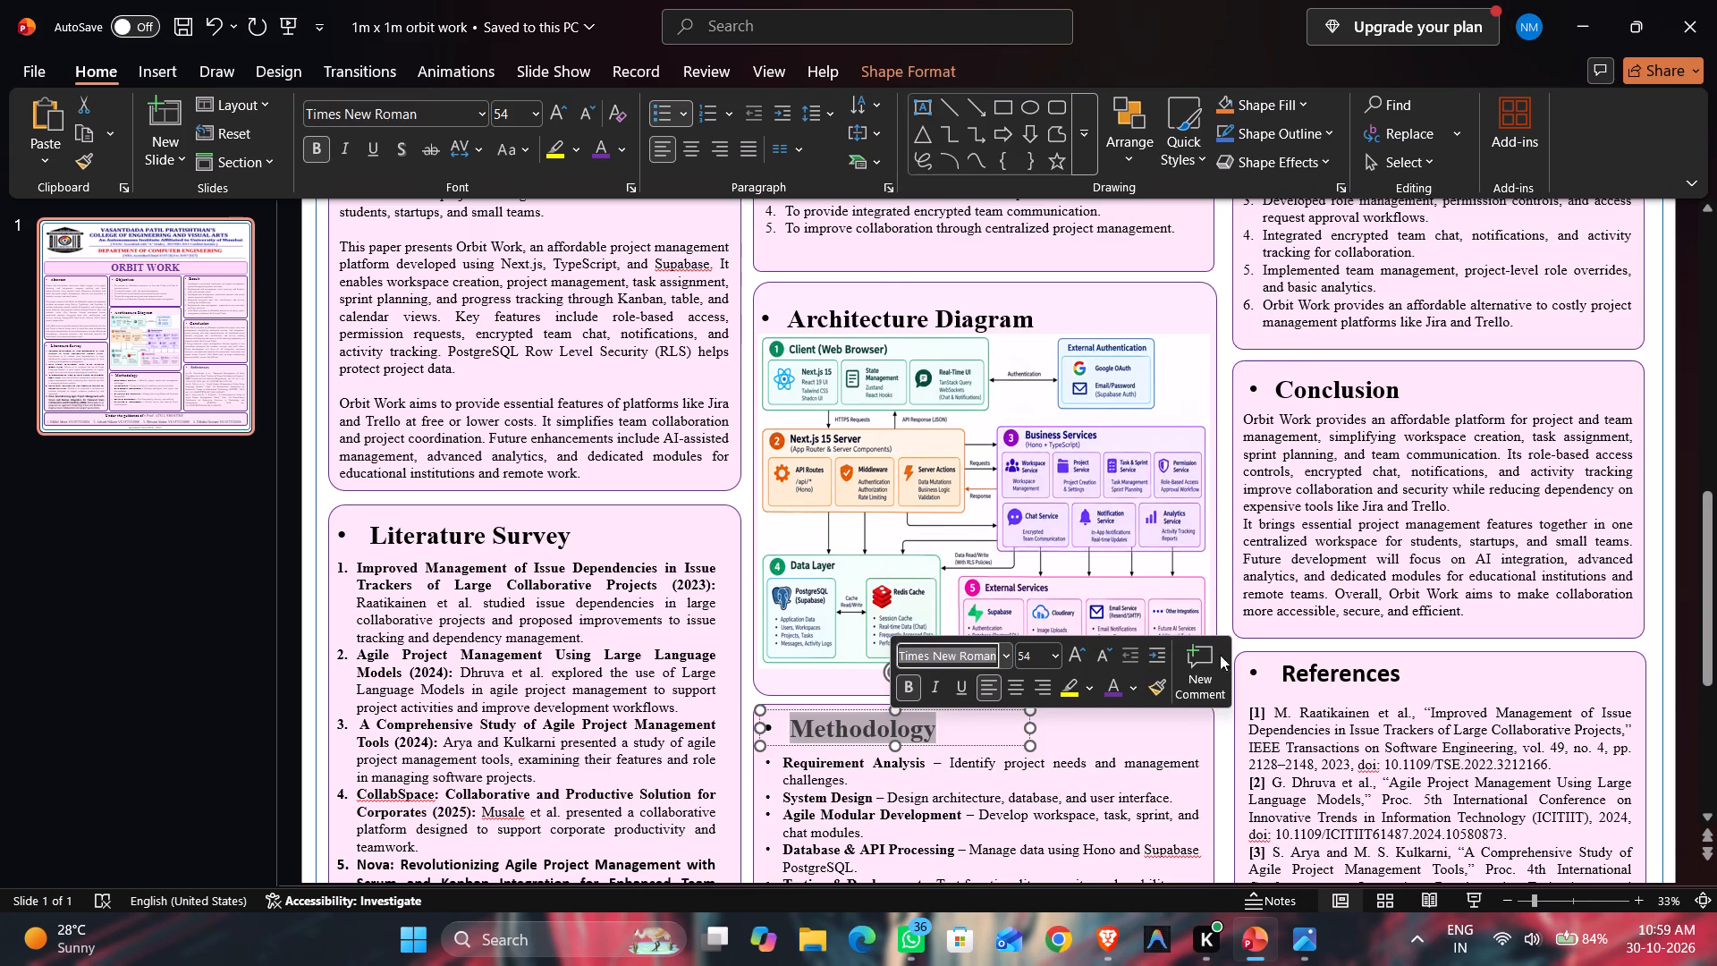
double_click(1312, 666)
text(ti)
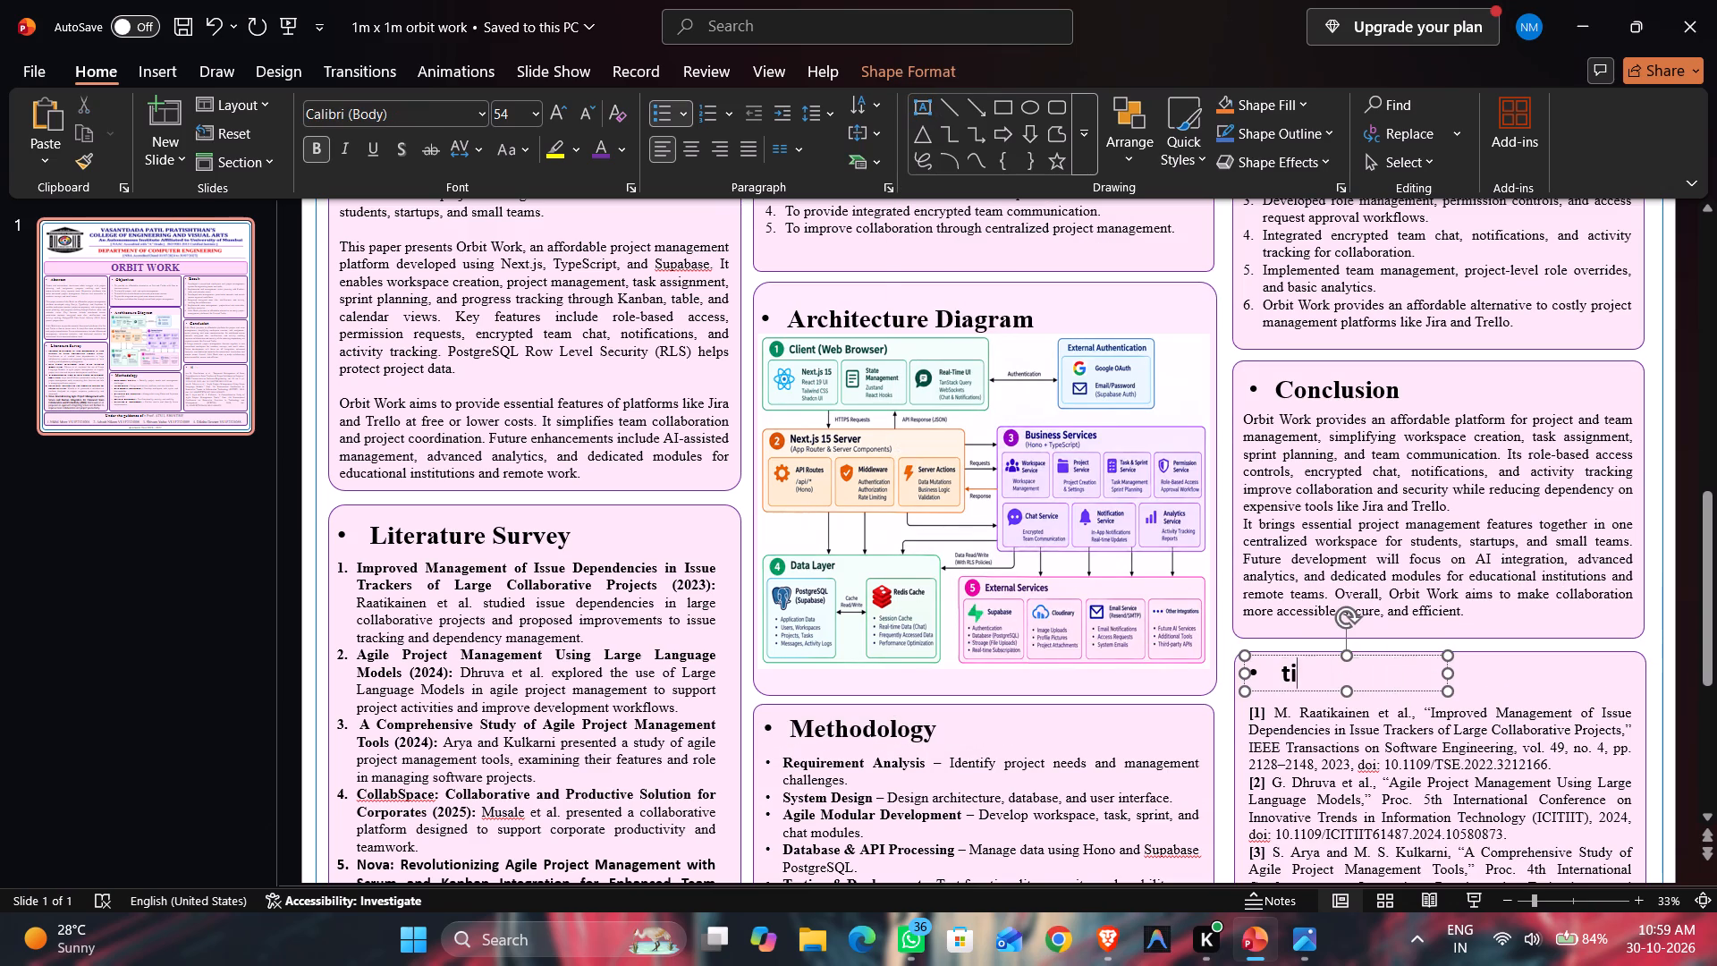
key(ctrl+z)
click(482, 106)
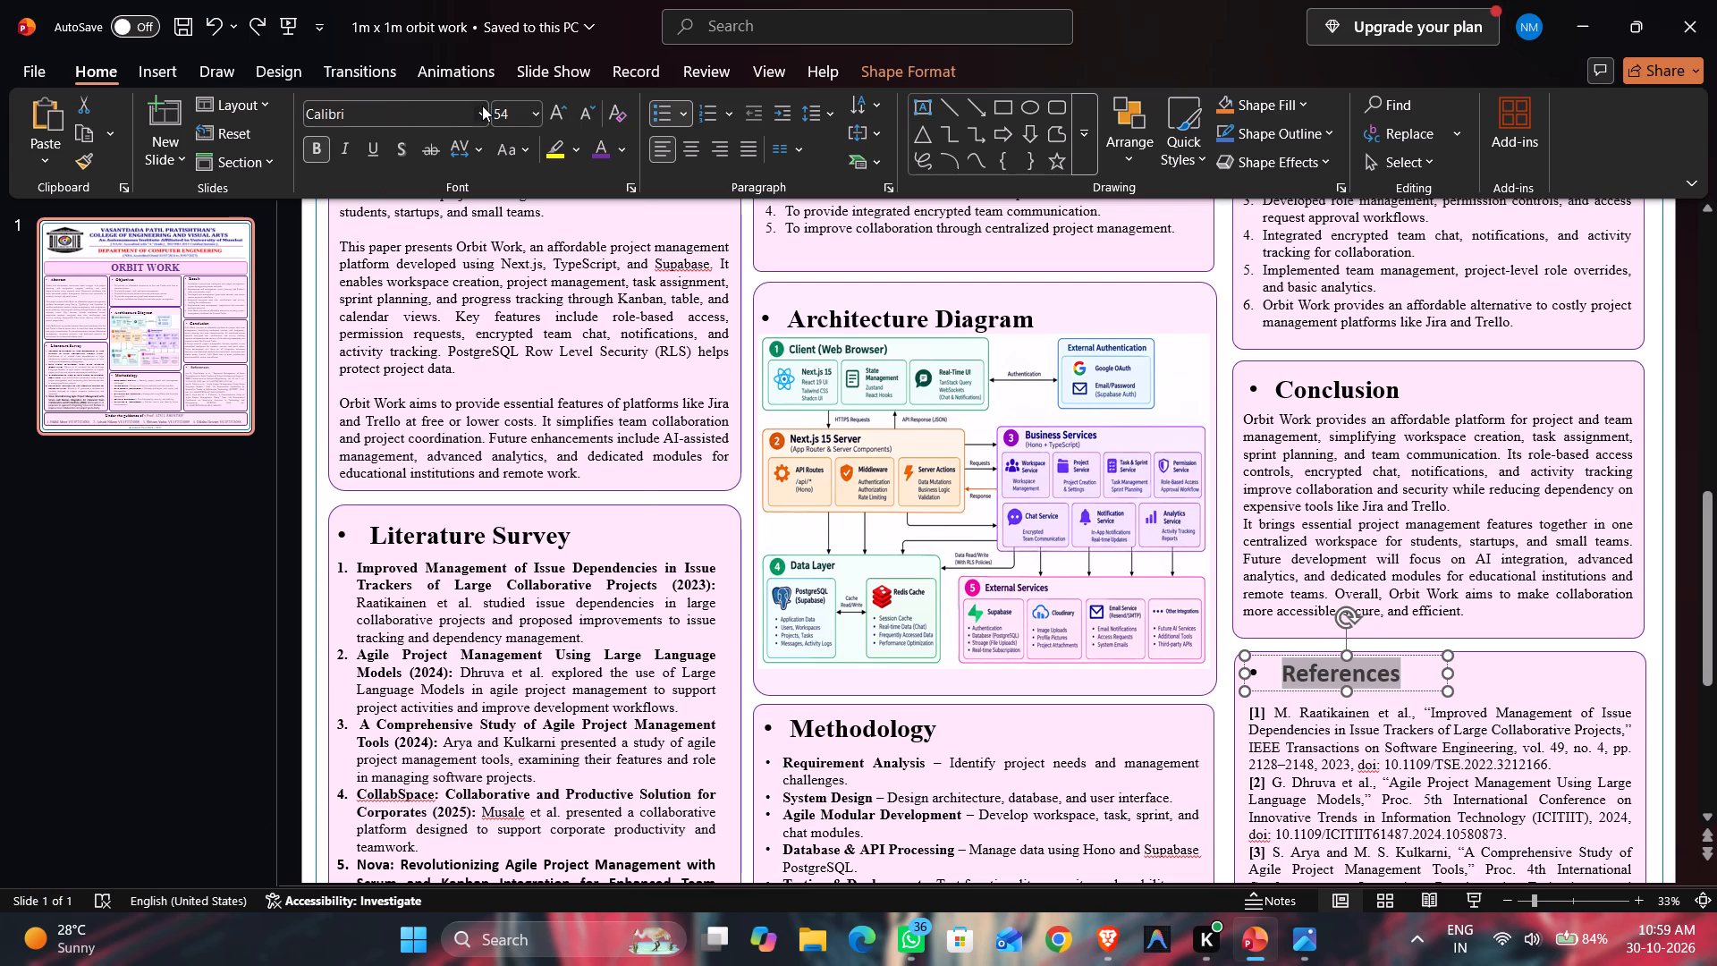
text(ti)
key(Return)
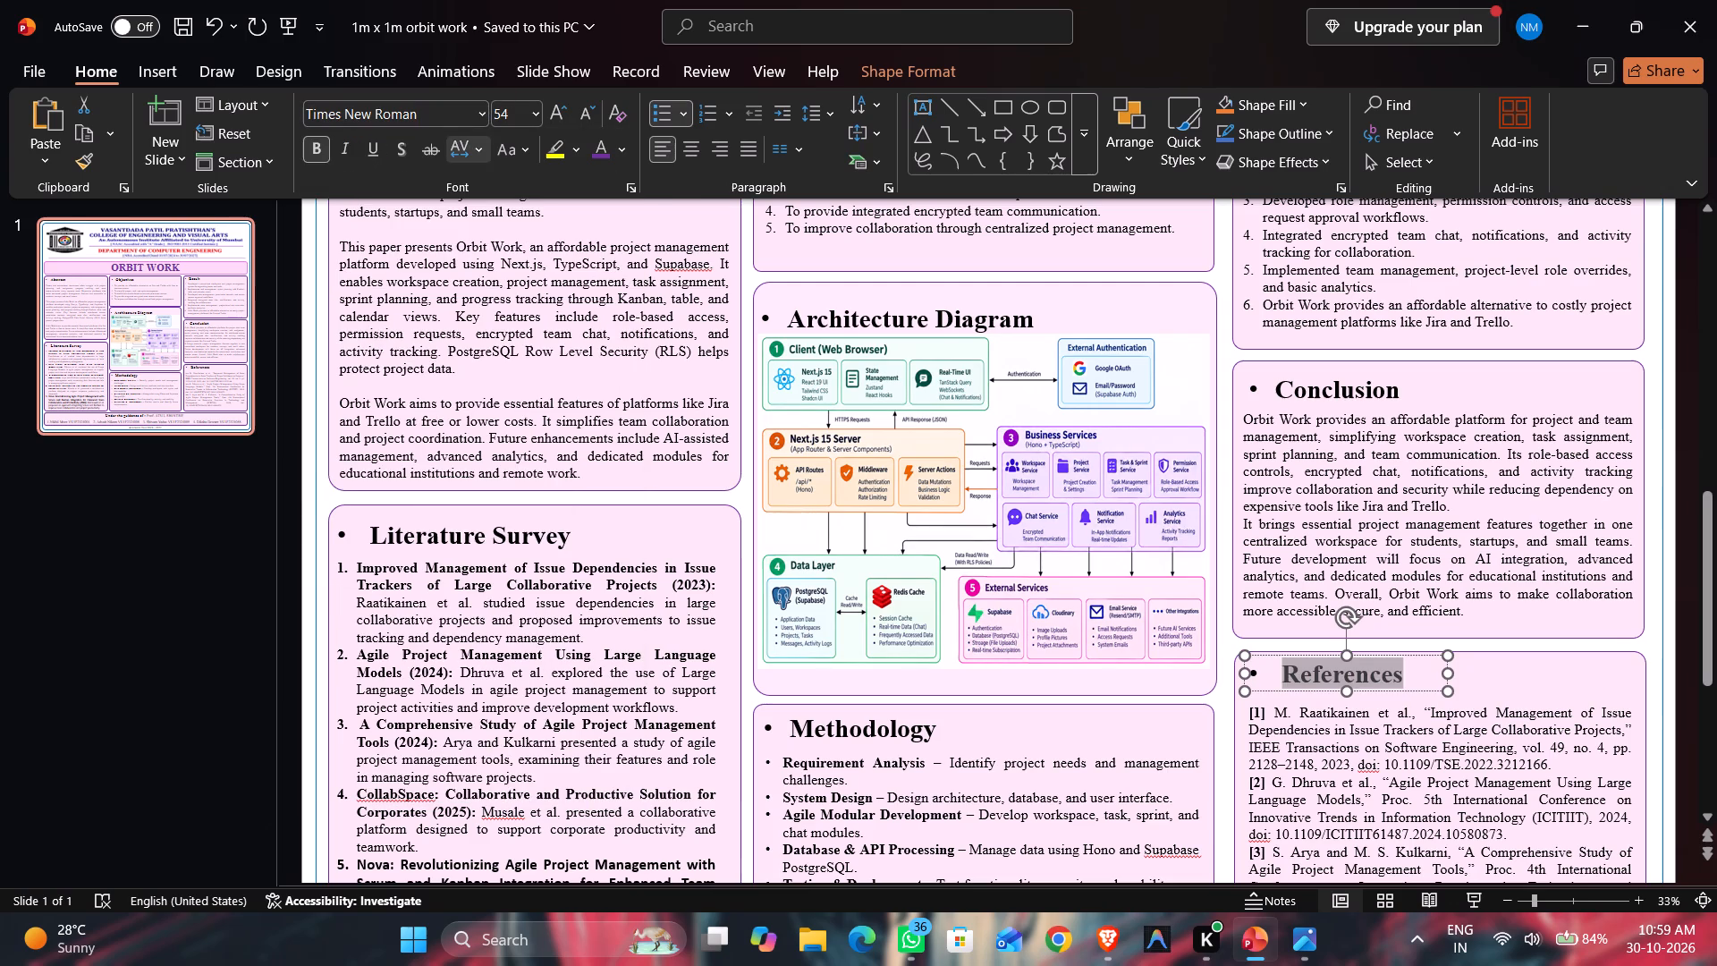
click(741, 496)
Check the font of the guidance line above the student names and review the section headings across the whole poster.
scroll(741, 496, down, 6)
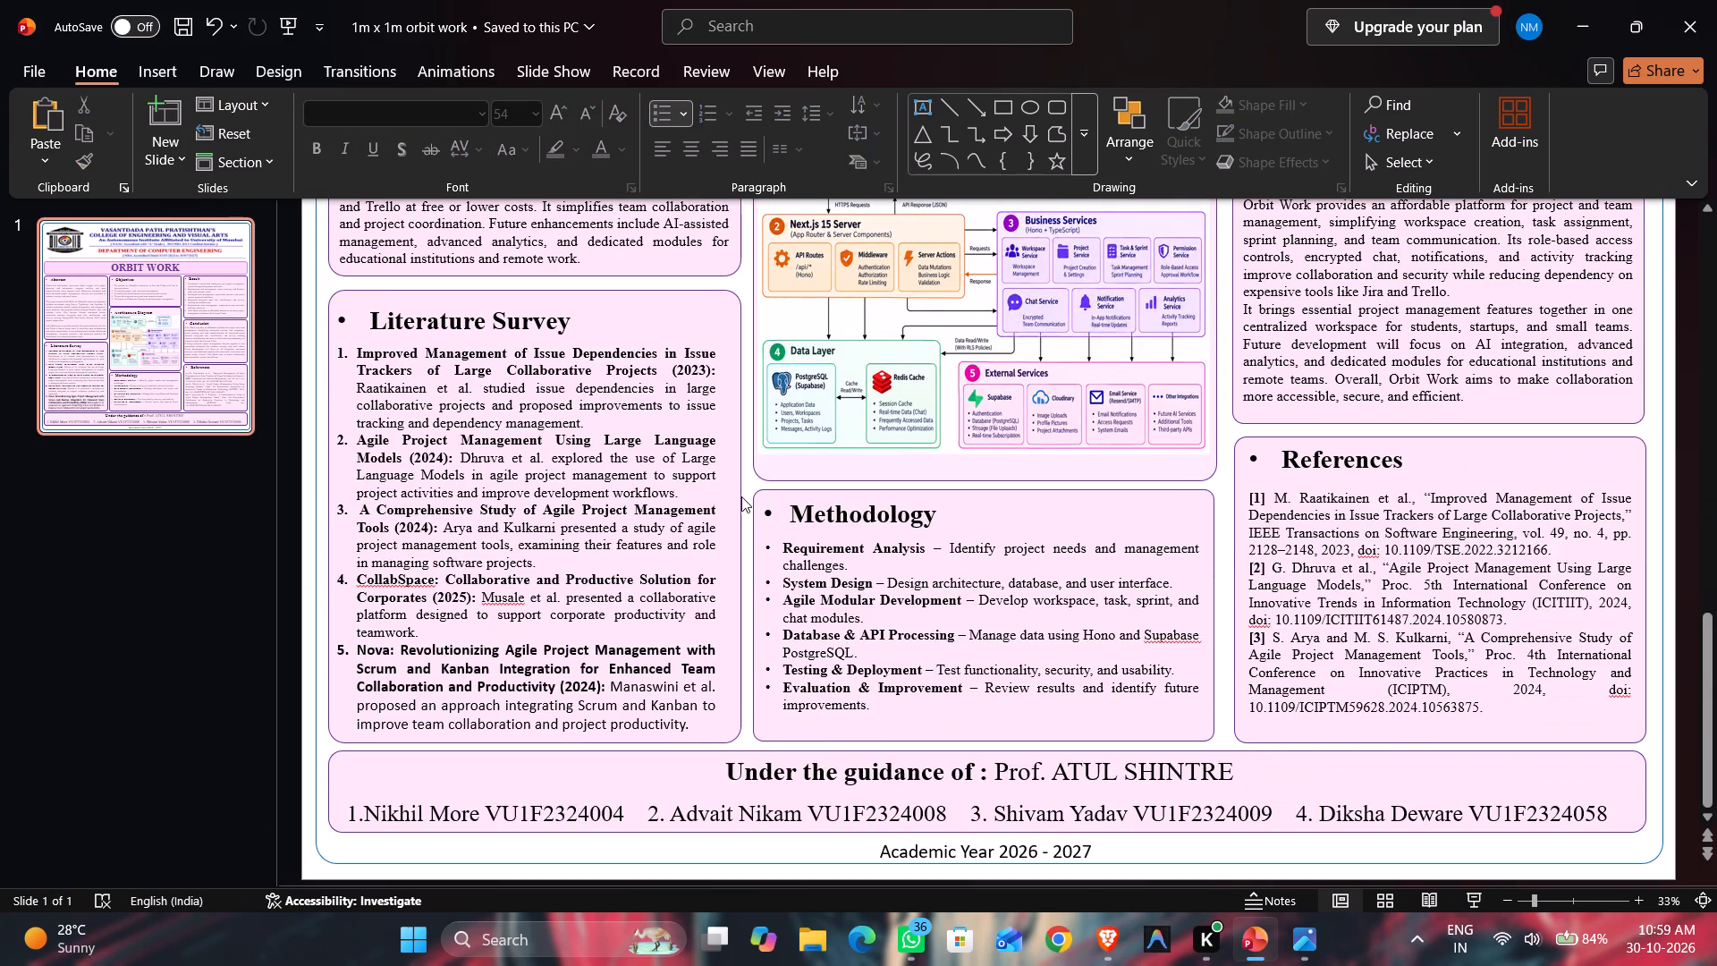
double_click(887, 771)
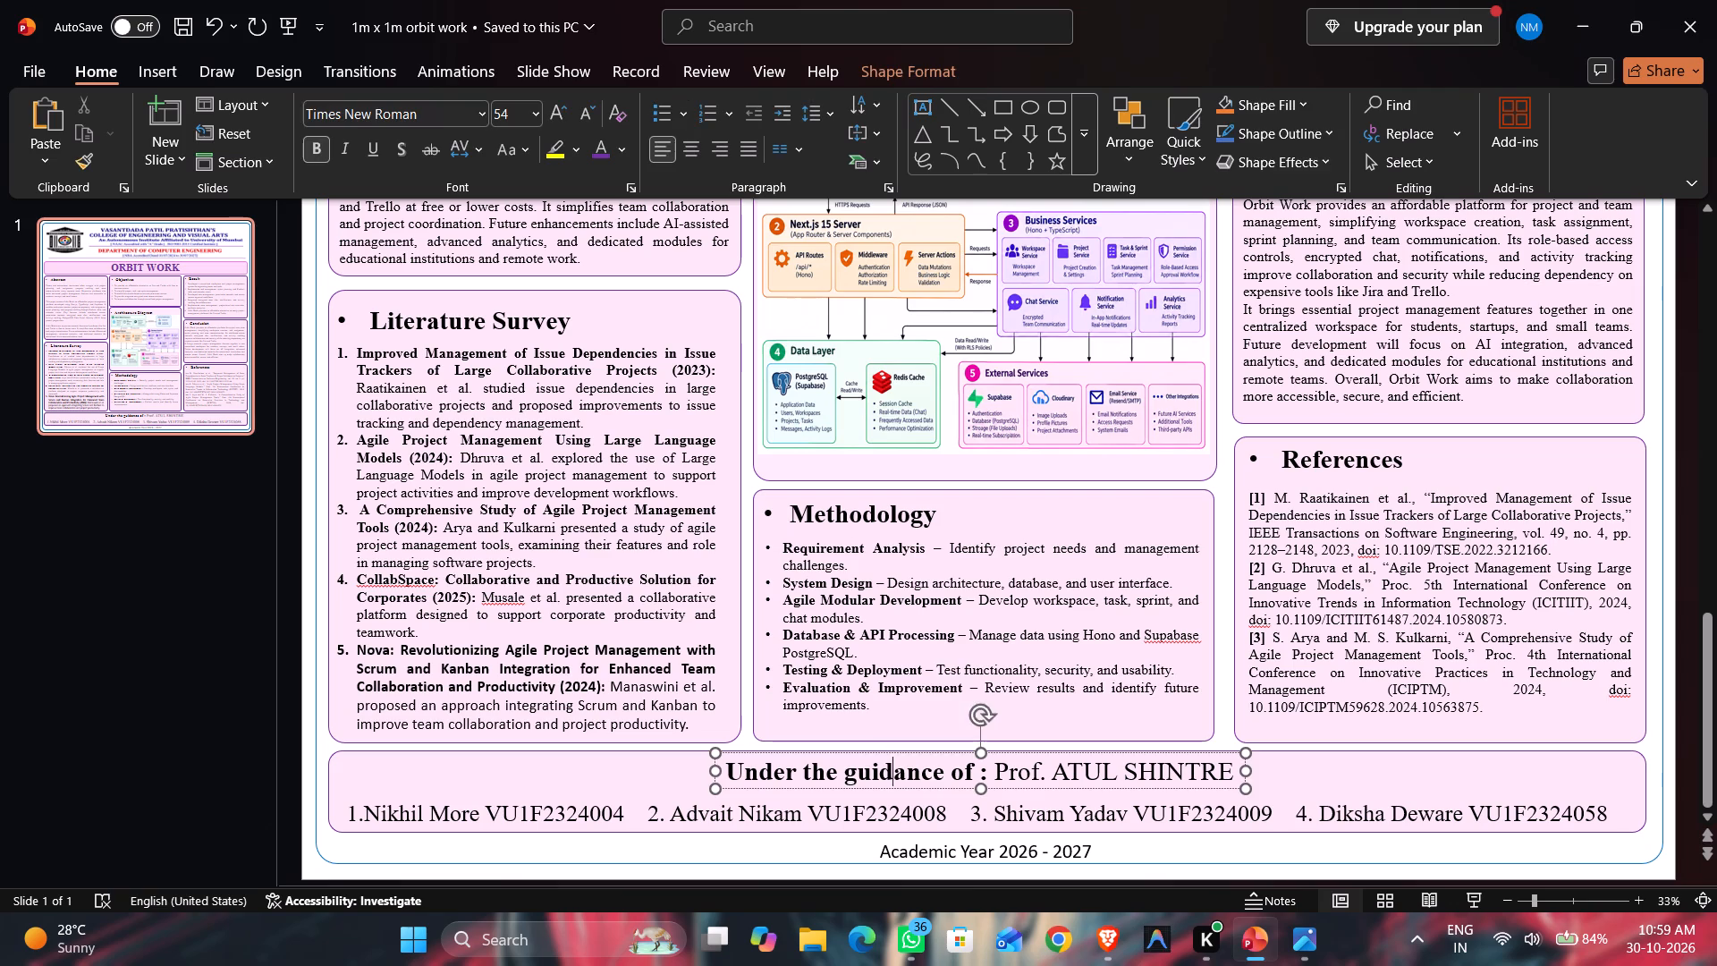
click(273, 788)
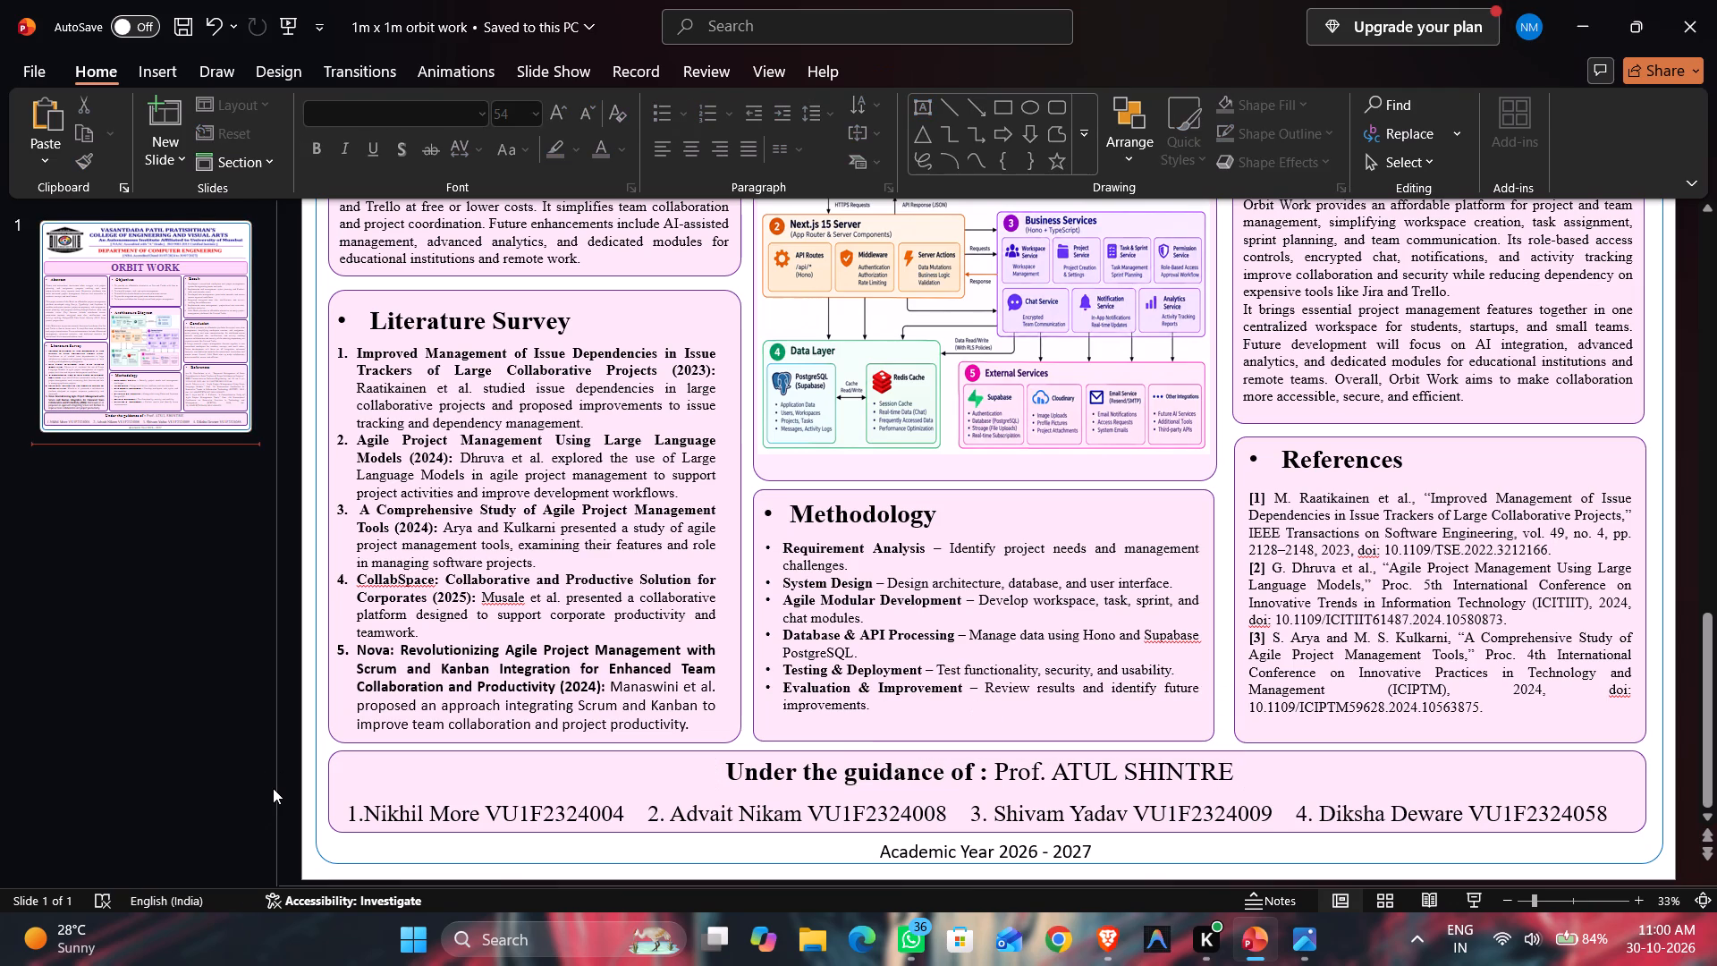
scroll(292, 776, up, 1)
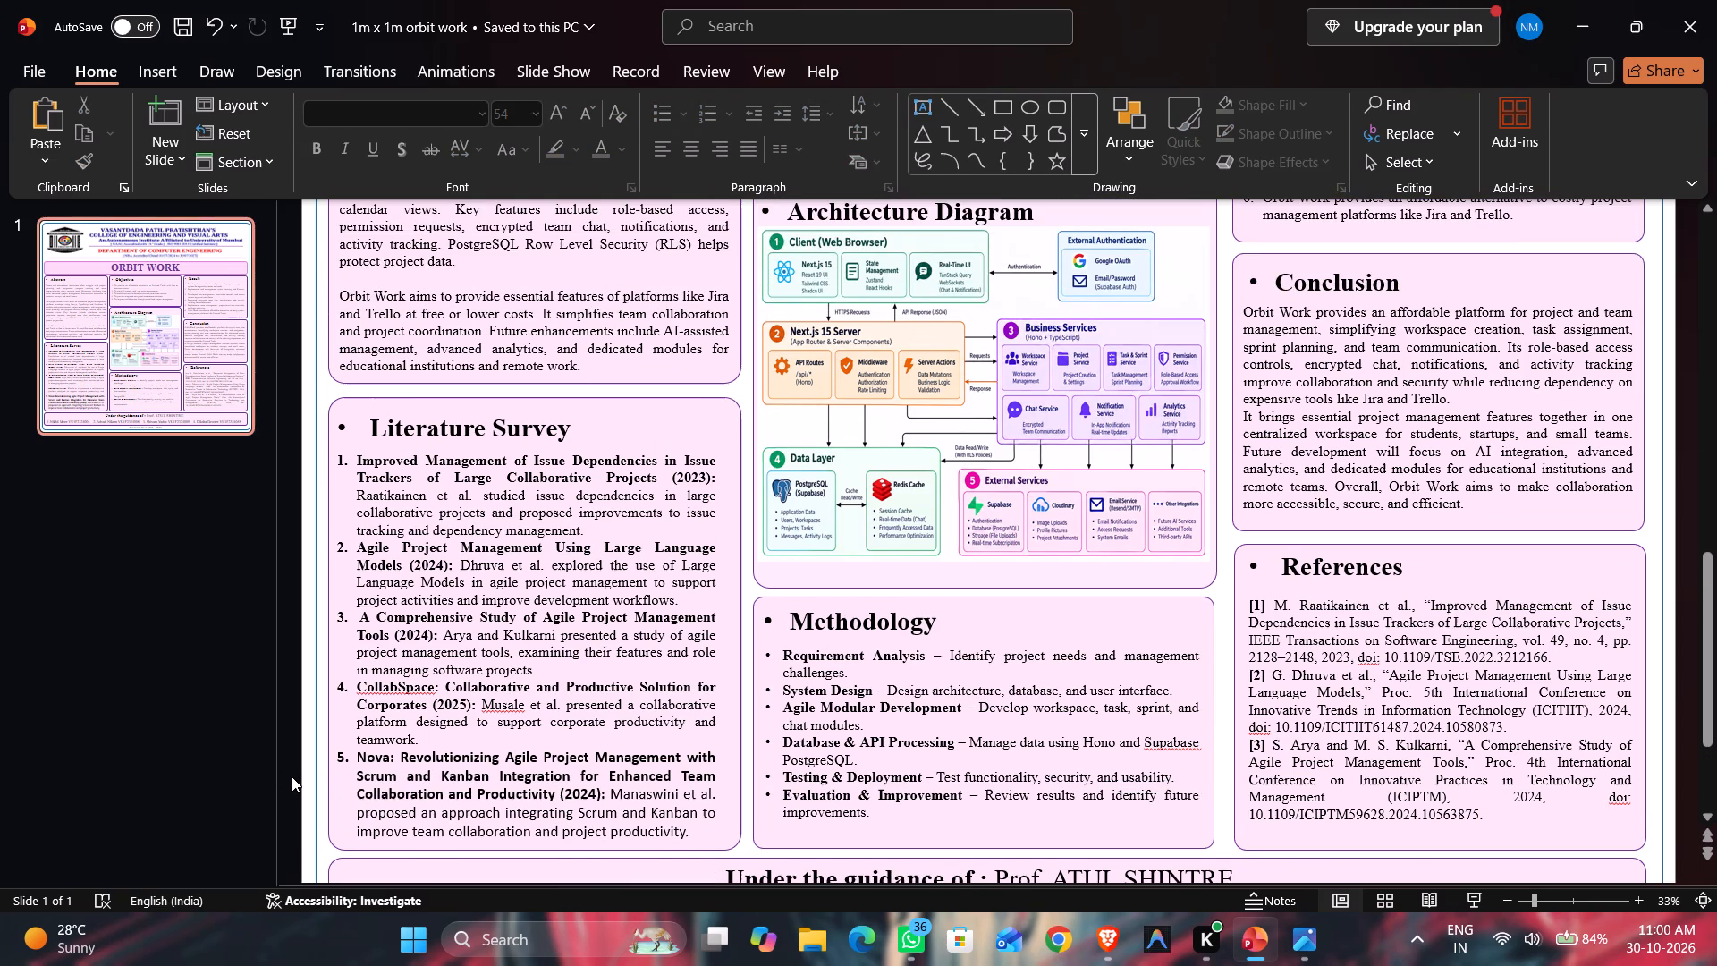
scroll(292, 776, up, 5)
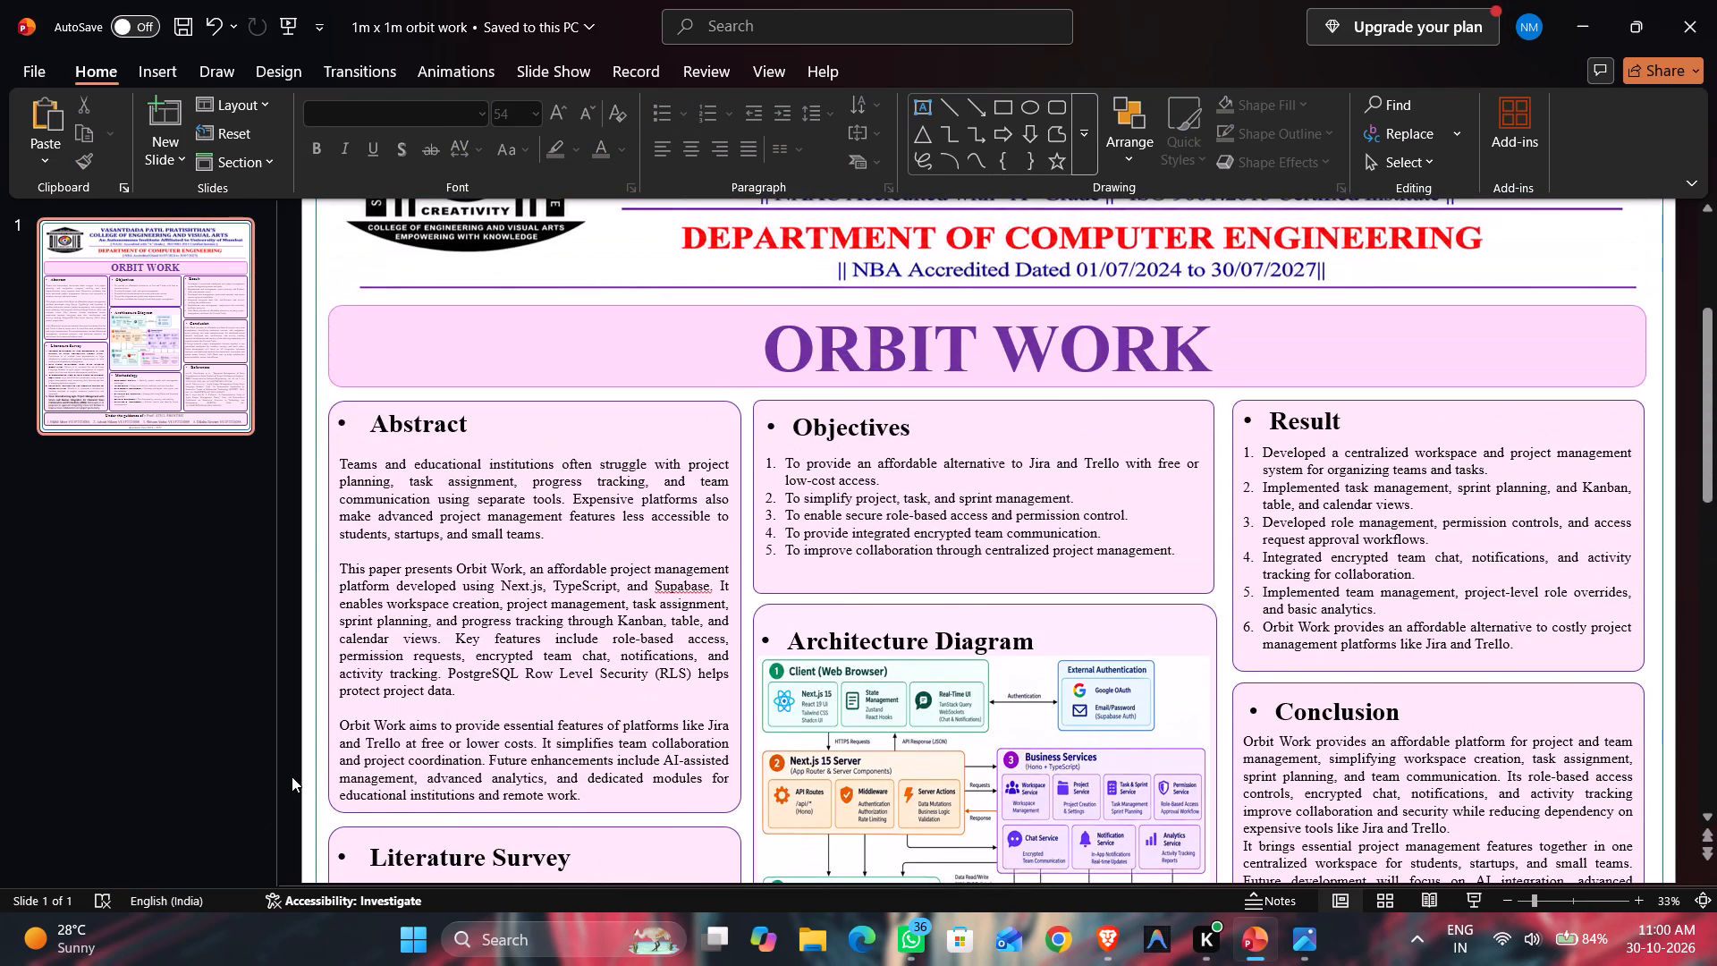
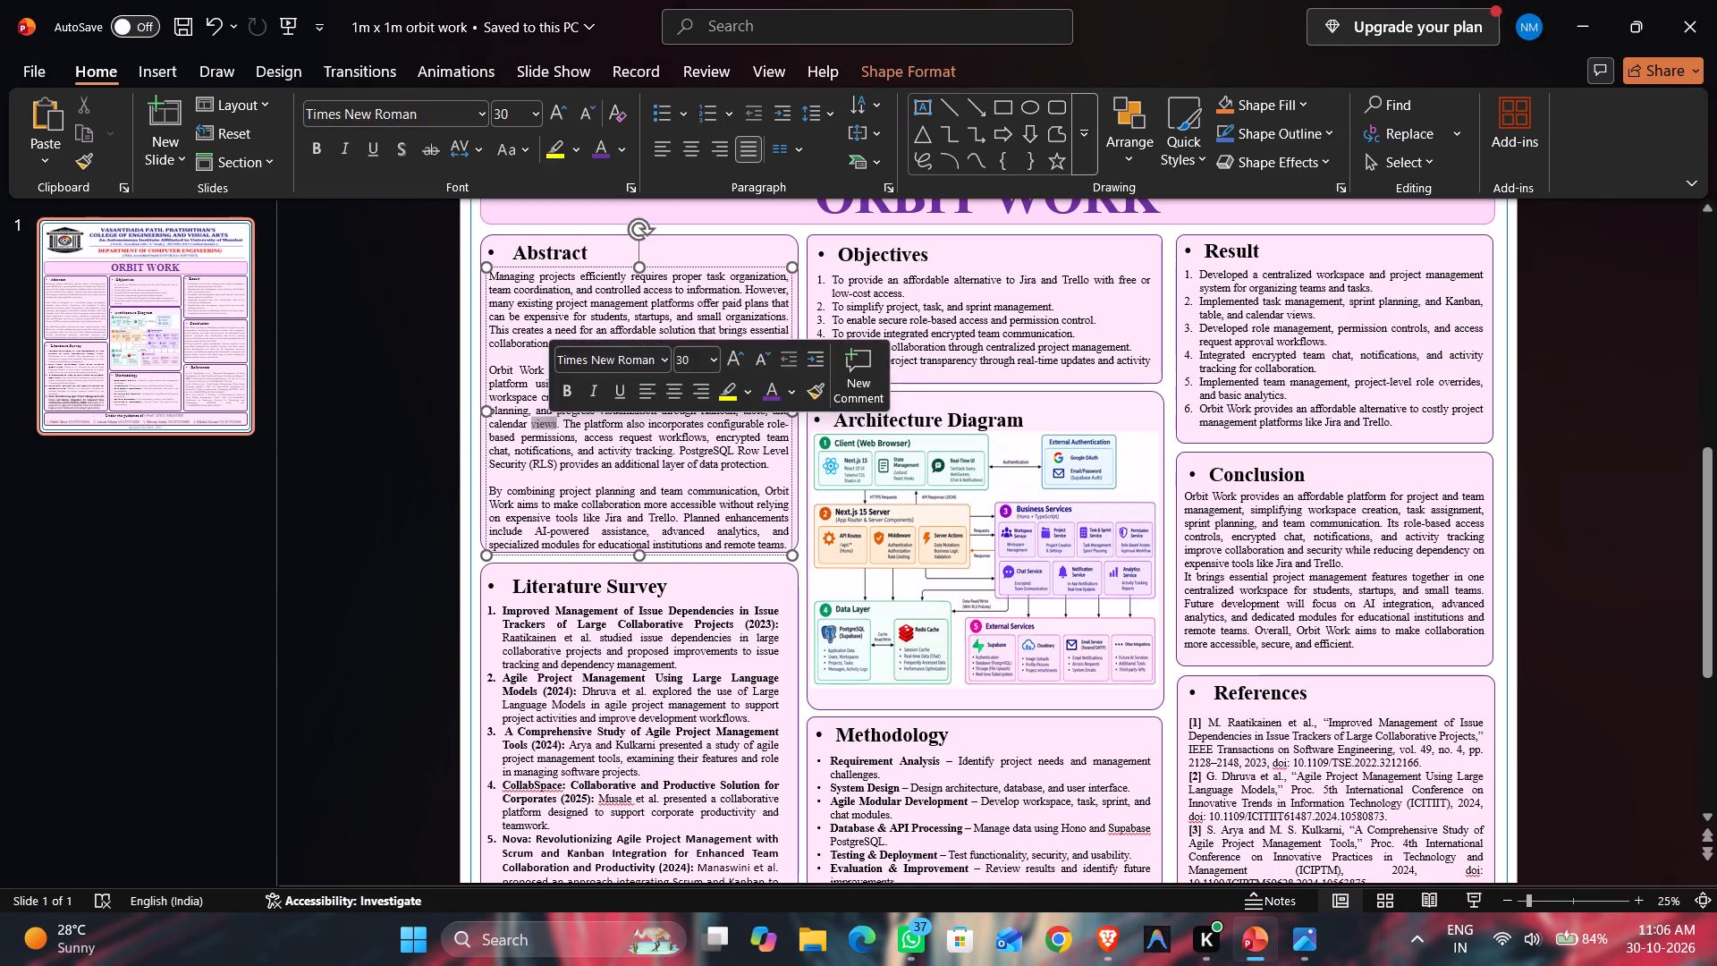
key(ctrl+a)
key(ctrl+v)
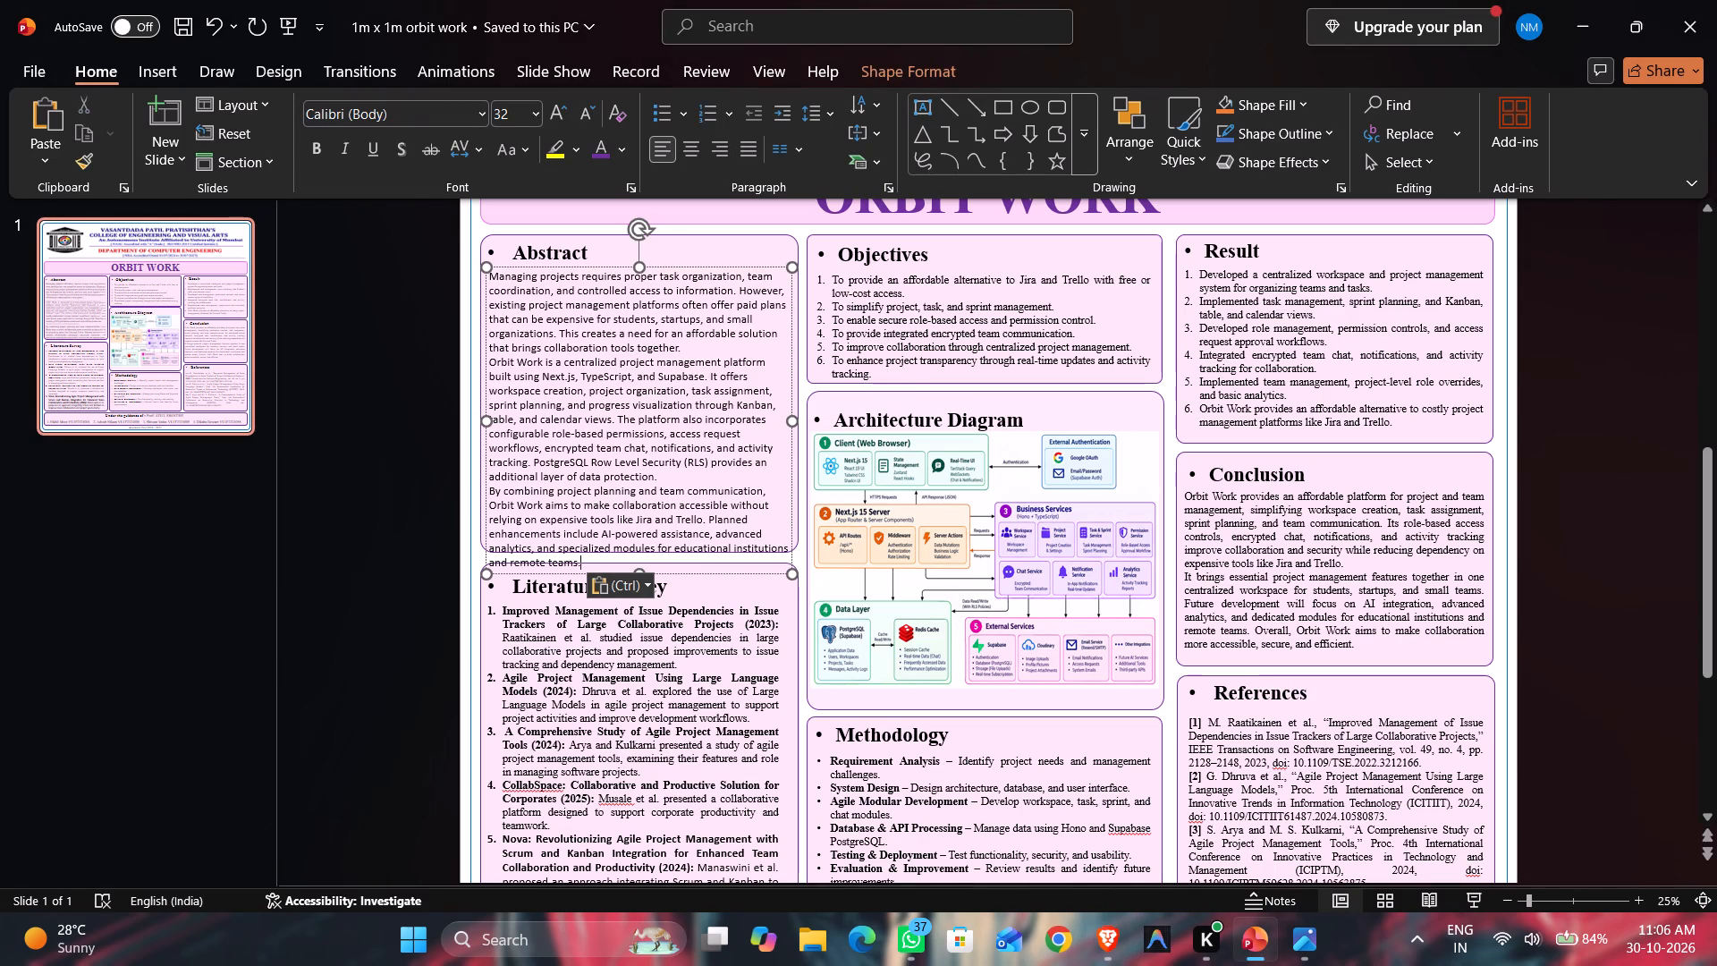
Set the font size of the whole Abstract text to 30.
click(530, 108)
text(30)
key(Return)
double_click(605, 330)
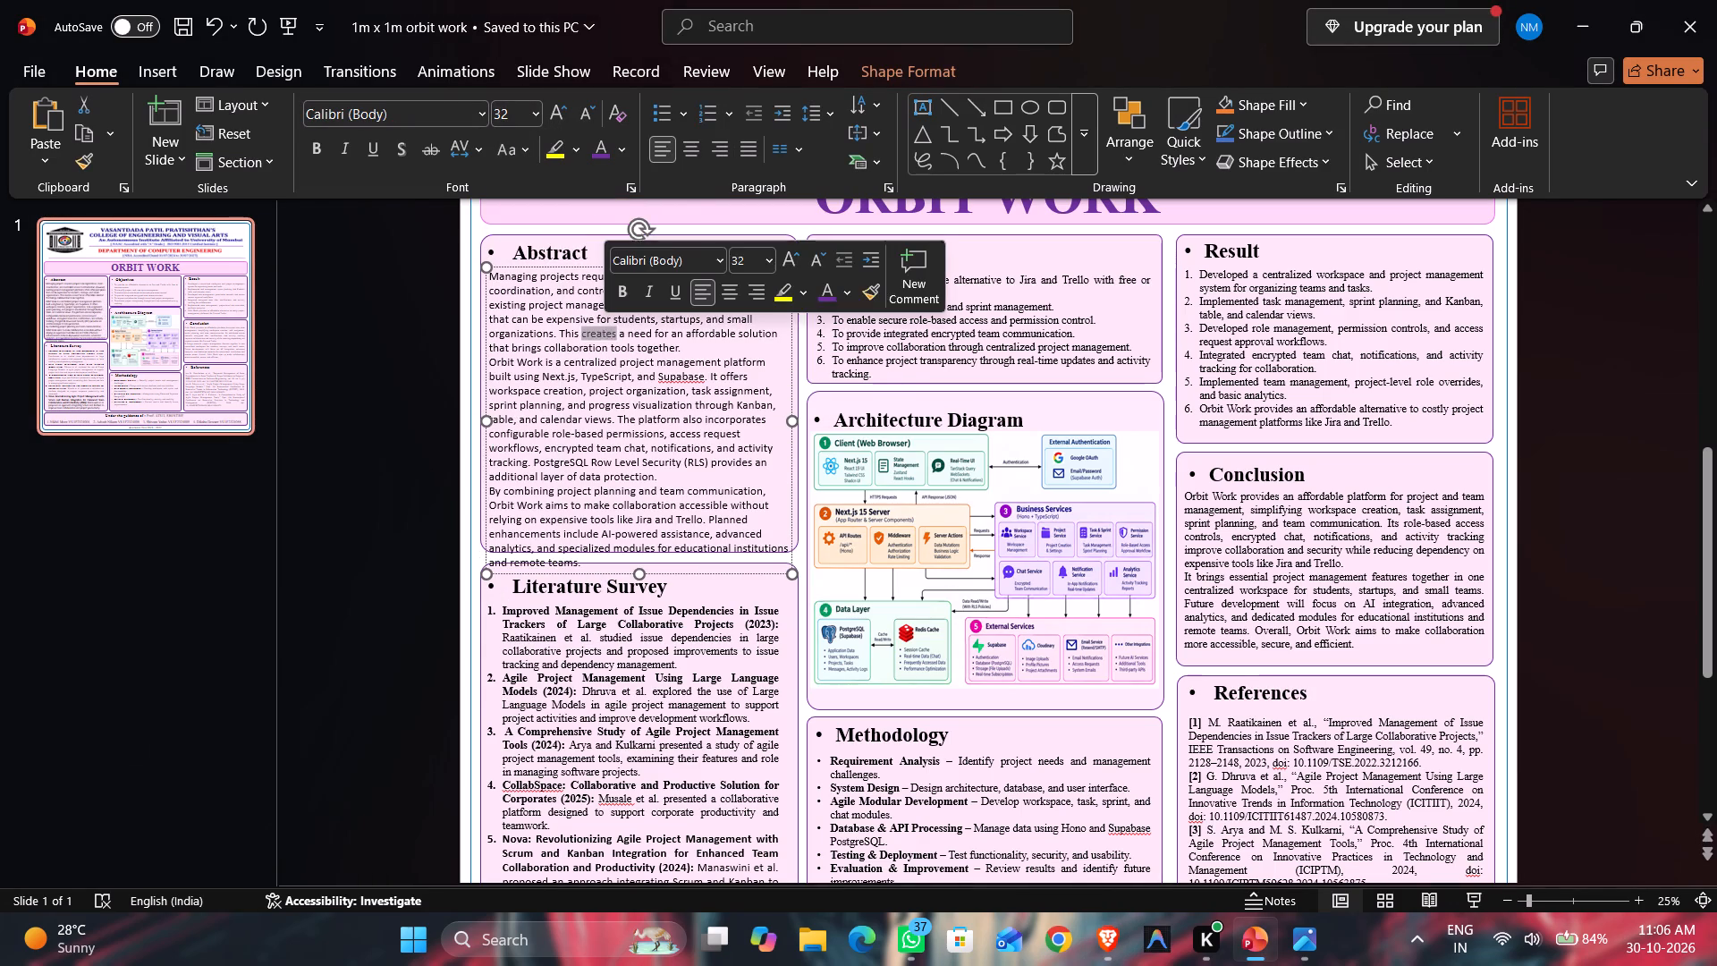
key(ctrl+a)
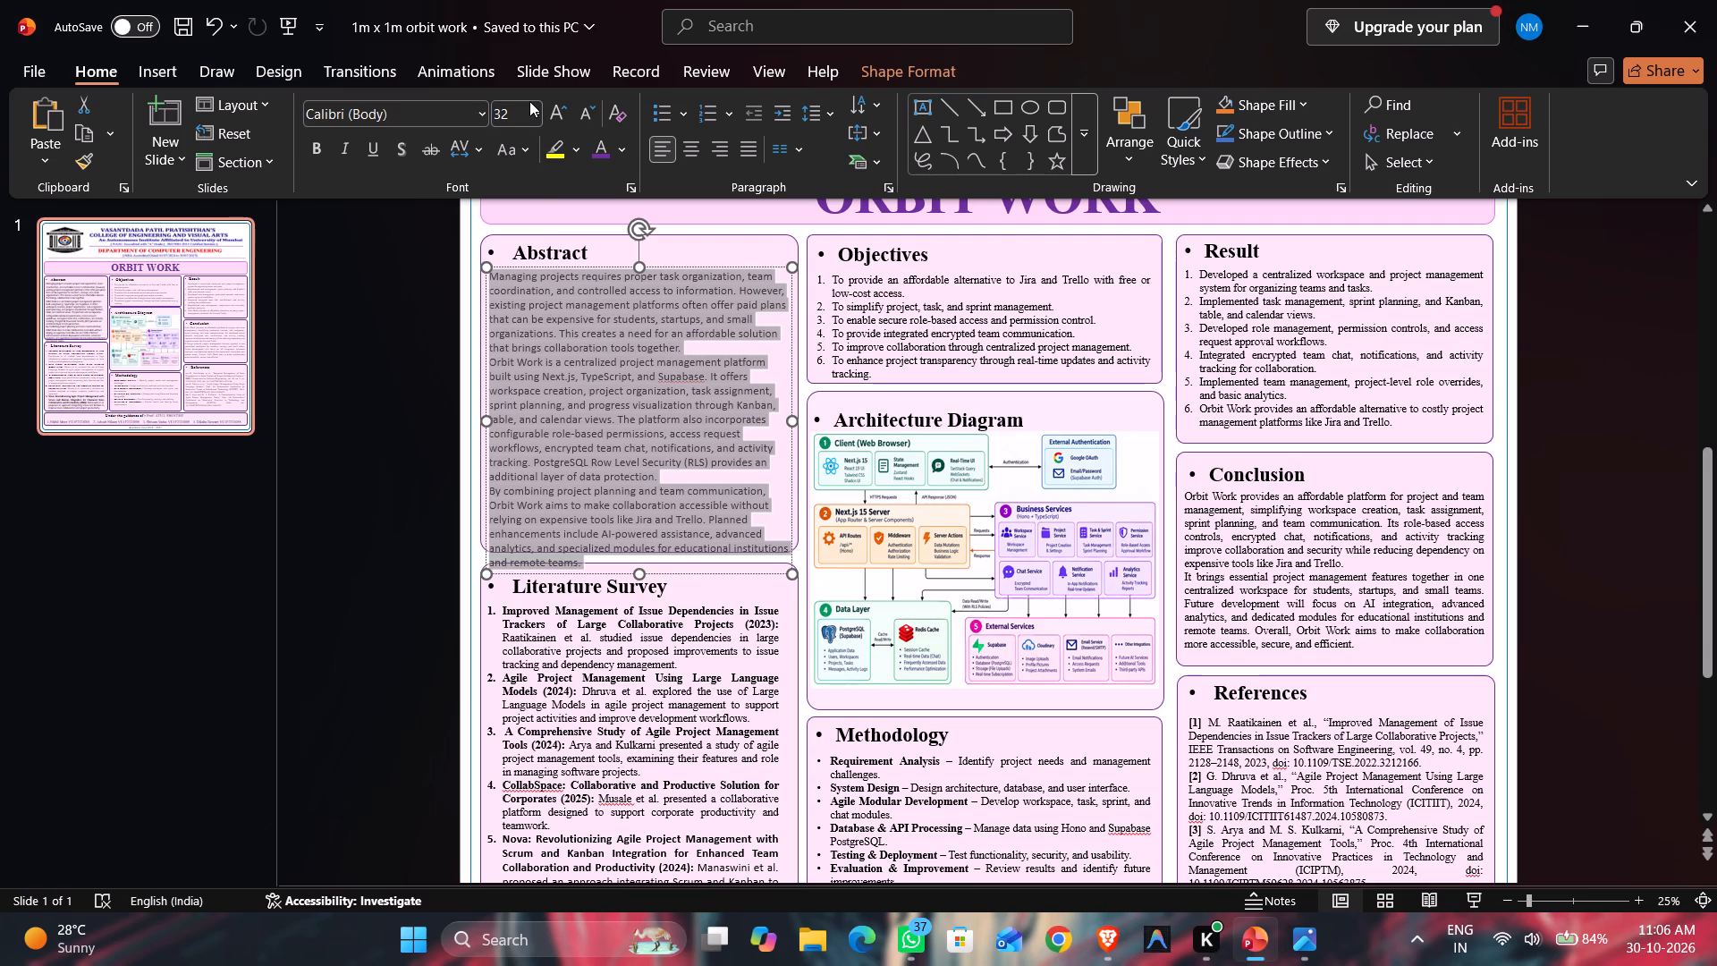
click(529, 101)
text(30)
key(Return)
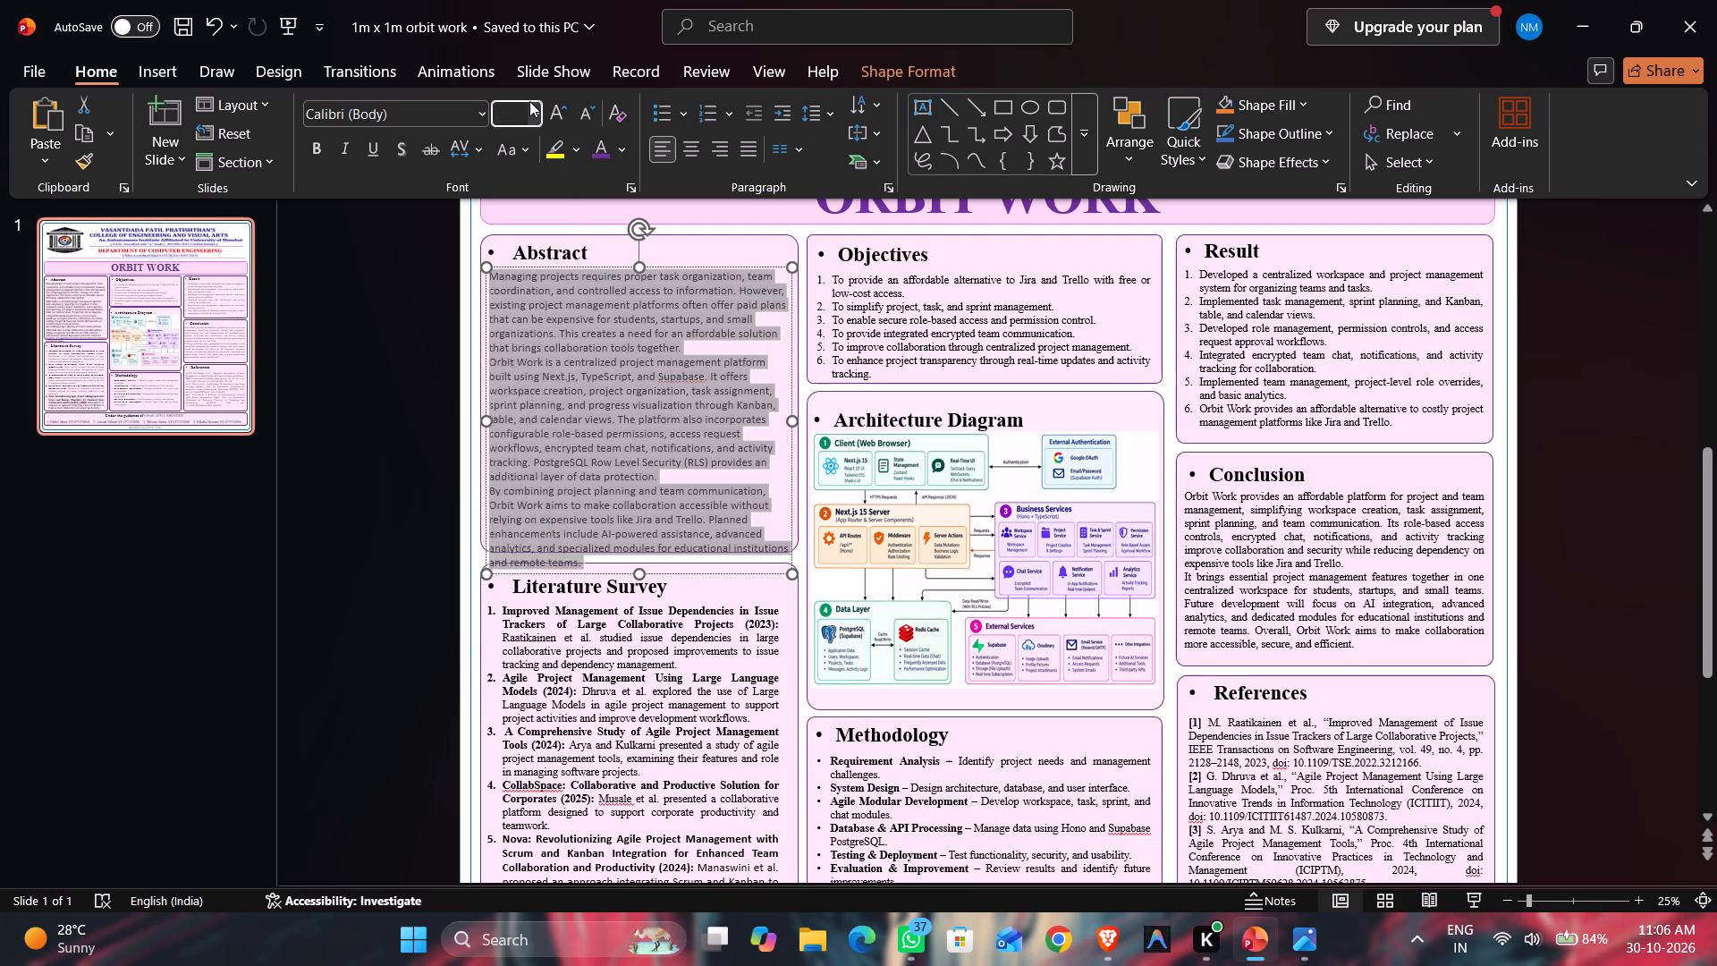
Change the font of the whole Abstract text to Times New Roman.
click(479, 109)
text(ti)
key(Return)
click(702, 387)
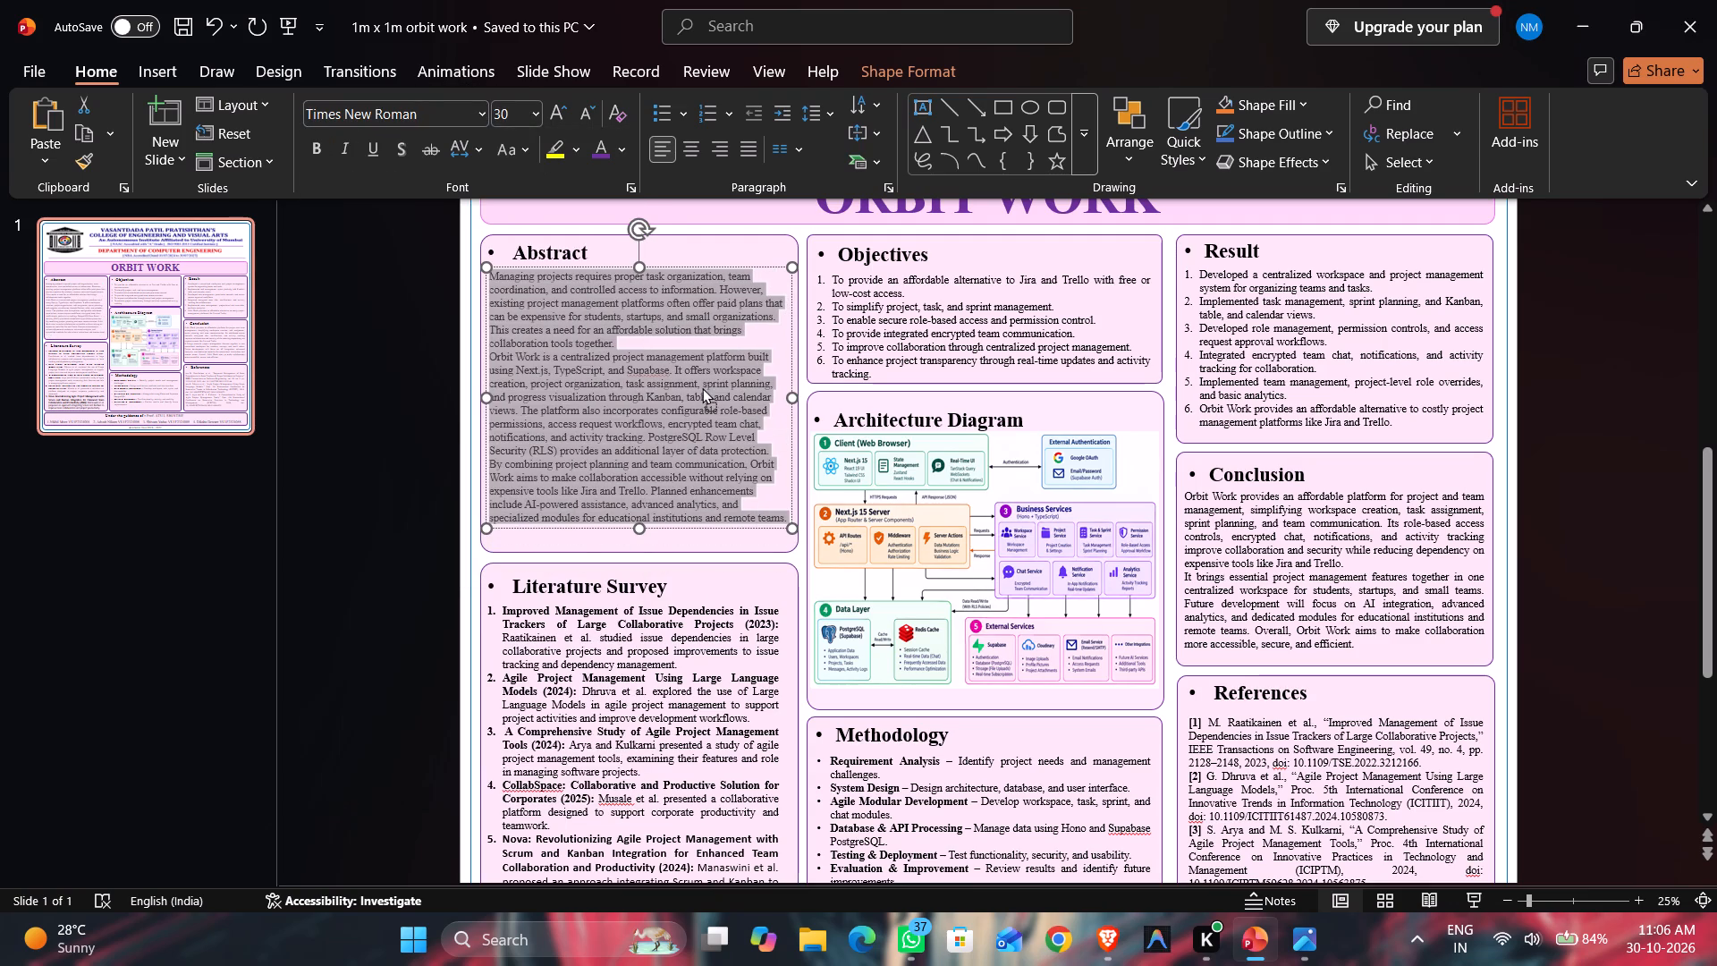
click(641, 345)
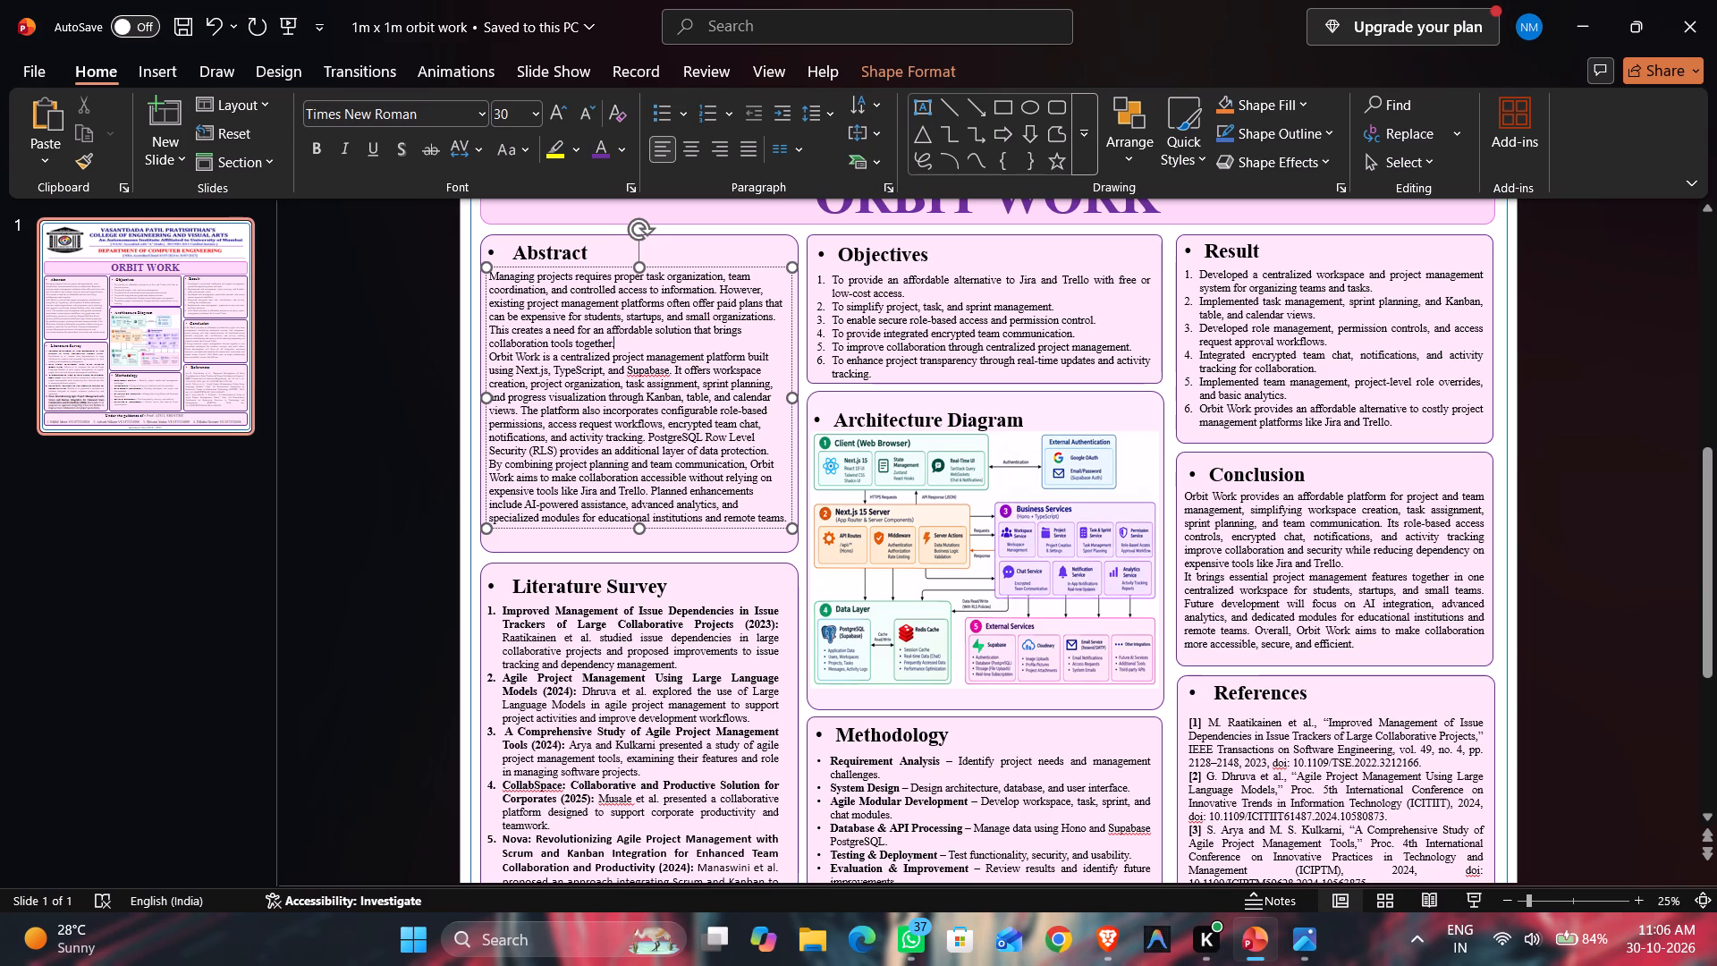
Justify all paragraphs of the Abstract text.
click(701, 409)
key(ctrl+a)
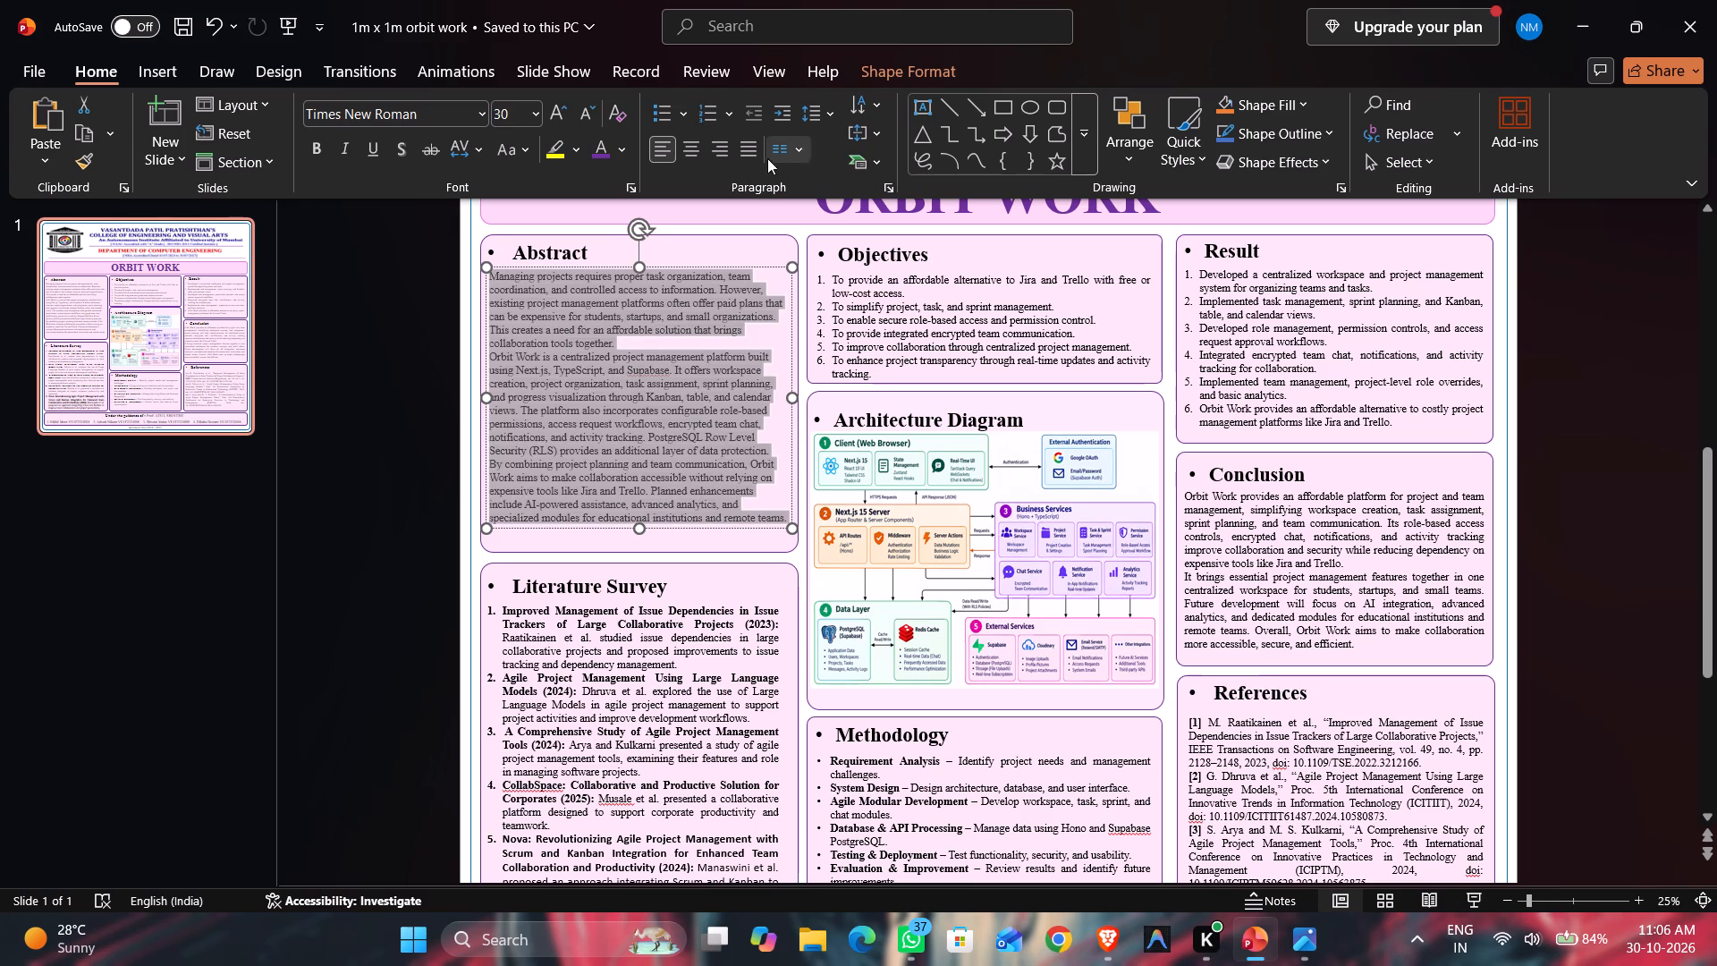
click(749, 144)
Insert a blank line after the first and second Abstract paragraphs to separate the three paragraphs.
click(650, 343)
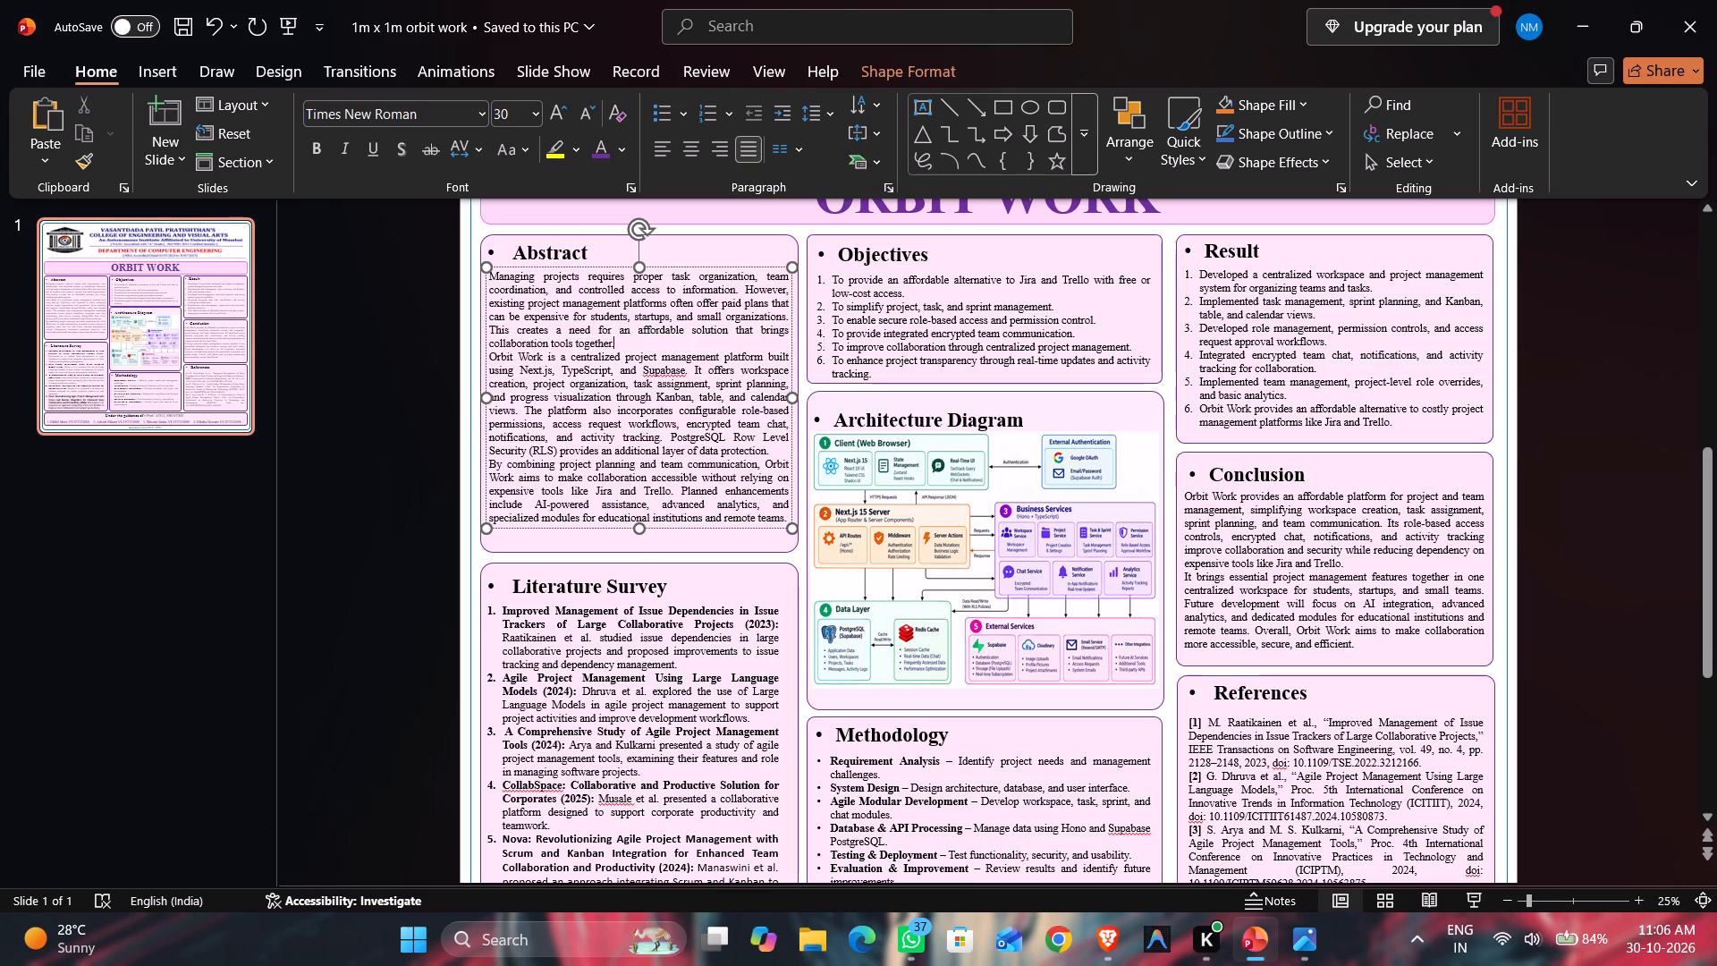
key(Return)
click(772, 465)
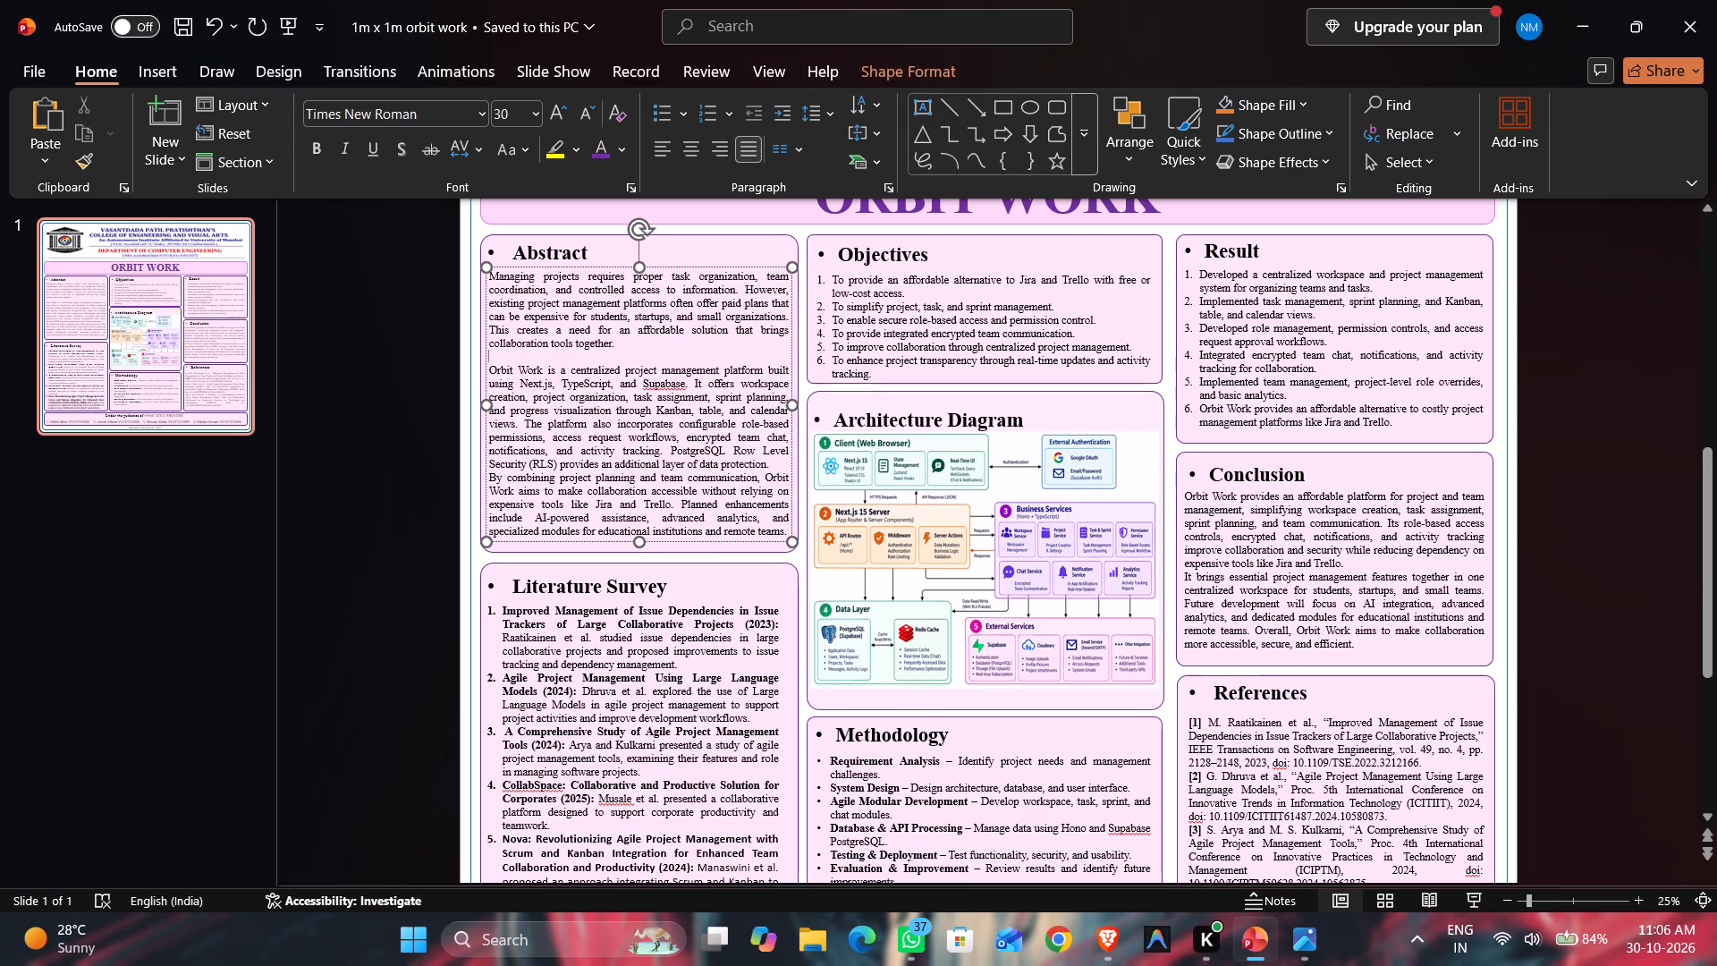
key(Return)
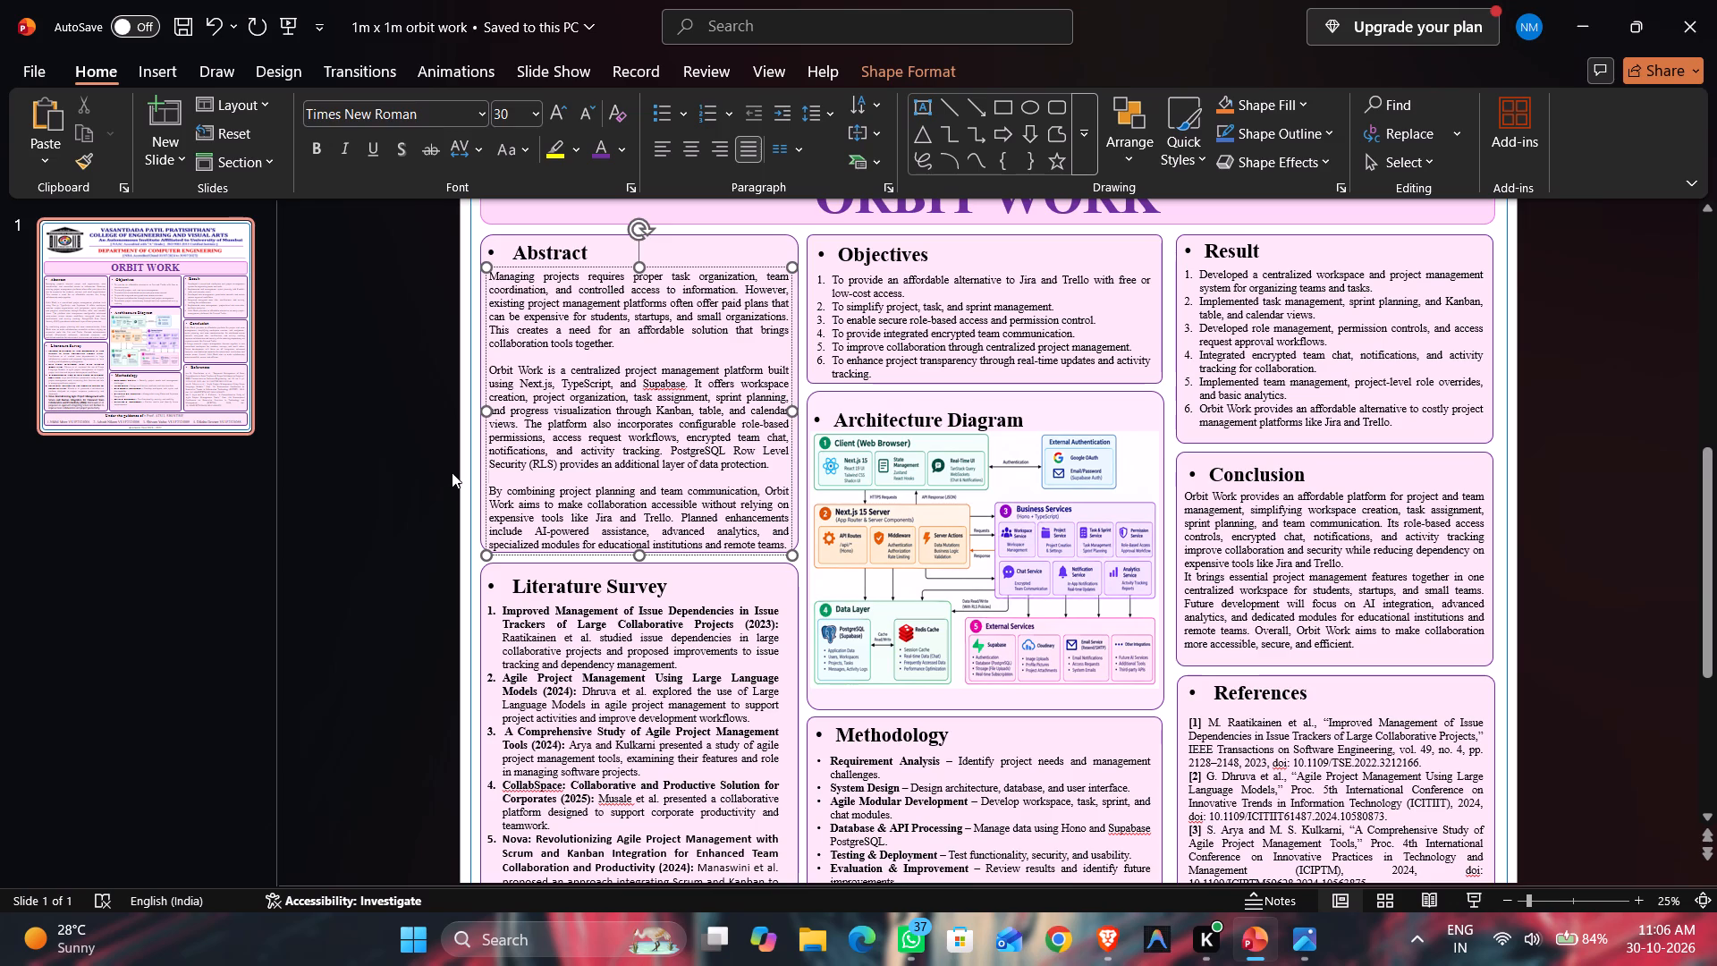
click(444, 475)
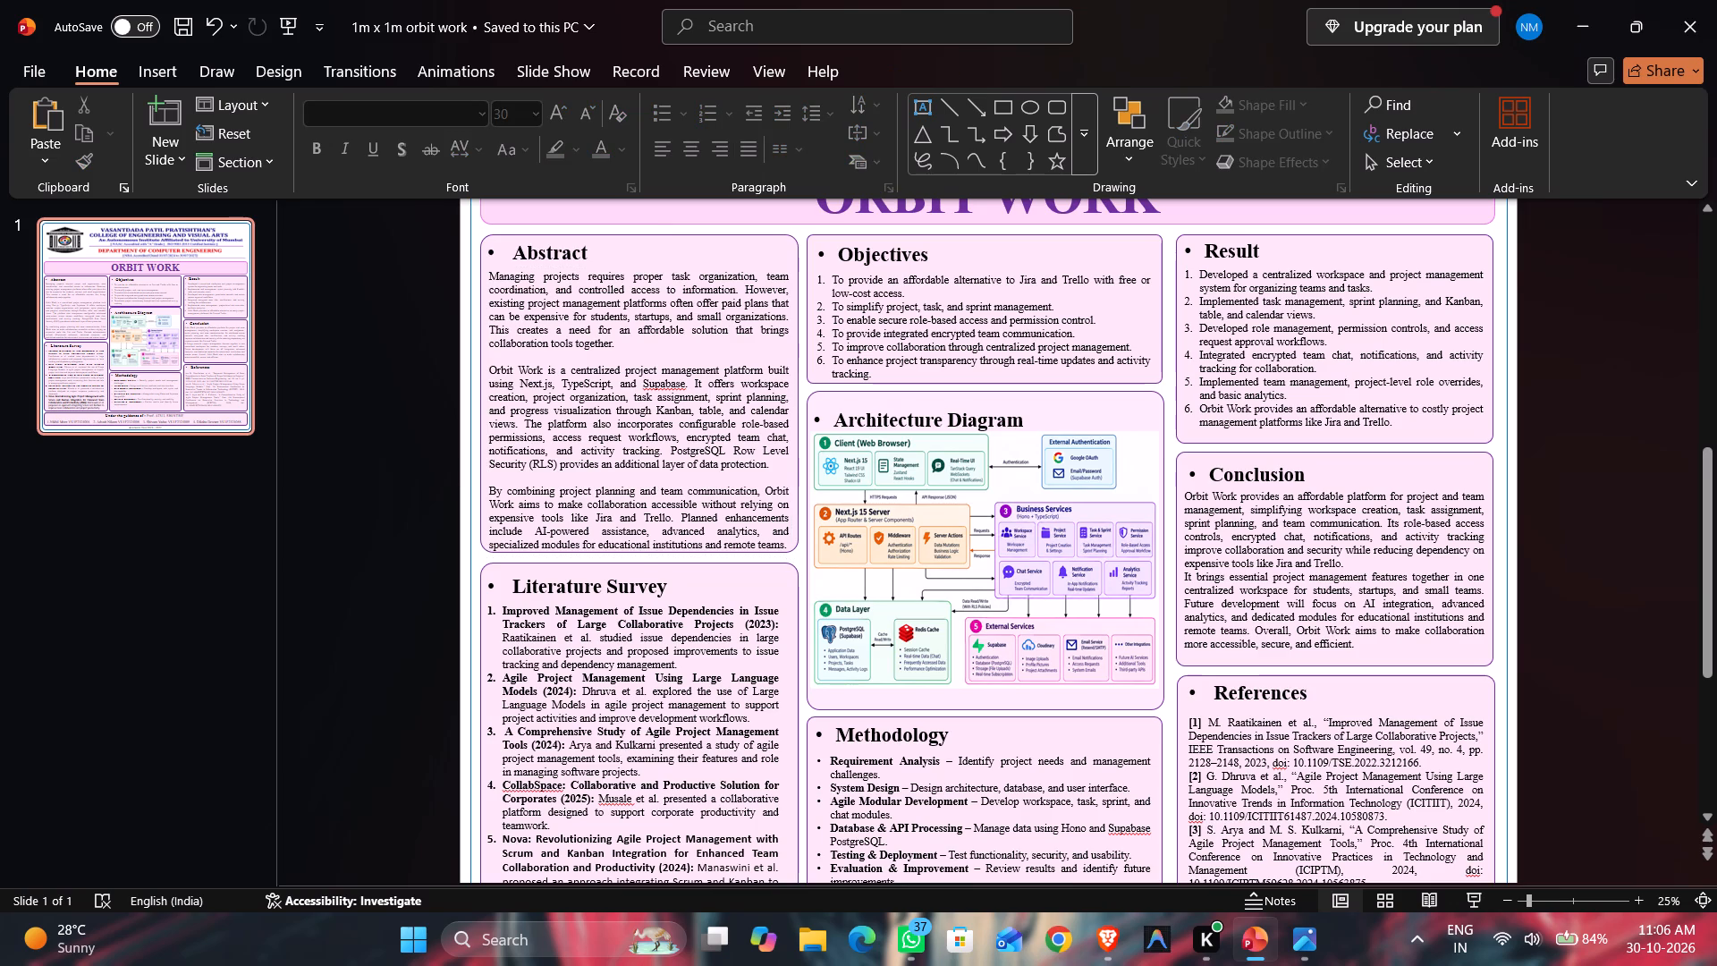
Move the Abstract text box slightly upward so the text sits closer to the Abstract heading.
click(617, 439)
click(691, 266)
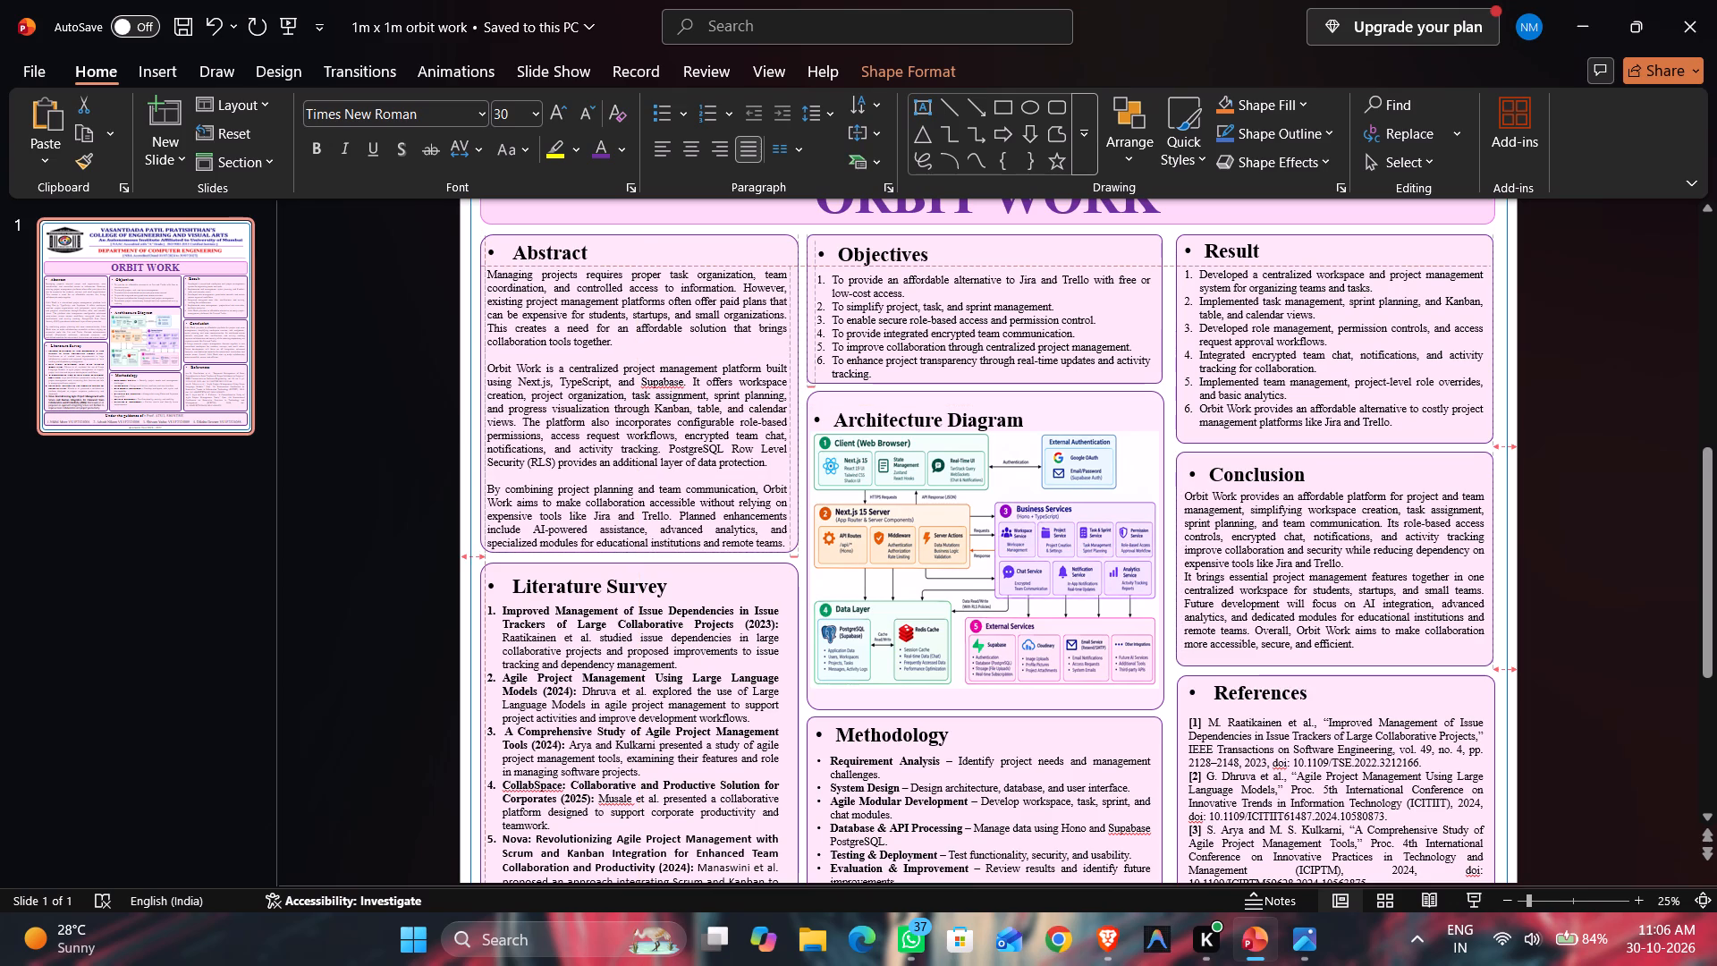
click(466, 378)
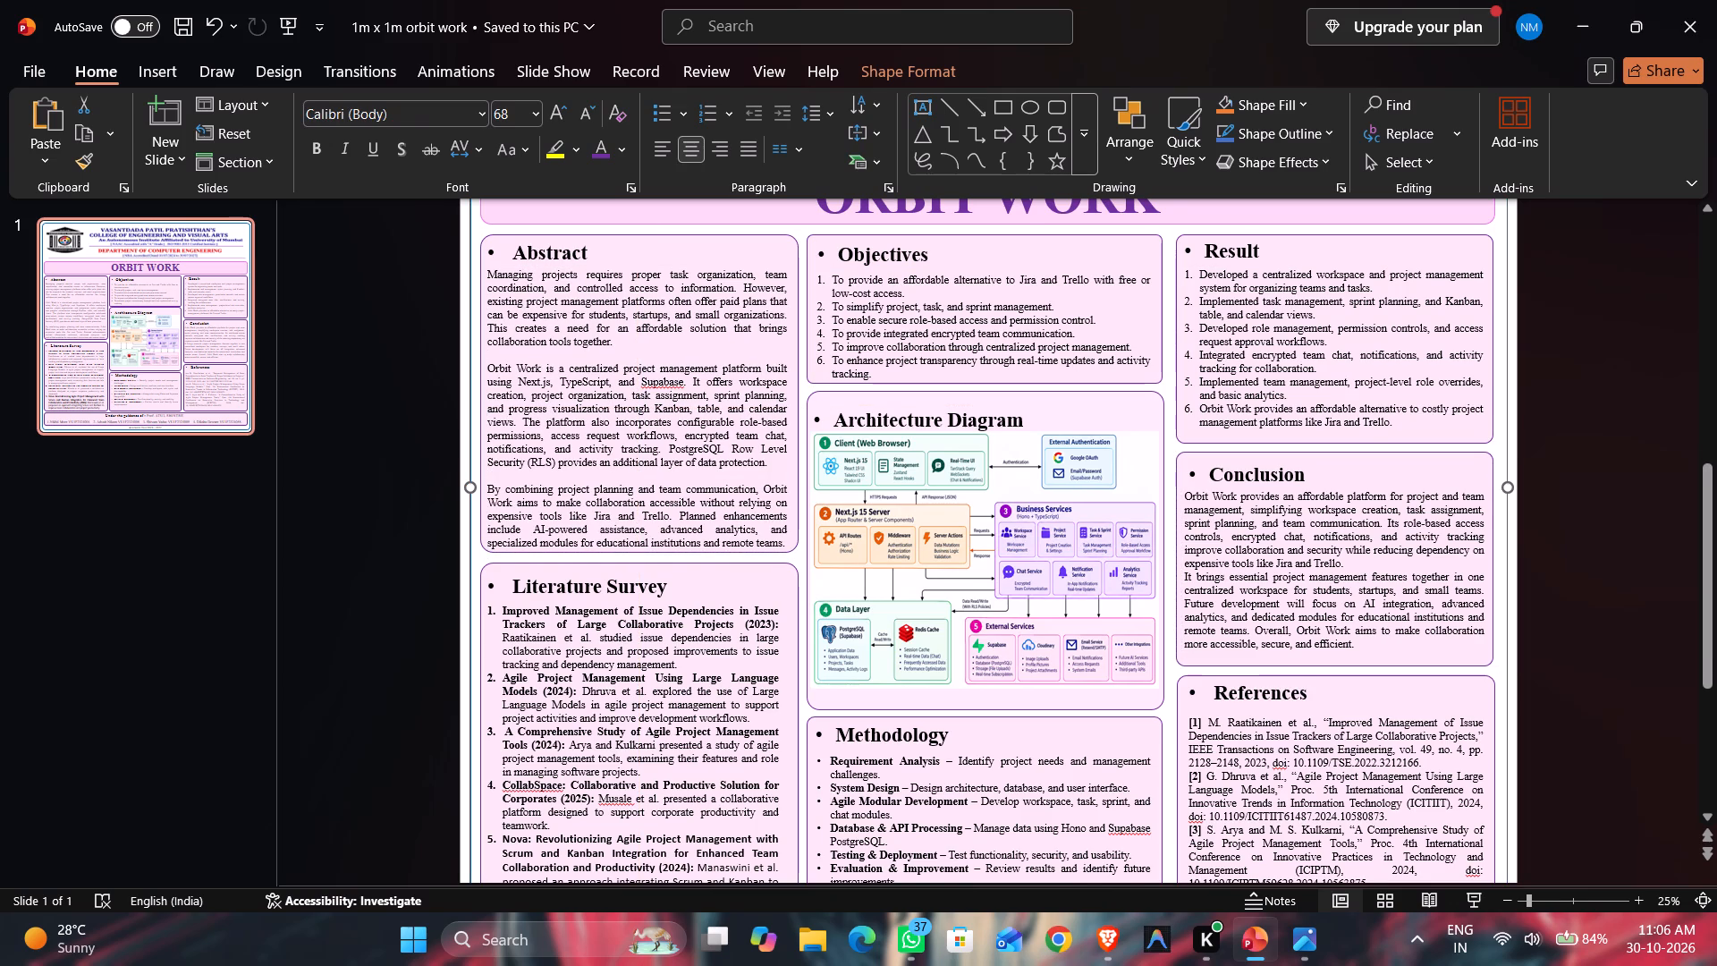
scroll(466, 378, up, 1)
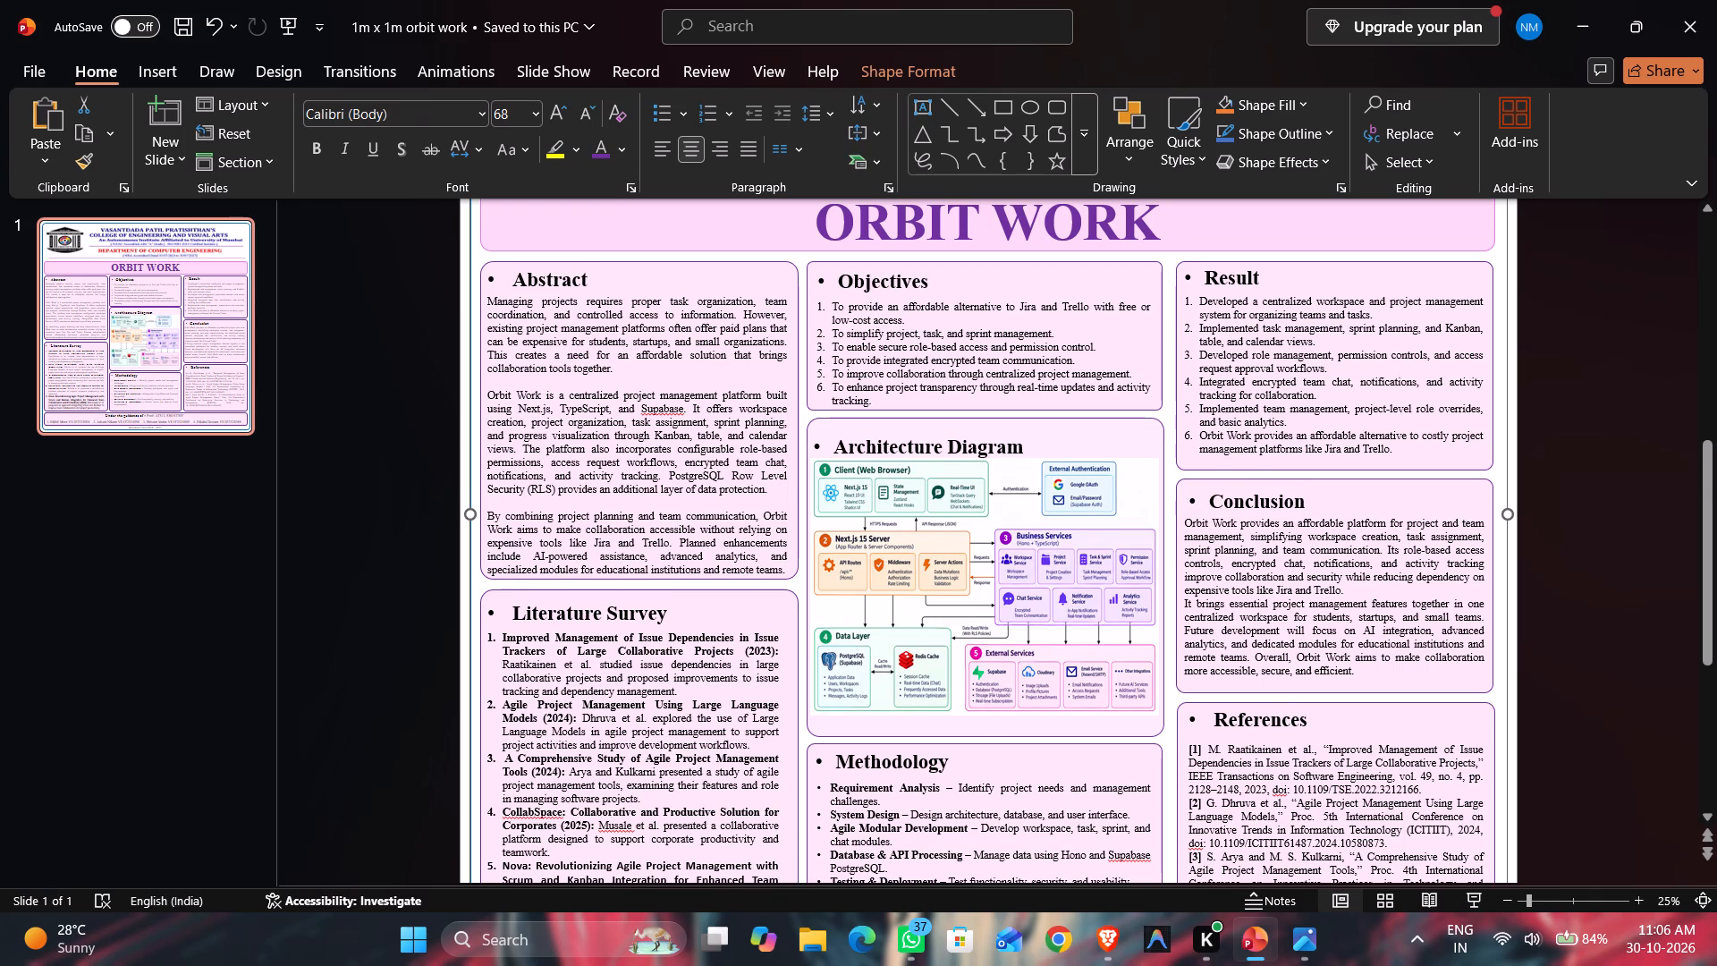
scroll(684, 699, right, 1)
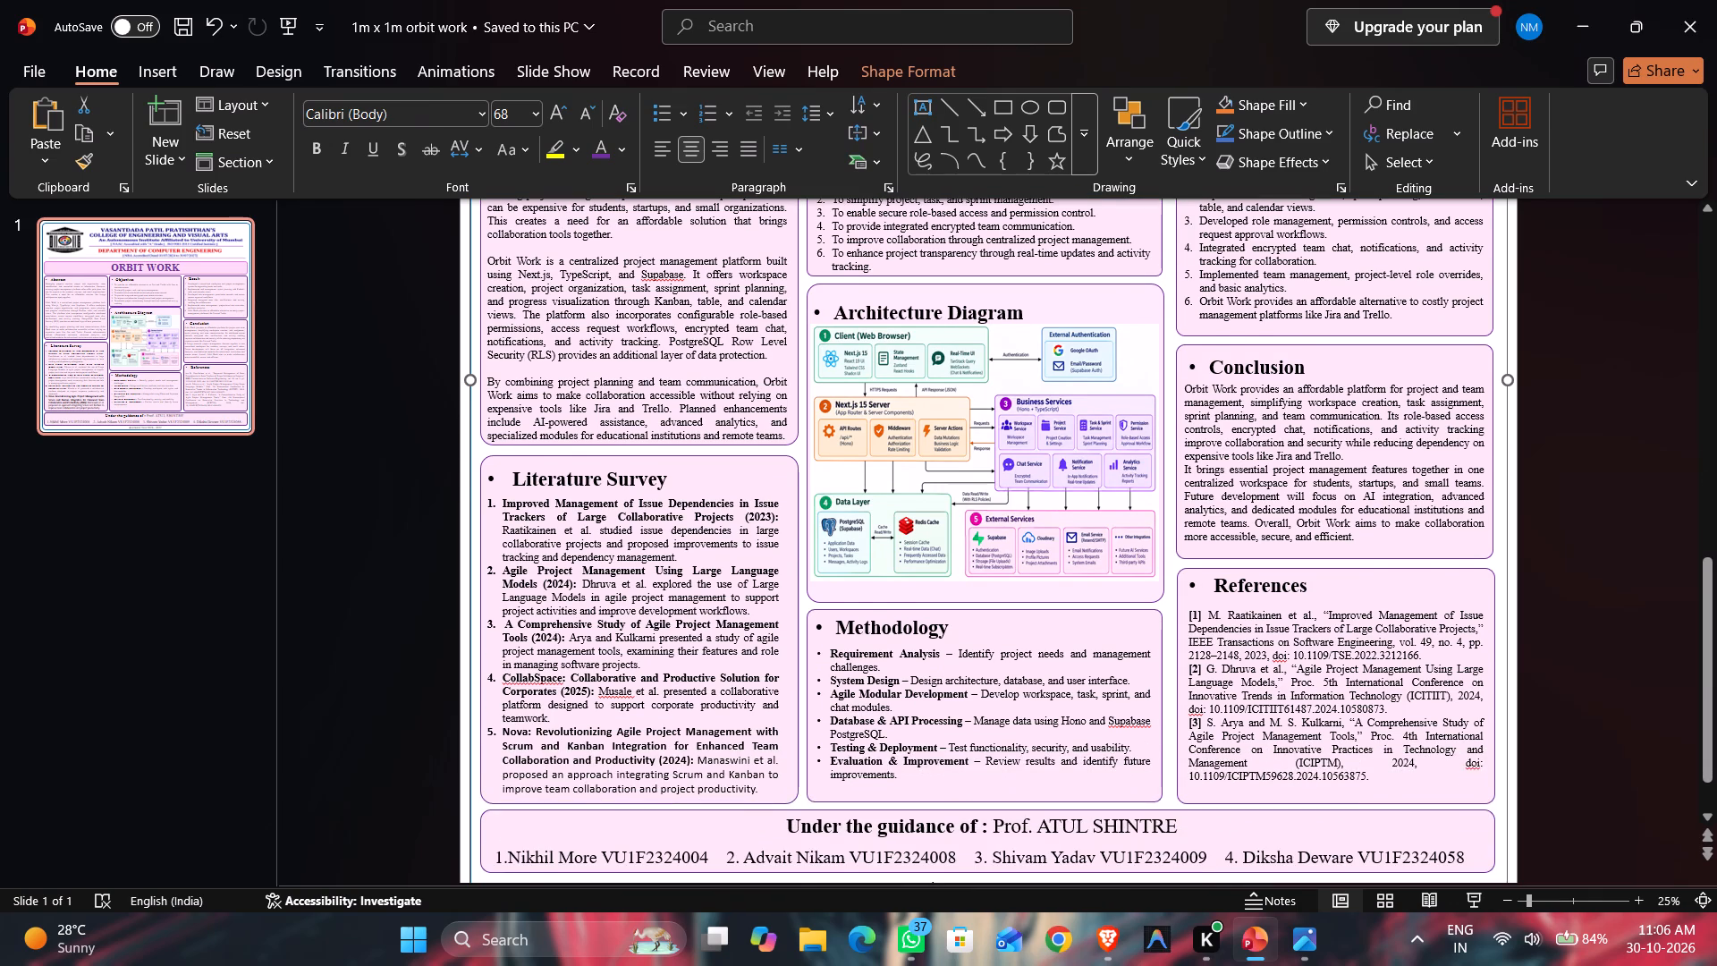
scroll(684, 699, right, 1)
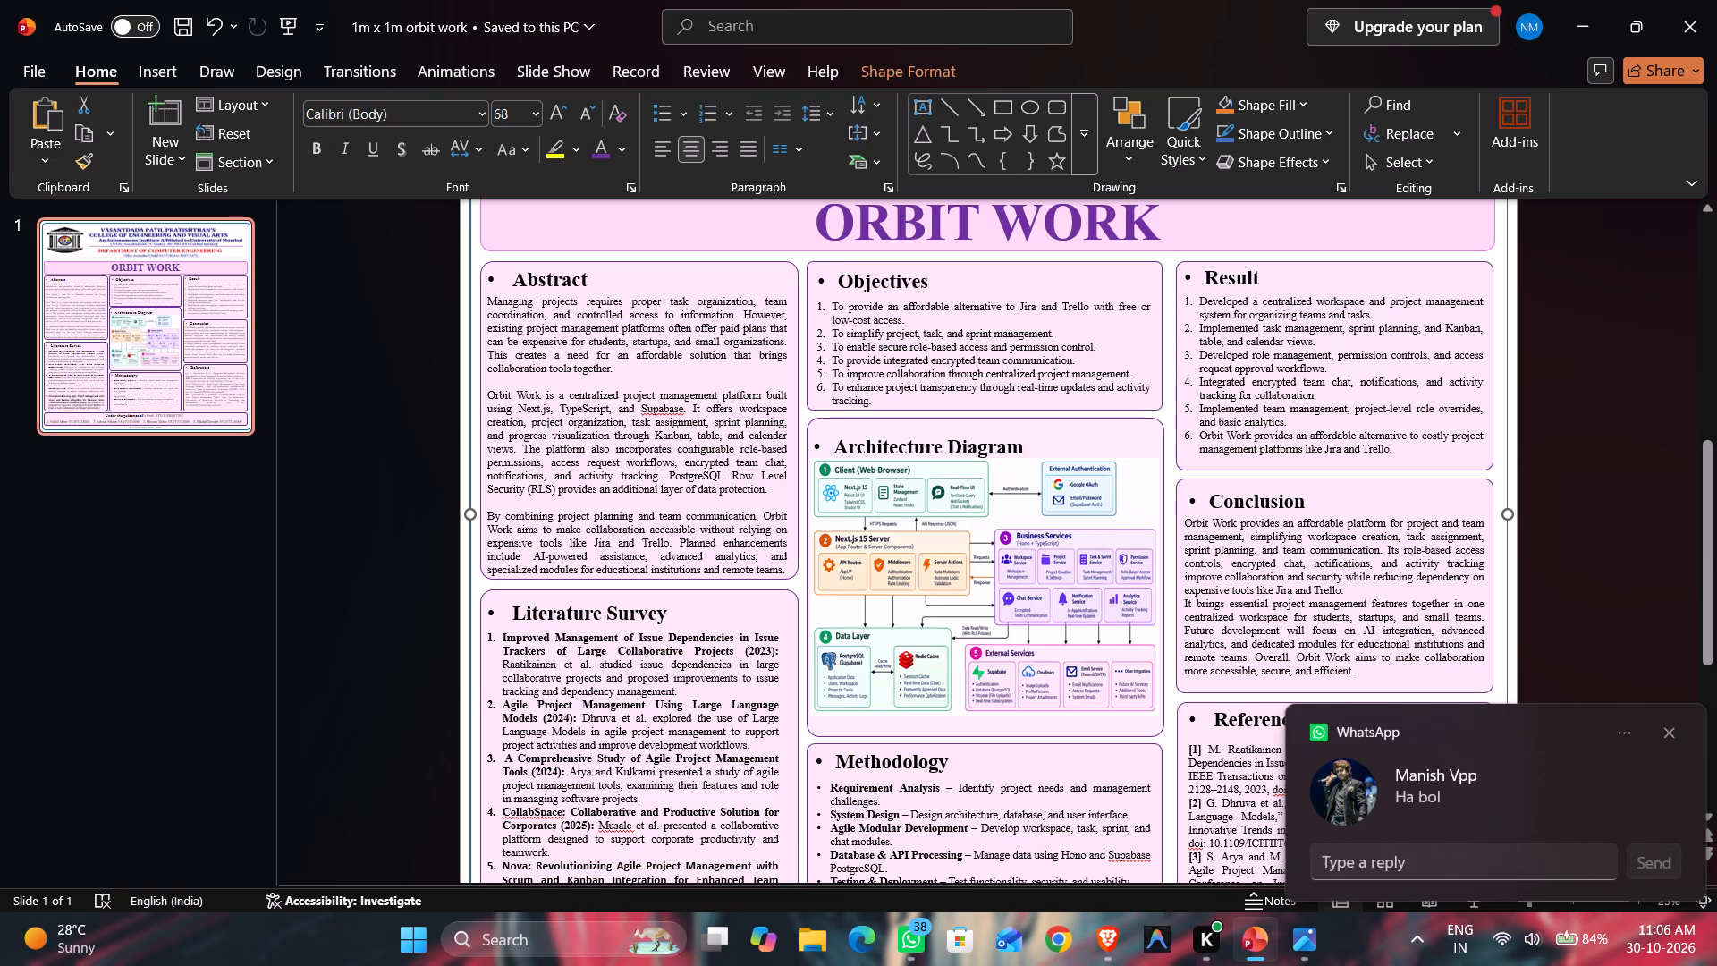
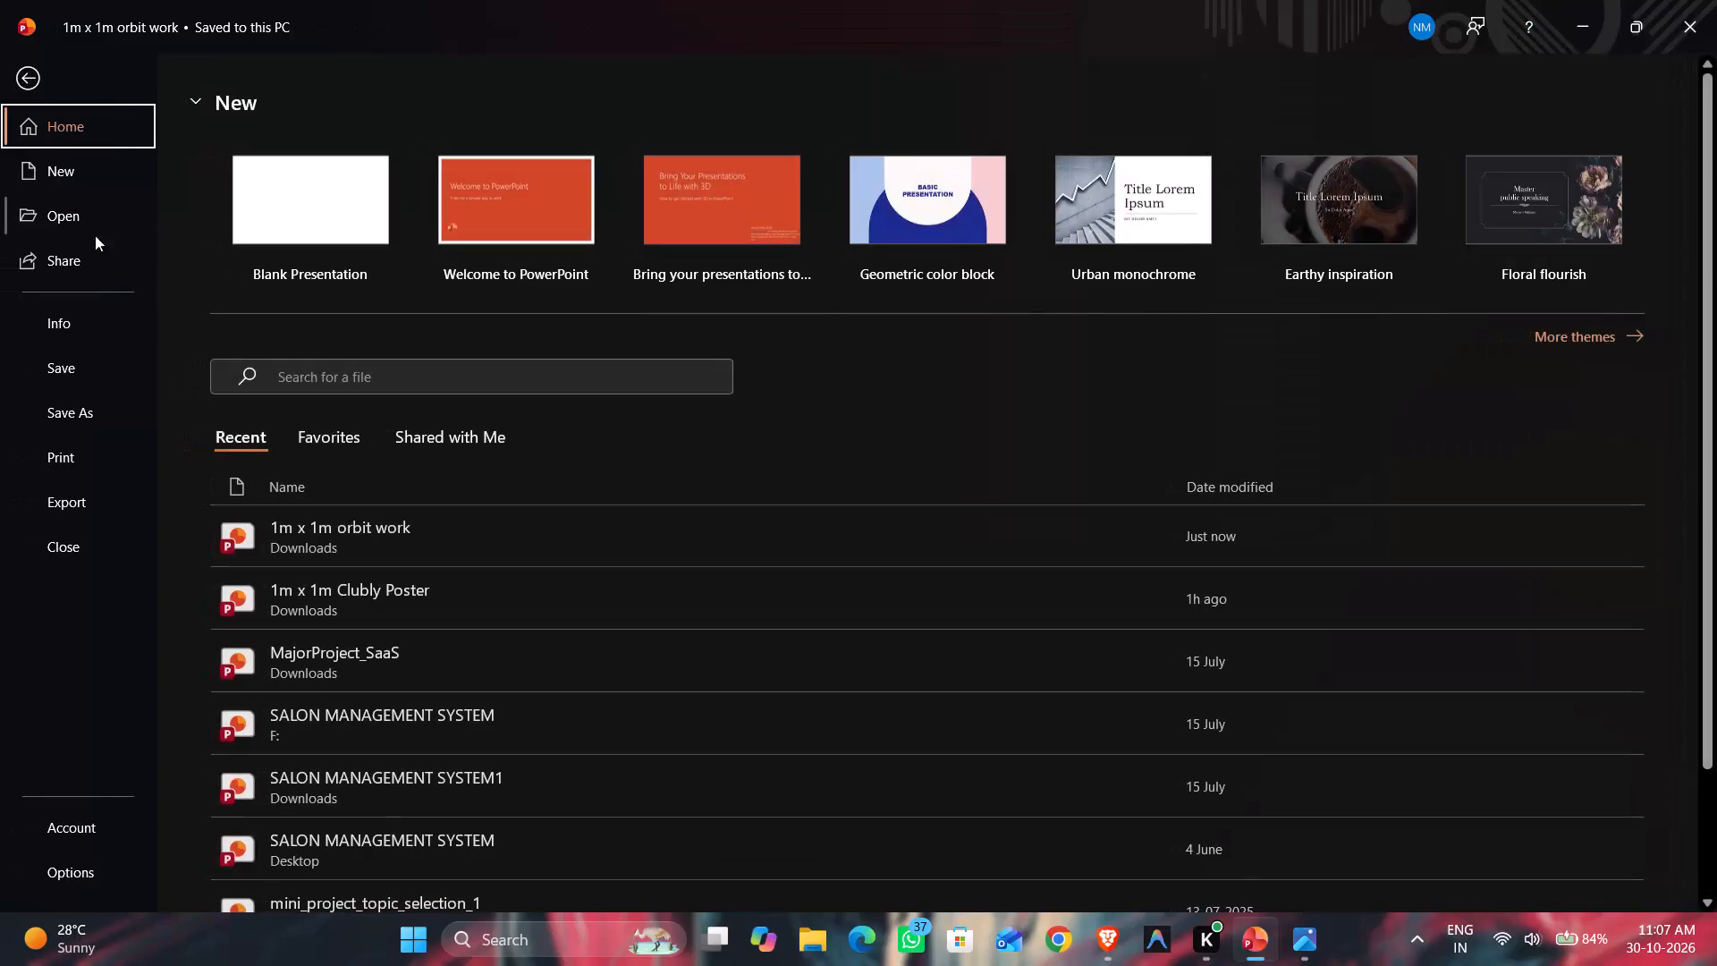
Save a PDF copy of the poster in the Downloads folder under the new name 1m x 1m orbit_work.
click(93, 430)
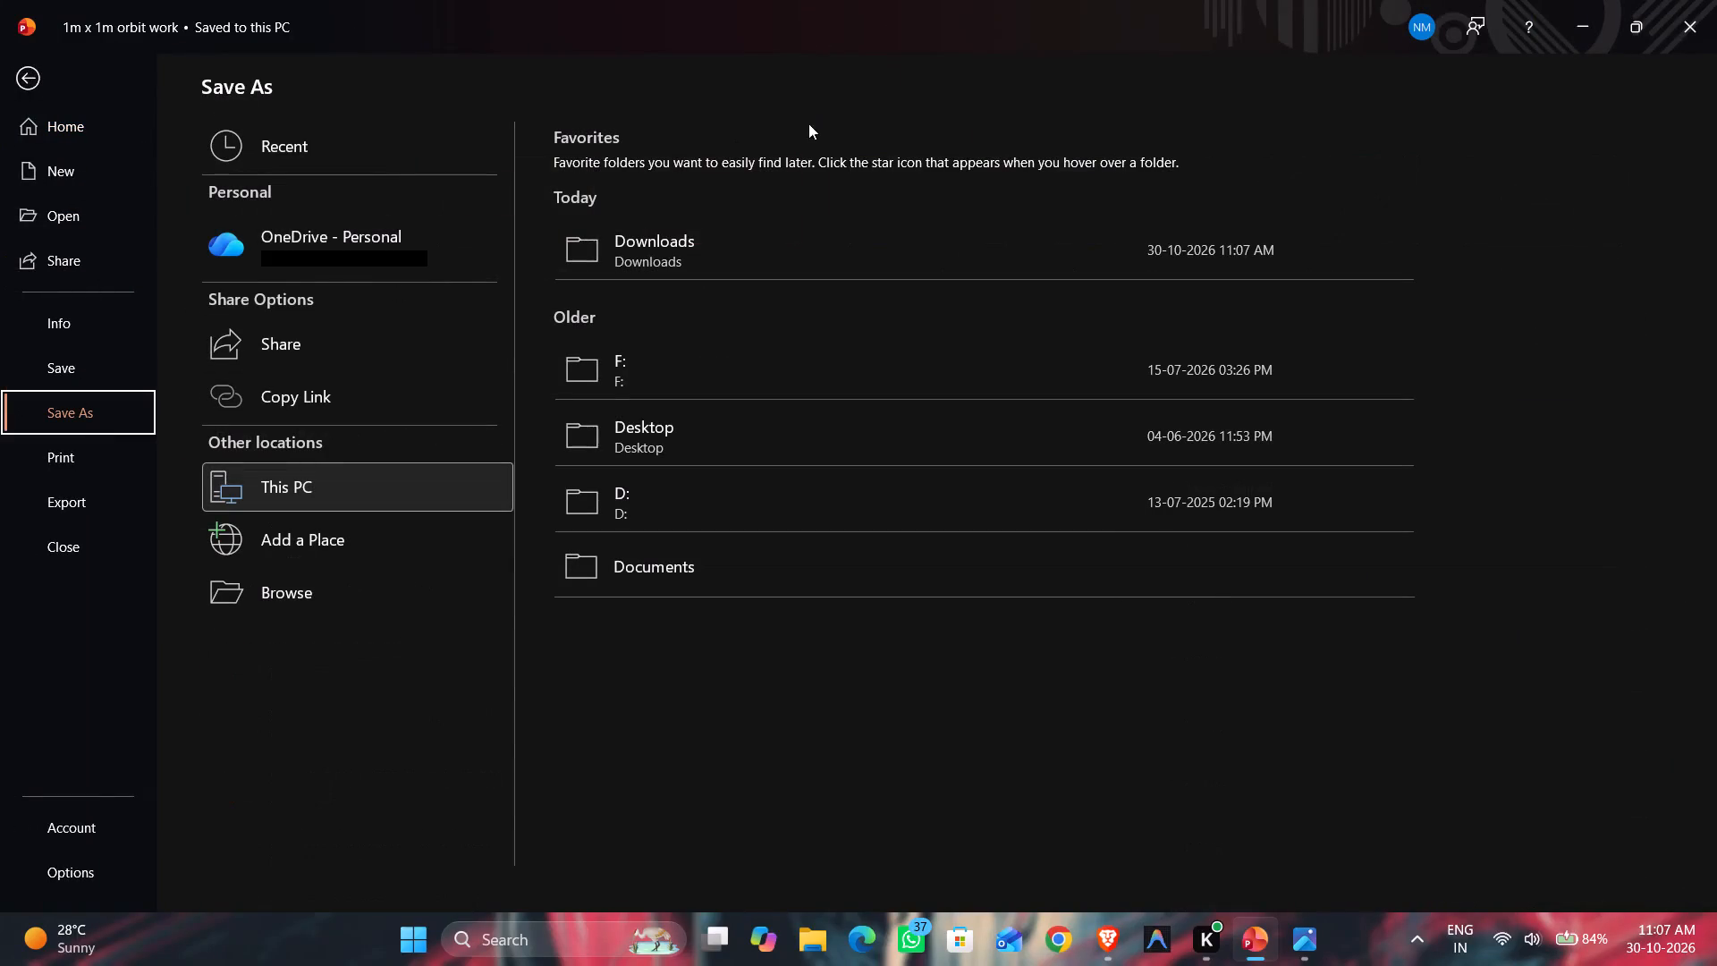
click(743, 250)
click(342, 402)
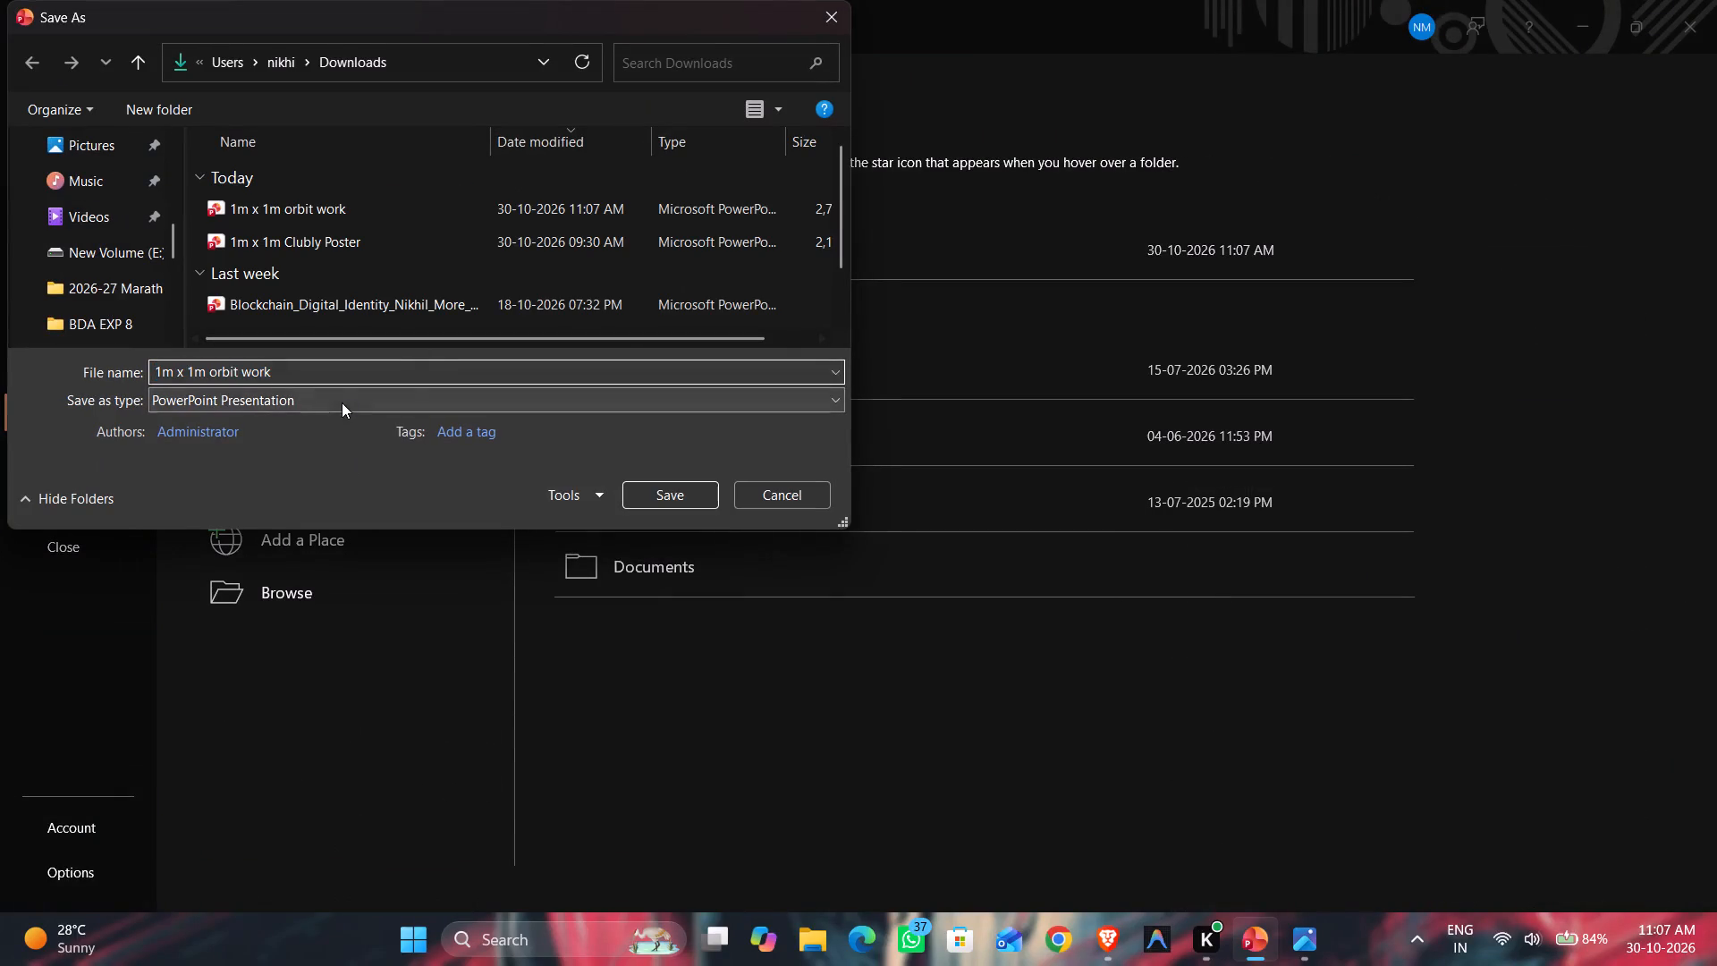
click(328, 477)
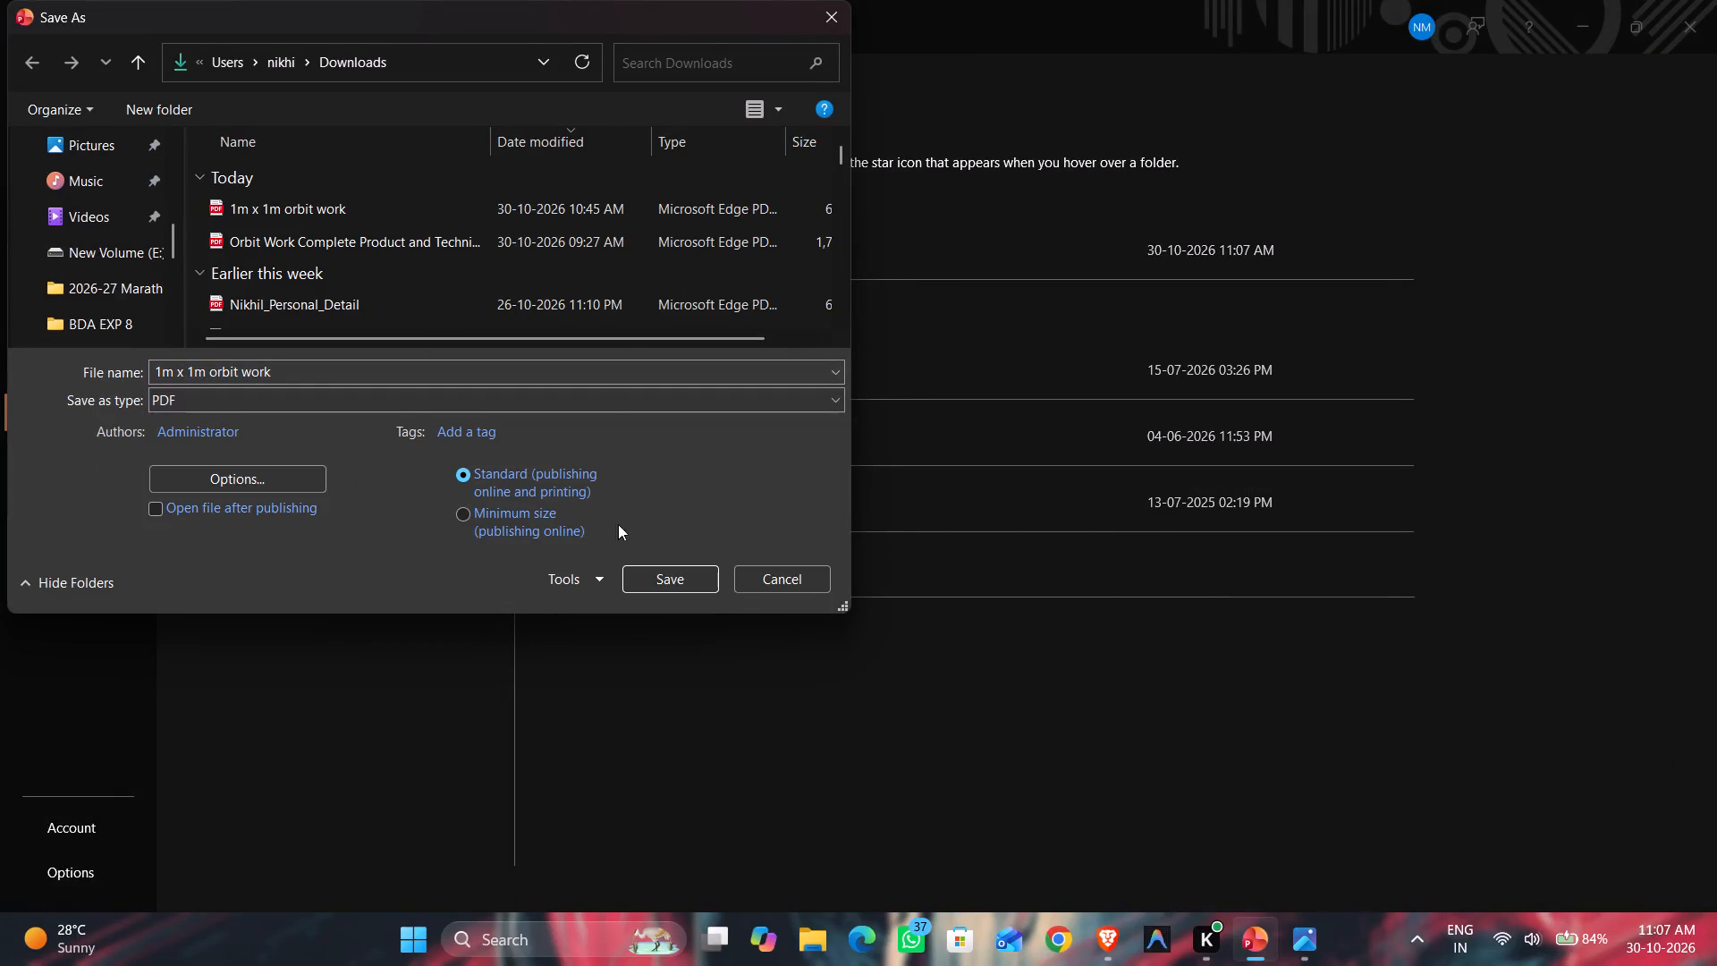
click(641, 563)
click(657, 572)
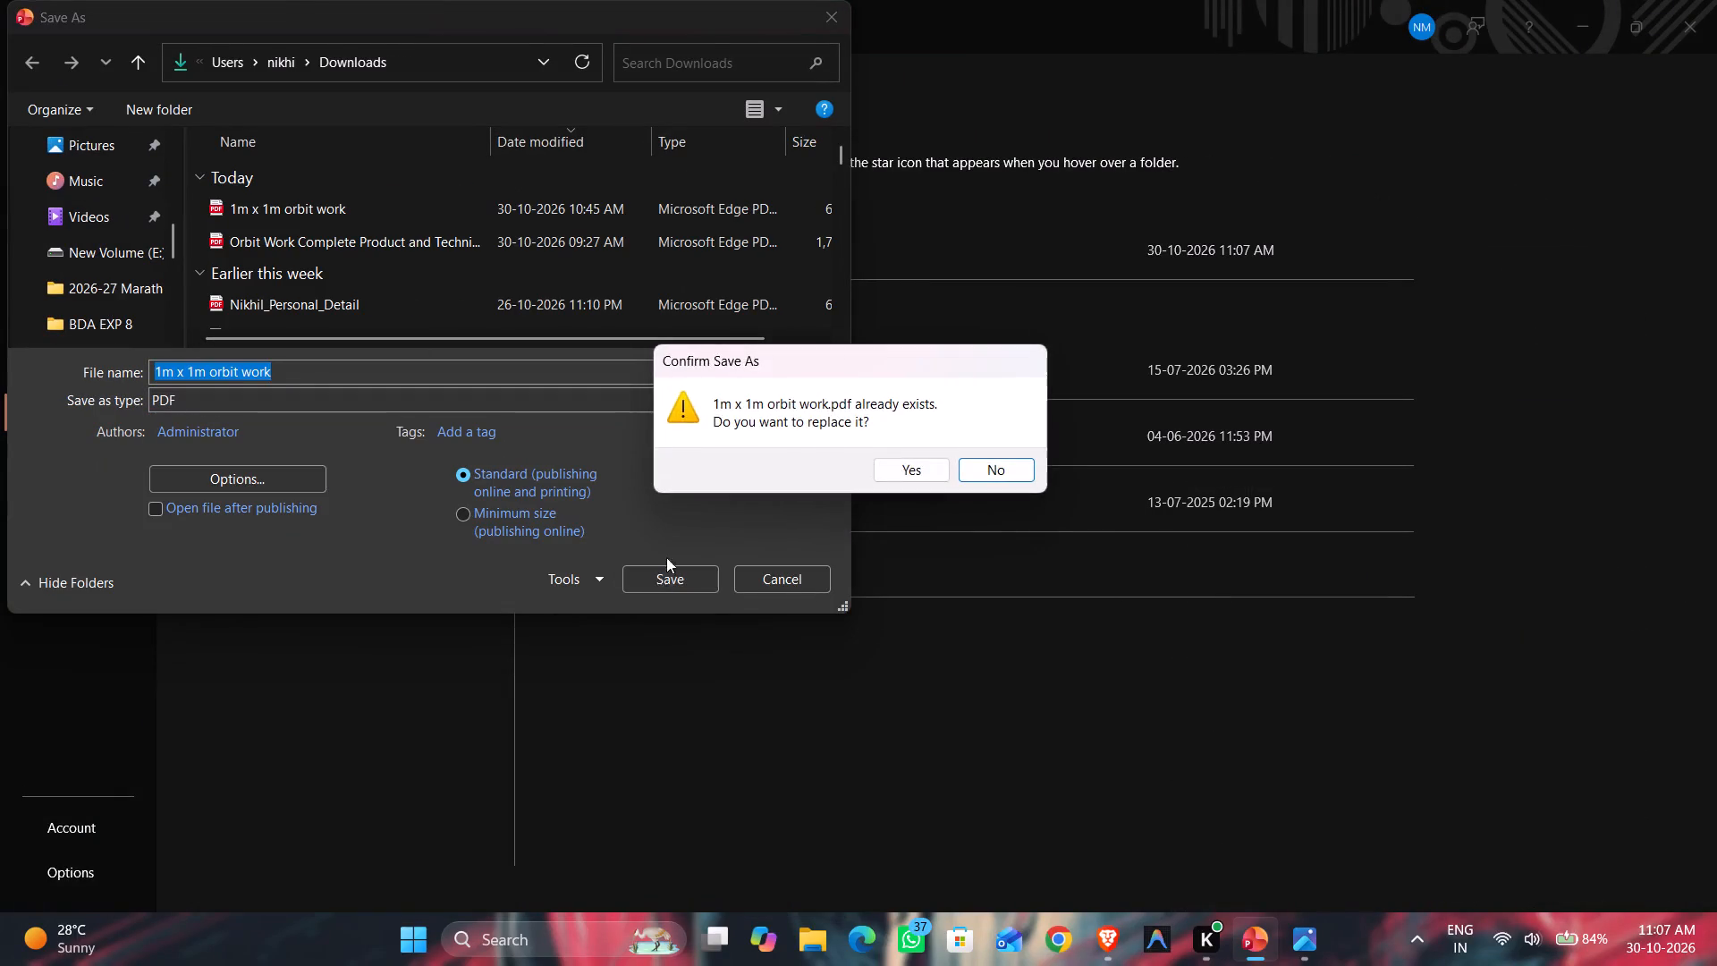
click(1012, 473)
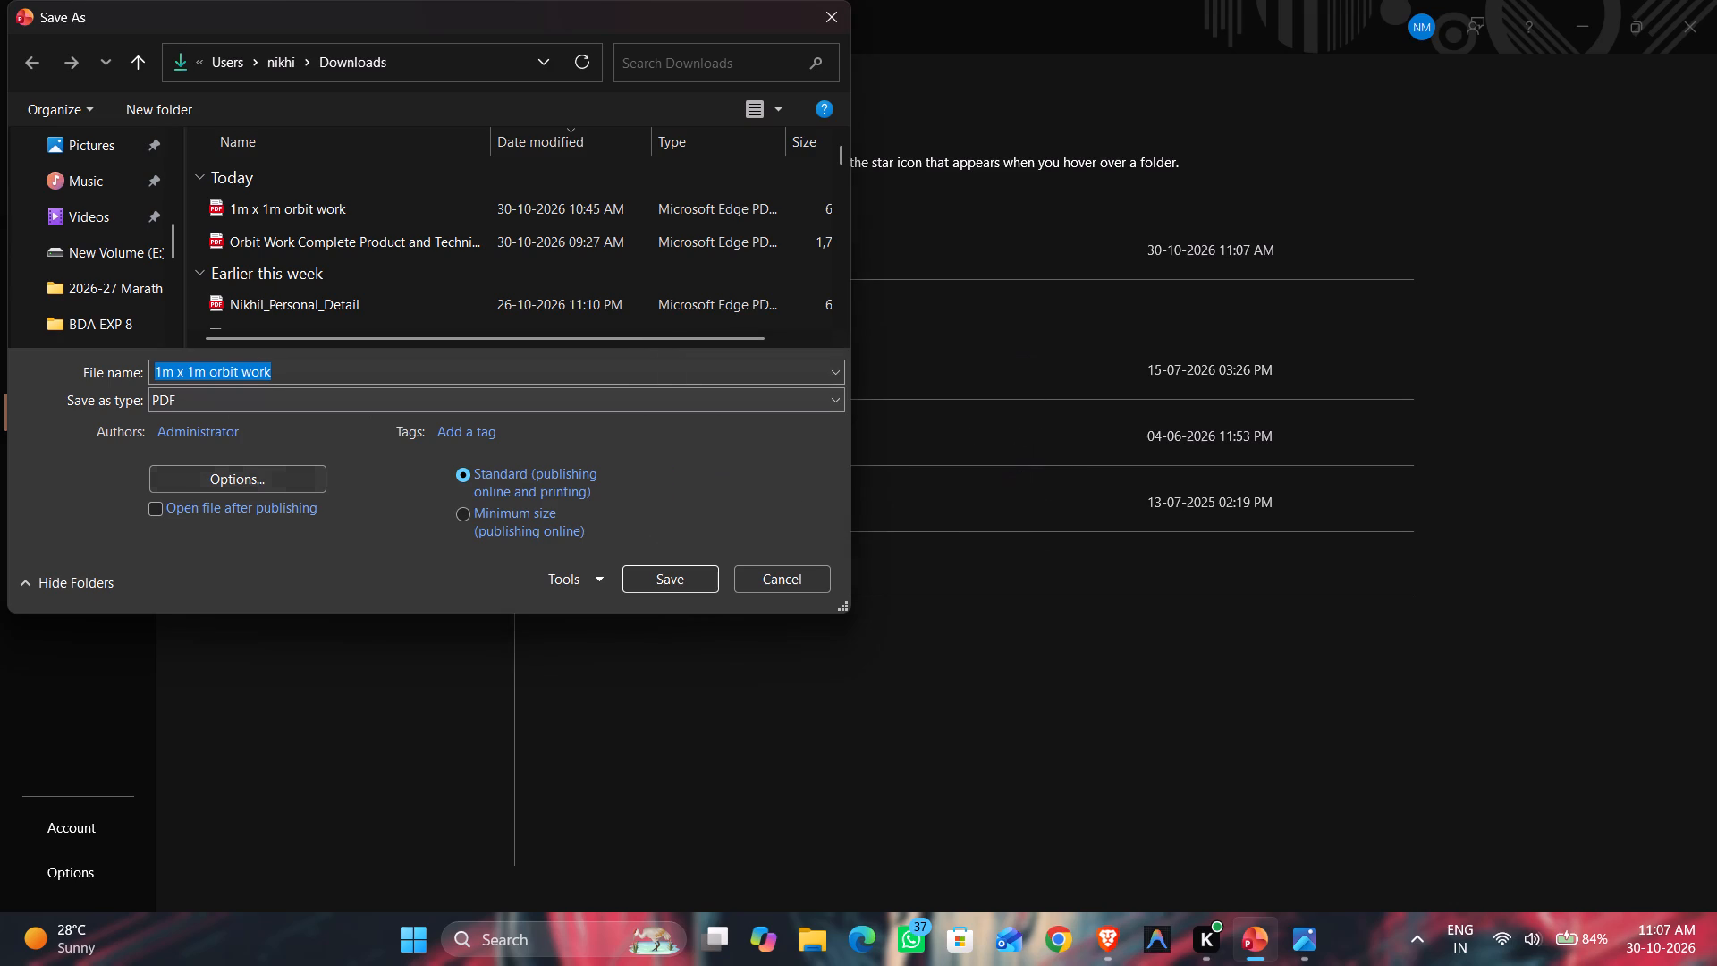
click(299, 375)
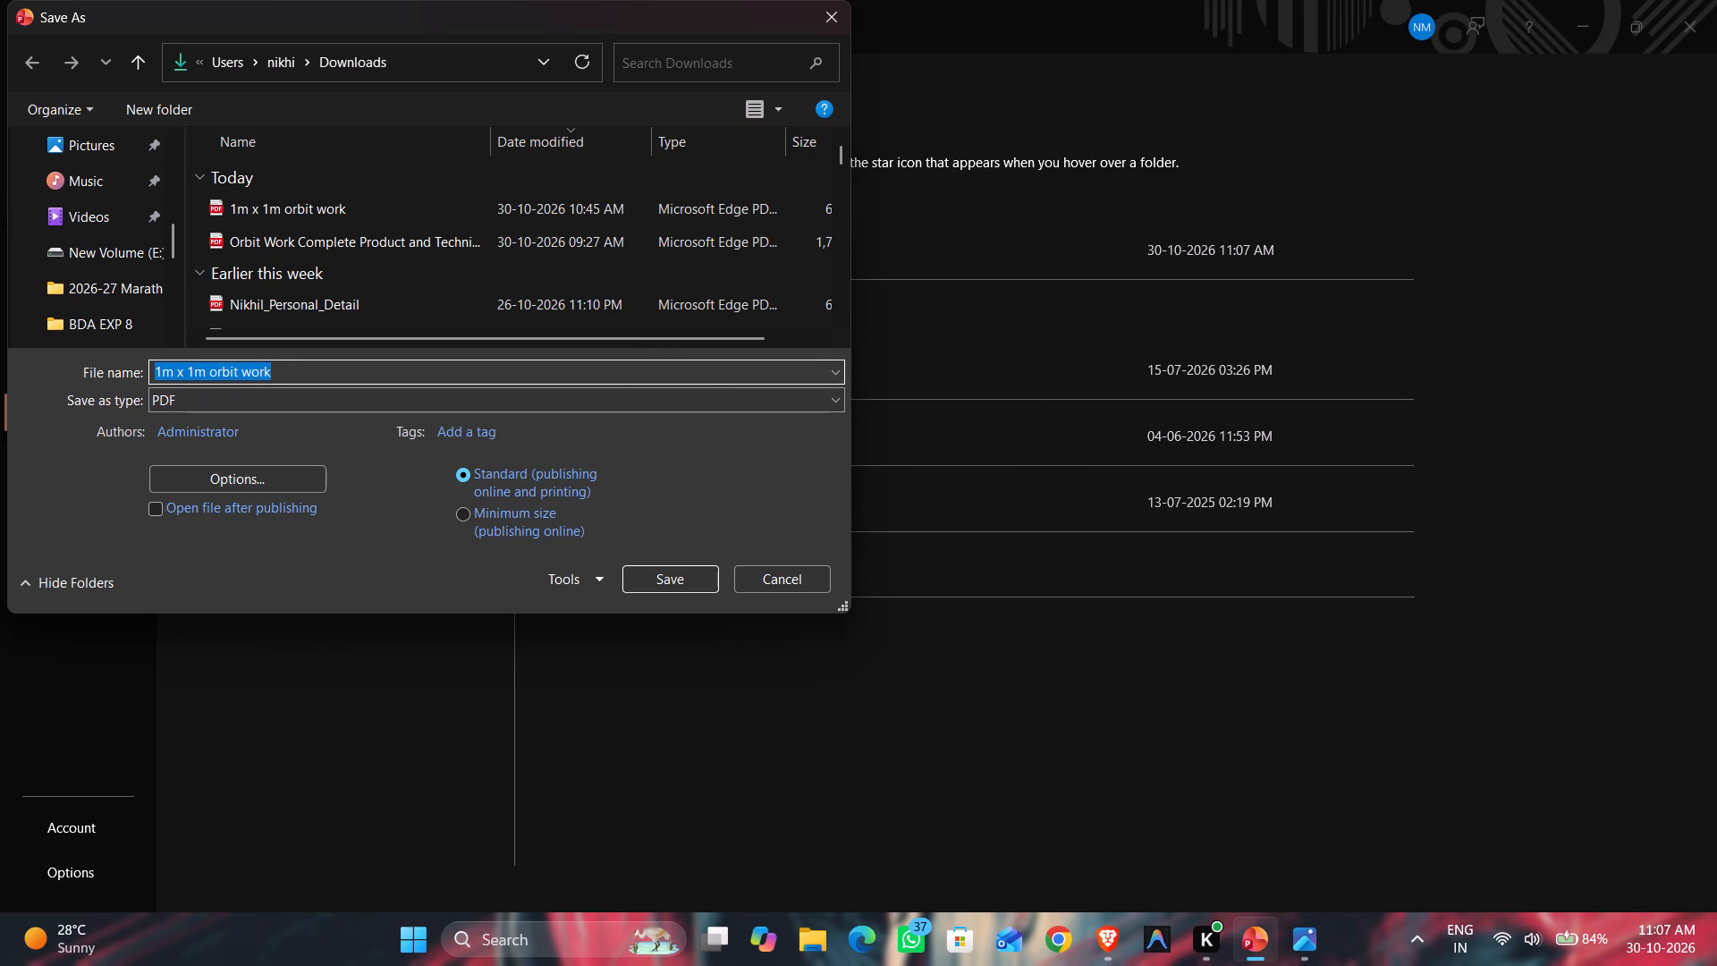
click(243, 372)
key(BackSpace)
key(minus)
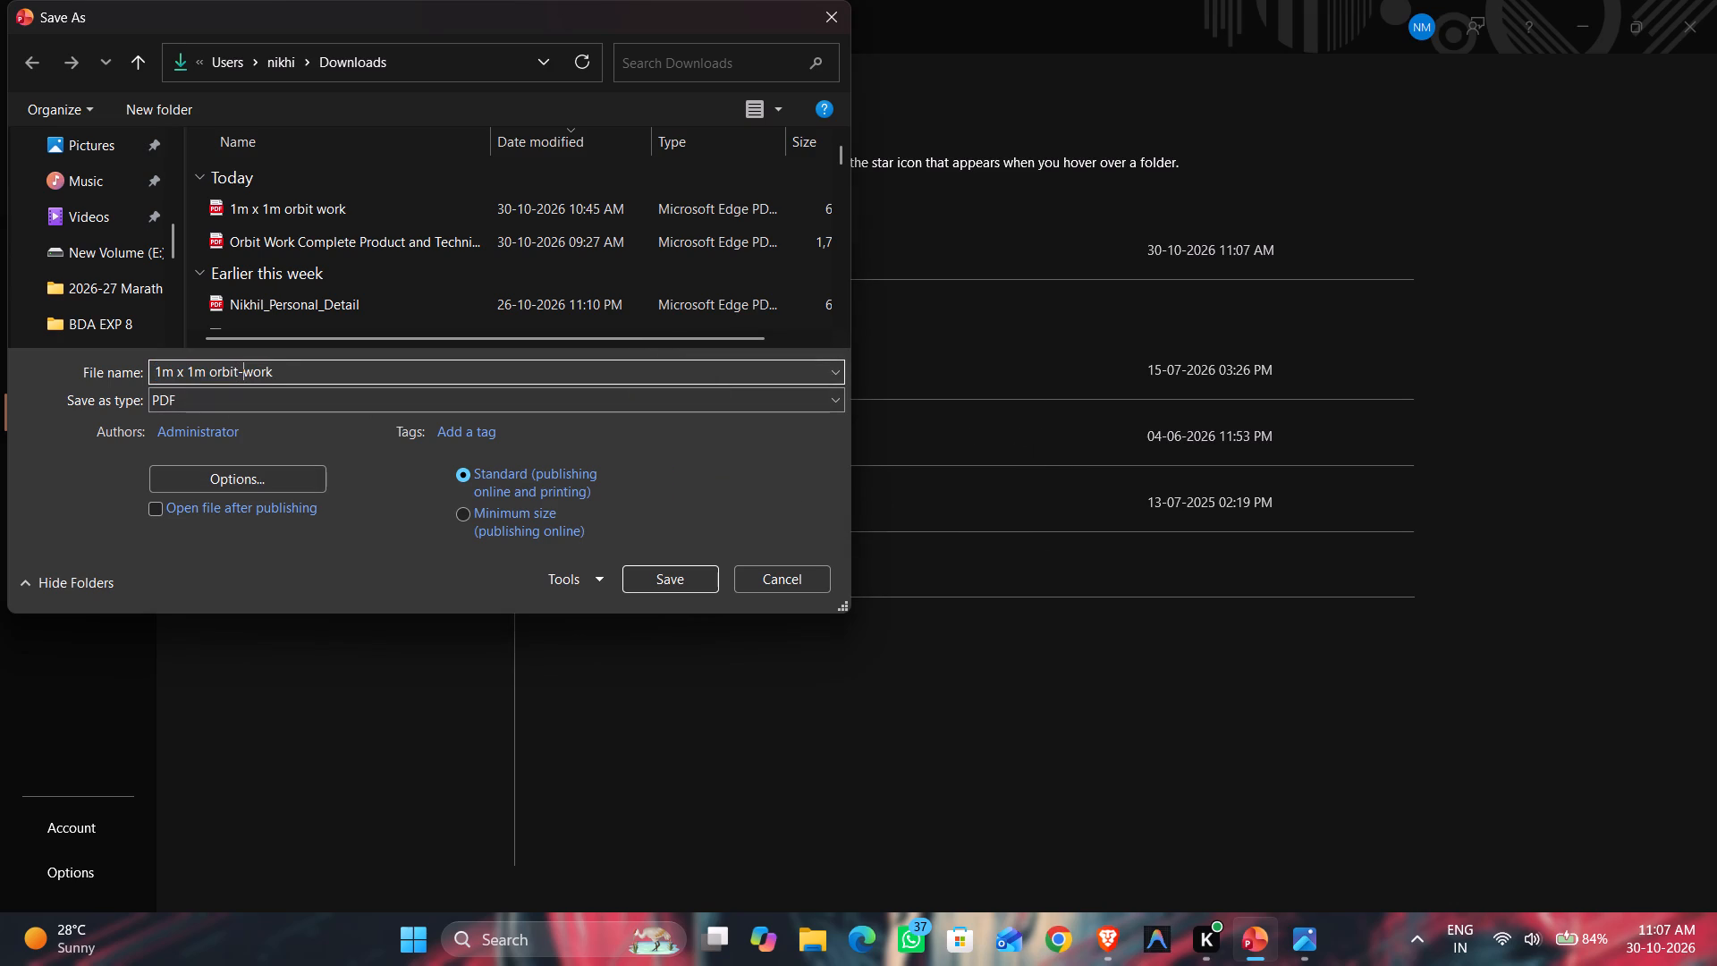
key(BackSpace)
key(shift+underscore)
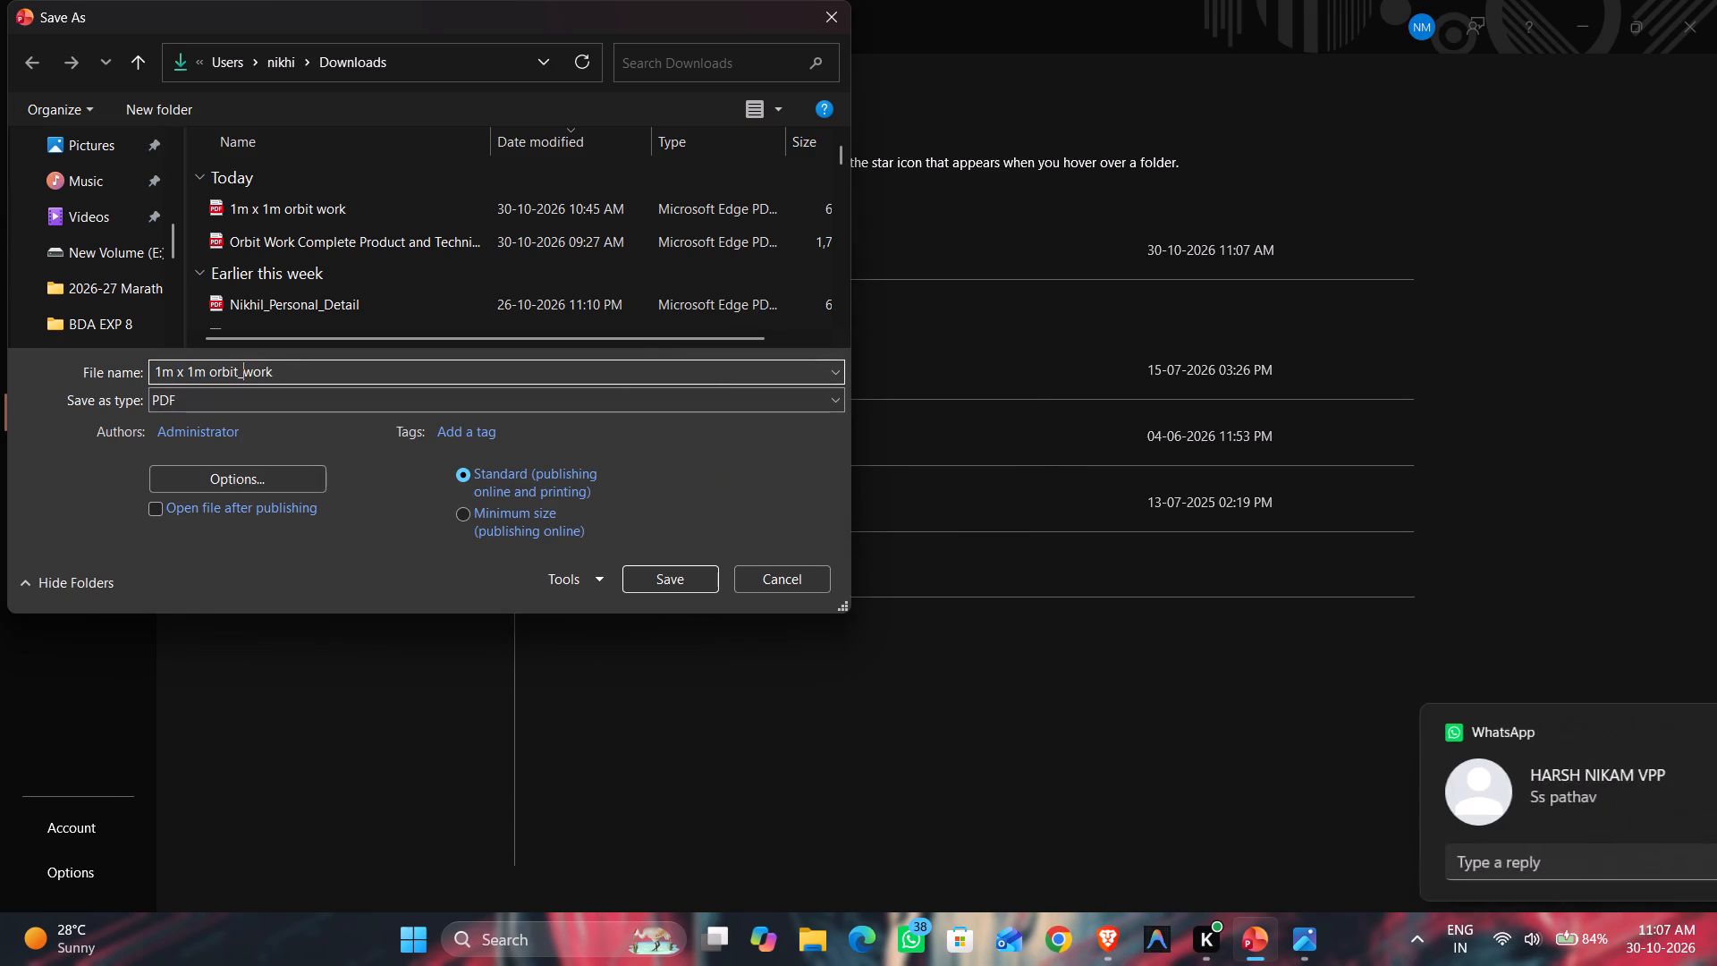
click(677, 575)
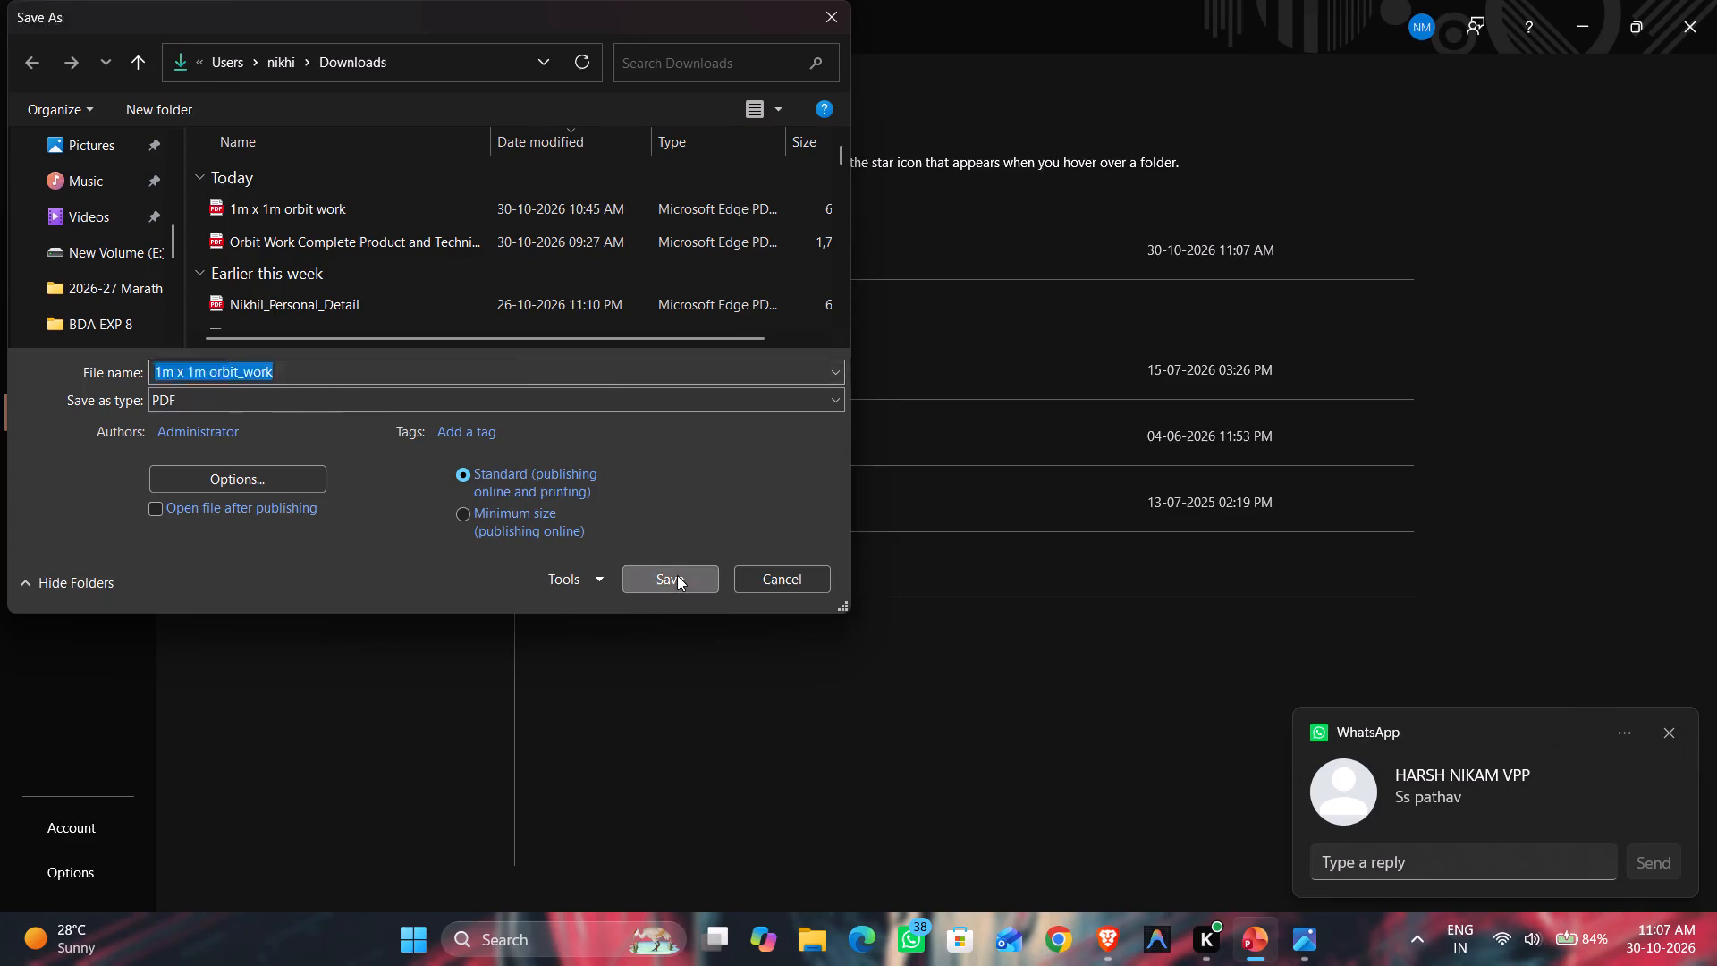
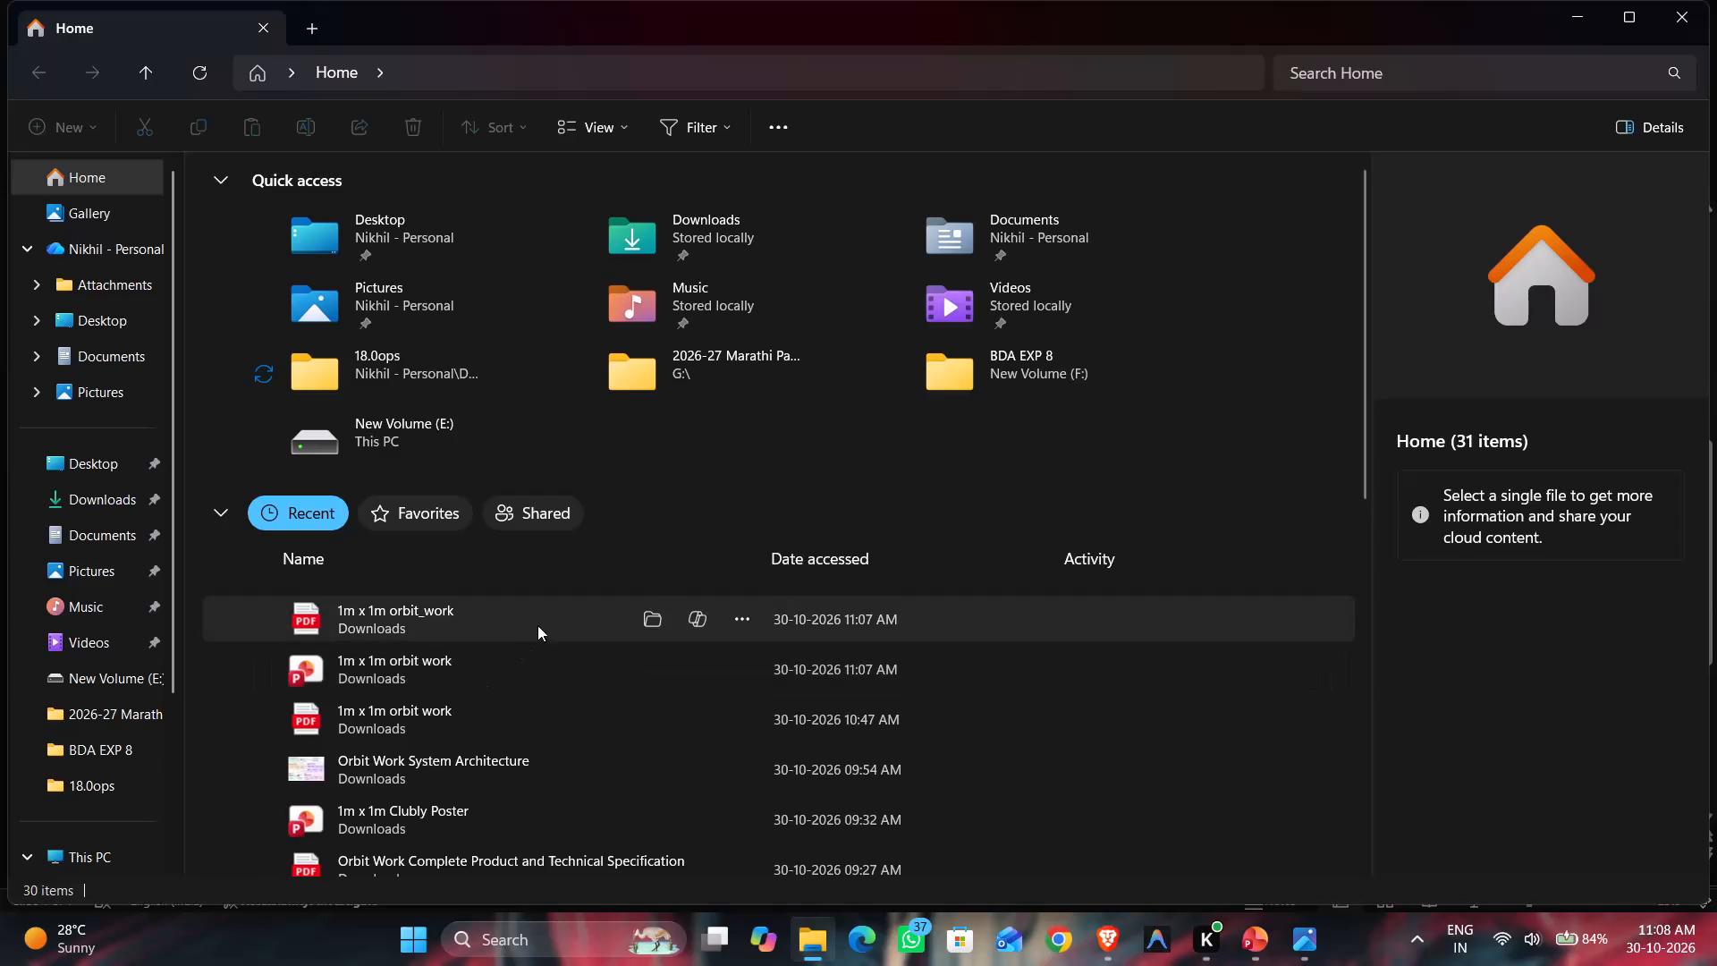
Open the exported PDF "1m x 1m orbit_work" from the recent files to check the poster.
double_click(538, 623)
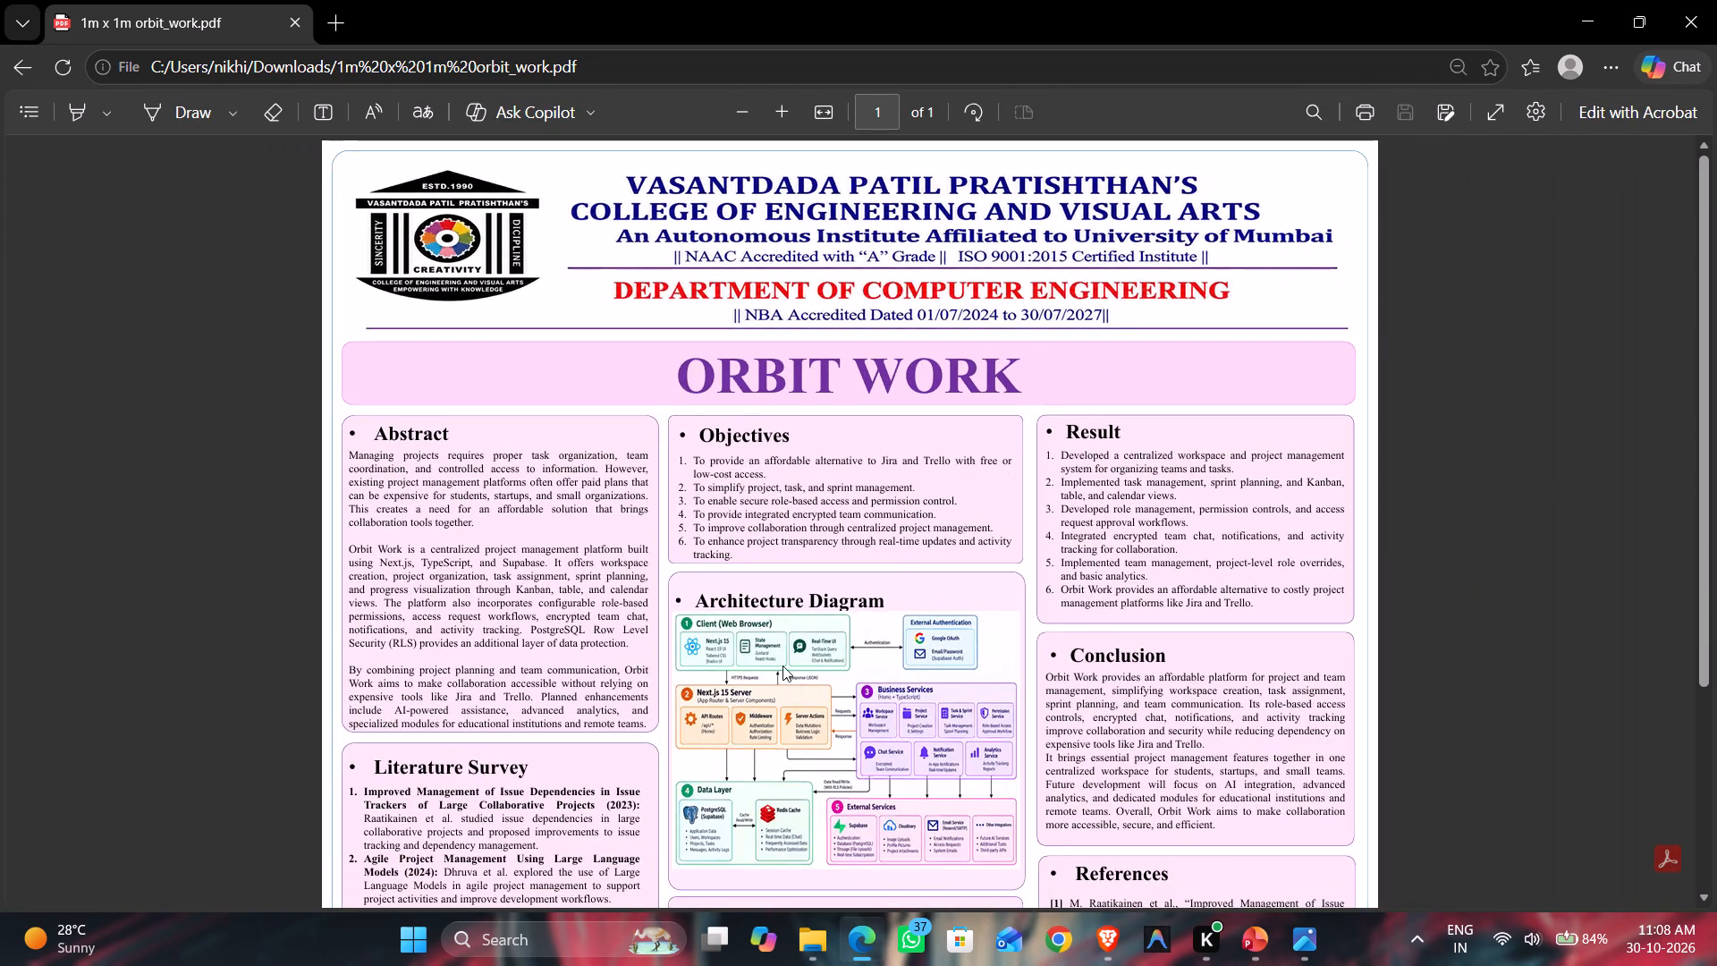
Check the architecture diagram in the exported PDF, and in PowerPoint move the diagram picture slightly down, away from the Architecture Diagram heading.
scroll(782, 665, down, 5)
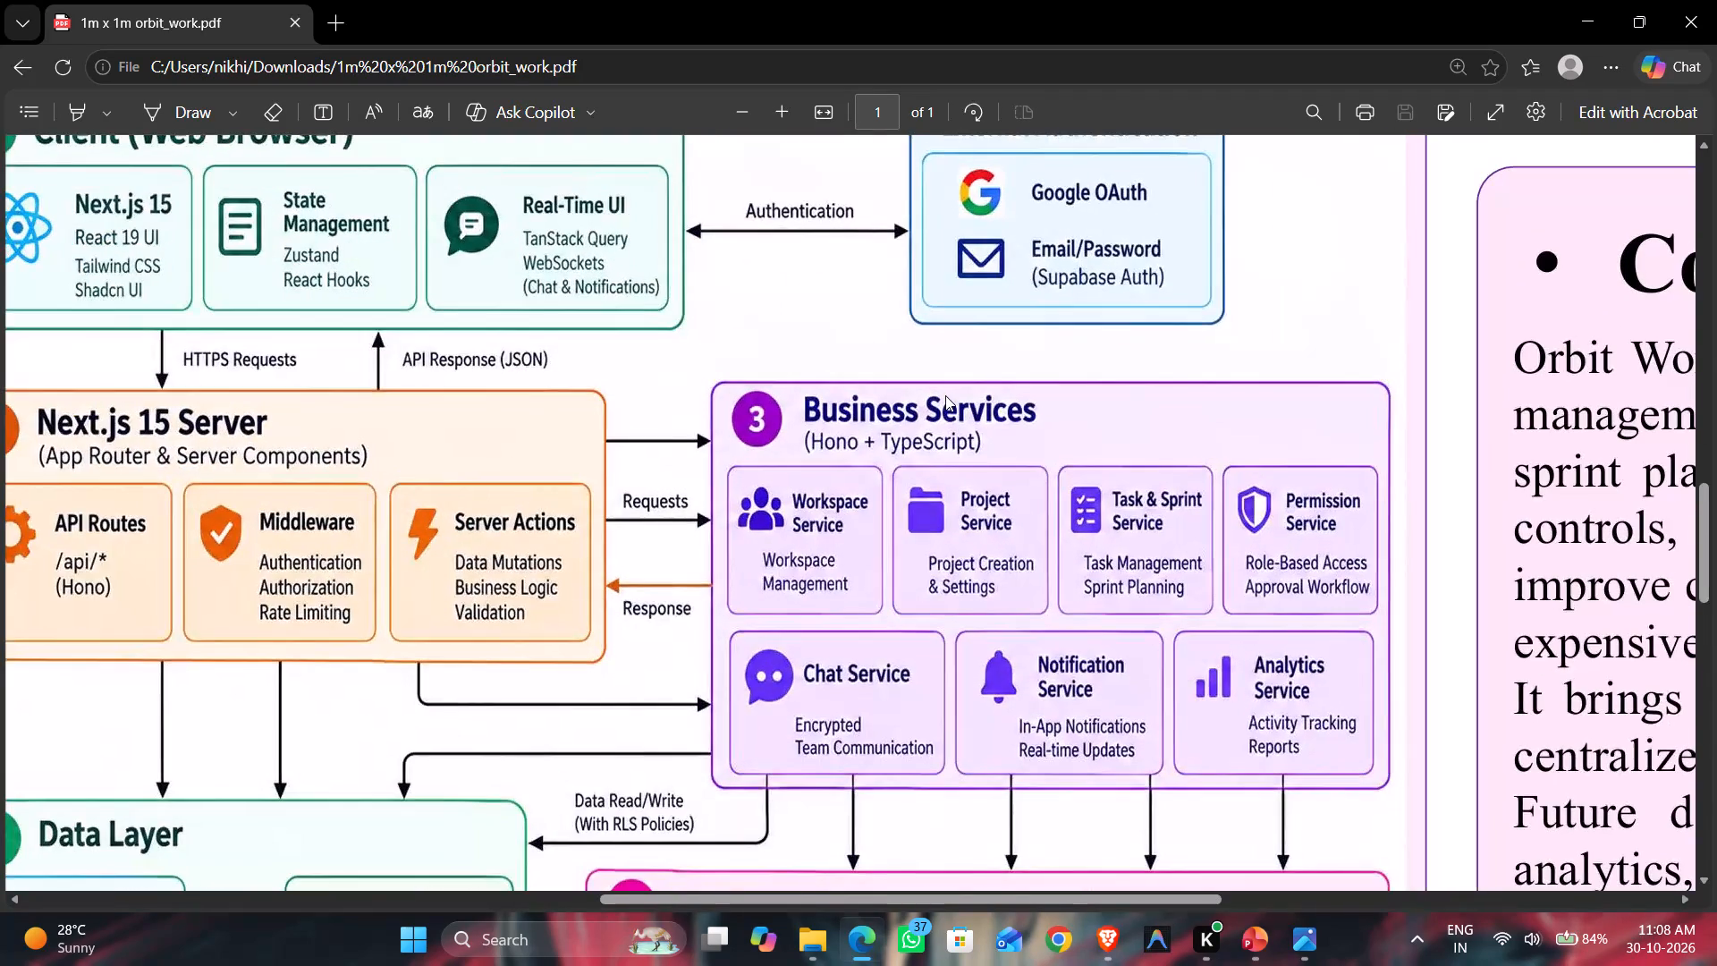
scroll(945, 395, left, 1)
scroll(945, 395, right, 1)
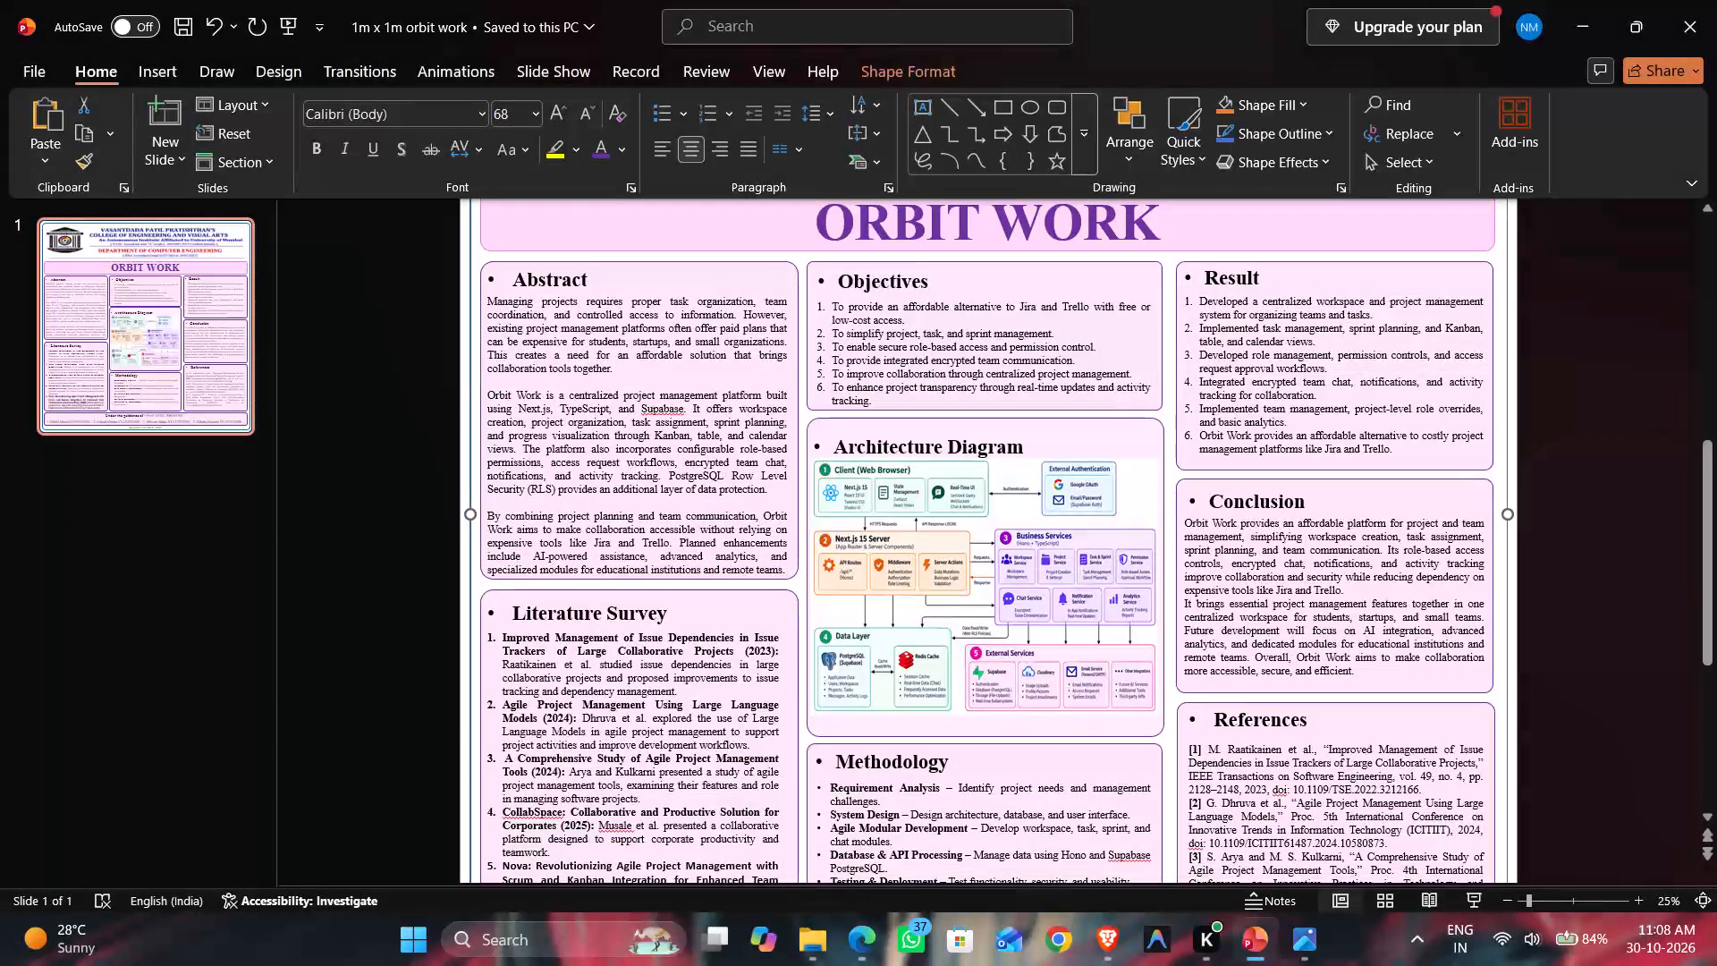
drag(960, 603, 960, 611)
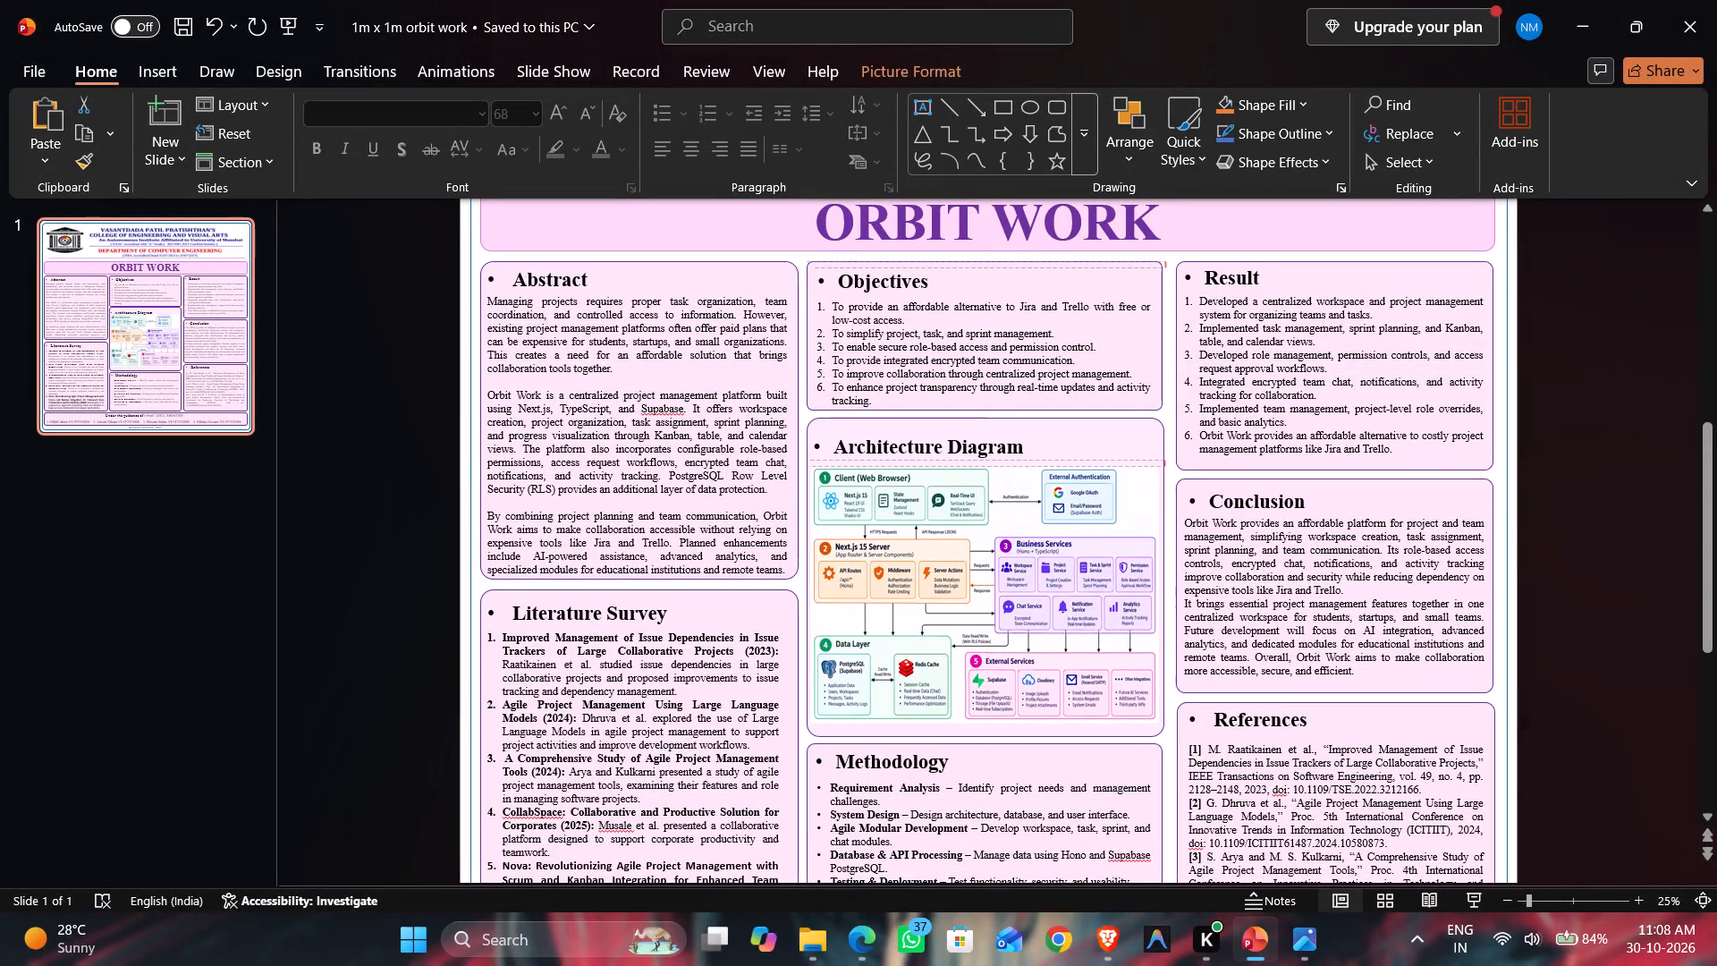
drag(960, 611, 962, 609)
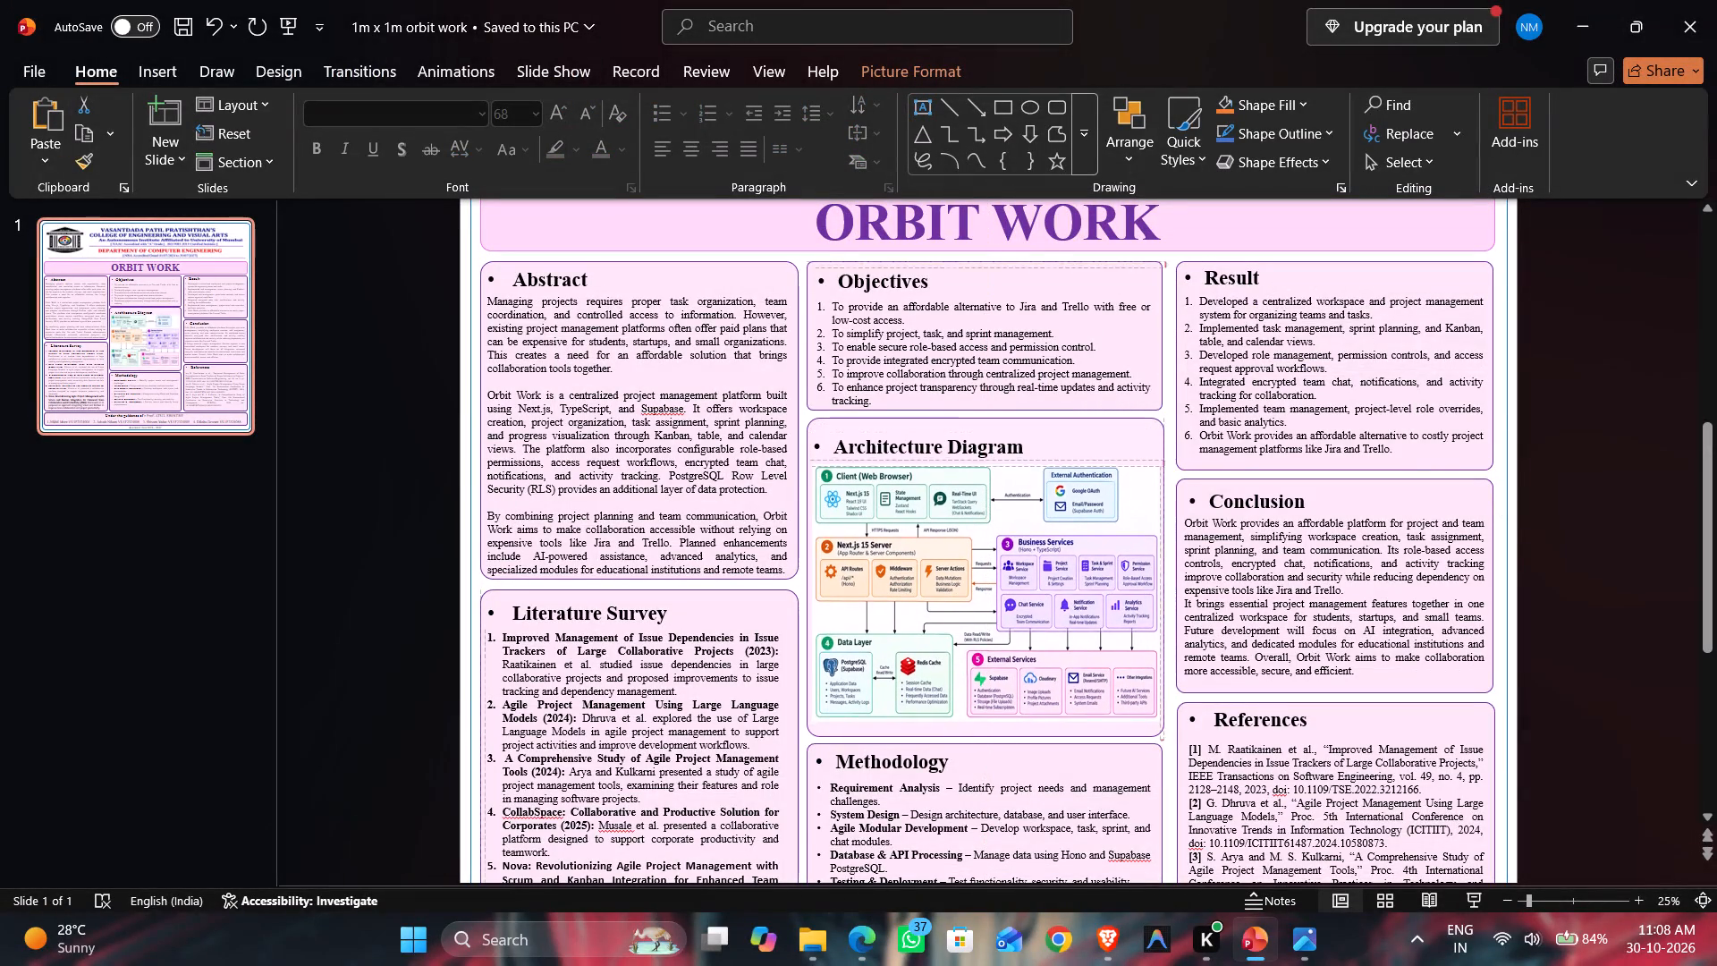
drag(962, 609, 960, 612)
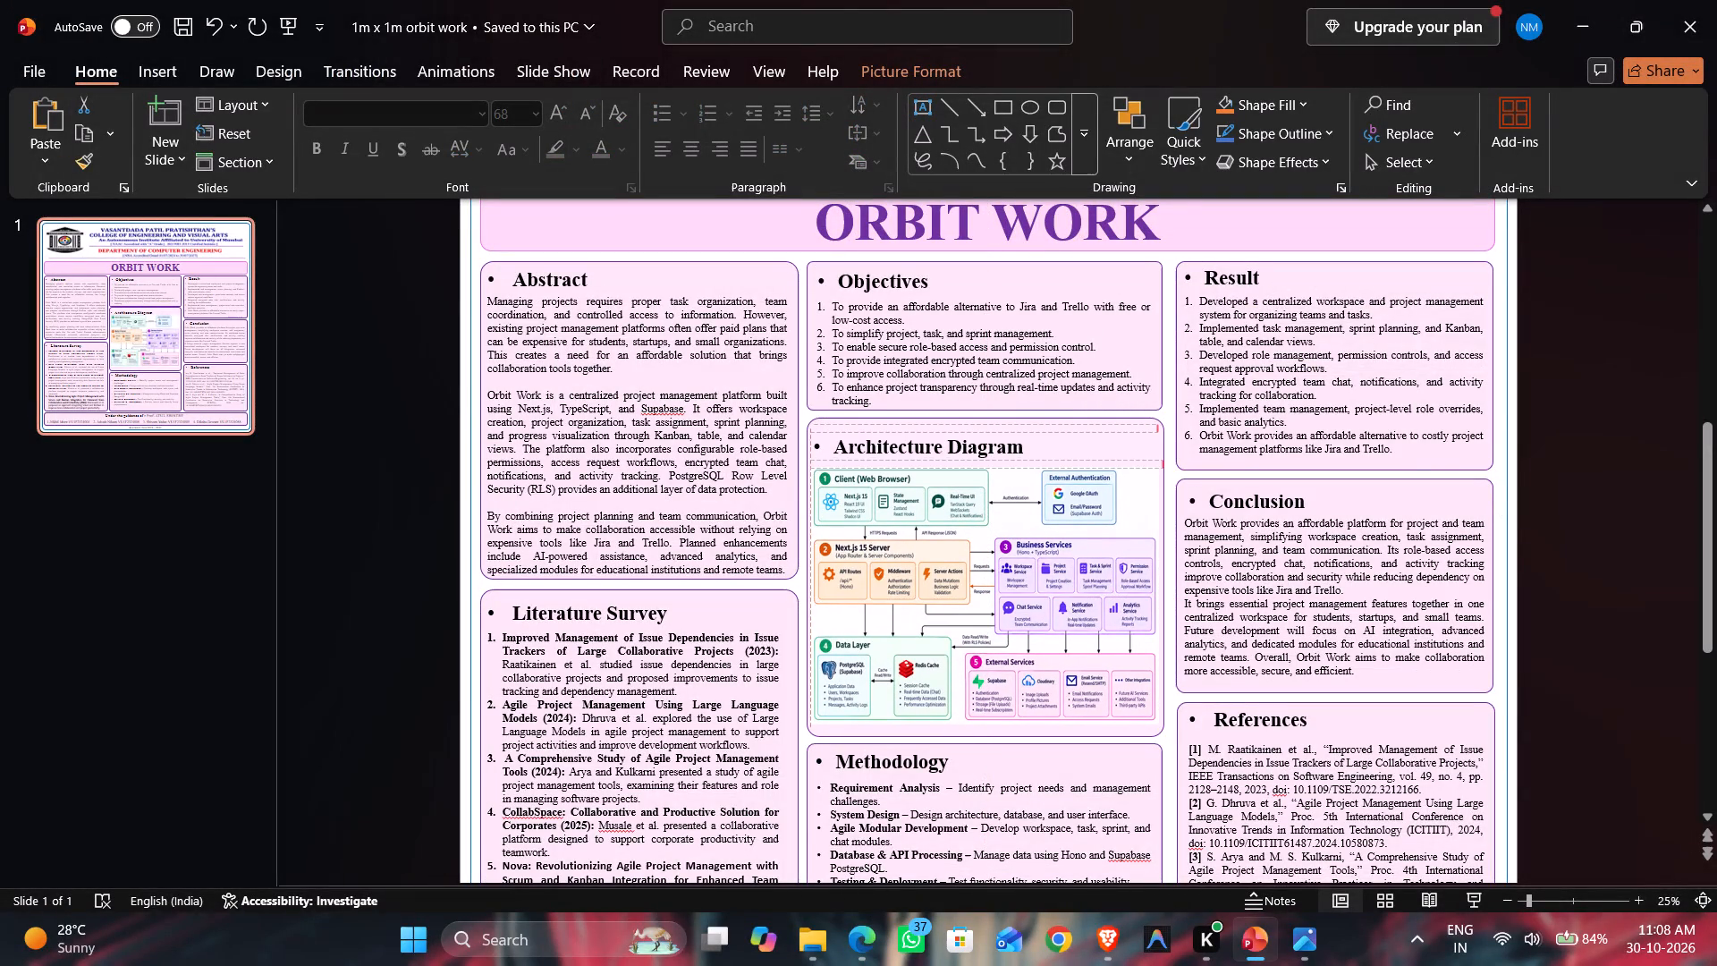
drag(960, 612, 960, 613)
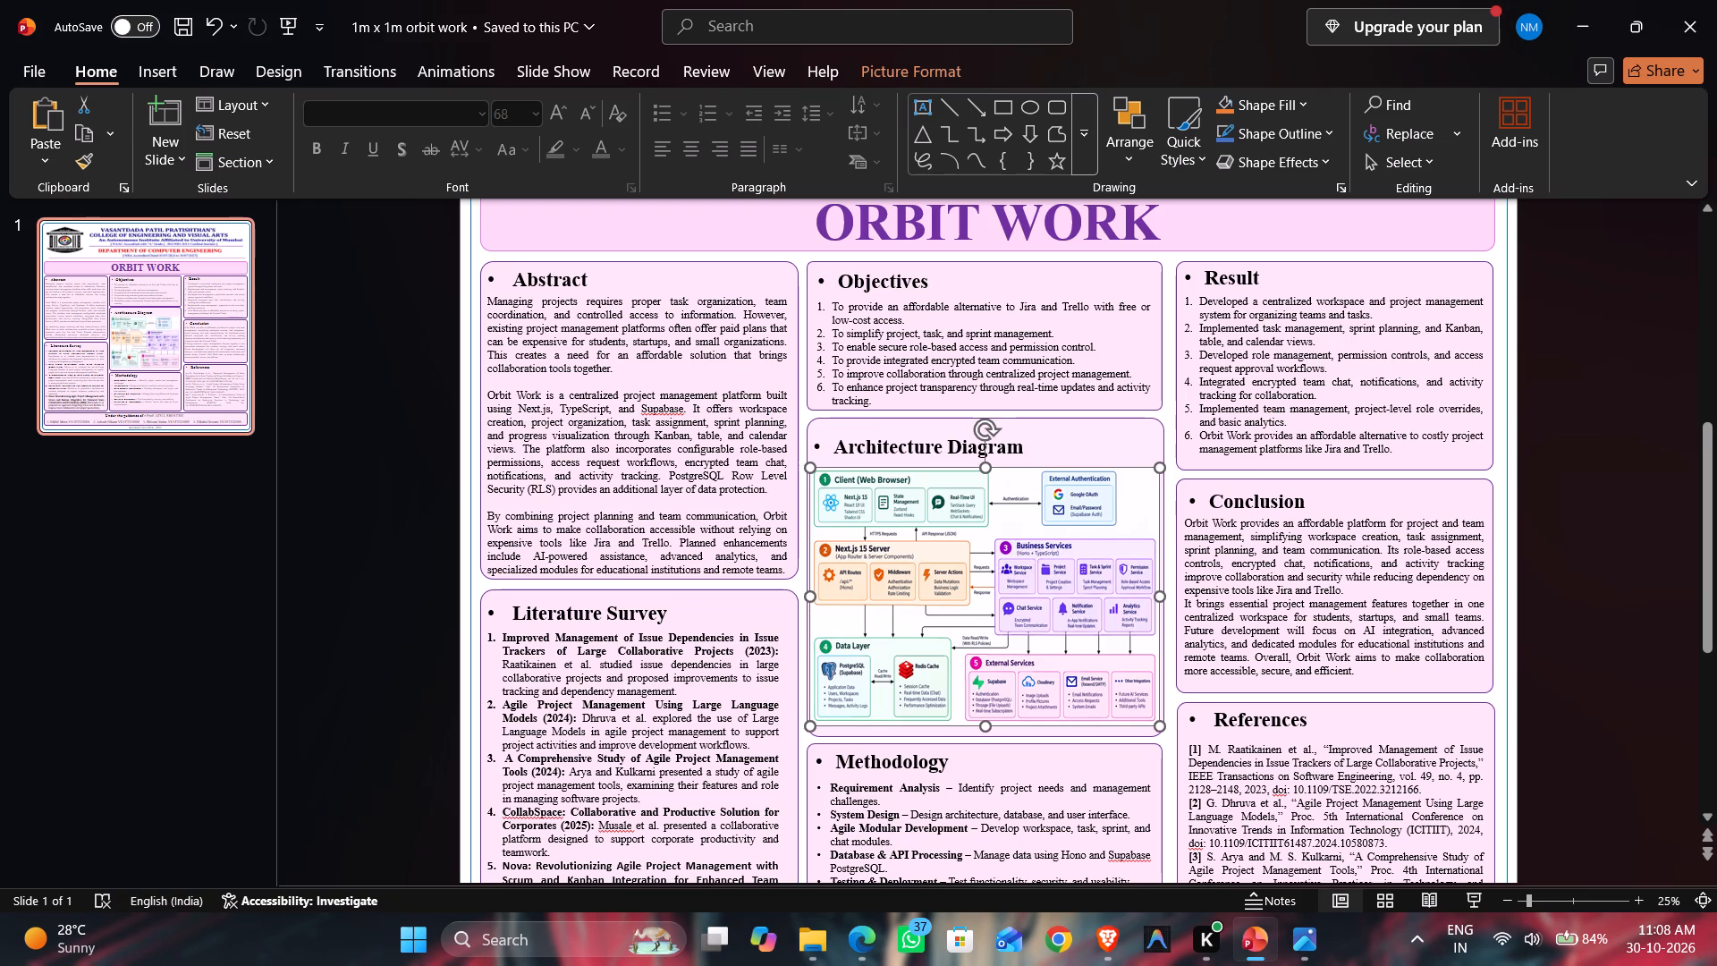
click(1166, 780)
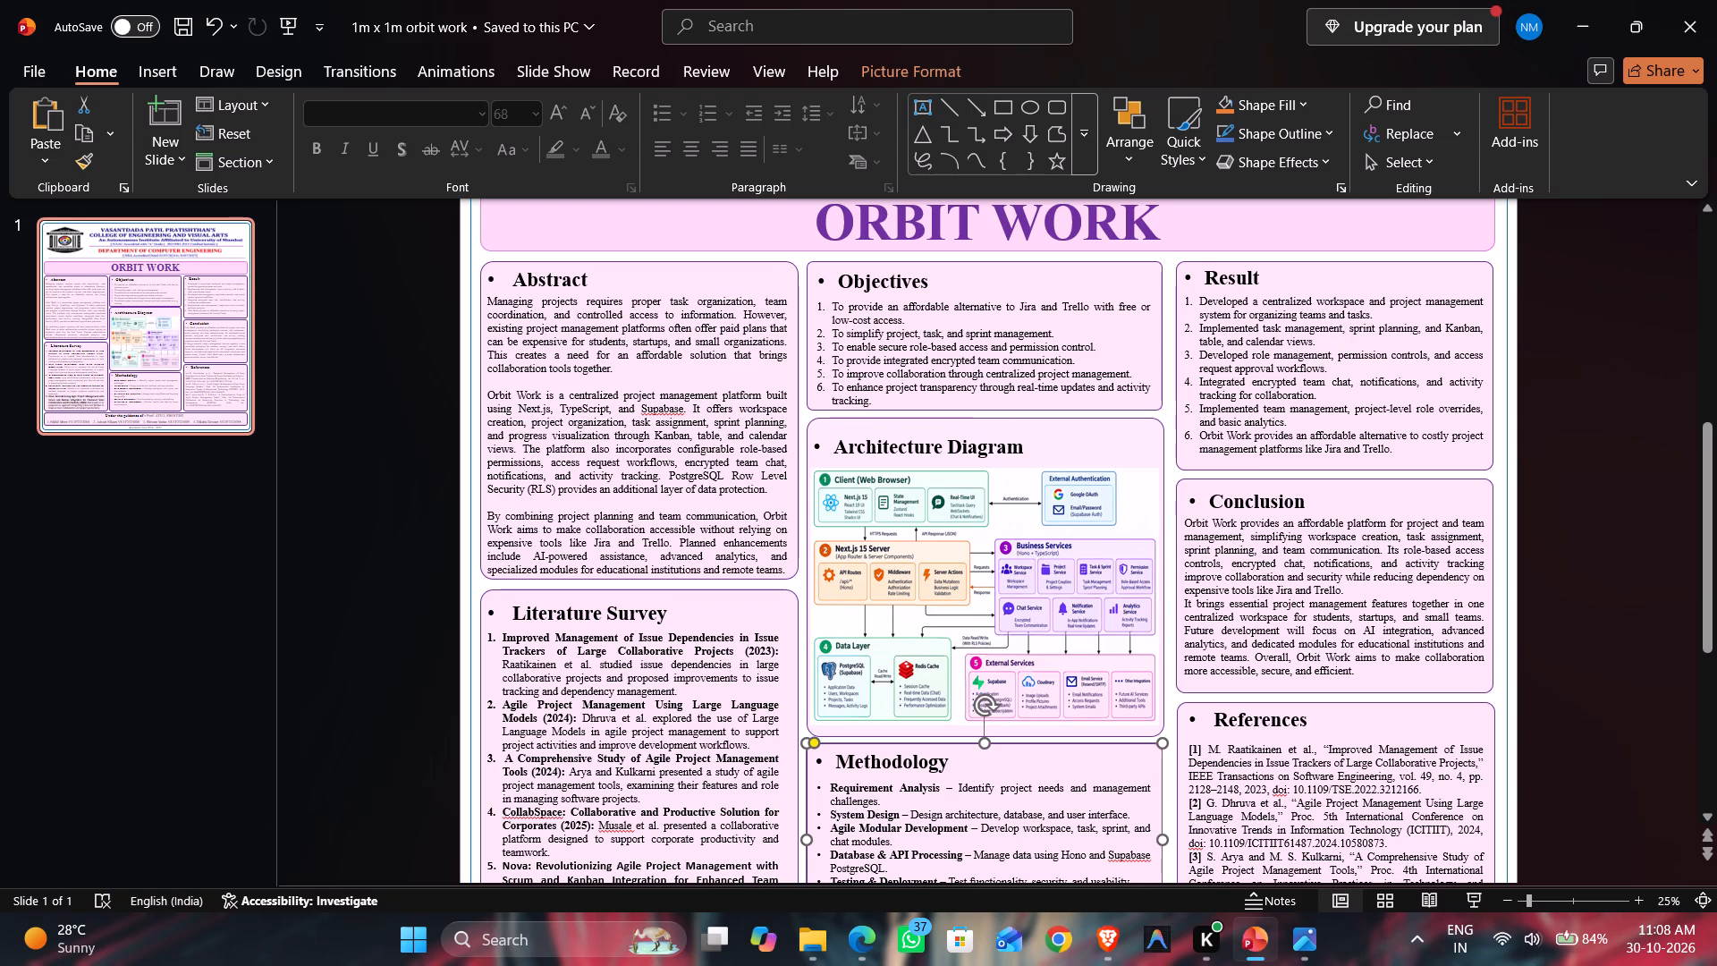
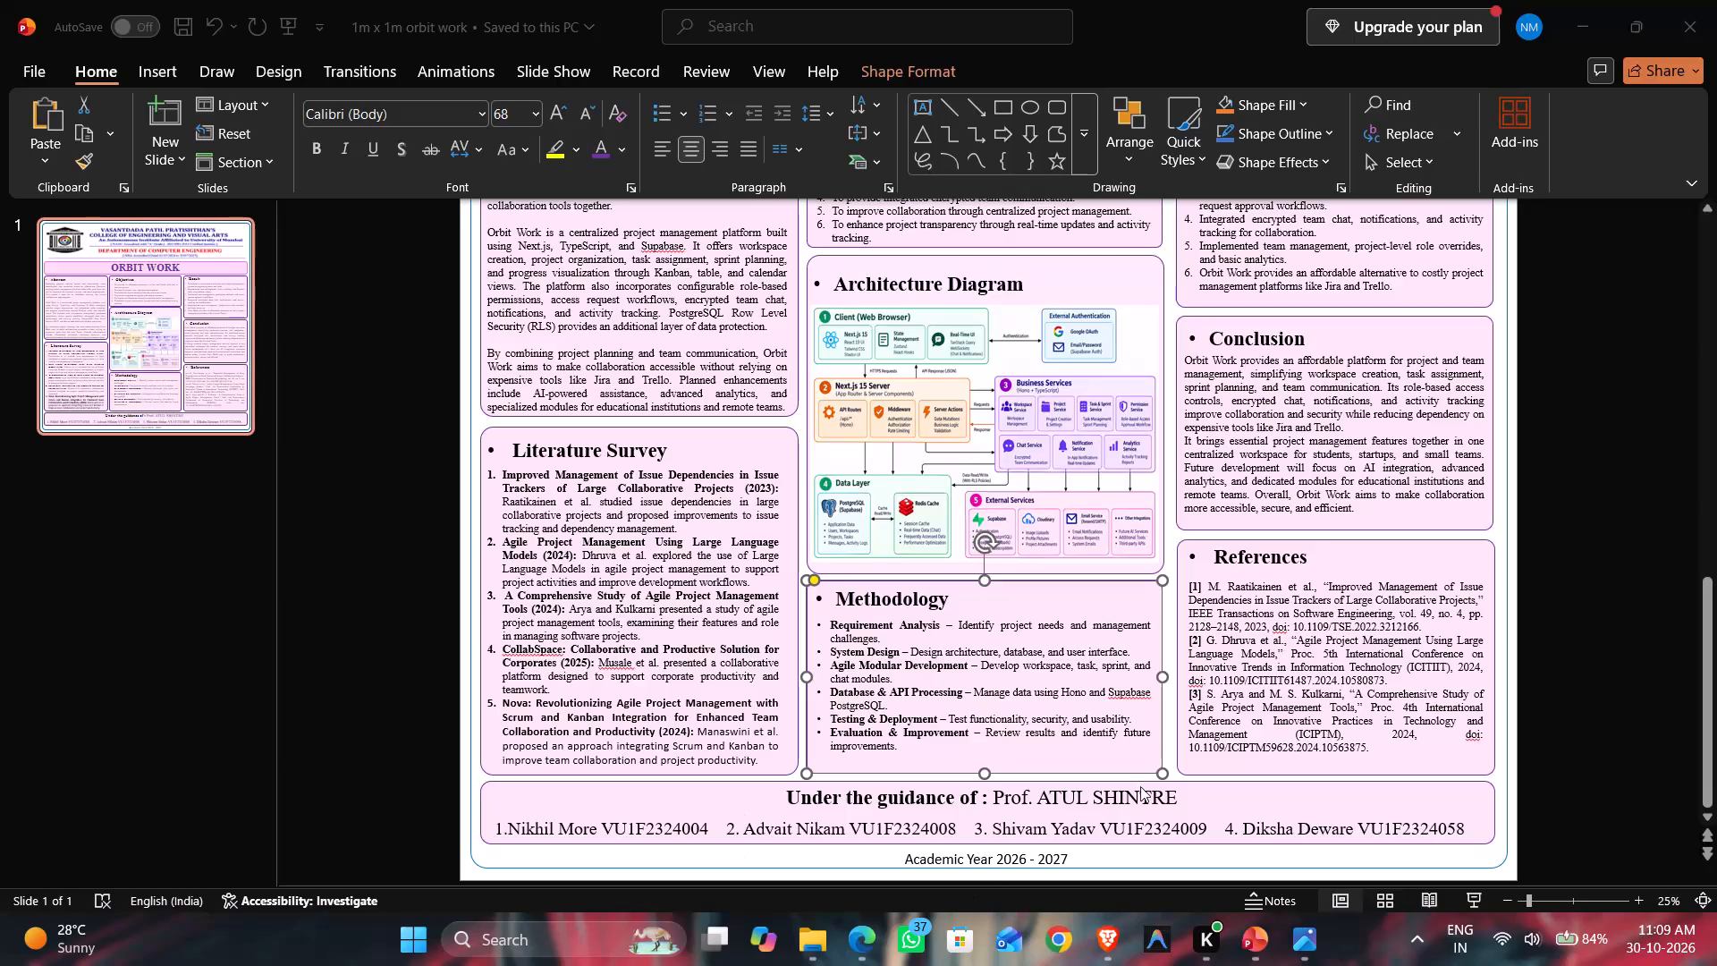
Delete the guide's name back to "Prof. A" in the "Under the guidance of" line at the poster's bottom.
click(1163, 802)
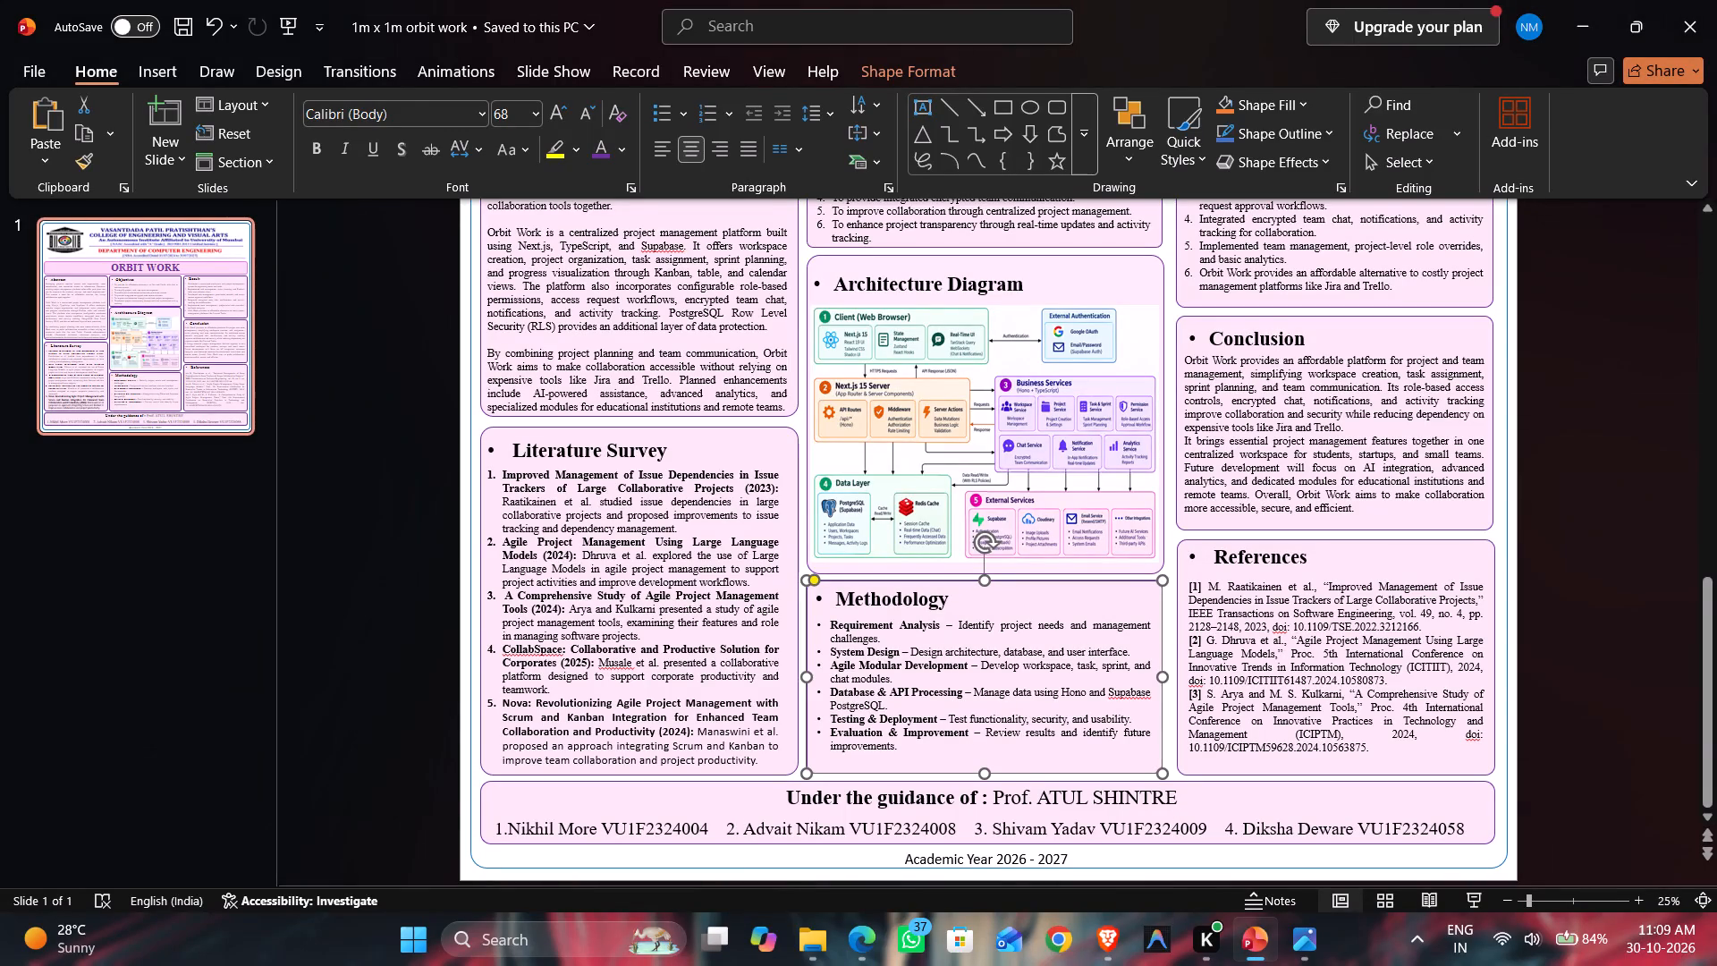
click(1174, 800)
key(BackSpace)
key(BackSpace)
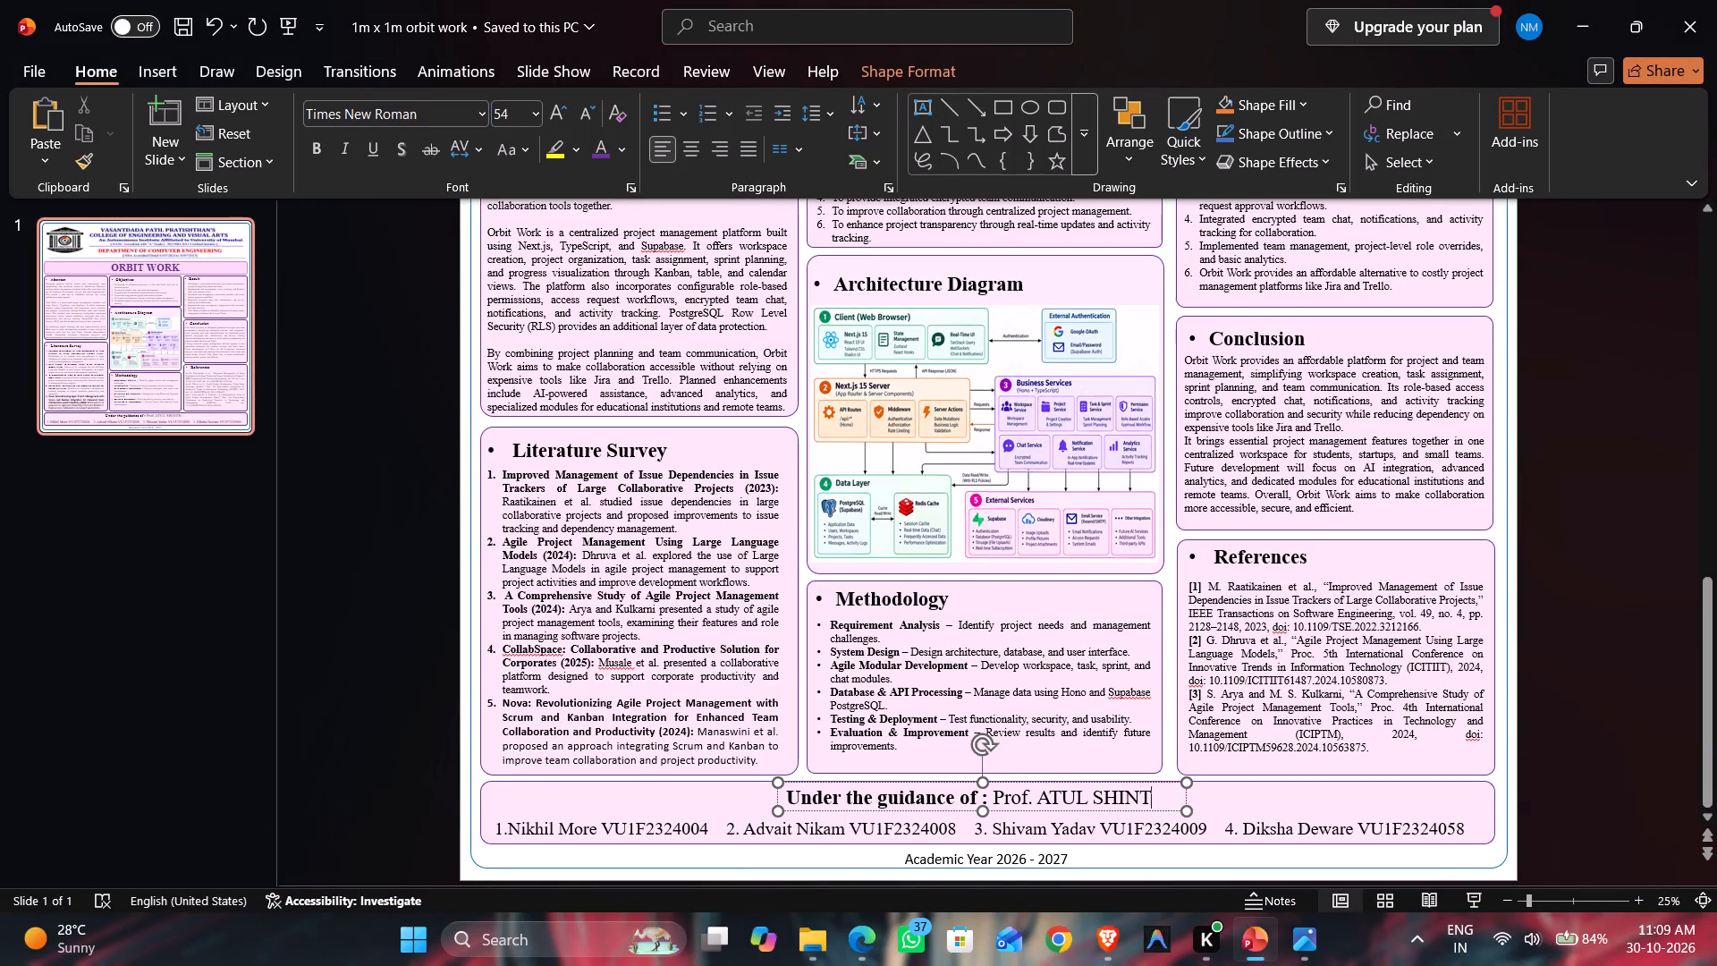
key(BackSpace)
key(BackSpace)
key(BackSpace)
key(BackSpace)
key(BackSpace)
key(BackSpace)
key(BackSpace)
key(BackSpace)
key(BackSpace)
Complete the guide's name after "Prof. A" in the "Under the guidance of" line, using title case instead of all capitals.
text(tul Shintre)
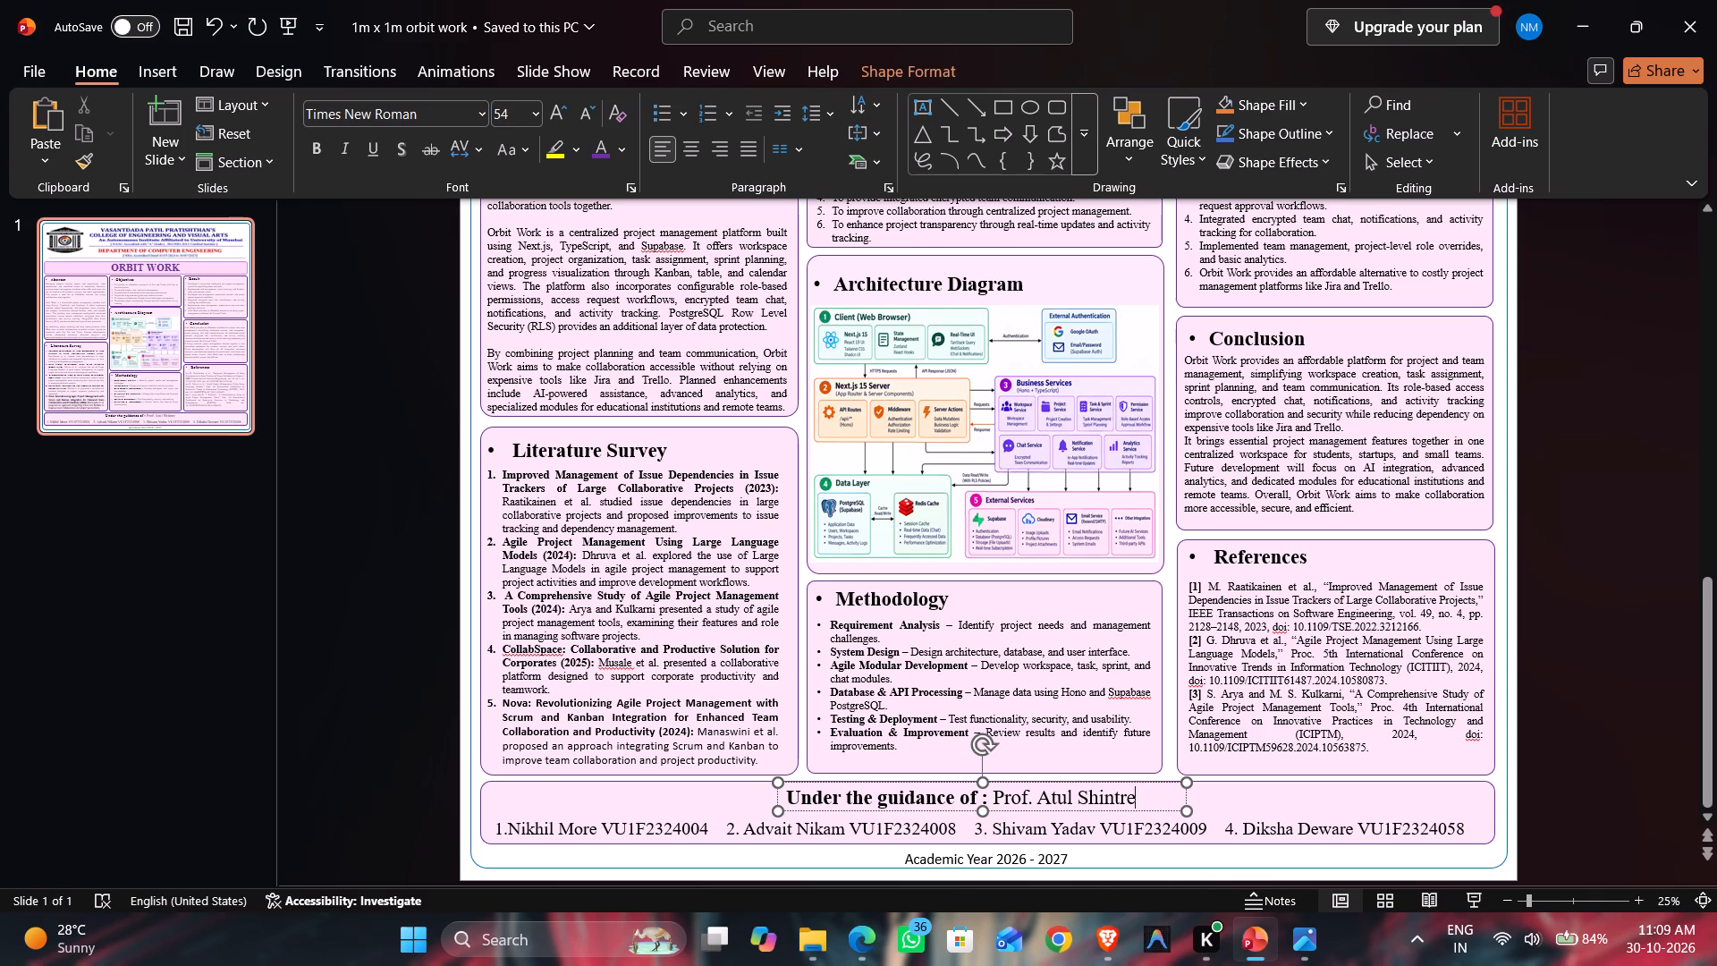
click(450, 748)
Save the Orbit Work poster presentation under its existing file name.
key(ctrl+s)
key(ctrl+s)
key(ctrl+s)
key(ctrl+s)
key(ctrl+s)
key(ctrl+s)
key(ctrl+s)
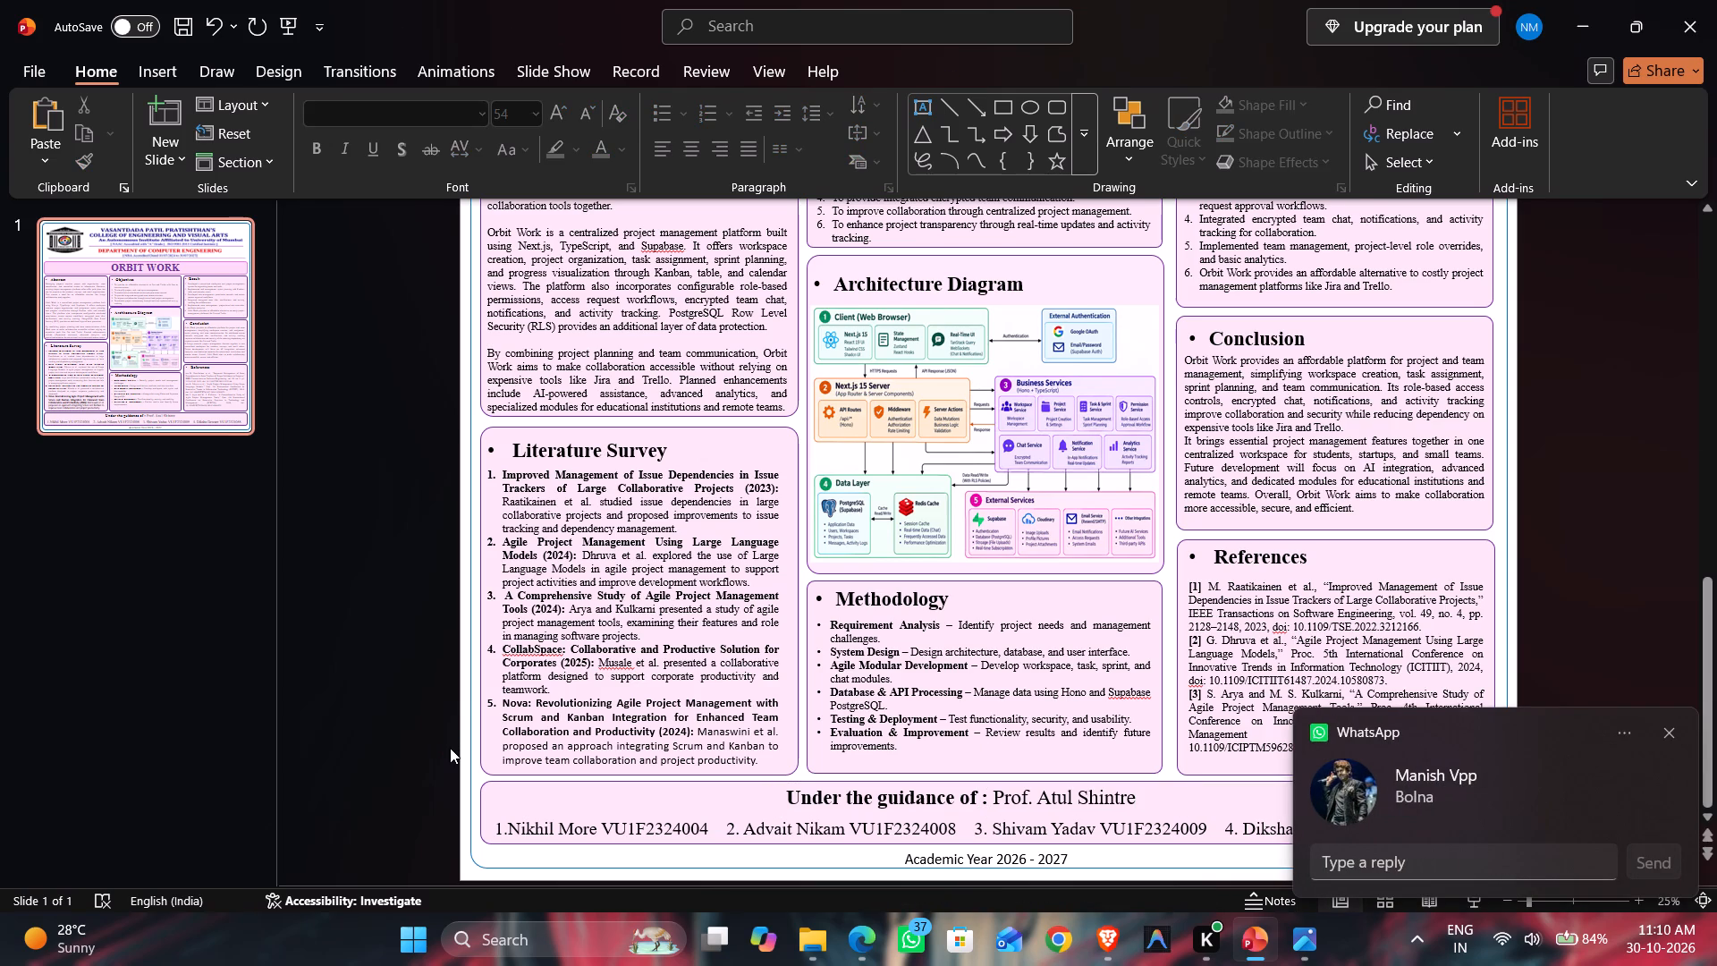
key(ctrl+s)
key(ctrl+s)
key(ctrl+s)
key(ctrl+s)
Close the poster presentation, the exported poster PDF and the File Explorer window.
click(1716, 0)
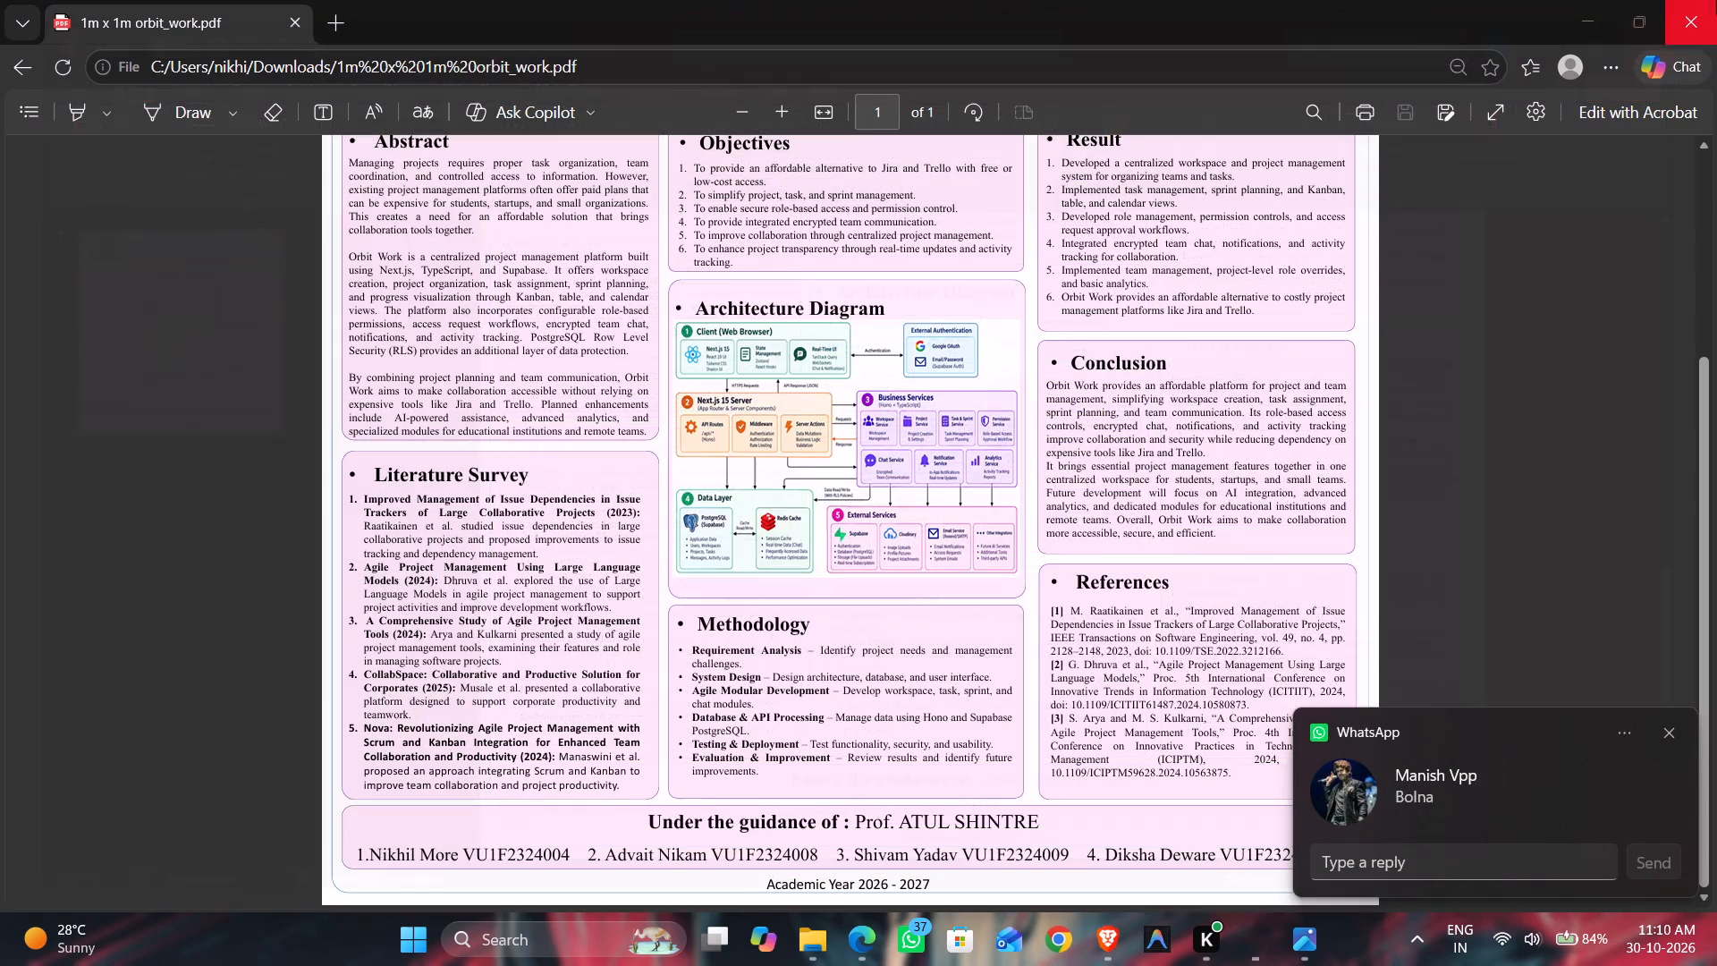
click(1707, 0)
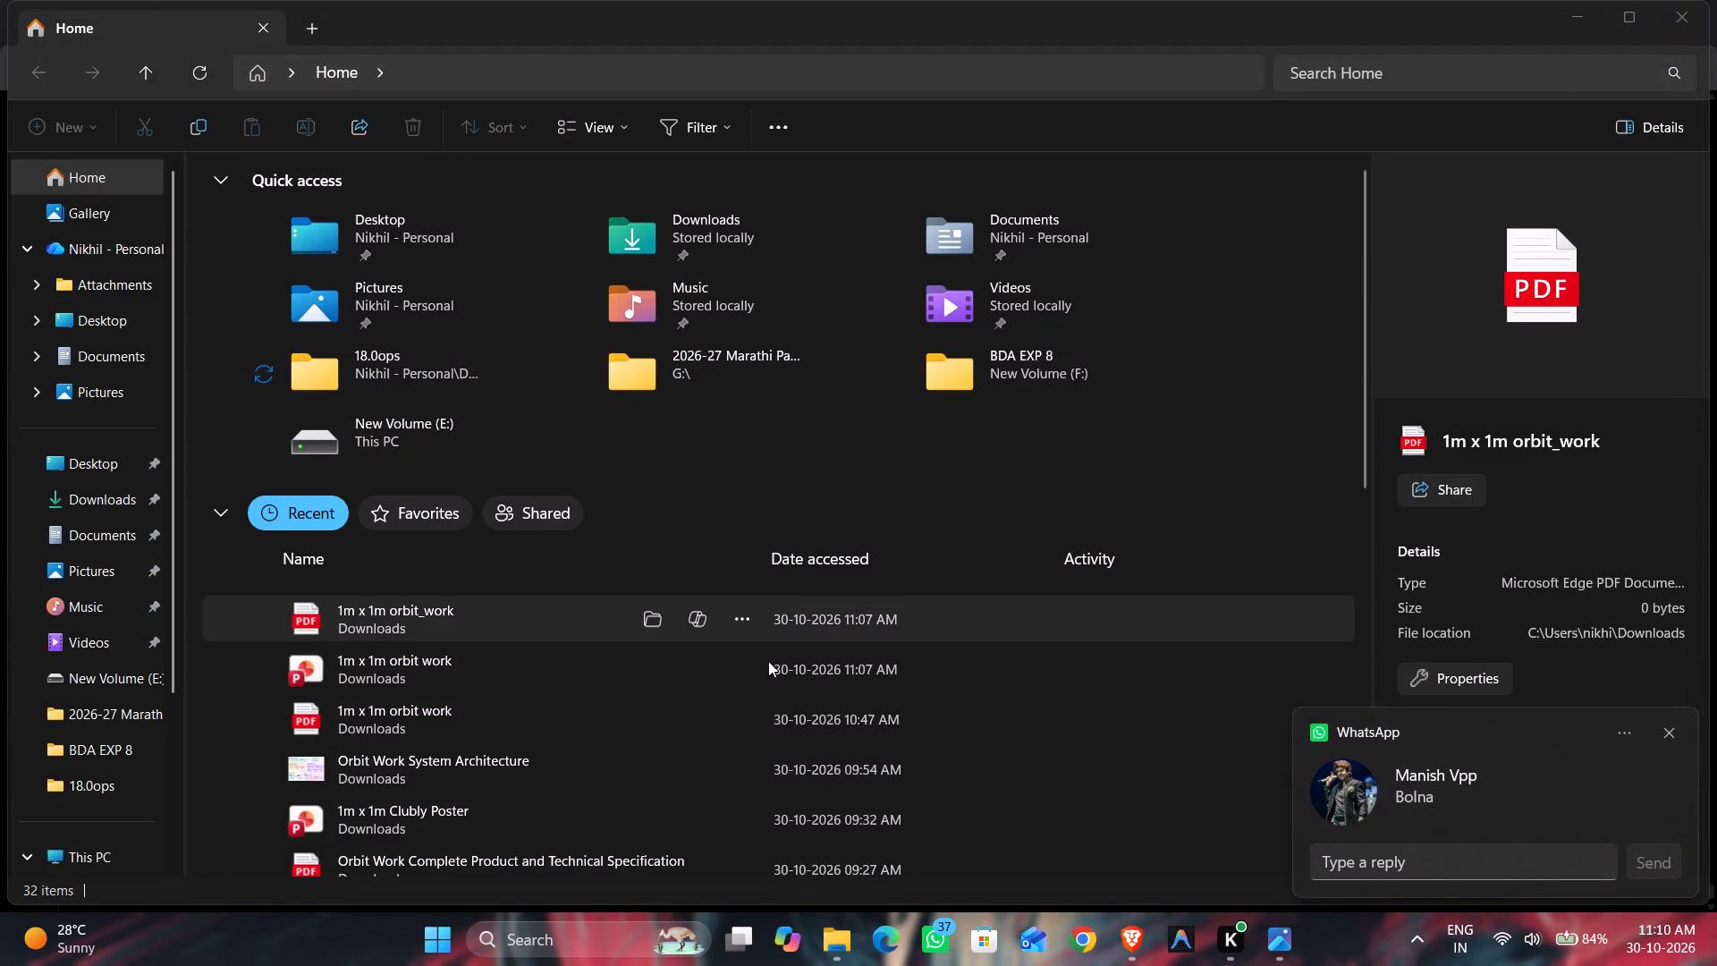
click(1716, 0)
click(1679, 22)
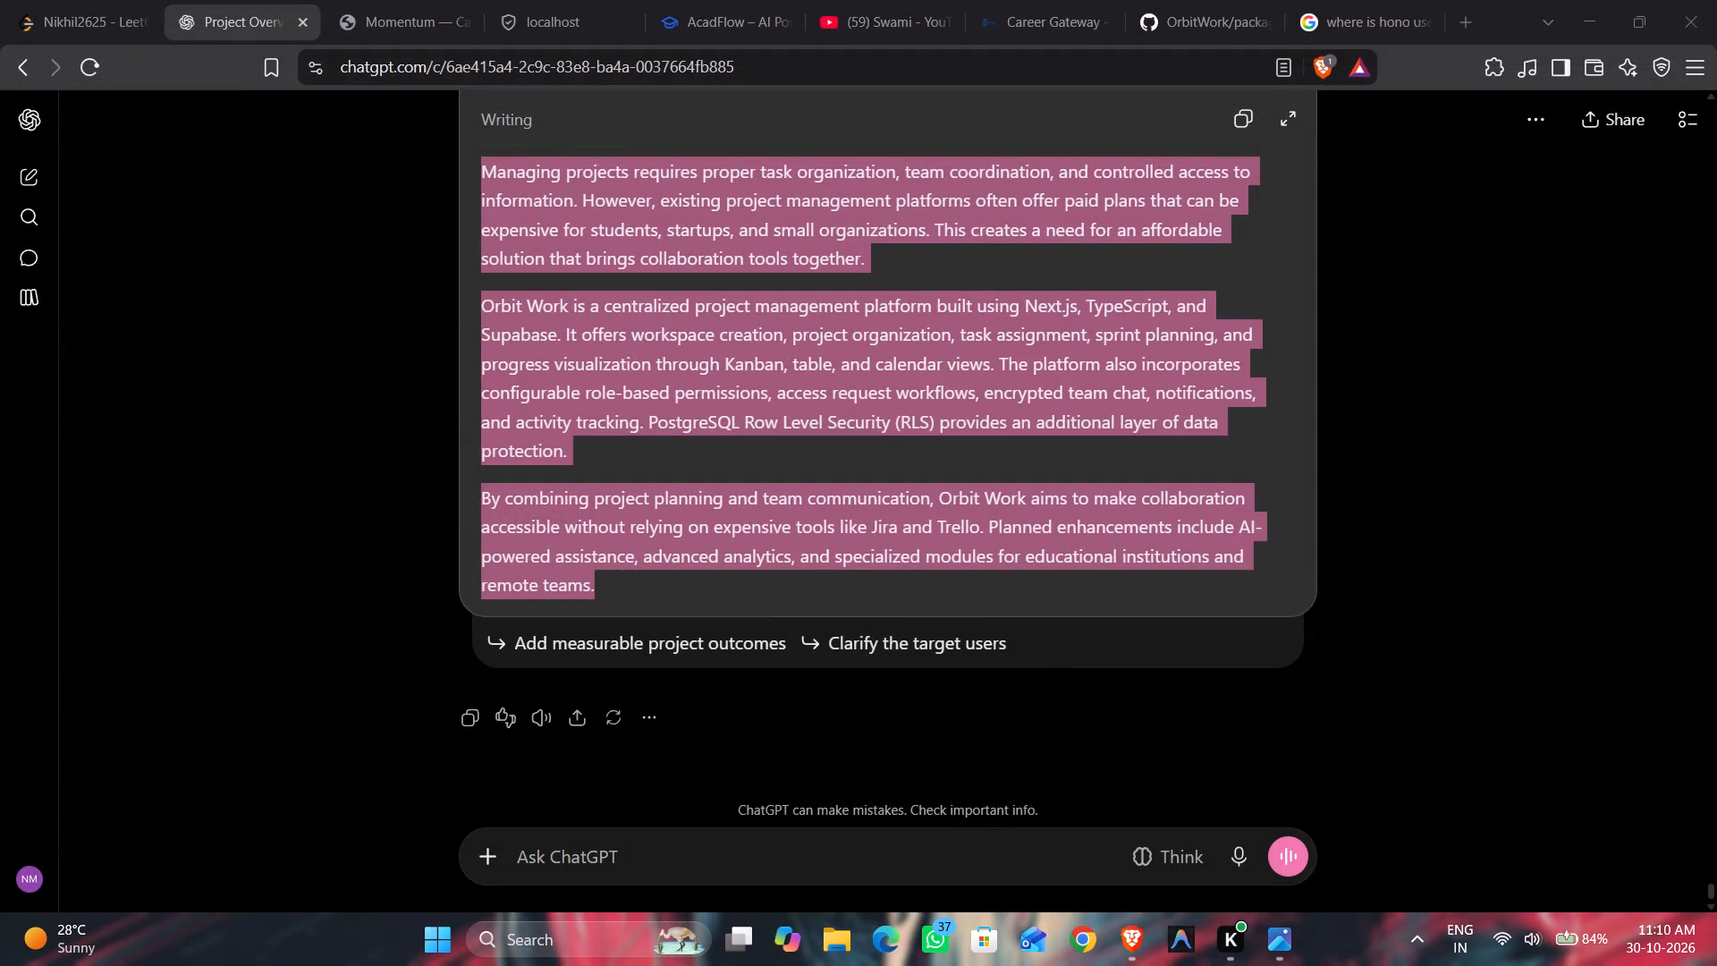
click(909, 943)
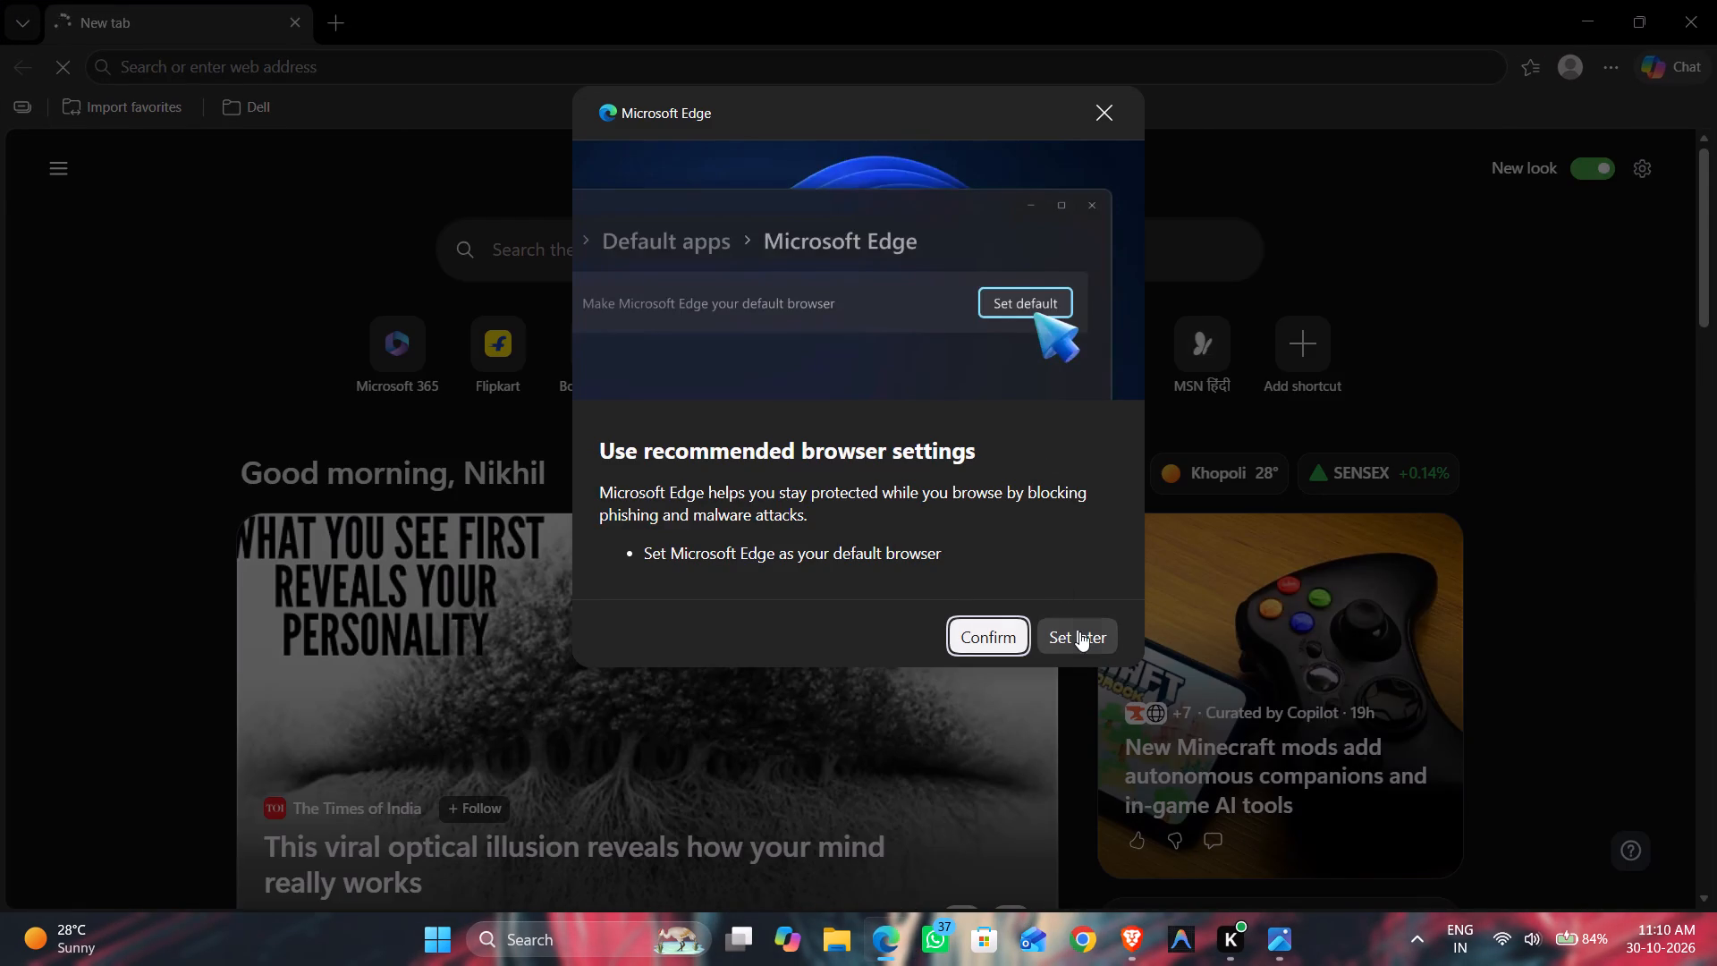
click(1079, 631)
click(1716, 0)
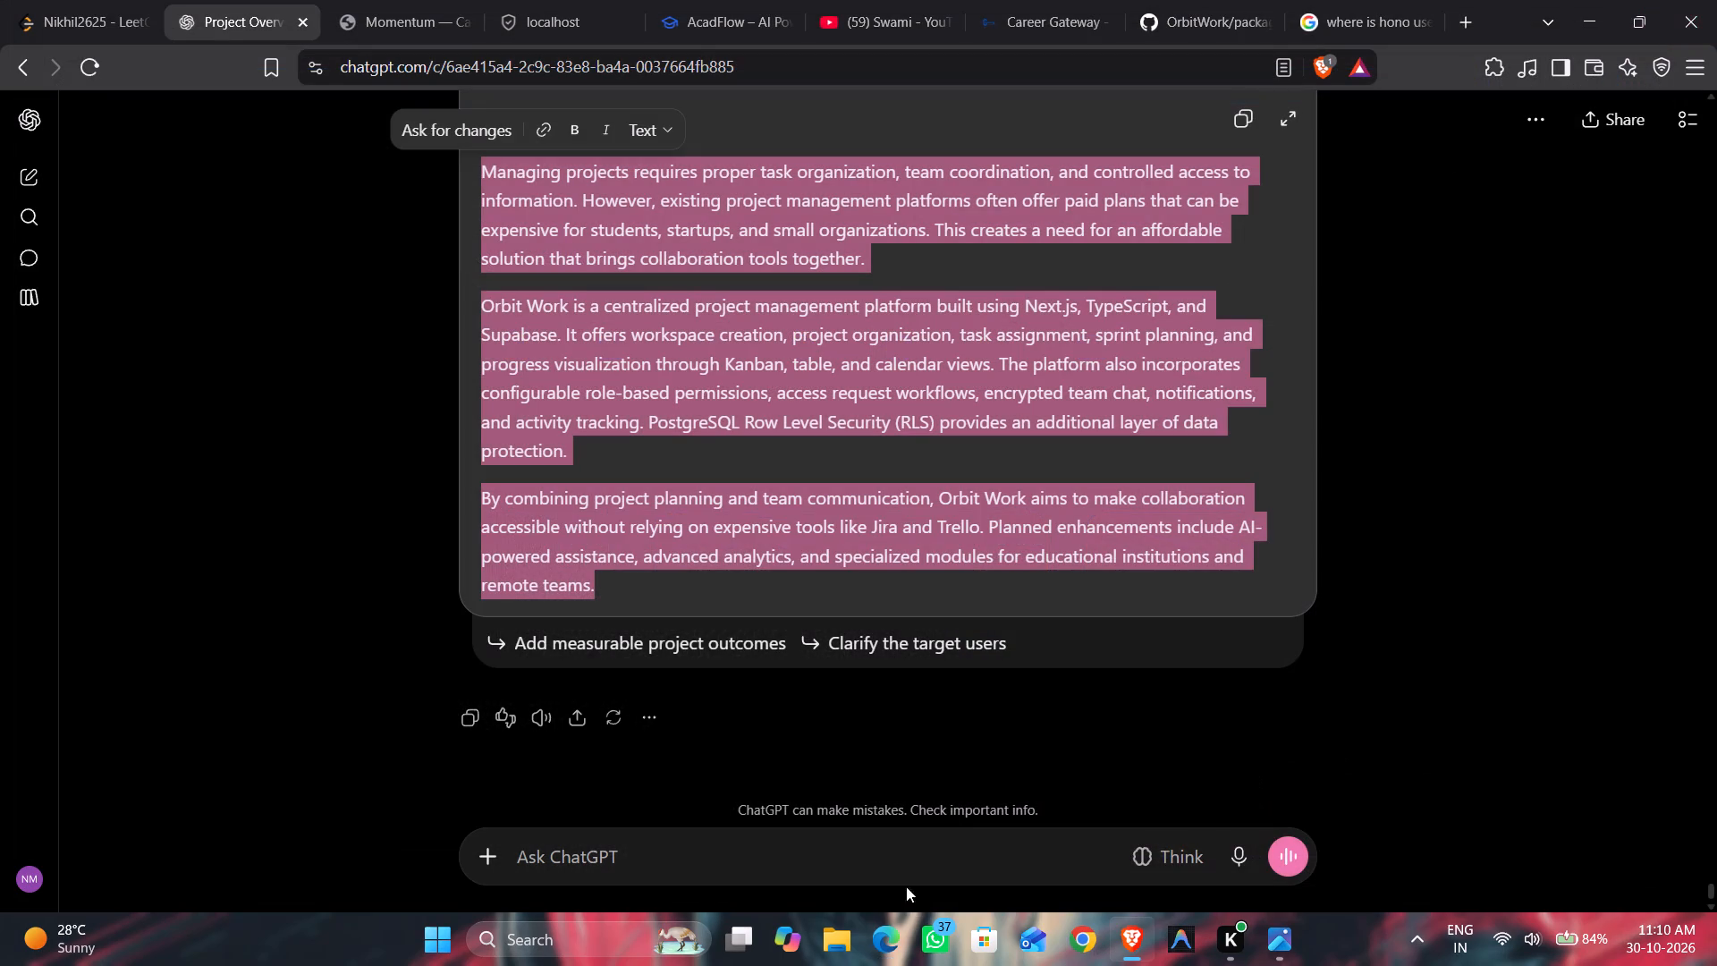
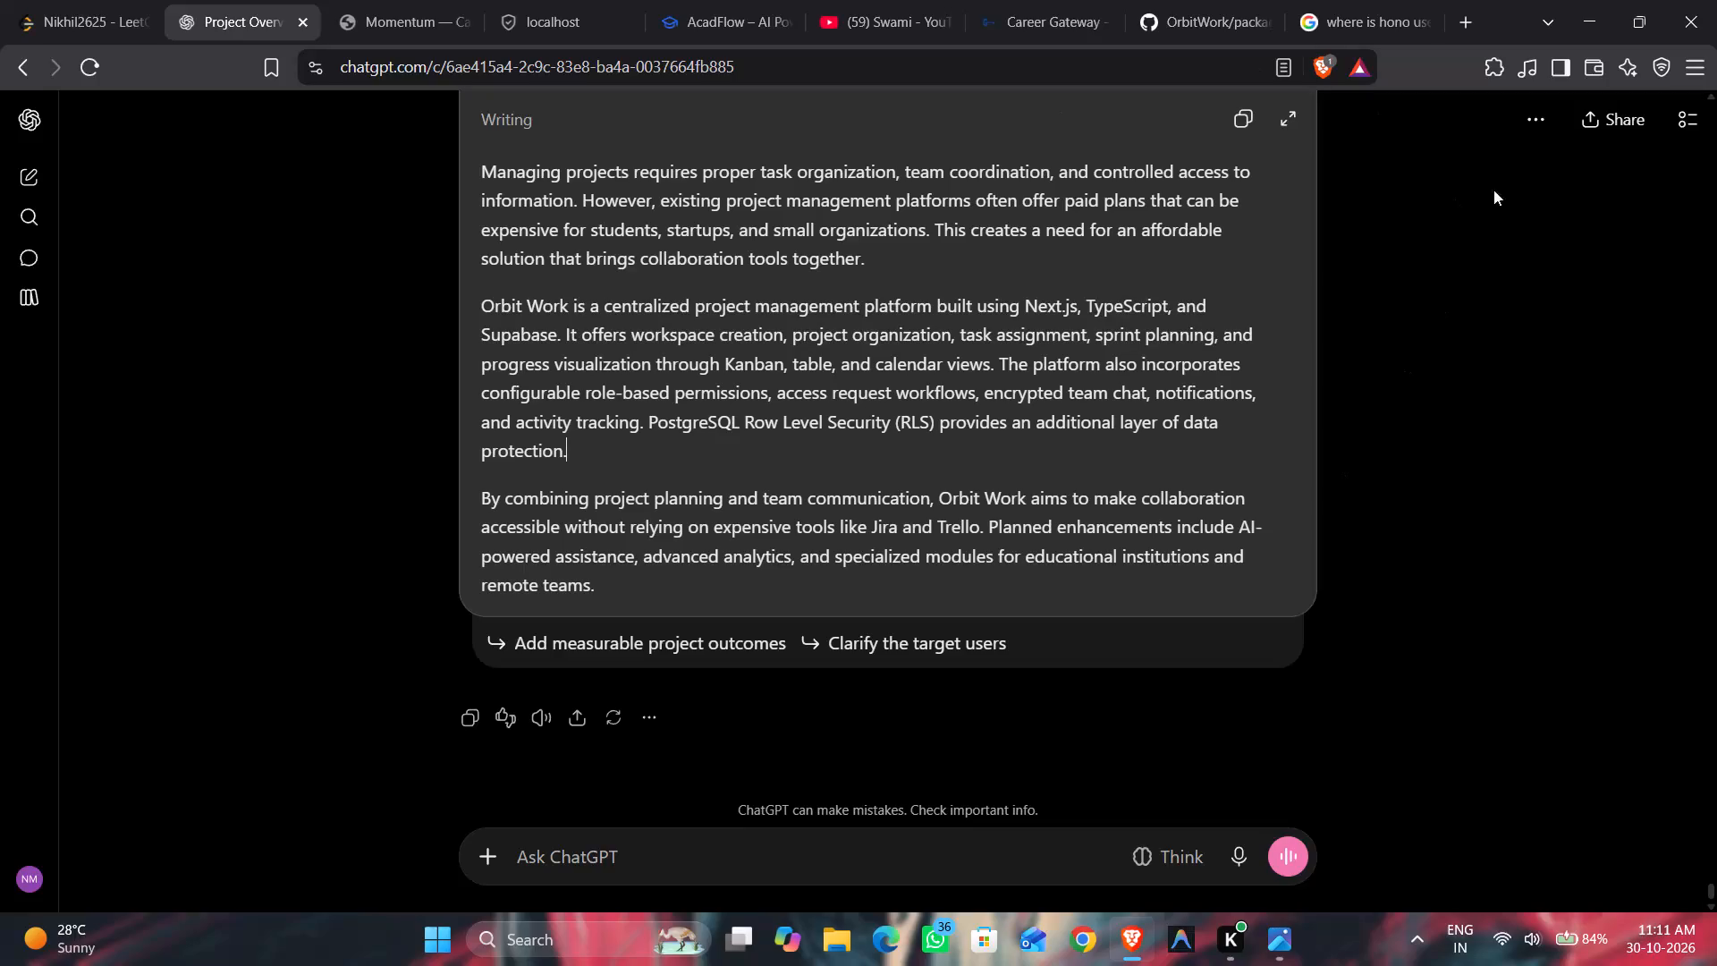
Close the "where is hono" Google search tab and the OrbitWork GitHub tab, and return to the ChatGPT Project Overview conversation.
click(1372, 5)
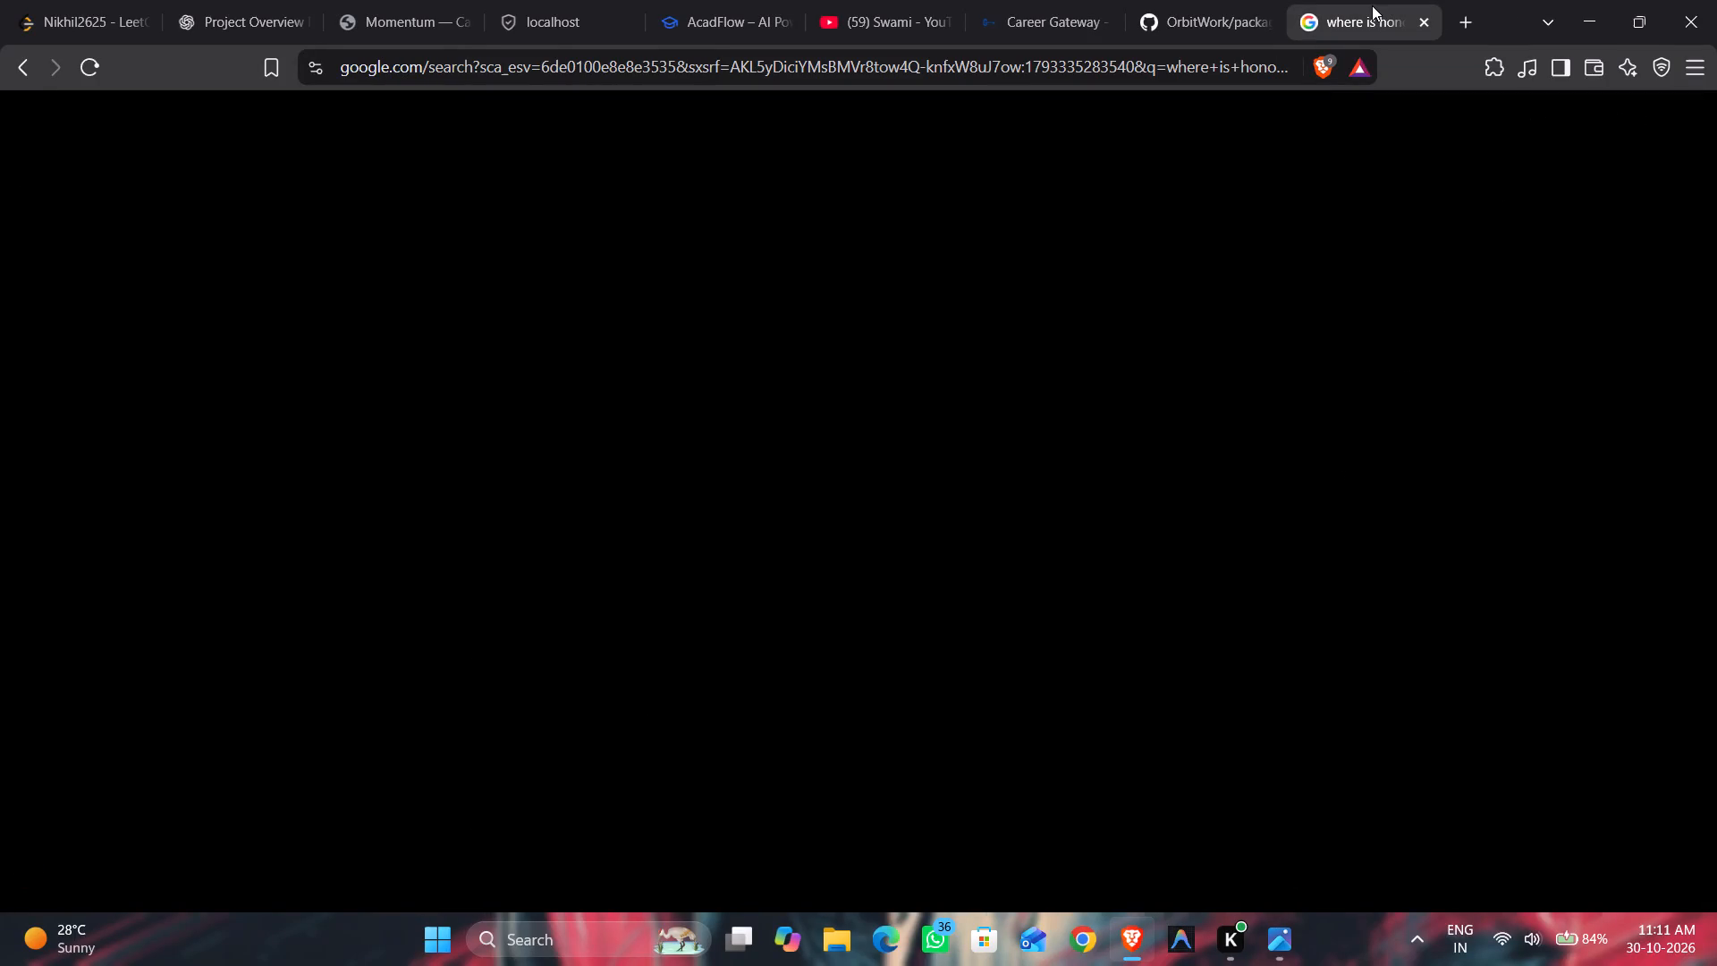
click(1428, 24)
click(1428, 24)
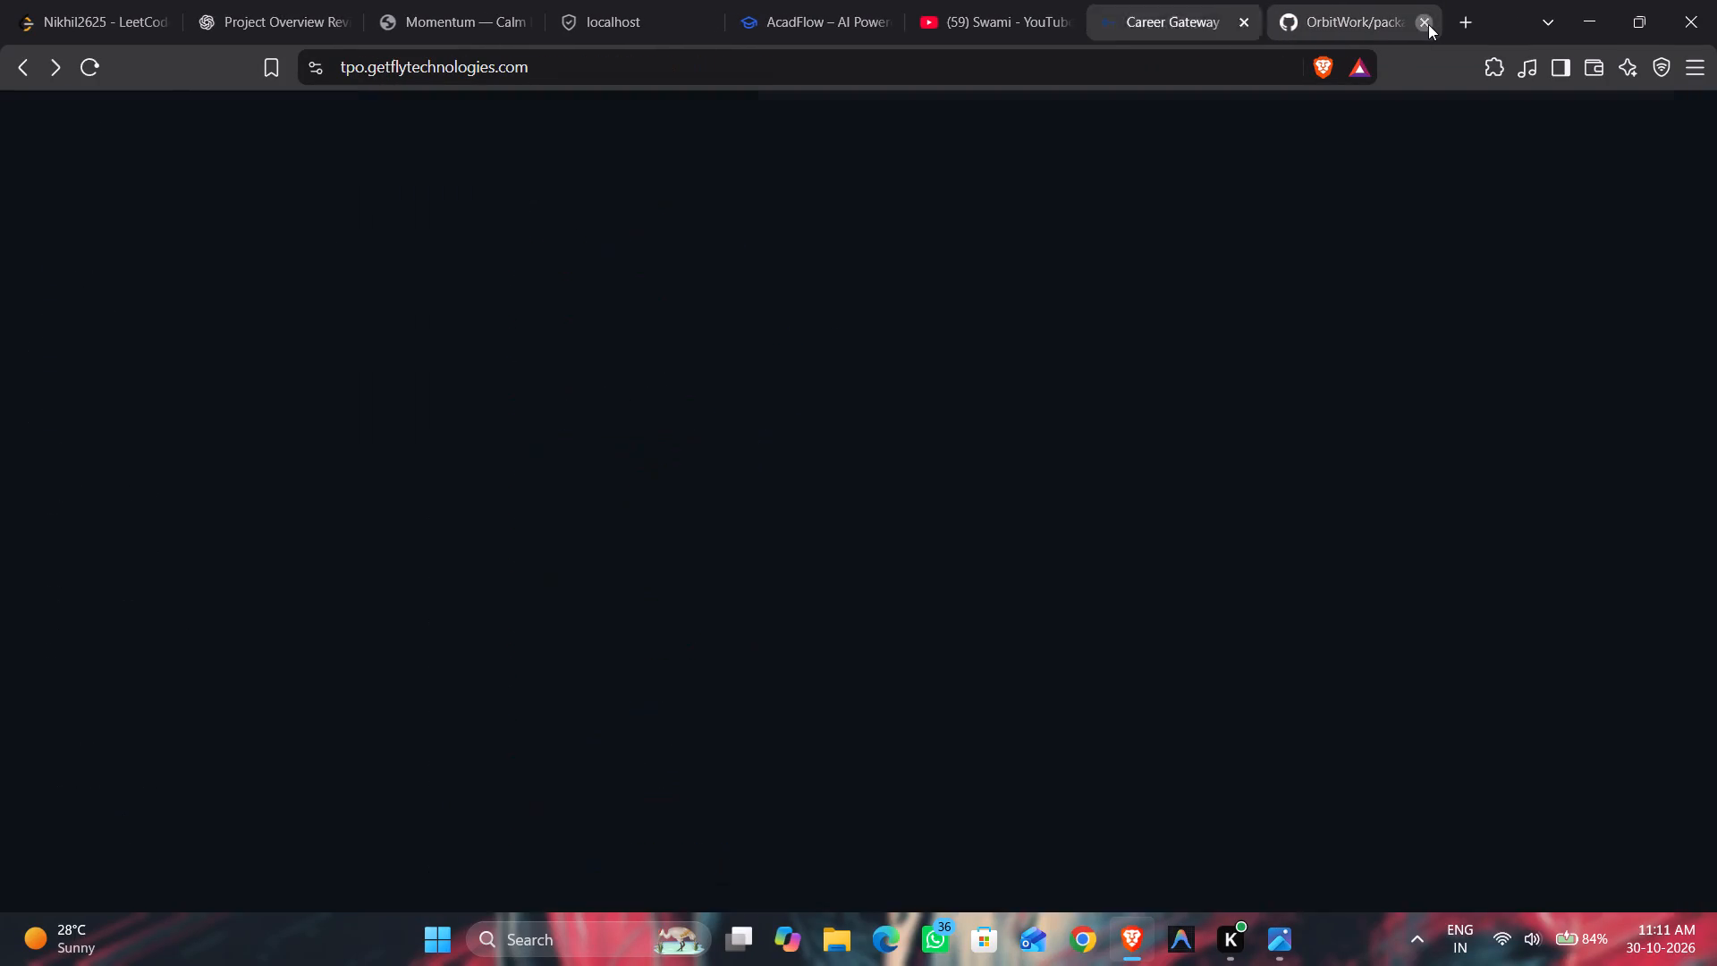
click(244, 0)
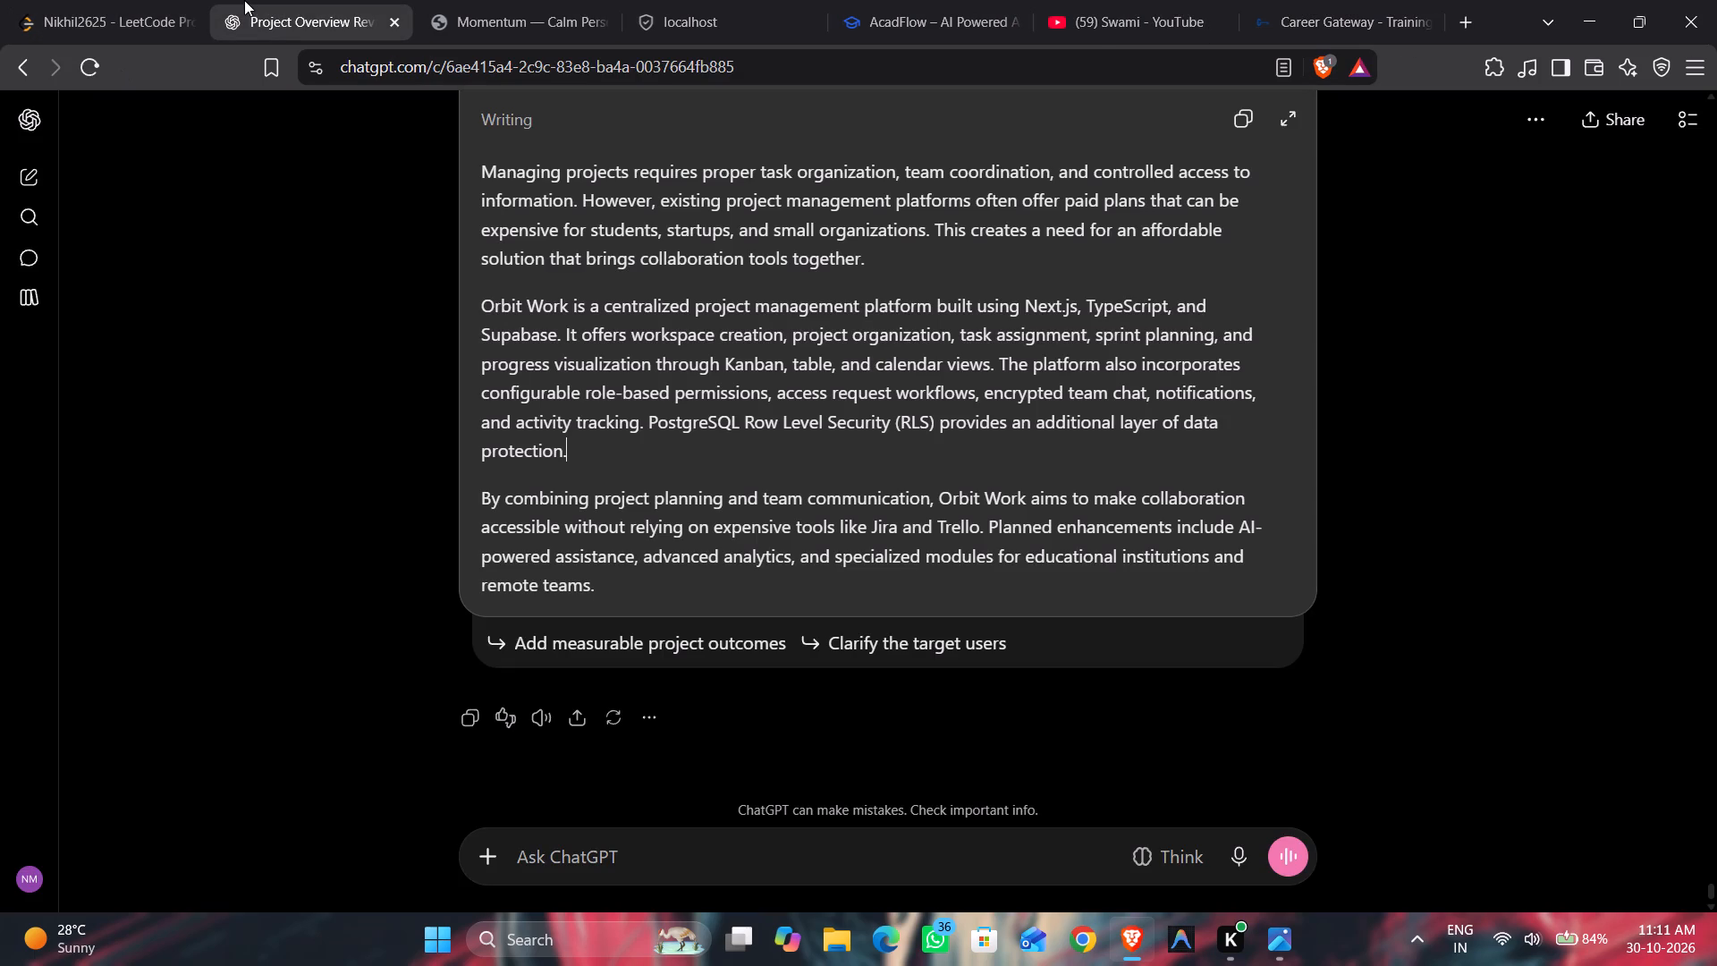